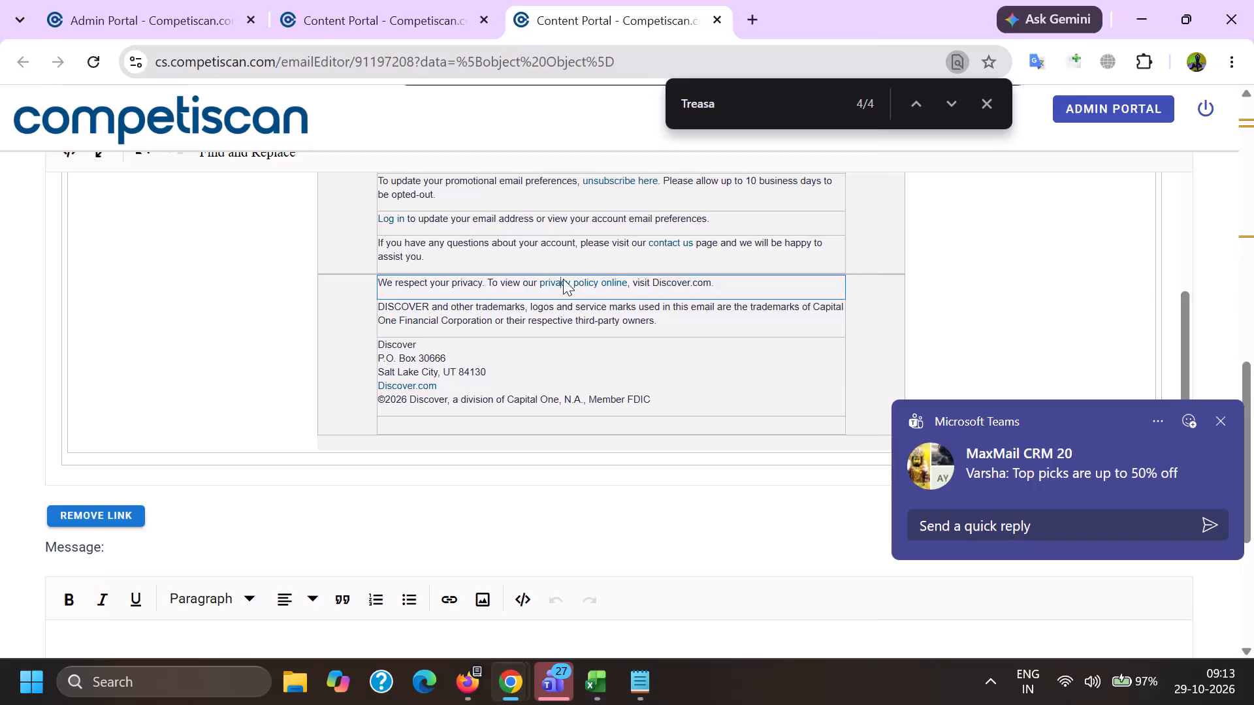
Copy the address of the "privacy policy online" link in the Discover email footer and remove all links from the email.
{"action": "right_click", "coordinate": [547, 279]}
{"action": "left_click", "coordinate": [615, 213]}
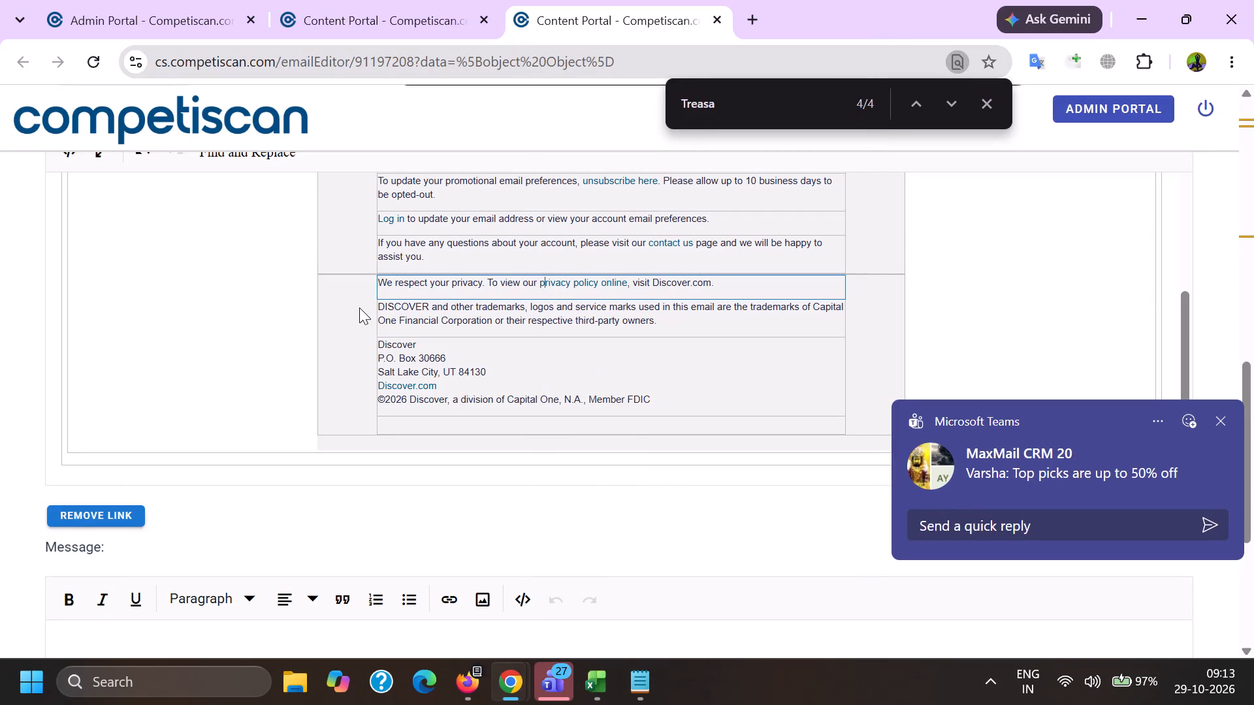
{"action": "left_click", "coordinate": [72, 514]}
{"action": "left_click", "coordinate": [724, 189]}
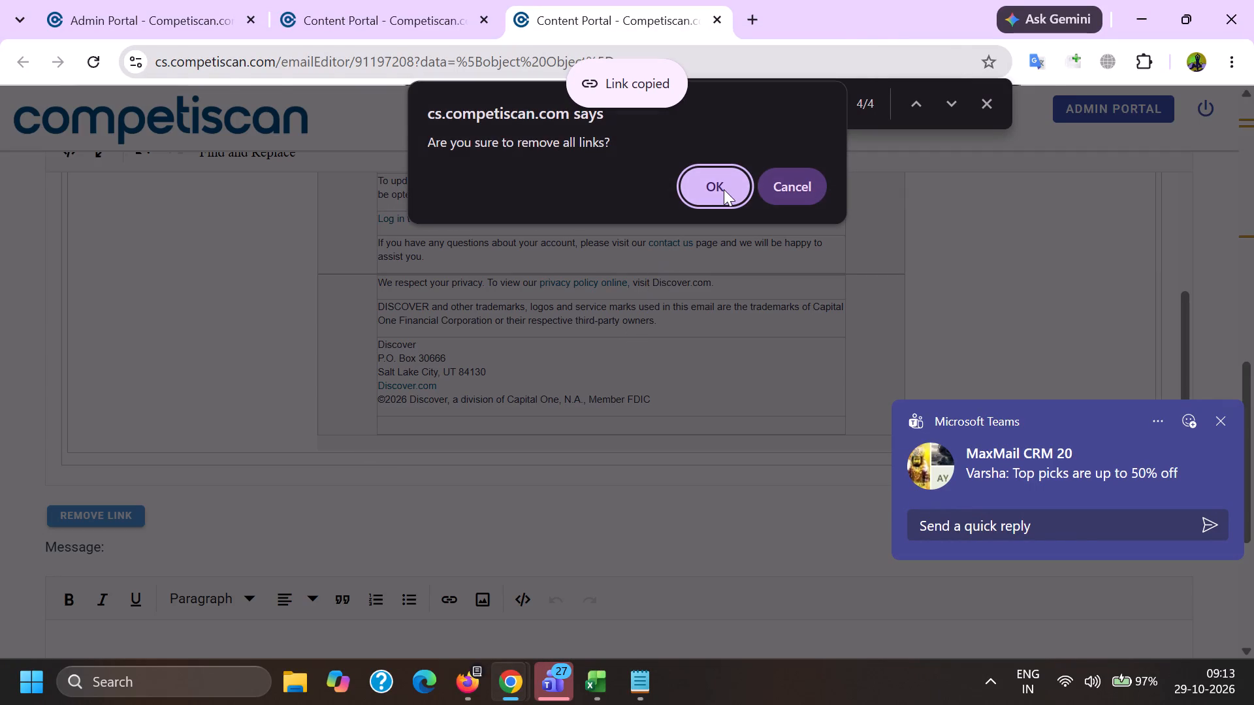
Insert the copied address as a link at the privacy policy text in the email footer.
{"action": "left_click", "coordinate": [552, 285]}
{"action": "key", "text": "ctrl+k"}
{"action": "key", "text": "ctrl+v"}
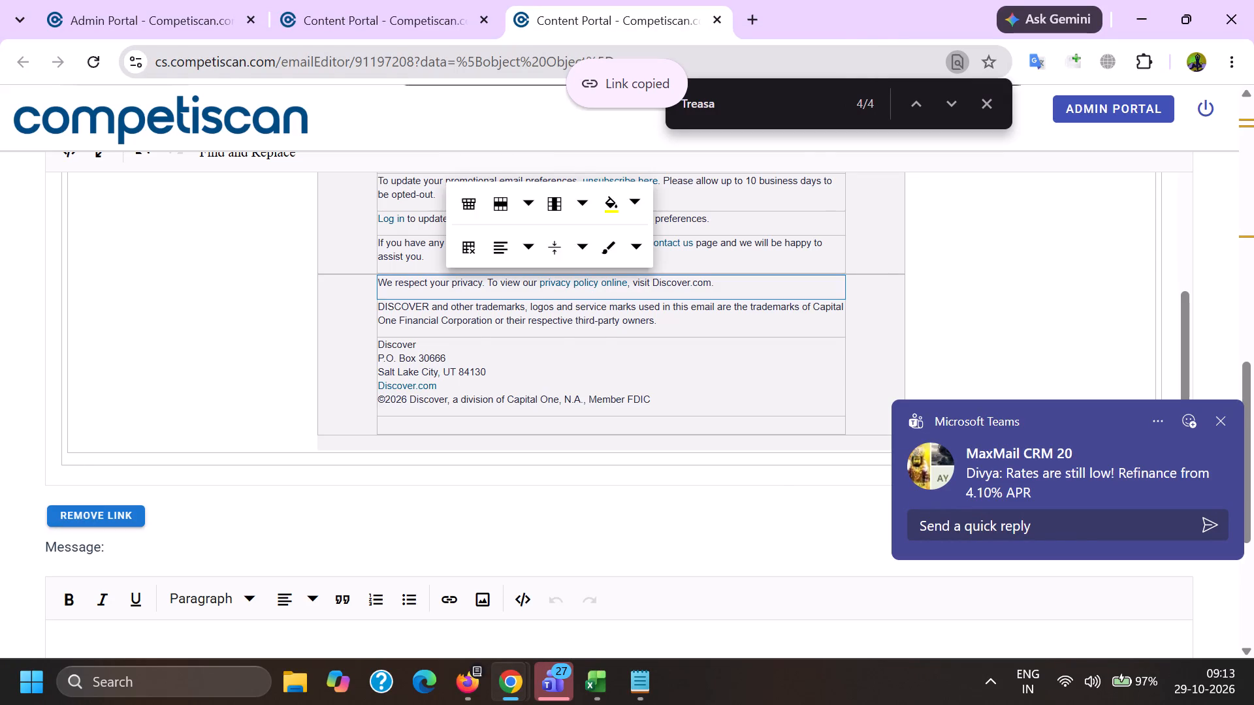
{"action": "left_click", "coordinate": [637, 402]}
Save the edited email's product info without sending the email.
{"action": "scroll", "coordinate": [0, 384], "scroll_direction": "down", "scroll_amount": 8}
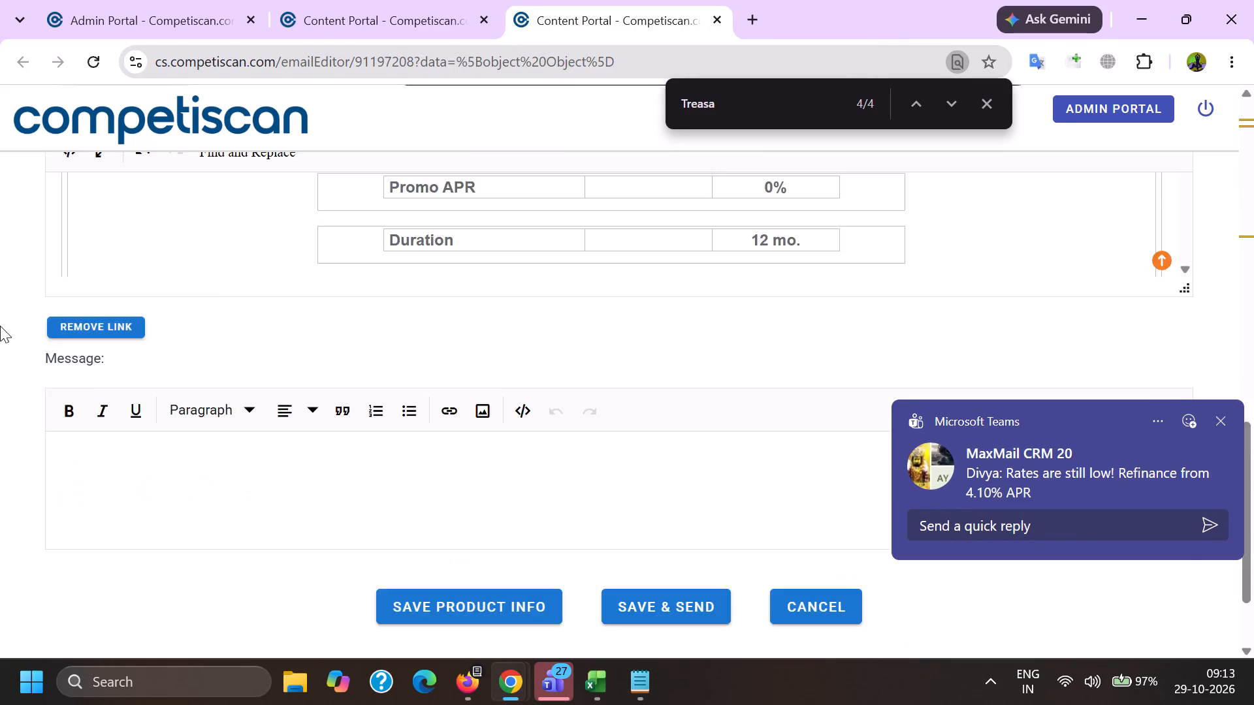
{"action": "scroll", "coordinate": [0, 326], "scroll_direction": "up", "scroll_amount": 1}
{"action": "scroll", "coordinate": [0, 326], "scroll_direction": "down", "scroll_amount": 13}
{"action": "left_click", "coordinate": [416, 497]}
{"action": "left_click", "coordinate": [637, 399]}
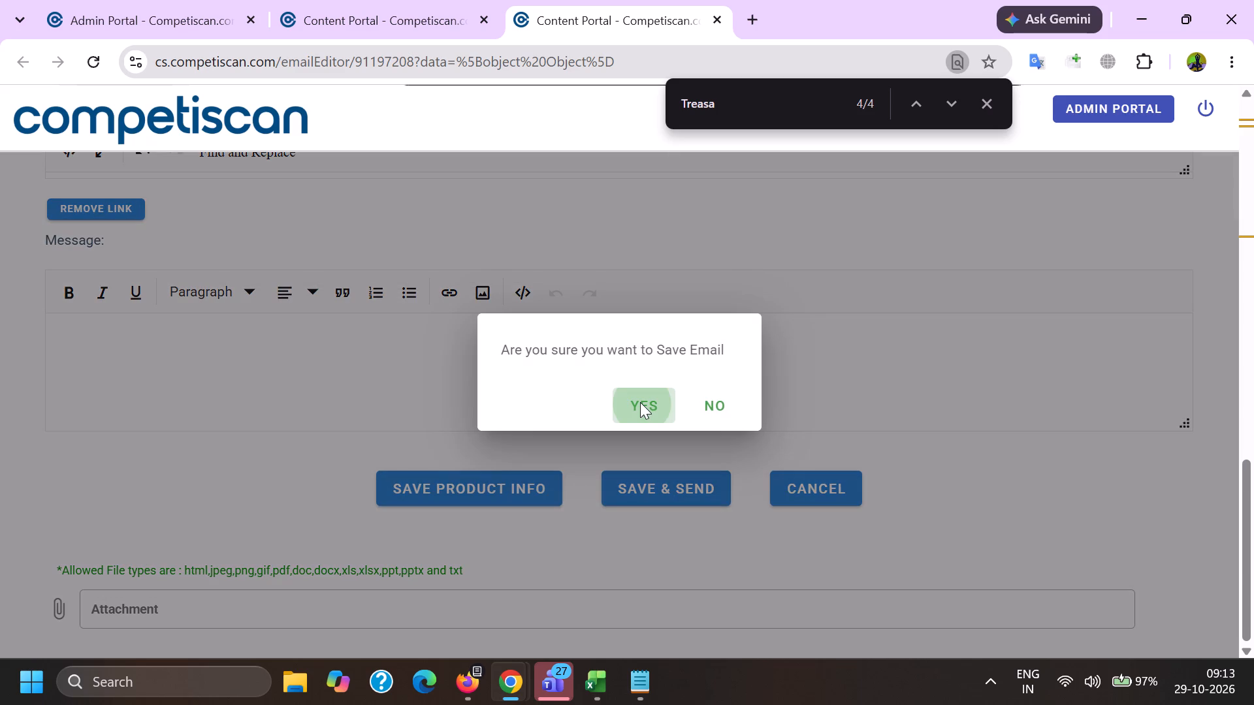
Open the product management form for email 91197208.
{"action": "left_click", "coordinate": [0, 306]}
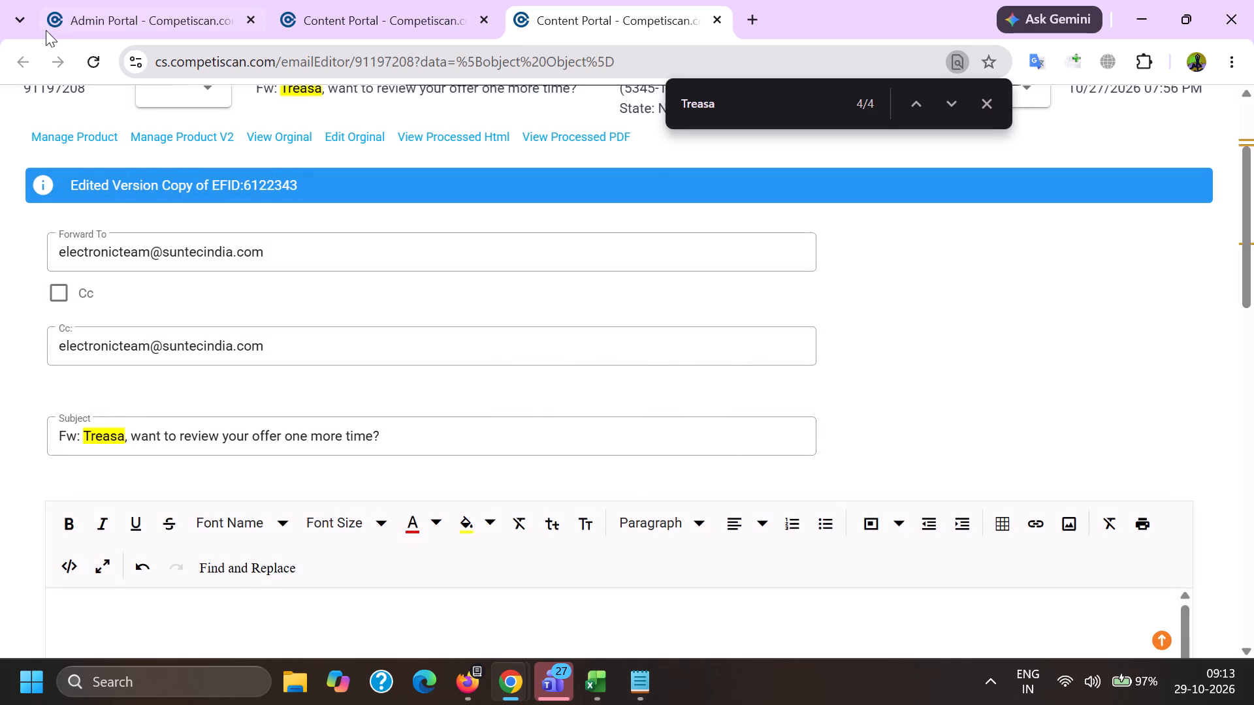
{"action": "left_click", "coordinate": [76, 145]}
{"action": "left_click", "coordinate": [0, 287]}
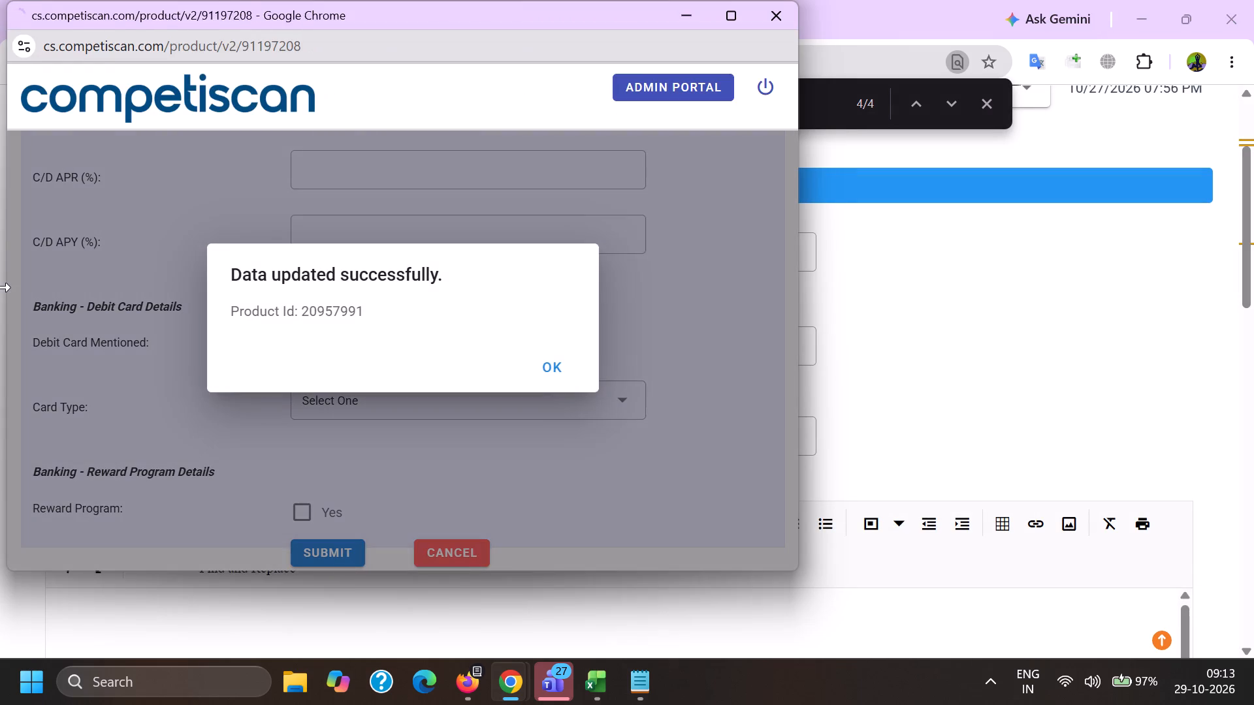
Back in the email editor, append a copy of "Keep in mind, this balance transfer offer ends 11/17/26" to the body's Subject line.
{"action": "key", "text": "alt+Tab"}
{"action": "scroll", "coordinate": [2, 287], "scroll_direction": "down", "scroll_amount": 4}
{"action": "left_click", "coordinate": [223, 450]}
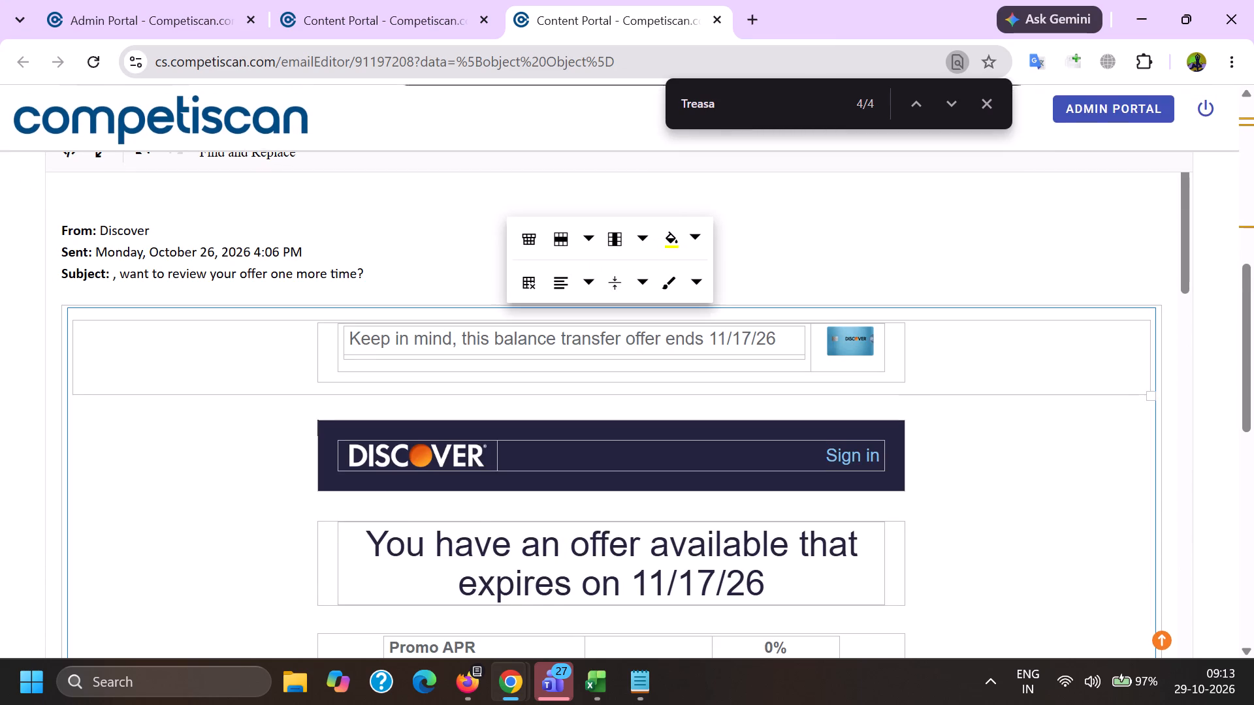
{"action": "triple_click", "coordinate": [464, 335]}
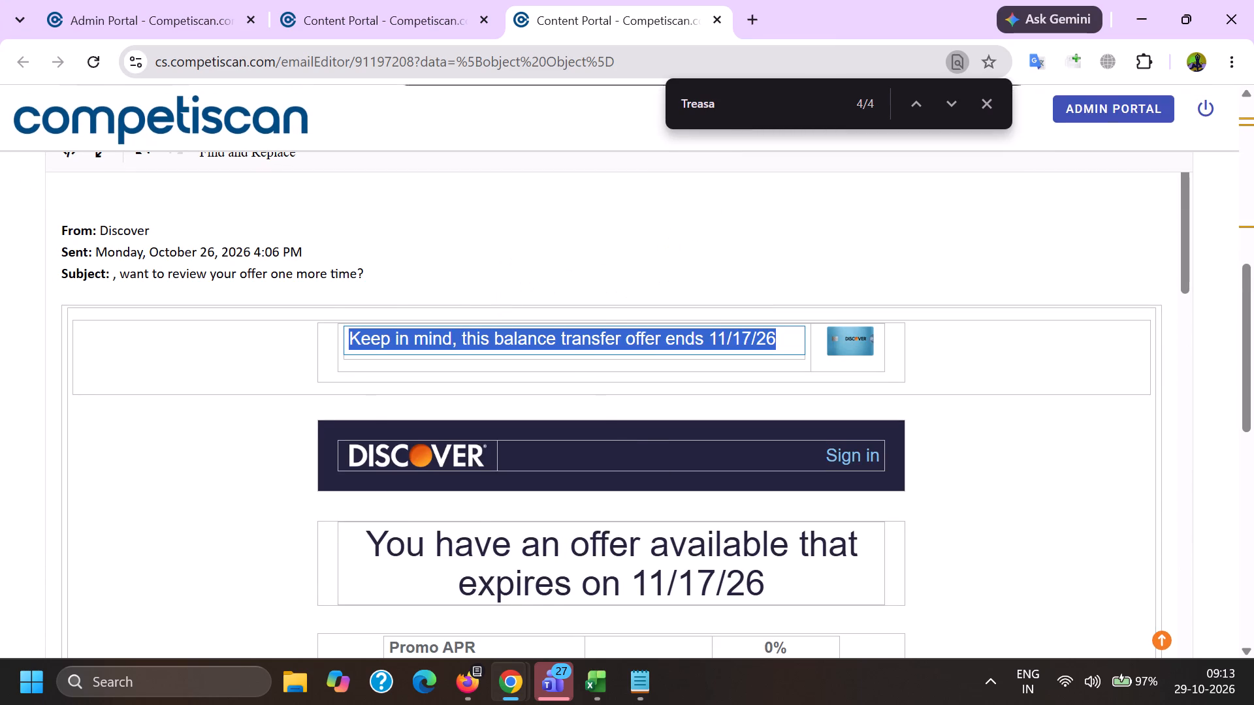
{"action": "key", "text": "ctrl+c"}
{"action": "left_click", "coordinate": [419, 281]}
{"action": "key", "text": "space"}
{"action": "key", "text": "ctrl+v"}
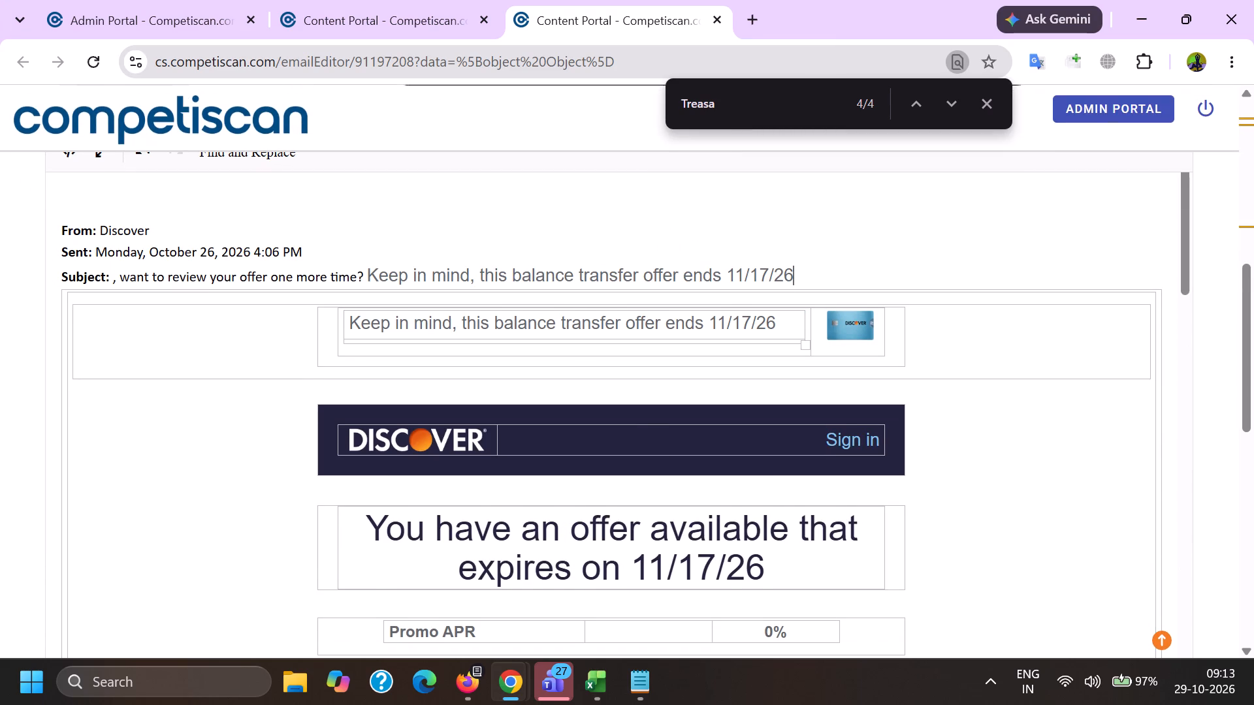
Copy the combined subject text, from ", want to review your offer one more time?" through "11/17/26", and undo the last edit.
{"action": "left_click_drag", "start_coordinate": [113, 276], "coordinate": [341, 288]}
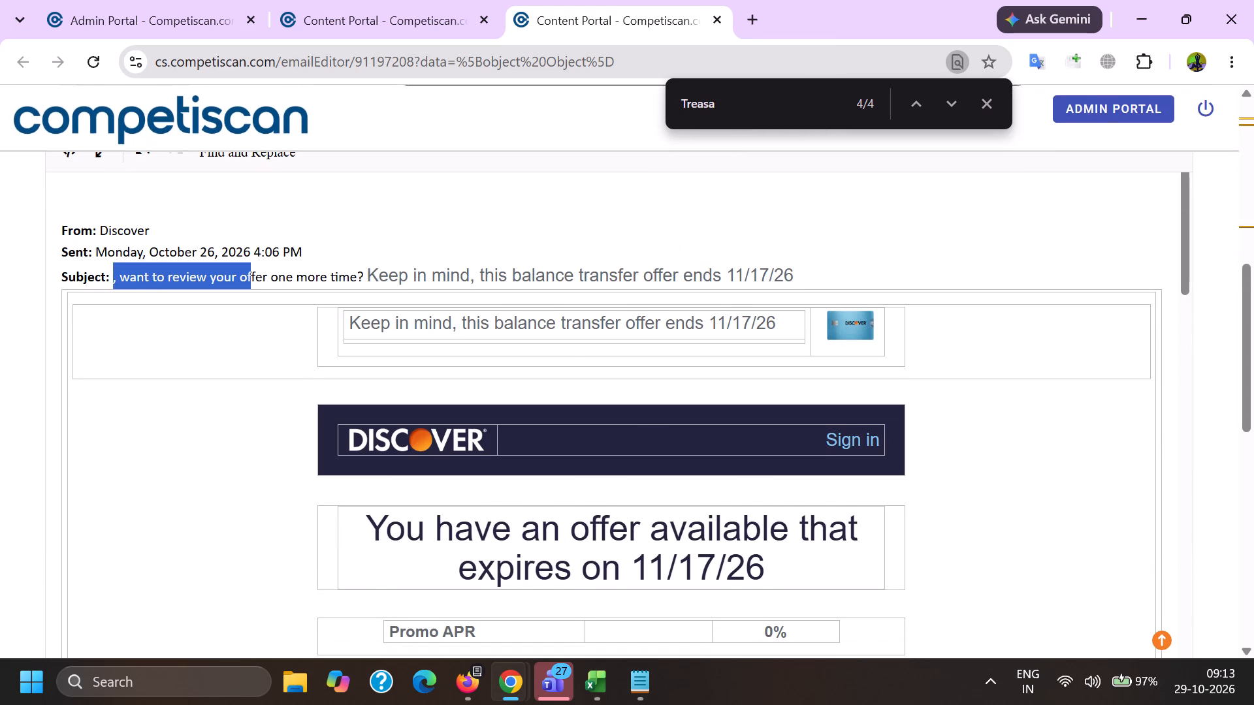
{"action": "left_click_drag", "start_coordinate": [341, 288], "coordinate": [833, 281]}
{"action": "key", "text": "ctrl+c"}
{"action": "key", "text": "ctrl+z"}
Switch to the product form window for email 91197208.
{"action": "key", "text": "alt+Tab"}
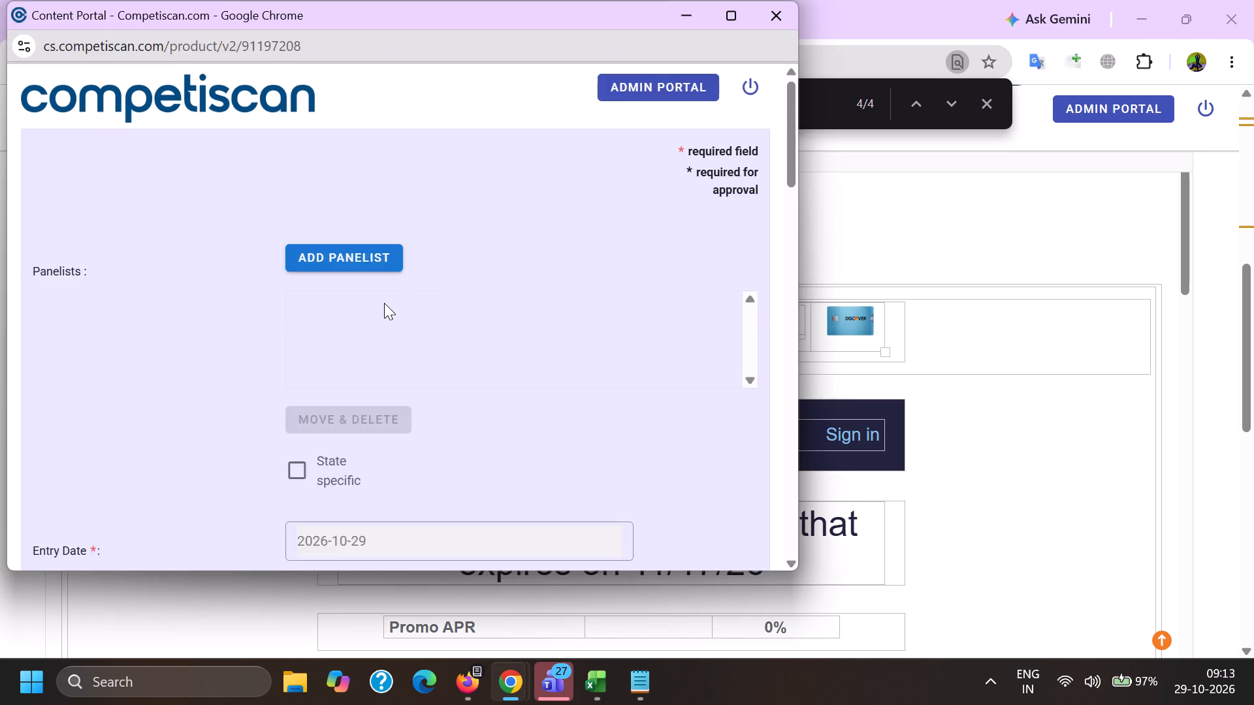
Search the company lookup for "capital one".
{"action": "scroll", "coordinate": [370, 239], "scroll_direction": "down", "scroll_amount": 6}
{"action": "left_click", "coordinate": [349, 263]}
{"action": "left_click", "coordinate": [345, 214]}
{"action": "key", "text": "c"}
{"action": "key", "text": "a"}
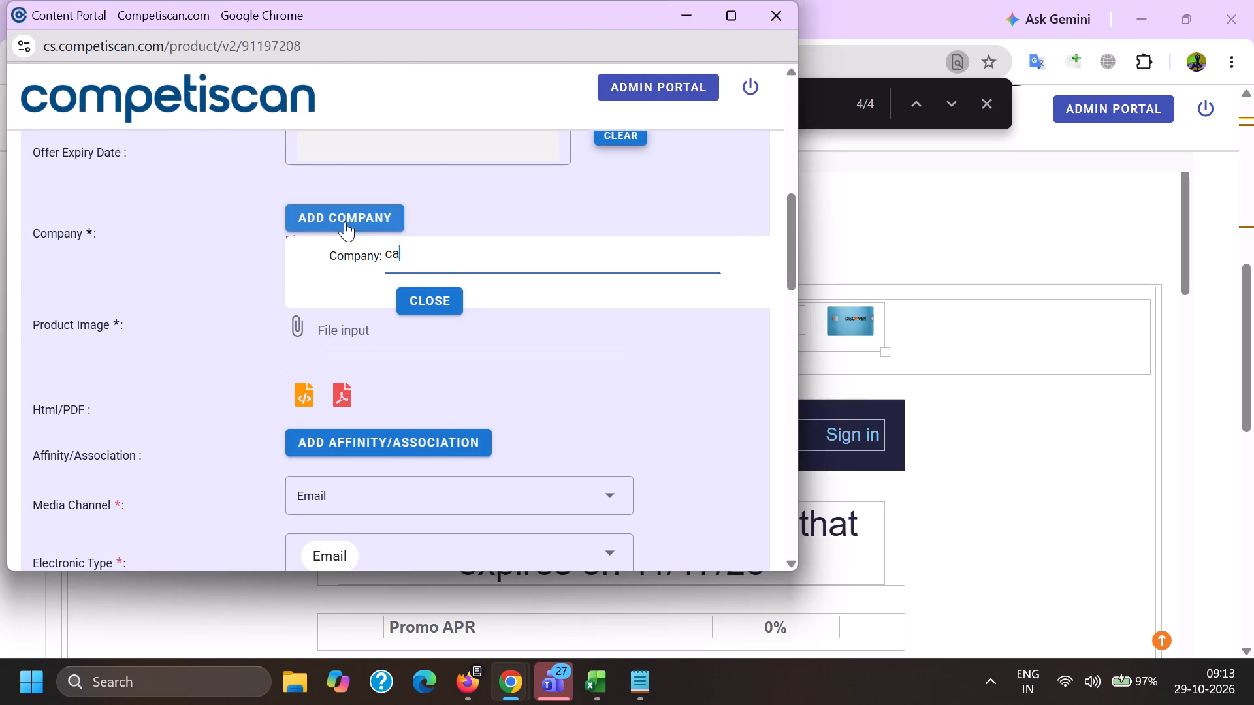
{"action": "key", "text": "p"}
{"action": "key", "text": "i"}
{"action": "key", "text": "t"}
{"action": "key", "text": "a"}
{"action": "key", "text": "l"}
{"action": "key", "text": "space"}
{"action": "key", "text": "o"}
{"action": "key", "text": "n"}
{"action": "key", "text": "e"}
{"action": "scroll", "coordinate": [332, 260], "scroll_direction": "down", "scroll_amount": 3}
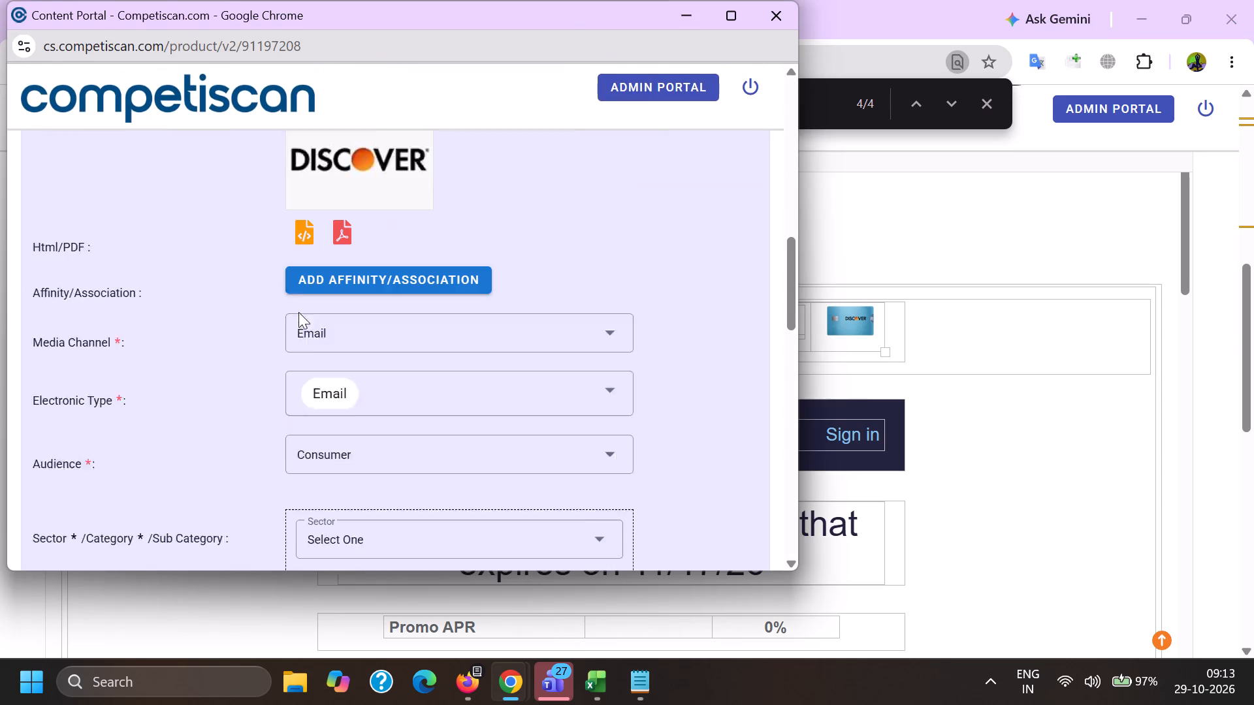
Add the sector Credit Cards with the category Credit Access Offer.
{"action": "scroll", "coordinate": [383, 381], "scroll_direction": "down", "scroll_amount": 2}
{"action": "left_click", "coordinate": [368, 285]}
{"action": "left_click", "coordinate": [372, 316]}
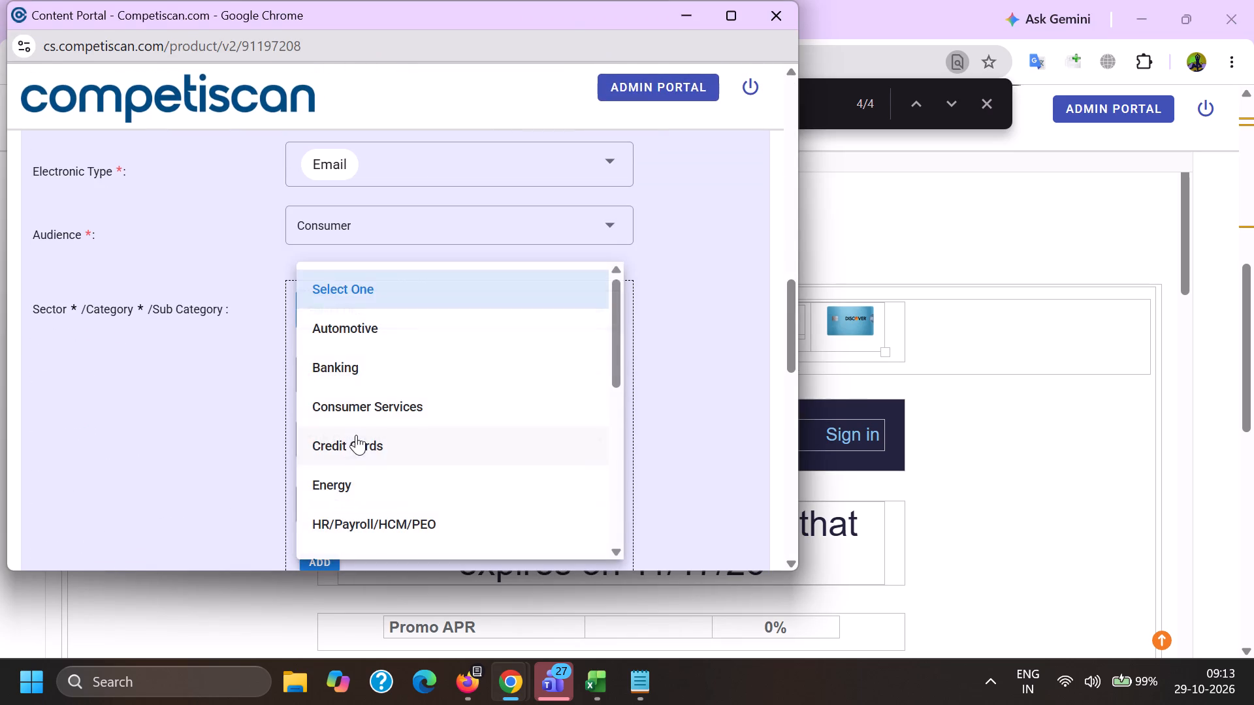
{"action": "left_click", "coordinate": [356, 433]}
{"action": "left_click_drag", "start_coordinate": [208, 435], "coordinate": [253, 425]}
{"action": "left_click", "coordinate": [396, 368]}
{"action": "left_click_drag", "start_coordinate": [395, 402], "coordinate": [395, 409]}
{"action": "left_click_drag", "start_coordinate": [211, 440], "coordinate": [252, 462]}
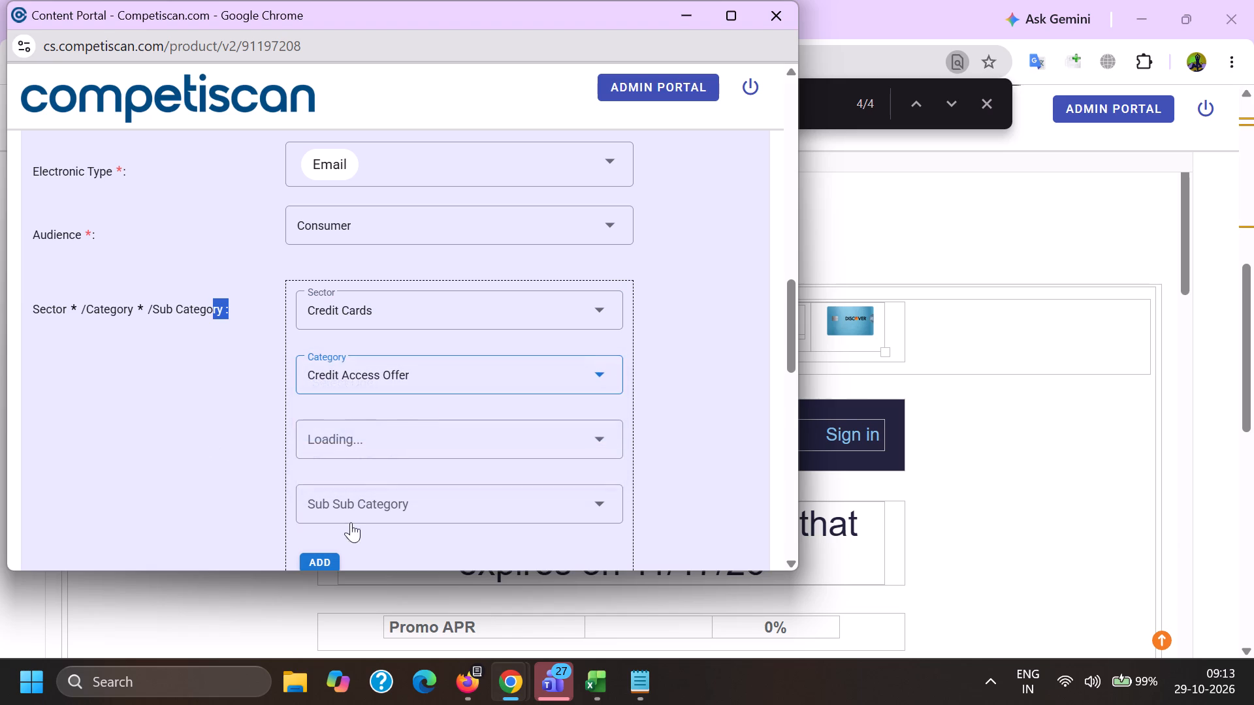
{"action": "left_click", "coordinate": [317, 563]}
Replace the product headline with "[Name], want to review your offer one more time? Keep in mind, this balance transfer offer ends 11/17/26".
{"action": "scroll", "coordinate": [346, 332], "scroll_direction": "down", "scroll_amount": 4}
{"action": "left_click_drag", "start_coordinate": [579, 460], "coordinate": [14, 443]}
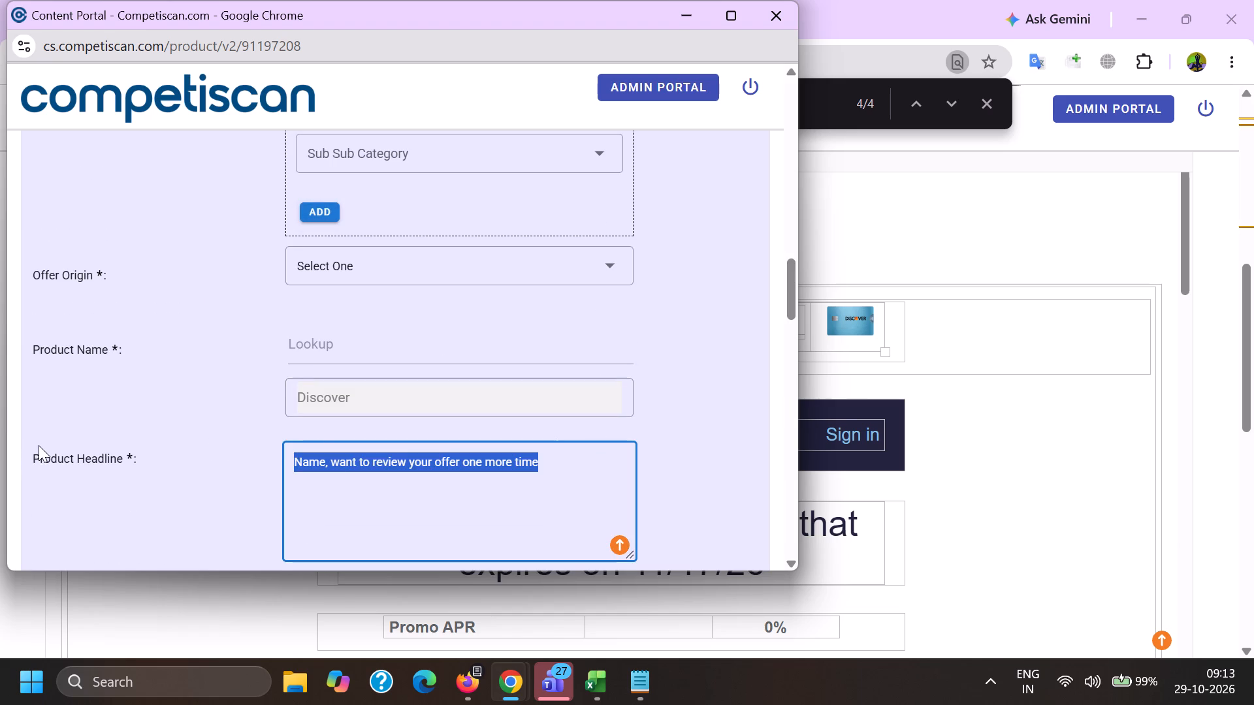
{"action": "key", "text": "ctrl+v"}
{"action": "left_click", "coordinate": [289, 459]}
{"action": "key", "text": "BackSpace"}
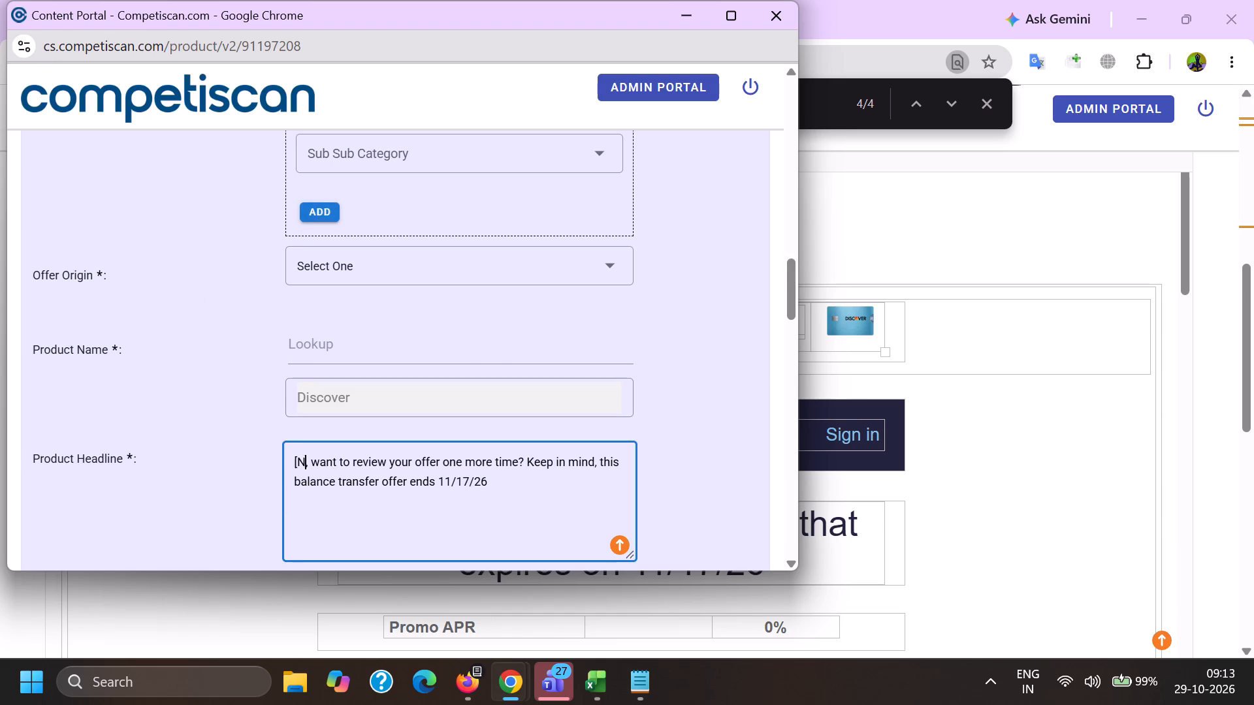
{"action": "key", "text": "m"}
{"action": "type", "text": "e]"}
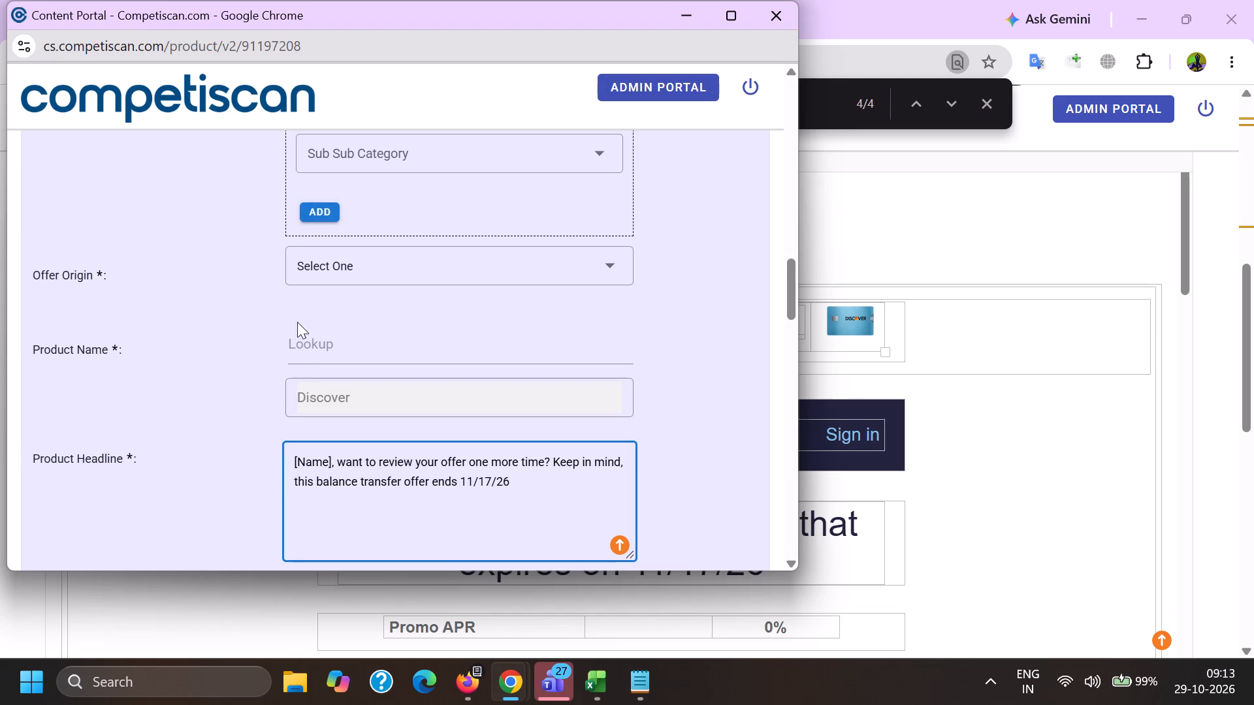
Set the offer origin to Provider/Bank and choose Discover it as the product name.
{"action": "left_click", "coordinate": [334, 277]}
{"action": "double_click", "coordinate": [322, 354]}
{"action": "key", "text": "d"}
{"action": "key", "text": "i"}
{"action": "key", "text": "s"}
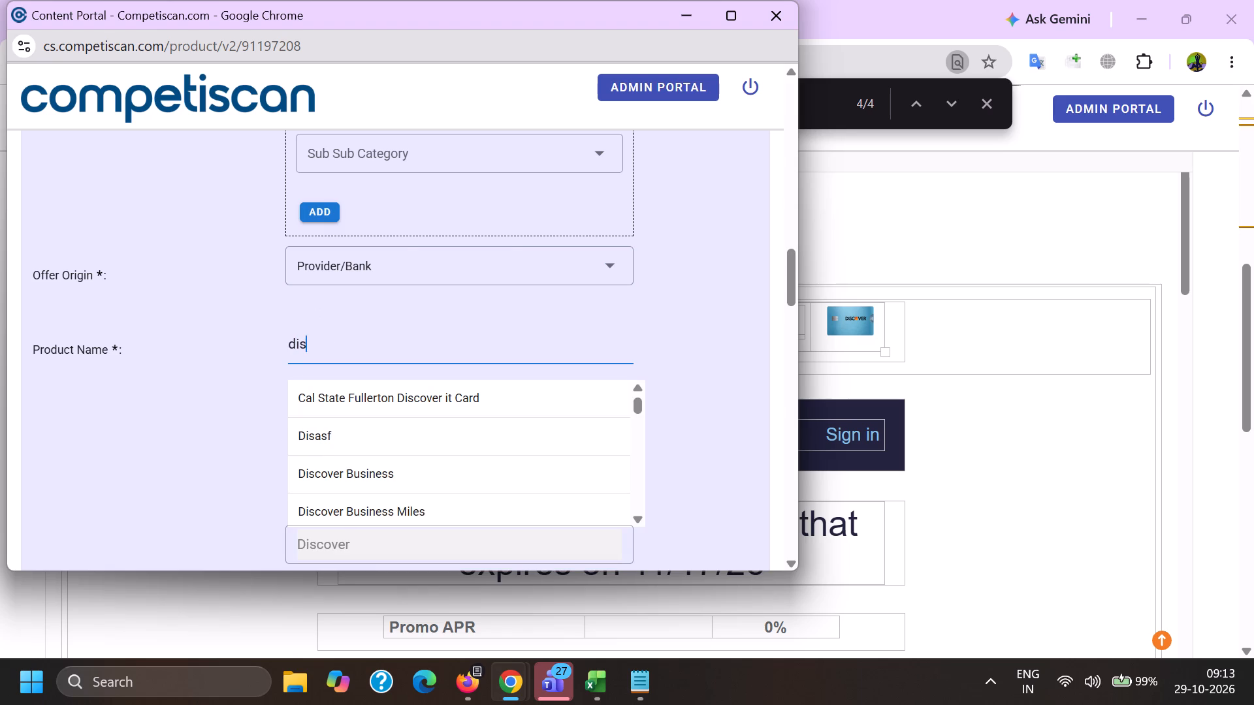
{"action": "key", "text": "c"}
{"action": "key", "text": "o"}
{"action": "key", "text": "v"}
{"action": "key", "text": "e"}
{"action": "key", "text": "r"}
{"action": "key", "text": "space"}
{"action": "key", "text": "i"}
{"action": "key", "text": "t"}
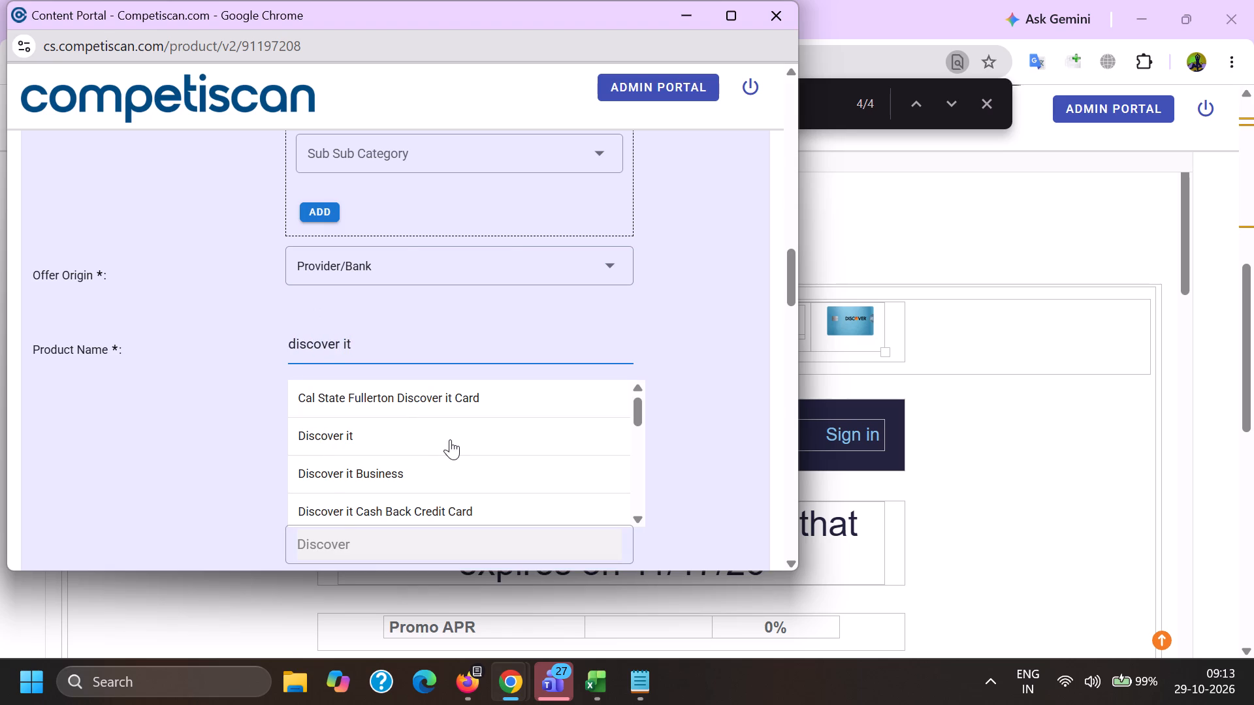
{"action": "left_click", "coordinate": [450, 439]}
Choose Capital One from the company lookup matches.
{"action": "scroll", "coordinate": [449, 431], "scroll_direction": "up", "scroll_amount": 5}
{"action": "scroll", "coordinate": [348, 333], "scroll_direction": "up", "scroll_amount": 3}
{"action": "left_click", "coordinate": [446, 207]}
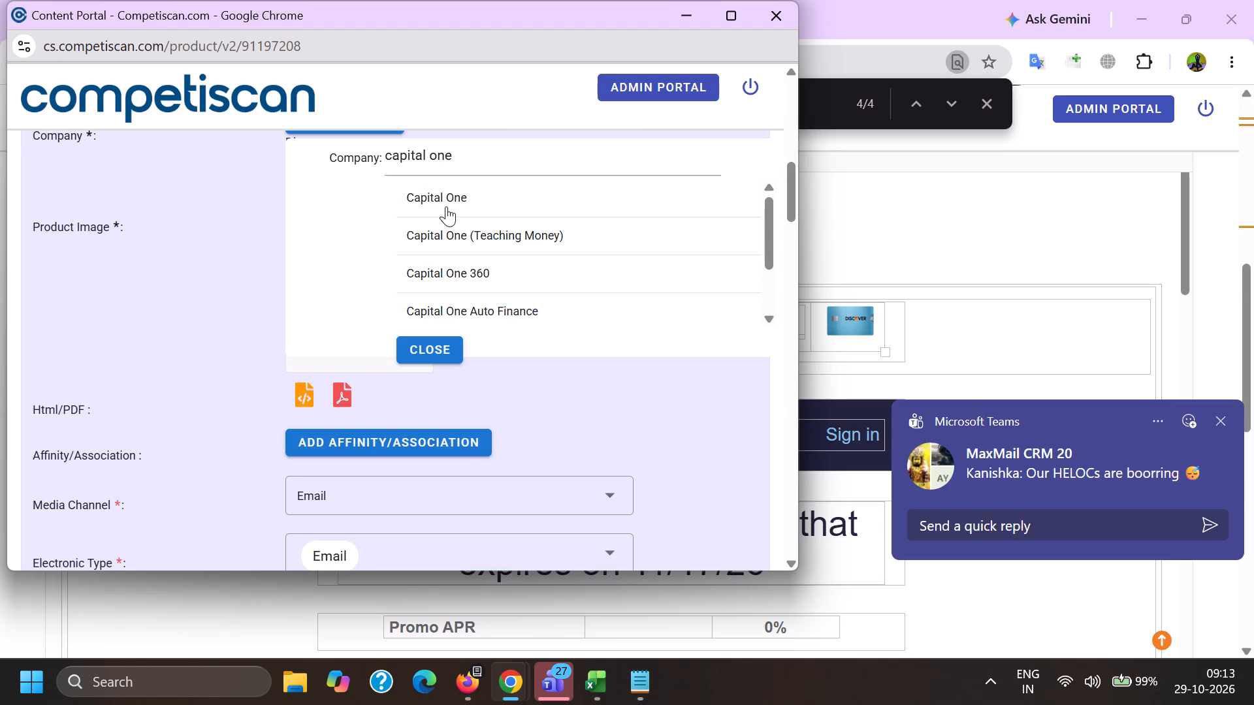
{"action": "left_click", "coordinate": [339, 166]}
Set the response mechanism to URL/Website.
{"action": "scroll", "coordinate": [394, 285], "scroll_direction": "up", "scroll_amount": 1}
{"action": "scroll", "coordinate": [386, 308], "scroll_direction": "down", "scroll_amount": 14}
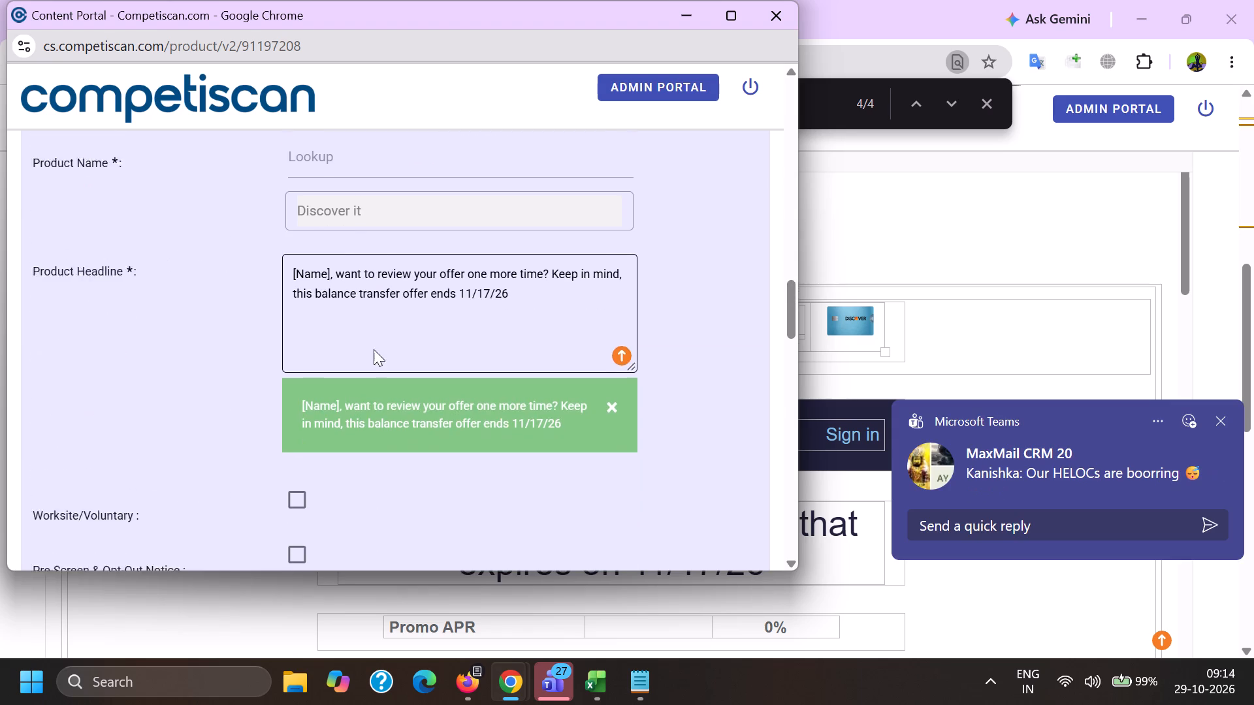
{"action": "scroll", "coordinate": [374, 349], "scroll_direction": "down", "scroll_amount": 2}
{"action": "left_click", "coordinate": [364, 350]}
{"action": "scroll", "coordinate": [374, 209], "scroll_direction": "down", "scroll_amount": 9}
{"action": "left_click", "coordinate": [366, 396]}
{"action": "left_click_drag", "start_coordinate": [152, 383], "coordinate": [182, 380]}
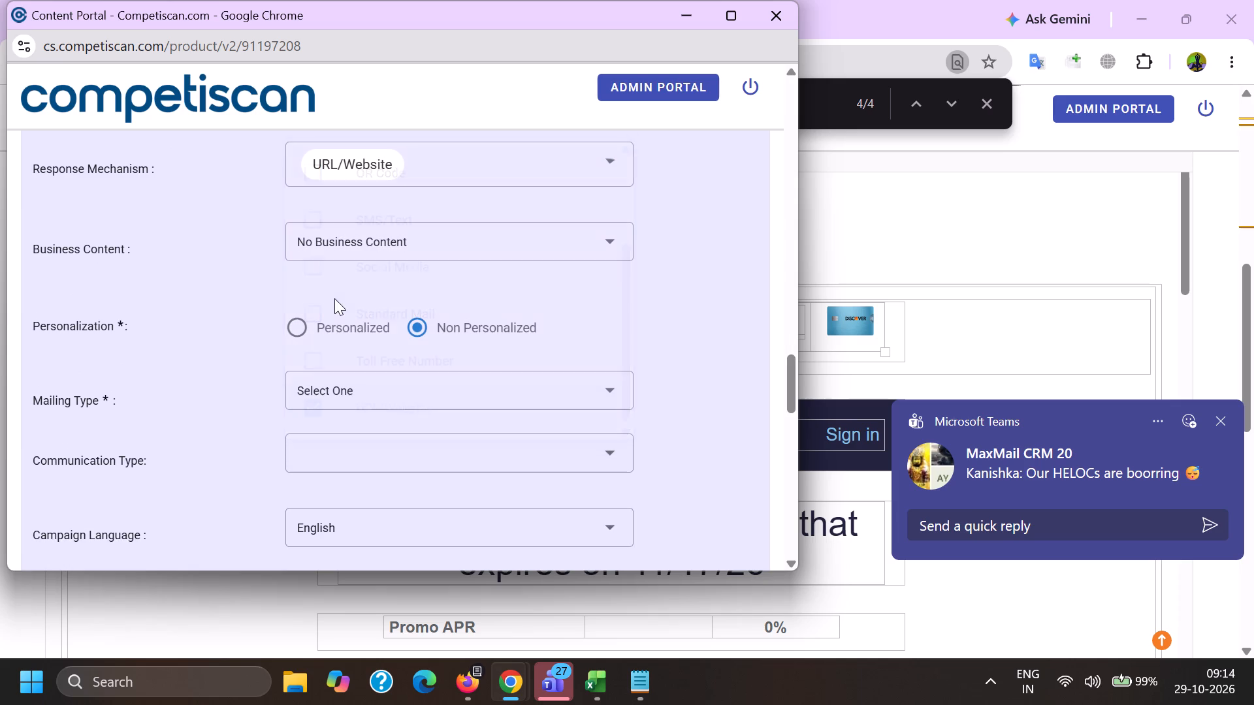
Mark the mailing as Personalized and set its mailing type to Loyalty/Retention.
{"action": "left_click_drag", "start_coordinate": [334, 298], "coordinate": [334, 305]}
{"action": "left_click", "coordinate": [321, 323]}
{"action": "left_click", "coordinate": [351, 401]}
{"action": "left_click", "coordinate": [362, 409]}
{"action": "left_click_drag", "start_coordinate": [186, 446], "coordinate": [214, 454]}
Select Mobile Application as the communication type.
{"action": "left_click", "coordinate": [364, 456]}
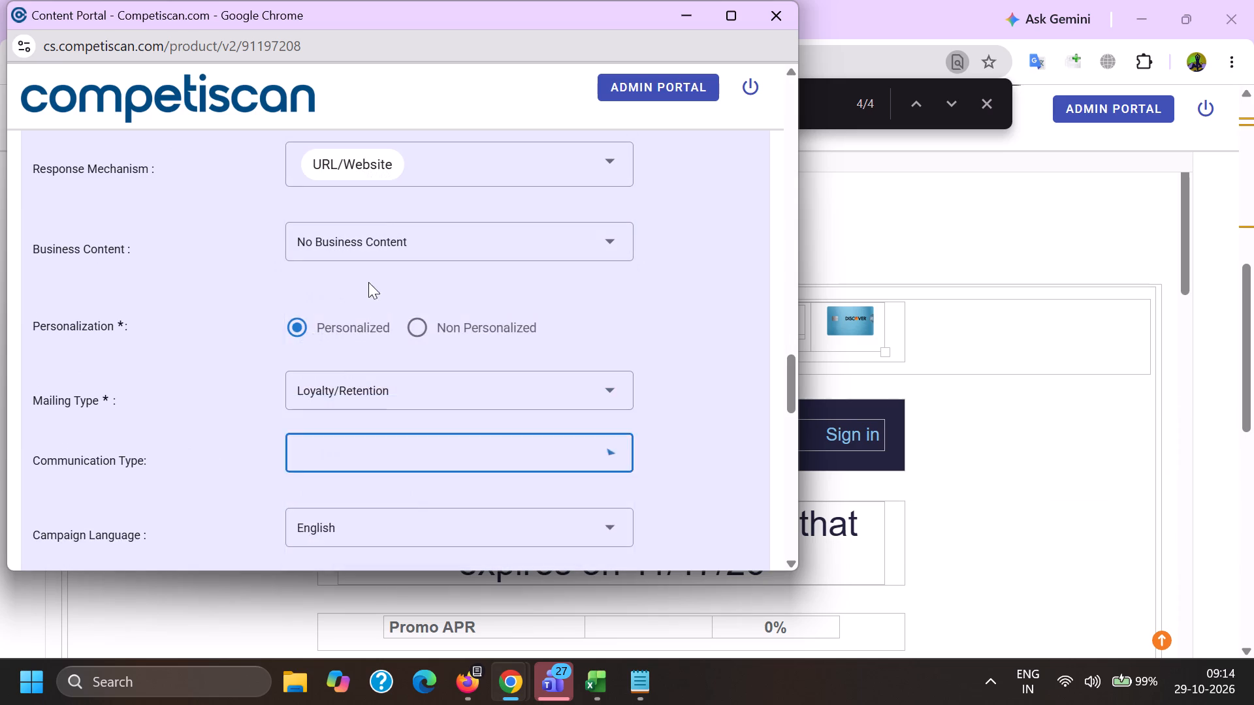
{"action": "scroll", "coordinate": [368, 284], "scroll_direction": "down", "scroll_amount": 15}
{"action": "scroll", "coordinate": [390, 337], "scroll_direction": "up", "scroll_amount": 2}
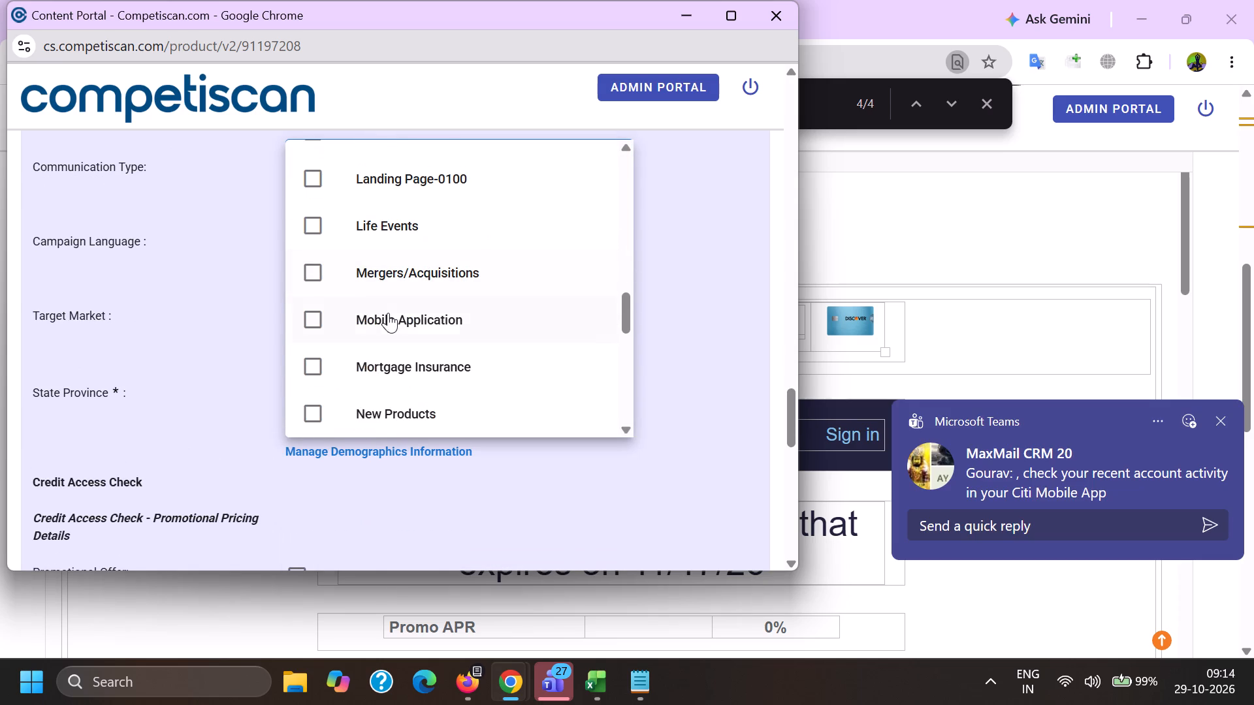
{"action": "left_click", "coordinate": [388, 312]}
{"action": "left_click", "coordinate": [174, 307]}
Mark the credit access check as a promotional offer.
{"action": "scroll", "coordinate": [211, 249], "scroll_direction": "down", "scroll_amount": 4}
{"action": "left_click", "coordinate": [302, 210]}
{"action": "left_click", "coordinate": [299, 189]}
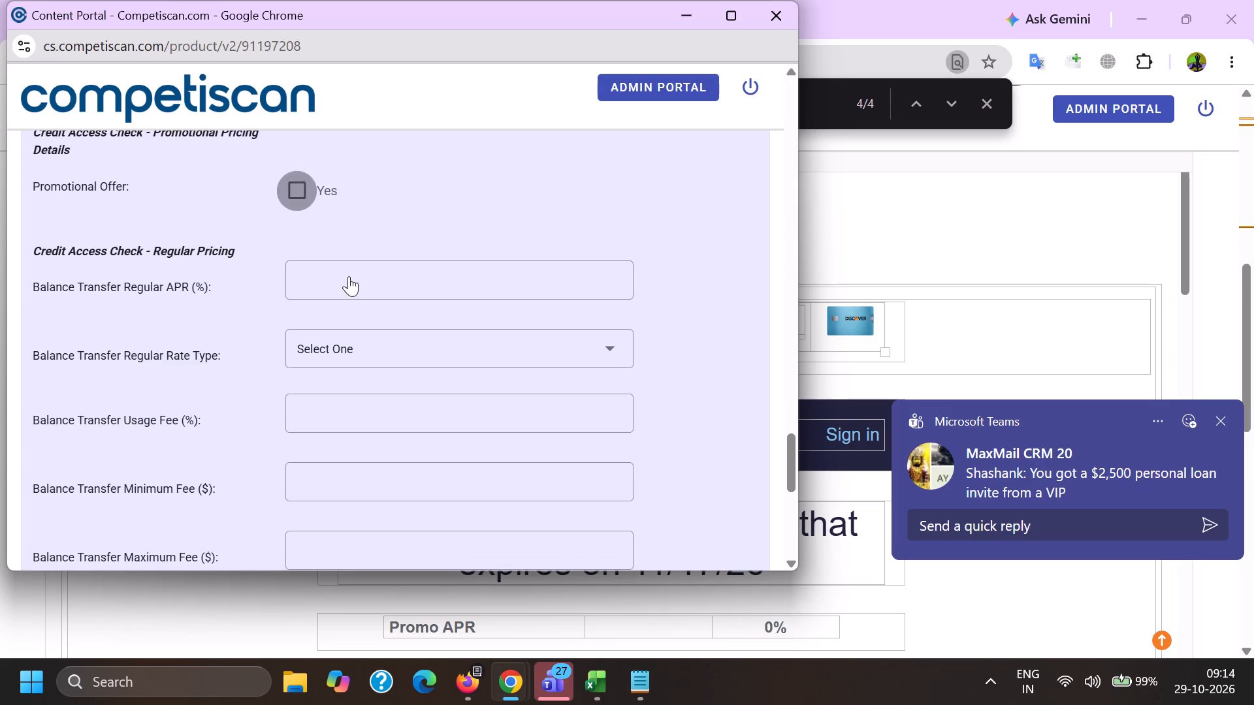
Enter the Tier 1 balance transfer introductory APR as 0%, the introductory period as 12 months and the usage fee as 4%.
{"action": "left_click", "coordinate": [347, 274]}
{"action": "left_click", "coordinate": [334, 245]}
{"action": "key", "text": "0"}
{"action": "key", "text": "Tab"}
{"action": "key", "text": "alt+Tab"}
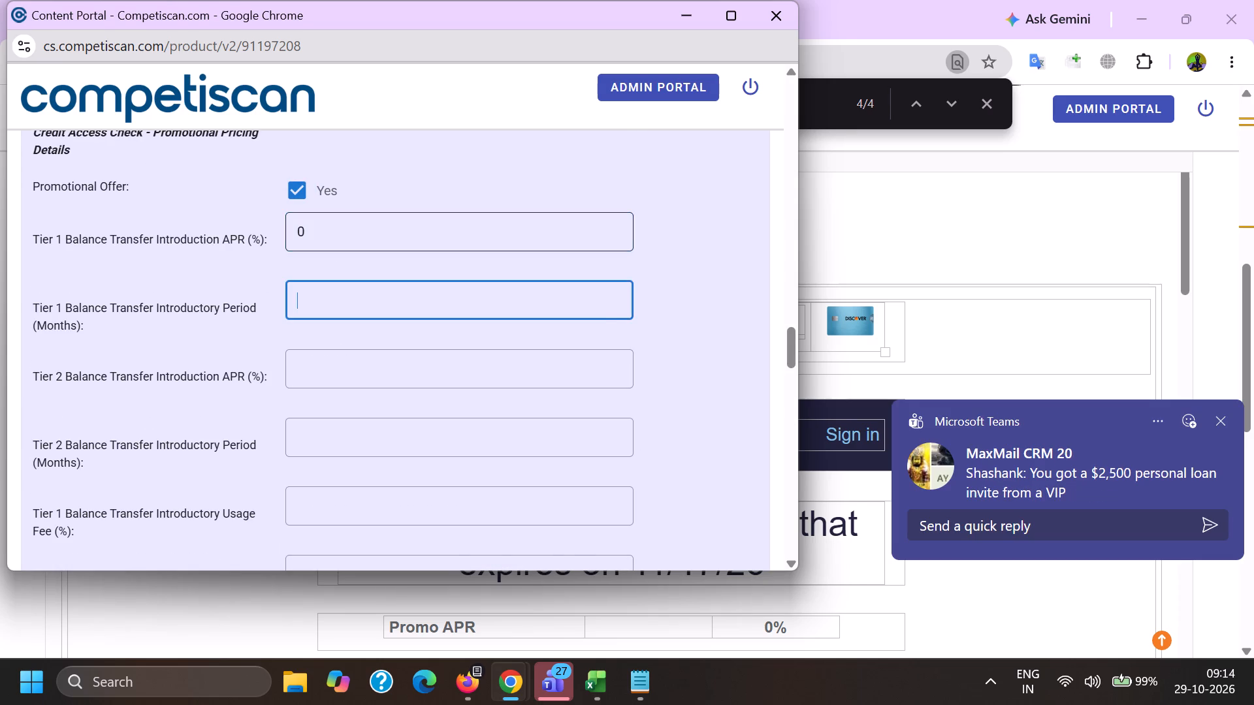
{"action": "key", "text": "alt+Tab"}
{"action": "key", "text": "1"}
{"action": "key", "text": "2"}
{"action": "key", "text": "Tab"}
{"action": "key", "text": "Tab"}
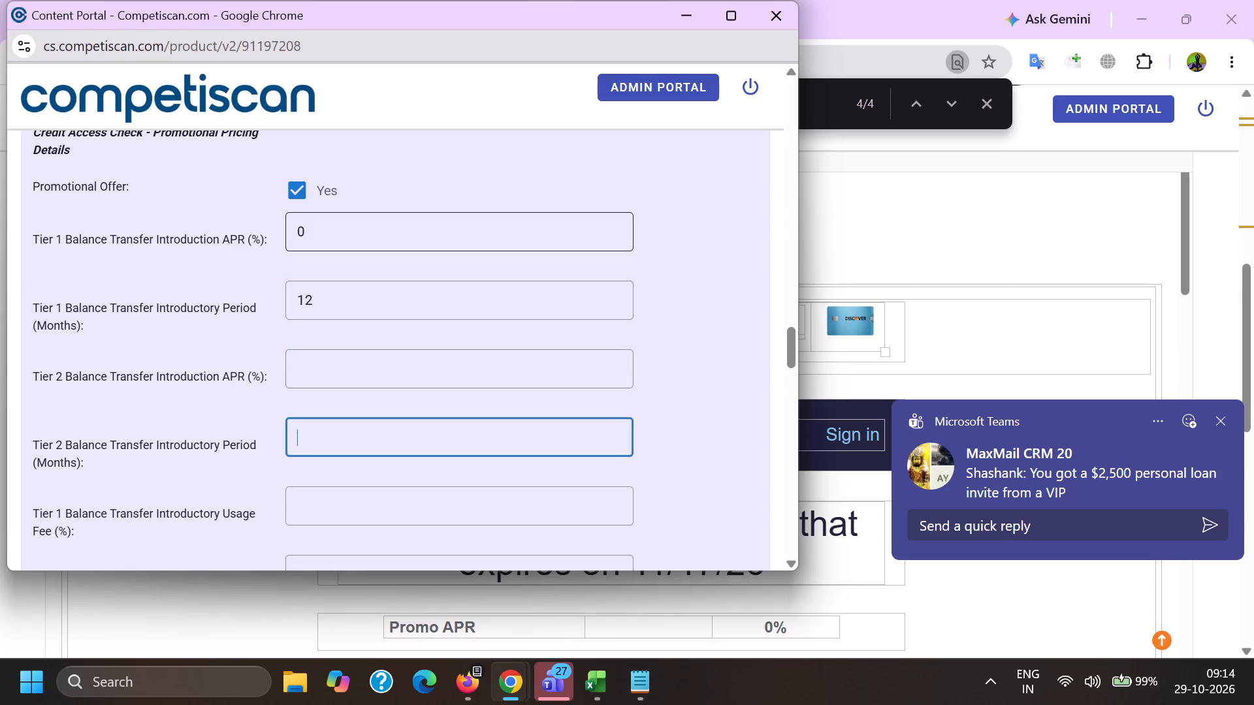
{"action": "key", "text": "Tab"}
{"action": "key", "text": "4"}
{"action": "key", "text": "Tab"}
Consult the email's pricing text and set the purchase regular APR to 25.99%.
{"action": "key", "text": "alt+Tab"}
{"action": "scroll", "coordinate": [334, 244], "scroll_direction": "down", "scroll_amount": 4}
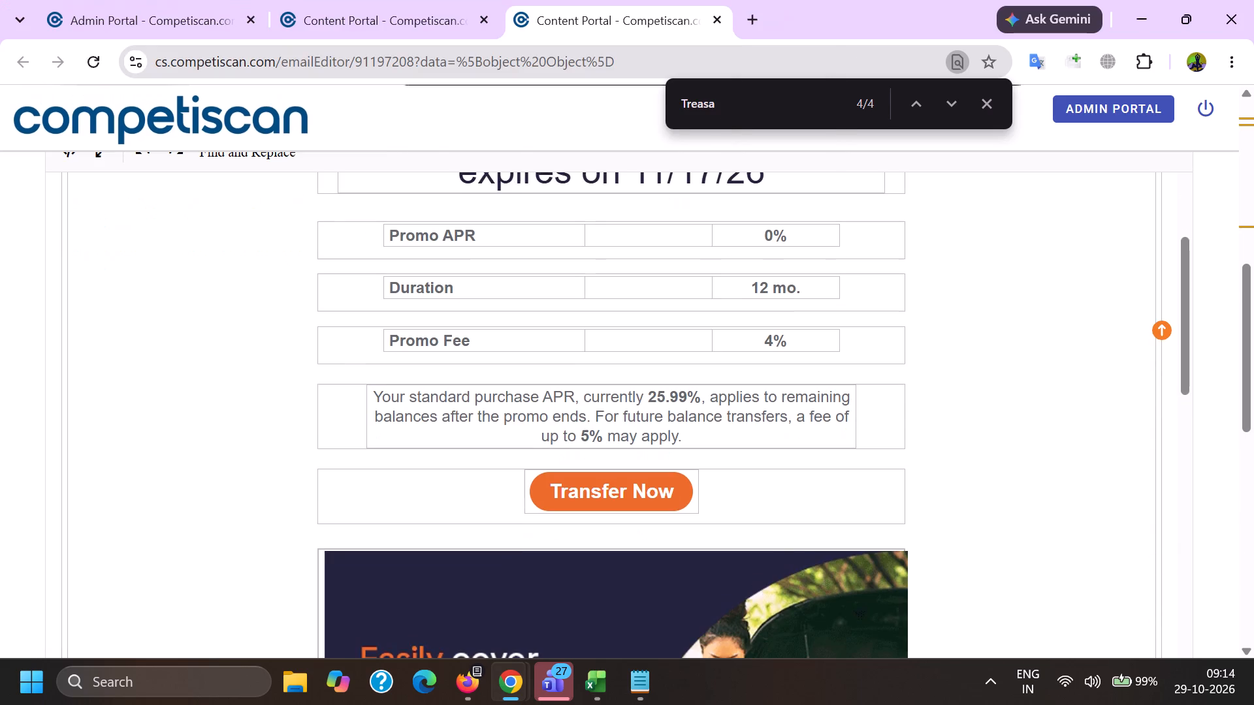
{"action": "key", "text": "alt+Tab"}
{"action": "scroll", "coordinate": [342, 251], "scroll_direction": "down", "scroll_amount": 4}
{"action": "scroll", "coordinate": [345, 272], "scroll_direction": "up", "scroll_amount": 1}
{"action": "scroll", "coordinate": [347, 272], "scroll_direction": "down", "scroll_amount": 20}
{"action": "scroll", "coordinate": [347, 272], "scroll_direction": "down", "scroll_amount": 8}
{"action": "left_click", "coordinate": [321, 436]}
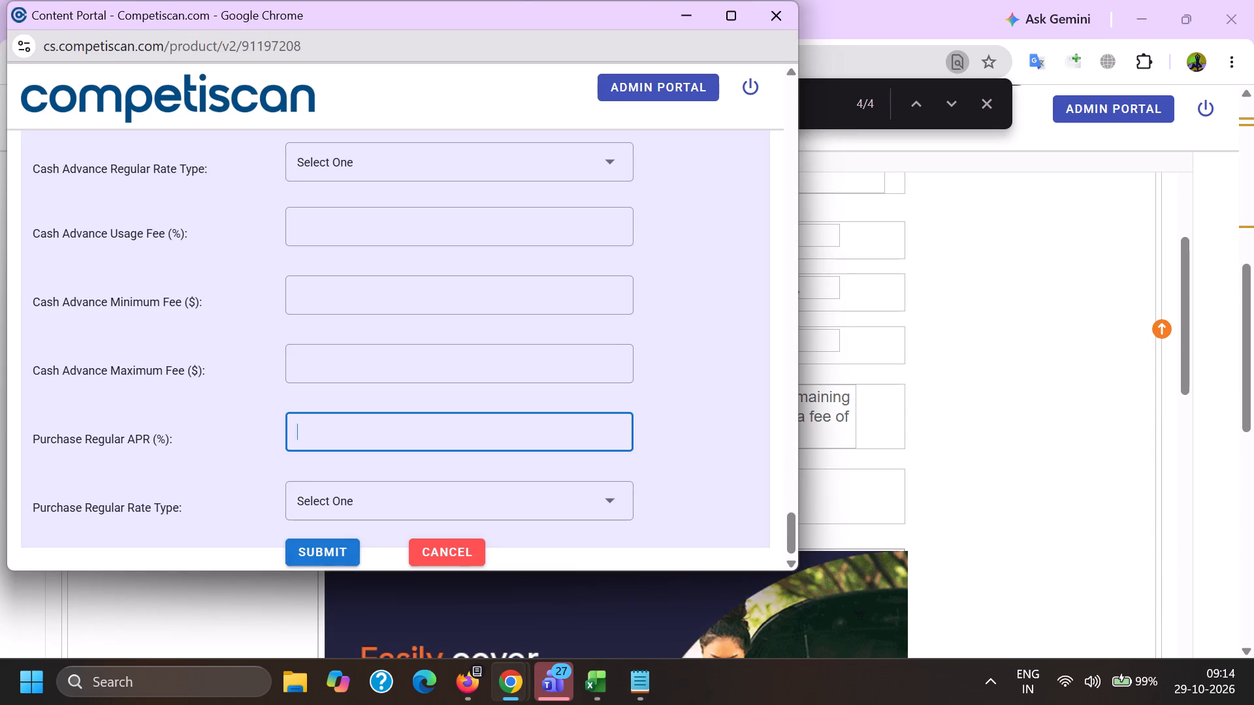
{"action": "key", "text": "2"}
{"action": "key", "text": "5"}
{"action": "key", "text": "period"}
{"action": "key", "text": "9"}
{"action": "key", "text": "9"}
{"action": "key", "text": "Tab"}
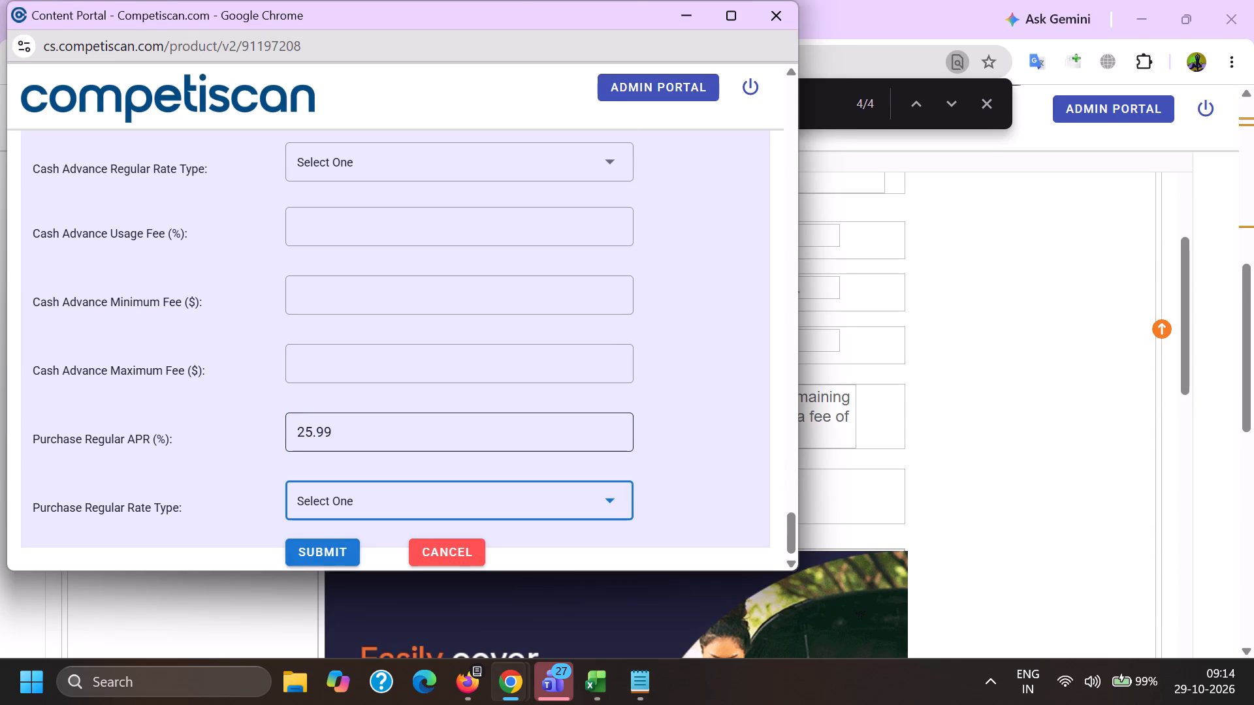
Set the purchase regular rate type to Variable (Prime).
{"action": "left_click", "coordinate": [372, 512]}
{"action": "left_click", "coordinate": [370, 505]}
{"action": "left_click", "coordinate": [217, 482]}
Set the regular balance transfer usage fee to 5%.
{"action": "scroll", "coordinate": [308, 459], "scroll_direction": "up", "scroll_amount": 3}
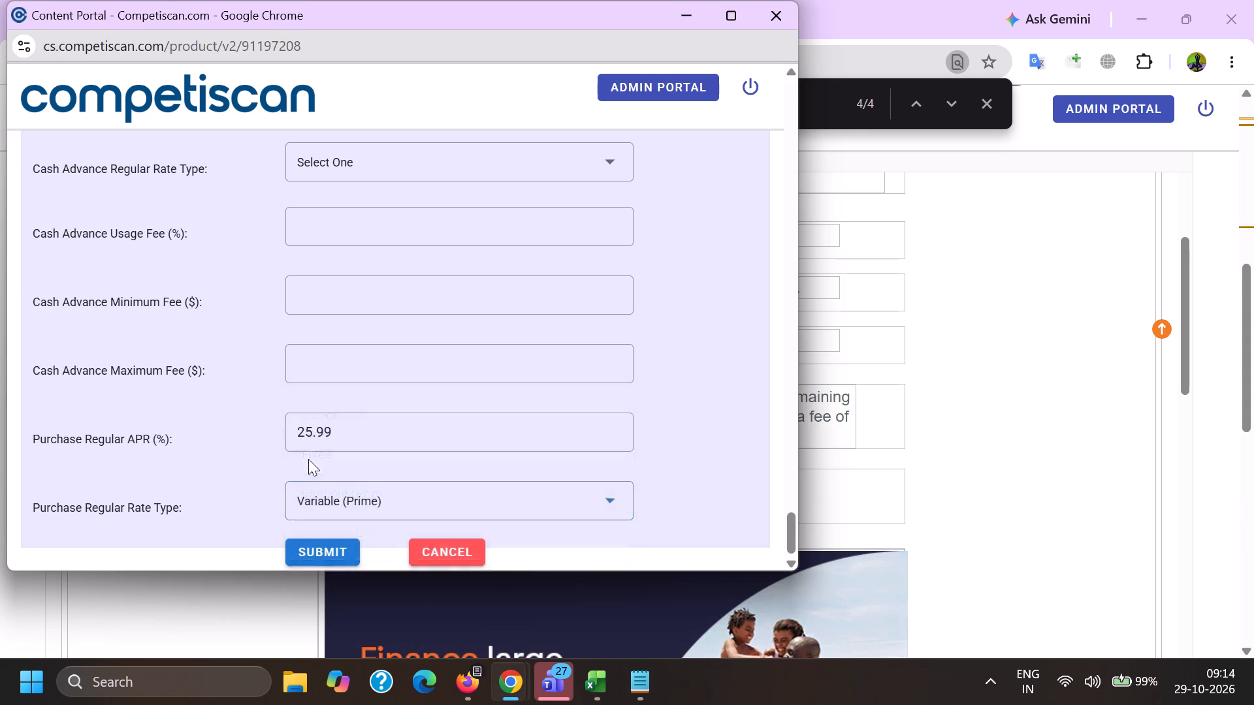
{"action": "left_click", "coordinate": [324, 185]}
{"action": "scroll", "coordinate": [329, 286], "scroll_direction": "up", "scroll_amount": 3}
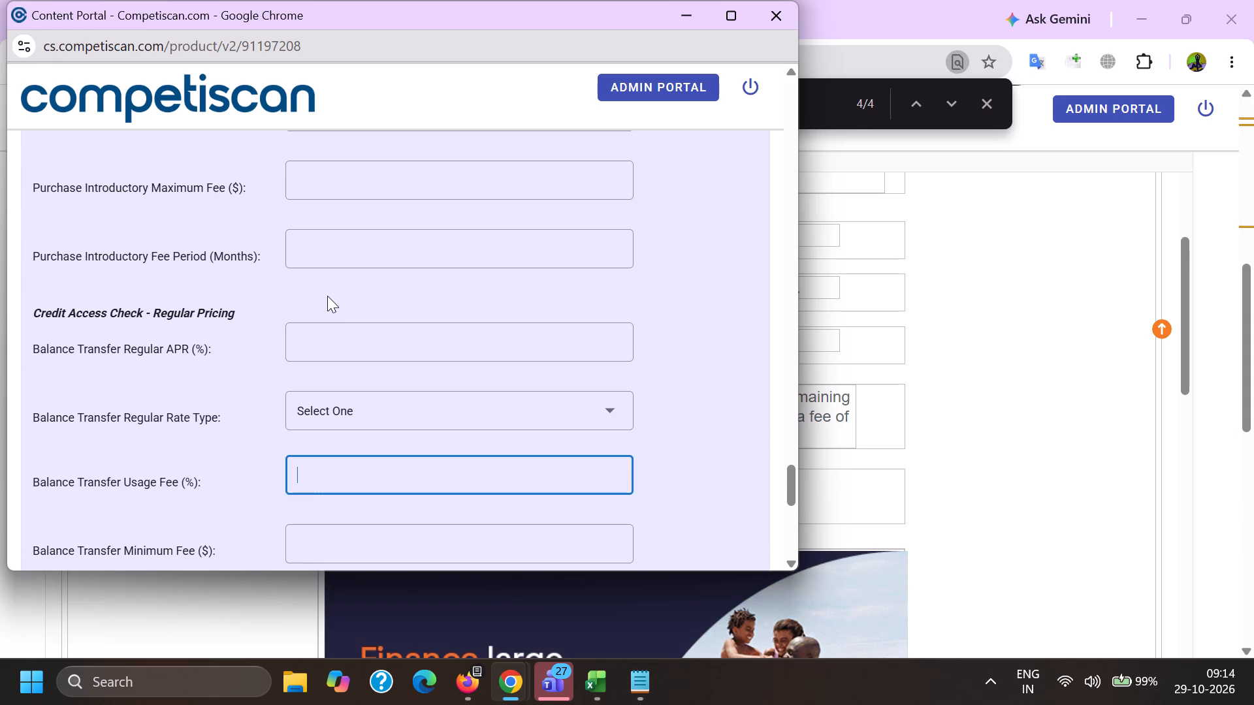
{"action": "key", "text": "5"}
Submit the completed product form.
{"action": "scroll", "coordinate": [330, 298], "scroll_direction": "down", "scroll_amount": 15}
{"action": "left_click", "coordinate": [347, 560]}
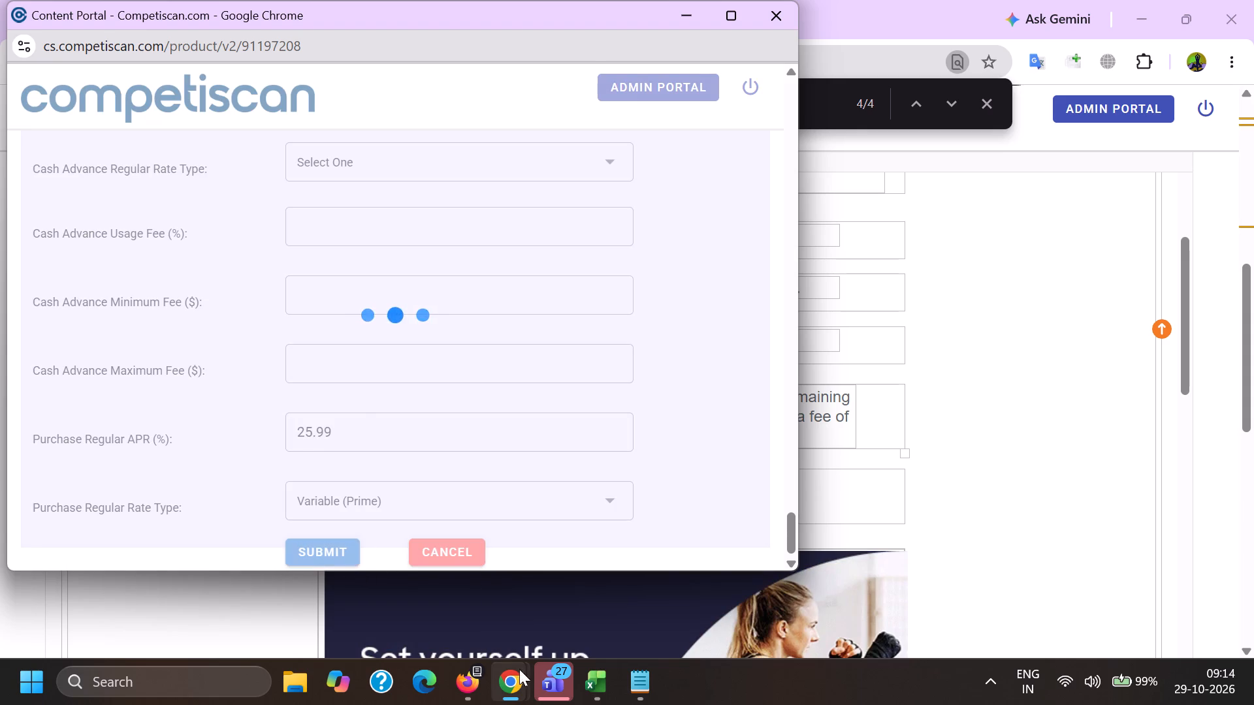
Return to the email list and rerun the subject search for ", want to review your offer one more time? ".
{"action": "left_click", "coordinate": [519, 678]}
{"action": "left_click", "coordinate": [511, 689]}
{"action": "left_click", "coordinate": [362, 597]}
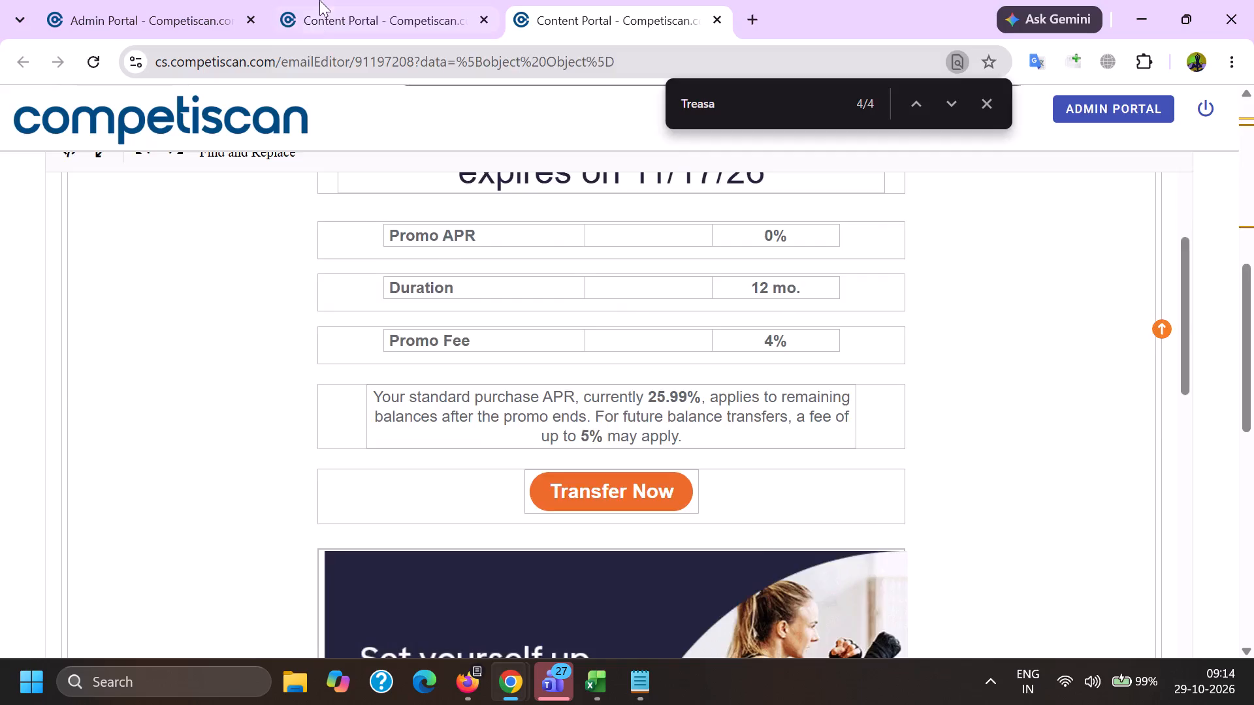
{"action": "left_click", "coordinate": [319, 0]}
{"action": "scroll", "coordinate": [315, 403], "scroll_direction": "down", "scroll_amount": 4}
{"action": "scroll", "coordinate": [476, 488], "scroll_direction": "down", "scroll_amount": 18}
{"action": "scroll", "coordinate": [569, 521], "scroll_direction": "down", "scroll_amount": 5}
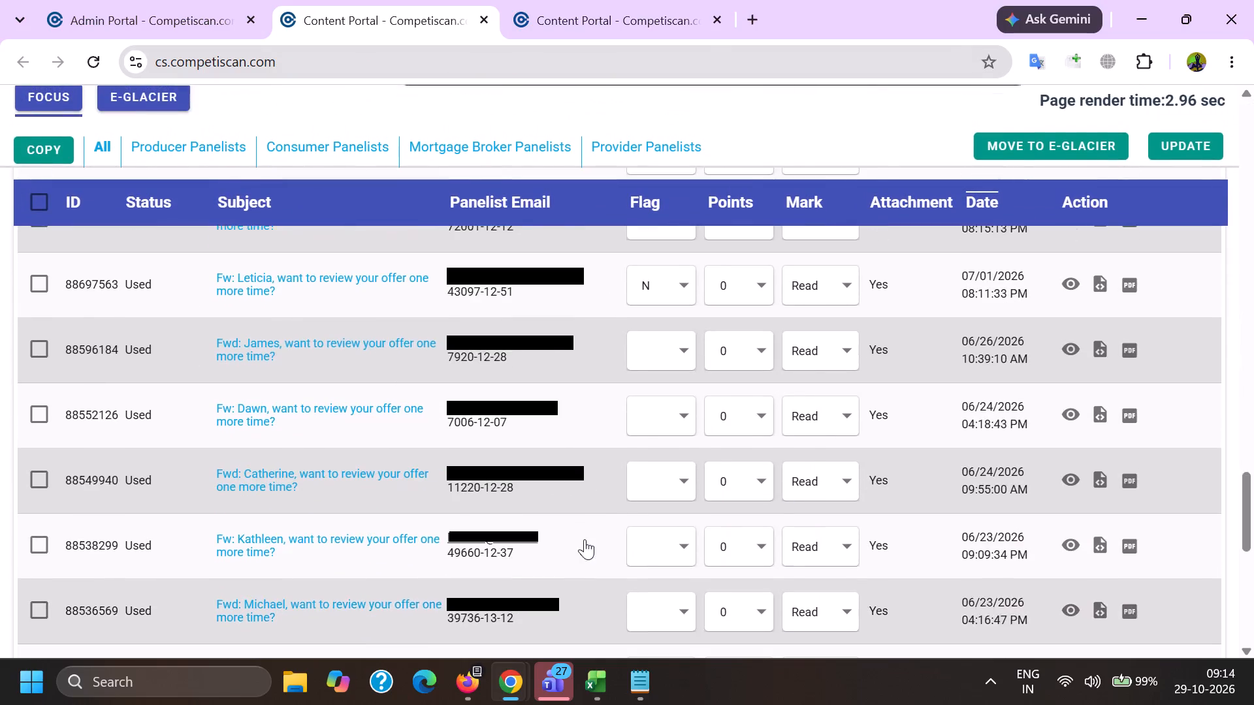
{"action": "scroll", "coordinate": [616, 548], "scroll_direction": "down", "scroll_amount": 5}
{"action": "left_click", "coordinate": [635, 371]}
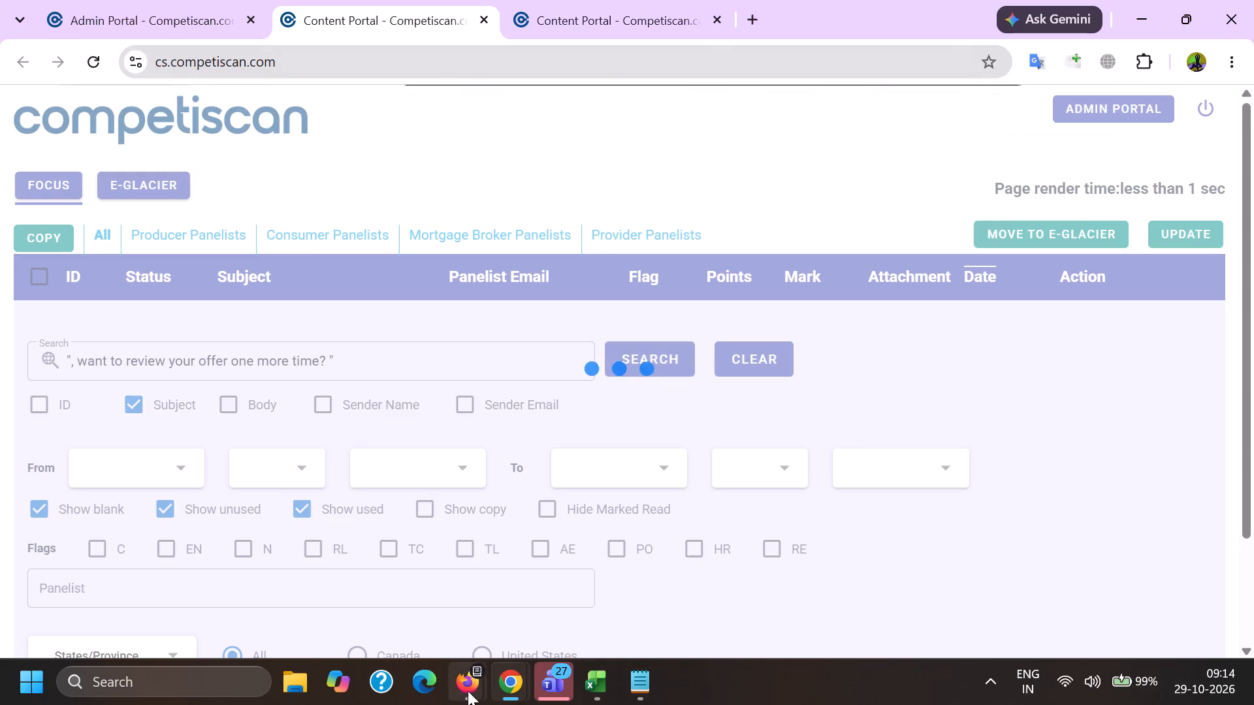
Switch to Firefox and copy "You've landed an opportunity to earn up to $1,500" from the subject of email 91231438.
{"action": "left_click", "coordinate": [467, 691]}
{"action": "left_click", "coordinate": [179, 568]}
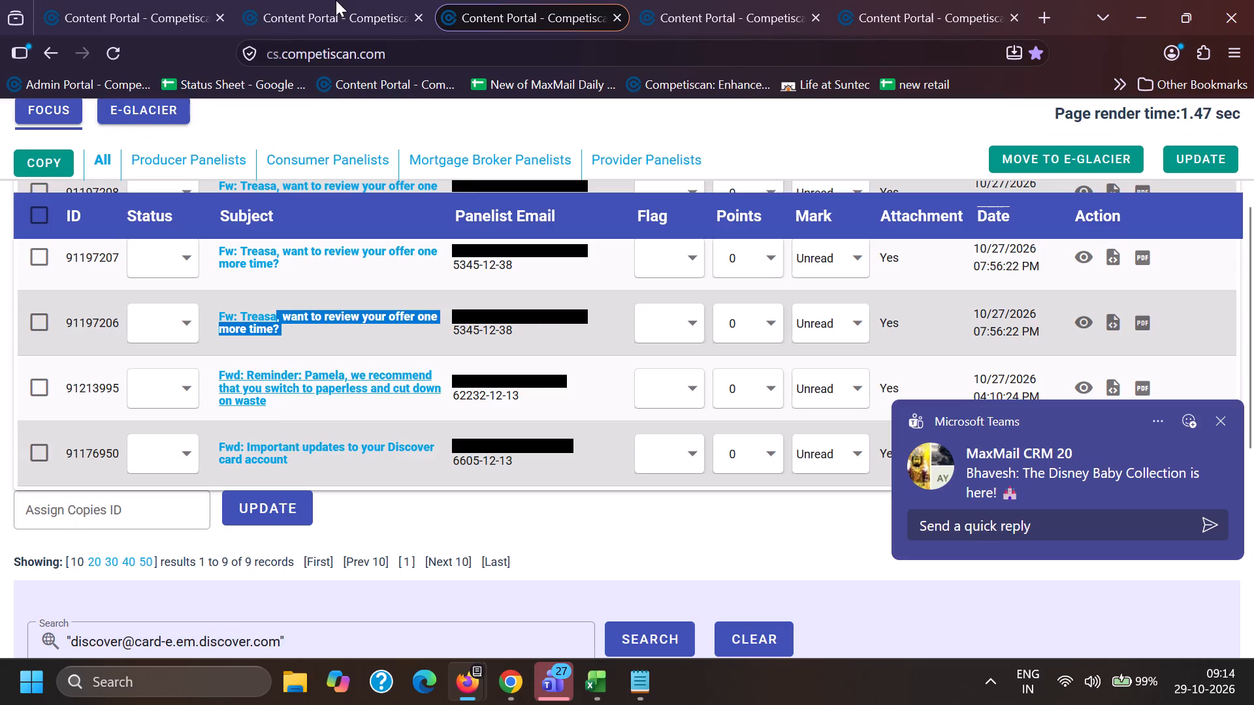
{"action": "left_click", "coordinate": [316, 0]}
{"action": "left_click", "coordinate": [214, 0]}
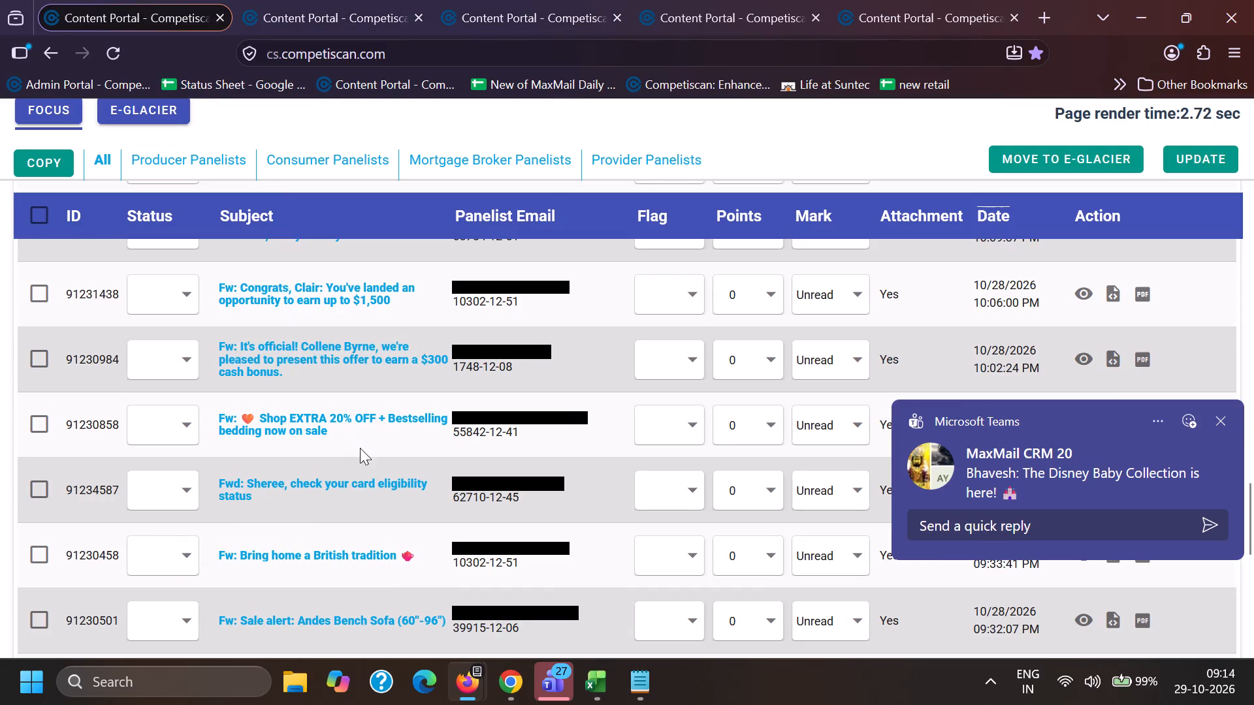
{"action": "left_click_drag", "start_coordinate": [325, 277], "coordinate": [423, 305]}
{"action": "key", "text": "ctrl+c"}
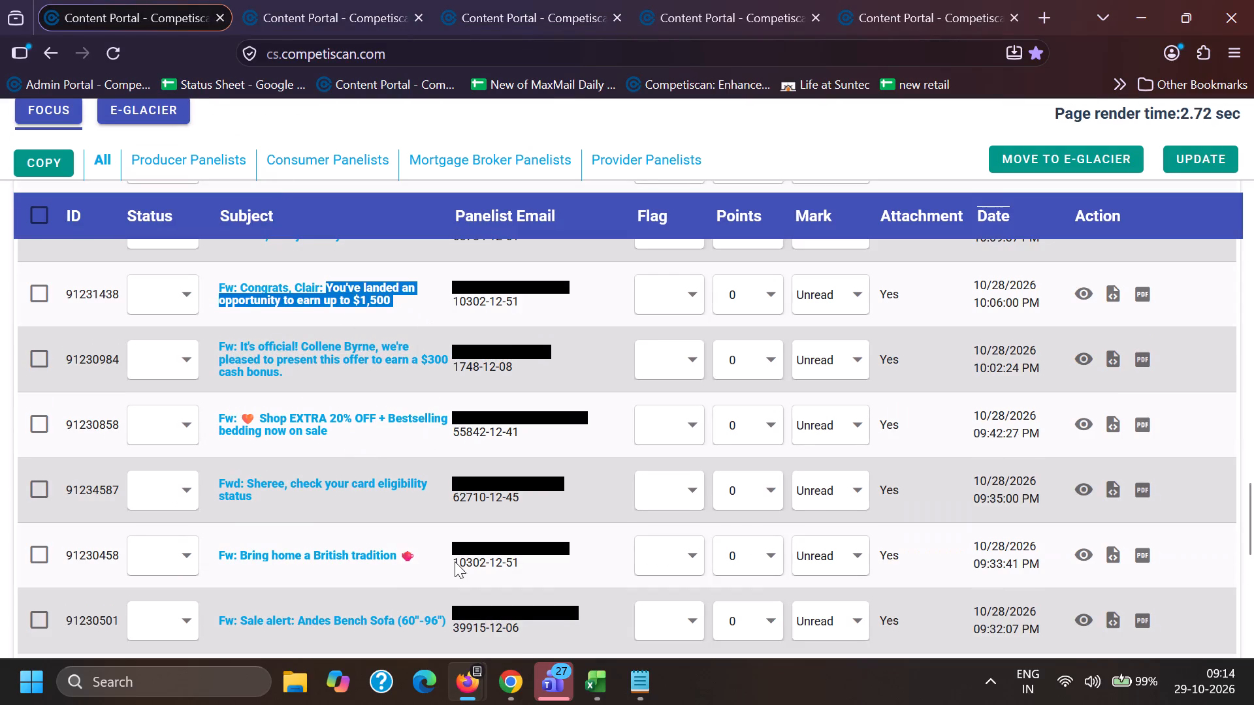
{"action": "key", "text": "ctrl+c"}
Back in Chrome, mark emails 91197207 and 91197206 as copies of 91197208 and apply the update.
{"action": "left_click", "coordinate": [524, 678]}
{"action": "left_click", "coordinate": [333, 578]}
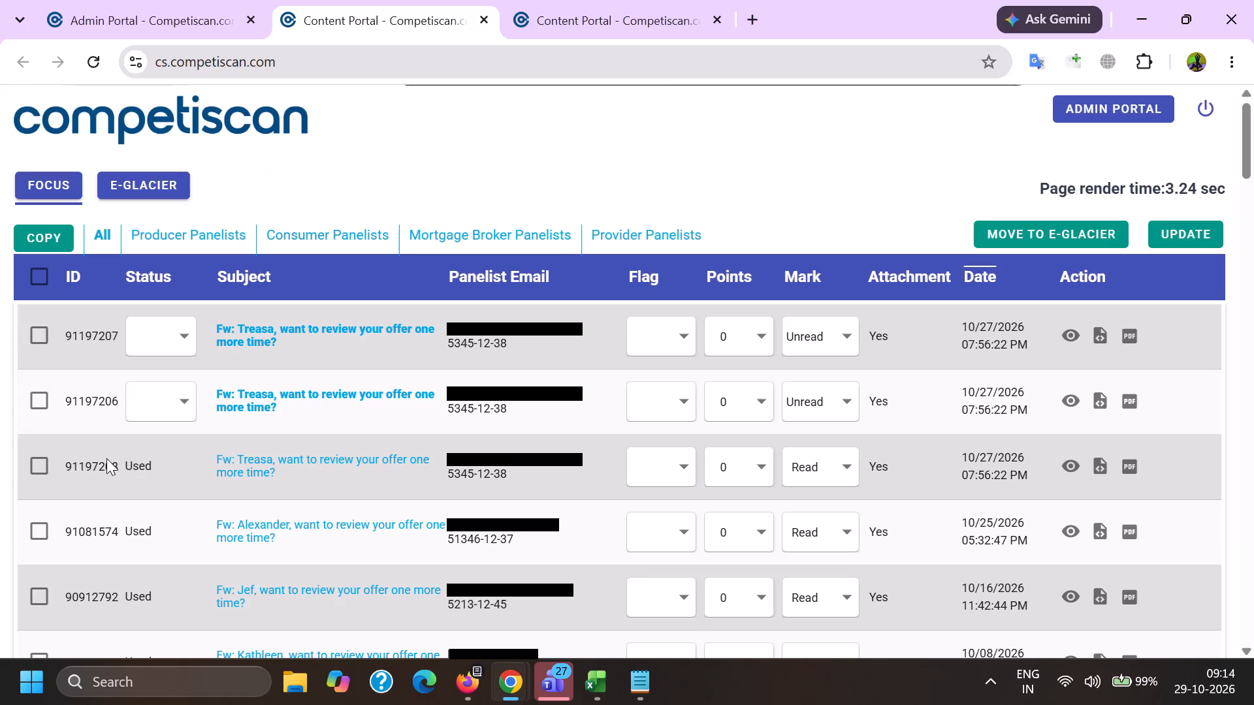
{"action": "triple_click", "coordinate": [103, 460]}
{"action": "left_click", "coordinate": [103, 460]}
{"action": "left_click", "coordinate": [42, 407]}
{"action": "left_click", "coordinate": [42, 326]}
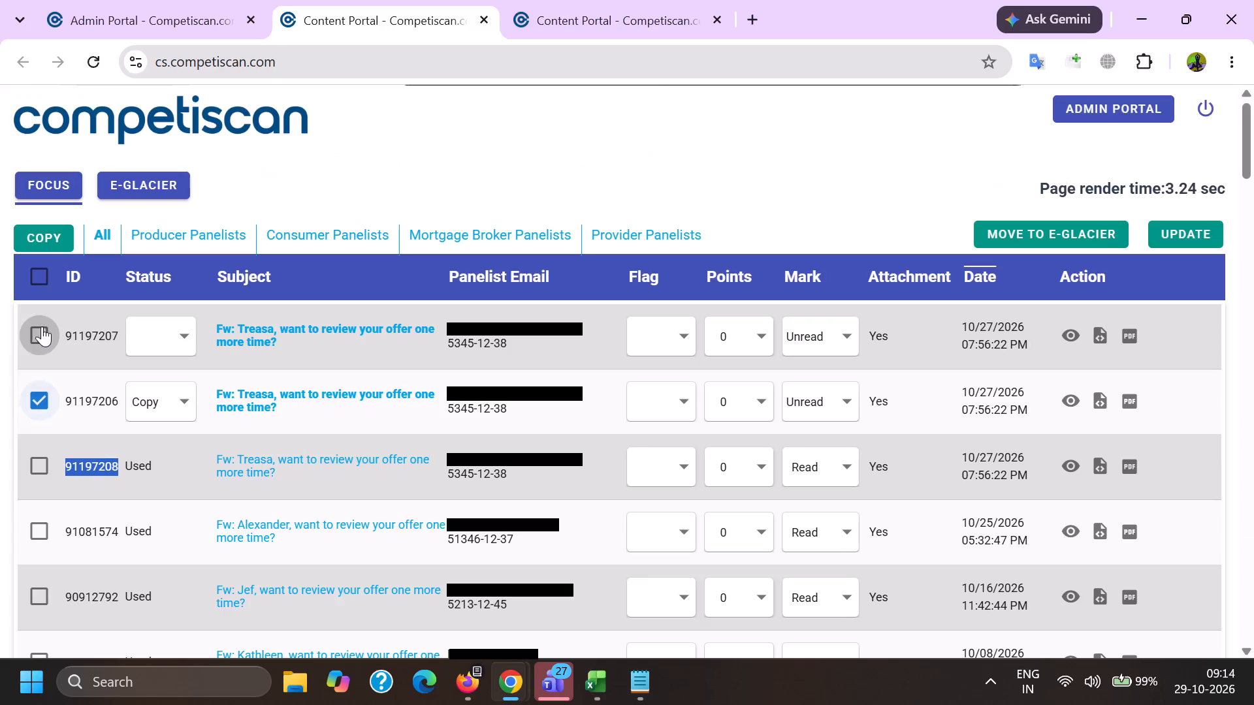
{"action": "left_click", "coordinate": [1172, 238]}
{"action": "left_click", "coordinate": [603, 174]}
{"action": "triple_click", "coordinate": [599, 175]}
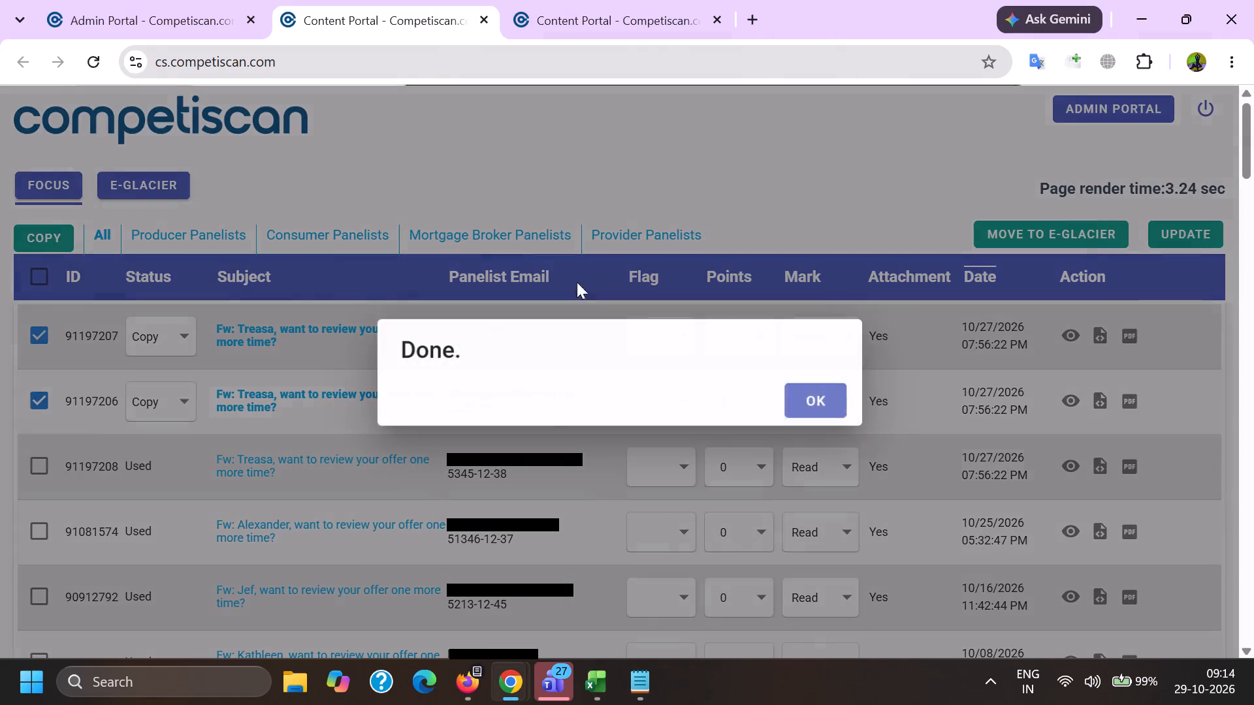
{"action": "left_click", "coordinate": [594, 481]}
Search email subjects for the quoted phrase "You've landed an opportunity to earn up to $1,500 ".
{"action": "scroll", "coordinate": [594, 473], "scroll_direction": "down", "scroll_amount": 4}
{"action": "scroll", "coordinate": [593, 475], "scroll_direction": "up", "scroll_amount": 1}
{"action": "scroll", "coordinate": [593, 476], "scroll_direction": "down", "scroll_amount": 20}
{"action": "scroll", "coordinate": [593, 476], "scroll_direction": "down", "scroll_amount": 4}
{"action": "scroll", "coordinate": [489, 526], "scroll_direction": "down", "scroll_amount": 5}
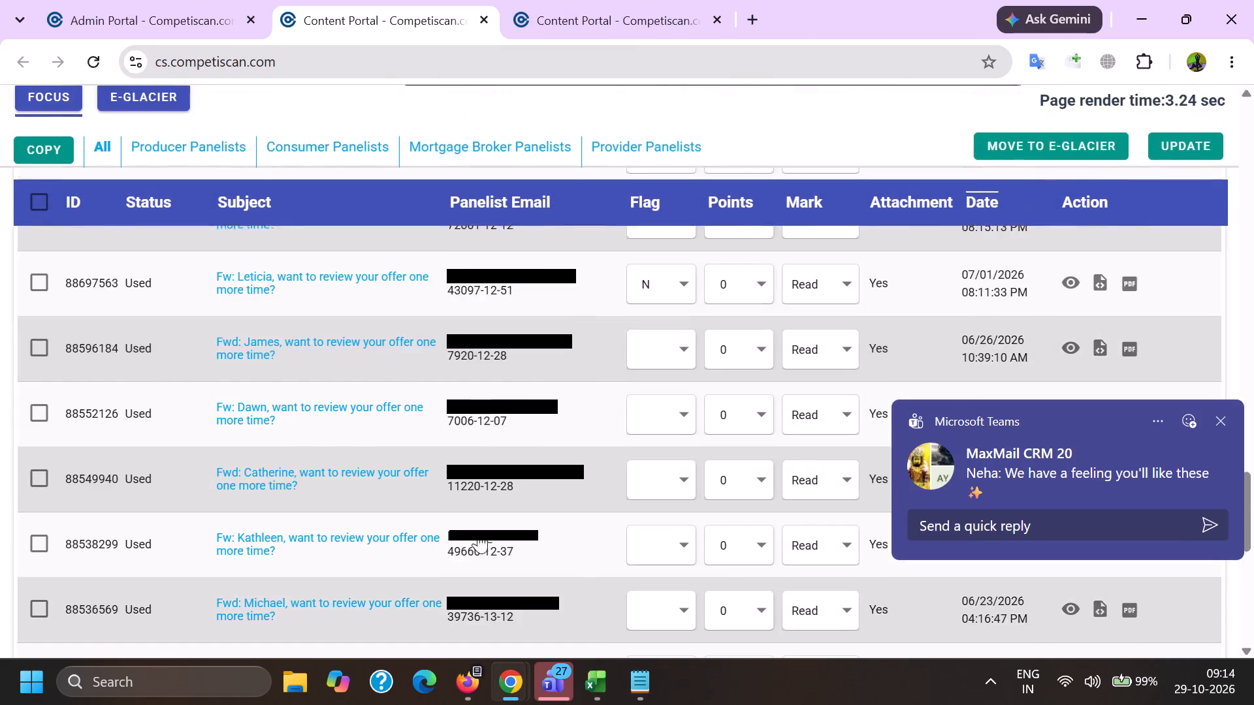
{"action": "left_click_drag", "start_coordinate": [421, 379], "coordinate": [0, 379]}
{"action": "key", "text": "BackSpace"}
{"action": "key", "text": "shift+quotedbl"}
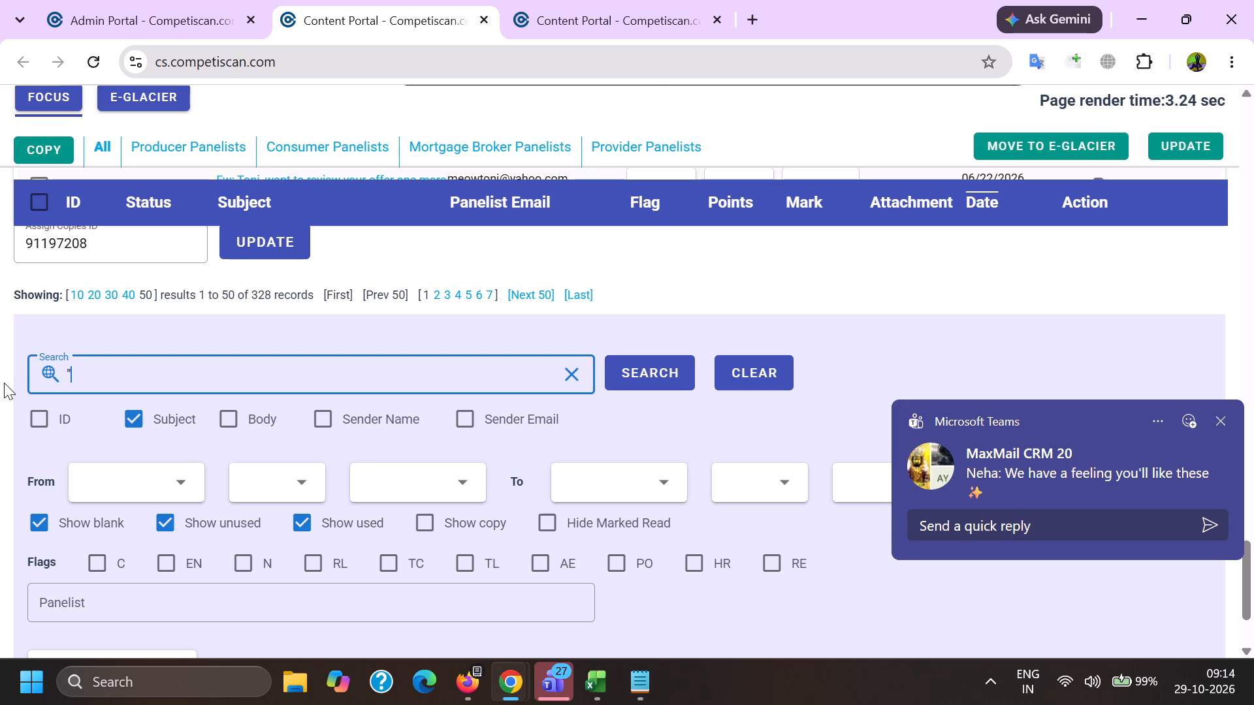
{"action": "key", "text": "ctrl+v"}
{"action": "key", "text": "shift+quotedbl"}
{"action": "key", "text": "Return"}
{"action": "key", "text": "Return"}
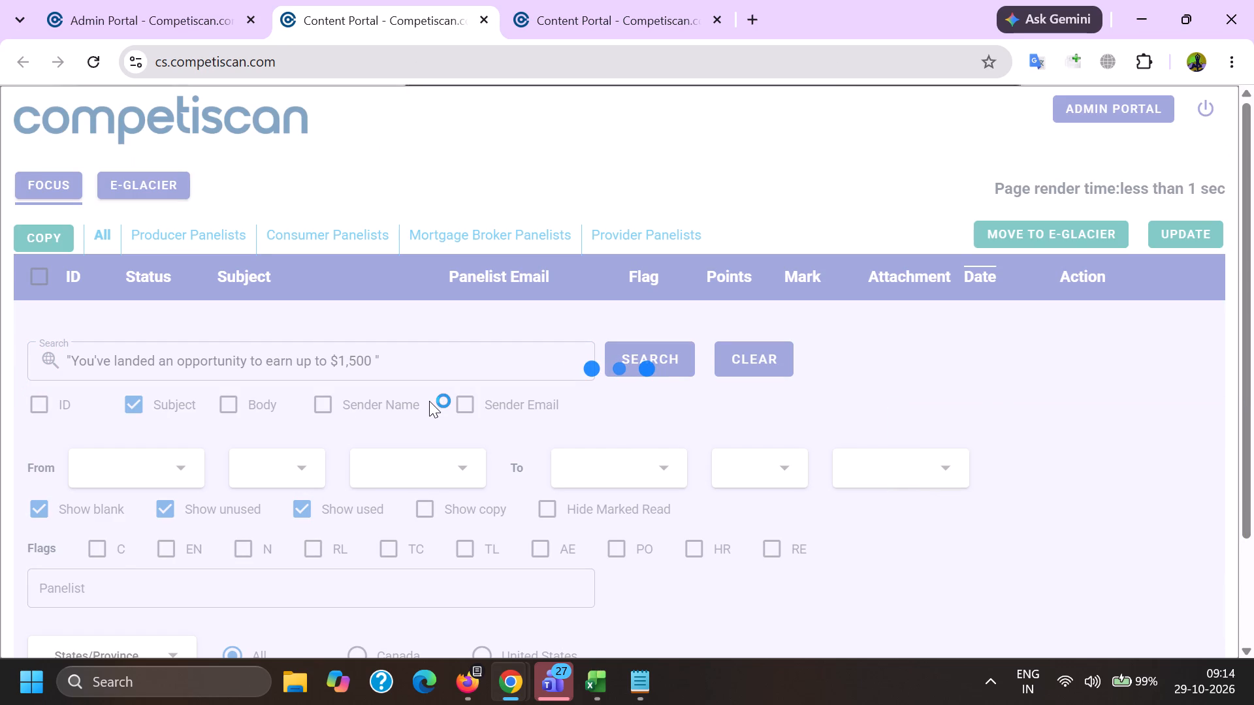
Examine the matching emails and their used or unused status in the search results.
{"action": "scroll", "coordinate": [370, 402], "scroll_direction": "down", "scroll_amount": 3}
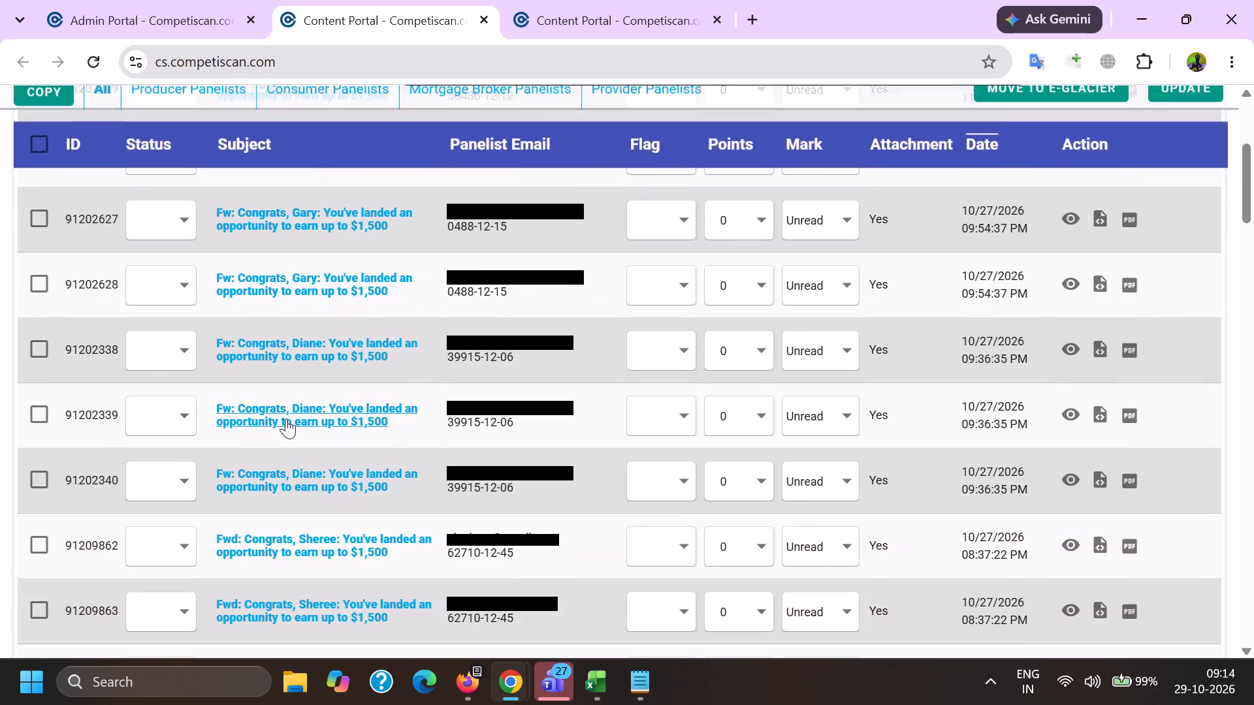
{"action": "scroll", "coordinate": [281, 429], "scroll_direction": "down", "scroll_amount": 5}
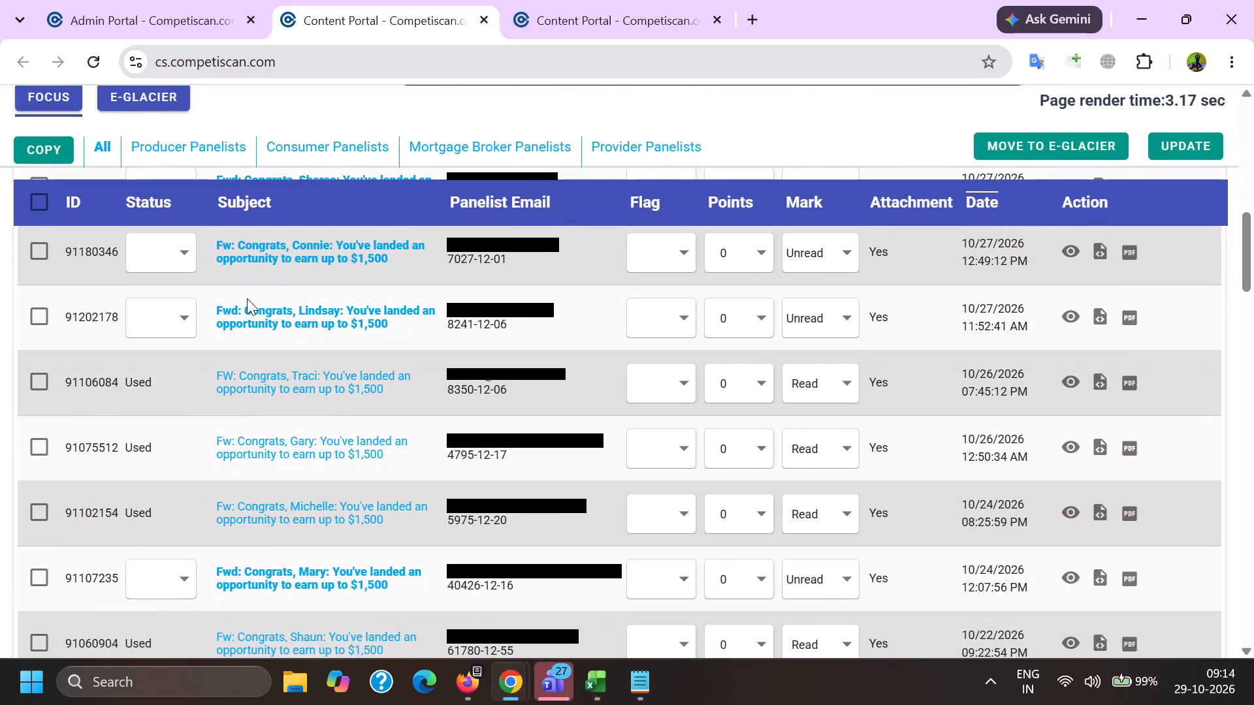
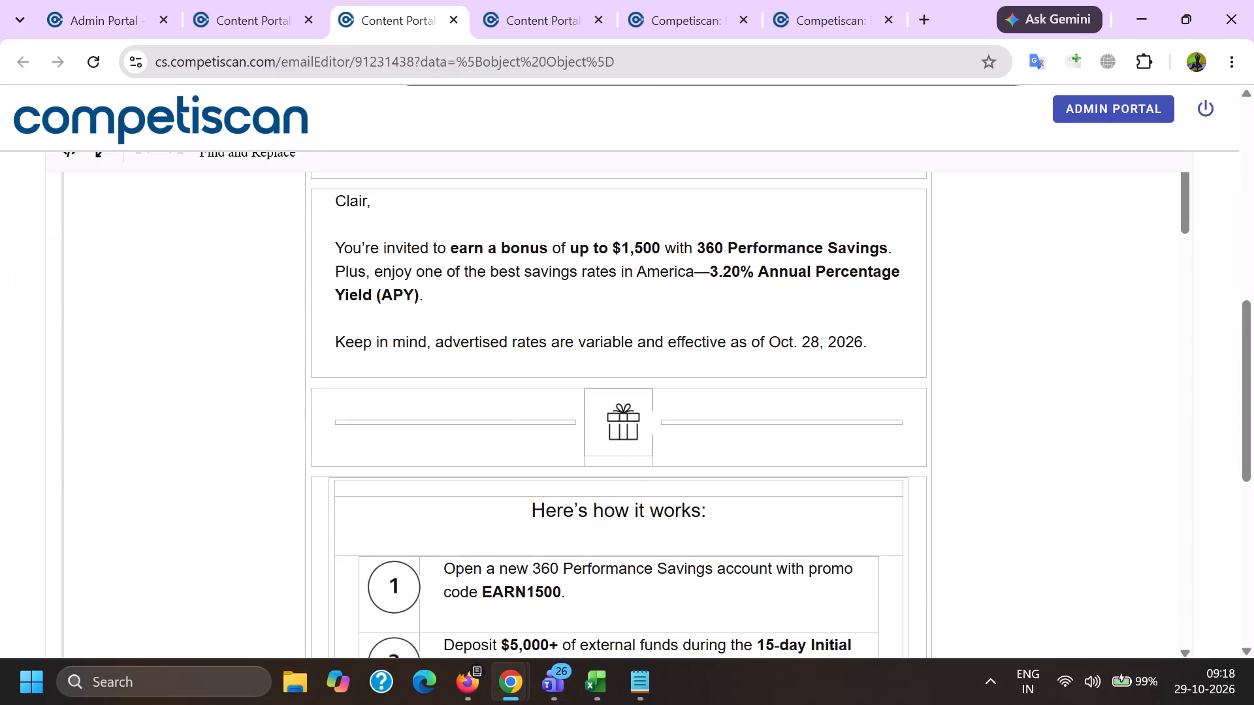
Copy the From, Date and Subject header block from email 91202178 to the top of email 91231438.
{"action": "scroll", "coordinate": [383, 323], "scroll_direction": "up", "scroll_amount": 15}
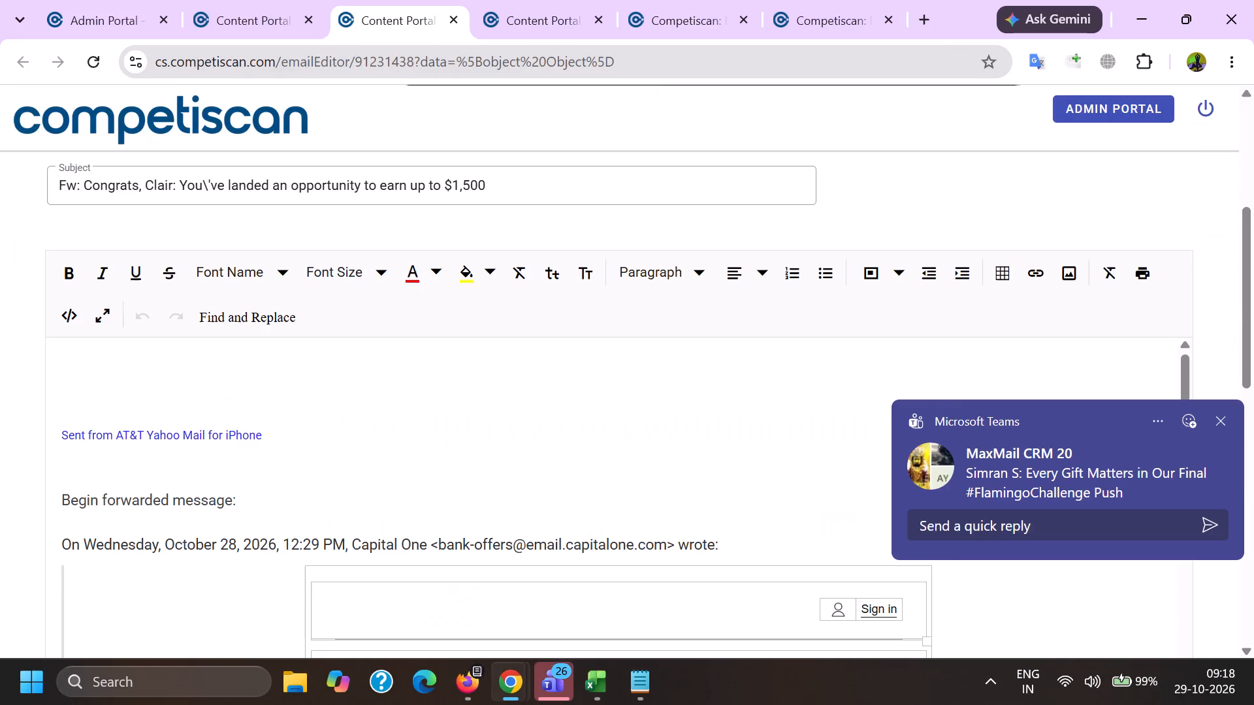
{"action": "left_click", "coordinate": [490, 0]}
{"action": "scroll", "coordinate": [320, 333], "scroll_direction": "up", "scroll_amount": 9}
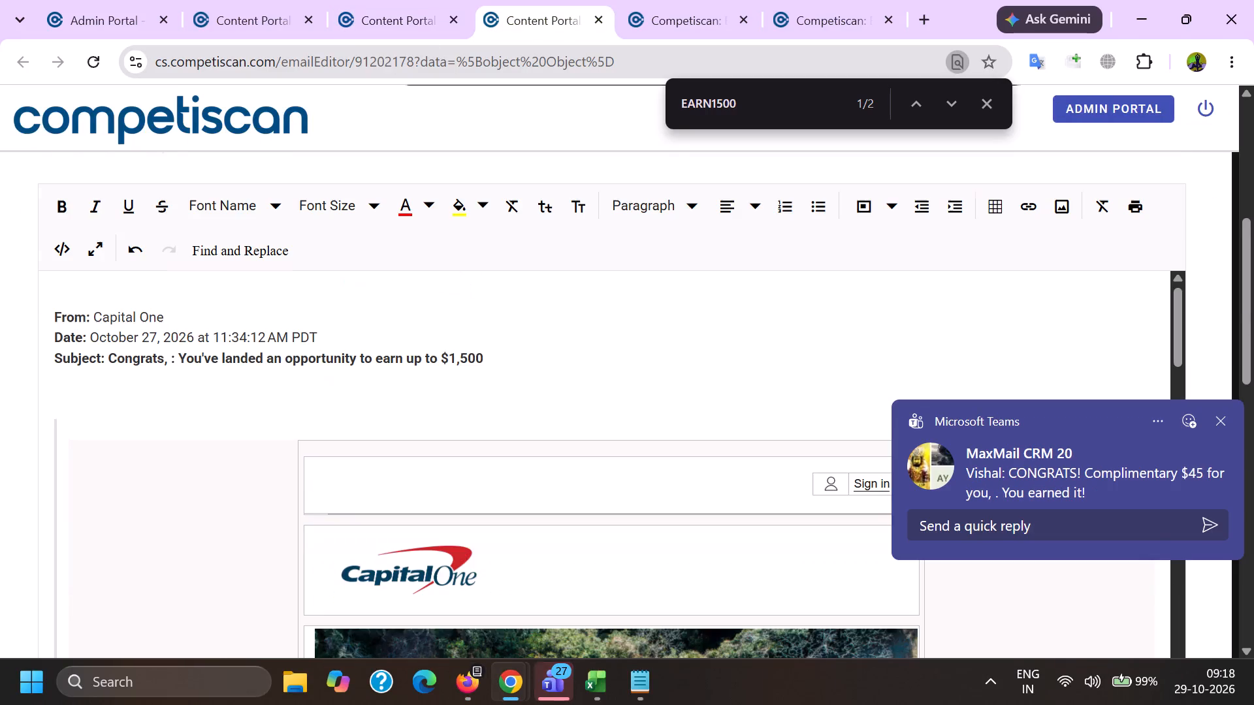
{"action": "left_click_drag", "start_coordinate": [545, 373], "coordinate": [12, 290]}
{"action": "key", "text": "ctrl+c"}
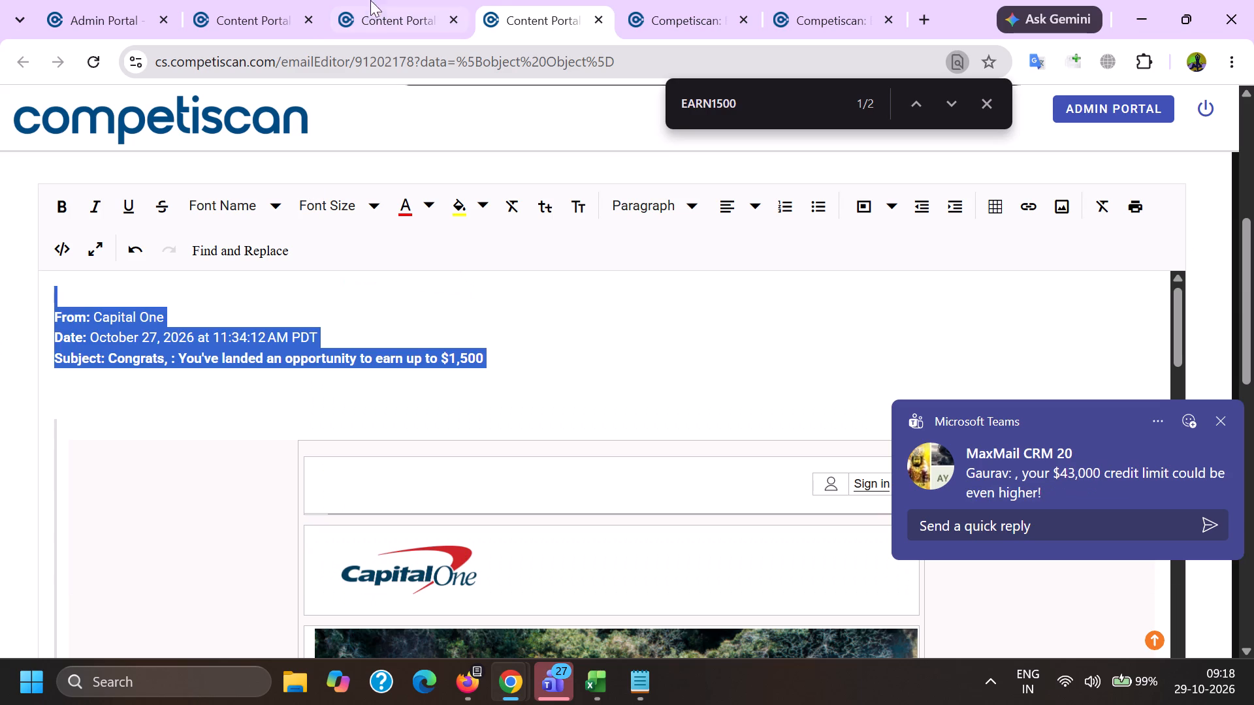
{"action": "left_click", "coordinate": [370, 0]}
{"action": "left_click", "coordinate": [139, 352]}
{"action": "key", "text": "ctrl+v"}
Replace the header date with the forwarded message's Wednesday, October 28, 2026, 12:29 PM, spaced after "Date:".
{"action": "scroll", "coordinate": [120, 272], "scroll_direction": "down", "scroll_amount": 1}
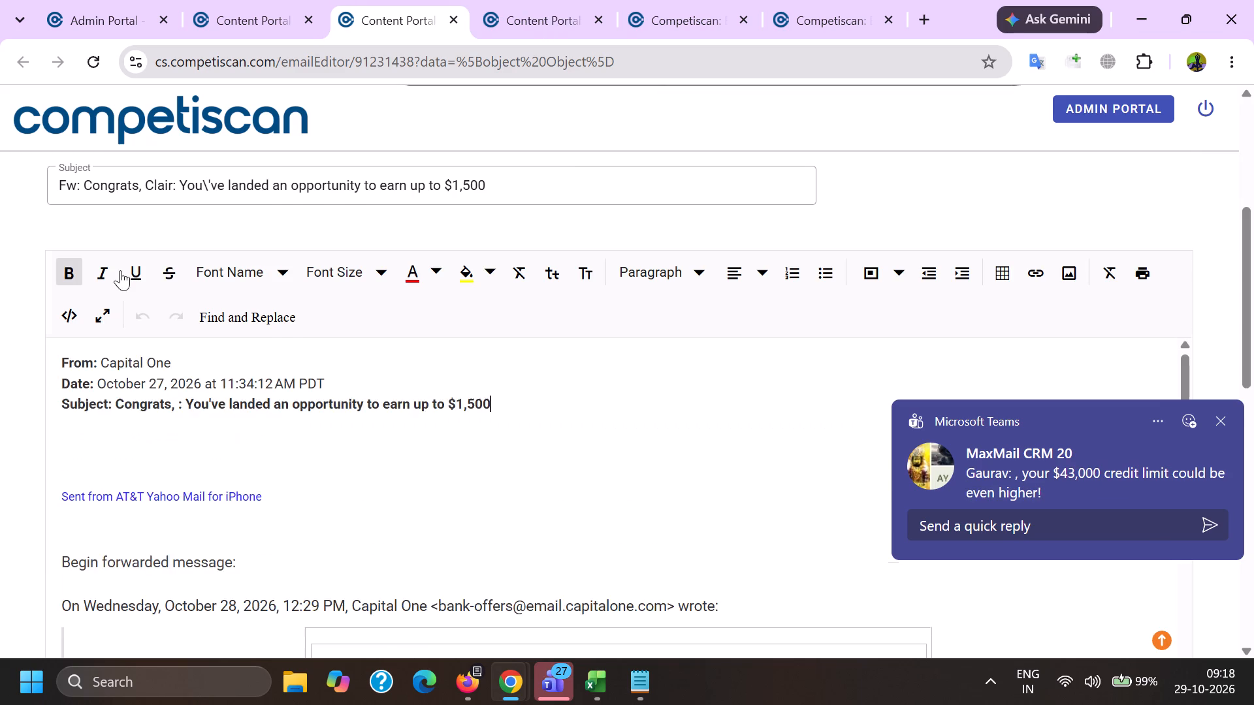
{"action": "double_click", "coordinate": [99, 512]}
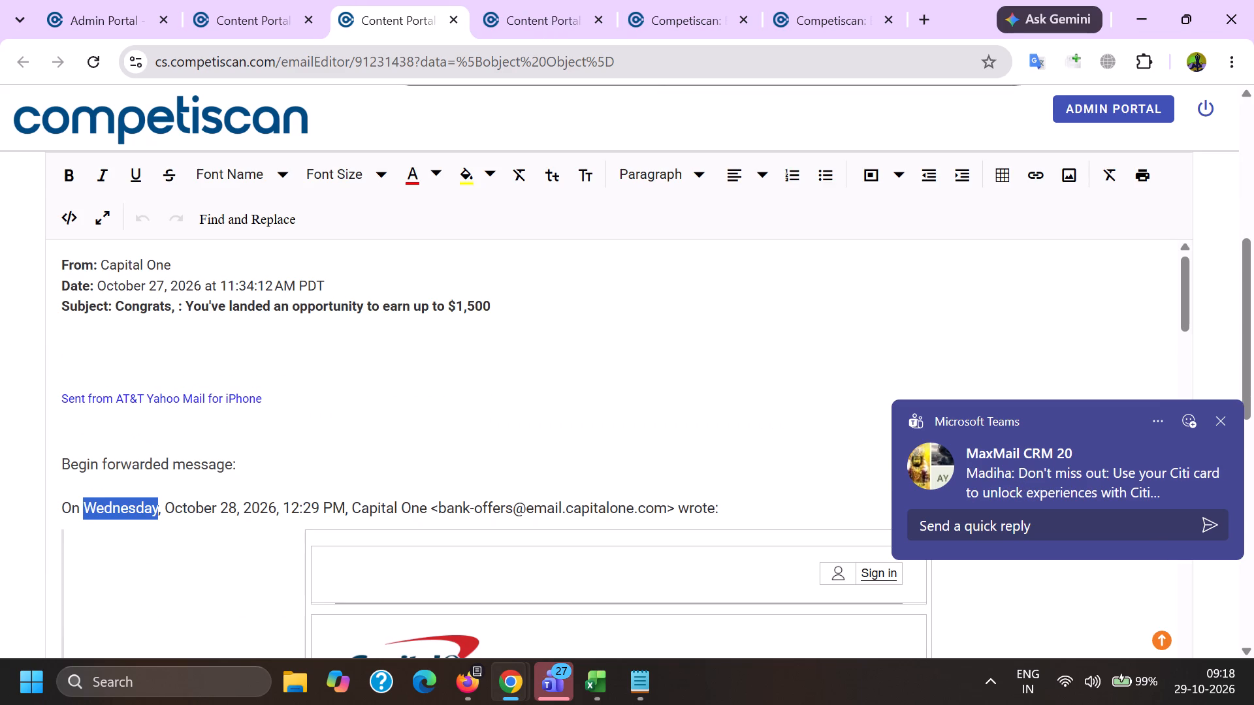
{"action": "left_click", "coordinate": [329, 495], "text": "shift"}
{"action": "left_click", "coordinate": [336, 505], "text": "shift"}
{"action": "key", "text": "ctrl+c"}
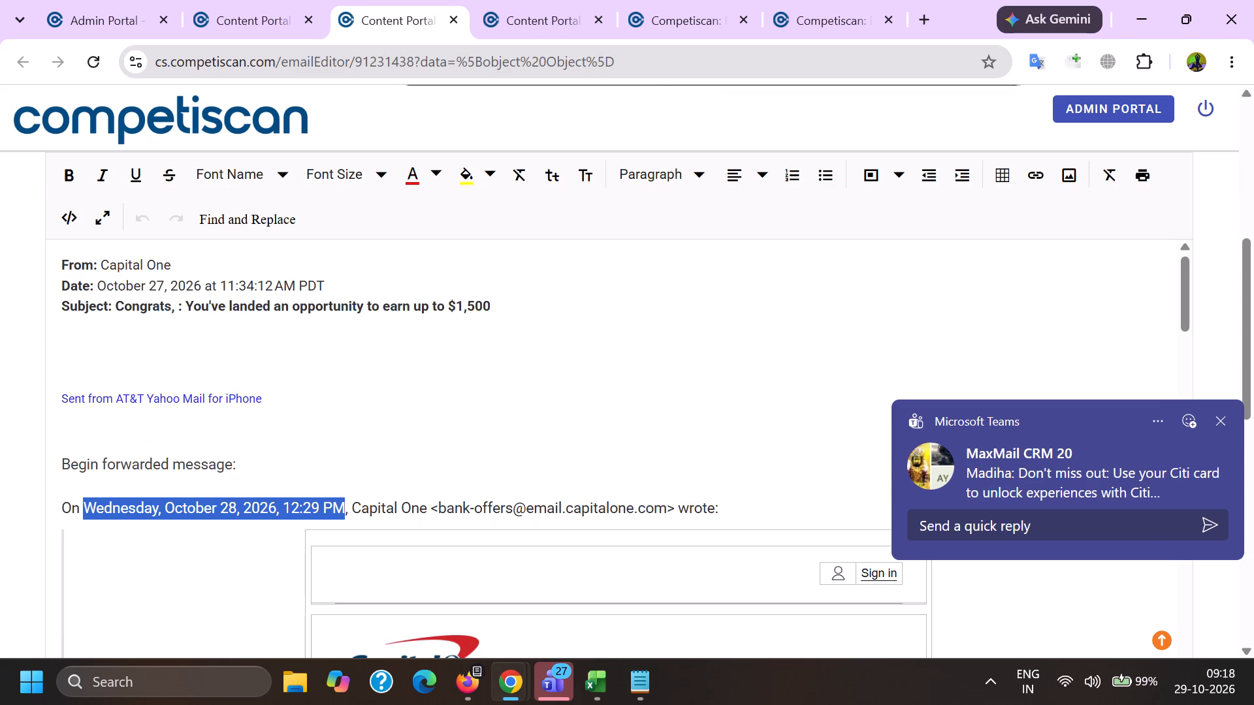
{"action": "left_click_drag", "start_coordinate": [101, 281], "coordinate": [349, 283]}
{"action": "key", "text": "ctrl+v"}
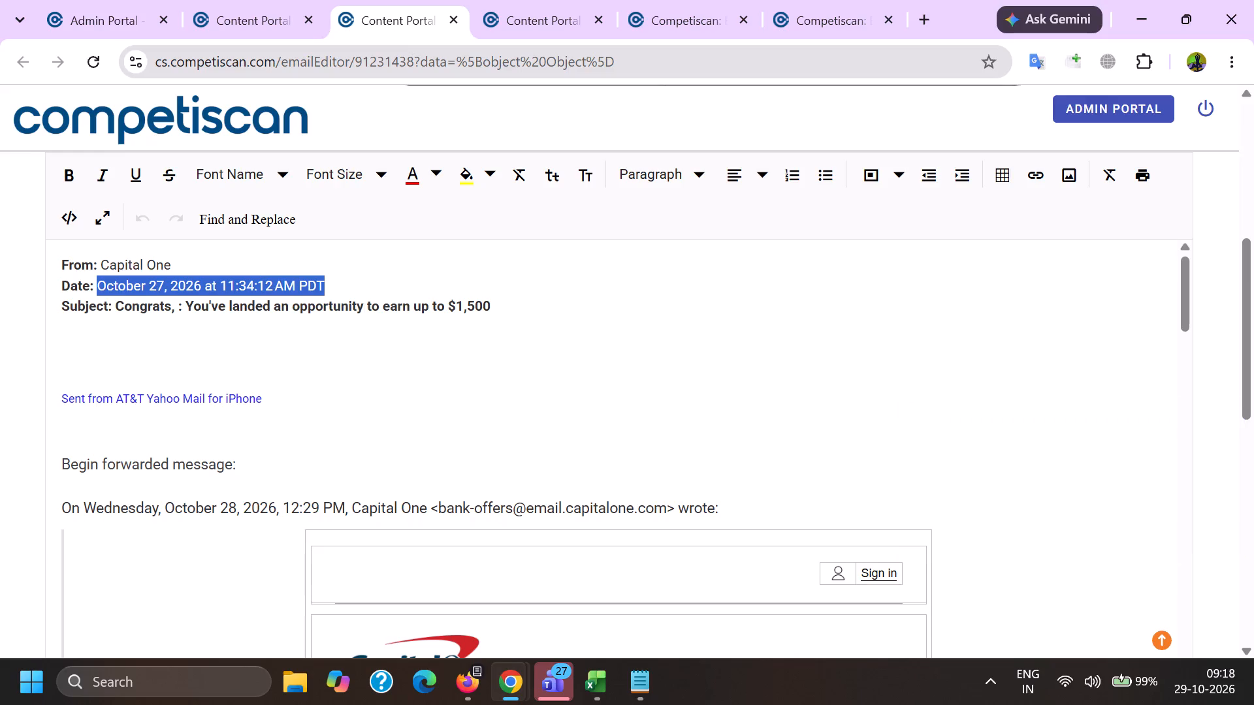
{"action": "left_click", "coordinate": [99, 286]}
{"action": "key", "text": "space"}
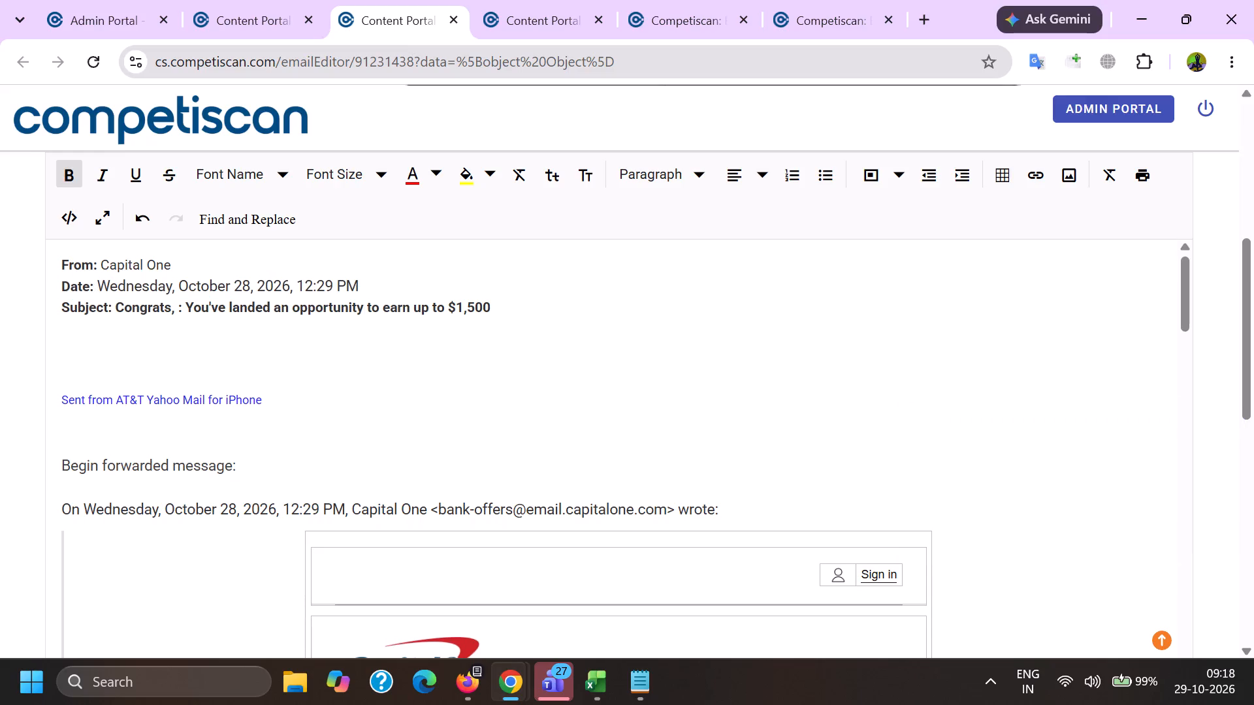
Delete the mobile signature and forwarded-message lines between the header block and the email body.
{"action": "left_click_drag", "start_coordinate": [738, 500], "coordinate": [128, 353]}
{"action": "key", "text": "BackSpace"}
{"action": "key", "text": "BackSpace"}
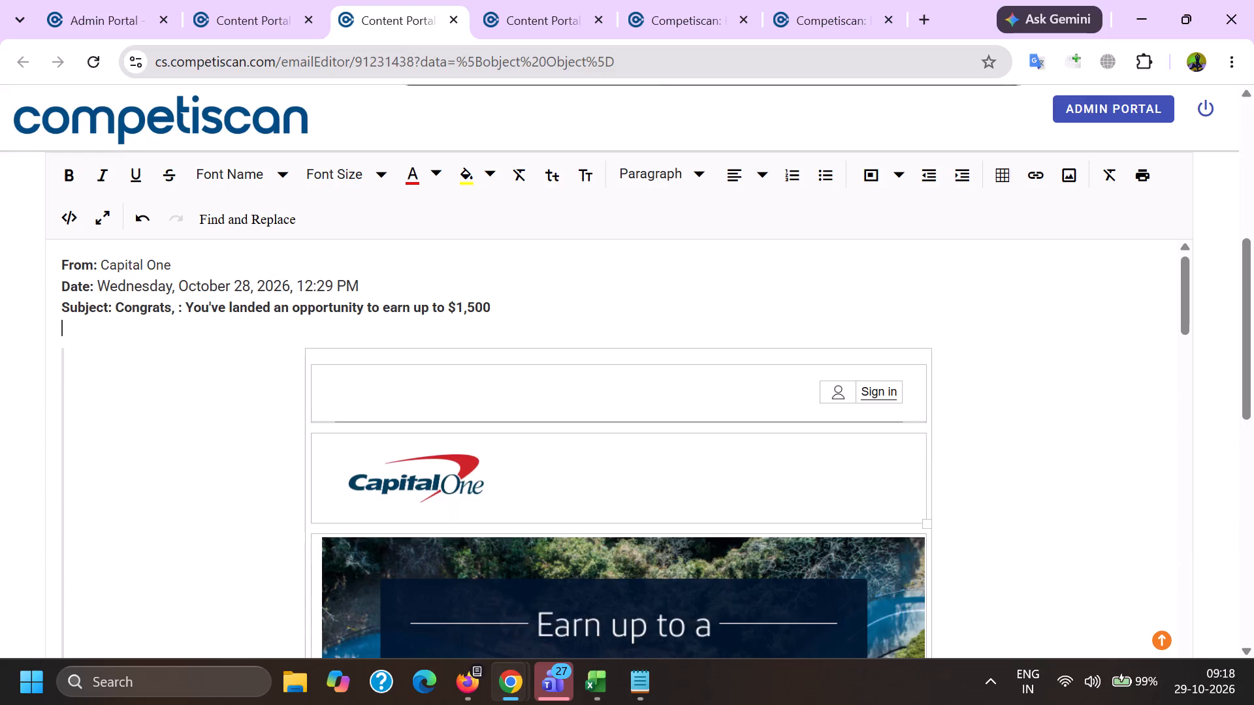
Delete the recipient's first name from the greeting and search the page for its other occurrences.
{"action": "scroll", "coordinate": [478, 448], "scroll_direction": "down", "scroll_amount": 5}
{"action": "double_click", "coordinate": [357, 567]}
{"action": "key", "text": "ctrl+c"}
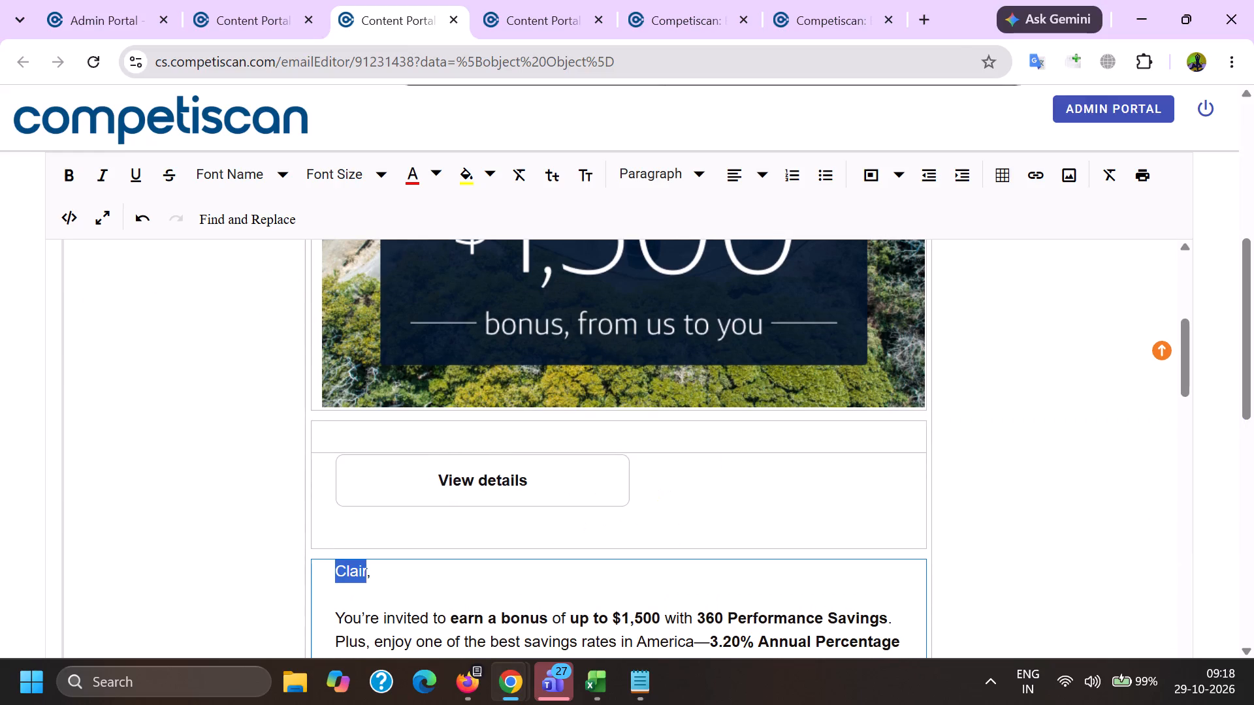
{"action": "key", "text": "BackSpace"}
{"action": "key", "text": "ctrl+f"}
{"action": "key", "text": "ctrl+v"}
{"action": "key", "text": "Return"}
{"action": "key", "text": "Return"}
{"action": "key", "text": "Return"}
{"action": "key", "text": "Return"}
{"action": "key", "text": "Return"}
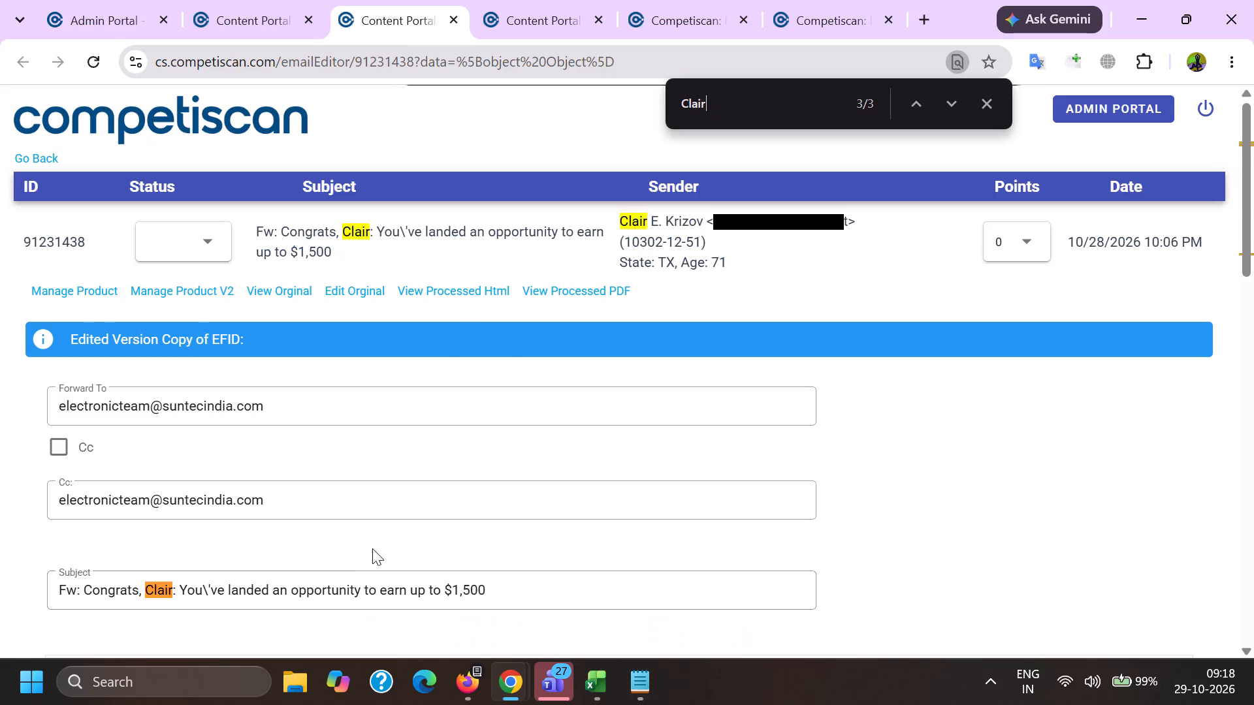
{"action": "key", "text": "Return"}
Delete promo code EARN1500 from step 1 of "Here's how it works" and search for its other occurrences.
{"action": "scroll", "coordinate": [639, 493], "scroll_direction": "down", "scroll_amount": 6}
{"action": "scroll", "coordinate": [540, 402], "scroll_direction": "down", "scroll_amount": 9}
{"action": "scroll", "coordinate": [490, 399], "scroll_direction": "up", "scroll_amount": 5}
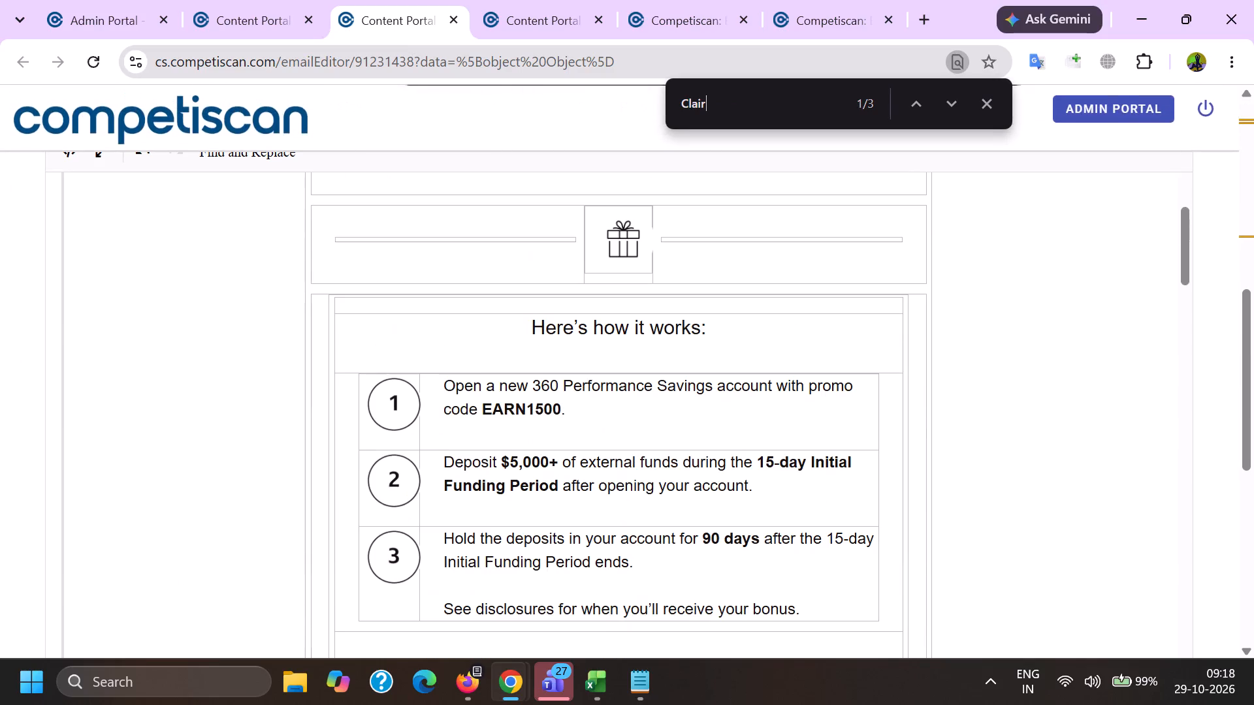
{"action": "double_click", "coordinate": [510, 394]}
{"action": "double_click", "coordinate": [517, 413]}
{"action": "key", "text": "ctrl+c"}
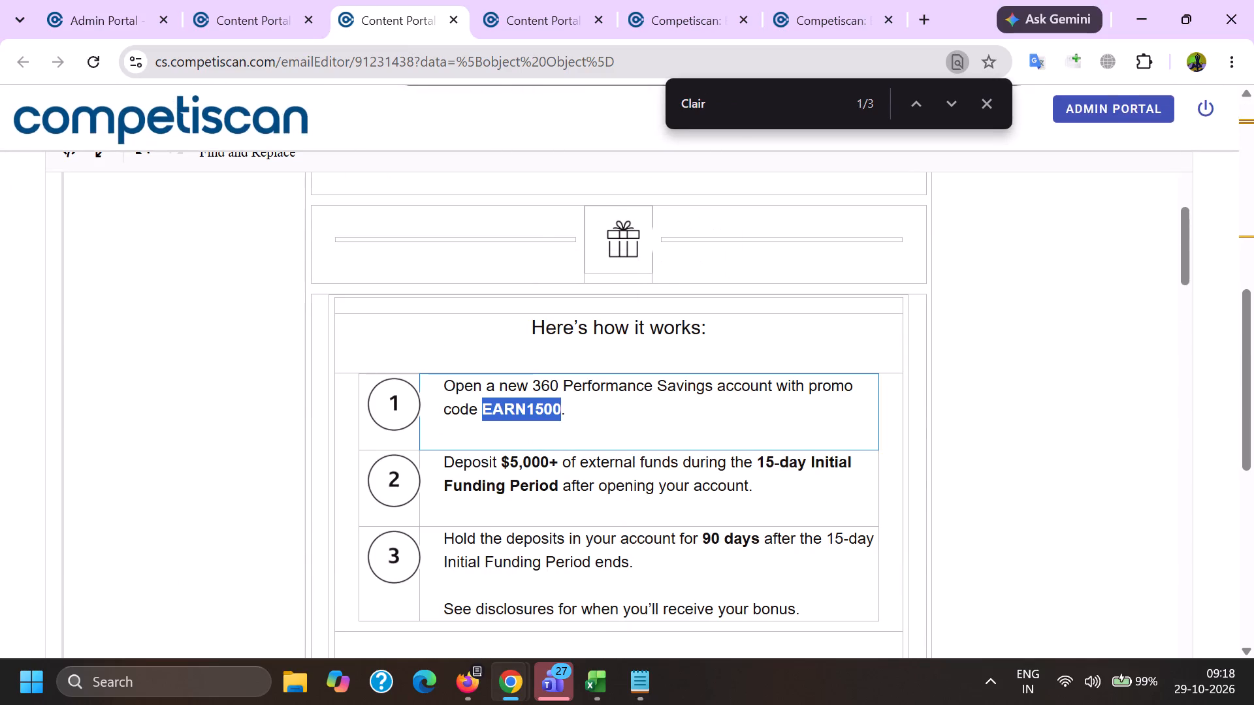
{"action": "key", "text": "BackSpace"}
{"action": "key", "text": "ctrl+f"}
{"action": "key", "text": "ctrl+v"}
{"action": "key", "text": "Return"}
{"action": "key", "text": "Return"}
{"action": "key", "text": "Return"}
{"action": "key", "text": "Return"}
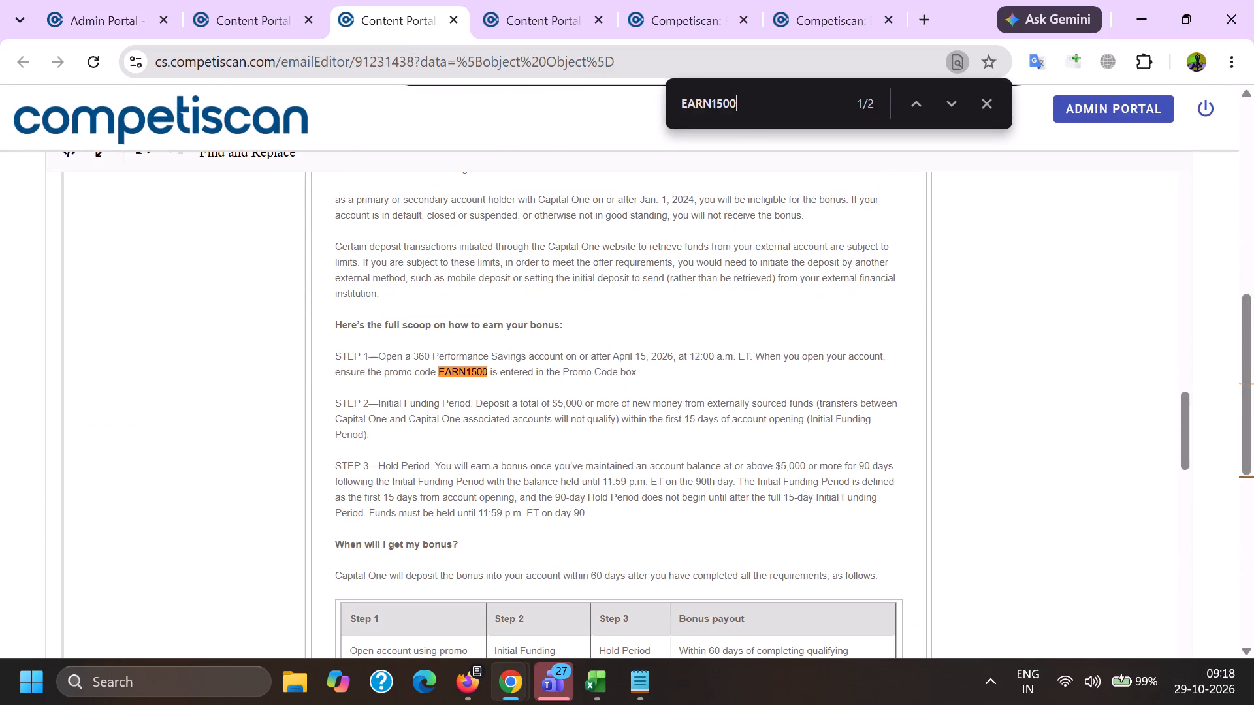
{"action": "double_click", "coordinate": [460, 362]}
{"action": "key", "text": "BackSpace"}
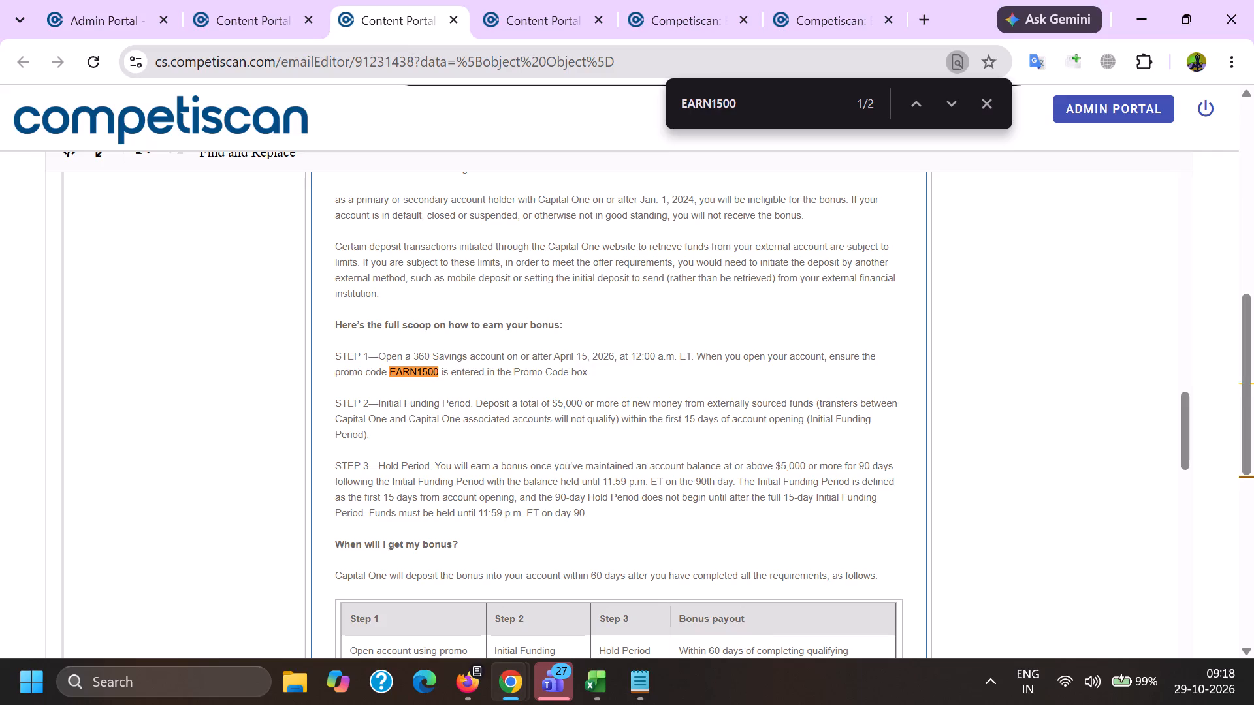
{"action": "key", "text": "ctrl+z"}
Delete promo code EARN1500 from the STEP 1 disclosure paragraph and from the bonus payout table.
{"action": "double_click", "coordinate": [455, 375]}
{"action": "key", "text": "BackSpace"}
{"action": "scroll", "coordinate": [455, 375], "scroll_direction": "down", "scroll_amount": 5}
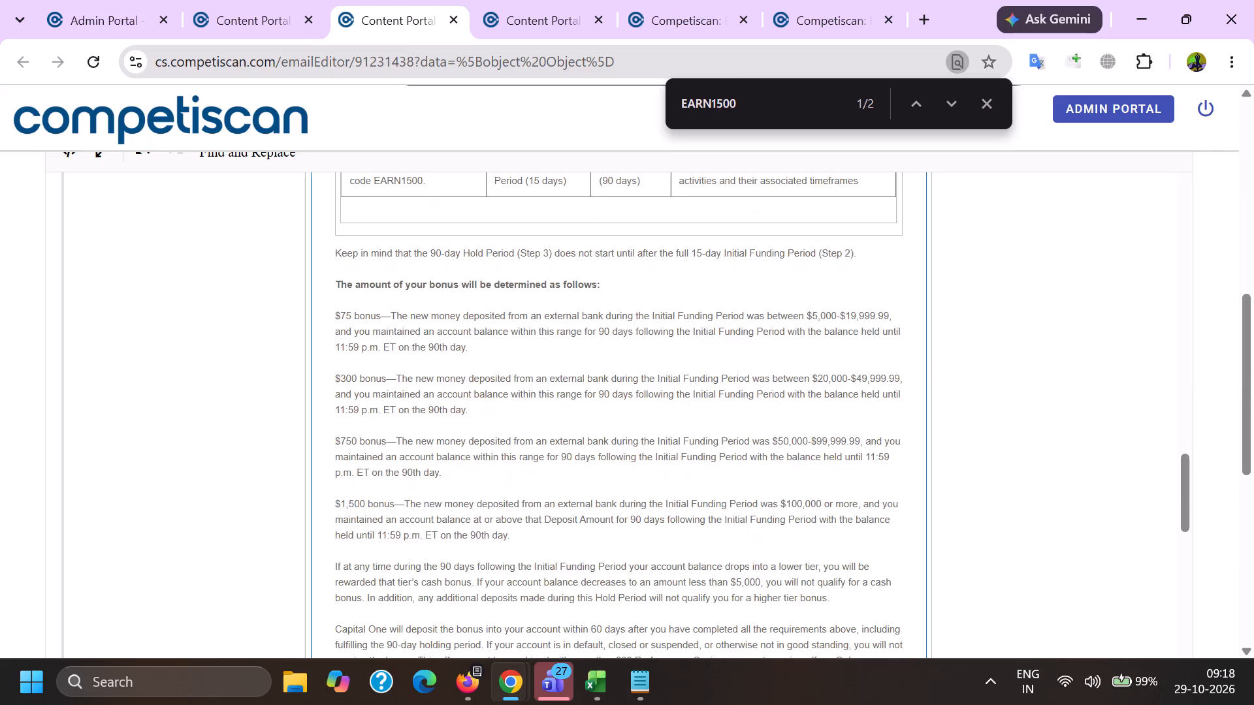
{"action": "scroll", "coordinate": [440, 412], "scroll_direction": "down", "scroll_amount": 4}
{"action": "left_click", "coordinate": [754, 125]}
{"action": "left_click", "coordinate": [750, 106]}
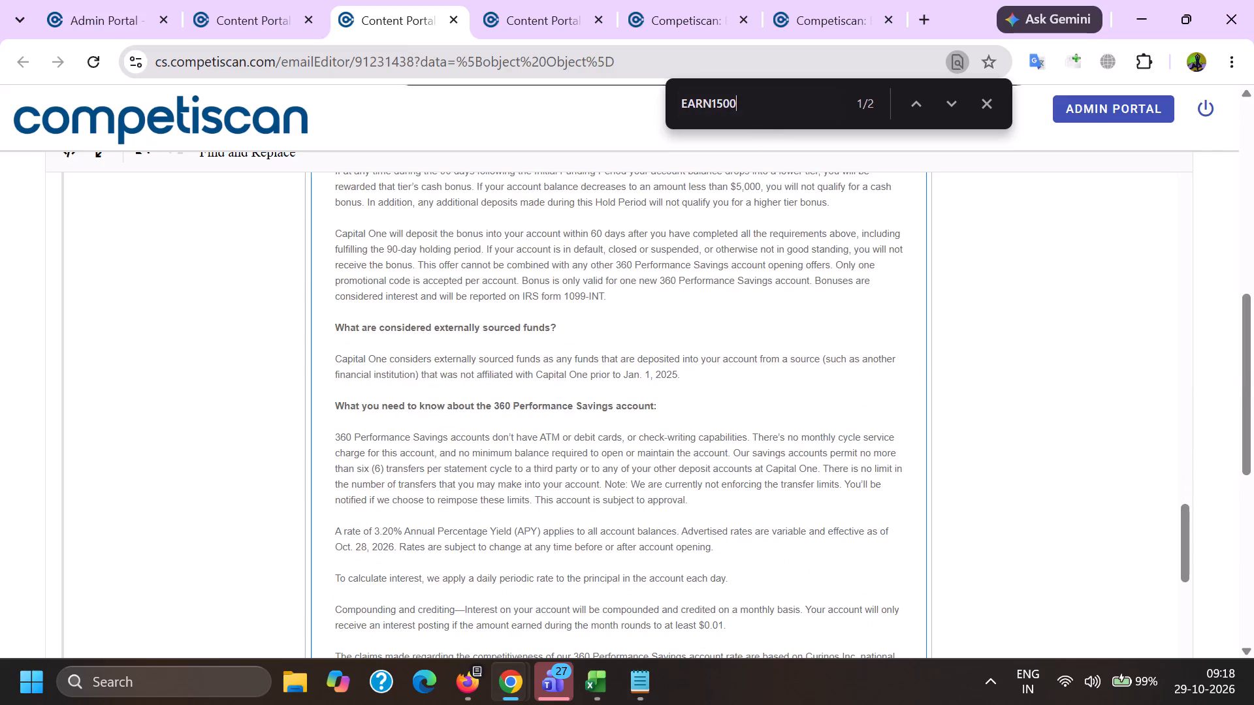
{"action": "key", "text": "Return"}
{"action": "key", "text": "Return"}
{"action": "key", "text": "Return"}
{"action": "double_click", "coordinate": [416, 372]}
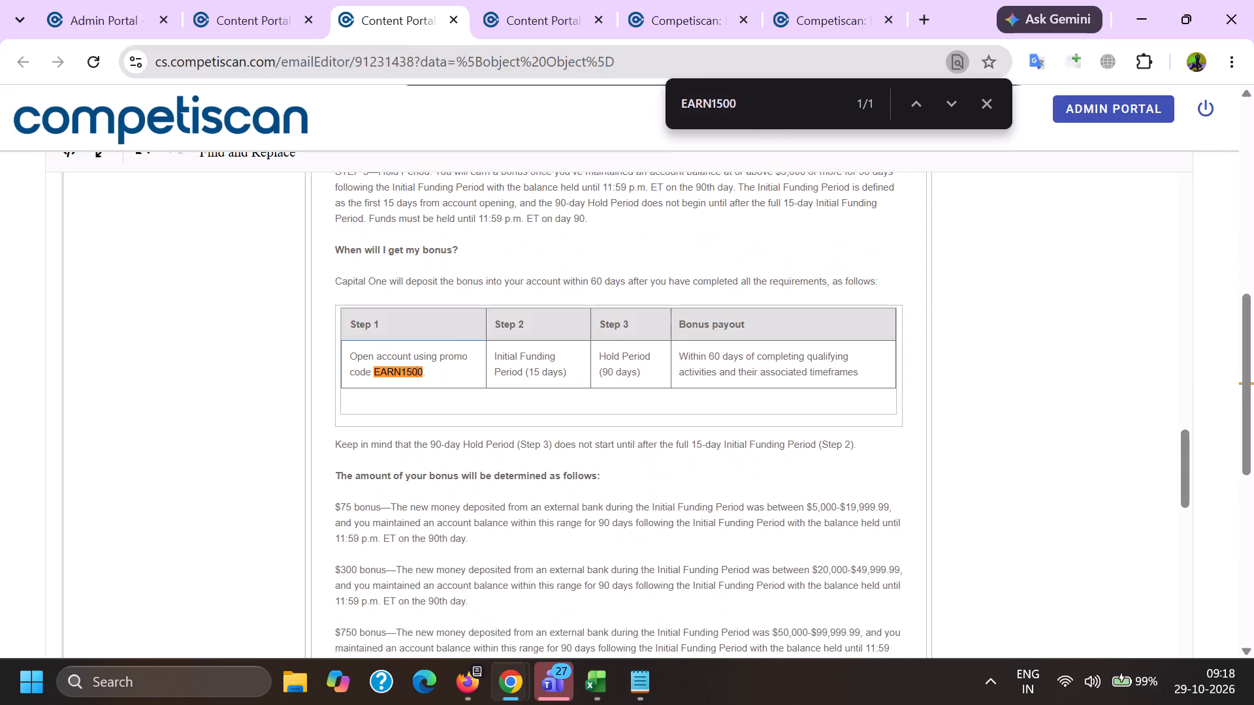
{"action": "key", "text": "BackSpace"}
Delete the two lines of tracking codes at the end of the email footer.
{"action": "scroll", "coordinate": [428, 403], "scroll_direction": "down", "scroll_amount": 20}
{"action": "scroll", "coordinate": [456, 443], "scroll_direction": "up", "scroll_amount": 4}
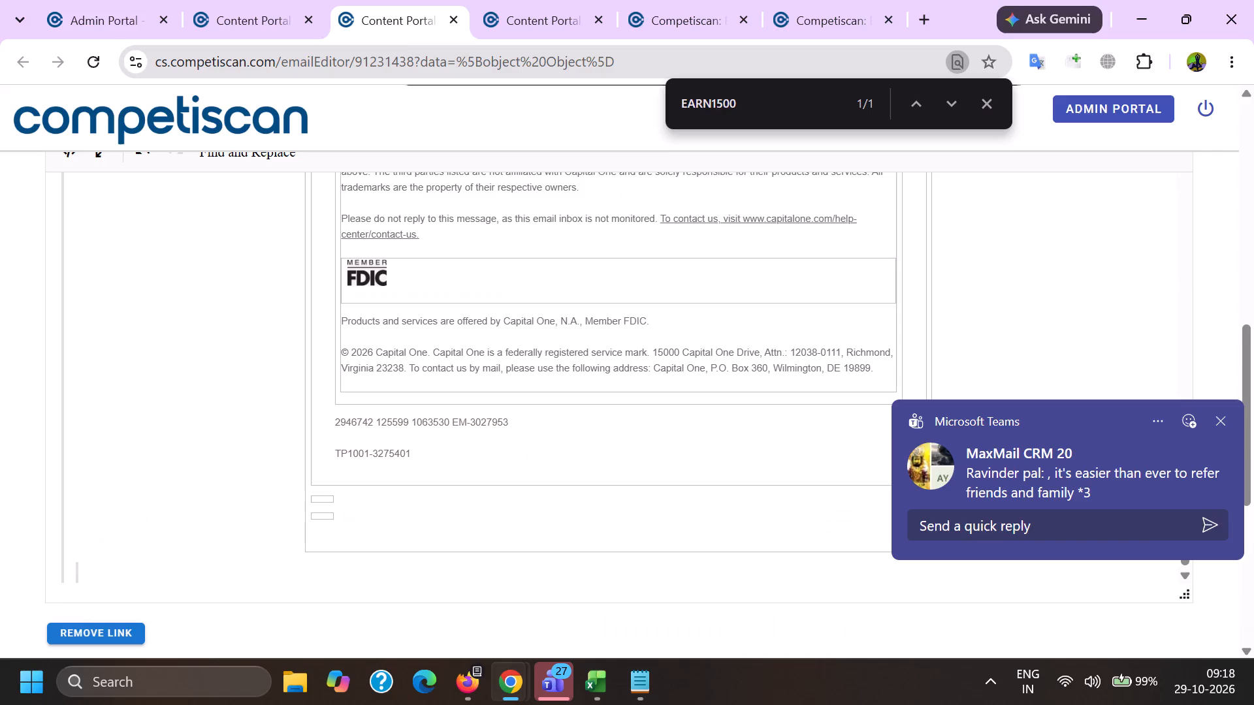
{"action": "left_click_drag", "start_coordinate": [340, 414], "coordinate": [449, 447]}
{"action": "key", "text": "BackSpace"}
Copy the footer Privacy link's address and remove all links from the email.
{"action": "scroll", "coordinate": [458, 542], "scroll_direction": "up", "scroll_amount": 2}
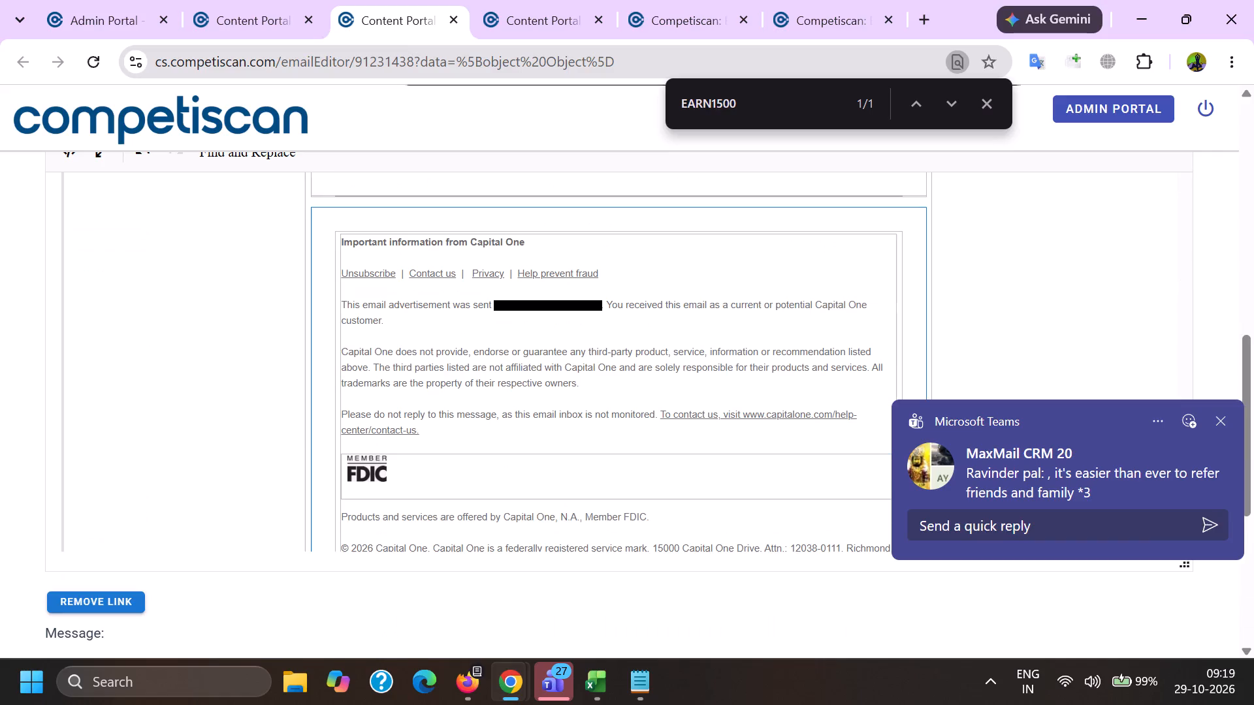
{"action": "right_click", "coordinate": [496, 269]}
{"action": "left_click", "coordinate": [553, 211]}
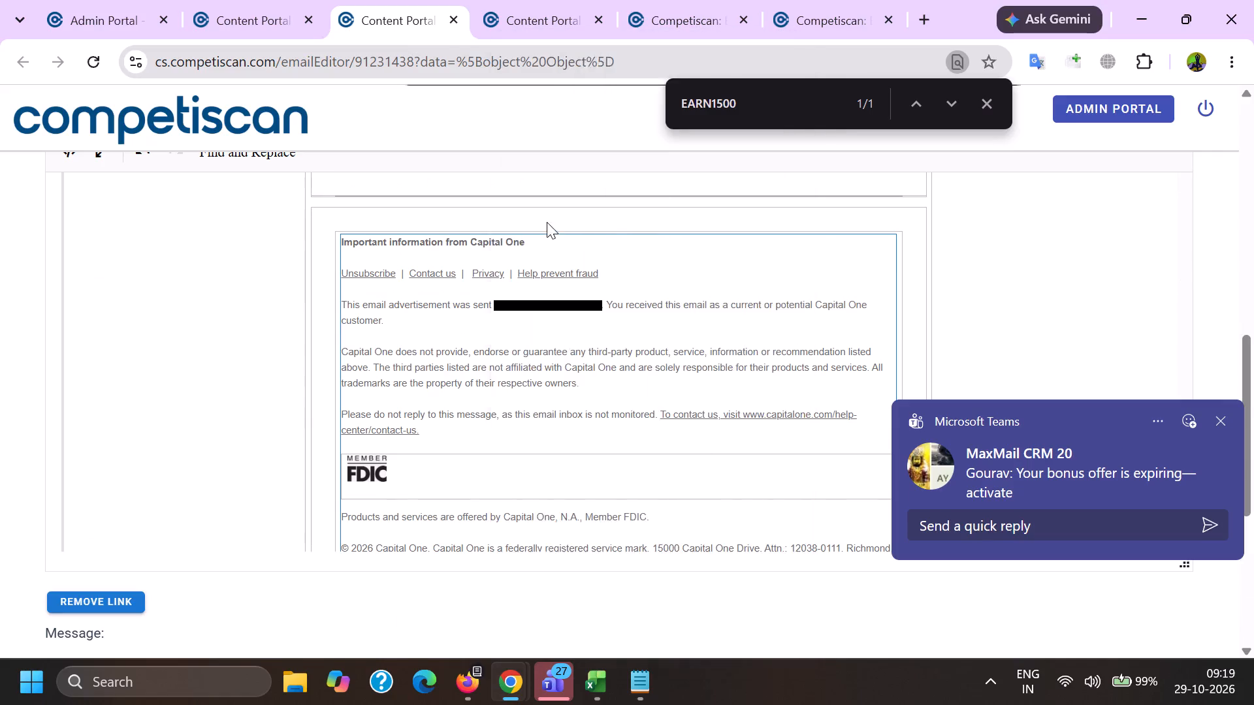
{"action": "scroll", "coordinate": [0, 330], "scroll_direction": "down", "scroll_amount": 4}
{"action": "left_click", "coordinate": [106, 210]}
{"action": "left_click", "coordinate": [703, 175]}
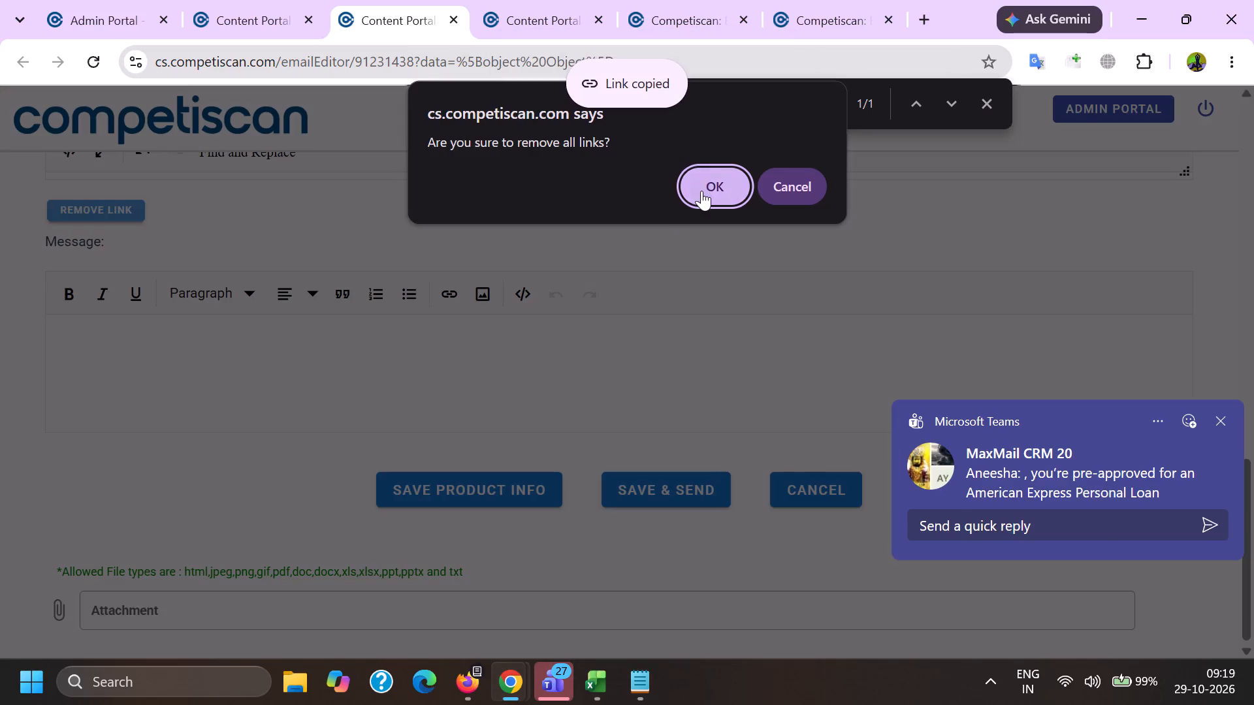
Reinsert the copied link on the word Privacy in the email footer.
{"action": "scroll", "coordinate": [570, 436], "scroll_direction": "up", "scroll_amount": 4}
{"action": "left_click", "coordinate": [481, 272]}
{"action": "key", "text": "ctrl+k"}
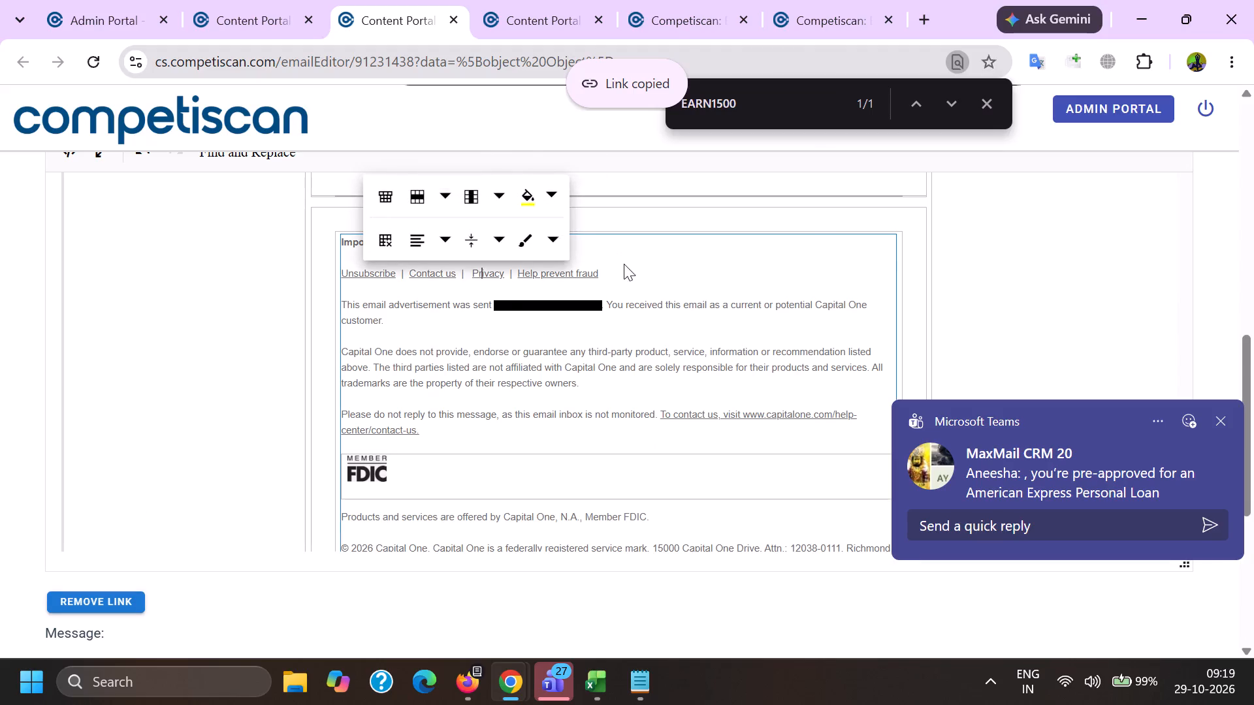
{"action": "key", "text": "ctrl+v"}
{"action": "left_click", "coordinate": [651, 403]}
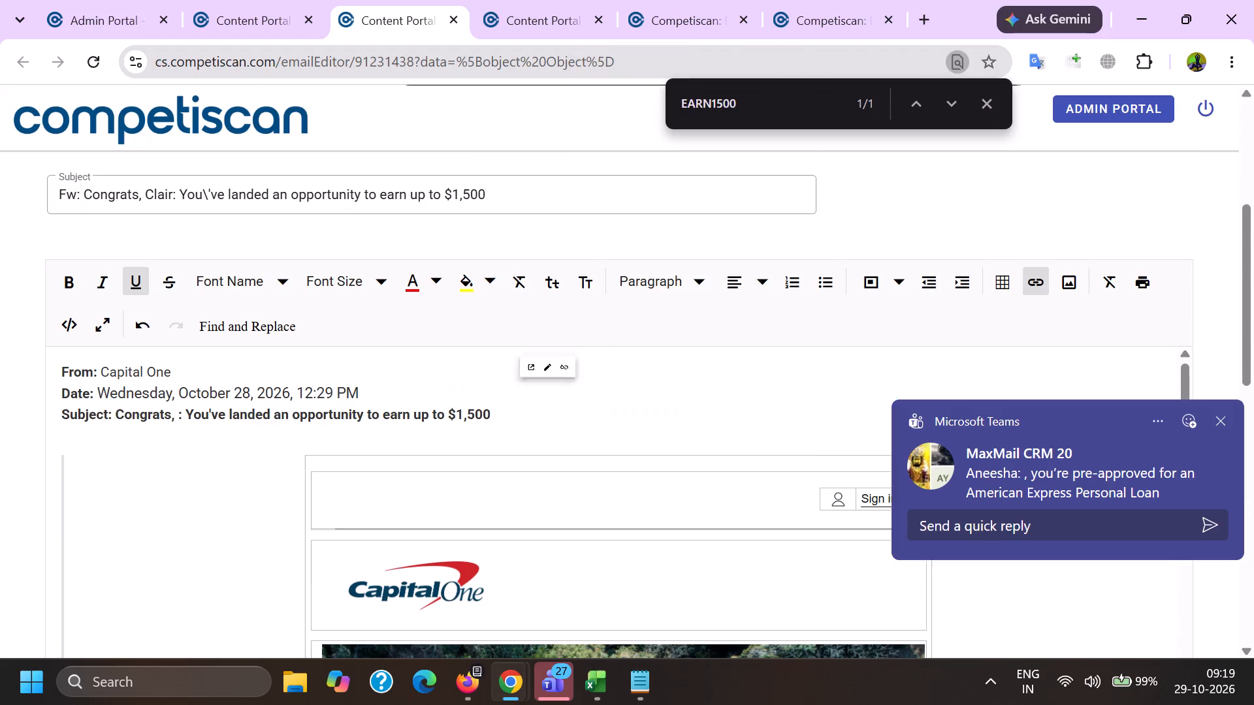
Save the product info of the edited email.
{"action": "scroll", "coordinate": [0, 441], "scroll_direction": "down", "scroll_amount": 20}
{"action": "scroll", "coordinate": [0, 441], "scroll_direction": "down", "scroll_amount": 1}
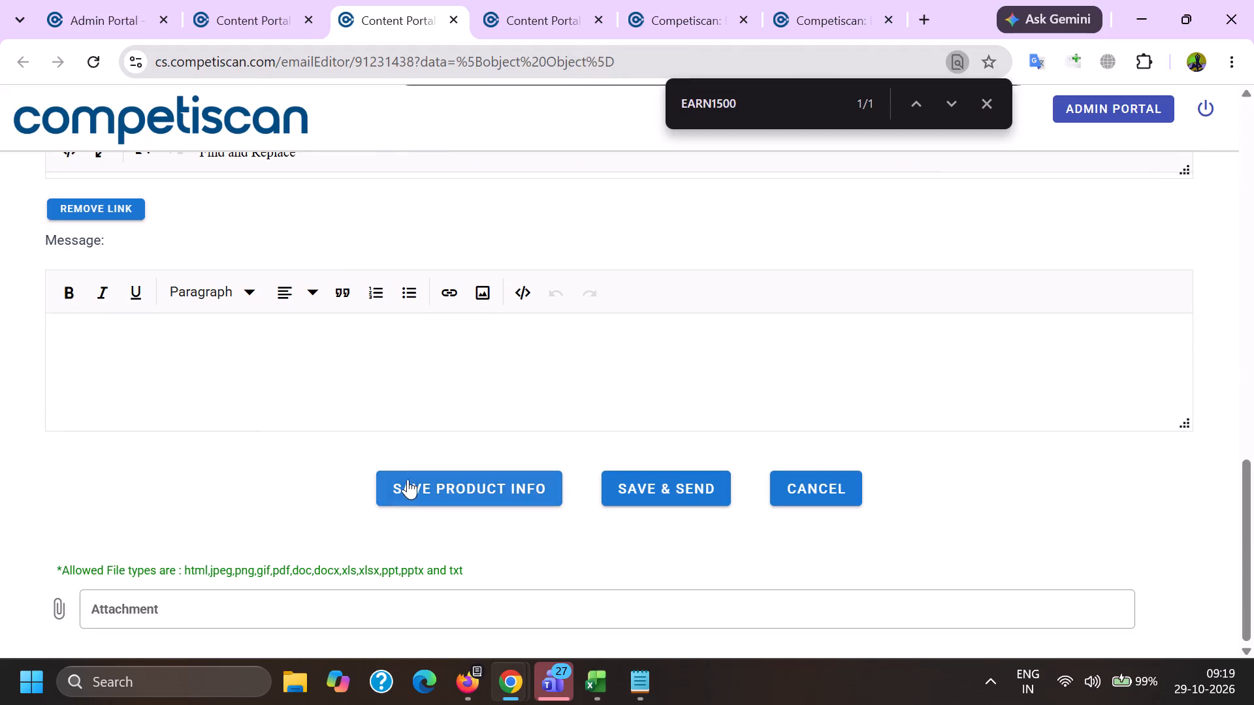
{"action": "left_click", "coordinate": [408, 480]}
{"action": "left_click", "coordinate": [653, 388]}
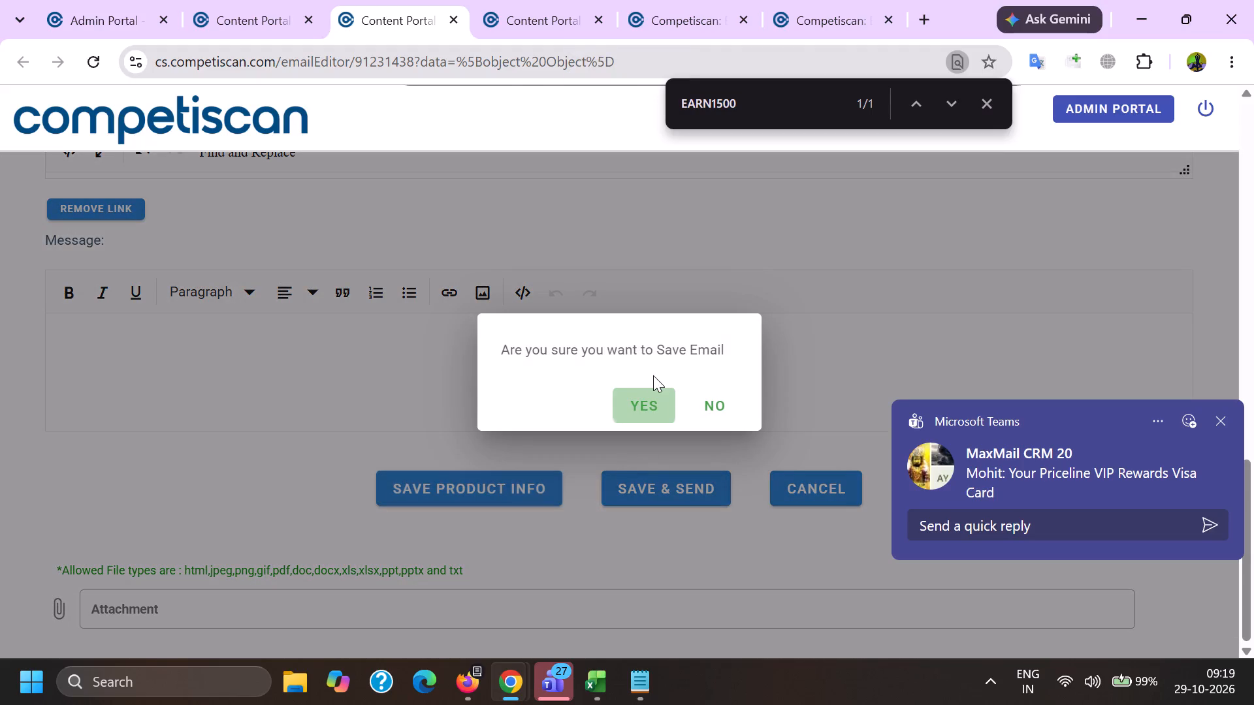
{"action": "left_click", "coordinate": [0, 354]}
Open the product form for email 91231438 and copy the product name from reference record 91106084.
{"action": "scroll", "coordinate": [32, 330], "scroll_direction": "up", "scroll_amount": 6}
{"action": "left_click", "coordinate": [63, 299]}
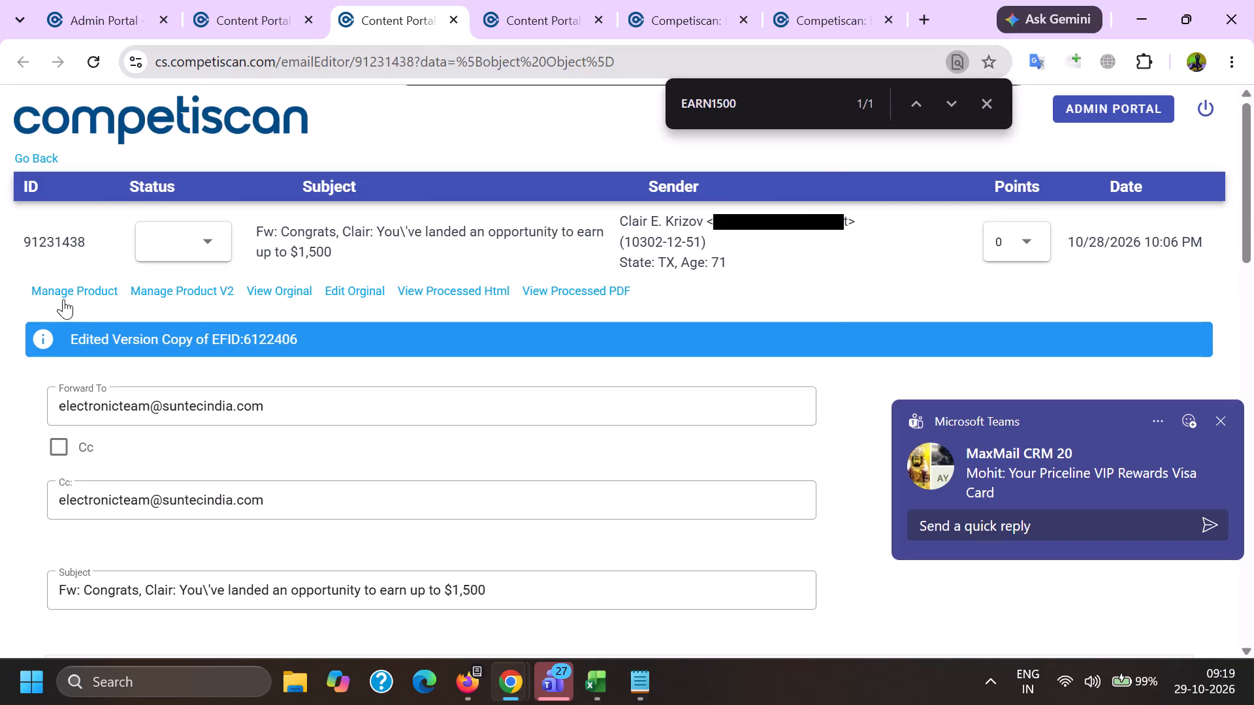
{"action": "key", "text": "alt+Tab"}
{"action": "left_click", "coordinate": [790, 0]}
{"action": "left_click", "coordinate": [623, 0]}
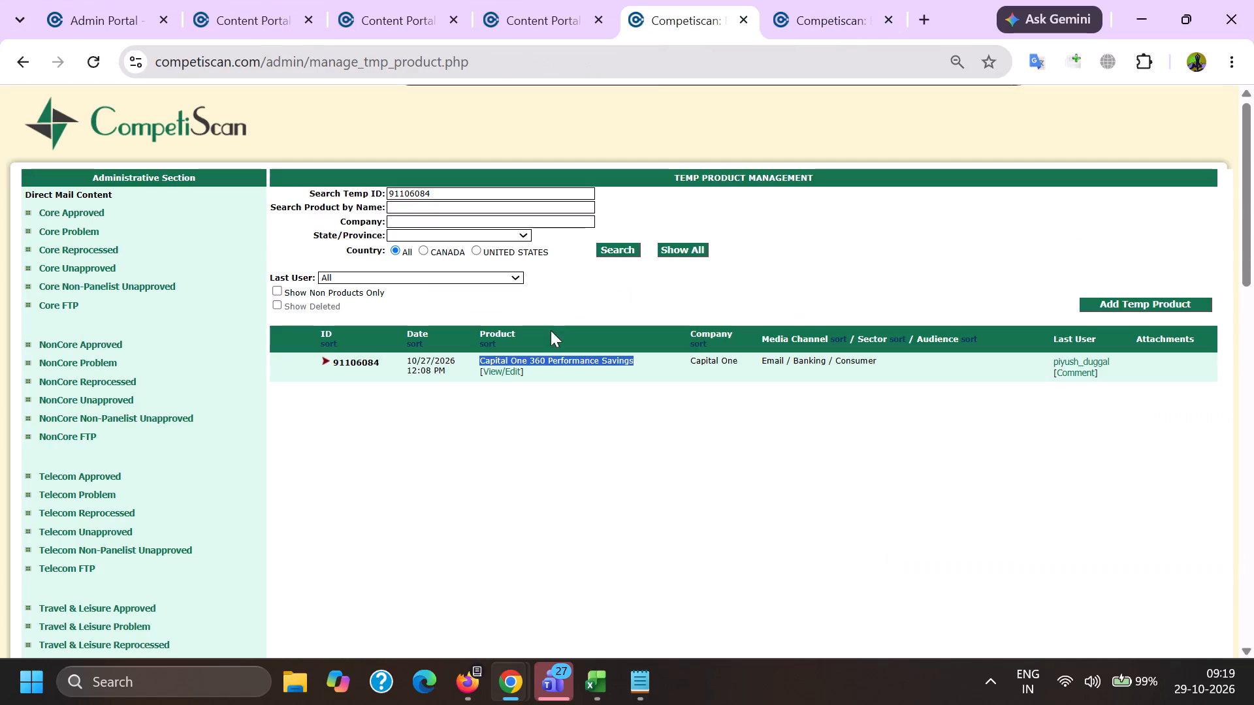
{"action": "key", "text": "ctrl+c"}
{"action": "key", "text": "alt+Tab"}
Add a classification with sector Banking, category Deposit and a sub category to the product form.
{"action": "scroll", "coordinate": [423, 232], "scroll_direction": "down", "scroll_amount": 6}
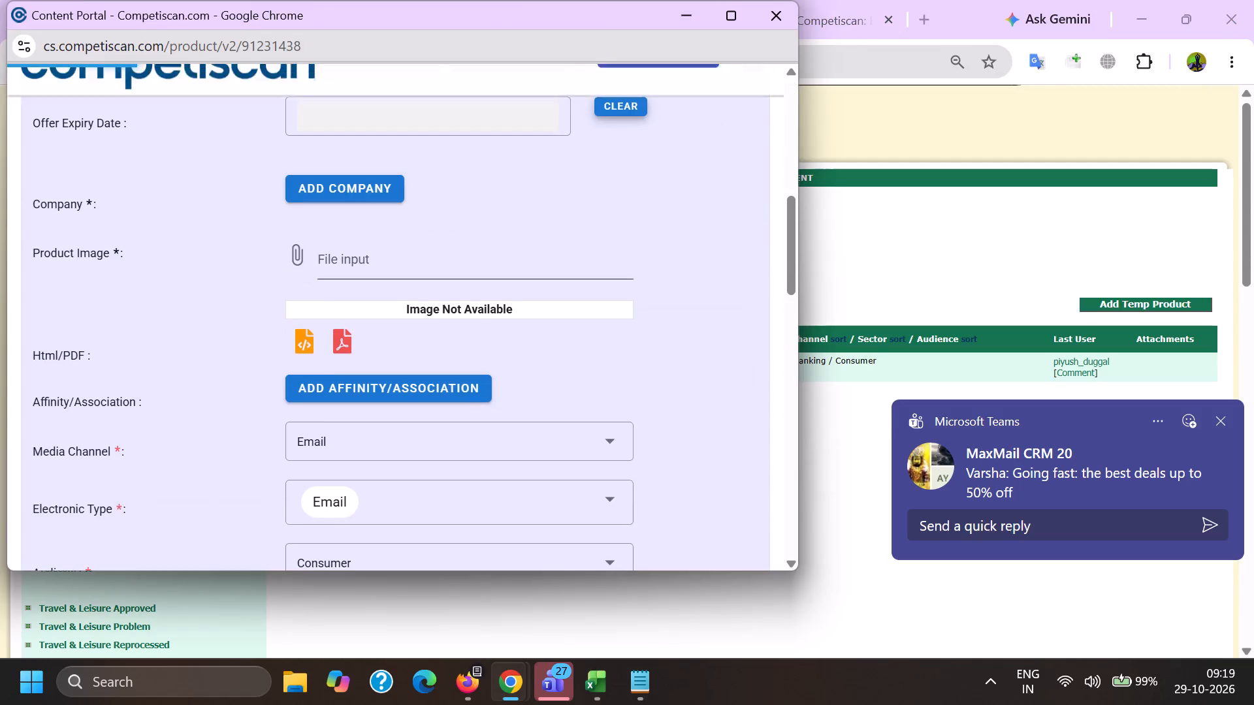
{"action": "left_click", "coordinate": [342, 231]}
{"action": "scroll", "coordinate": [339, 193], "scroll_direction": "down", "scroll_amount": 5}
{"action": "left_click", "coordinate": [340, 186]}
{"action": "left_click", "coordinate": [357, 252]}
{"action": "left_click_drag", "start_coordinate": [256, 241], "coordinate": [287, 240]}
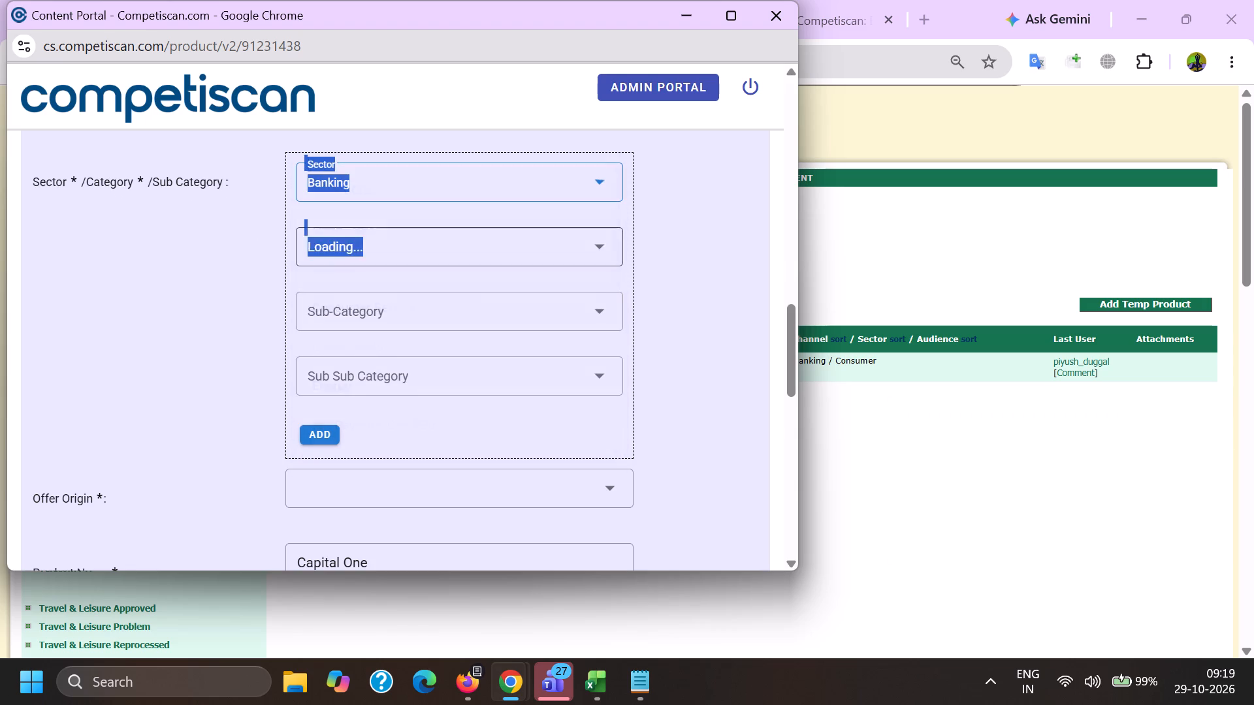
{"action": "left_click", "coordinate": [371, 235]}
{"action": "left_click", "coordinate": [355, 367]}
{"action": "left_click_drag", "start_coordinate": [222, 330], "coordinate": [242, 329]}
{"action": "left_click", "coordinate": [357, 313]}
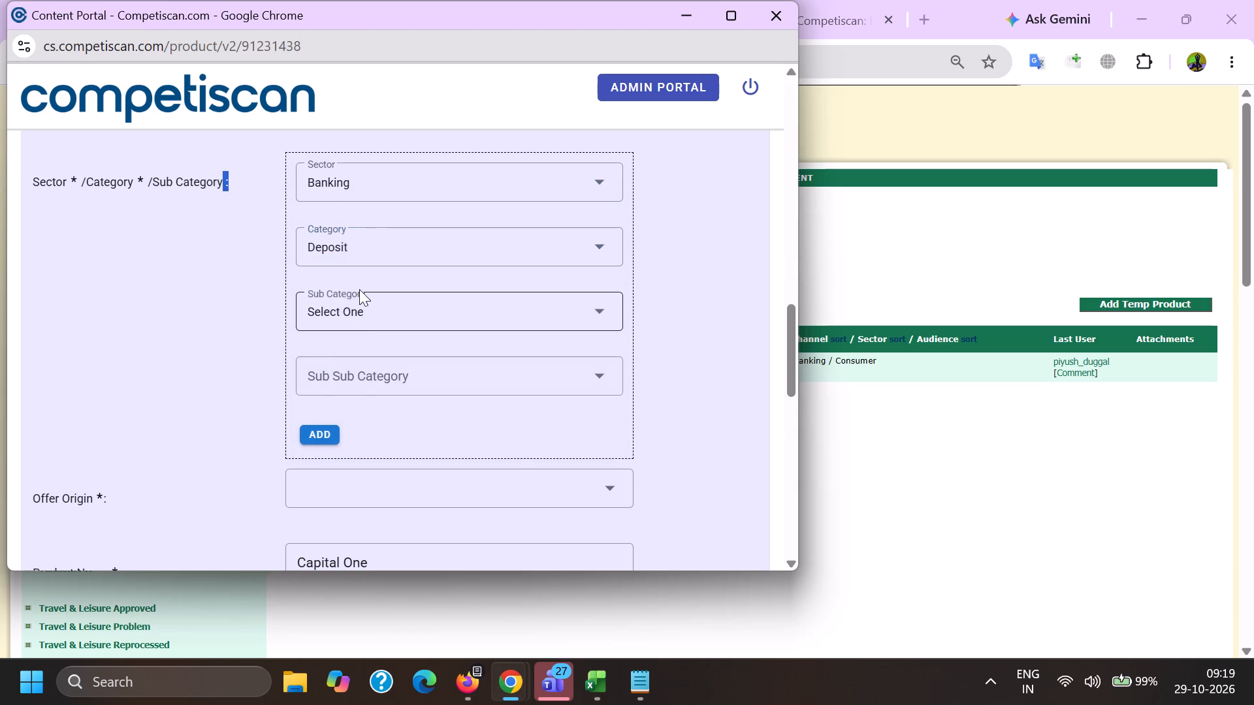
{"action": "scroll", "coordinate": [336, 215], "scroll_direction": "down", "scroll_amount": 1}
{"action": "left_click", "coordinate": [360, 324]}
{"action": "left_click_drag", "start_coordinate": [224, 332], "coordinate": [234, 338]}
{"action": "left_click", "coordinate": [323, 338]}
Set the Offer Origin to Provider/Bank in the product form.
{"action": "scroll", "coordinate": [327, 223], "scroll_direction": "down", "scroll_amount": 1}
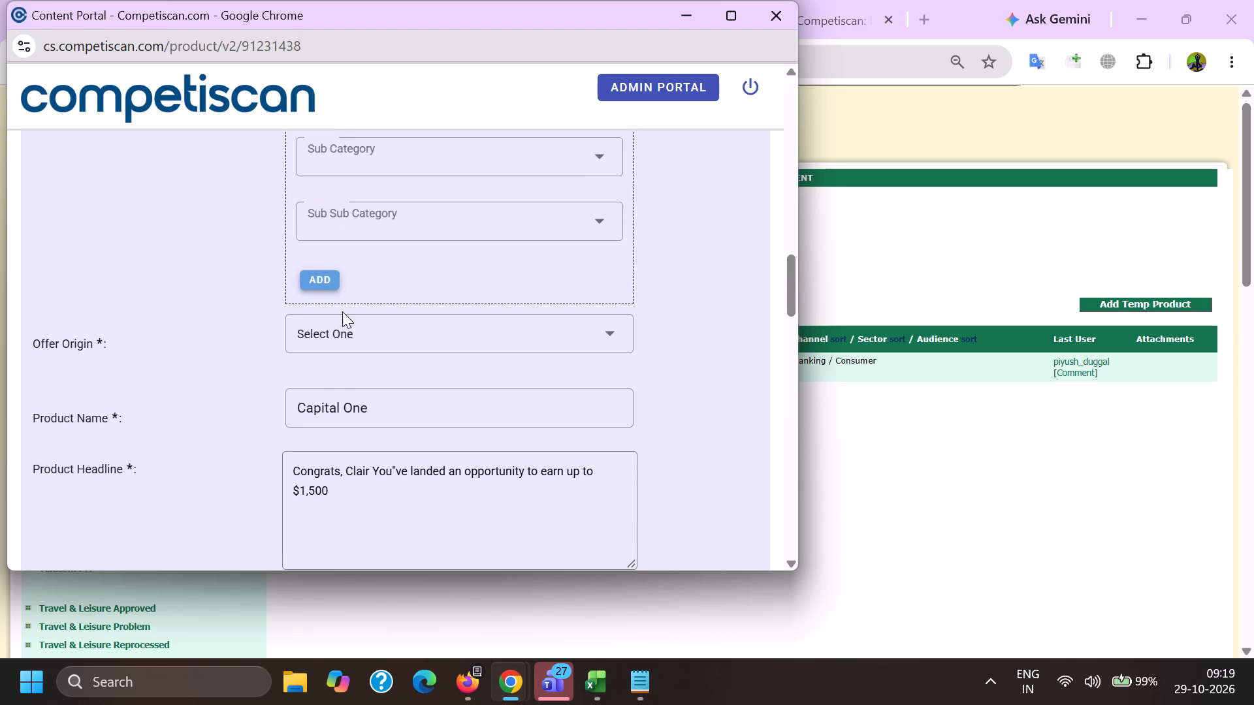
{"action": "left_click", "coordinate": [318, 357]}
{"action": "left_click", "coordinate": [328, 336]}
{"action": "left_click", "coordinate": [350, 415]}
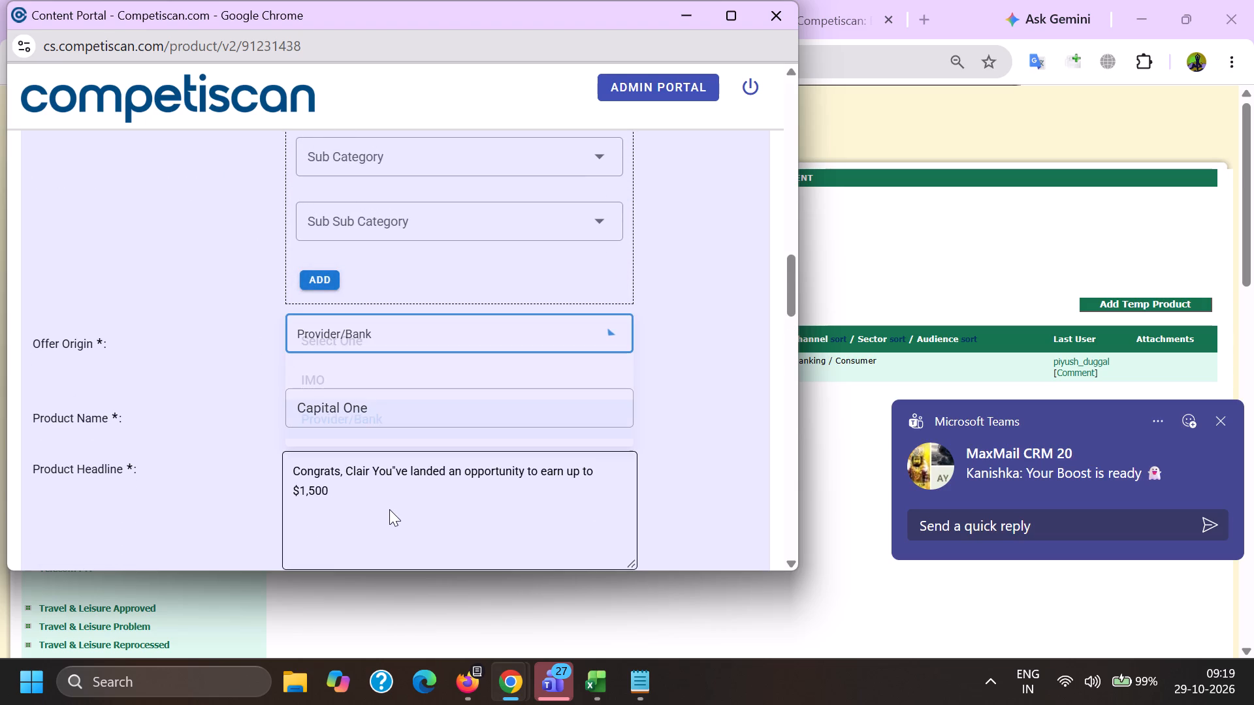
Replace the Product Name with Capital One 360 Performance Savings.
{"action": "left_click_drag", "start_coordinate": [404, 408], "coordinate": [253, 400]}
{"action": "key", "text": "ctrl+v"}
Replace the Product Headline with the reference record's headline beginning "Congrats, [Name]: You've landed an opportunity to earn up to $1,500.".
{"action": "key", "text": "alt+Tab"}
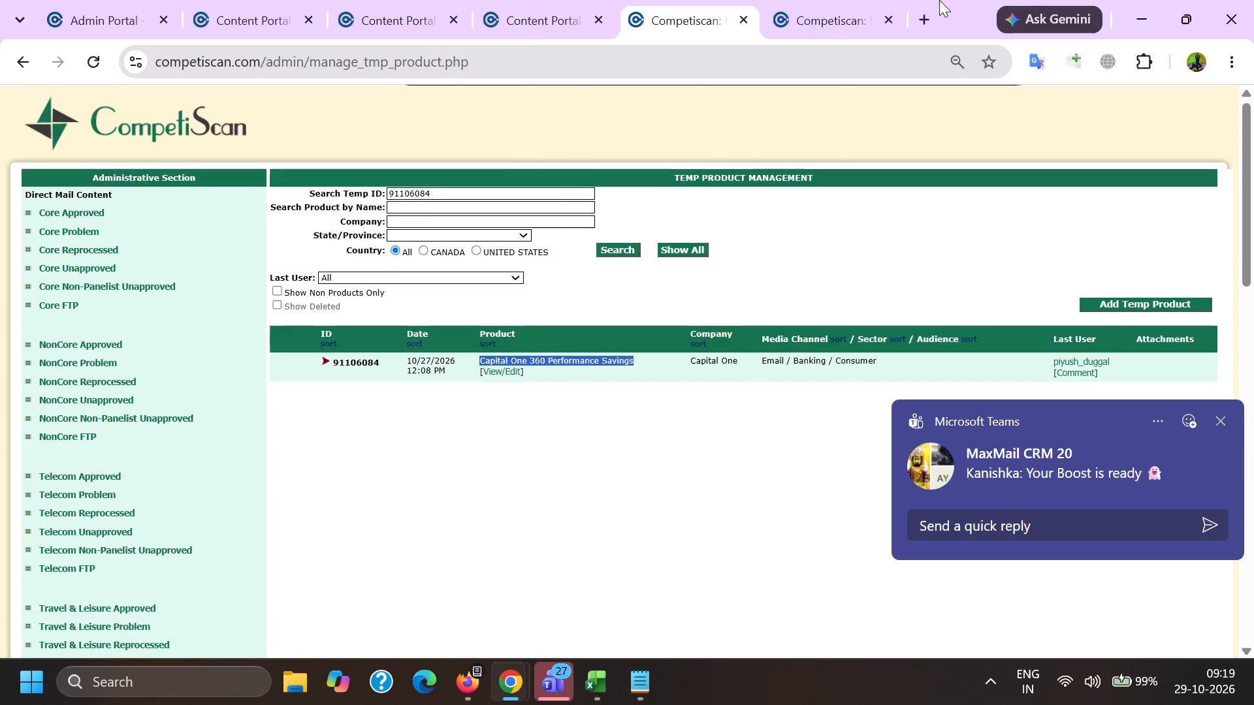
{"action": "left_click", "coordinate": [821, 0]}
{"action": "scroll", "coordinate": [711, 363], "scroll_direction": "up", "scroll_amount": 11}
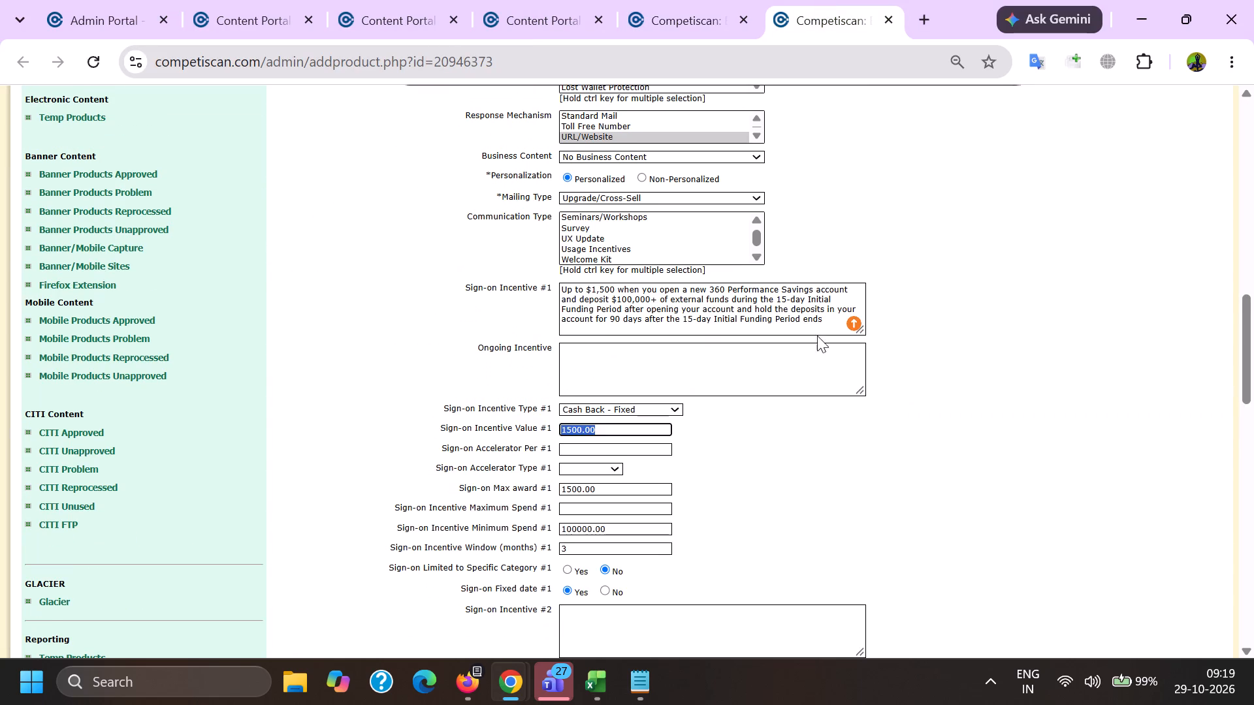
{"action": "scroll", "coordinate": [935, 226], "scroll_direction": "up", "scroll_amount": 4}
{"action": "left_click_drag", "start_coordinate": [797, 307], "coordinate": [404, 230]}
{"action": "key", "text": "ctrl+c"}
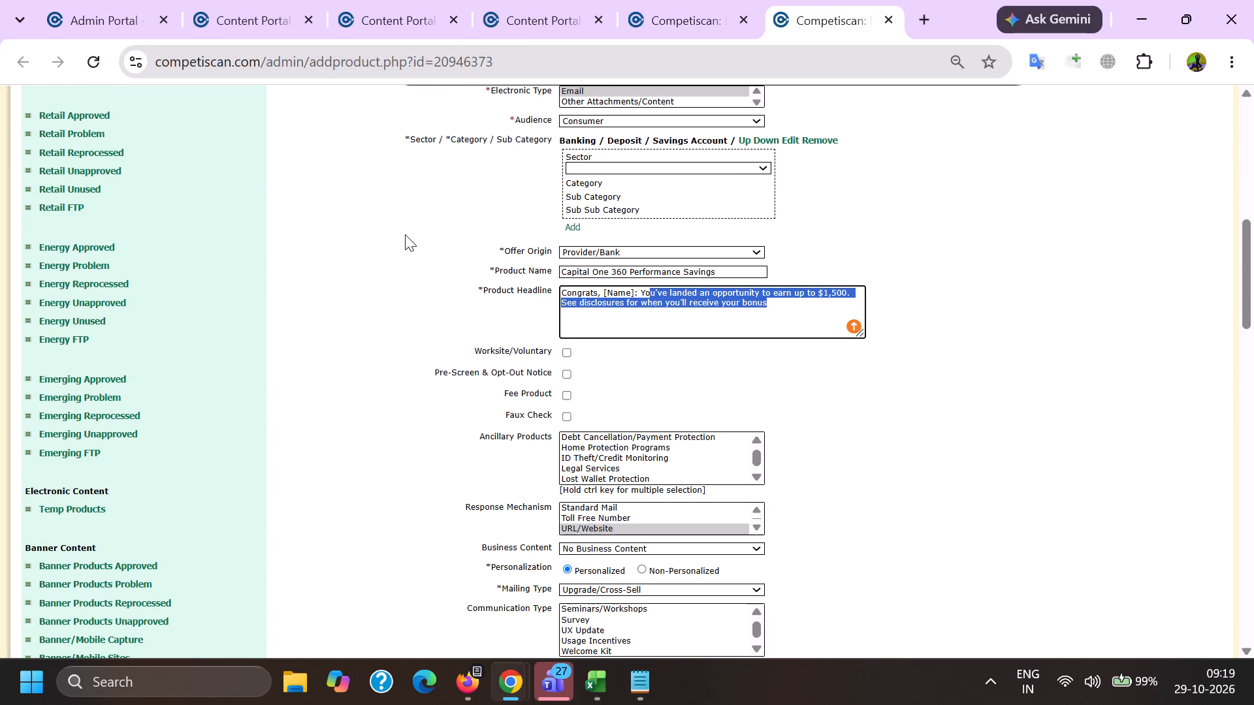
{"action": "key", "text": "alt+Tab"}
{"action": "left_click_drag", "start_coordinate": [408, 498], "coordinate": [211, 437]}
{"action": "key", "text": "ctrl+v"}
Set Personalization to Personalized, Mailing Type to Upgrade/Cross-Sell and Response Mechanism to URL/Website in the product form.
{"action": "scroll", "coordinate": [313, 234], "scroll_direction": "down", "scroll_amount": 4}
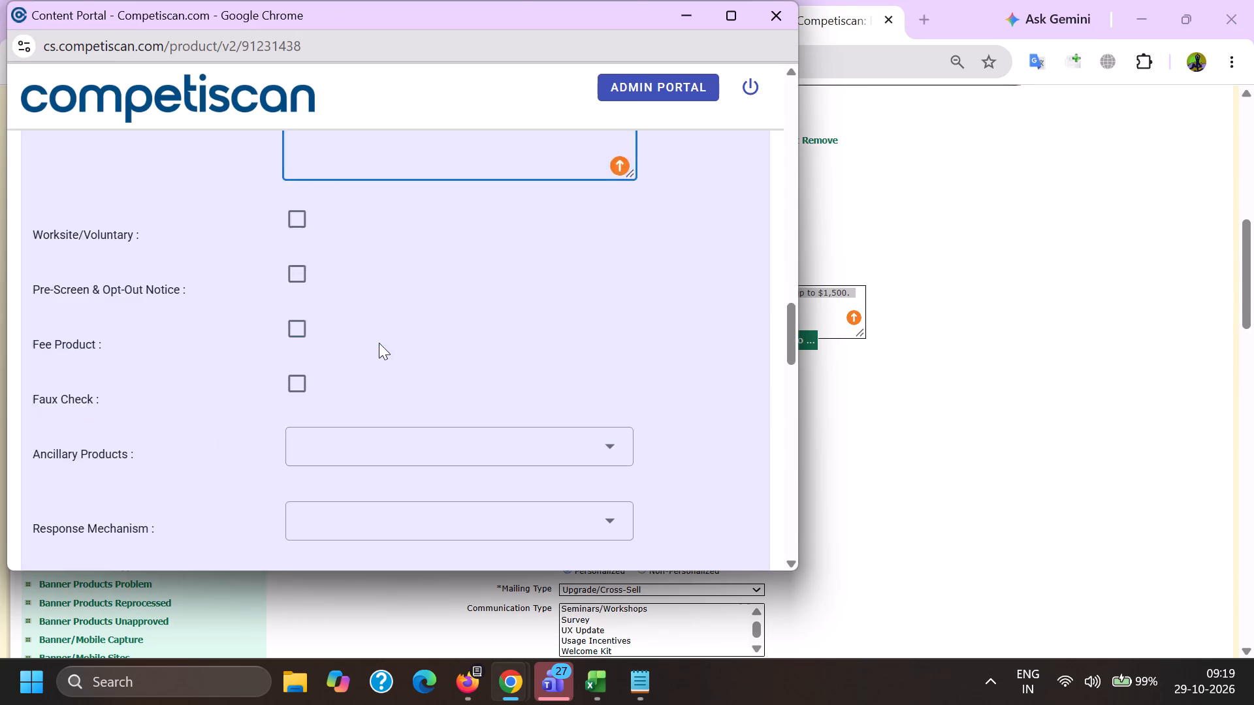
{"action": "scroll", "coordinate": [379, 343], "scroll_direction": "down", "scroll_amount": 3}
{"action": "left_click", "coordinate": [344, 230]}
{"action": "scroll", "coordinate": [373, 416], "scroll_direction": "down", "scroll_amount": 6}
{"action": "left_click_drag", "start_coordinate": [396, 452], "coordinate": [389, 450]}
{"action": "left_click_drag", "start_coordinate": [121, 443], "coordinate": [158, 444]}
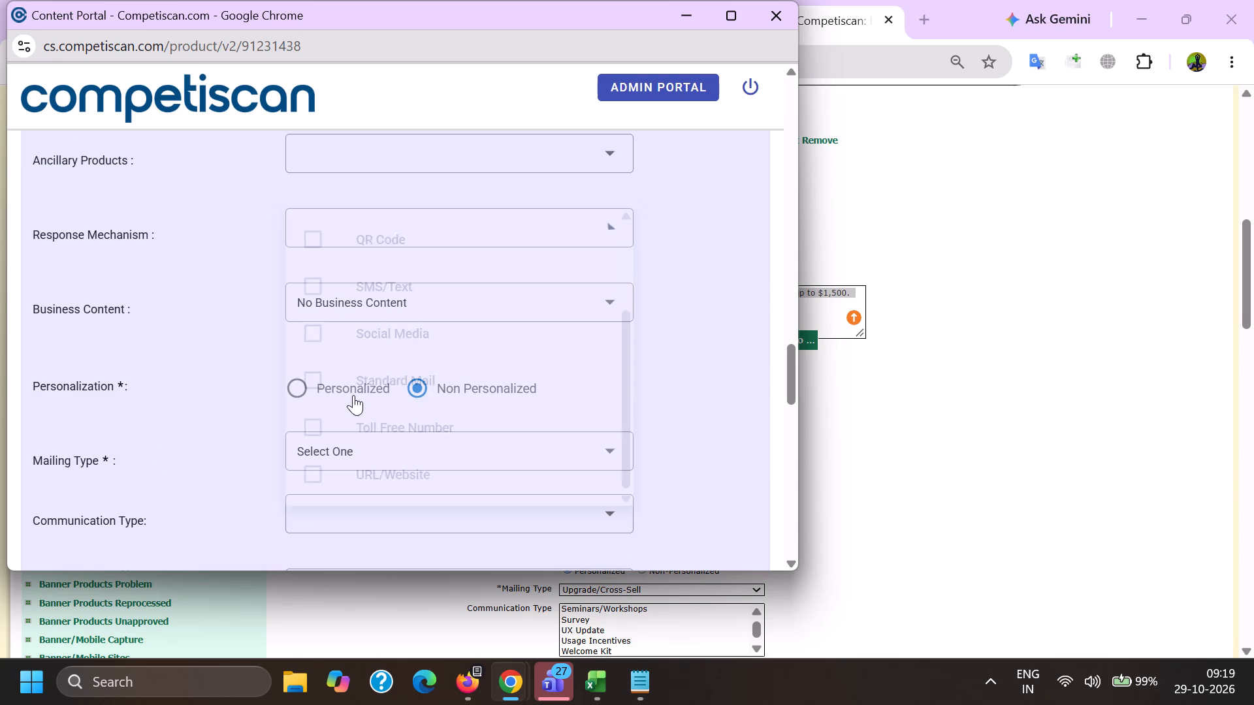
{"action": "left_click", "coordinate": [333, 391]}
{"action": "left_click", "coordinate": [364, 446]}
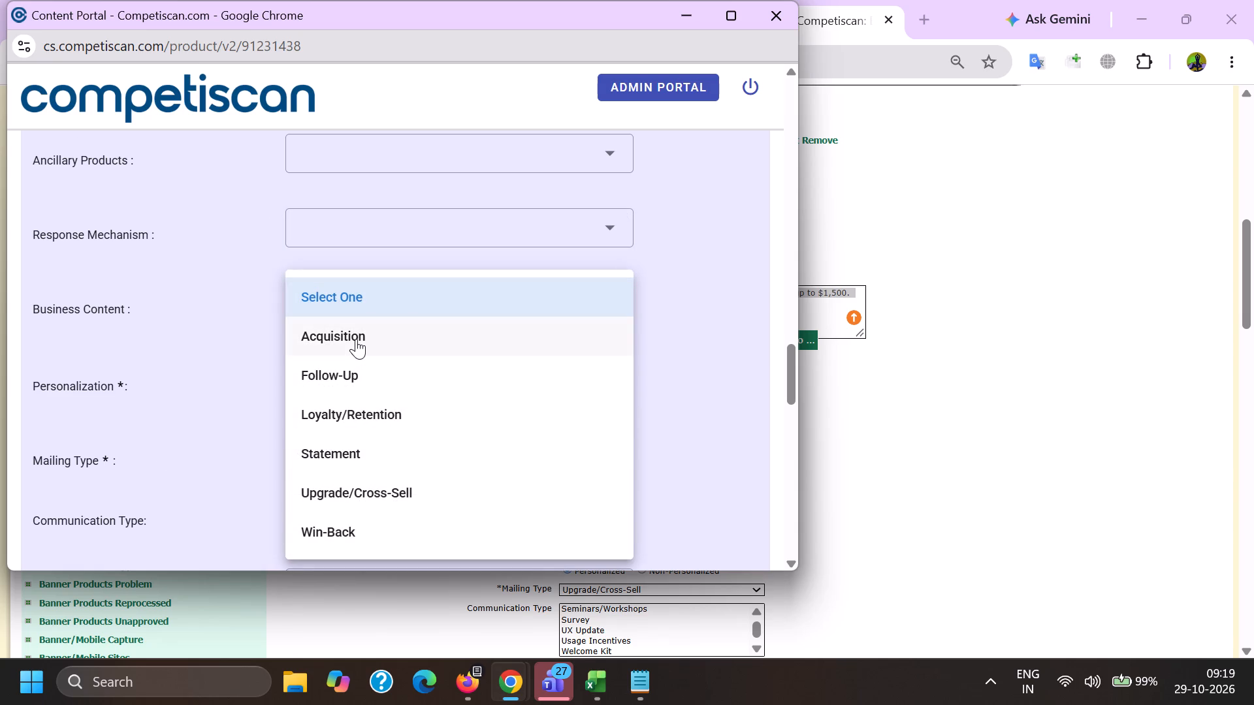
{"action": "left_click", "coordinate": [374, 487]}
{"action": "left_click_drag", "start_coordinate": [229, 454], "coordinate": [235, 451]}
{"action": "left_click", "coordinate": [336, 224]}
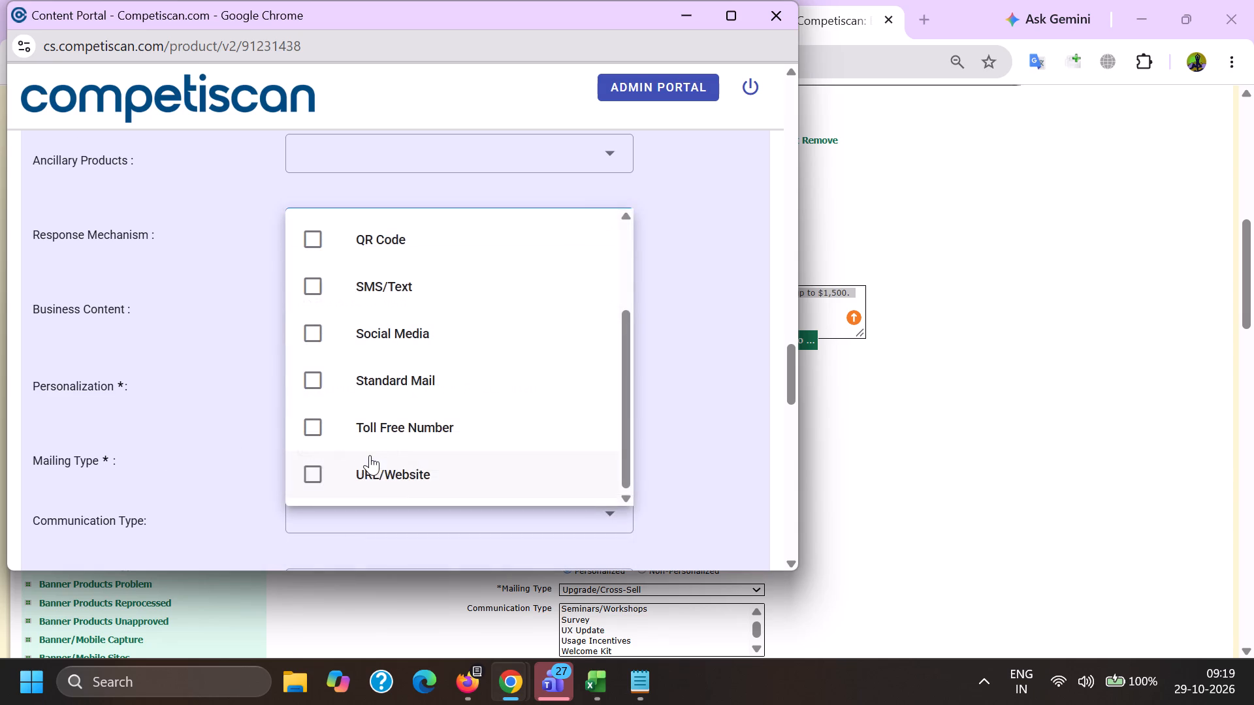
{"action": "left_click", "coordinate": [370, 455]}
{"action": "left_click", "coordinate": [233, 443]}
Set the Communication Type to Bonuses/Contests/Incentives in the product form.
{"action": "scroll", "coordinate": [292, 305], "scroll_direction": "down", "scroll_amount": 2}
{"action": "left_click", "coordinate": [325, 344]}
{"action": "left_click", "coordinate": [341, 311]}
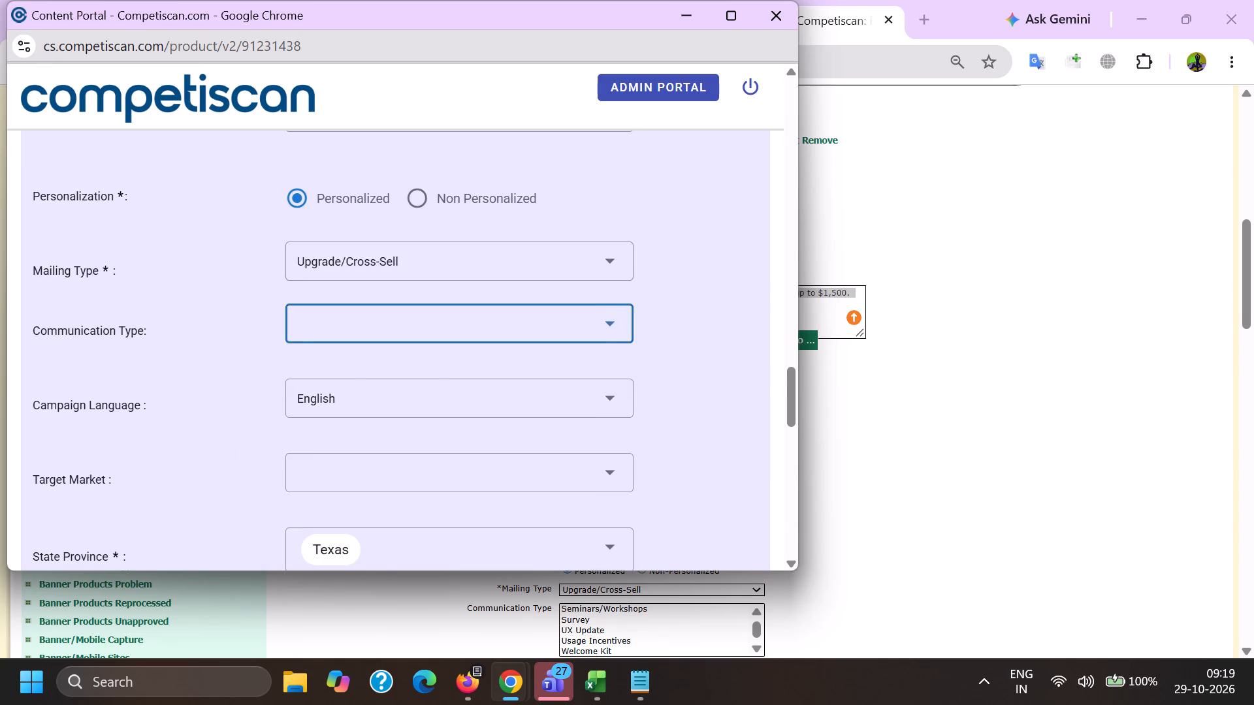
{"action": "scroll", "coordinate": [357, 253], "scroll_direction": "down", "scroll_amount": 2}
{"action": "left_click", "coordinate": [380, 281]}
{"action": "scroll", "coordinate": [380, 282], "scroll_direction": "down", "scroll_amount": 5}
{"action": "left_click", "coordinate": [245, 325]}
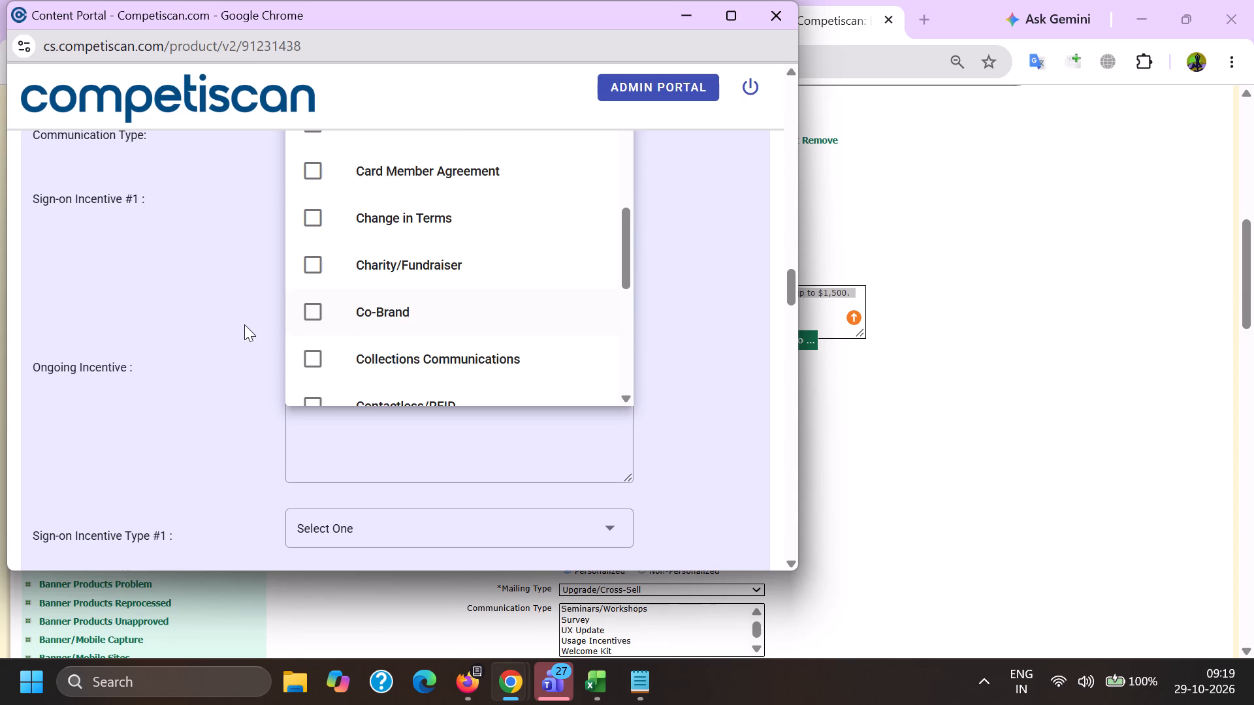
Copy the reference record's Sign-on Incentive #1 text about up to $1,500 for a new 360 Performance Savings account into the product form.
{"action": "left_click", "coordinate": [404, 300]}
{"action": "key", "text": "alt+Tab"}
{"action": "scroll", "coordinate": [858, 301], "scroll_direction": "down", "scroll_amount": 5}
{"action": "left_click_drag", "start_coordinate": [827, 223], "coordinate": [54, 72]}
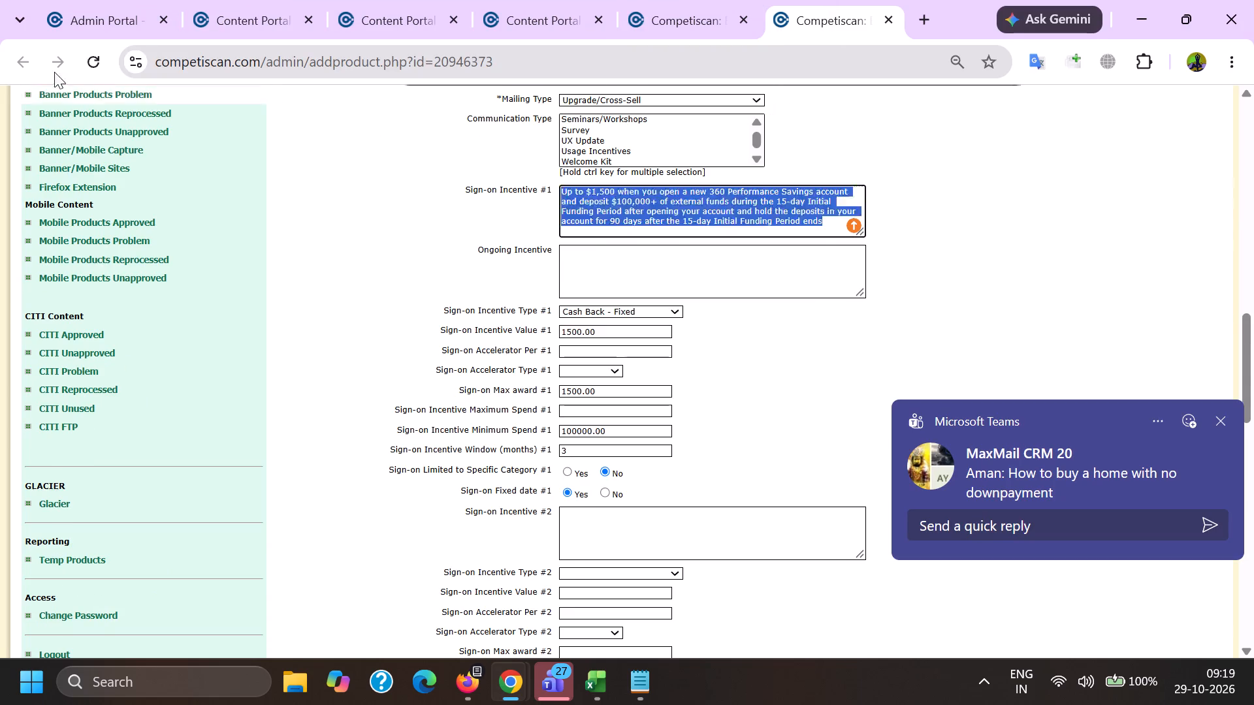
{"action": "left_click_drag", "start_coordinate": [54, 72], "coordinate": [54, 76]}
{"action": "key", "text": "ctrl+c"}
{"action": "key", "text": "alt+Tab"}
{"action": "left_click", "coordinate": [348, 264]}
{"action": "key", "text": "ctrl+v"}
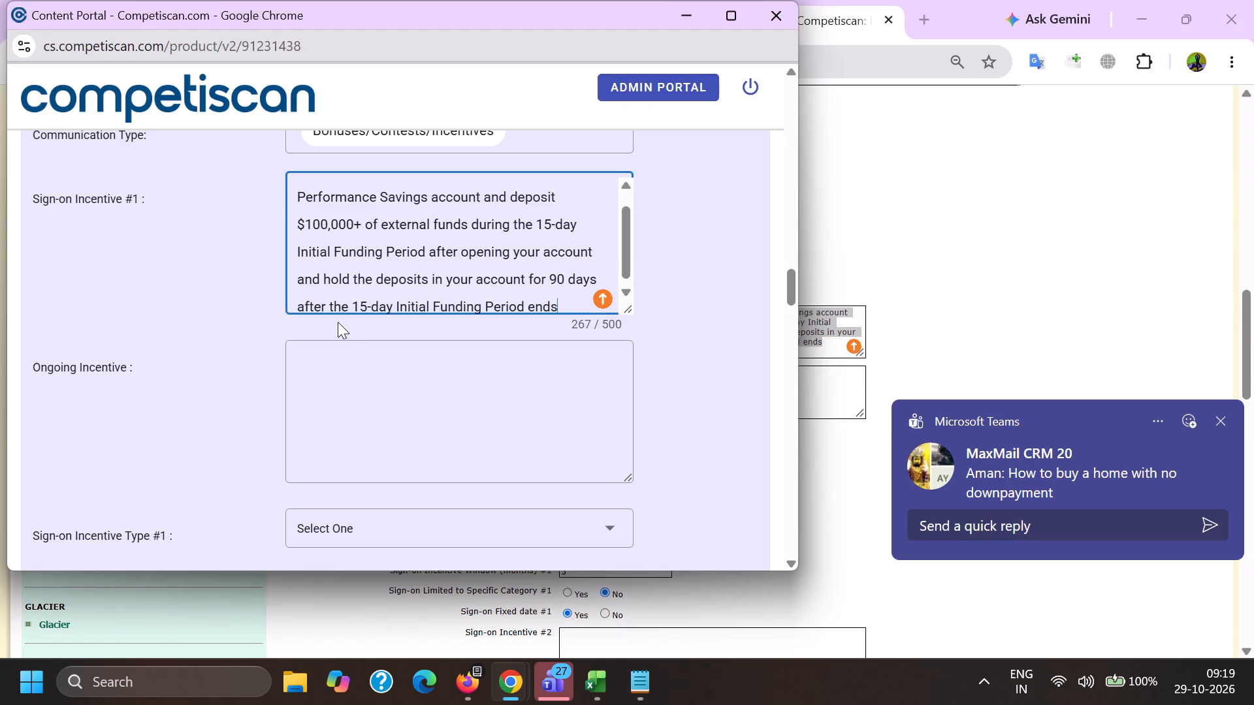
Set the Sign-on Incentive Type #1 to Cash Back - Fixed.
{"action": "scroll", "coordinate": [310, 242], "scroll_direction": "down", "scroll_amount": 3}
{"action": "scroll", "coordinate": [319, 393], "scroll_direction": "down", "scroll_amount": 2}
{"action": "left_click", "coordinate": [319, 328]}
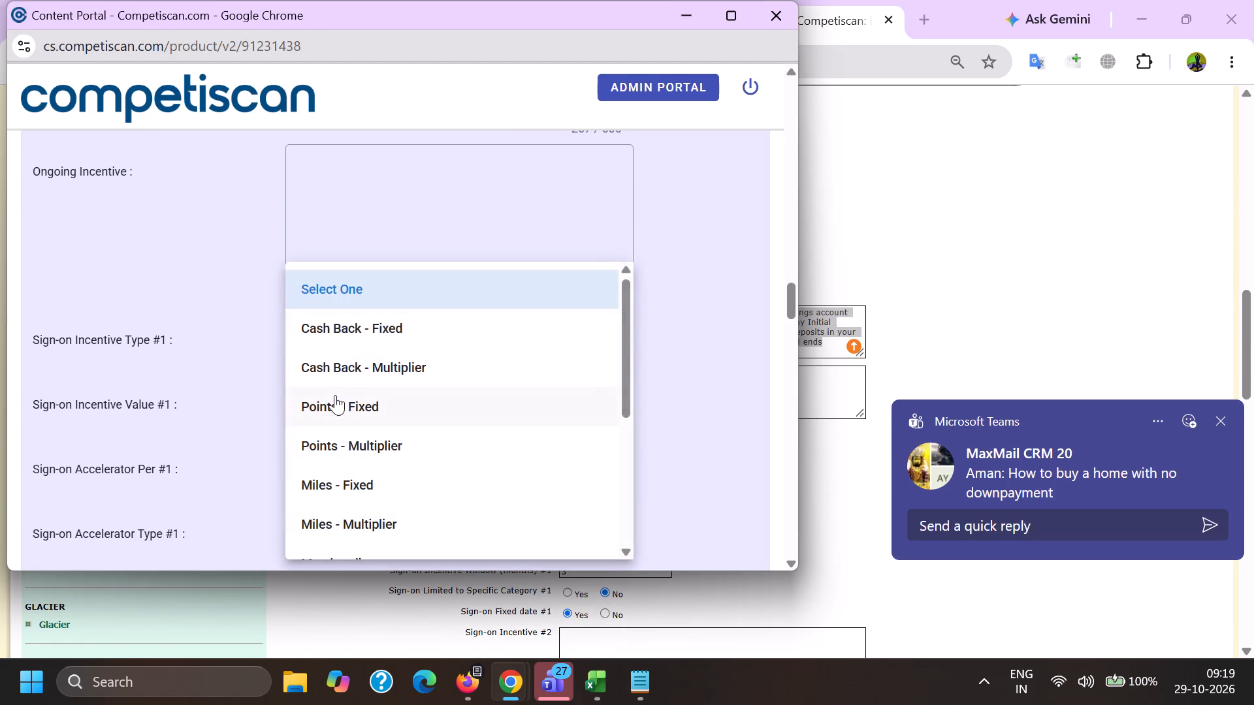
{"action": "left_click", "coordinate": [338, 332]}
{"action": "left_click_drag", "start_coordinate": [288, 337], "coordinate": [301, 343]}
Copy 1500.00 from the reference record into both Sign-on Incentive Value #1 and Sign-on Max award #1.
{"action": "key", "text": "alt+Tab"}
{"action": "scroll", "coordinate": [725, 452], "scroll_direction": "down", "scroll_amount": 2}
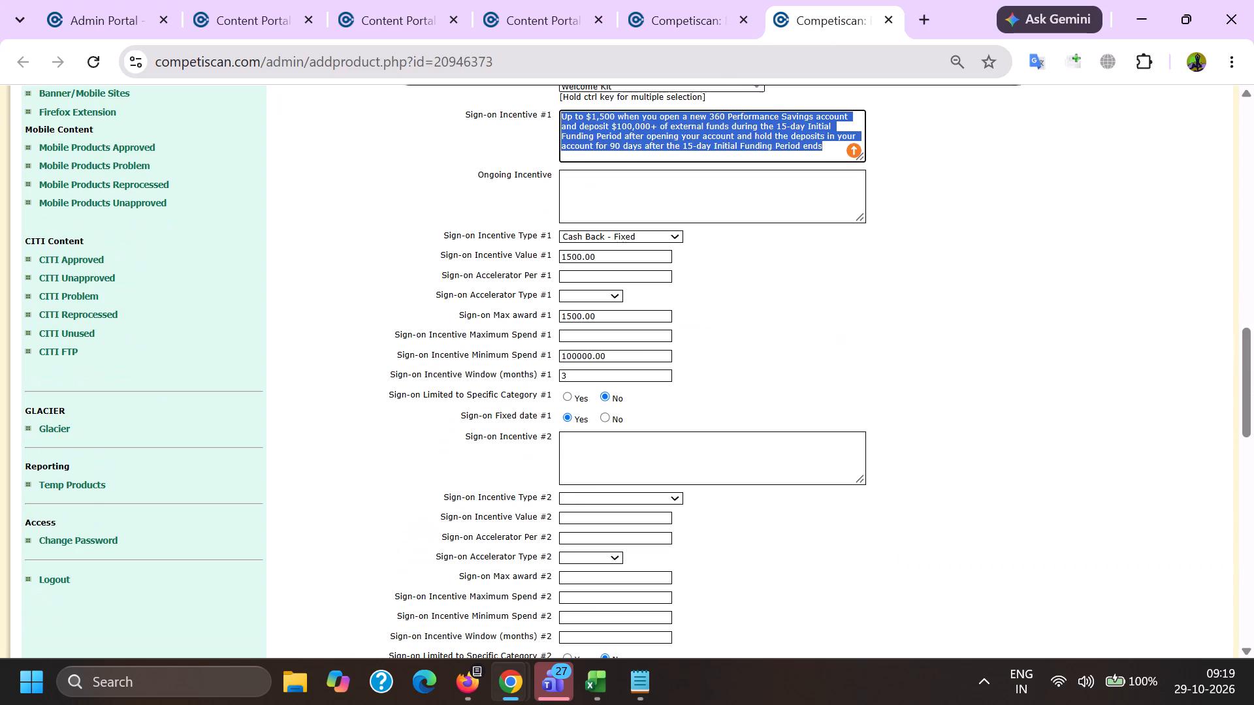
{"action": "left_click_drag", "start_coordinate": [643, 259], "coordinate": [426, 260]}
{"action": "key", "text": "ctrl+c"}
{"action": "key", "text": "alt+Tab"}
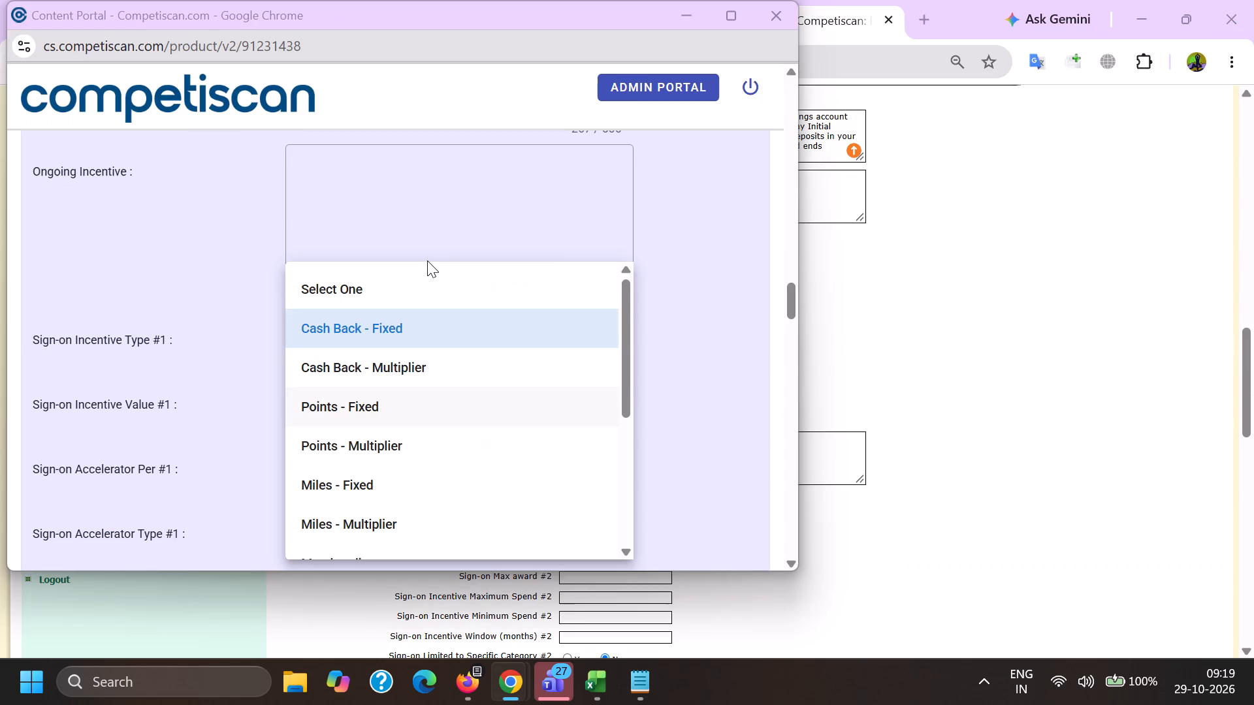
{"action": "left_click_drag", "start_coordinate": [191, 428], "coordinate": [214, 433]}
{"action": "left_click", "coordinate": [368, 406]}
{"action": "key", "text": "ctrl+v"}
{"action": "scroll", "coordinate": [330, 238], "scroll_direction": "down", "scroll_amount": 3}
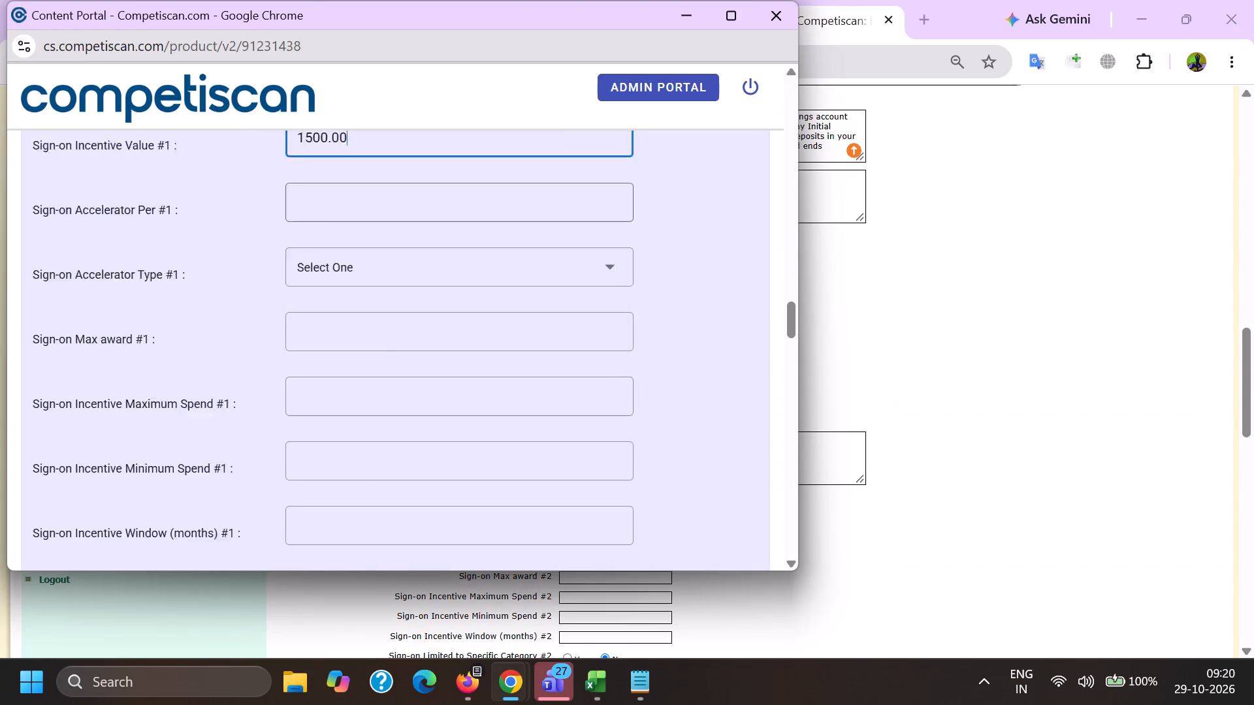
{"action": "left_click", "coordinate": [321, 302]}
{"action": "key", "text": "ctrl+v"}
Copy the reference record's Sign-on Incentive Minimum Spend #1 of 100000.00 into the product form.
{"action": "key", "text": "alt+Tab"}
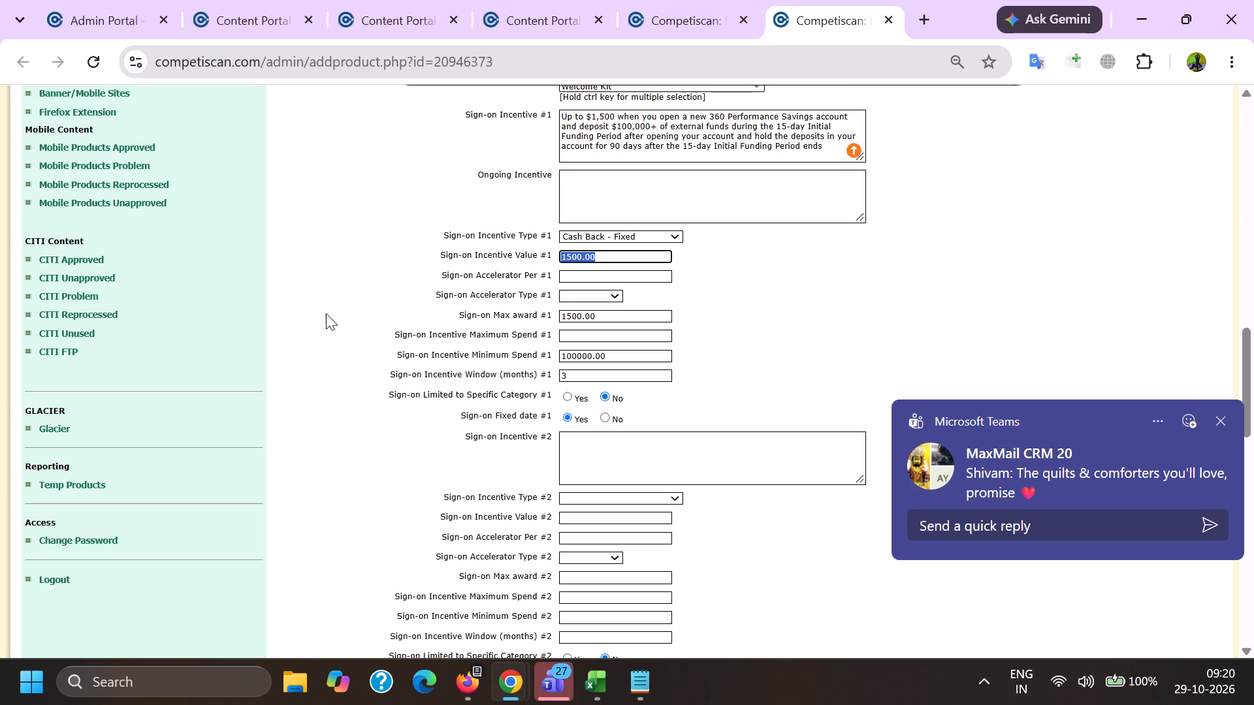
{"action": "left_click_drag", "start_coordinate": [613, 354], "coordinate": [383, 356]}
{"action": "key", "text": "ctrl+c"}
{"action": "key", "text": "alt+Tab"}
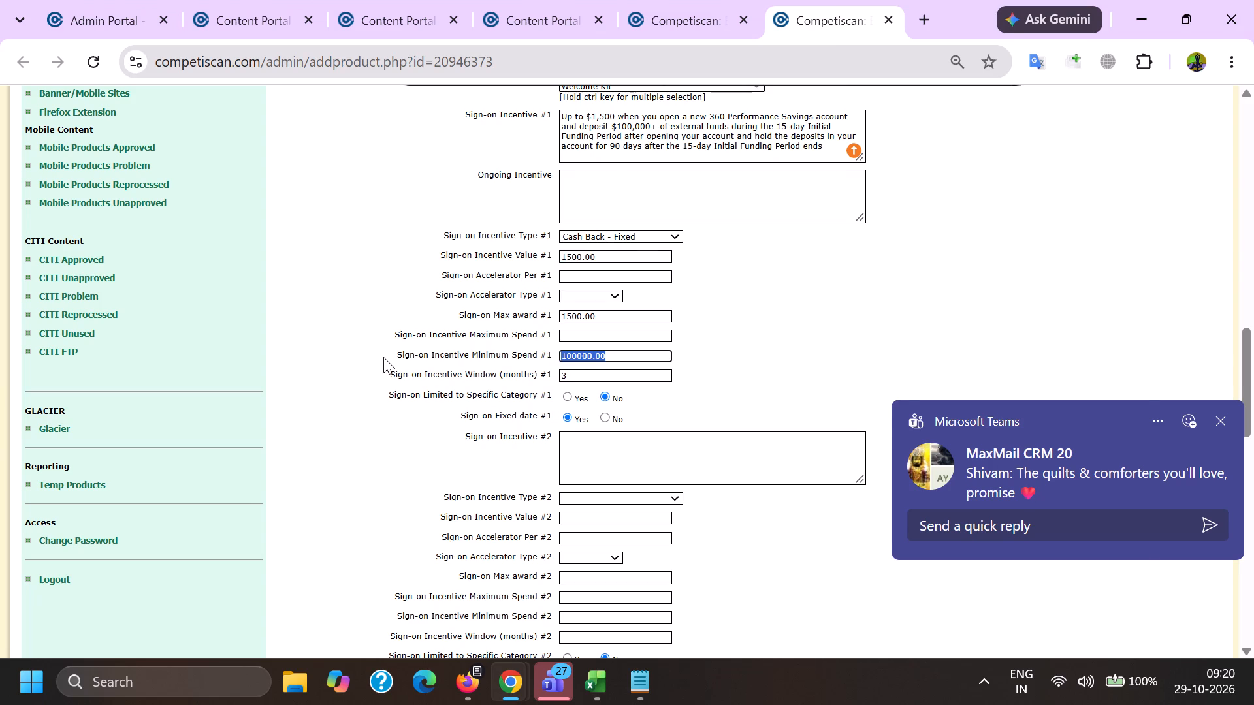
{"action": "left_click_drag", "start_coordinate": [489, 178], "coordinate": [489, 195]}
{"action": "left_click", "coordinate": [353, 433]}
{"action": "key", "text": "ctrl+v"}
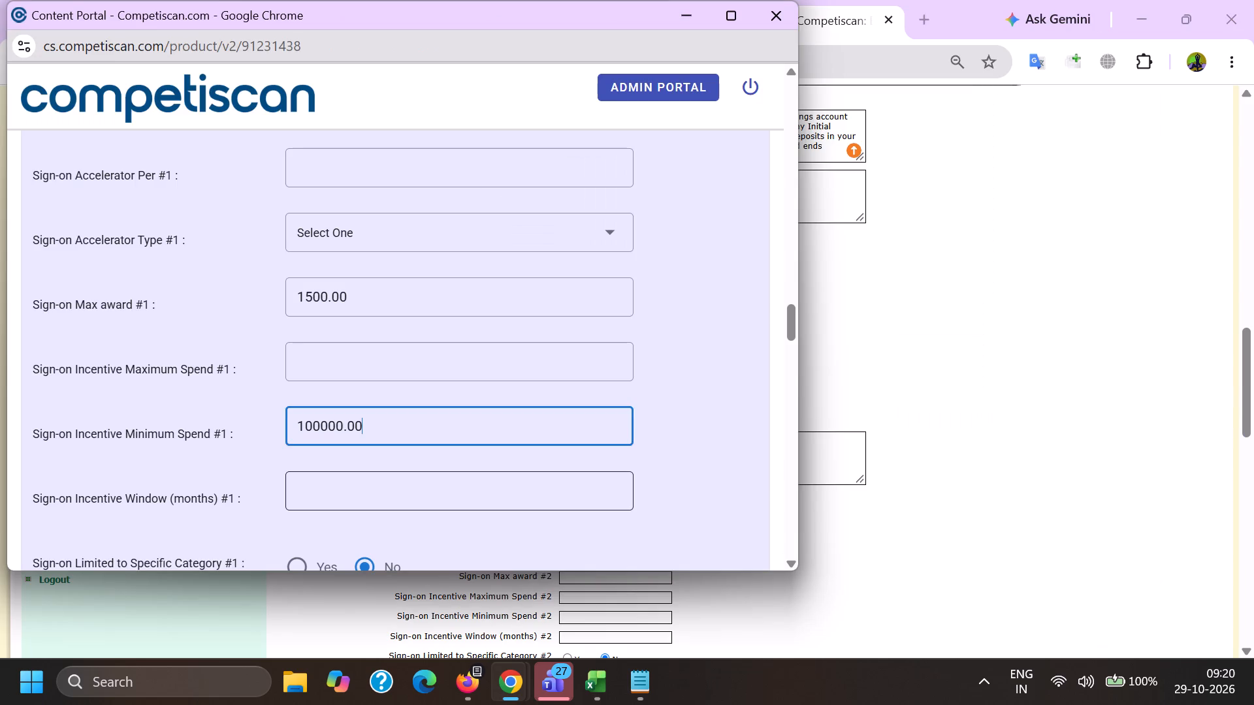
Set the Sign-on Incentive Window #1 to 3 months and Sign-on Fixed date #1 to Yes.
{"action": "left_click", "coordinate": [353, 486], "text": "ctrl"}
{"action": "key", "text": "3"}
{"action": "scroll", "coordinate": [321, 431], "scroll_direction": "down", "scroll_amount": 2}
{"action": "left_click", "coordinate": [306, 439]}
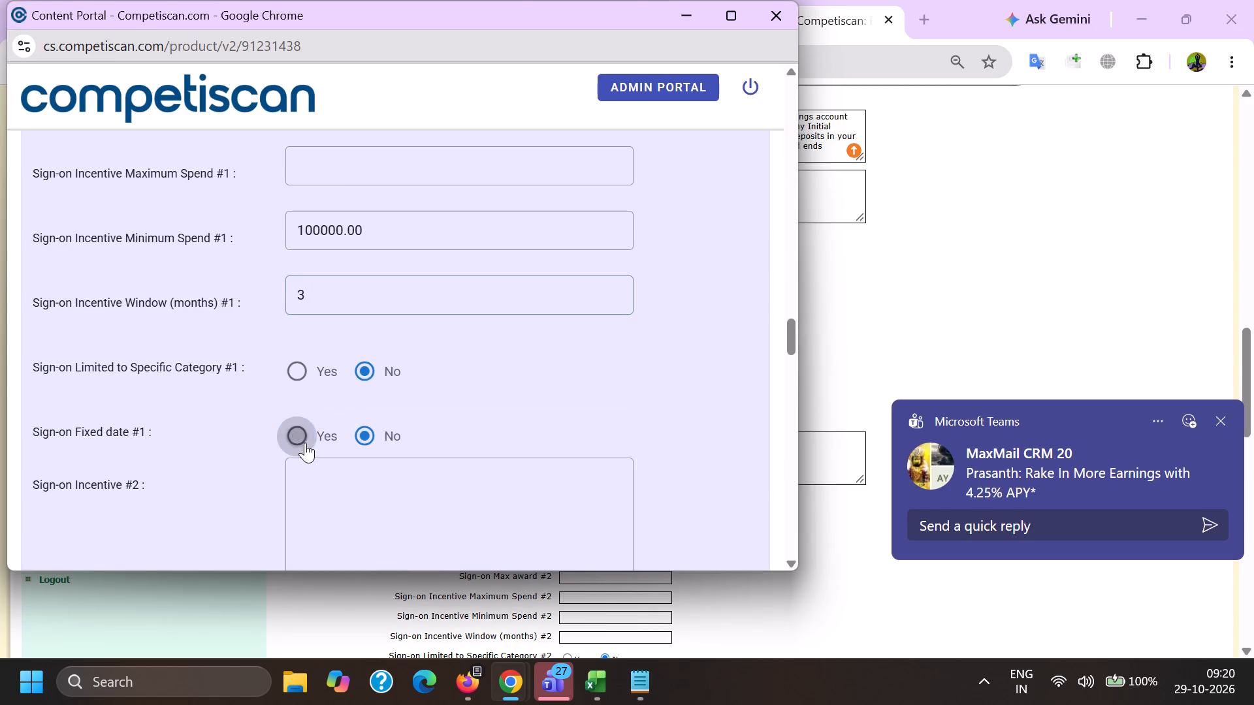
{"action": "key", "text": "alt+Tab"}
{"action": "key", "text": "alt+Tab"}
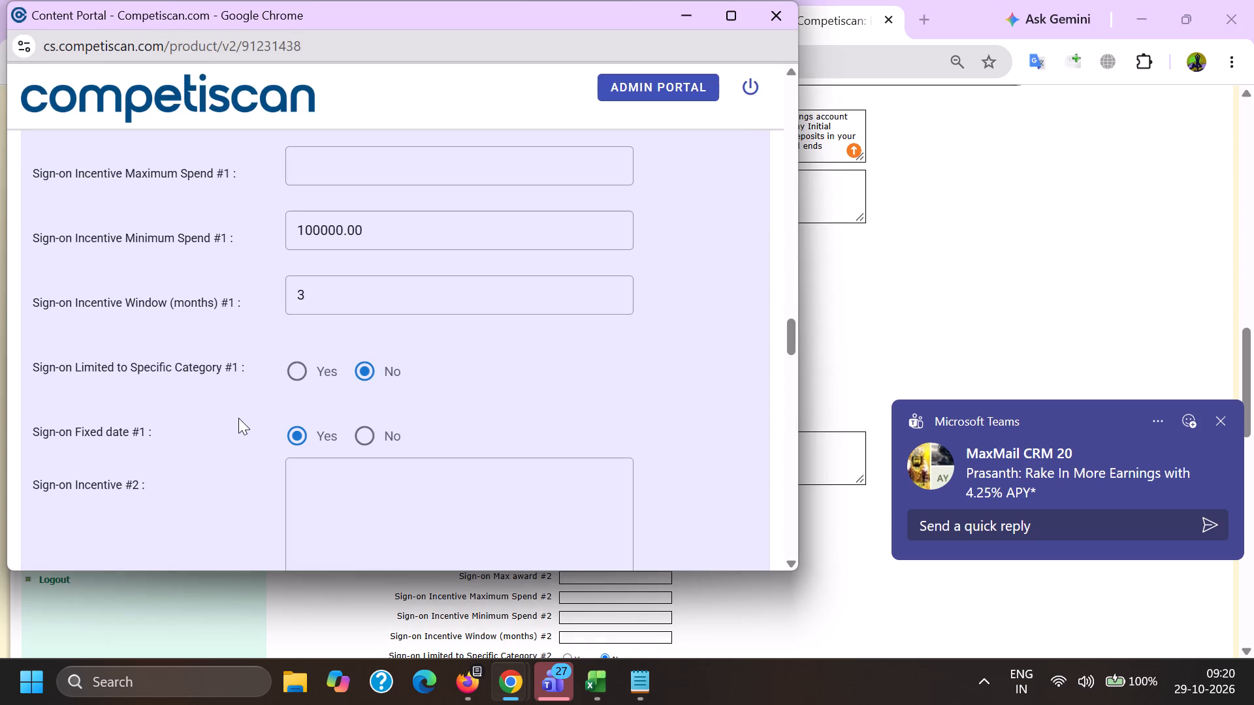
{"action": "left_click", "coordinate": [236, 418]}
Enter a Saving APY of 3.2 % and a Minimum Deposit of 0.00 in the general banking details.
{"action": "key", "text": "End"}
{"action": "scroll", "coordinate": [317, 330], "scroll_direction": "up", "scroll_amount": 2}
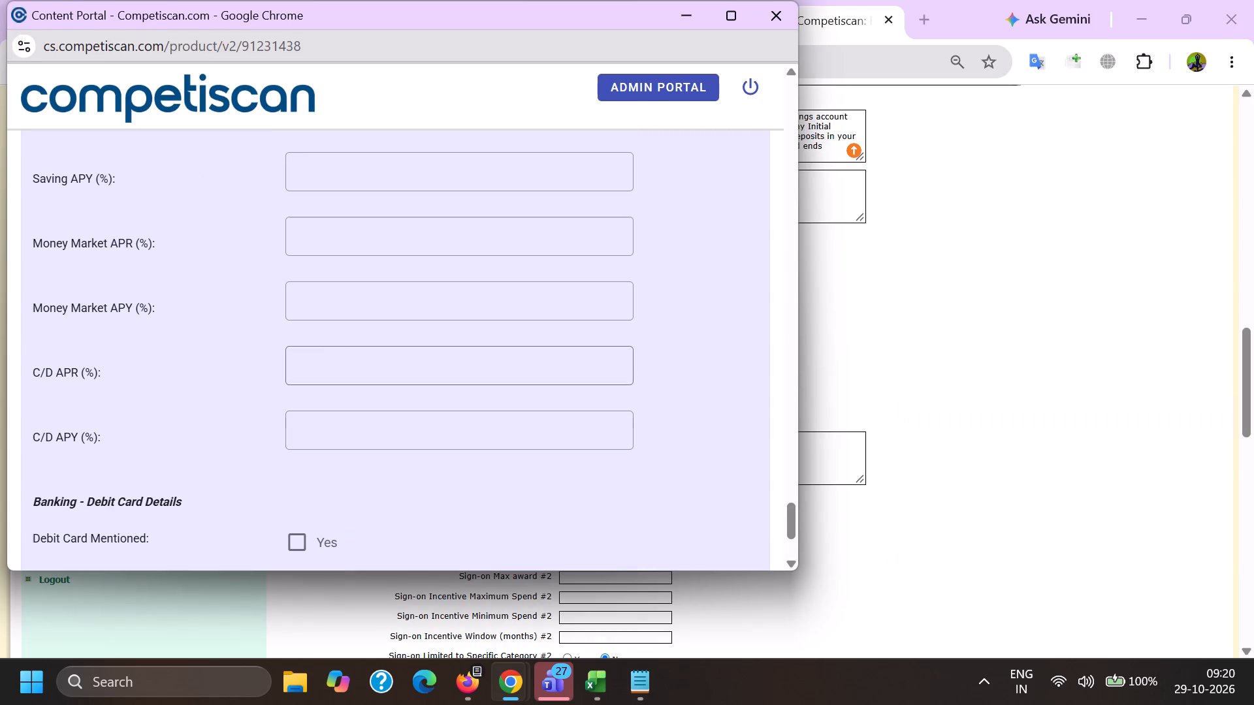
{"action": "left_click", "coordinate": [325, 187]}
{"action": "type", "text": "3.2"}
{"action": "scroll", "coordinate": [325, 181], "scroll_direction": "up", "scroll_amount": 4}
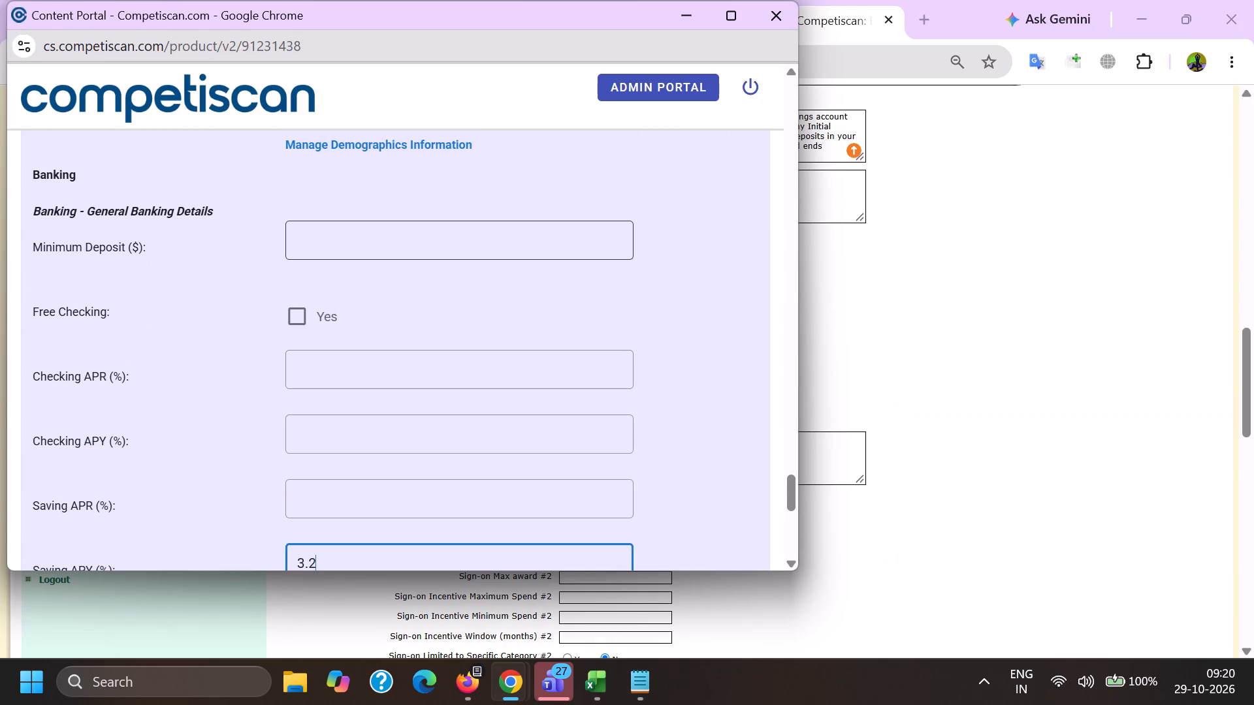
{"action": "left_click", "coordinate": [323, 247]}
{"action": "type", "text": "0.00"}
{"action": "scroll", "coordinate": [316, 259], "scroll_direction": "down", "scroll_amount": 12}
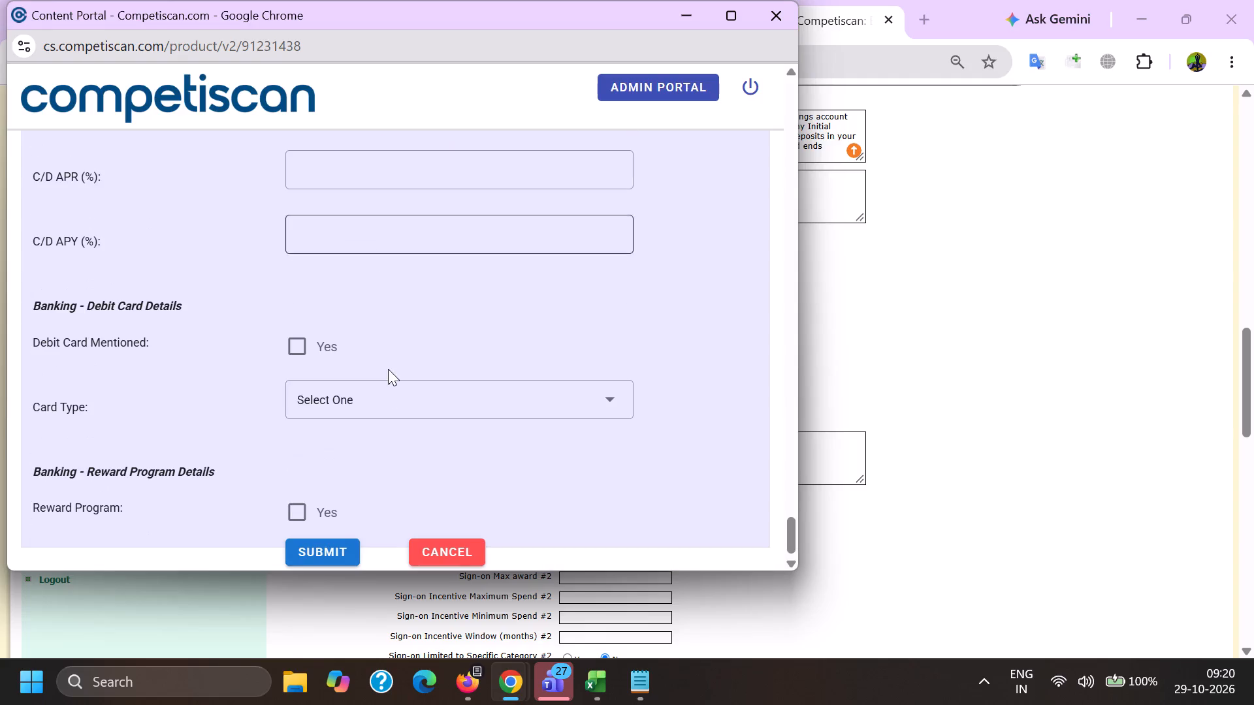
{"action": "left_click", "coordinate": [339, 538]}
Switch to Firefox, reload the Focus email list and show 50 results per page.
{"action": "left_click", "coordinate": [461, 688]}
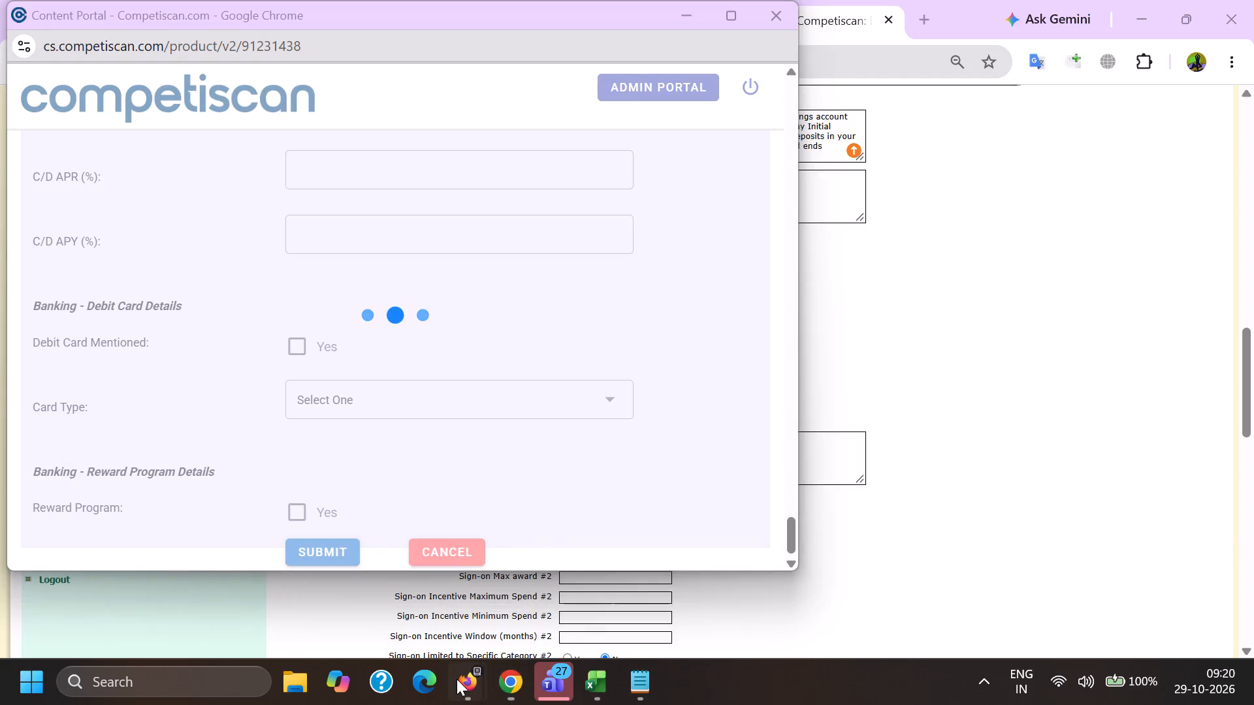
{"action": "left_click", "coordinate": [162, 598]}
{"action": "left_click", "coordinate": [112, 0]}
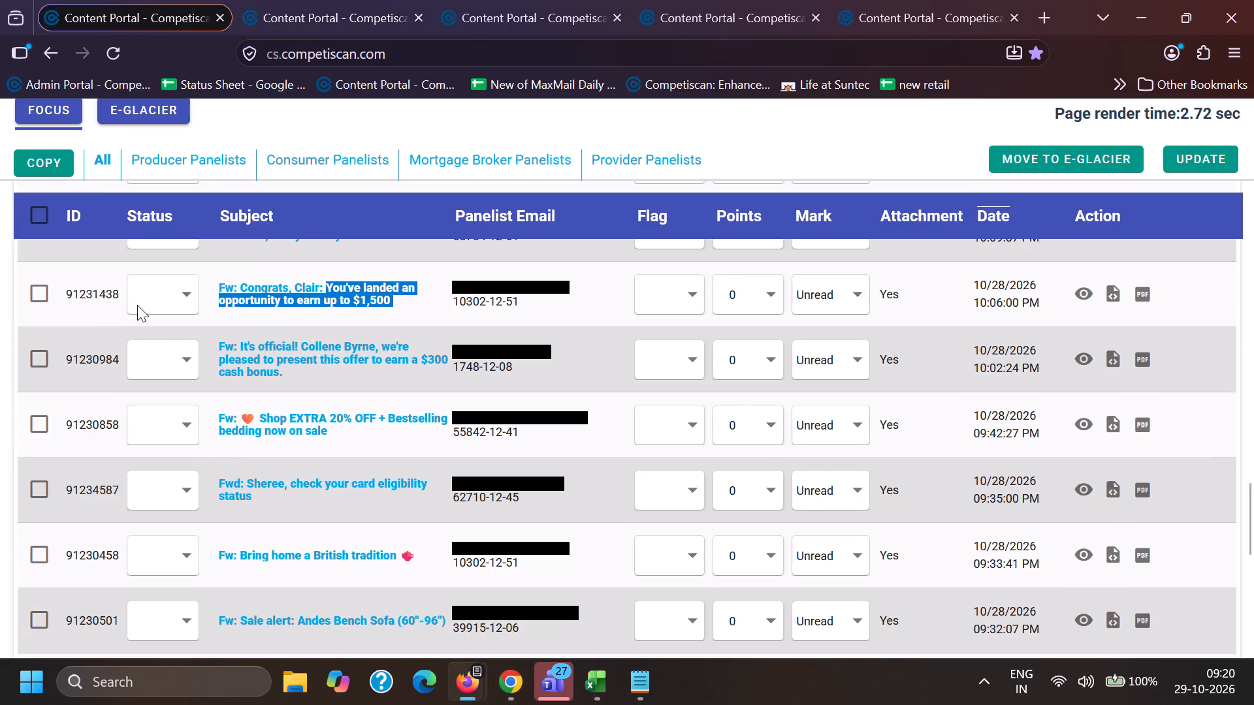
{"action": "left_click", "coordinate": [52, 116]}
{"action": "left_click", "coordinate": [437, 0]}
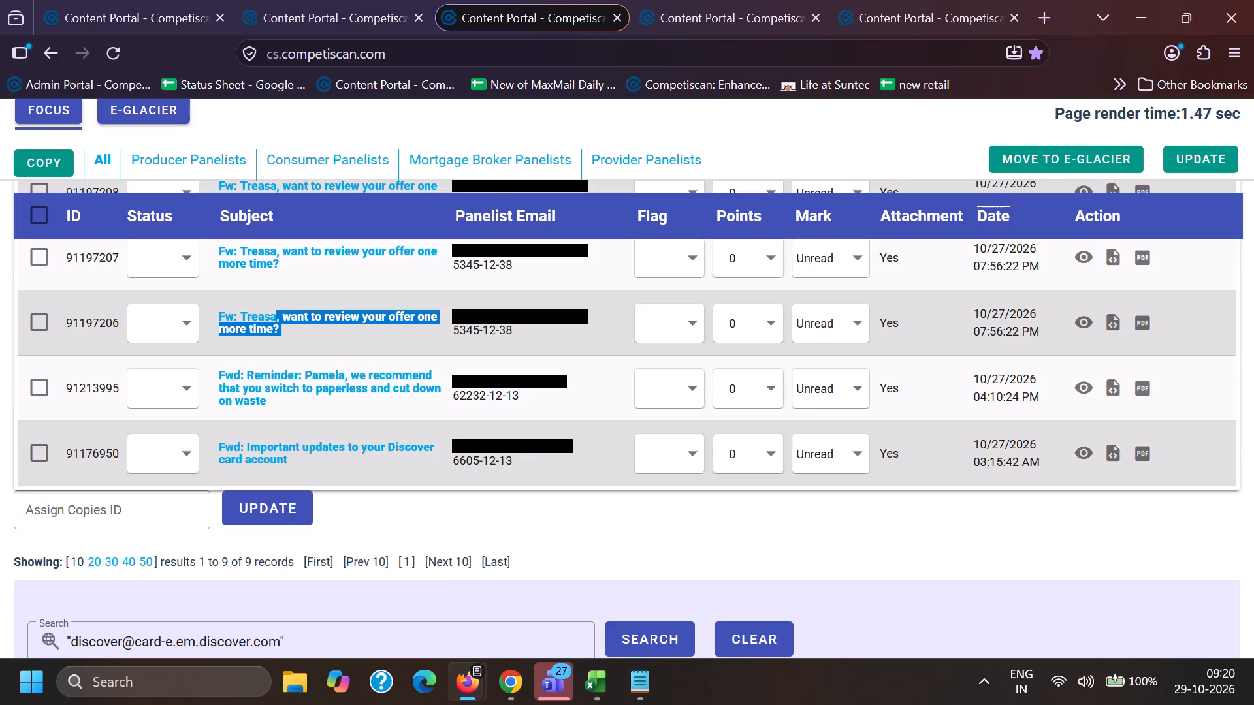
{"action": "left_click", "coordinate": [127, 11]}
{"action": "left_click", "coordinate": [336, 0]}
{"action": "left_click", "coordinate": [40, 210]}
{"action": "left_click", "coordinate": [129, 0]}
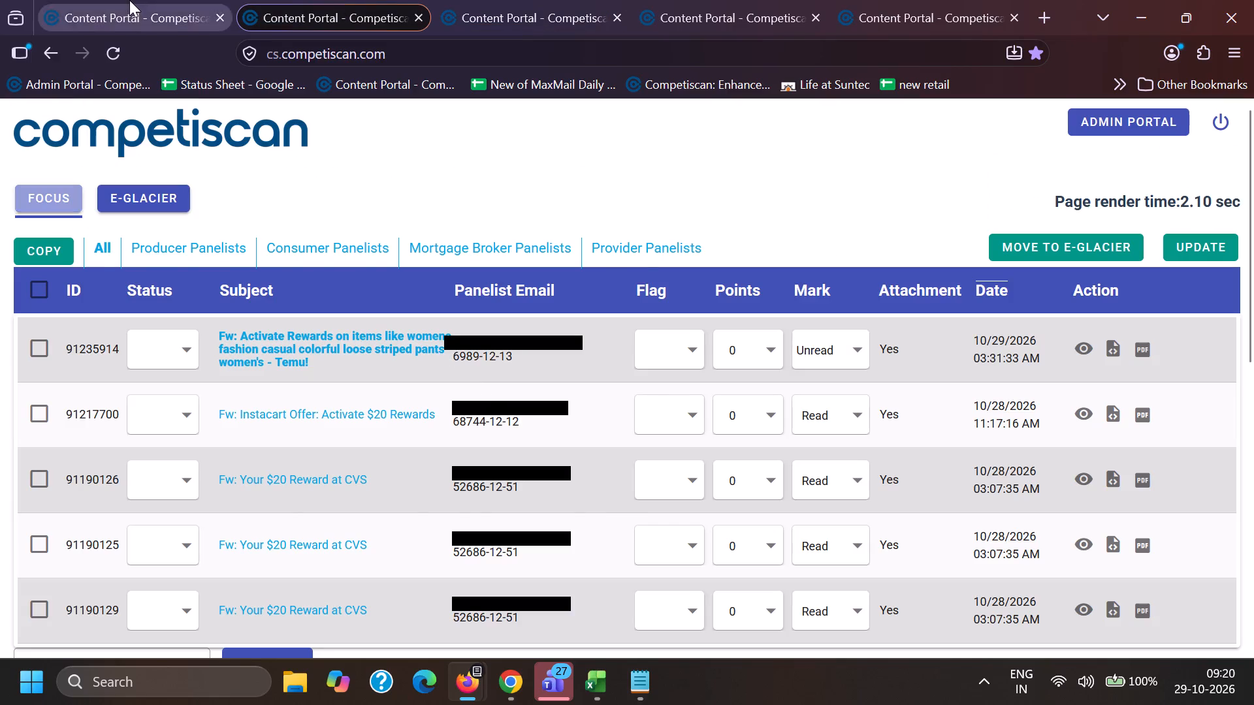
{"action": "left_click", "coordinate": [333, 0]}
{"action": "left_click", "coordinate": [187, 0]}
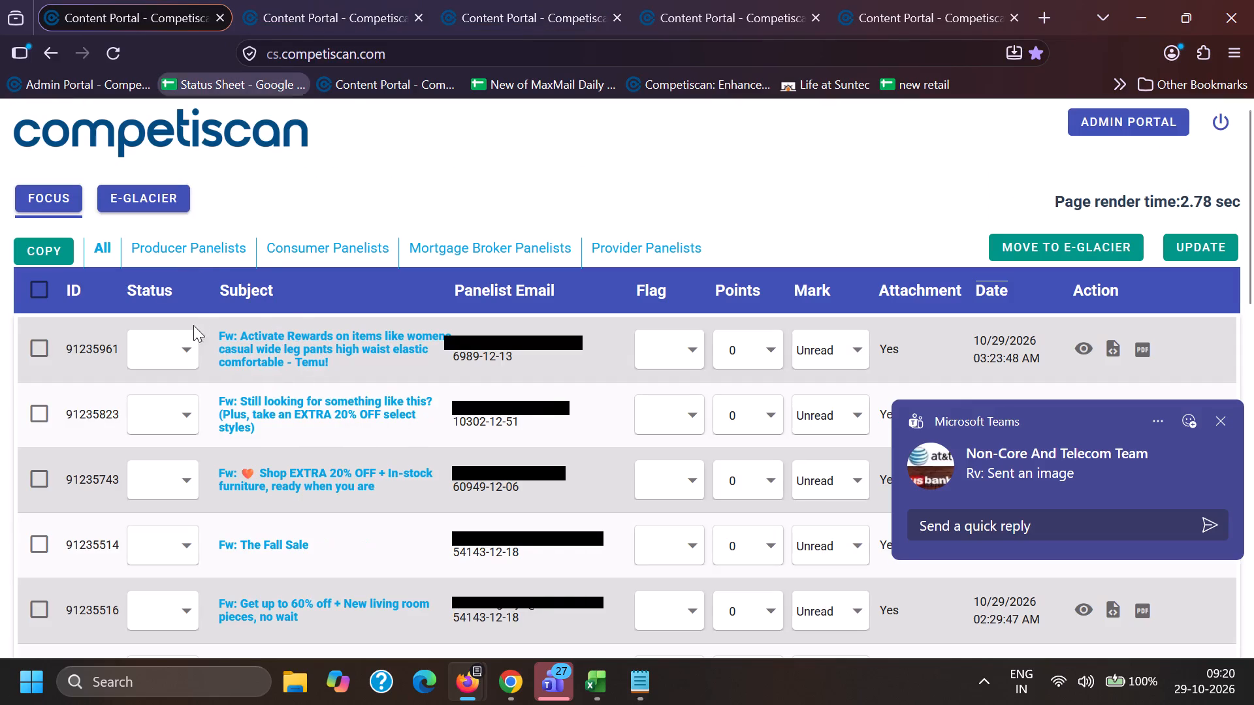
{"action": "scroll", "coordinate": [212, 414], "scroll_direction": "down", "scroll_amount": 2}
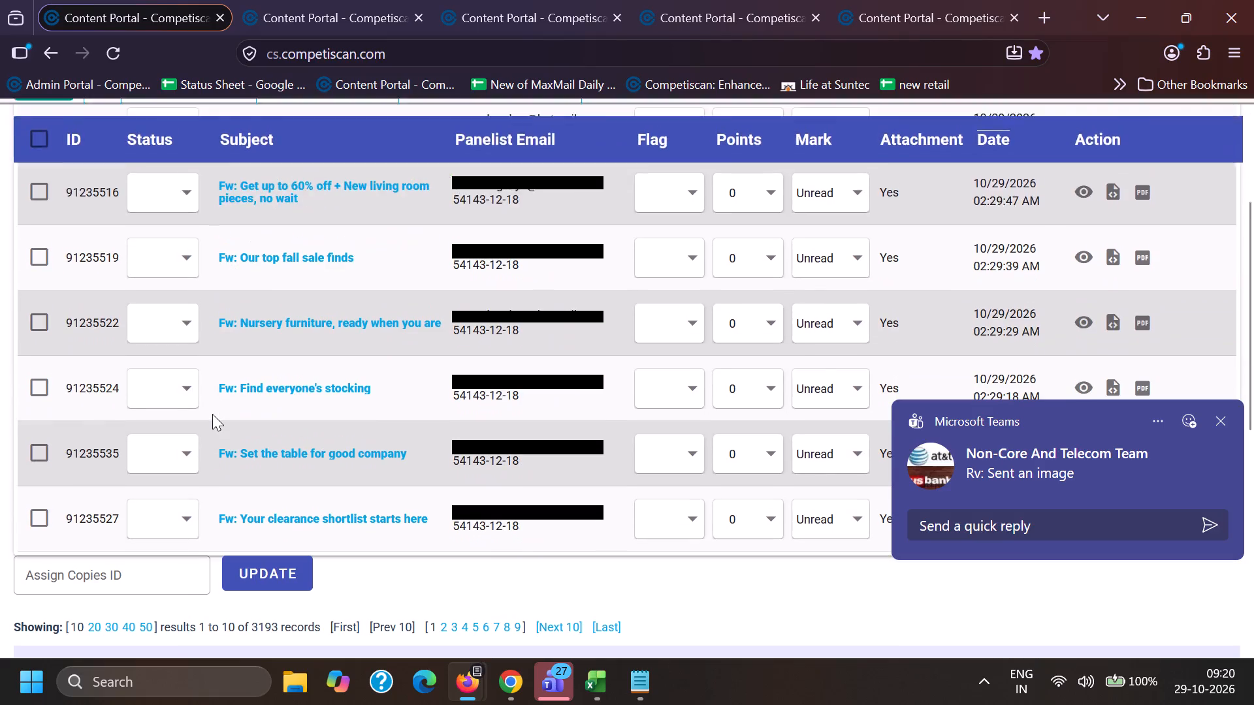
{"action": "scroll", "coordinate": [184, 429], "scroll_direction": "down", "scroll_amount": 2}
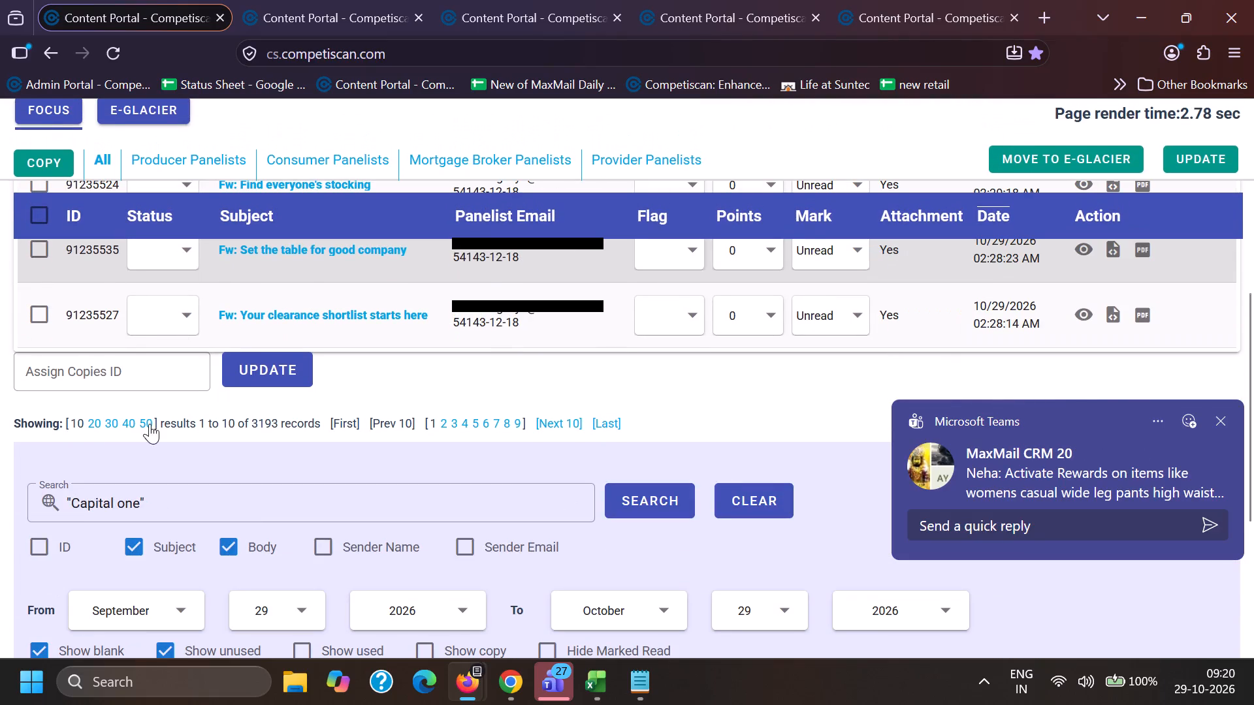
{"action": "left_click", "coordinate": [150, 422]}
Switch back to Chrome and rerun the subject search for "You've landed an opportunity to earn up to $1,500".
{"action": "left_click", "coordinate": [495, 677]}
{"action": "left_click", "coordinate": [358, 579]}
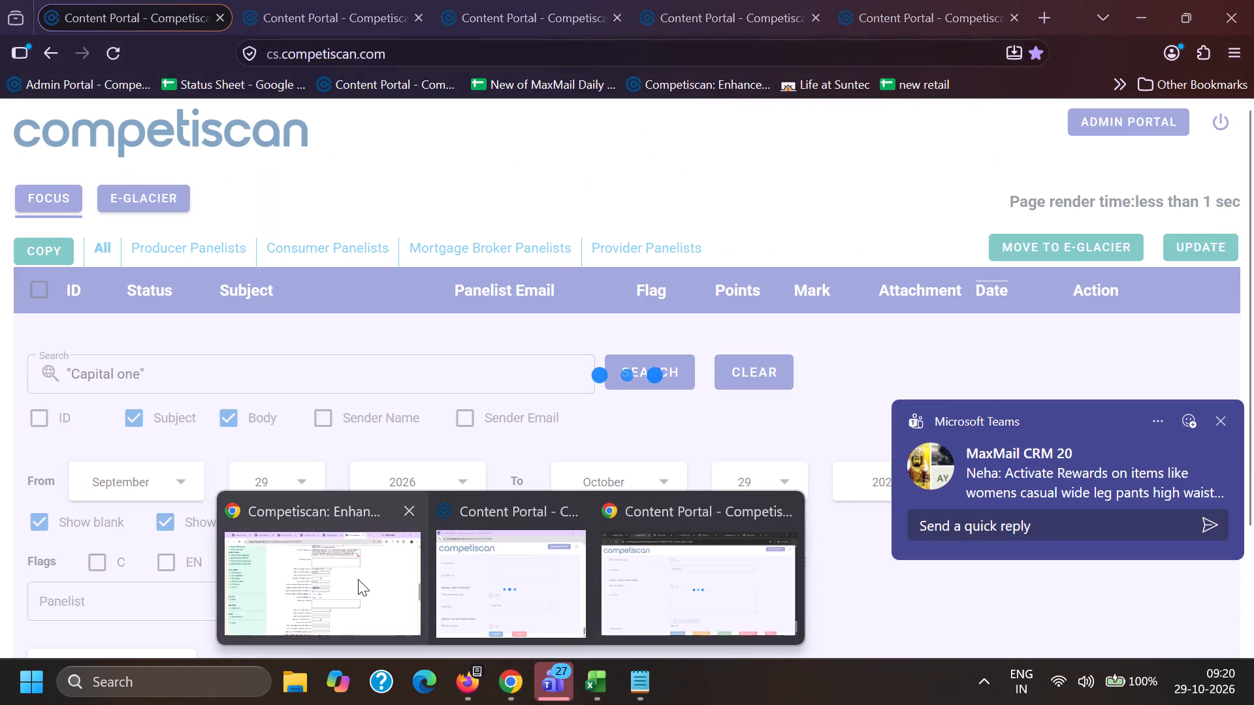
{"action": "left_click", "coordinate": [281, 8]}
{"action": "scroll", "coordinate": [387, 516], "scroll_direction": "down", "scroll_amount": 18}
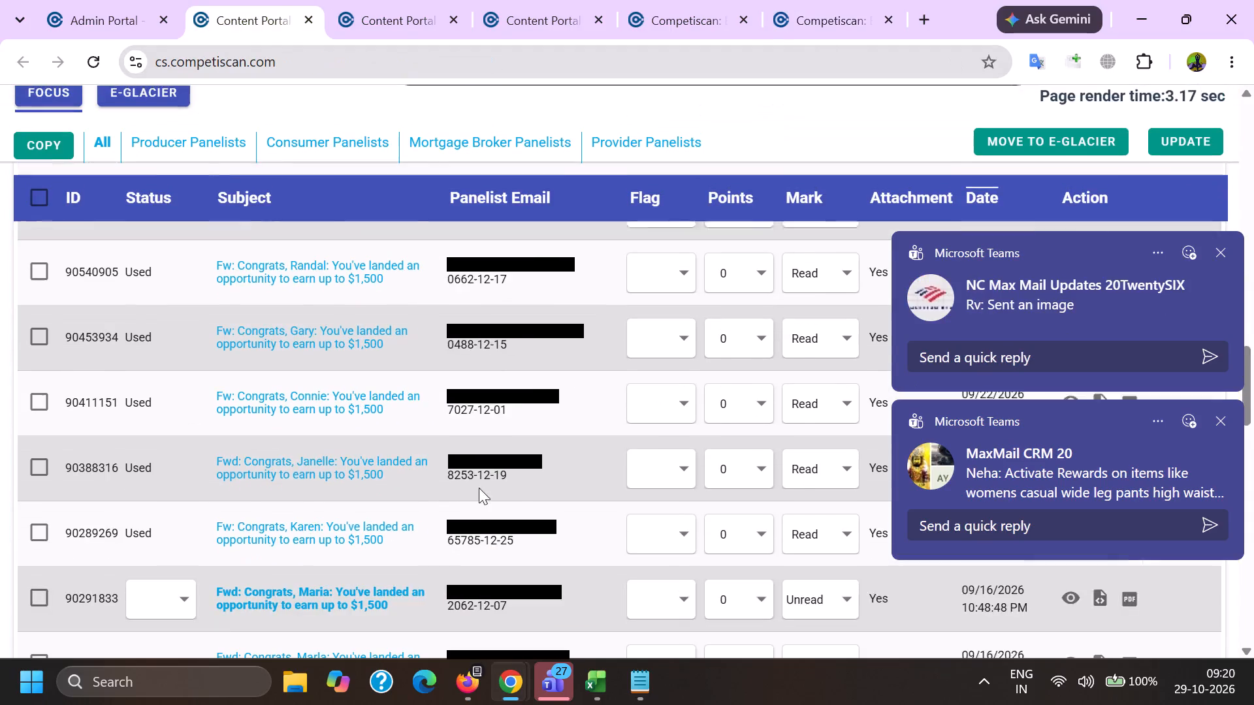
{"action": "scroll", "coordinate": [497, 488], "scroll_direction": "down", "scroll_amount": 4}
{"action": "scroll", "coordinate": [576, 503], "scroll_direction": "down", "scroll_amount": 10}
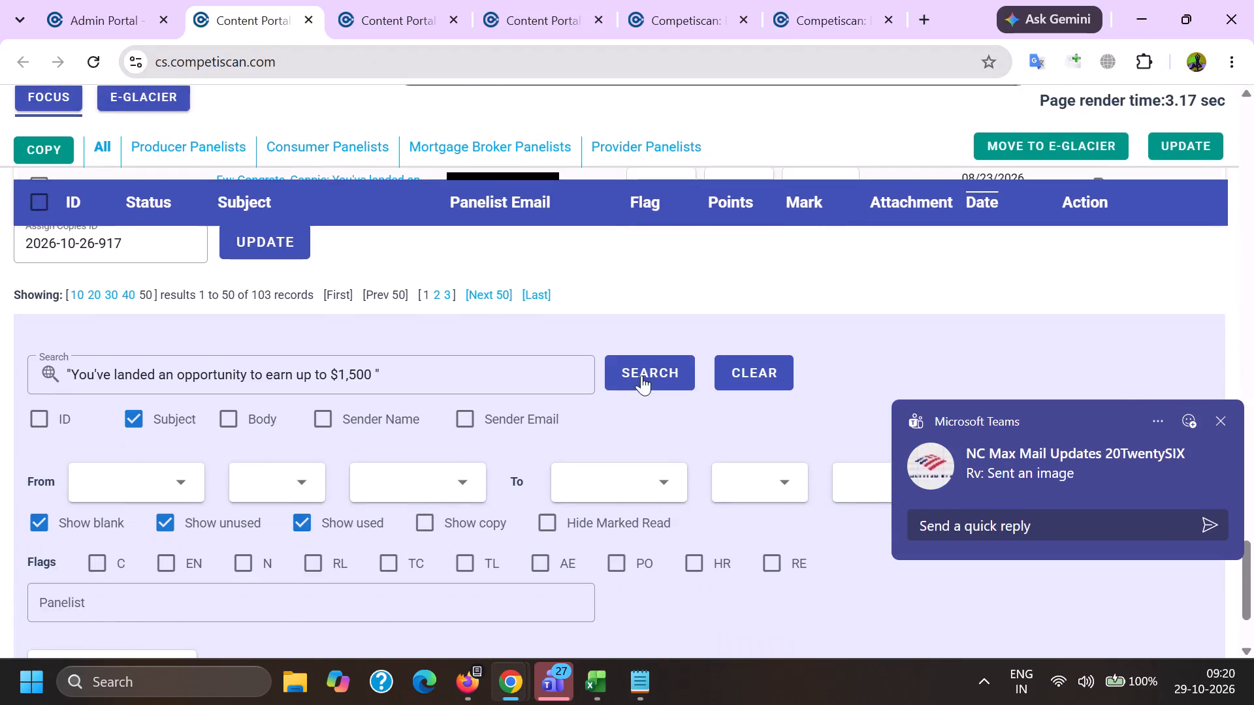
{"action": "left_click", "coordinate": [641, 371]}
{"action": "left_click", "coordinate": [703, 177]}
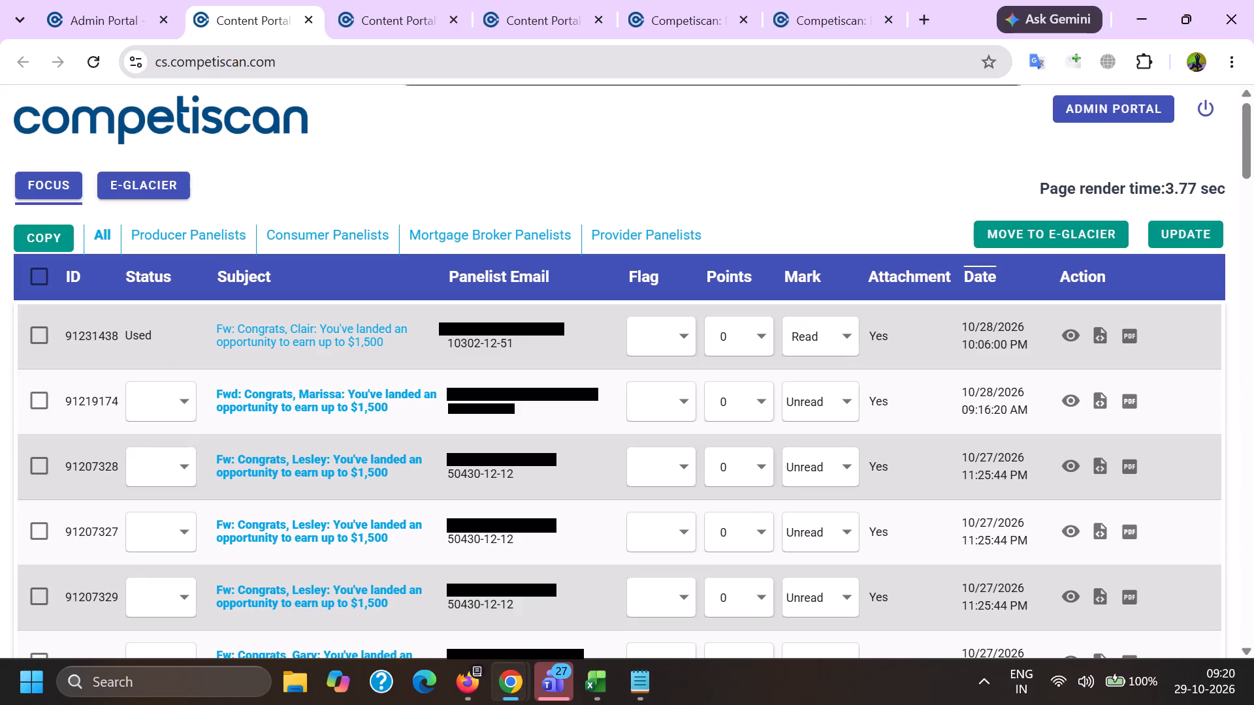
Mark email 91219174 as a copy of 91231438 and apply the update.
{"action": "triple_click", "coordinate": [95, 333]}
{"action": "left_click", "coordinate": [95, 332]}
{"action": "left_click", "coordinate": [47, 403]}
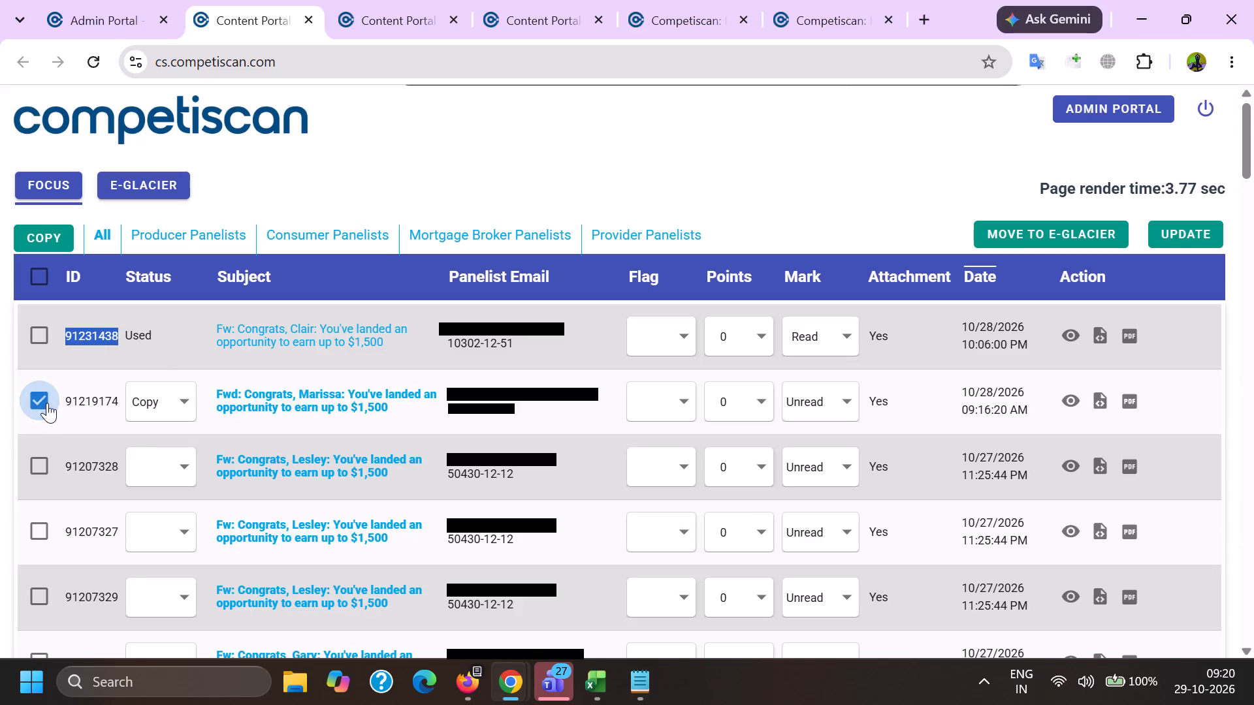
{"action": "left_click", "coordinate": [1173, 223]}
{"action": "triple_click", "coordinate": [867, 185]}
{"action": "left_click", "coordinate": [867, 185]}
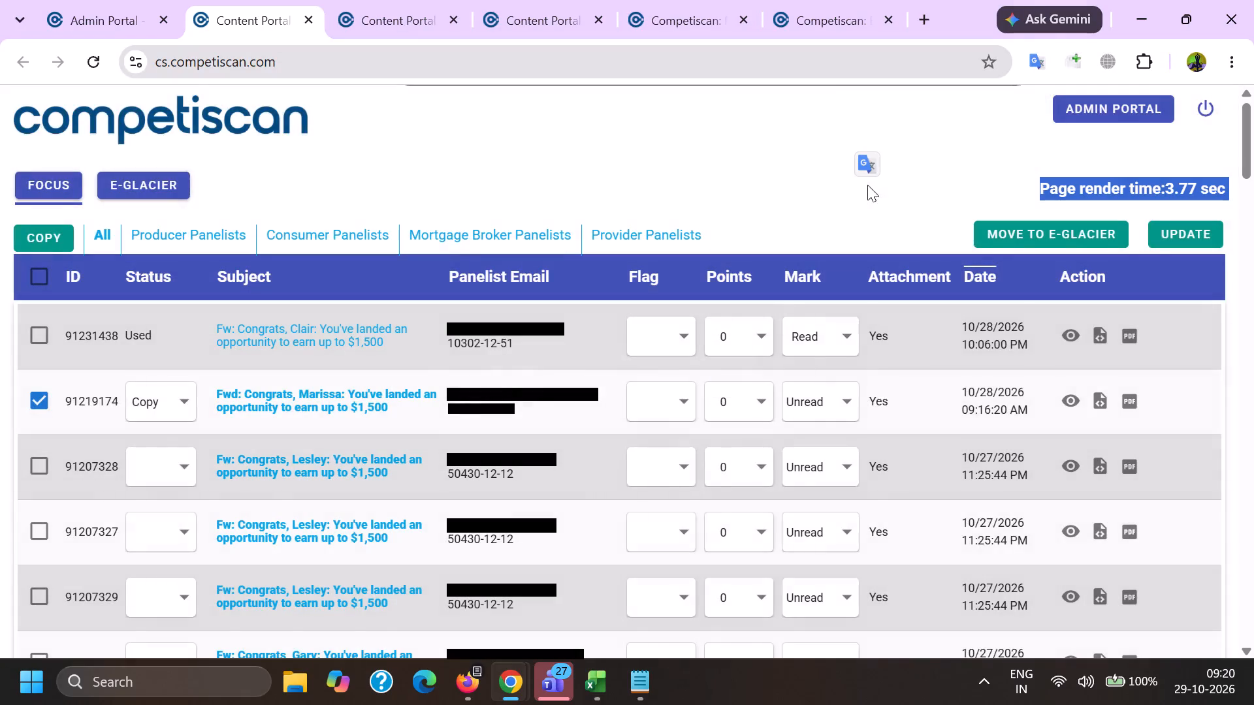
Take 91202178 as the original and select 91180346, 91209864, 91209863, 91209862 and 91202340 as its copies.
{"action": "scroll", "coordinate": [455, 251], "scroll_direction": "down", "scroll_amount": 4}
{"action": "scroll", "coordinate": [240, 334], "scroll_direction": "down", "scroll_amount": 3}
{"action": "triple_click", "coordinate": [99, 416]}
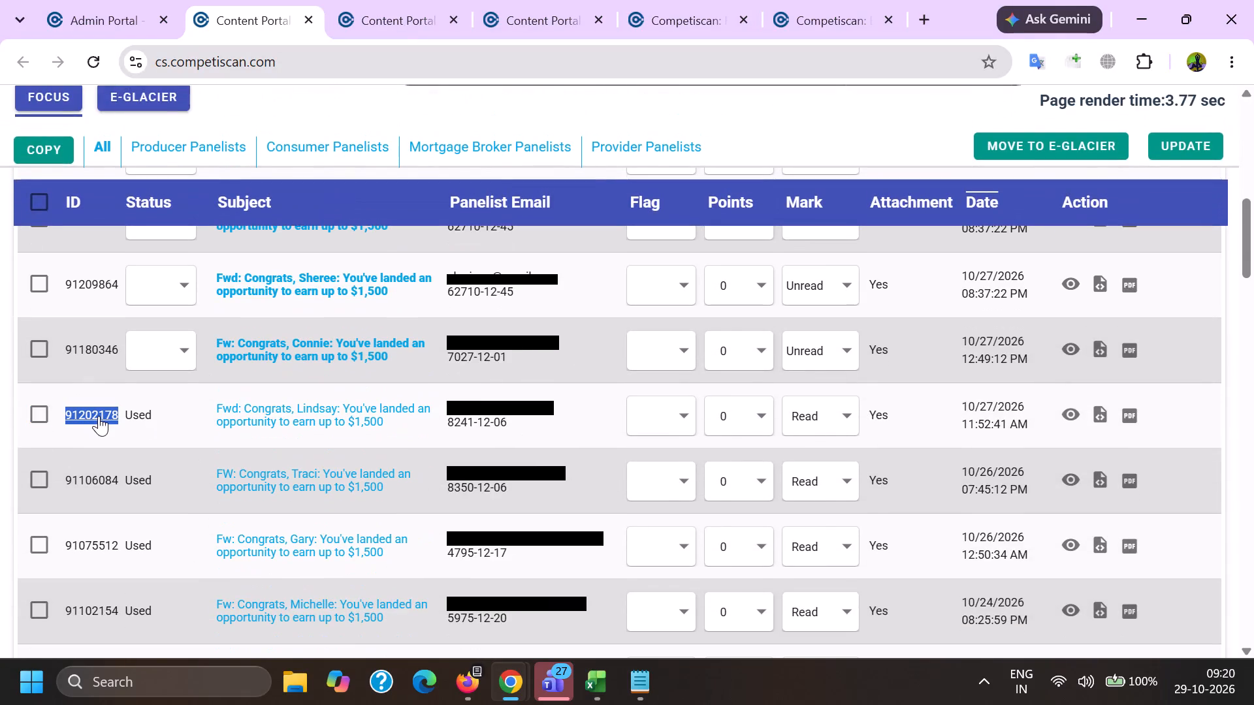
{"action": "left_click", "coordinate": [99, 416]}
{"action": "left_click", "coordinate": [39, 341]}
{"action": "left_click", "coordinate": [38, 279]}
{"action": "scroll", "coordinate": [56, 337], "scroll_direction": "up", "scroll_amount": 2}
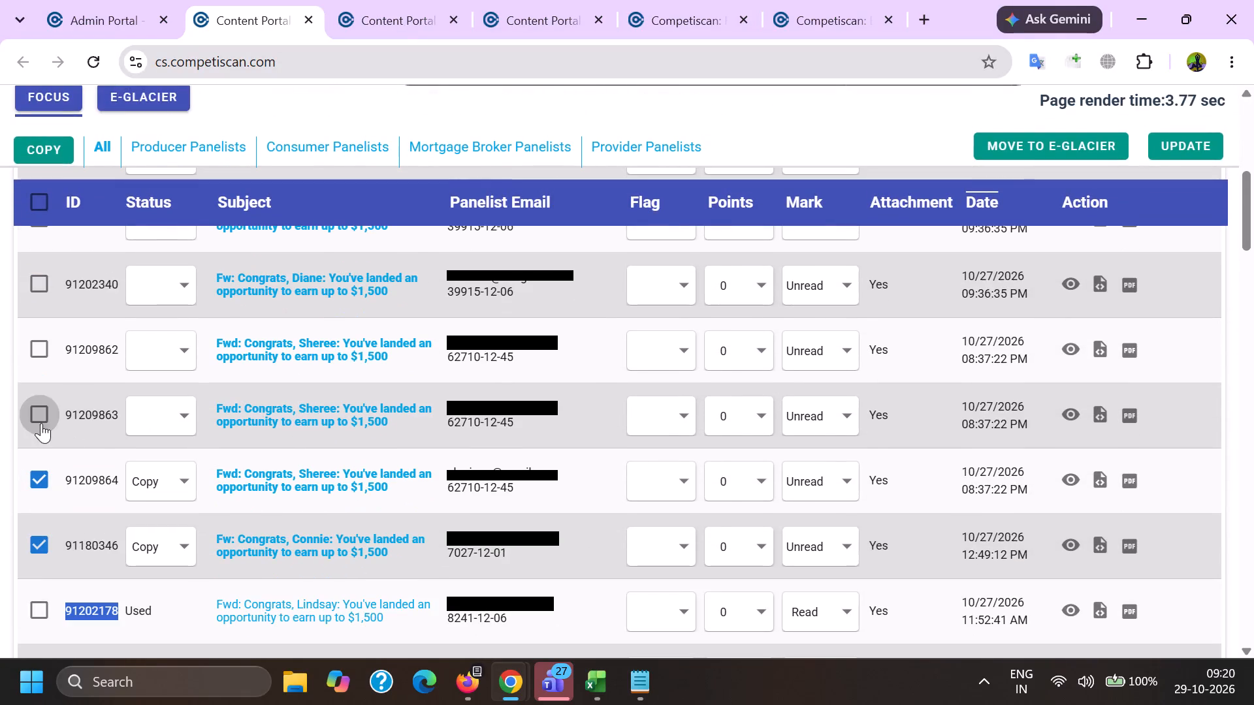
{"action": "left_click", "coordinate": [40, 421]}
{"action": "left_click", "coordinate": [37, 351]}
{"action": "left_click", "coordinate": [42, 274]}
Add the remaining same-subject emails up to 91207328 as copies, deselect 91219174 and apply the update.
{"action": "scroll", "coordinate": [61, 396], "scroll_direction": "up", "scroll_amount": 3}
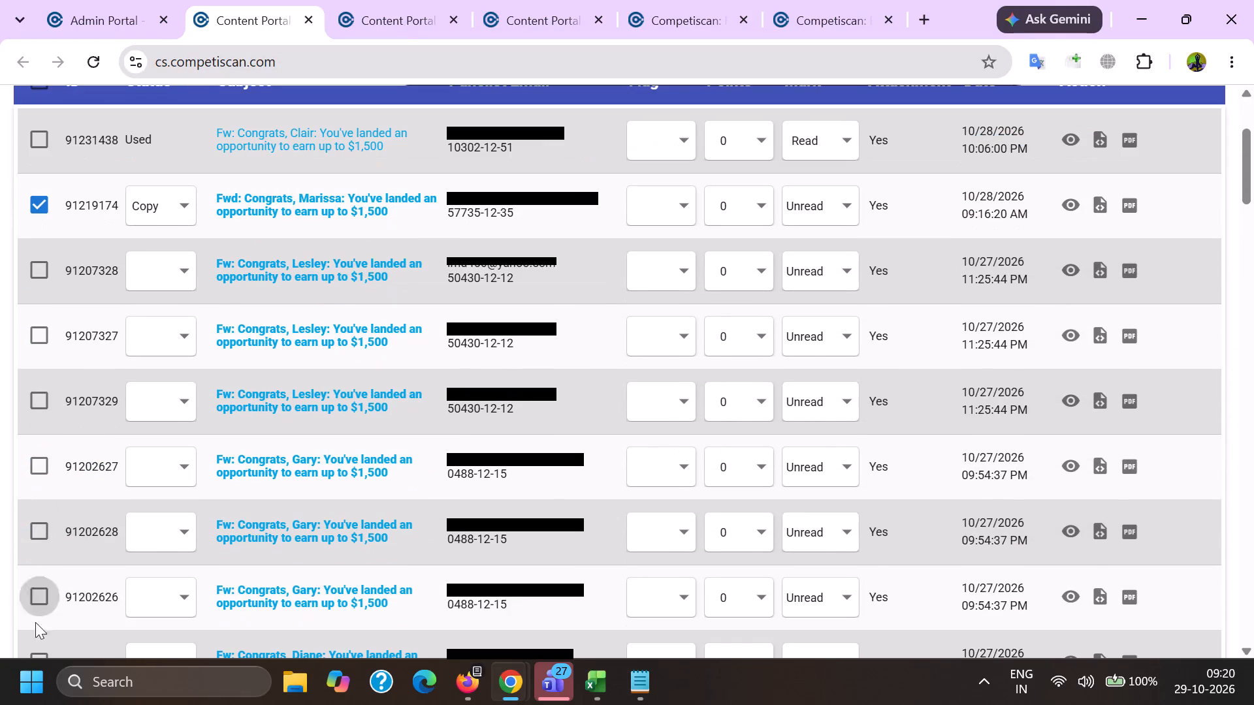
{"action": "left_click", "coordinate": [42, 646]}
{"action": "left_click", "coordinate": [37, 581]}
{"action": "left_click", "coordinate": [34, 531]}
{"action": "left_click", "coordinate": [35, 462]}
{"action": "left_click", "coordinate": [37, 401]}
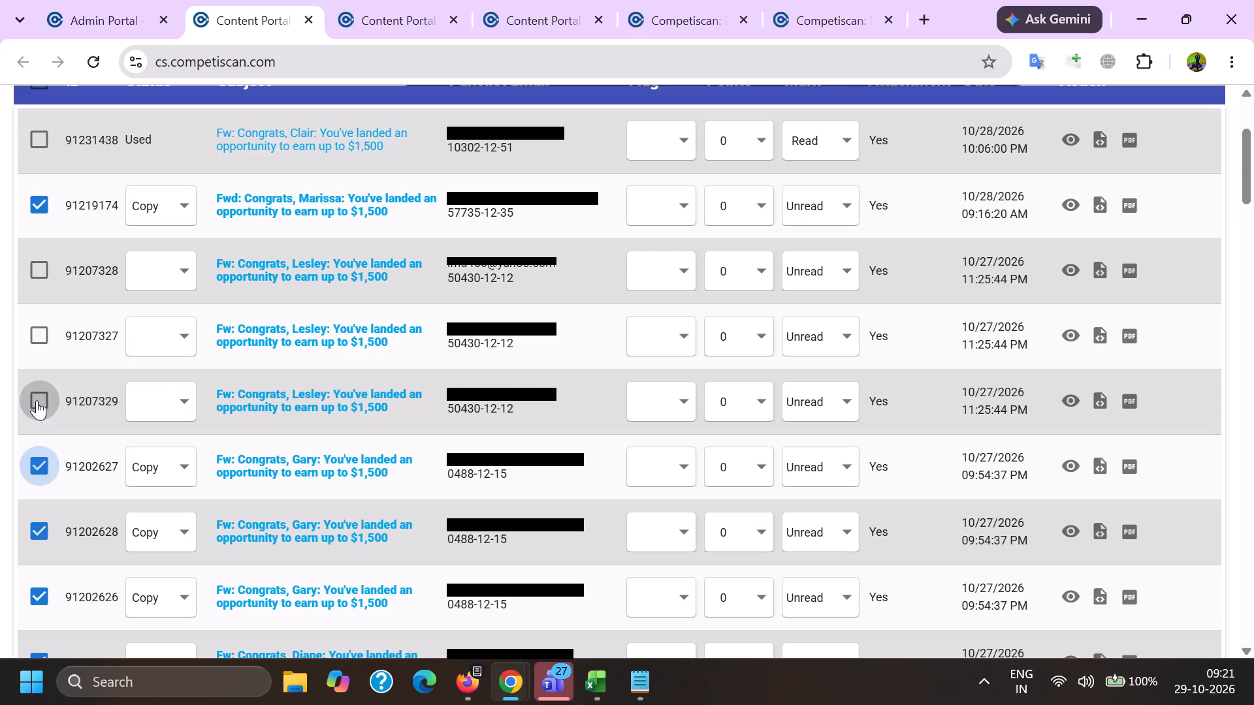
{"action": "left_click", "coordinate": [48, 330]}
{"action": "left_click", "coordinate": [39, 256]}
{"action": "left_click", "coordinate": [37, 205]}
{"action": "scroll", "coordinate": [196, 303], "scroll_direction": "up", "scroll_amount": 2}
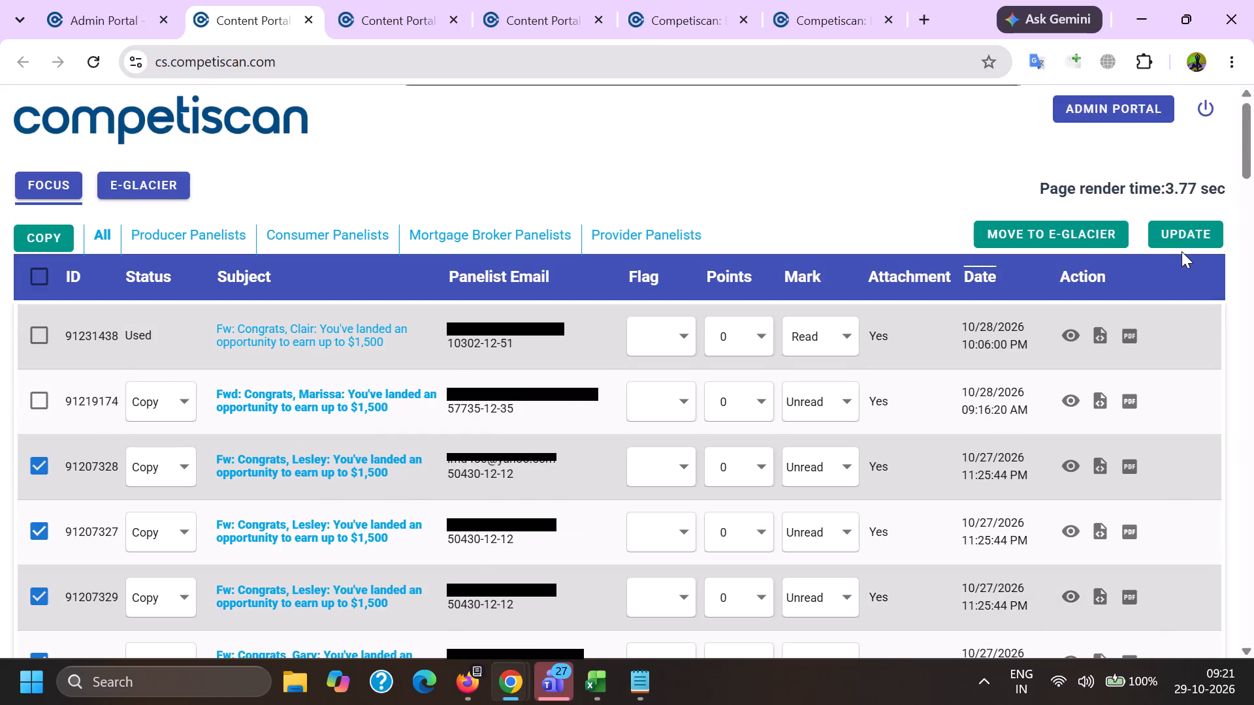
{"action": "left_click", "coordinate": [1182, 246]}
Switch to Firefox, reload the Focus lists in the first two portal pages and show 50 "Capital one" results per page.
{"action": "left_click", "coordinate": [469, 684]}
{"action": "left_click", "coordinate": [217, 585]}
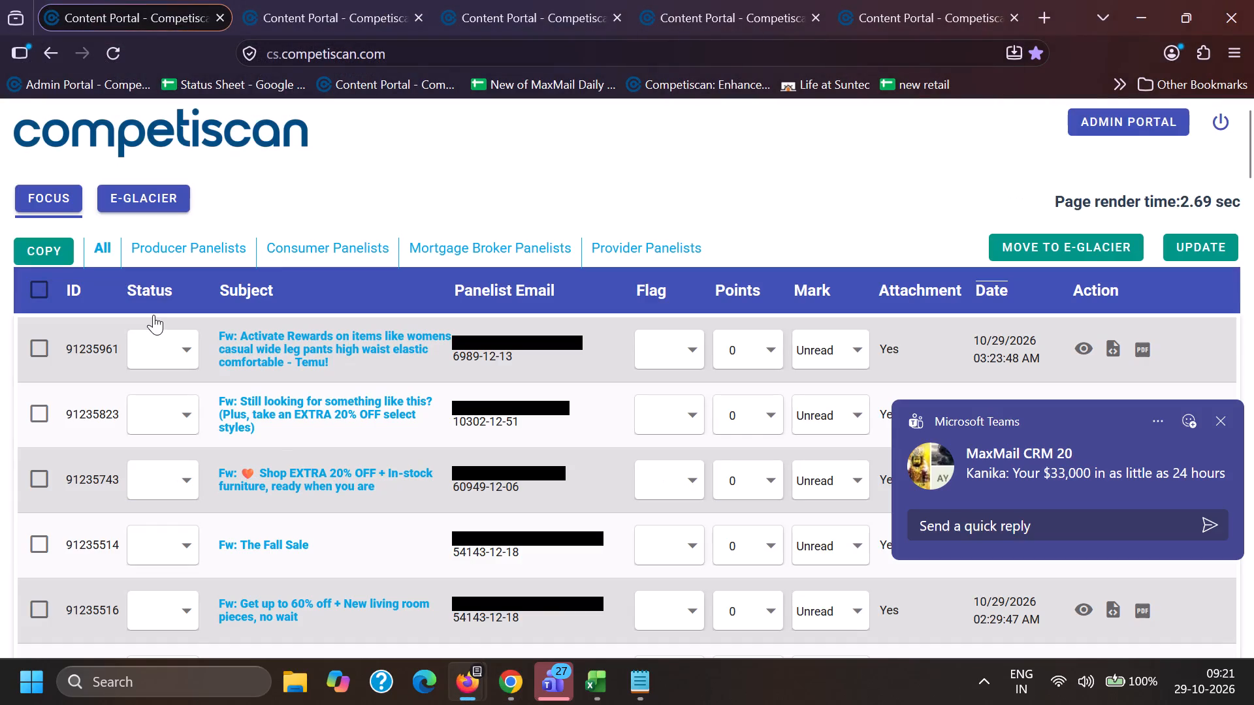
{"action": "left_click", "coordinate": [63, 192]}
{"action": "left_click", "coordinate": [274, 0]}
{"action": "left_click", "coordinate": [42, 188]}
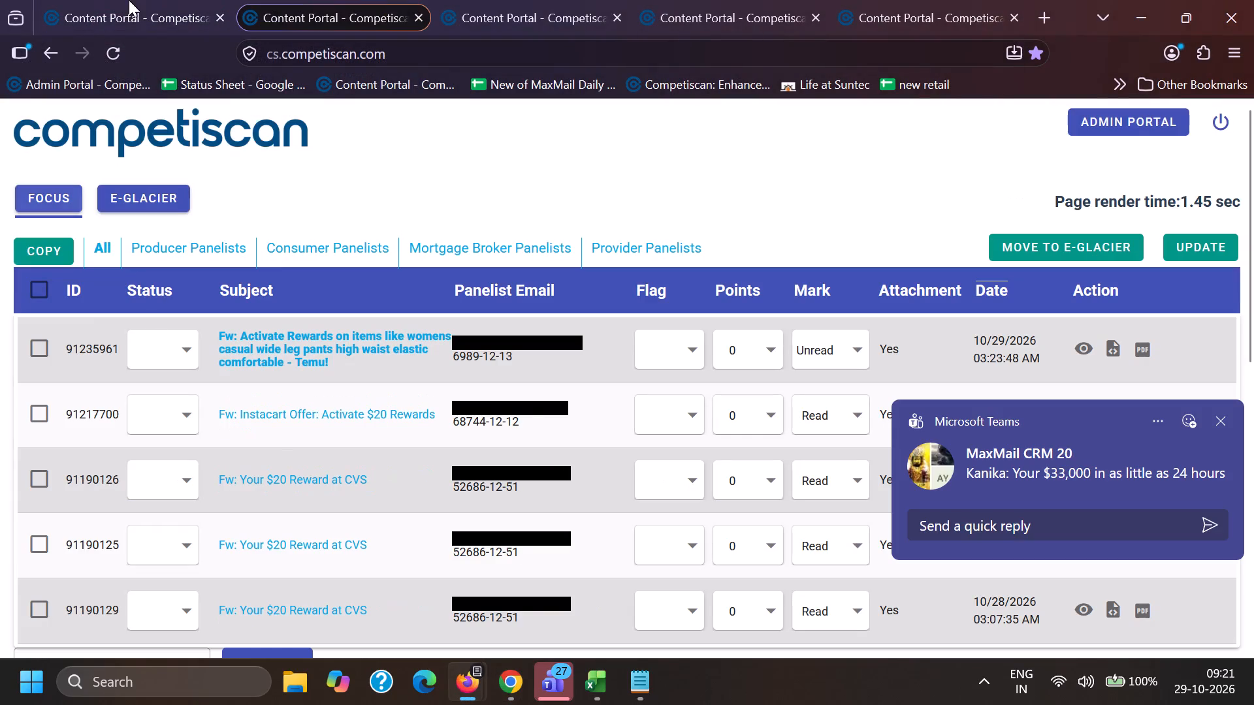
{"action": "left_click", "coordinate": [128, 0]}
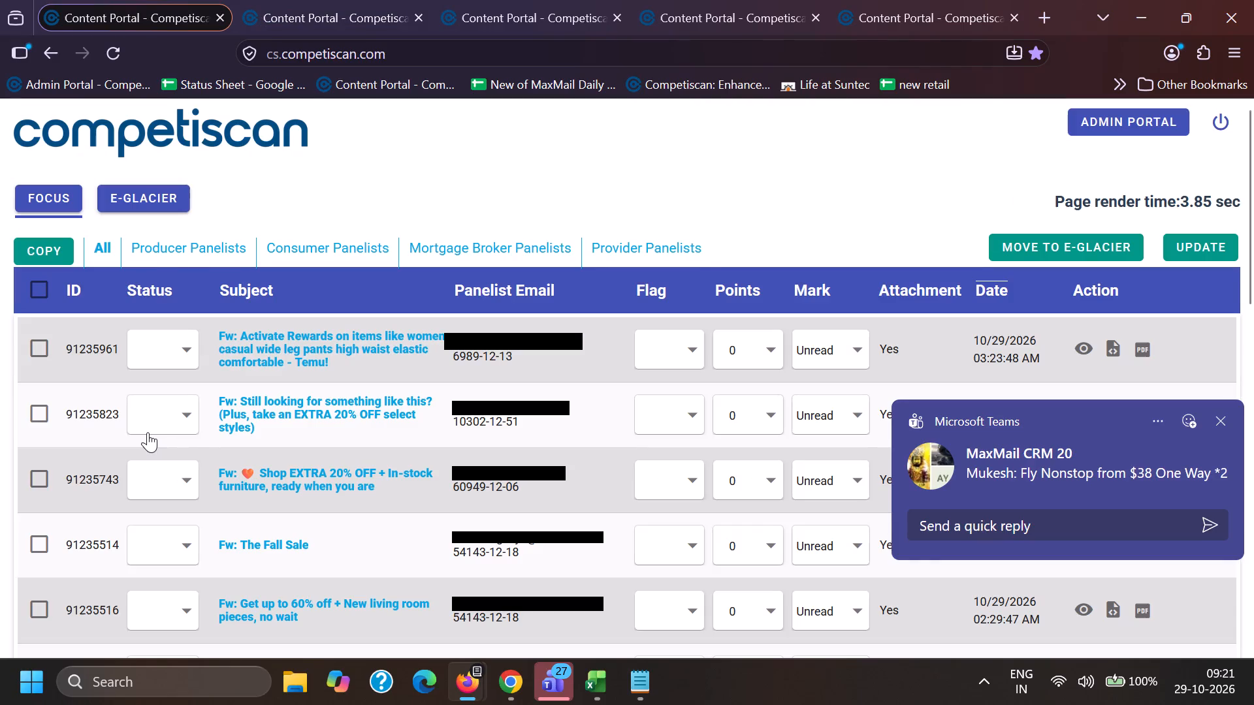
{"action": "scroll", "coordinate": [148, 432], "scroll_direction": "down", "scroll_amount": 3}
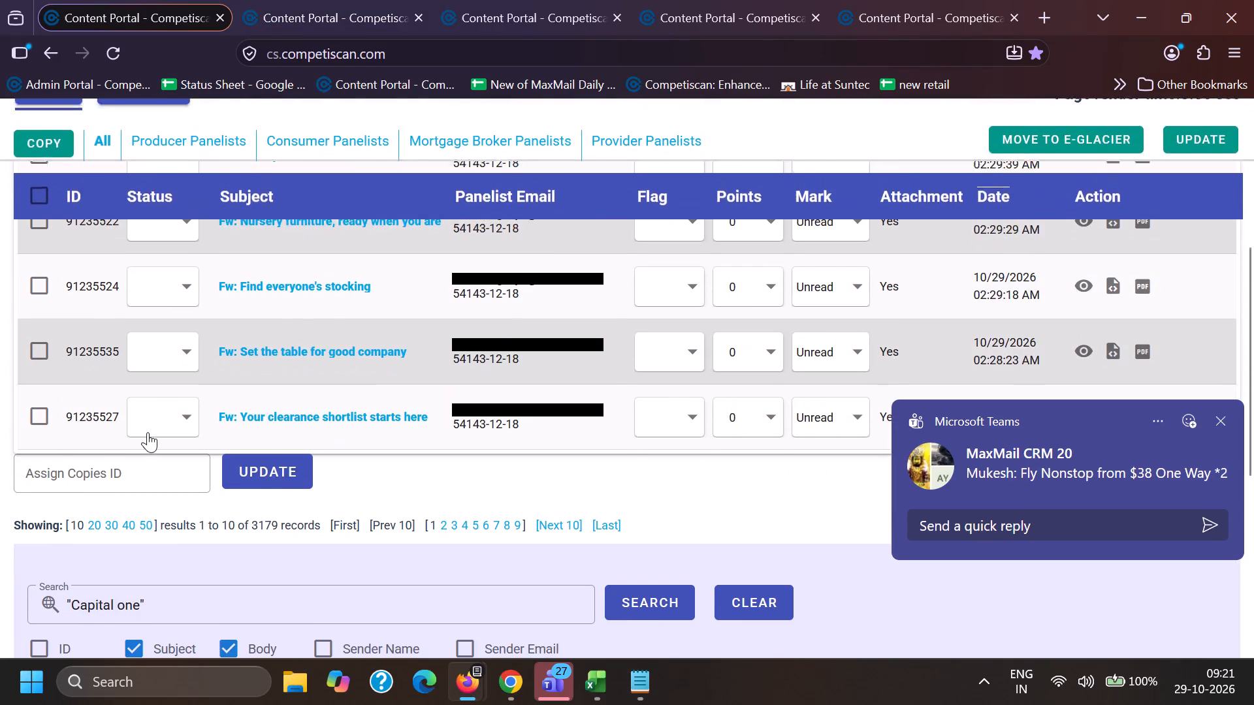
{"action": "left_click", "coordinate": [147, 522]}
Refresh the Discover and "CONGRATS!" email lists in the other portal pages and check each page for new emails.
{"action": "left_click", "coordinate": [472, 0]}
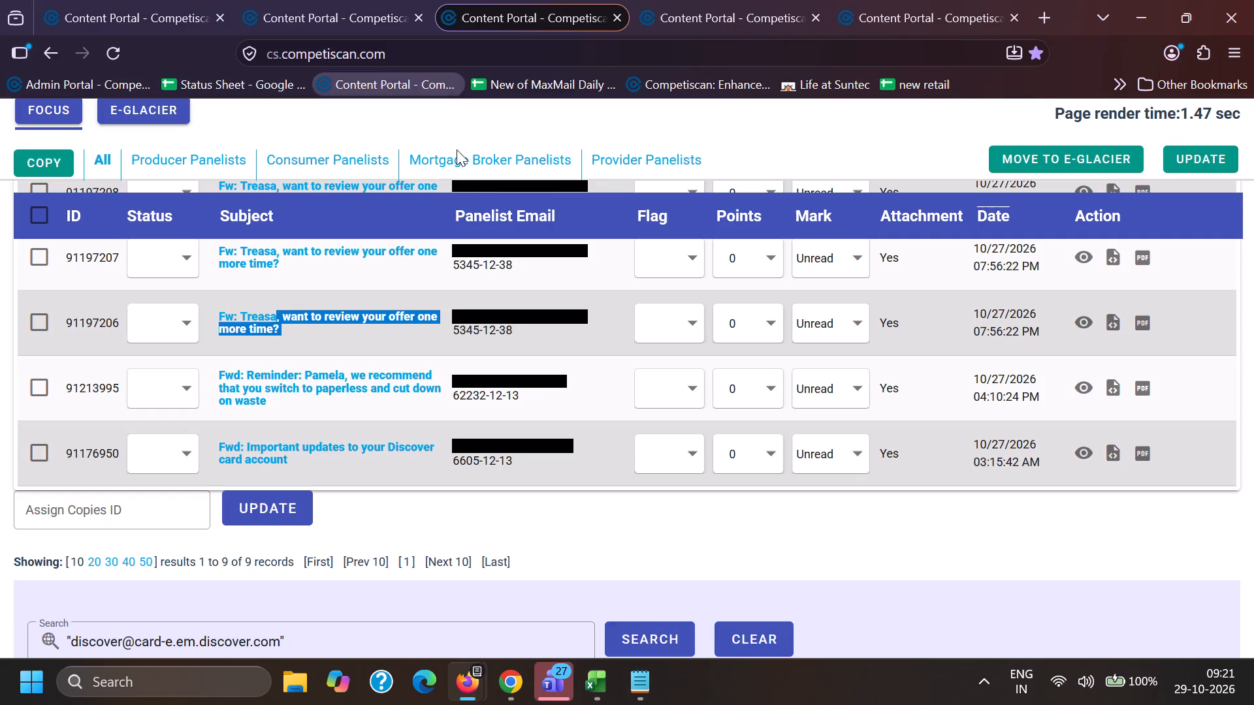
{"action": "scroll", "coordinate": [564, 542], "scroll_direction": "down", "scroll_amount": 1}
{"action": "left_click", "coordinate": [630, 546]}
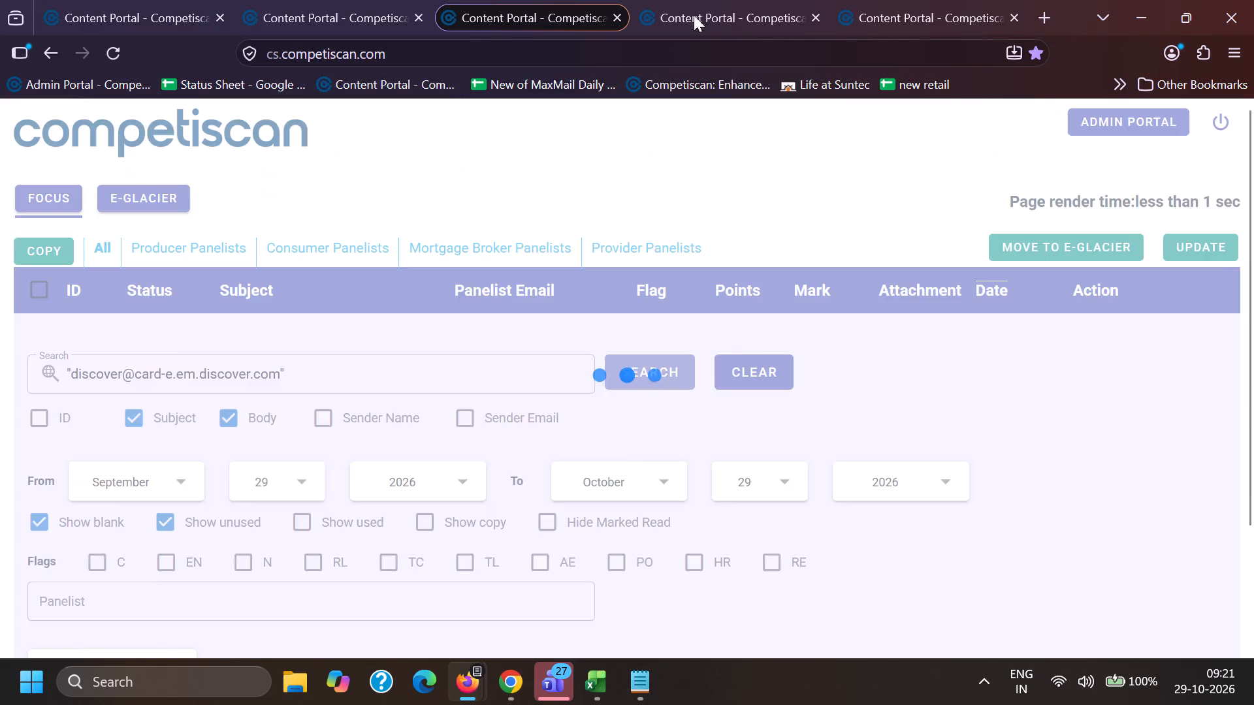
{"action": "left_click", "coordinate": [694, 0]}
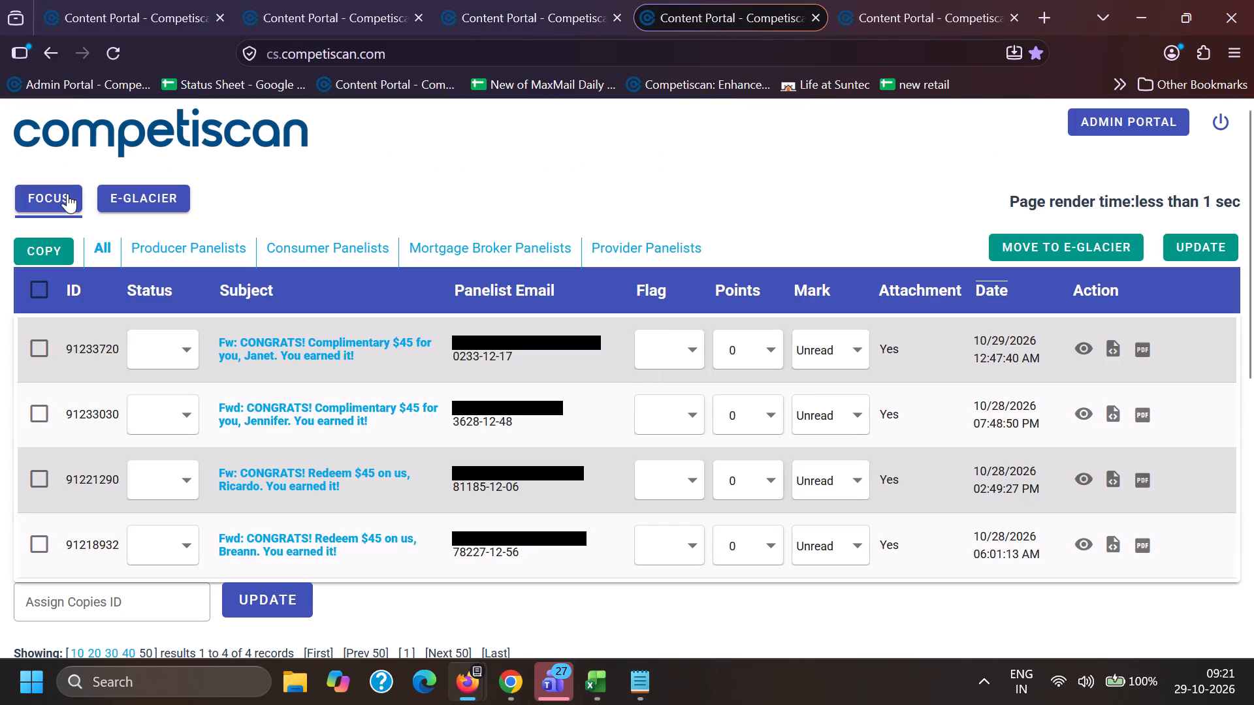
{"action": "left_click", "coordinate": [67, 193]}
{"action": "left_click", "coordinate": [348, 1]}
{"action": "left_click", "coordinate": [498, 0]}
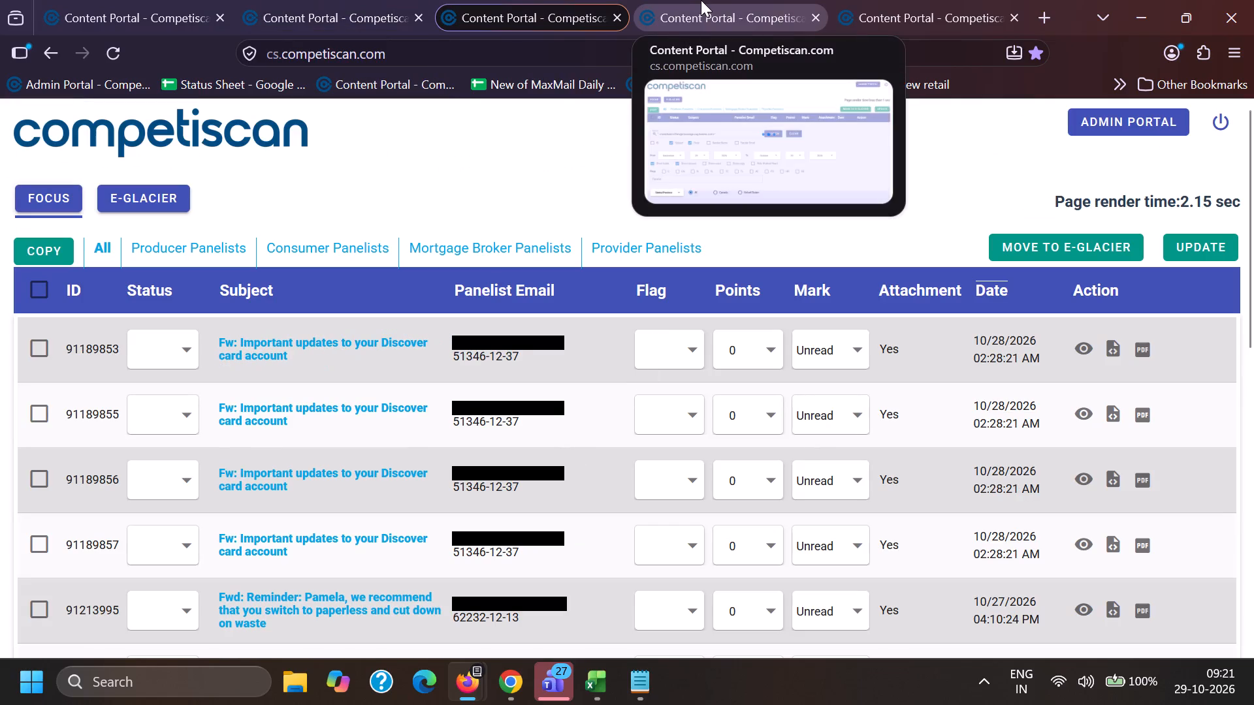
{"action": "left_click", "coordinate": [702, 0]}
{"action": "left_click", "coordinate": [843, 0]}
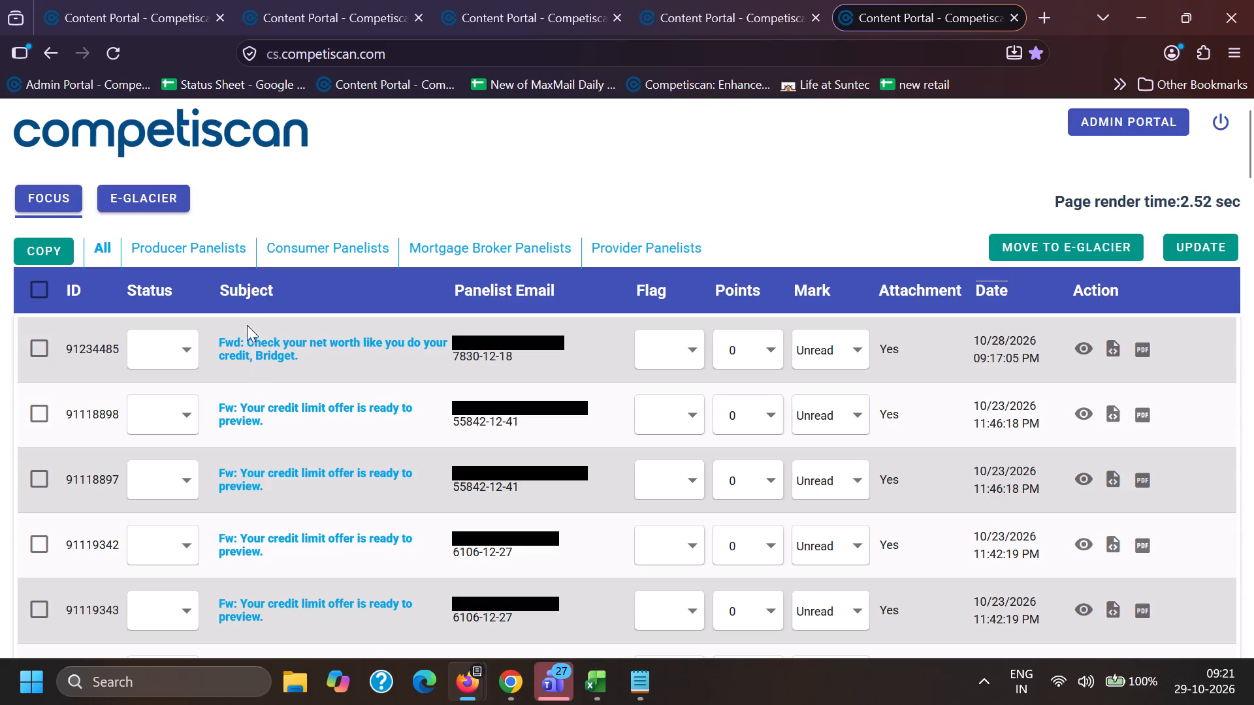
{"action": "left_click", "coordinate": [169, 206]}
In the "Capital one" list, copy the subject of 91234083 from ", as a Discover cardholder" through "Auto Navigator".
{"action": "left_click", "coordinate": [178, 0]}
{"action": "scroll", "coordinate": [284, 444], "scroll_direction": "down", "scroll_amount": 2}
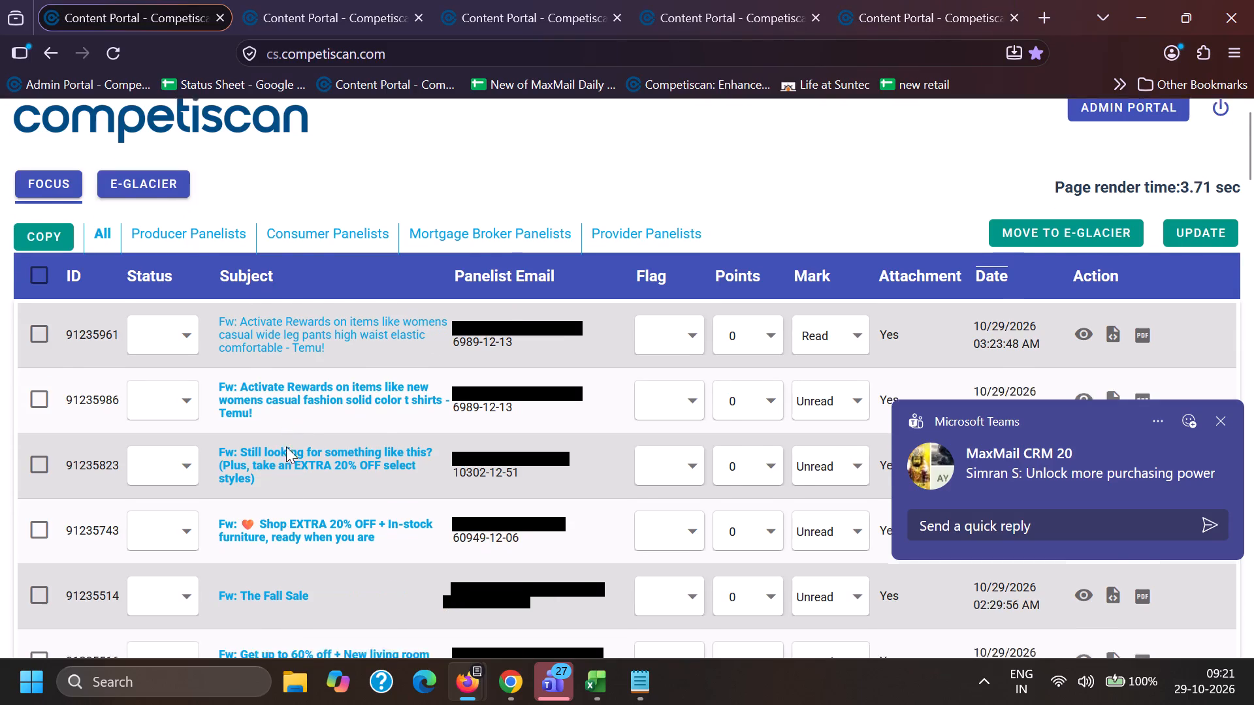
{"action": "scroll", "coordinate": [286, 446], "scroll_direction": "down", "scroll_amount": 3}
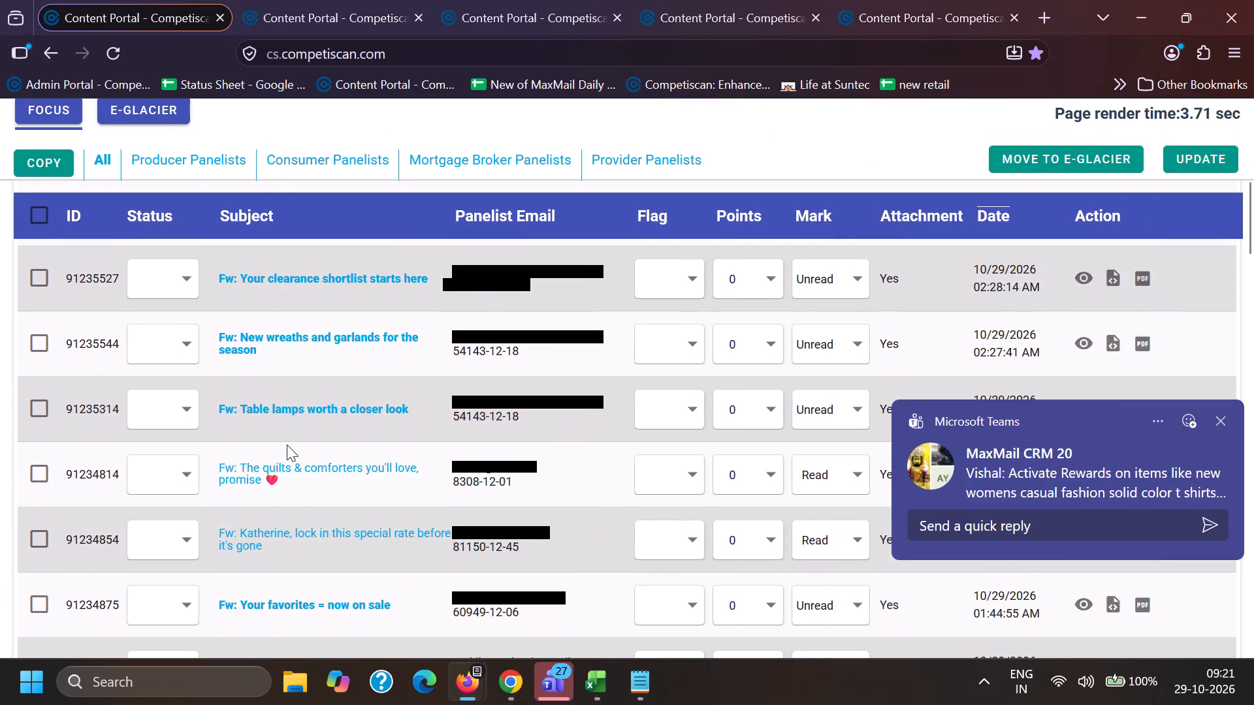
{"action": "scroll", "coordinate": [288, 441], "scroll_direction": "down", "scroll_amount": 6}
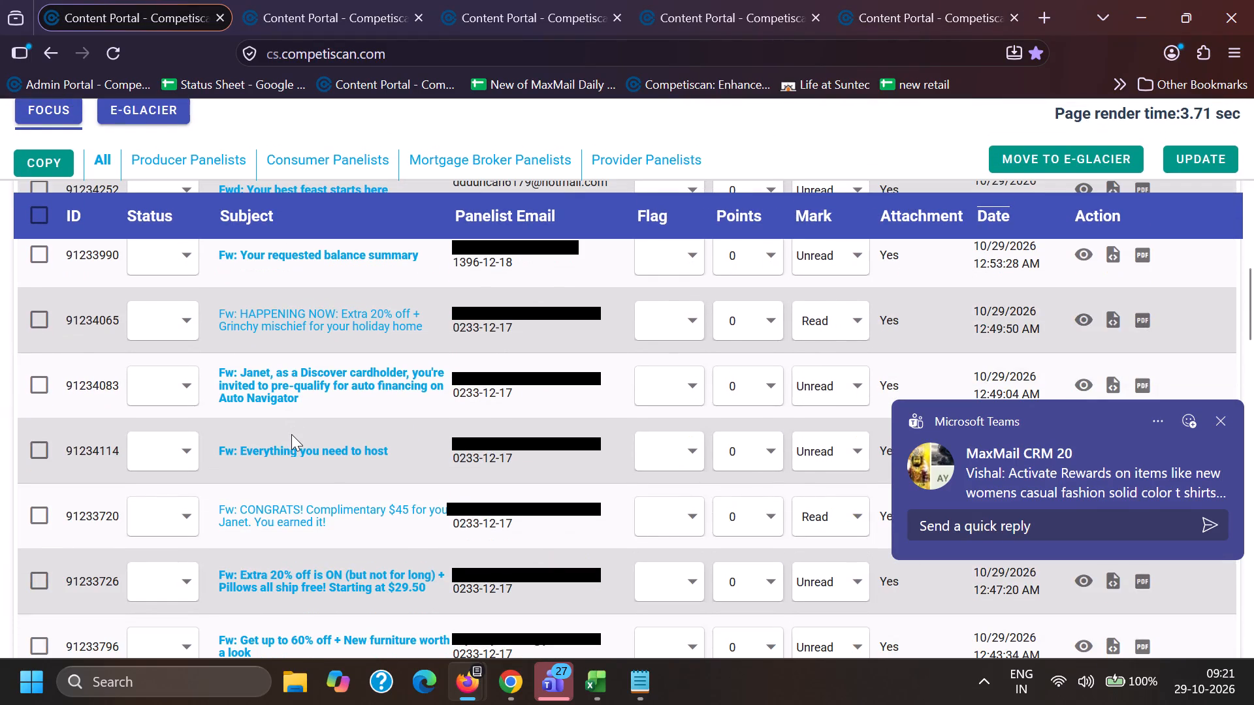
{"action": "left_click_drag", "start_coordinate": [271, 362], "coordinate": [343, 404]}
{"action": "key", "text": "ctrl+c"}
{"action": "key", "text": "ctrl+c"}
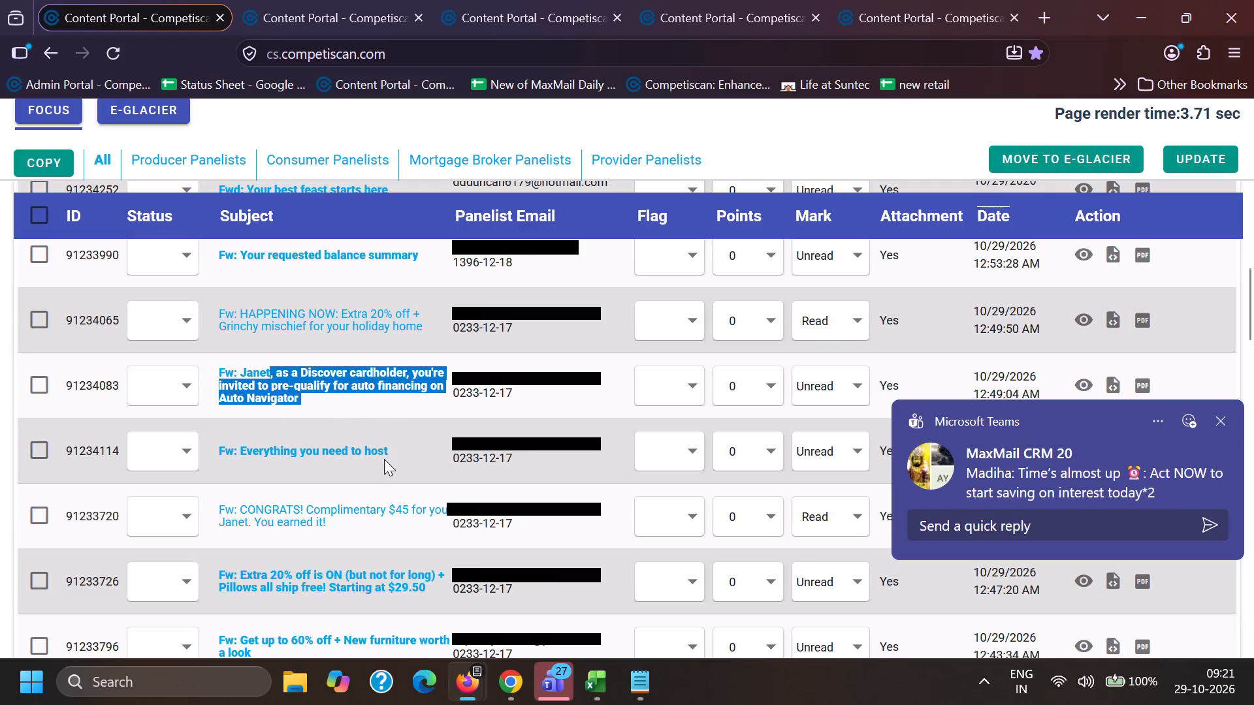
{"action": "key", "text": "ctrl+c"}
Switch to Chrome and search subjects for ", as a Discover cardholder, you're invited to pre-qualify for auto financing on Auto Navigator" in quotes.
{"action": "left_click", "coordinate": [507, 690]}
{"action": "left_click", "coordinate": [359, 615]}
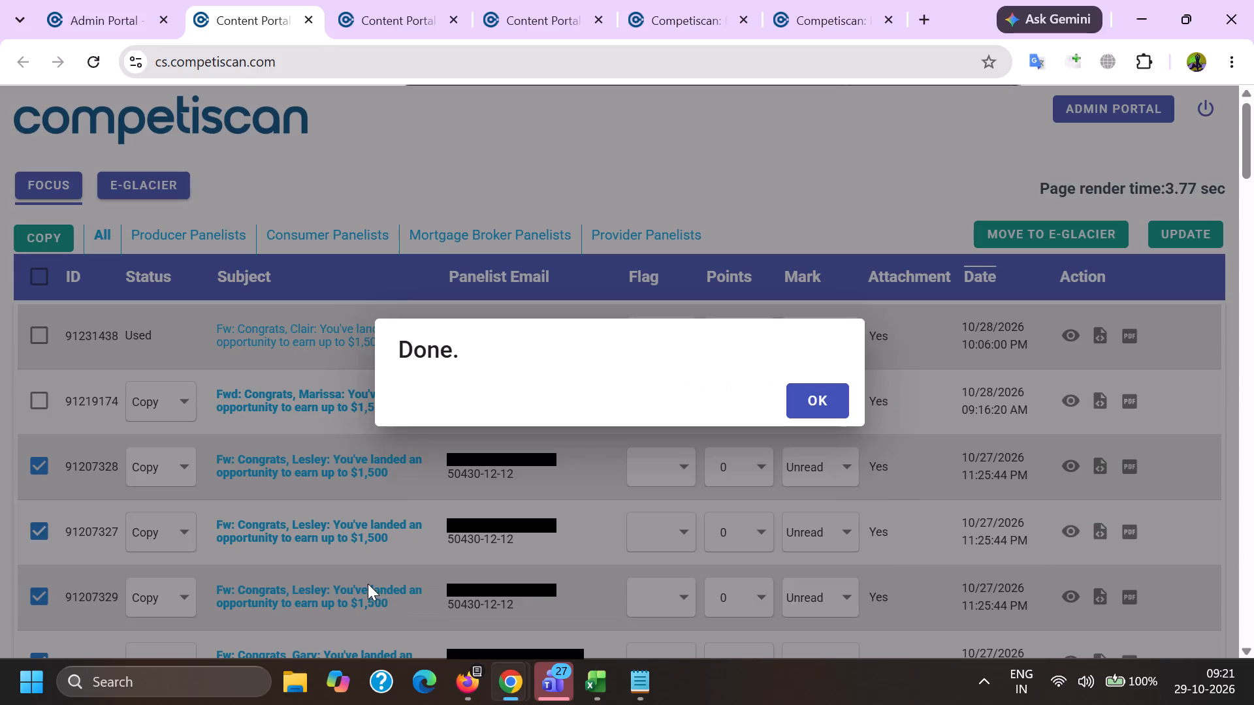
{"action": "left_click", "coordinate": [357, 555]}
{"action": "scroll", "coordinate": [357, 554], "scroll_direction": "down", "scroll_amount": 20}
{"action": "scroll", "coordinate": [357, 554], "scroll_direction": "down", "scroll_amount": 8}
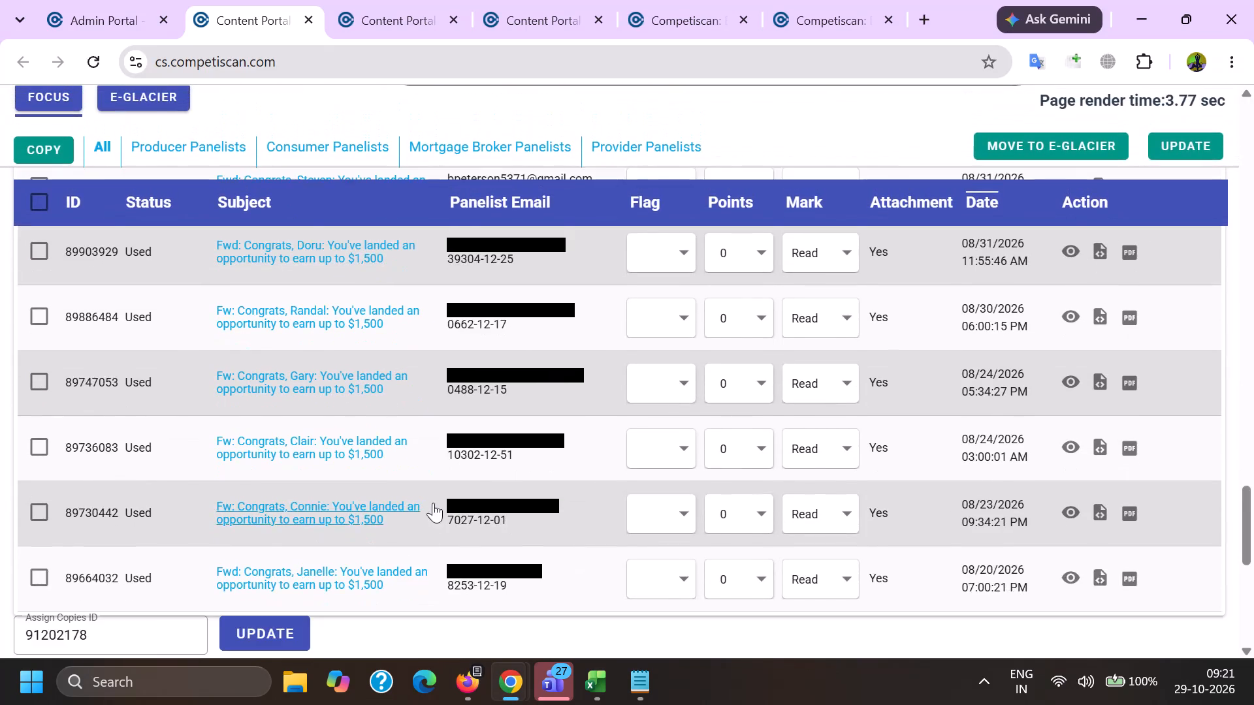
{"action": "scroll", "coordinate": [428, 551], "scroll_direction": "down", "scroll_amount": 2}
{"action": "left_click_drag", "start_coordinate": [483, 564], "coordinate": [0, 474]}
{"action": "key", "text": "BackSpace"}
{"action": "key", "text": "shift+quotedbl"}
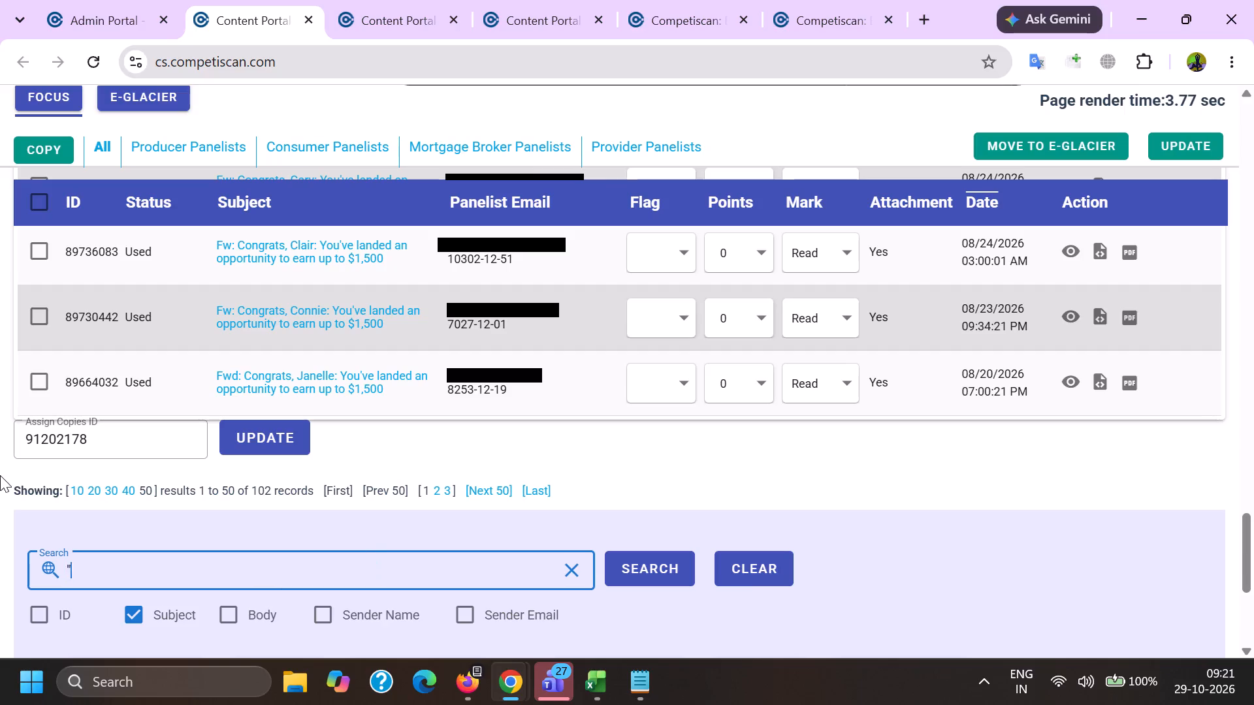
{"action": "key", "text": "ctrl+v"}
{"action": "key", "text": "shift+quotedbl"}
{"action": "key", "text": "Return"}
{"action": "key", "text": "Return"}
Switch to Firefox and look further down the "Capital one" email list for more subjects to process.
{"action": "key", "text": "alt+Tab"}
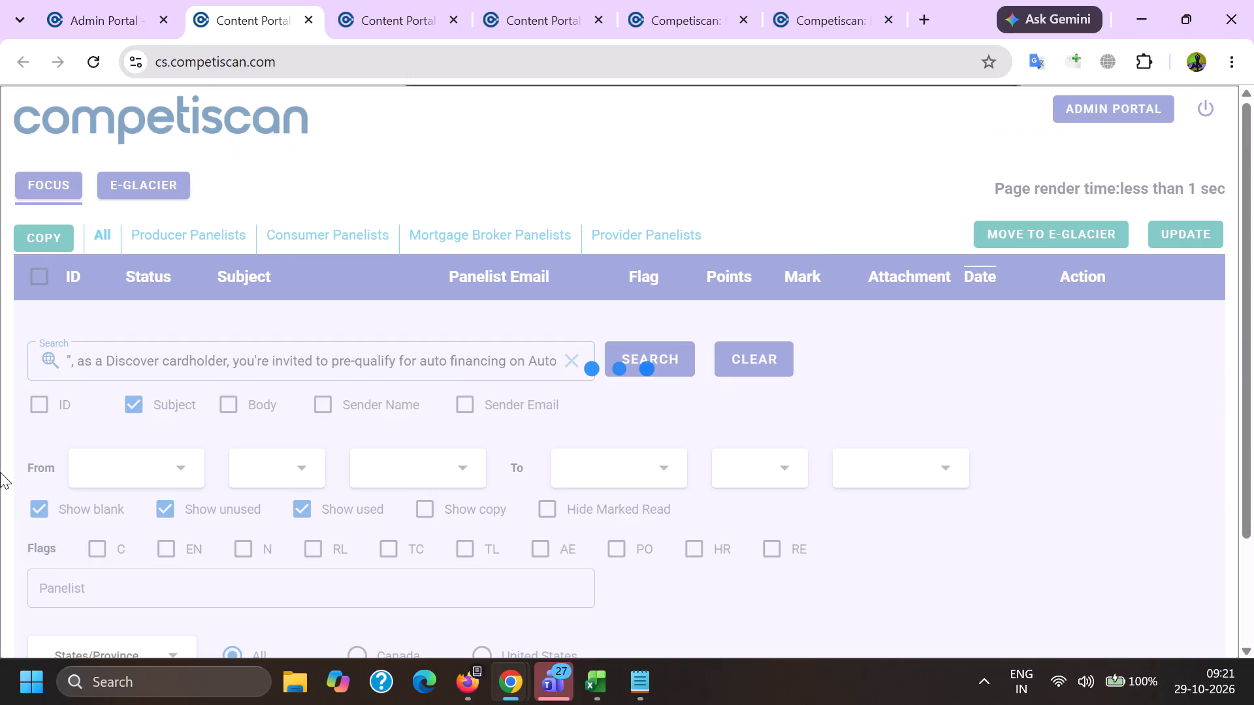
{"action": "scroll", "coordinate": [298, 475], "scroll_direction": "down", "scroll_amount": 6}
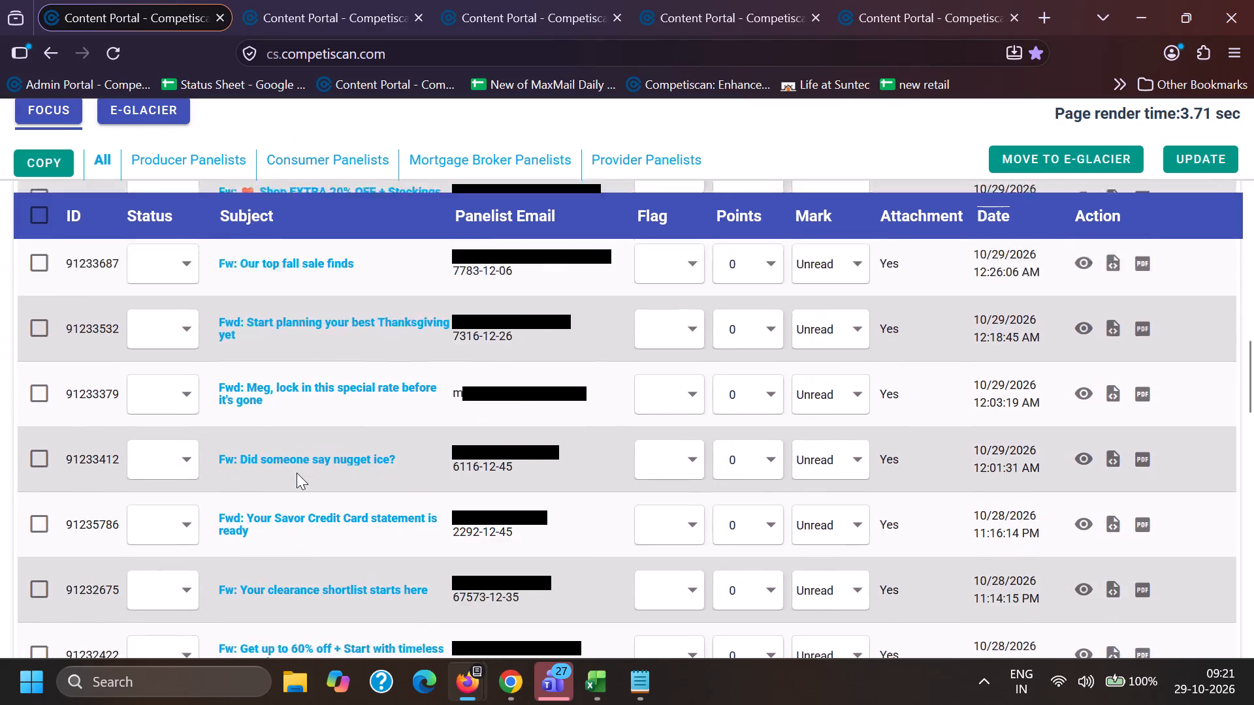
{"action": "scroll", "coordinate": [297, 473], "scroll_direction": "down", "scroll_amount": 2}
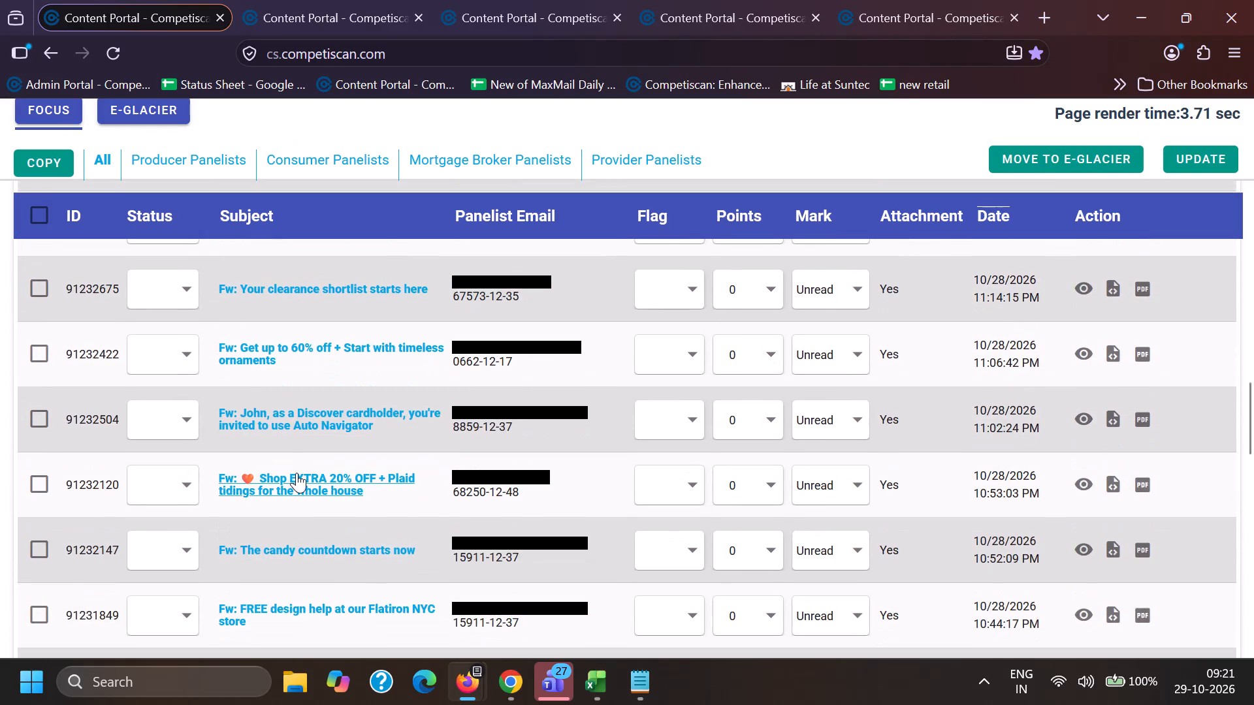
Switch back to Chrome and select the Auto Navigator subject text of email 91171137.
{"action": "key", "text": "alt+Tab"}
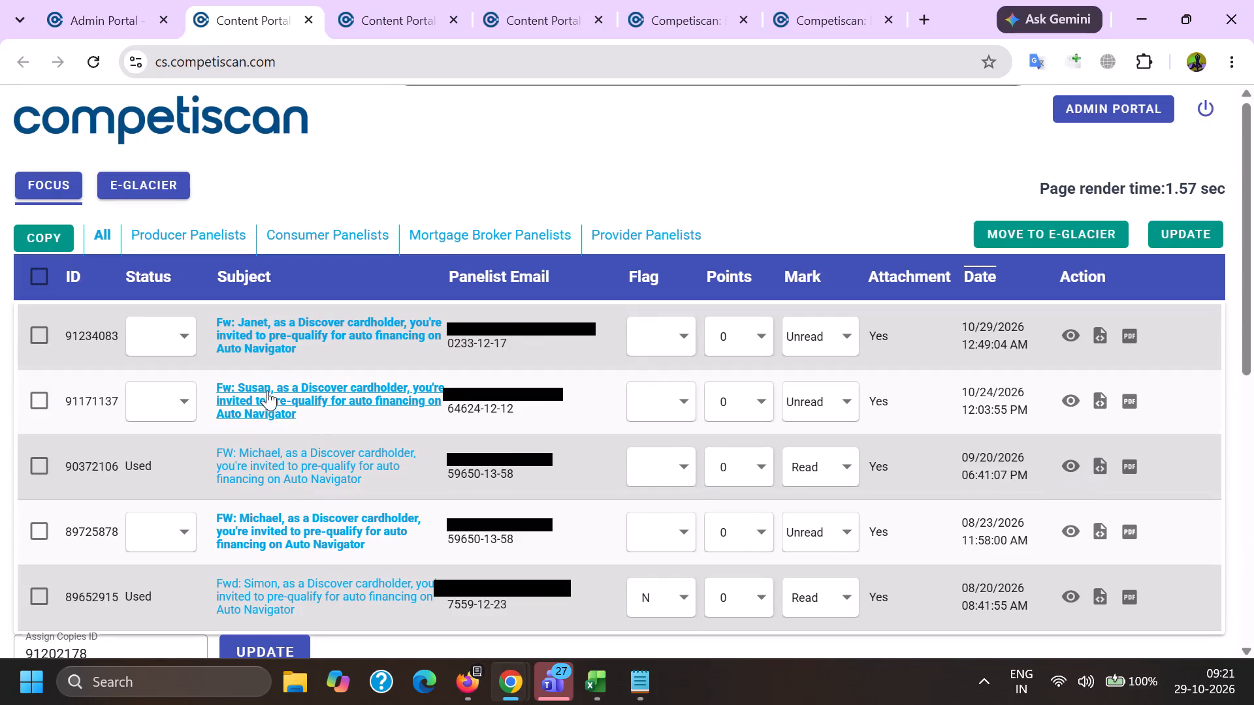
{"action": "left_click_drag", "start_coordinate": [266, 370], "coordinate": [336, 417]}
{"action": "left_click", "coordinate": [313, 432]}
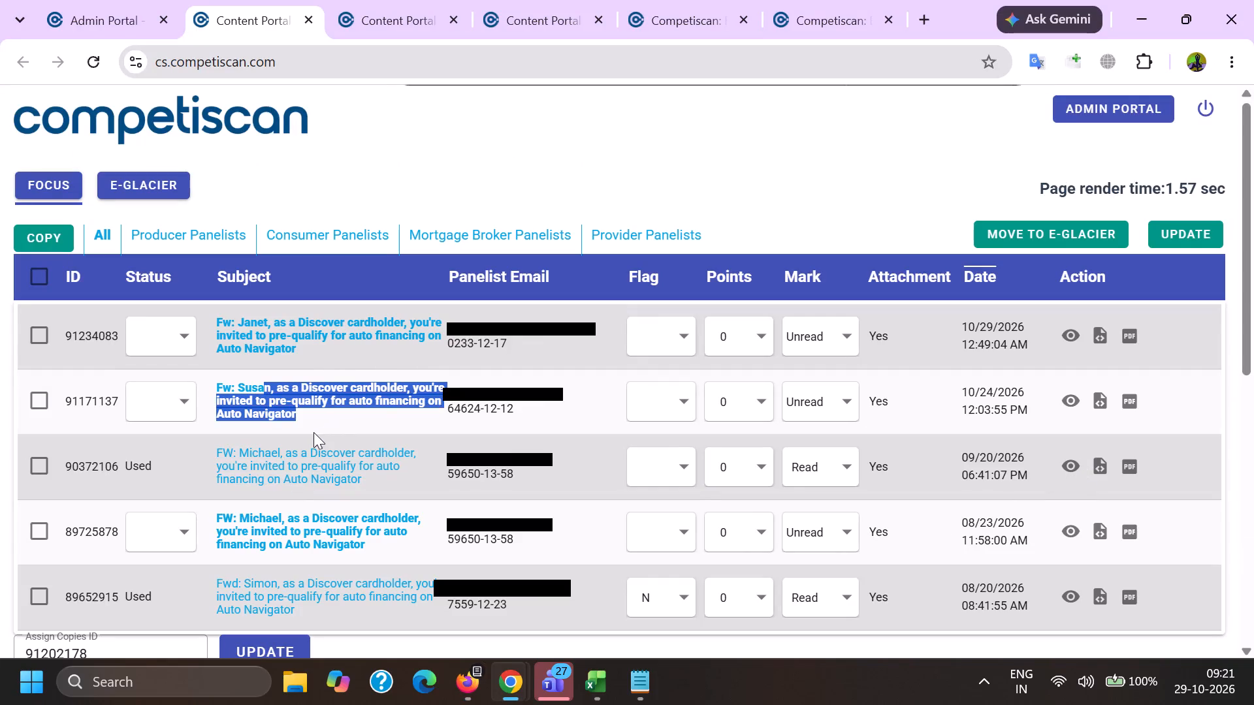
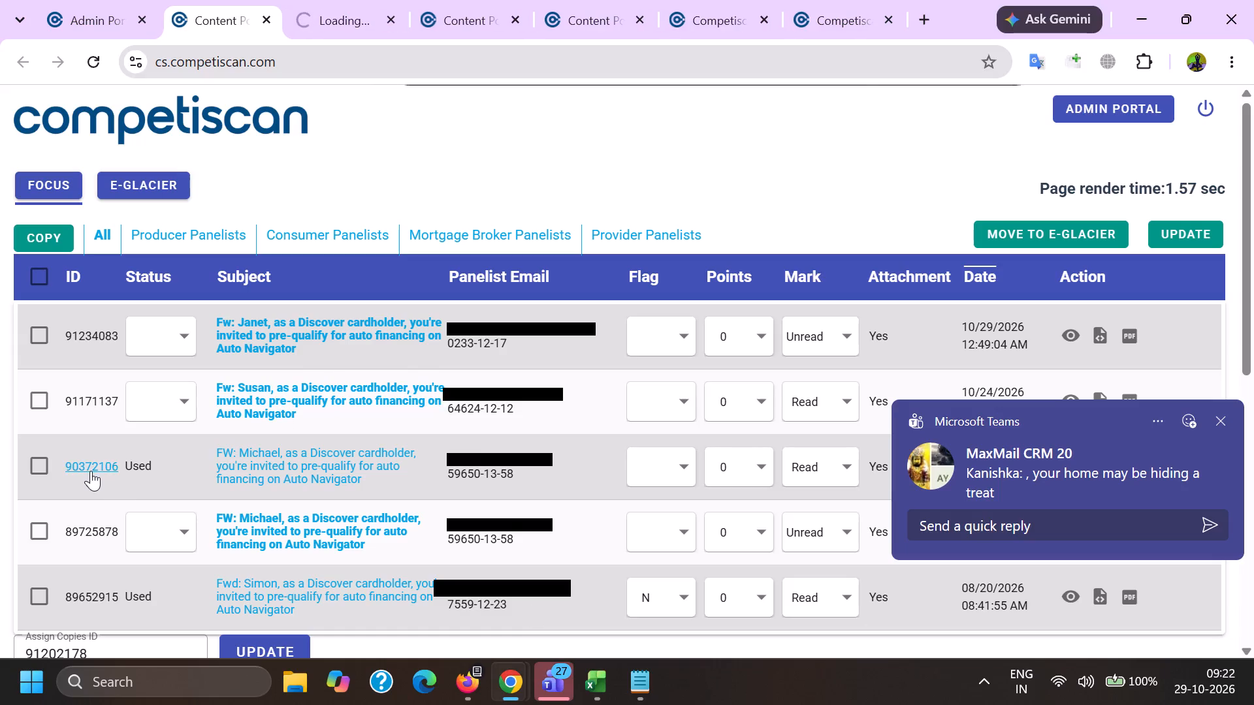
Copy the ID 90372106 from the results and search the Temp Product Management page for it.
{"action": "triple_click", "coordinate": [91, 471]}
{"action": "key", "text": "ctrl+c"}
{"action": "left_click", "coordinate": [699, 0]}
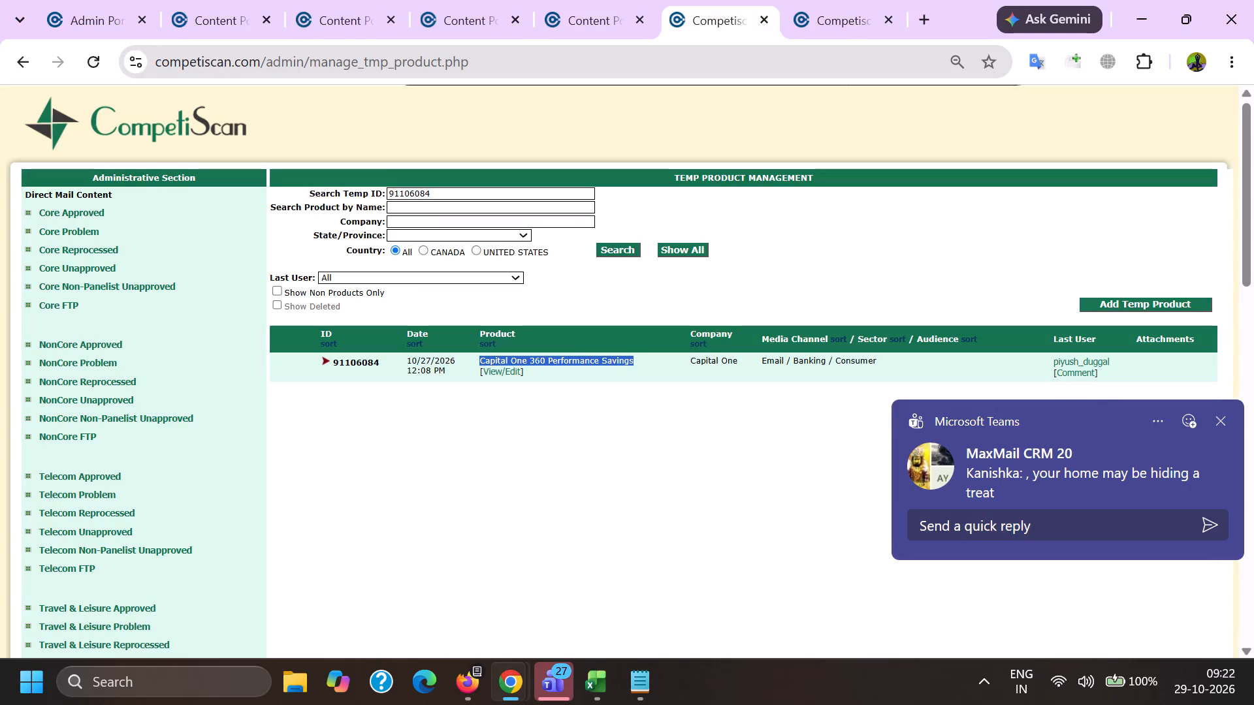
{"action": "double_click", "coordinate": [411, 195]}
{"action": "key", "text": "ctrl+v"}
{"action": "key", "text": "Return"}
Compare the body of email 91171137 in the email editor with the original view of email 91234083.
{"action": "left_click", "coordinate": [320, 0]}
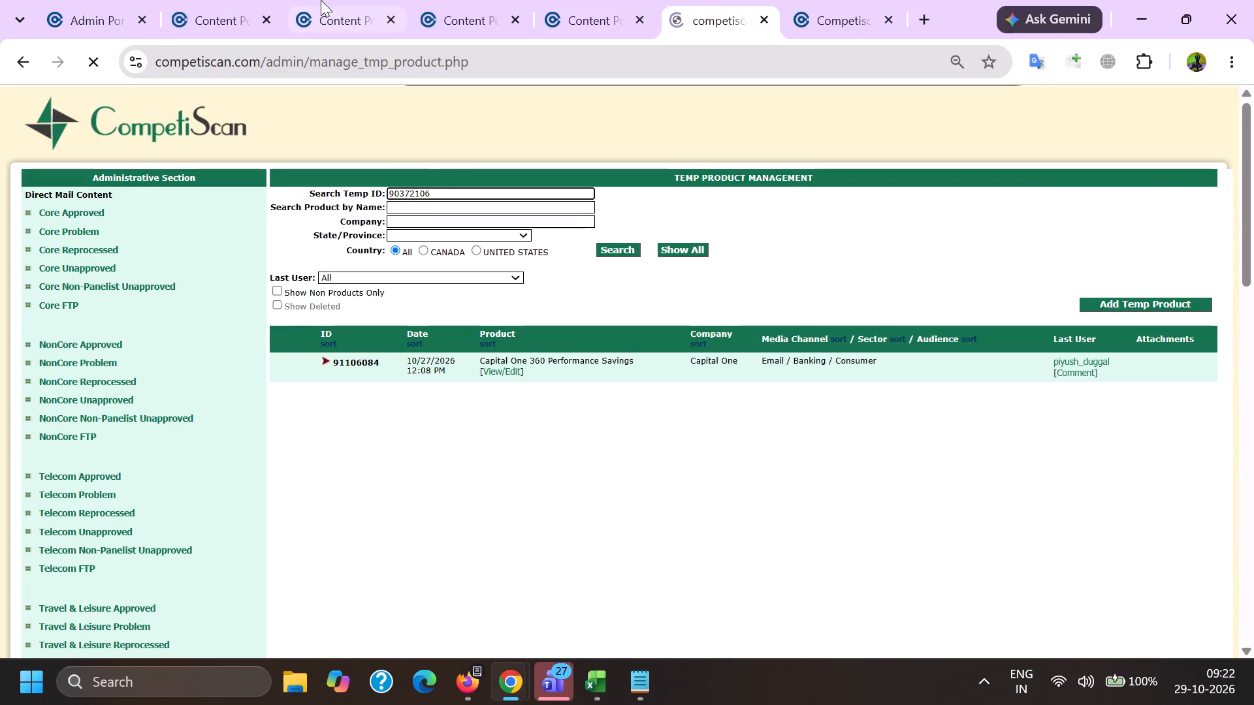
{"action": "scroll", "coordinate": [289, 328], "scroll_direction": "down", "scroll_amount": 12}
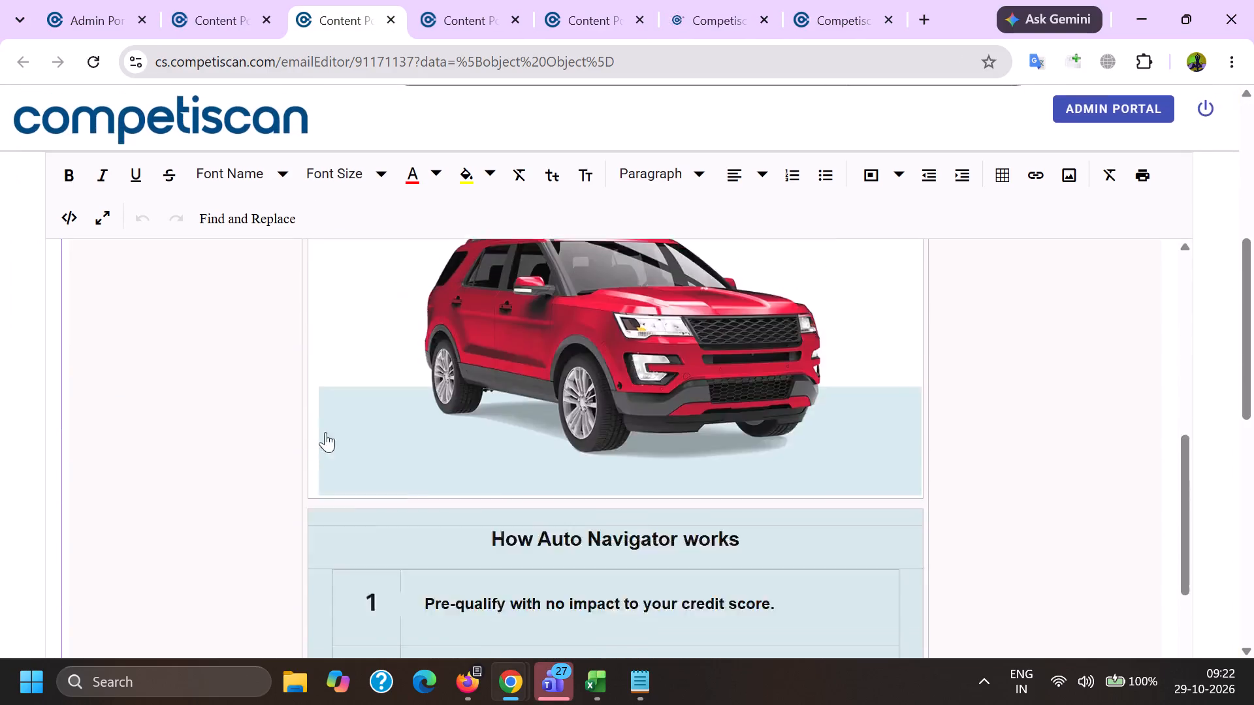
{"action": "scroll", "coordinate": [325, 432], "scroll_direction": "down", "scroll_amount": 1}
{"action": "scroll", "coordinate": [327, 432], "scroll_direction": "up", "scroll_amount": 12}
{"action": "left_click", "coordinate": [248, 0]}
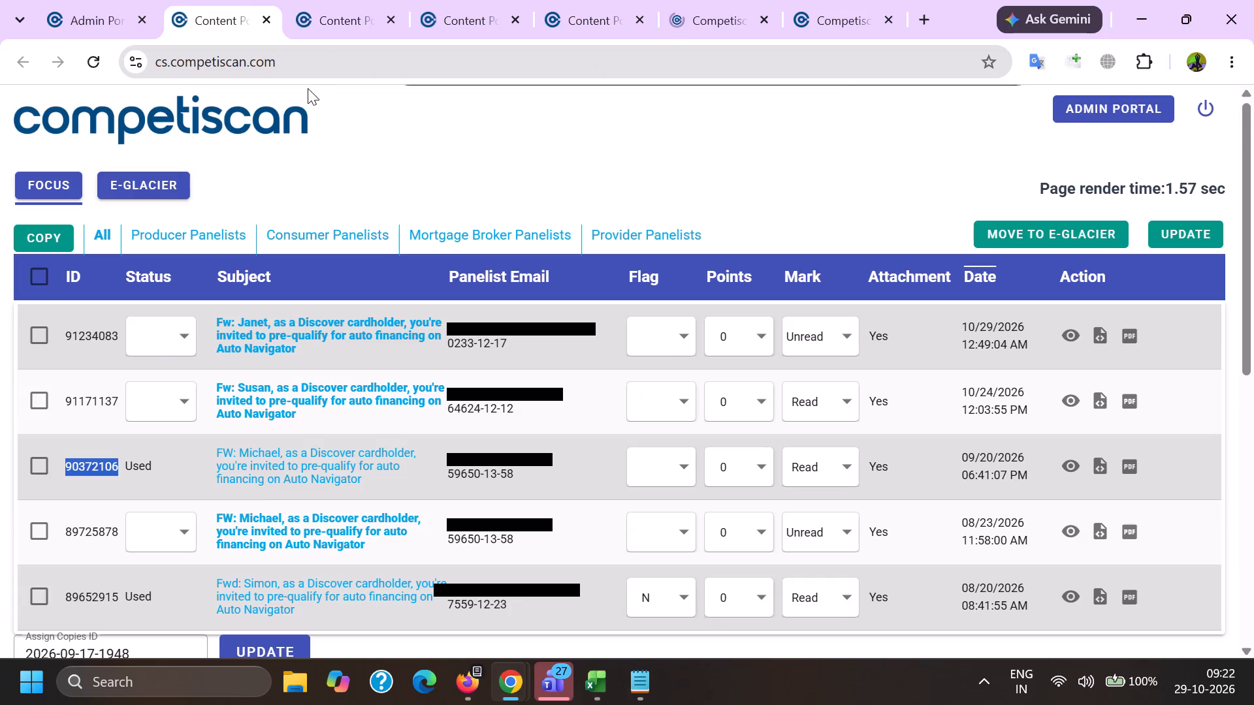
{"action": "left_click", "coordinate": [1078, 340]}
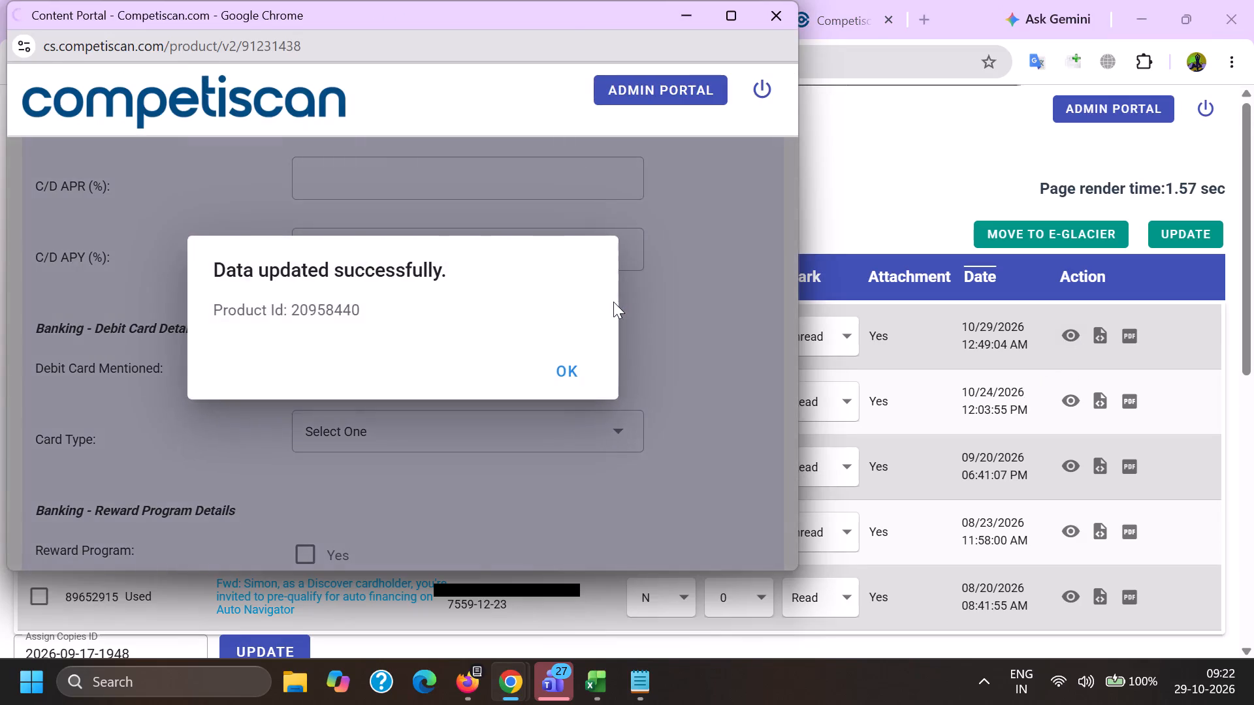
{"action": "scroll", "coordinate": [431, 302], "scroll_direction": "down", "scroll_amount": 6}
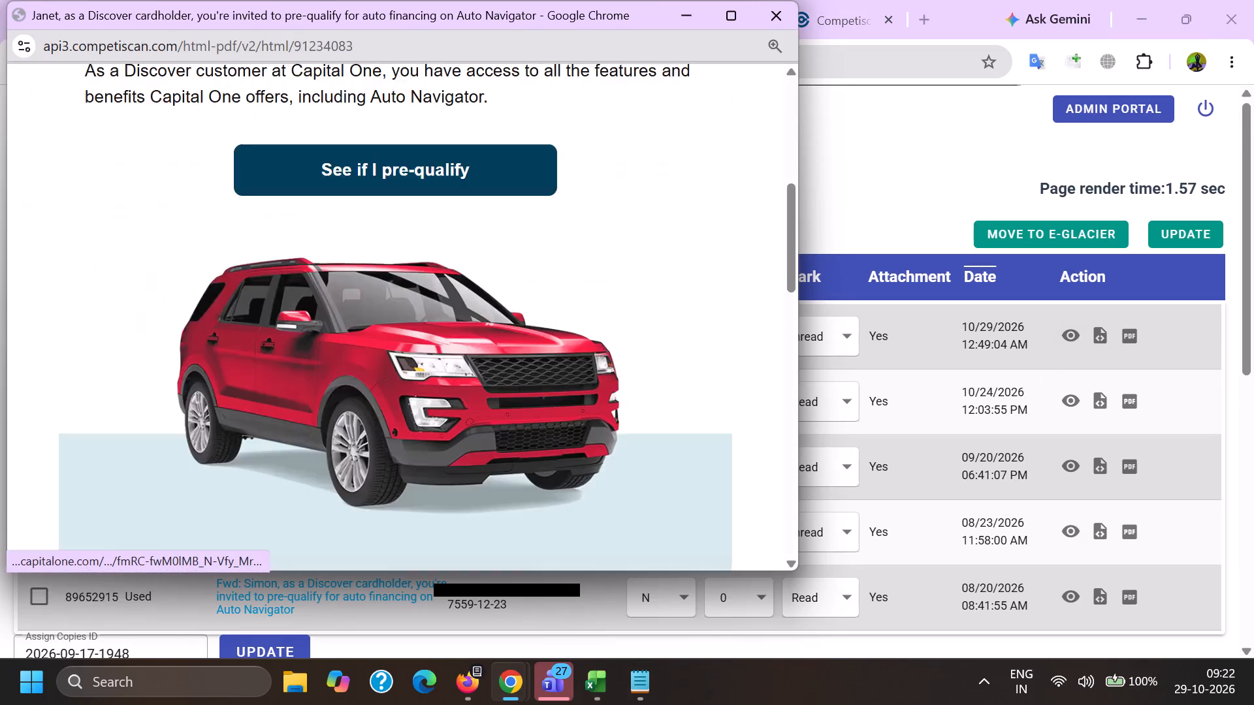
{"action": "scroll", "coordinate": [432, 323], "scroll_direction": "down", "scroll_amount": 9}
{"action": "key", "text": "alt+Tab"}
Show the HTML source of email 91171137 in the editor and search the page for "from".
{"action": "left_click", "coordinate": [329, 0]}
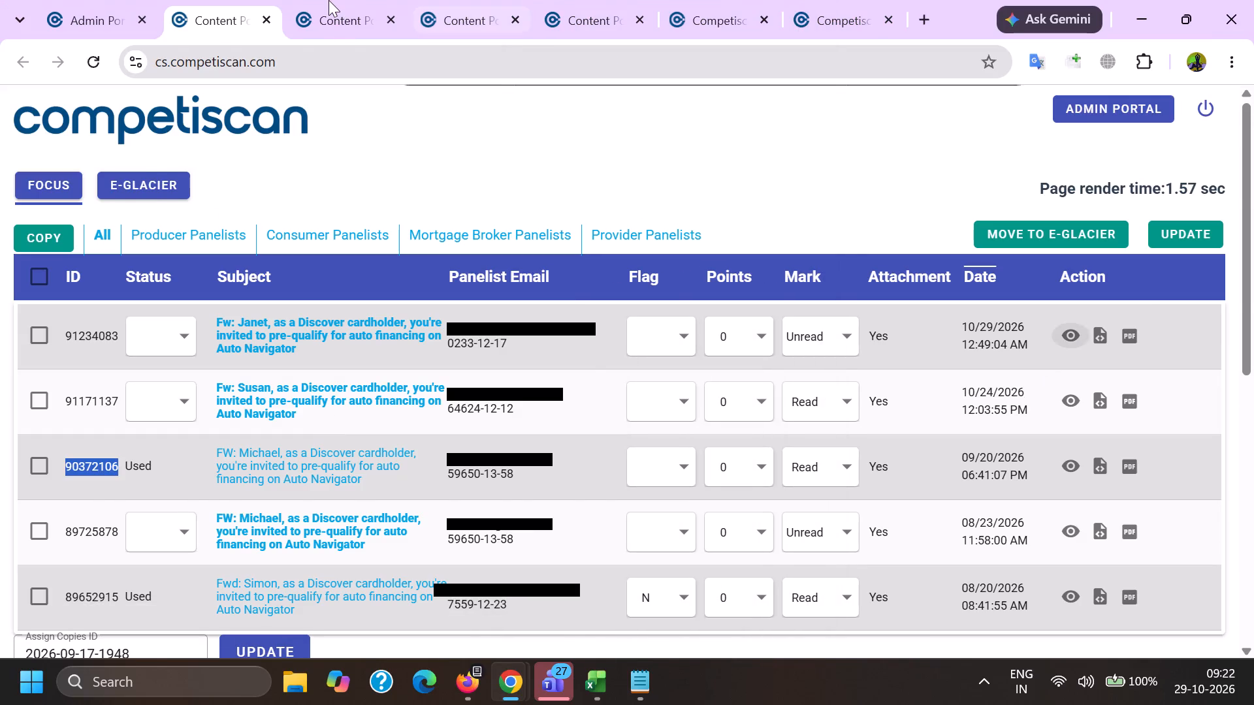
{"action": "left_click", "coordinate": [133, 361]}
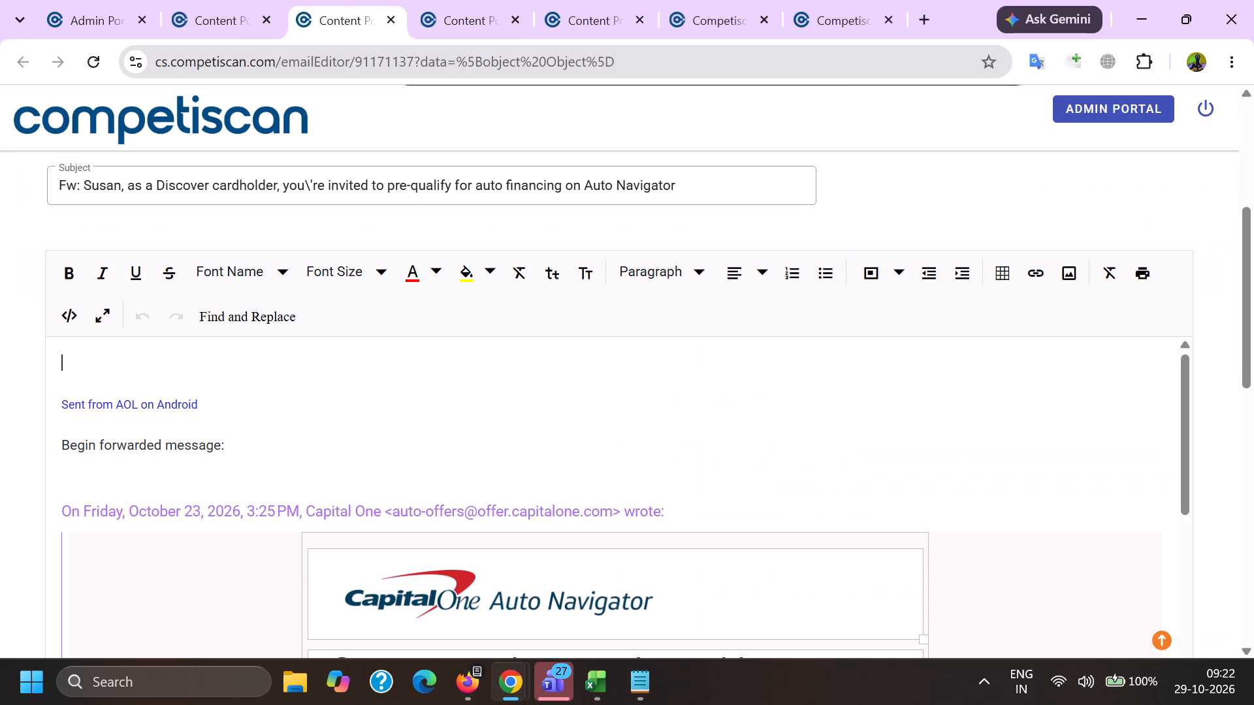
{"action": "left_click", "coordinate": [52, 305]}
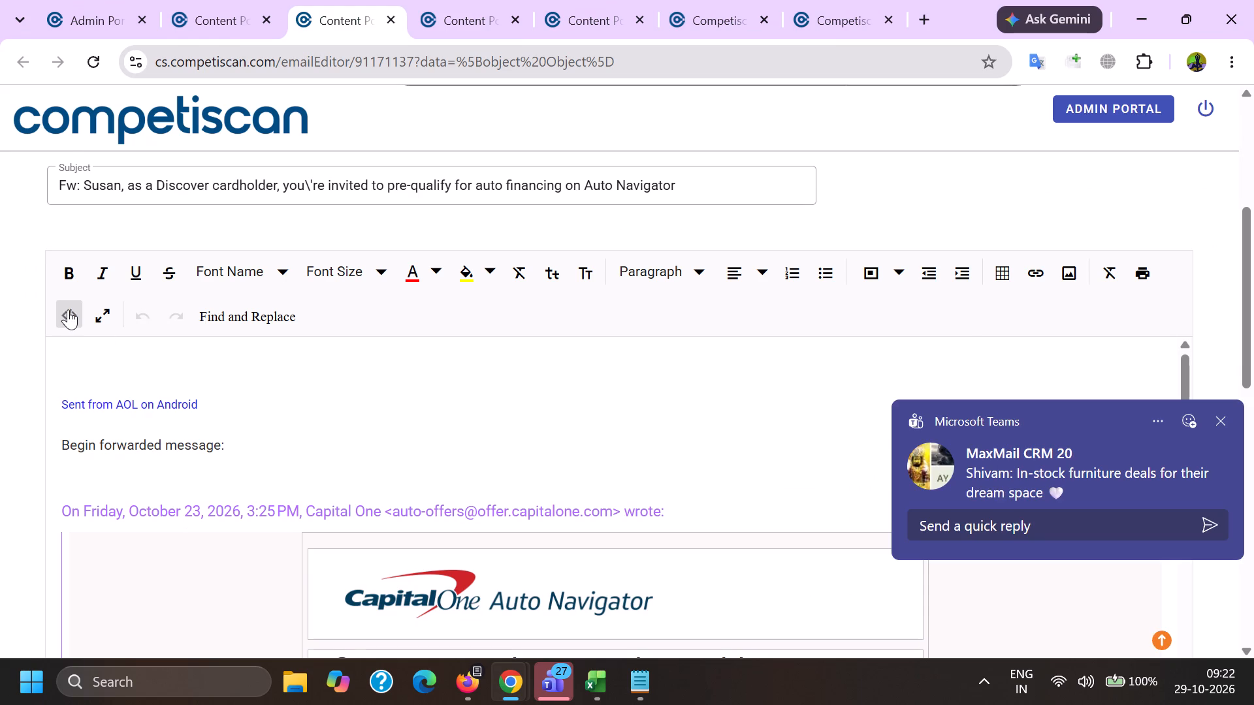
{"action": "left_click", "coordinate": [68, 309]}
{"action": "left_click_drag", "start_coordinate": [1193, 336], "coordinate": [1144, 54]}
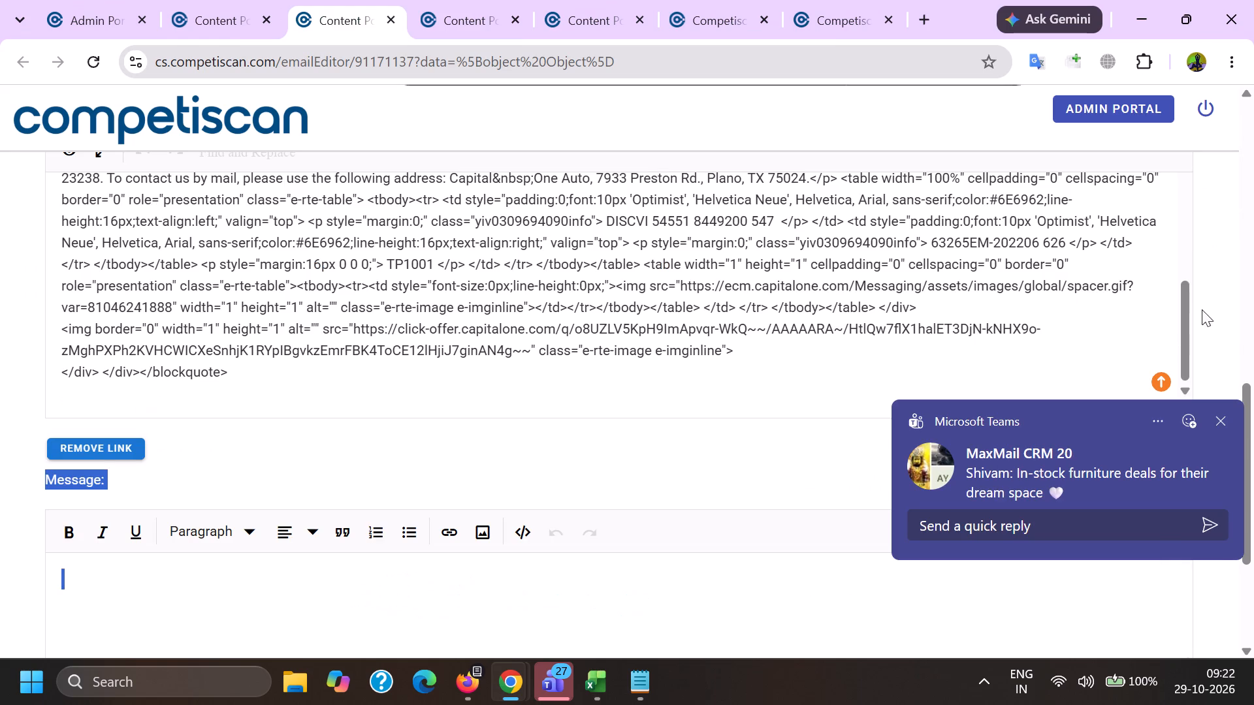
{"action": "left_click_drag", "start_coordinate": [1189, 328], "coordinate": [1166, 21]}
{"action": "scroll", "coordinate": [633, 506], "scroll_direction": "up", "scroll_amount": 9}
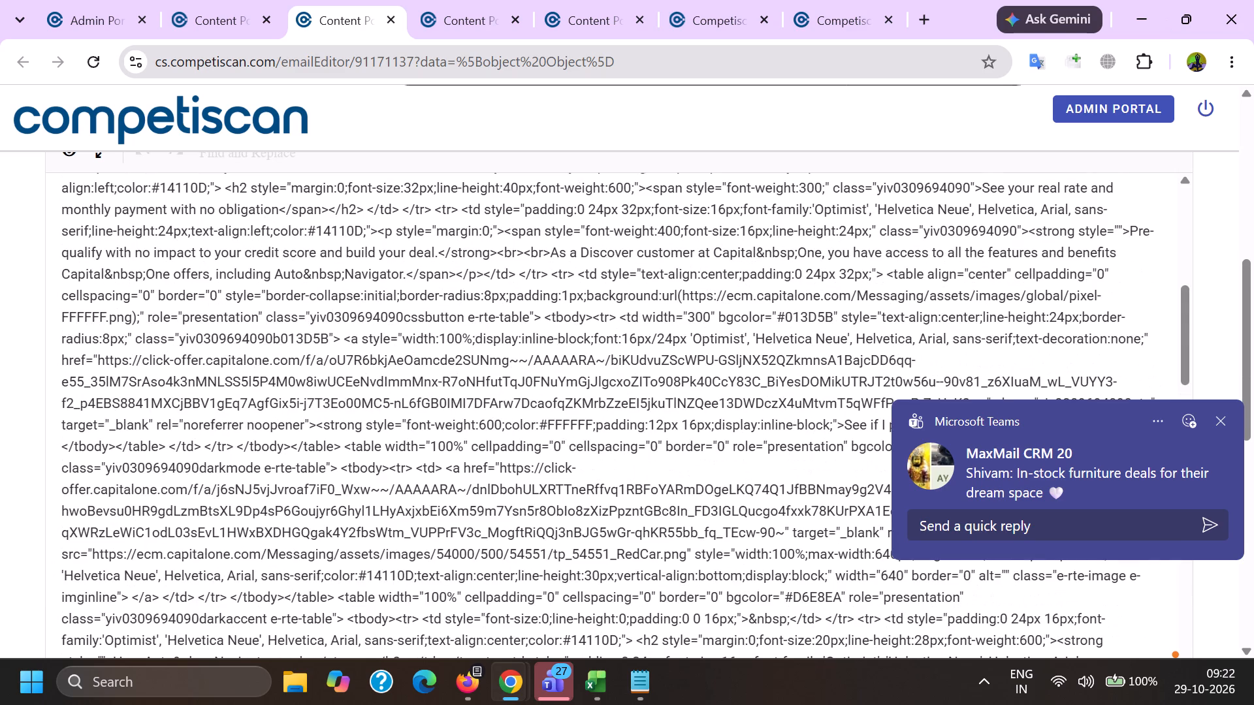
{"action": "left_click", "coordinate": [1188, 195]}
{"action": "left_click_drag", "start_coordinate": [1187, 208], "coordinate": [1187, 185]}
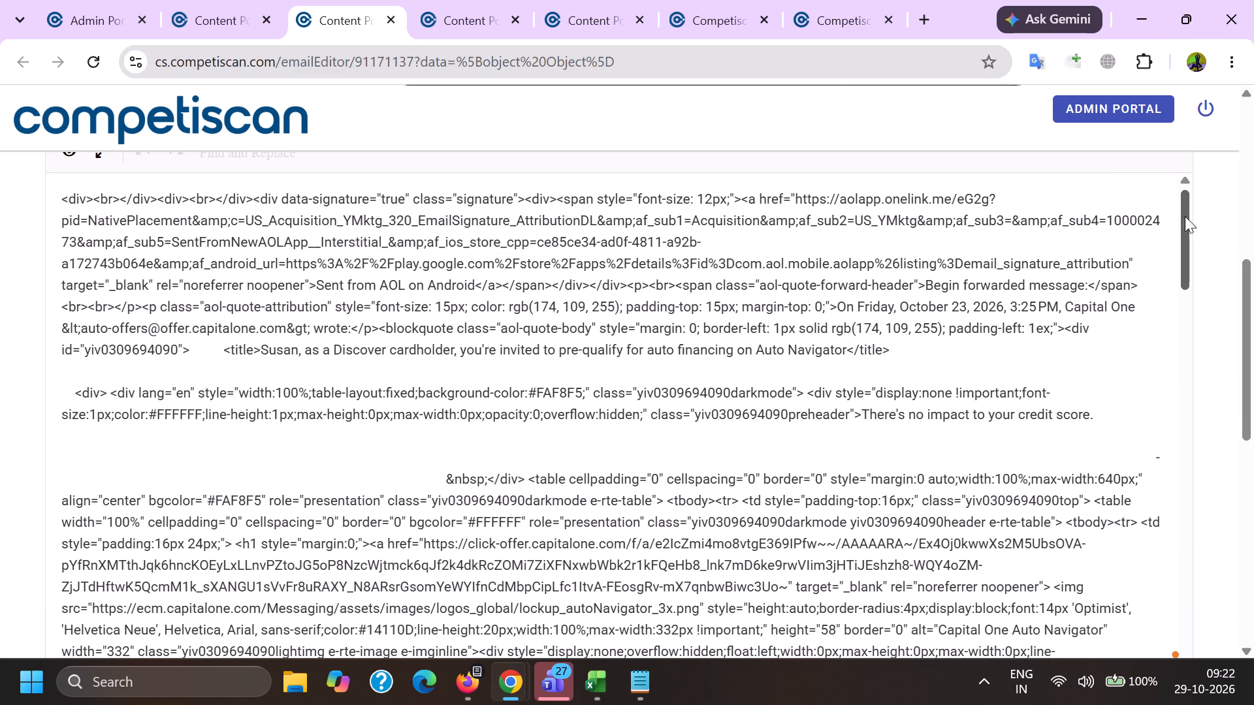
{"action": "key", "text": "ctrl+f"}
{"action": "type", "text": "from"}
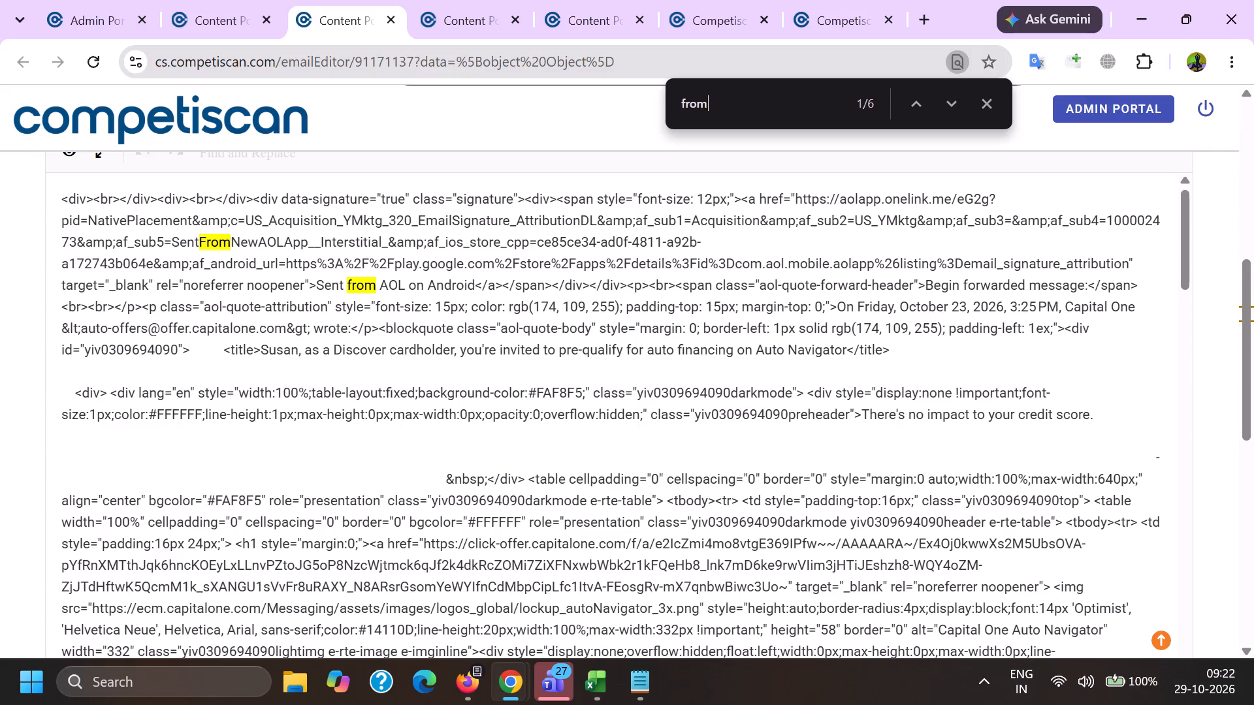
View the original of email 91171137 from the results list to check its forwarding header.
{"action": "left_click", "coordinate": [463, 0]}
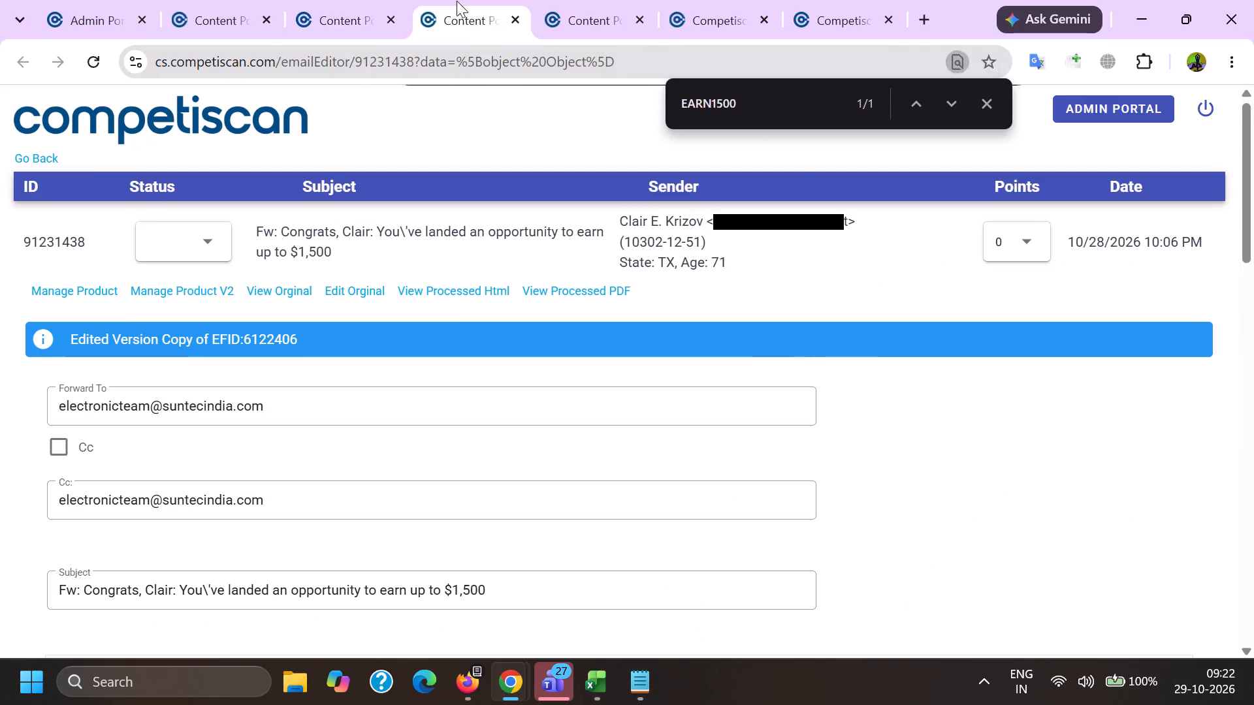
{"action": "left_click", "coordinate": [242, 0]}
{"action": "left_click", "coordinate": [1086, 400]}
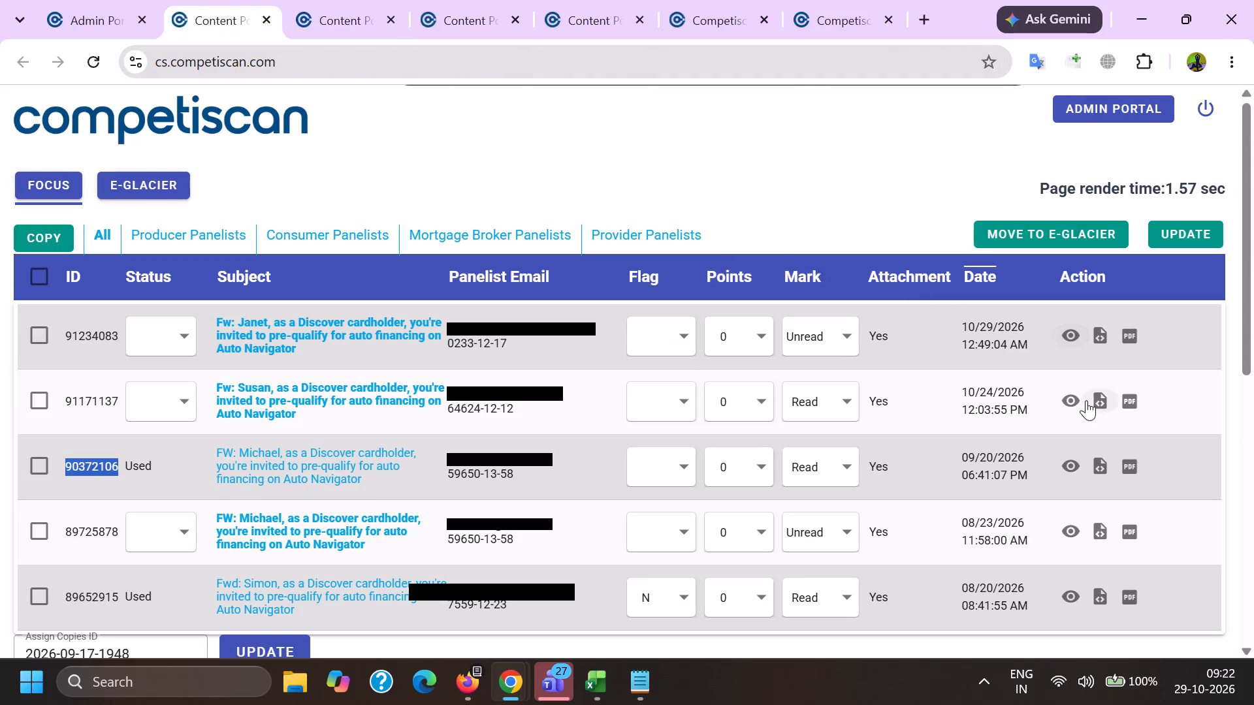
{"action": "left_click", "coordinate": [1066, 403]}
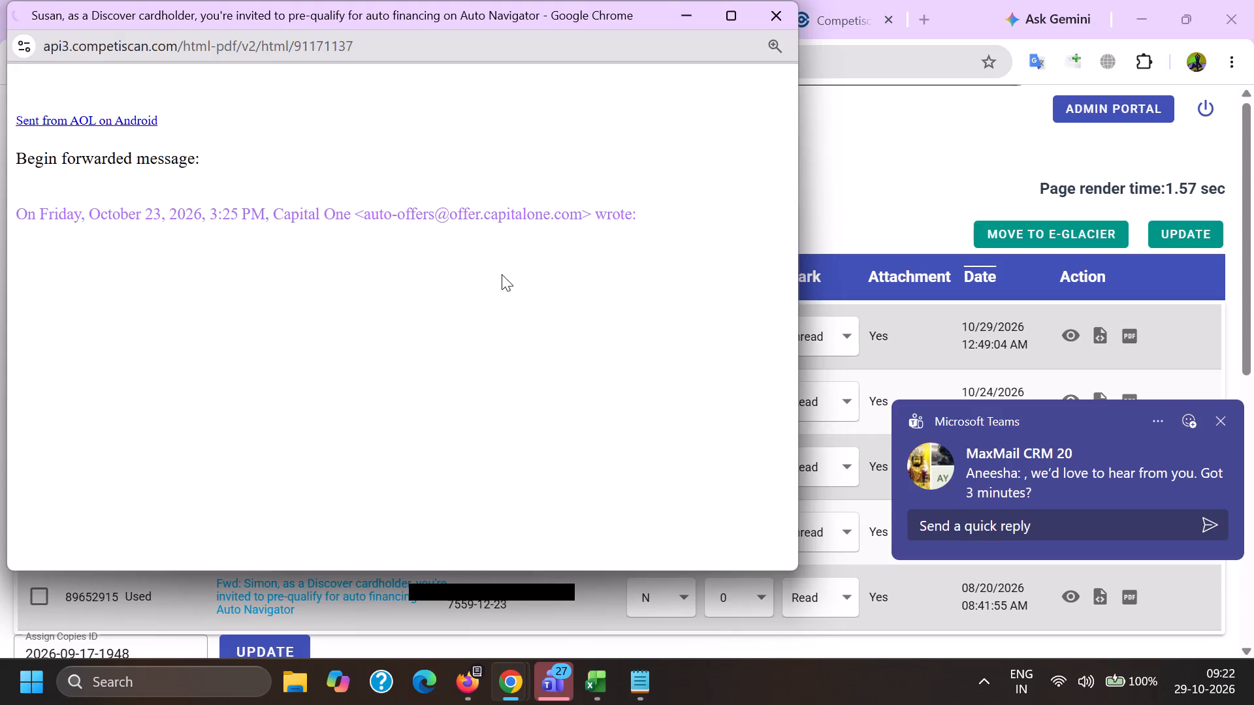
{"action": "key", "text": "alt+Tab"}
Search email 91171137's source for "friday", delete everything before "On Friday", and return to the formatted view.
{"action": "left_click", "coordinate": [313, 0]}
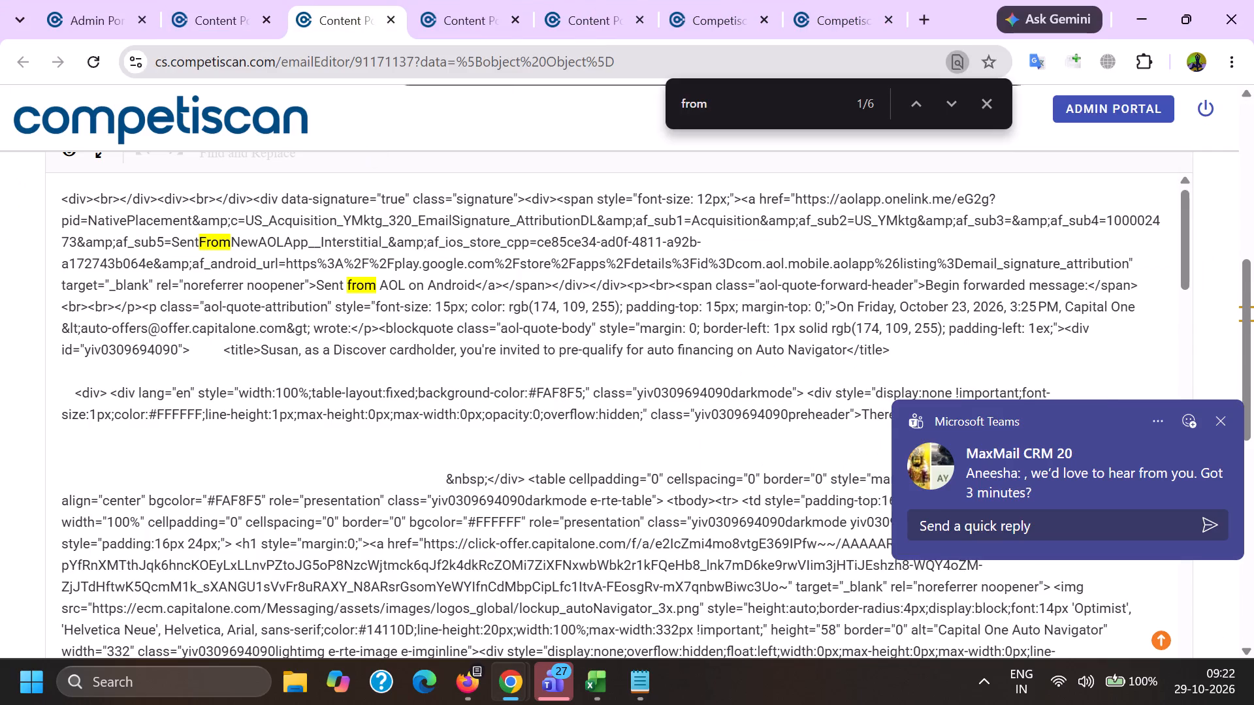
{"action": "key", "text": "BackSpace"}
{"action": "key", "text": "BackSpace"}
{"action": "type", "text": "iday"}
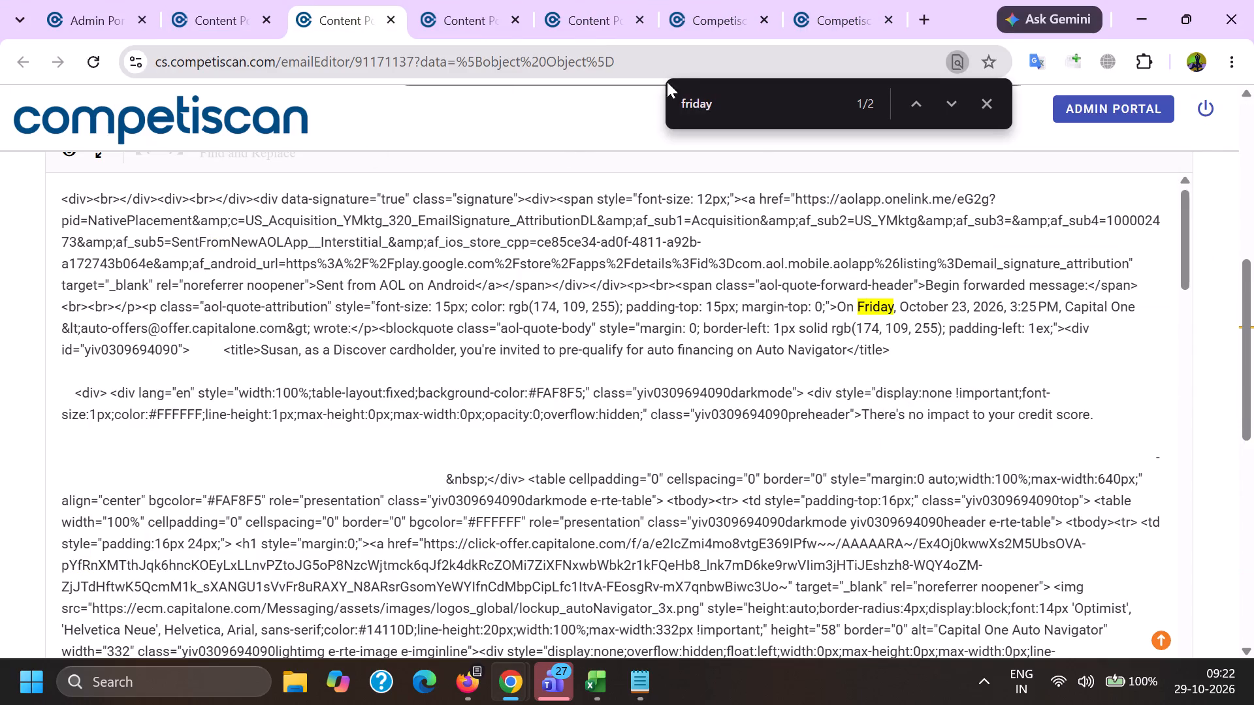
{"action": "left_click_drag", "start_coordinate": [837, 300], "coordinate": [0, 46]}
{"action": "key", "text": "BackSpace"}
{"action": "scroll", "coordinate": [135, 383], "scroll_direction": "down", "scroll_amount": 2}
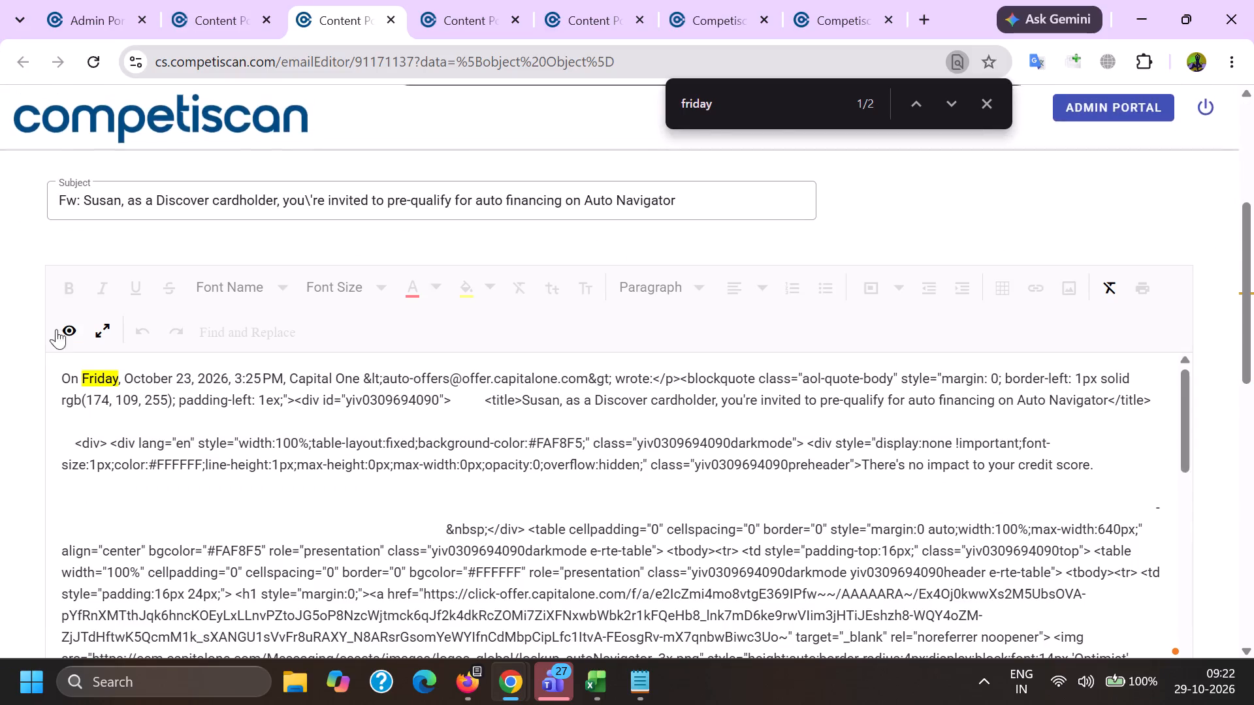
{"action": "left_click", "coordinate": [72, 328]}
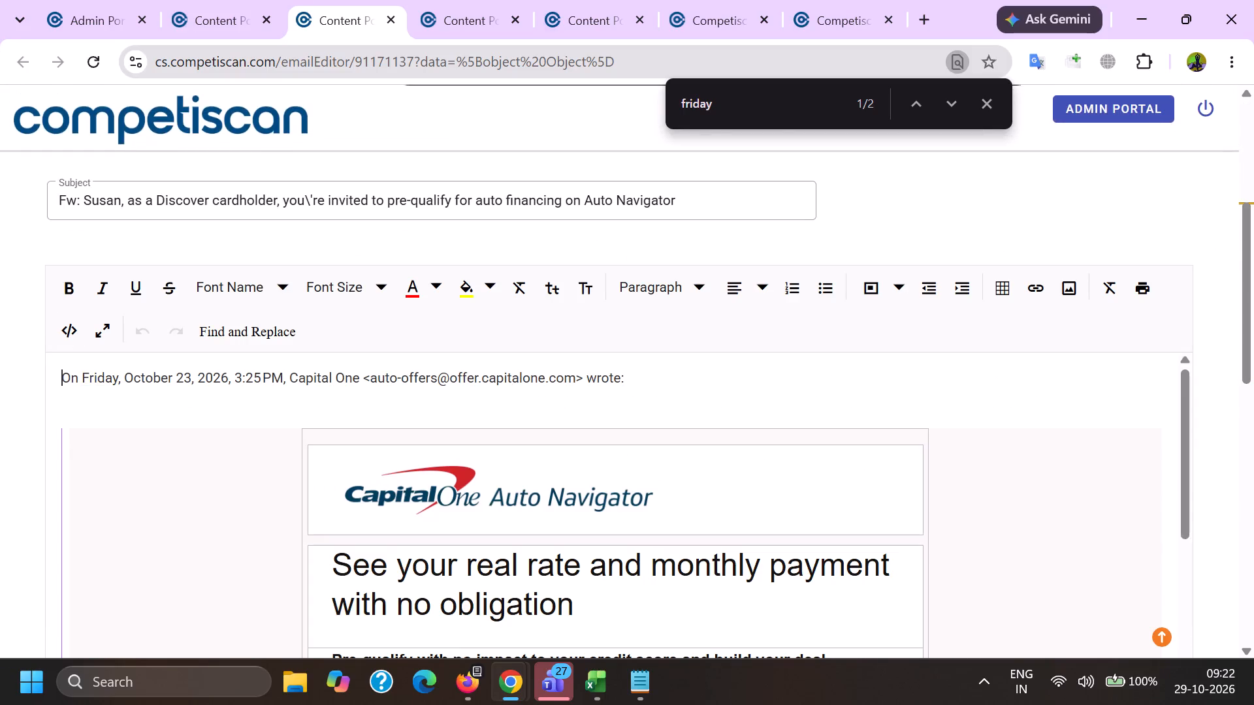
Insert blank lines above the "On Friday" line and enter the header labels "From:", "Date:" and "Subject:".
{"action": "key", "text": "shift+Return"}
{"action": "key", "text": "shift+Return"}
{"action": "key", "text": "shift+Return"}
{"action": "key", "text": "shift+Return"}
{"action": "key", "text": "Up"}
{"action": "key", "text": "Up"}
{"action": "key", "text": "Up"}
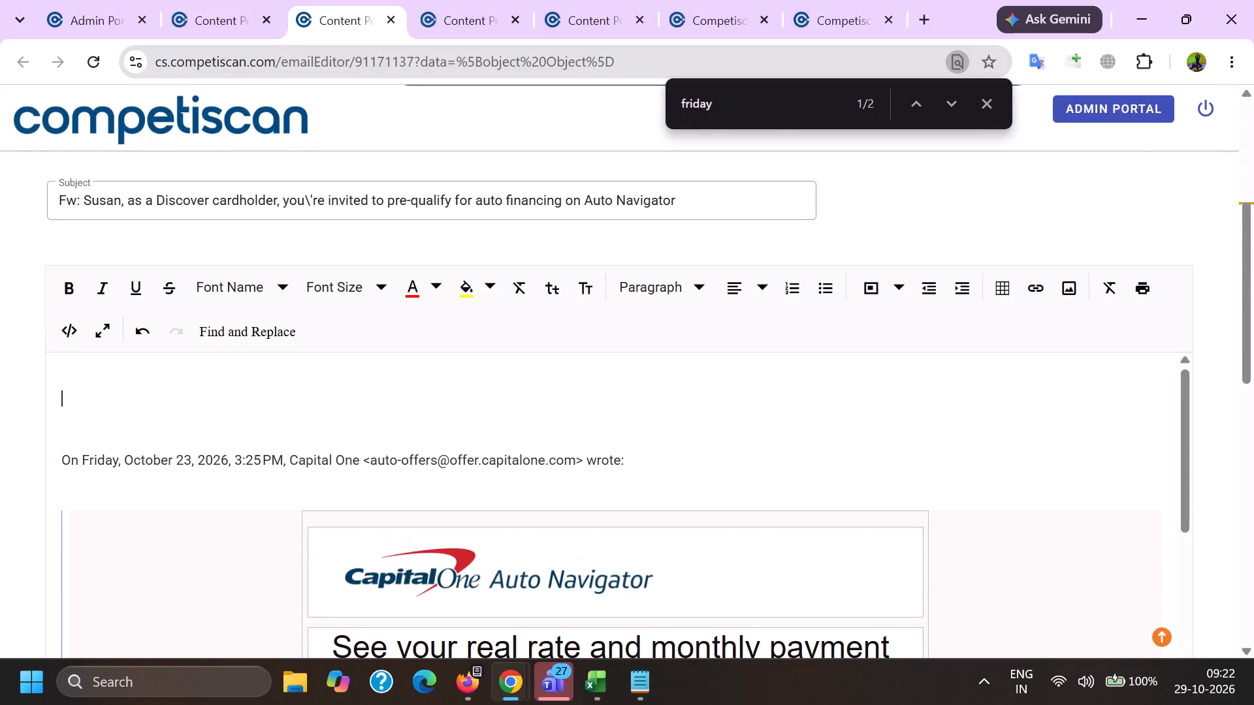
{"action": "key", "text": "Up"}
{"action": "scroll", "coordinate": [65, 421], "scroll_direction": "up", "scroll_amount": 4}
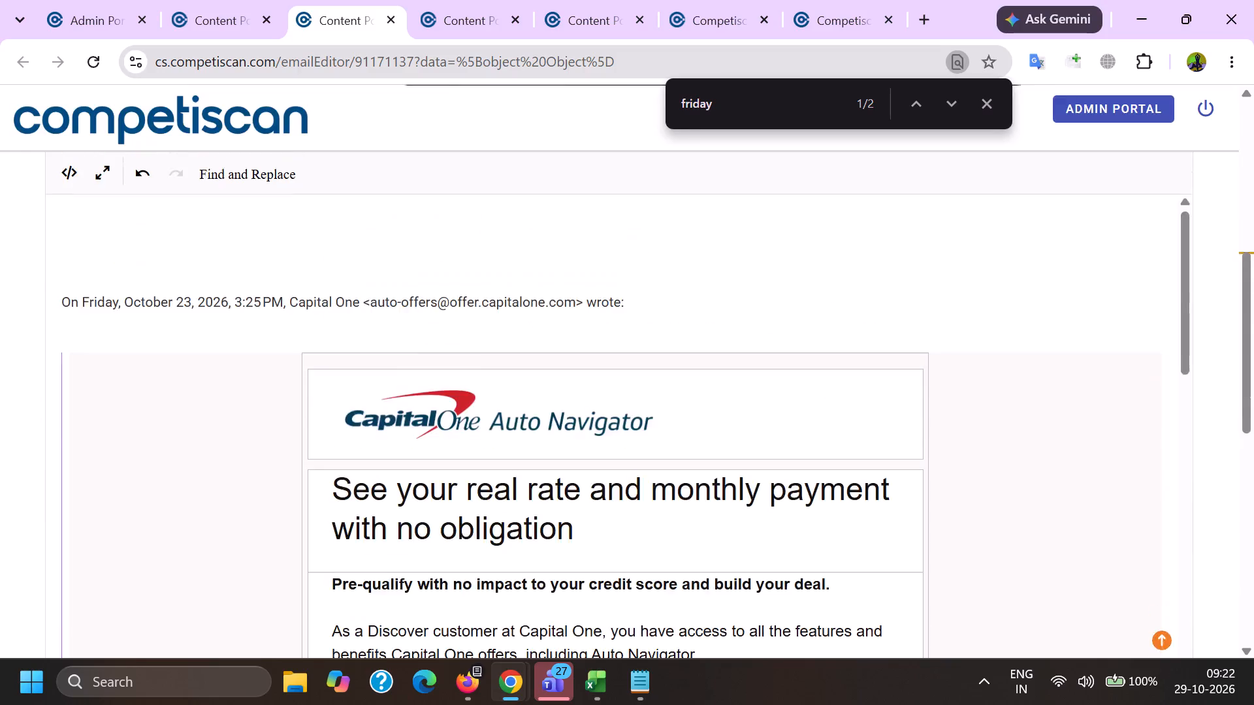
{"action": "scroll", "coordinate": [82, 429], "scroll_direction": "up", "scroll_amount": 5}
{"action": "scroll", "coordinate": [114, 420], "scroll_direction": "down", "scroll_amount": 2}
{"action": "left_click", "coordinate": [71, 417]}
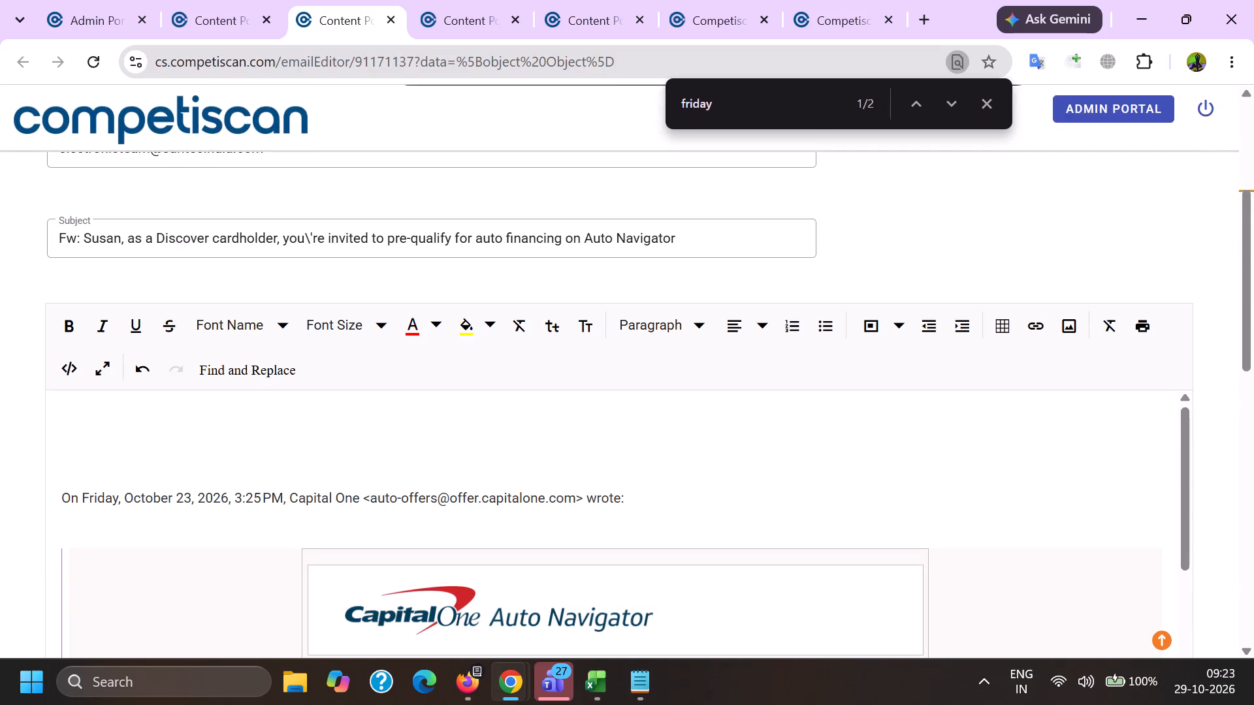
{"action": "type", "text": "om:"}
{"action": "key", "text": "space"}
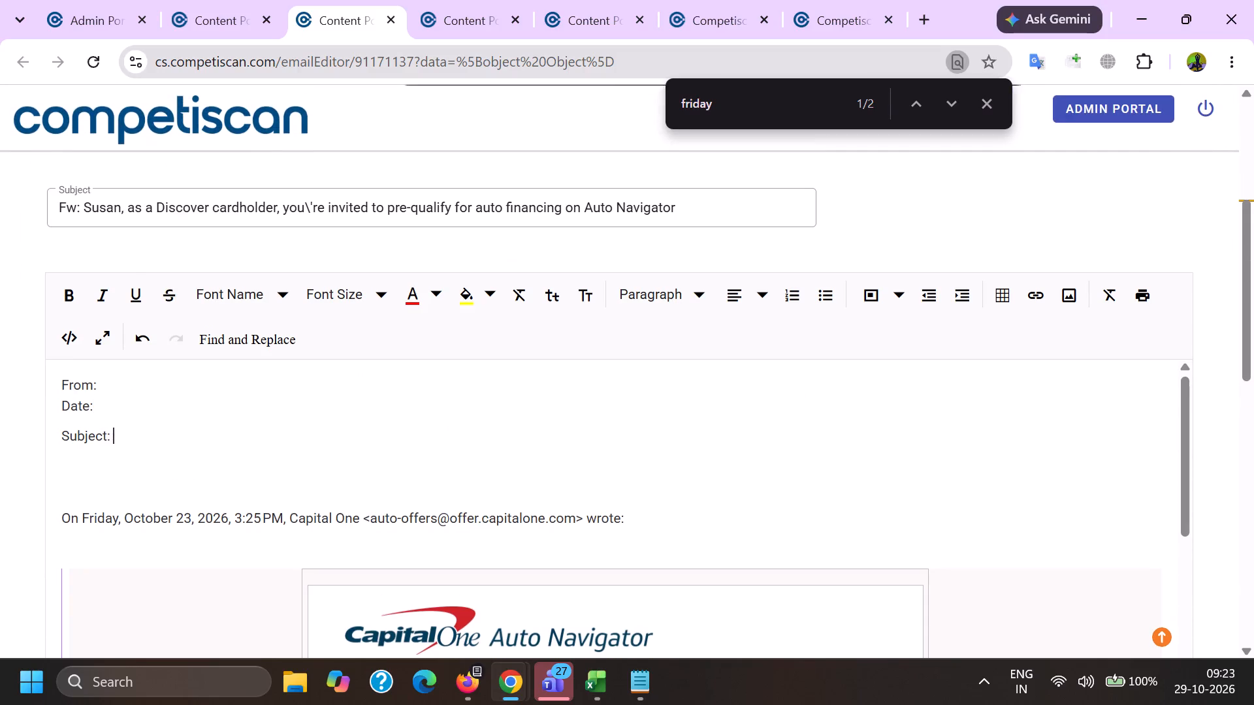
Copy "Friday, October 23, 2026, 3:25 PM," from the "wrote:" line into the Date header line.
{"action": "double_click", "coordinate": [108, 518]}
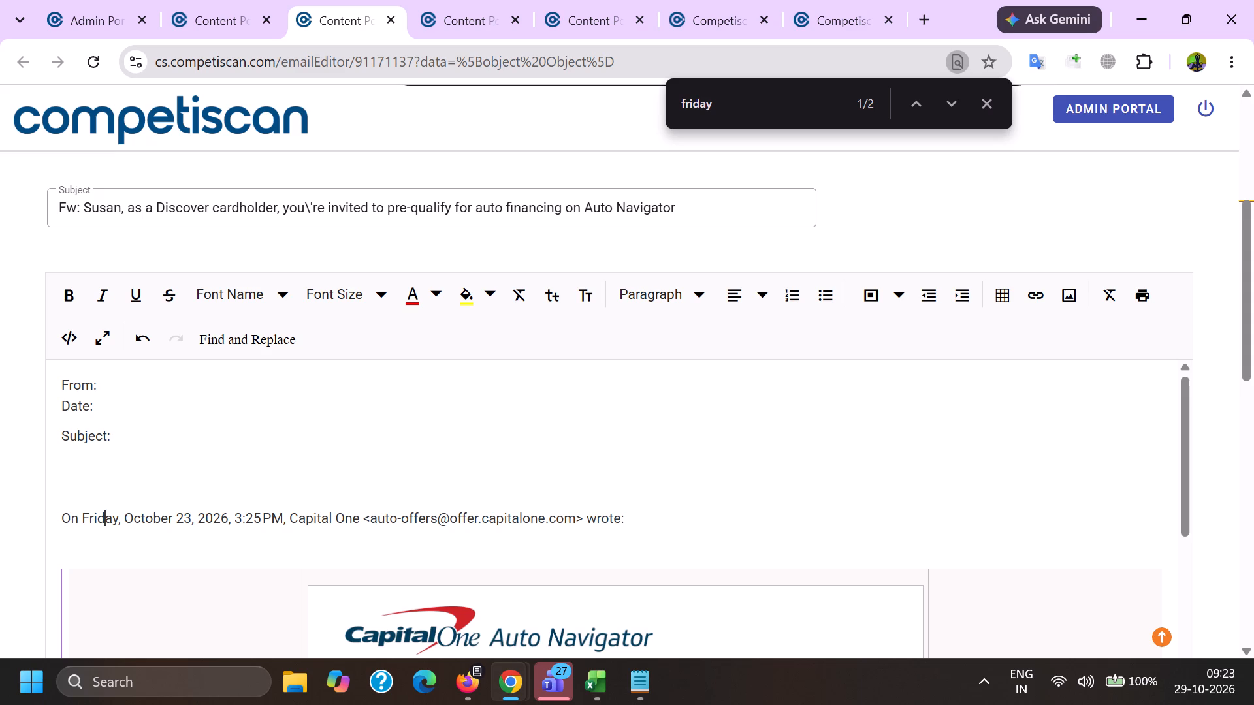
{"action": "left_click", "coordinate": [278, 512], "text": "shift"}
{"action": "key", "text": "ctrl+c"}
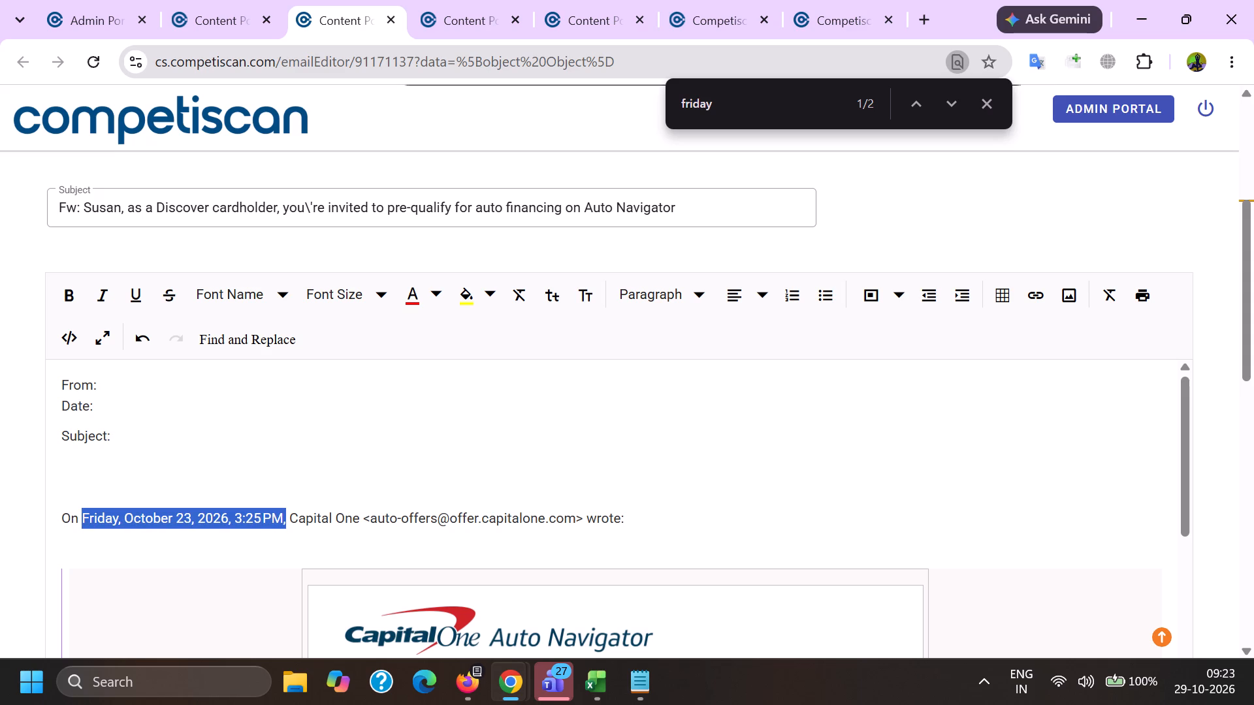
{"action": "left_click", "coordinate": [140, 423]}
{"action": "left_click", "coordinate": [118, 401]}
{"action": "key", "text": "ctrl+v"}
Remove the extra gap before the Subject label, keeping From, Date and Subject on separate consecutive lines.
{"action": "left_click", "coordinate": [62, 437]}
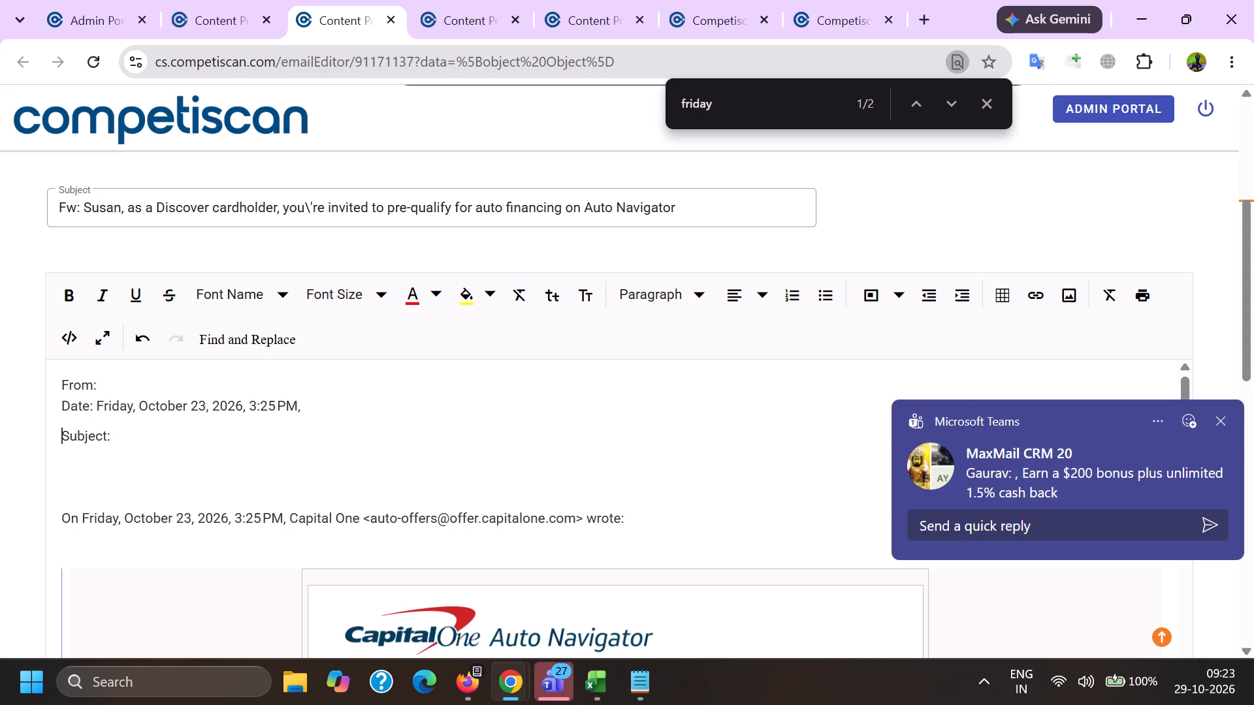
{"action": "key", "text": "BackSpace"}
{"action": "key", "text": "shift+Return"}
{"action": "key", "text": "BackSpace"}
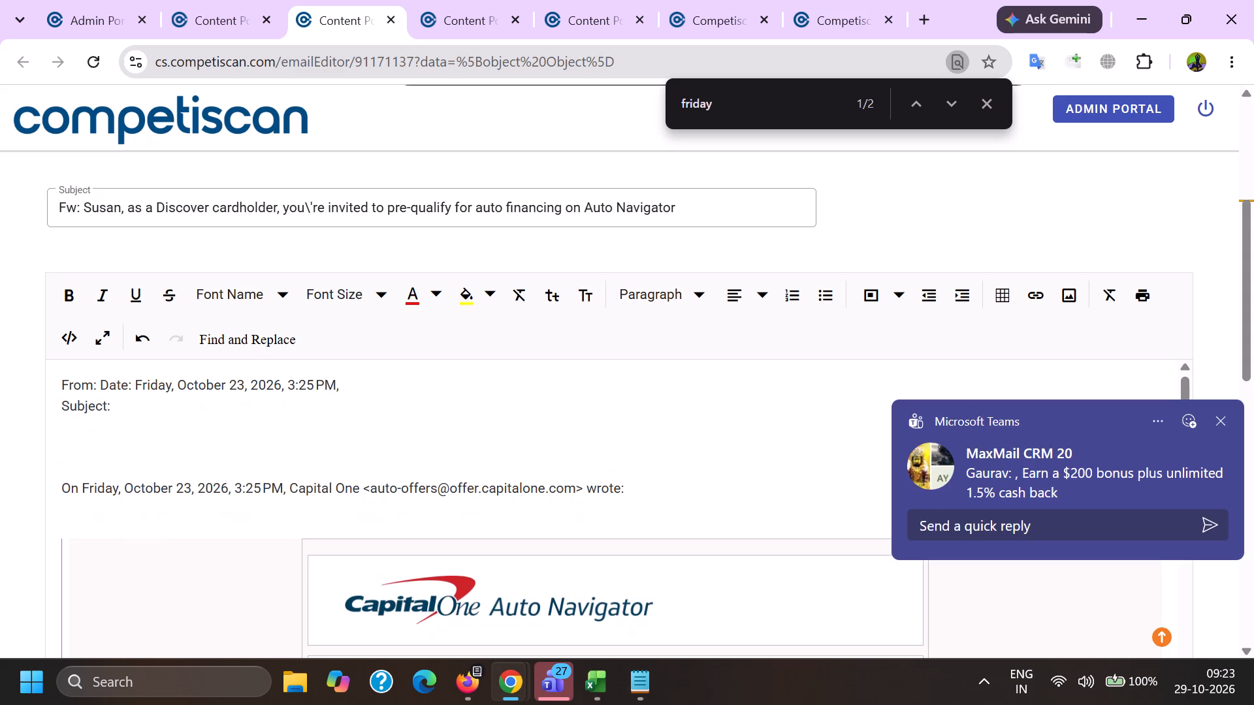
{"action": "left_click", "coordinate": [103, 384]}
{"action": "key", "text": "shift+Return"}
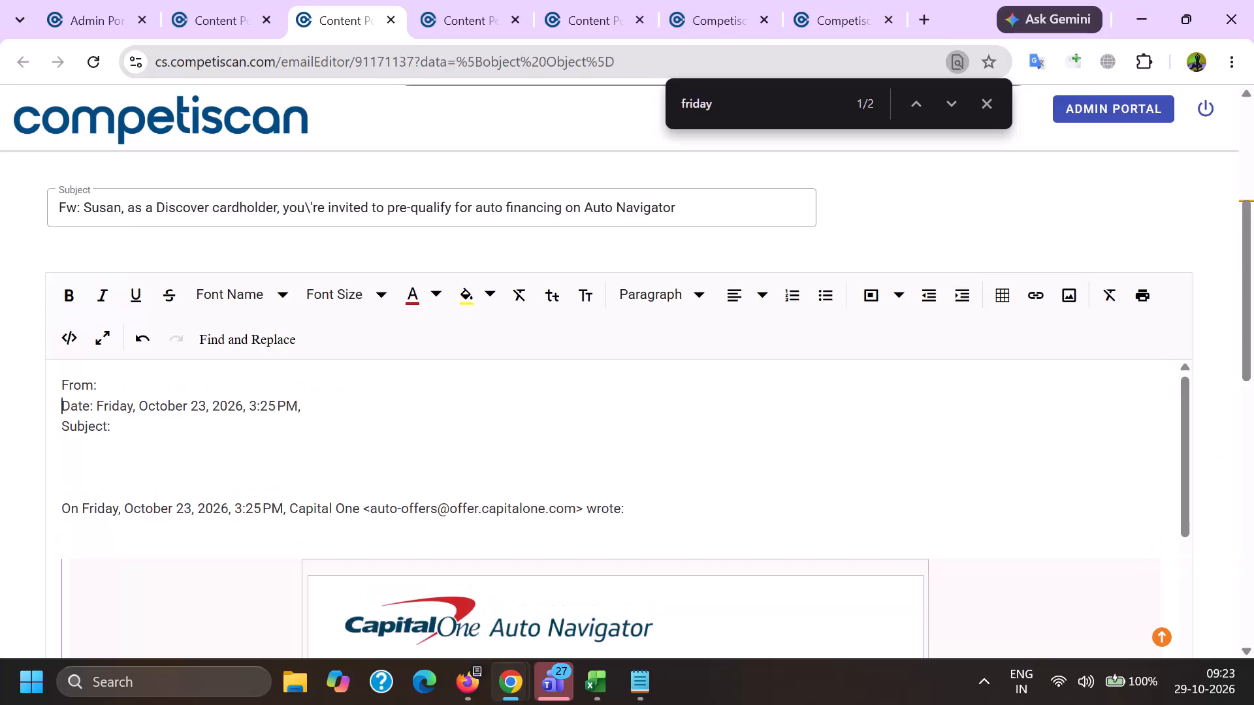
Copy the sender name "Capital One" from the "wrote:" line into the From header line.
{"action": "double_click", "coordinate": [302, 504]}
{"action": "left_click", "coordinate": [353, 507], "text": "shift"}
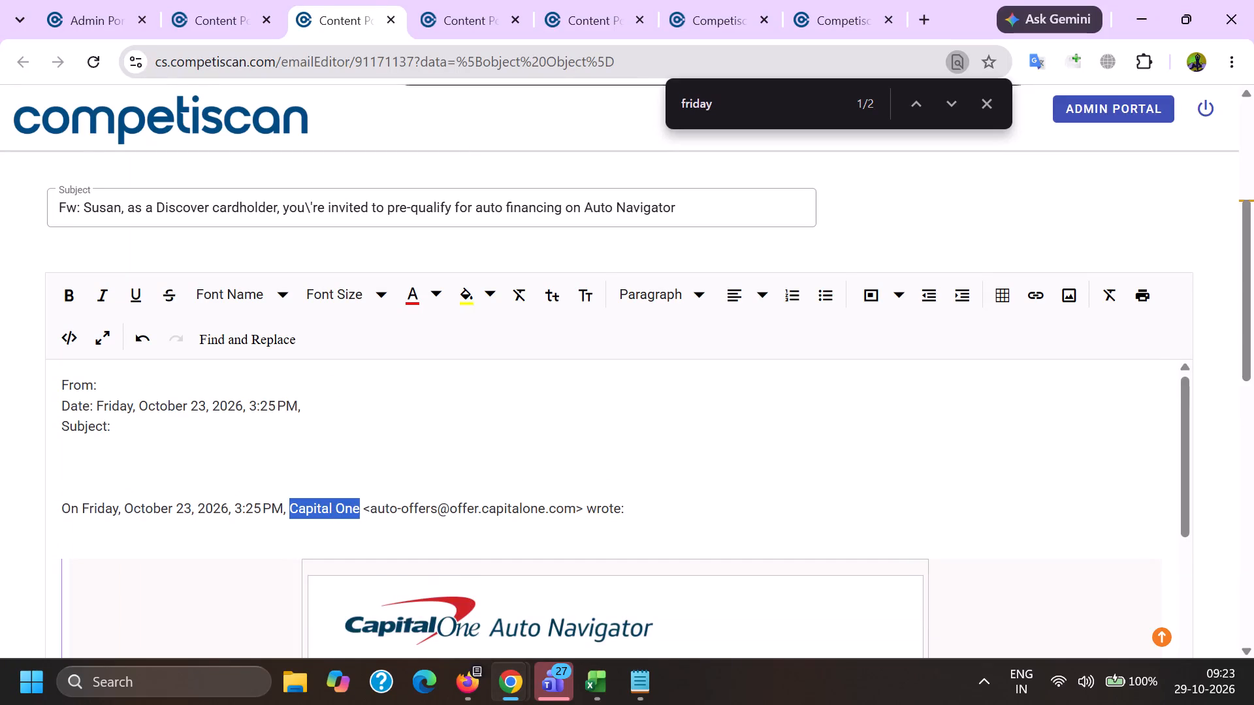
{"action": "key", "text": "ctrl+c"}
{"action": "left_click", "coordinate": [104, 376]}
{"action": "key", "text": "ctrl+v"}
Copy the email's subject from ", as a Discover cardholder" through "Auto Navigator" into the Subject header line.
{"action": "left_click", "coordinate": [144, 426]}
{"action": "scroll", "coordinate": [161, 456], "scroll_direction": "up", "scroll_amount": 4}
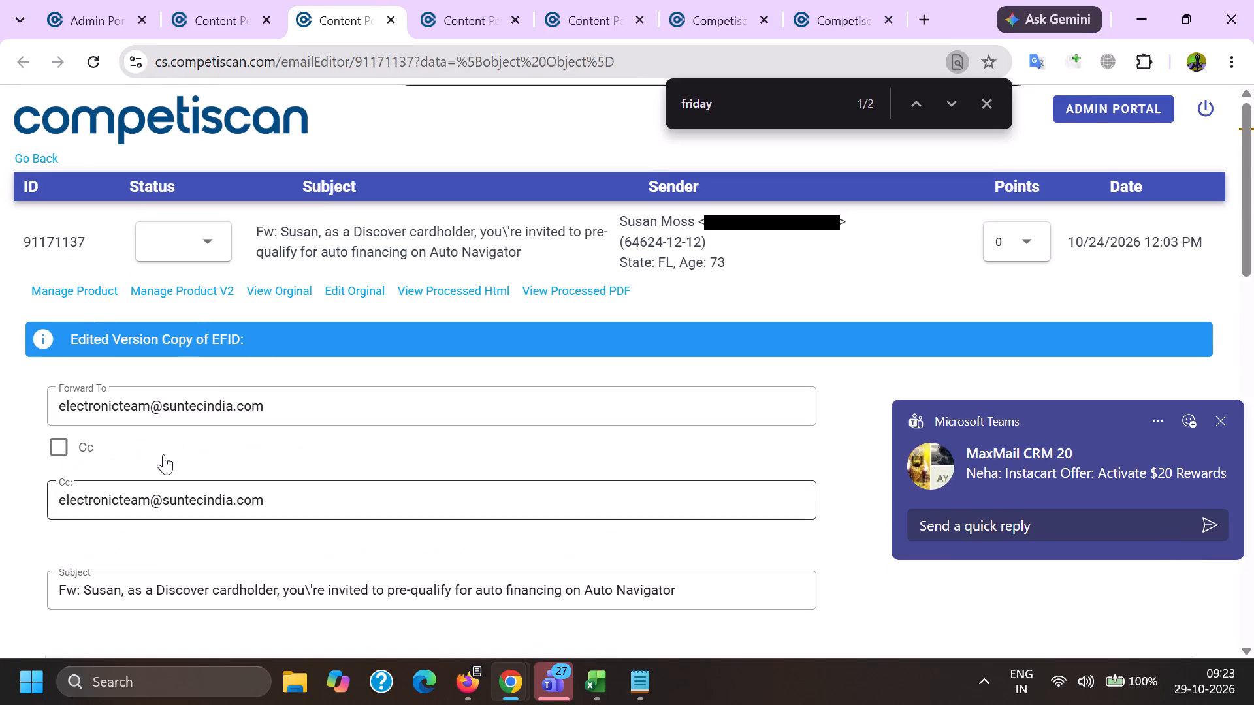
{"action": "scroll", "coordinate": [121, 491], "scroll_direction": "down", "scroll_amount": 1}
{"action": "left_click_drag", "start_coordinate": [118, 492], "coordinate": [734, 484]}
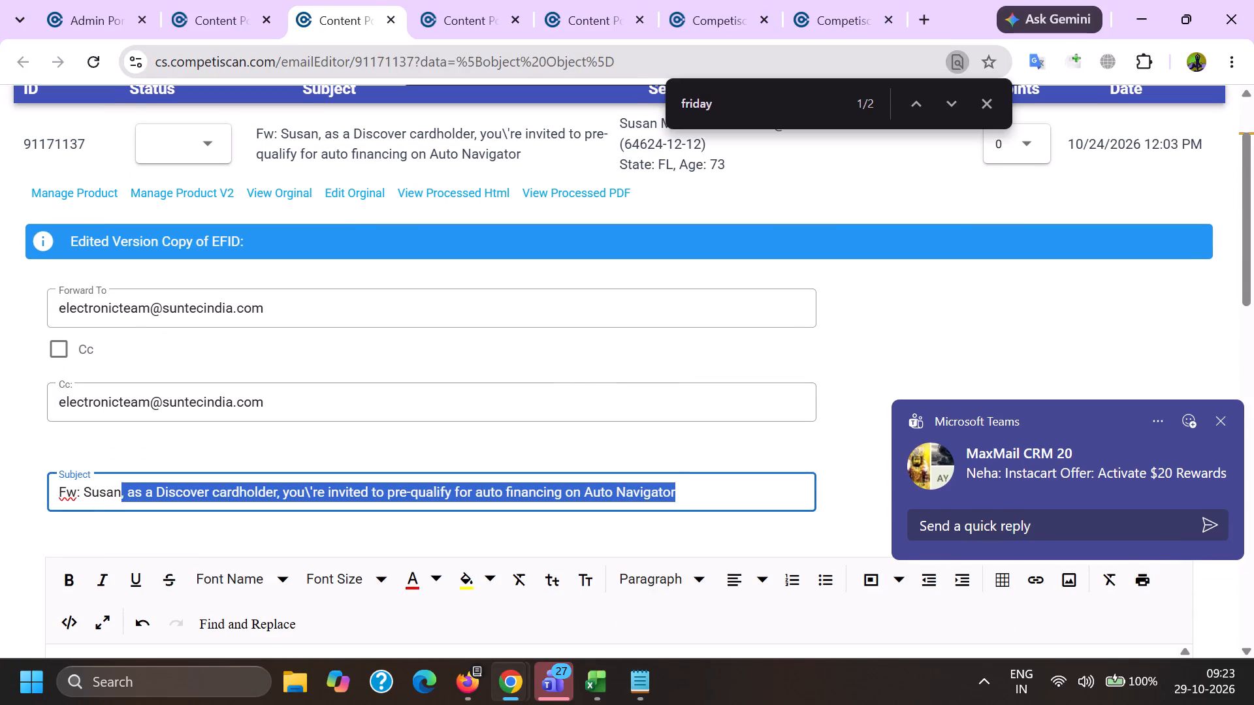
{"action": "key", "text": "ctrl+c"}
{"action": "scroll", "coordinate": [309, 307], "scroll_direction": "down", "scroll_amount": 2}
{"action": "left_click", "coordinate": [171, 447]}
{"action": "key", "text": "ctrl+v"}
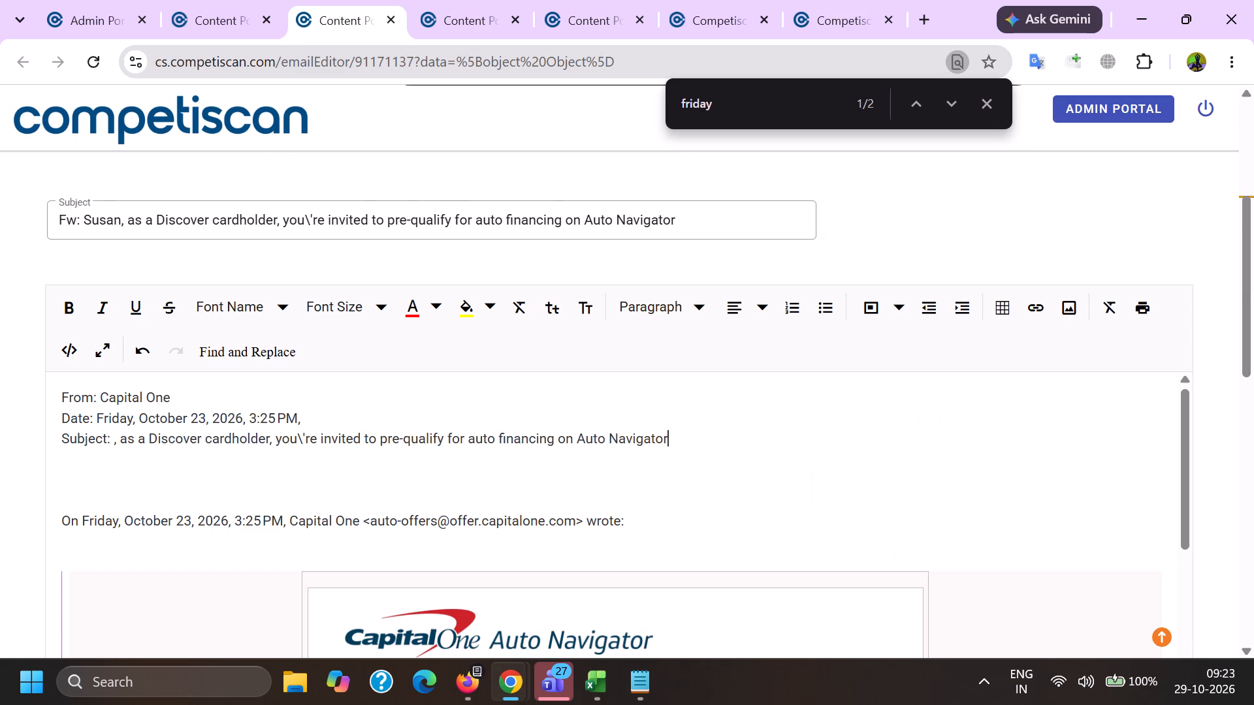
Delete the "On Friday, October 23, 2026 ... wrote:" line and the blank space around it above the email body.
{"action": "left_click_drag", "start_coordinate": [733, 601], "coordinate": [89, 497]}
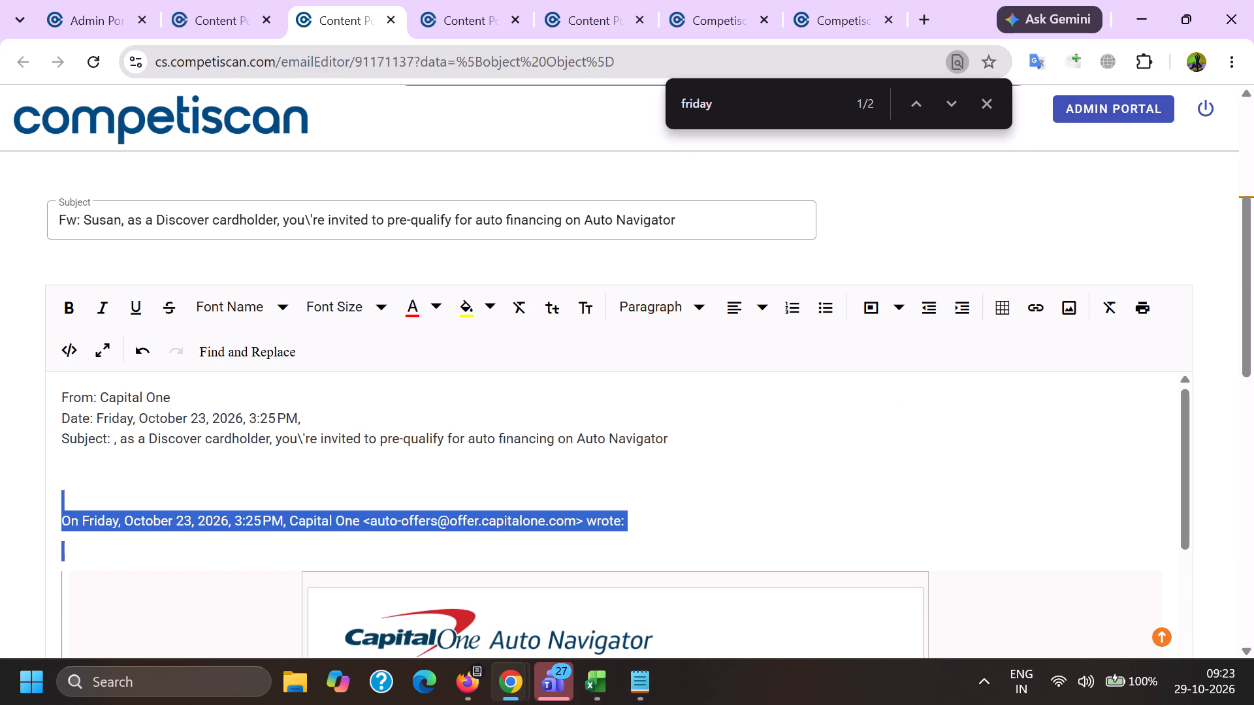
{"action": "left_click_drag", "start_coordinate": [89, 497], "coordinate": [61, 487]}
{"action": "key", "text": "BackSpace"}
Search the email editor page for remaining occurrences of the recipient's first name from the Subject field.
{"action": "scroll", "coordinate": [233, 275], "scroll_direction": "down", "scroll_amount": 7}
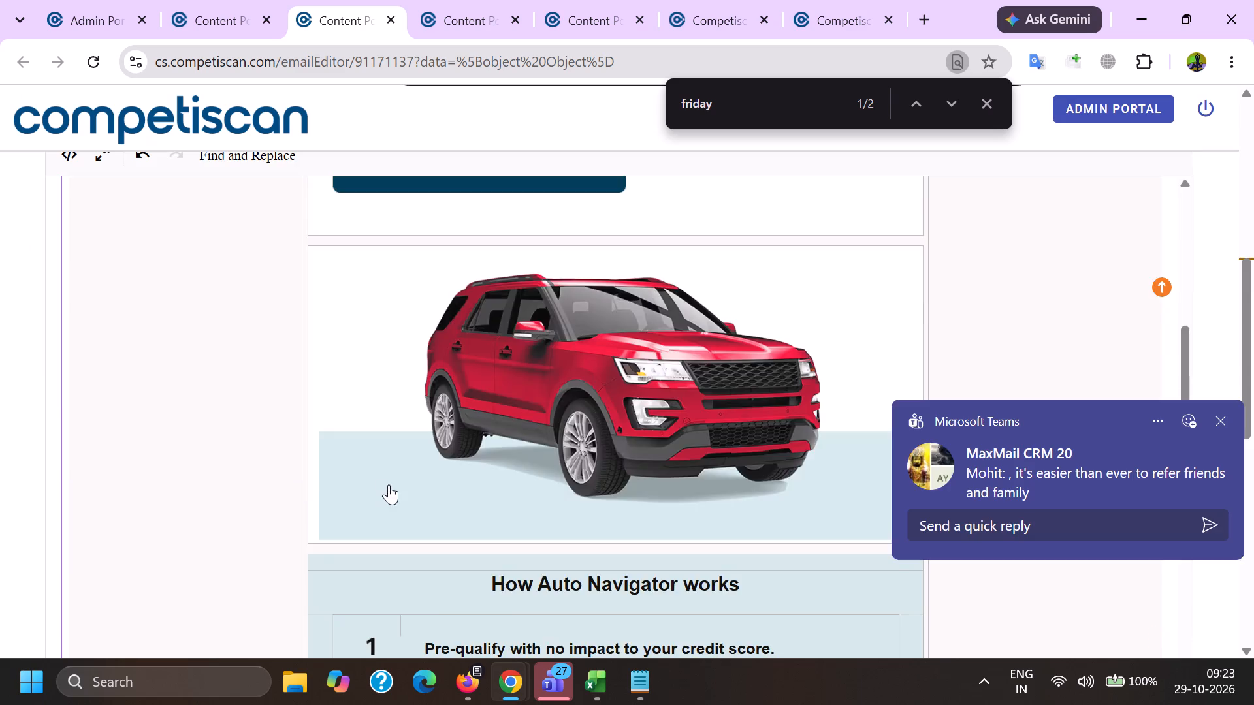
{"action": "scroll", "coordinate": [389, 484], "scroll_direction": "down", "scroll_amount": 5}
{"action": "scroll", "coordinate": [389, 485], "scroll_direction": "up", "scroll_amount": 12}
{"action": "scroll", "coordinate": [337, 463], "scroll_direction": "up", "scroll_amount": 3}
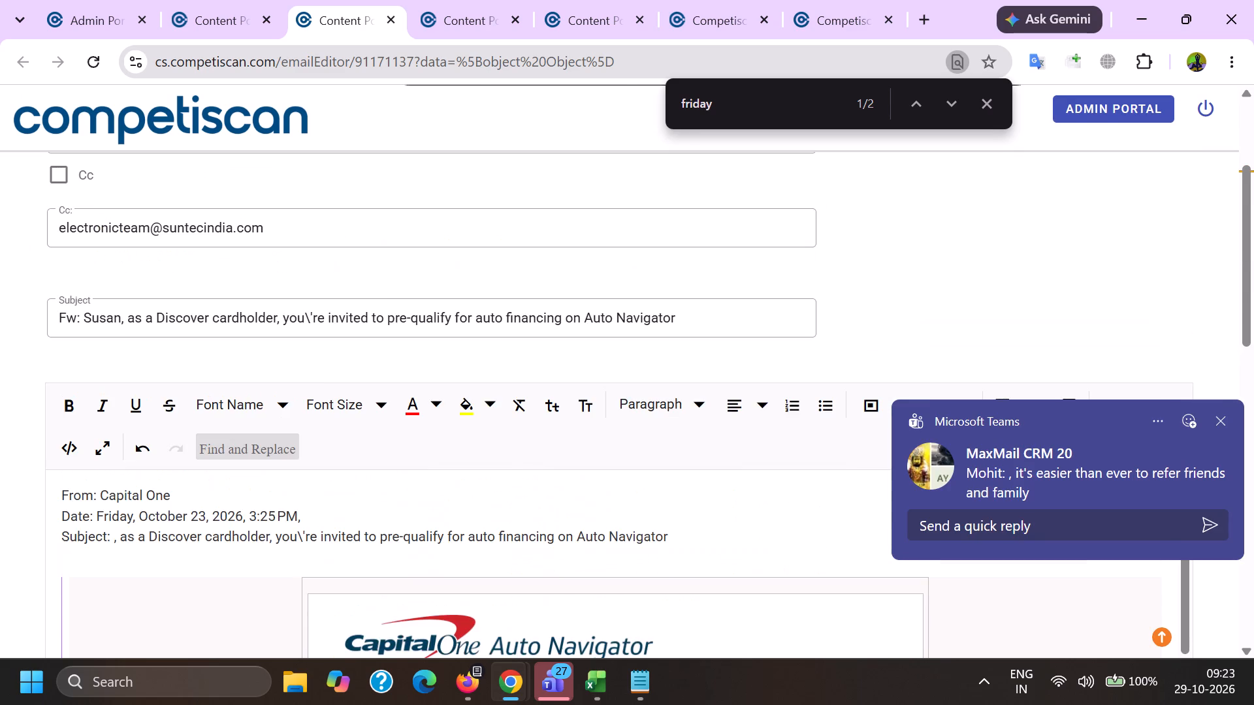
{"action": "double_click", "coordinate": [91, 396]}
{"action": "key", "text": "ctrl+c"}
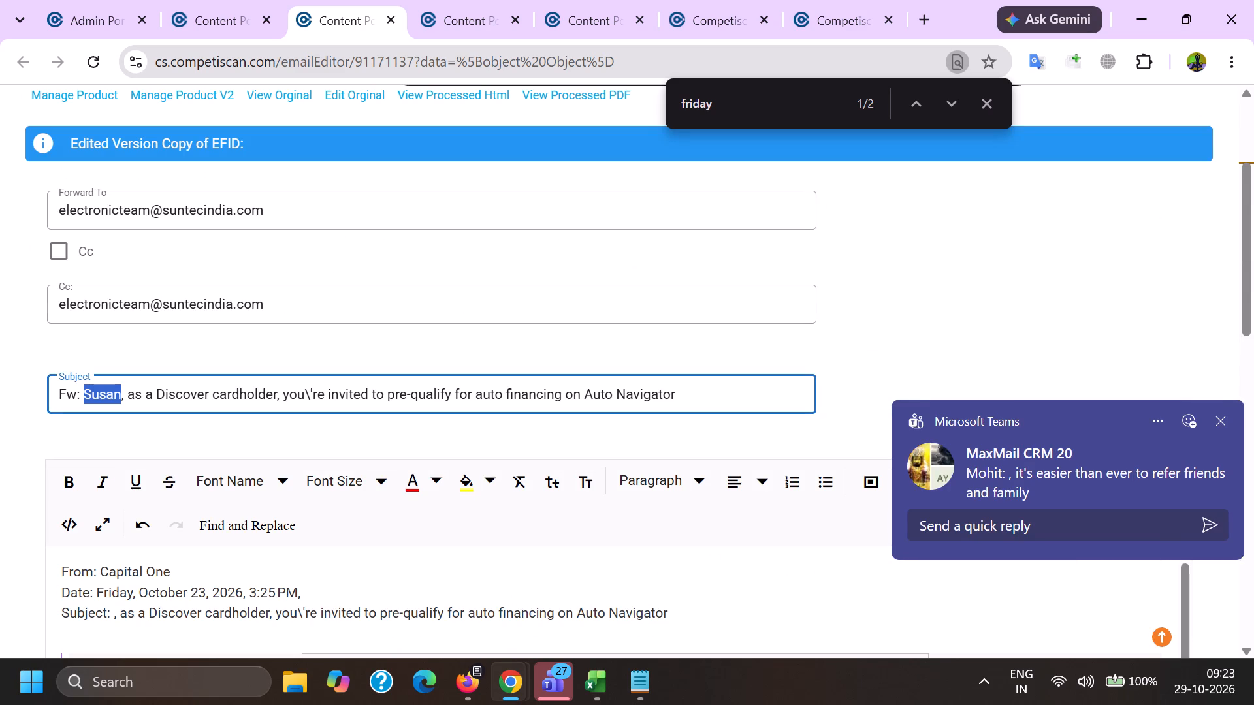
{"action": "key", "text": "ctrl+f"}
{"action": "key", "text": "ctrl+v"}
{"action": "key", "text": "Return"}
{"action": "key", "text": "Return"}
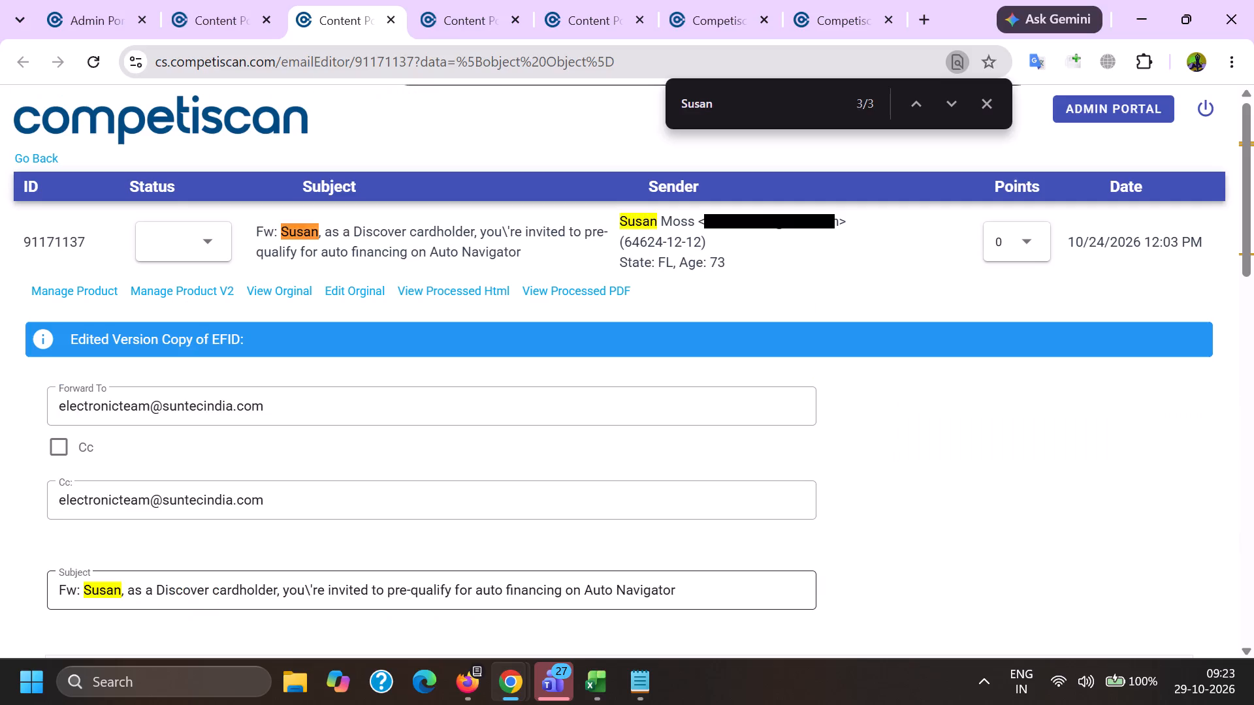
{"action": "key", "text": "Return"}
{"action": "key", "text": "Return"}
{"action": "key", "text": "Return"}
{"action": "key", "text": "Return"}
{"action": "scroll", "coordinate": [394, 405], "scroll_direction": "down", "scroll_amount": 20}
{"action": "scroll", "coordinate": [394, 405], "scroll_direction": "down", "scroll_amount": 1}
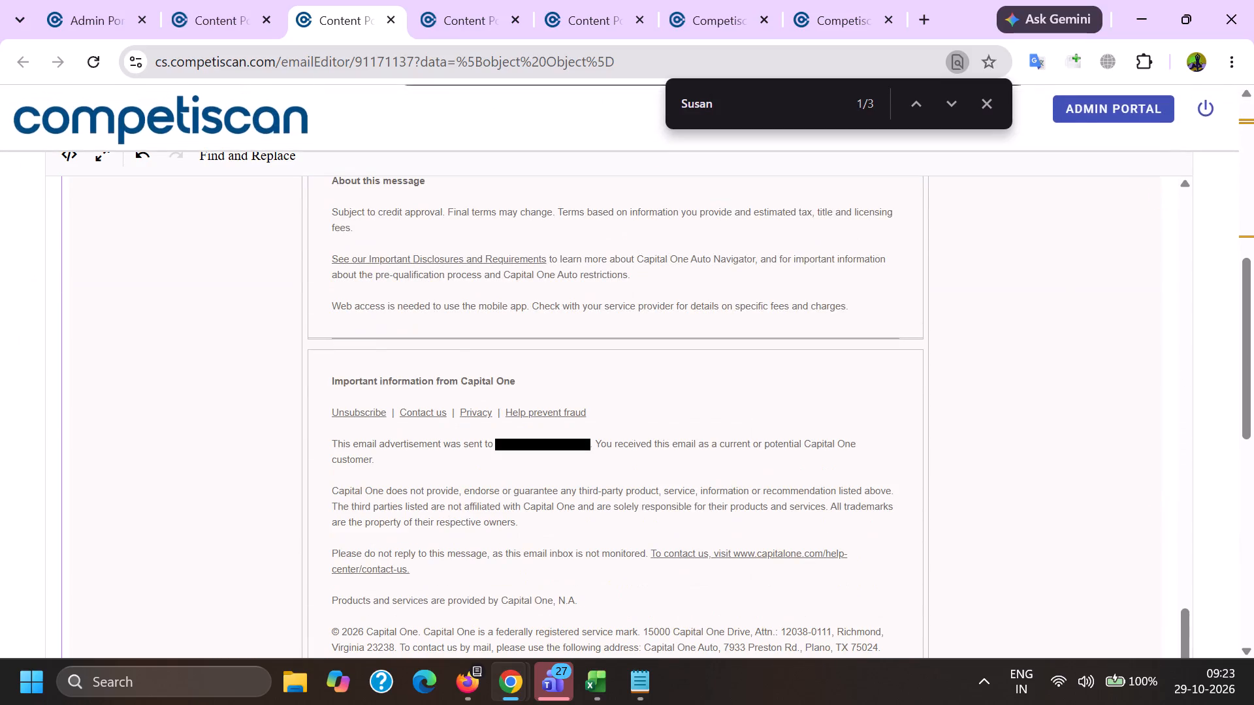
Copy the address of the footer's Privacy link and remove all links from the email body.
{"action": "right_click", "coordinate": [468, 415]}
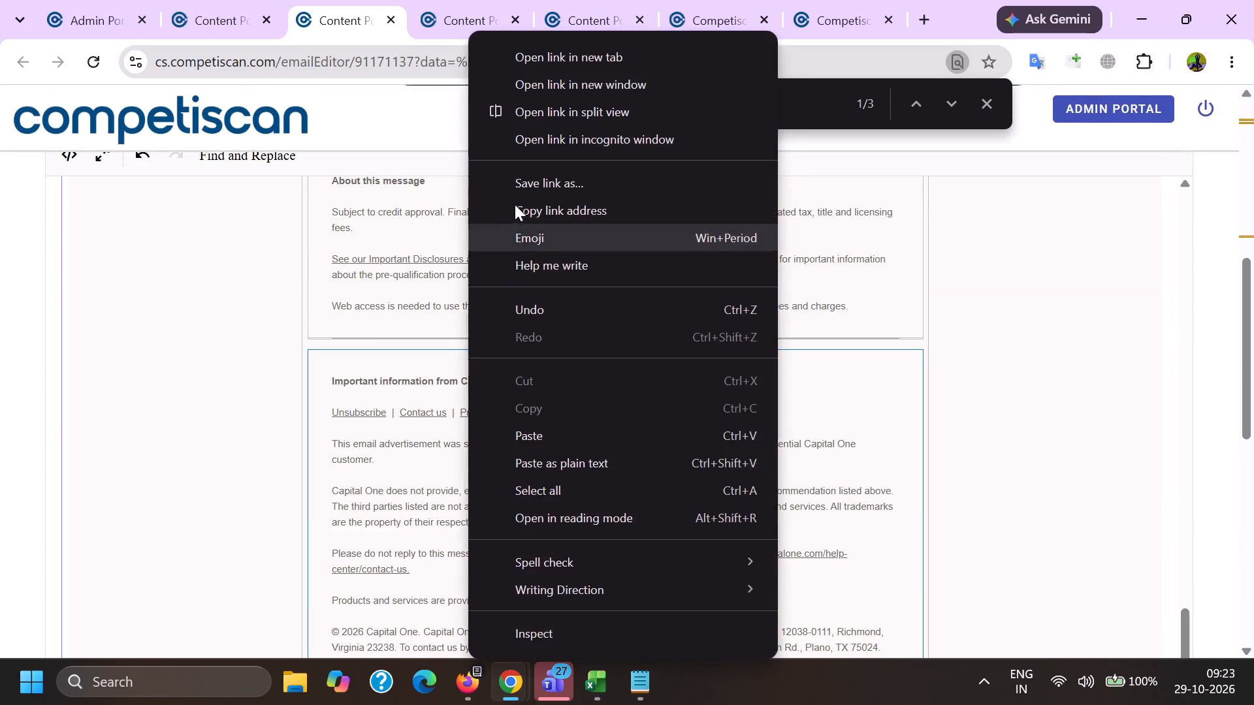
{"action": "left_click", "coordinate": [515, 204]}
{"action": "scroll", "coordinate": [0, 286], "scroll_direction": "down", "scroll_amount": 3}
{"action": "left_click", "coordinate": [118, 547]}
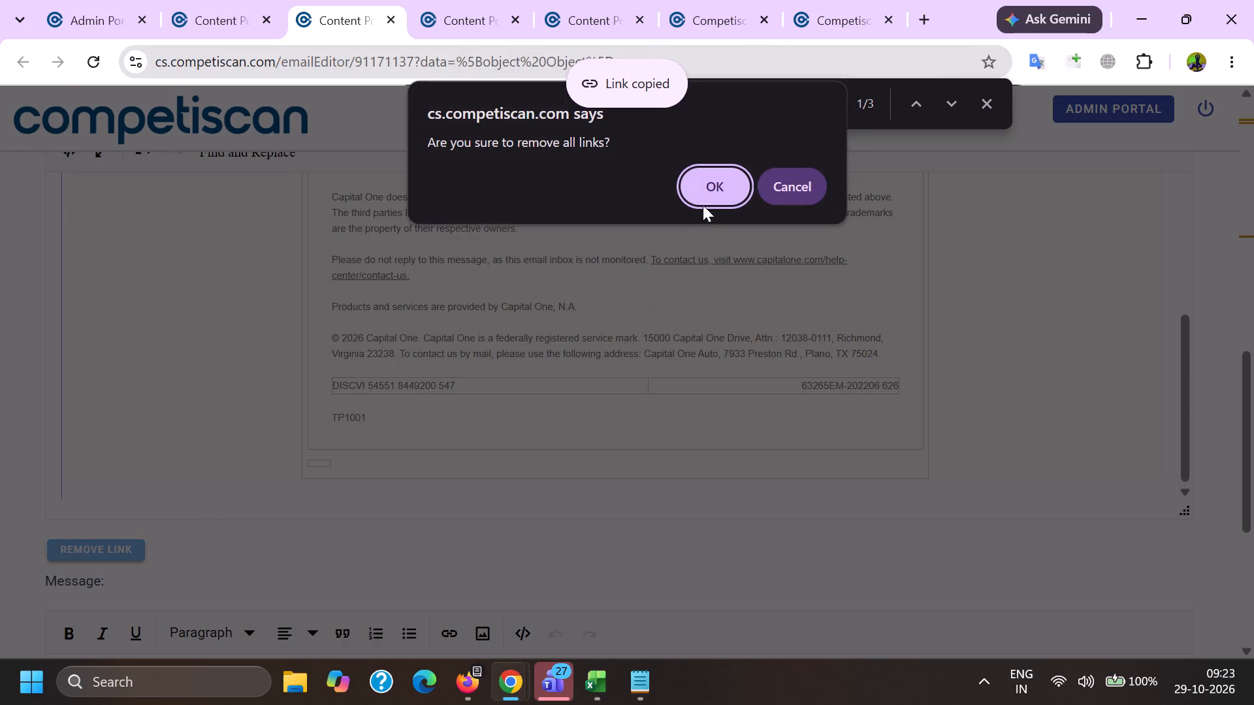
{"action": "left_click", "coordinate": [703, 205]}
{"action": "scroll", "coordinate": [530, 560], "scroll_direction": "up", "scroll_amount": 1}
{"action": "left_click_drag", "start_coordinate": [713, 155], "coordinate": [713, 171]}
{"action": "left_click", "coordinate": [713, 187]}
Insert the copied web address as a link at the footer's Privacy text, opening in a new window.
{"action": "scroll", "coordinate": [593, 483], "scroll_direction": "up", "scroll_amount": 2}
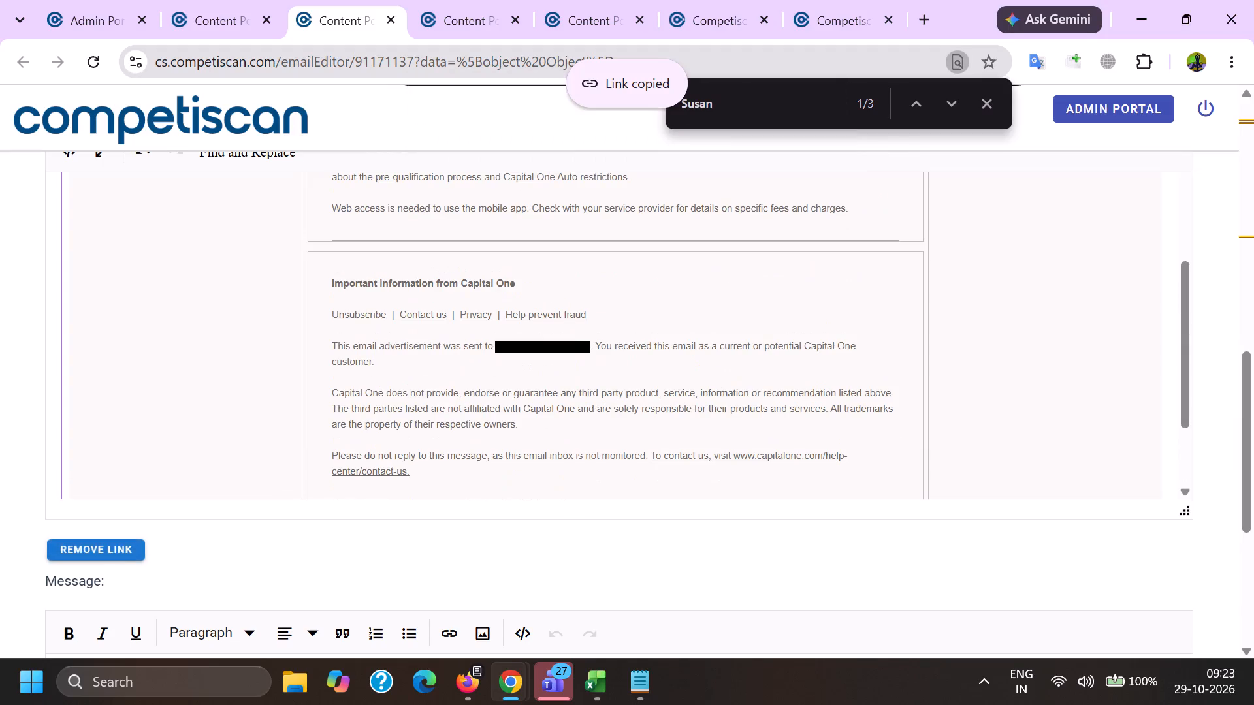
{"action": "left_click", "coordinate": [475, 322]}
{"action": "key", "text": "ctrl+k"}
{"action": "key", "text": "ctrl+v"}
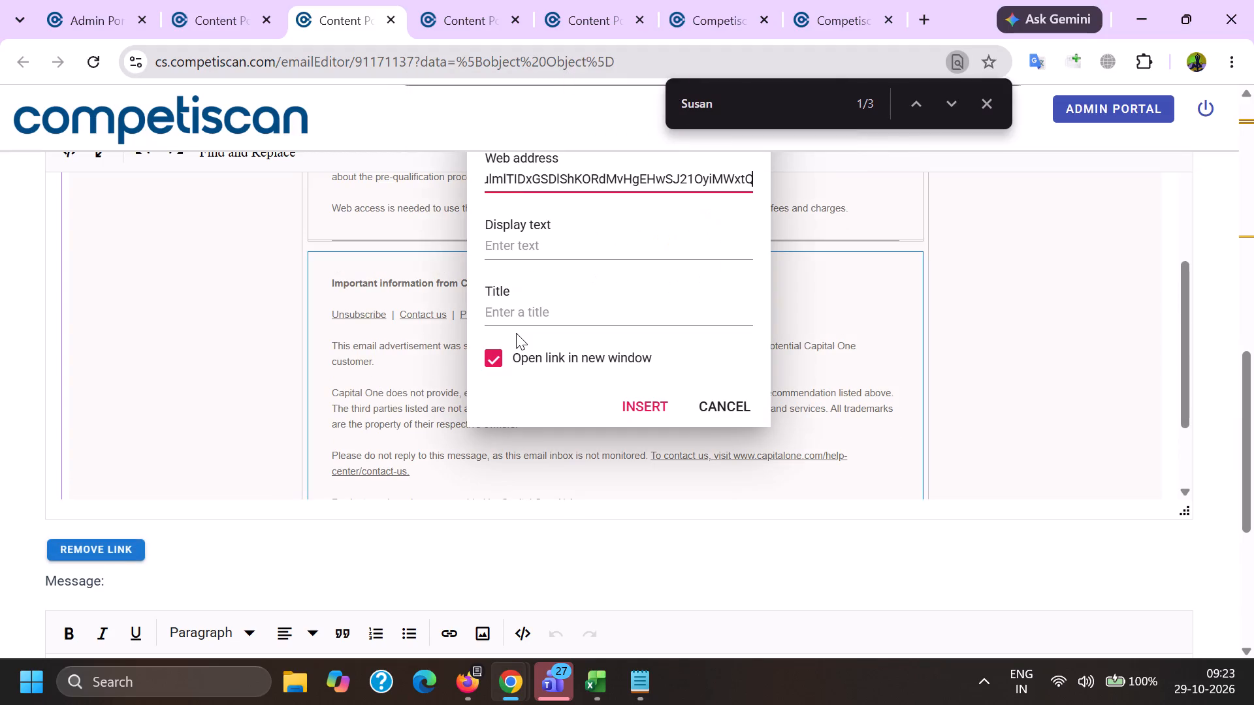
{"action": "left_click", "coordinate": [655, 401]}
Delete the recipient's e-mail address from the "This email advertisement was sent to" sentence in the footer.
{"action": "scroll", "coordinate": [397, 464], "scroll_direction": "down", "scroll_amount": 5}
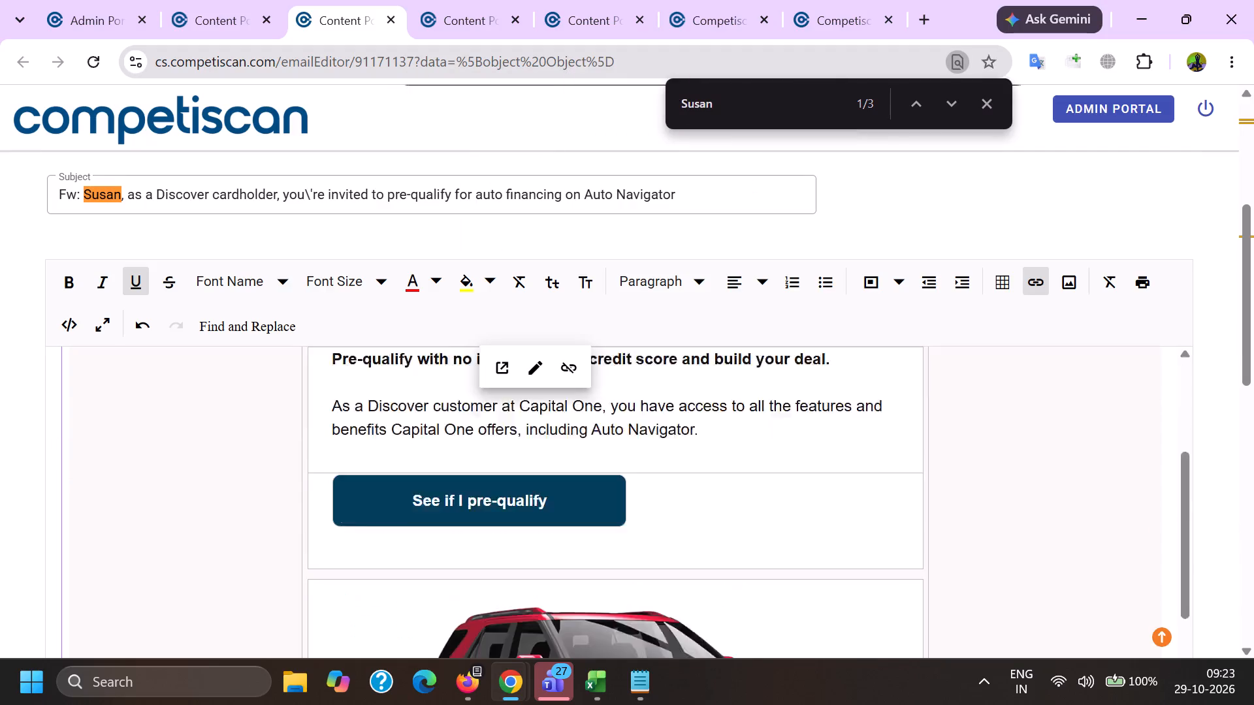
{"action": "scroll", "coordinate": [365, 515], "scroll_direction": "down", "scroll_amount": 19}
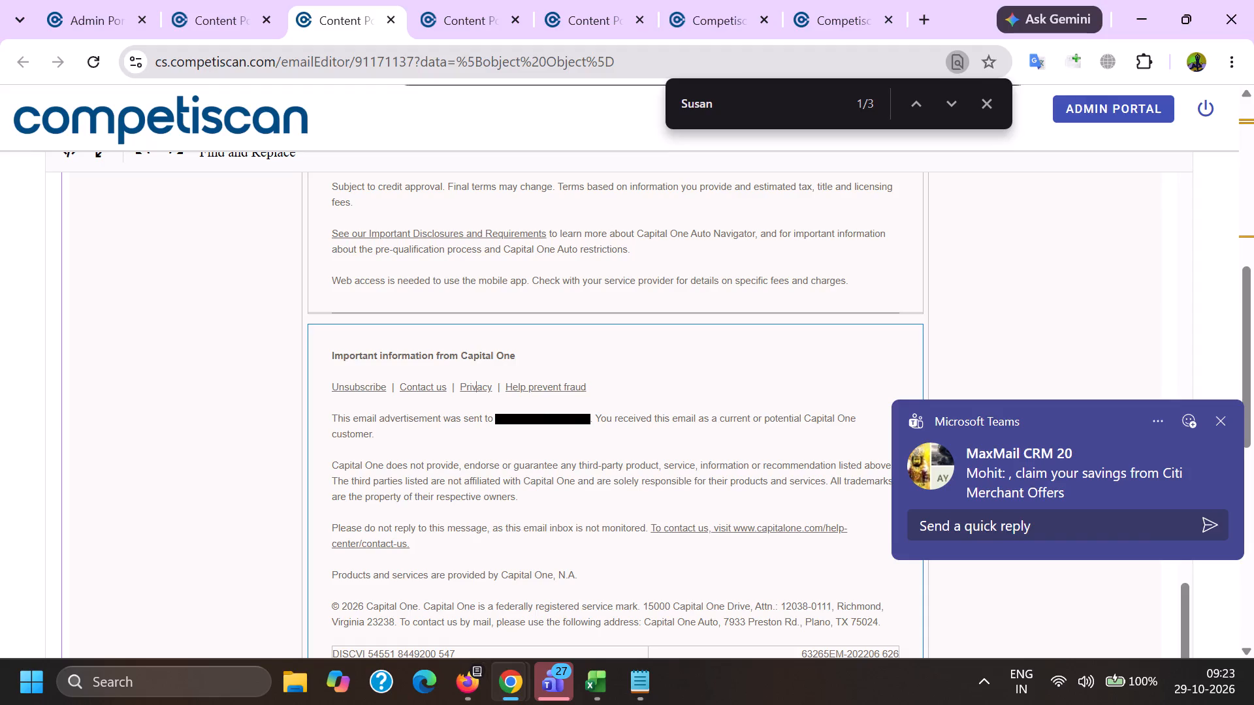
{"action": "left_click_drag", "start_coordinate": [494, 420], "coordinate": [593, 420]}
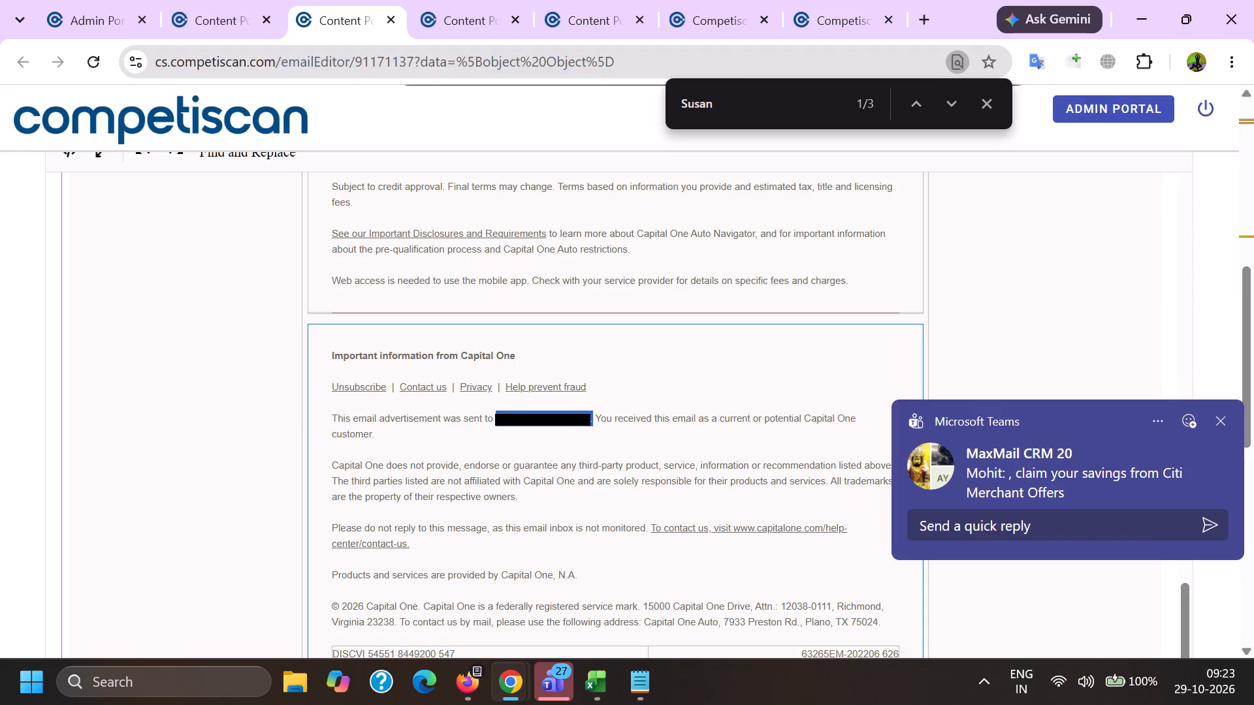
{"action": "left_click_drag", "start_coordinate": [593, 420], "coordinate": [590, 420]}
{"action": "key", "text": "BackSpace"}
Delete the tracking code beginning with DISCVI at the bottom of the email footer.
{"action": "scroll", "coordinate": [477, 437], "scroll_direction": "down", "scroll_amount": 3}
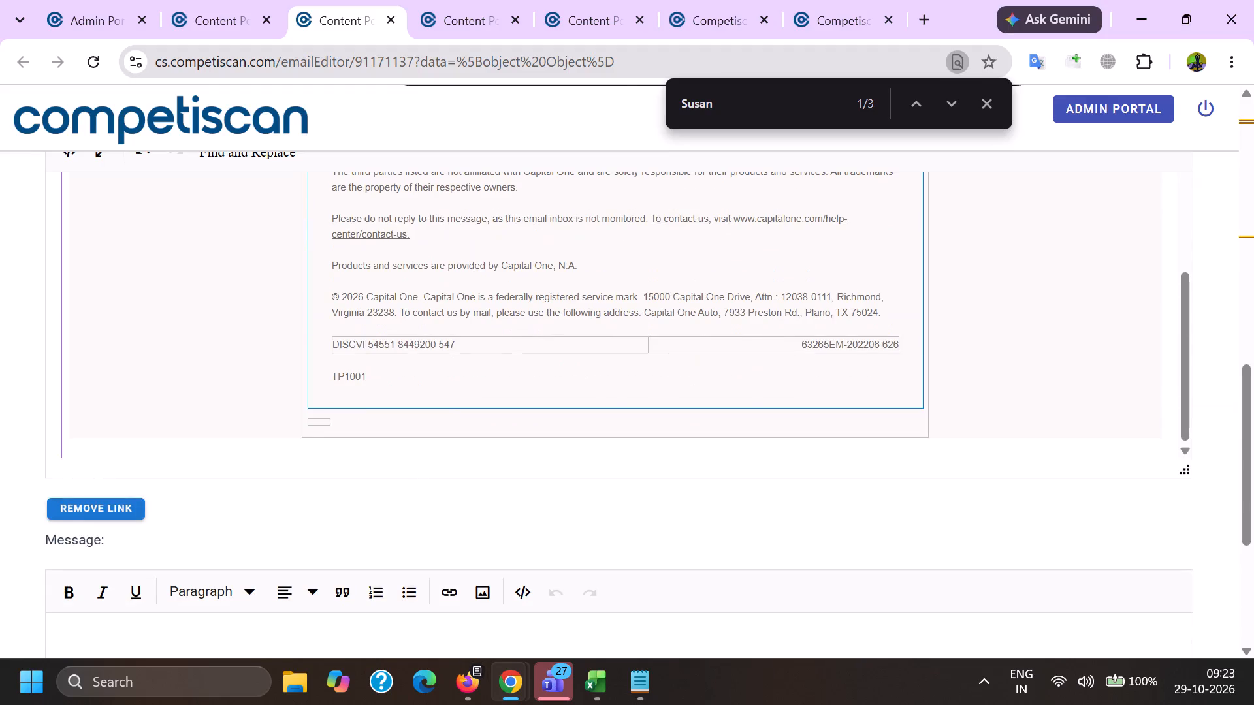
{"action": "left_click_drag", "start_coordinate": [334, 343], "coordinate": [414, 362]}
{"action": "key", "text": "BackSpace"}
{"action": "key", "text": "BackSpace"}
Save the edited email's product info.
{"action": "scroll", "coordinate": [457, 418], "scroll_direction": "down", "scroll_amount": 6}
{"action": "left_click", "coordinate": [517, 494]}
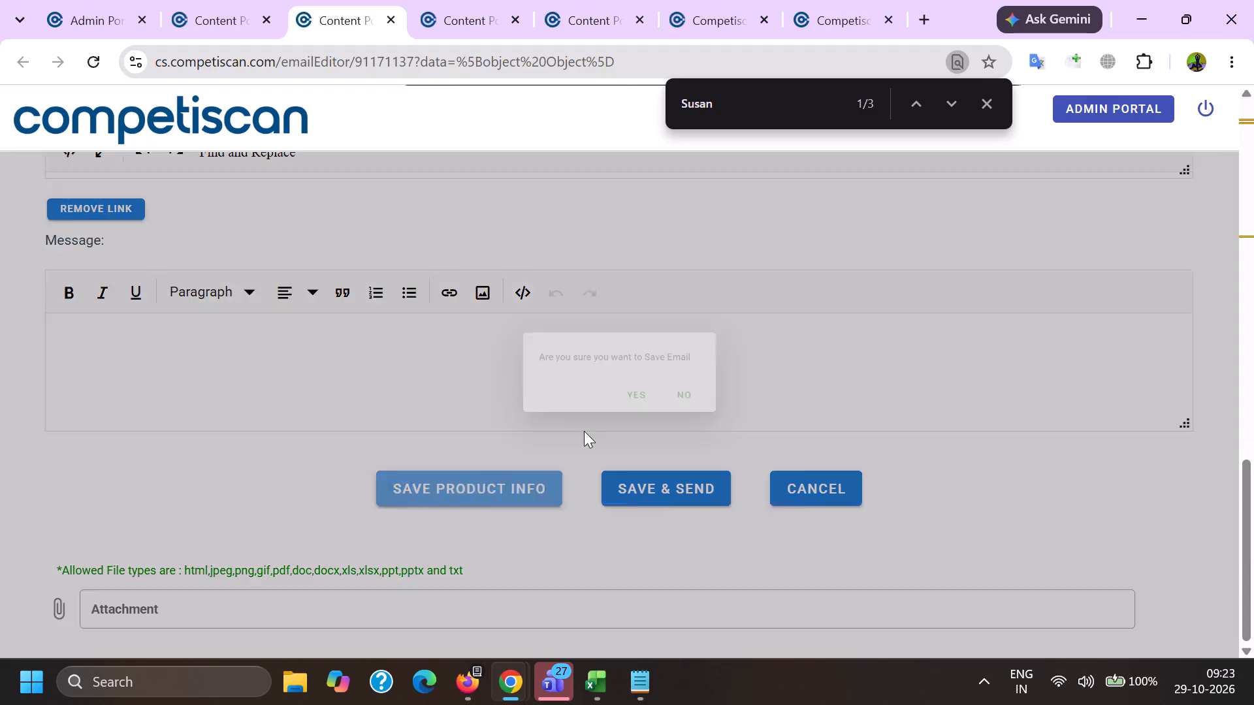
{"action": "left_click", "coordinate": [630, 410]}
Open the matching product record 20728063 and close the 360 Performance Savings product record 20946373.
{"action": "left_click", "coordinate": [828, 0]}
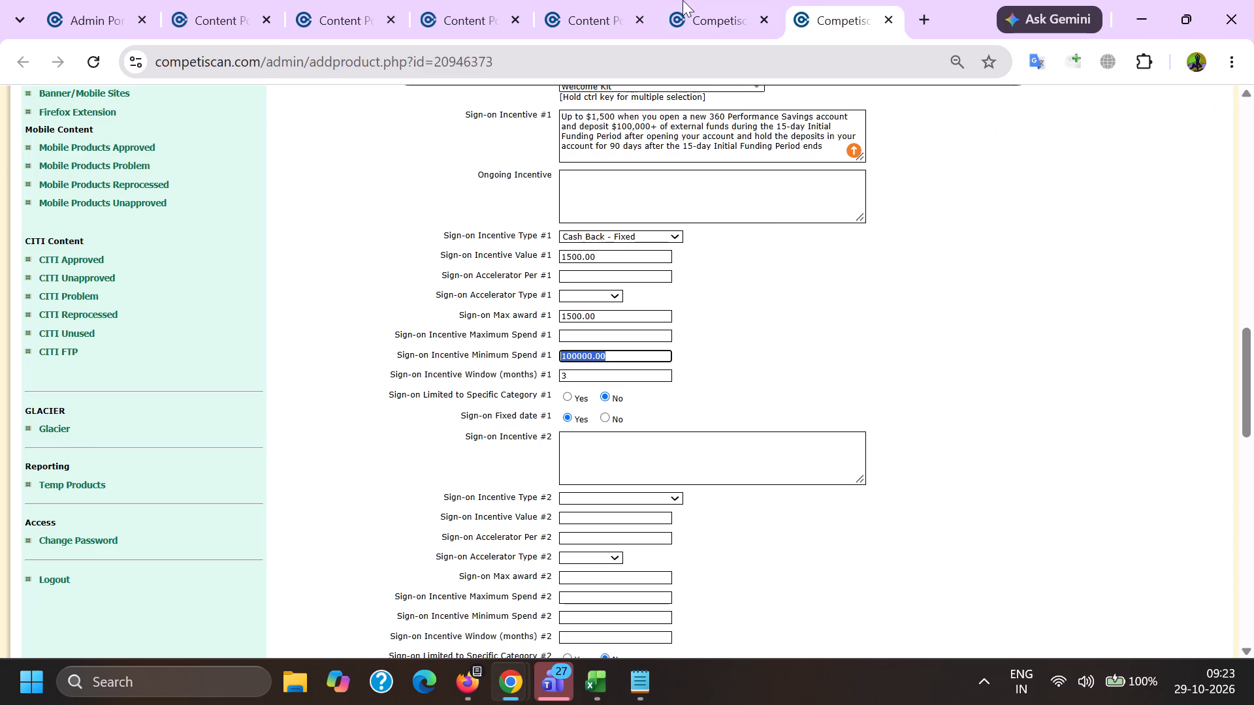
{"action": "left_click", "coordinate": [679, 0]}
{"action": "left_click", "coordinate": [513, 369], "text": "ctrl"}
{"action": "left_click", "coordinate": [844, 0]}
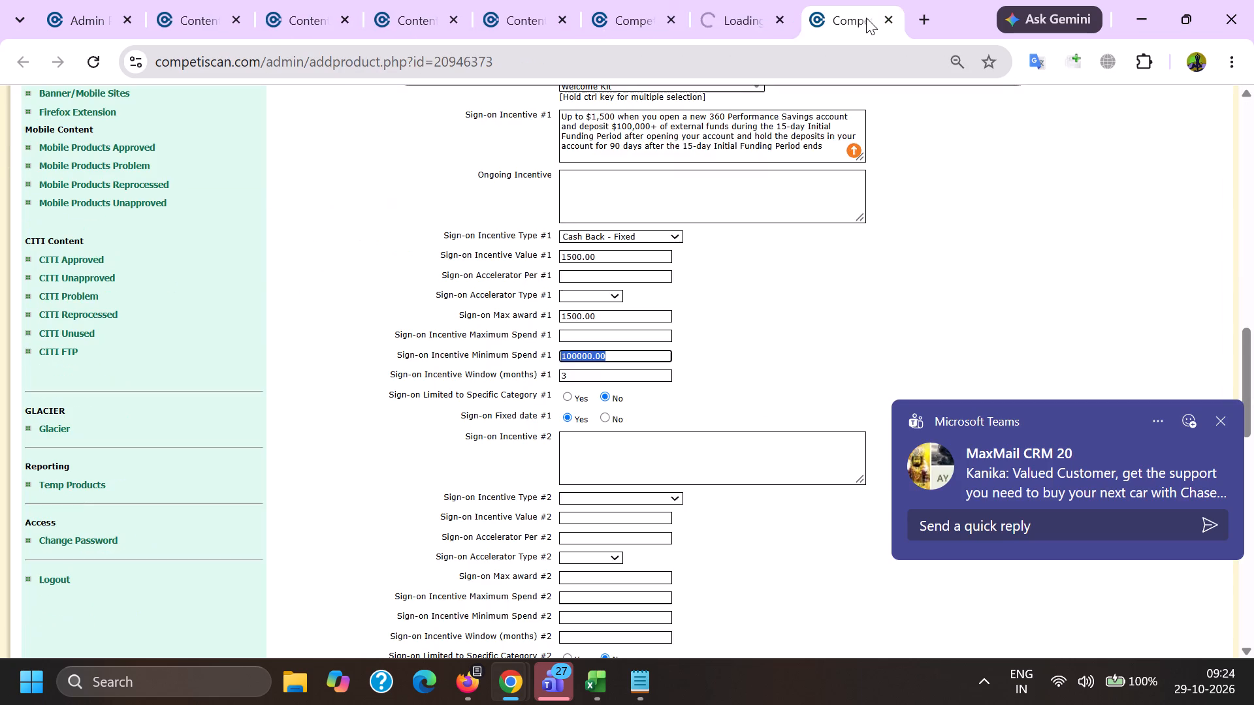
{"action": "left_click", "coordinate": [883, 18]}
Copy the full Product Headline text from product record 20728063.
{"action": "scroll", "coordinate": [707, 321], "scroll_direction": "down", "scroll_amount": 4}
{"action": "scroll", "coordinate": [724, 409], "scroll_direction": "down", "scroll_amount": 1}
{"action": "scroll", "coordinate": [773, 412], "scroll_direction": "up", "scroll_amount": 3}
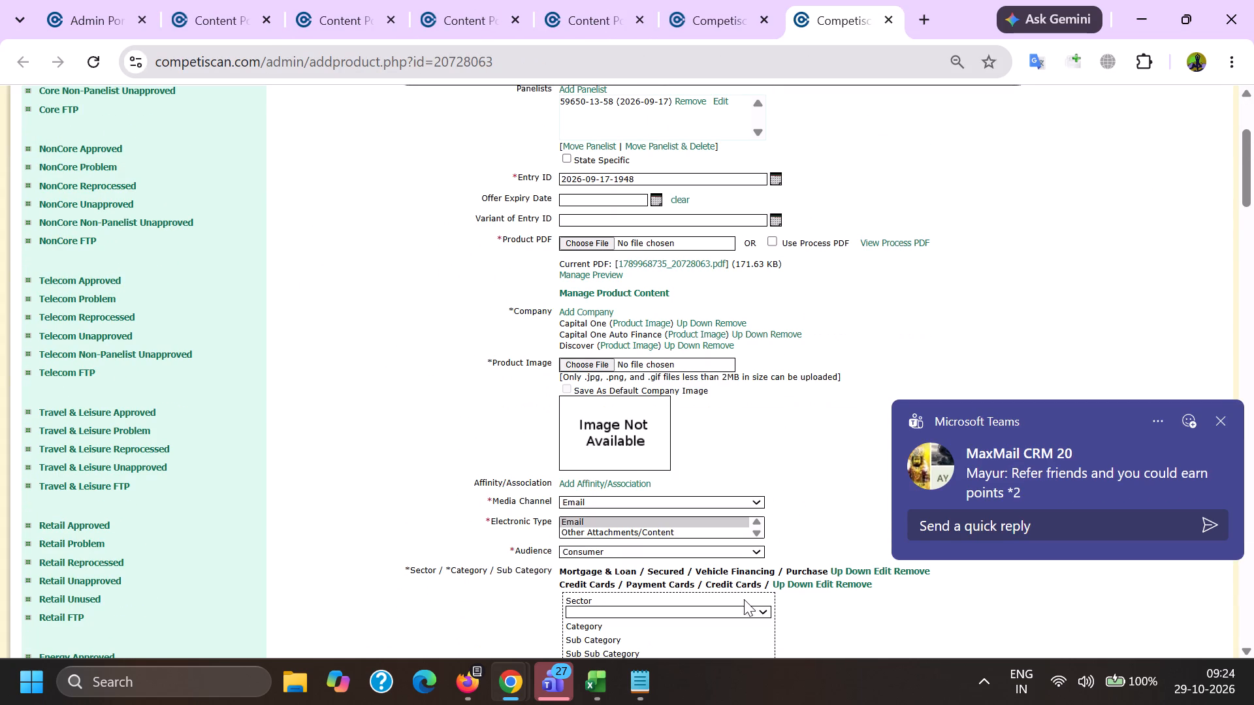
{"action": "scroll", "coordinate": [770, 397], "scroll_direction": "down", "scroll_amount": 3}
{"action": "left_click_drag", "start_coordinate": [833, 471], "coordinate": [339, 369]}
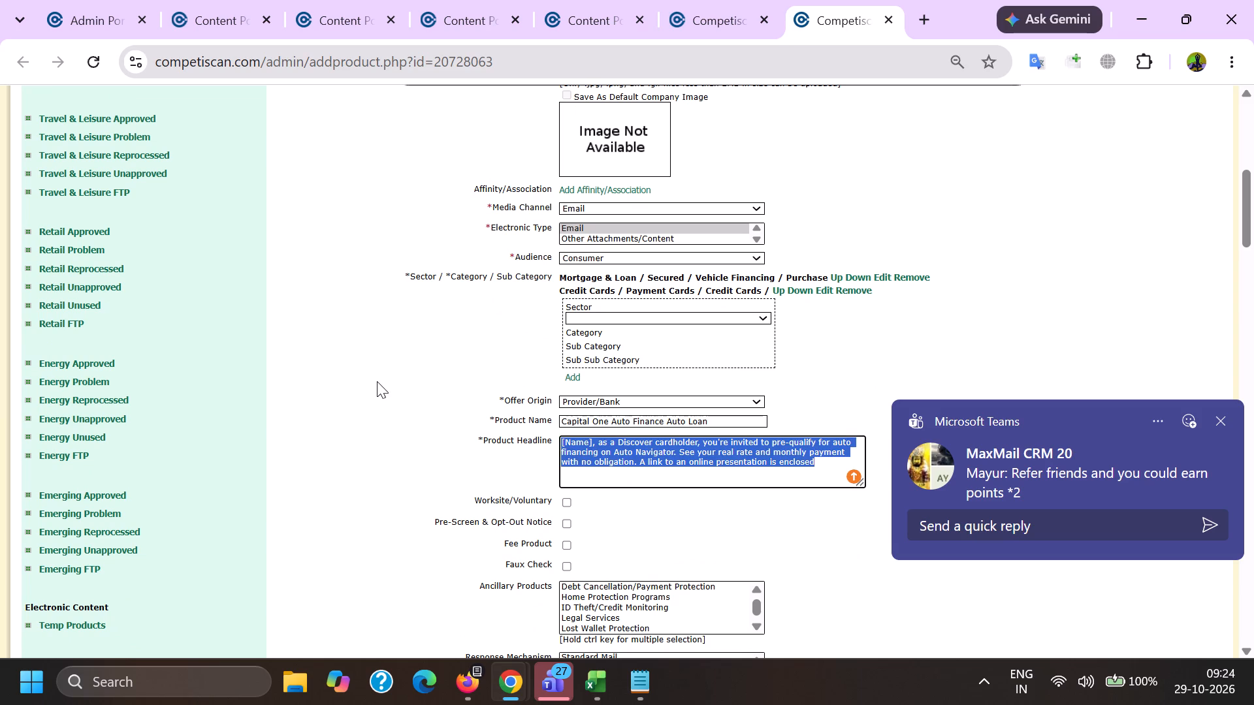
{"action": "key", "text": "ctrl+c"}
Open the current PDF of product record 20728063 and the original version of email 91171137 for comparison.
{"action": "scroll", "coordinate": [640, 373], "scroll_direction": "up", "scroll_amount": 3}
{"action": "left_click", "coordinate": [682, 260], "text": "ctrl"}
{"action": "left_click", "coordinate": [278, 0]}
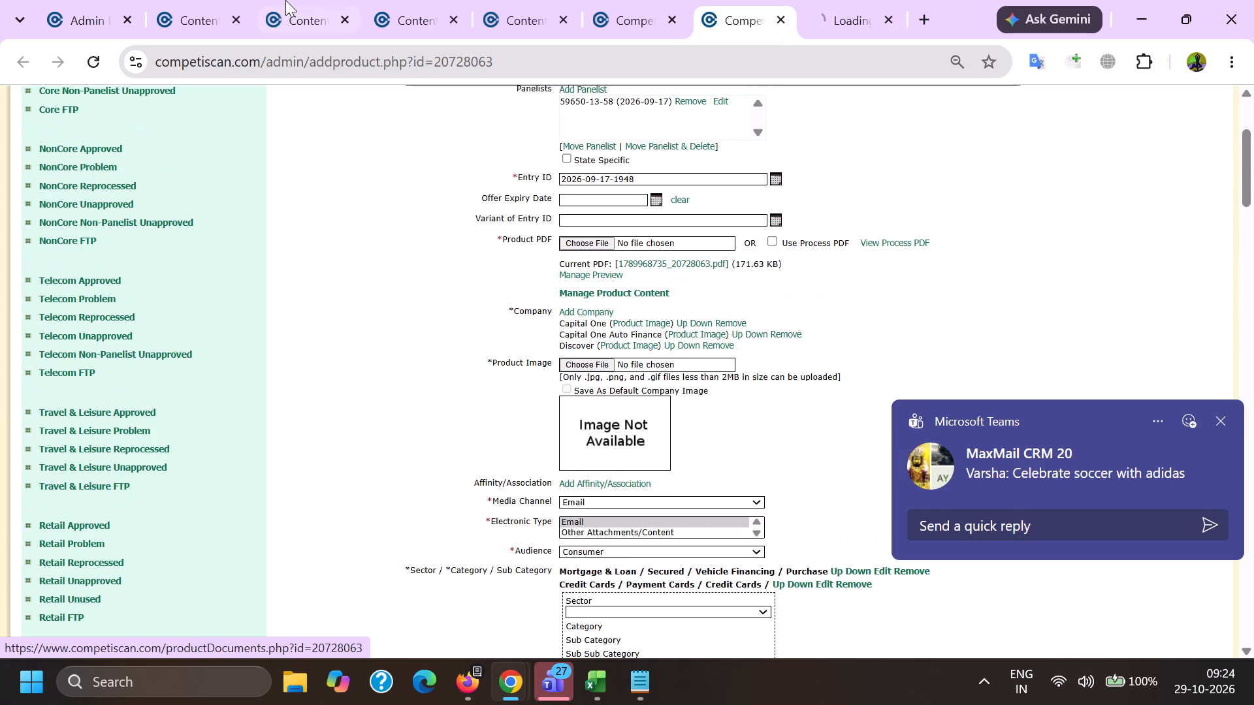
{"action": "scroll", "coordinate": [0, 344], "scroll_direction": "up", "scroll_amount": 4}
{"action": "left_click_drag", "start_coordinate": [34, 321], "coordinate": [26, 321]}
{"action": "left_click", "coordinate": [287, 131], "text": "ctrl"}
Open the product form of email 91171137 and fill its Product Headline with the copied headline text.
{"action": "left_click", "coordinate": [71, 142]}
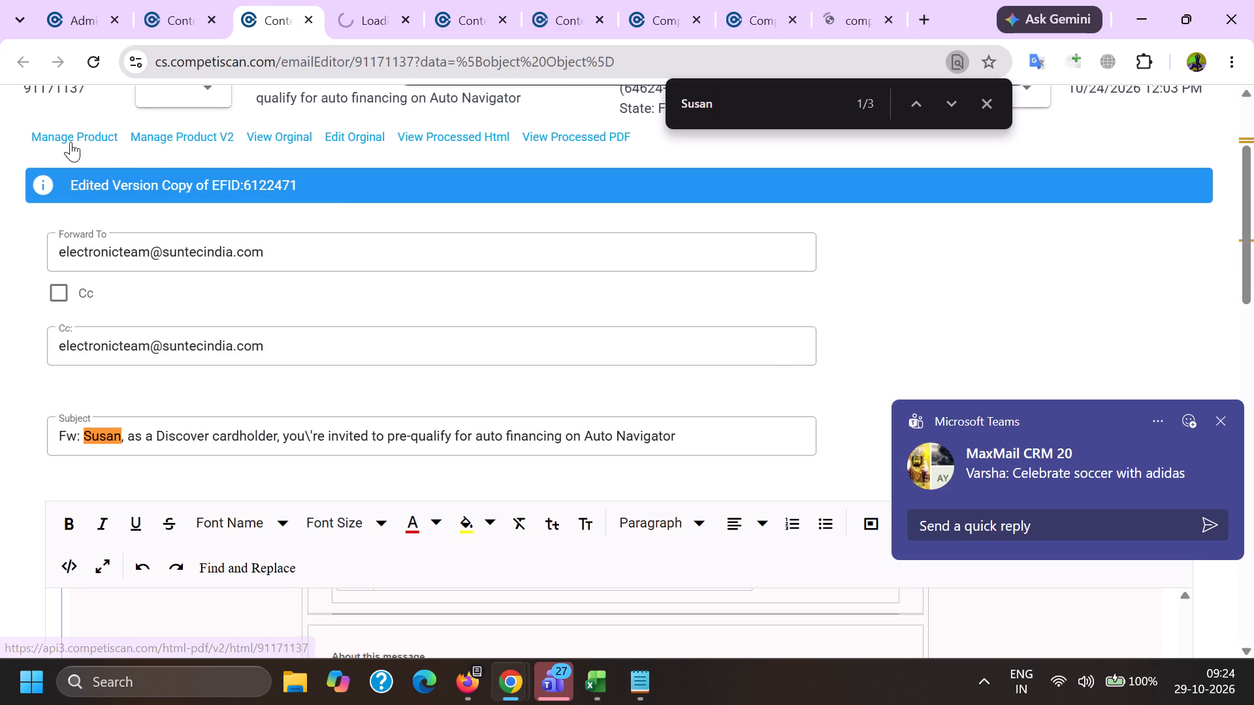
{"action": "scroll", "coordinate": [344, 202], "scroll_direction": "down", "scroll_amount": 4}
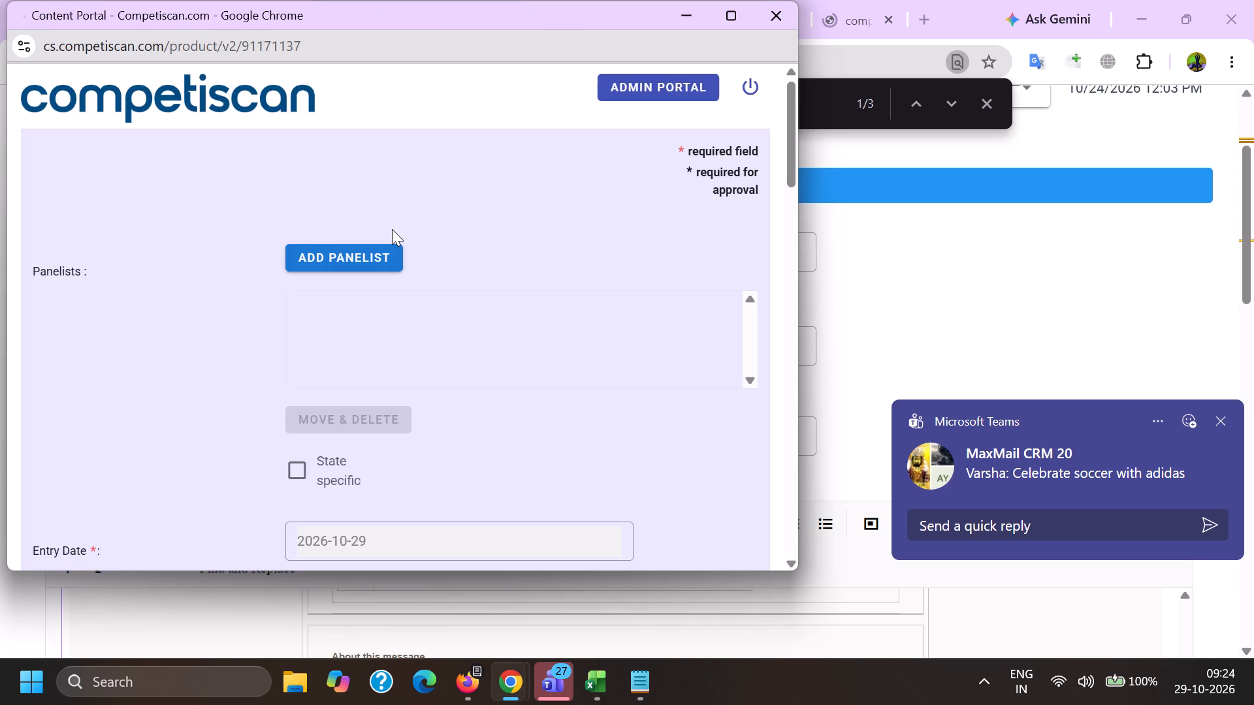
{"action": "scroll", "coordinate": [392, 229], "scroll_direction": "down", "scroll_amount": 6}
{"action": "scroll", "coordinate": [428, 336], "scroll_direction": "down", "scroll_amount": 2}
{"action": "left_click_drag", "start_coordinate": [575, 347], "coordinate": [31, 202]}
{"action": "key", "text": "ctrl+v"}
Copy the product name "Capital One Auto Finance Auto Loan" from record 20728063 into the form's Product Name.
{"action": "key", "text": "alt+Tab"}
{"action": "left_click", "coordinate": [801, 0]}
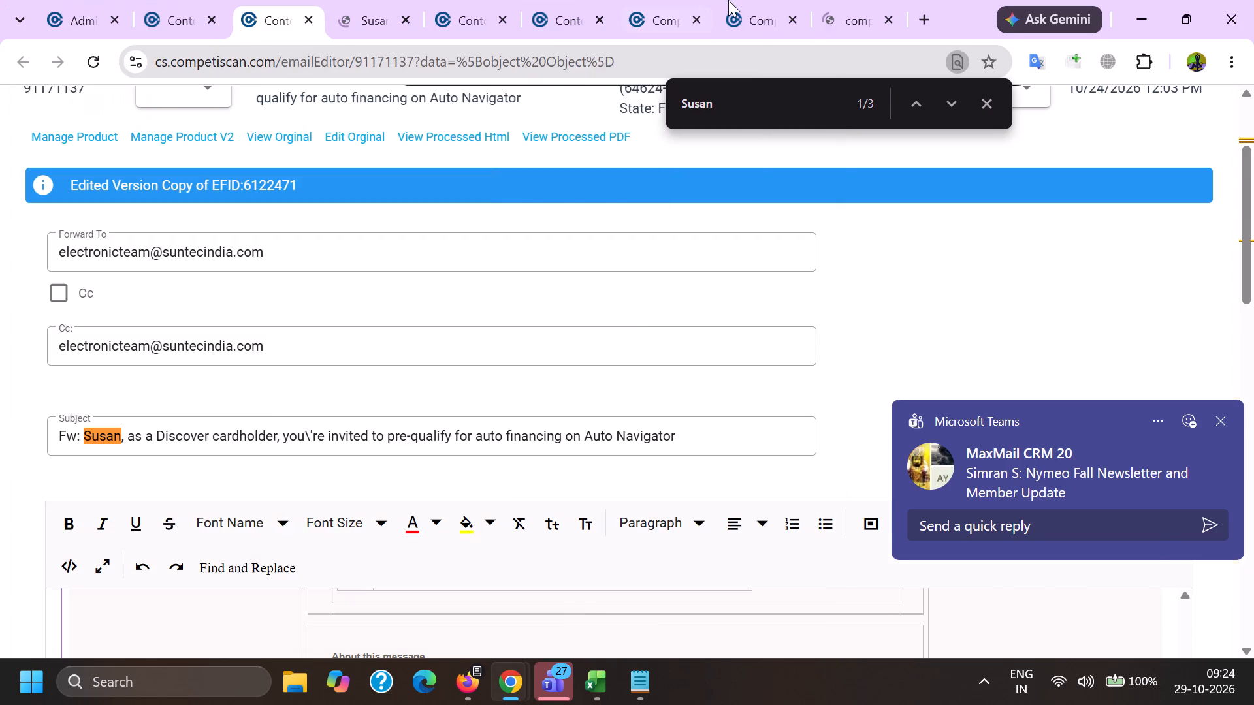
{"action": "scroll", "coordinate": [686, 518], "scroll_direction": "down", "scroll_amount": 3}
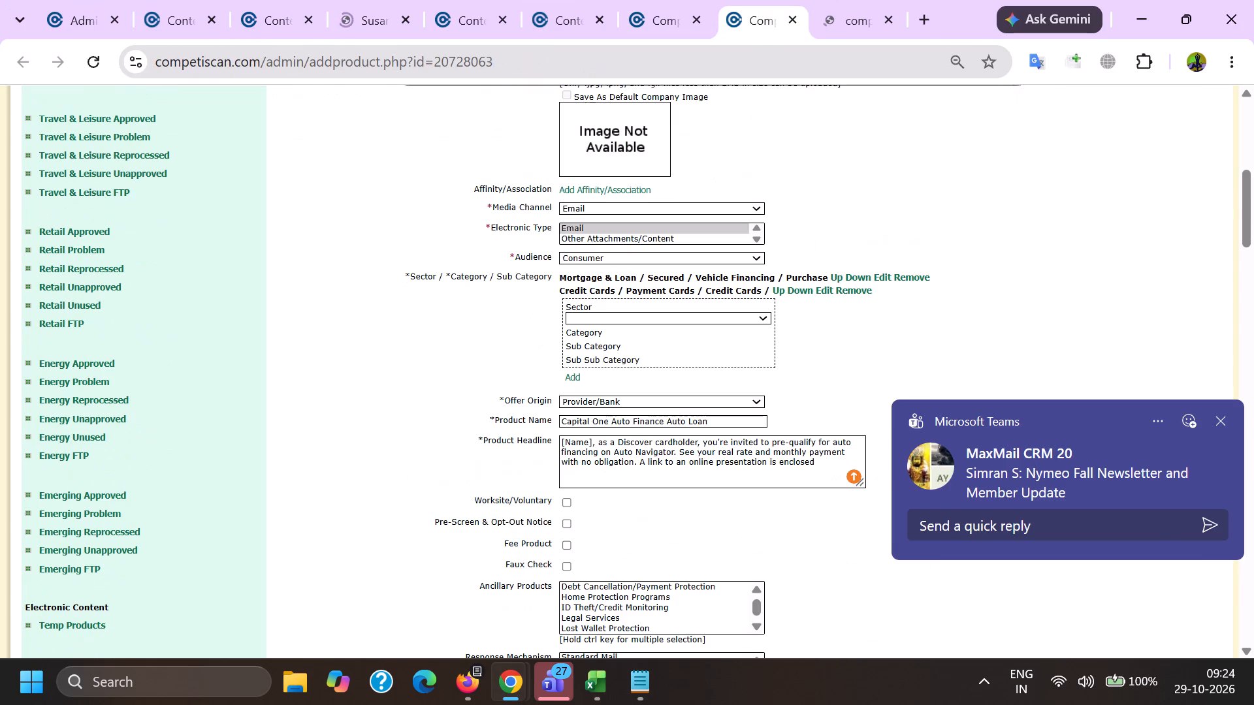
{"action": "left_click_drag", "start_coordinate": [714, 422], "coordinate": [364, 385]}
{"action": "key", "text": "ctrl+c"}
{"action": "key", "text": "alt+Tab"}
{"action": "scroll", "coordinate": [356, 358], "scroll_direction": "up", "scroll_amount": 2}
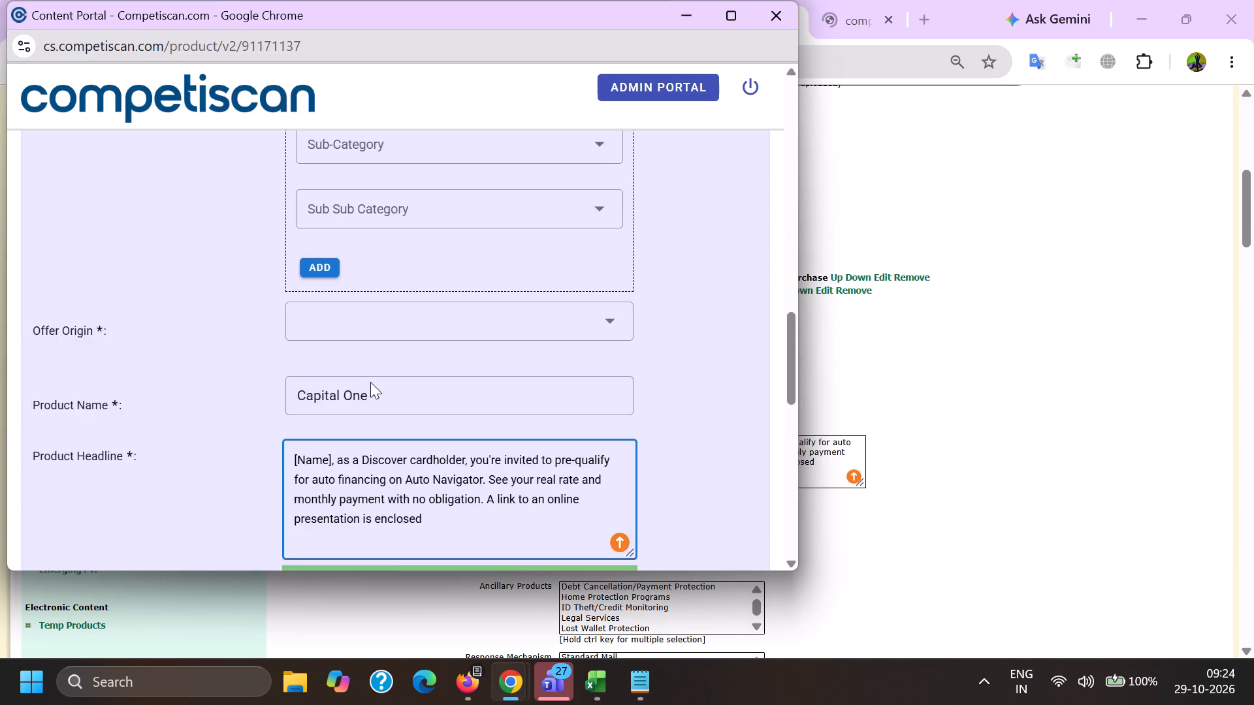
{"action": "left_click_drag", "start_coordinate": [407, 435], "coordinate": [59, 407]}
{"action": "key", "text": "ctrl+v"}
Use Capital One's company image as the product image.
{"action": "scroll", "coordinate": [259, 437], "scroll_direction": "up", "scroll_amount": 8}
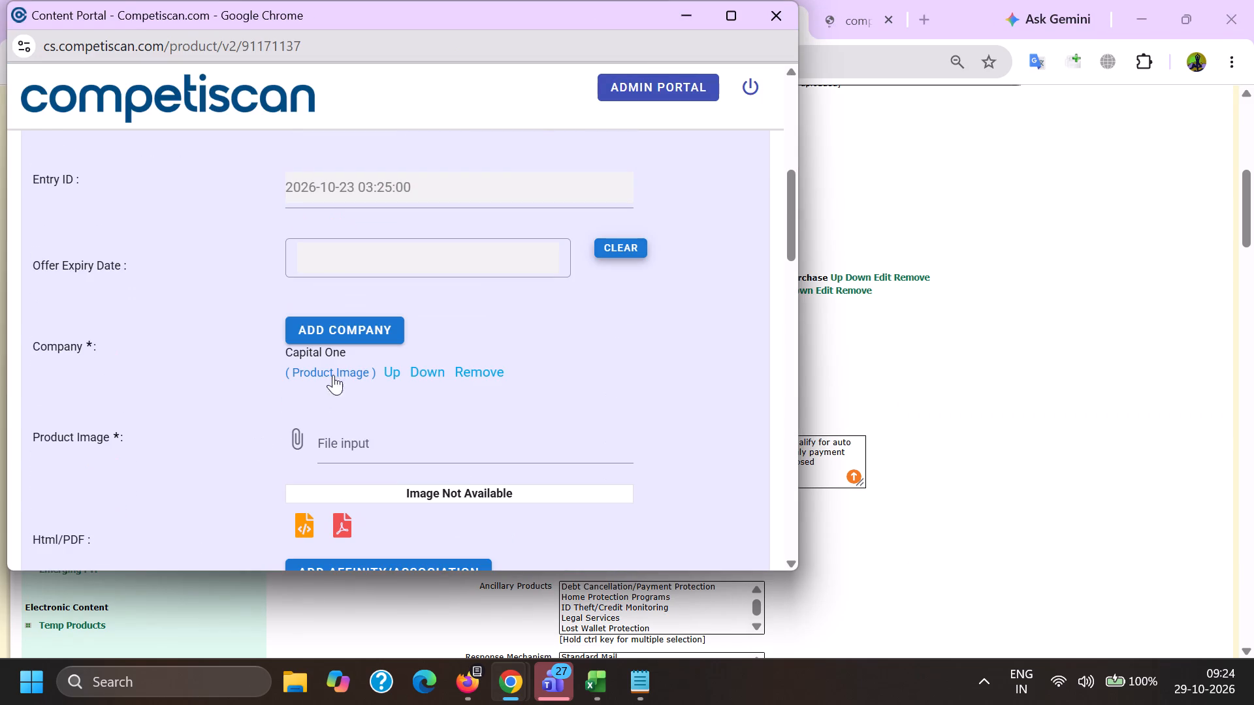
{"action": "left_click", "coordinate": [328, 371]}
{"action": "left_click", "coordinate": [341, 315]}
Add Capital One Auto Finance as a company on the product form.
{"action": "left_click", "coordinate": [361, 328]}
{"action": "key", "text": "ctrl+v"}
{"action": "left_click_drag", "start_coordinate": [539, 363], "coordinate": [689, 388]}
{"action": "key", "text": "BackSpace"}
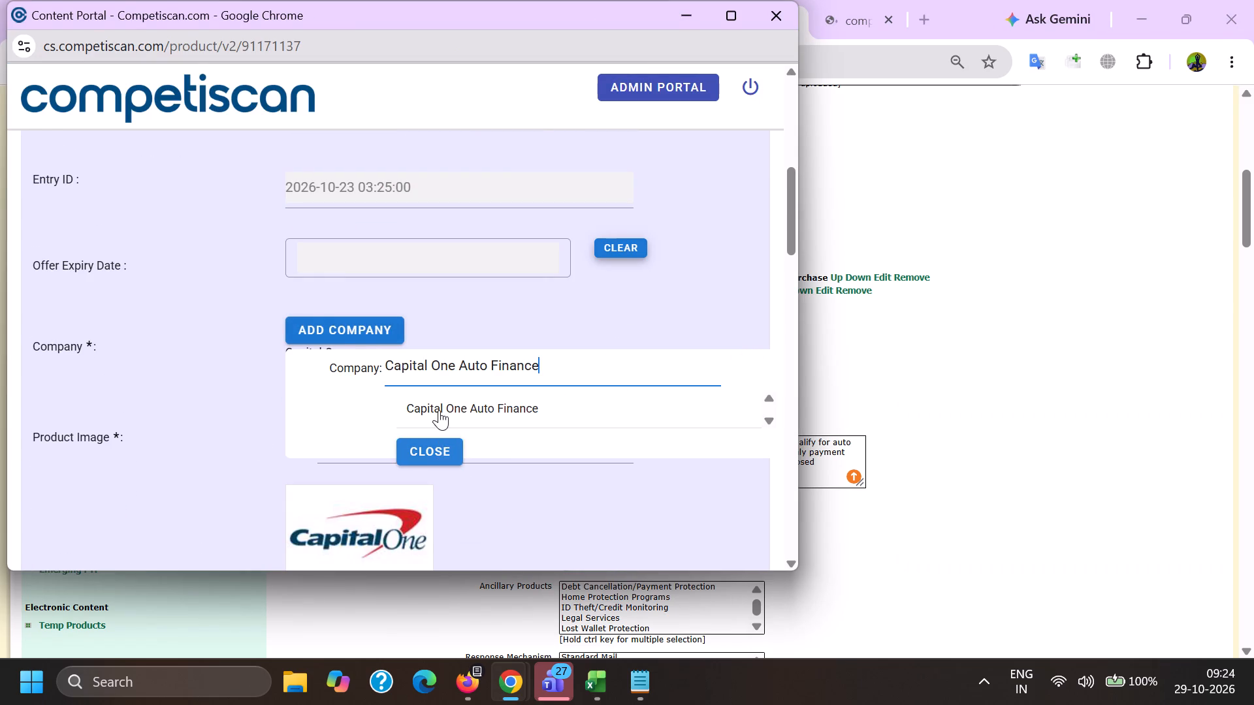
{"action": "left_click", "coordinate": [439, 410]}
Add the classification Mortgage & Loan / Secured / Vehicle Financing to the product.
{"action": "scroll", "coordinate": [338, 324], "scroll_direction": "down", "scroll_amount": 6}
{"action": "left_click", "coordinate": [357, 374]}
{"action": "scroll", "coordinate": [357, 381], "scroll_direction": "down", "scroll_amount": 2}
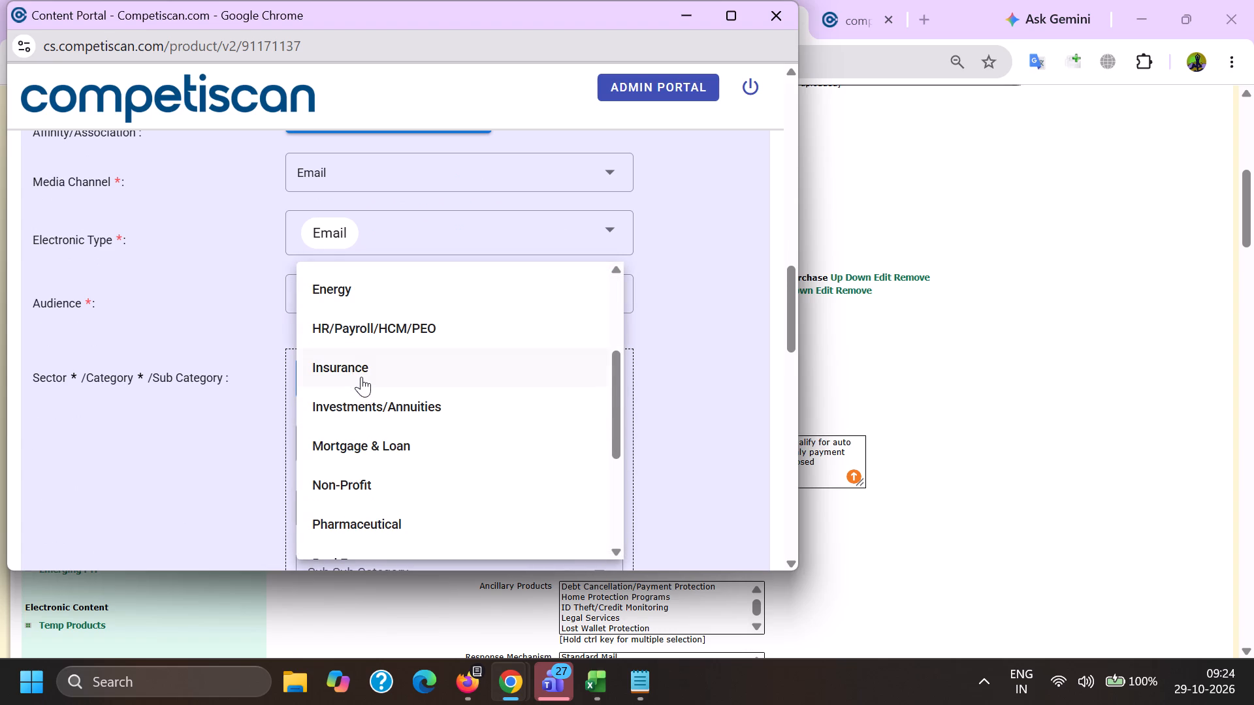
{"action": "left_click_drag", "start_coordinate": [389, 448], "coordinate": [383, 448]}
{"action": "left_click_drag", "start_coordinate": [172, 413], "coordinate": [189, 416]}
{"action": "left_click", "coordinate": [365, 440]}
{"action": "scroll", "coordinate": [378, 278], "scroll_direction": "down", "scroll_amount": 1}
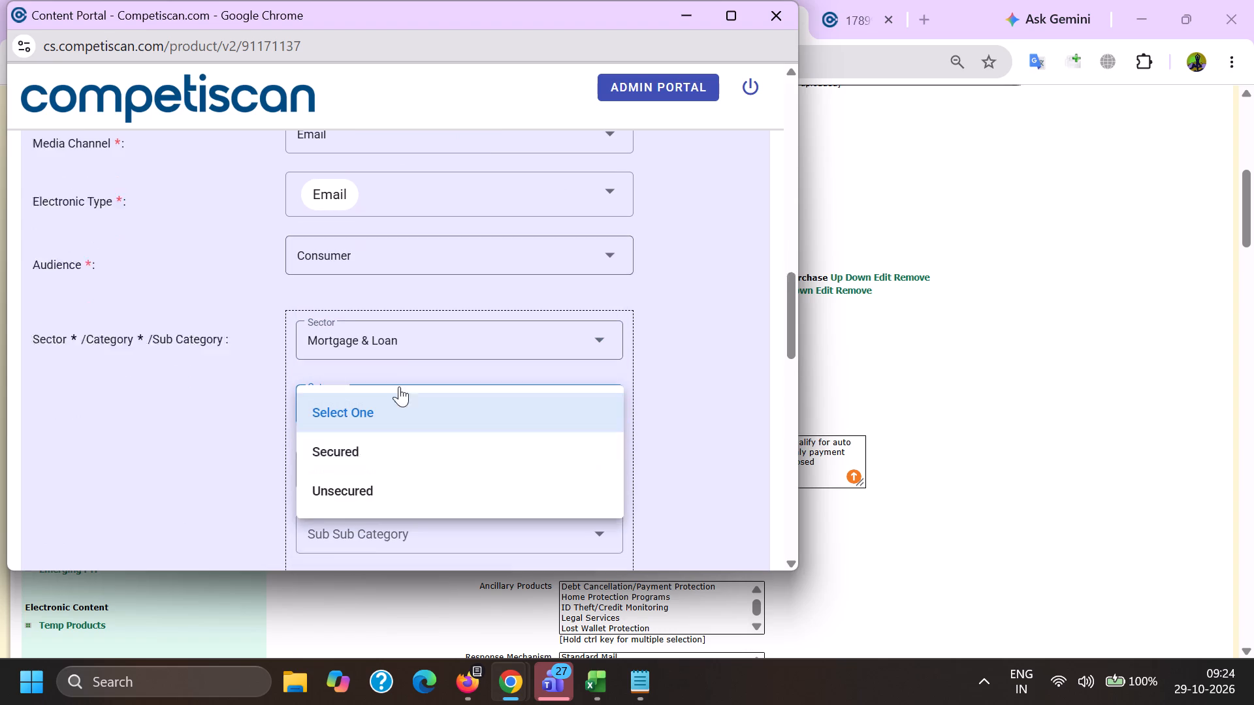
{"action": "left_click", "coordinate": [391, 397]}
{"action": "left_click_drag", "start_coordinate": [223, 398], "coordinate": [240, 405]}
{"action": "left_click", "coordinate": [368, 420]}
{"action": "scroll", "coordinate": [385, 262], "scroll_direction": "down", "scroll_amount": 8}
{"action": "left_click", "coordinate": [383, 471]}
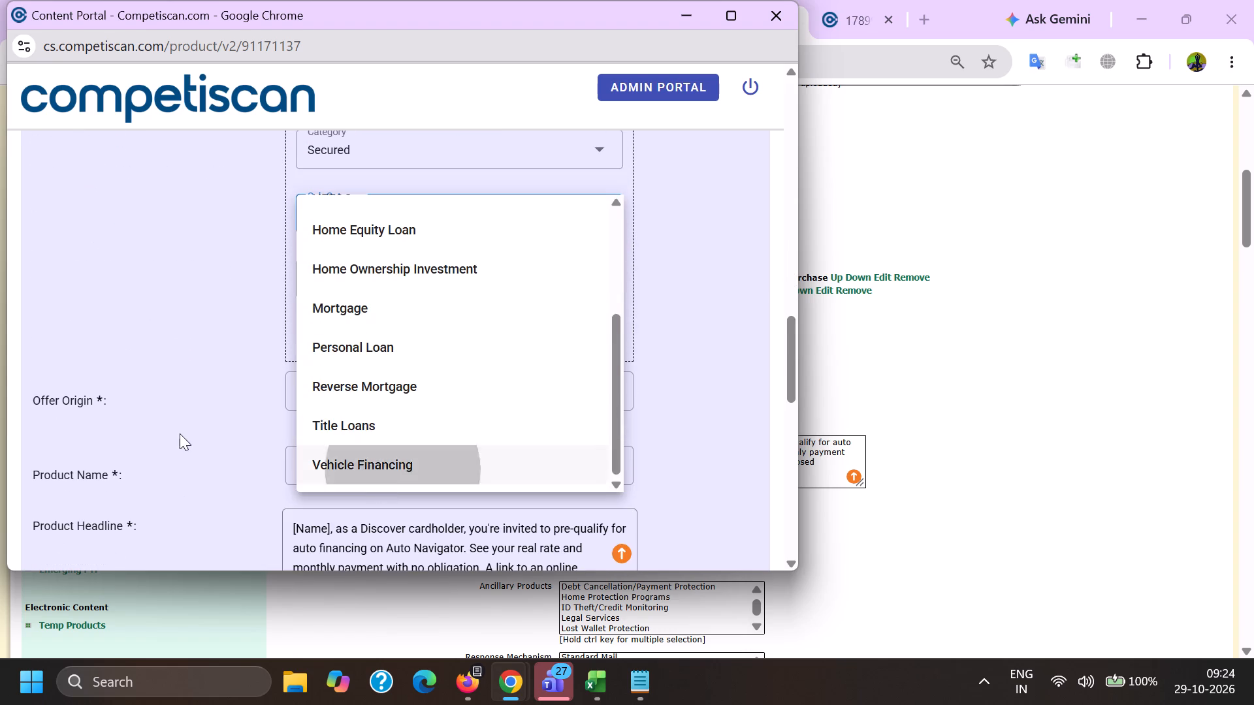
{"action": "left_click_drag", "start_coordinate": [178, 431], "coordinate": [195, 432]}
{"action": "left_click", "coordinate": [316, 331]}
Set the Offer Origin to Provider/Bank and the Response Mechanism to URL/Website.
{"action": "scroll", "coordinate": [312, 243], "scroll_direction": "down", "scroll_amount": 1}
{"action": "left_click_drag", "start_coordinate": [335, 320], "coordinate": [335, 329]}
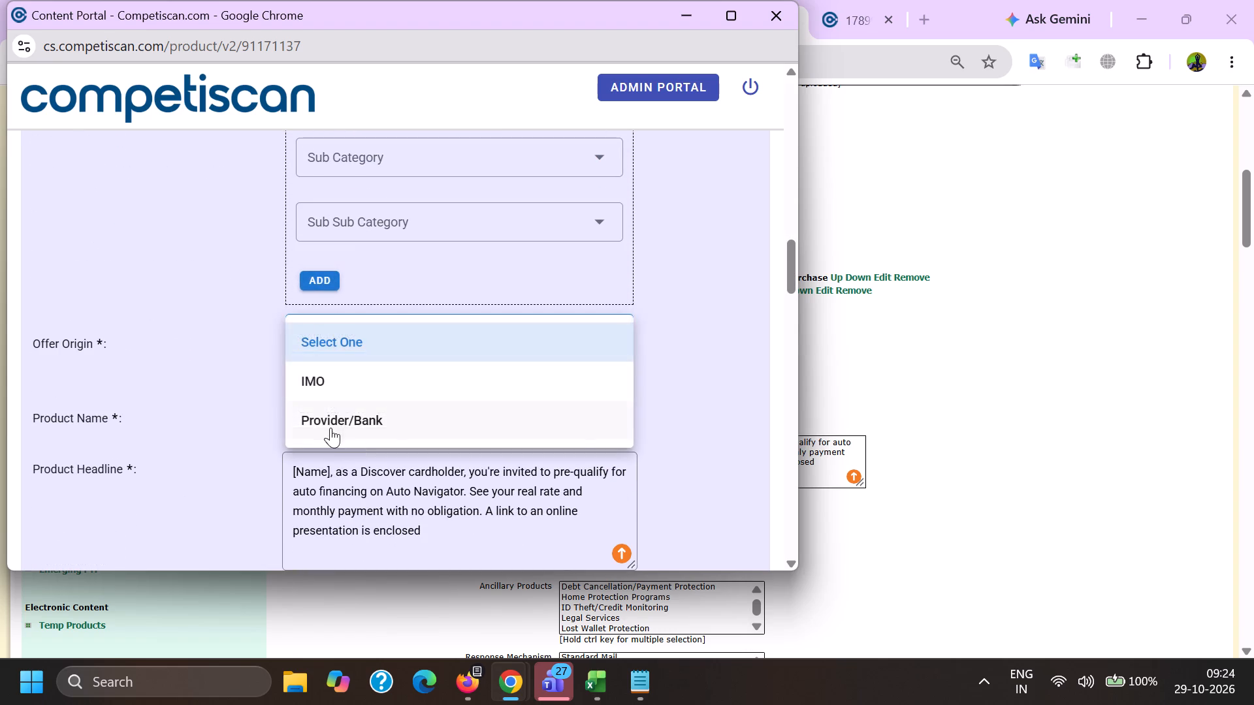
{"action": "left_click", "coordinate": [330, 428]}
{"action": "scroll", "coordinate": [344, 243], "scroll_direction": "down", "scroll_amount": 7}
{"action": "left_click", "coordinate": [352, 343]}
{"action": "scroll", "coordinate": [352, 235], "scroll_direction": "down", "scroll_amount": 8}
{"action": "left_click", "coordinate": [408, 409]}
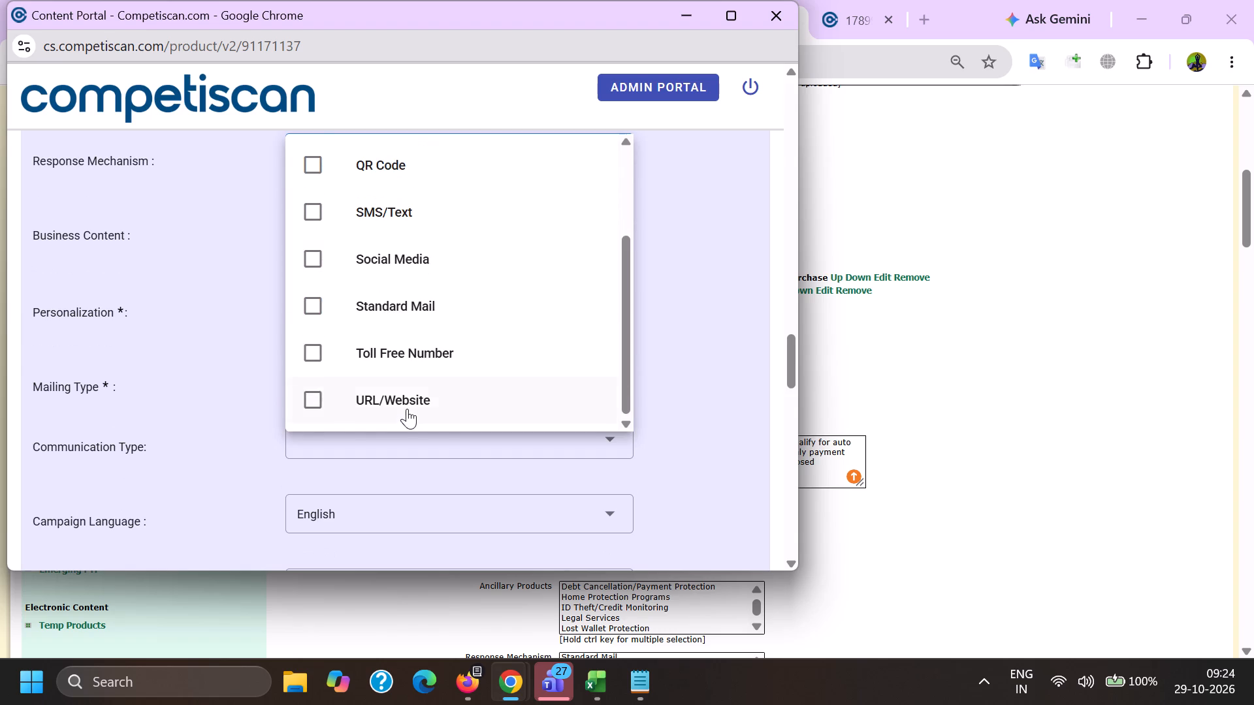
{"action": "left_click_drag", "start_coordinate": [250, 380], "coordinate": [258, 381]}
Mark the product as Personalized and set its Mailing Type to Upgrade/Cross-Sell.
{"action": "left_click", "coordinate": [303, 339]}
{"action": "left_click", "coordinate": [295, 326]}
{"action": "left_click", "coordinate": [319, 387]}
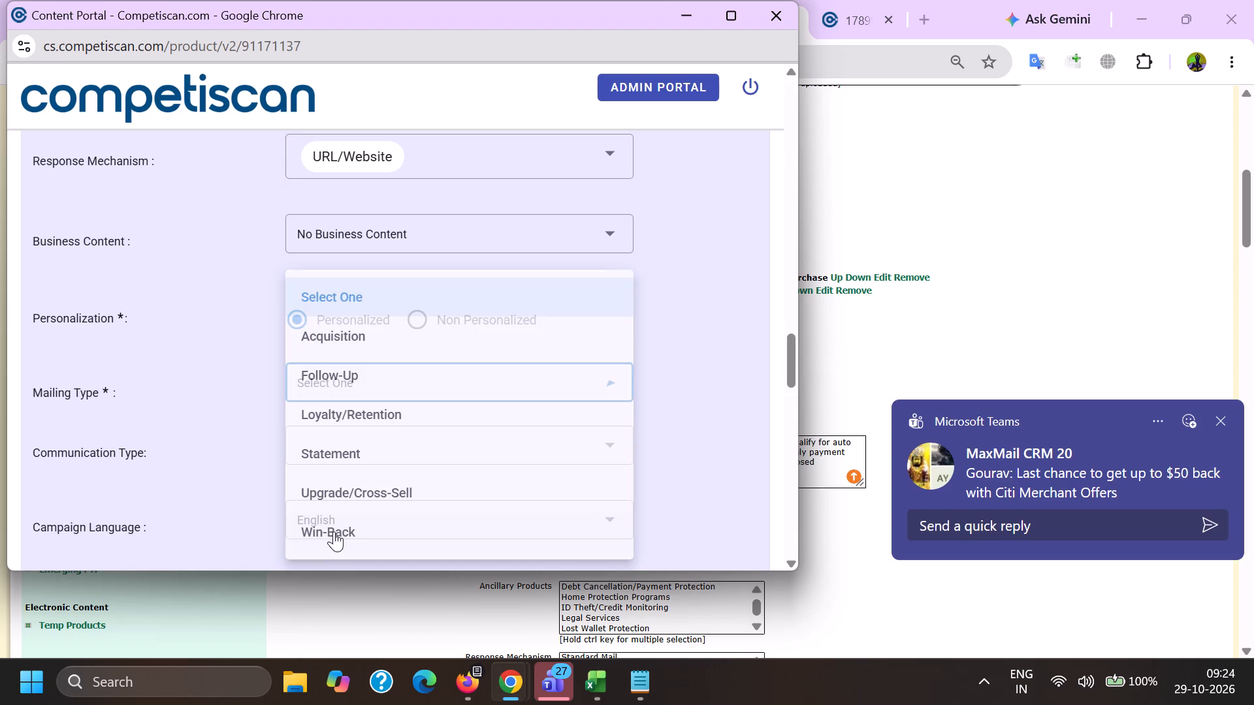
{"action": "left_click", "coordinate": [335, 493]}
{"action": "left_click", "coordinate": [224, 479]}
Check the reference record and select Online Web Tools/Software as the Communication Type.
{"action": "key", "text": "alt+Tab"}
{"action": "scroll", "coordinate": [289, 416], "scroll_direction": "down", "scroll_amount": 4}
{"action": "key", "text": "alt+Tab"}
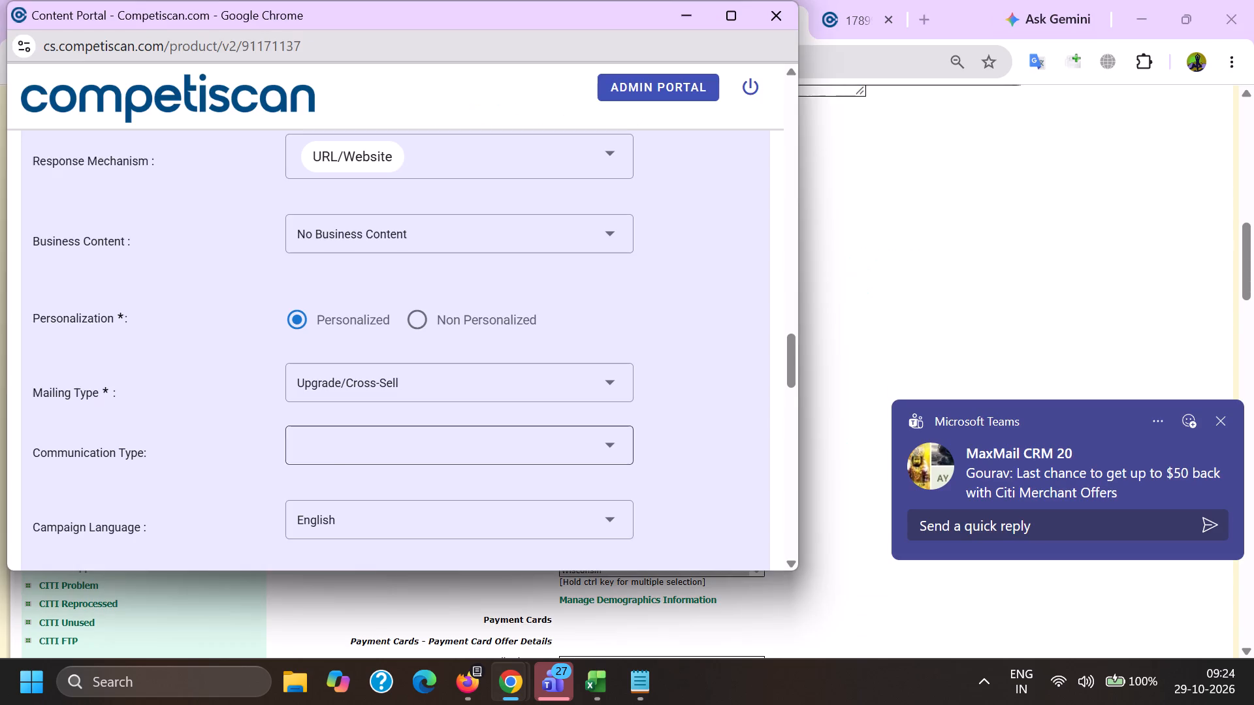
{"action": "left_click", "coordinate": [335, 459]}
{"action": "scroll", "coordinate": [351, 286], "scroll_direction": "down", "scroll_amount": 15}
{"action": "left_click", "coordinate": [383, 394]}
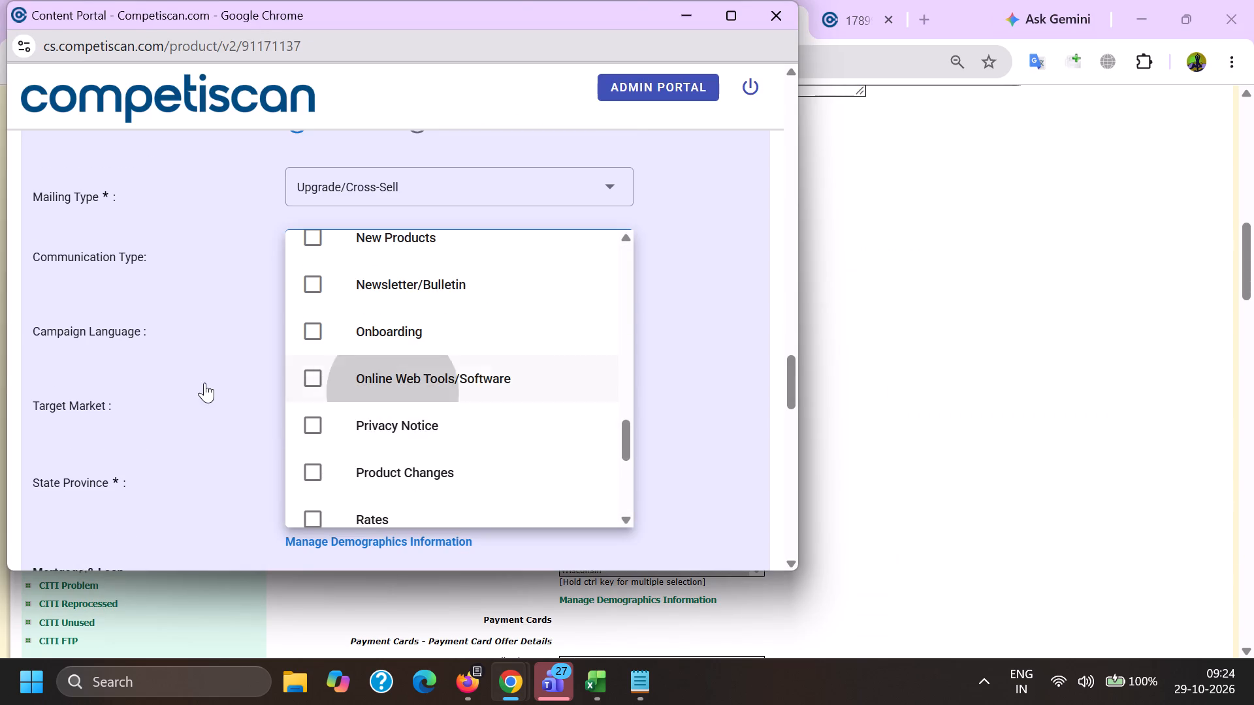
{"action": "left_click", "coordinate": [204, 381]}
{"action": "scroll", "coordinate": [290, 264], "scroll_direction": "down", "scroll_amount": 8}
{"action": "left_click", "coordinate": [319, 330]}
{"action": "key", "text": "alt+Tab"}
{"action": "scroll", "coordinate": [319, 332], "scroll_direction": "down", "scroll_amount": 4}
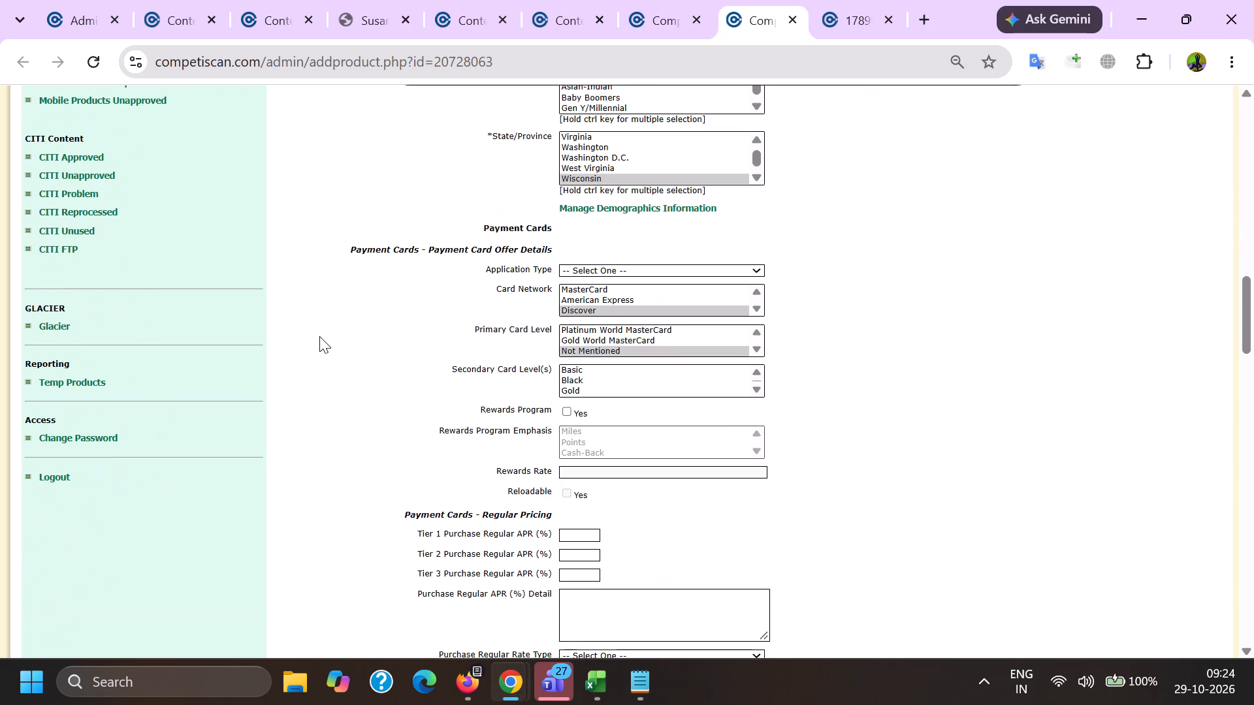
{"action": "scroll", "coordinate": [319, 336], "scroll_direction": "up", "scroll_amount": 2}
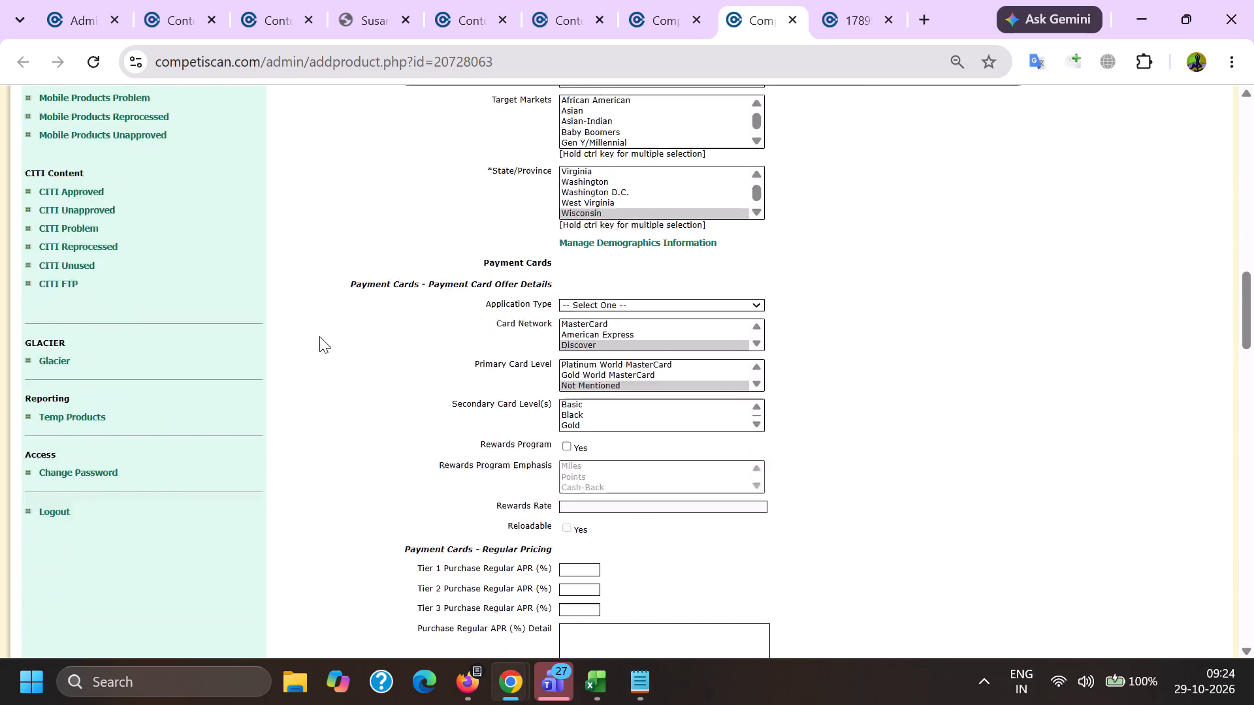
{"action": "scroll", "coordinate": [319, 336], "scroll_direction": "up", "scroll_amount": 7}
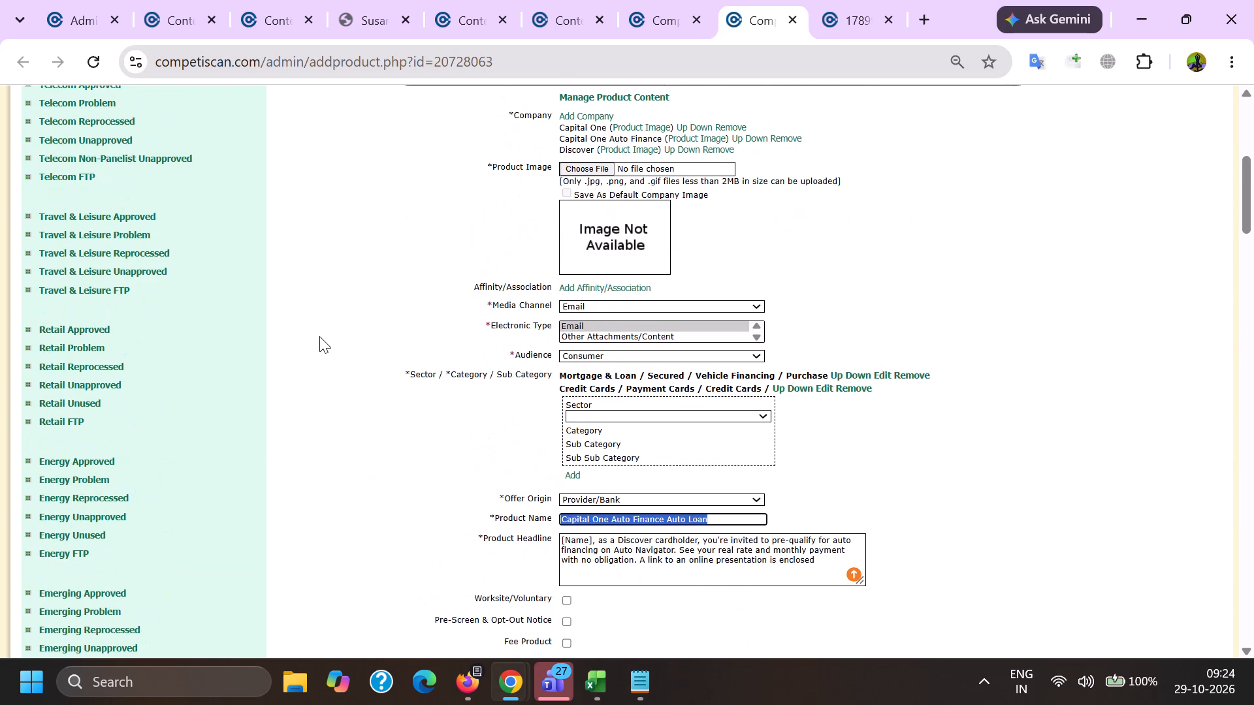
{"action": "scroll", "coordinate": [319, 336], "scroll_direction": "up", "scroll_amount": 5}
{"action": "left_click", "coordinate": [638, 461], "text": "ctrl"}
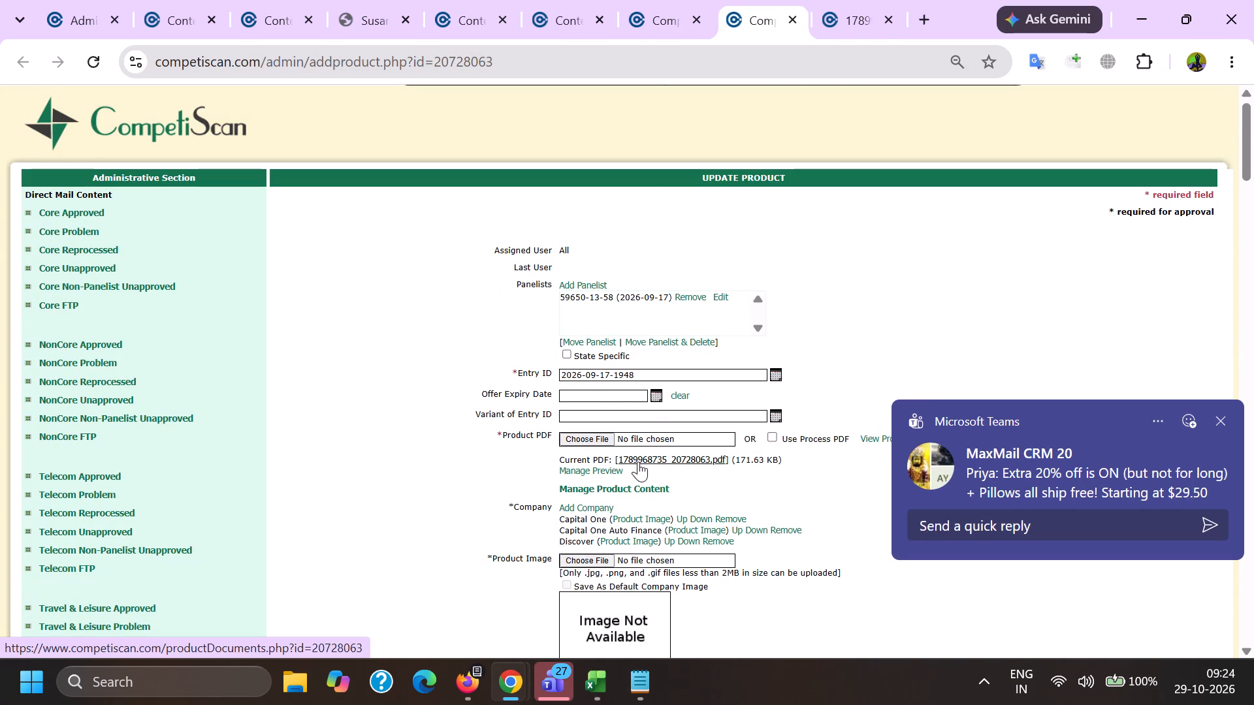
{"action": "left_click", "coordinate": [384, 0]}
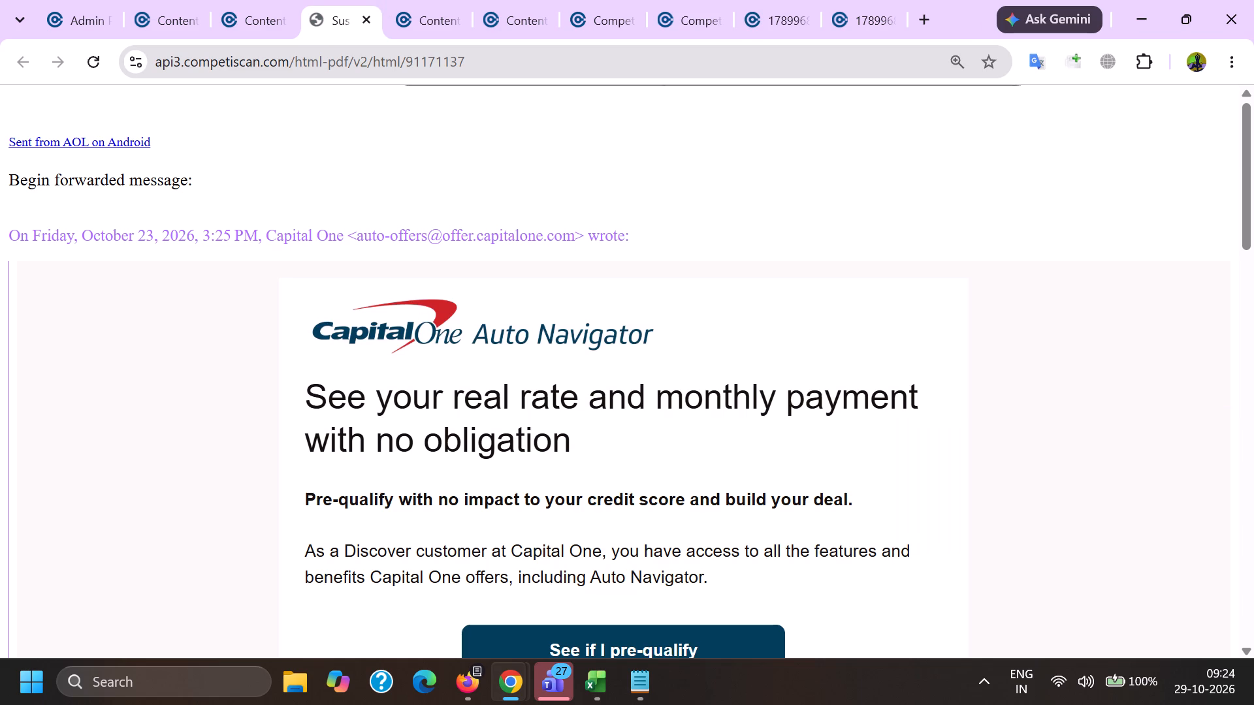
{"action": "key", "text": "alt+Tab"}
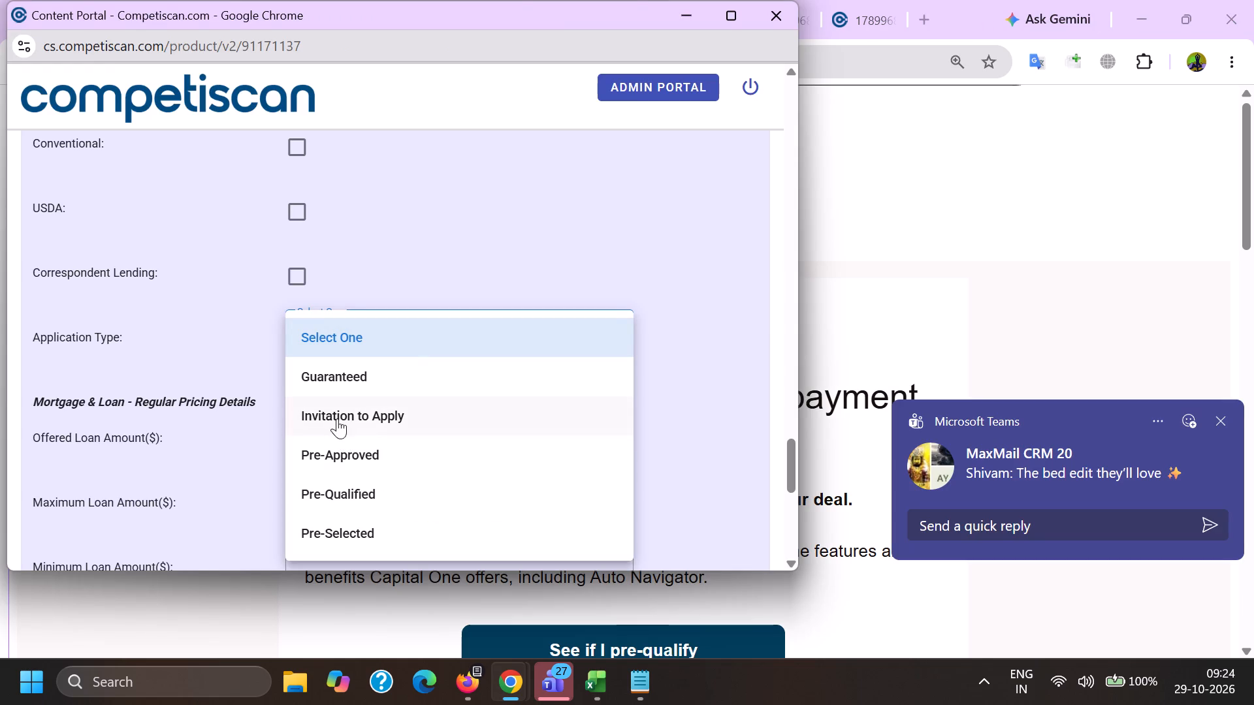
{"action": "left_click_drag", "start_coordinate": [186, 477], "coordinate": [205, 480]}
{"action": "left_click", "coordinate": [326, 513]}
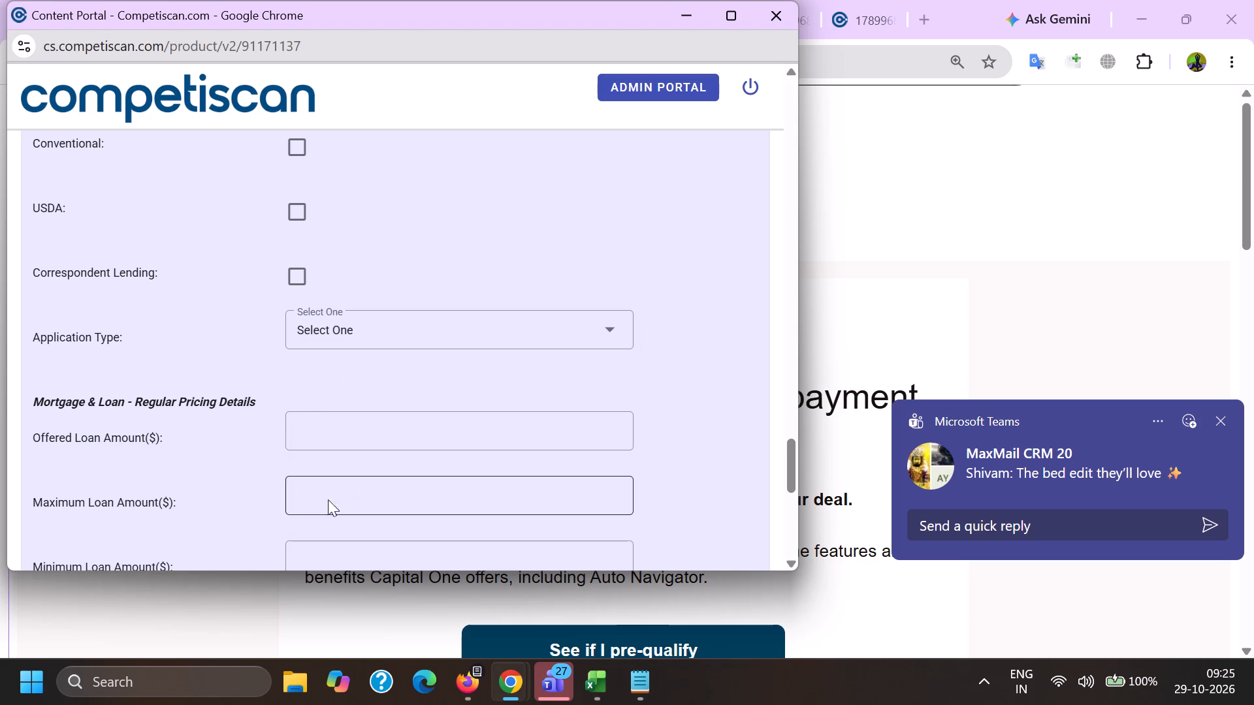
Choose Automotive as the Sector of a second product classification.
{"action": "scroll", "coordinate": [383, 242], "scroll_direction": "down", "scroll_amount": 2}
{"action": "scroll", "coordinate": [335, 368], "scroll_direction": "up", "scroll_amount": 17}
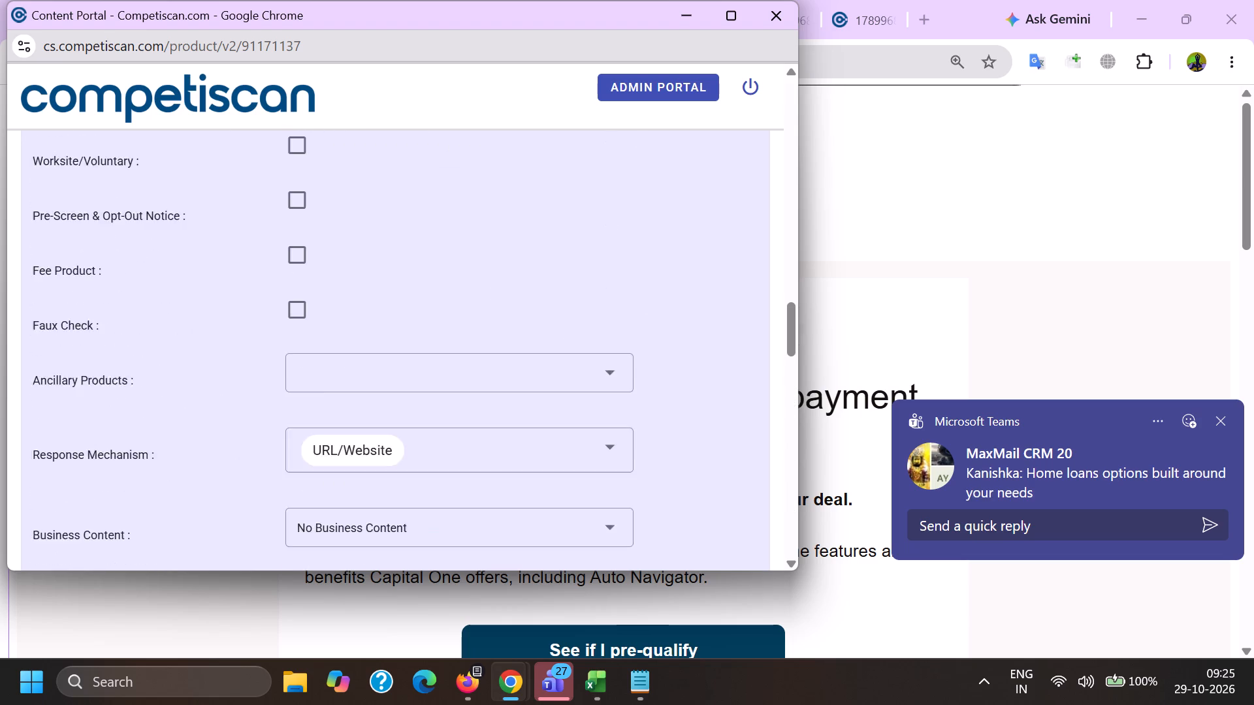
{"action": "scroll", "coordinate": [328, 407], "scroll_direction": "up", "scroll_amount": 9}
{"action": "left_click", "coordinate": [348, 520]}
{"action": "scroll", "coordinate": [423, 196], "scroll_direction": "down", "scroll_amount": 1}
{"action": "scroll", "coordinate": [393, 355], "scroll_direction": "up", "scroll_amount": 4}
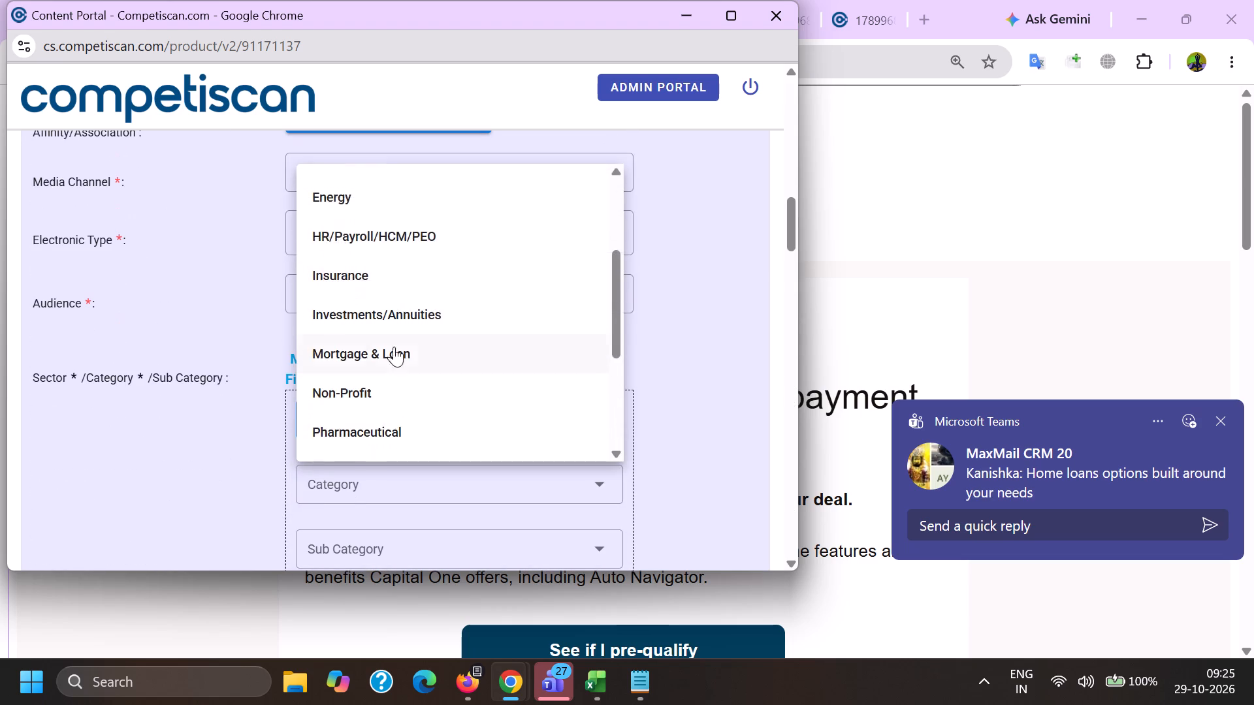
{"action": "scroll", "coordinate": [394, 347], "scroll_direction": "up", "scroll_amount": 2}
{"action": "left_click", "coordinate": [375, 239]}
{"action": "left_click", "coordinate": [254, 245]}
Check the reference record's classifications and add Credit Cards / Payment Cards / Credit Cards to the product.
{"action": "key", "text": "alt+Tab"}
{"action": "left_click", "coordinate": [799, 0]}
{"action": "left_click", "coordinate": [713, 0]}
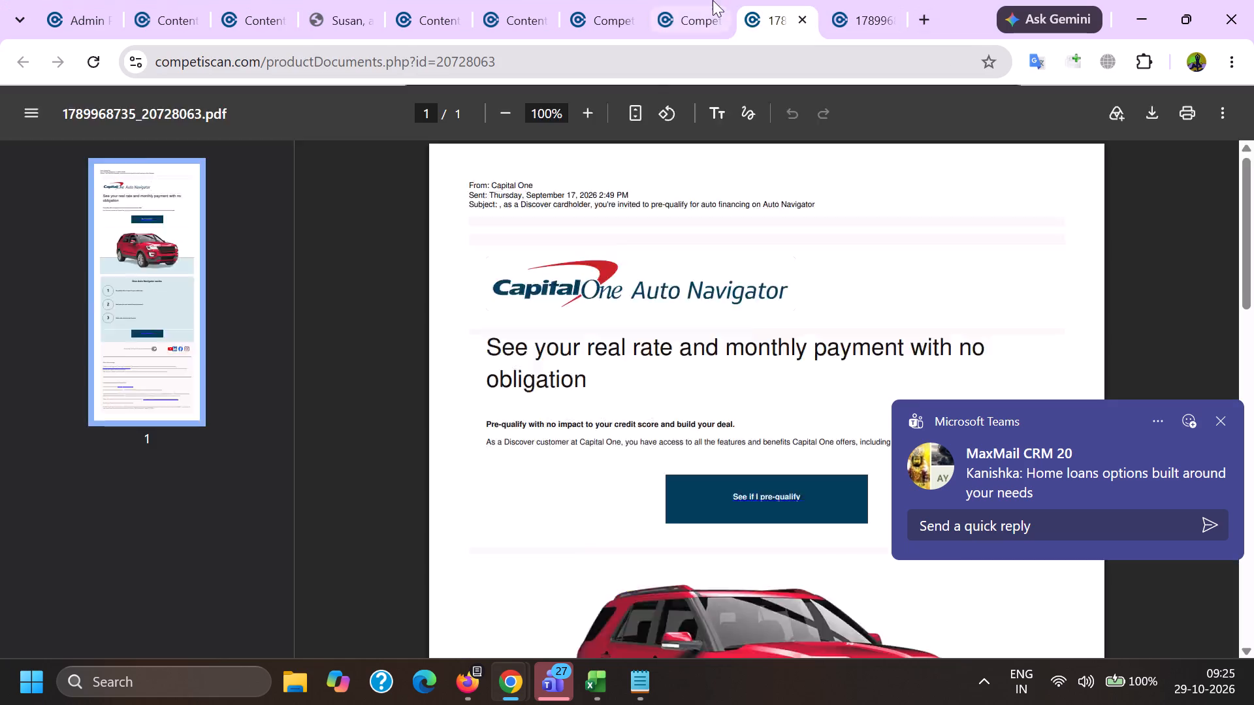
{"action": "scroll", "coordinate": [445, 326], "scroll_direction": "down", "scroll_amount": 4}
{"action": "key", "text": "alt+Tab"}
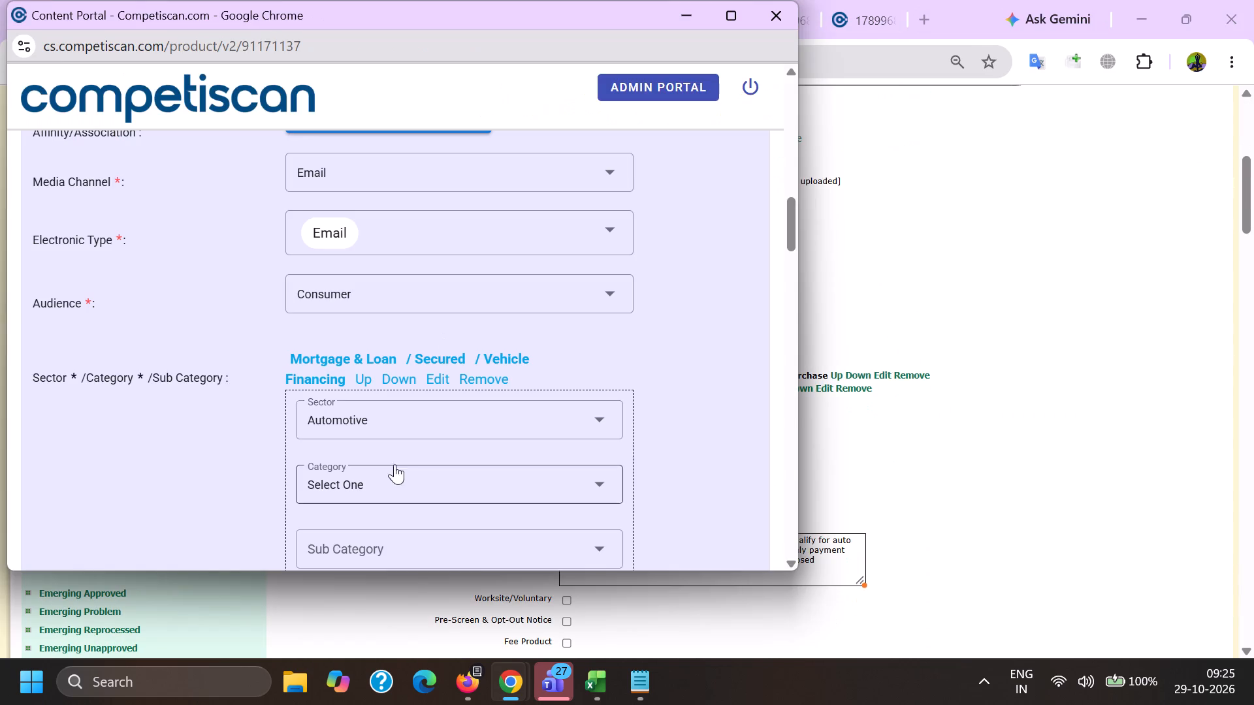
{"action": "left_click", "coordinate": [351, 435]}
{"action": "scroll", "coordinate": [355, 435], "scroll_direction": "up", "scroll_amount": 6}
{"action": "scroll", "coordinate": [360, 443], "scroll_direction": "down", "scroll_amount": 6}
{"action": "left_click", "coordinate": [378, 447]}
{"action": "left_click_drag", "start_coordinate": [266, 424], "coordinate": [281, 424]}
{"action": "left_click", "coordinate": [359, 477]}
{"action": "scroll", "coordinate": [349, 335], "scroll_direction": "down", "scroll_amount": 1}
{"action": "left_click", "coordinate": [365, 441]}
{"action": "left_click", "coordinate": [341, 411]}
{"action": "scroll", "coordinate": [362, 353], "scroll_direction": "down", "scroll_amount": 2}
{"action": "left_click", "coordinate": [362, 266]}
{"action": "left_click", "coordinate": [393, 443]}
{"action": "left_click_drag", "start_coordinate": [211, 433], "coordinate": [230, 433]}
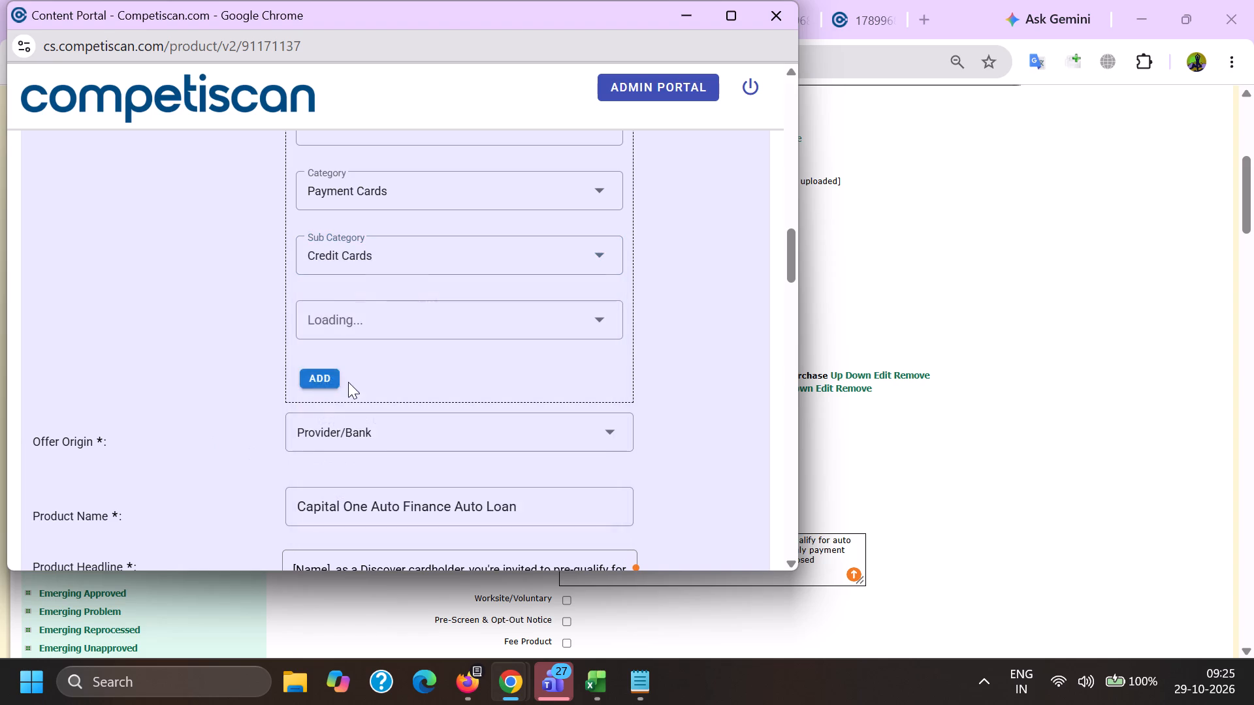
{"action": "left_click", "coordinate": [338, 379]}
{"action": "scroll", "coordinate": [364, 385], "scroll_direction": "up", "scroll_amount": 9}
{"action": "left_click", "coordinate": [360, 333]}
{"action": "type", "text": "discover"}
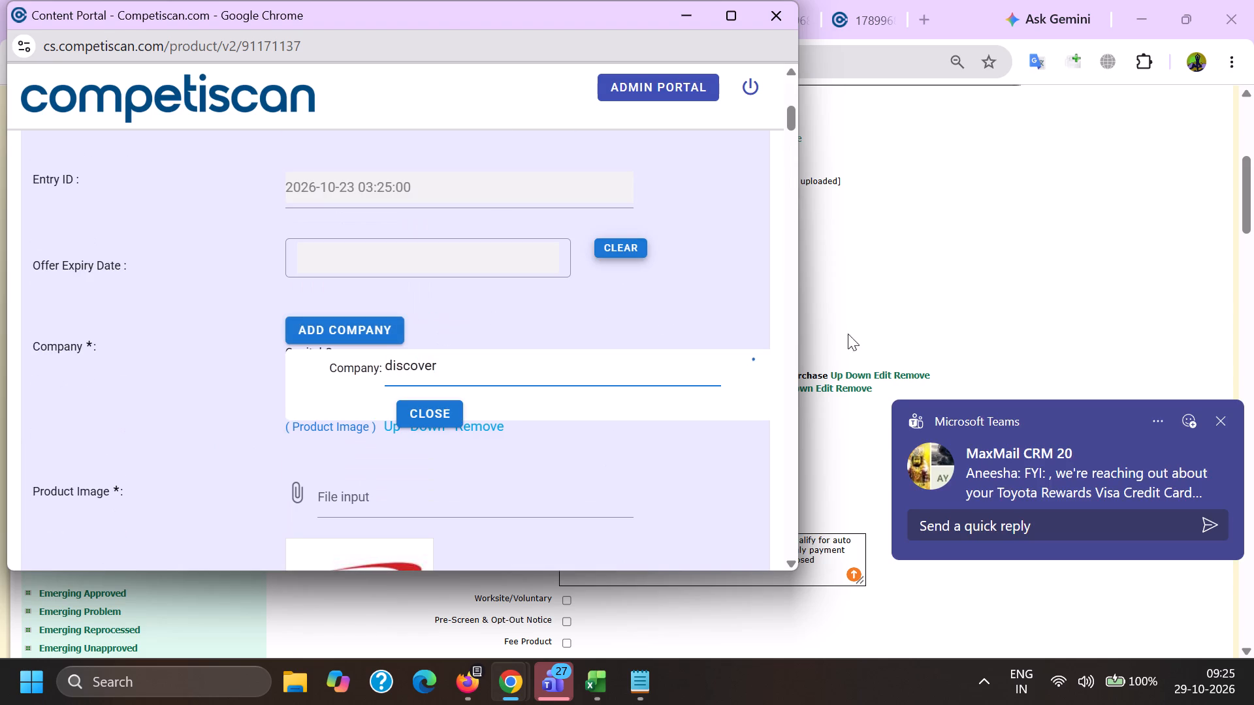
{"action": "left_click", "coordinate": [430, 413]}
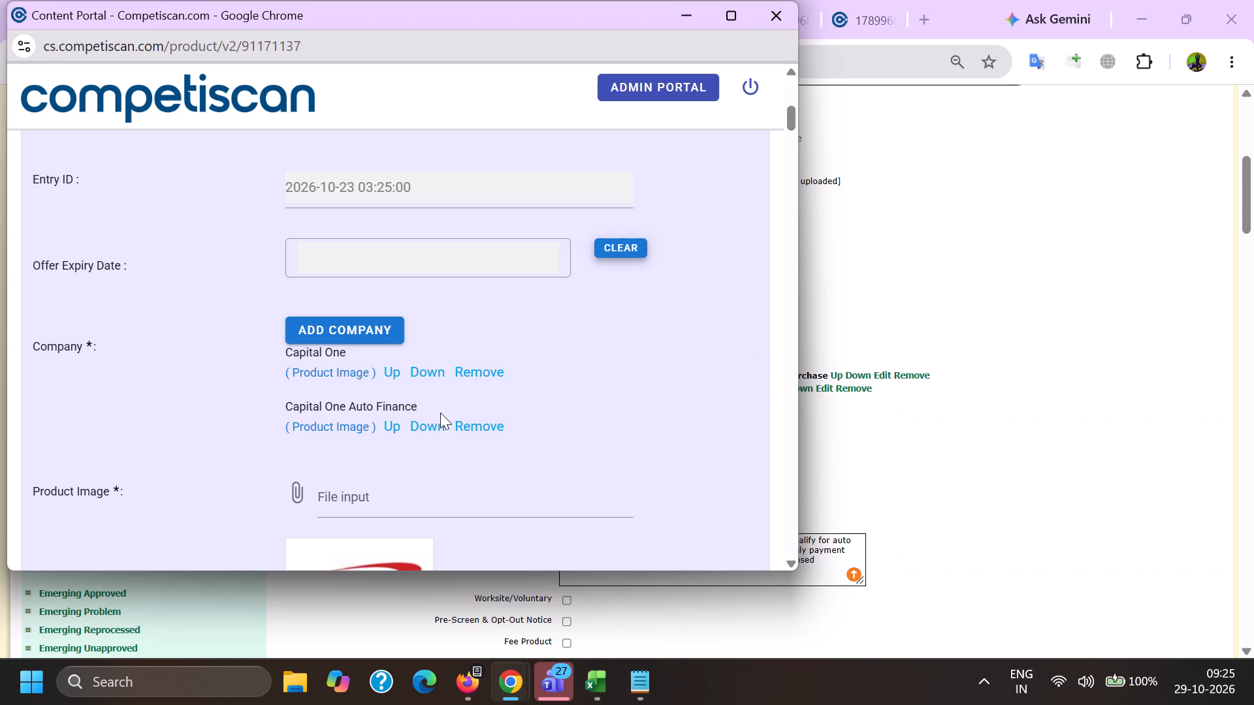
Add Discover as a company on the product.
{"action": "left_click", "coordinate": [379, 334]}
{"action": "type", "text": "discover"}
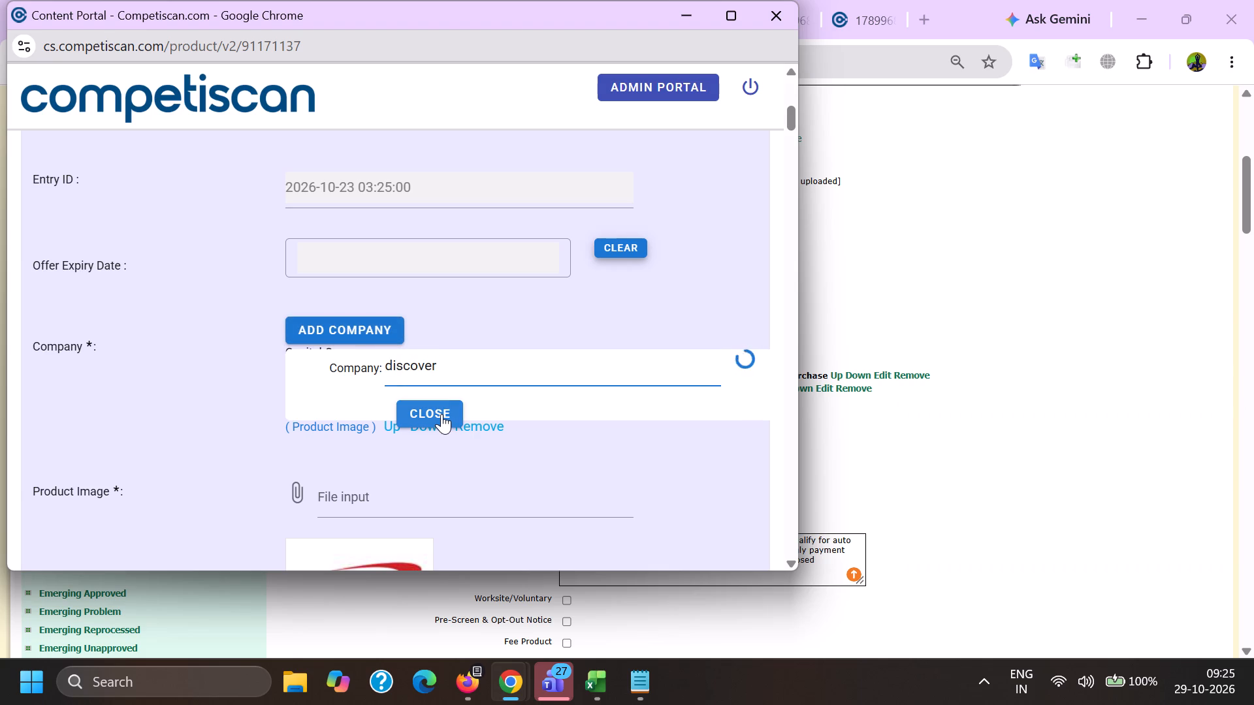
{"action": "key", "text": "BackSpace"}
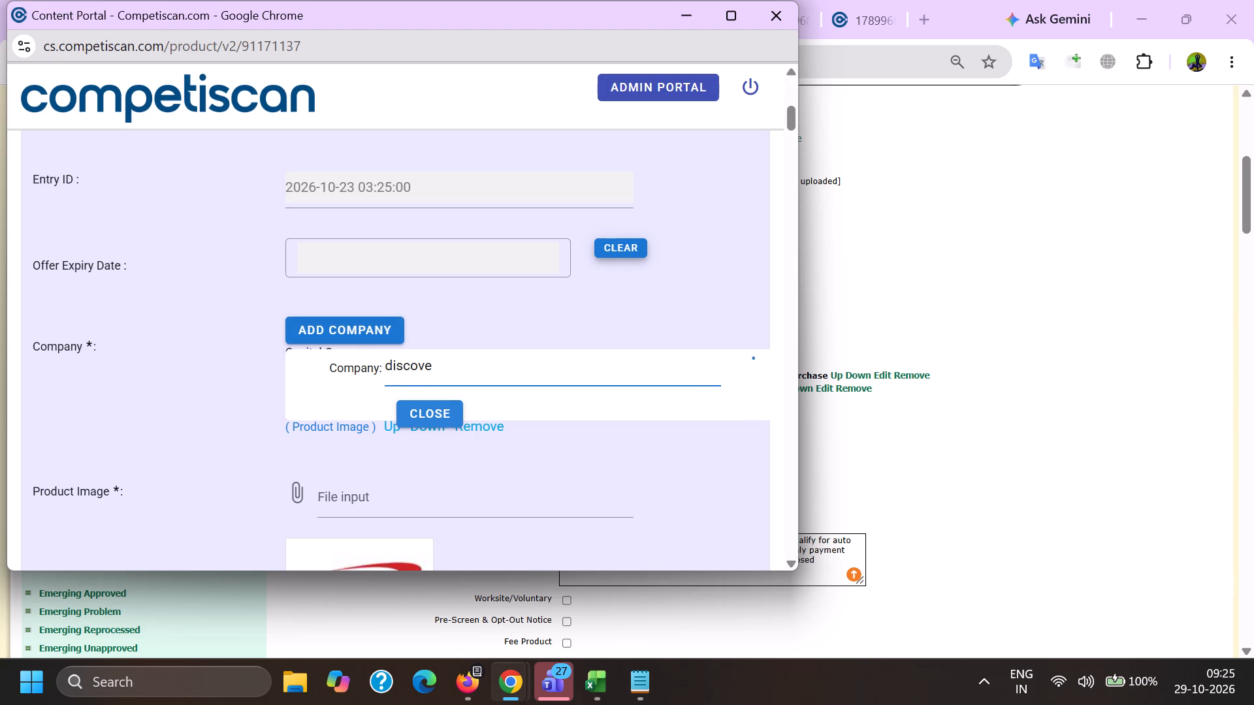
{"action": "left_click", "coordinate": [434, 422]}
In the Payment Card Offer Details, set the Card Network to Discover and the Primary Card Level to Not Mentioned.
{"action": "scroll", "coordinate": [389, 340], "scroll_direction": "down", "scroll_amount": 2}
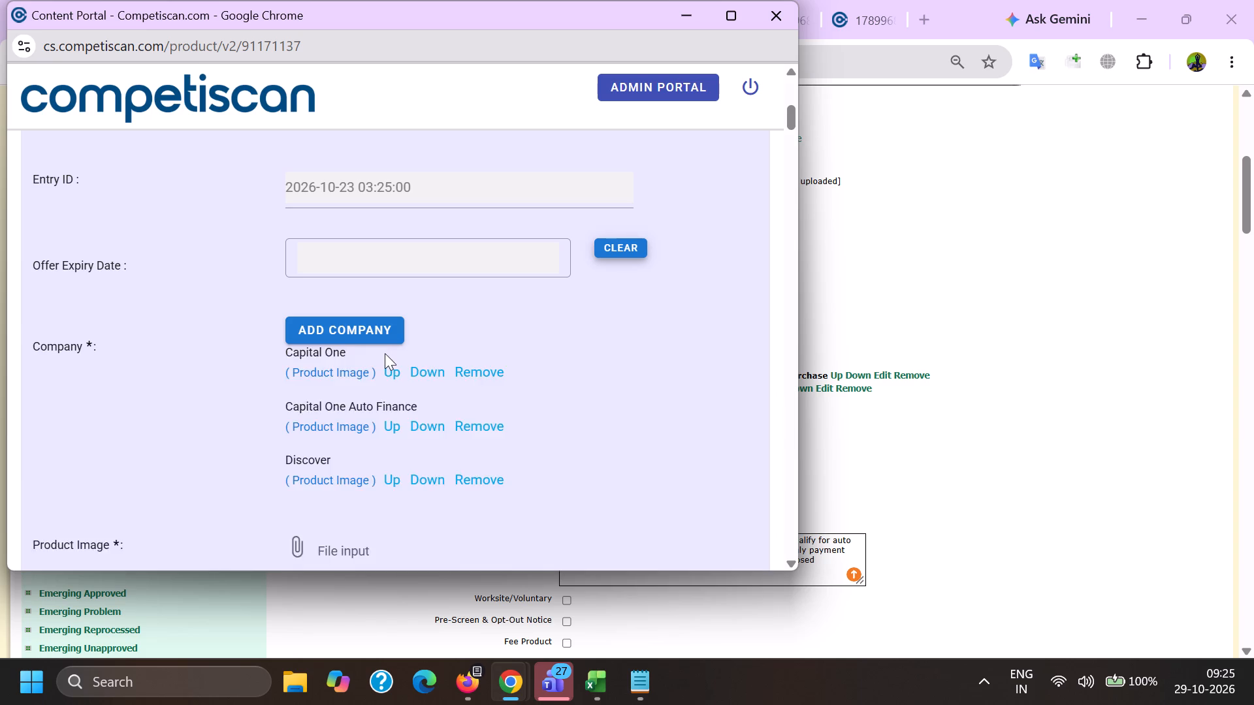
{"action": "scroll", "coordinate": [385, 353], "scroll_direction": "down", "scroll_amount": 19}
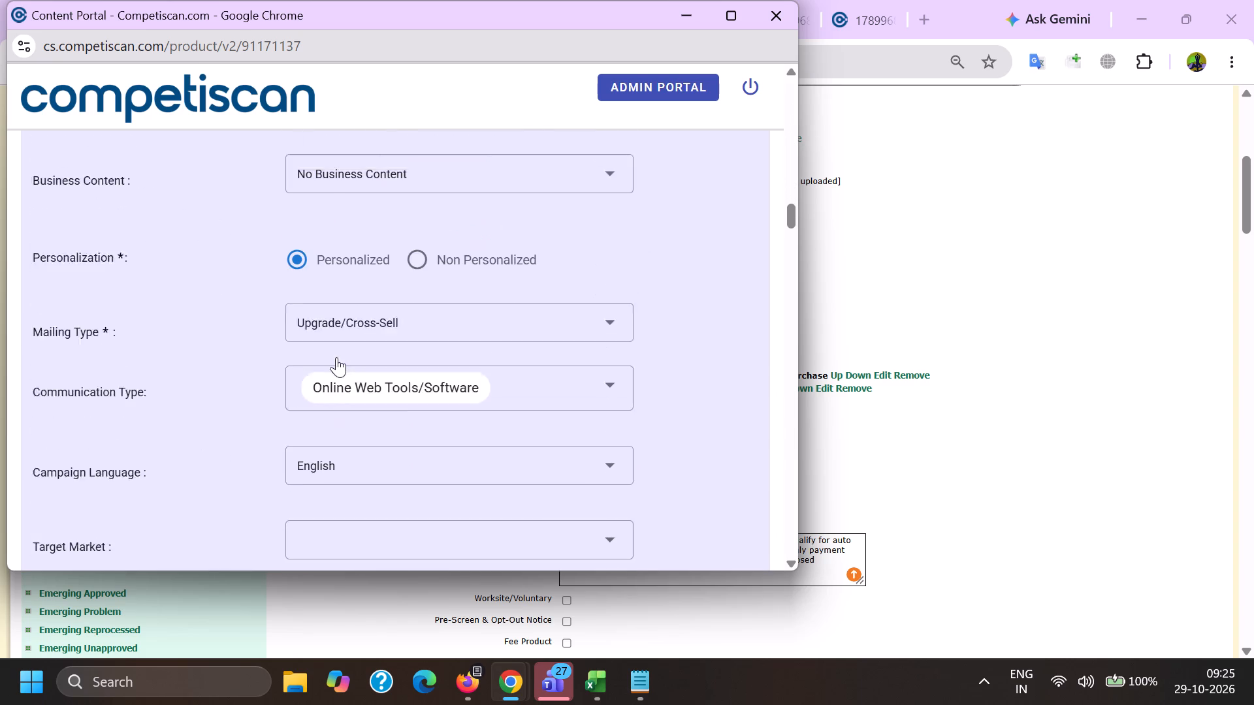
{"action": "scroll", "coordinate": [336, 357], "scroll_direction": "down", "scroll_amount": 10}
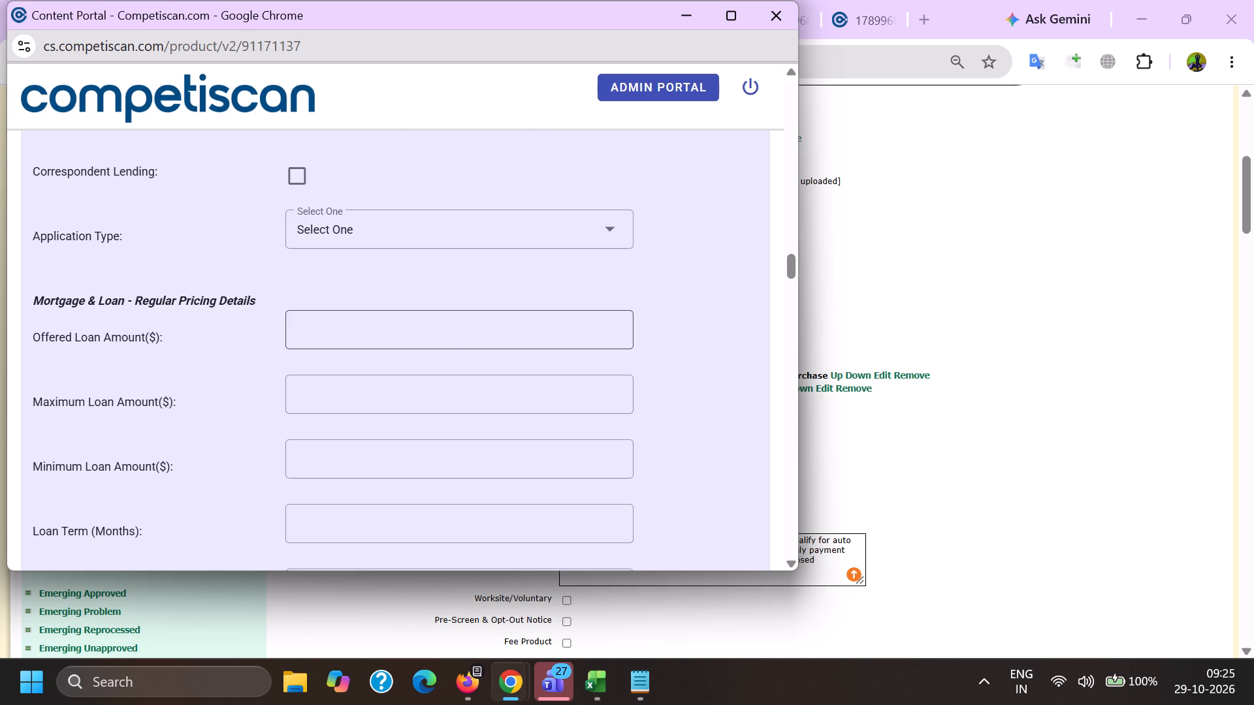
{"action": "scroll", "coordinate": [317, 275], "scroll_direction": "down", "scroll_amount": 8}
{"action": "left_click", "coordinate": [356, 371]}
{"action": "scroll", "coordinate": [377, 253], "scroll_direction": "down", "scroll_amount": 2}
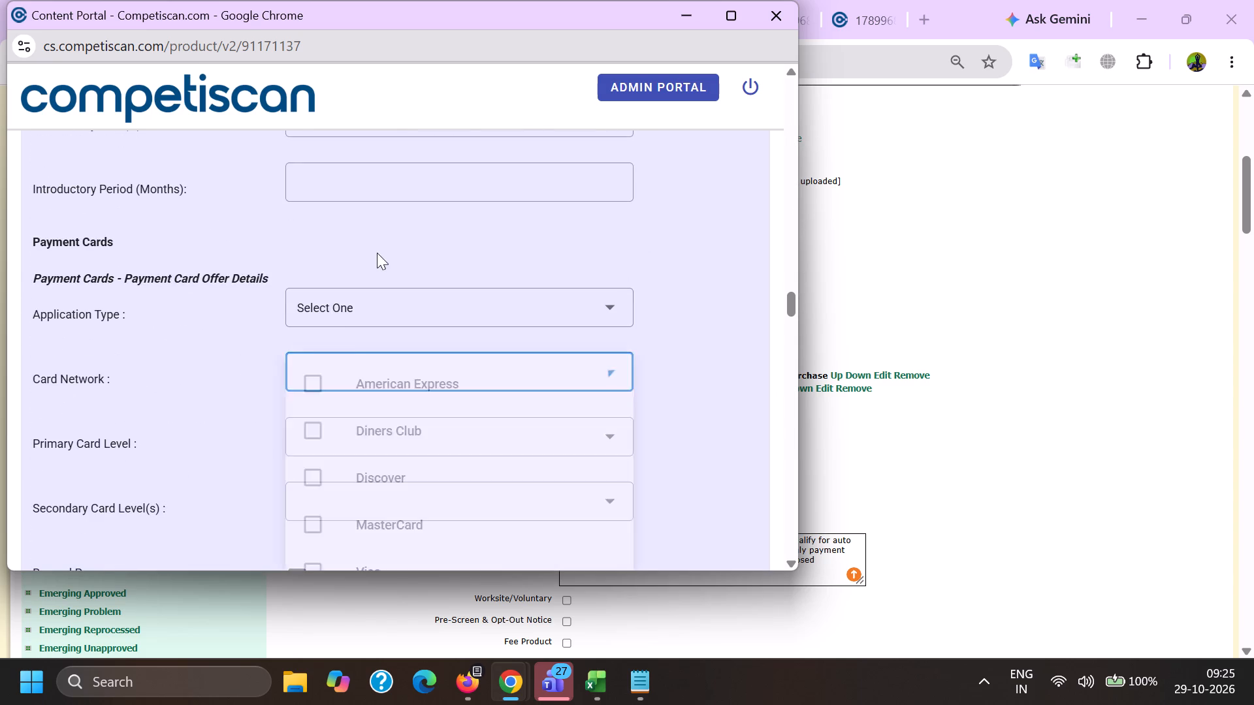
{"action": "left_click", "coordinate": [388, 294]}
{"action": "left_click_drag", "start_coordinate": [105, 287], "coordinate": [123, 287]}
{"action": "left_click", "coordinate": [316, 249]}
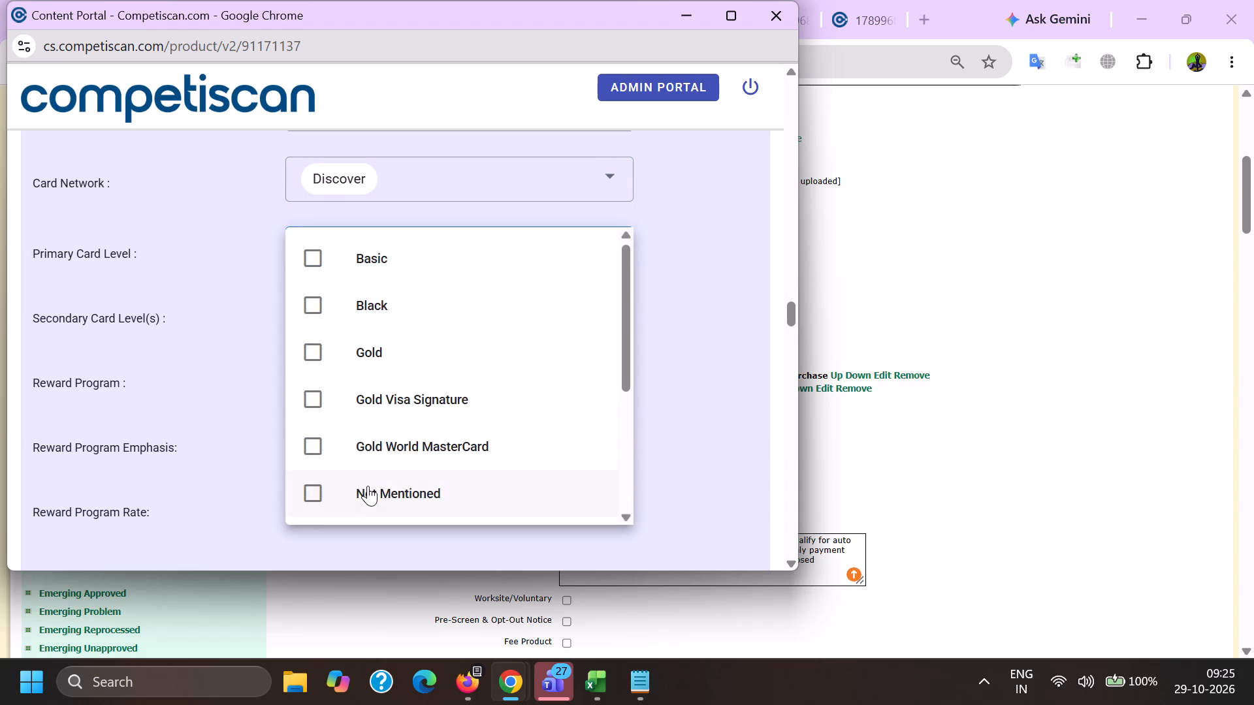
{"action": "left_click", "coordinate": [368, 486]}
{"action": "left_click", "coordinate": [187, 458]}
Check the reference record and set the Mortgage & Loan Application Type to Invitation to Apply.
{"action": "key", "text": "alt+Tab"}
{"action": "scroll", "coordinate": [340, 425], "scroll_direction": "down", "scroll_amount": 16}
{"action": "scroll", "coordinate": [336, 402], "scroll_direction": "up", "scroll_amount": 5}
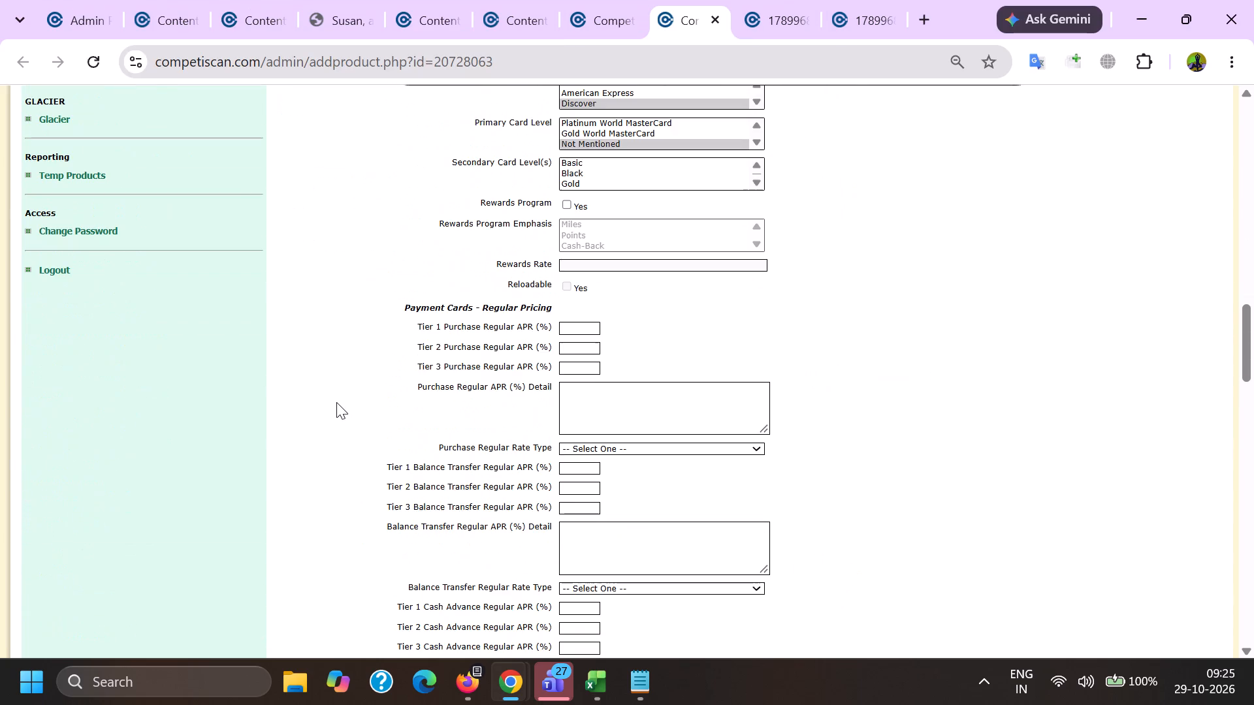
{"action": "scroll", "coordinate": [336, 402], "scroll_direction": "up", "scroll_amount": 3}
{"action": "scroll", "coordinate": [336, 402], "scroll_direction": "down", "scroll_amount": 20}
{"action": "scroll", "coordinate": [336, 402], "scroll_direction": "down", "scroll_amount": 4}
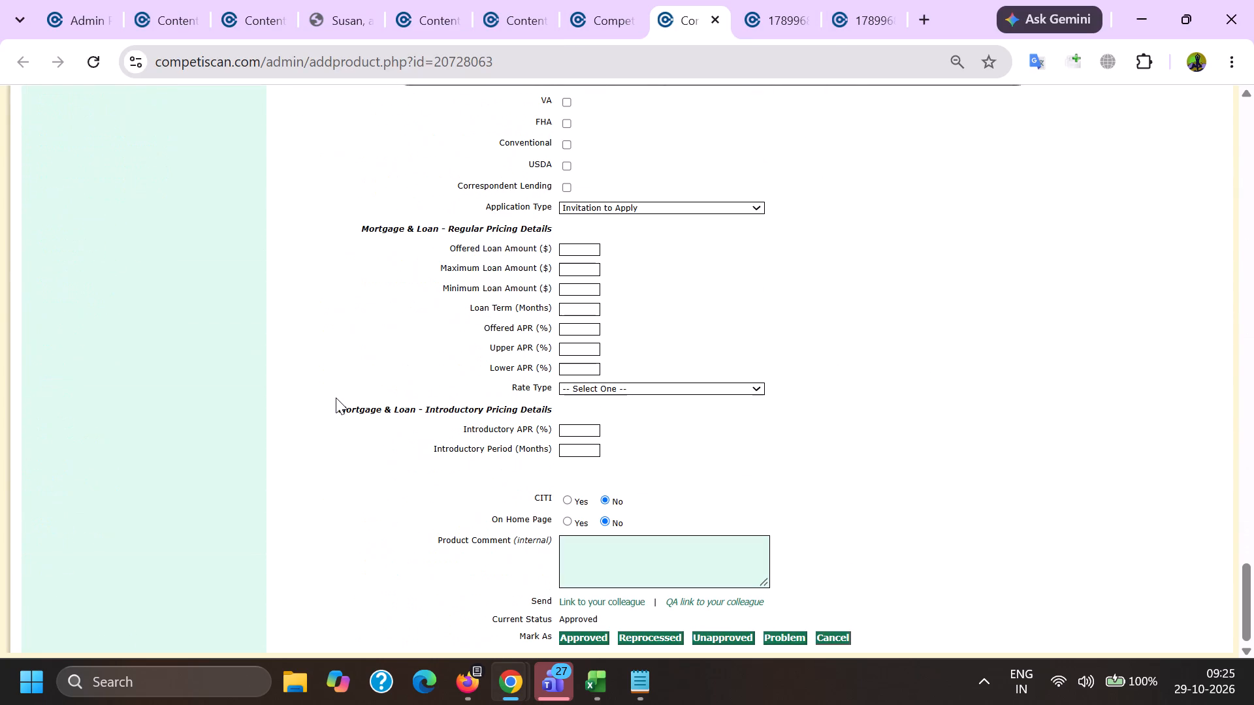
{"action": "key", "text": "alt+Tab"}
{"action": "left_click", "coordinate": [445, 201]}
{"action": "scroll", "coordinate": [387, 352], "scroll_direction": "up", "scroll_amount": 3}
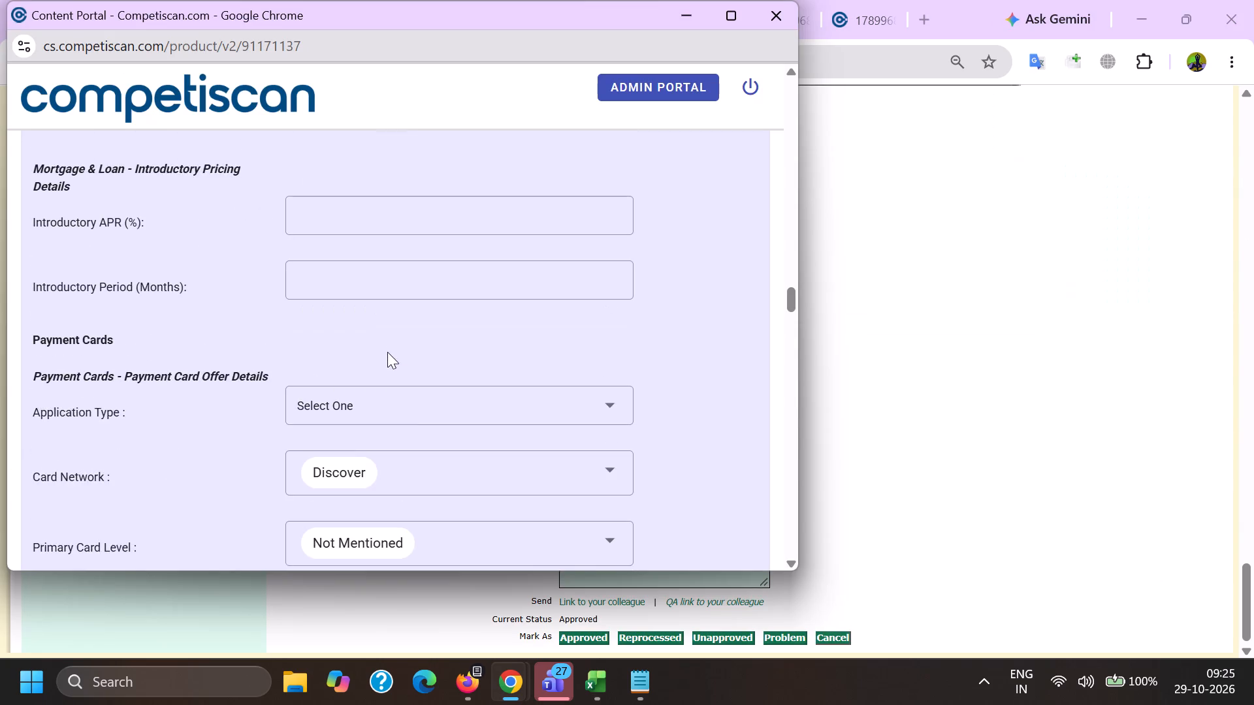
{"action": "scroll", "coordinate": [357, 345], "scroll_direction": "up", "scroll_amount": 4}
{"action": "scroll", "coordinate": [327, 438], "scroll_direction": "up", "scroll_amount": 3}
{"action": "left_click", "coordinate": [329, 254]}
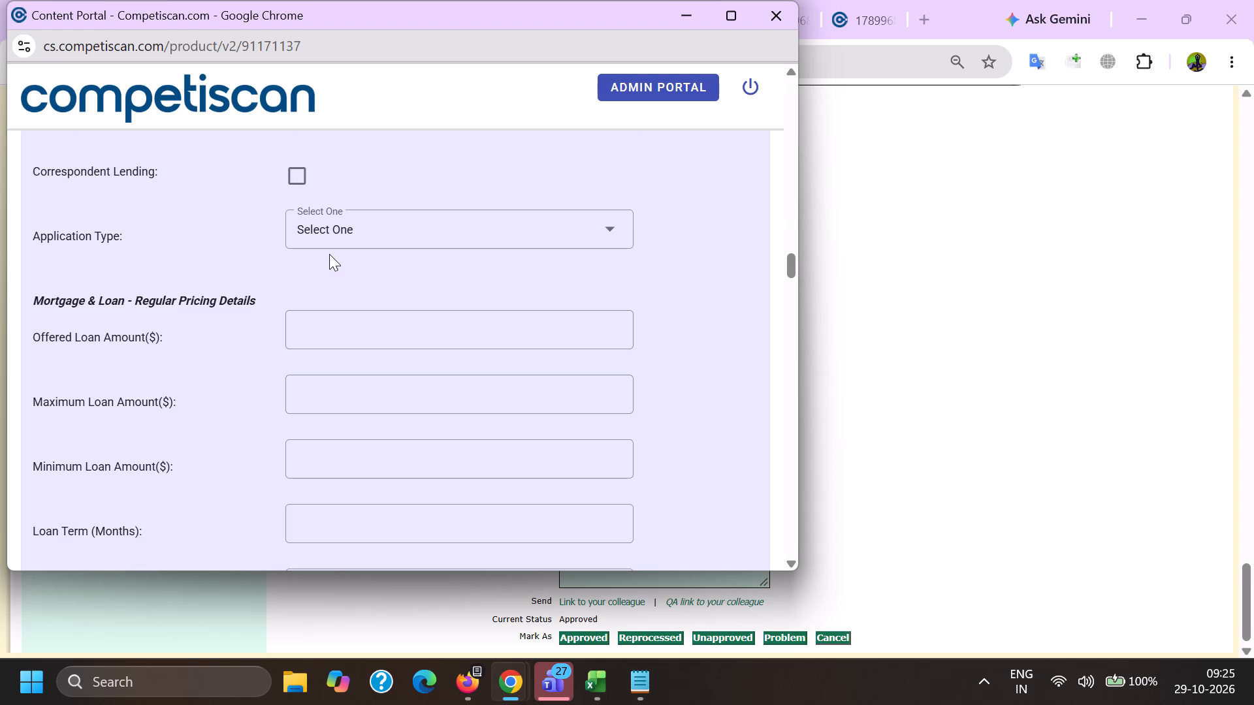
{"action": "left_click", "coordinate": [328, 232]}
{"action": "left_click", "coordinate": [364, 317]}
{"action": "left_click", "coordinate": [197, 335]}
{"action": "left_click", "coordinate": [206, 335]}
Submit the completed product form and return to the main browser window.
{"action": "key", "text": "End"}
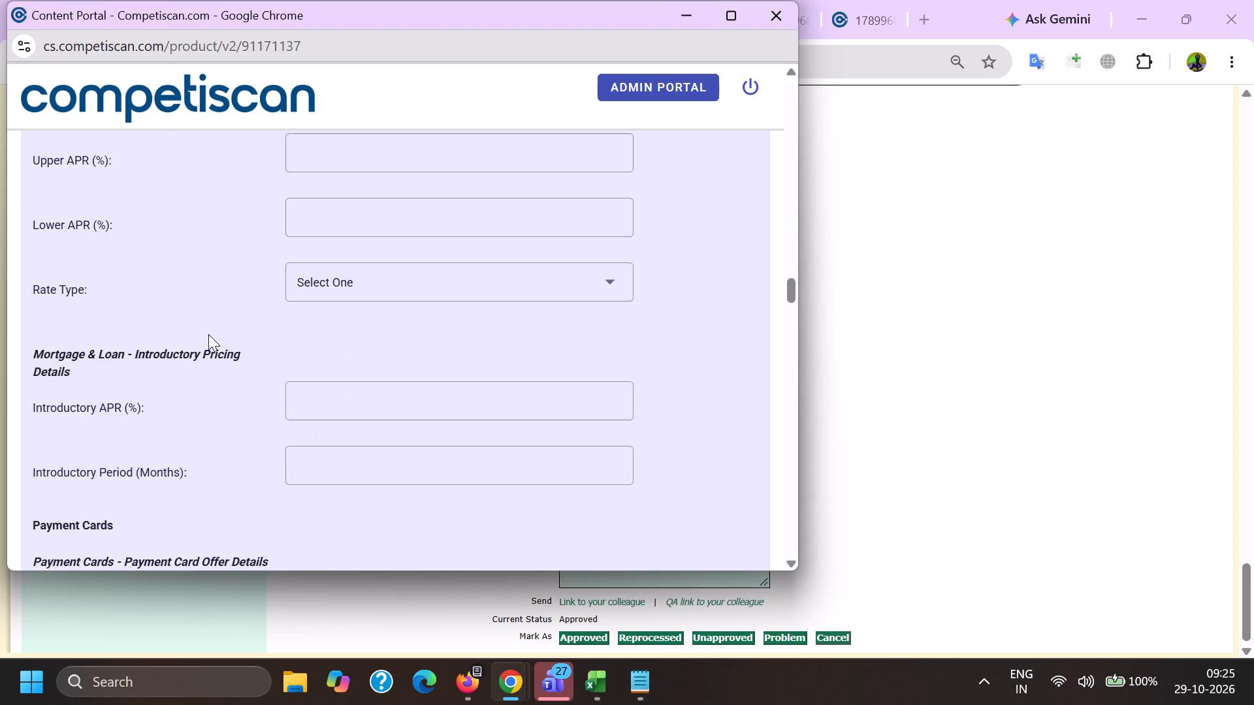
{"action": "scroll", "coordinate": [284, 398], "scroll_direction": "down", "scroll_amount": 6}
{"action": "left_click", "coordinate": [317, 548]}
{"action": "left_click", "coordinate": [1006, 385]}
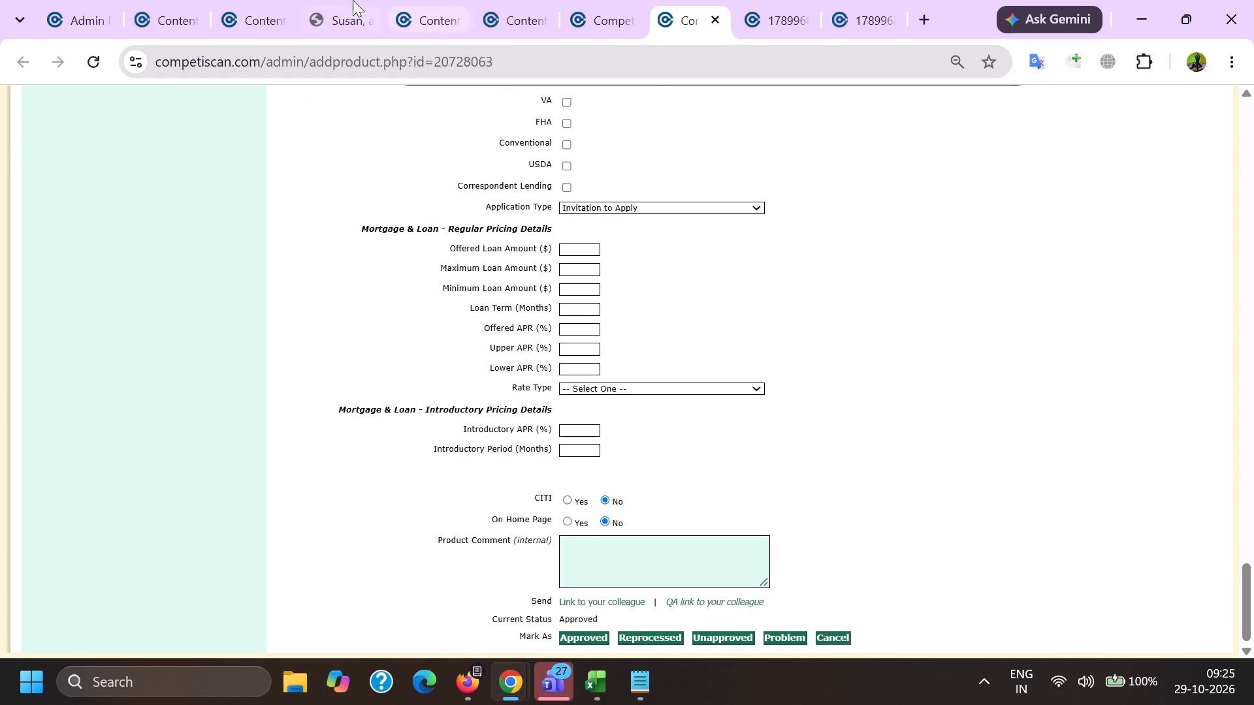
Rerun the email list search for the Discover cardholder auto financing subject.
{"action": "left_click", "coordinate": [330, 0]}
{"action": "left_click", "coordinate": [238, 0]}
{"action": "left_click", "coordinate": [162, 0]}
{"action": "scroll", "coordinate": [367, 343], "scroll_direction": "down", "scroll_amount": 3}
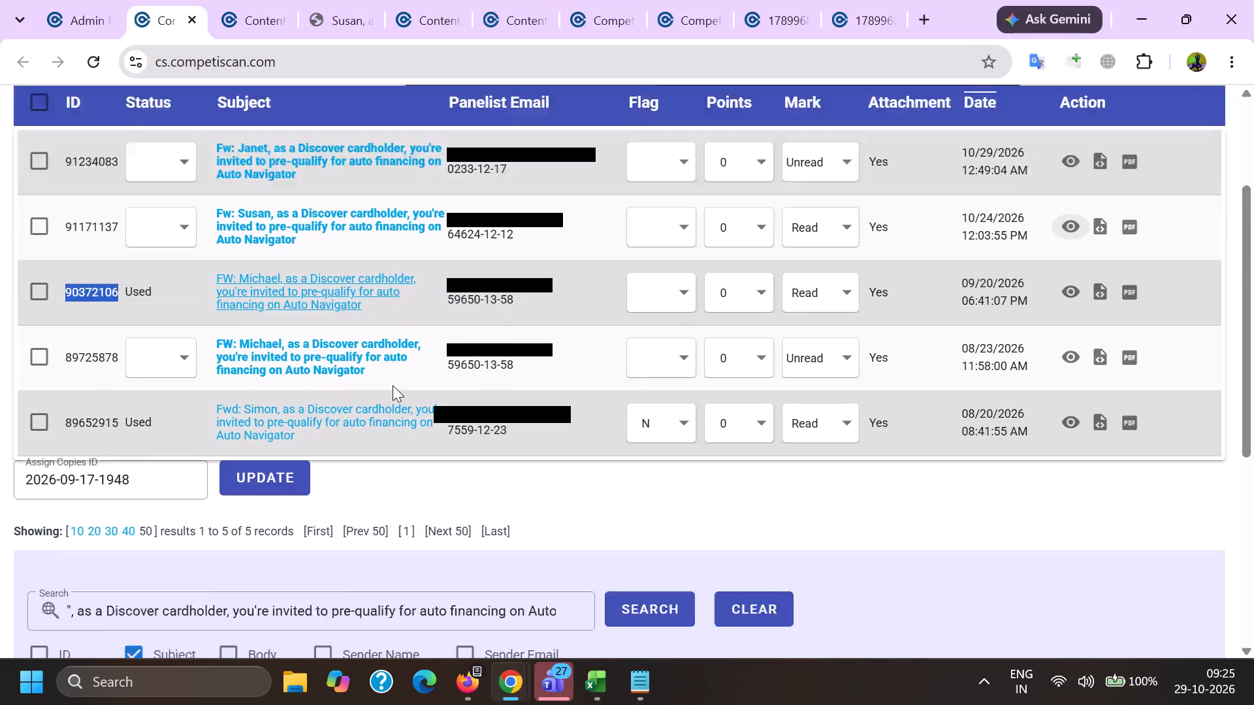
{"action": "left_click", "coordinate": [644, 484]}
Switch to Firefox and go through the Capital one search results to the next page of 50 emails.
{"action": "left_click", "coordinate": [456, 679]}
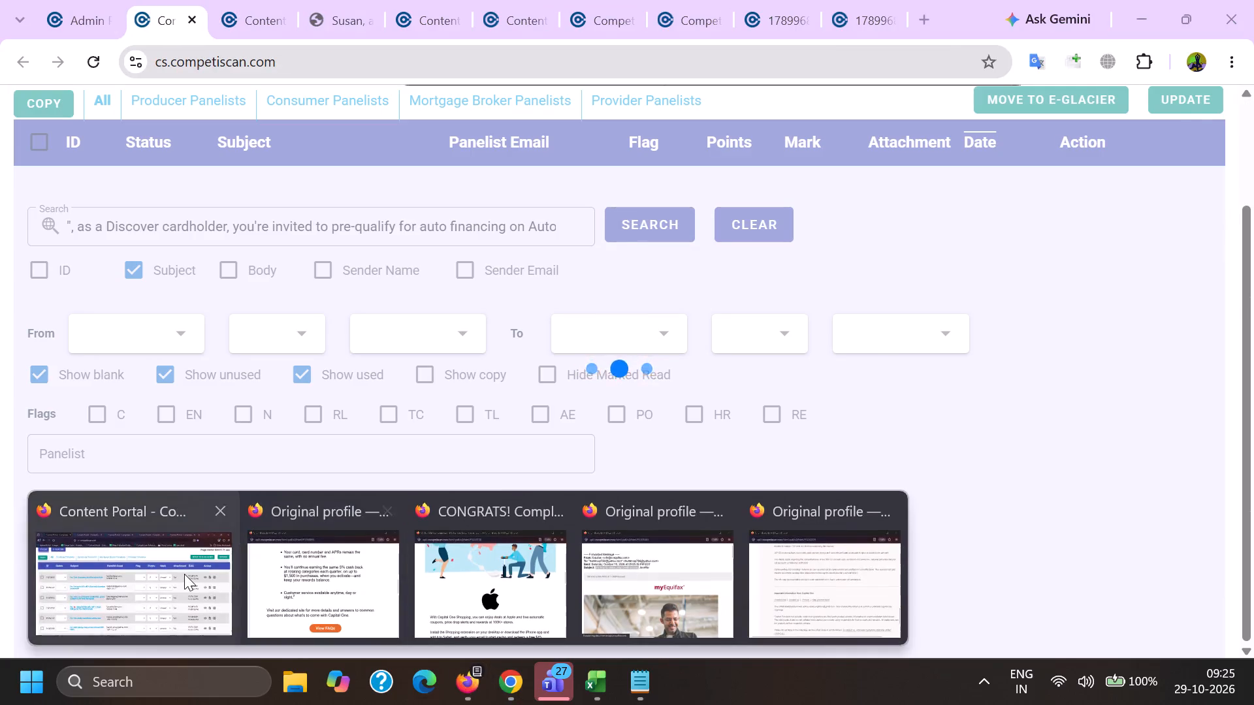
{"action": "left_click", "coordinate": [184, 574]}
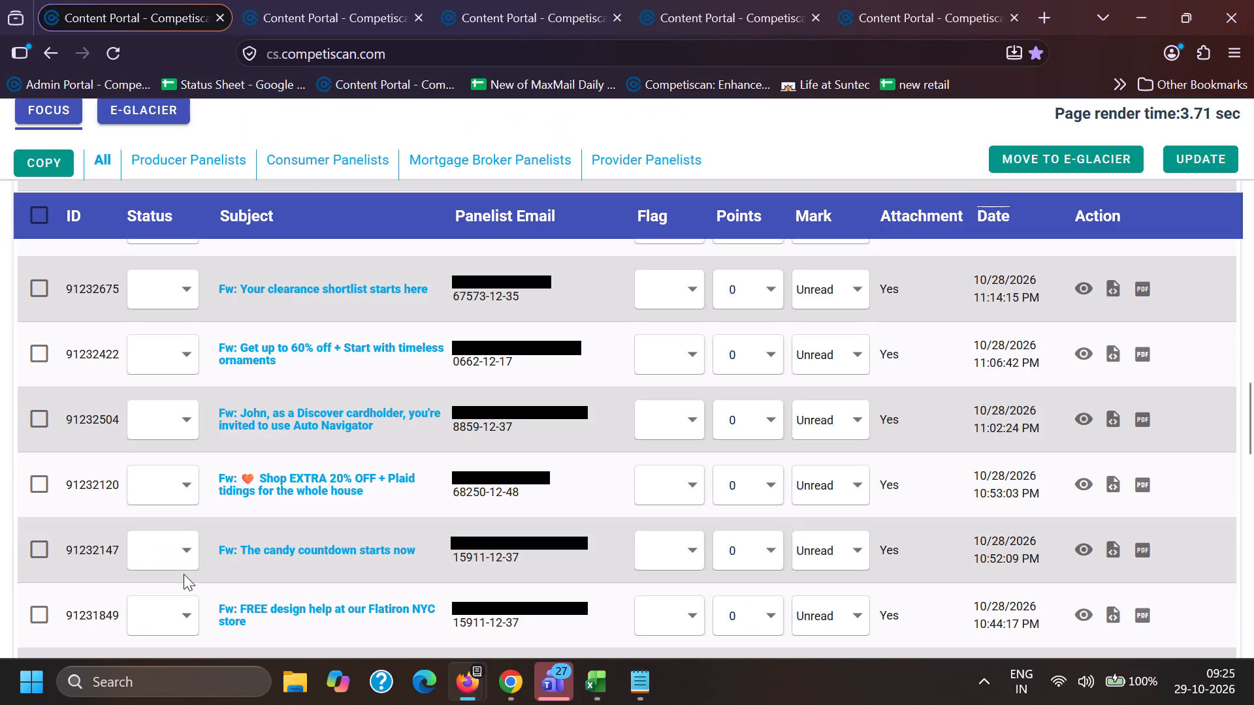
{"action": "scroll", "coordinate": [257, 545], "scroll_direction": "down", "scroll_amount": 5}
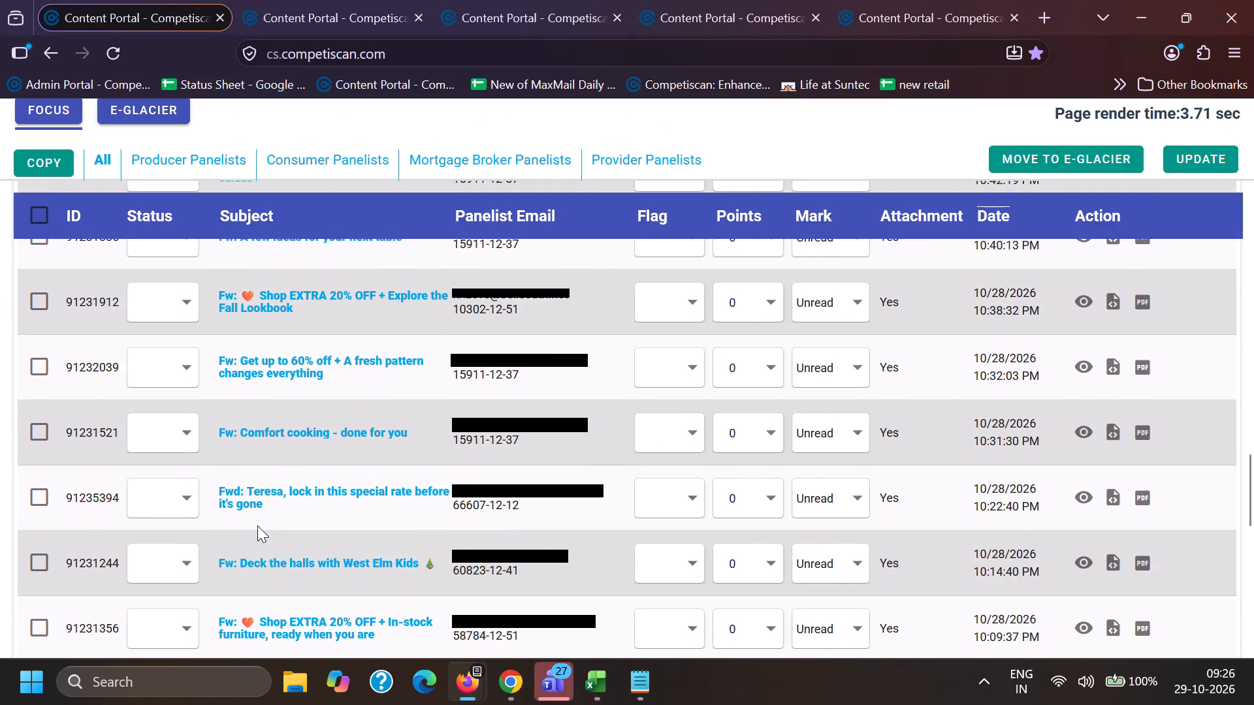
{"action": "scroll", "coordinate": [257, 525], "scroll_direction": "down", "scroll_amount": 3}
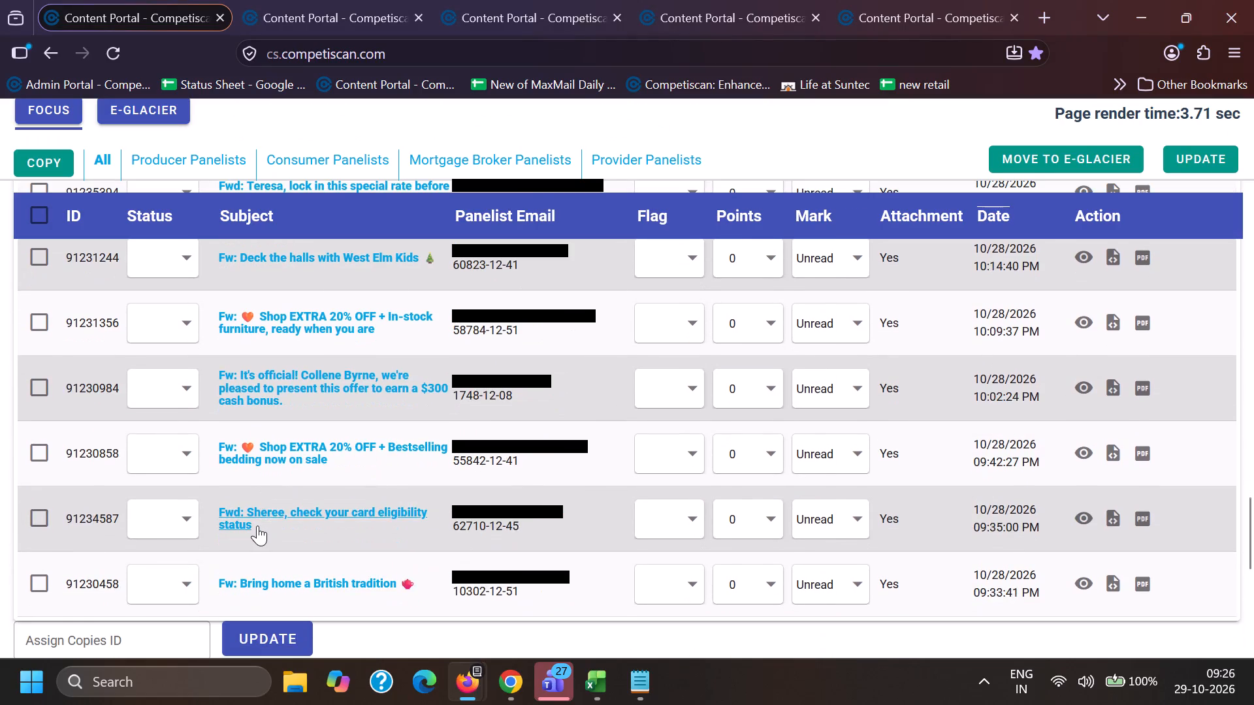
{"action": "scroll", "coordinate": [257, 525], "scroll_direction": "down", "scroll_amount": 3}
{"action": "left_click", "coordinate": [443, 381]}
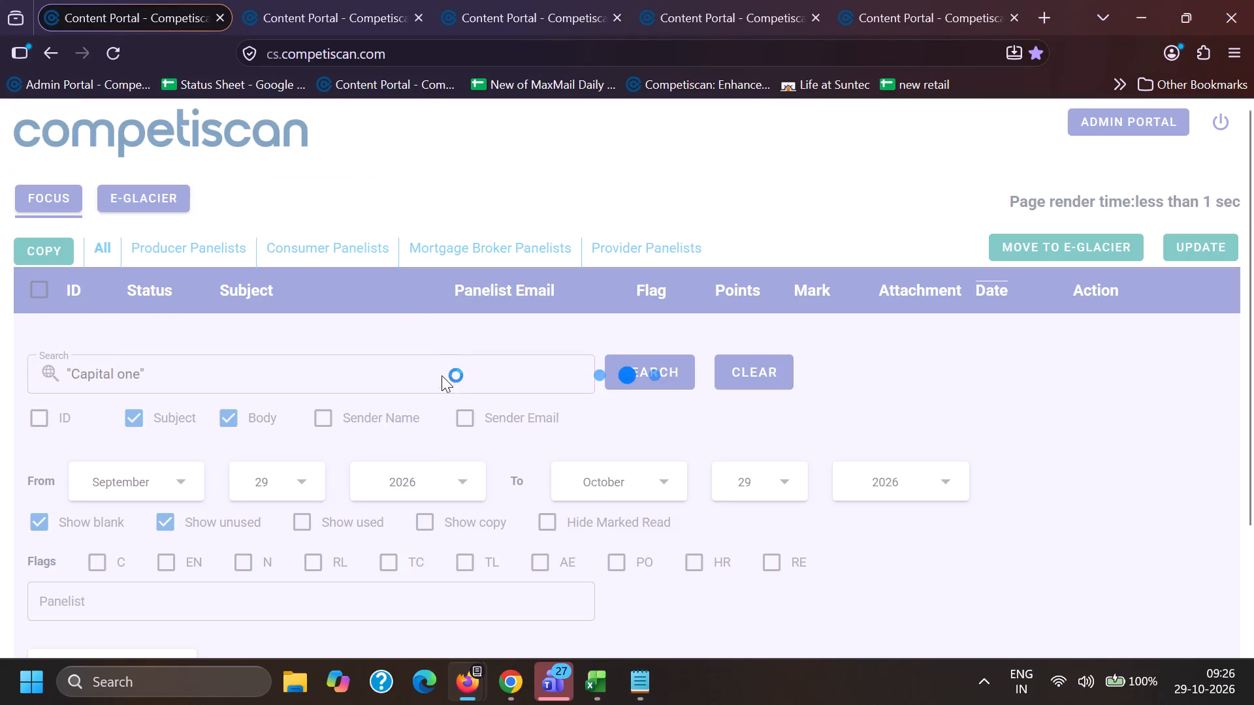
Reload the Capital One Shopping email search and return to the Capital one results.
{"action": "left_click", "coordinate": [336, 0]}
{"action": "left_click", "coordinate": [60, 203]}
{"action": "left_click", "coordinate": [31, 0]}
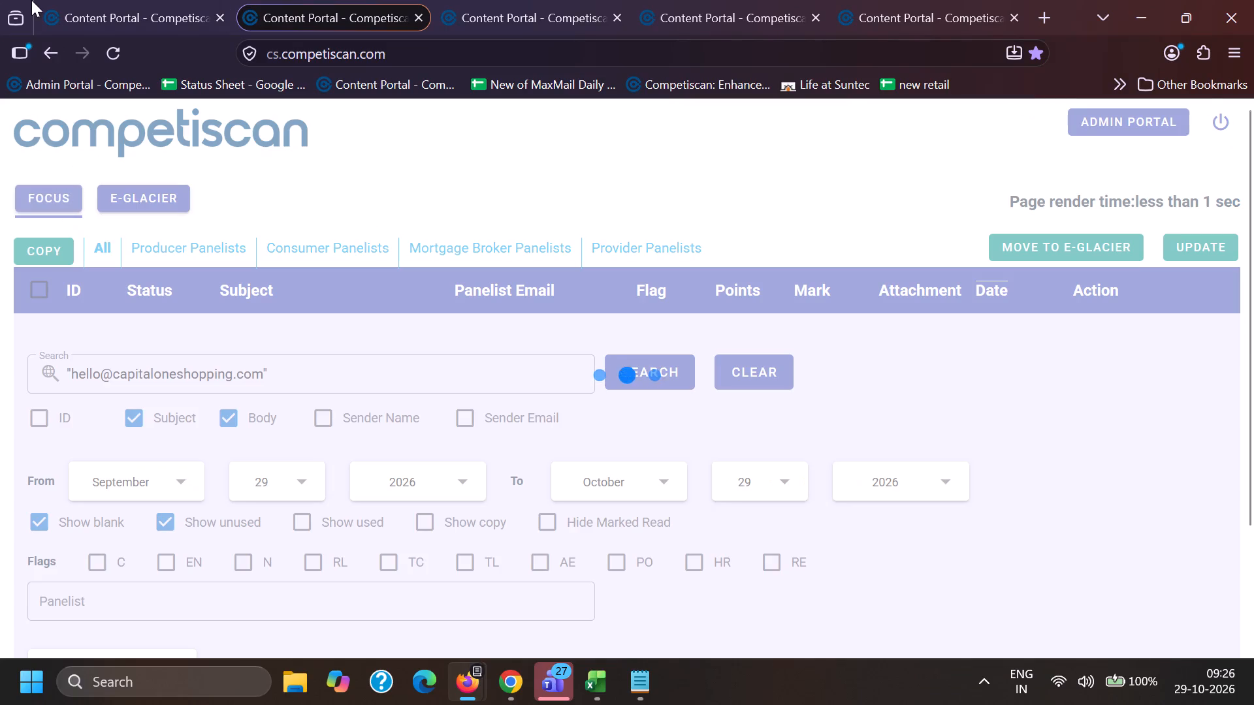
{"action": "left_click", "coordinate": [290, 0]}
{"action": "left_click", "coordinate": [112, 0]}
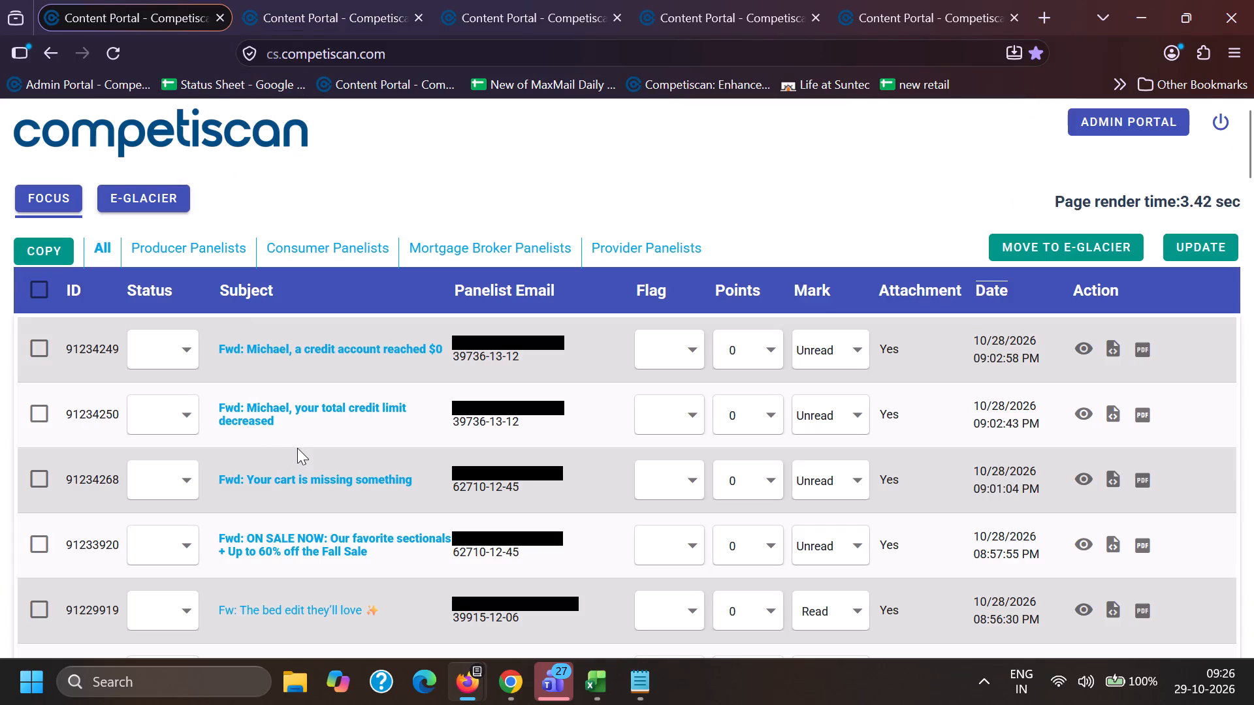
Look through the Capital One email results for the next unread Capital One offer to catalogue.
{"action": "scroll", "coordinate": [293, 458], "scroll_direction": "down", "scroll_amount": 4}
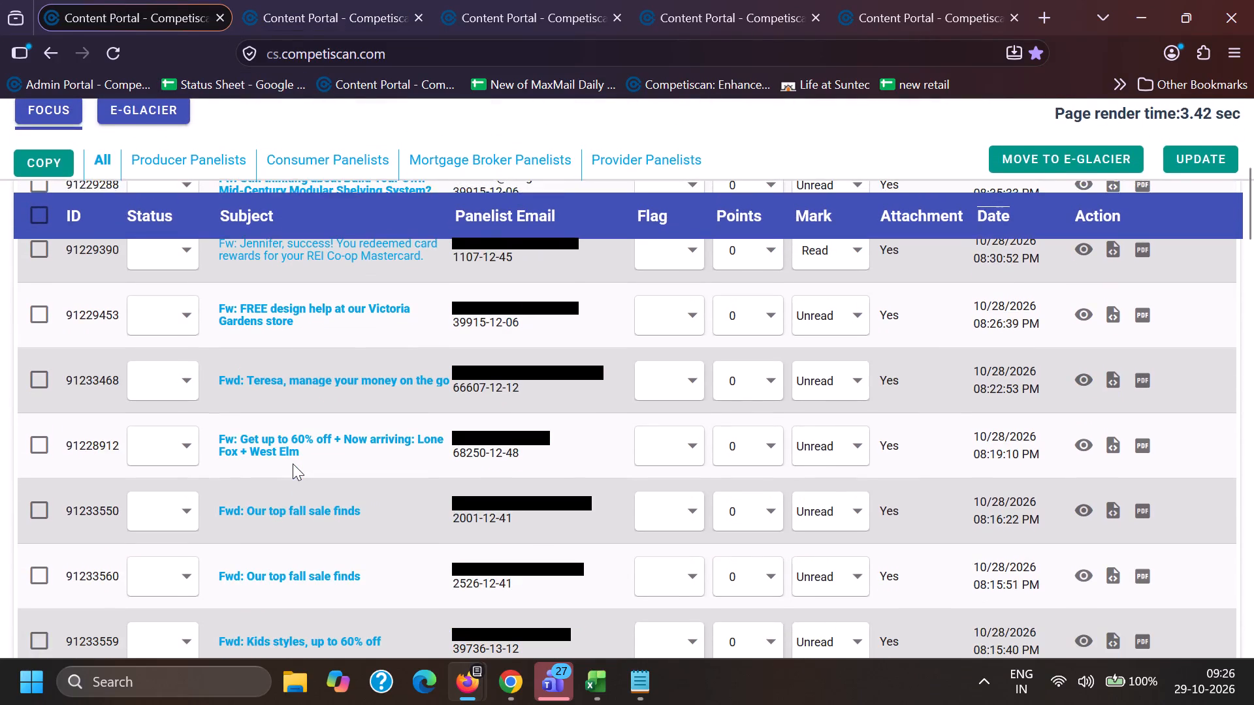
{"action": "scroll", "coordinate": [293, 463], "scroll_direction": "down", "scroll_amount": 4}
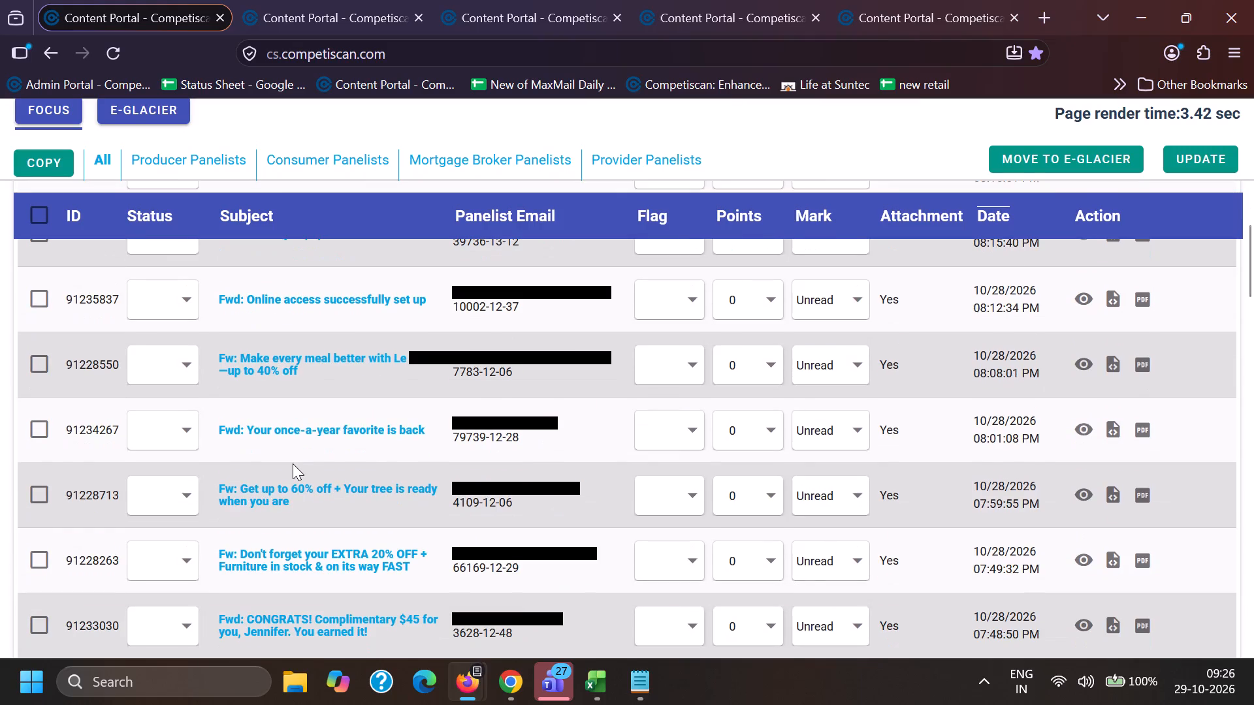
{"action": "scroll", "coordinate": [293, 463], "scroll_direction": "down", "scroll_amount": 4}
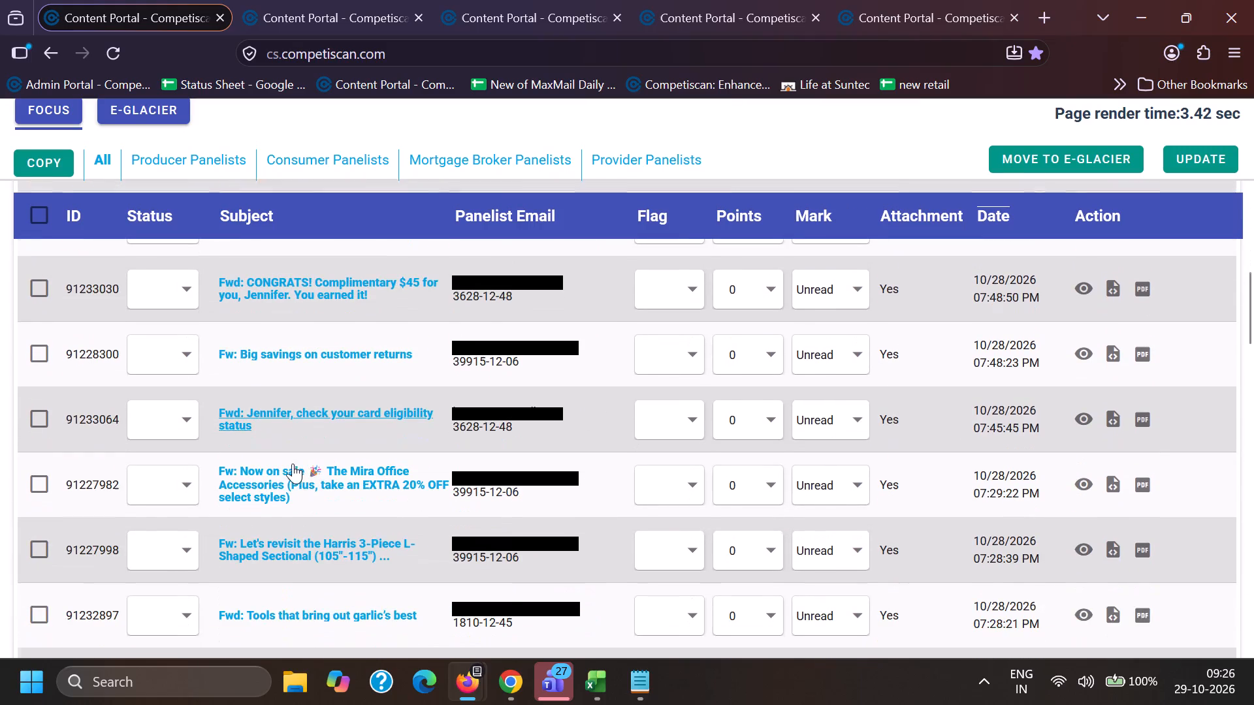
{"action": "scroll", "coordinate": [293, 463], "scroll_direction": "down", "scroll_amount": 3}
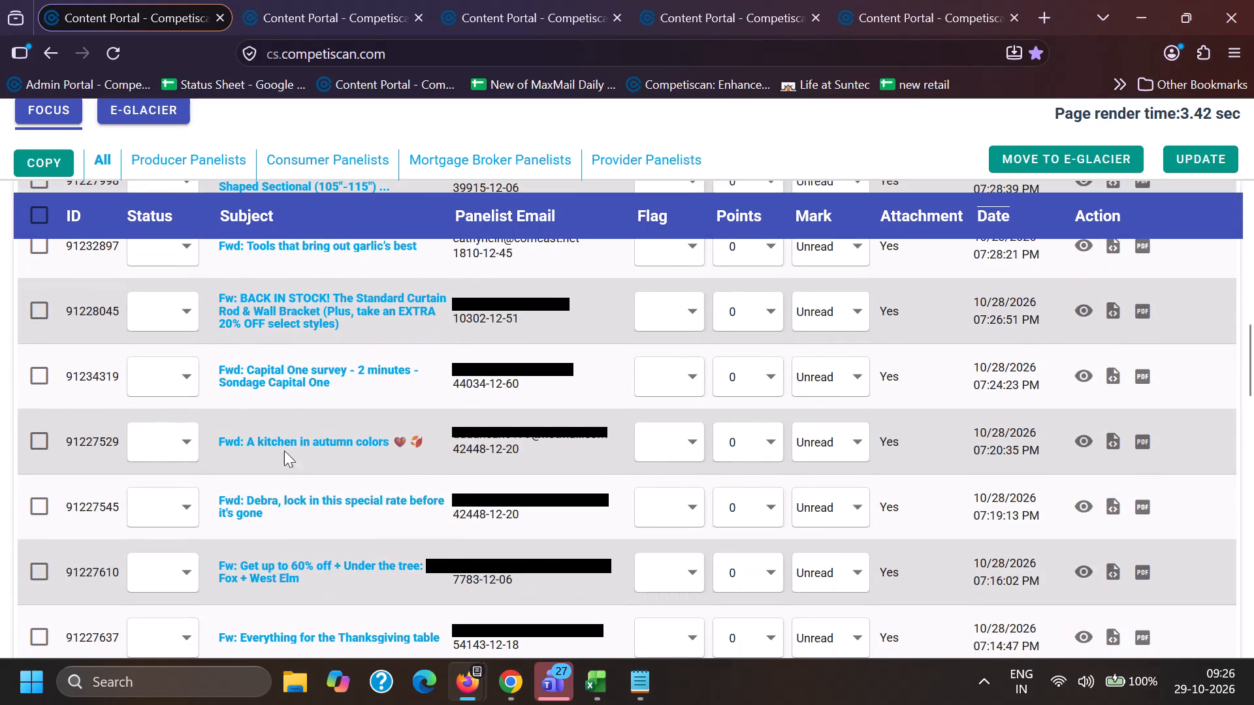
{"action": "scroll", "coordinate": [249, 366], "scroll_direction": "down", "scroll_amount": 4}
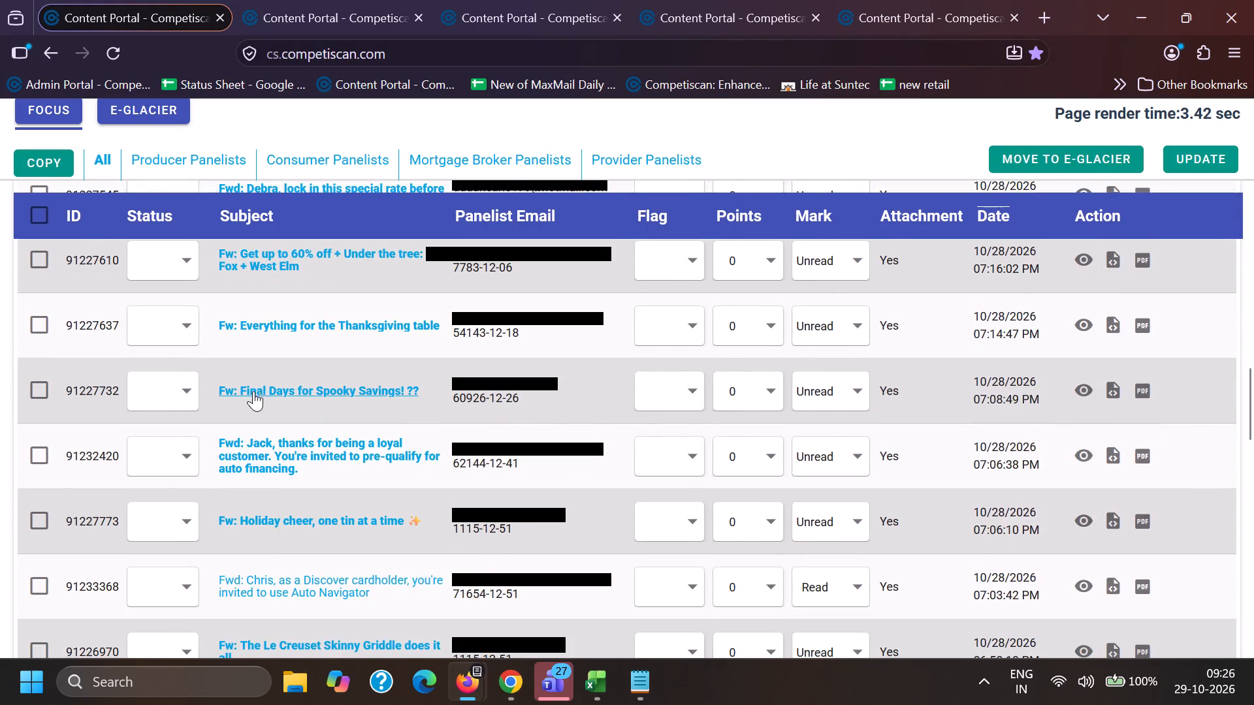
{"action": "scroll", "coordinate": [253, 391], "scroll_direction": "down", "scroll_amount": 2}
{"action": "scroll", "coordinate": [249, 394], "scroll_direction": "up", "scroll_amount": 2}
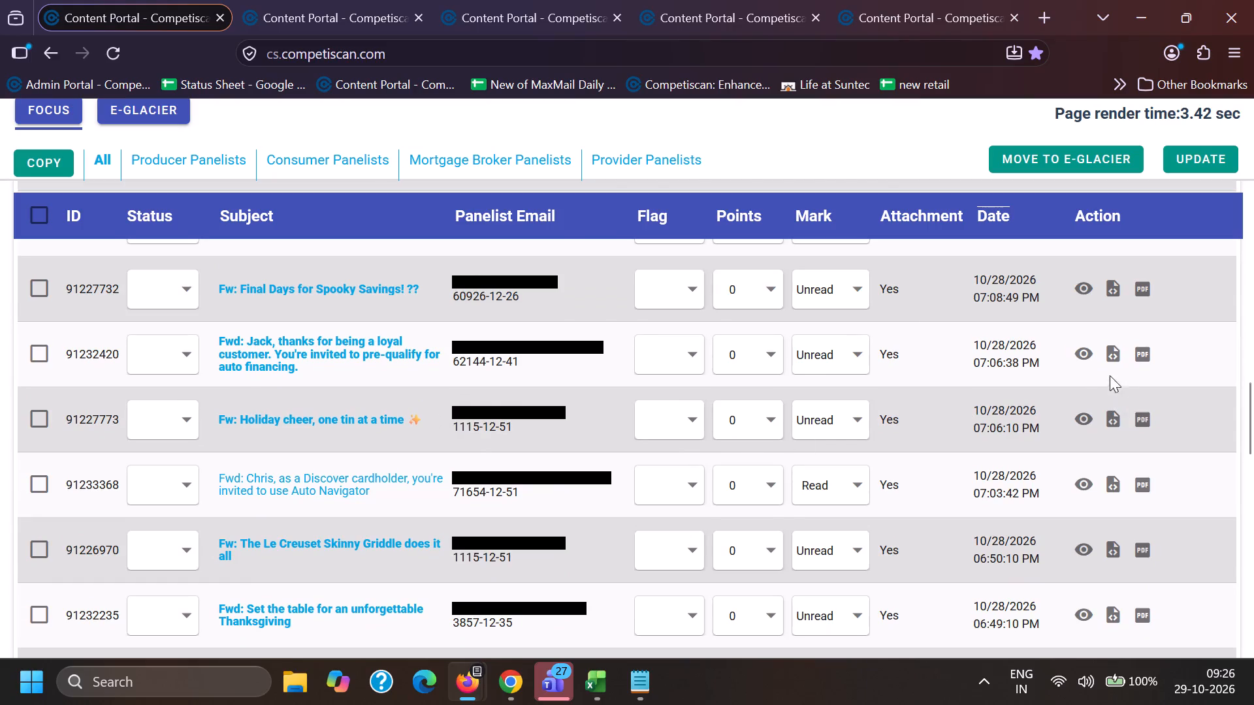
Preview email 91232420, the loyal customer auto financing pre-qualification invitation, and return to the results list.
{"action": "left_click", "coordinate": [1086, 357]}
{"action": "scroll", "coordinate": [661, 339], "scroll_direction": "down", "scroll_amount": 3}
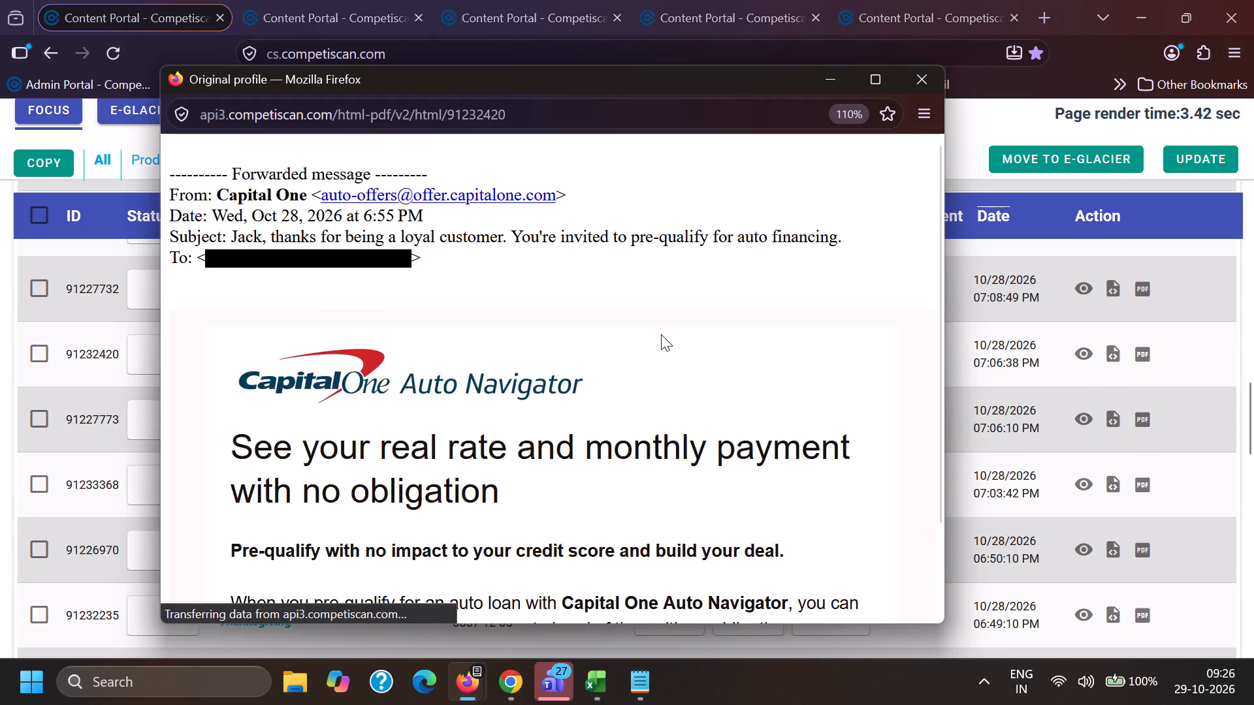
{"action": "scroll", "coordinate": [661, 334], "scroll_direction": "down", "scroll_amount": 9}
{"action": "key", "text": "alt+Tab"}
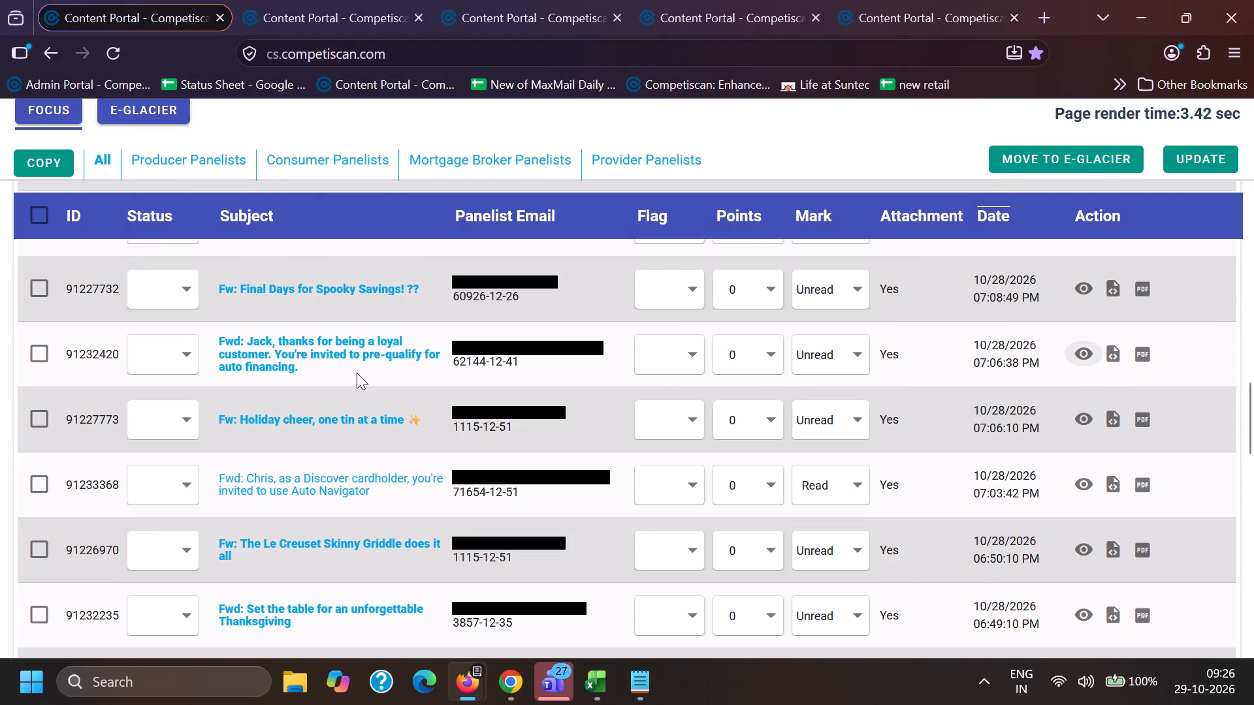
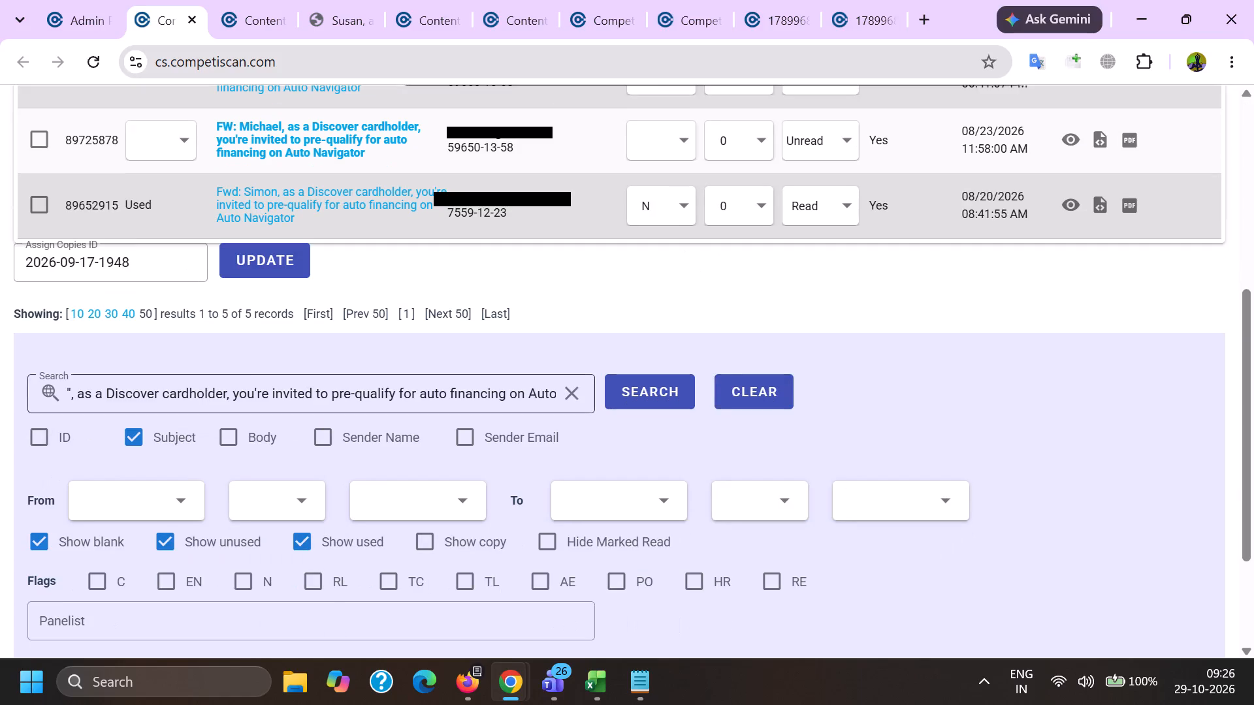
Search the email subjects for the quoted phrase "thanks for being a loyal customer. You're invited to pre-qualify for auto financing.".
{"action": "key", "text": "BackSpace"}
{"action": "key", "text": "shift+quotedbl"}
{"action": "key", "text": "ctrl+v"}
{"action": "key", "text": "shift+quotedbl"}
{"action": "key", "text": "Return"}
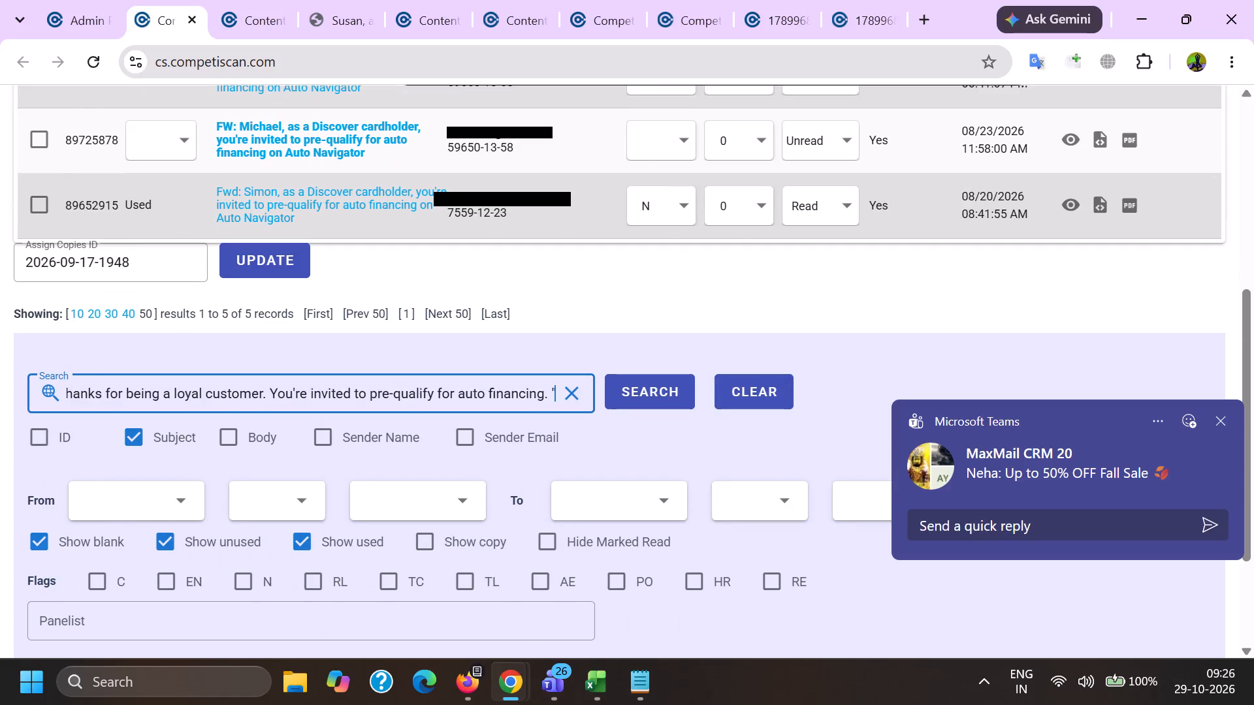
Acknowledge the completed product update for email 91171137 and return to the loyal customer search results.
{"action": "left_click", "coordinate": [515, 683]}
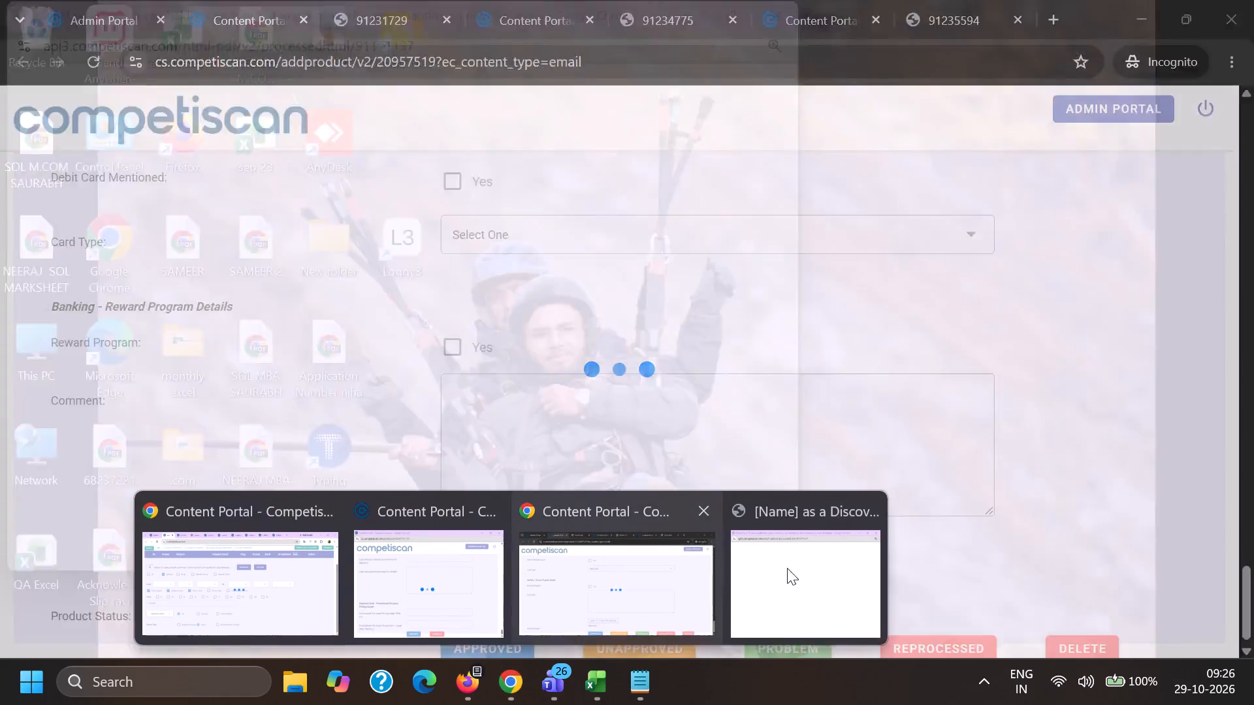
{"action": "left_click", "coordinate": [804, 567]}
{"action": "left_click", "coordinate": [501, 683]}
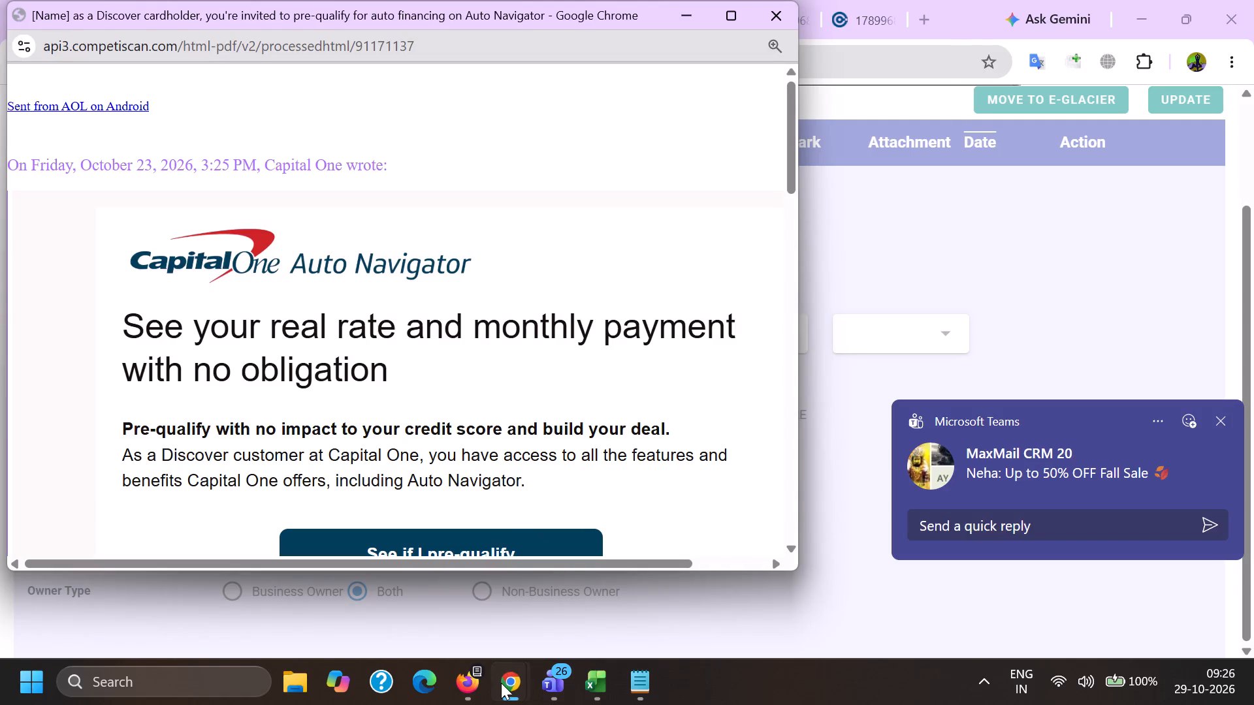
{"action": "left_click", "coordinate": [440, 589]}
{"action": "left_click", "coordinate": [543, 366]}
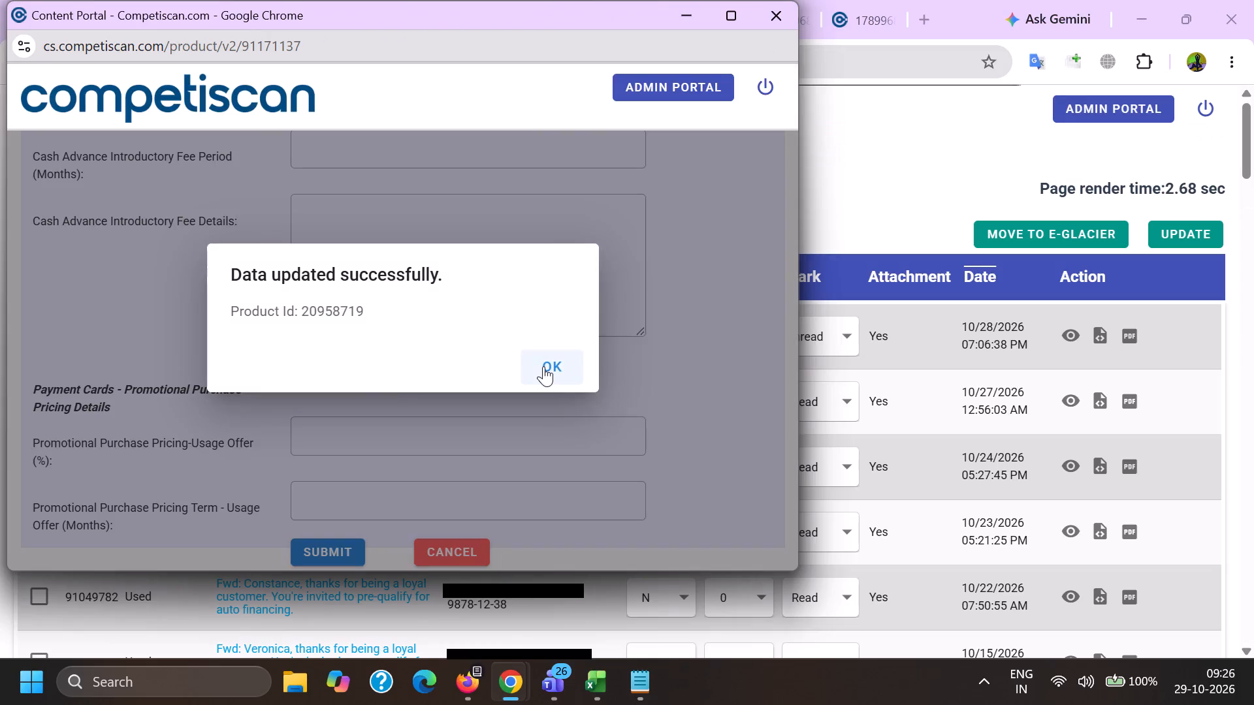
{"action": "left_click", "coordinate": [944, 170]}
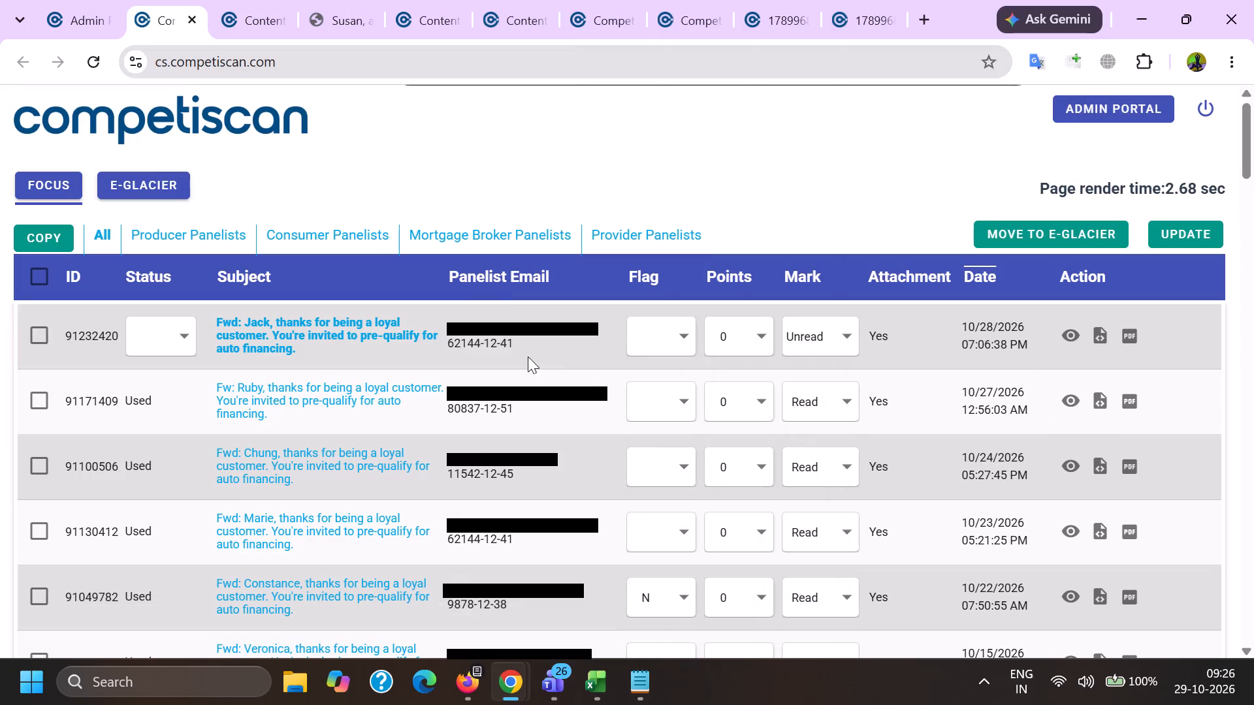
Open email 91232420 in the email editor and preview used emails 91171409, 91100506 and 91130412 for comparison.
{"action": "left_click", "coordinate": [355, 336], "text": "ctrl"}
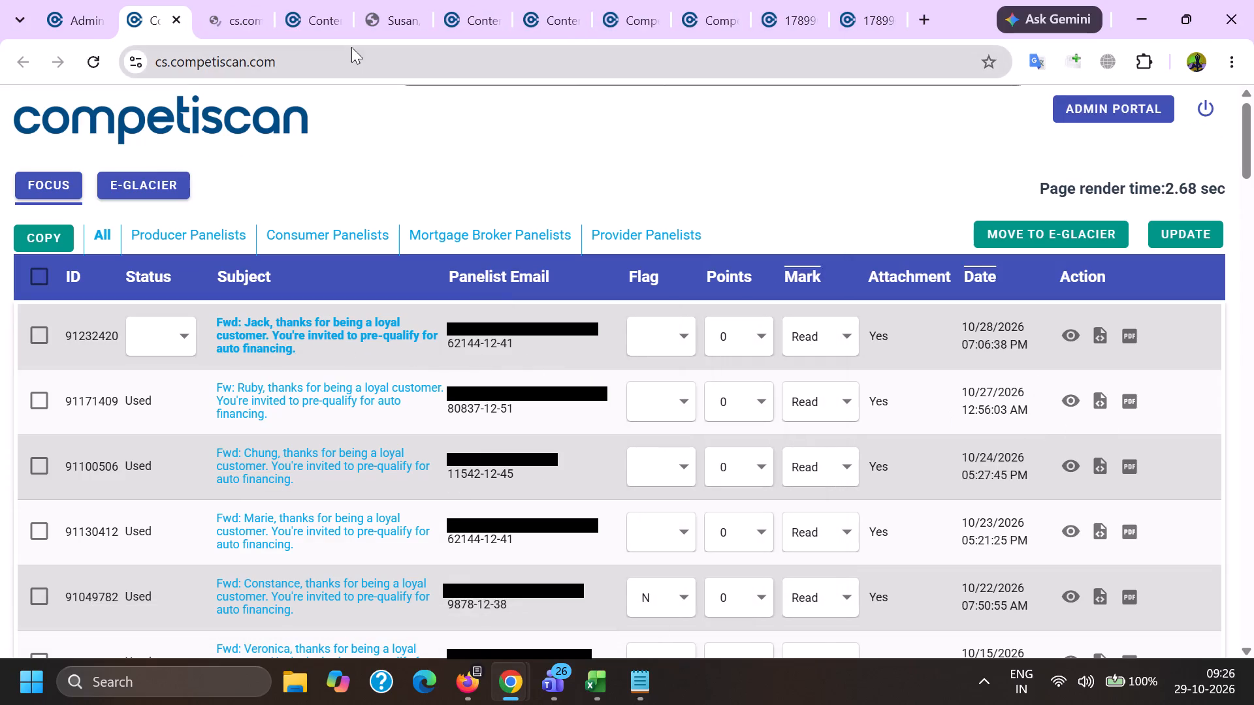
{"action": "left_click", "coordinate": [1073, 401]}
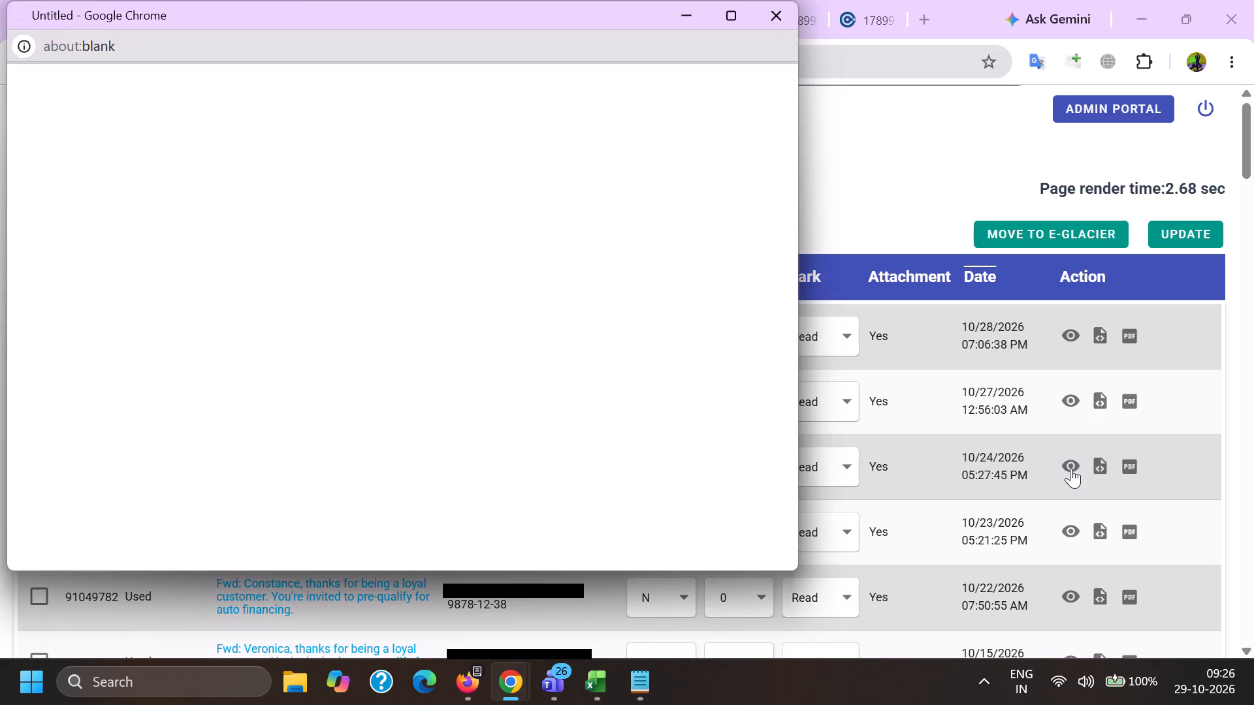
{"action": "scroll", "coordinate": [615, 317], "scroll_direction": "down", "scroll_amount": 9}
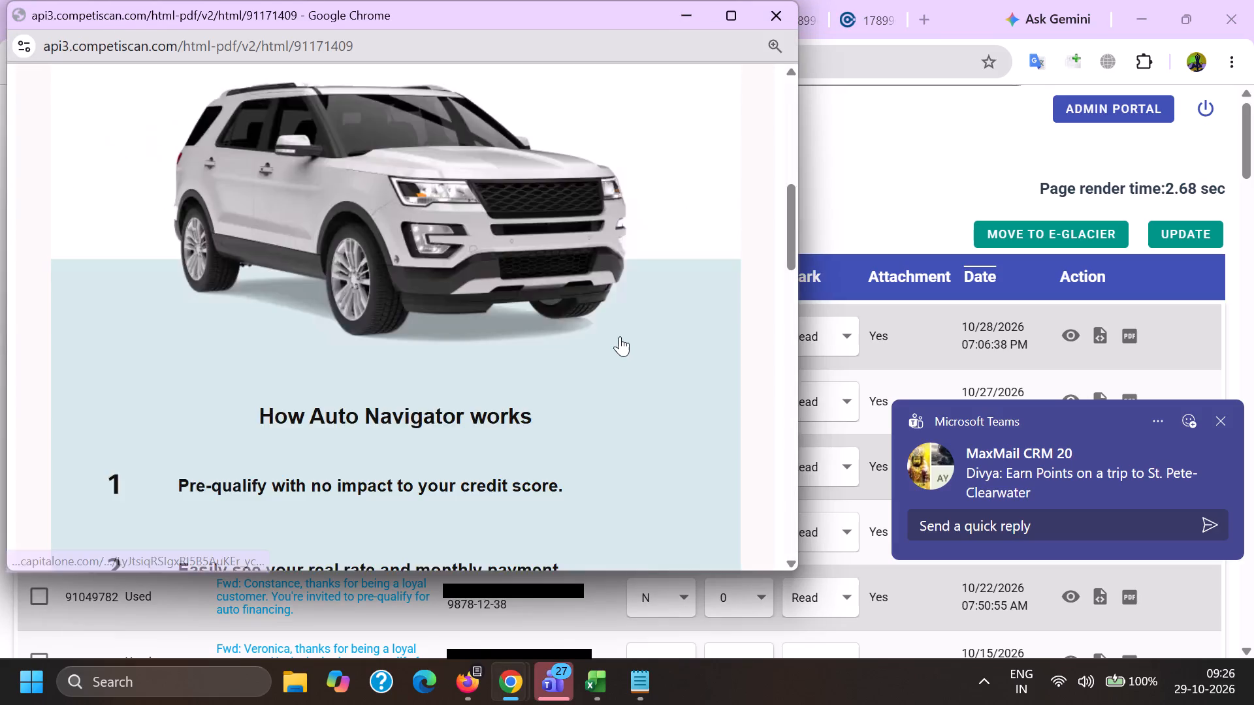
{"action": "scroll", "coordinate": [633, 345], "scroll_direction": "down", "scroll_amount": 8}
{"action": "key", "text": "alt+Tab"}
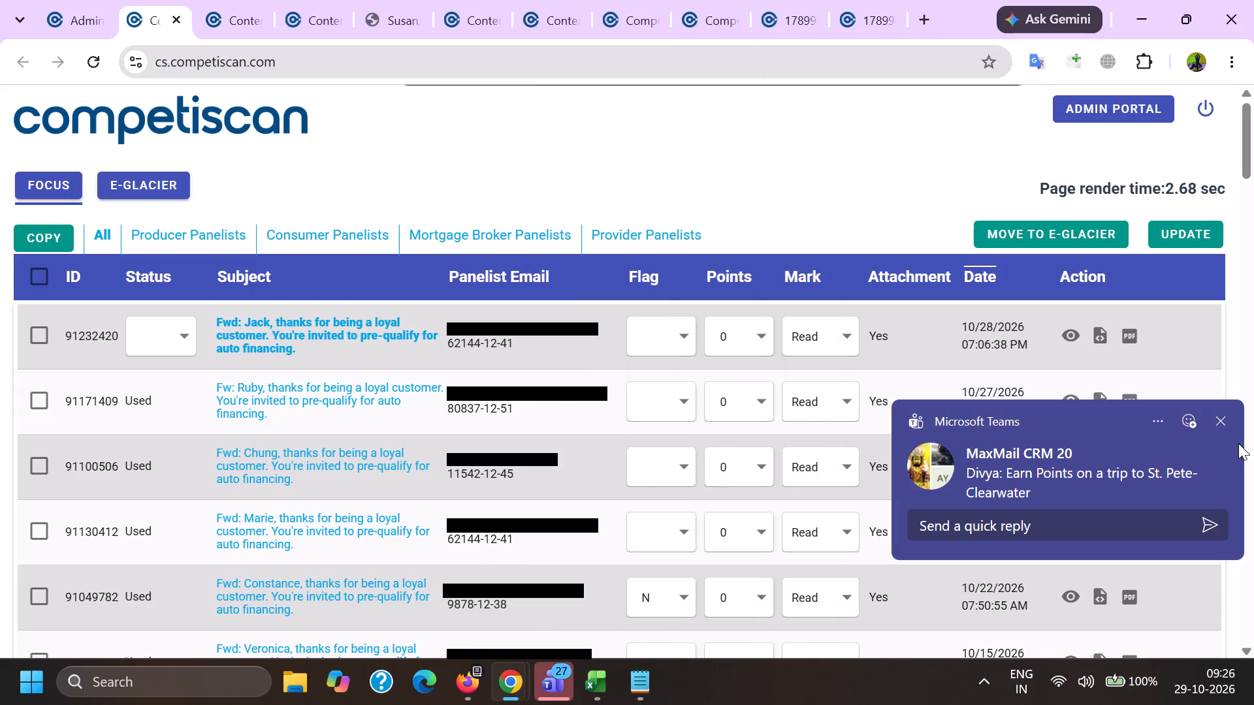
{"action": "left_click", "coordinate": [1220, 421]}
{"action": "left_click", "coordinate": [1078, 462]}
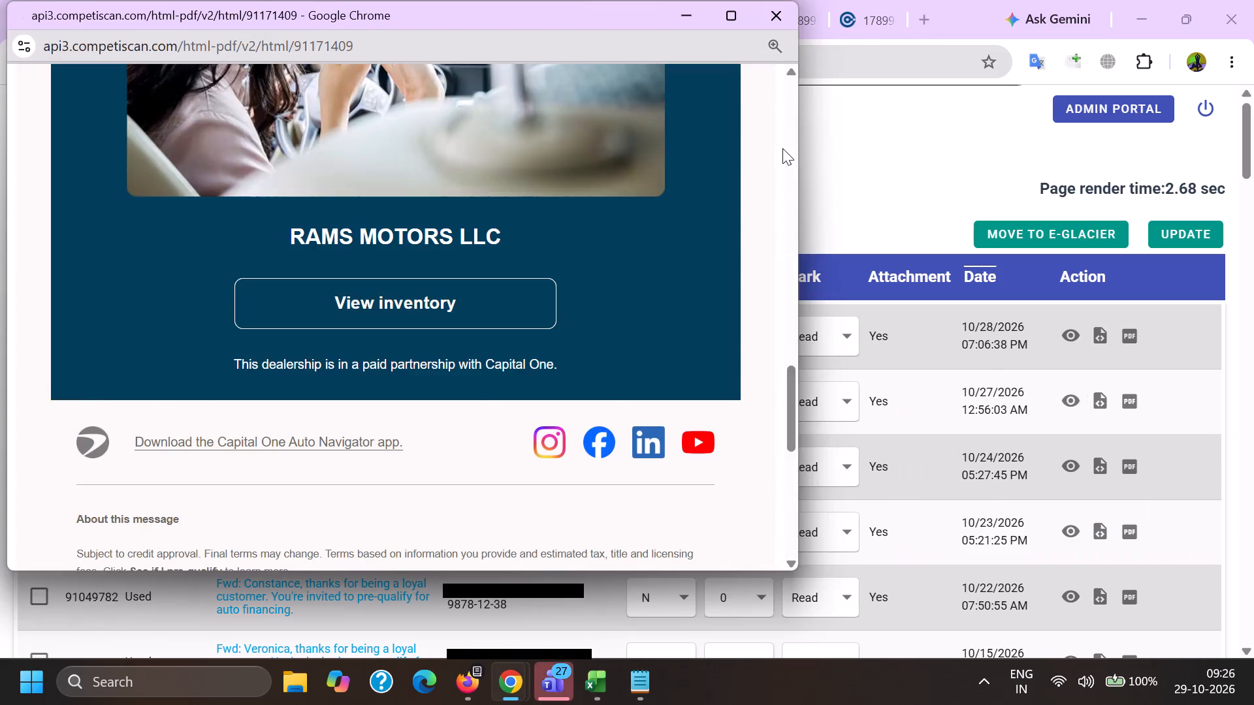
{"action": "left_click_drag", "start_coordinate": [795, 103], "coordinate": [785, 382]}
{"action": "key", "text": "alt+Tab"}
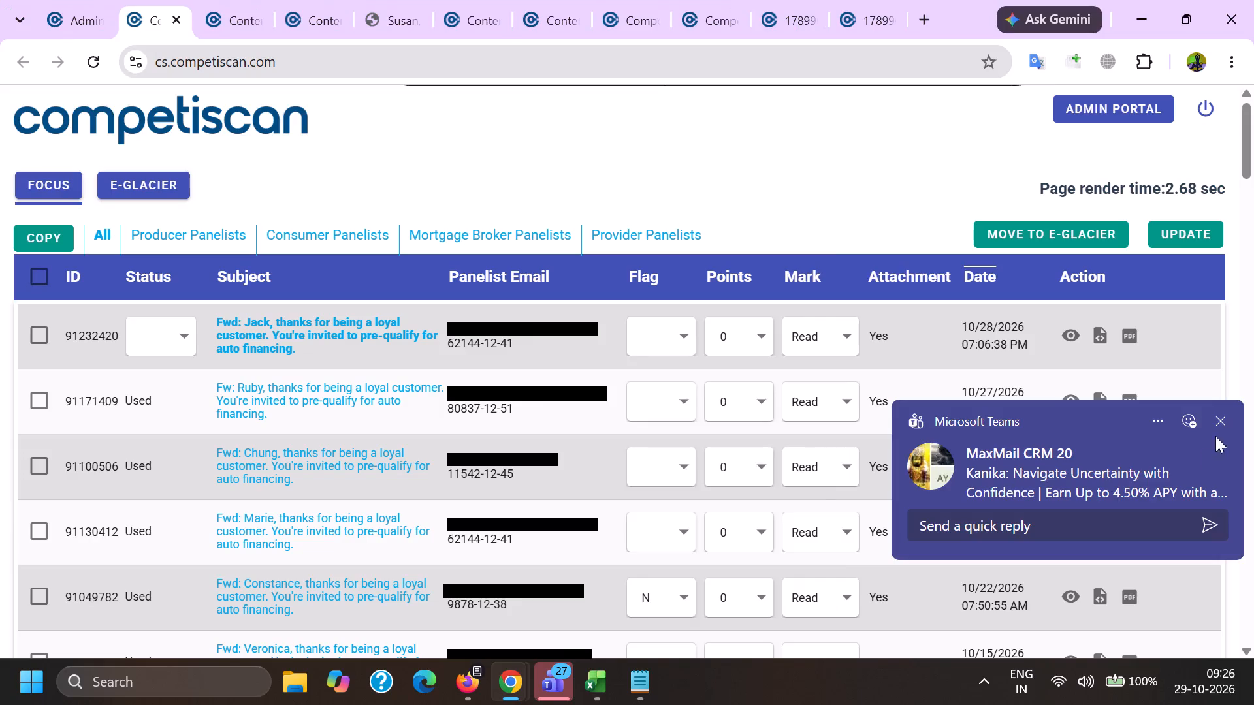
{"action": "left_click", "coordinate": [1220, 424]}
{"action": "left_click", "coordinate": [1067, 527]}
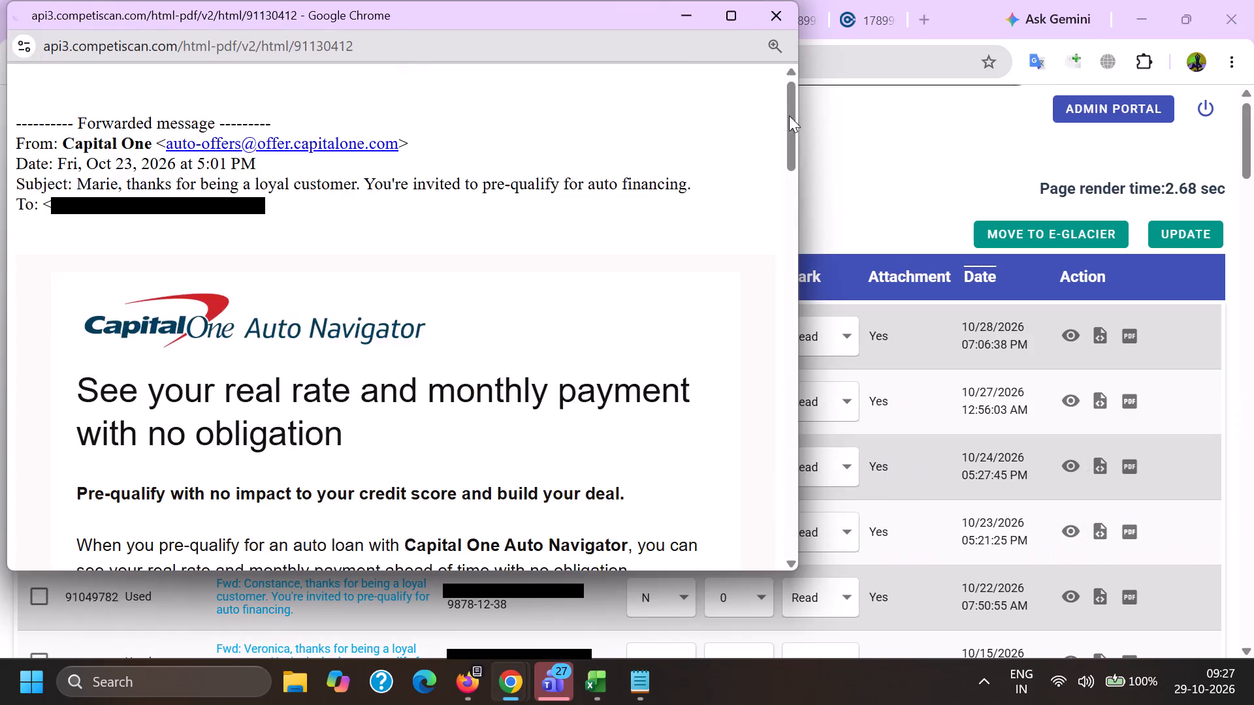
{"action": "left_click_drag", "start_coordinate": [789, 108], "coordinate": [803, 403]}
{"action": "key", "text": "alt+Tab"}
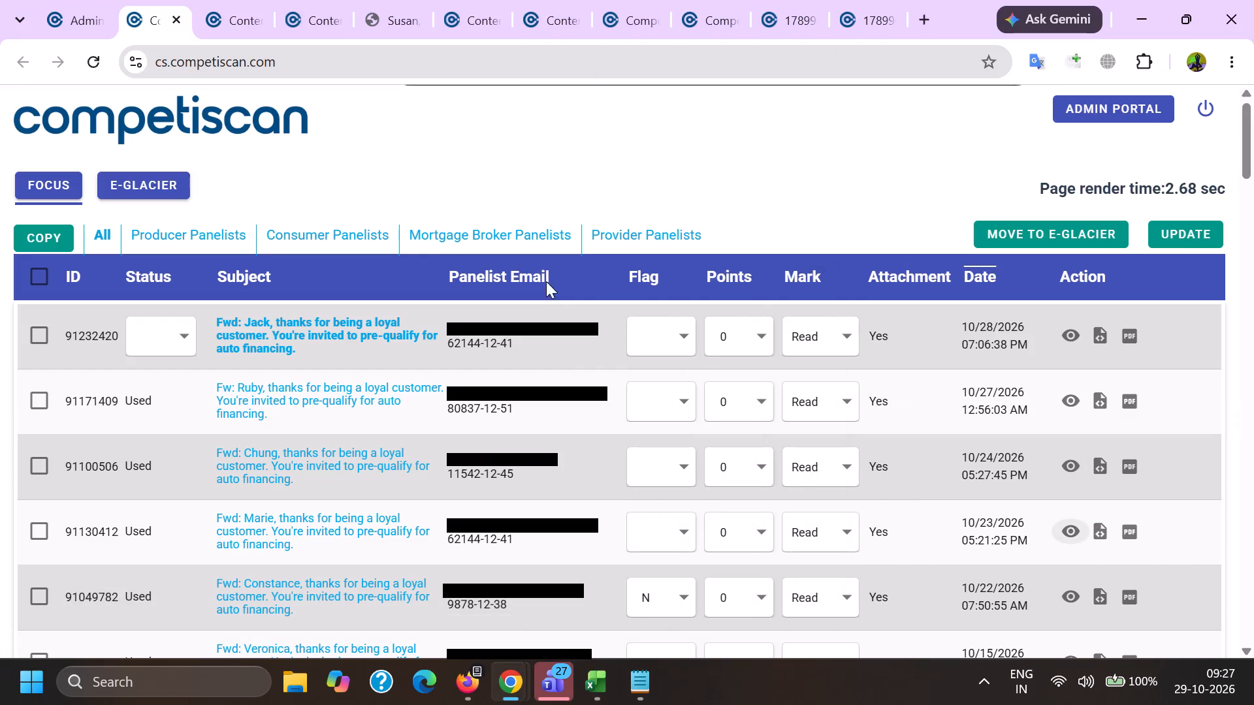
Examine the body and featured dealership of email 91232420 in the editor and return to the search results.
{"action": "left_click", "coordinate": [263, 0]}
{"action": "scroll", "coordinate": [502, 359], "scroll_direction": "down", "scroll_amount": 11}
{"action": "scroll", "coordinate": [503, 416], "scroll_direction": "up", "scroll_amount": 6}
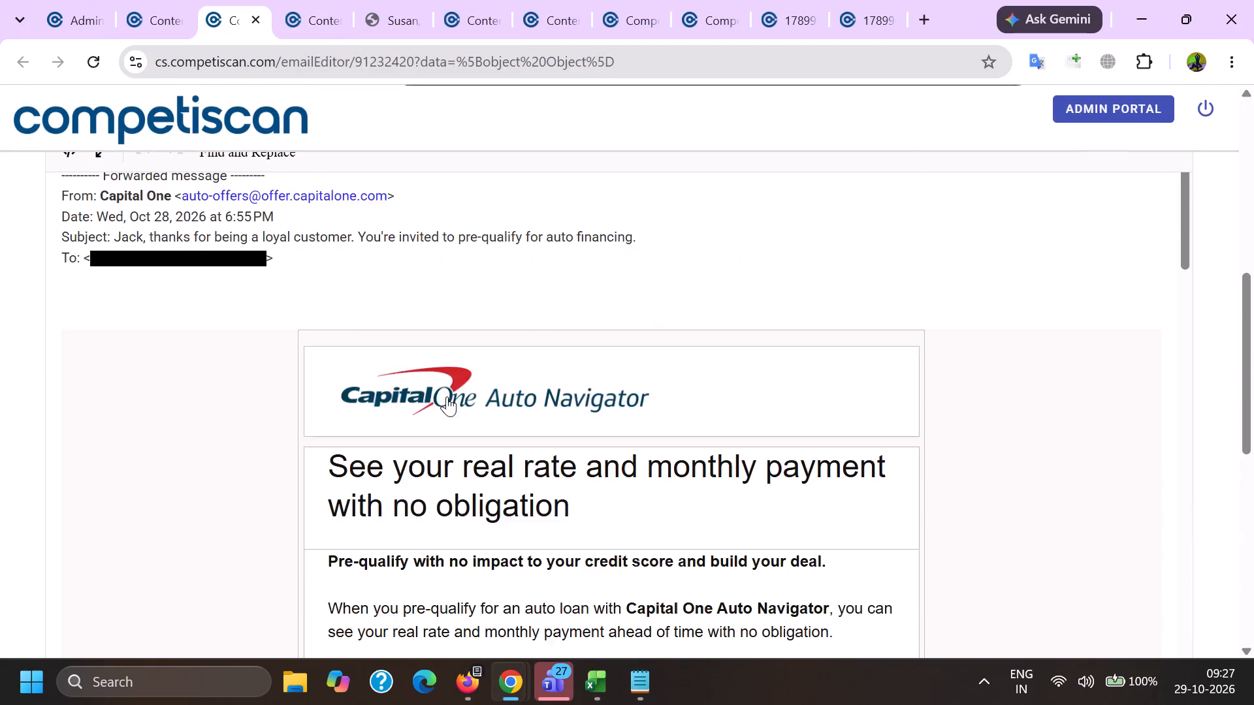
{"action": "scroll", "coordinate": [440, 399], "scroll_direction": "down", "scroll_amount": 18}
{"action": "scroll", "coordinate": [432, 381], "scroll_direction": "up", "scroll_amount": 2}
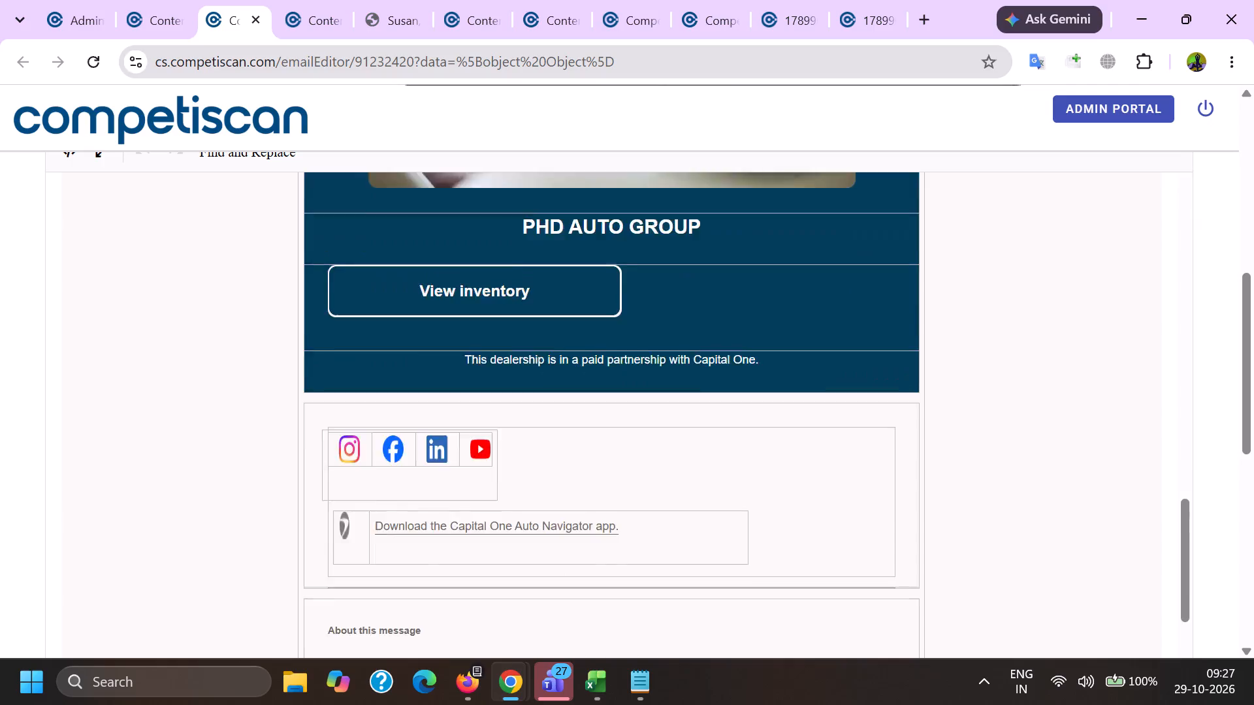
{"action": "scroll", "coordinate": [433, 382], "scroll_direction": "up", "scroll_amount": 7}
{"action": "left_click", "coordinate": [174, 0]}
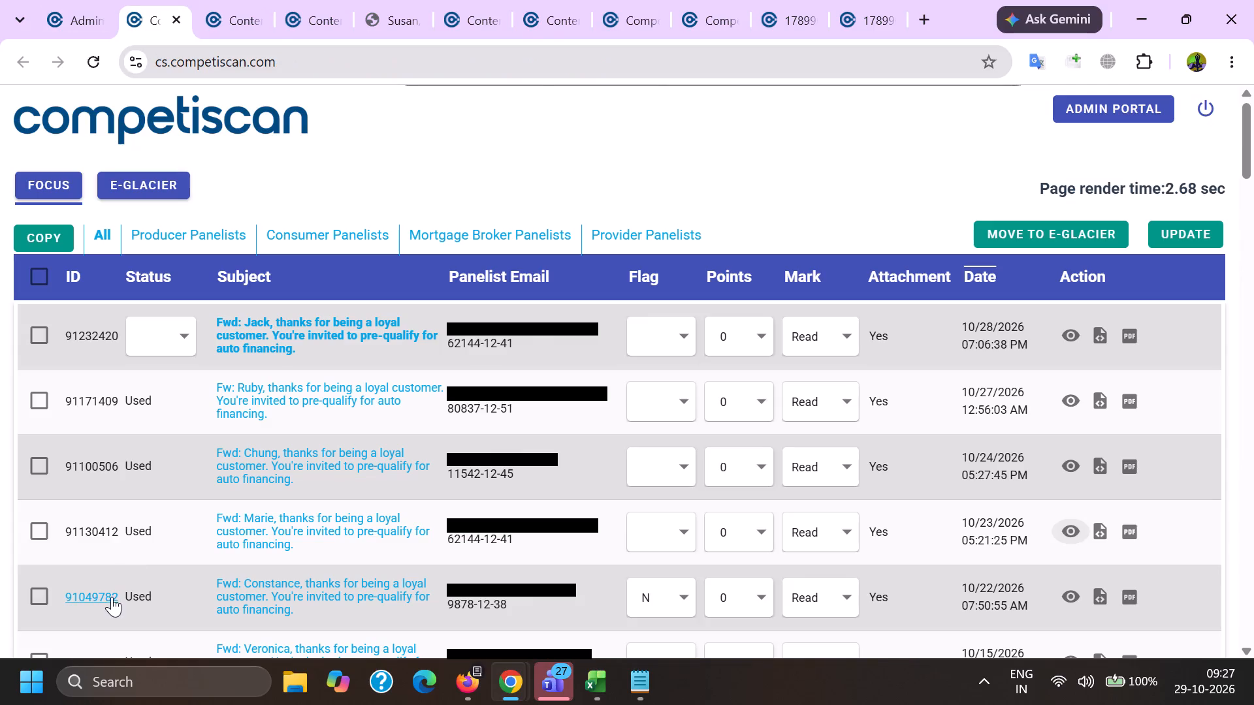
Select the ID of used email 91130412 and mark email 91232420 with the status Copy.
{"action": "triple_click", "coordinate": [91, 534]}
{"action": "left_click", "coordinate": [91, 534]}
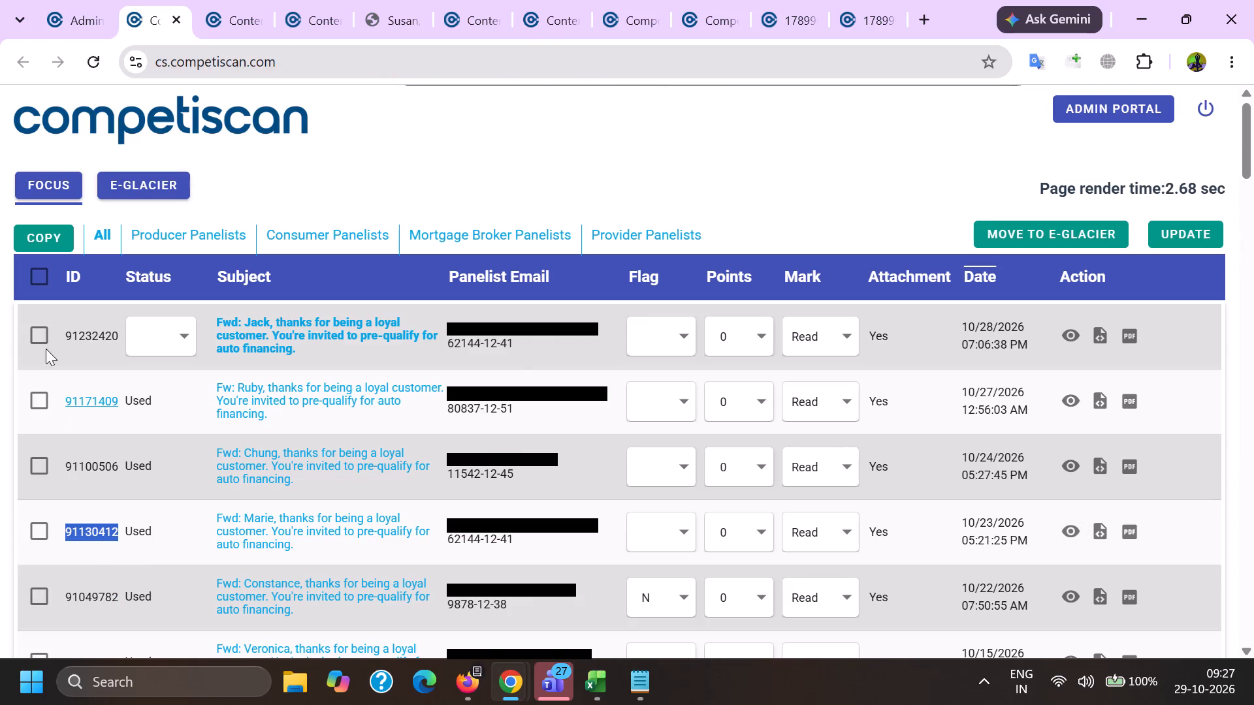
{"action": "left_click", "coordinate": [41, 340]}
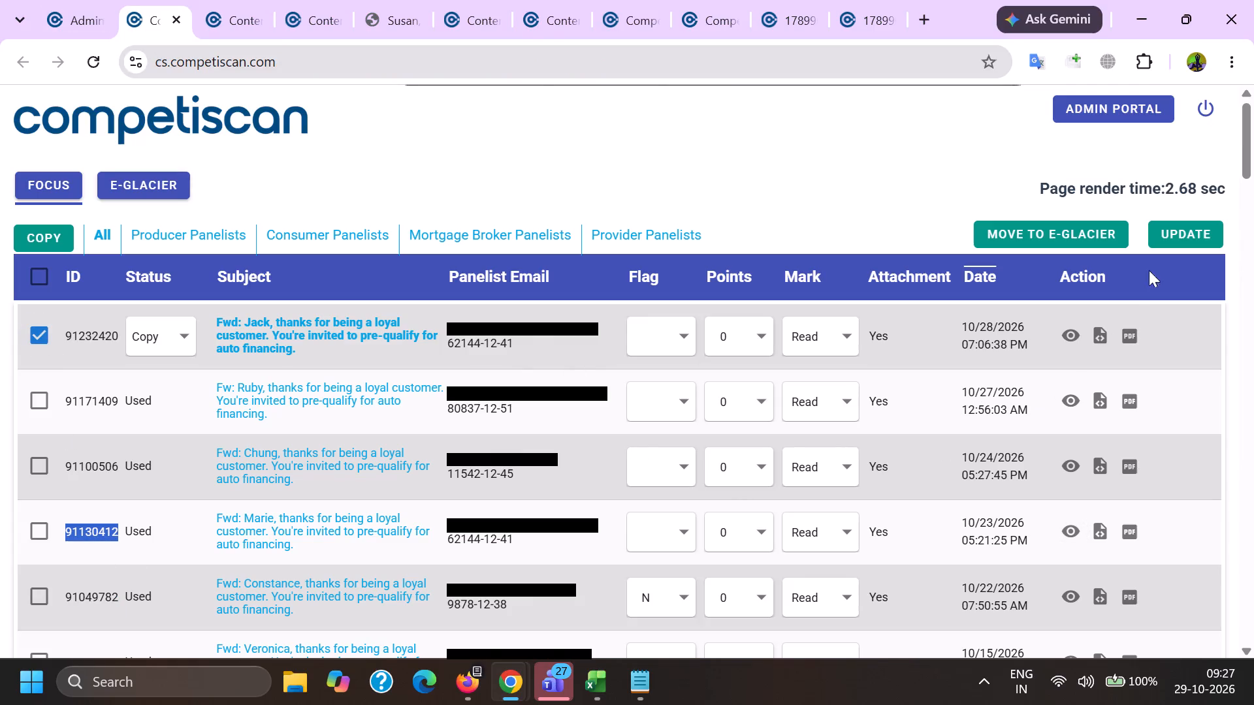
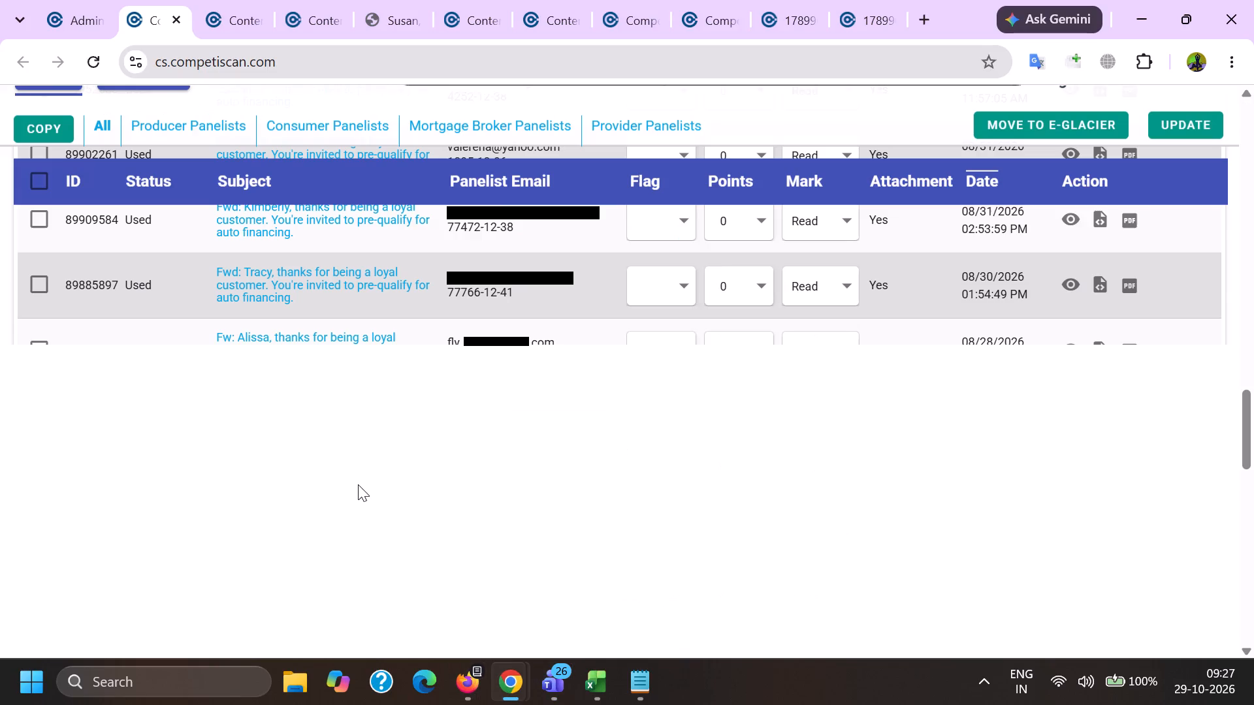
Search the email subjects for the exact phrase "You\'re Invited ", continuing despite unsaved changes.
{"action": "scroll", "coordinate": [389, 543], "scroll_direction": "down", "scroll_amount": 3}
{"action": "triple_click", "coordinate": [436, 383]}
{"action": "key", "text": "BackSpace"}
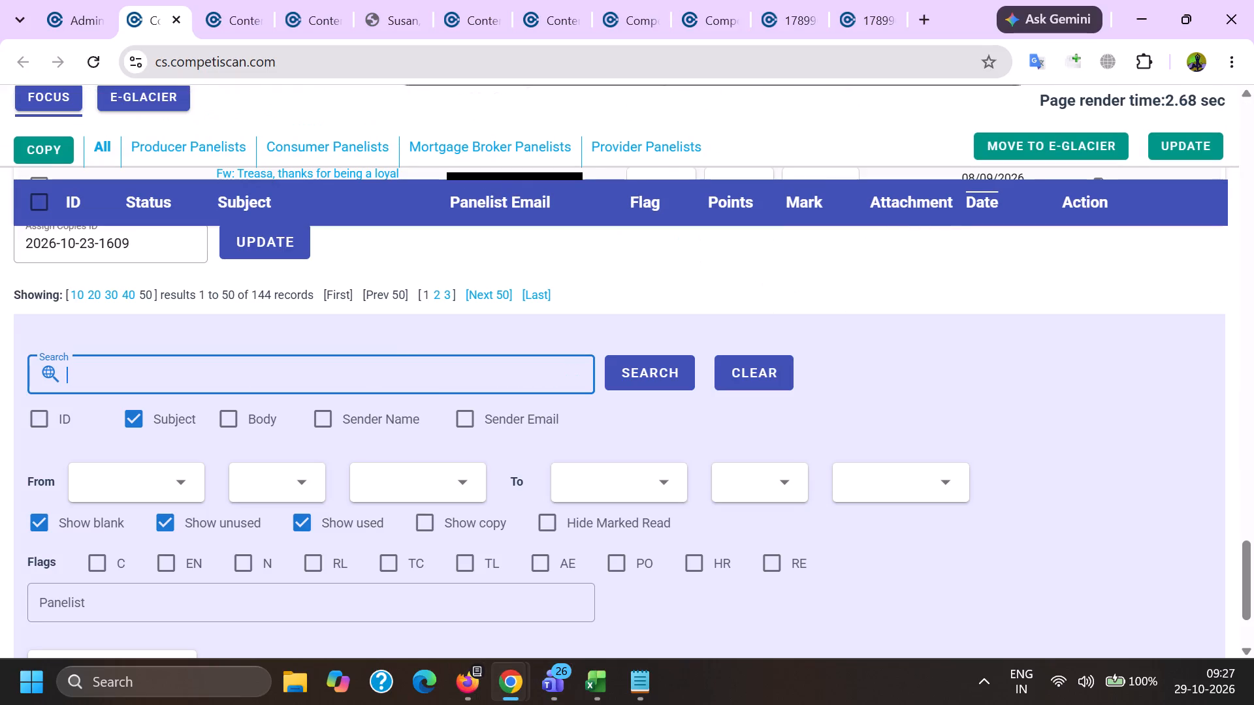
{"action": "key", "text": "shift+quotedbl"}
{"action": "key", "text": "ctrl+v"}
{"action": "key", "text": "shift+quotedbl"}
{"action": "key", "text": "Return"}
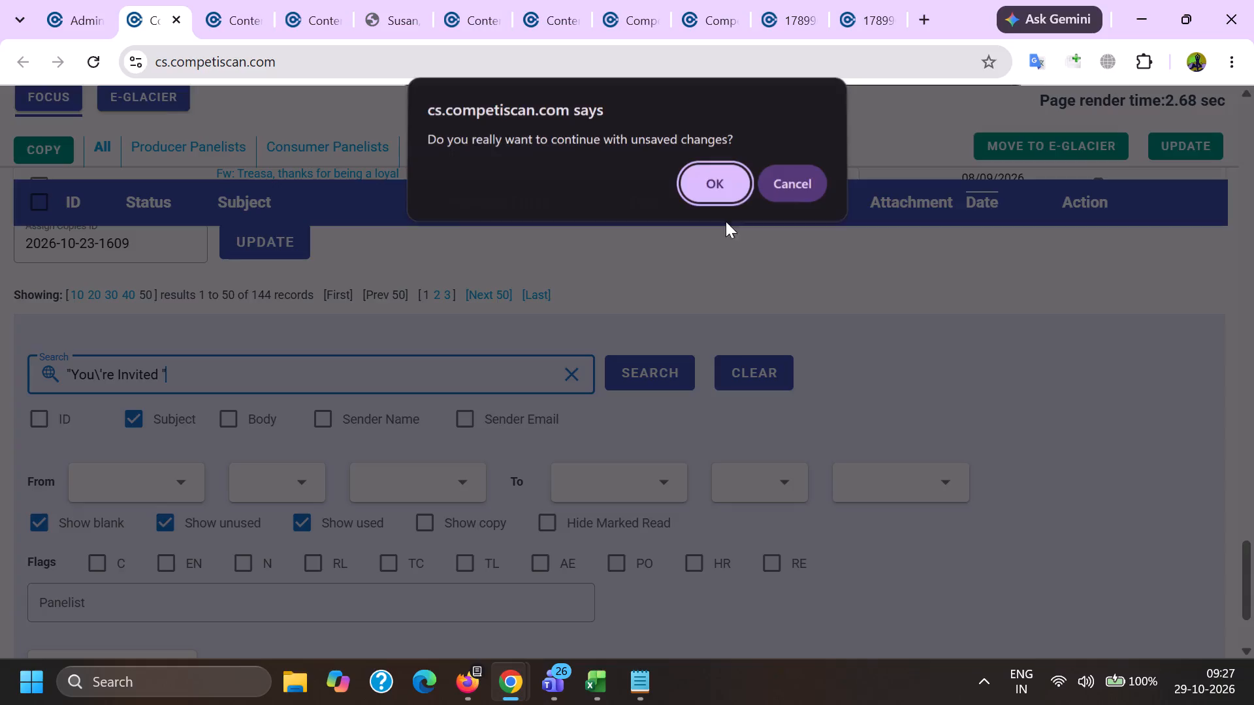
{"action": "left_click", "coordinate": [715, 185]}
Close the leftover email editor, preview and product record tabs and return to the "You're Invited" search results.
{"action": "left_click", "coordinate": [251, 0]}
{"action": "left_click", "coordinate": [255, 14]}
{"action": "left_click", "coordinate": [255, 14]}
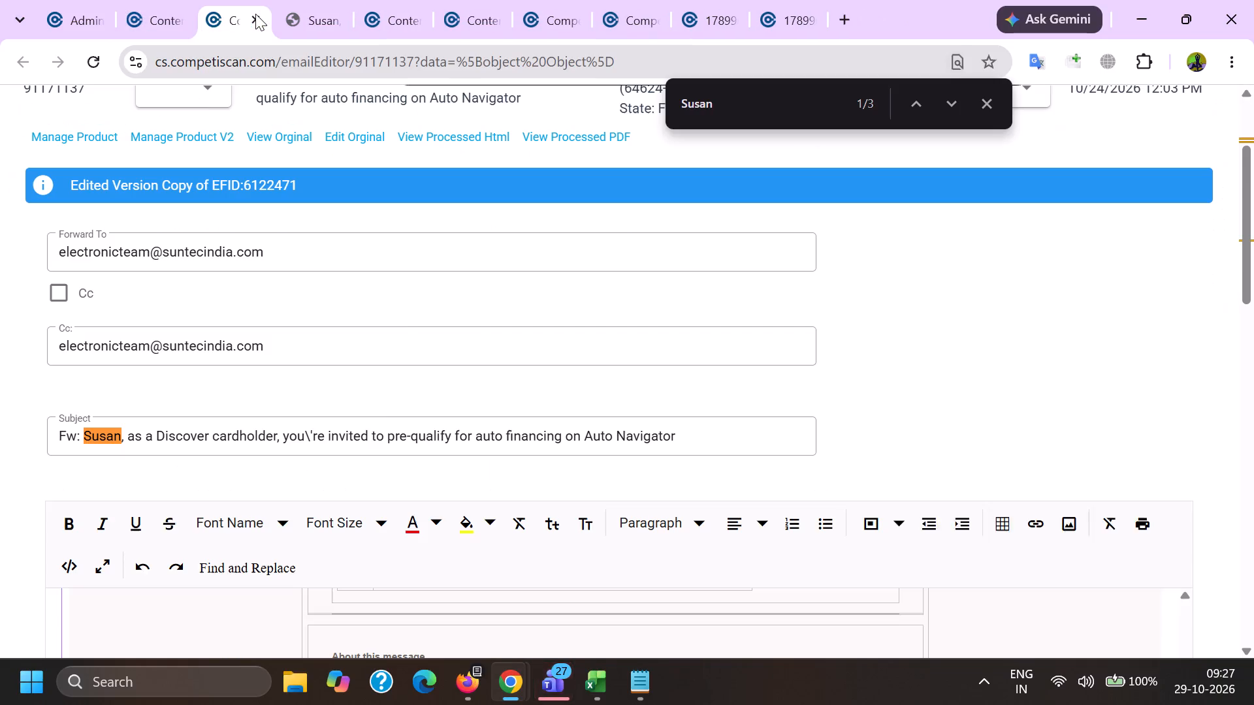
{"action": "left_click", "coordinate": [255, 14]}
{"action": "left_click", "coordinate": [255, 14]}
{"action": "left_click", "coordinate": [255, 14]}
{"action": "left_click", "coordinate": [255, 14]}
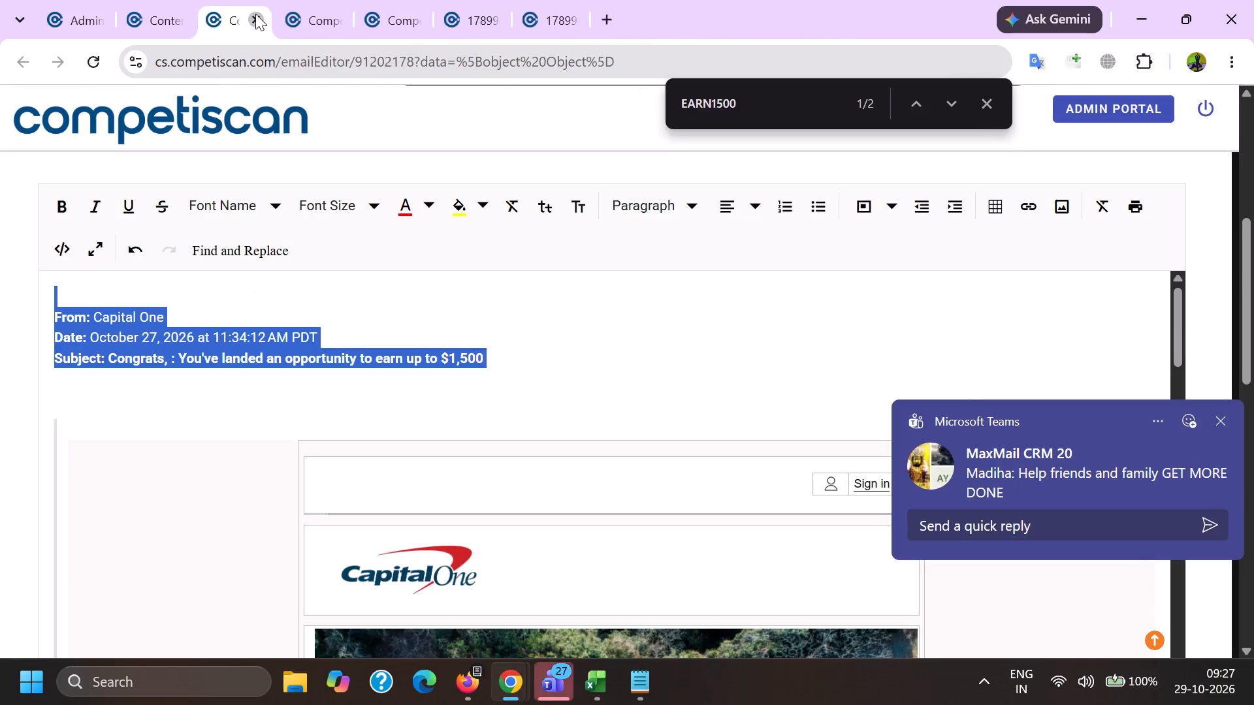
{"action": "left_click", "coordinate": [345, 0]}
{"action": "left_click", "coordinate": [345, 0]}
{"action": "left_click", "coordinate": [340, 29]}
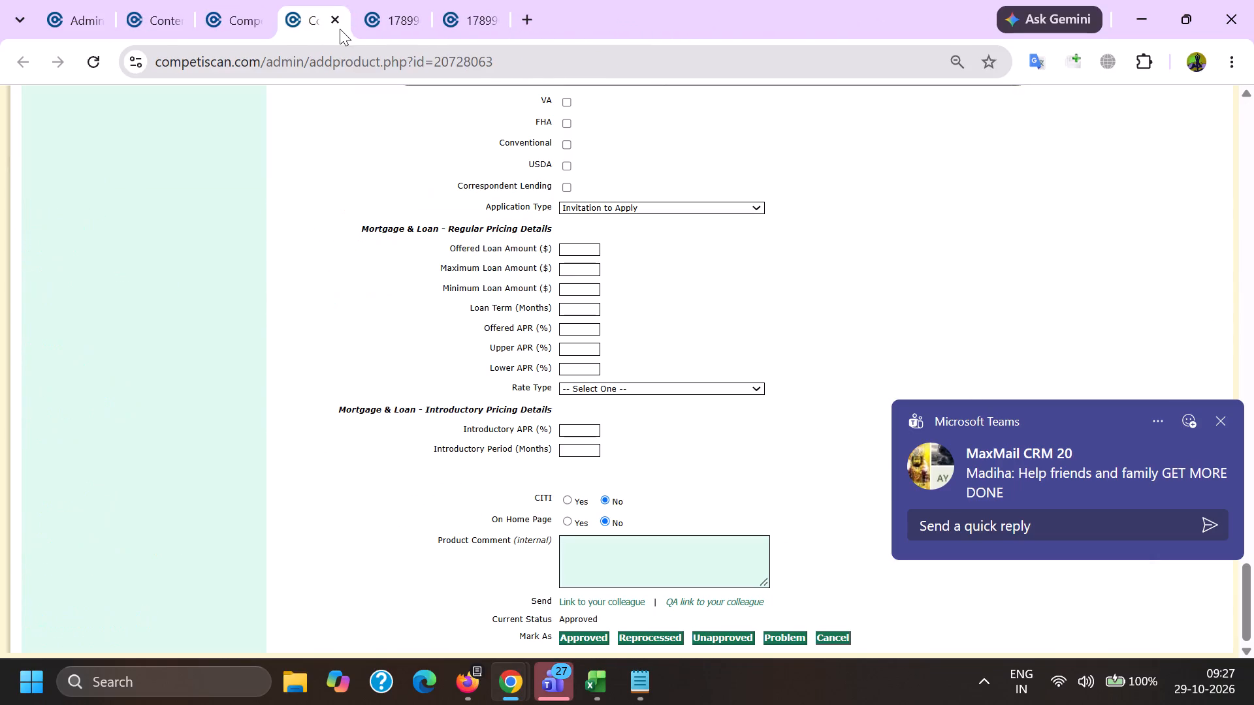
{"action": "triple_click", "coordinate": [338, 21]}
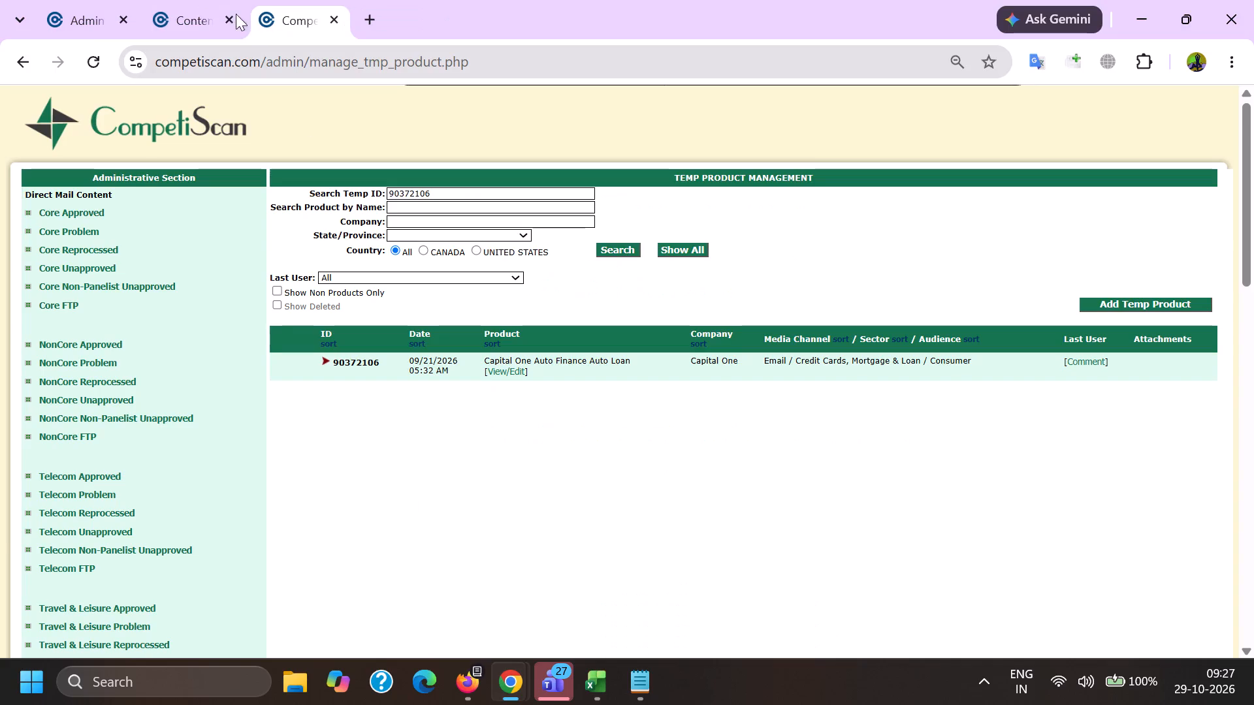
{"action": "left_click", "coordinate": [220, 0]}
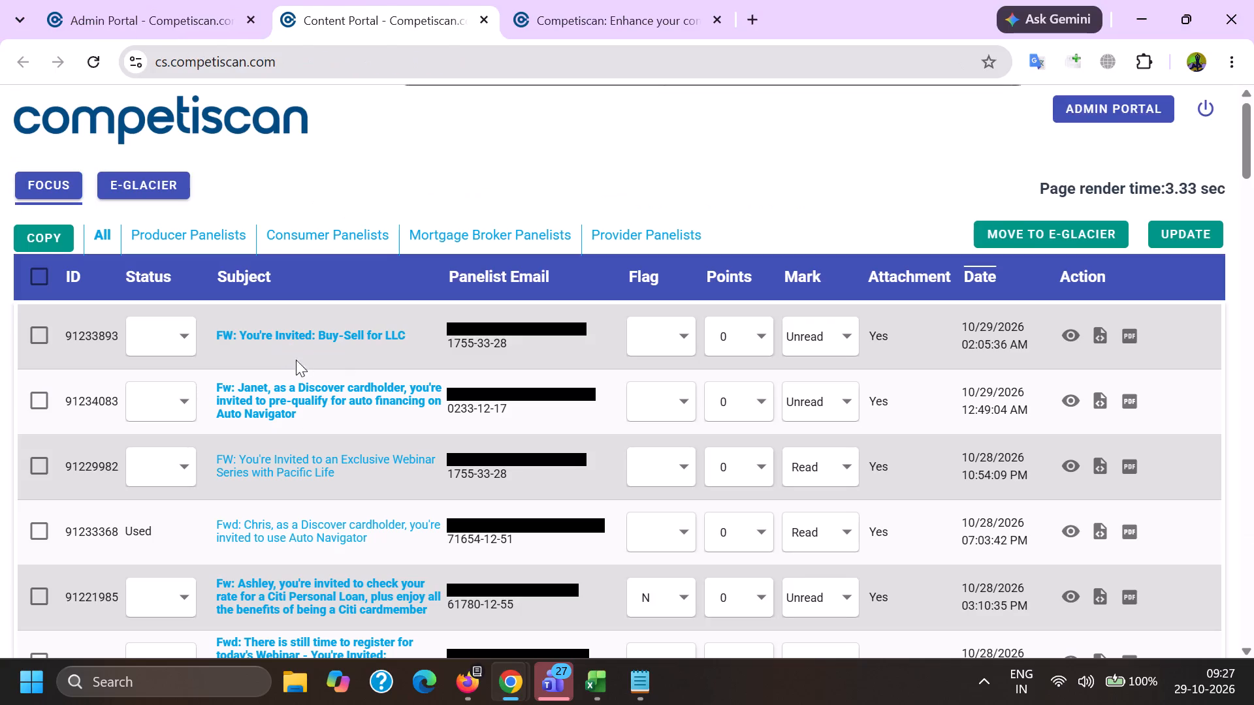
Locate the unread email "Fw: You're Invited", ID 91202858, in the search results and open it in the email editor.
{"action": "scroll", "coordinate": [296, 443], "scroll_direction": "down", "scroll_amount": 17}
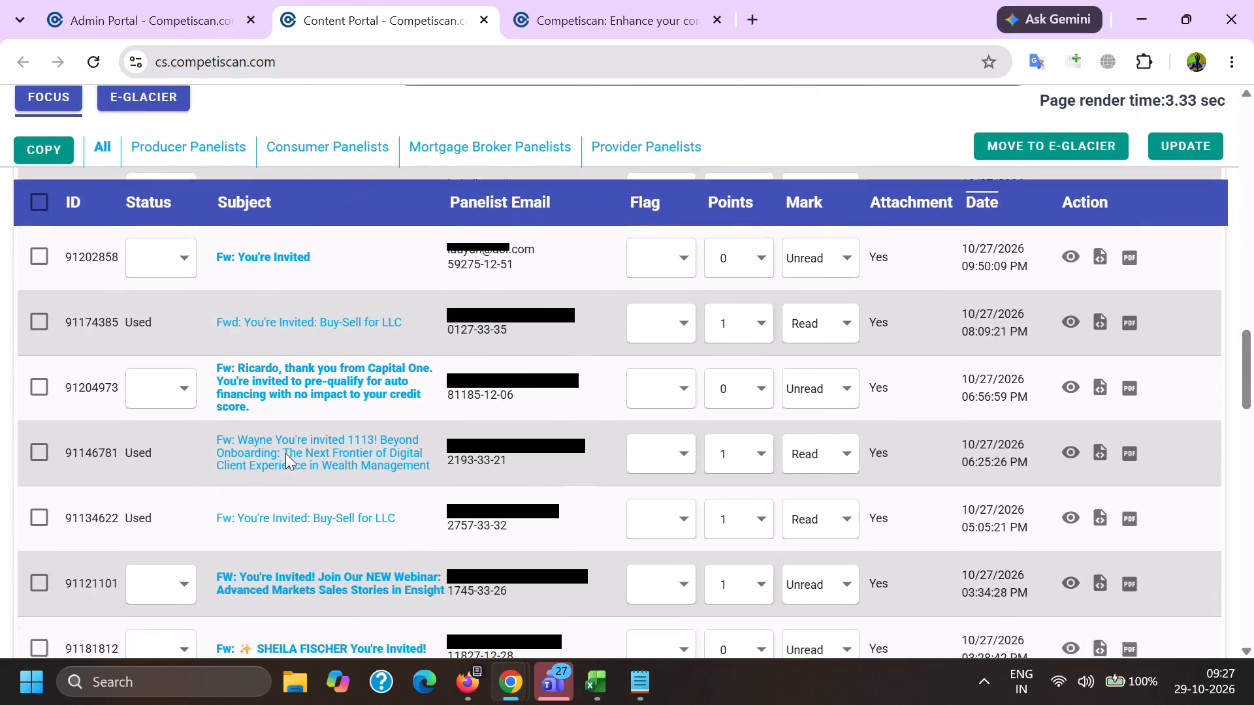
{"action": "scroll", "coordinate": [283, 456], "scroll_direction": "up", "scroll_amount": 1}
{"action": "left_click", "coordinate": [270, 315], "text": "ctrl"}
{"action": "left_click", "coordinate": [641, 0]}
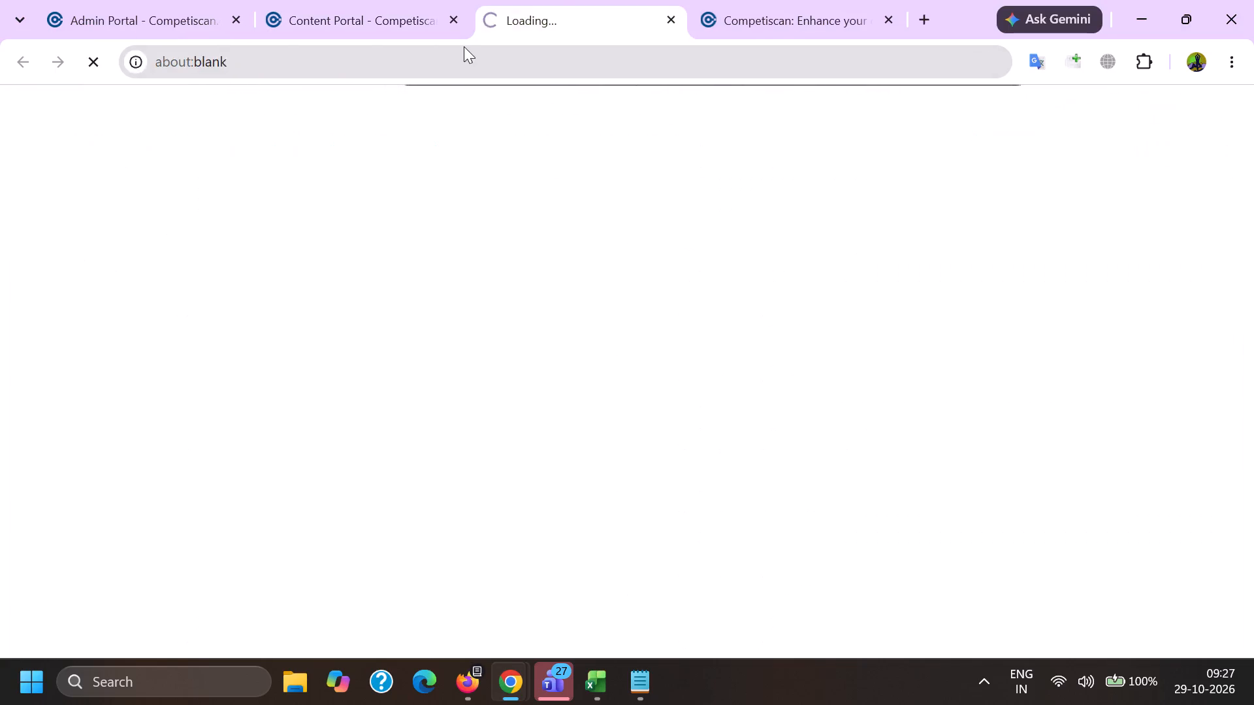
Copy the email's ID 91202858 into the TEMP ID column of row 7104 in the Excel tracker and enter ml under CC/ML.
{"action": "double_click", "coordinate": [381, 55]}
{"action": "double_click", "coordinate": [430, 67]}
{"action": "key", "text": "ctrl+c"}
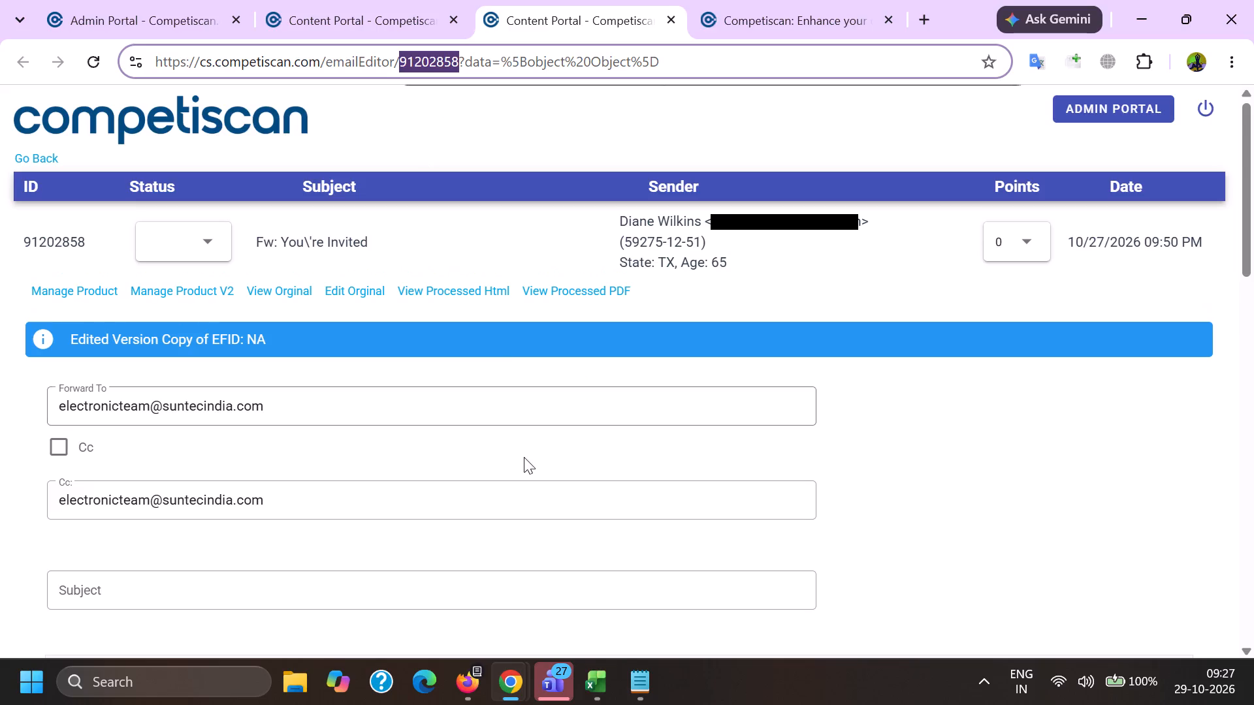
{"action": "left_click", "coordinate": [597, 698]}
{"action": "left_click", "coordinate": [761, 622]}
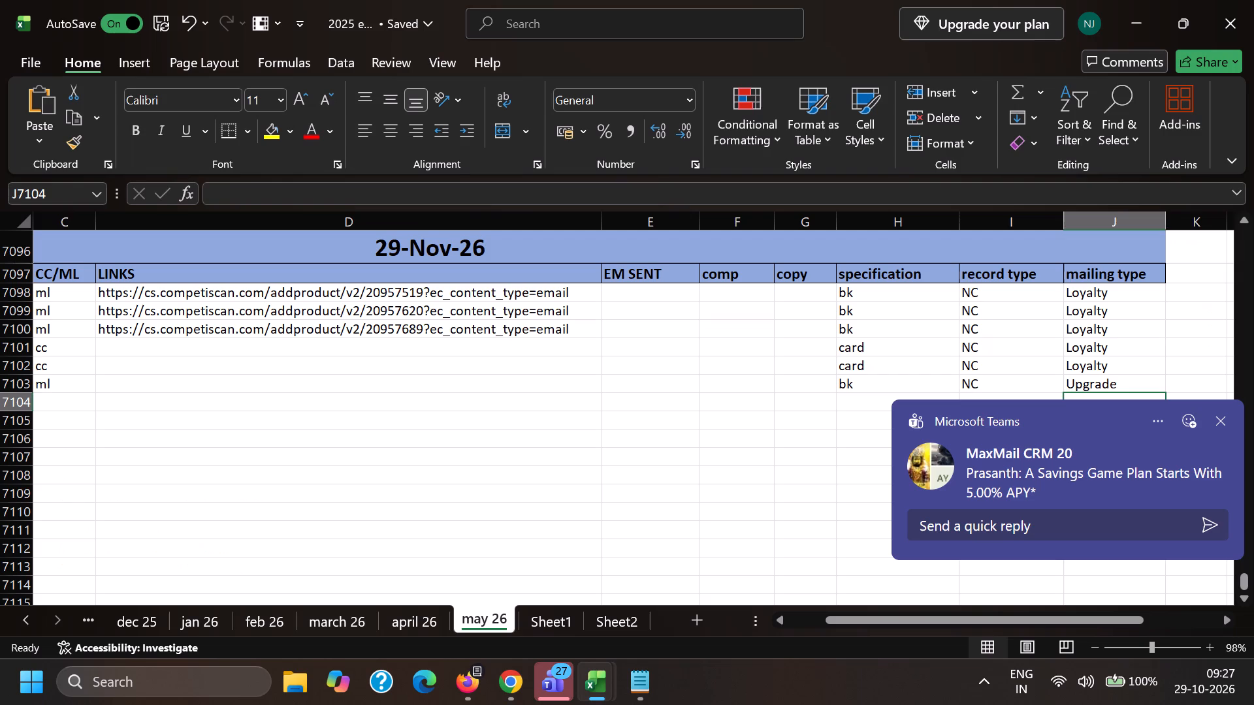
{"action": "left_click", "coordinate": [74, 398]}
{"action": "key", "text": "Left"}
{"action": "key", "text": "ctrl+v"}
{"action": "key", "text": "Right"}
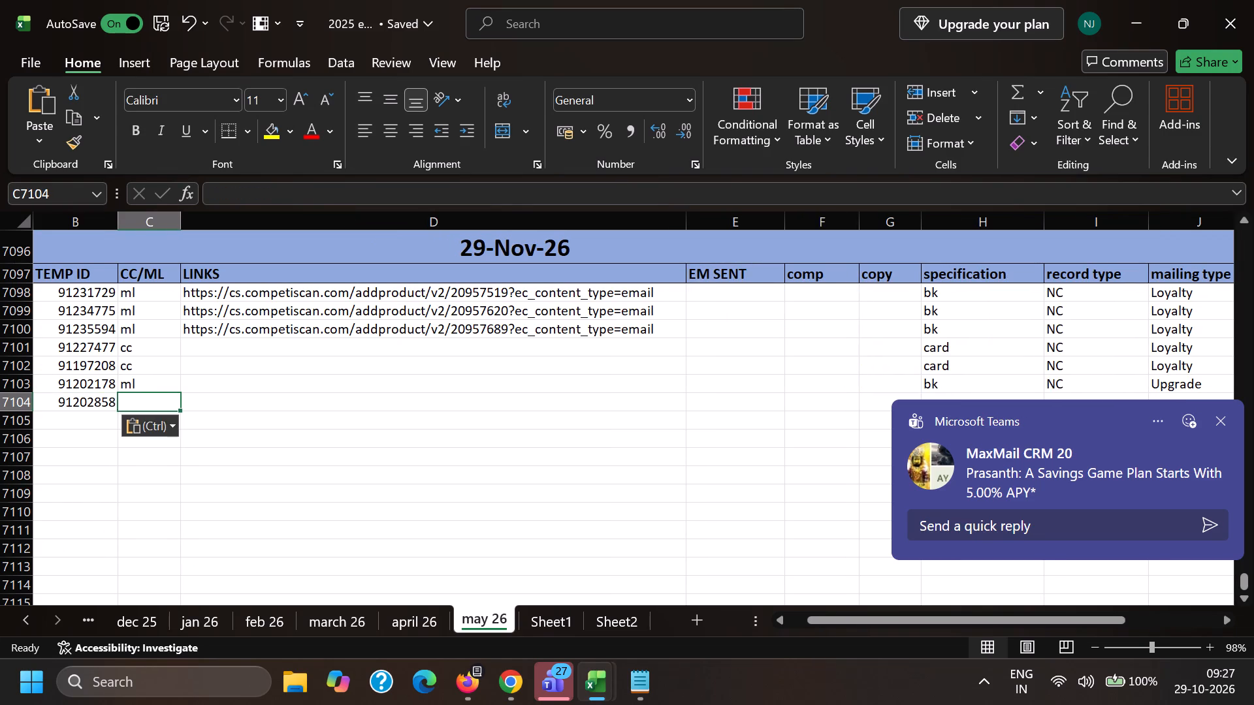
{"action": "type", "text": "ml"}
Carry the specification value bk from the 91202178 row over to the new 91202858 row.
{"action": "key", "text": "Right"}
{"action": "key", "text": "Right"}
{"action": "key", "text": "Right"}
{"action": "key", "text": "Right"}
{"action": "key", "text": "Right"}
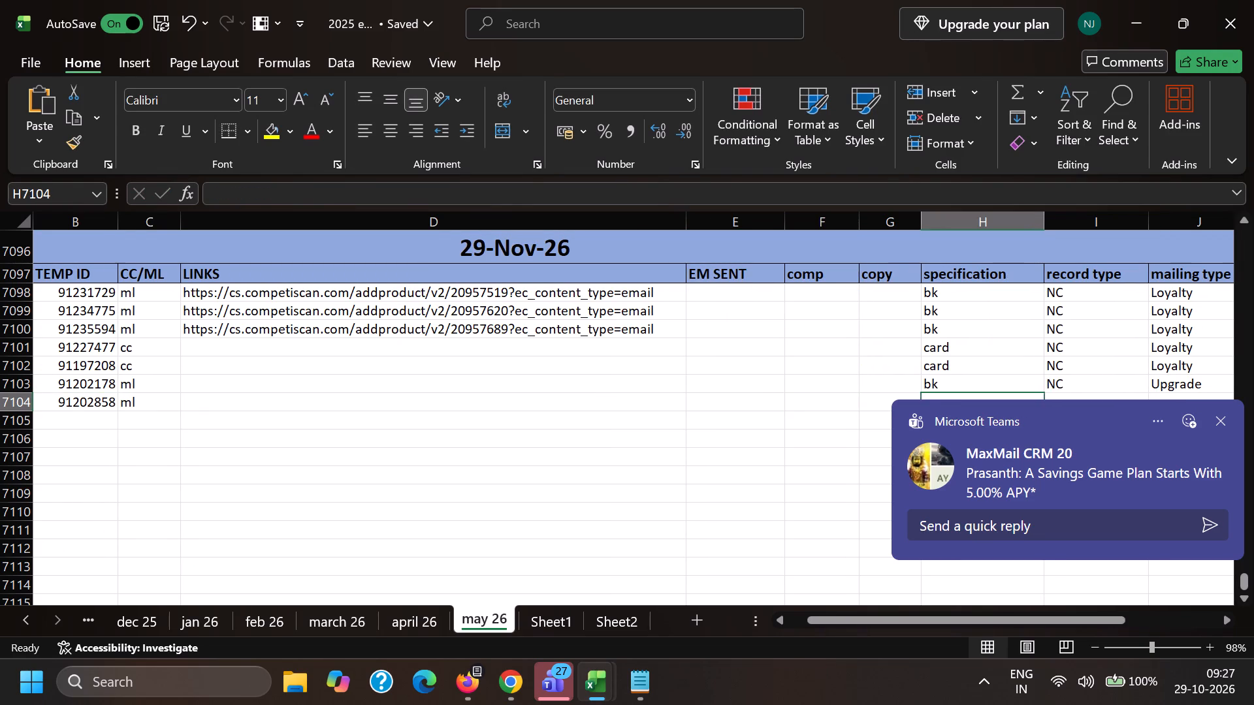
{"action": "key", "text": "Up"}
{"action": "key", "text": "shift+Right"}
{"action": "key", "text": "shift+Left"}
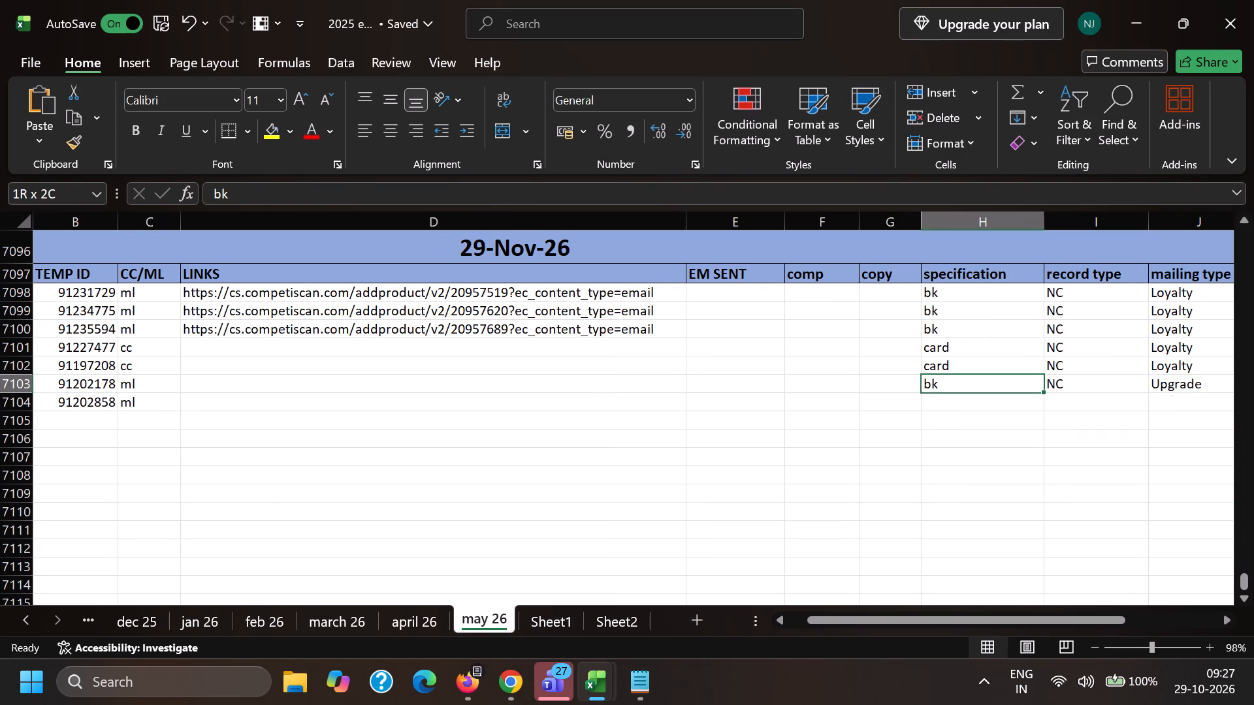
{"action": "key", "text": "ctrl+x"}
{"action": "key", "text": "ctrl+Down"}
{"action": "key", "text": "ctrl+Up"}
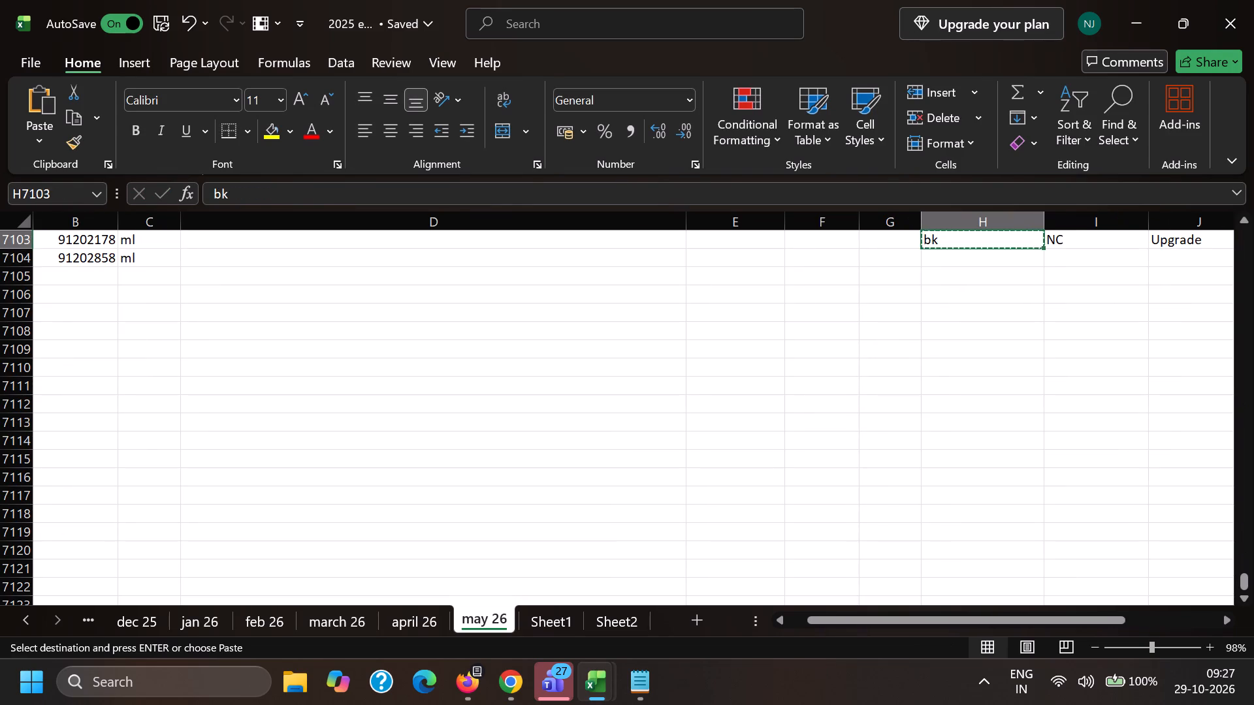
Fill columns H to J of row 7104 with bk, Platform and Loyalty, and re-enter bk in H7103.
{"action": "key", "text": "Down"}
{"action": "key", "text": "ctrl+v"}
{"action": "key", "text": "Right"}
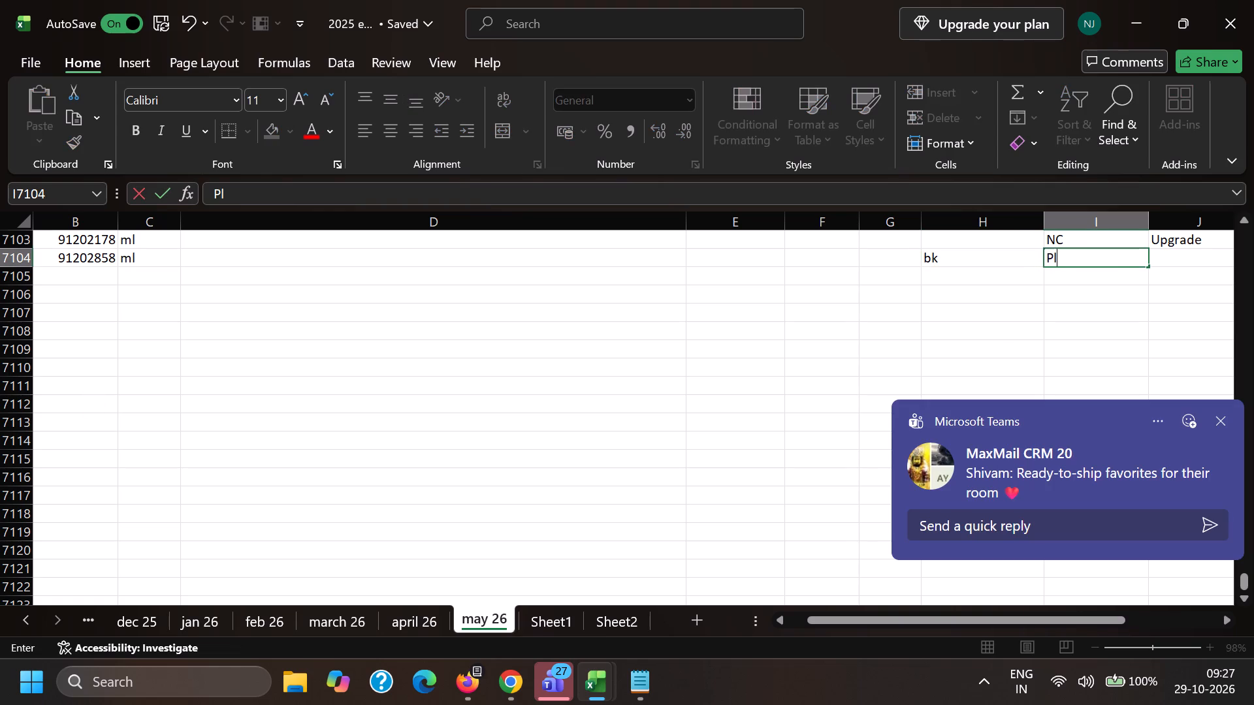
{"action": "type", "text": "atform"}
{"action": "key", "text": "Up"}
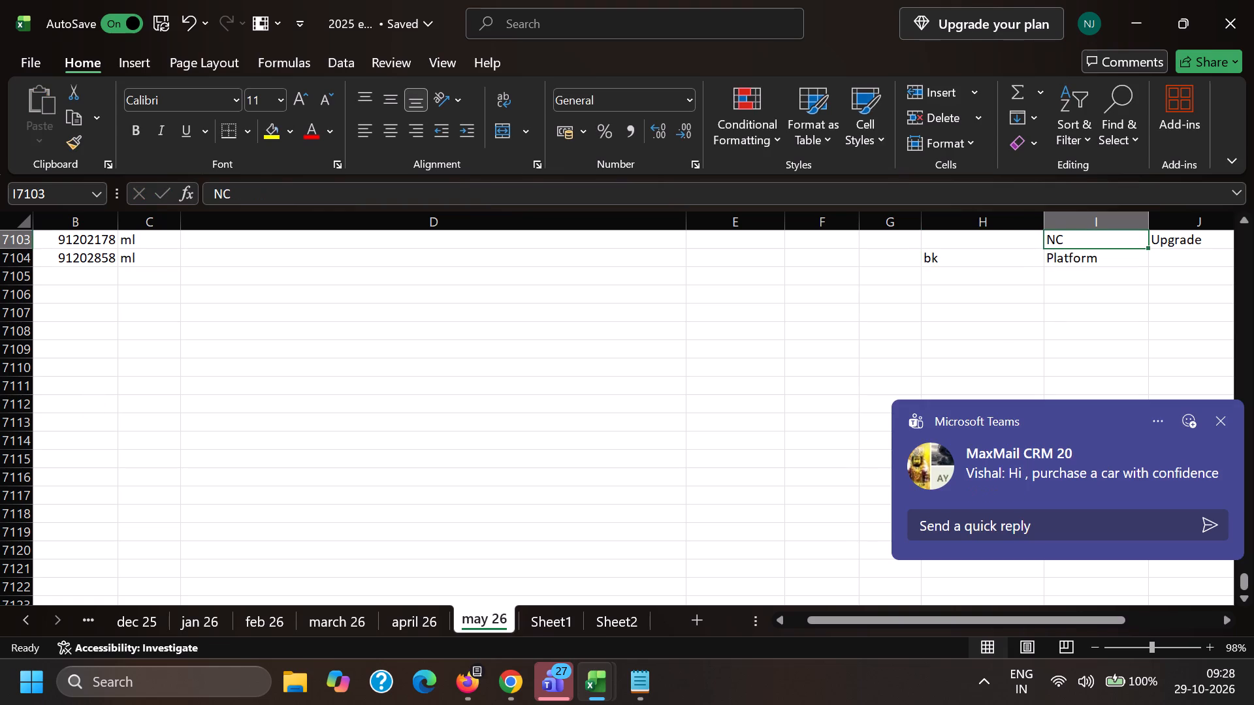
{"action": "key", "text": "Left"}
{"action": "type", "text": "bk"}
{"action": "key", "text": "Right"}
{"action": "key", "text": "Right"}
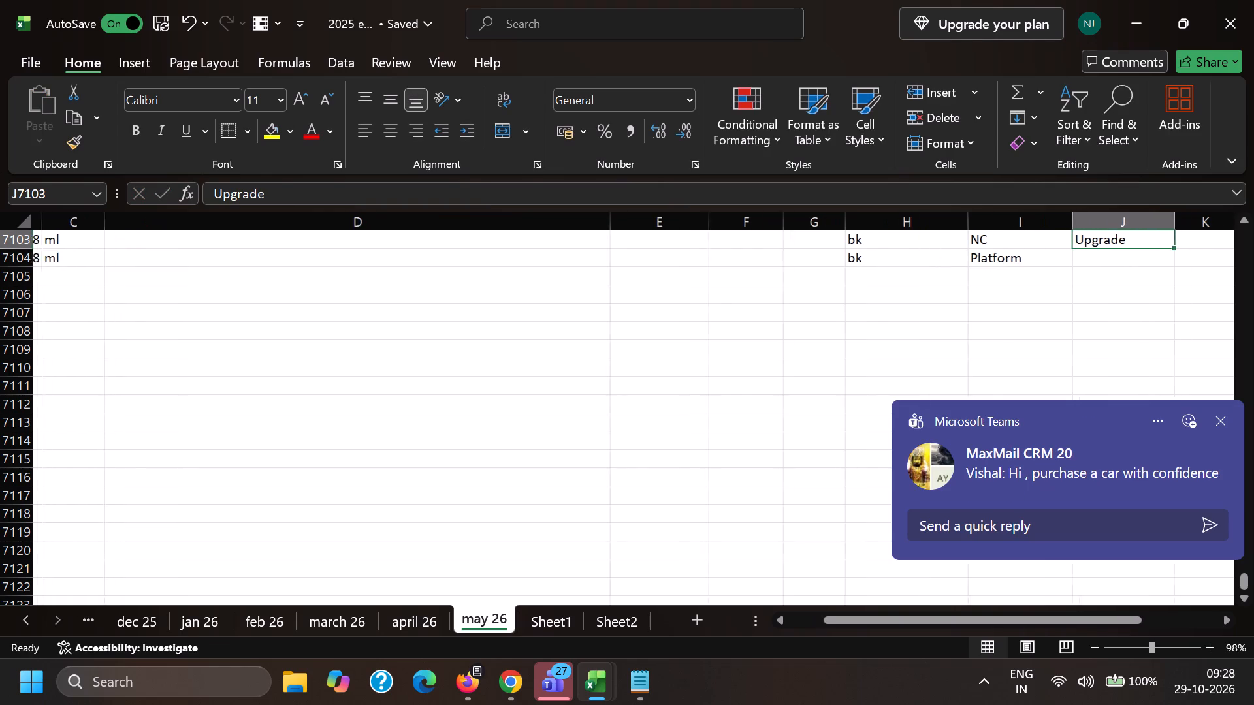
{"action": "key", "text": "Down"}
{"action": "key", "text": "l"}
{"action": "key", "text": "Return"}
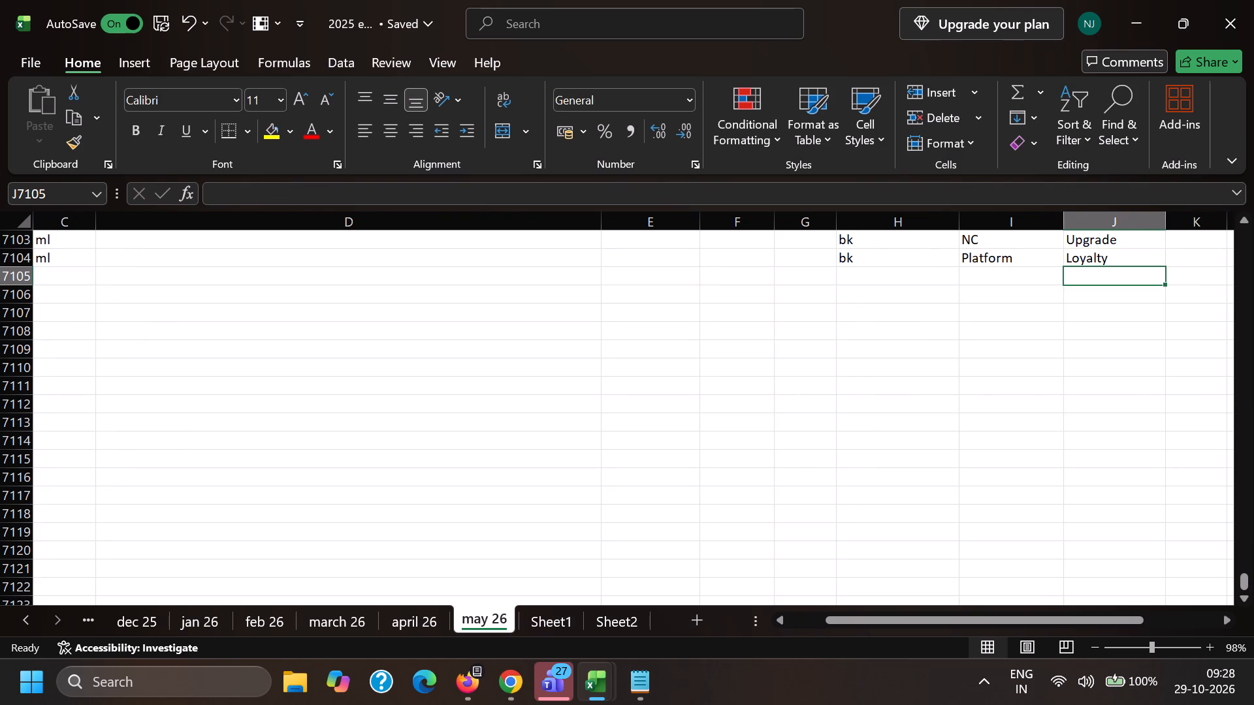
Replace the entry in column H of row 7103 with loan.
{"action": "key", "text": "Up"}
{"action": "key", "text": "Up"}
{"action": "key", "text": "Left"}
{"action": "key", "text": "Left"}
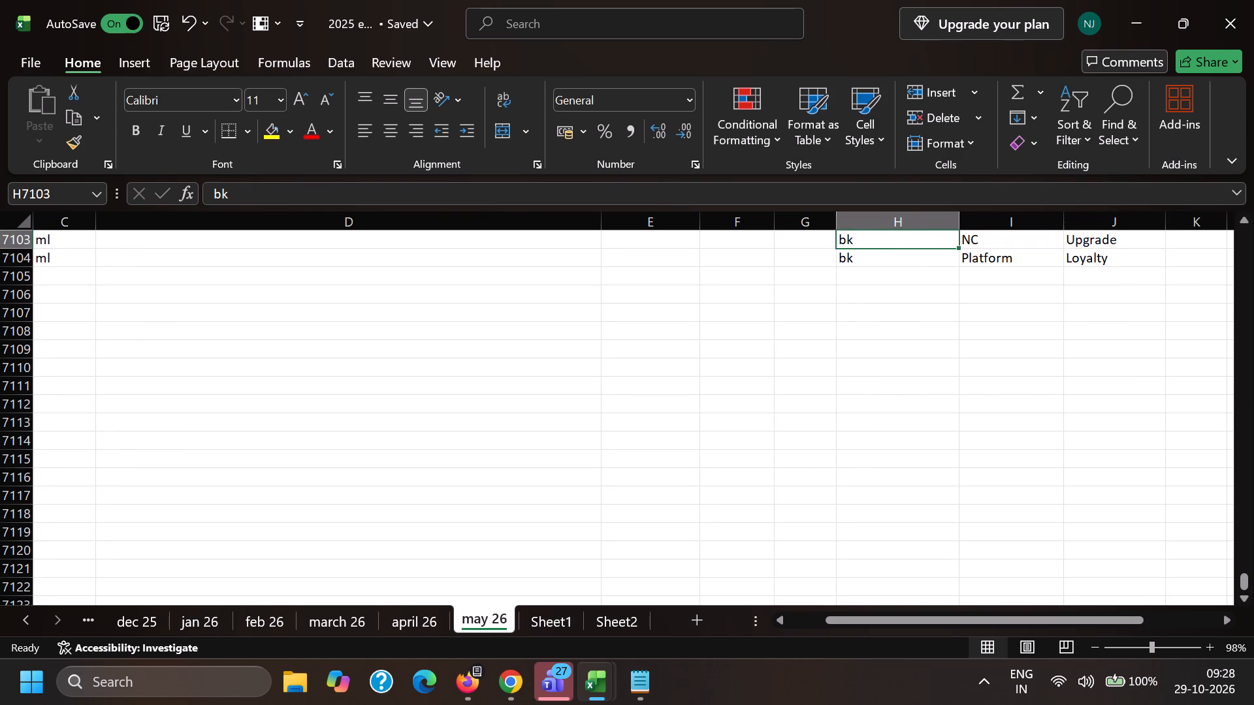
{"action": "type", "text": "loan"}
{"action": "key", "text": "Return"}
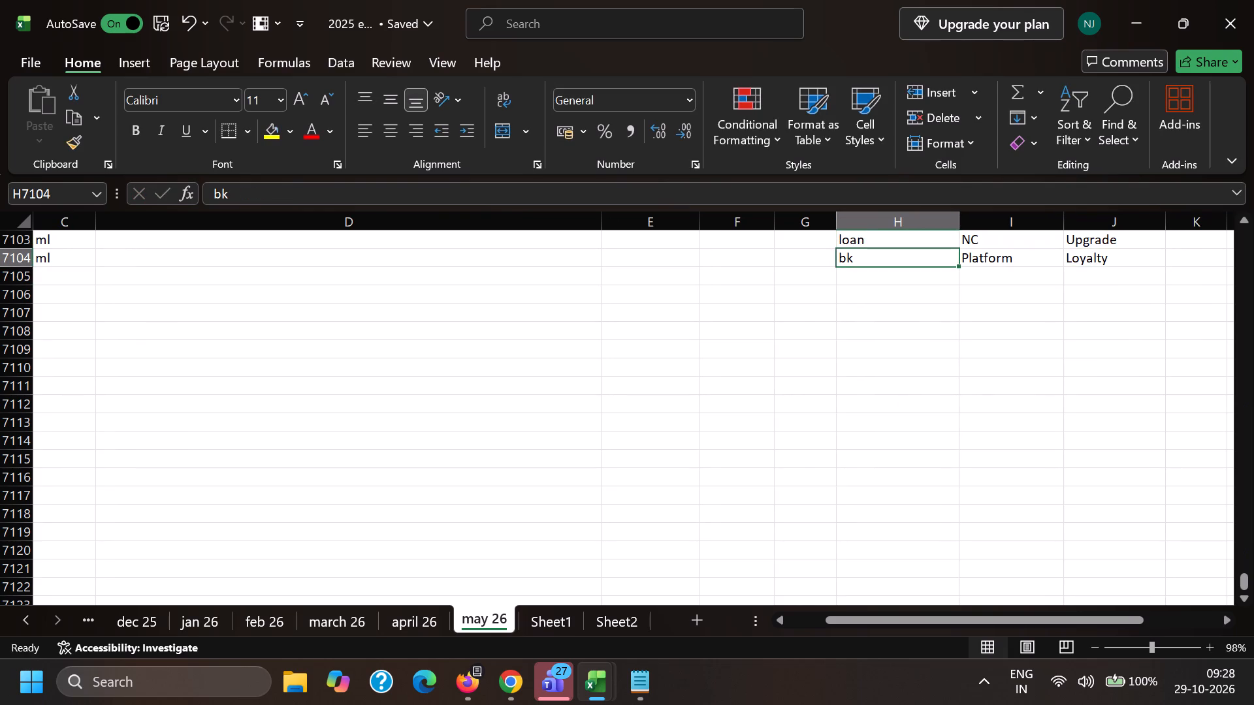
Switch to the Chrome email editor and delete the forwarded-message line, sender address and recipient line from email 91202858.
{"action": "key", "text": "alt+Tab"}
{"action": "left_click", "coordinate": [500, 187]}
{"action": "scroll", "coordinate": [216, 209], "scroll_direction": "down", "scroll_amount": 1}
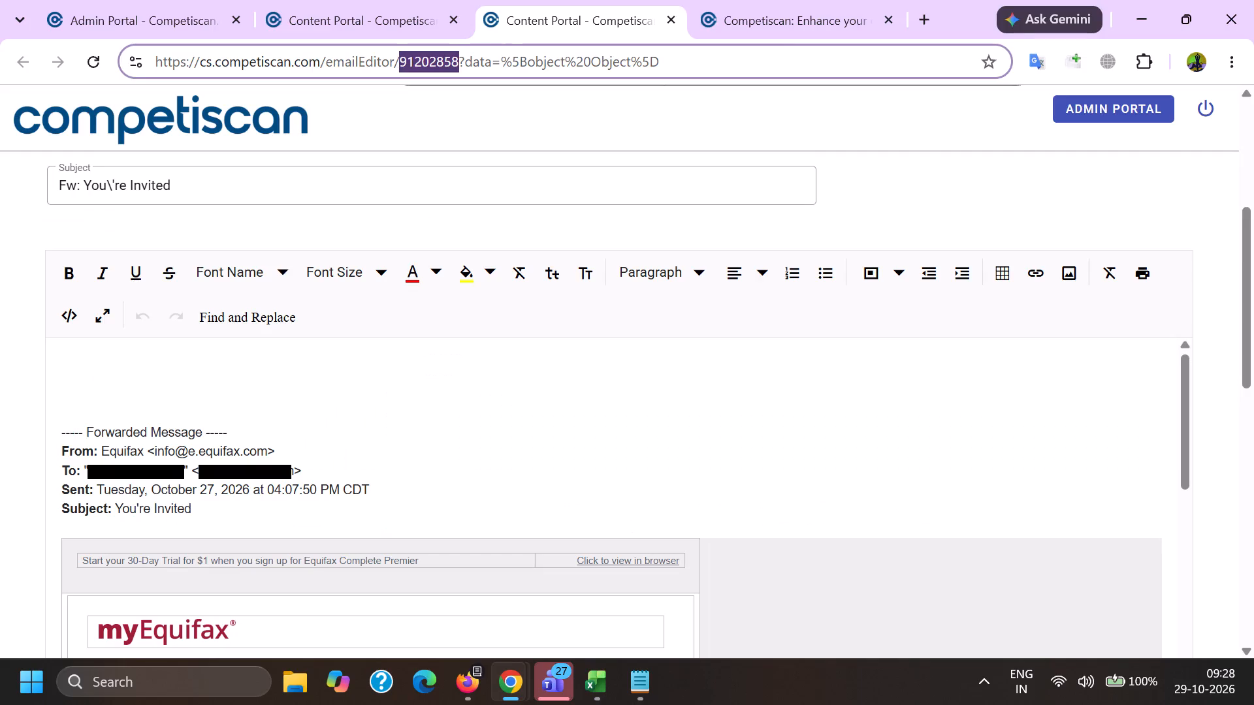
{"action": "left_click_drag", "start_coordinate": [253, 429], "coordinate": [0, 364]}
{"action": "key", "text": "BackSpace"}
{"action": "left_click_drag", "start_coordinate": [145, 388], "coordinate": [152, 388]}
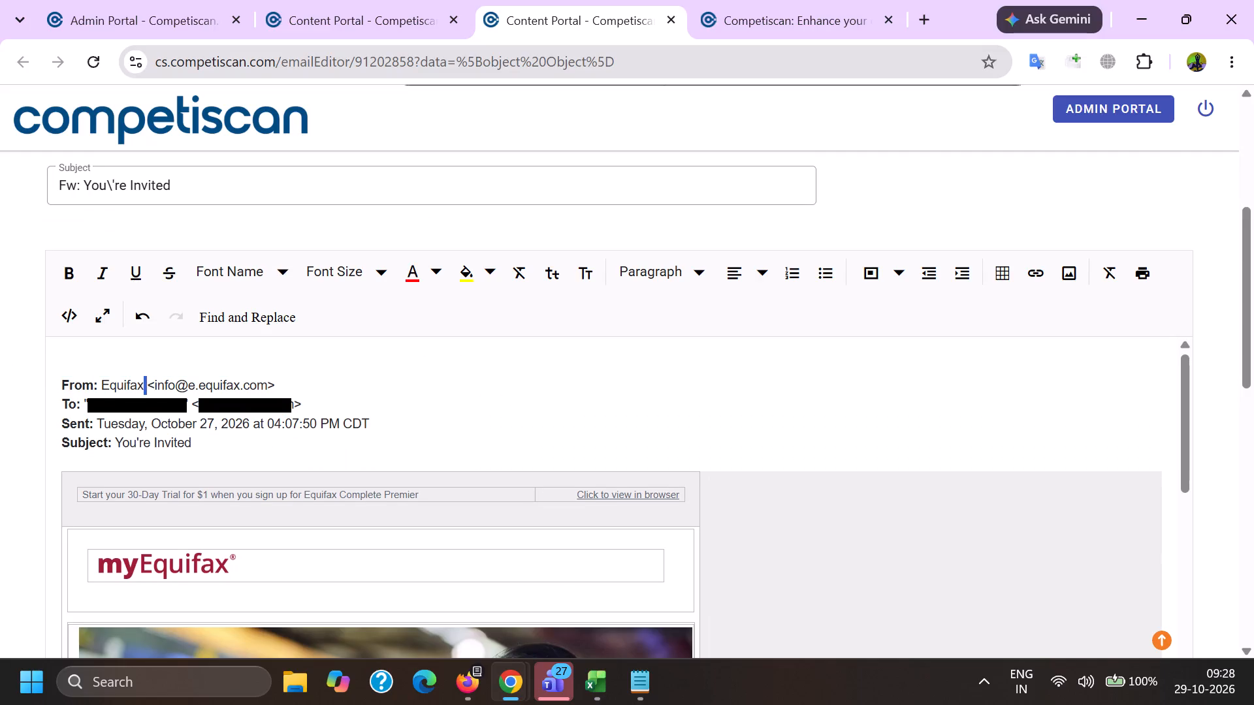
{"action": "left_click_drag", "start_coordinate": [152, 388], "coordinate": [321, 396]}
{"action": "key", "text": "BackSpace"}
Copy the Privacy Policy link address, remove all links from the email, and reinsert the copied link on Privacy Policy.
{"action": "scroll", "coordinate": [312, 249], "scroll_direction": "down", "scroll_amount": 20}
{"action": "scroll", "coordinate": [312, 249], "scroll_direction": "down", "scroll_amount": 6}
{"action": "scroll", "coordinate": [334, 439], "scroll_direction": "up", "scroll_amount": 2}
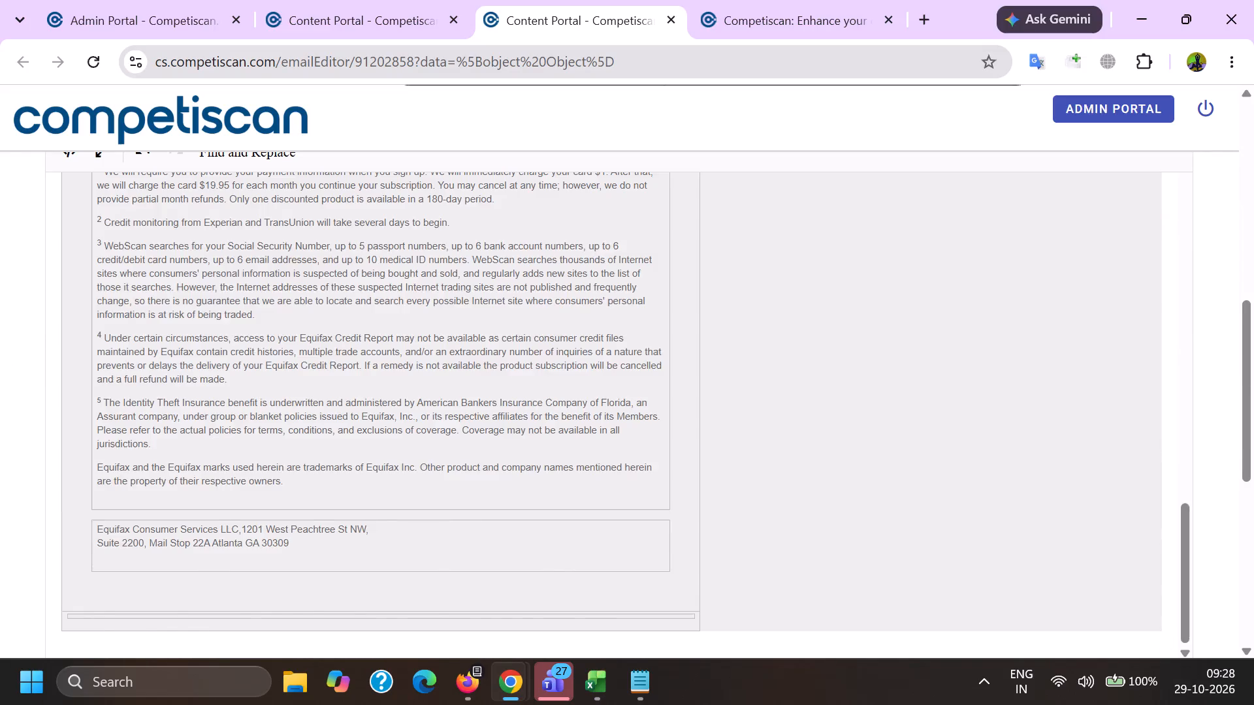
{"action": "scroll", "coordinate": [335, 441], "scroll_direction": "up", "scroll_amount": 2}
{"action": "right_click", "coordinate": [302, 455]}
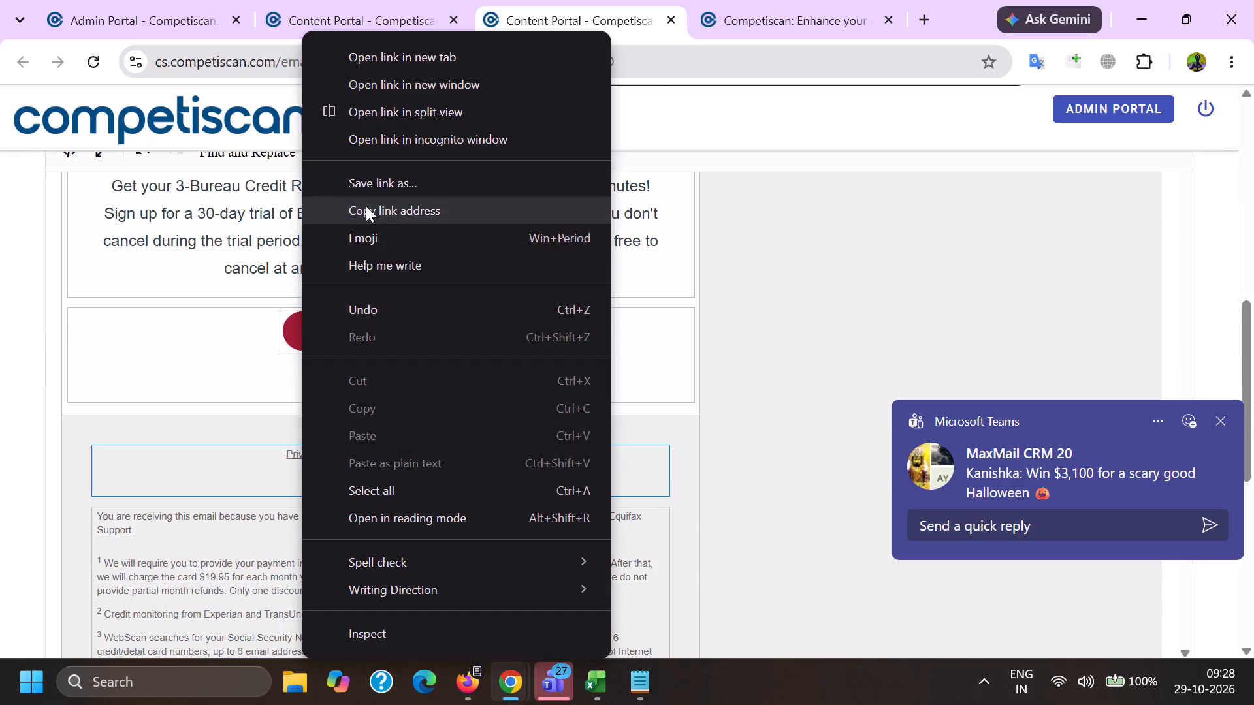
{"action": "left_click", "coordinate": [365, 202]}
{"action": "scroll", "coordinate": [0, 280], "scroll_direction": "down", "scroll_amount": 4}
{"action": "left_click", "coordinate": [106, 313]}
{"action": "left_click", "coordinate": [720, 179]}
{"action": "scroll", "coordinate": [488, 471], "scroll_direction": "up", "scroll_amount": 1}
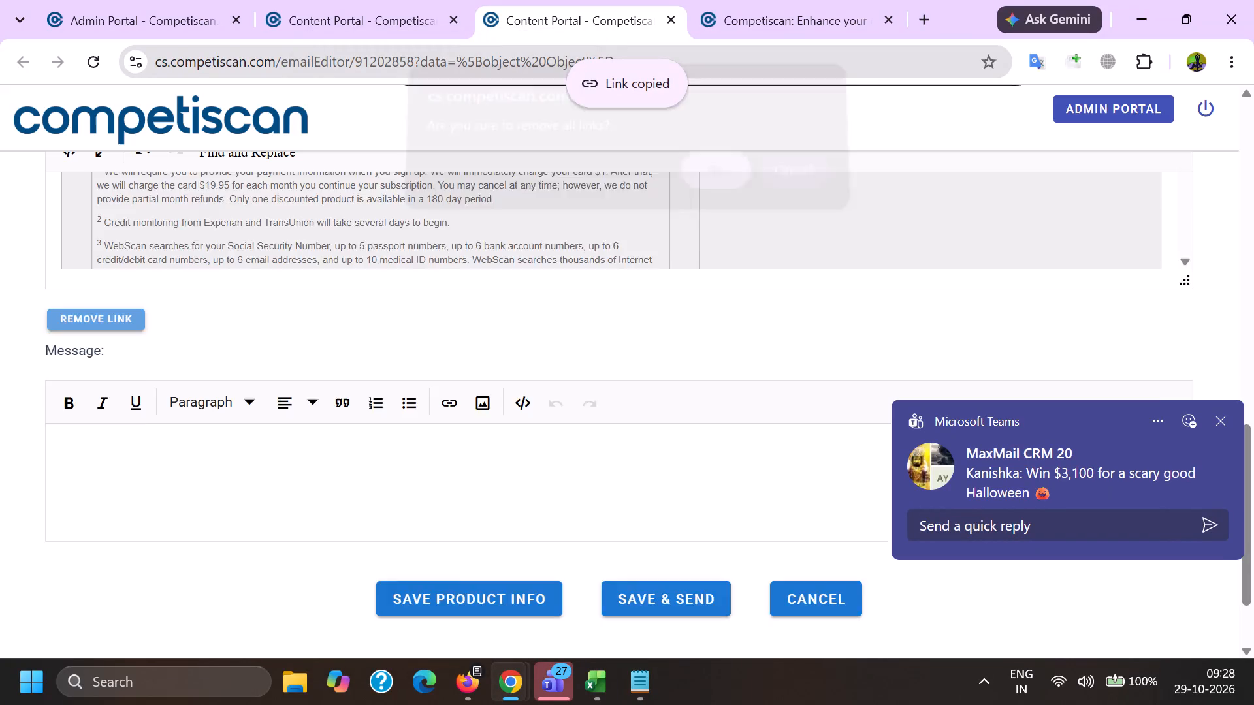
{"action": "scroll", "coordinate": [484, 473], "scroll_direction": "up", "scroll_amount": 1}
{"action": "left_click", "coordinate": [295, 259]}
{"action": "key", "text": "ctrl+k"}
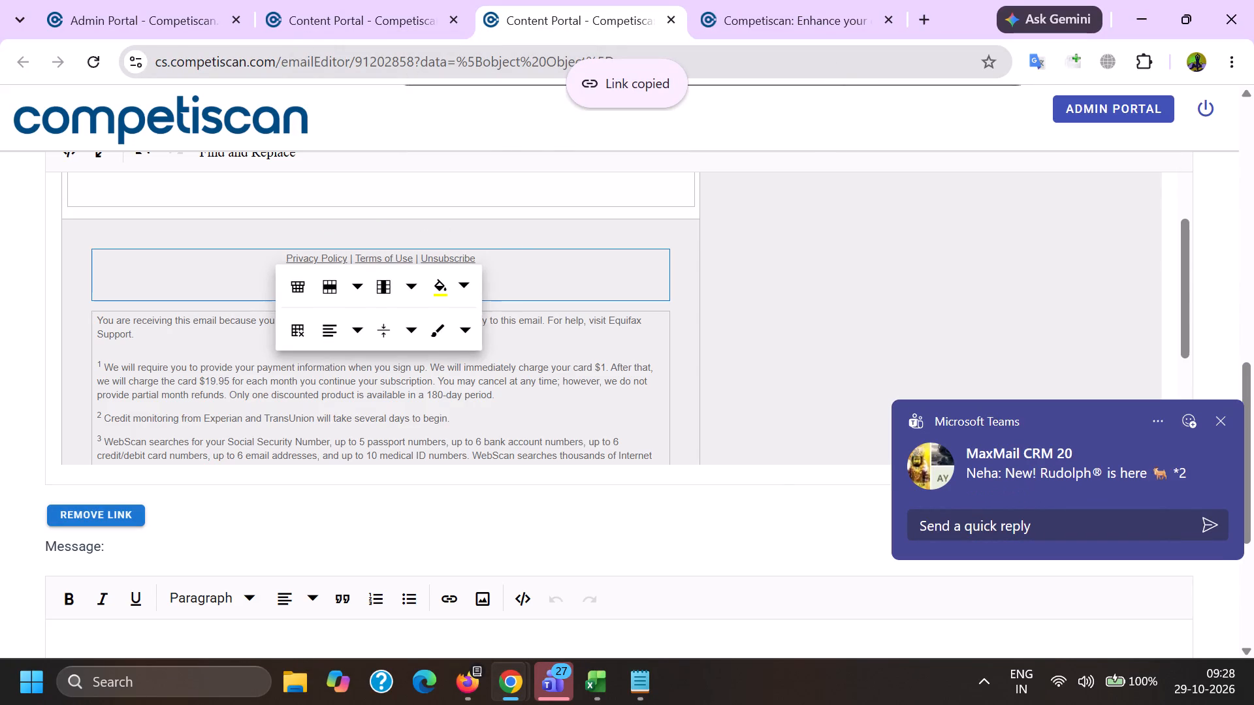
{"action": "key", "text": "ctrl+v"}
{"action": "left_click", "coordinate": [653, 406]}
Save the product info for the edited email 91202858.
{"action": "scroll", "coordinate": [0, 407], "scroll_direction": "down", "scroll_amount": 4}
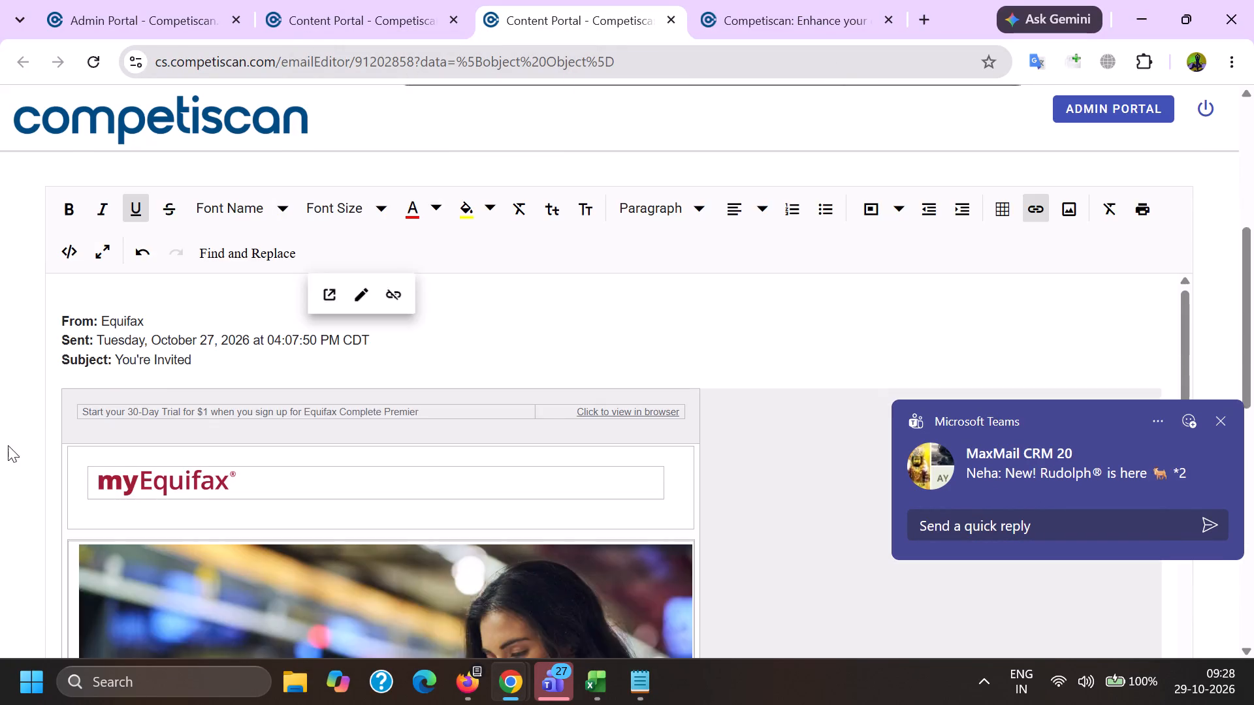
{"action": "scroll", "coordinate": [8, 445], "scroll_direction": "down", "scroll_amount": 16}
{"action": "left_click", "coordinate": [440, 480]}
{"action": "left_click", "coordinate": [652, 399]}
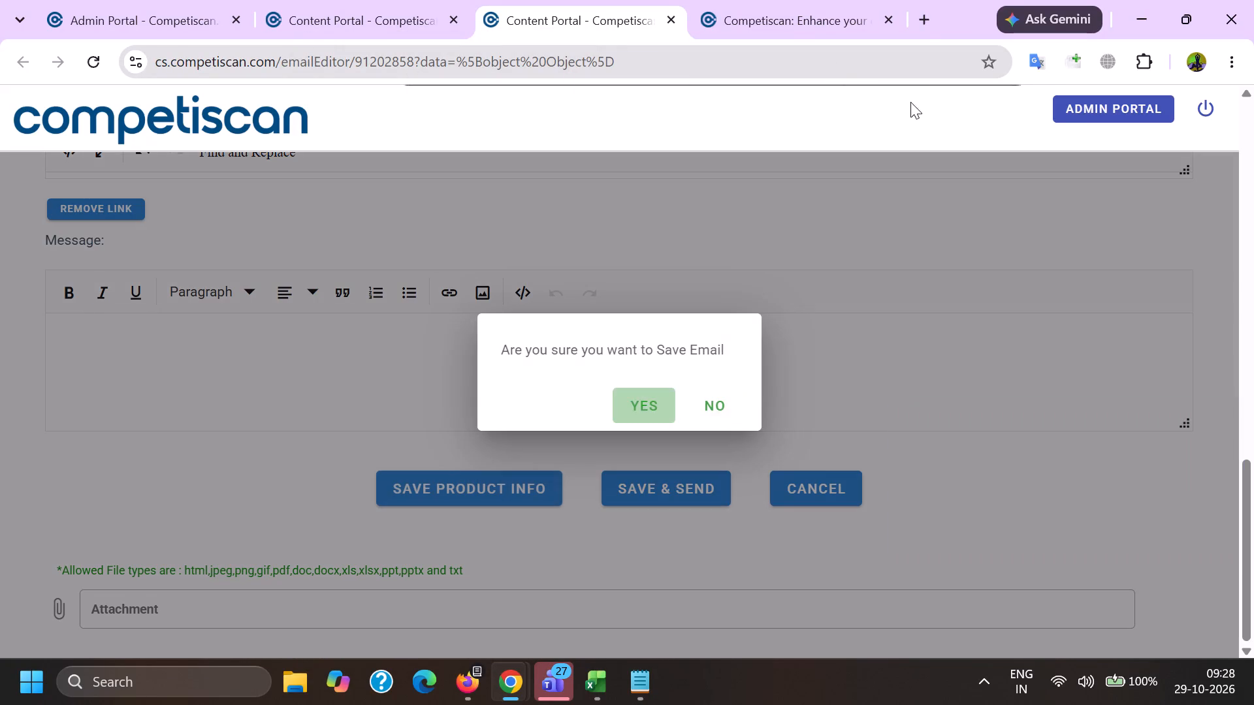
Open the bookmarked Other Retail Records Google Sheet in a new tab.
{"action": "left_click", "coordinate": [919, 12]}
{"action": "left_click", "coordinate": [1117, 95]}
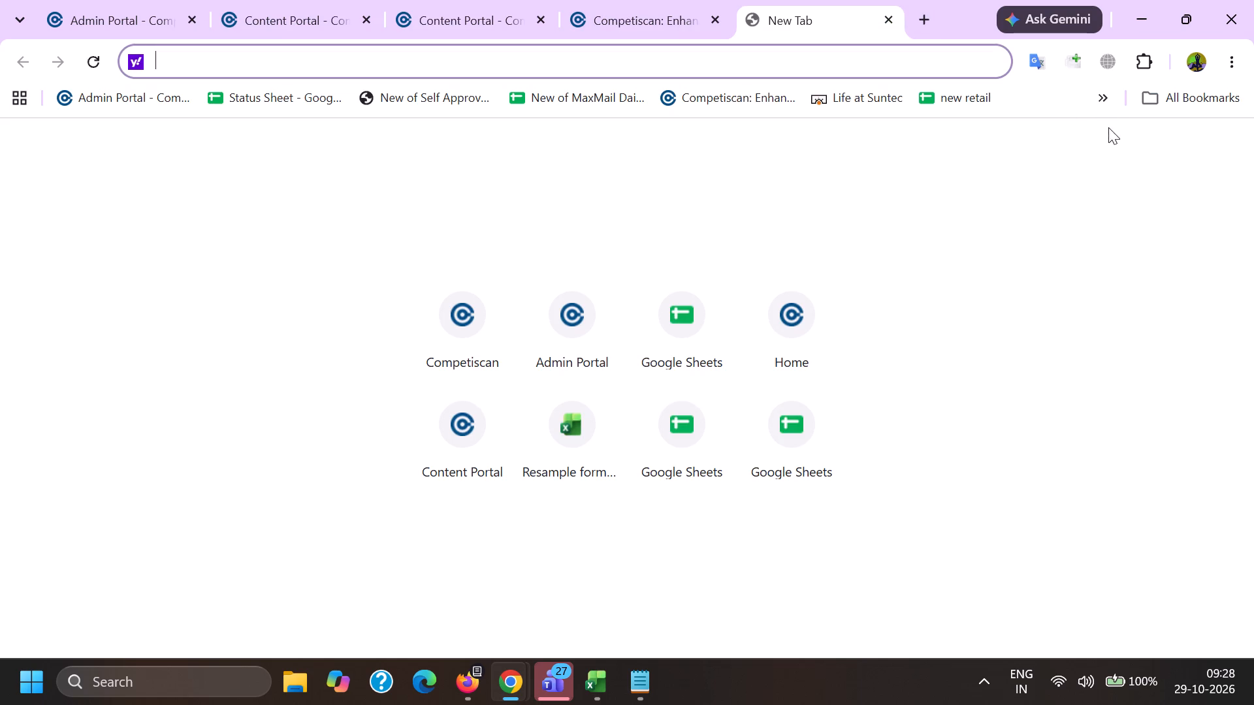
{"action": "left_click", "coordinate": [1110, 98]}
{"action": "scroll", "coordinate": [985, 358], "scroll_direction": "down", "scroll_amount": 20}
{"action": "left_click", "coordinate": [868, 494]}
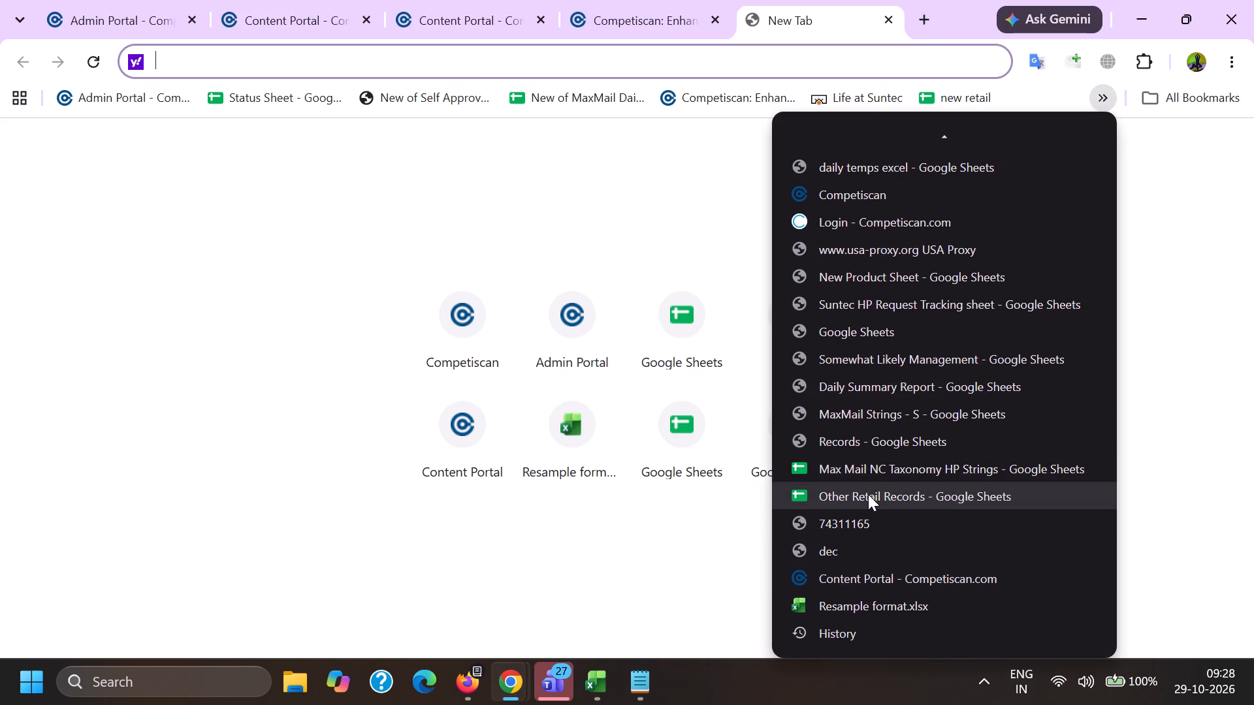
Open the product management window for email 91202858 and return to its email editor.
{"action": "left_click", "coordinate": [466, 0]}
{"action": "left_click_drag", "start_coordinate": [0, 336], "coordinate": [2, 324]}
{"action": "left_click", "coordinate": [71, 122]}
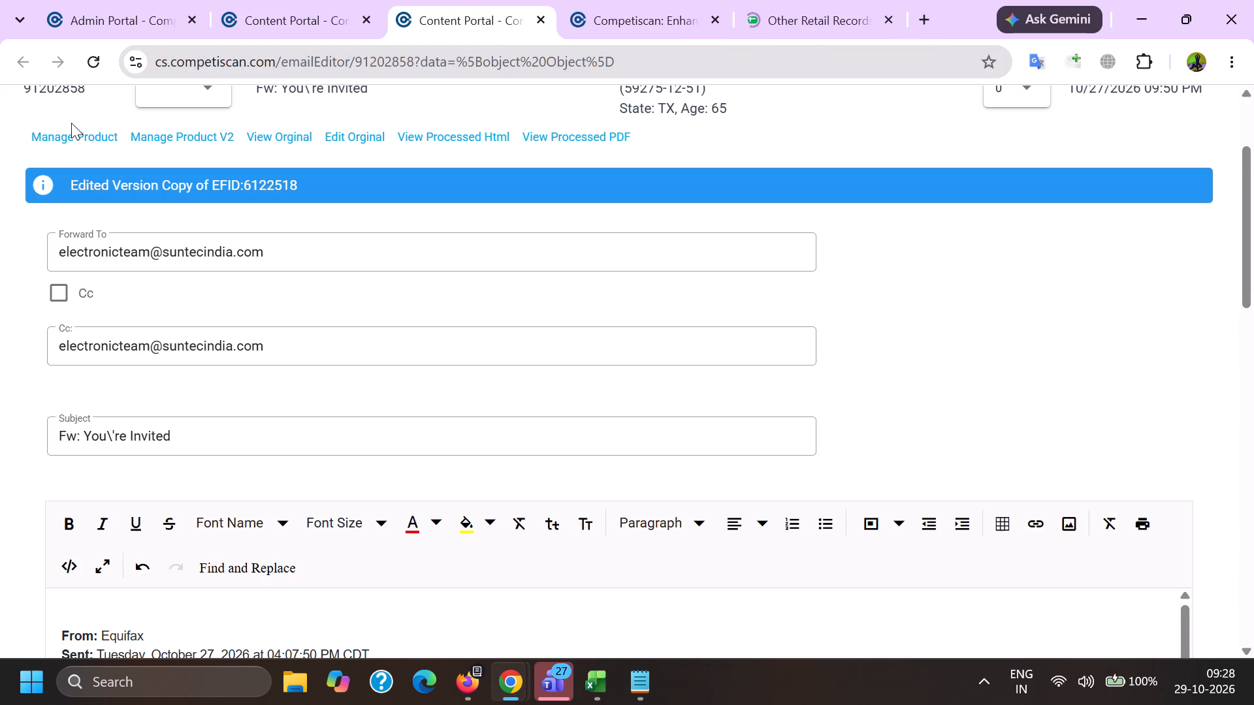
{"action": "left_click", "coordinate": [78, 133]}
{"action": "key", "text": "alt+Tab"}
Copy the insurer name American Bankers Insurance Company of Florida from the disclosures at the end of the email.
{"action": "scroll", "coordinate": [80, 145], "scroll_direction": "down", "scroll_amount": 5}
{"action": "scroll", "coordinate": [253, 450], "scroll_direction": "down", "scroll_amount": 10}
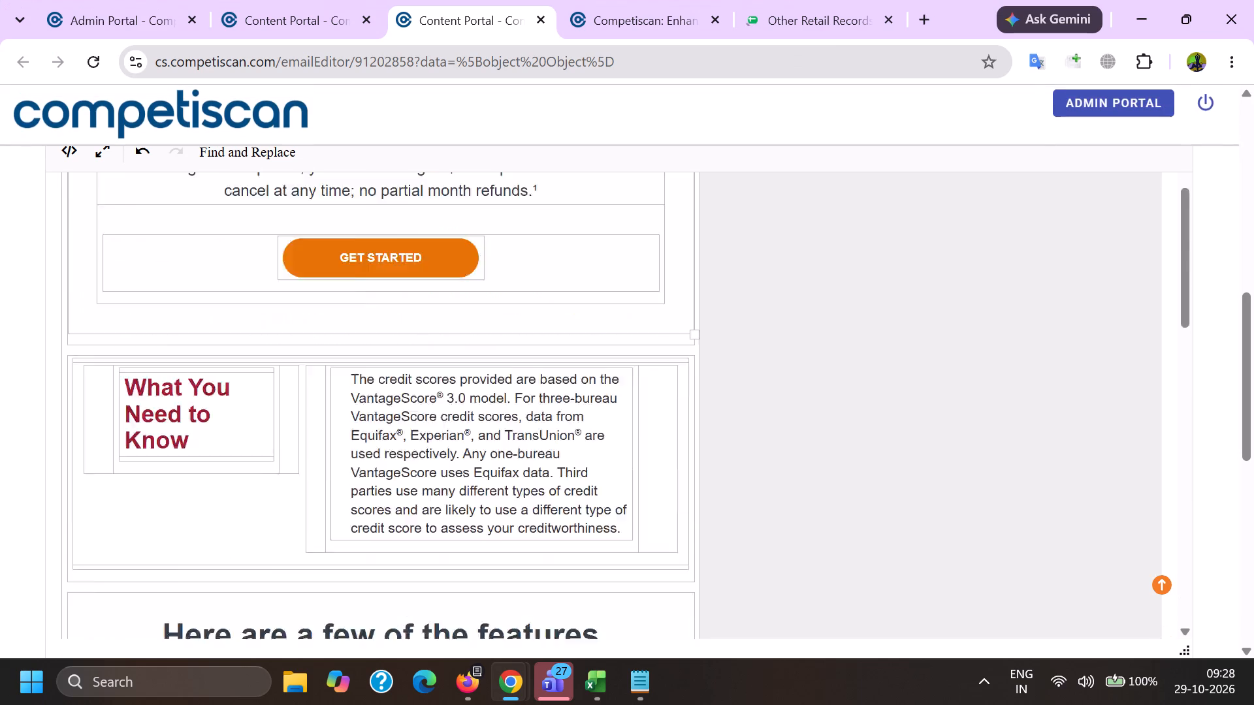
{"action": "scroll", "coordinate": [263, 449], "scroll_direction": "down", "scroll_amount": 15}
{"action": "scroll", "coordinate": [394, 536], "scroll_direction": "down", "scroll_amount": 4}
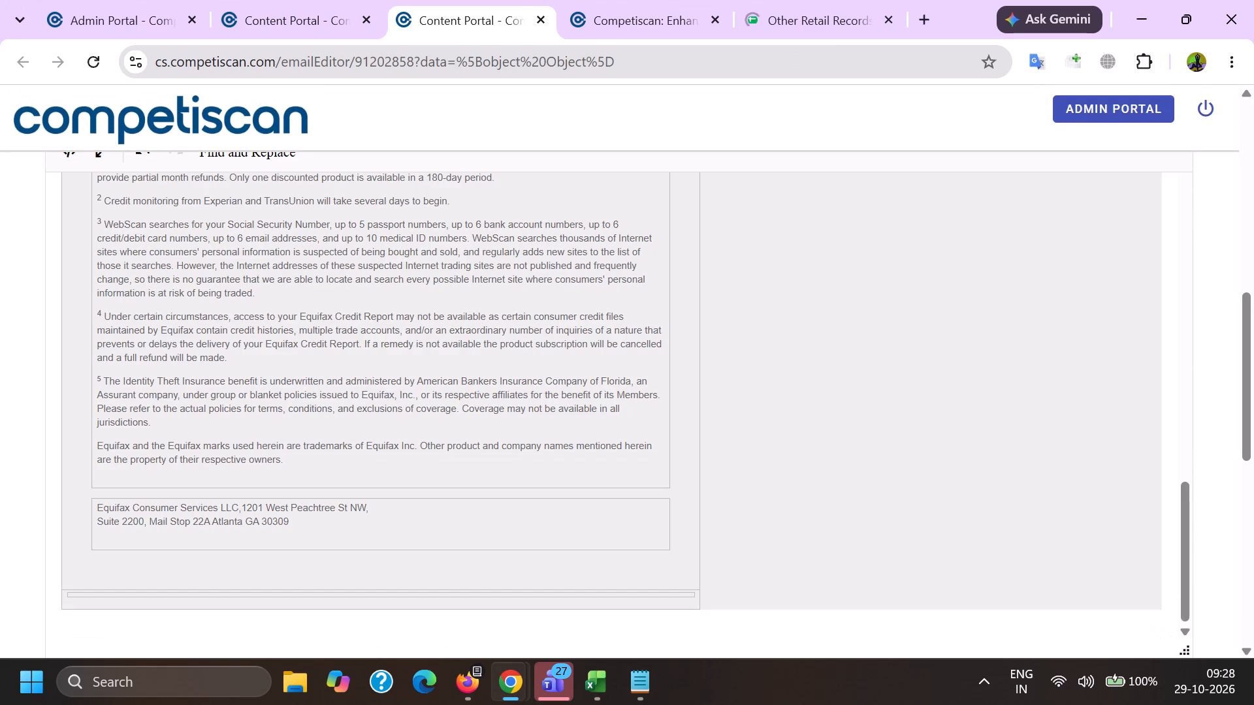
{"action": "double_click", "coordinate": [445, 381]}
{"action": "left_click", "coordinate": [612, 378], "text": "shift"}
{"action": "key", "text": "ctrl+c"}
{"action": "scroll", "coordinate": [342, 417], "scroll_direction": "up", "scroll_amount": 12}
{"action": "scroll", "coordinate": [334, 423], "scroll_direction": "up", "scroll_amount": 15}
{"action": "scroll", "coordinate": [334, 371], "scroll_direction": "down", "scroll_amount": 4}
{"action": "scroll", "coordinate": [421, 419], "scroll_direction": "up", "scroll_amount": 2}
{"action": "left_click", "coordinate": [371, 427]}
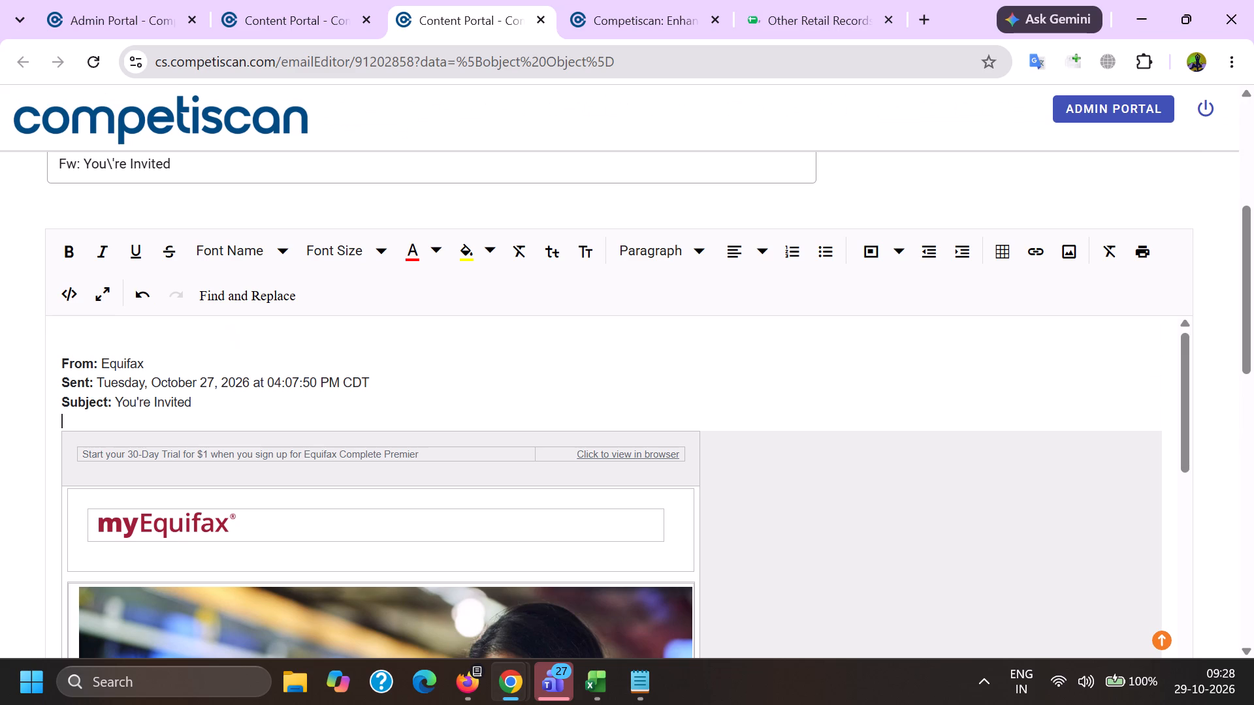
Use the Equifax company image as the product image in the product record for 91202858.
{"action": "key", "text": "alt+Tab"}
{"action": "scroll", "coordinate": [440, 311], "scroll_direction": "down", "scroll_amount": 7}
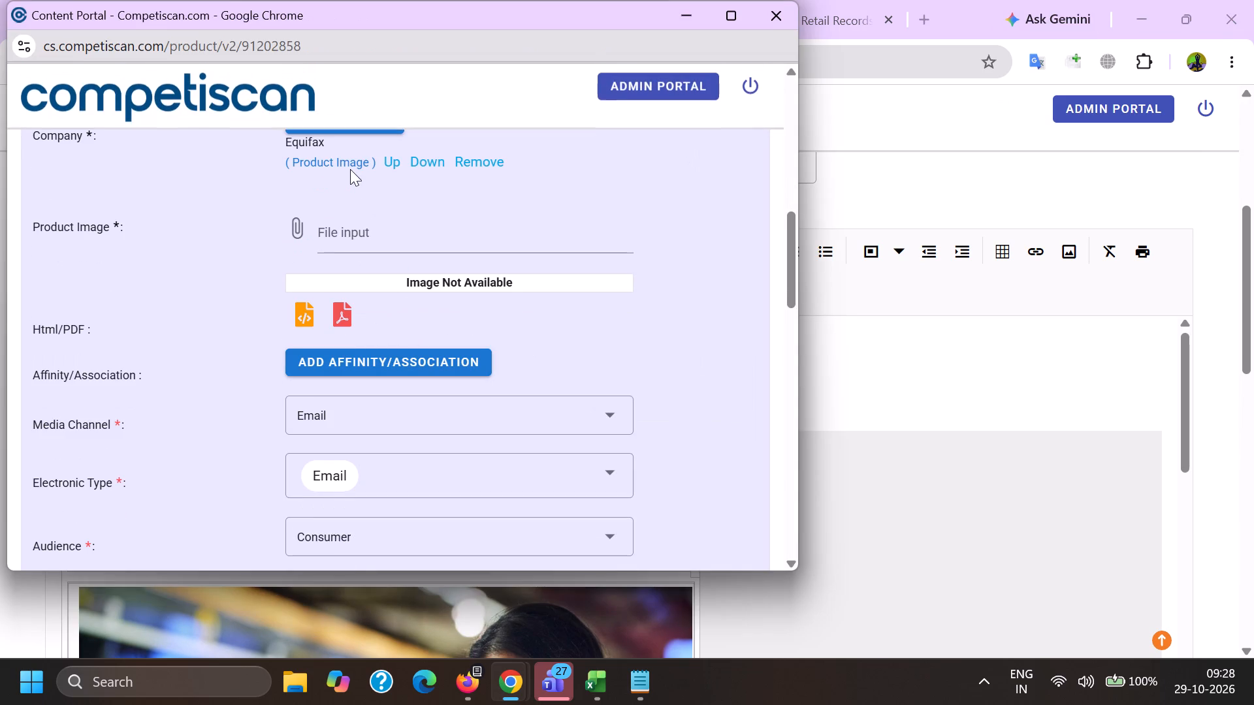
{"action": "left_click", "coordinate": [350, 168]}
{"action": "scroll", "coordinate": [399, 370], "scroll_direction": "up", "scroll_amount": 1}
Add American Bankers Insurance Company of Florida as a company on the product record.
{"action": "left_click", "coordinate": [347, 220]}
{"action": "left_click", "coordinate": [422, 260]}
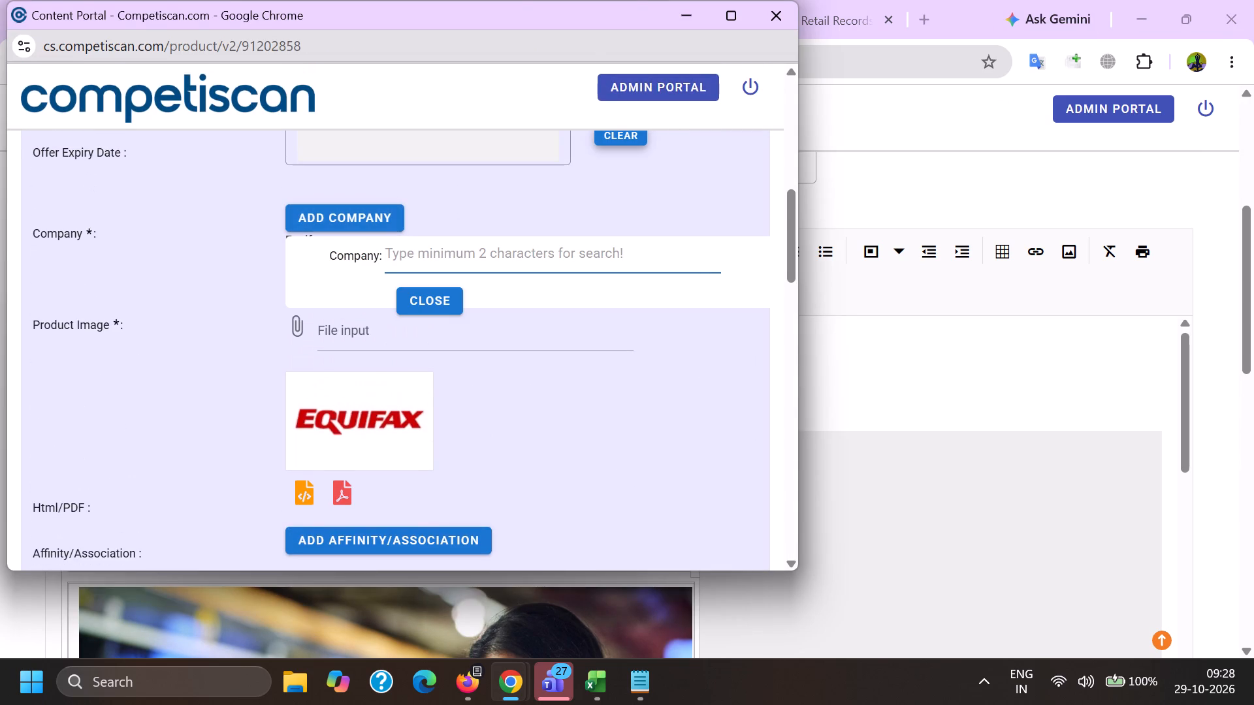
{"action": "key", "text": "ctrl+v"}
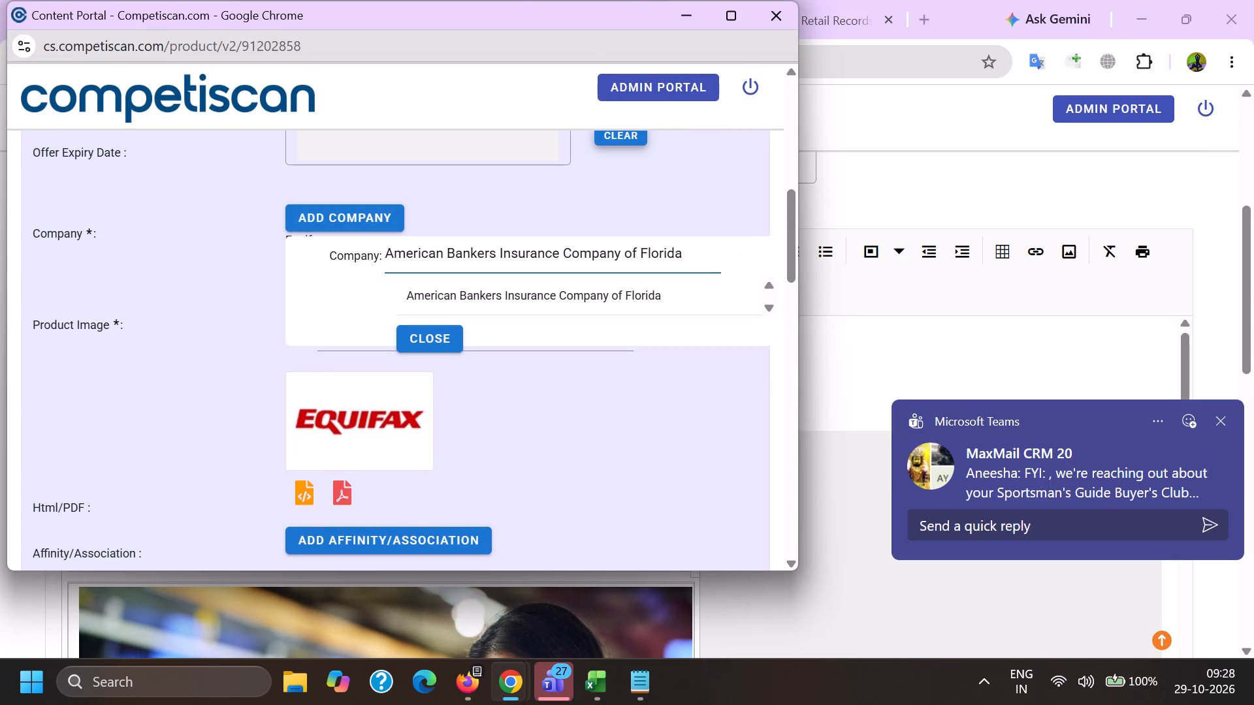
{"action": "left_click", "coordinate": [487, 298]}
Add the sector Consumer Services with the category Credit Score Provider/Comparison Platform to the product record.
{"action": "scroll", "coordinate": [439, 186], "scroll_direction": "down", "scroll_amount": 5}
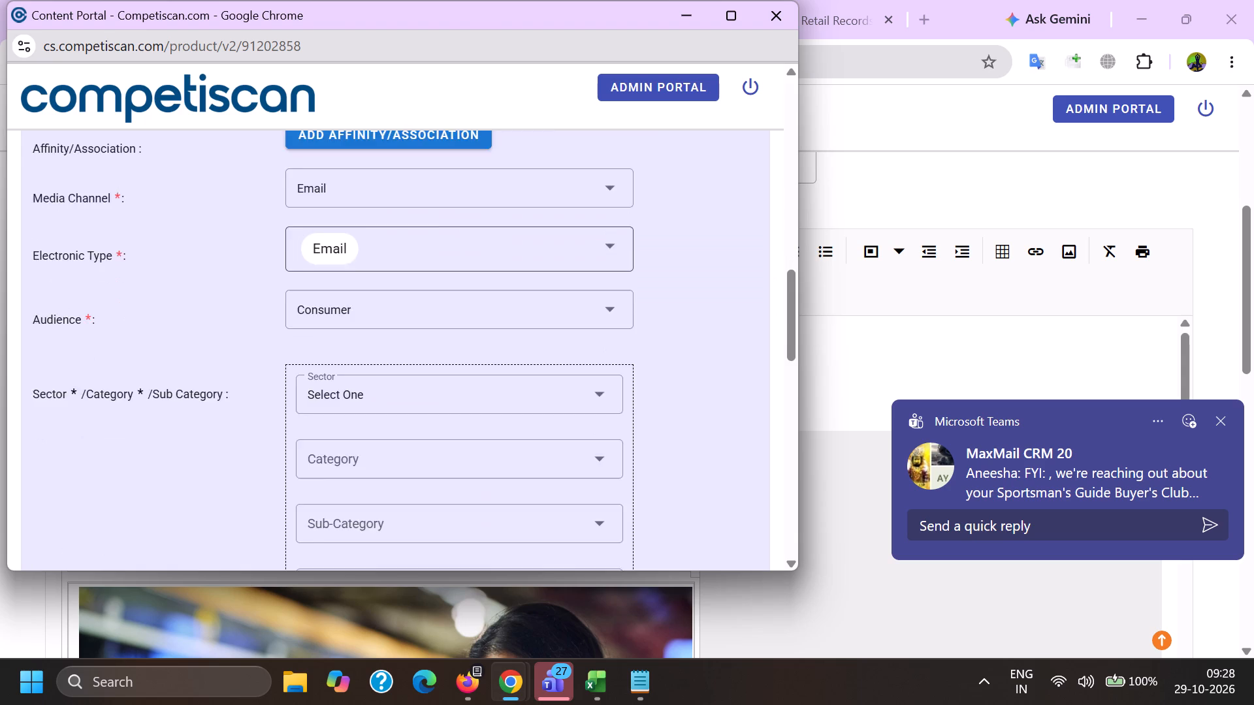
{"action": "left_click", "coordinate": [340, 364]}
{"action": "left_click_drag", "start_coordinate": [364, 402], "coordinate": [345, 410]}
{"action": "left_click_drag", "start_coordinate": [167, 415], "coordinate": [230, 424]}
{"action": "left_click", "coordinate": [365, 424]}
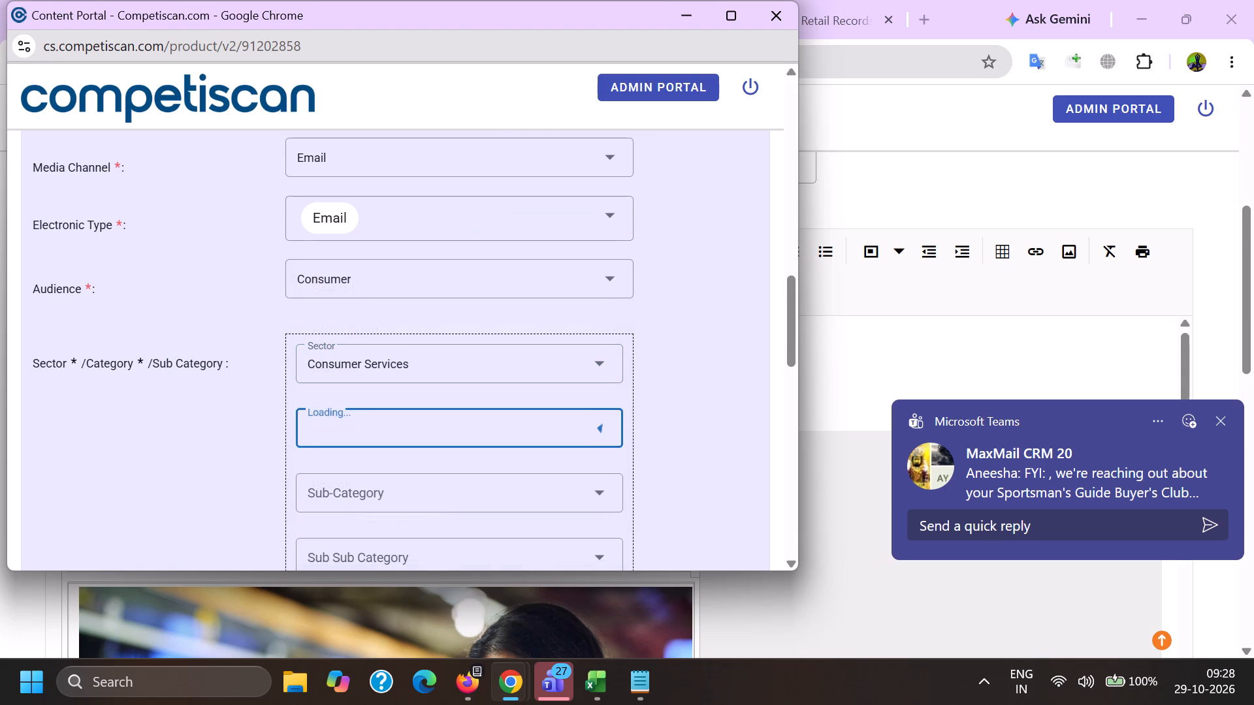
{"action": "scroll", "coordinate": [404, 204], "scroll_direction": "down", "scroll_amount": 2}
{"action": "left_click", "coordinate": [412, 487]}
{"action": "left_click_drag", "start_coordinate": [201, 440], "coordinate": [225, 442]}
{"action": "left_click", "coordinate": [338, 418]}
{"action": "scroll", "coordinate": [360, 286], "scroll_direction": "down", "scroll_amount": 3}
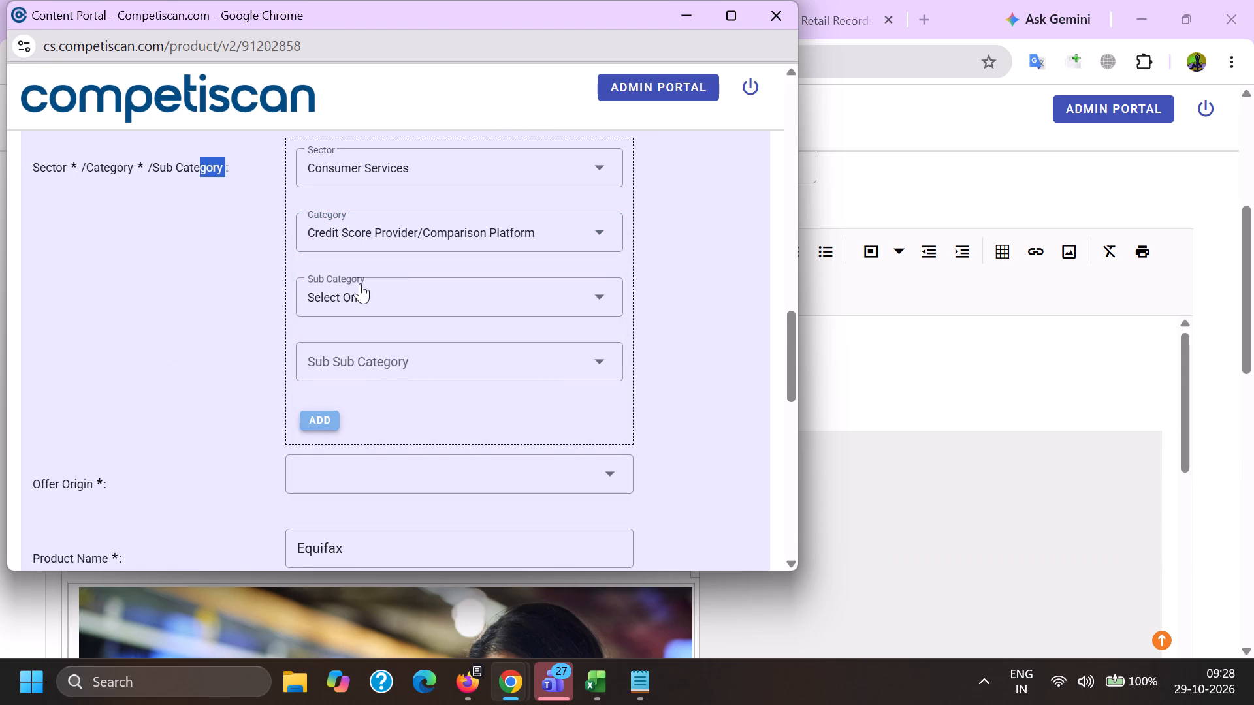
Set the product headline to "You're Invited. Start your 30-Day Trial for $1 when you sign up for Equifax Complete Premier" from the email's subject and preheader.
{"action": "left_click_drag", "start_coordinate": [461, 403], "coordinate": [14, 333]}
{"action": "key", "text": "alt+Tab"}
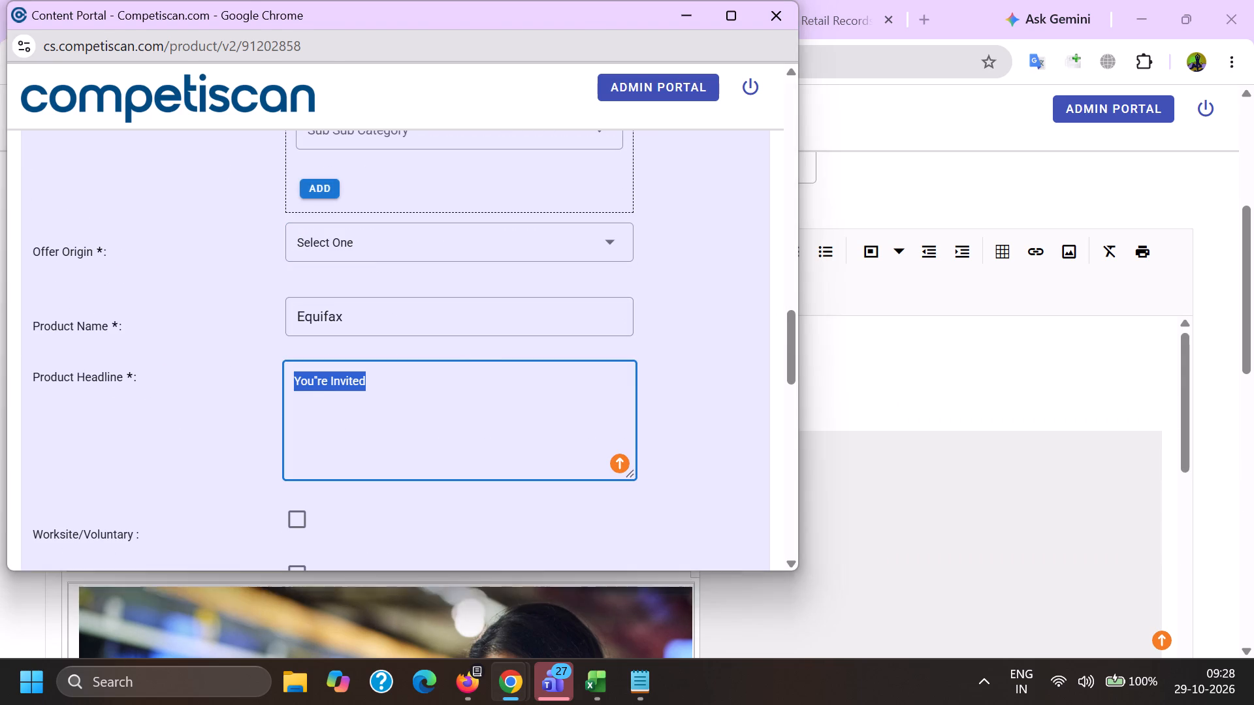
{"action": "triple_click", "coordinate": [120, 457]}
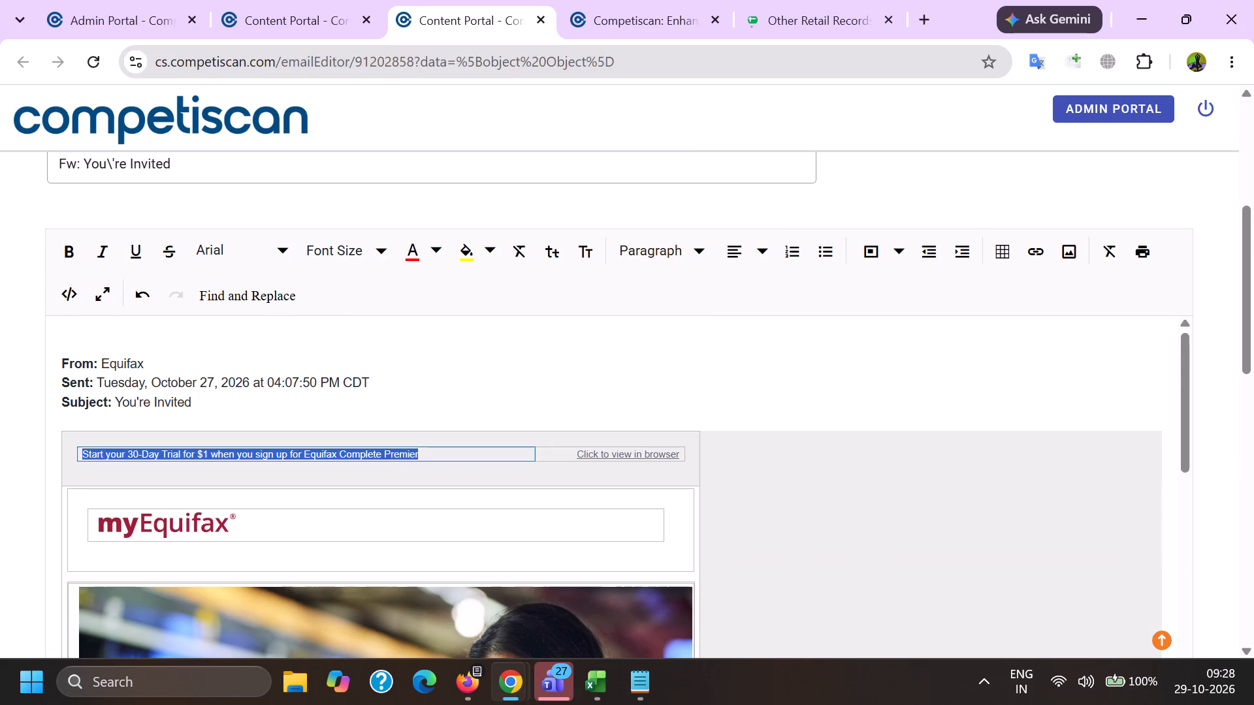
{"action": "key", "text": "ctrl+c"}
{"action": "left_click", "coordinate": [226, 417]}
{"action": "key", "text": "Left"}
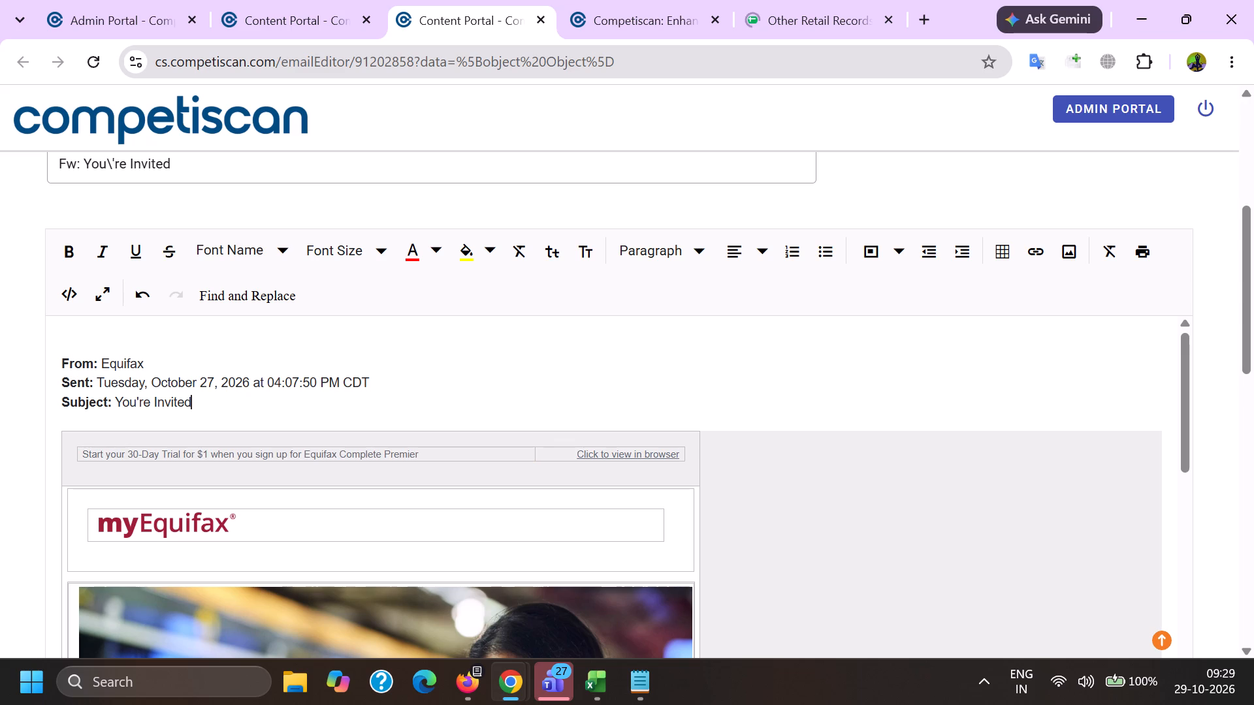
{"action": "type", "text": "."}
{"action": "key", "text": "space"}
{"action": "key", "text": "ctrl+v"}
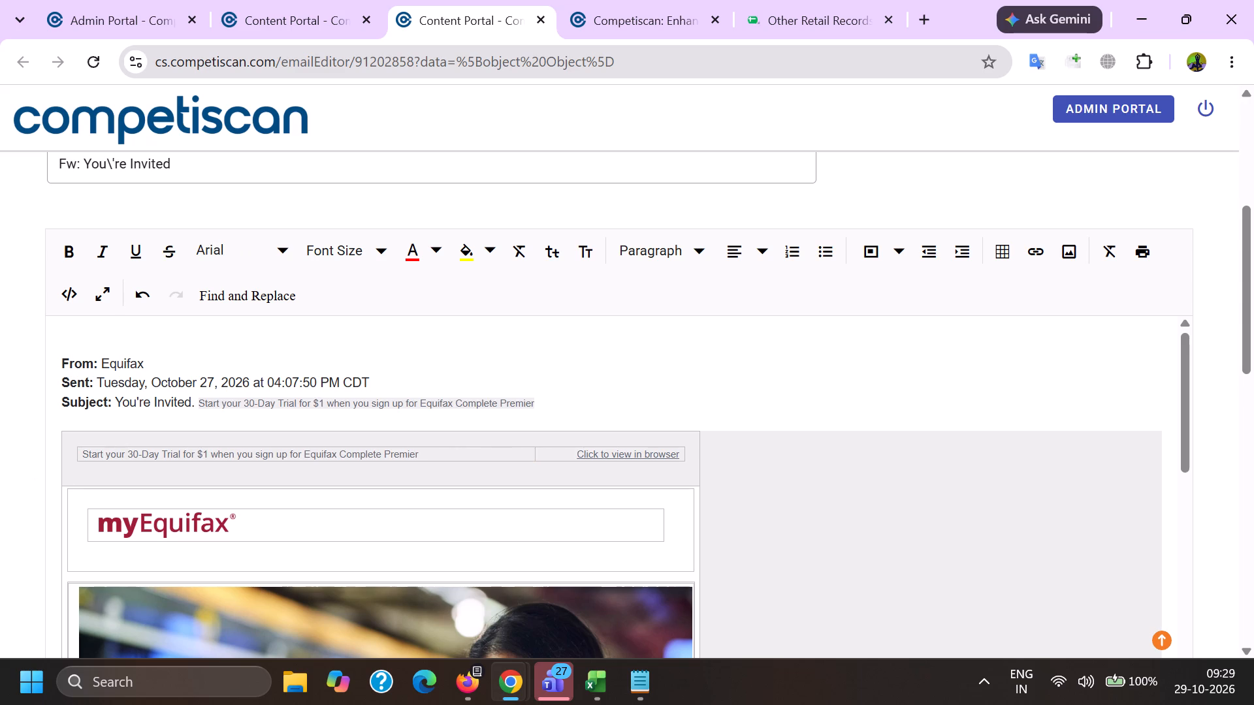
{"action": "left_click_drag", "start_coordinate": [116, 399], "coordinate": [641, 407]}
{"action": "key", "text": "ctrl+c"}
{"action": "key", "text": "ctrl+z"}
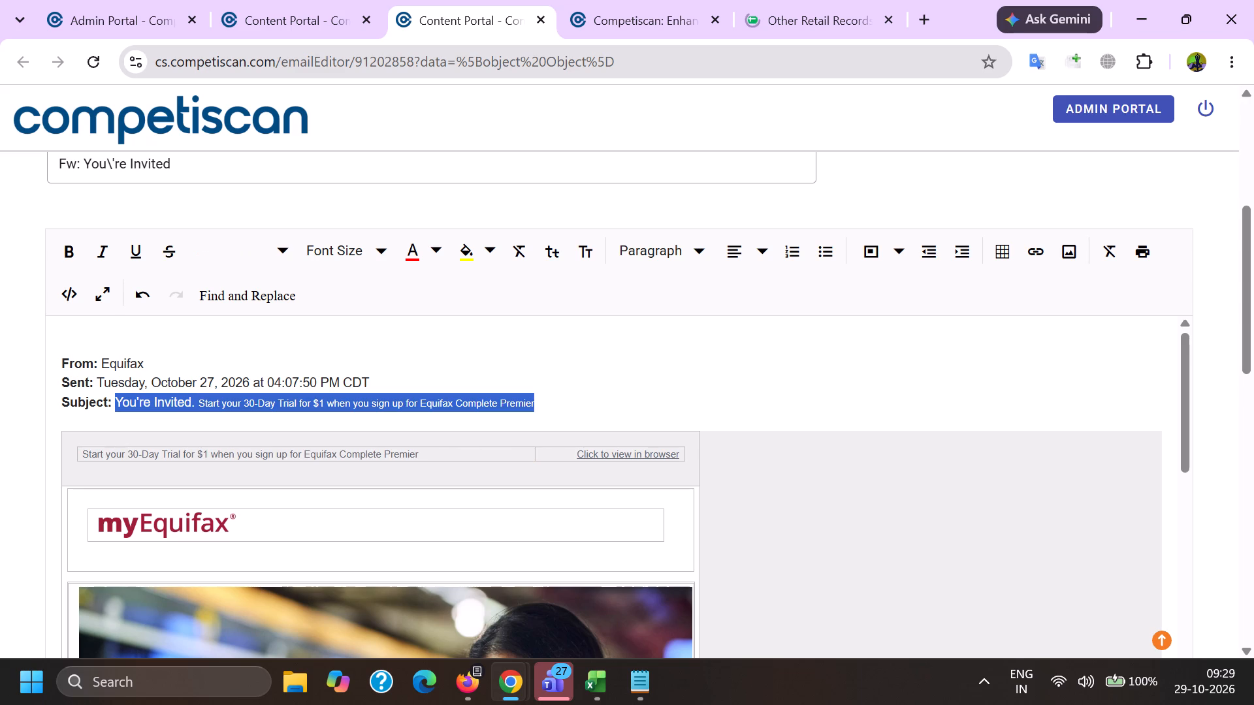
{"action": "key", "text": "alt+Tab"}
{"action": "left_click_drag", "start_coordinate": [440, 399], "coordinate": [155, 322]}
{"action": "key", "text": "ctrl+v"}
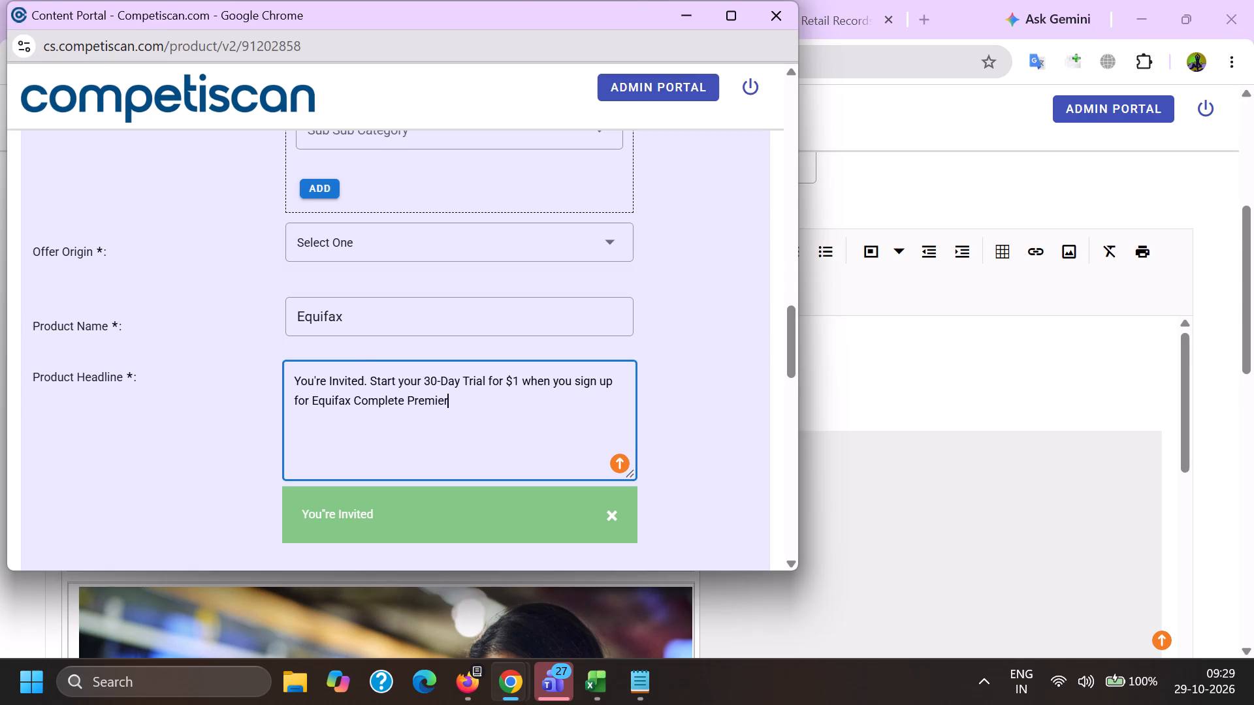
Choose the response mechanism and the mailing type for the Equifax product.
{"action": "scroll", "coordinate": [349, 289], "scroll_direction": "down", "scroll_amount": 6}
{"action": "left_click", "coordinate": [323, 196]}
{"action": "scroll", "coordinate": [381, 390], "scroll_direction": "down", "scroll_amount": 6}
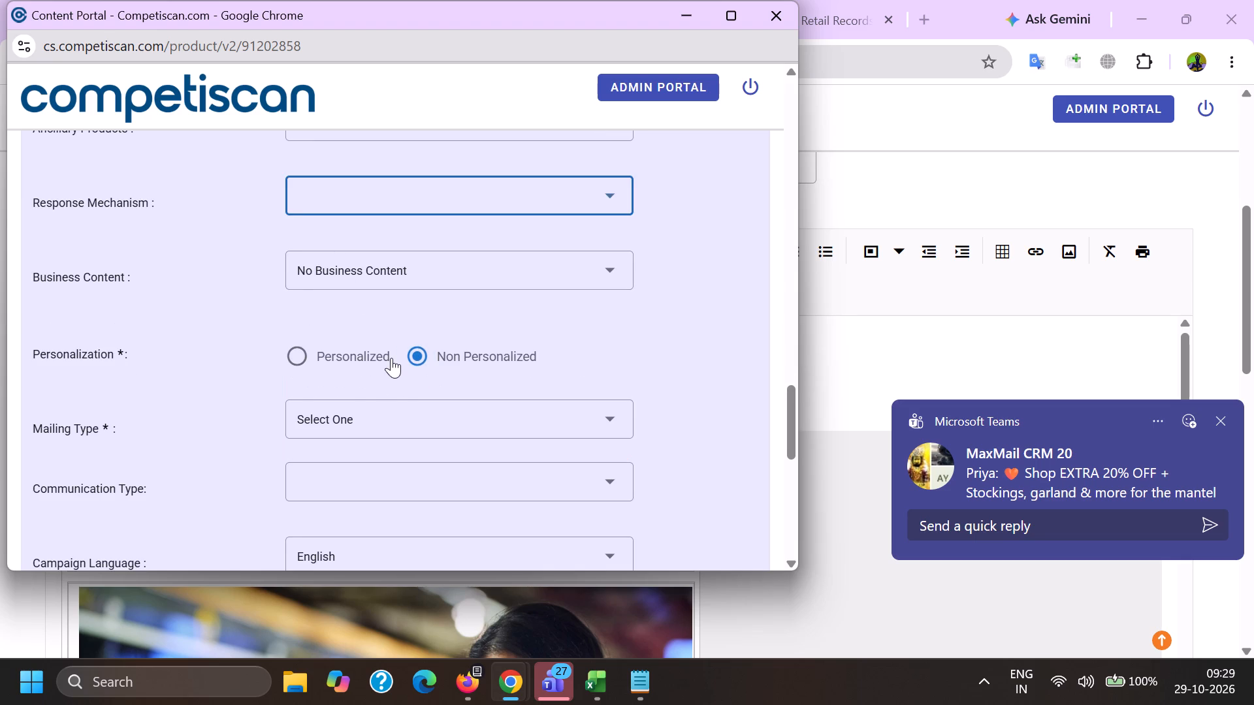
{"action": "left_click", "coordinate": [416, 444]}
{"action": "left_click_drag", "start_coordinate": [185, 416], "coordinate": [223, 424]}
{"action": "left_click", "coordinate": [372, 413]}
{"action": "left_click", "coordinate": [366, 405]}
{"action": "left_click_drag", "start_coordinate": [162, 420], "coordinate": [195, 424]}
Add the Insurance sector and its category as a second classification on the Equifax product record.
{"action": "scroll", "coordinate": [302, 422], "scroll_direction": "up", "scroll_amount": 2}
{"action": "scroll", "coordinate": [327, 339], "scroll_direction": "up", "scroll_amount": 4}
{"action": "scroll", "coordinate": [379, 360], "scroll_direction": "up", "scroll_amount": 3}
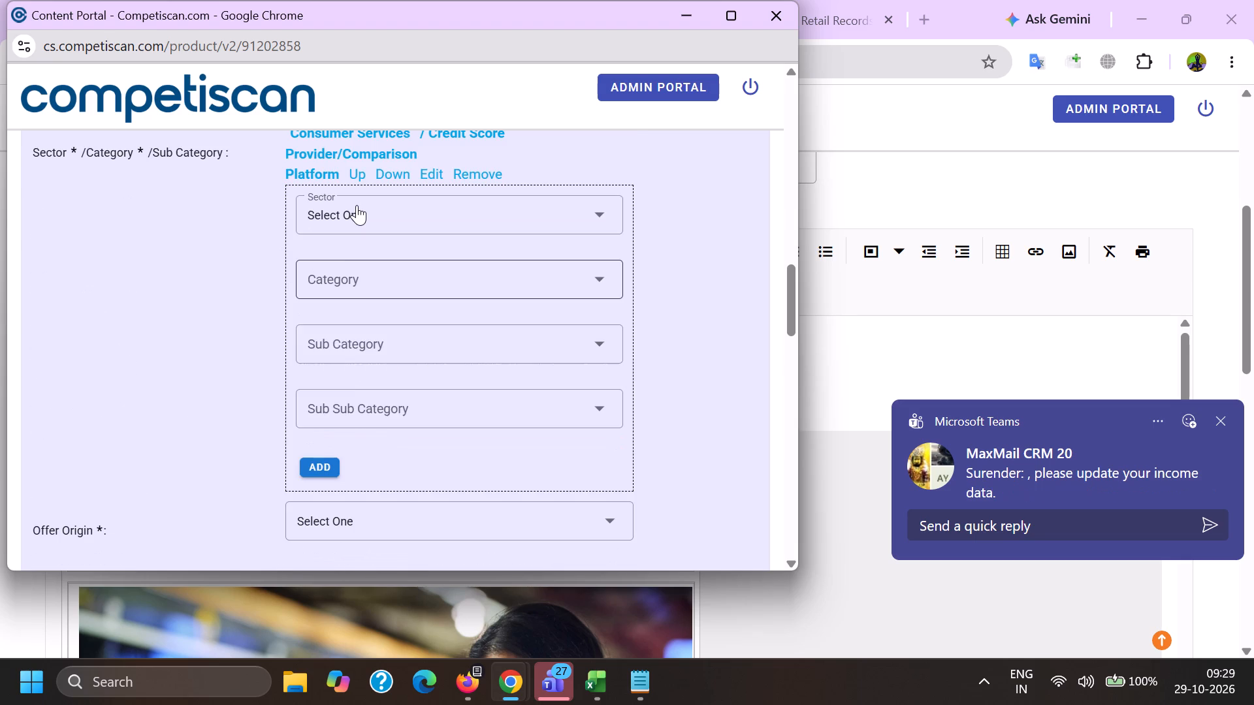
{"action": "left_click", "coordinate": [357, 205]}
{"action": "scroll", "coordinate": [359, 316], "scroll_direction": "down", "scroll_amount": 2}
{"action": "left_click", "coordinate": [357, 304]}
{"action": "left_click_drag", "start_coordinate": [216, 315], "coordinate": [238, 315]}
{"action": "left_click", "coordinate": [329, 270]}
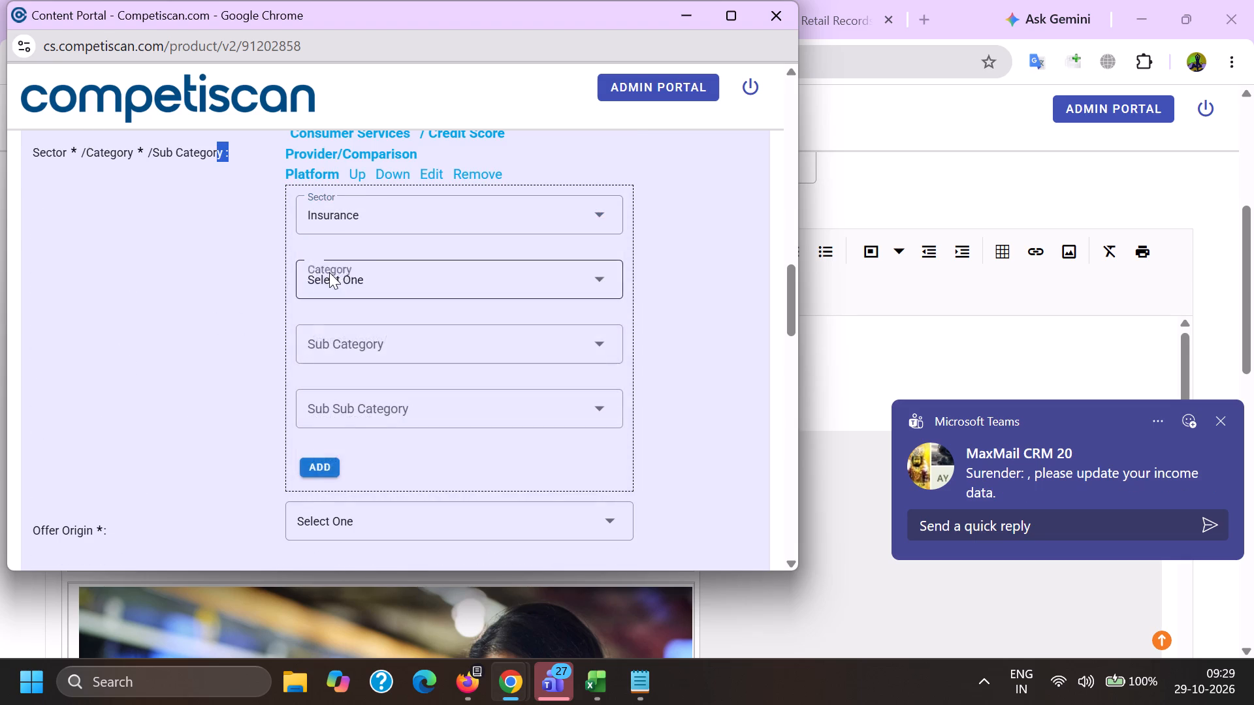
{"action": "scroll", "coordinate": [335, 176], "scroll_direction": "down", "scroll_amount": 1}
{"action": "left_click", "coordinate": [370, 425]}
{"action": "left_click_drag", "start_coordinate": [125, 393], "coordinate": [166, 397]}
{"action": "left_click", "coordinate": [324, 372]}
Mark the Equifax offer as a fee product.
{"action": "scroll", "coordinate": [322, 245], "scroll_direction": "down", "scroll_amount": 5}
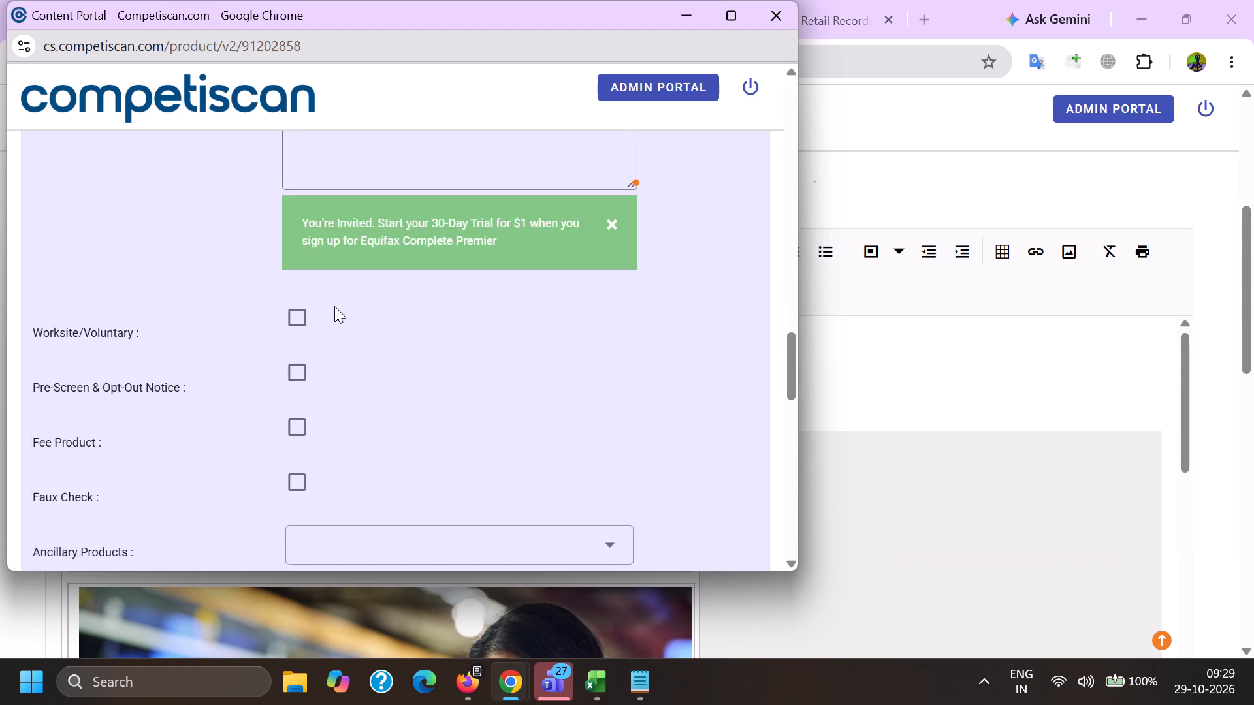
{"action": "scroll", "coordinate": [334, 306], "scroll_direction": "down", "scroll_amount": 4}
{"action": "scroll", "coordinate": [301, 309], "scroll_direction": "up", "scroll_amount": 2}
{"action": "left_click_drag", "start_coordinate": [293, 223], "coordinate": [295, 229]}
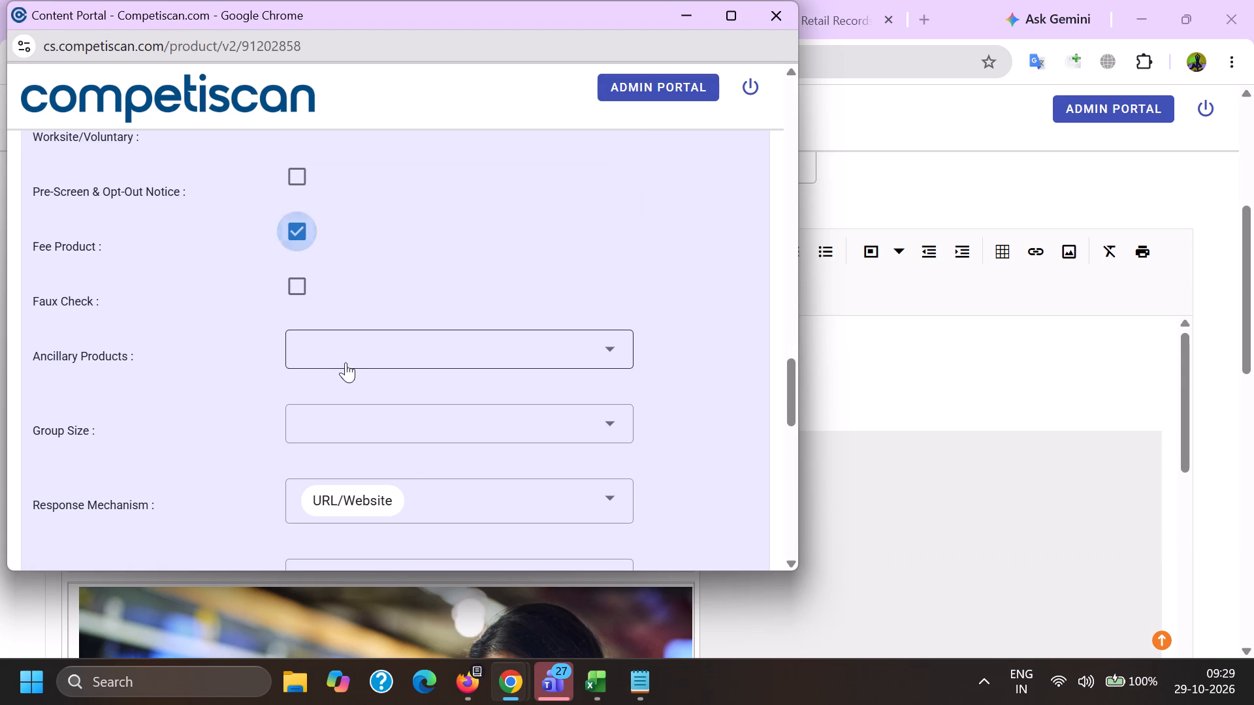
Set the ancillary product to ID Theft/Credit Monitoring.
{"action": "left_click", "coordinate": [332, 349]}
{"action": "scroll", "coordinate": [354, 227], "scroll_direction": "up", "scroll_amount": 1}
{"action": "scroll", "coordinate": [353, 227], "scroll_direction": "down", "scroll_amount": 1}
{"action": "left_click_drag", "start_coordinate": [377, 454], "coordinate": [369, 455]}
{"action": "left_click_drag", "start_coordinate": [181, 443], "coordinate": [187, 443]}
Submit the completed product record for the Equifax email.
{"action": "scroll", "coordinate": [286, 296], "scroll_direction": "down", "scroll_amount": 2}
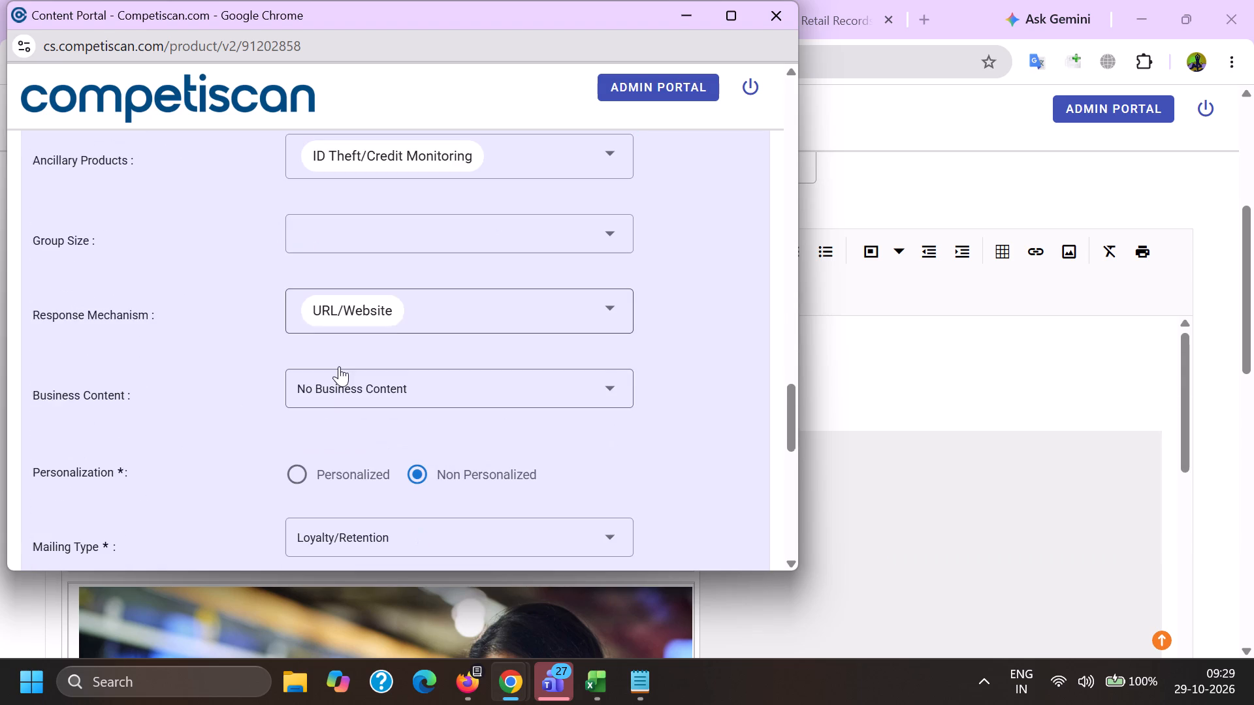
{"action": "scroll", "coordinate": [295, 390], "scroll_direction": "down", "scroll_amount": 2}
{"action": "scroll", "coordinate": [282, 444], "scroll_direction": "down", "scroll_amount": 8}
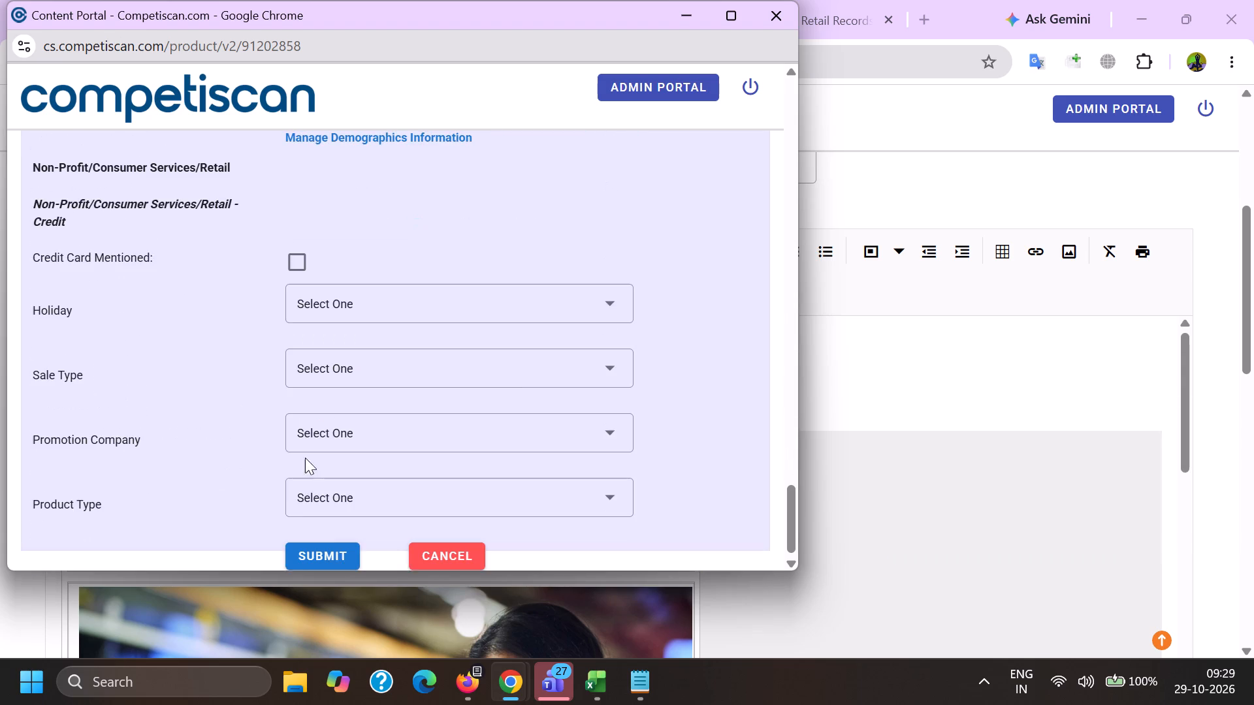
{"action": "scroll", "coordinate": [305, 458], "scroll_direction": "down", "scroll_amount": 6}
{"action": "left_click", "coordinate": [336, 552]}
Switch to Firefox and look through the open Content Portal email lists, including the E-Glacier results for "Credit karma".
{"action": "key", "text": "alt+Tab"}
{"action": "left_click", "coordinate": [229, 0]}
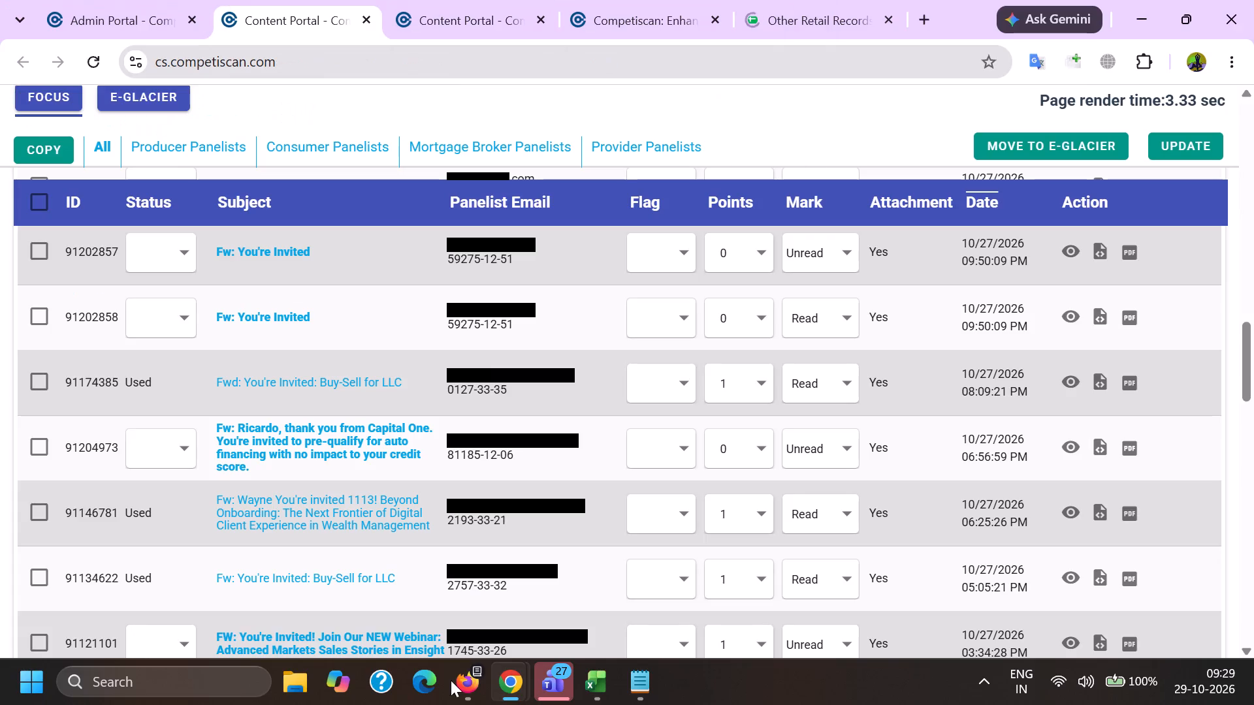
{"action": "left_click", "coordinate": [464, 695]}
{"action": "left_click", "coordinate": [123, 545]}
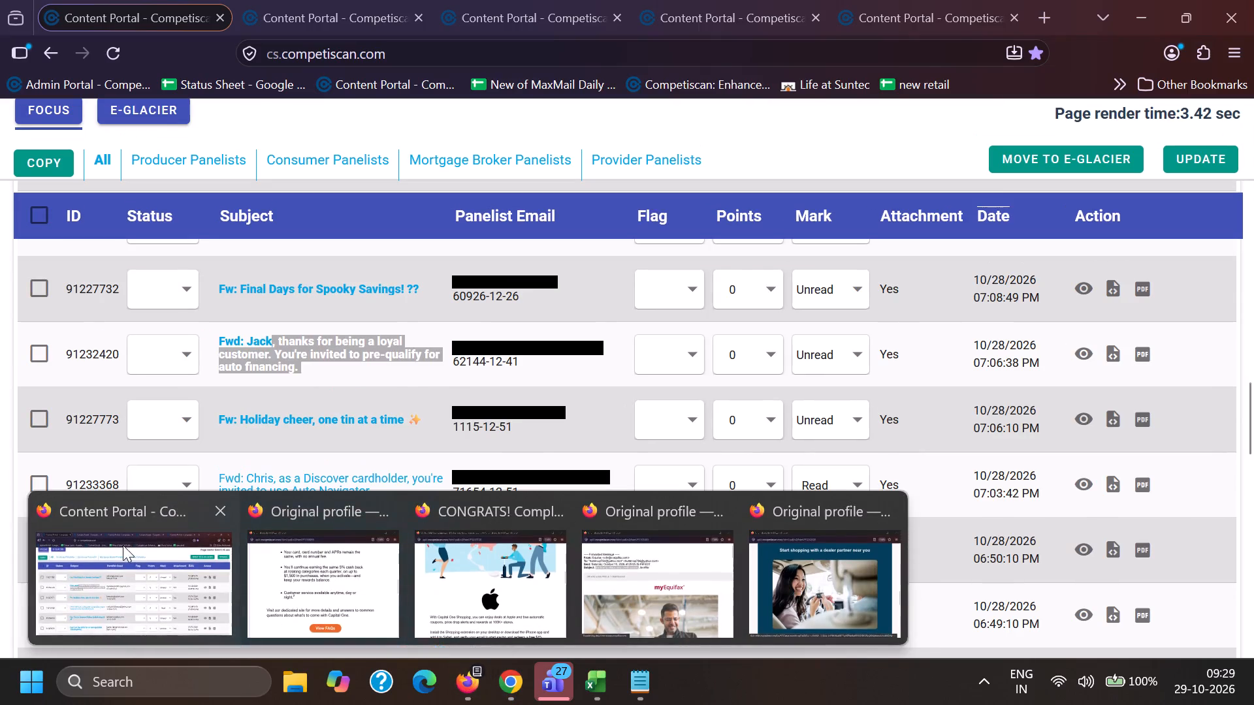
{"action": "scroll", "coordinate": [153, 568], "scroll_direction": "down", "scroll_amount": 3}
{"action": "scroll", "coordinate": [170, 509], "scroll_direction": "down", "scroll_amount": 2}
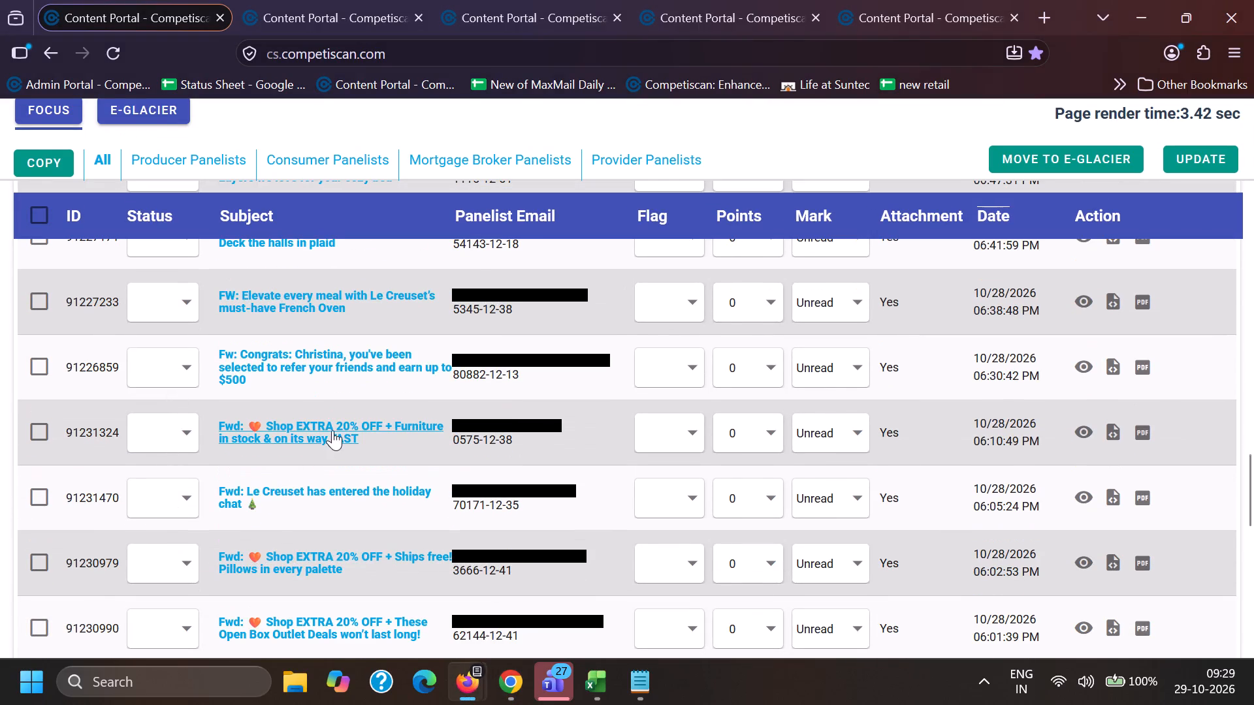
{"action": "scroll", "coordinate": [332, 430], "scroll_direction": "down", "scroll_amount": 3}
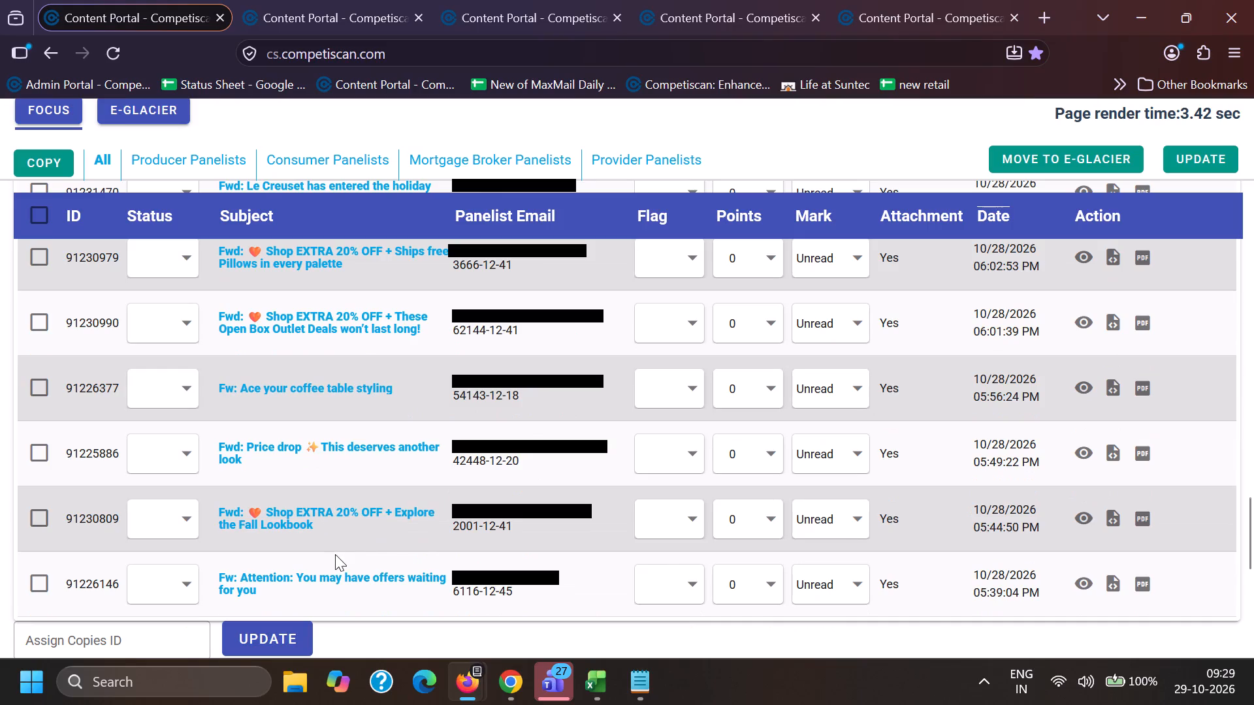
{"action": "left_click", "coordinate": [341, 0]}
{"action": "left_click", "coordinate": [480, 0]}
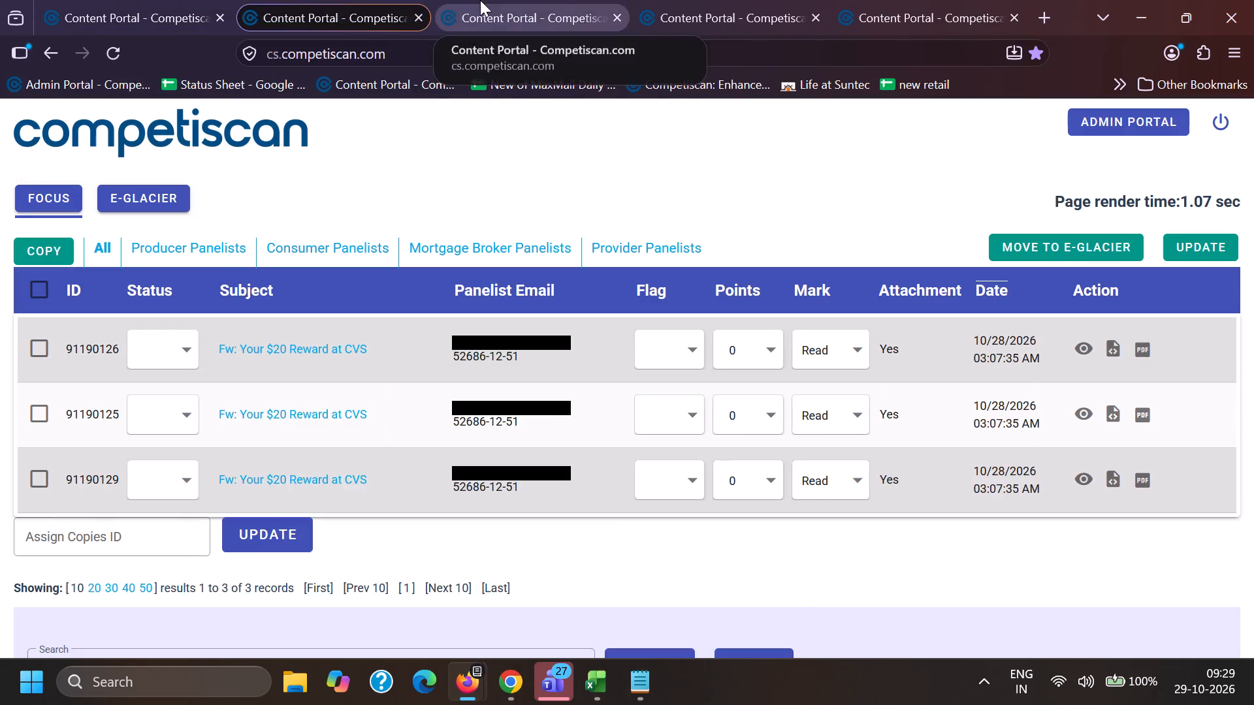
{"action": "left_click", "coordinate": [356, 0]}
{"action": "left_click", "coordinate": [52, 211]}
{"action": "left_click", "coordinate": [588, 0]}
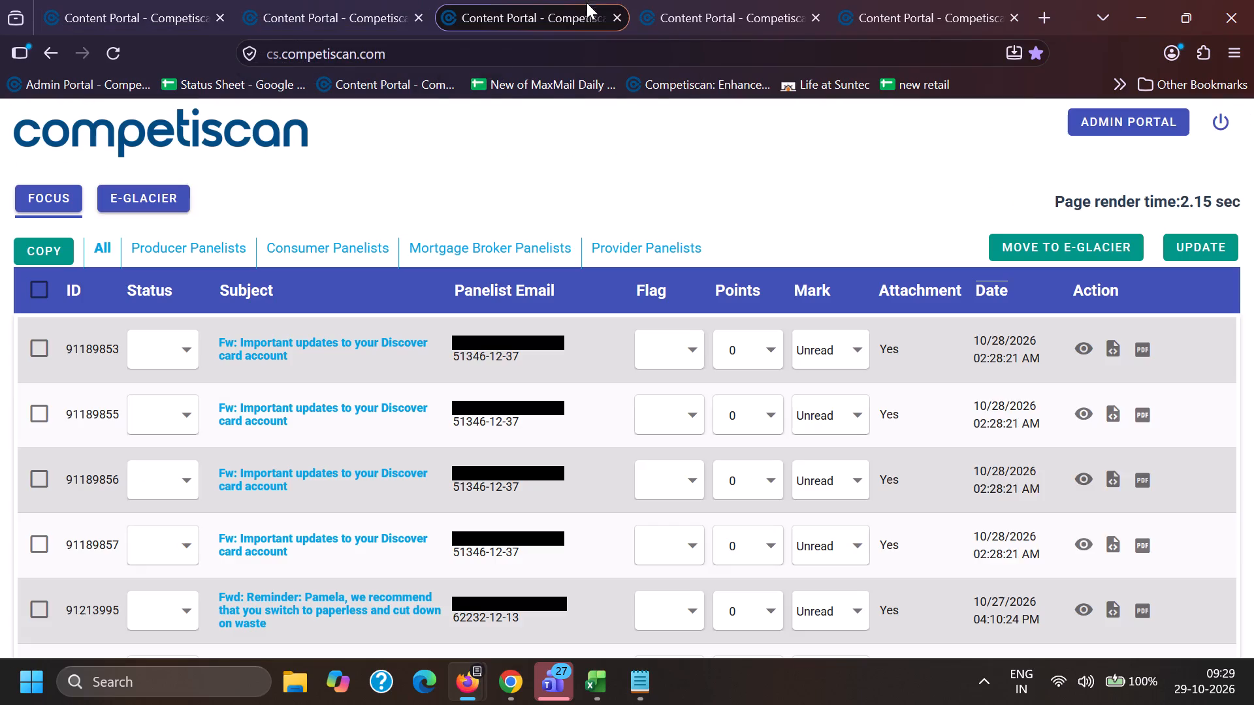
{"action": "left_click", "coordinate": [771, 0]}
{"action": "left_click", "coordinate": [952, 0]}
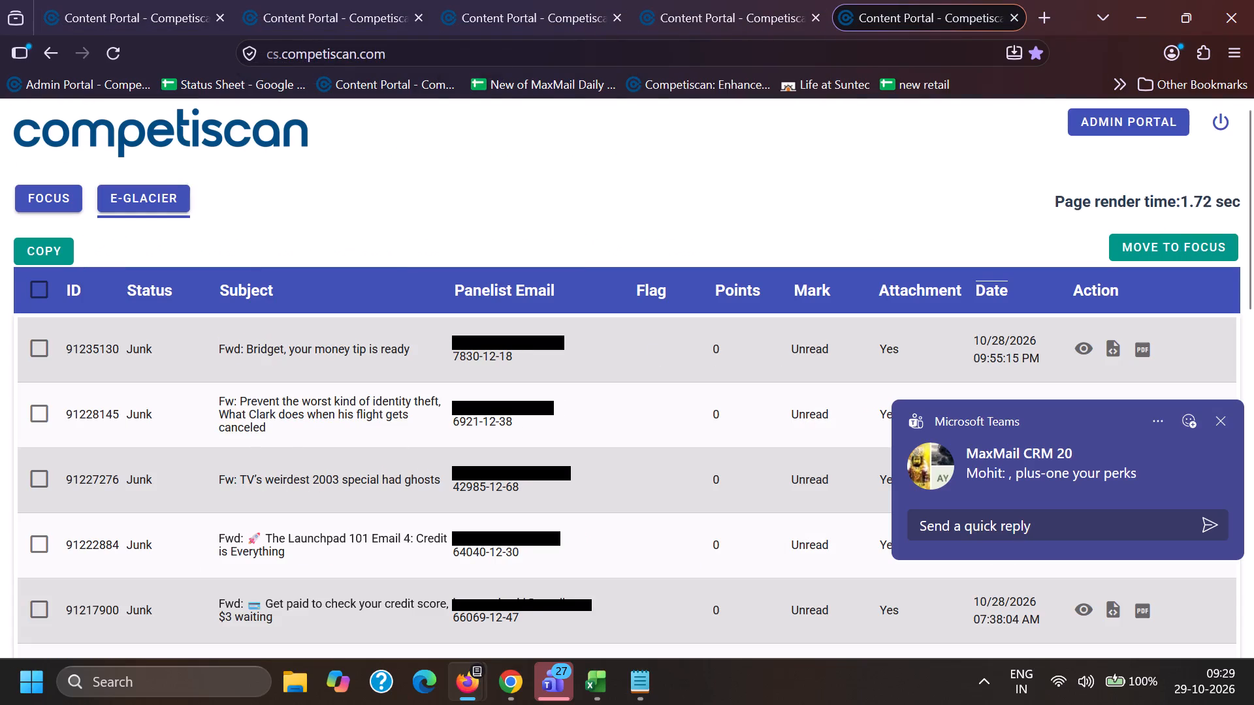
{"action": "scroll", "coordinate": [360, 482], "scroll_direction": "down", "scroll_amount": 3}
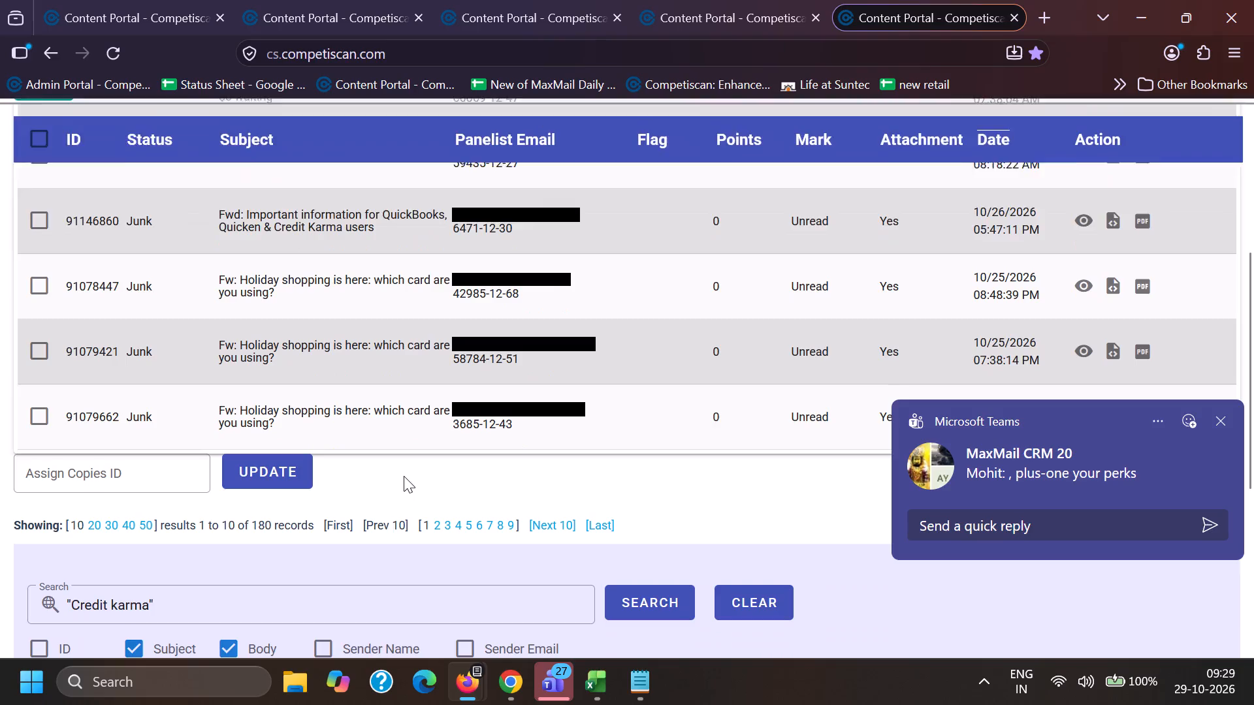
{"action": "scroll", "coordinate": [404, 476], "scroll_direction": "up", "scroll_amount": 2}
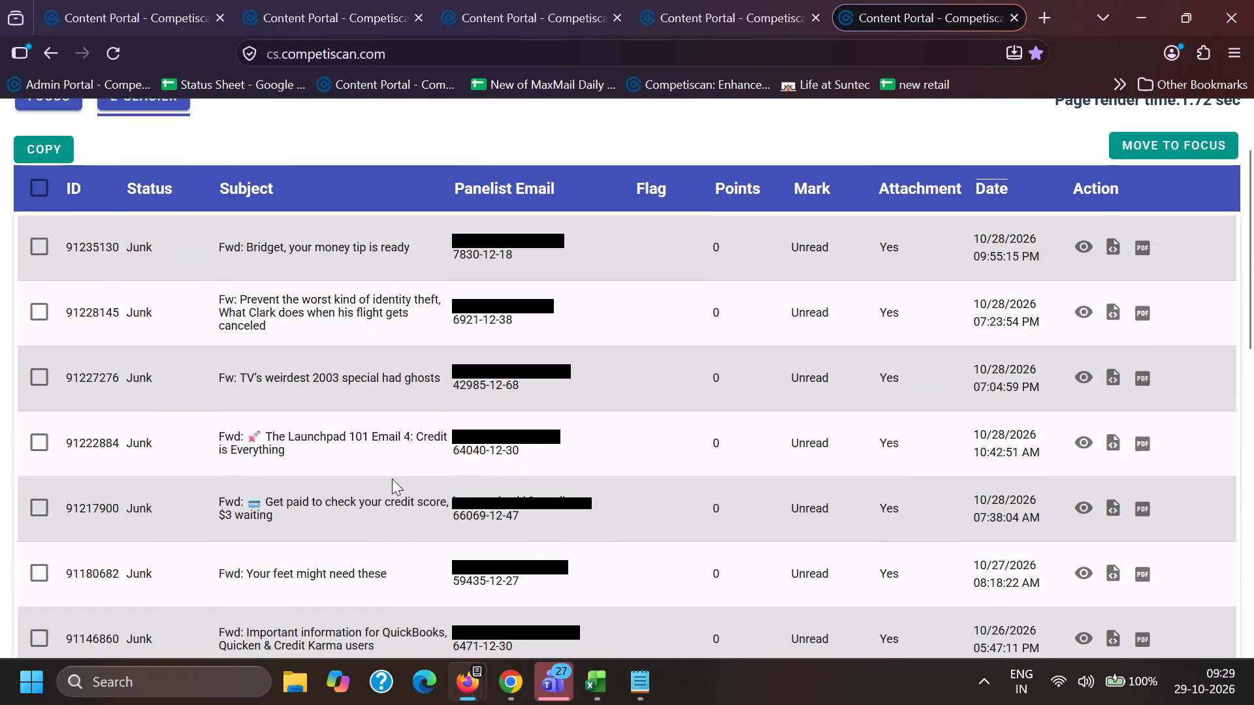
Preview emails 91217900 and 91235130 from the E-Glacier "Credit karma" results.
{"action": "left_click", "coordinate": [1087, 509]}
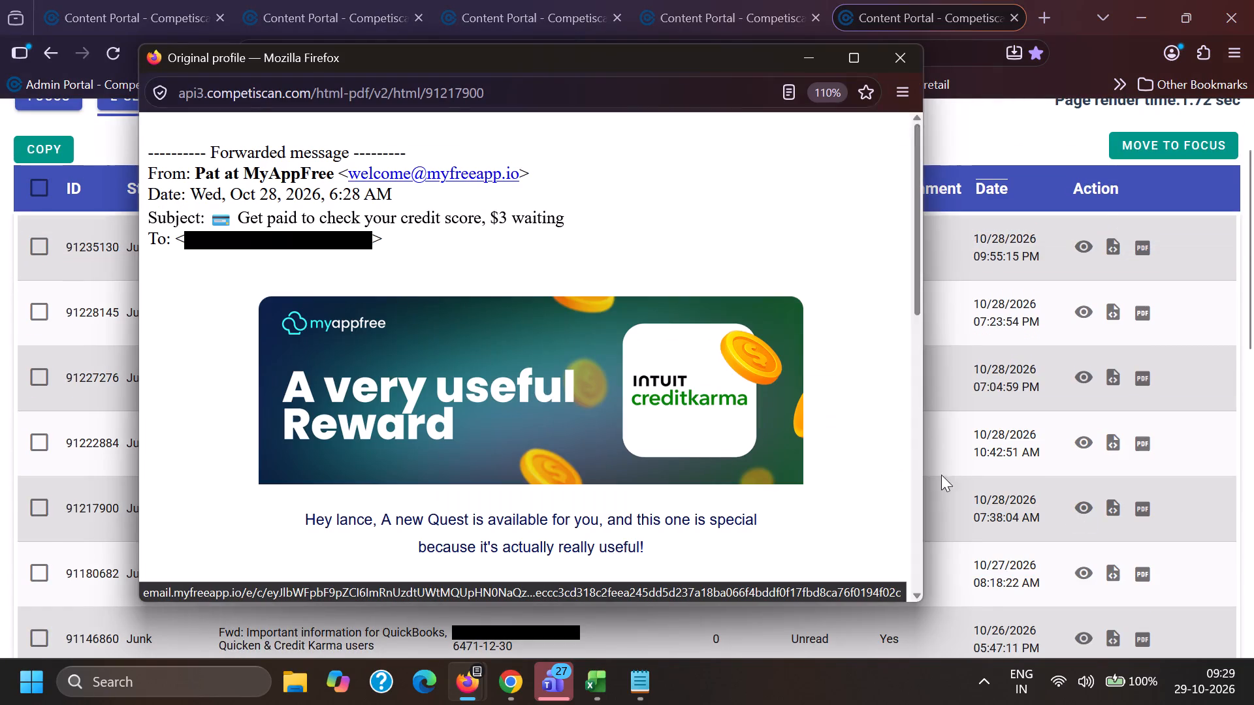
{"action": "left_click", "coordinate": [959, 480]}
{"action": "left_click", "coordinate": [1100, 249]}
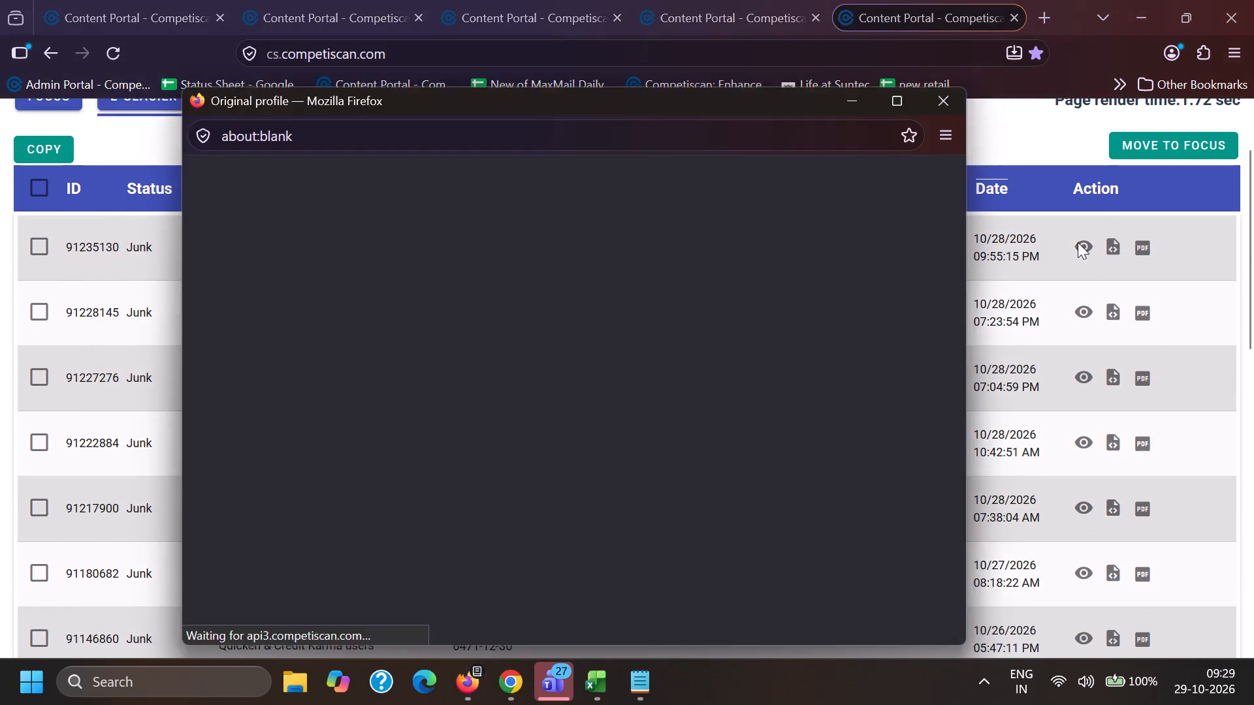
{"action": "left_click", "coordinate": [1074, 243]}
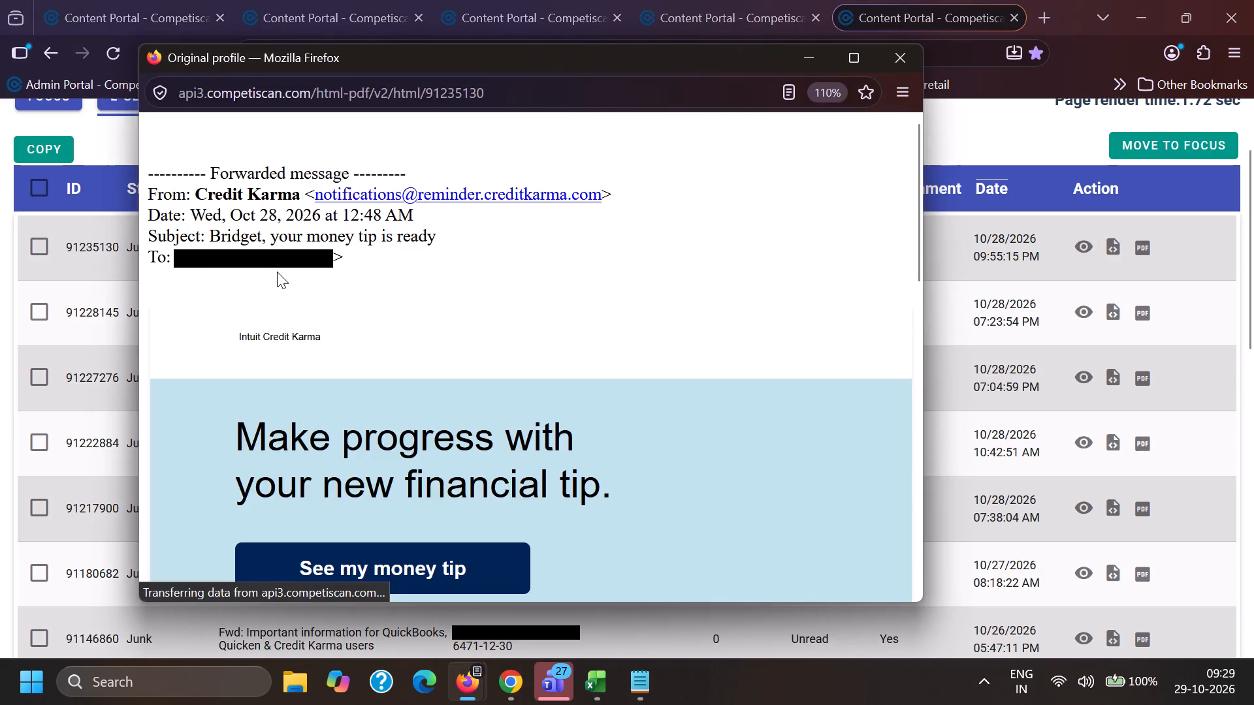
Search the Content Portal in Chrome by subject for ", your money tip is ready", copied in quotes from email 91235130's subject.
{"action": "left_click_drag", "start_coordinate": [259, 237], "coordinate": [431, 234]}
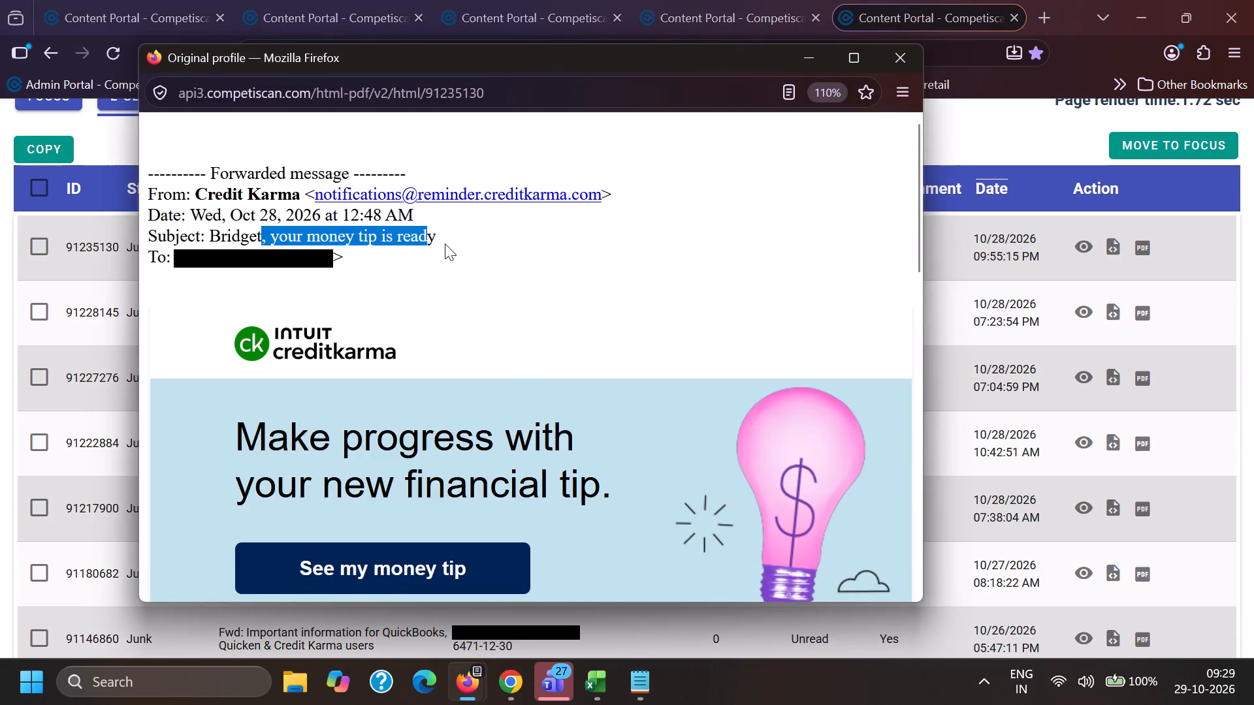
{"action": "left_click", "coordinate": [432, 232], "text": "shift"}
{"action": "key", "text": "ctrl+c"}
{"action": "left_click", "coordinate": [516, 683]}
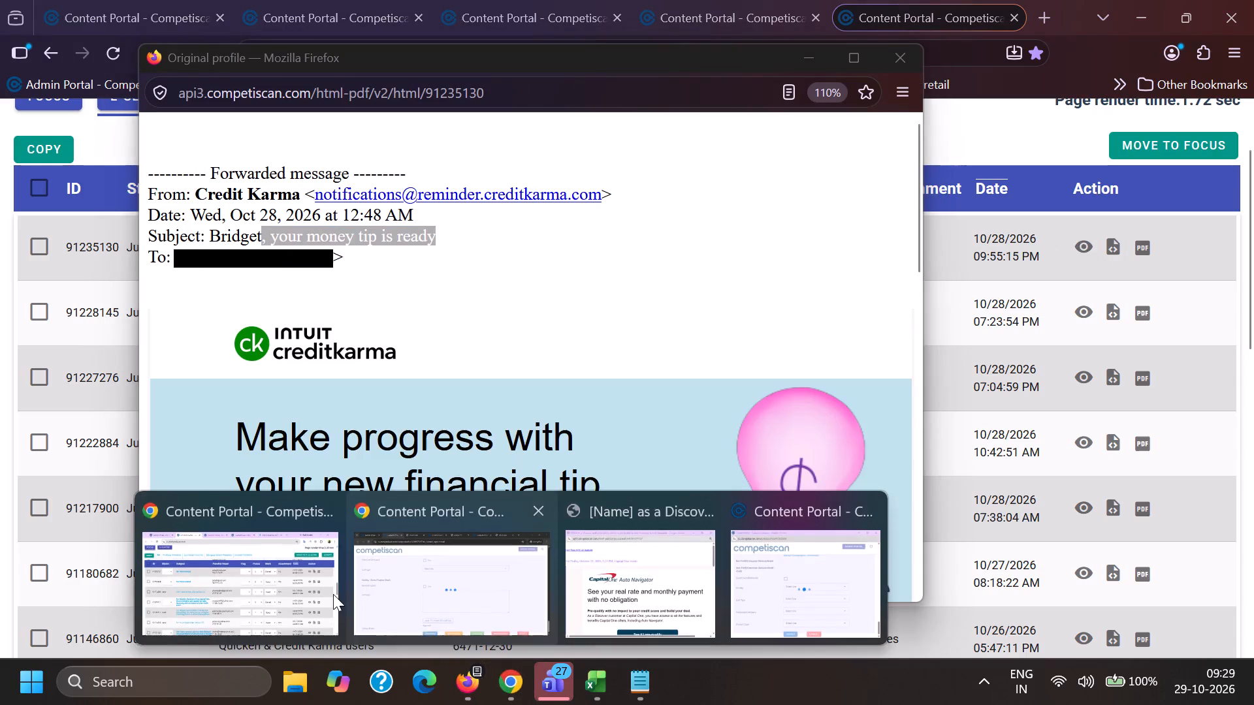
{"action": "left_click", "coordinate": [274, 593]}
{"action": "scroll", "coordinate": [360, 543], "scroll_direction": "down", "scroll_amount": 20}
{"action": "scroll", "coordinate": [360, 543], "scroll_direction": "down", "scroll_amount": 1}
{"action": "scroll", "coordinate": [358, 556], "scroll_direction": "up", "scroll_amount": 2}
{"action": "left_click_drag", "start_coordinate": [388, 428], "coordinate": [0, 430]}
{"action": "key", "text": "BackSpace"}
{"action": "key", "text": "shift+quotedbl"}
{"action": "key", "text": "ctrl+v"}
{"action": "key", "text": "shift+quotedbl"}
{"action": "key", "text": "Return"}
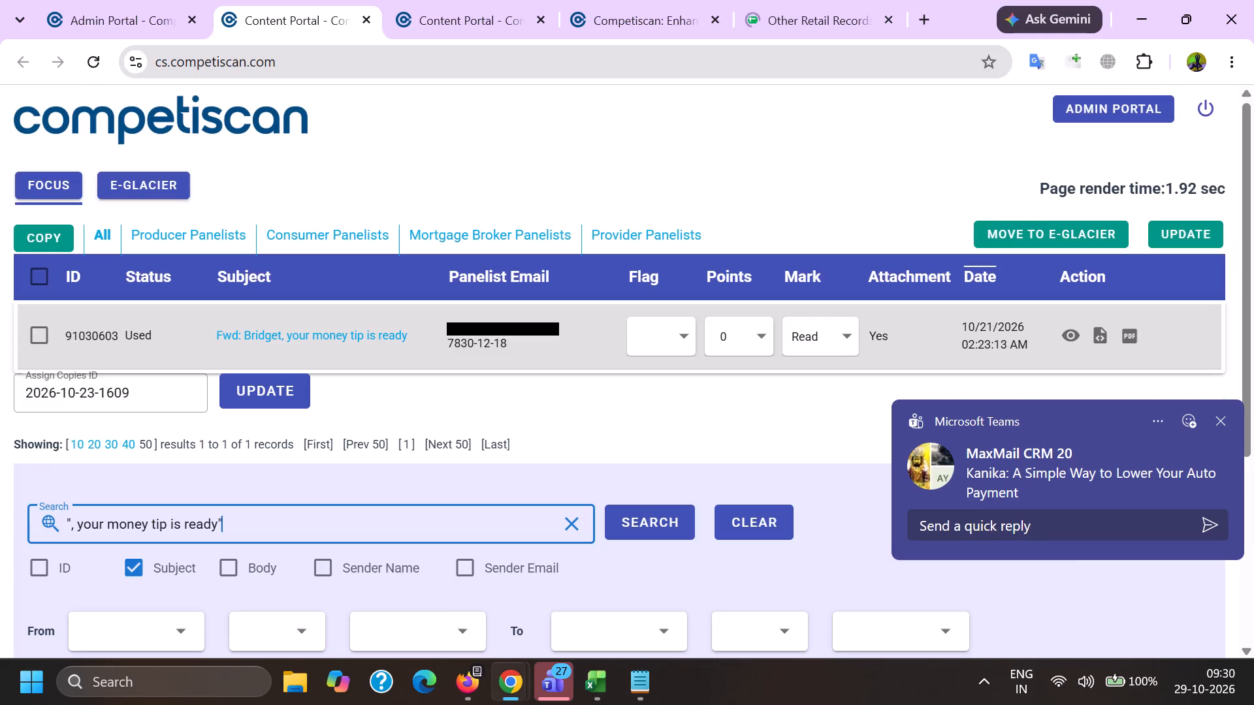
Open Credit Karma email 91030603 and read through its content to the footer.
{"action": "left_click", "coordinate": [1074, 338]}
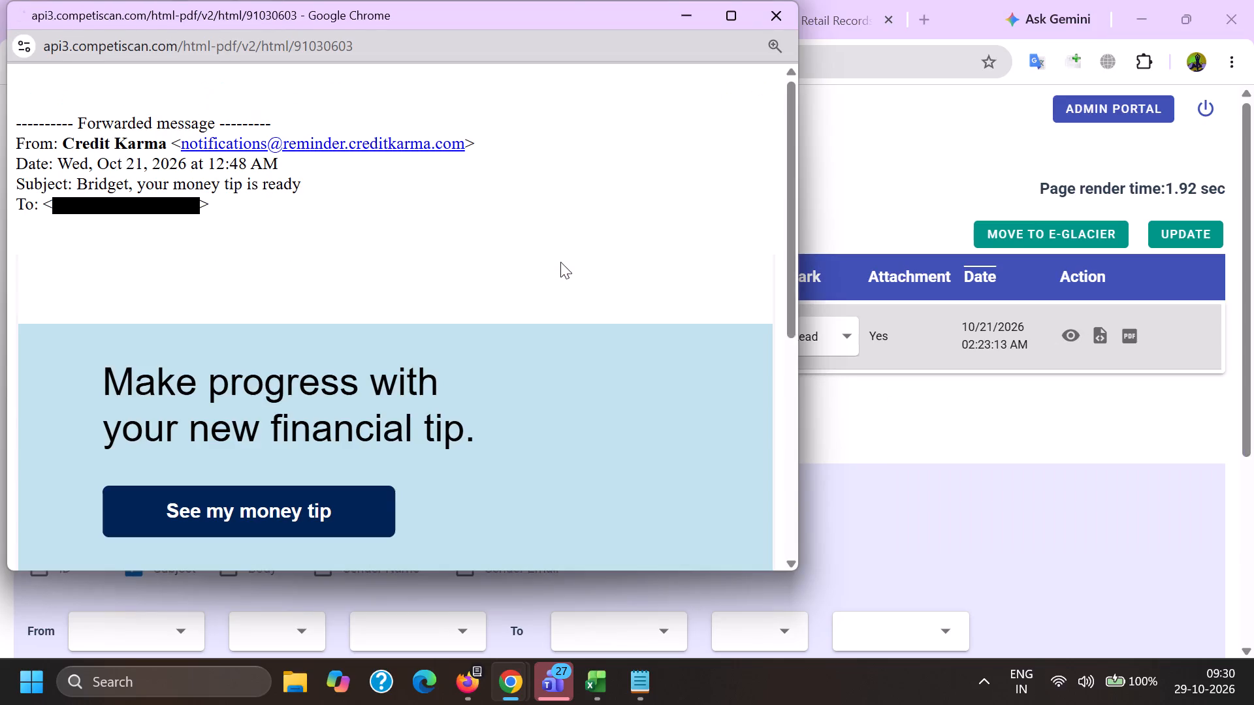
{"action": "scroll", "coordinate": [560, 262], "scroll_direction": "down", "scroll_amount": 6}
{"action": "scroll", "coordinate": [560, 262], "scroll_direction": "up", "scroll_amount": 9}
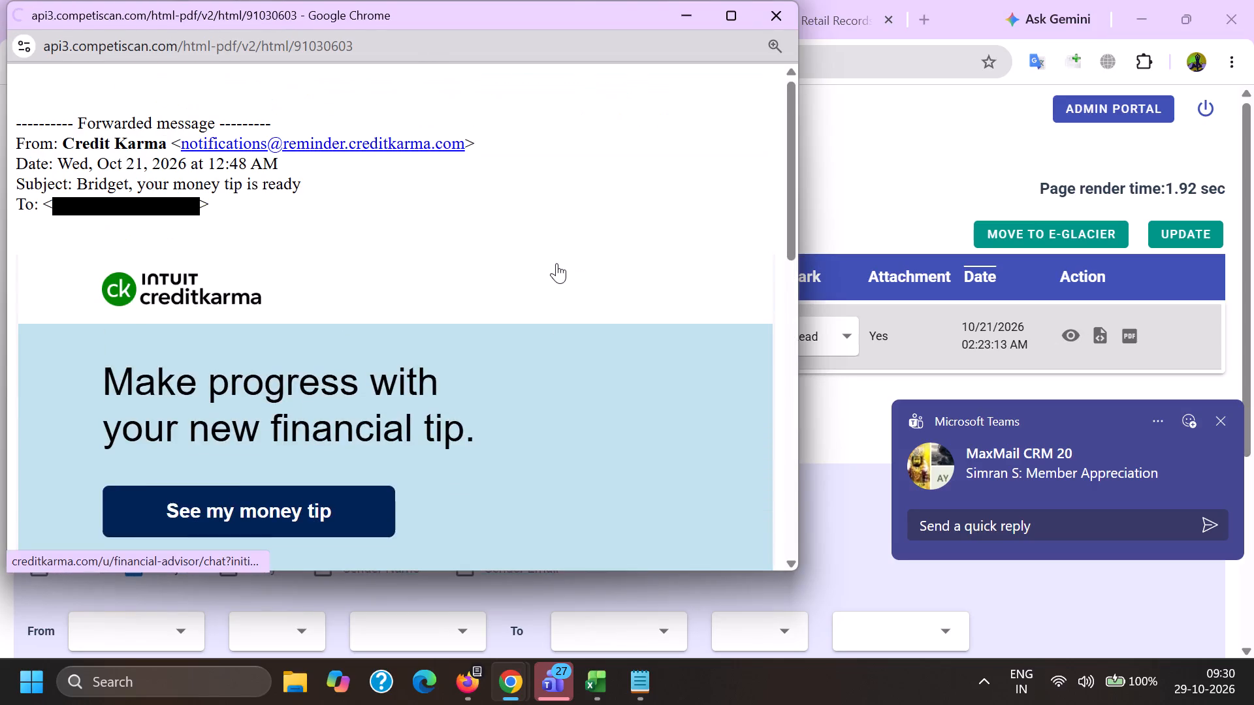
{"action": "scroll", "coordinate": [551, 264], "scroll_direction": "down", "scroll_amount": 9}
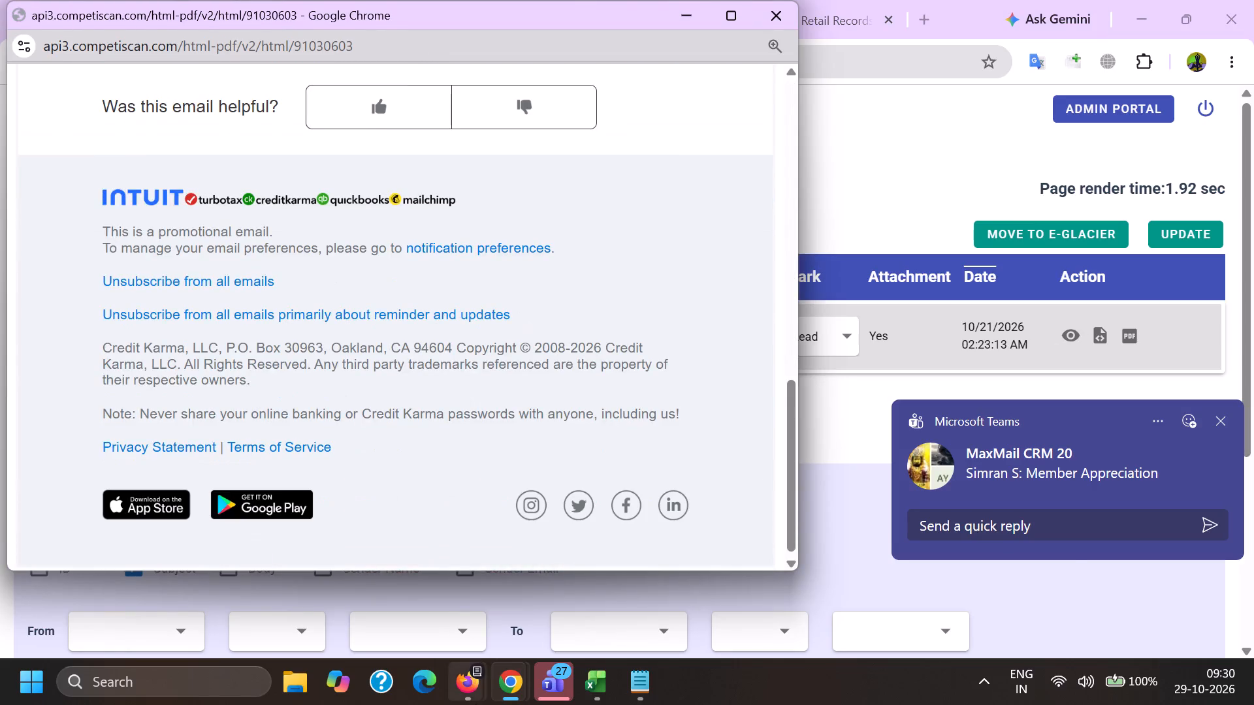
Close the leftover email preview windows in Firefox.
{"action": "left_click", "coordinate": [475, 704]}
{"action": "left_click", "coordinate": [374, 509]}
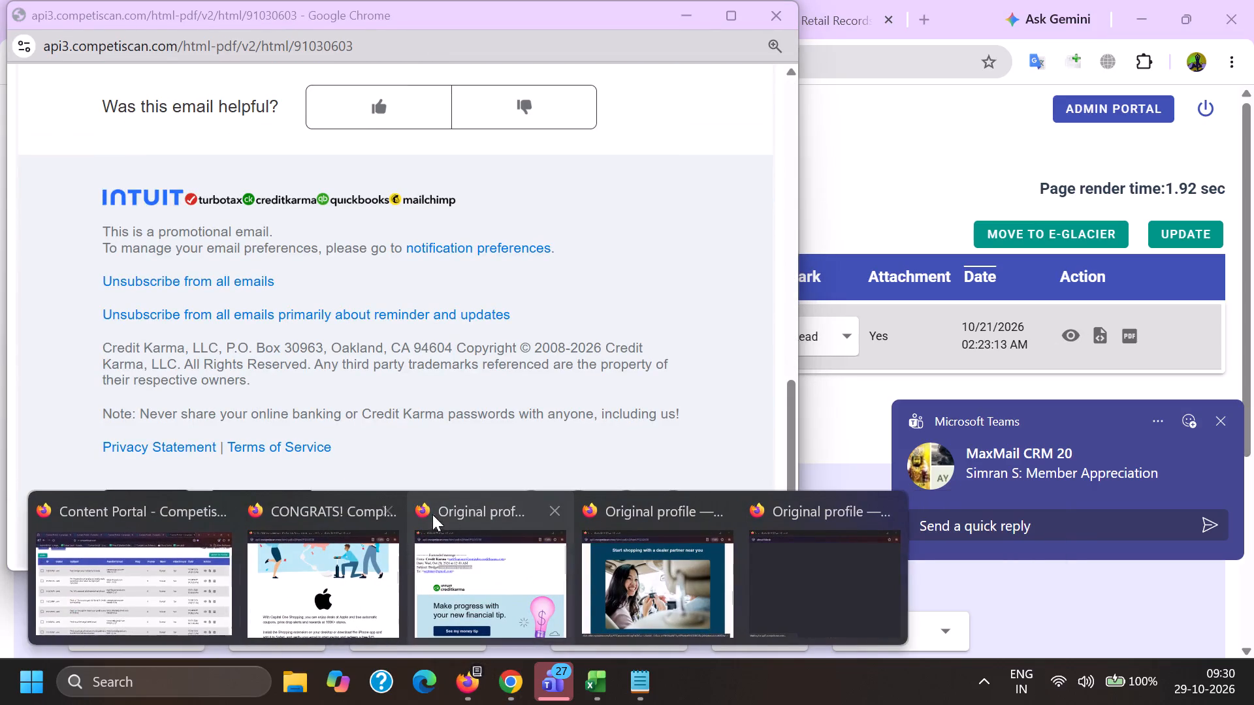
{"action": "left_click", "coordinate": [389, 513]}
{"action": "left_click", "coordinate": [477, 514]}
{"action": "left_click", "coordinate": [547, 507]}
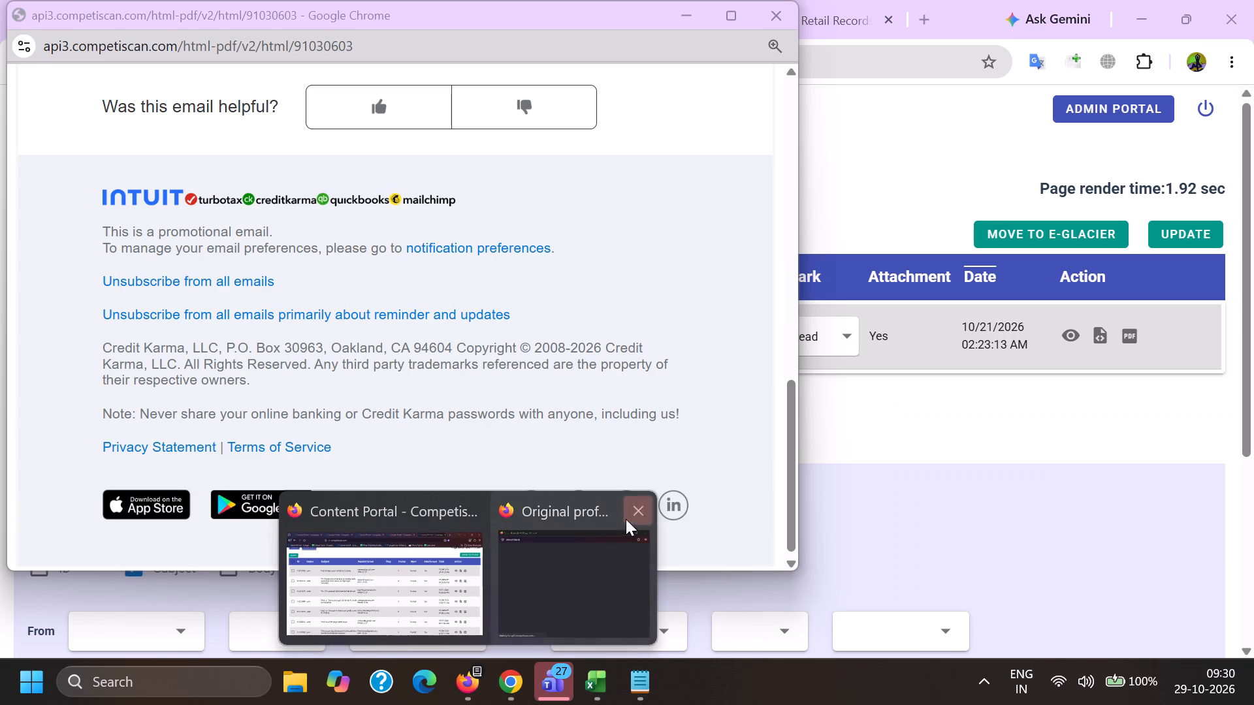
{"action": "left_click", "coordinate": [636, 510]}
Return to the Firefox Content Portal and review the email lists in its open tabs for the next email to process.
{"action": "left_click", "coordinate": [413, 567]}
{"action": "left_click", "coordinate": [258, 0]}
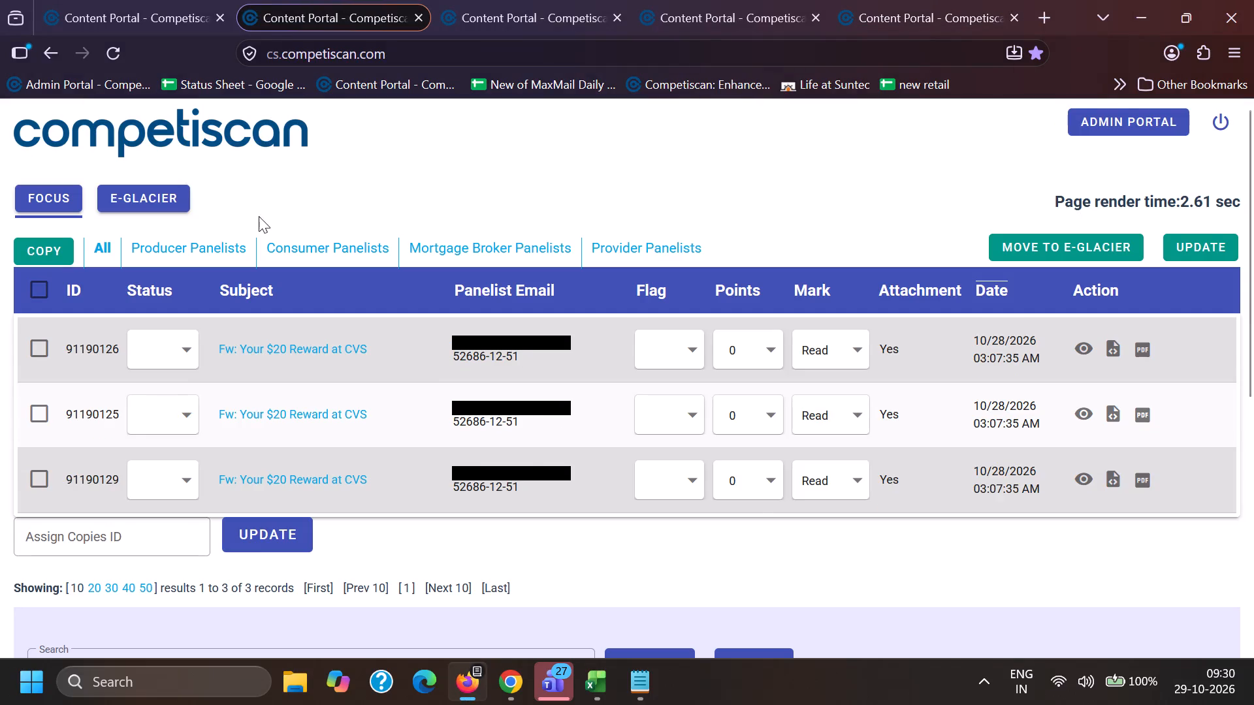
{"action": "left_click", "coordinate": [150, 0]}
{"action": "left_click", "coordinate": [387, 0]}
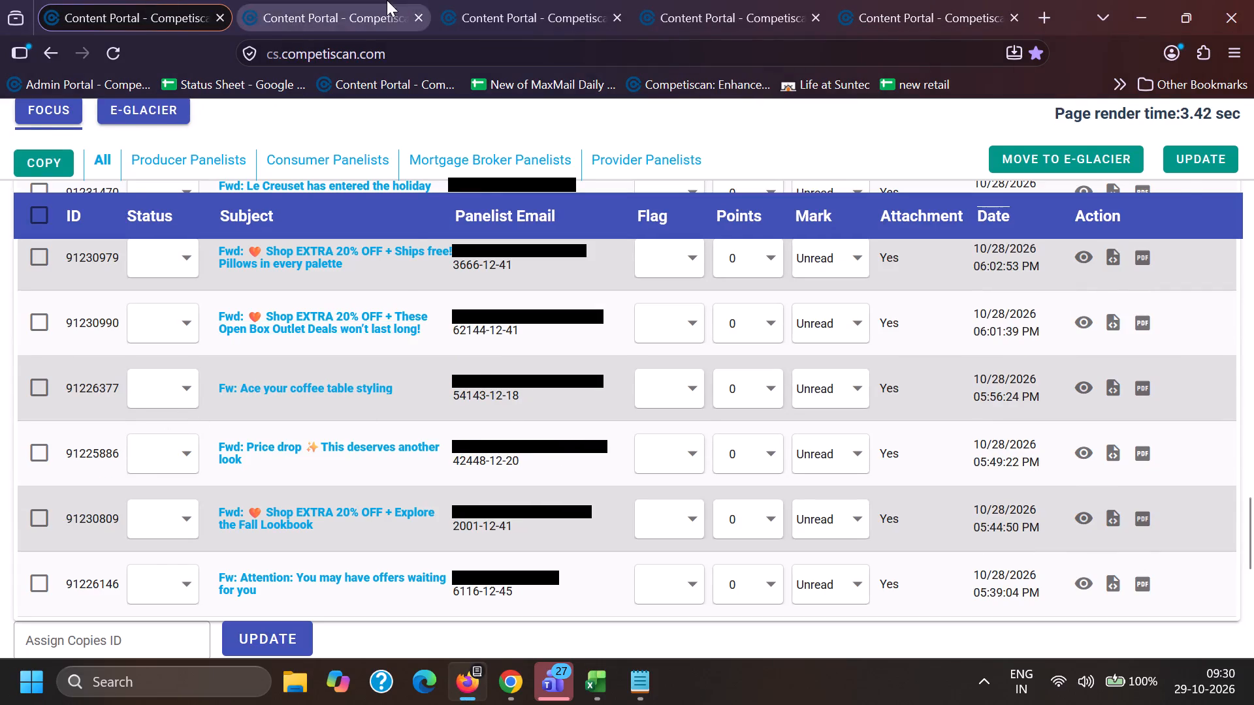
{"action": "left_click", "coordinate": [511, 0]}
{"action": "left_click", "coordinate": [706, 0]}
{"action": "left_click", "coordinate": [888, 0]}
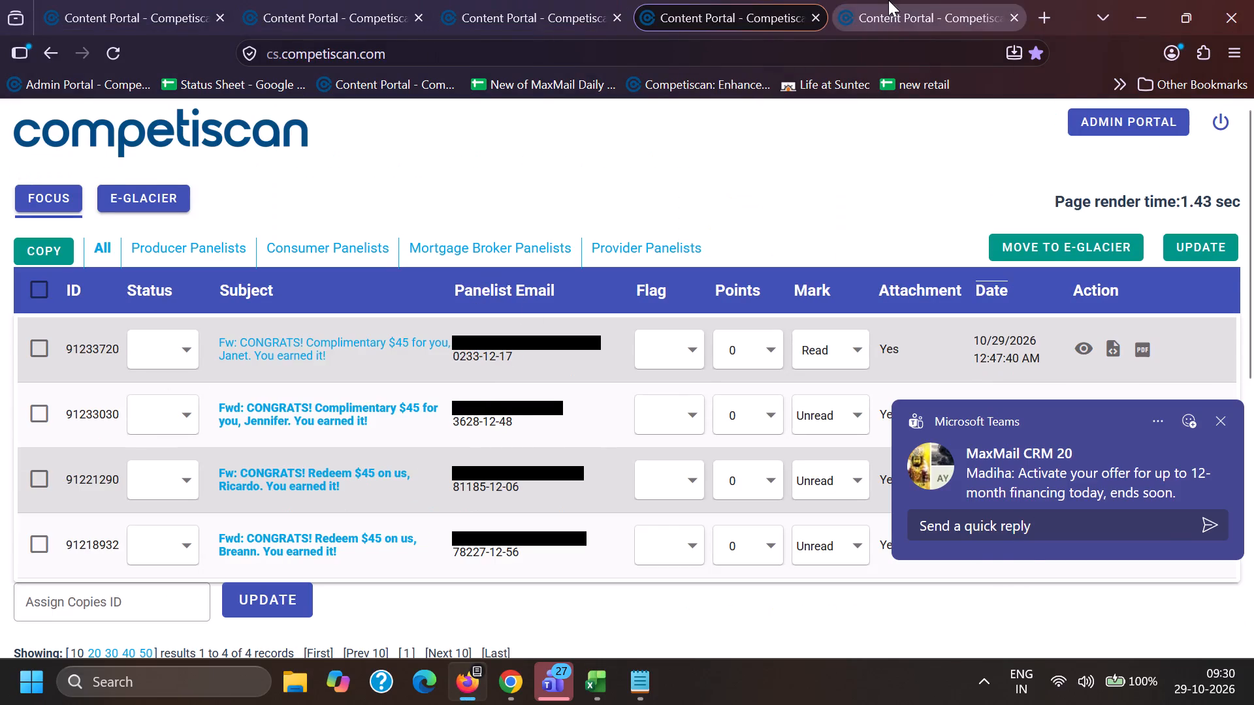
{"action": "left_click", "coordinate": [344, 0]}
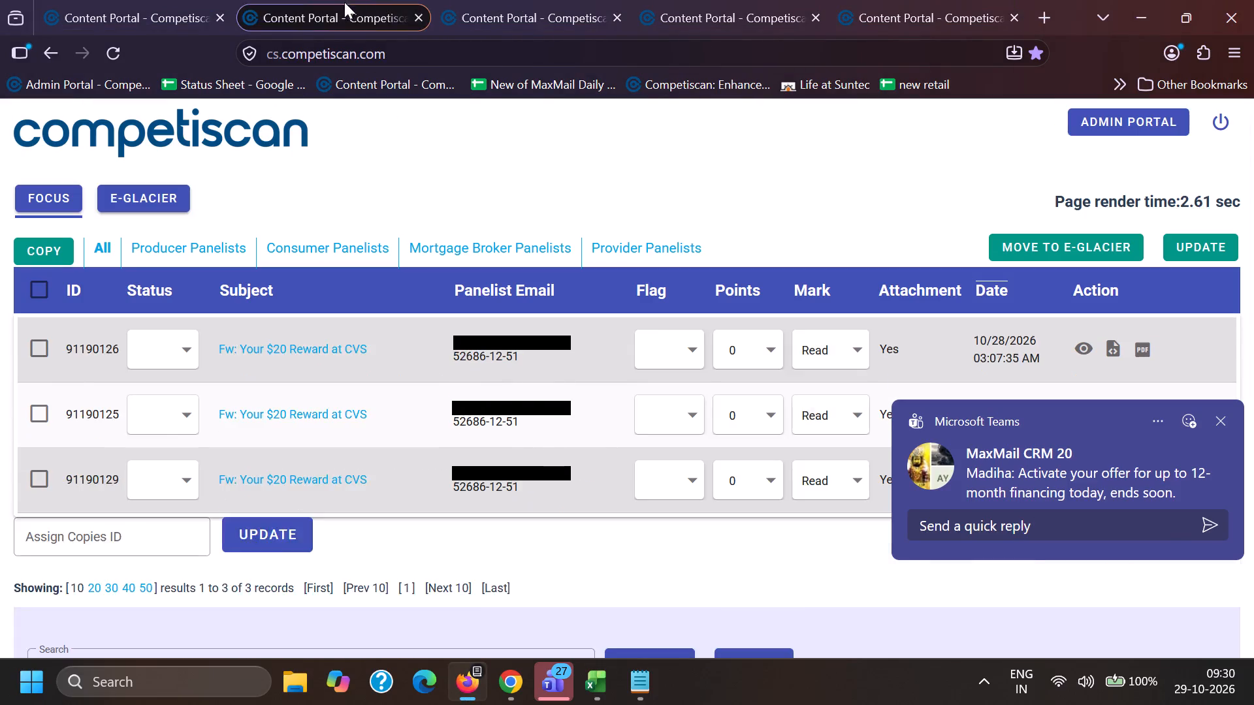
{"action": "left_click", "coordinate": [514, 0]}
{"action": "left_click", "coordinate": [687, 0]}
{"action": "left_click", "coordinate": [866, 0]}
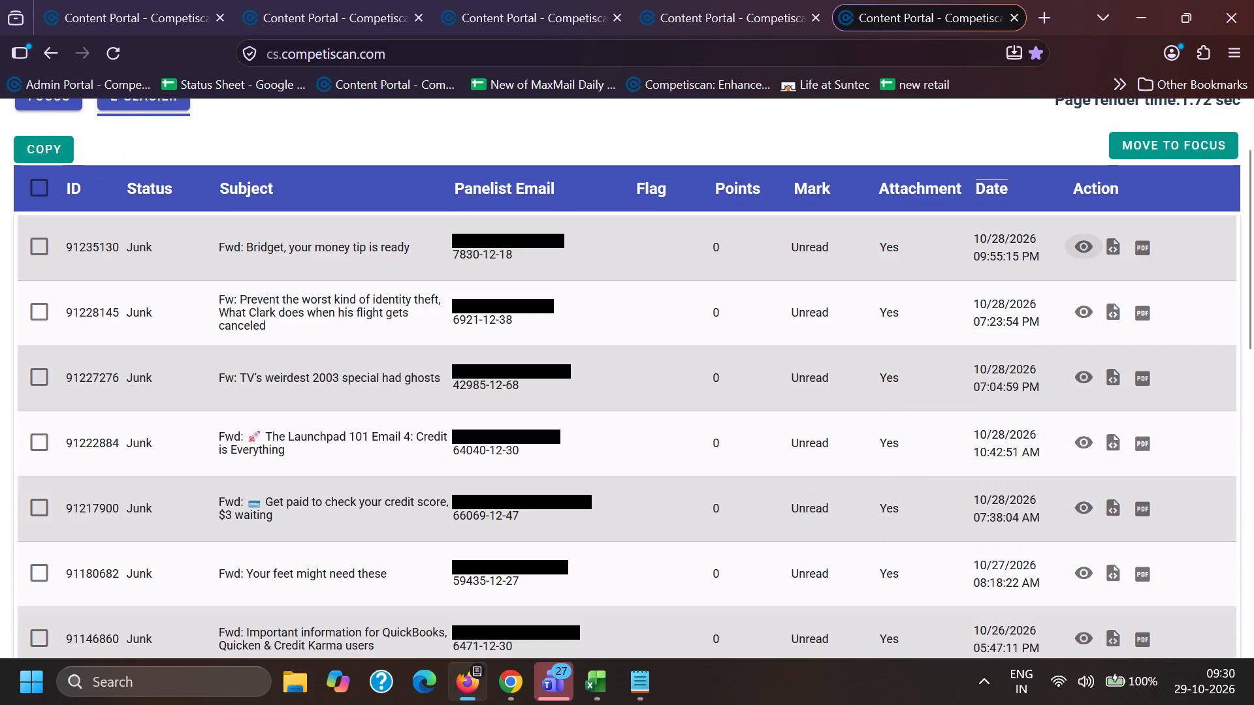
{"action": "scroll", "coordinate": [320, 435], "scroll_direction": "up", "scroll_amount": 3}
{"action": "left_click", "coordinate": [569, 0]}
{"action": "left_click", "coordinate": [697, 0]}
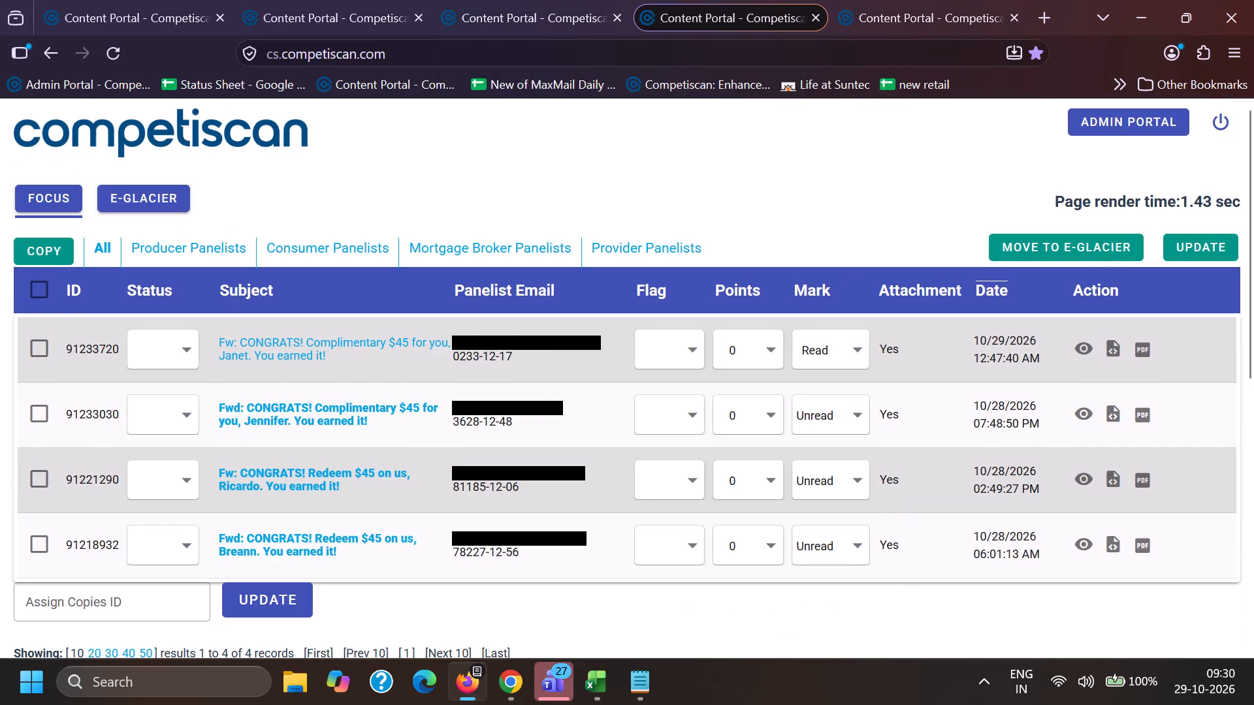
Copy the "e.pbteen.com" search string, S. No. 51, from the Other Retail Records sheet open in Chrome.
{"action": "left_click", "coordinate": [513, 696]}
{"action": "left_click", "coordinate": [265, 559]}
{"action": "left_click", "coordinate": [794, 0]}
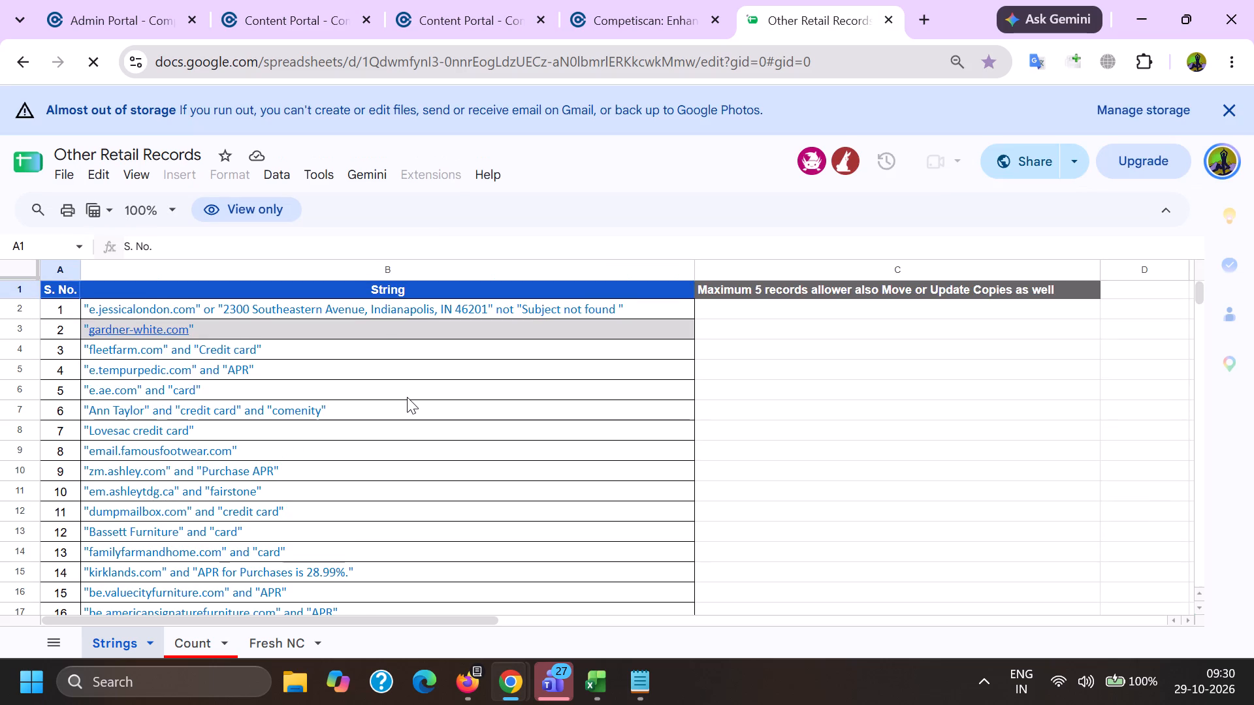
{"action": "scroll", "coordinate": [300, 451], "scroll_direction": "down", "scroll_amount": 3}
{"action": "scroll", "coordinate": [249, 465], "scroll_direction": "down", "scroll_amount": 4}
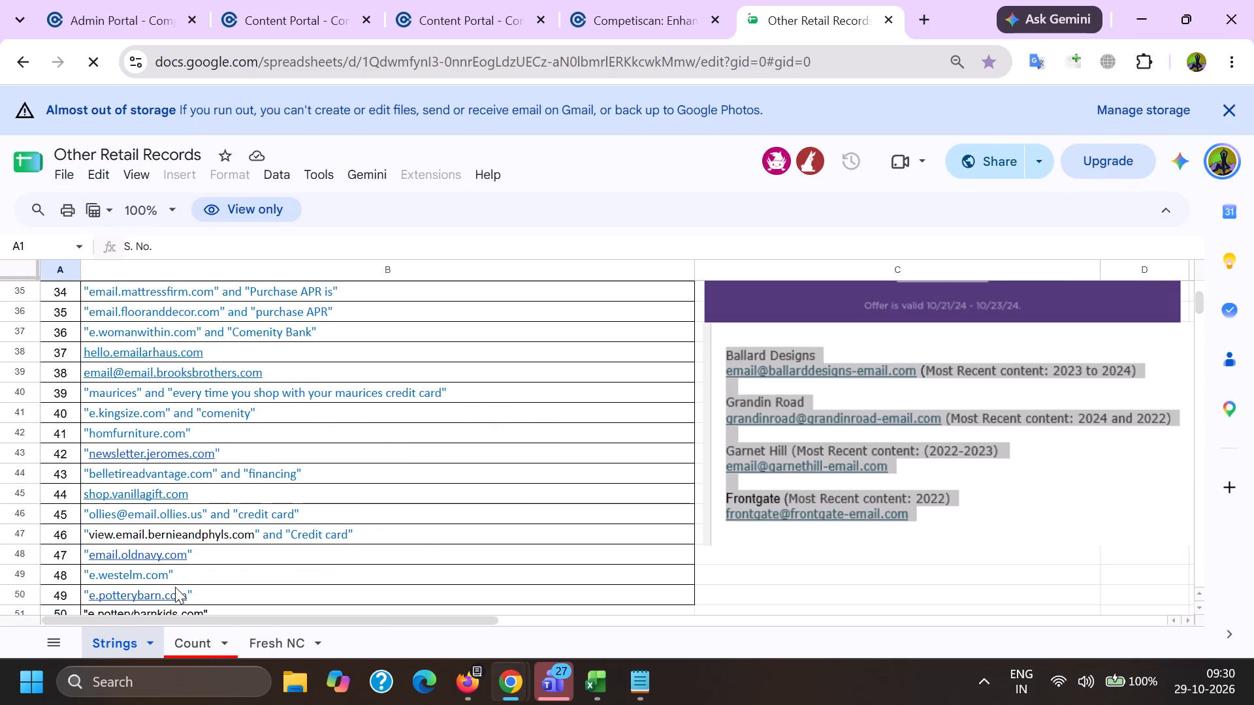
{"action": "scroll", "coordinate": [175, 582], "scroll_direction": "down", "scroll_amount": 2}
{"action": "scroll", "coordinate": [407, 448], "scroll_direction": "down", "scroll_amount": 2}
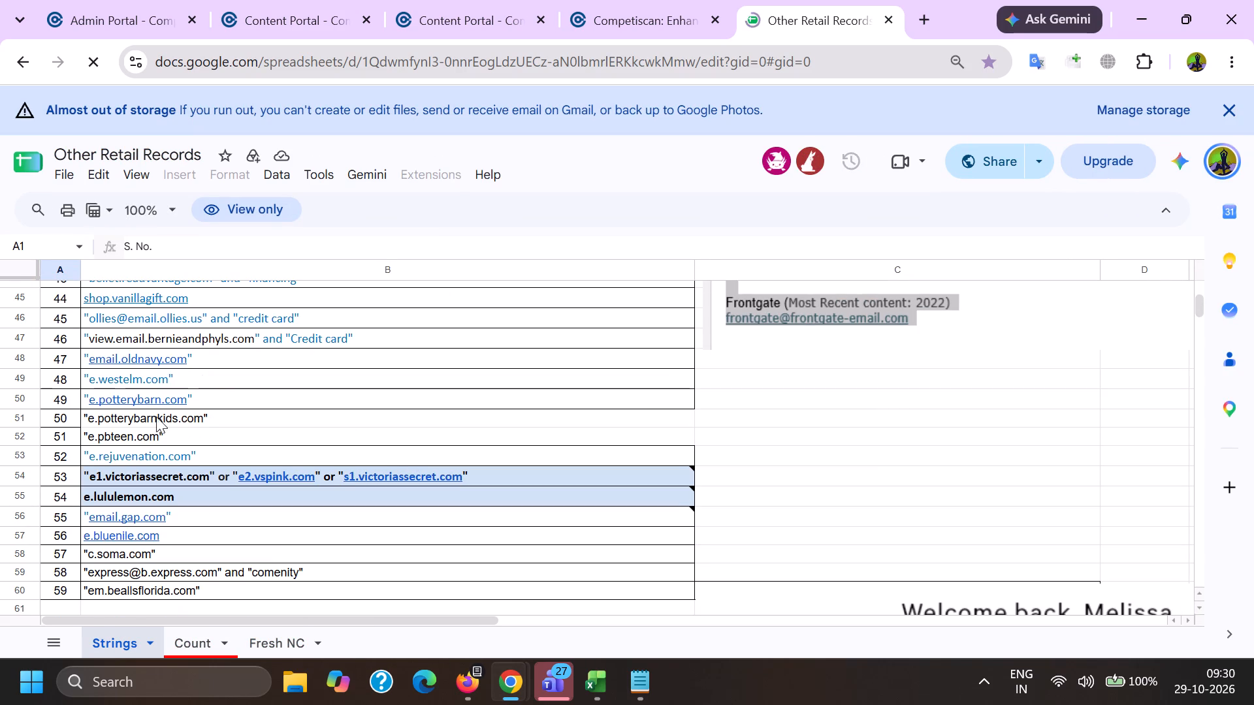
{"action": "left_click", "coordinate": [135, 435]}
{"action": "key", "text": "ctrl+c"}
Search the Firefox Content Portal by subject and body for the copied string "e.pbteen.com", enclosed in quotes, and look through the Focus results.
{"action": "key", "text": "alt+Tab"}
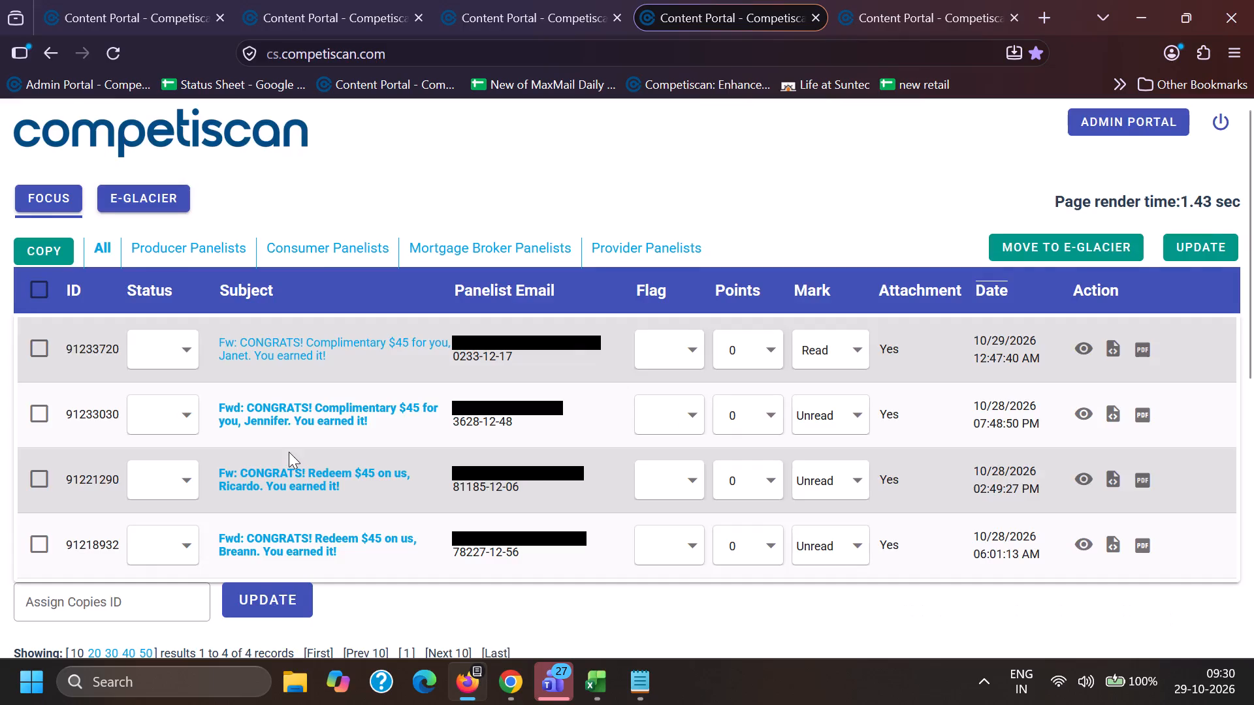
{"action": "scroll", "coordinate": [289, 457], "scroll_direction": "down", "scroll_amount": 4}
{"action": "left_click_drag", "start_coordinate": [377, 330], "coordinate": [0, 343]}
{"action": "key", "text": "BackSpace"}
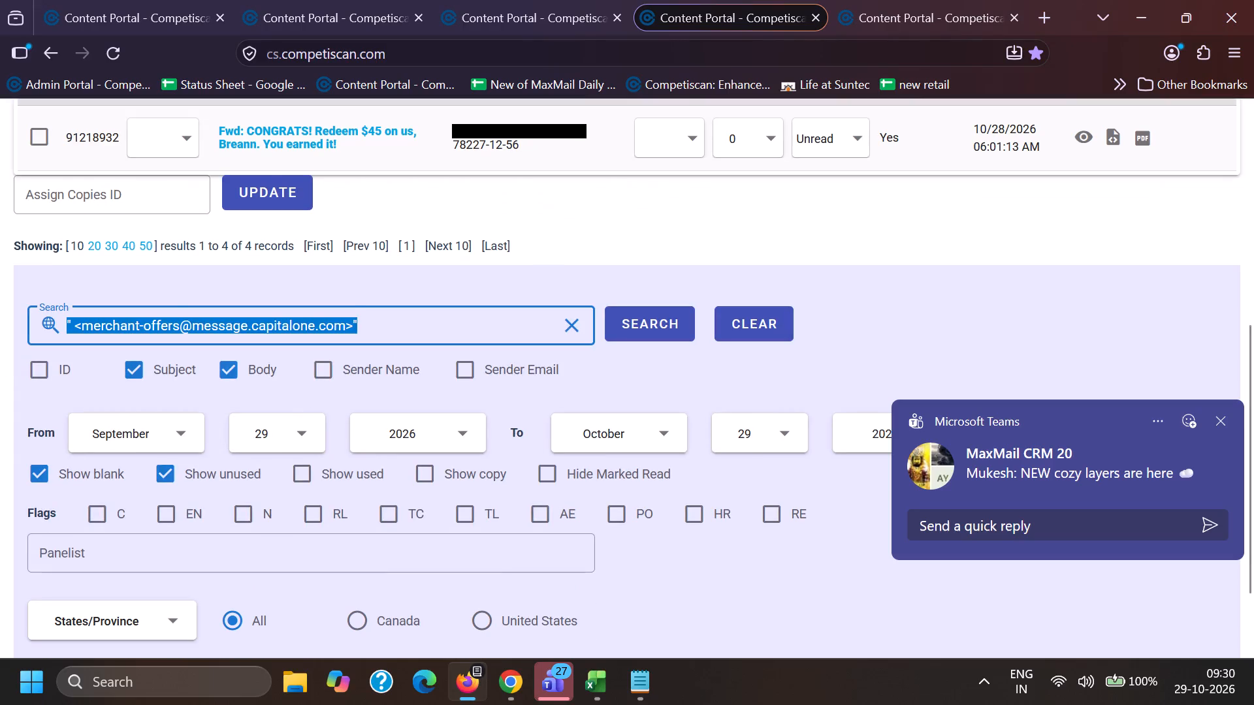
{"action": "key", "text": "shift+quotedbl"}
{"action": "key", "text": "ctrl+v"}
{"action": "key", "text": "shift+quotedbl"}
{"action": "key", "text": "Return"}
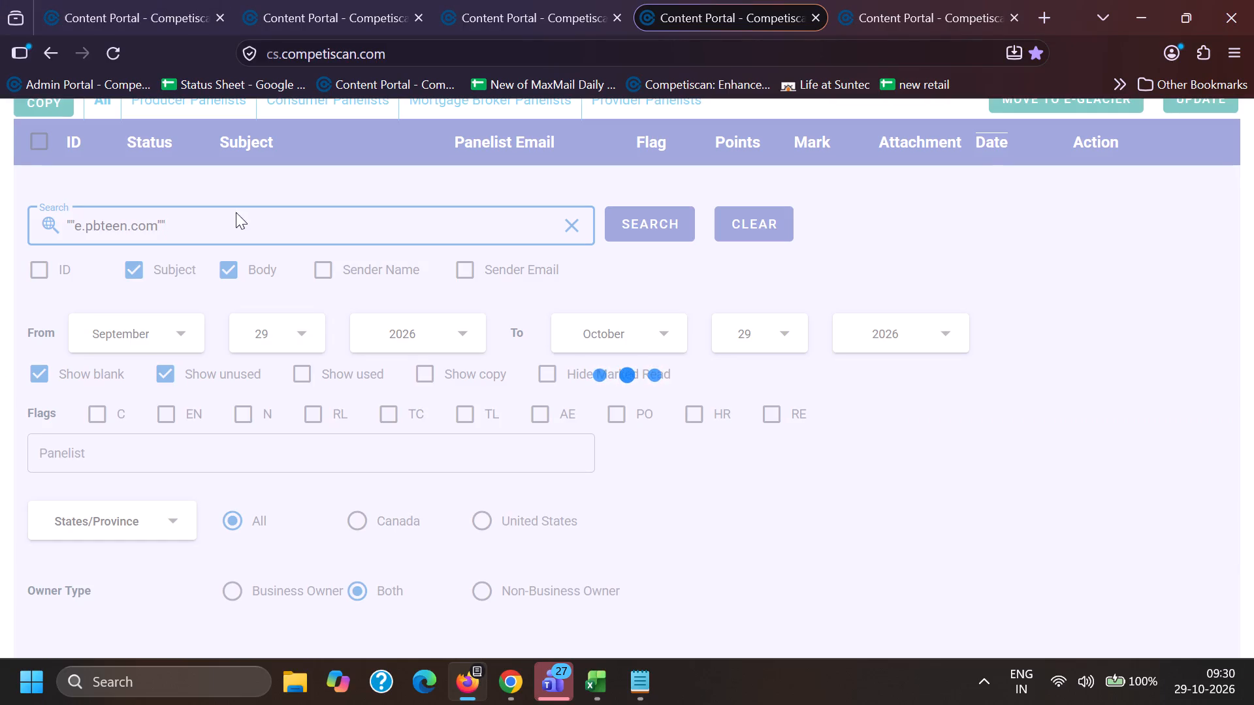
{"action": "scroll", "coordinate": [192, 287], "scroll_direction": "down", "scroll_amount": 4}
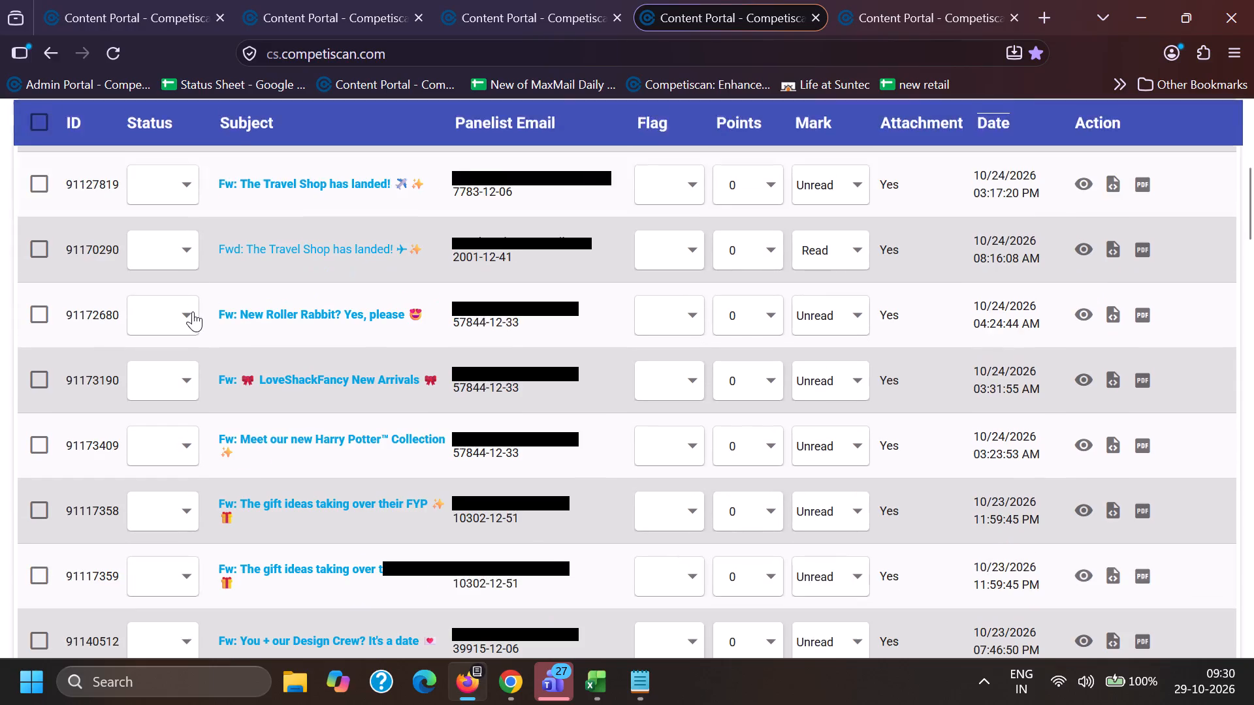
Show the E-Glacier results for the same search and copy the subject "Our 2026 Holiday Gift Guide" with its emojis from email 91218708.
{"action": "scroll", "coordinate": [195, 311], "scroll_direction": "up", "scroll_amount": 12}
{"action": "left_click", "coordinate": [172, 195]}
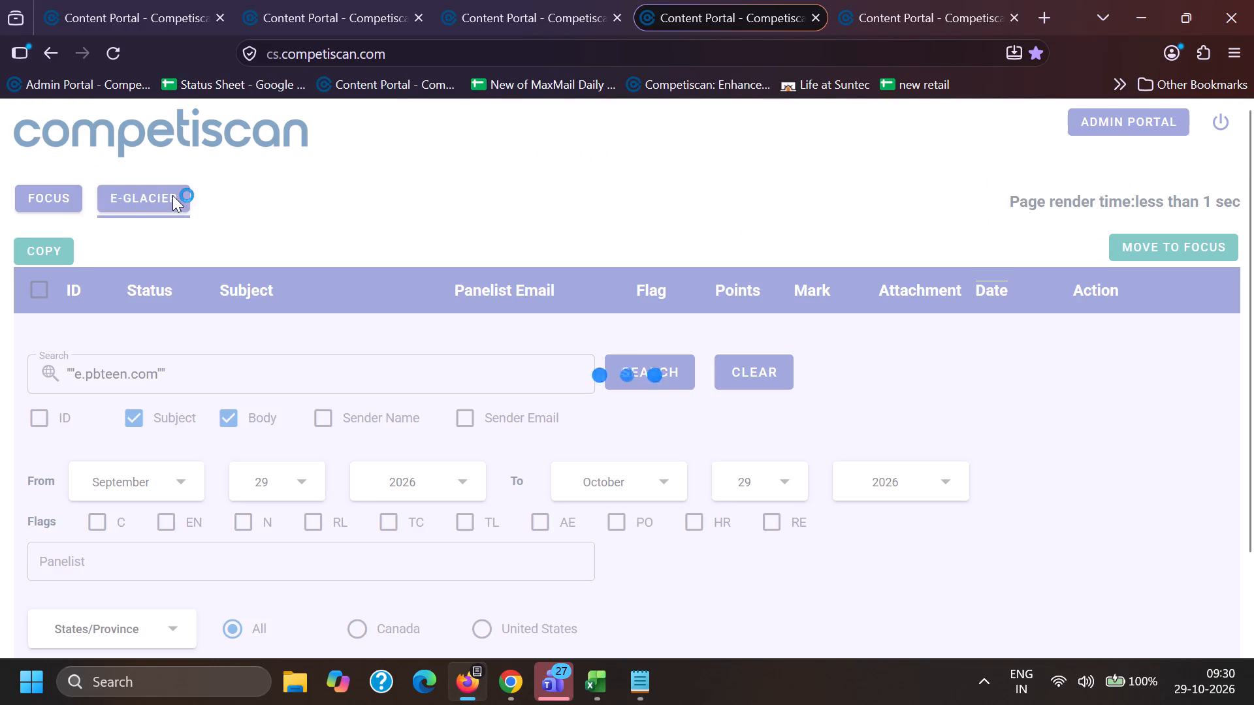
{"action": "scroll", "coordinate": [258, 420], "scroll_direction": "down", "scroll_amount": 3}
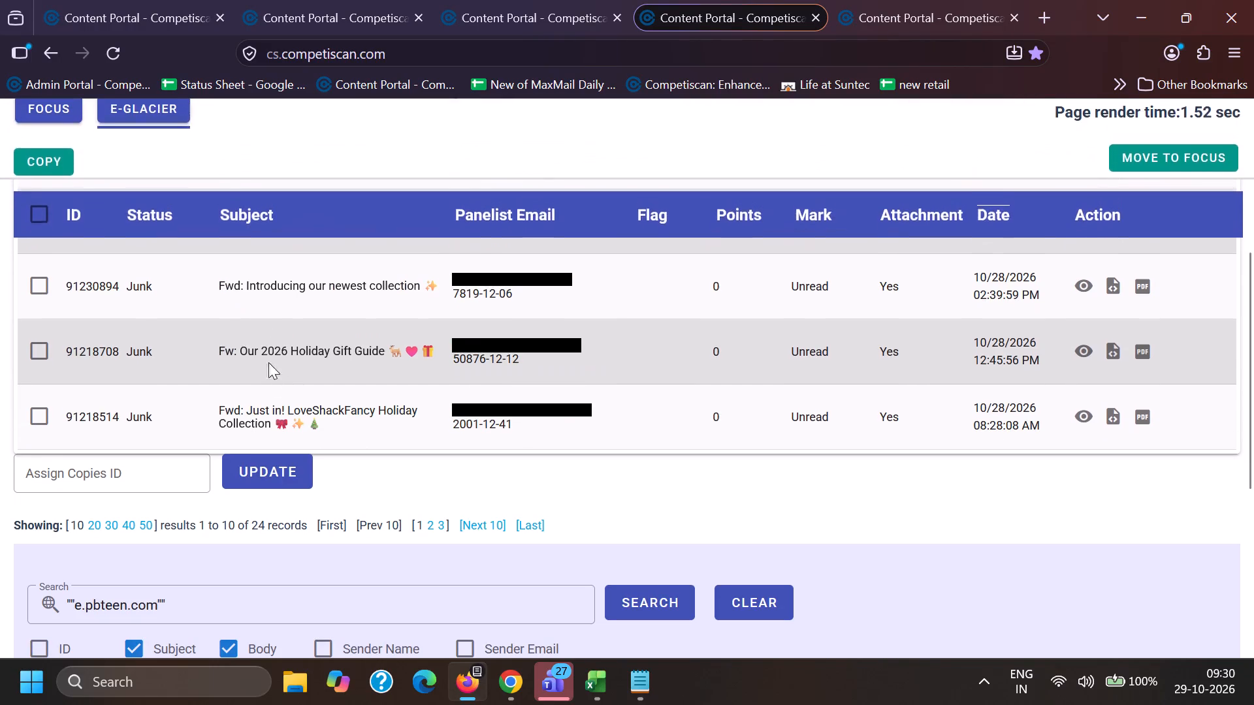
{"action": "left_click_drag", "start_coordinate": [239, 347], "coordinate": [434, 347]}
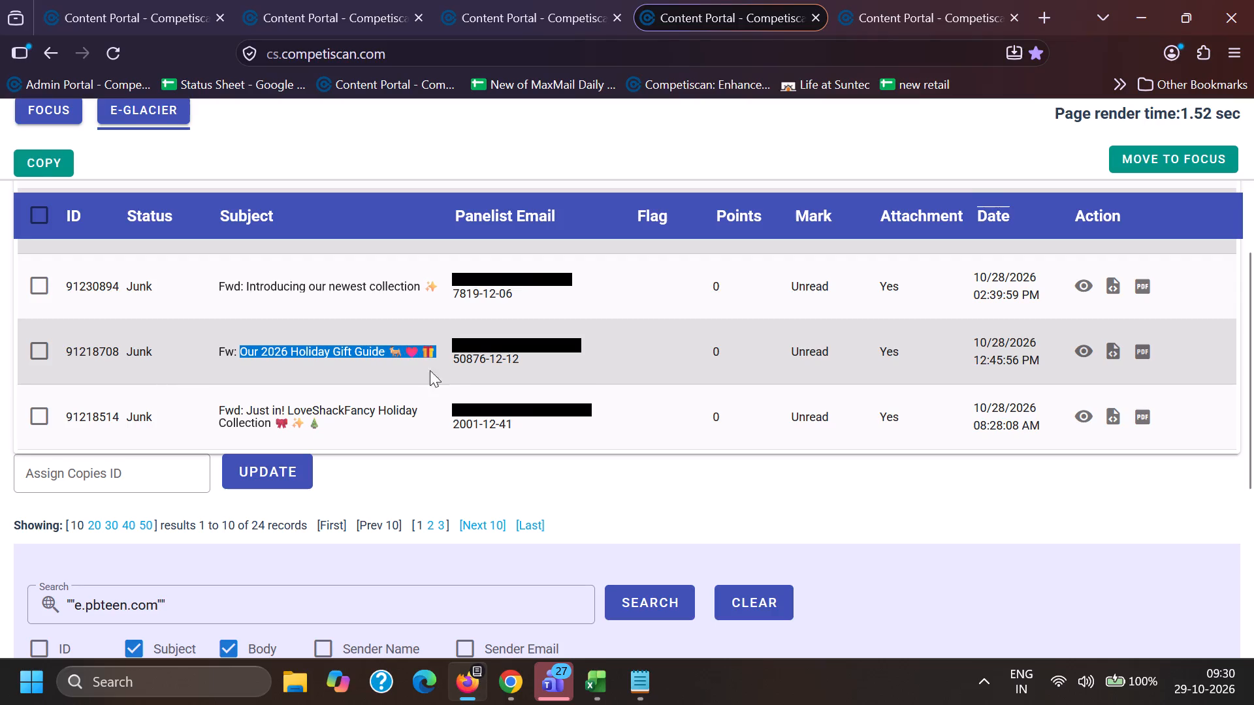
{"action": "key", "text": "ctrl+c"}
{"action": "key", "text": "ctrl+c"}
{"action": "scroll", "coordinate": [343, 417], "scroll_direction": "up", "scroll_amount": 3}
{"action": "scroll", "coordinate": [341, 416], "scroll_direction": "down", "scroll_amount": 6}
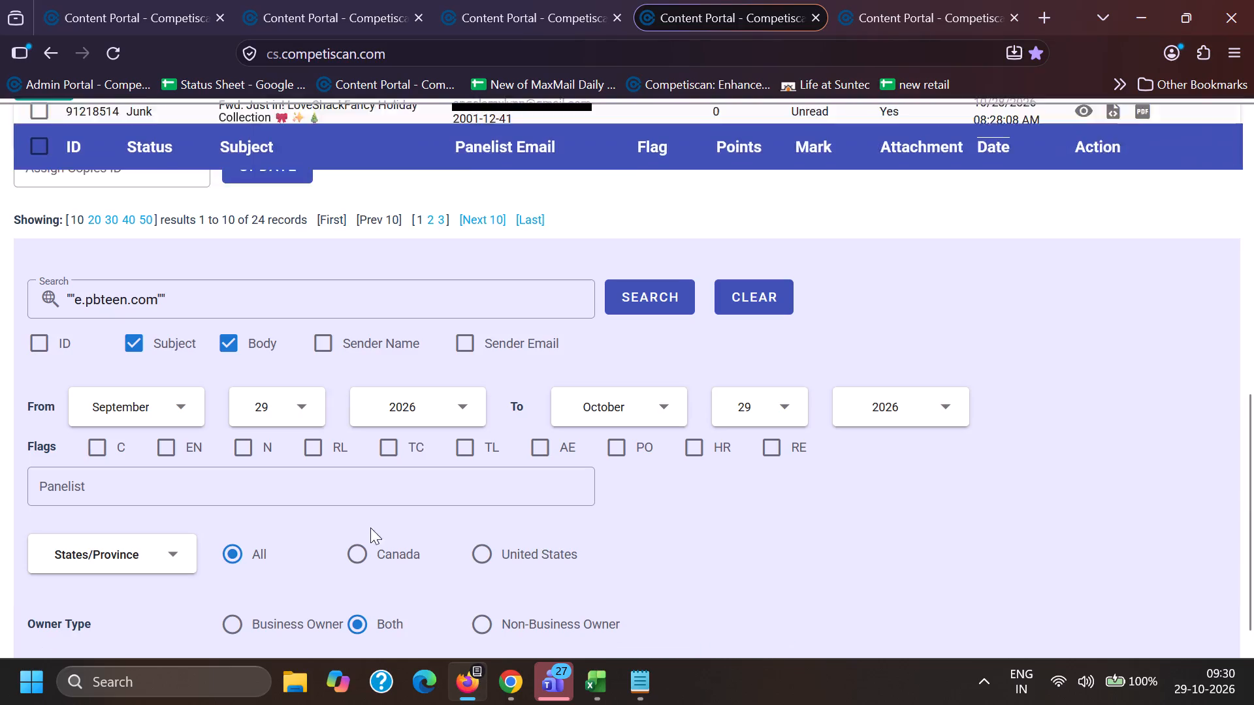
Replace the search text in Chrome's Content Portal with the subject copied from email 91218708, enclosed in quotes, for a subject search.
{"action": "left_click", "coordinate": [508, 684]}
{"action": "left_click", "coordinate": [281, 582]}
{"action": "left_click", "coordinate": [293, 0]}
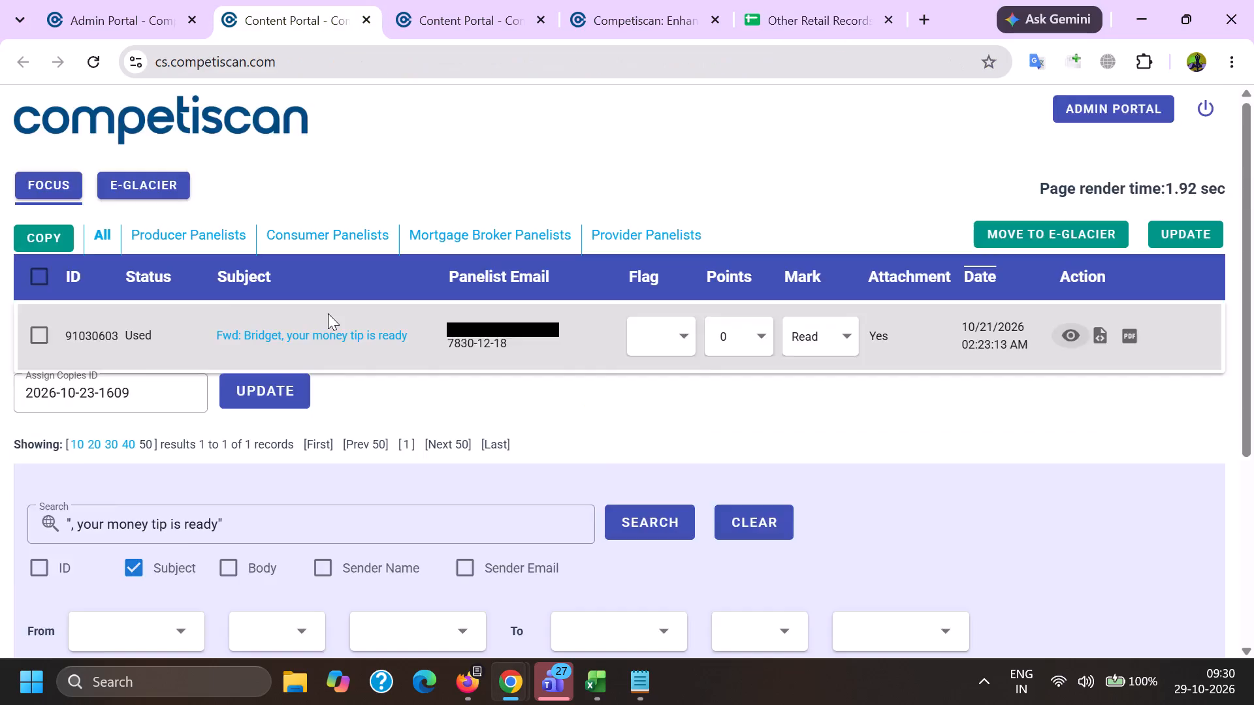
{"action": "scroll", "coordinate": [302, 390], "scroll_direction": "down", "scroll_amount": 5}
{"action": "left_click_drag", "start_coordinate": [415, 223], "coordinate": [0, 230]}
{"action": "key", "text": "BackSpace"}
{"action": "key", "text": "shift+quotedbl"}
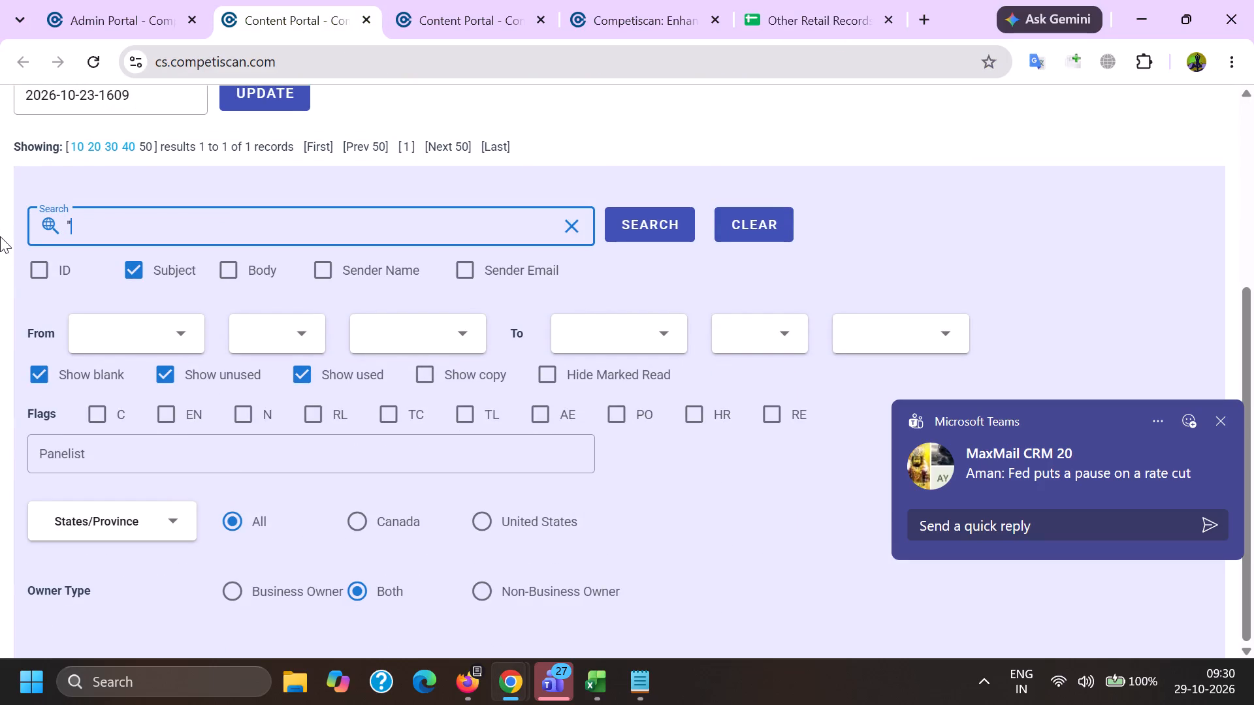
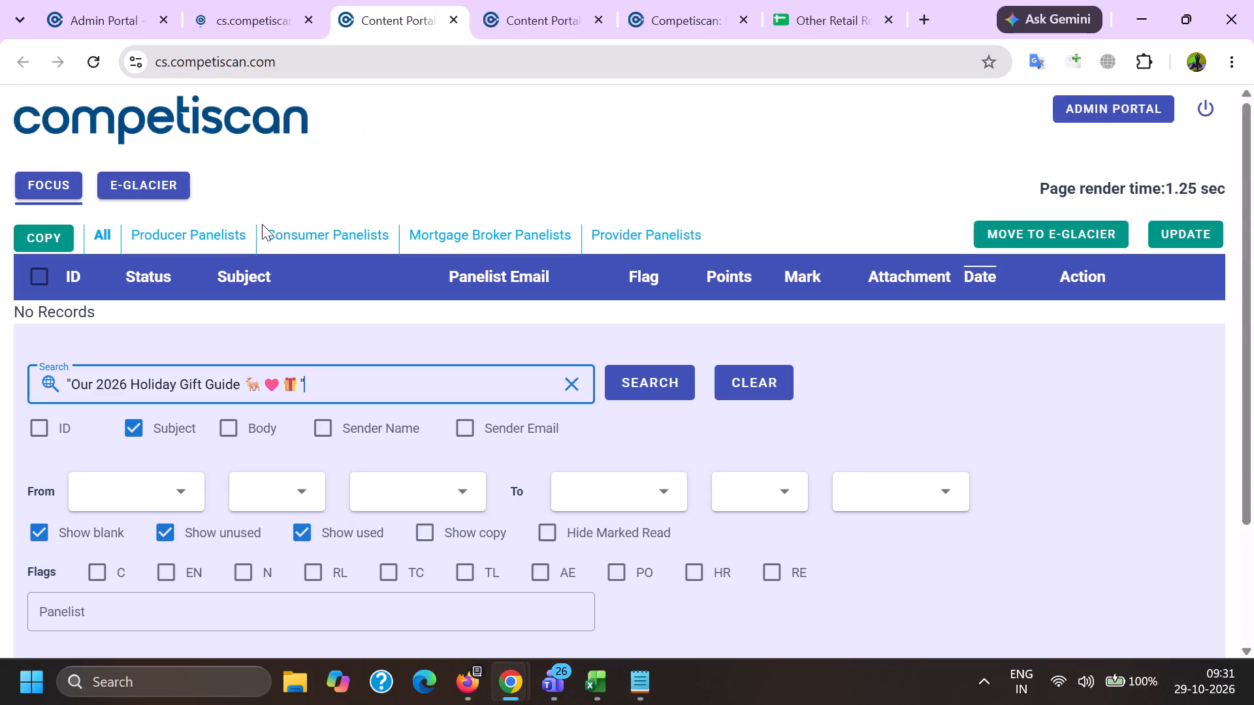
Show the E-Glacier results for the quoted subject search and move email 91218708 to Focus.
{"action": "left_click", "coordinate": [115, 189]}
{"action": "left_click", "coordinate": [263, 8]}
{"action": "left_click", "coordinate": [361, 0]}
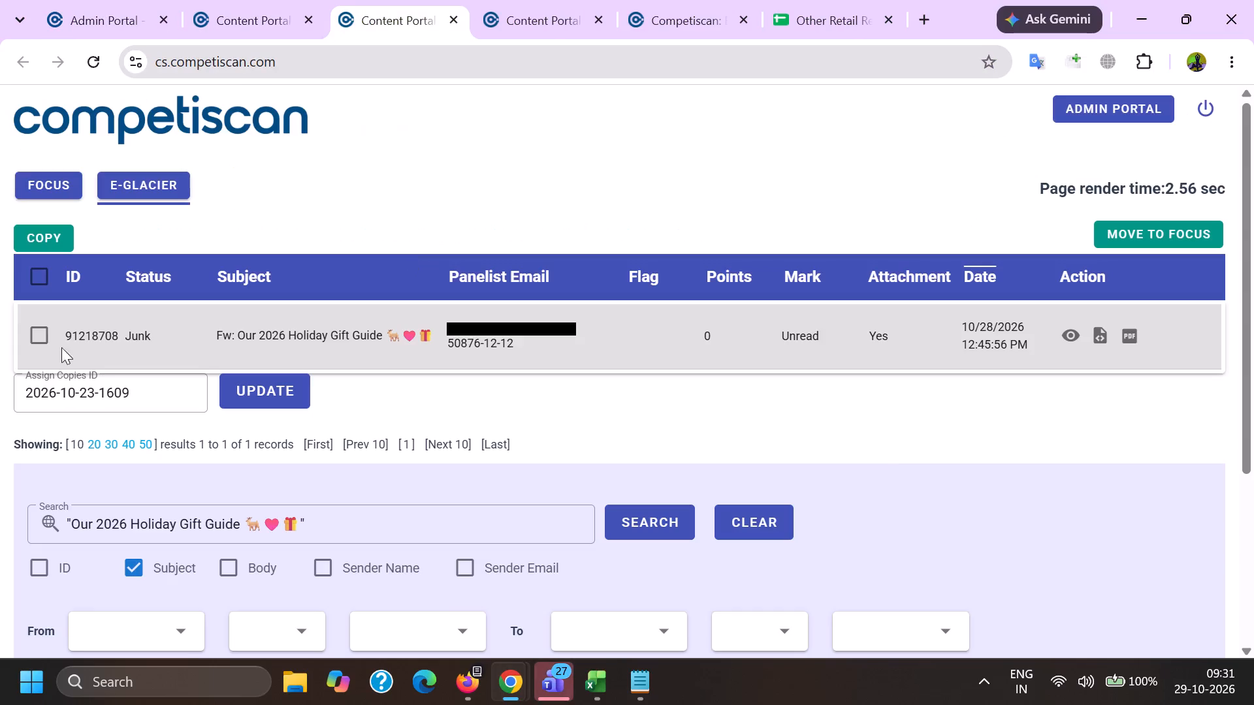
{"action": "left_click", "coordinate": [32, 334]}
{"action": "left_click", "coordinate": [1121, 231]}
In the other Content Portal tab, clear the From and To dates, include used records and set the region to All.
{"action": "left_click", "coordinate": [274, 0]}
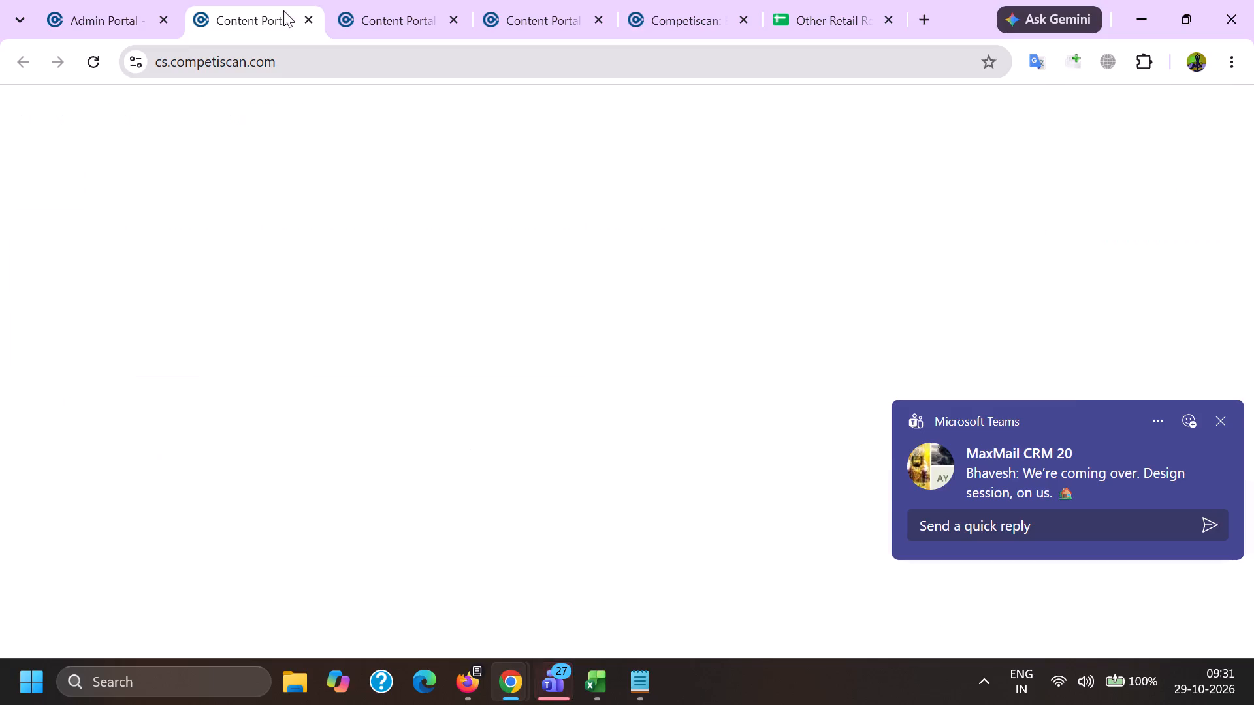
{"action": "scroll", "coordinate": [287, 339], "scroll_direction": "down", "scroll_amount": 12}
{"action": "left_click_drag", "start_coordinate": [137, 311], "coordinate": [136, 318]}
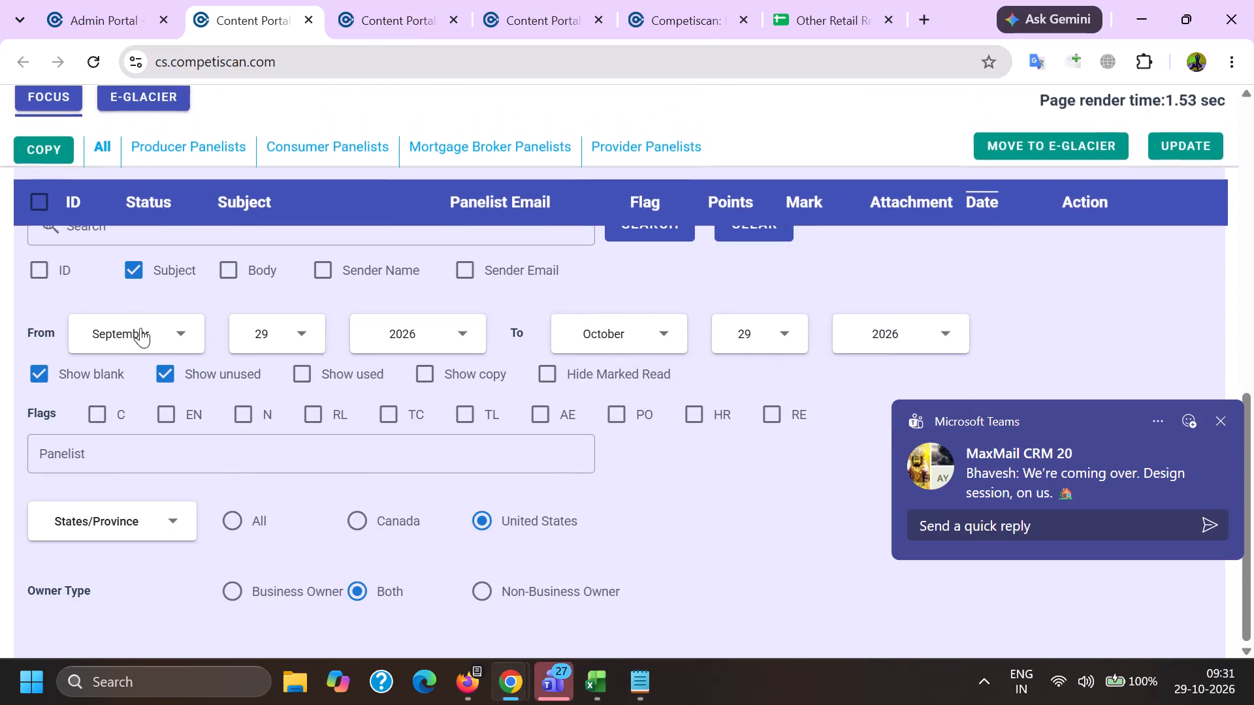
{"action": "double_click", "coordinate": [140, 327]}
{"action": "double_click", "coordinate": [258, 330]}
{"action": "double_click", "coordinate": [417, 337]}
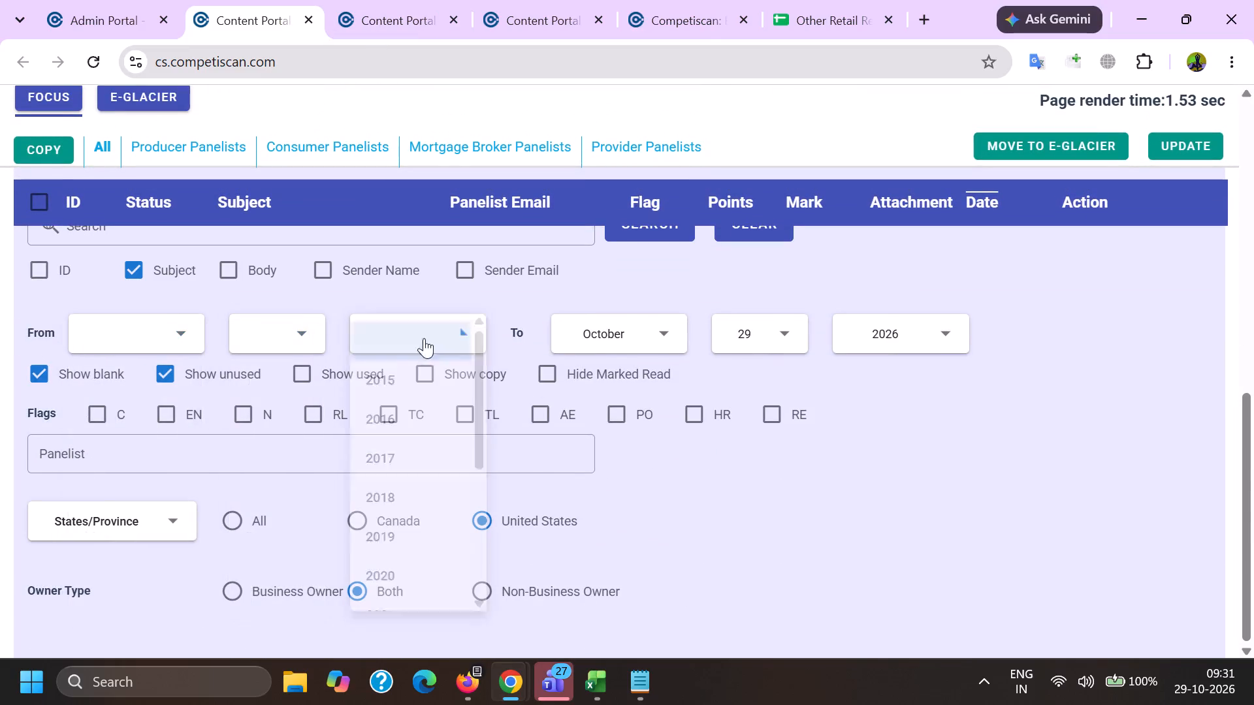
{"action": "double_click", "coordinate": [590, 335]}
{"action": "scroll", "coordinate": [611, 332], "scroll_direction": "up", "scroll_amount": 6}
{"action": "left_click", "coordinate": [613, 329]}
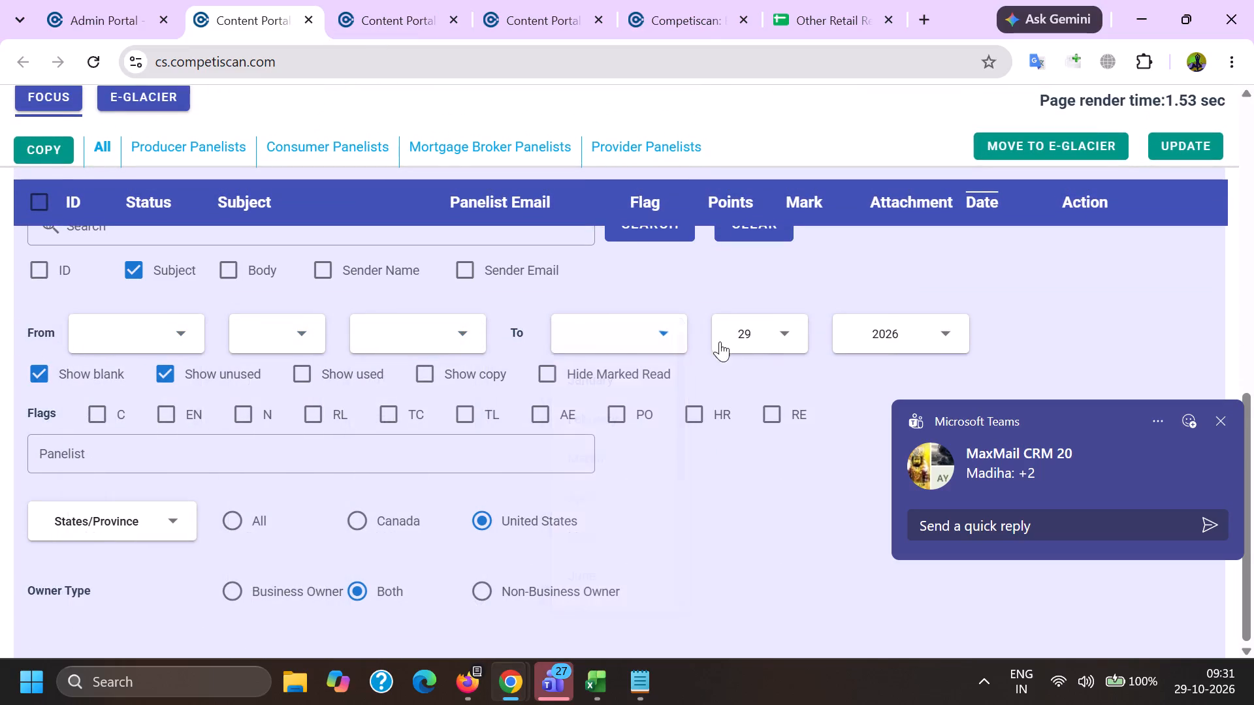
{"action": "double_click", "coordinate": [731, 337]}
{"action": "double_click", "coordinate": [870, 328]}
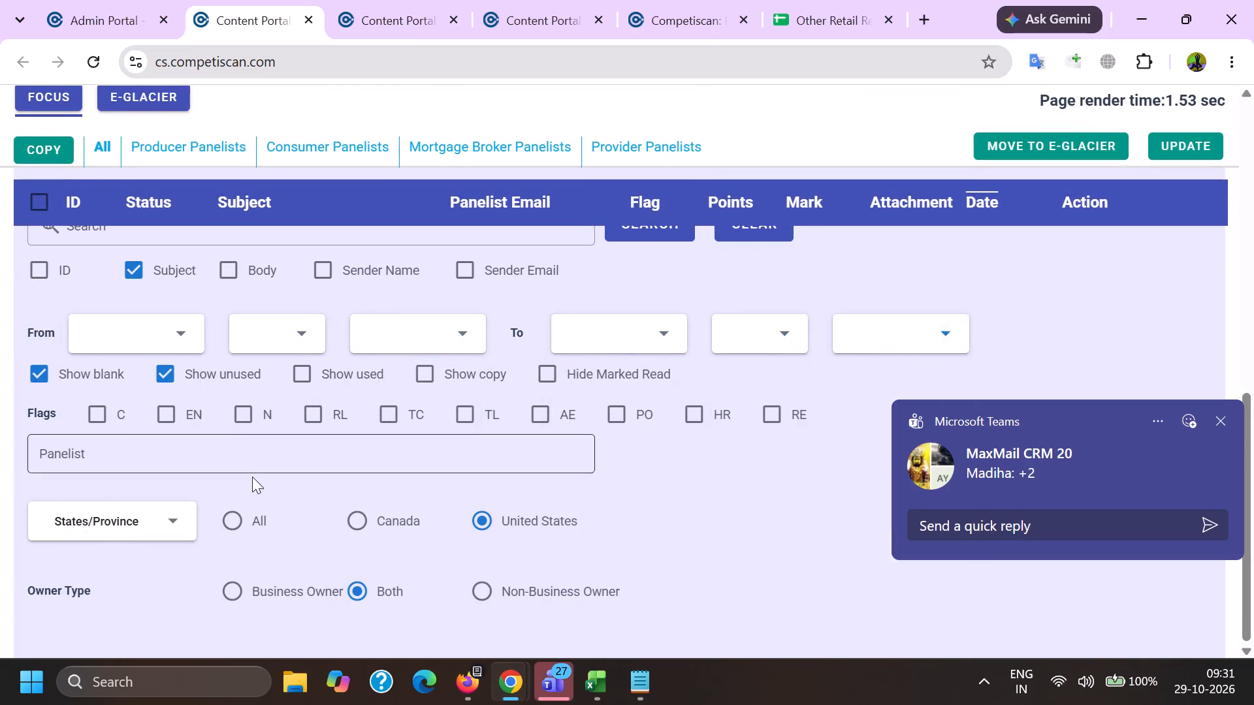
{"action": "left_click", "coordinate": [257, 516]}
{"action": "left_click", "coordinate": [311, 384]}
{"action": "scroll", "coordinate": [298, 458], "scroll_direction": "up", "scroll_amount": 1}
Search that tab's Focus emails for the subject "Our 2026 Holiday Gift Guide" with its emojis, in quotes, and open email 91218708.
{"action": "left_click", "coordinate": [257, 328]}
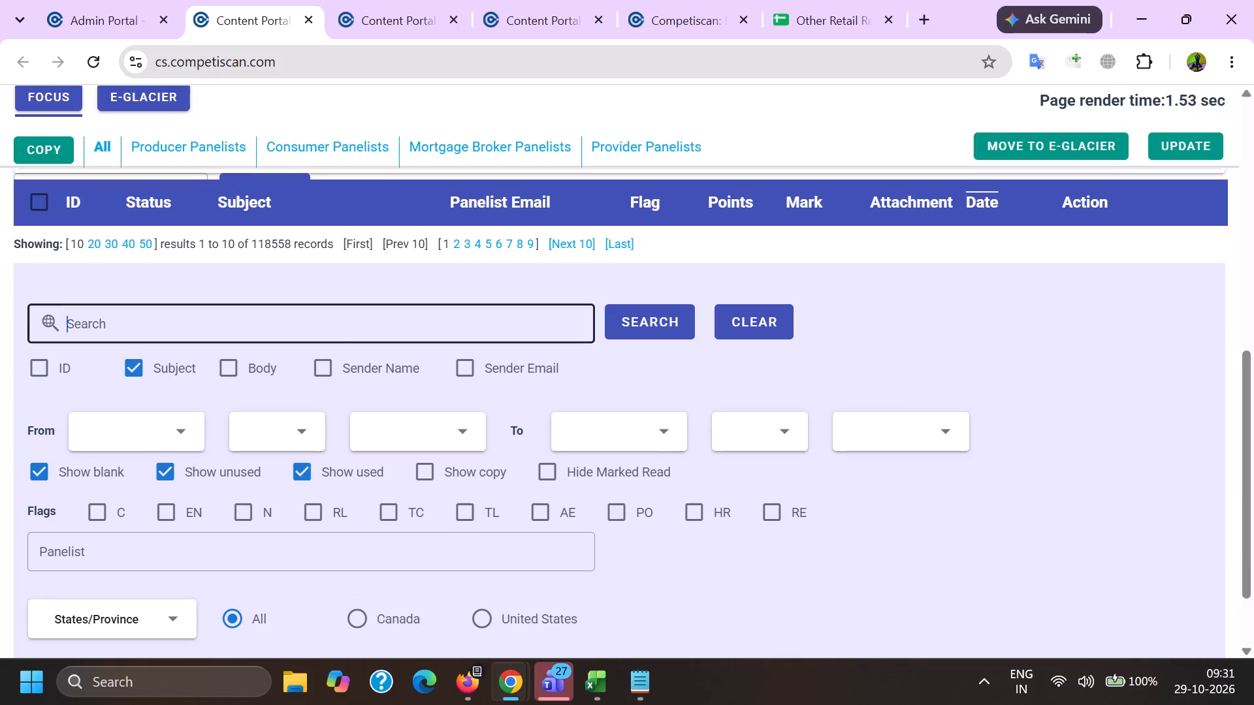
{"action": "key", "text": "shift+quotedbl"}
{"action": "key", "text": "ctrl+v"}
{"action": "key", "text": "shift+quotedbl"}
{"action": "key", "text": "Return"}
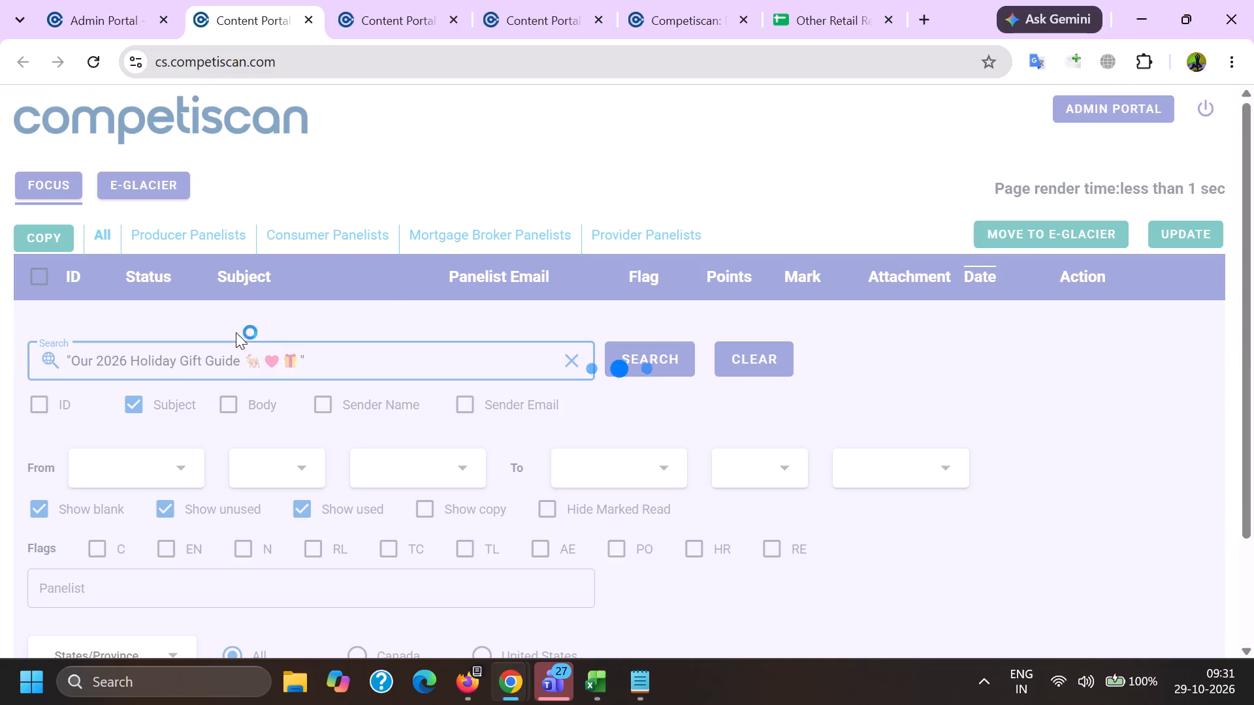
{"action": "left_click", "coordinate": [361, 0]}
{"action": "left_click", "coordinate": [37, 187]}
{"action": "left_click", "coordinate": [239, 17]}
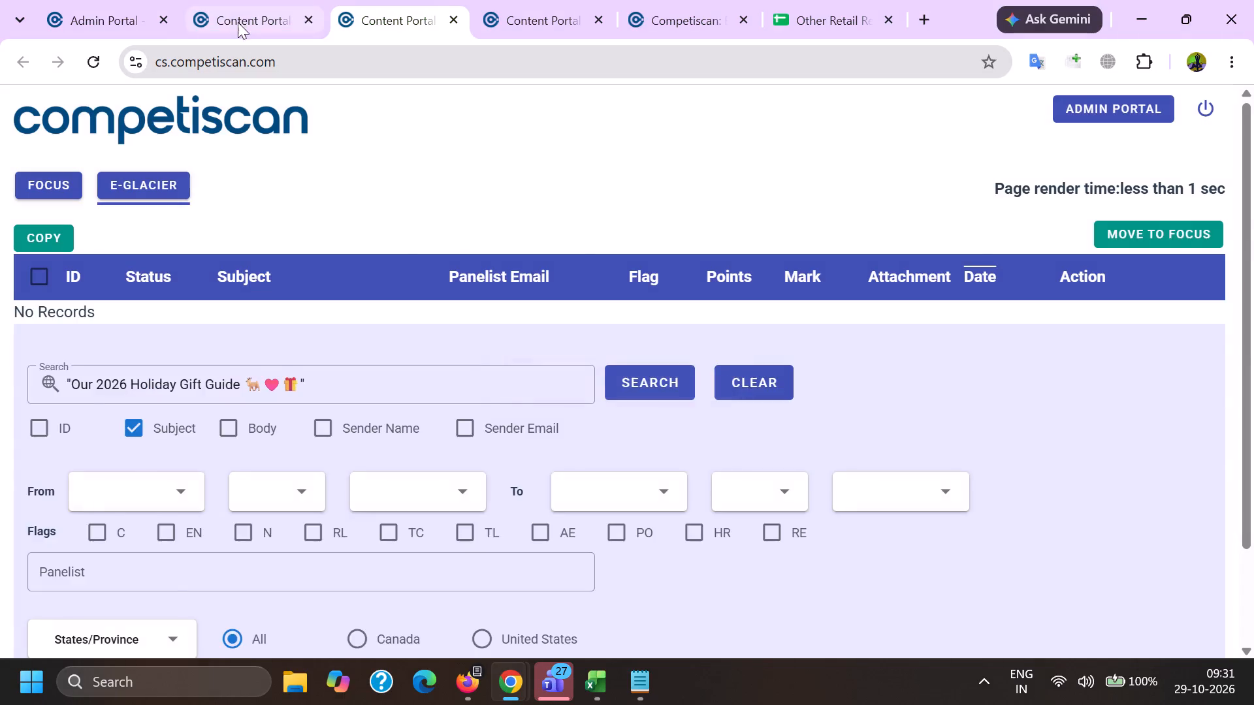
{"action": "left_click", "coordinate": [291, 336], "text": "ctrl"}
{"action": "left_click_drag", "start_coordinate": [443, 0], "coordinate": [215, 0]}
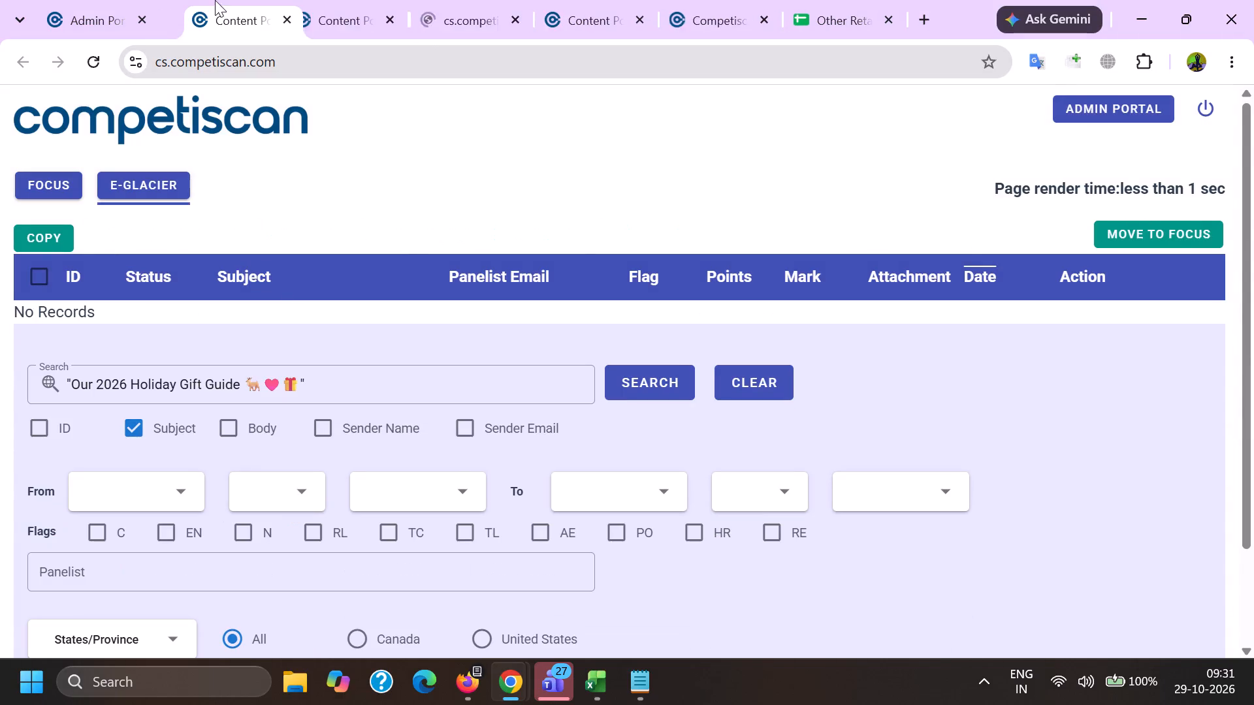
Copy ID 91218708 from the email editor's address and paste it into cell B7105 of Excel's may 26 sheet.
{"action": "left_click", "coordinate": [452, 0]}
{"action": "double_click", "coordinate": [386, 61]}
{"action": "key", "text": "ctrl+c"}
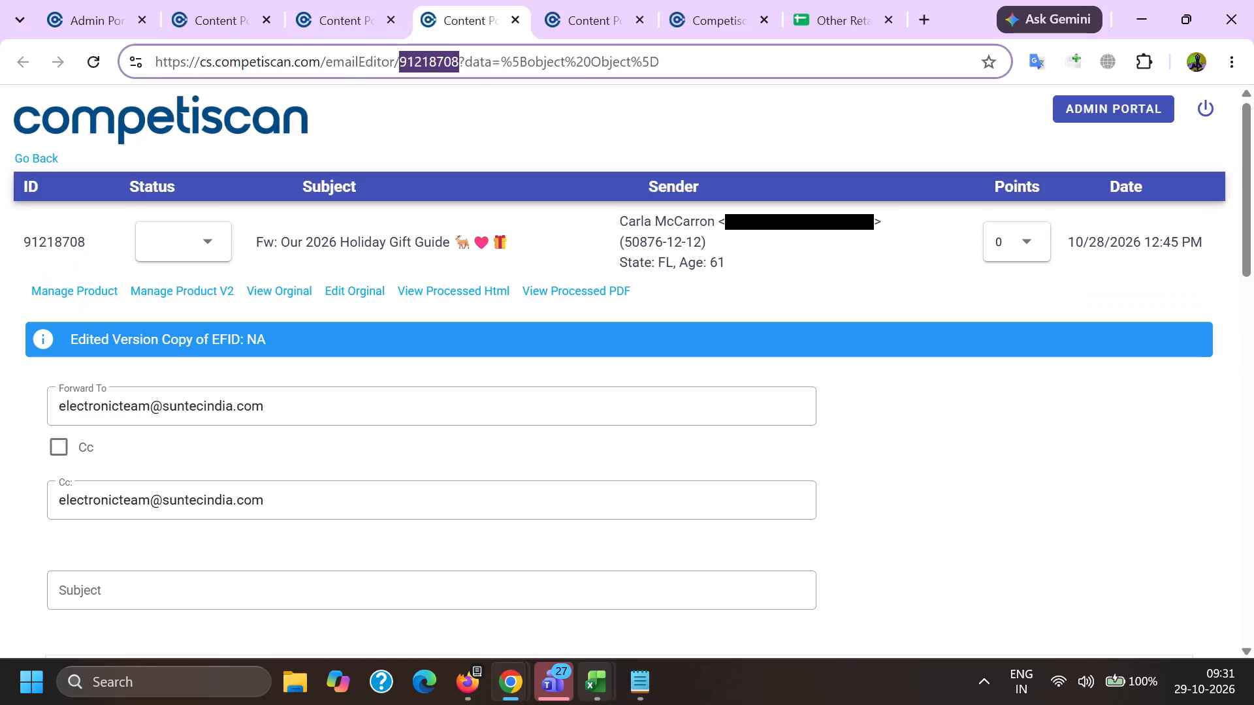
{"action": "left_click", "coordinate": [599, 700]}
{"action": "left_click", "coordinate": [824, 584]}
{"action": "left_click", "coordinate": [76, 285]}
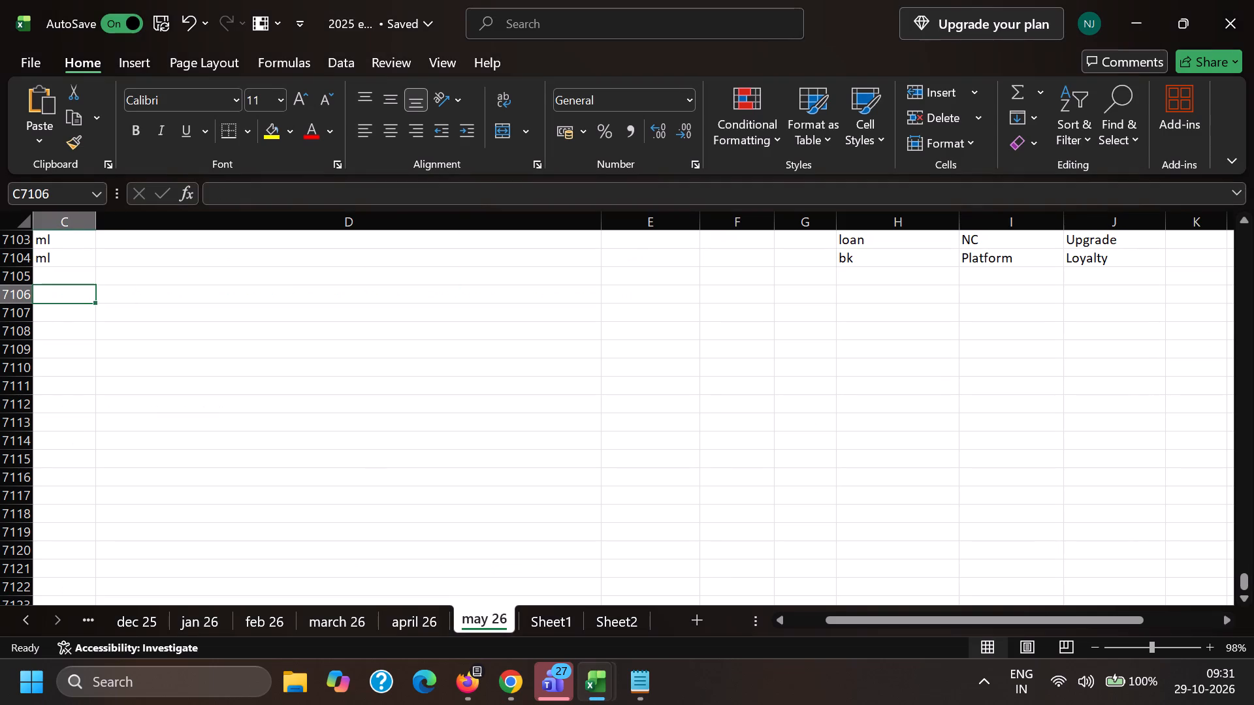
{"action": "key", "text": "Up"}
{"action": "key", "text": "Left"}
{"action": "key", "text": "ctrl+v"}
Enter cc in column C and card in column H of row 7105.
{"action": "key", "text": "Right"}
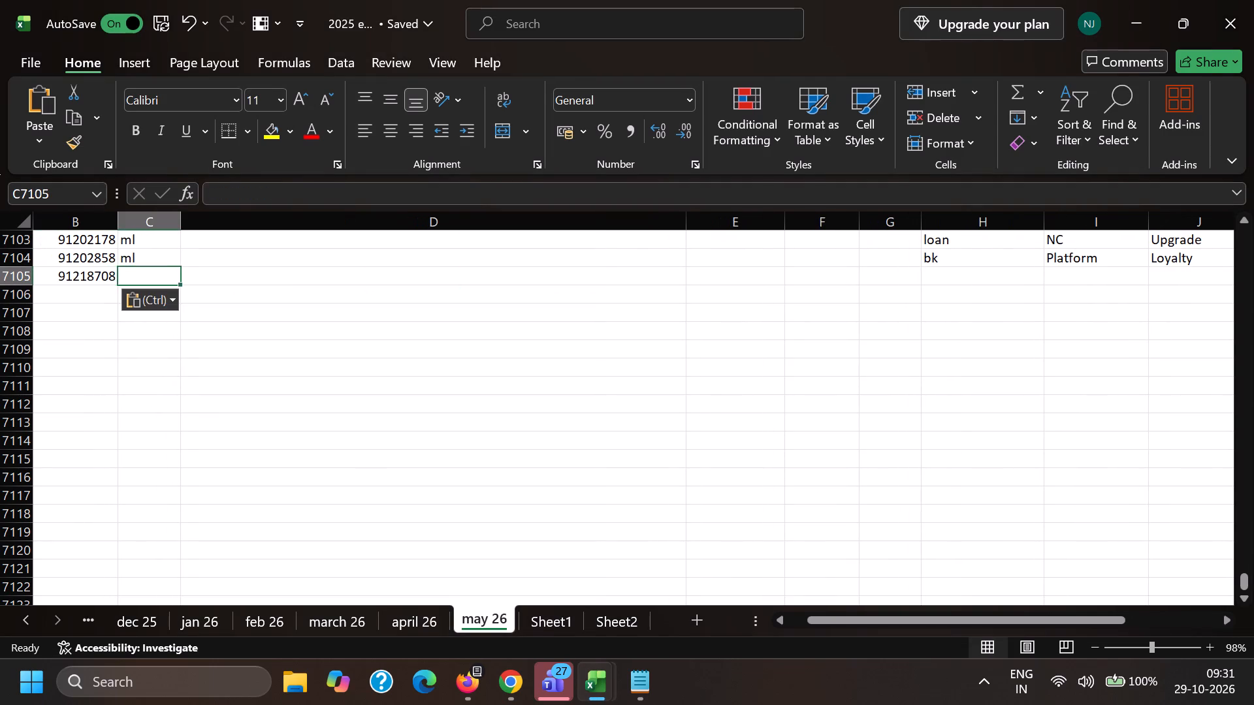
{"action": "key", "text": "c"}
{"action": "key", "text": "c"}
{"action": "key", "text": "Right"}
{"action": "key", "text": "Right"}
{"action": "key", "text": "Right"}
{"action": "key", "text": "Right"}
{"action": "key", "text": "Right"}
{"action": "key", "text": "c"}
{"action": "key", "text": "Right"}
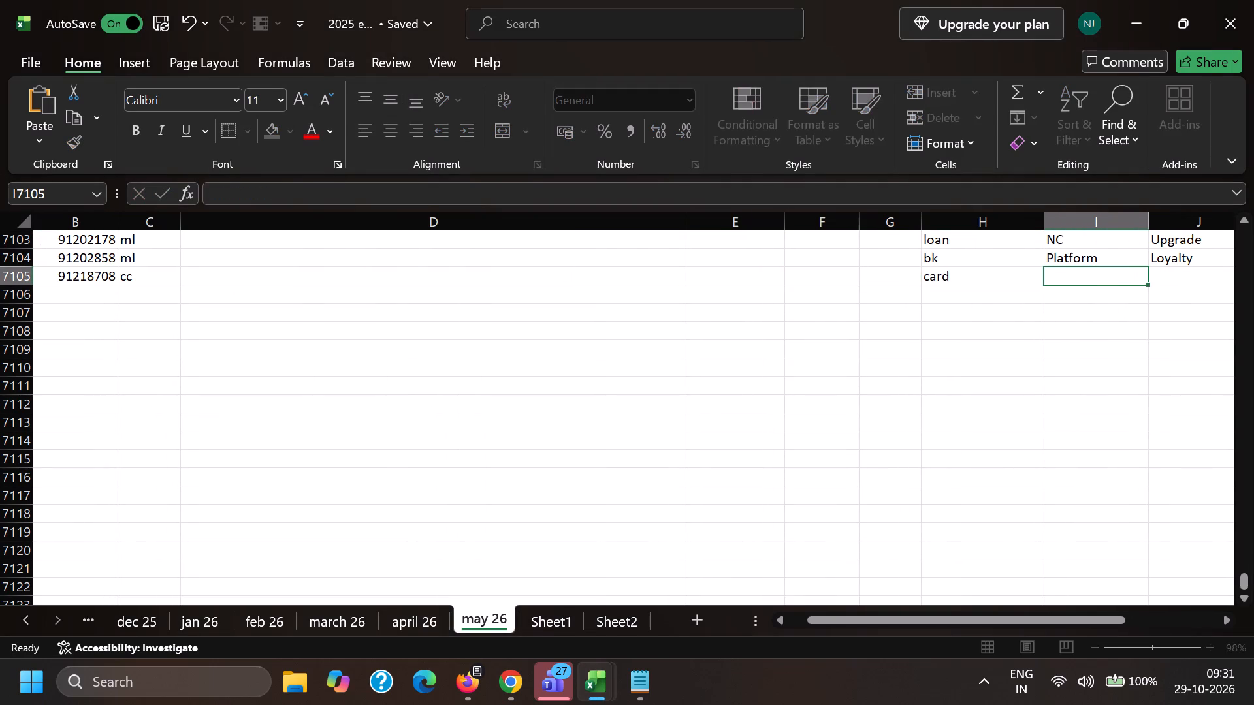
Copy Co brand and Acquisition from row 7078 into columns I and J of row 7105.
{"action": "scroll", "coordinate": [69, 297], "scroll_direction": "up", "scroll_amount": 2}
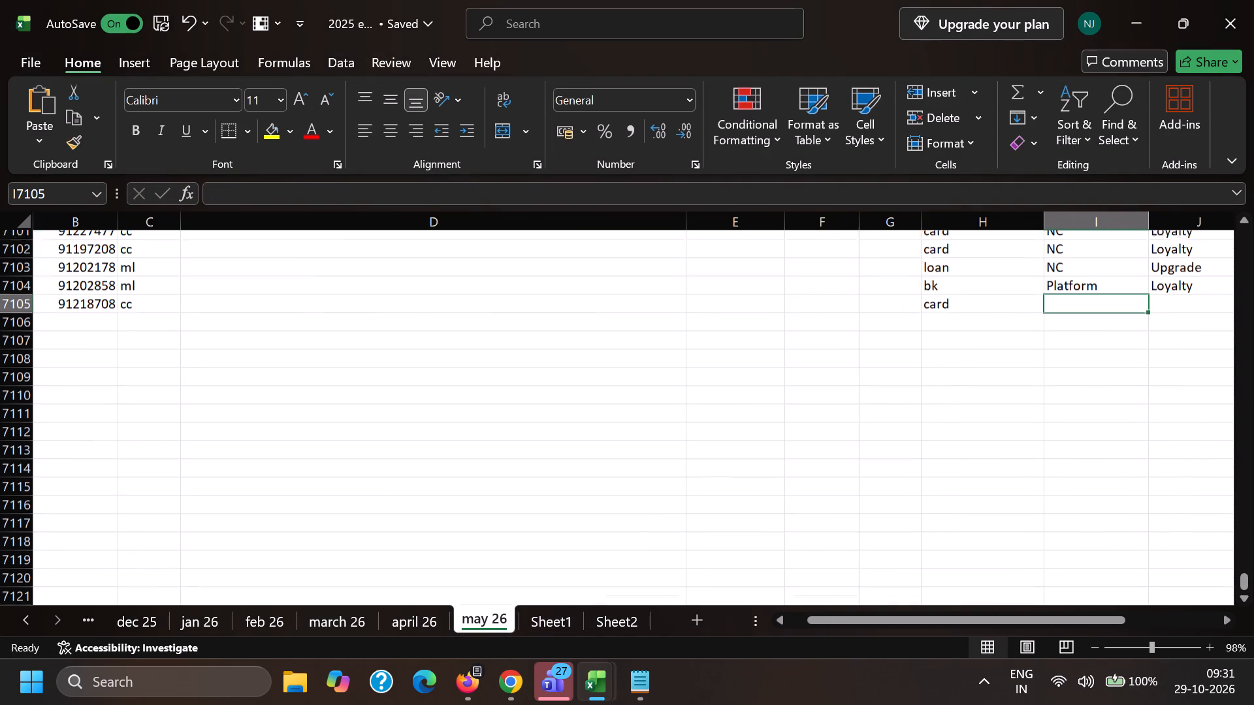
{"action": "scroll", "coordinate": [730, 404], "scroll_direction": "up", "scroll_amount": 9}
{"action": "left_click", "coordinate": [1084, 334]}
{"action": "left_click", "coordinate": [1067, 395]}
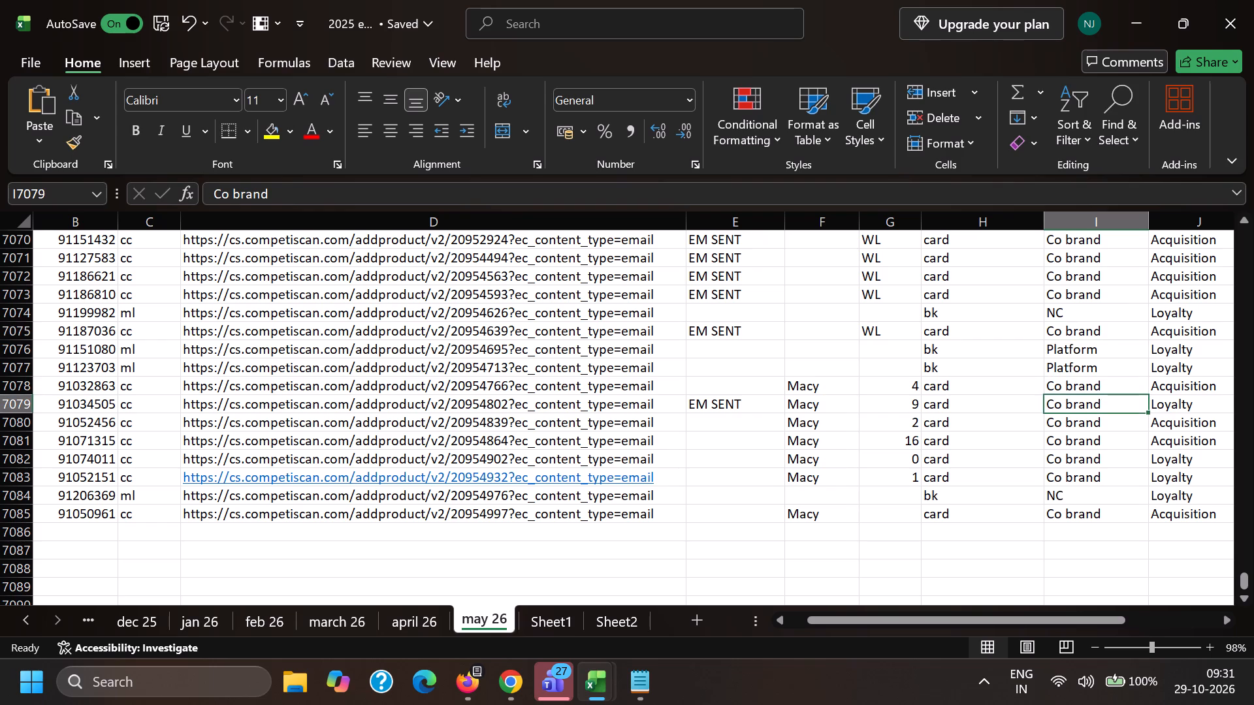
{"action": "left_click", "coordinate": [1081, 385]}
{"action": "key", "text": "shift+Right"}
{"action": "key", "text": "ctrl+c"}
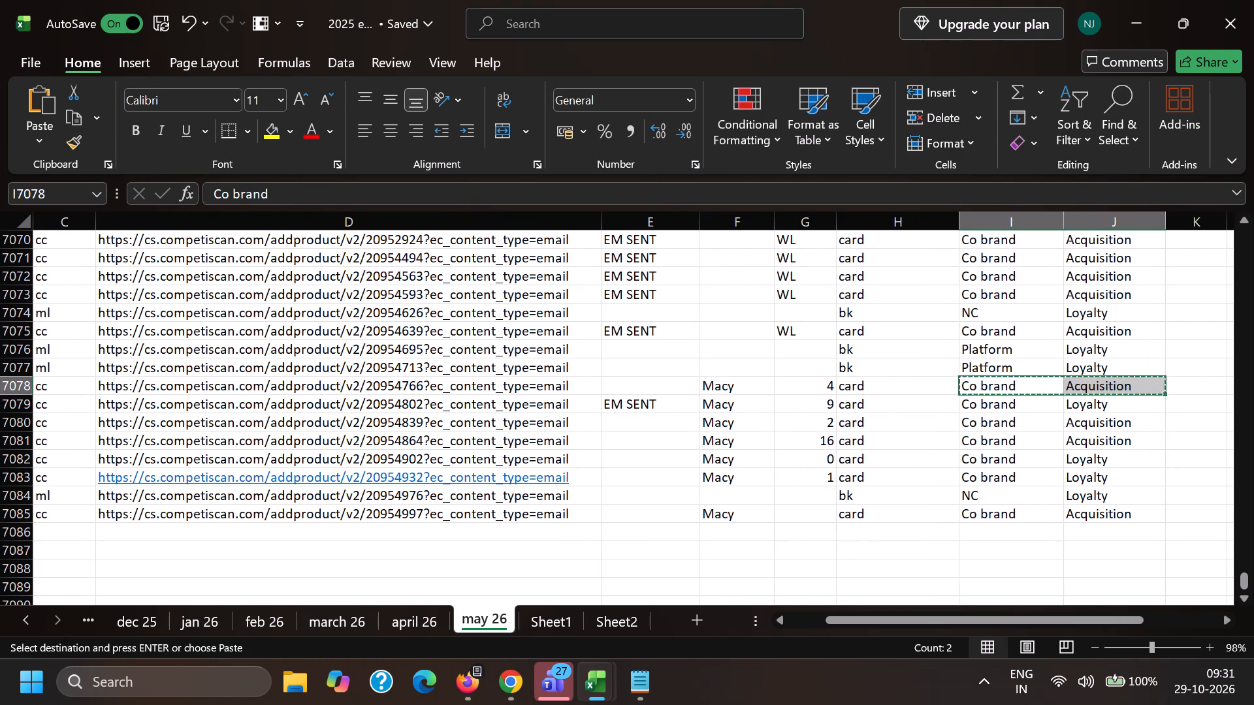
{"action": "scroll", "coordinate": [1014, 435], "scroll_direction": "down", "scroll_amount": 10}
{"action": "left_click", "coordinate": [991, 333]}
{"action": "key", "text": "ctrl+v"}
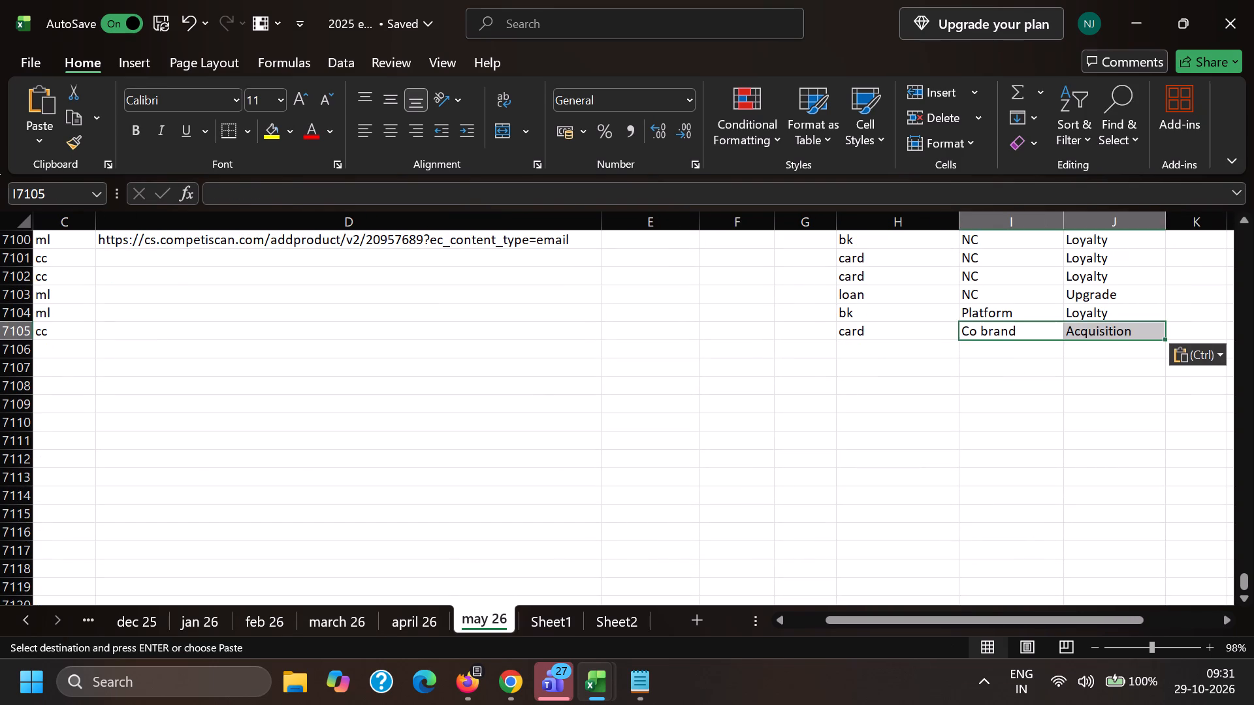
Enter the brand code PT in cell G7105.
{"action": "left_click", "coordinate": [813, 337]}
{"action": "key", "text": "p"}
{"action": "key", "text": "t"}
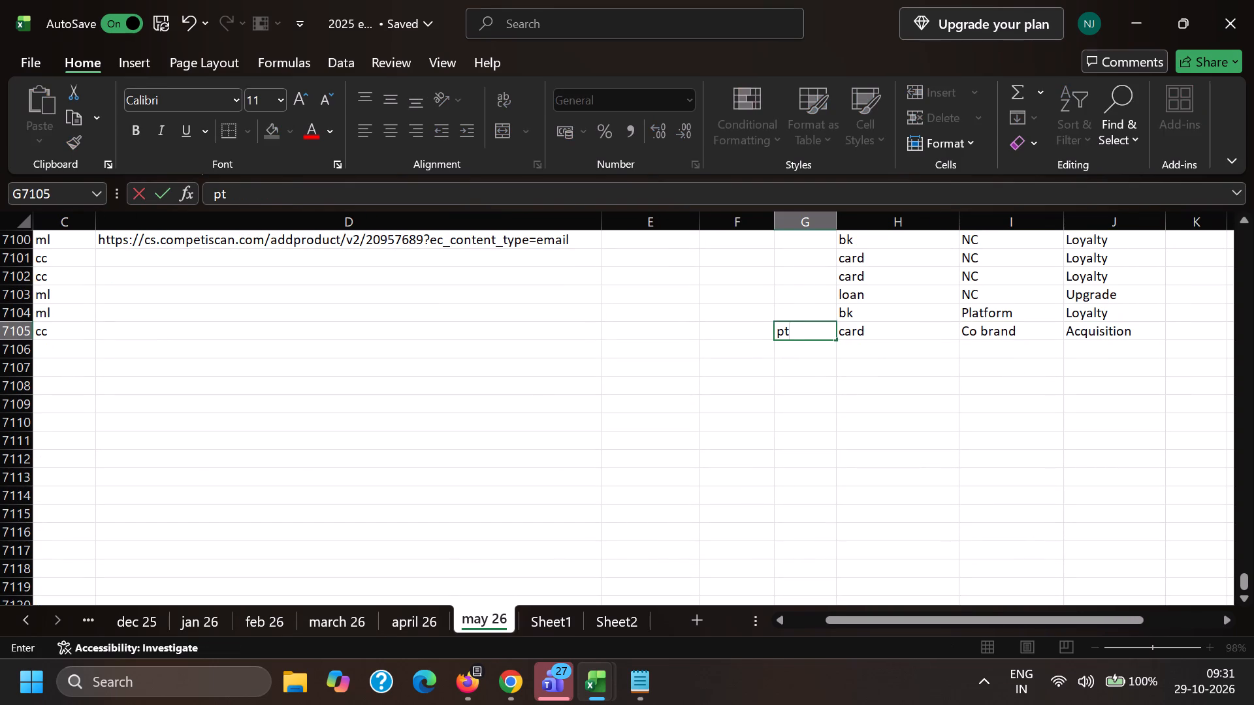
{"action": "key", "text": "BackSpace"}
{"action": "key", "text": "p"}
{"action": "key", "text": "t"}
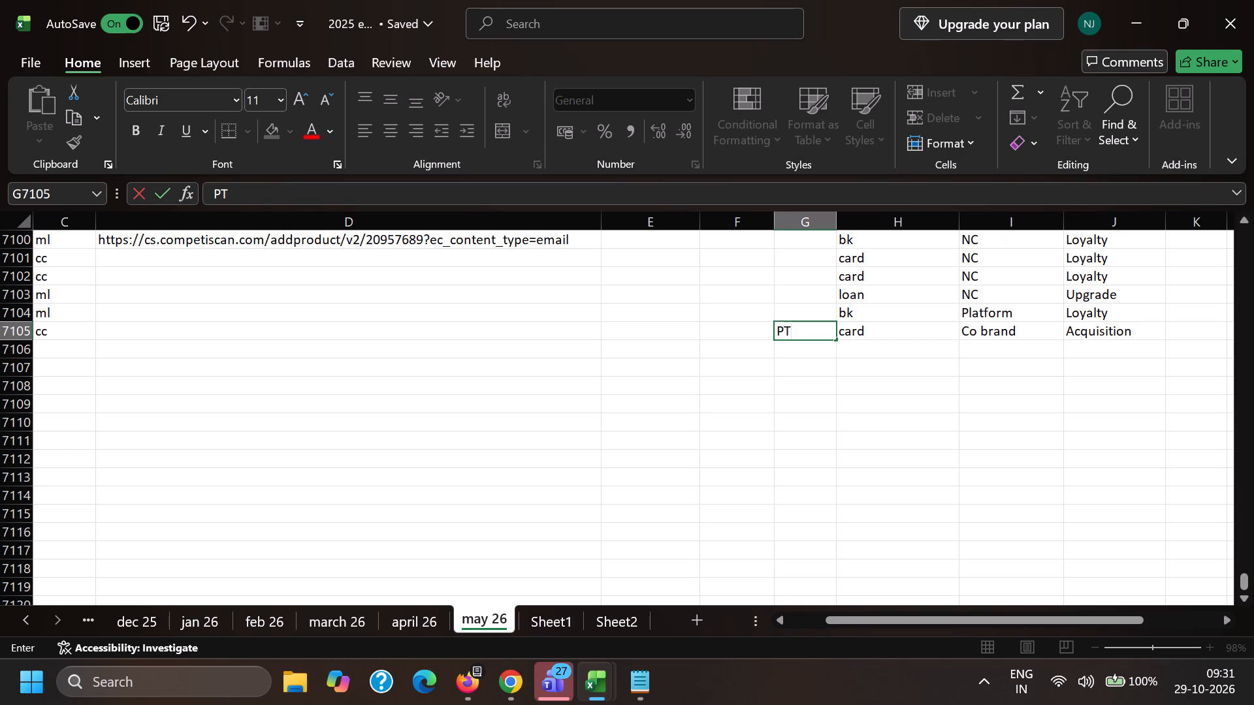
{"action": "key", "text": "Return"}
{"action": "key", "text": "Up"}
In Chrome, find "from" in email 91218708's HTML source, delete all code before the From header, and return to the formatted view.
{"action": "key", "text": "alt+Tab"}
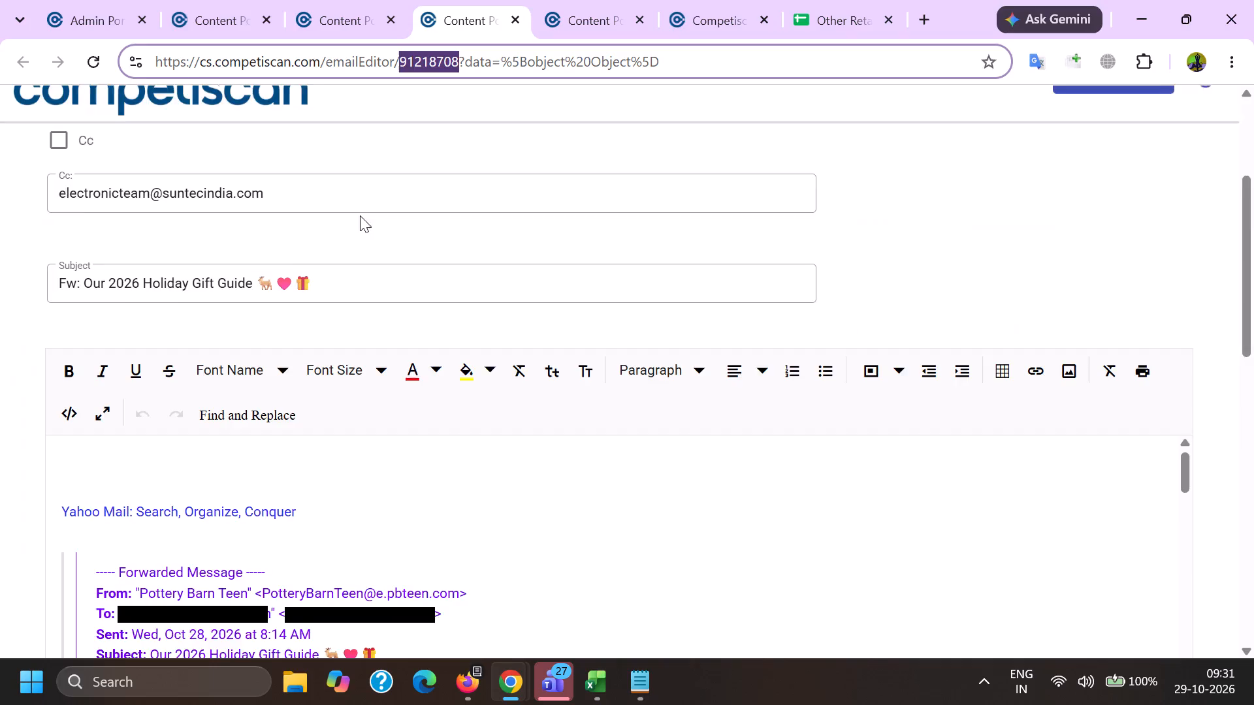
{"action": "scroll", "coordinate": [278, 215], "scroll_direction": "down", "scroll_amount": 1}
{"action": "left_click", "coordinate": [71, 304]}
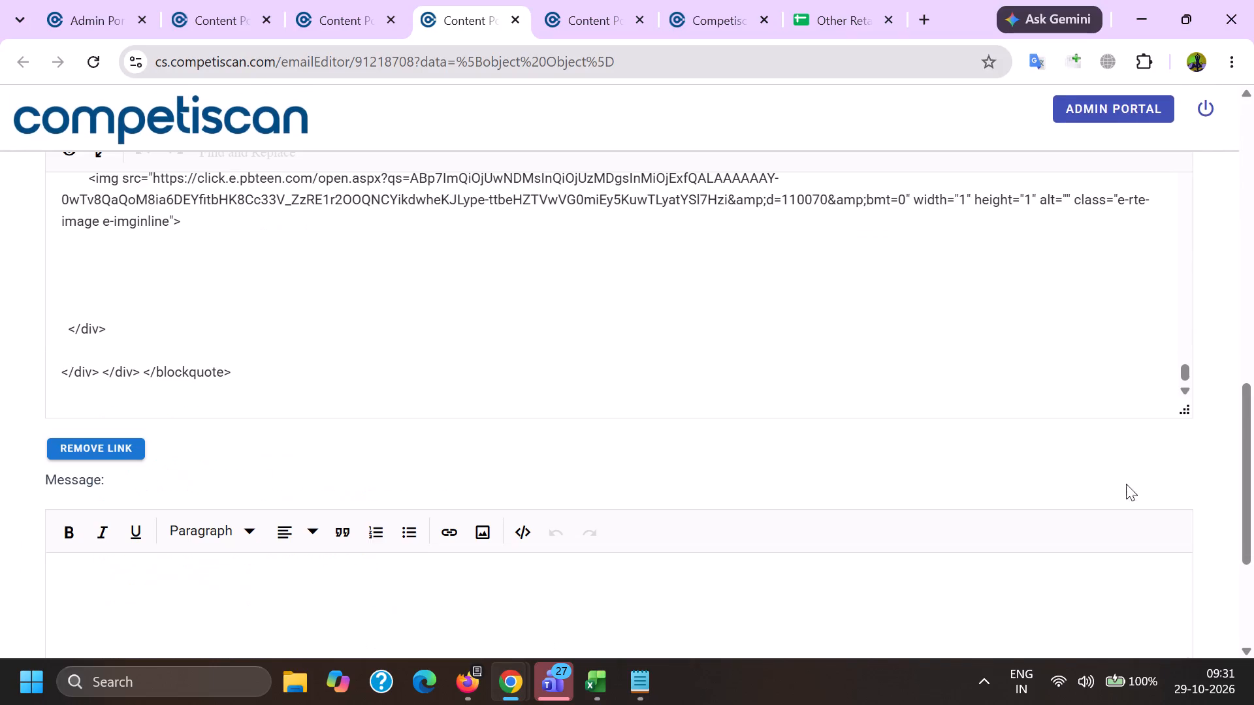
{"action": "scroll", "coordinate": [1173, 484], "scroll_direction": "up", "scroll_amount": 2}
{"action": "left_click_drag", "start_coordinate": [1185, 535], "coordinate": [1185, 535]}
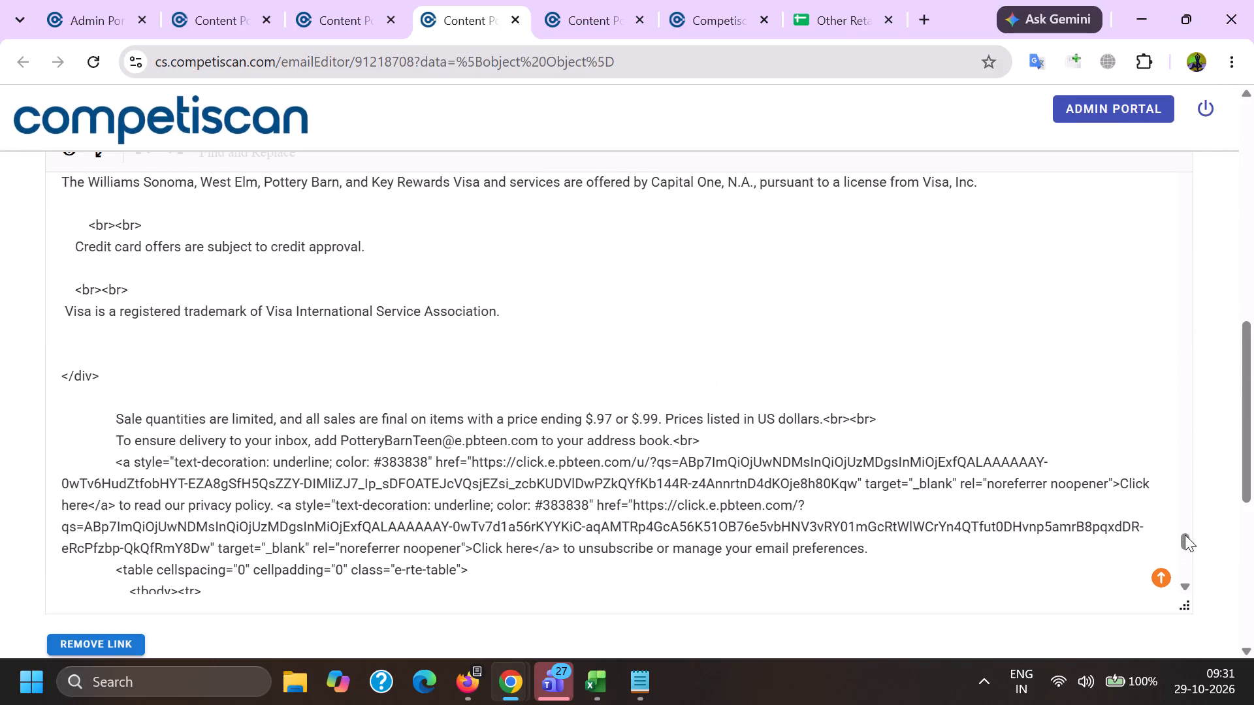
{"action": "left_click_drag", "start_coordinate": [1185, 535], "coordinate": [1172, 29]}
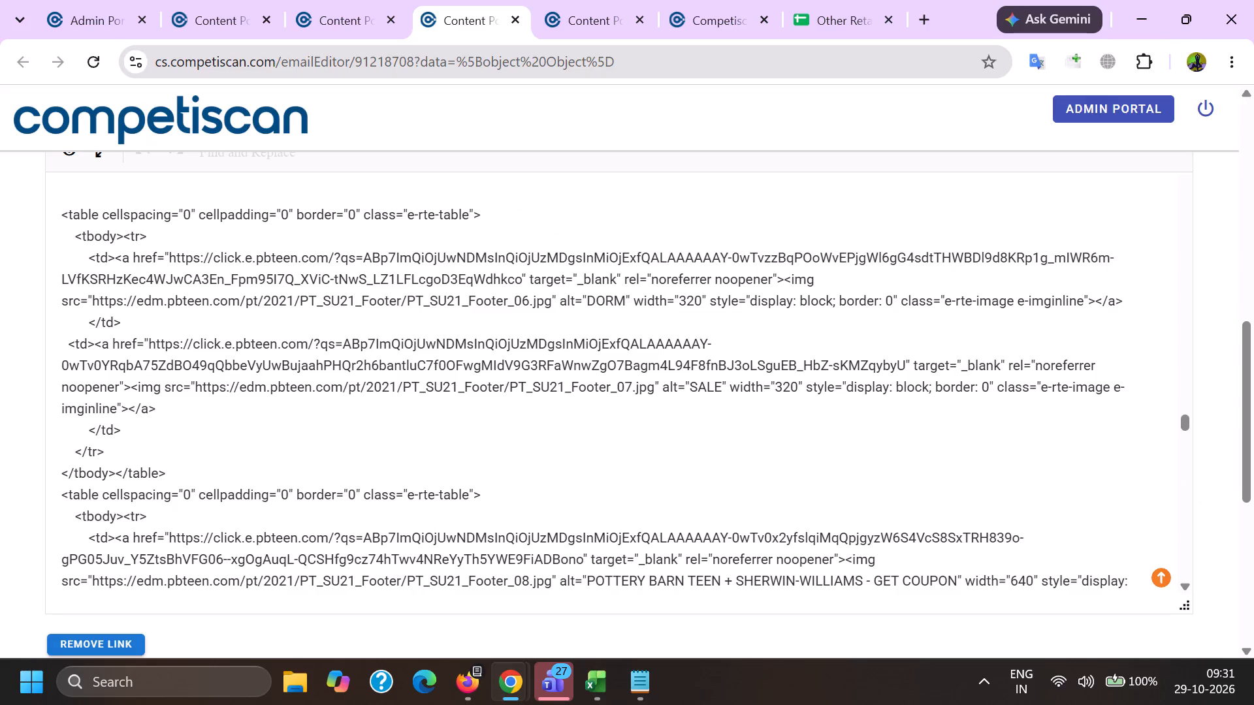
{"action": "left_click_drag", "start_coordinate": [1187, 418], "coordinate": [1187, 417]}
{"action": "left_click_drag", "start_coordinate": [1187, 417], "coordinate": [1133, 7]}
{"action": "scroll", "coordinate": [1118, 421], "scroll_direction": "up", "scroll_amount": 10}
{"action": "key", "text": "ctrl+f"}
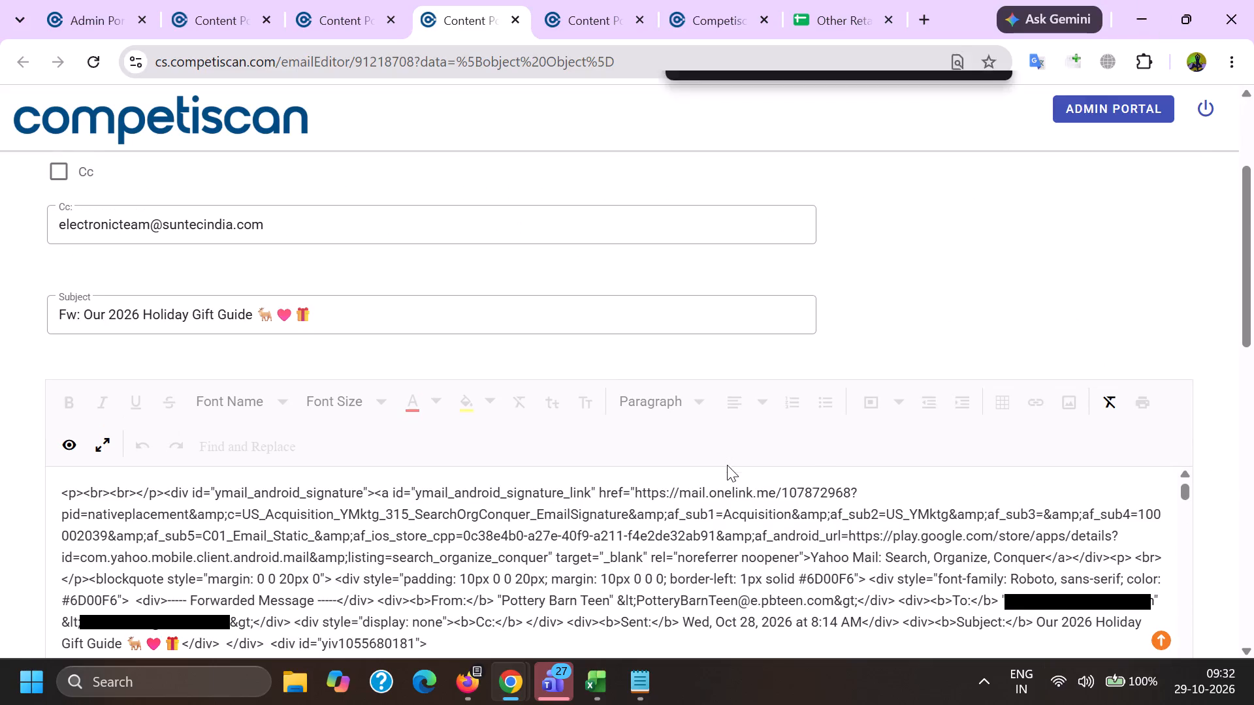
{"action": "key", "text": "f"}
{"action": "type", "text": "ro"}
{"action": "key", "text": "m"}
{"action": "scroll", "coordinate": [315, 202], "scroll_direction": "down", "scroll_amount": 2}
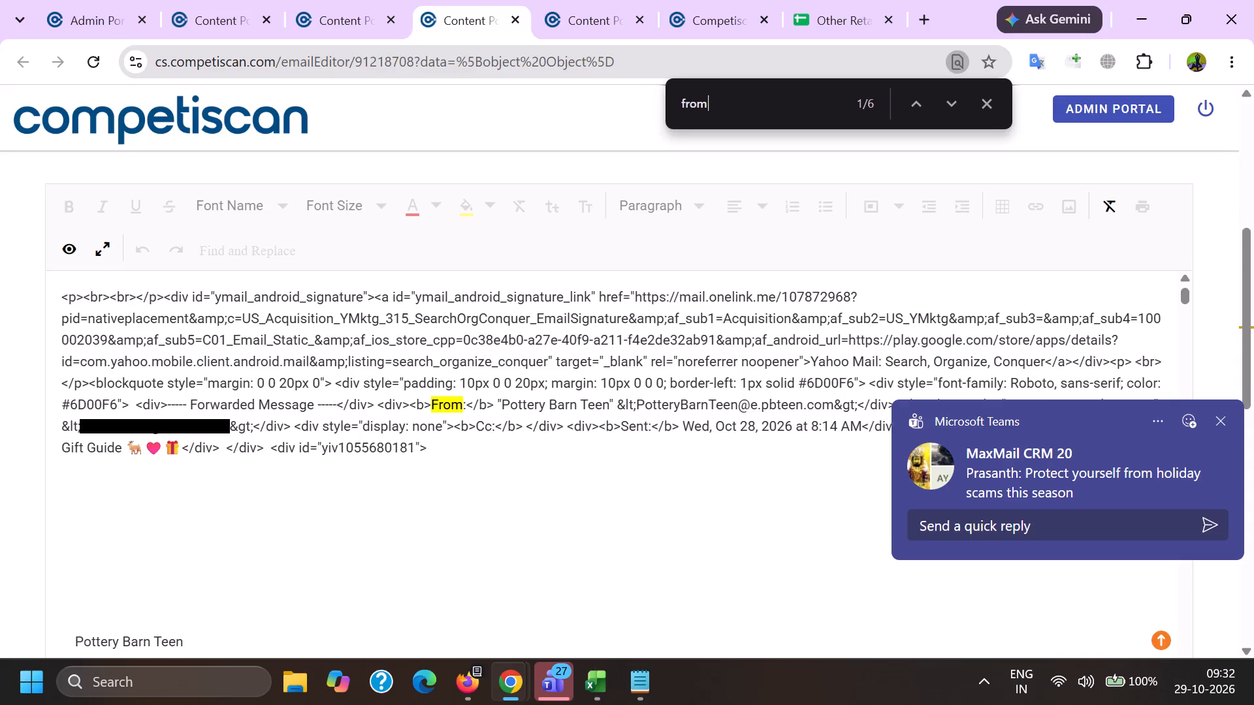
{"action": "left_click_drag", "start_coordinate": [434, 405], "coordinate": [0, 219]}
{"action": "key", "text": "BackSpace"}
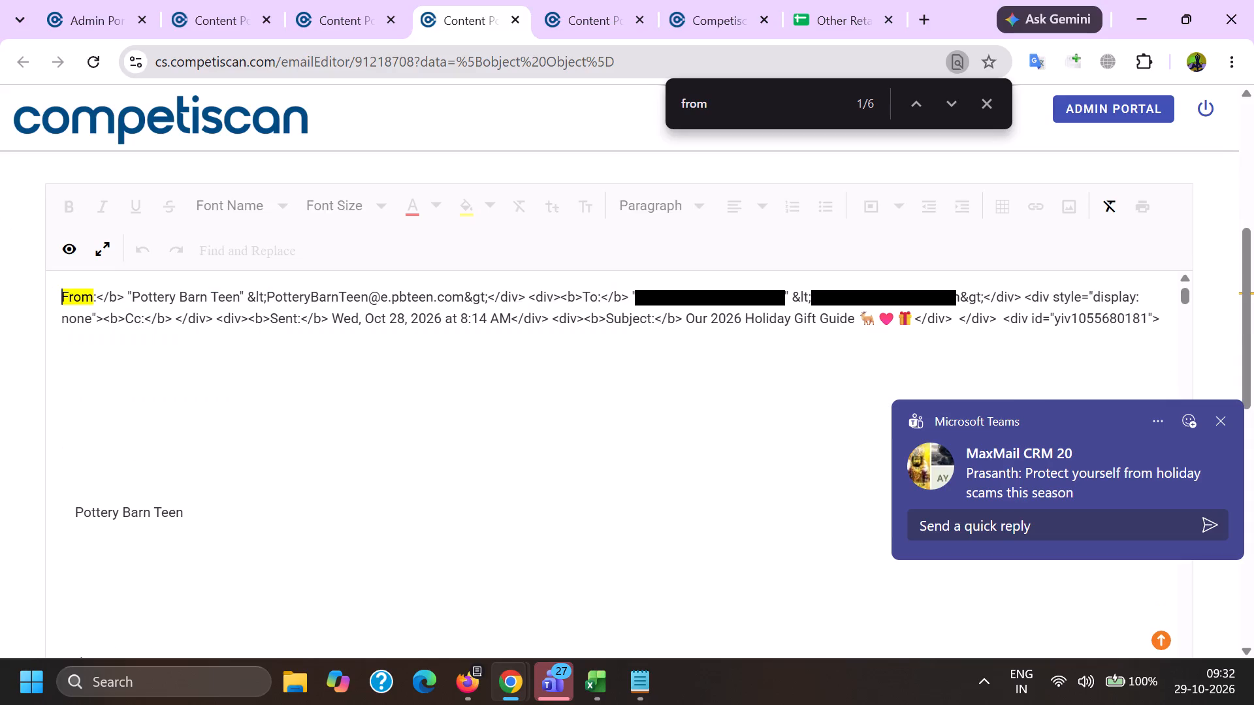
{"action": "scroll", "coordinate": [149, 507], "scroll_direction": "up", "scroll_amount": 2}
{"action": "left_click", "coordinate": [74, 439]}
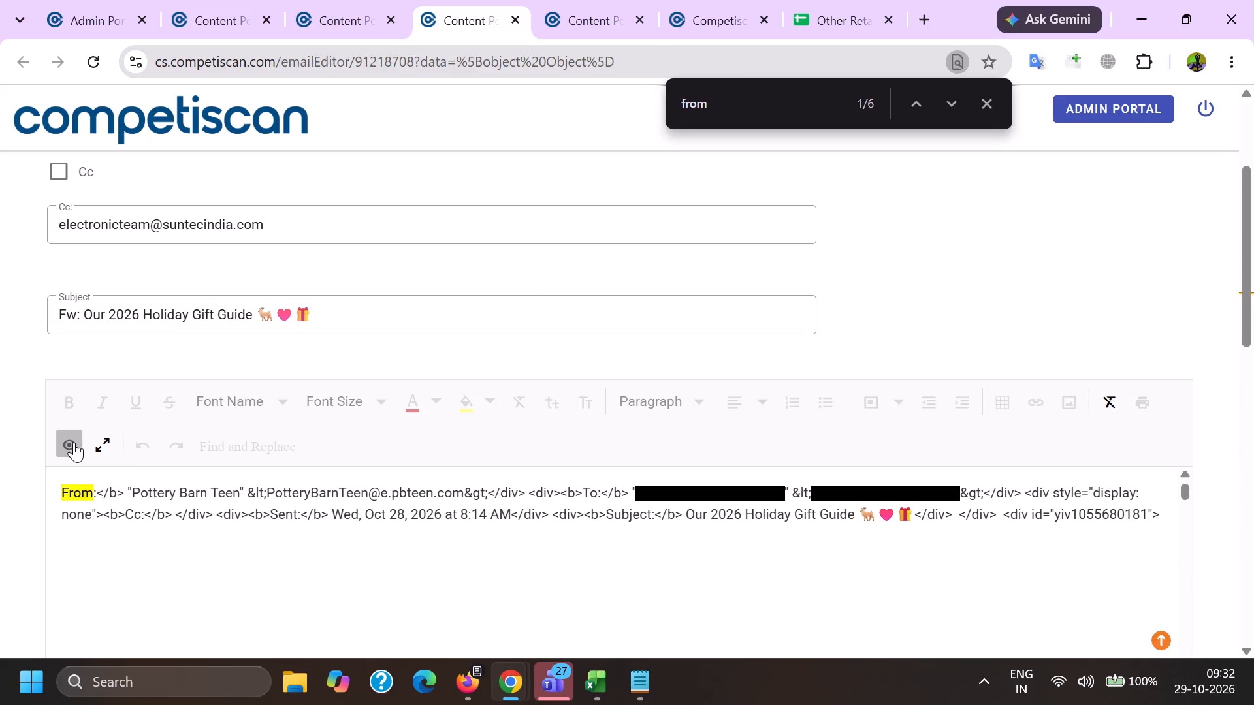
Delete the To line plus the sender's address and quotation marks, leaving "From: Pottery Barn Teen" in the email header.
{"action": "left_click_drag", "start_coordinate": [59, 528], "coordinate": [492, 527]}
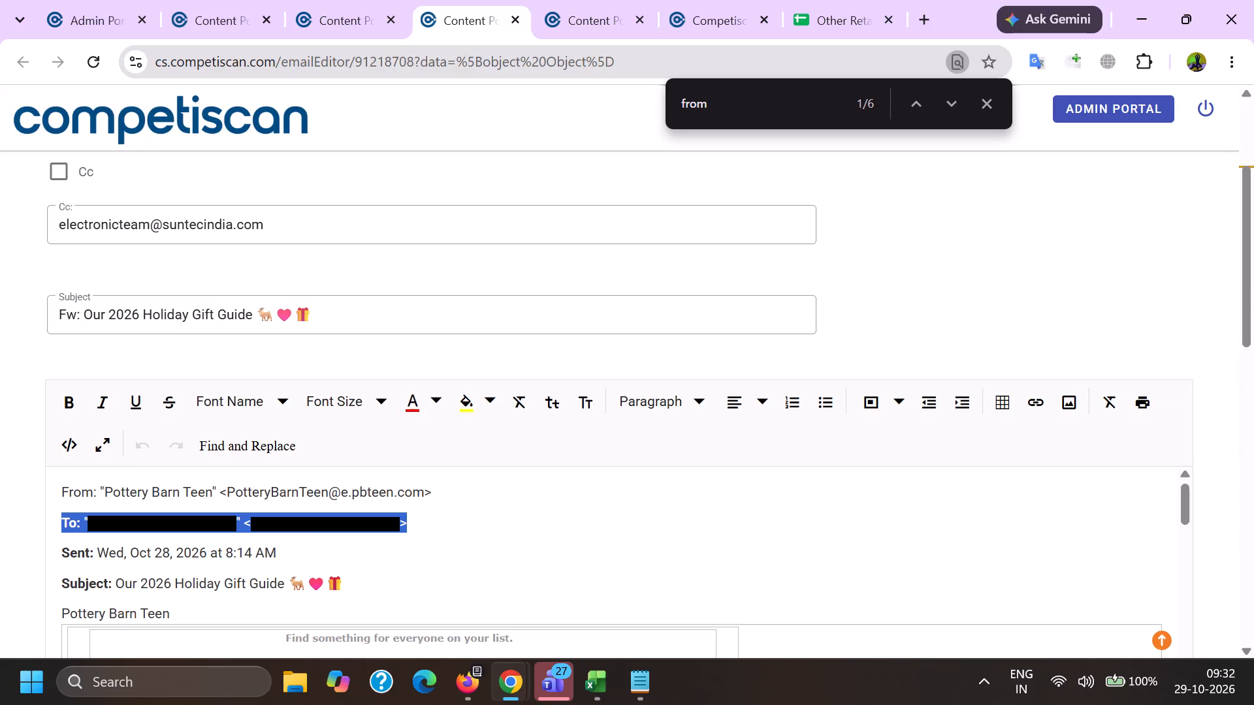
{"action": "key", "text": "BackSpace"}
{"action": "key", "text": "BackSpace"}
{"action": "left_click_drag", "start_coordinate": [213, 489], "coordinate": [490, 494]}
{"action": "key", "text": "BackSpace"}
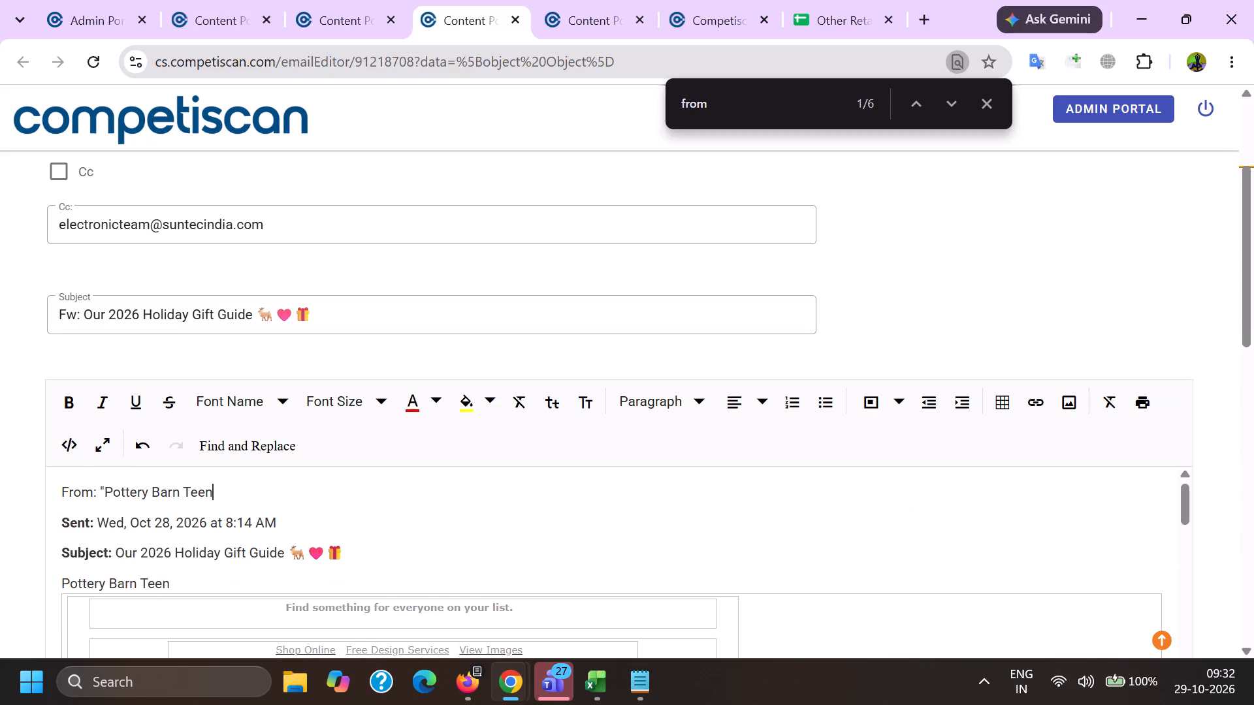
{"action": "left_click", "coordinate": [106, 490]}
{"action": "key", "text": "BackSpace"}
Close up the paragraph gaps so the Sent and Subject lines follow the From line with single line breaks.
{"action": "left_click", "coordinate": [63, 522]}
{"action": "key", "text": "BackSpace"}
{"action": "key", "text": "BackSpace"}
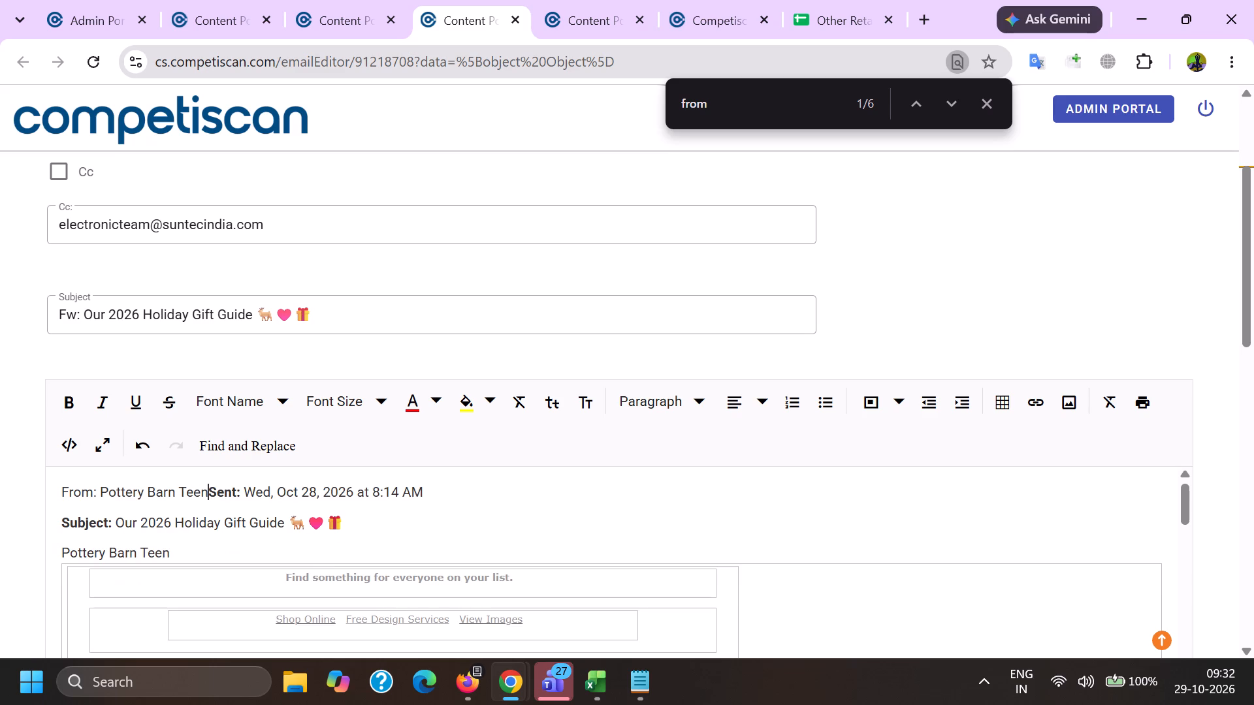
{"action": "key", "text": "shift+Return"}
{"action": "left_click", "coordinate": [61, 544]}
{"action": "key", "text": "BackSpace"}
{"action": "key", "text": "BackSpace"}
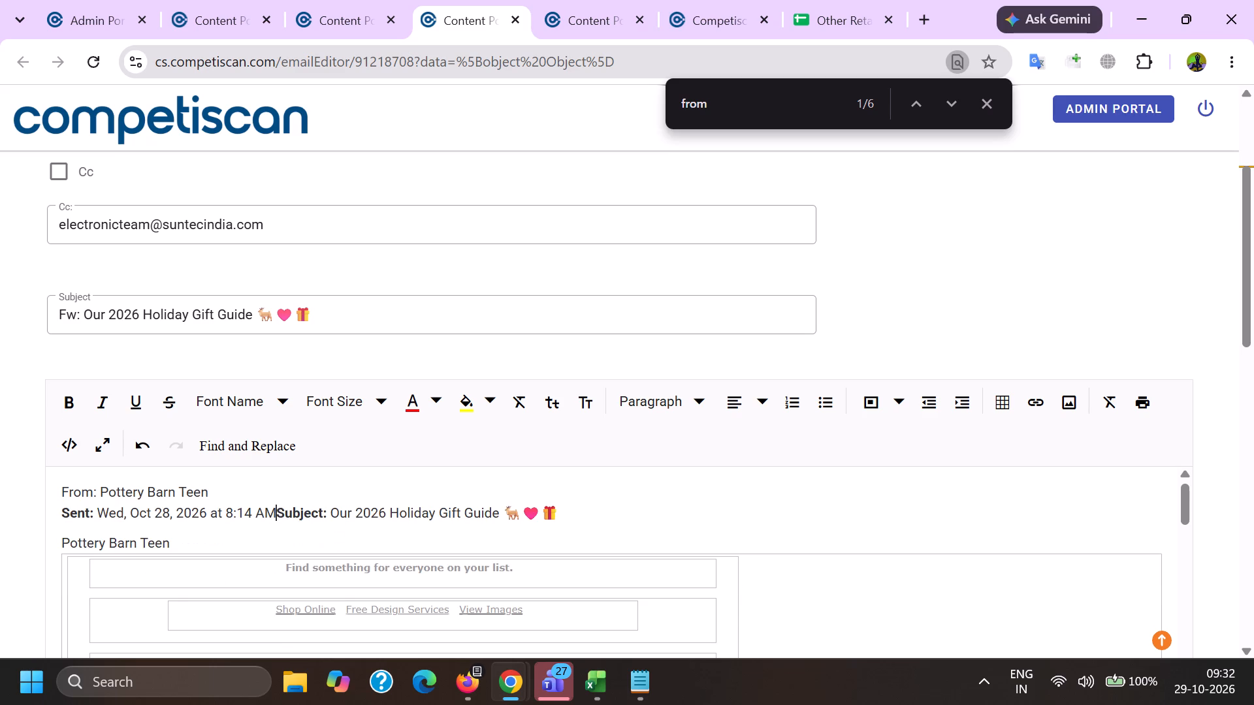
{"action": "key", "text": "shift+Return"}
{"action": "key", "text": "BackSpace"}
Delete the "Pottery Barn Teen" text line between the Subject line and the email content.
{"action": "left_click_drag", "start_coordinate": [54, 563], "coordinate": [56, 563]}
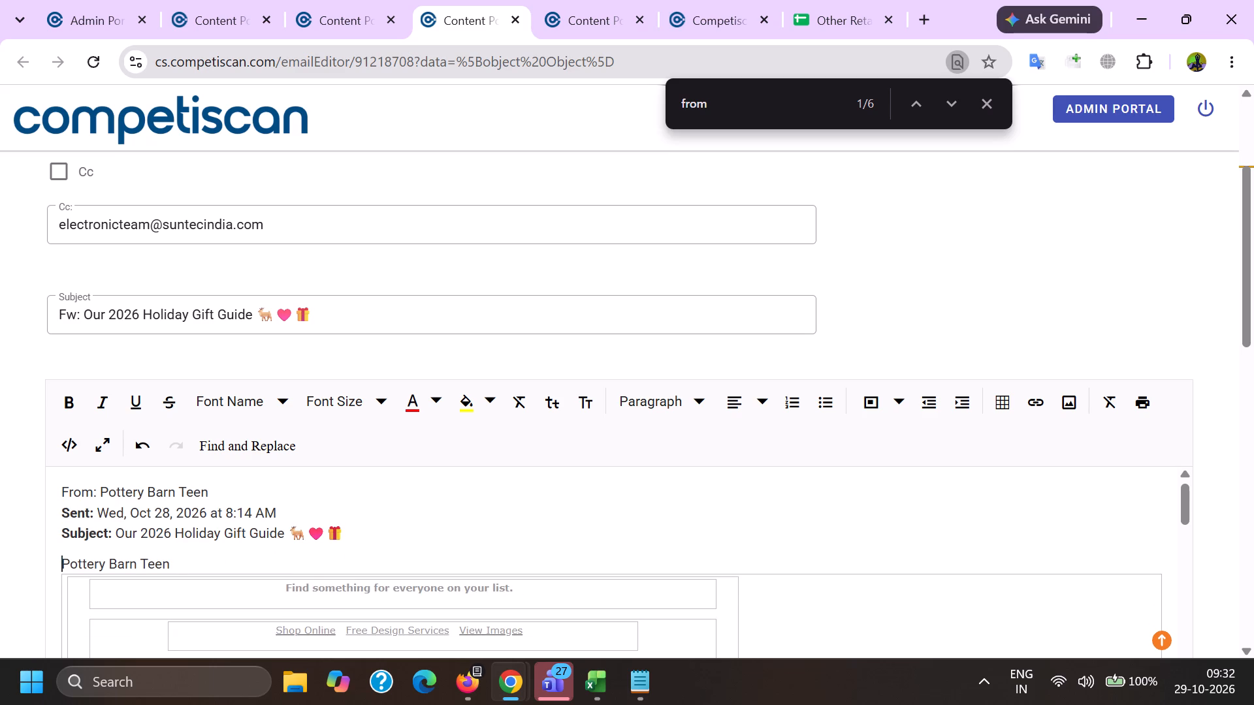
{"action": "left_click_drag", "start_coordinate": [56, 563], "coordinate": [216, 555]}
{"action": "key", "text": "BackSpace"}
Remove the hyperlink from the "View Images" text at the top of the email content.
{"action": "scroll", "coordinate": [453, 282], "scroll_direction": "down", "scroll_amount": 2}
{"action": "left_click", "coordinate": [481, 435]}
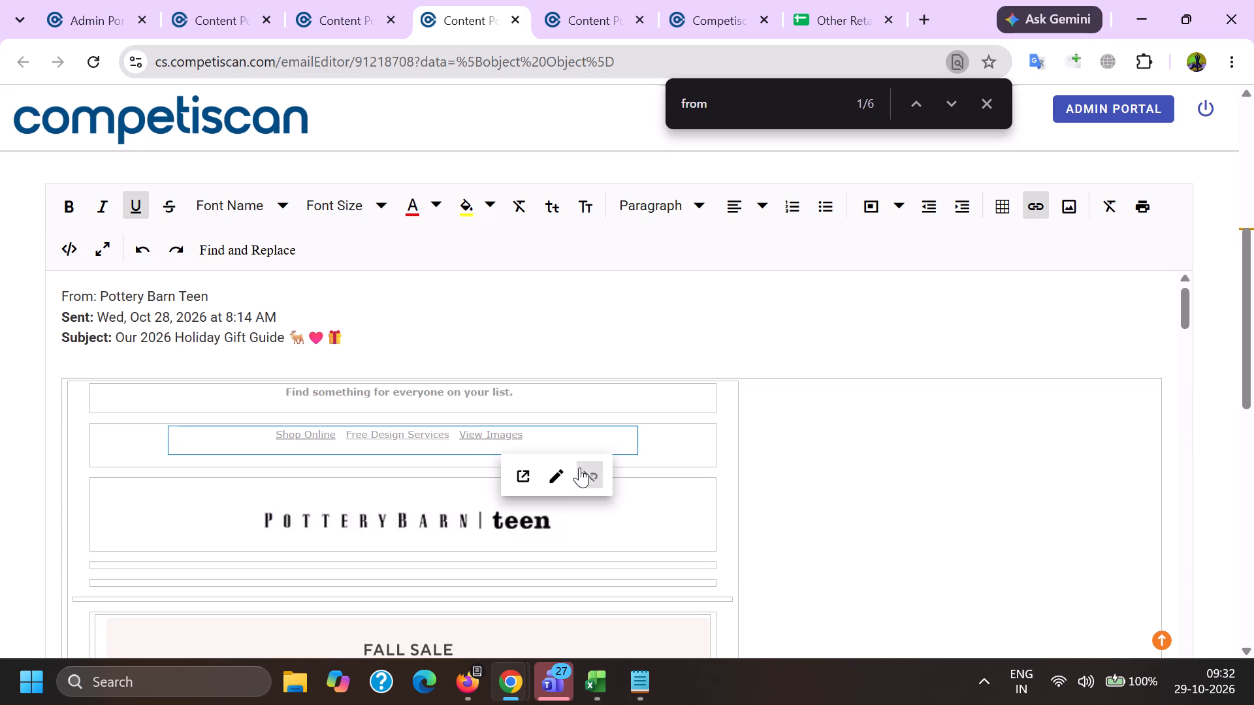
{"action": "left_click", "coordinate": [579, 467]}
Remove the hyperlinks from the Design Crew free design services image and the promotional image below it.
{"action": "scroll", "coordinate": [539, 417], "scroll_direction": "down", "scroll_amount": 20}
{"action": "scroll", "coordinate": [539, 417], "scroll_direction": "down", "scroll_amount": 20}
{"action": "scroll", "coordinate": [539, 417], "scroll_direction": "down", "scroll_amount": 11}
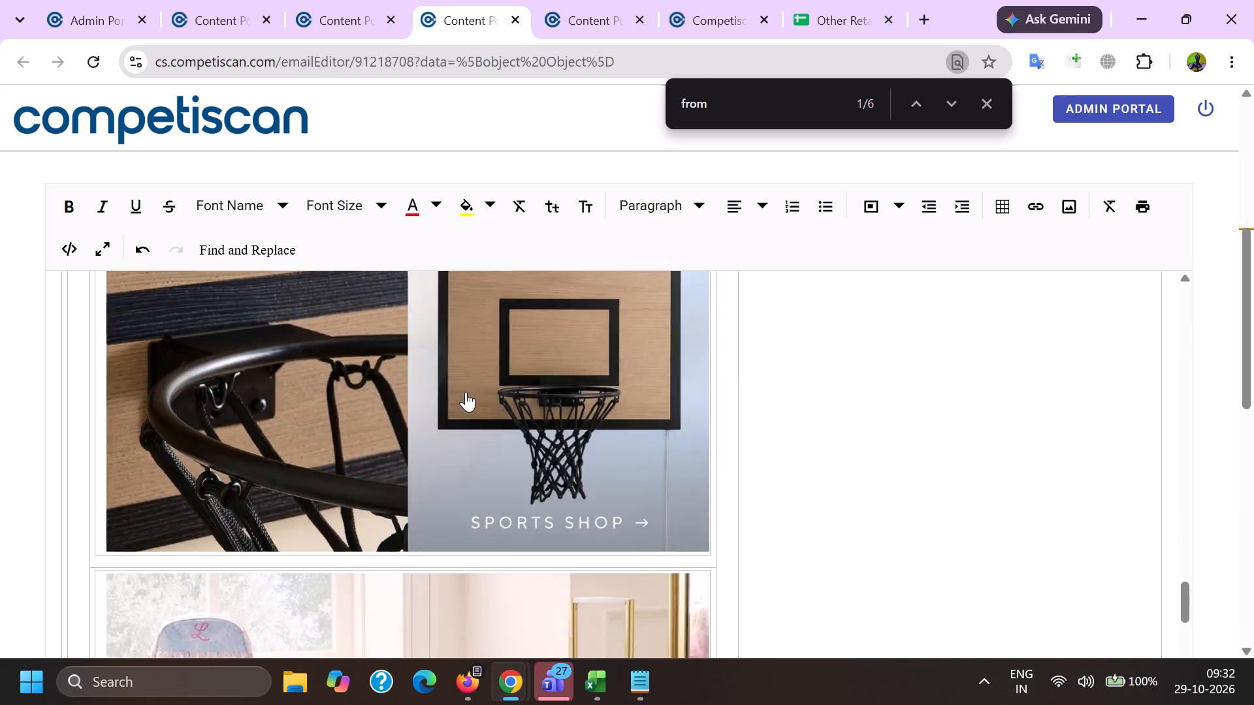
{"action": "scroll", "coordinate": [466, 392], "scroll_direction": "down", "scroll_amount": 15}
{"action": "scroll", "coordinate": [479, 463], "scroll_direction": "up", "scroll_amount": 8}
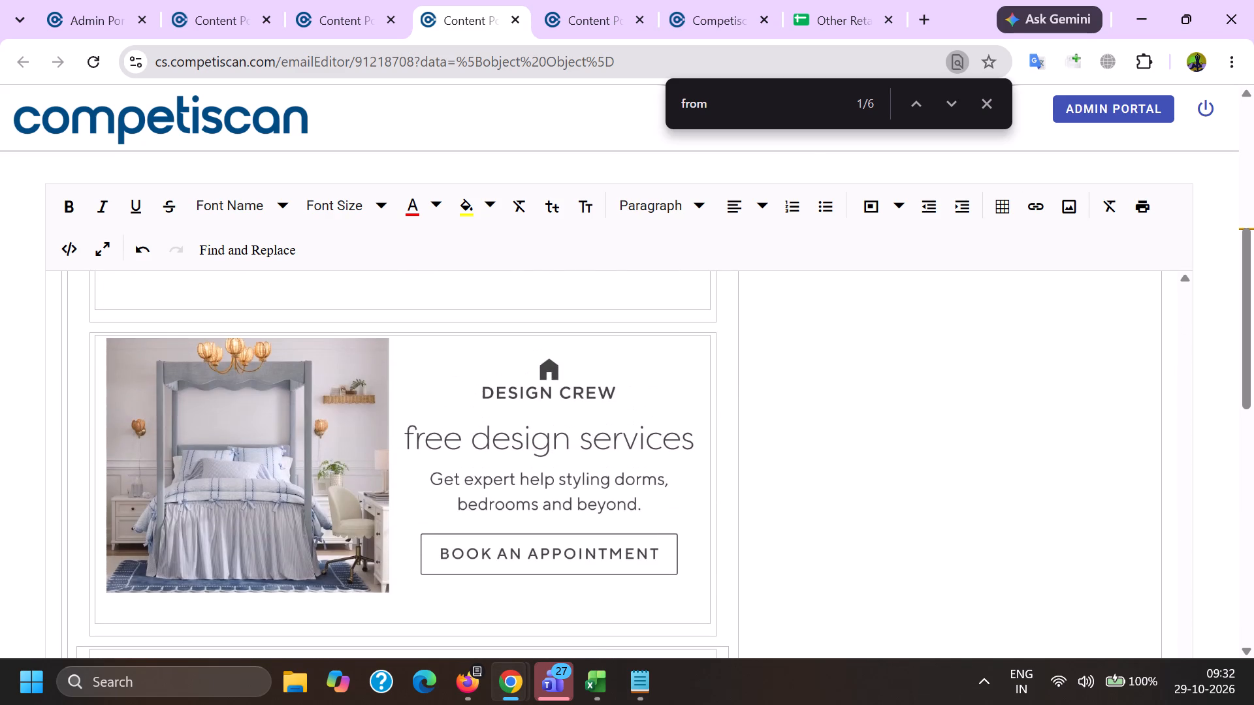
{"action": "right_click", "coordinate": [499, 467]}
{"action": "left_click", "coordinate": [387, 474]}
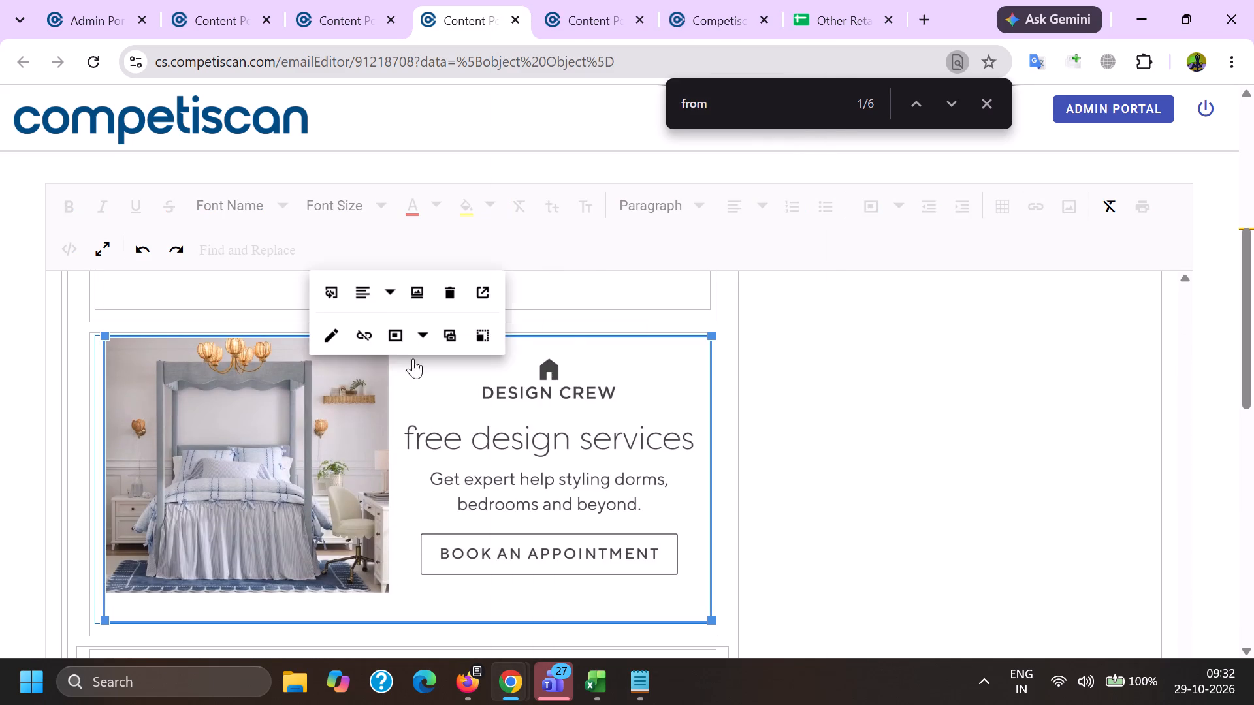
{"action": "left_click", "coordinate": [376, 339]}
{"action": "scroll", "coordinate": [378, 454], "scroll_direction": "down", "scroll_amount": 19}
{"action": "scroll", "coordinate": [310, 550], "scroll_direction": "up", "scroll_amount": 1}
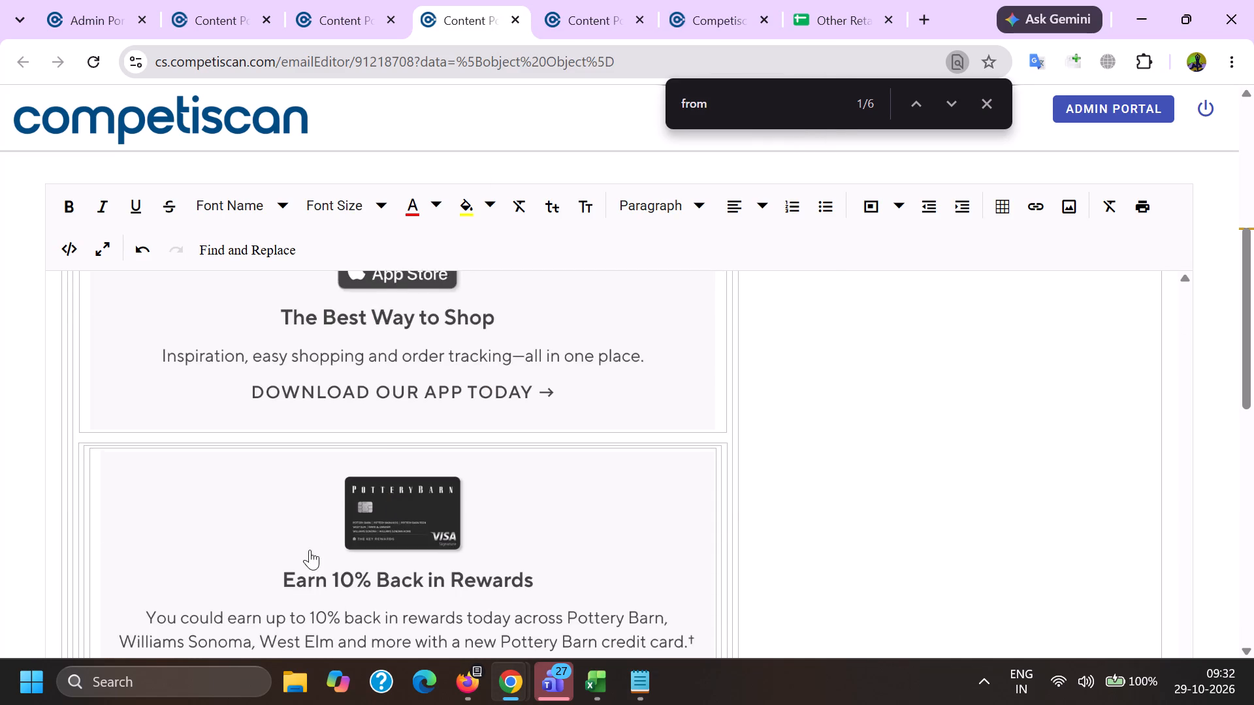
{"action": "scroll", "coordinate": [310, 550], "scroll_direction": "up", "scroll_amount": 1}
{"action": "left_click", "coordinate": [321, 541]}
{"action": "left_click", "coordinate": [357, 385]}
{"action": "scroll", "coordinate": [356, 411], "scroll_direction": "down", "scroll_amount": 5}
{"action": "left_click", "coordinate": [272, 512]}
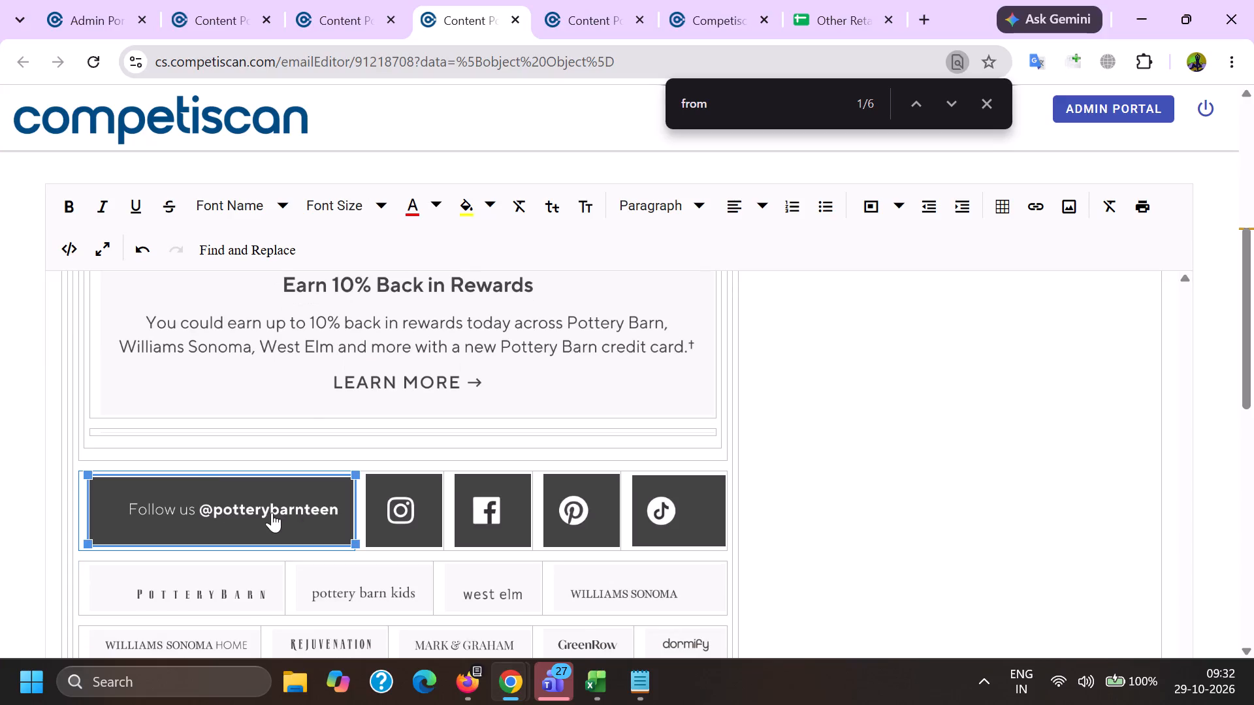
{"action": "left_click", "coordinate": [179, 445]}
{"action": "left_click", "coordinate": [402, 519]}
{"action": "left_click", "coordinate": [413, 443]}
{"action": "left_click", "coordinate": [463, 507]}
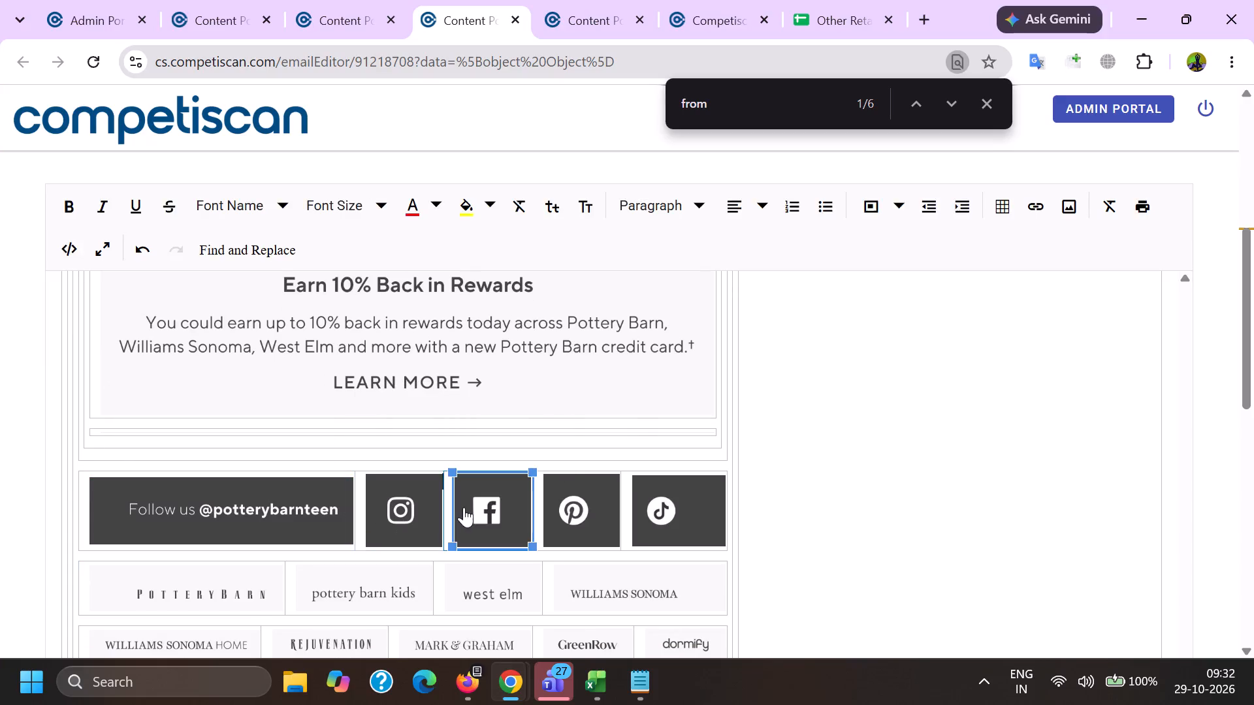
{"action": "left_click", "coordinate": [507, 446]}
{"action": "left_click", "coordinate": [609, 539]}
{"action": "left_click", "coordinate": [592, 455]}
{"action": "left_click", "coordinate": [672, 529]}
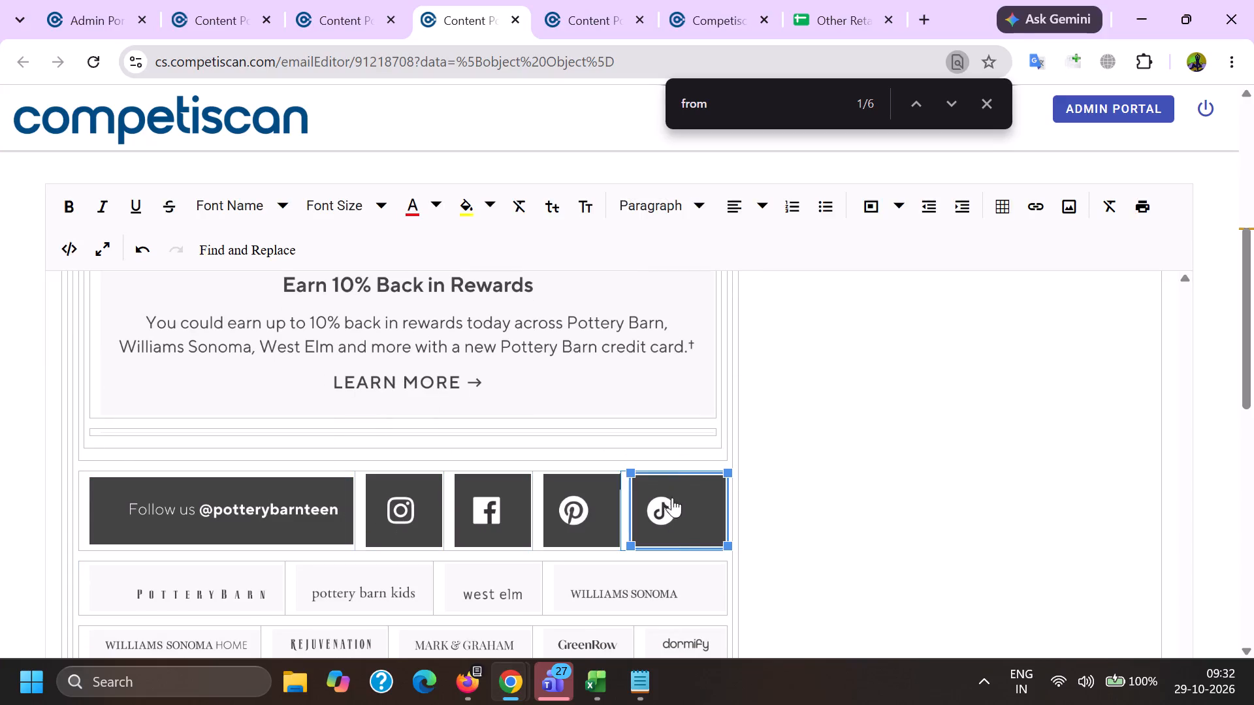
{"action": "left_click", "coordinate": [682, 446]}
Remove the hyperlink from the unsubscribe "Click here" text in the email footer.
{"action": "scroll", "coordinate": [430, 397], "scroll_direction": "down", "scroll_amount": 7}
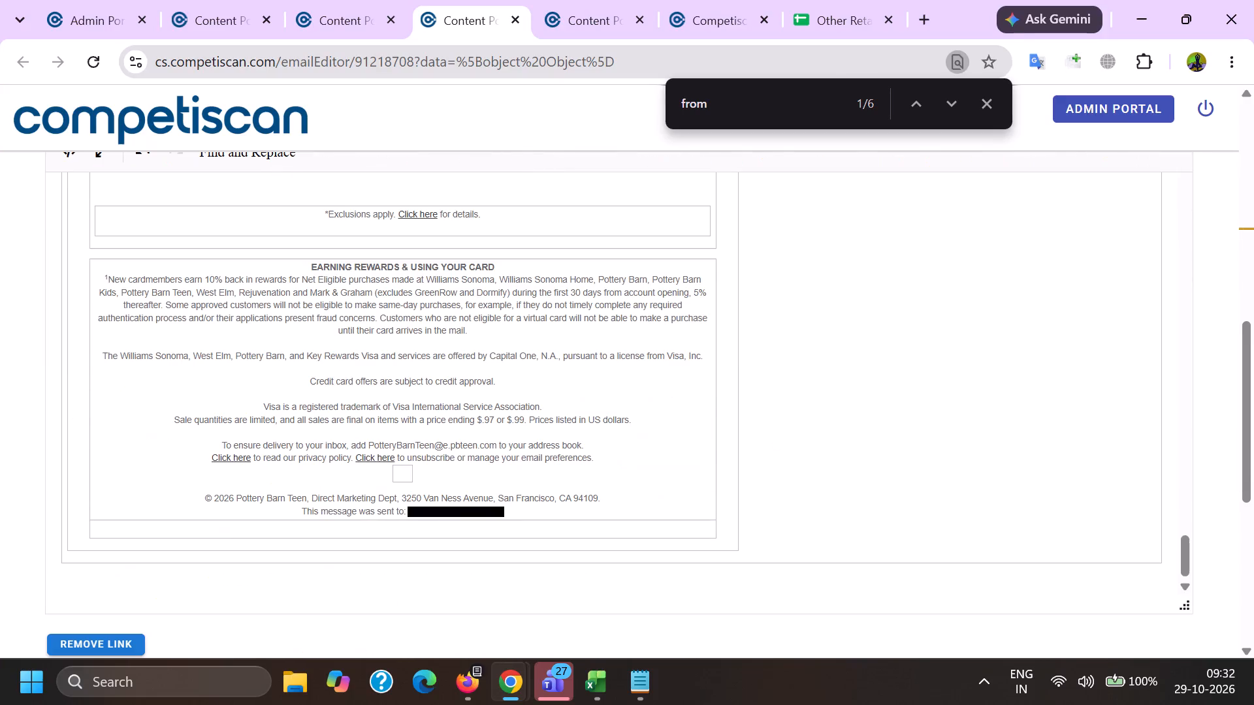
{"action": "left_click", "coordinate": [384, 458]}
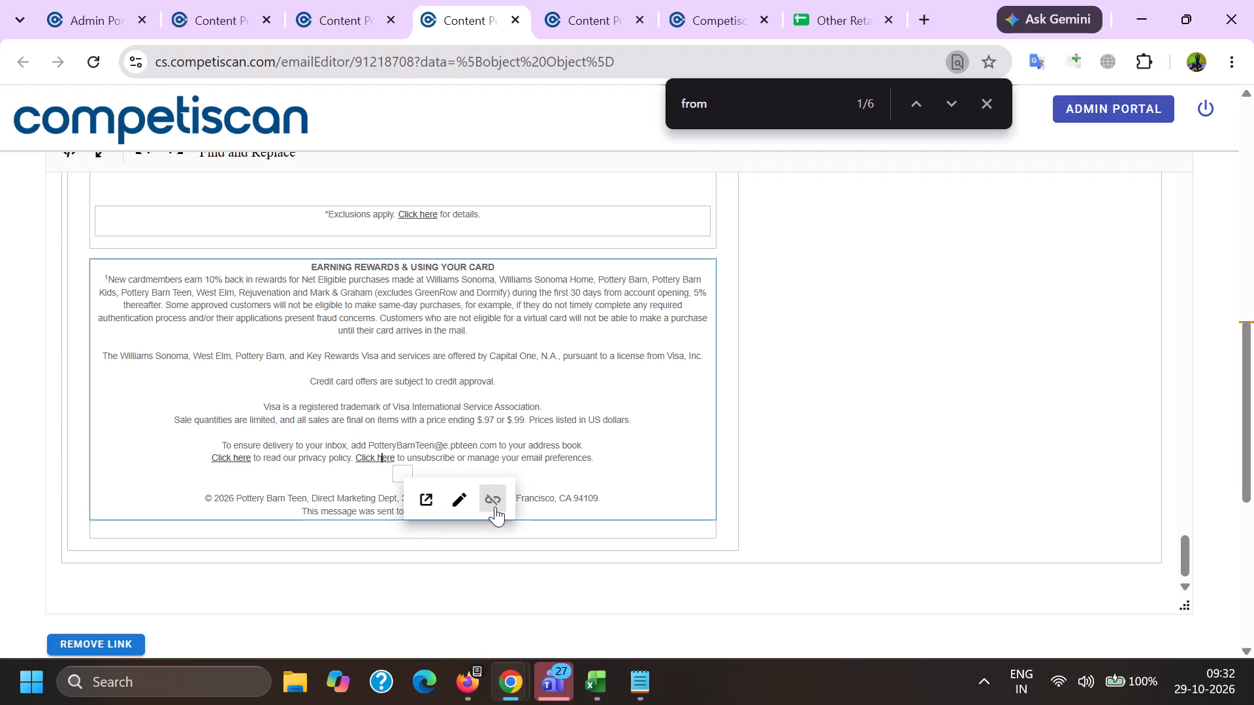
{"action": "left_click", "coordinate": [495, 507]}
Delete the recipient's address after "This message was sent to:" and the sender's address from the footer's address-book sentence.
{"action": "left_click_drag", "start_coordinate": [407, 513], "coordinate": [611, 518]}
{"action": "key", "text": "BackSpace"}
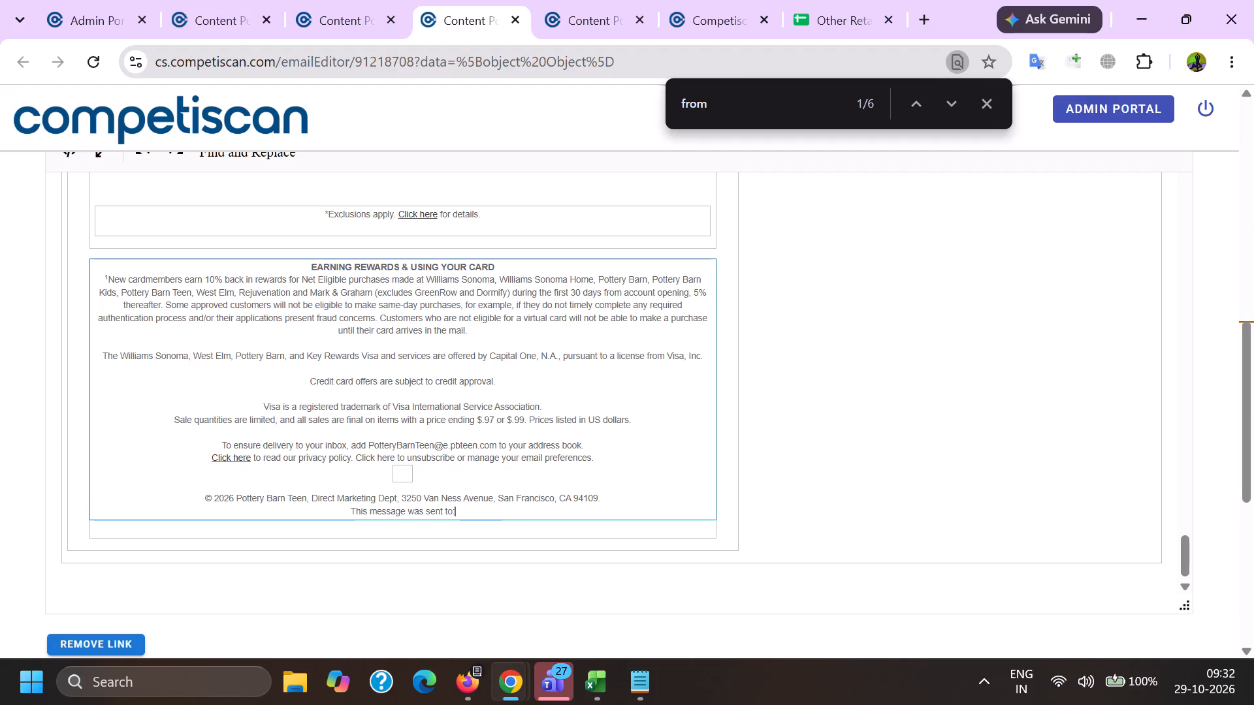
{"action": "left_click_drag", "start_coordinate": [368, 446], "coordinate": [499, 443]}
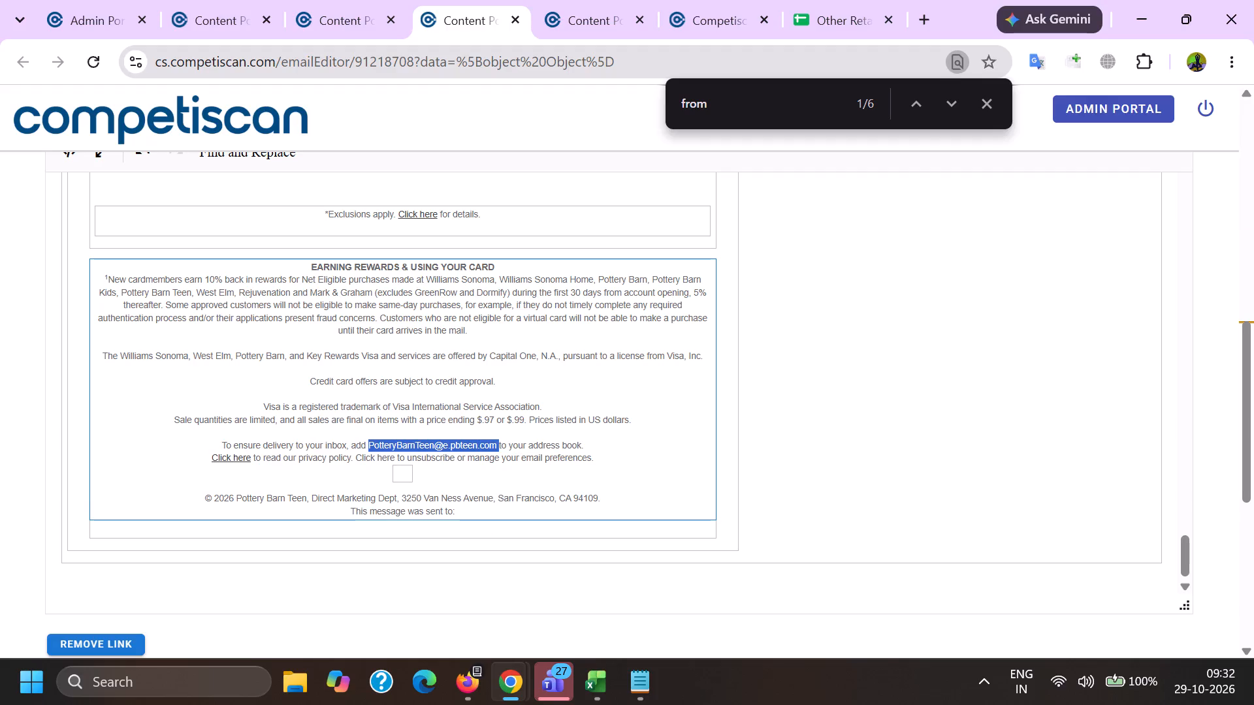
{"action": "left_click_drag", "start_coordinate": [499, 443], "coordinate": [500, 443]}
{"action": "key", "text": "BackSpace"}
{"action": "key", "text": "t"}
Save the product info for the edited email 91218708.
{"action": "scroll", "coordinate": [401, 446], "scroll_direction": "down", "scroll_amount": 10}
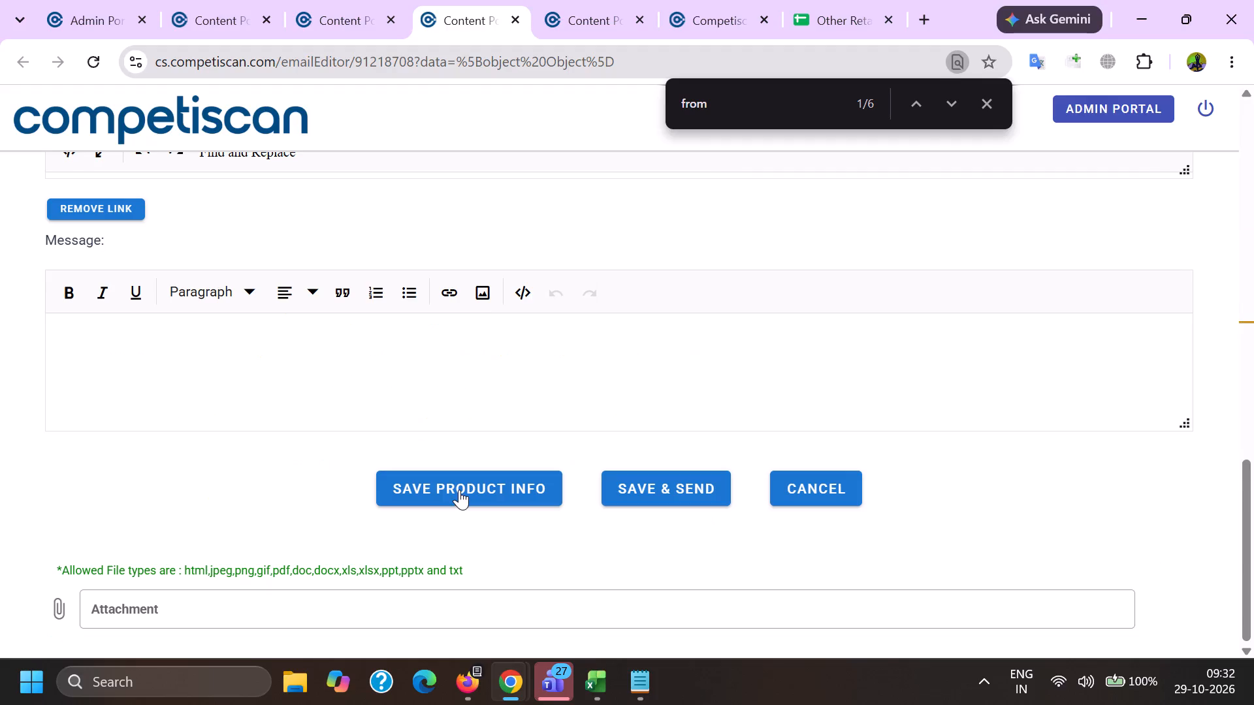
{"action": "scroll", "coordinate": [459, 490], "scroll_direction": "down", "scroll_amount": 2}
{"action": "left_click", "coordinate": [457, 482]}
{"action": "left_click", "coordinate": [641, 405]}
{"action": "left_click", "coordinate": [598, 0]}
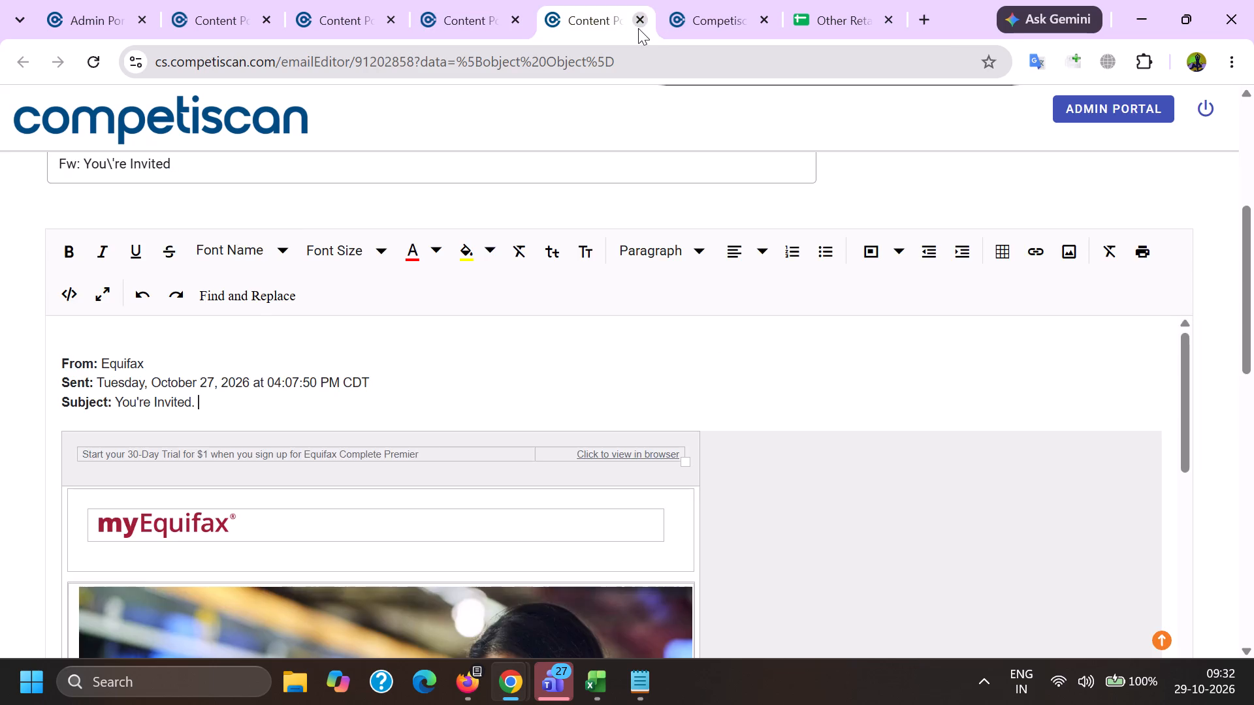
{"action": "left_click", "coordinate": [638, 25]}
Copy the product 20952851 link from cell D7069 of Excel's may 26 sheet and open it in a new Chrome tab.
{"action": "left_click", "coordinate": [604, 691]}
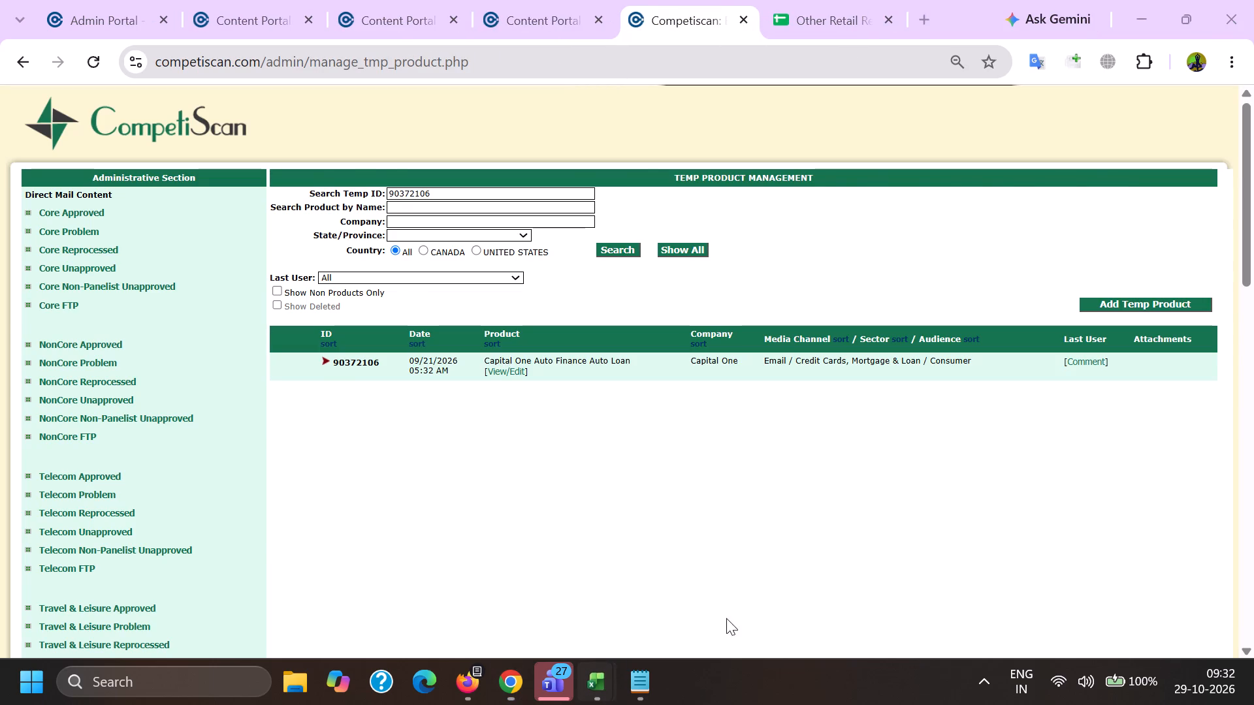
{"action": "left_click", "coordinate": [779, 594]}
{"action": "scroll", "coordinate": [527, 444], "scroll_direction": "up", "scroll_amount": 14}
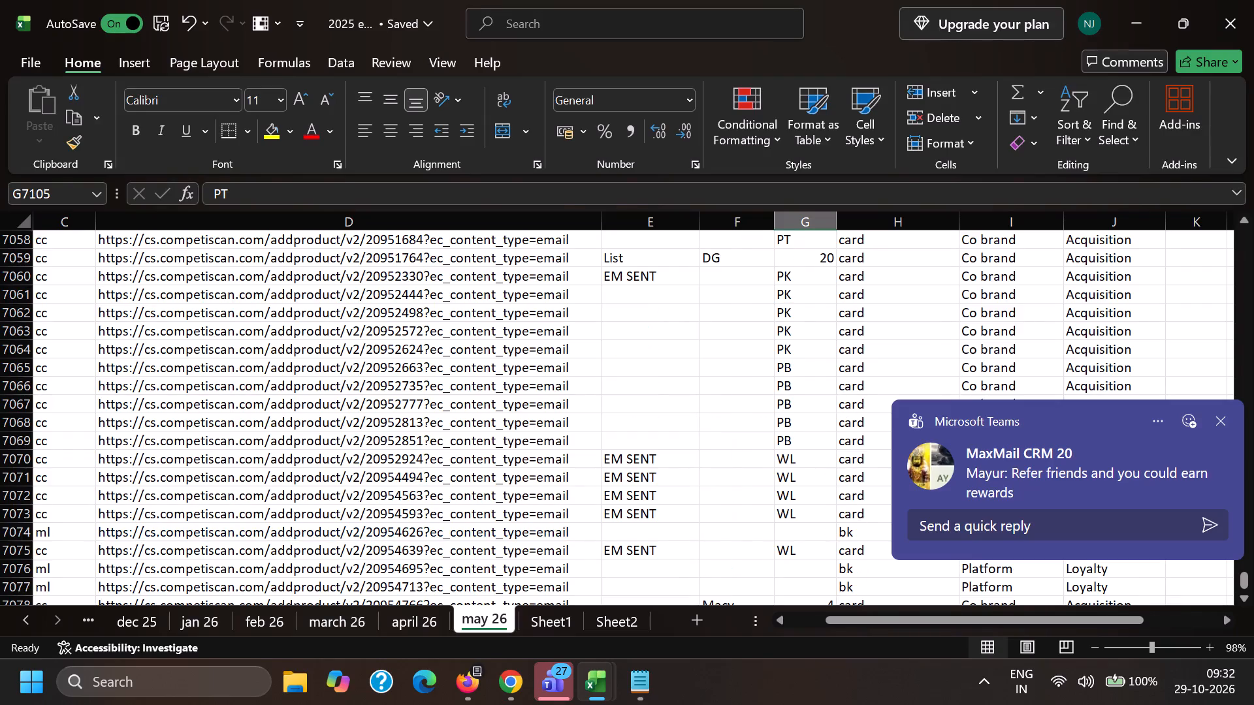
{"action": "left_click", "coordinate": [507, 446]}
{"action": "key", "text": "ctrl+c"}
{"action": "key", "text": "alt+Tab"}
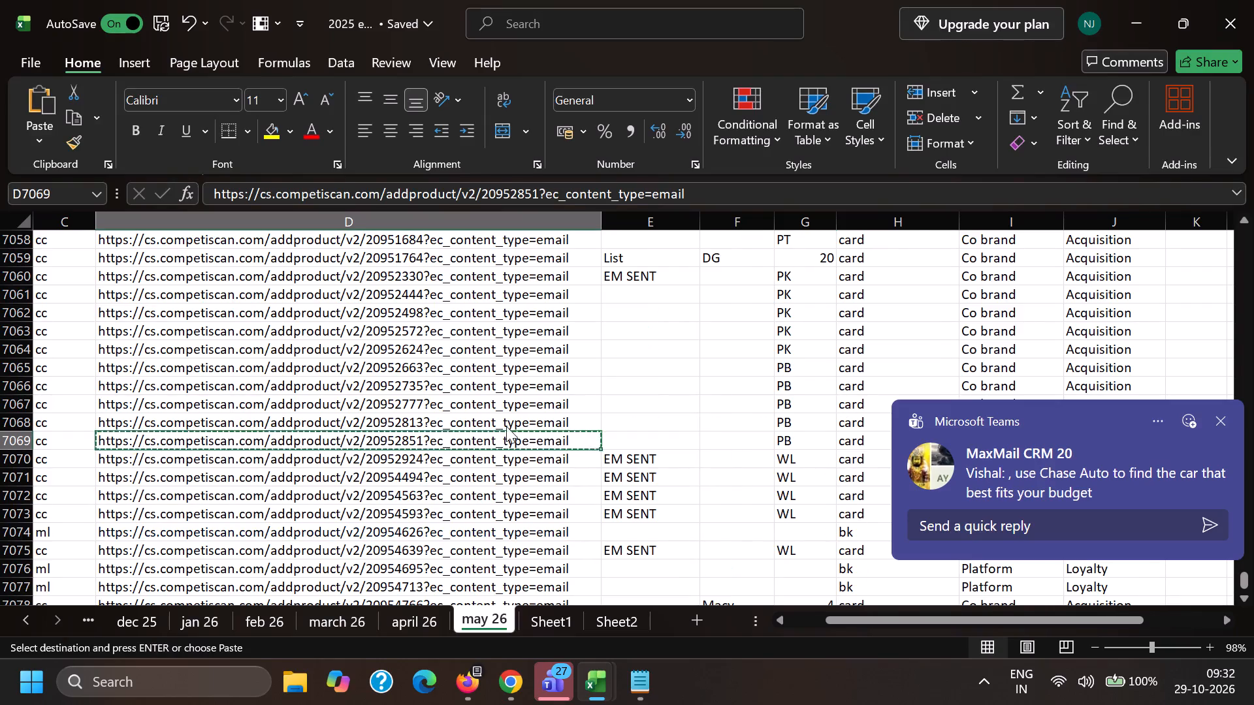
{"action": "left_click", "coordinate": [924, 14]}
{"action": "key", "text": "ctrl+v"}
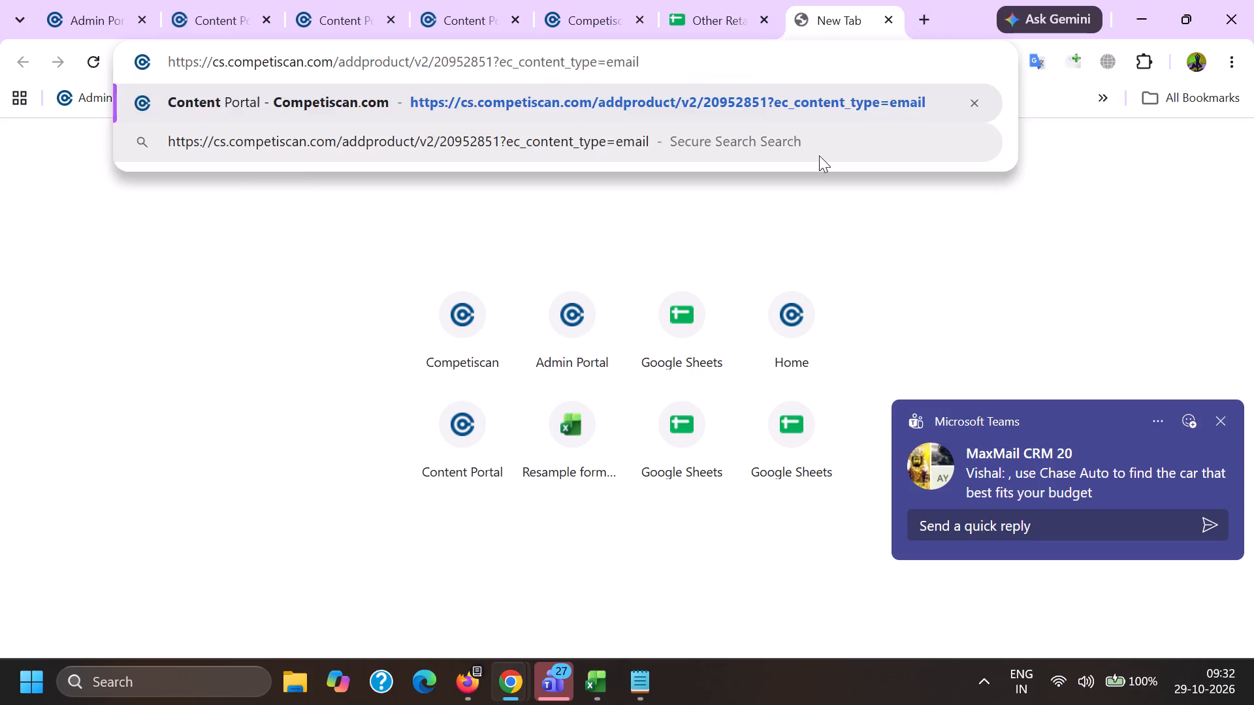
{"action": "key", "text": "Return"}
Return to email 91218708's editor and open its product management form.
{"action": "left_click", "coordinate": [500, 0]}
{"action": "left_click", "coordinate": [0, 401]}
{"action": "scroll", "coordinate": [1, 493], "scroll_direction": "up", "scroll_amount": 7}
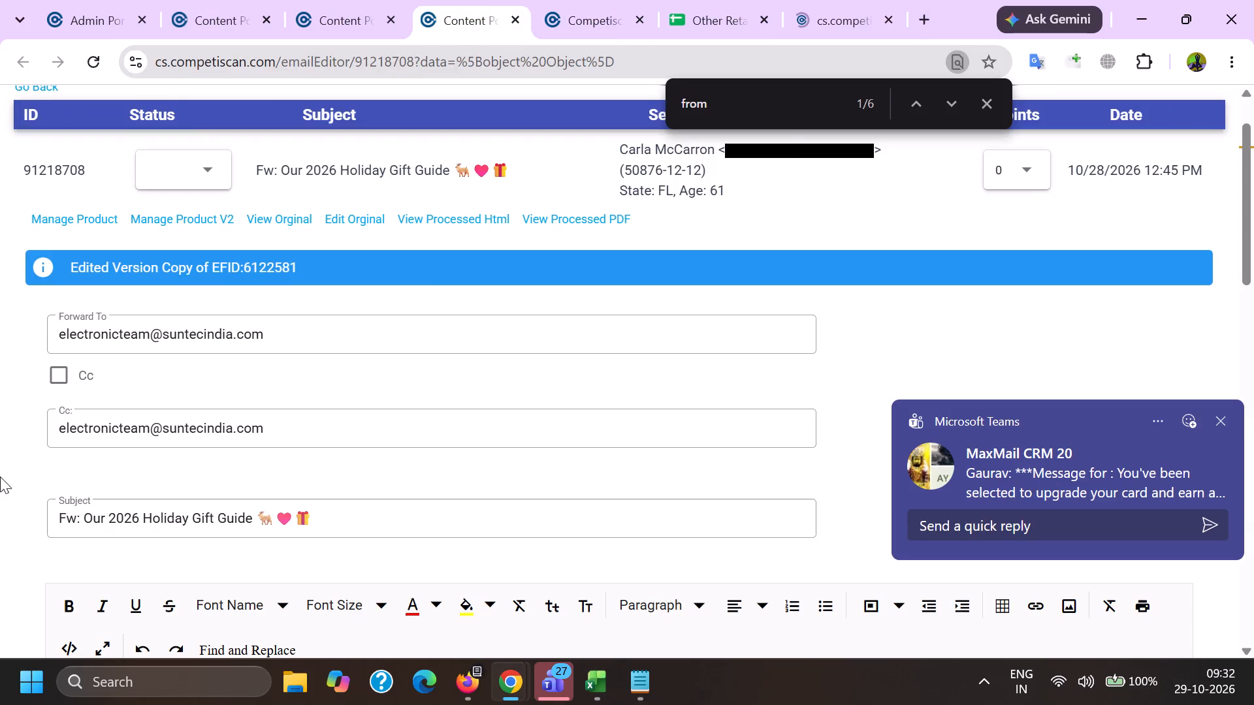
{"action": "scroll", "coordinate": [0, 477], "scroll_direction": "up", "scroll_amount": 5}
{"action": "left_click", "coordinate": [61, 285]}
Copy "Pottery Barn Teen" from the From line of the email in the editor.
{"action": "key", "text": "alt+Tab"}
{"action": "scroll", "coordinate": [211, 369], "scroll_direction": "down", "scroll_amount": 5}
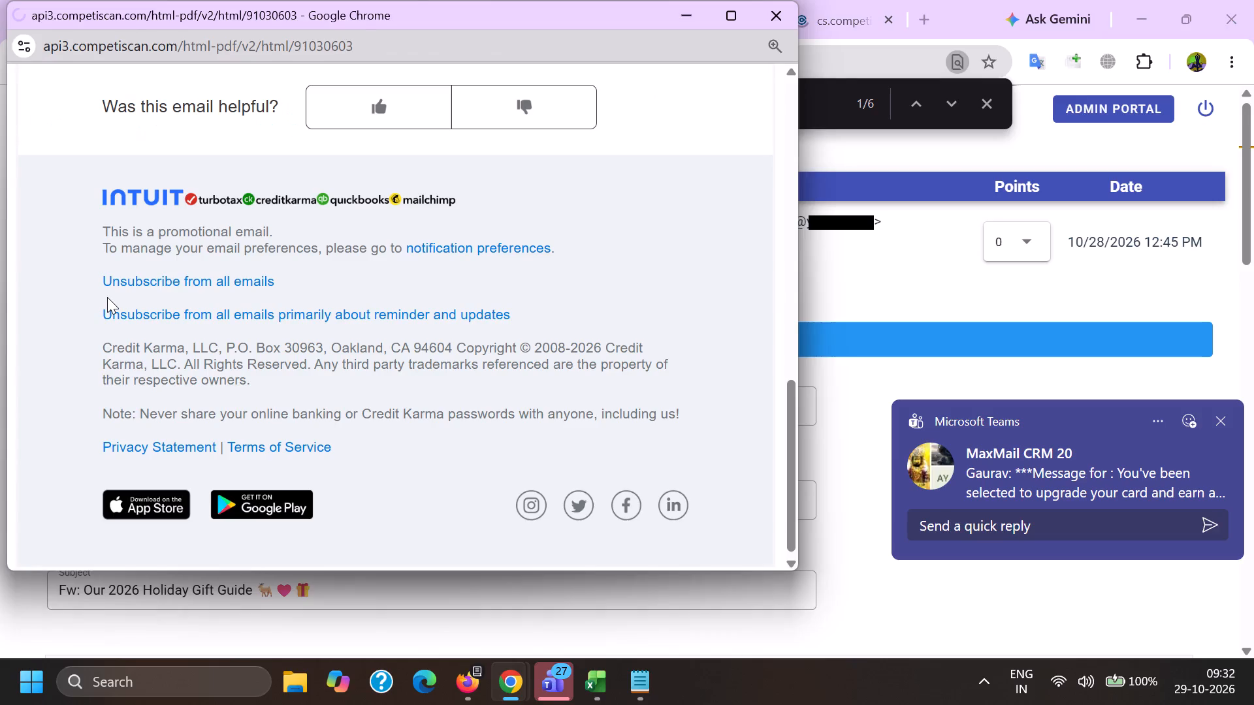
{"action": "left_click", "coordinate": [123, 445]}
{"action": "key", "text": "Page_Up"}
{"action": "key", "text": "Page_Up"}
{"action": "key", "text": "Page_Up"}
{"action": "key", "text": "Page_Up"}
{"action": "key", "text": "Page_Up"}
{"action": "key", "text": "Page_Up"}
{"action": "key", "text": "Page_Up"}
{"action": "key", "text": "Page_Up"}
{"action": "key", "text": "Page_Up"}
{"action": "key", "text": "Page_Up"}
{"action": "key", "text": "Page_Up"}
{"action": "key", "text": "Page_Up"}
{"action": "key", "text": "Page_Up"}
{"action": "key", "text": "Page_Up"}
{"action": "key", "text": "Page_Up"}
{"action": "key", "text": "Page_Up"}
{"action": "key", "text": "Page_Up"}
{"action": "key", "text": "Page_Up"}
{"action": "key", "text": "Page_Up"}
{"action": "key", "text": "Page_Up"}
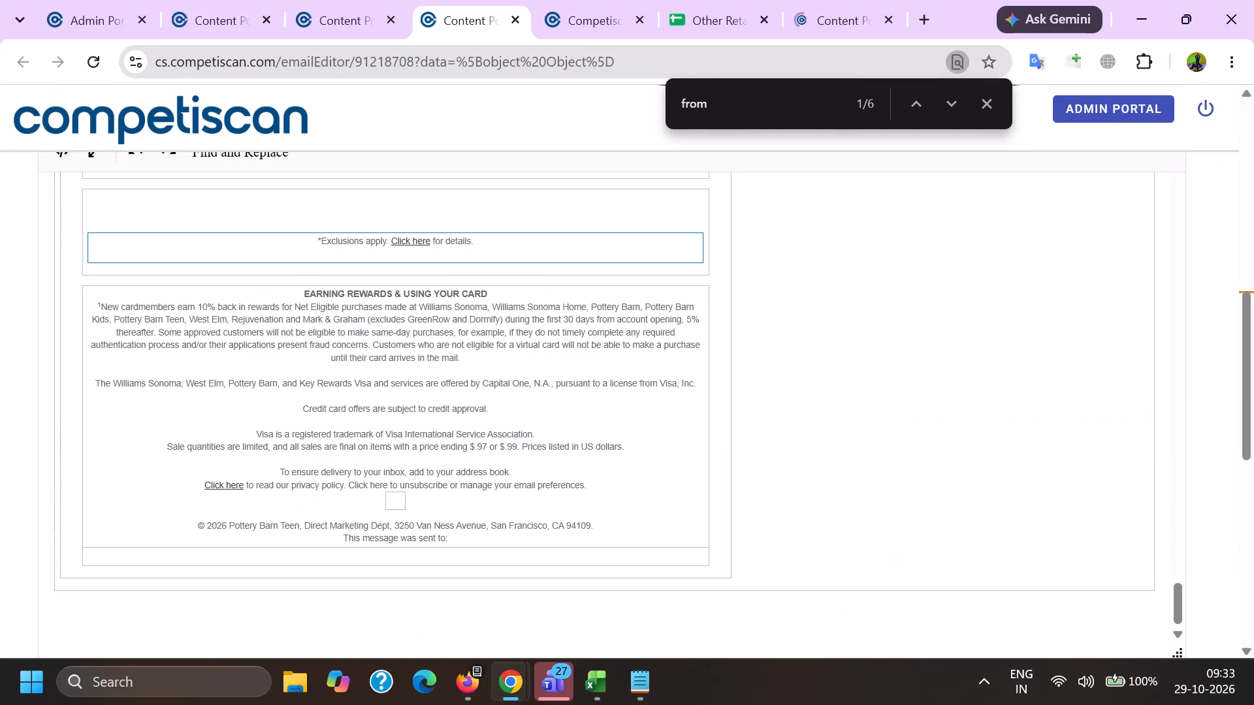
{"action": "scroll", "coordinate": [141, 300], "scroll_direction": "down", "scroll_amount": 5}
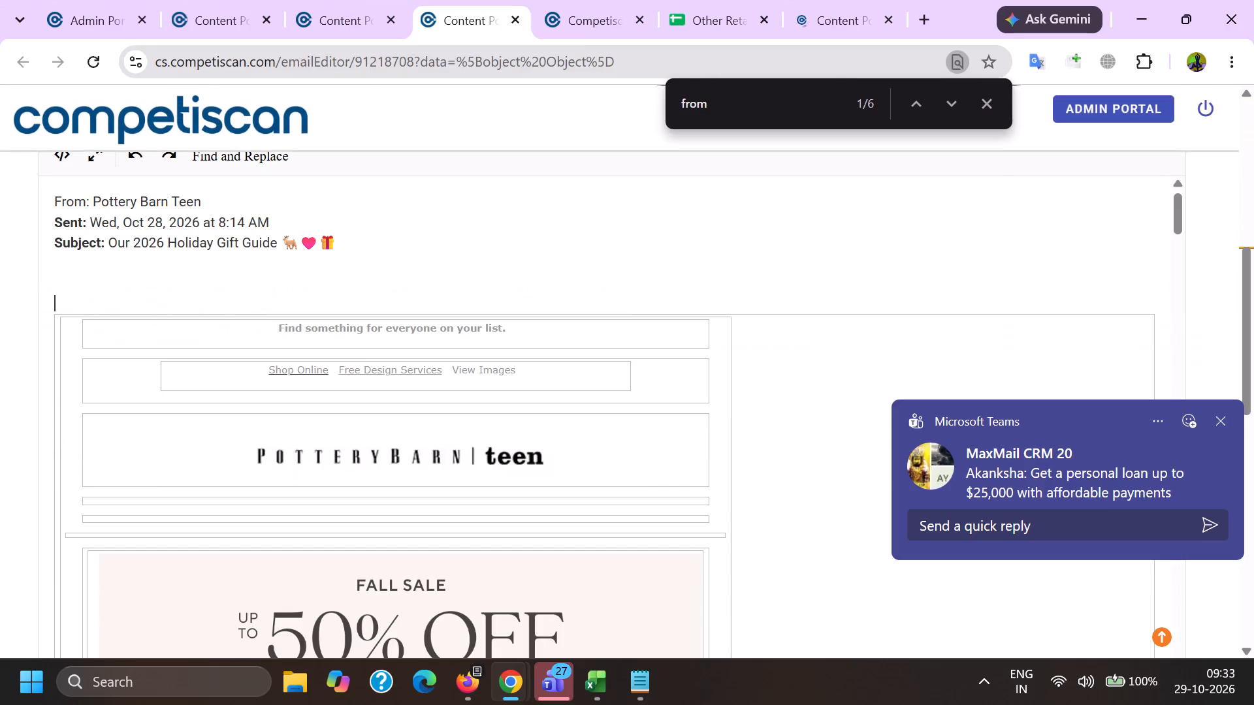
{"action": "double_click", "coordinate": [103, 202]}
{"action": "left_click", "coordinate": [182, 202], "text": "shift"}
{"action": "key", "text": "ctrl+c"}
In product form 91218708, add Capital One as a second company and Pottery Barn Teen as the affinity/association.
{"action": "key", "text": "alt+Tab"}
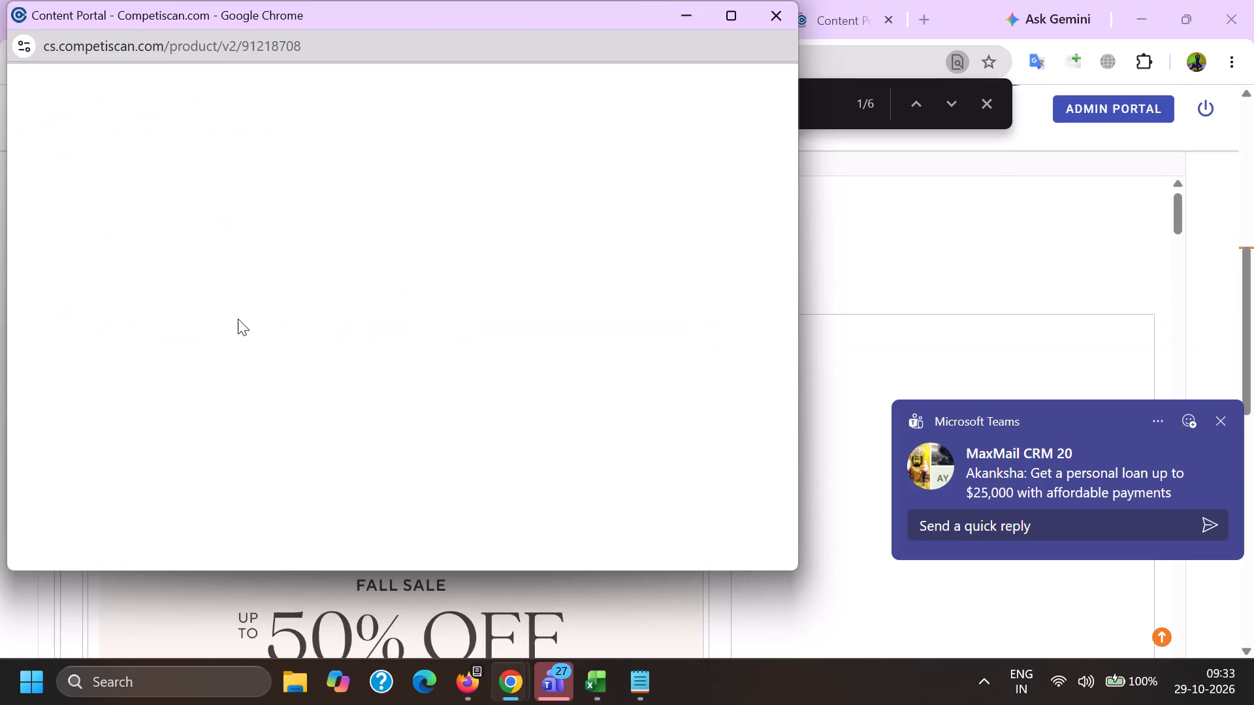
{"action": "scroll", "coordinate": [329, 219], "scroll_direction": "down", "scroll_amount": 10}
{"action": "left_click", "coordinate": [352, 305]}
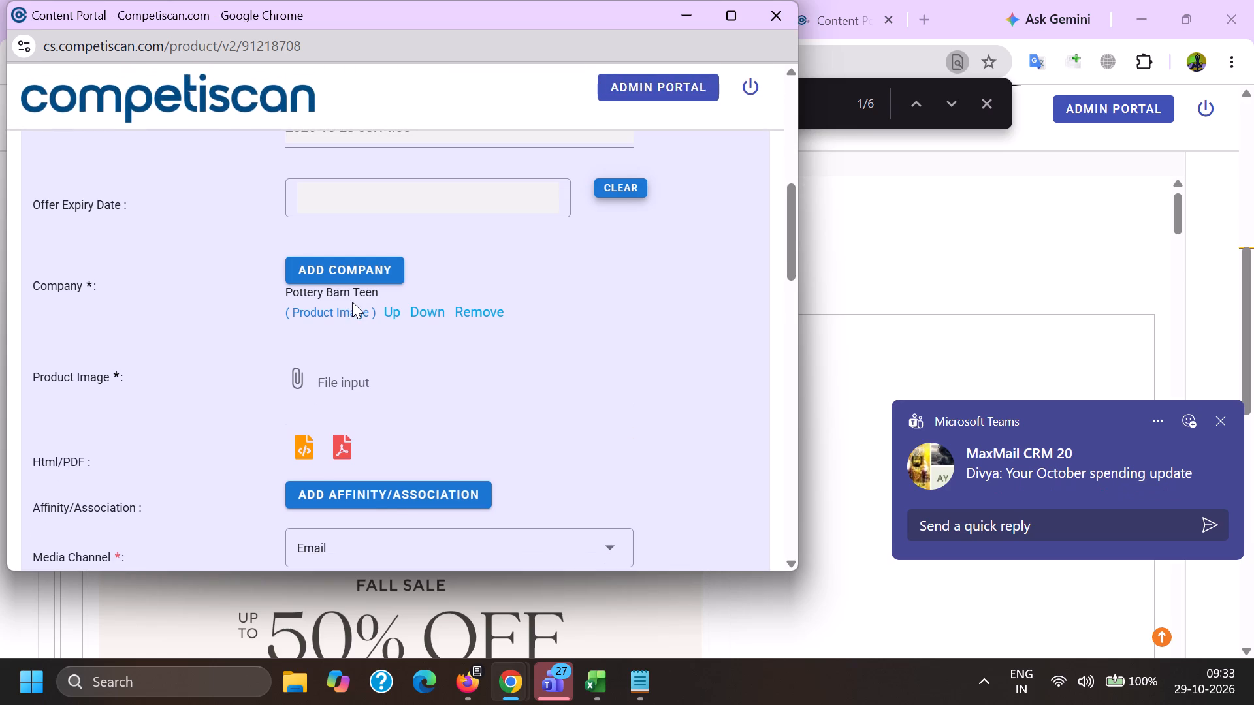
{"action": "left_click", "coordinate": [346, 276]}
{"action": "type", "text": "ca"}
{"action": "key", "text": "p"}
{"action": "key", "text": "i"}
{"action": "key", "text": "t"}
{"action": "key", "text": "a"}
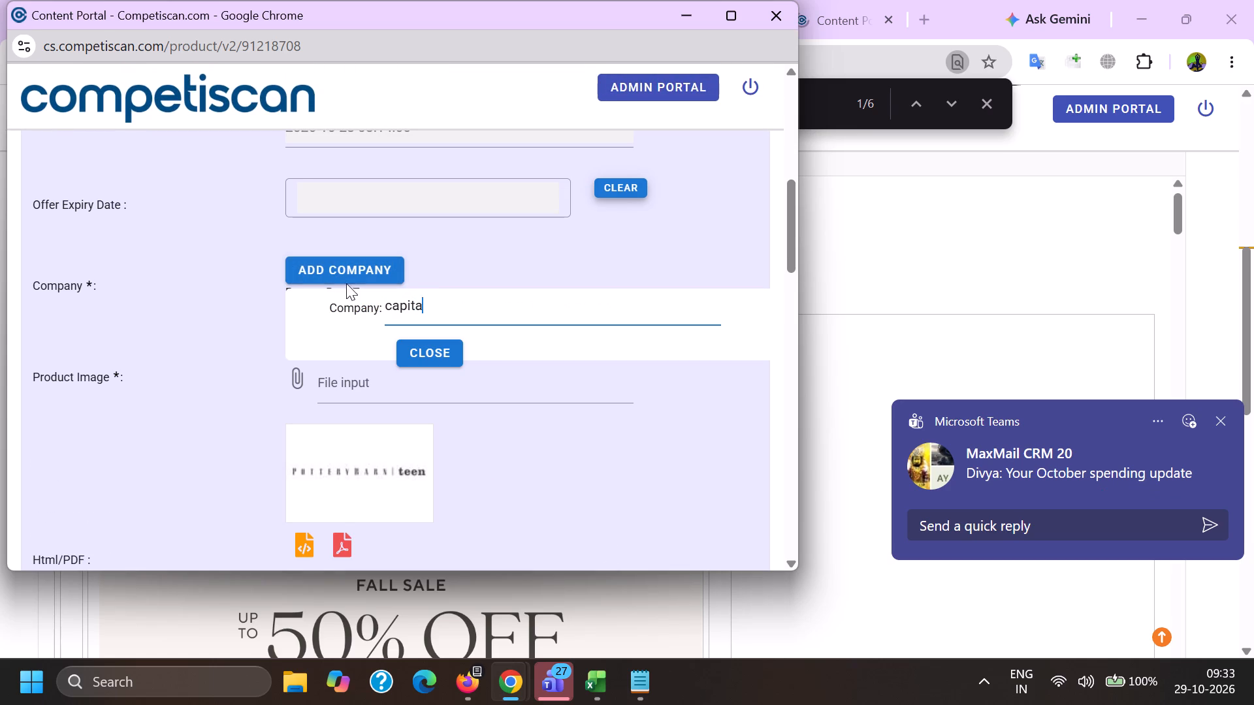
{"action": "key", "text": "l"}
{"action": "key", "text": "space"}
{"action": "type", "text": "on"}
{"action": "key", "text": "e"}
{"action": "scroll", "coordinate": [347, 279], "scroll_direction": "down", "scroll_amount": 3}
{"action": "left_click", "coordinate": [379, 290]}
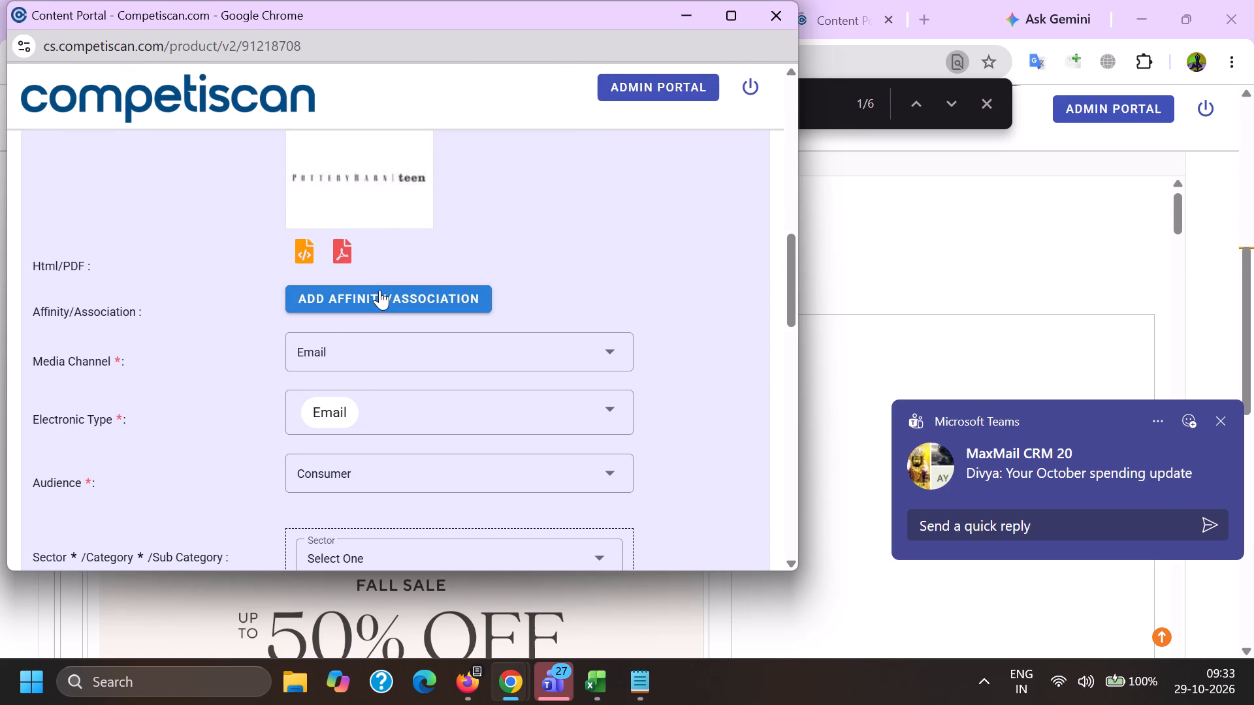
{"action": "left_click", "coordinate": [488, 317]}
{"action": "key", "text": "ctrl+v"}
{"action": "scroll", "coordinate": [453, 417], "scroll_direction": "up", "scroll_amount": 3}
{"action": "left_click", "coordinate": [438, 353]}
{"action": "scroll", "coordinate": [372, 252], "scroll_direction": "down", "scroll_amount": 5}
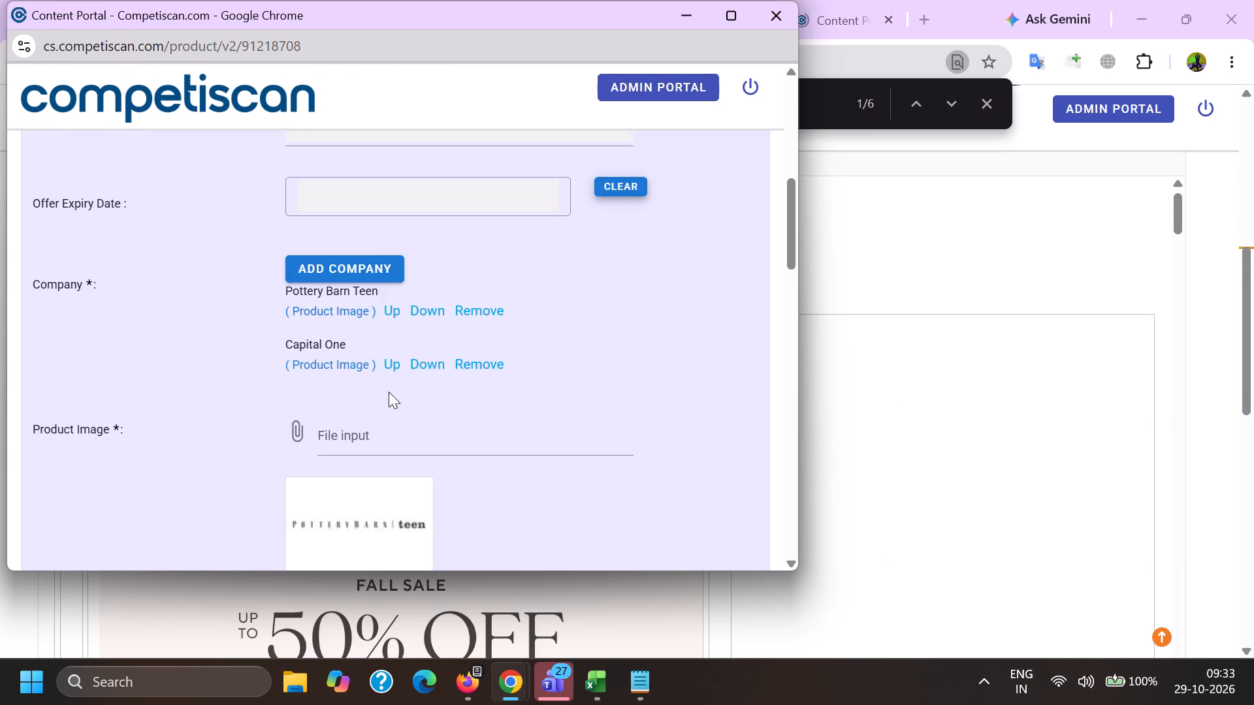
{"action": "left_click", "coordinate": [455, 237]}
Add the product classification with sector Retail, category Home and sub category Furniture.
{"action": "scroll", "coordinate": [331, 154], "scroll_direction": "down", "scroll_amount": 3}
{"action": "scroll", "coordinate": [331, 328], "scroll_direction": "up", "scroll_amount": 1}
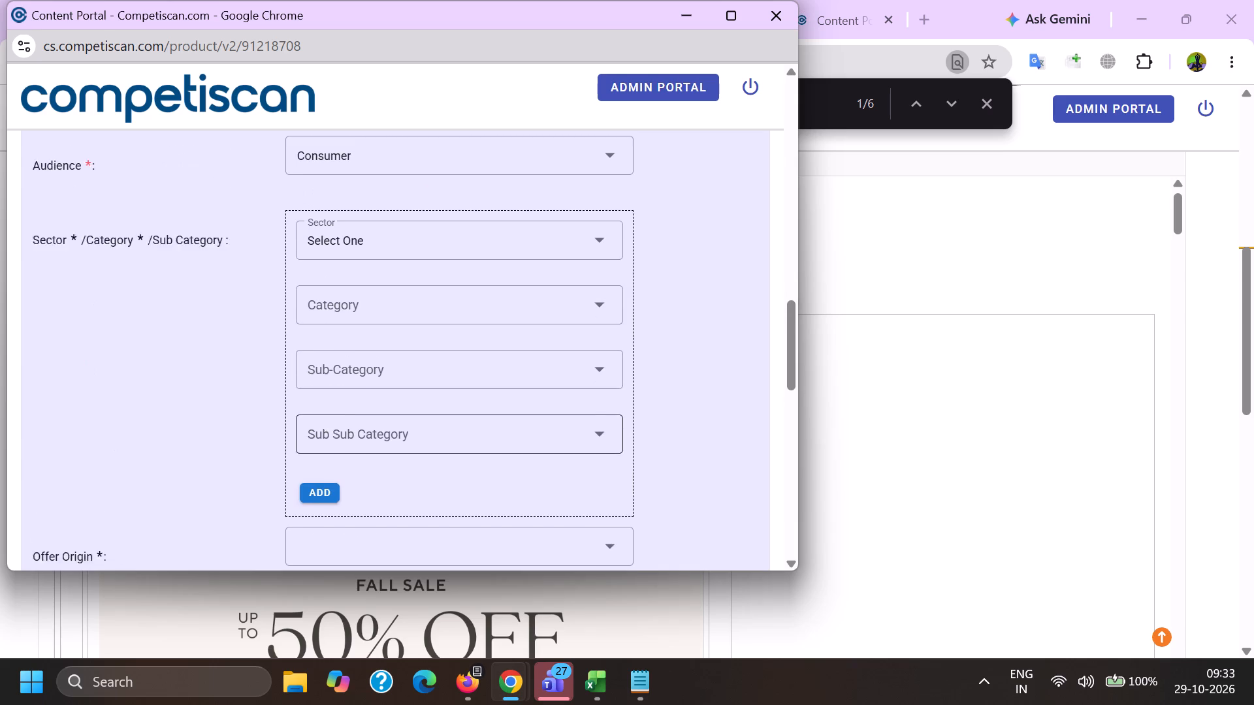
{"action": "left_click", "coordinate": [339, 224]}
{"action": "left_click", "coordinate": [345, 246]}
{"action": "scroll", "coordinate": [342, 252], "scroll_direction": "down", "scroll_amount": 7}
{"action": "left_click", "coordinate": [361, 352]}
{"action": "left_click_drag", "start_coordinate": [214, 323], "coordinate": [239, 325]}
{"action": "left_click", "coordinate": [394, 304]}
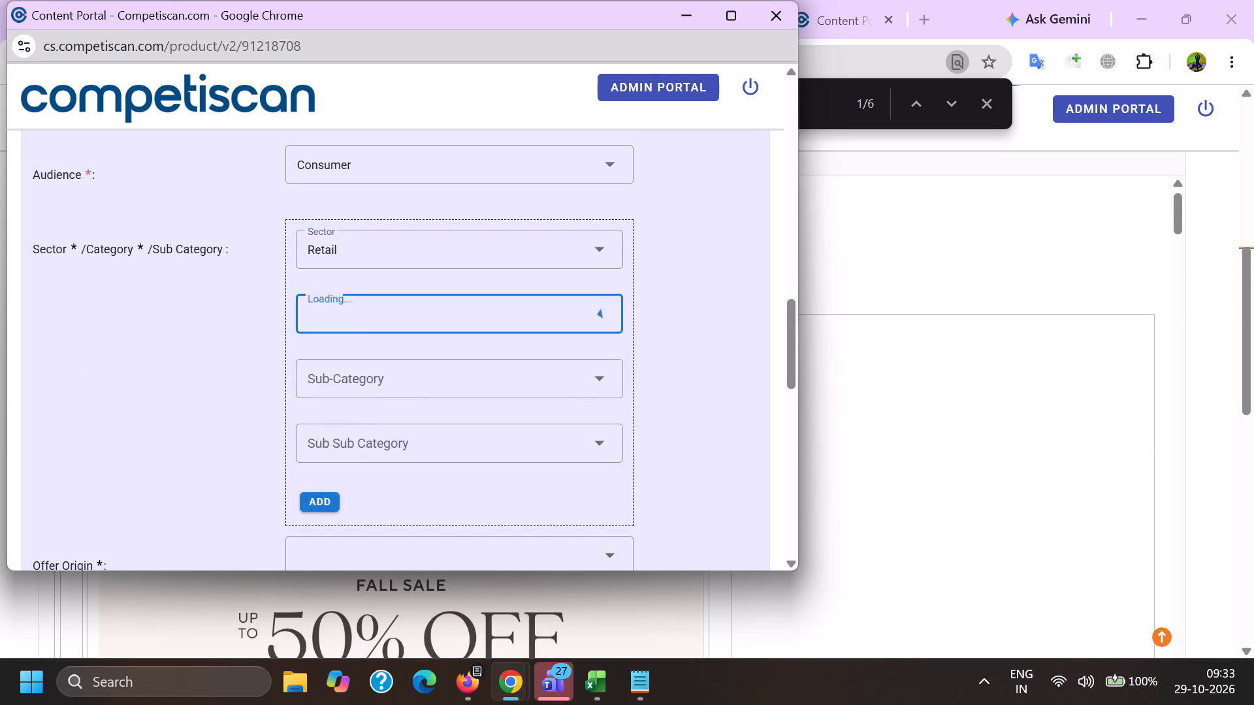
{"action": "scroll", "coordinate": [352, 369], "scroll_direction": "down", "scroll_amount": 7}
{"action": "left_click", "coordinate": [346, 306]}
{"action": "left_click", "coordinate": [342, 337]}
{"action": "left_click_drag", "start_coordinate": [208, 342], "coordinate": [225, 346]}
{"action": "left_click", "coordinate": [330, 379]}
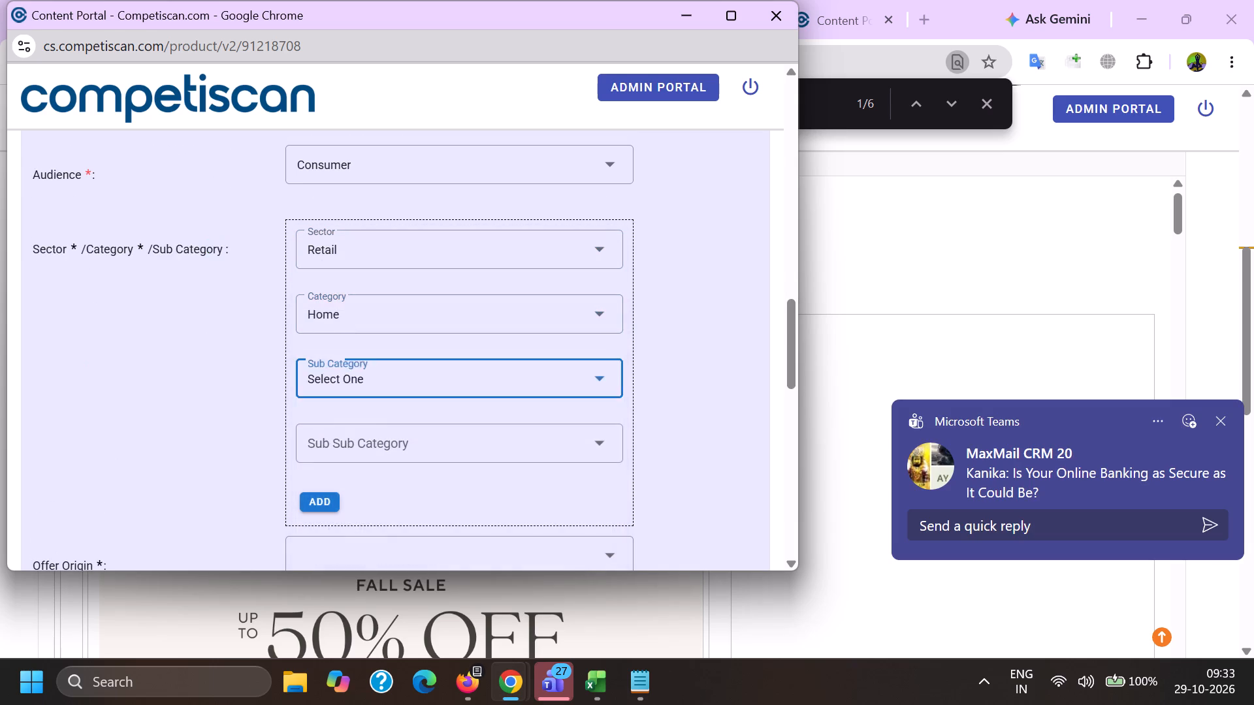
{"action": "scroll", "coordinate": [347, 254], "scroll_direction": "down", "scroll_amount": 2}
{"action": "left_click", "coordinate": [362, 338]}
{"action": "left_click_drag", "start_coordinate": [199, 313], "coordinate": [236, 305]}
{"action": "left_click", "coordinate": [314, 306]}
Add a second product classification with sector Credit Cards, category Payment Cards and sub category Credit Cards.
{"action": "scroll", "coordinate": [357, 405], "scroll_direction": "up", "scroll_amount": 3}
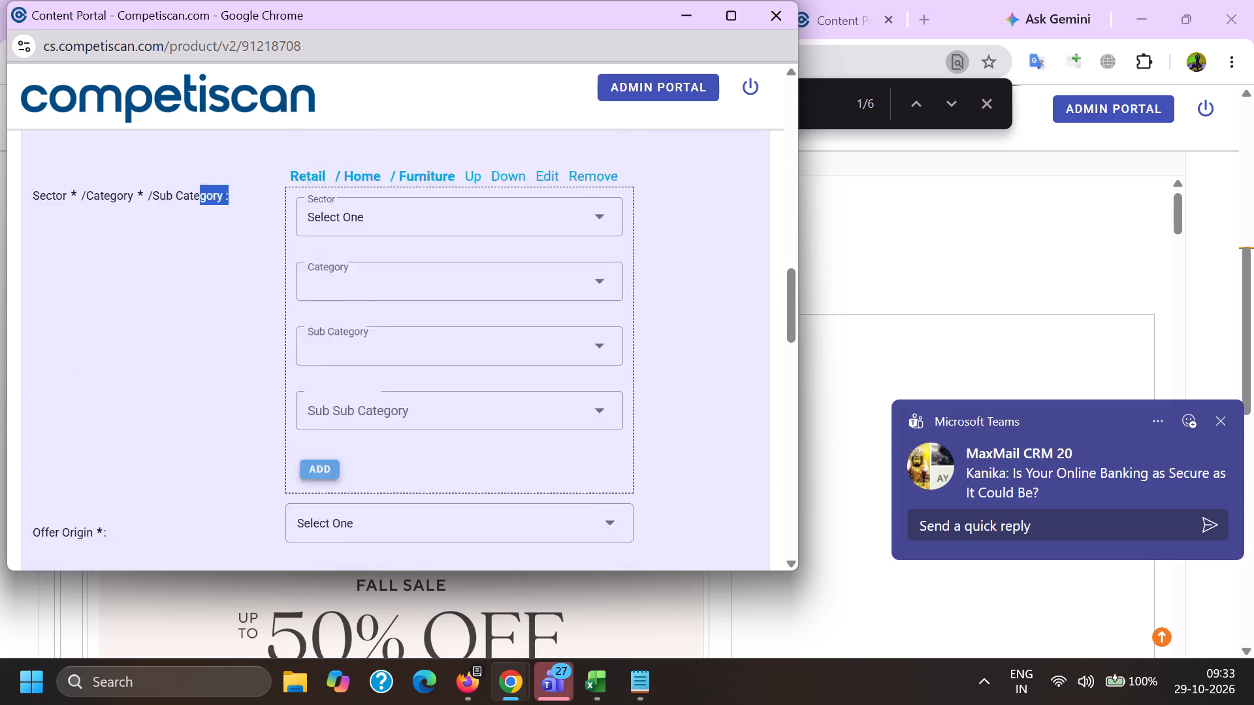
{"action": "left_click", "coordinate": [368, 371]}
{"action": "scroll", "coordinate": [353, 497], "scroll_direction": "up", "scroll_amount": 6}
{"action": "left_click", "coordinate": [366, 486]}
{"action": "left_click", "coordinate": [357, 379]}
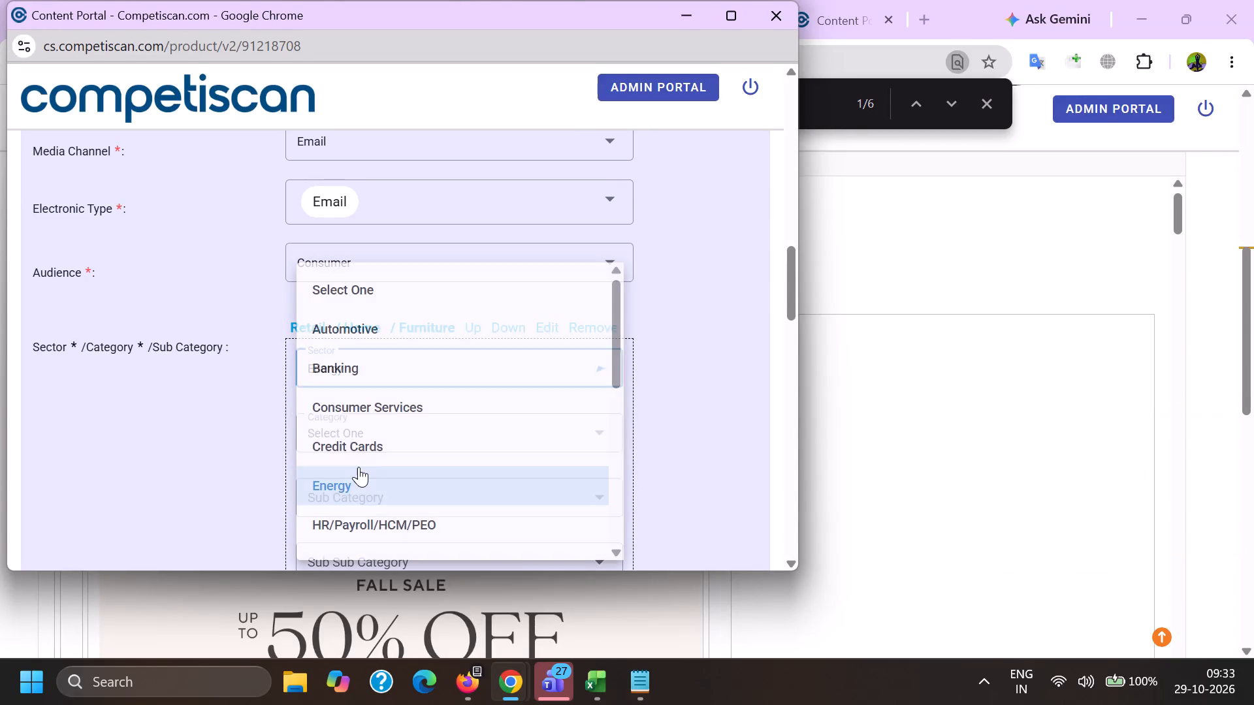
{"action": "left_click", "coordinate": [363, 459]}
{"action": "left_click_drag", "start_coordinate": [223, 433], "coordinate": [253, 429]}
{"action": "left_click", "coordinate": [354, 421]}
{"action": "scroll", "coordinate": [354, 240], "scroll_direction": "down", "scroll_amount": 2}
{"action": "double_click", "coordinate": [365, 312]}
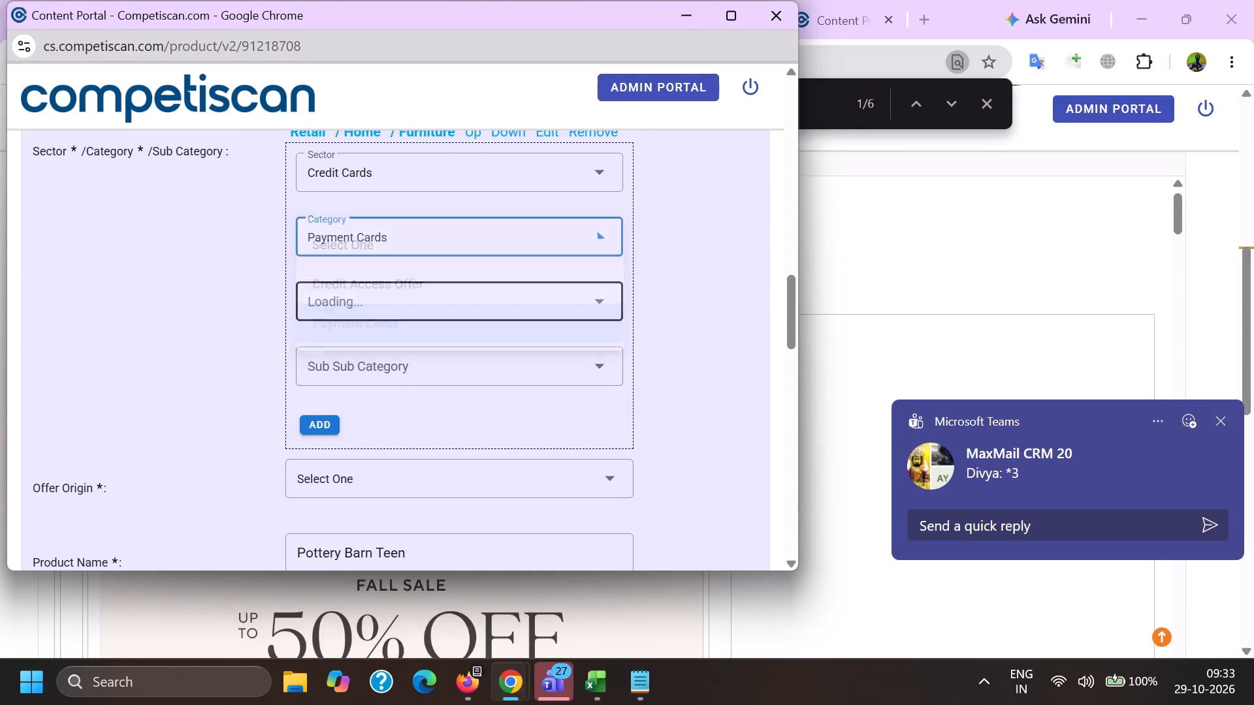
{"action": "scroll", "coordinate": [340, 185], "scroll_direction": "down", "scroll_amount": 2}
{"action": "left_click", "coordinate": [381, 330]}
{"action": "left_click", "coordinate": [220, 302]}
{"action": "scroll", "coordinate": [340, 441], "scroll_direction": "up", "scroll_amount": 3}
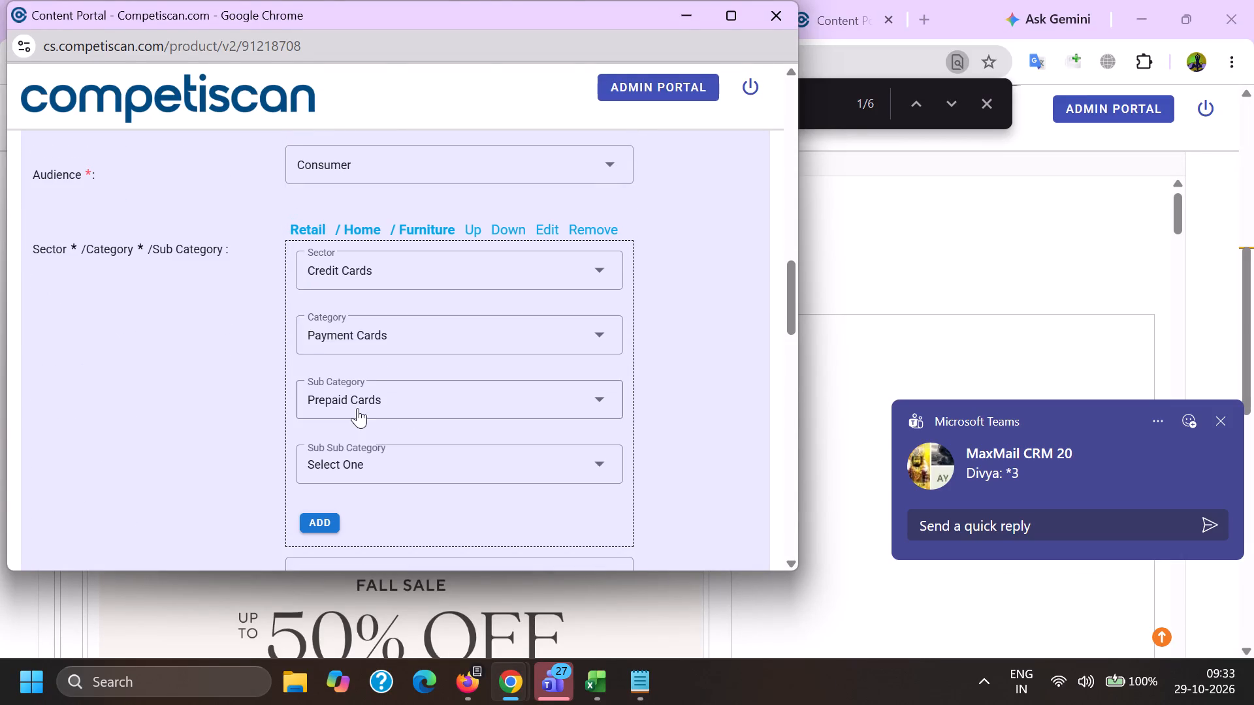
{"action": "left_click", "coordinate": [355, 408]}
{"action": "scroll", "coordinate": [362, 277], "scroll_direction": "down", "scroll_amount": 1}
{"action": "left_click", "coordinate": [374, 424]}
{"action": "left_click_drag", "start_coordinate": [181, 423], "coordinate": [201, 428]}
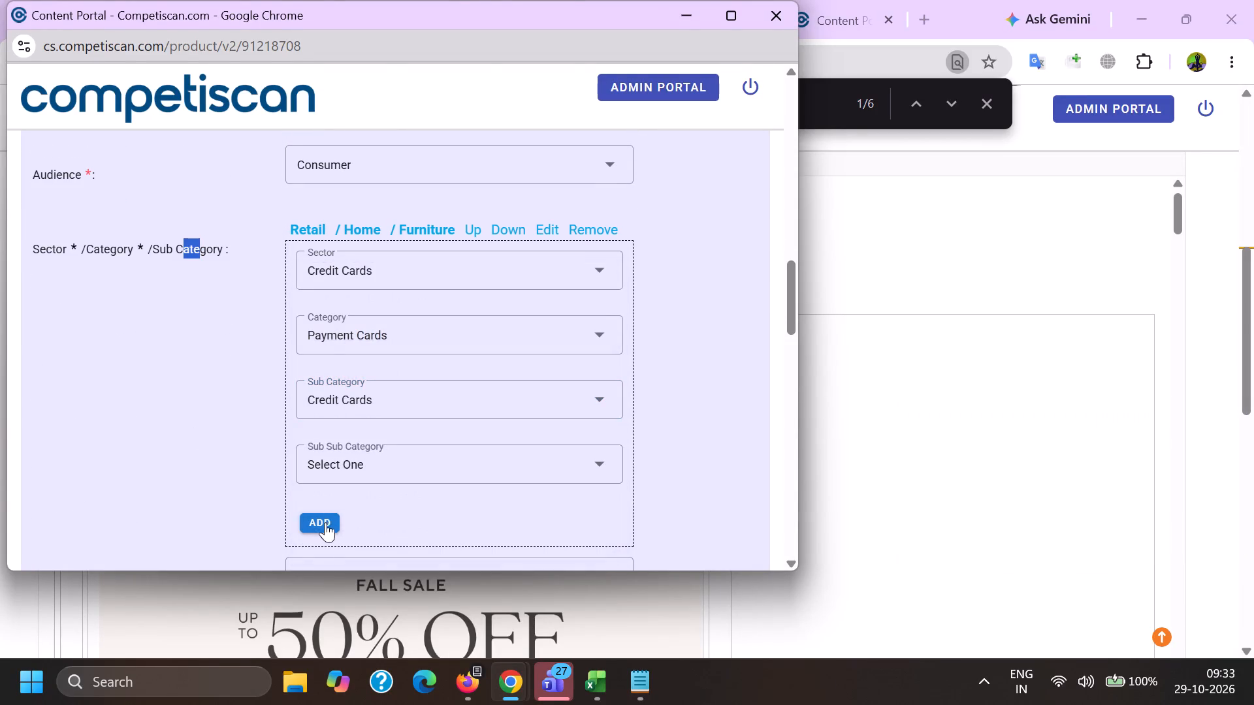
{"action": "left_click", "coordinate": [323, 524]}
Move the Retail / Home / Furniture classification below the Credit Cards one.
{"action": "left_click", "coordinate": [496, 225]}
Set the offer origin to Provider/Bank and look up Pottery Barn Key Rewards Visa Credit Card as the product name.
{"action": "scroll", "coordinate": [430, 292], "scroll_direction": "down", "scroll_amount": 4}
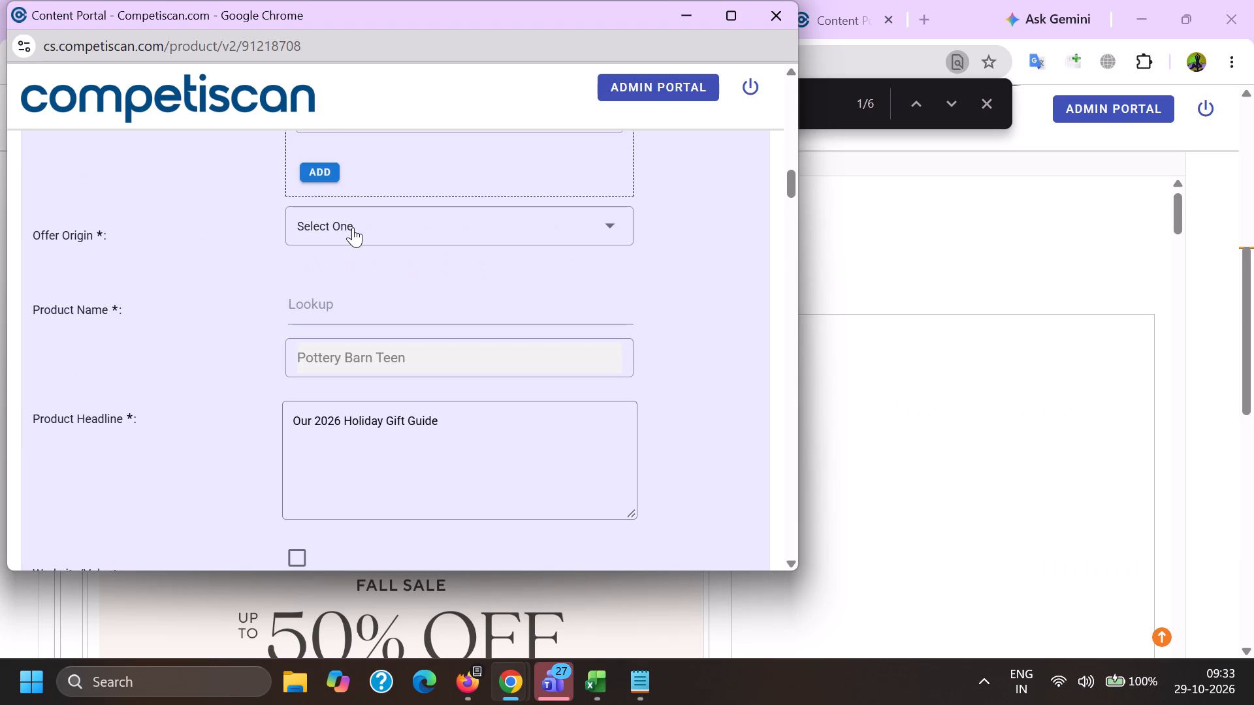
{"action": "left_click", "coordinate": [351, 225]}
{"action": "double_click", "coordinate": [366, 309]}
{"action": "key", "text": "ctrl+v"}
{"action": "left_click_drag", "start_coordinate": [368, 307], "coordinate": [506, 315]}
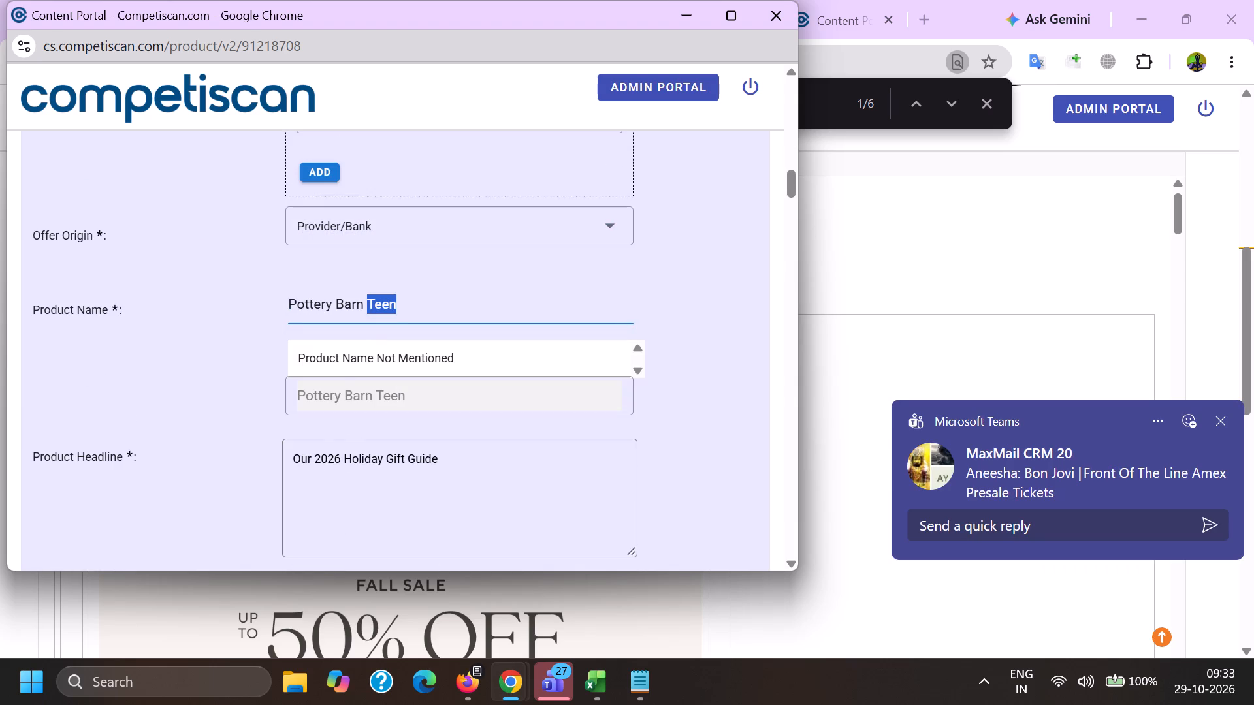
{"action": "left_click_drag", "start_coordinate": [506, 315], "coordinate": [507, 315]}
{"action": "key", "text": "BackSpace"}
{"action": "left_click", "coordinate": [399, 394]}
Move the Credit Cards / Payment Cards / Credit Cards classification below Retail / Home / Furniture.
{"action": "scroll", "coordinate": [382, 387], "scroll_direction": "up", "scroll_amount": 4}
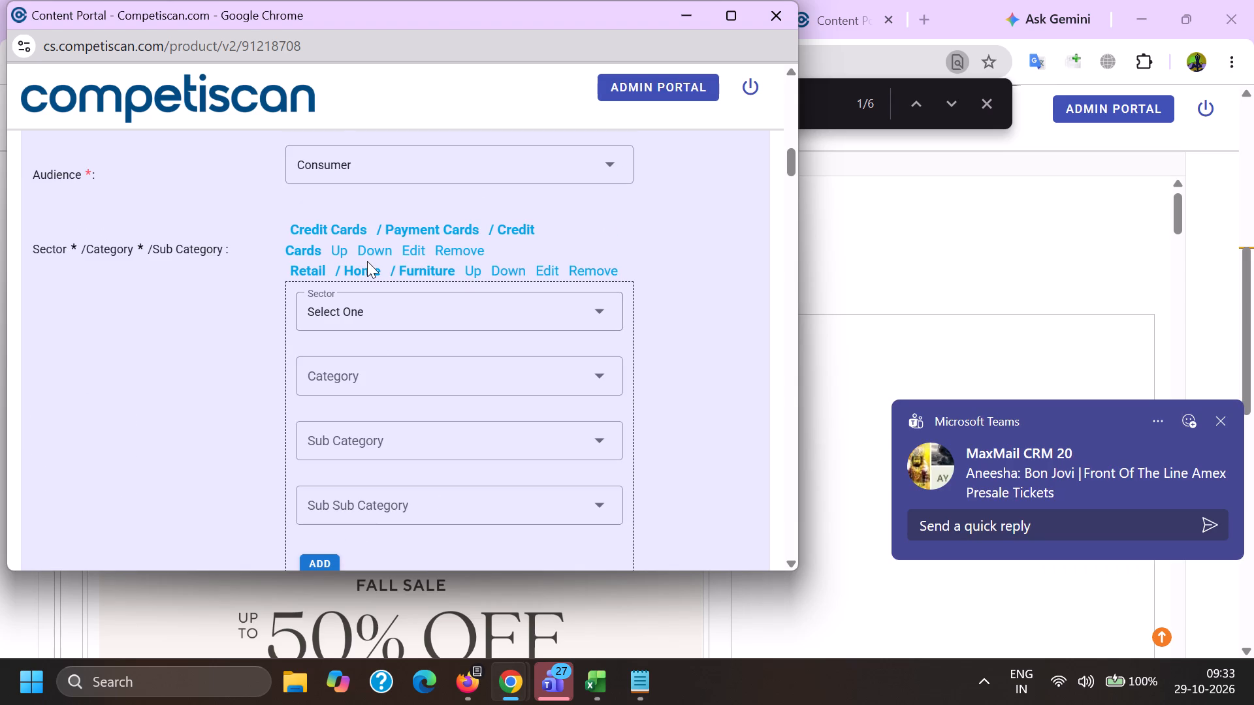
{"action": "left_click", "coordinate": [367, 251]}
Replace the product headline with the subject copied from the email editor, without emojis and ending in a period: "Our 2026 Holiday Gift Guide.".
{"action": "scroll", "coordinate": [377, 219], "scroll_direction": "down", "scroll_amount": 5}
{"action": "left_click_drag", "start_coordinate": [533, 304], "coordinate": [125, 245]}
{"action": "key", "text": "BackSpace"}
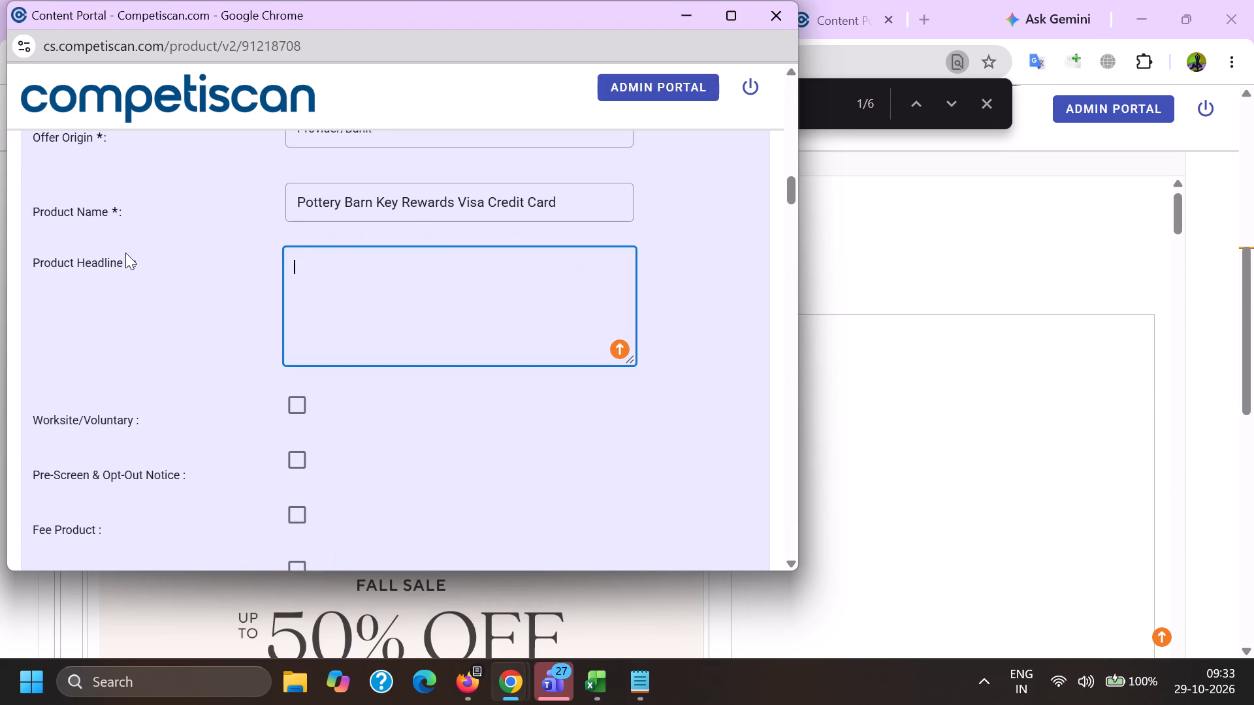
{"action": "key", "text": "alt+Tab"}
{"action": "left_click_drag", "start_coordinate": [111, 249], "coordinate": [347, 232]}
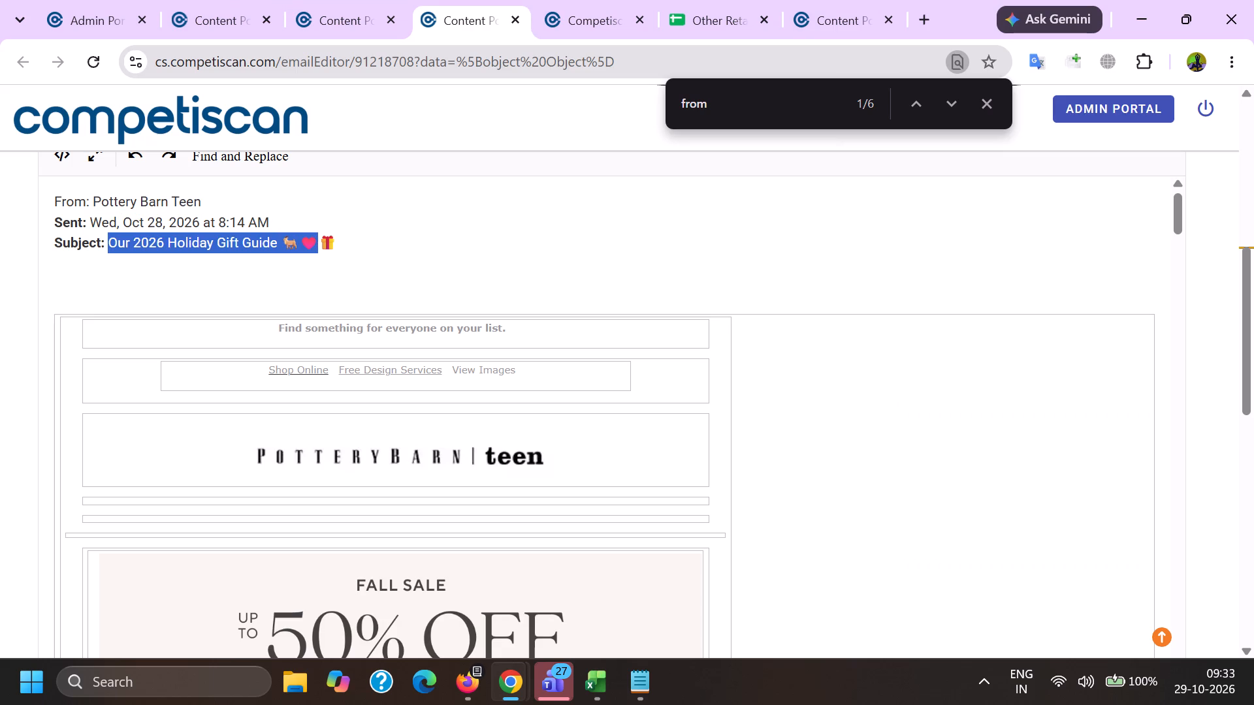
{"action": "left_click_drag", "start_coordinate": [347, 232], "coordinate": [355, 236]}
{"action": "key", "text": "ctrl+c"}
{"action": "key", "text": "alt+Tab"}
{"action": "key", "text": "ctrl+v"}
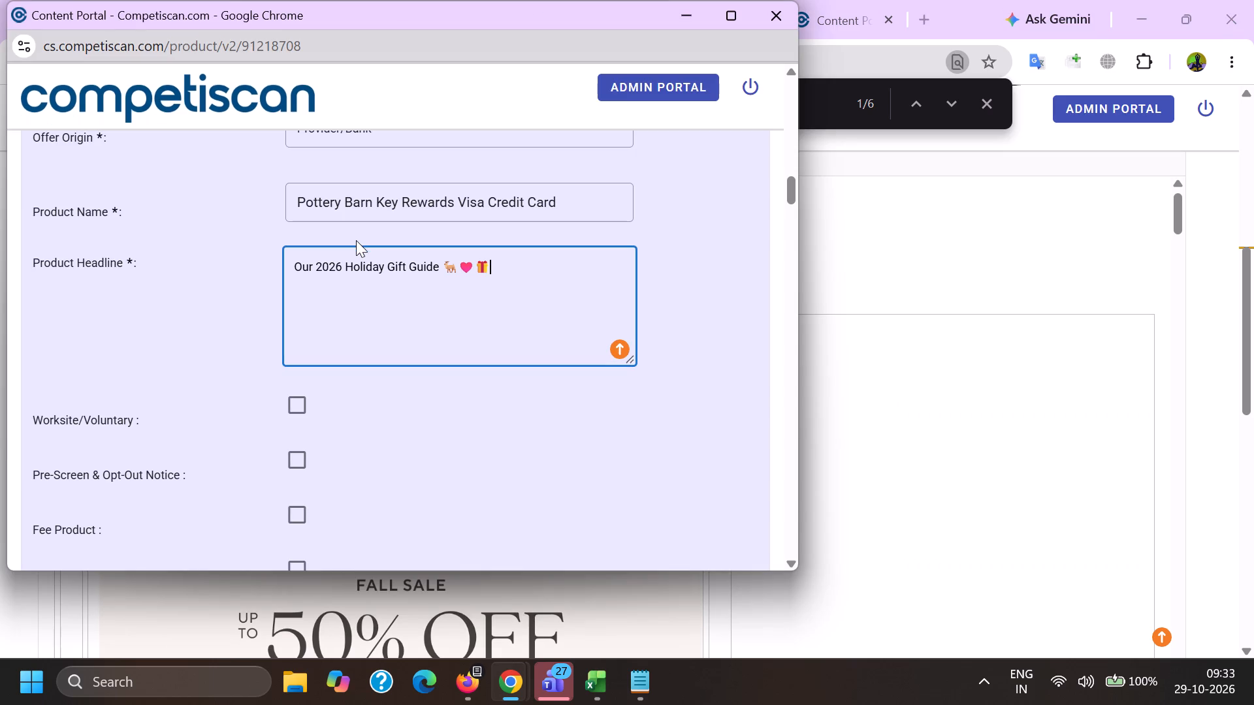
{"action": "key", "text": "BackSpace"}
{"action": "key", "text": "BackSpace"}
{"action": "key", "text": "BackSpace"}
{"action": "key", "text": "BackSpace"}
{"action": "key", "text": "period"}
{"action": "key", "text": "space"}
Append the email's preheader line, "Find something for everyone on your list", to the product headline.
{"action": "key", "text": "alt+Tab"}
{"action": "triple_click", "coordinate": [344, 328]}
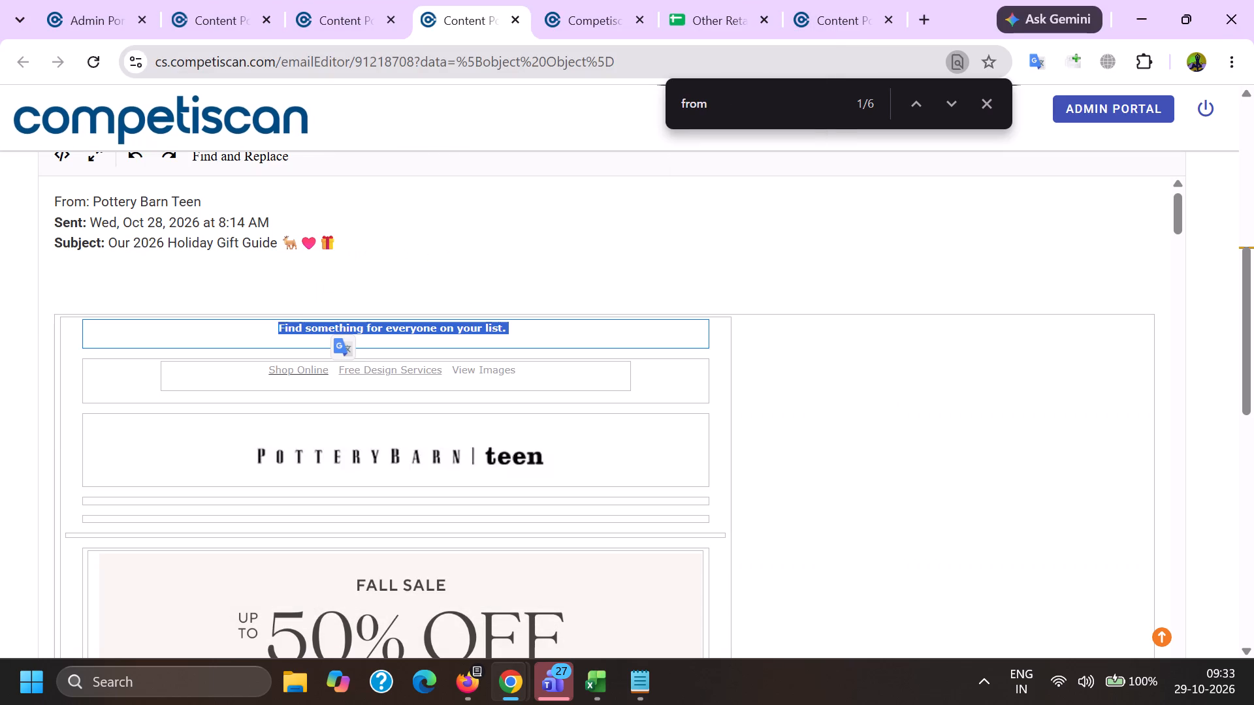
{"action": "key", "text": "ctrl+c"}
{"action": "key", "text": "alt+Tab"}
{"action": "key", "text": "ctrl+v"}
{"action": "key", "text": "BackSpace"}
Set the response mechanism to URL/Website and the mailing type to Acquisition.
{"action": "scroll", "coordinate": [351, 238], "scroll_direction": "down", "scroll_amount": 5}
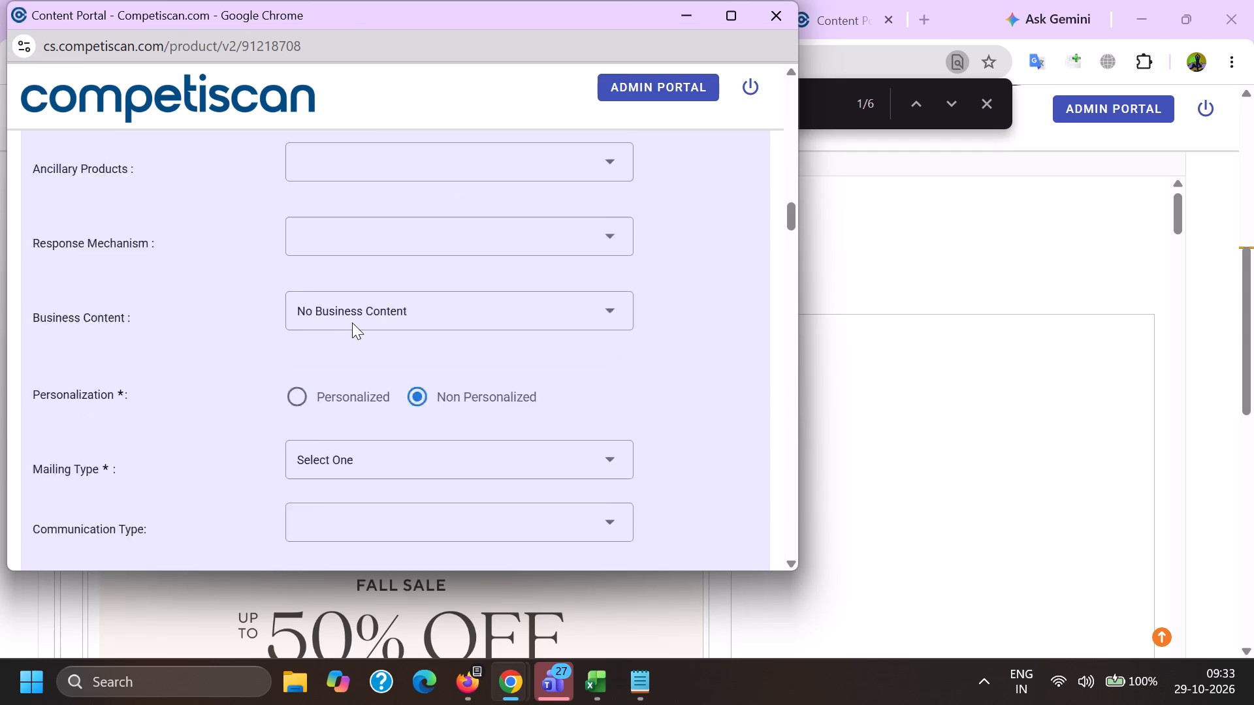
{"action": "left_click", "coordinate": [338, 215]}
{"action": "scroll", "coordinate": [370, 349], "scroll_direction": "down", "scroll_amount": 8}
{"action": "scroll", "coordinate": [381, 458], "scroll_direction": "up", "scroll_amount": 6}
{"action": "scroll", "coordinate": [341, 266], "scroll_direction": "down", "scroll_amount": 7}
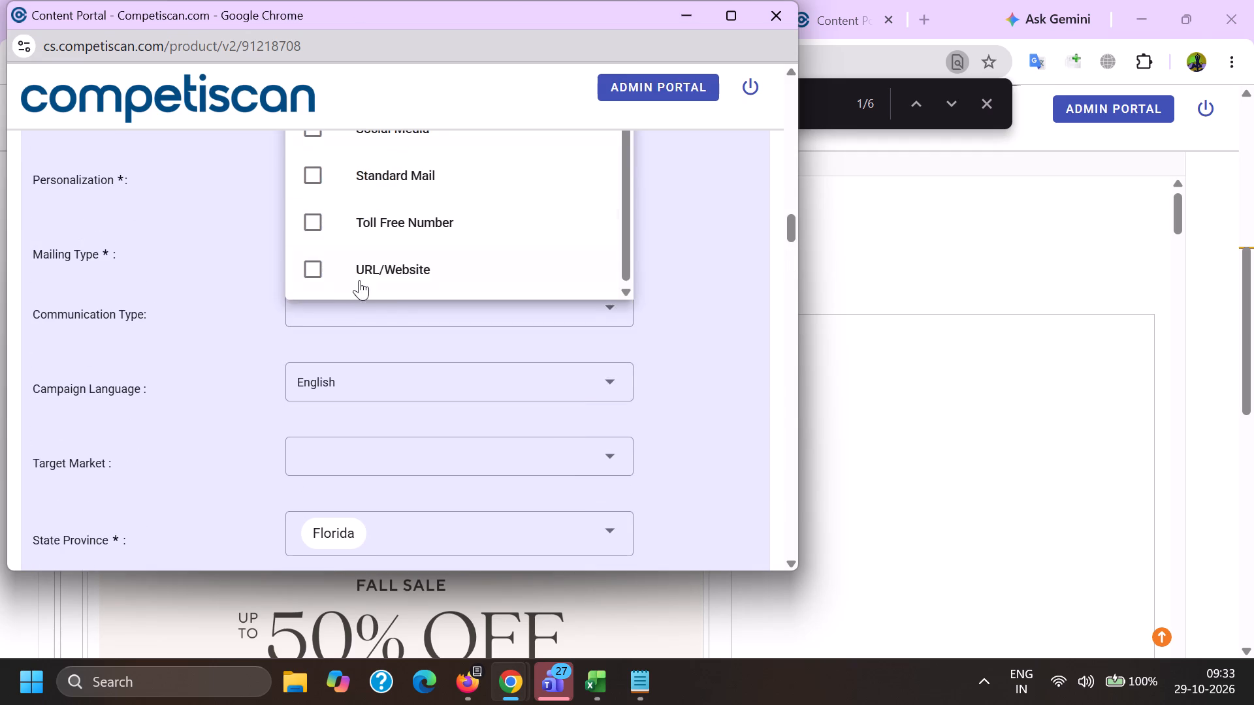
{"action": "left_click", "coordinate": [360, 277]}
{"action": "left_click_drag", "start_coordinate": [211, 257], "coordinate": [248, 263]}
{"action": "left_click", "coordinate": [312, 236]}
{"action": "left_click", "coordinate": [339, 300]}
{"action": "left_click_drag", "start_coordinate": [270, 302], "coordinate": [292, 309]}
Select Bonuses/Contests/Incentives, Co-Brand and Mobile Application as the communication types.
{"action": "left_click", "coordinate": [359, 311]}
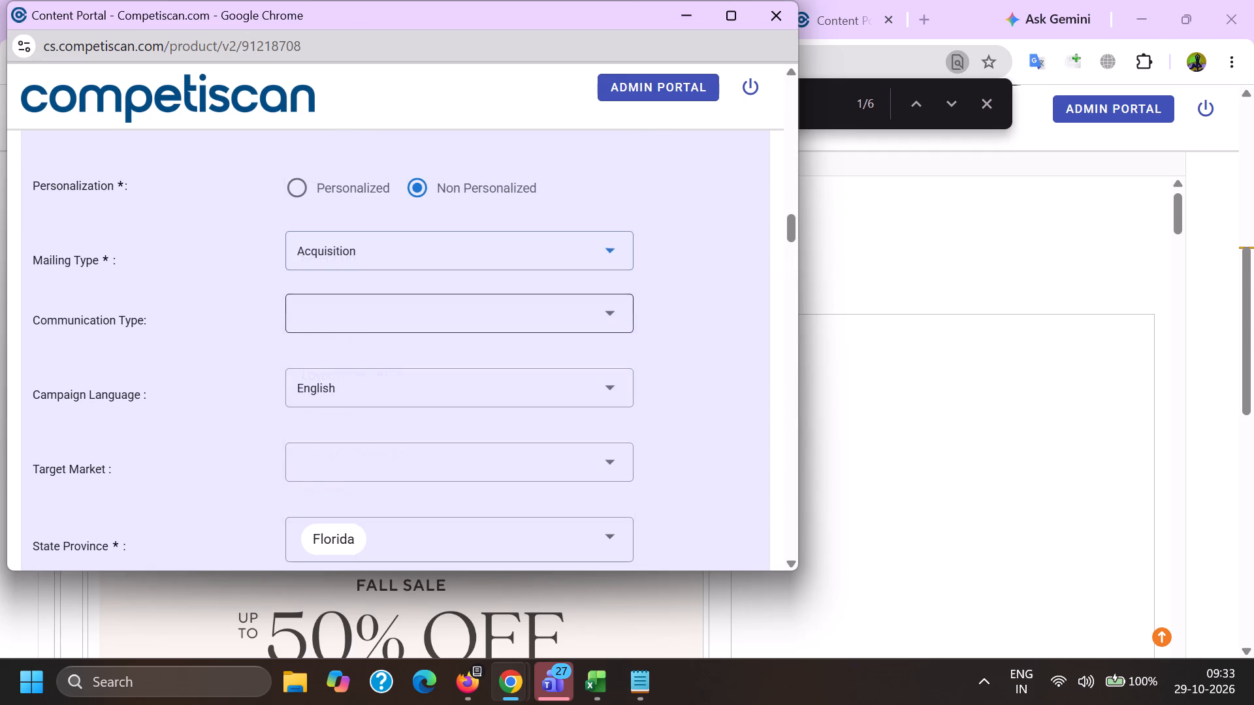
{"action": "scroll", "coordinate": [347, 201], "scroll_direction": "down", "scroll_amount": 1}
{"action": "left_click", "coordinate": [365, 368]}
{"action": "scroll", "coordinate": [364, 360], "scroll_direction": "down", "scroll_amount": 5}
{"action": "left_click", "coordinate": [376, 456]}
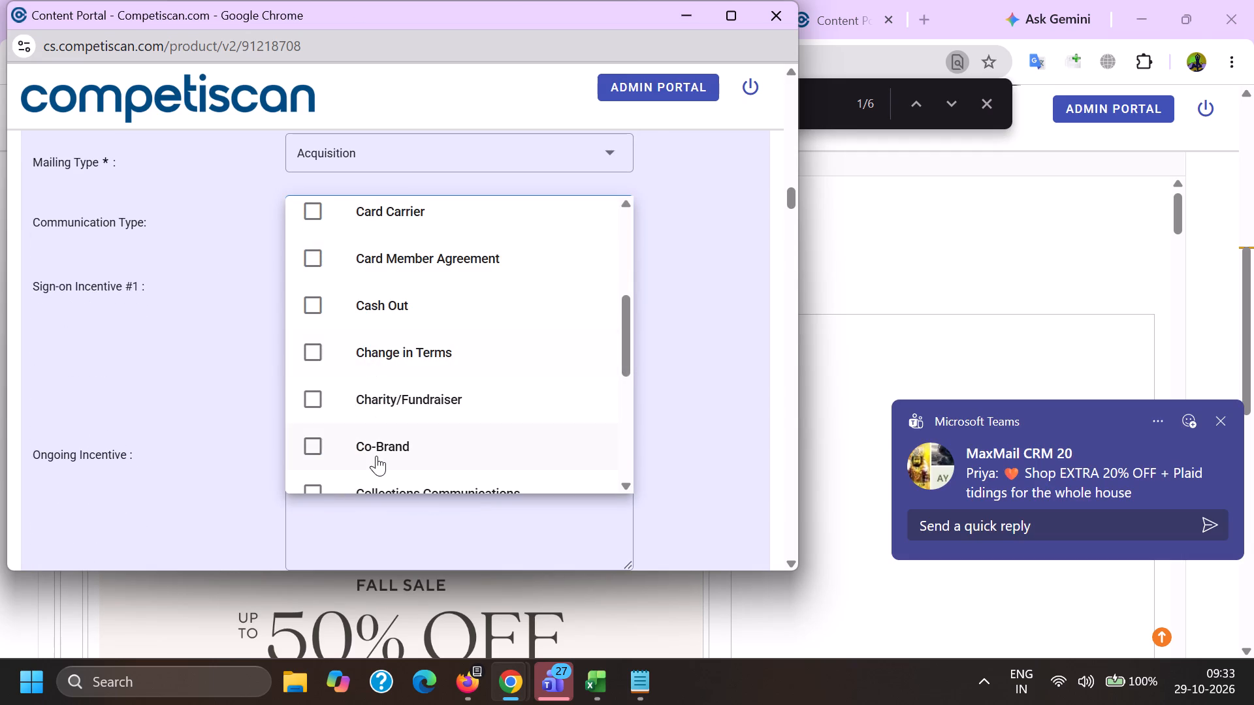
{"action": "scroll", "coordinate": [386, 396], "scroll_direction": "down", "scroll_amount": 11}
{"action": "left_click", "coordinate": [394, 349]}
{"action": "left_click", "coordinate": [253, 333]}
Copy Sign-on Incentive #1, "10% back in rewards during the first 30 days from account opening", from product form 20952851 into form 91218708.
{"action": "key", "text": "alt+Tab"}
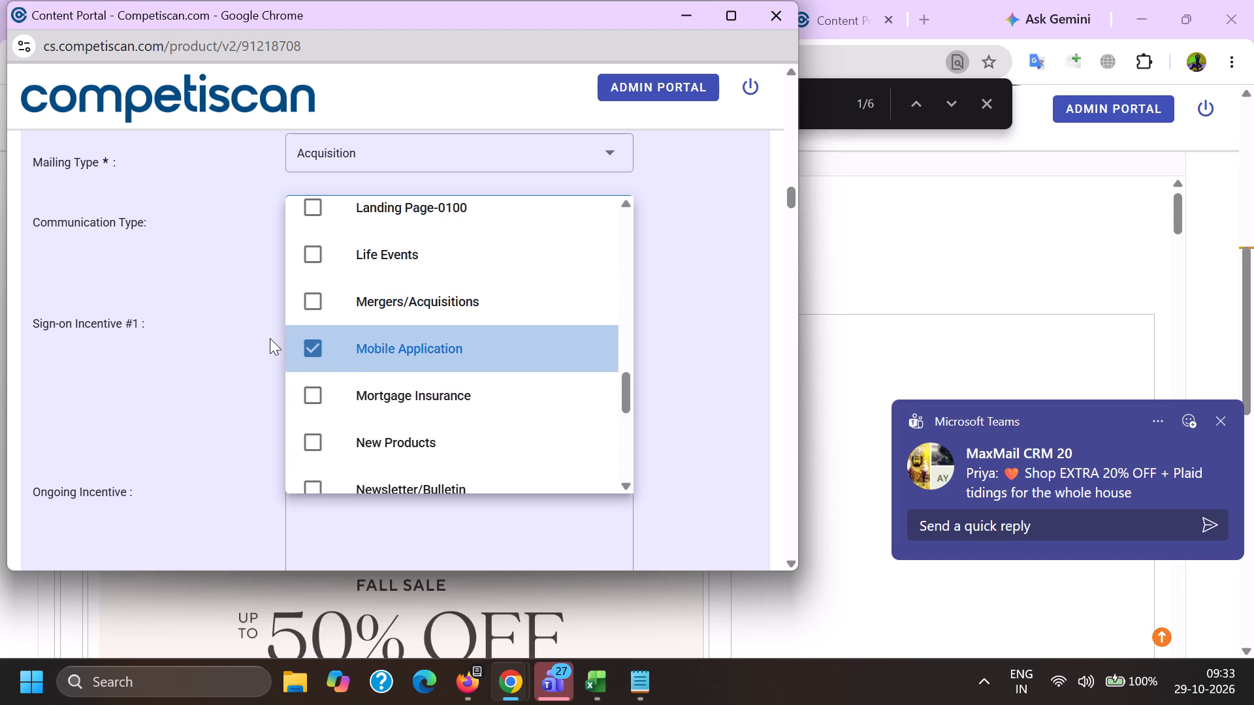
{"action": "left_click_drag", "start_coordinate": [827, 0], "coordinate": [827, 9]}
{"action": "scroll", "coordinate": [739, 352], "scroll_direction": "down", "scroll_amount": 20}
{"action": "scroll", "coordinate": [739, 352], "scroll_direction": "down", "scroll_amount": 4}
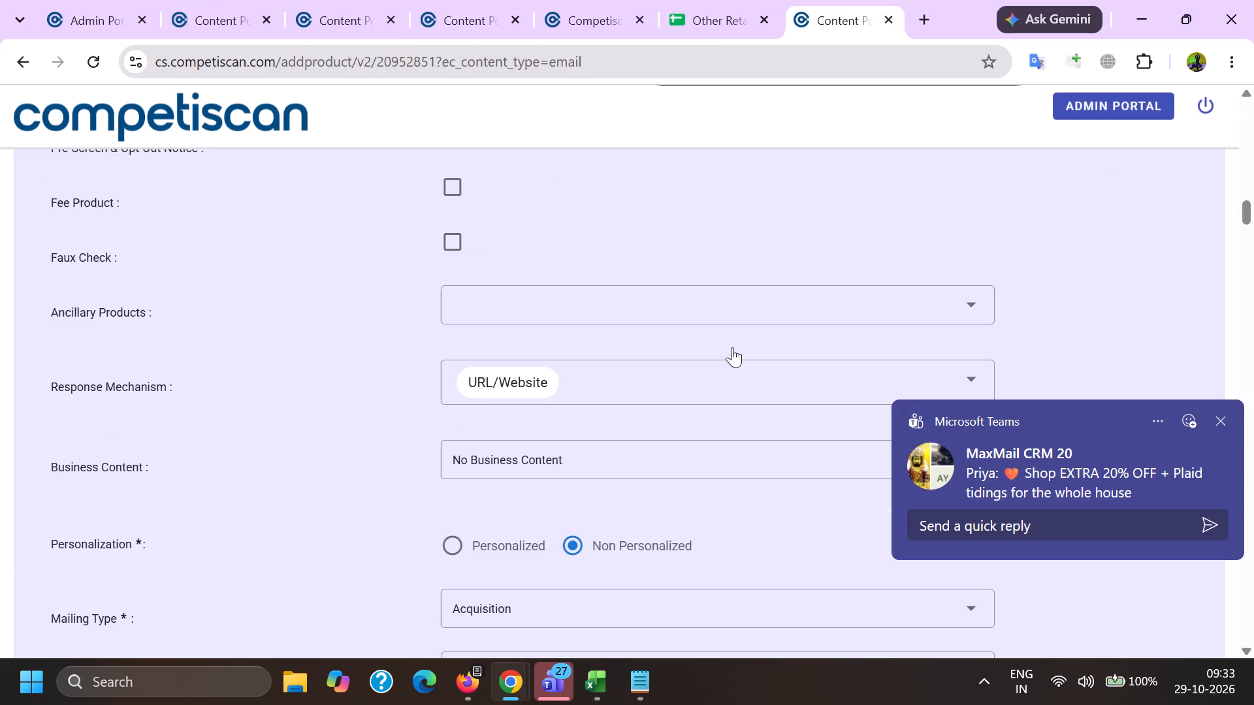
{"action": "scroll", "coordinate": [735, 372], "scroll_direction": "down", "scroll_amount": 5}
{"action": "left_click_drag", "start_coordinate": [908, 311], "coordinate": [249, 260]}
{"action": "key", "text": "ctrl+c"}
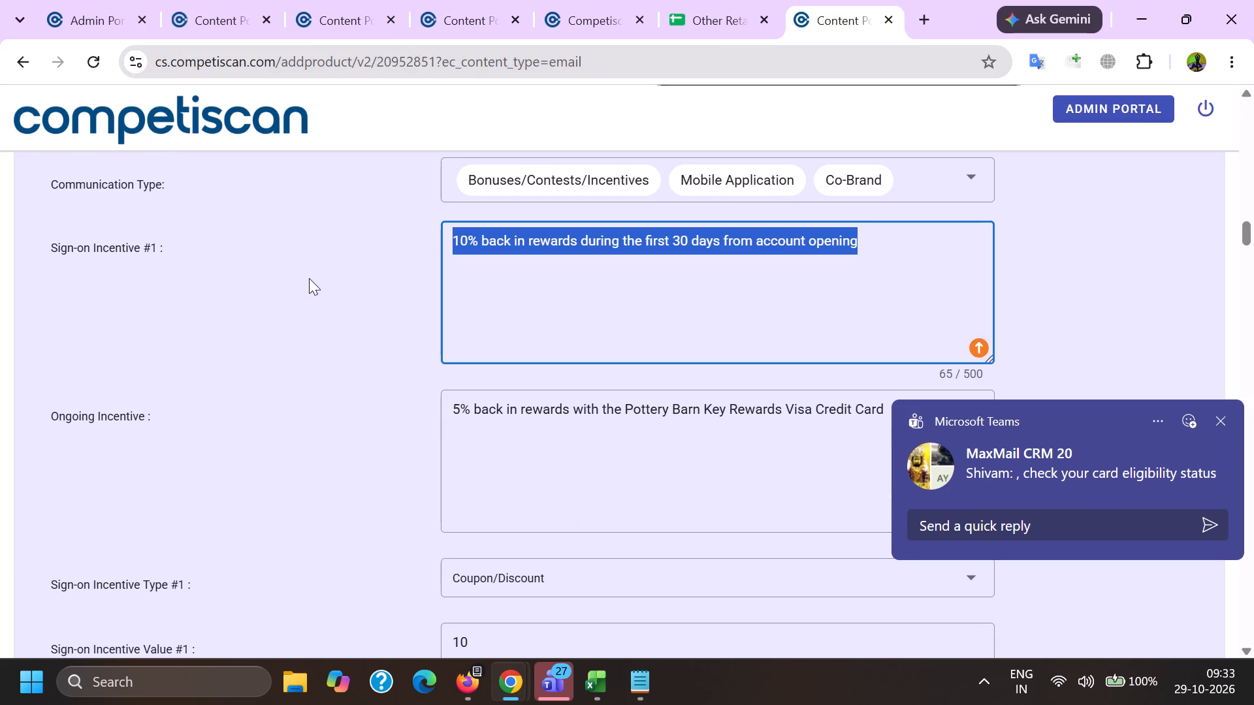
{"action": "key", "text": "alt+Tab"}
{"action": "left_click_drag", "start_coordinate": [352, 362], "coordinate": [352, 369]}
{"action": "key", "text": "ctrl+v"}
Copy the ongoing incentive, "5% back in rewards with the Pottery Barn Key Rewards Visa Credit Card", from form 20952851 into form 91218708.
{"action": "left_click", "coordinate": [427, 520]}
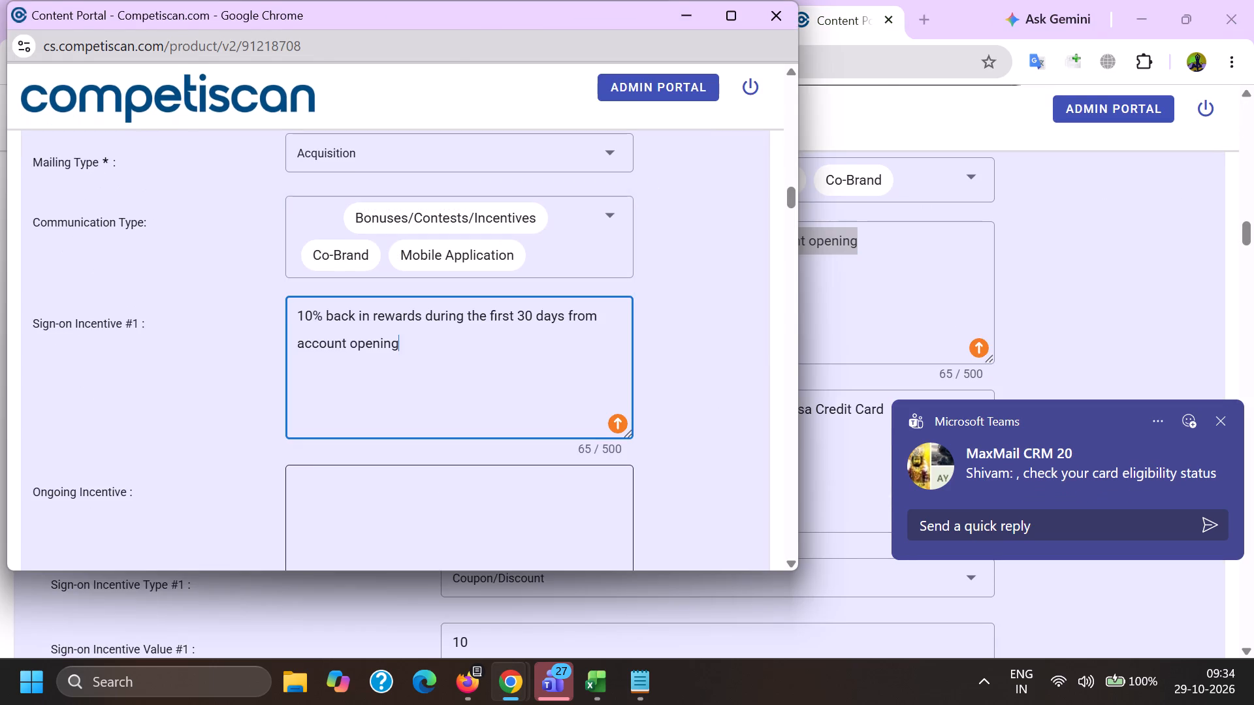
{"action": "key", "text": "alt+Tab"}
{"action": "triple_click", "coordinate": [706, 412]}
{"action": "left_click", "coordinate": [706, 412]}
{"action": "key", "text": "ctrl+c"}
{"action": "key", "text": "alt+Tab"}
{"action": "key", "text": "ctrl+v"}
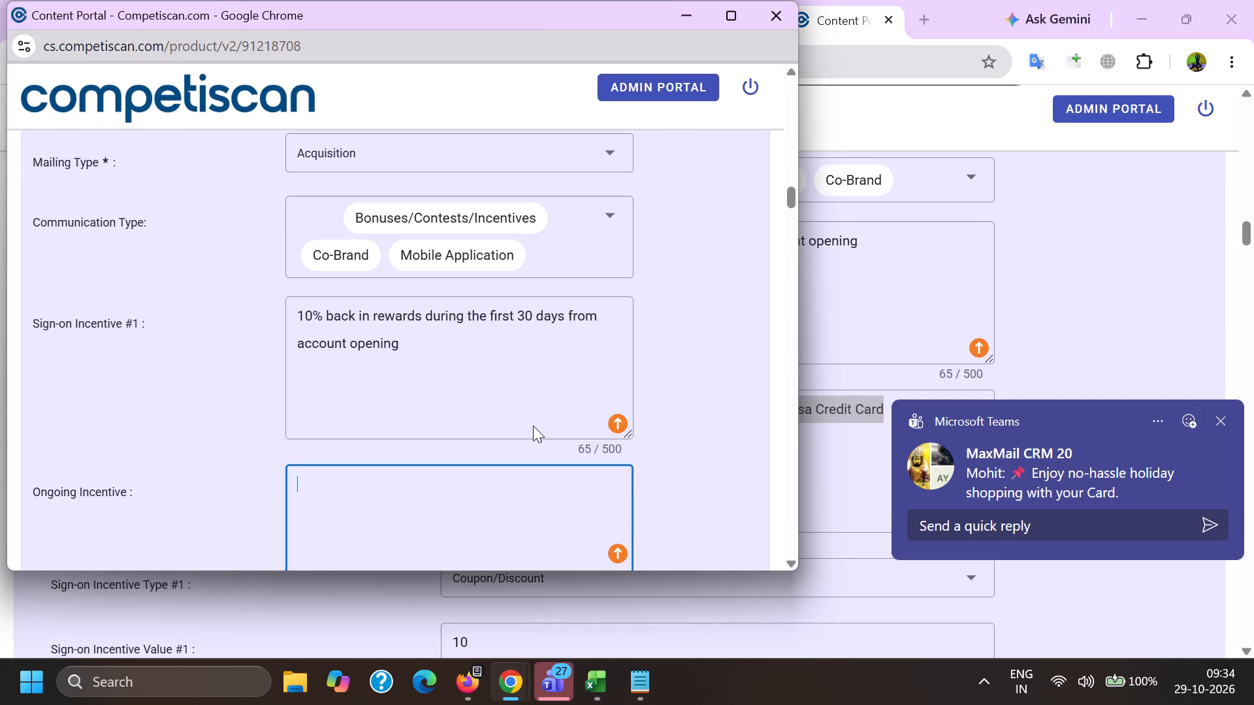
Set Sign-on Incentive Type #1 to Coupon/Discount.
{"action": "scroll", "coordinate": [352, 342], "scroll_direction": "down", "scroll_amount": 4}
{"action": "left_click", "coordinate": [327, 265]}
{"action": "scroll", "coordinate": [327, 263], "scroll_direction": "down", "scroll_amount": 8}
{"action": "scroll", "coordinate": [341, 377], "scroll_direction": "up", "scroll_amount": 5}
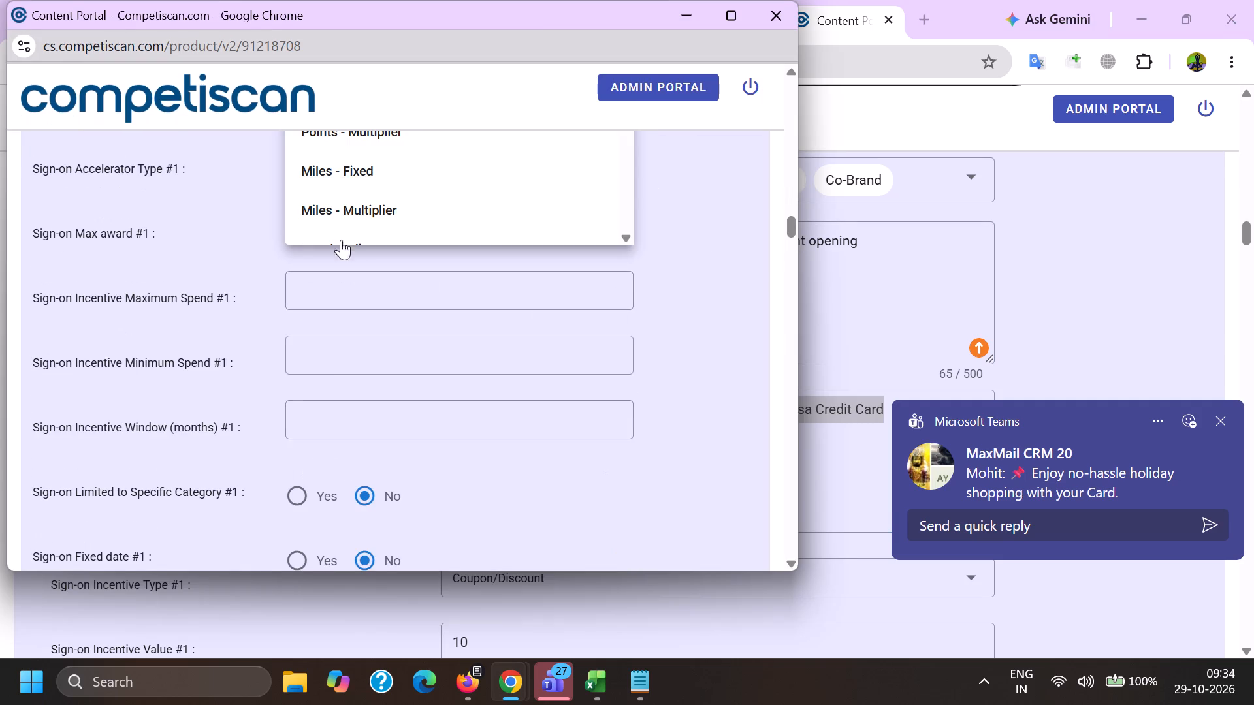
{"action": "scroll", "coordinate": [334, 418], "scroll_direction": "up", "scroll_amount": 2}
{"action": "scroll", "coordinate": [346, 304], "scroll_direction": "down", "scroll_amount": 6}
{"action": "left_click", "coordinate": [370, 313]}
{"action": "left_click_drag", "start_coordinate": [269, 310], "coordinate": [293, 315]}
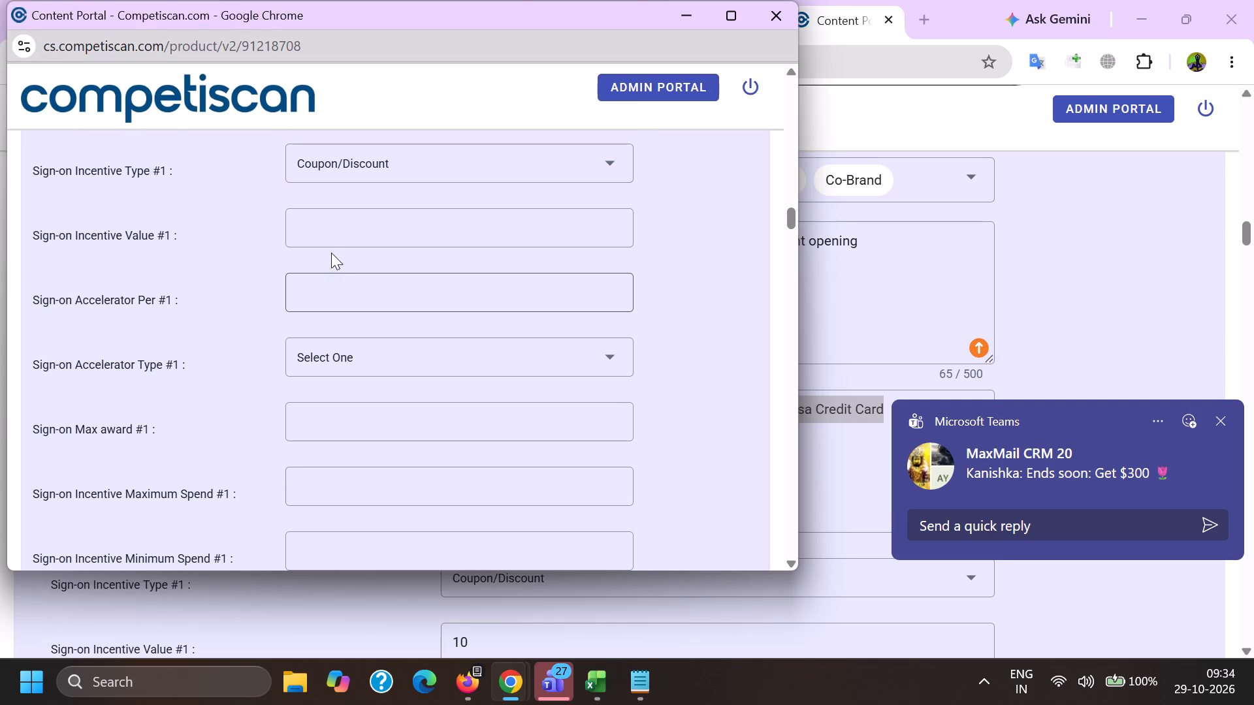
For sign-on incentive #1, set the value and max award to 10.00, the window to 1 month and fixed date to Yes.
{"action": "left_click", "coordinate": [319, 230]}
{"action": "key", "text": "1"}
{"action": "key", "text": "0"}
{"action": "type", "text": ".0"}
{"action": "key", "text": "0"}
{"action": "key", "text": "Tab"}
{"action": "key", "text": "Tab"}
{"action": "key", "text": "Tab"}
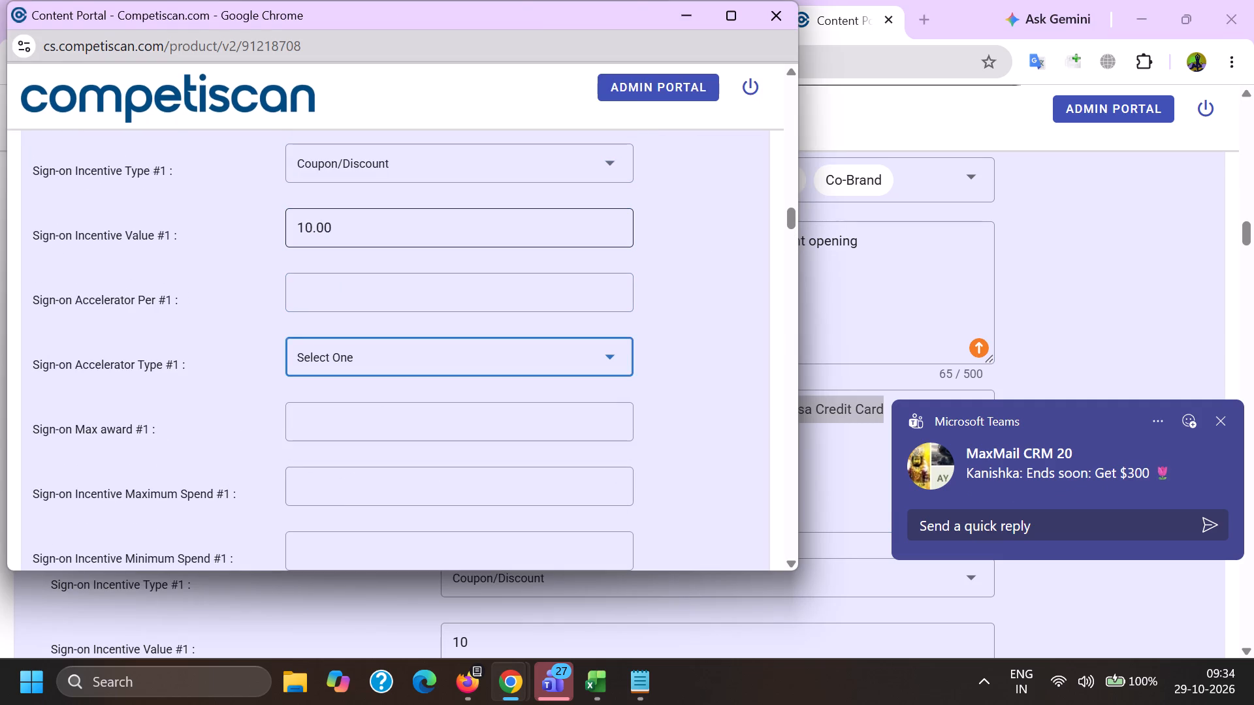
{"action": "type", "text": "10.0"}
{"action": "key", "text": "0"}
{"action": "key", "text": "Tab"}
{"action": "key", "text": "Tab"}
{"action": "key", "text": "Tab"}
{"action": "key", "text": "1"}
{"action": "scroll", "coordinate": [312, 236], "scroll_direction": "down", "scroll_amount": 2}
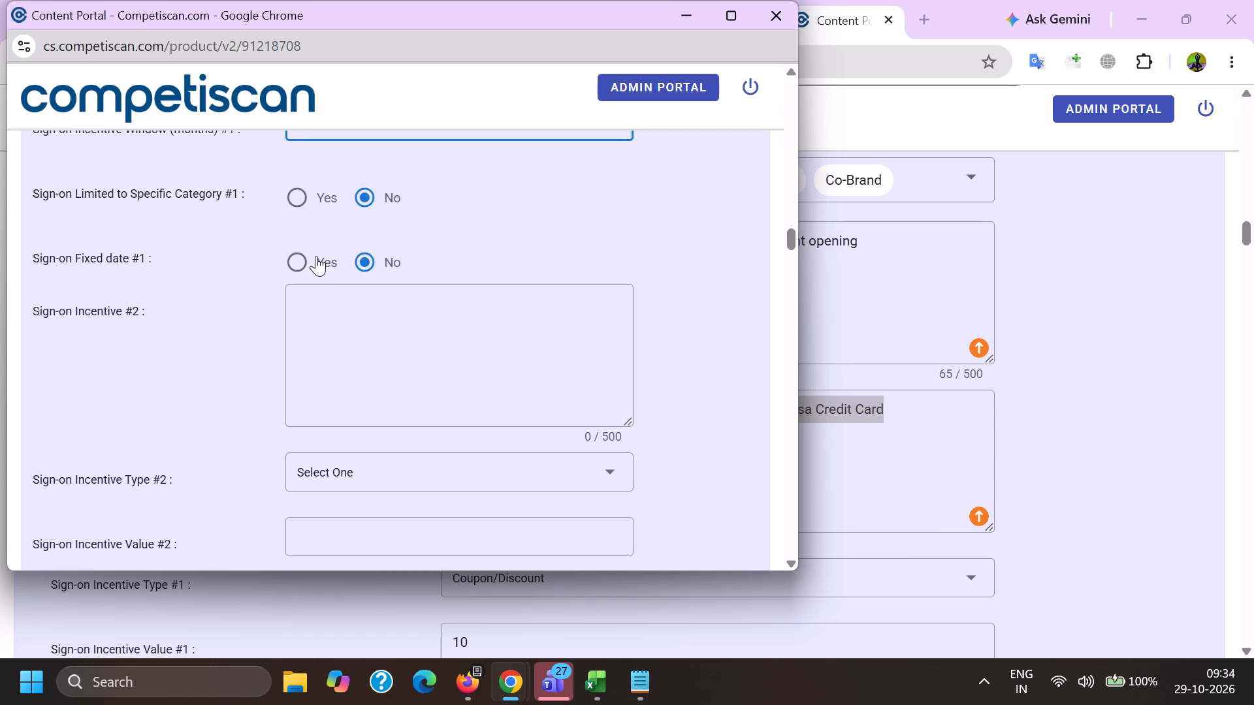
{"action": "left_click", "coordinate": [315, 260]}
Set the application type to Invitation to Apply and the card network to Visa.
{"action": "scroll", "coordinate": [315, 259], "scroll_direction": "down", "scroll_amount": 10}
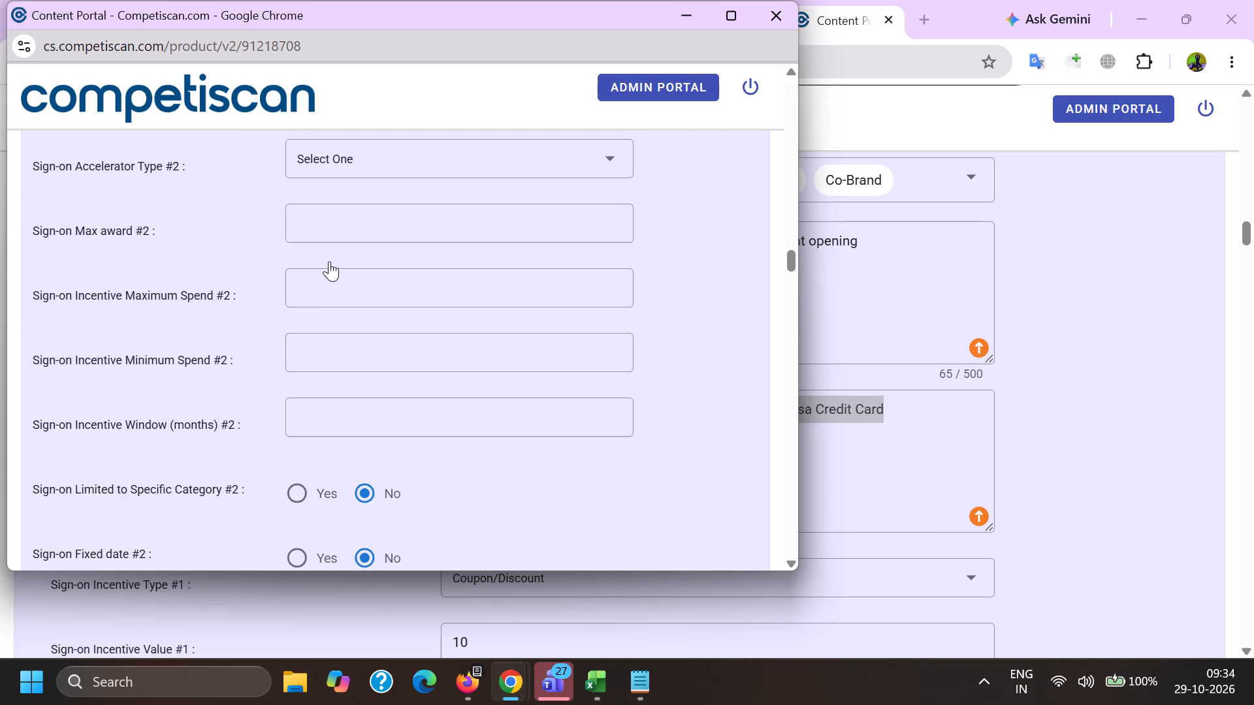
{"action": "scroll", "coordinate": [317, 288], "scroll_direction": "up", "scroll_amount": 6}
{"action": "scroll", "coordinate": [304, 369], "scroll_direction": "down", "scroll_amount": 20}
{"action": "scroll", "coordinate": [304, 369], "scroll_direction": "down", "scroll_amount": 8}
{"action": "scroll", "coordinate": [303, 337], "scroll_direction": "up", "scroll_amount": 2}
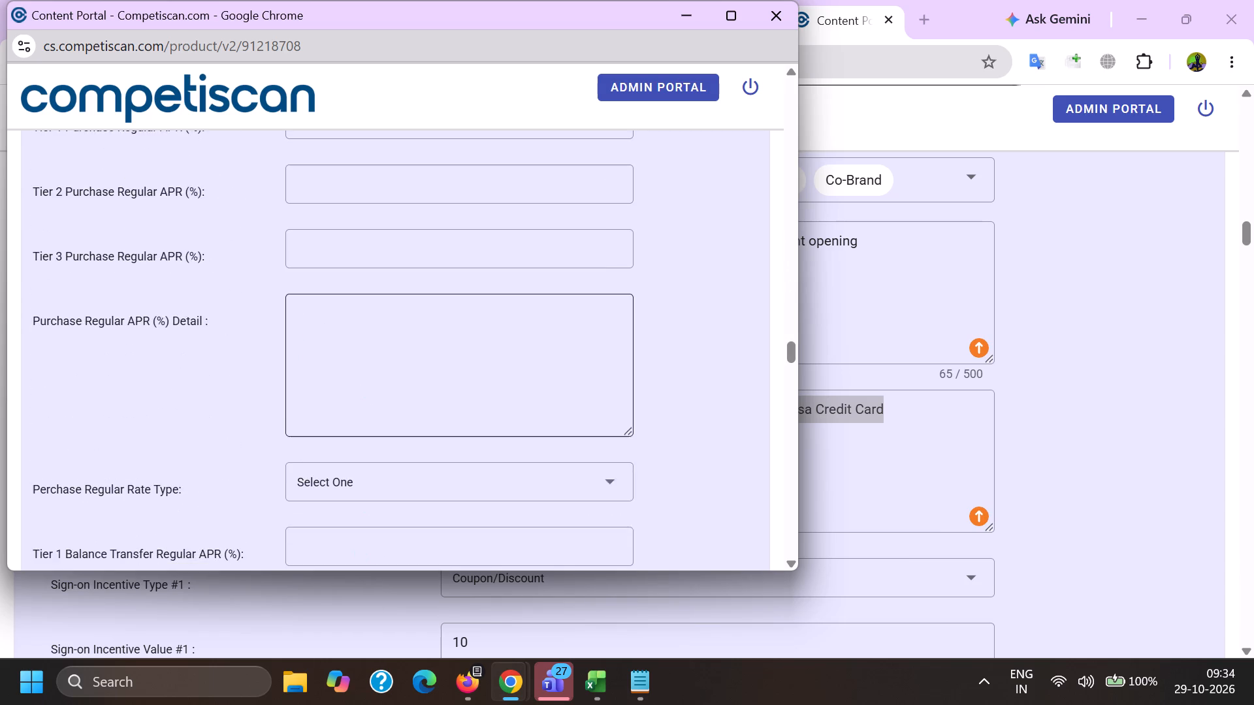
{"action": "scroll", "coordinate": [324, 311], "scroll_direction": "up", "scroll_amount": 4}
{"action": "left_click", "coordinate": [324, 157]}
{"action": "left_click", "coordinate": [348, 246]}
{"action": "left_click_drag", "start_coordinate": [196, 250], "coordinate": [210, 250]}
{"action": "left_click", "coordinate": [354, 226]}
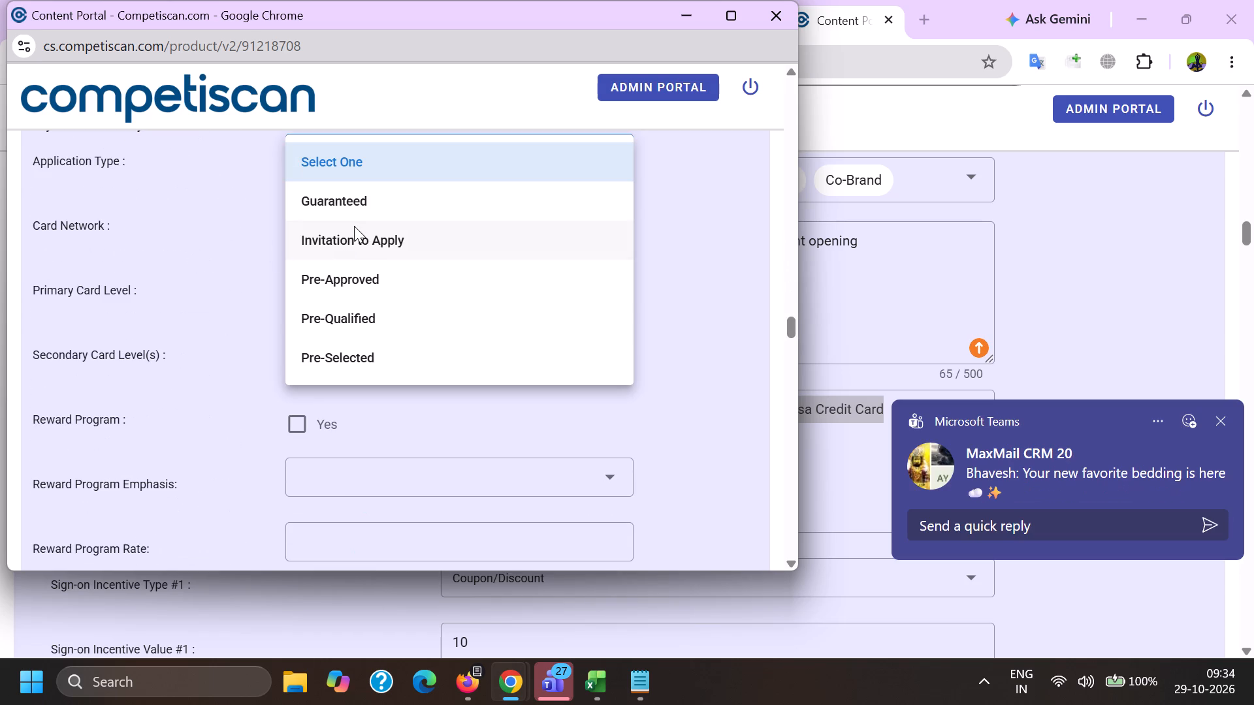
{"action": "left_click", "coordinate": [371, 420]}
{"action": "left_click_drag", "start_coordinate": [218, 373], "coordinate": [229, 372]}
Set the primary card level to Visa Signature and mark Reward Program as Yes.
{"action": "left_click", "coordinate": [340, 295]}
{"action": "scroll", "coordinate": [361, 423], "scroll_direction": "down", "scroll_amount": 8}
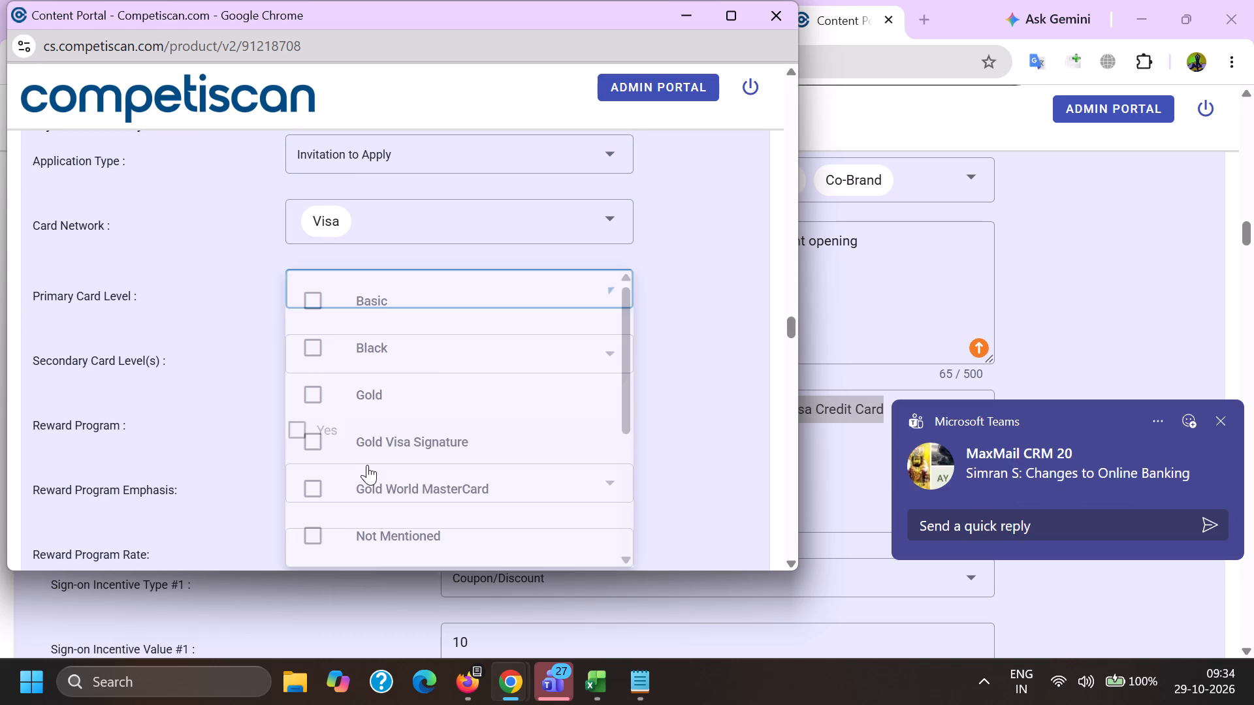
{"action": "left_click", "coordinate": [388, 497]}
{"action": "left_click_drag", "start_coordinate": [134, 449], "coordinate": [155, 454]}
{"action": "left_click", "coordinate": [298, 447]}
{"action": "double_click", "coordinate": [183, 463]}
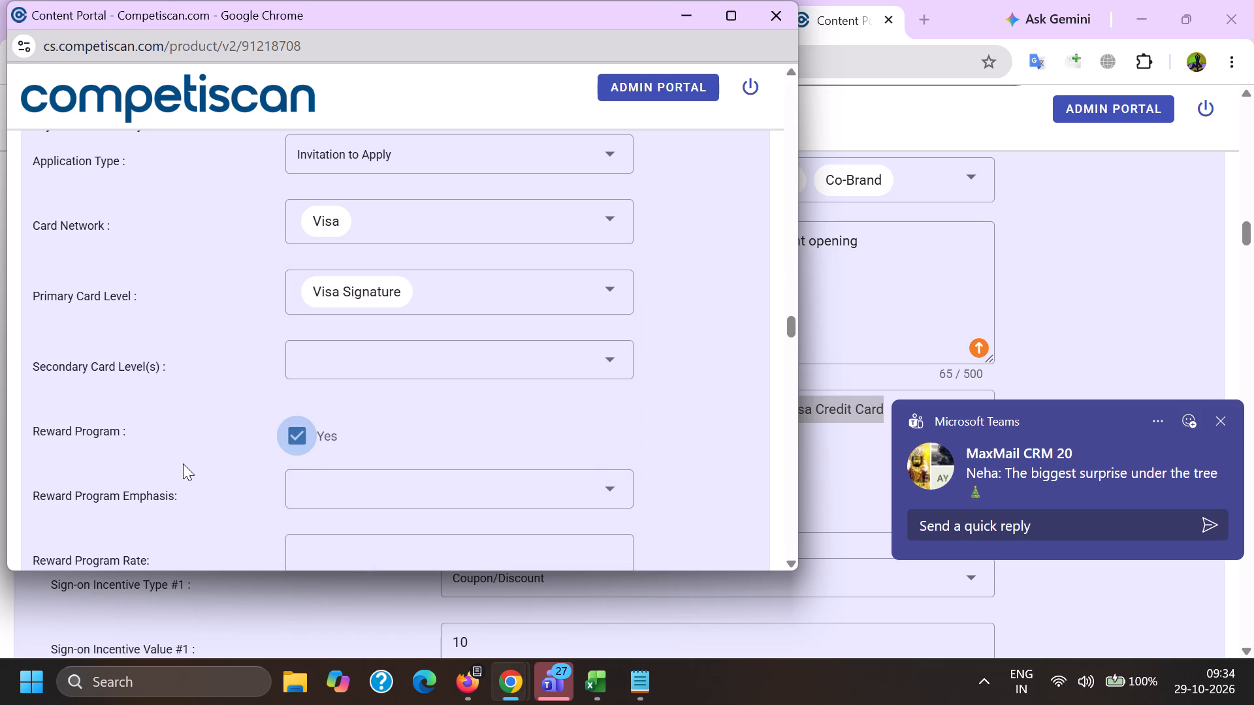
Mark Credit Card Mentioned in the Non-Profit/Consumer Services/Retail credit section and submit the product form.
{"action": "key", "text": "End"}
{"action": "left_click", "coordinate": [308, 255]}
{"action": "left_click", "coordinate": [334, 552]}
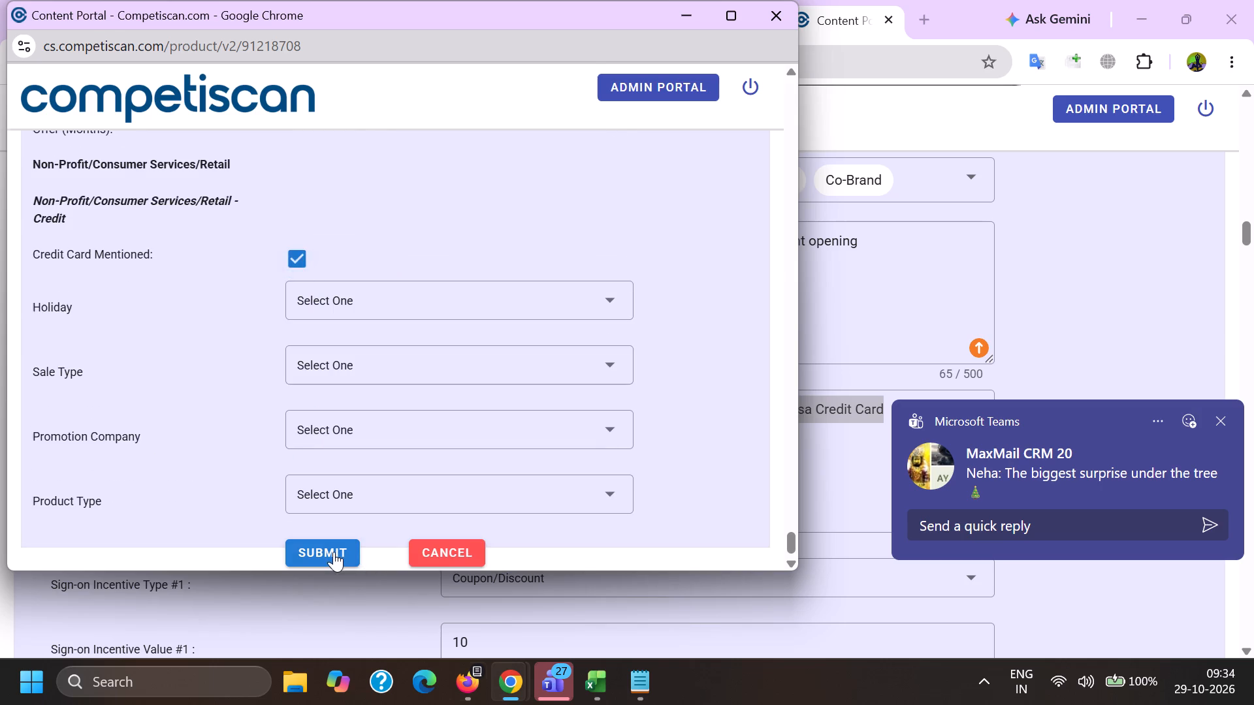
In Firefox's E-Glacier list, copy the subject of email 91218514, "Just in! LoveShackFancy Holiday Collection" with its emojis, without the Fwd prefix.
{"action": "left_click", "coordinate": [474, 702]}
{"action": "scroll", "coordinate": [365, 508], "scroll_direction": "up", "scroll_amount": 2}
{"action": "scroll", "coordinate": [331, 429], "scroll_direction": "up", "scroll_amount": 1}
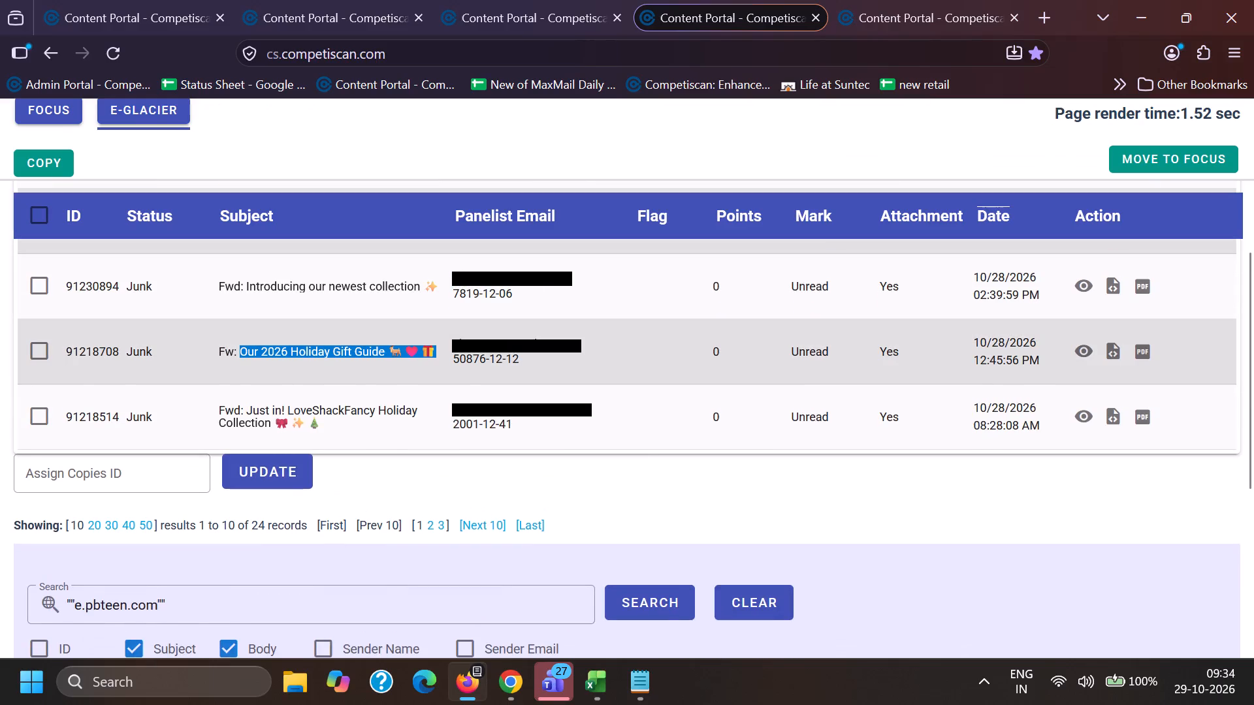
{"action": "left_click_drag", "start_coordinate": [249, 414], "coordinate": [319, 422]}
{"action": "key", "text": "ctrl+c"}
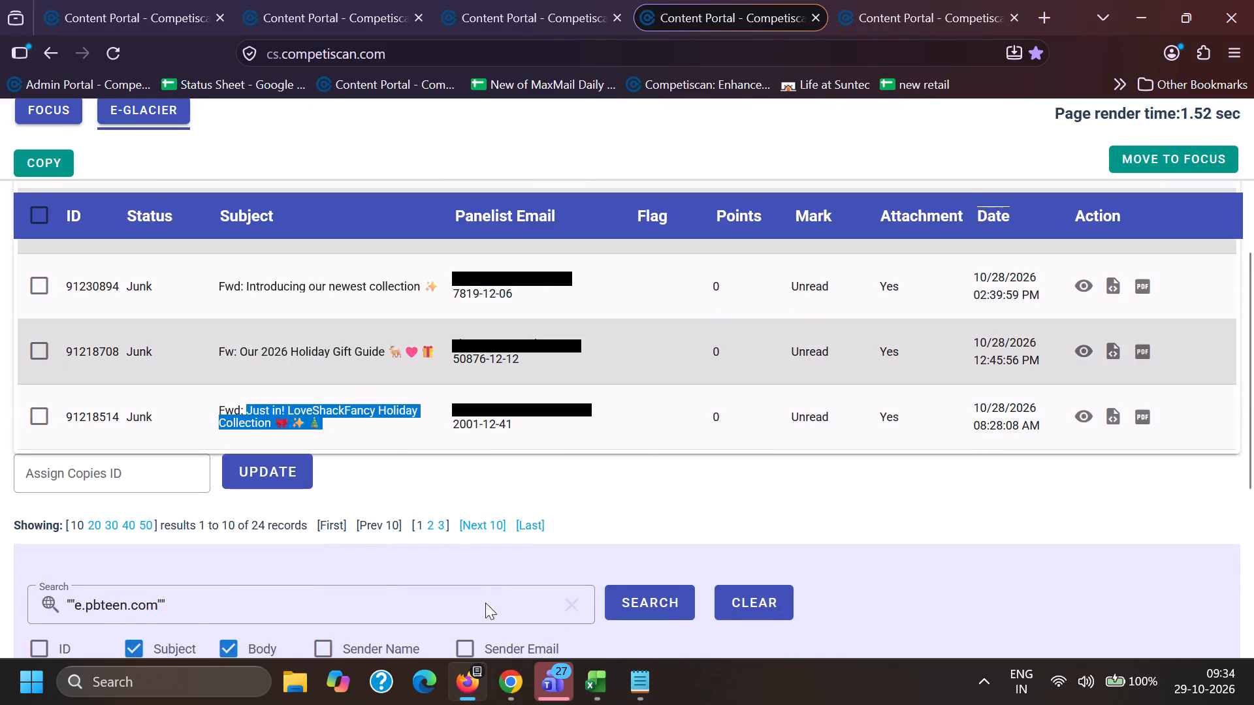
Switch to Chrome and search the Focus list by subject for "Just in! LoveShackFancy Holiday Collection" with its emojis, in quotation marks.
{"action": "left_click", "coordinate": [512, 689]}
{"action": "left_click", "coordinate": [230, 603]}
{"action": "left_click", "coordinate": [332, 0]}
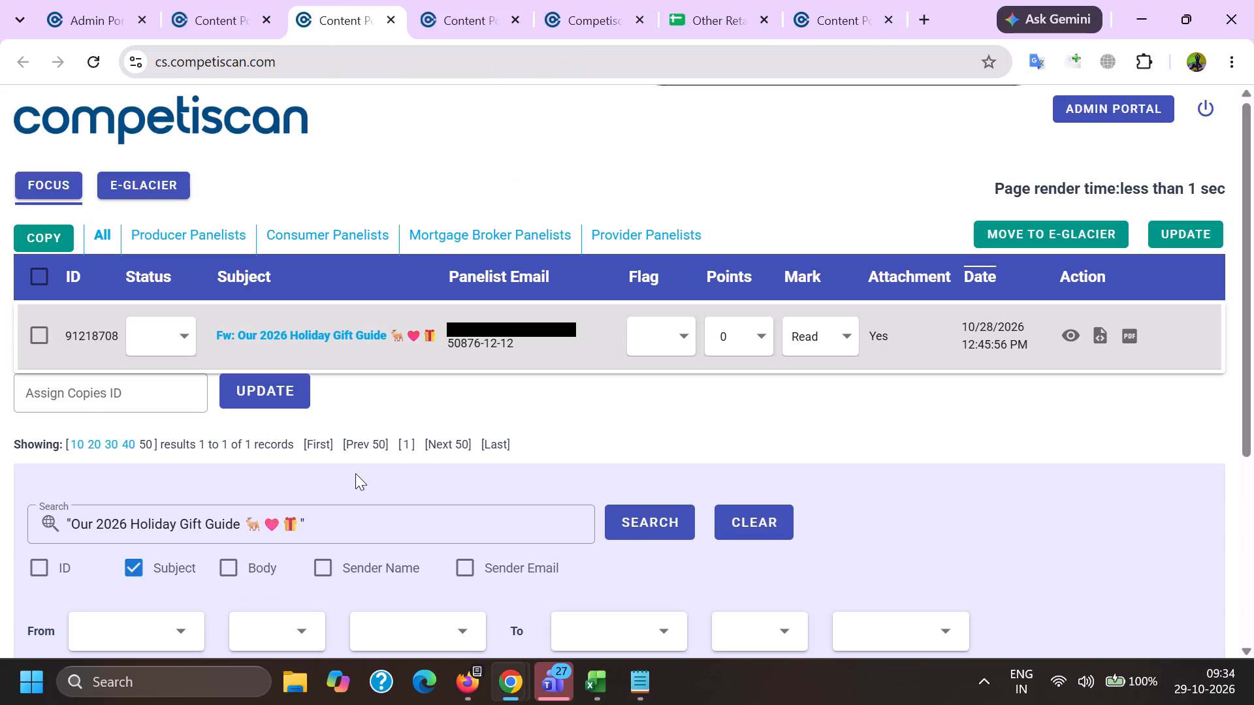
{"action": "left_click_drag", "start_coordinate": [394, 514], "coordinate": [0, 492]}
{"action": "key", "text": "BackSpace"}
{"action": "key", "text": "shift+quotedbl"}
{"action": "key", "text": "ctrl+v"}
{"action": "key", "text": "shift+quotedbl"}
{"action": "key", "text": "Return"}
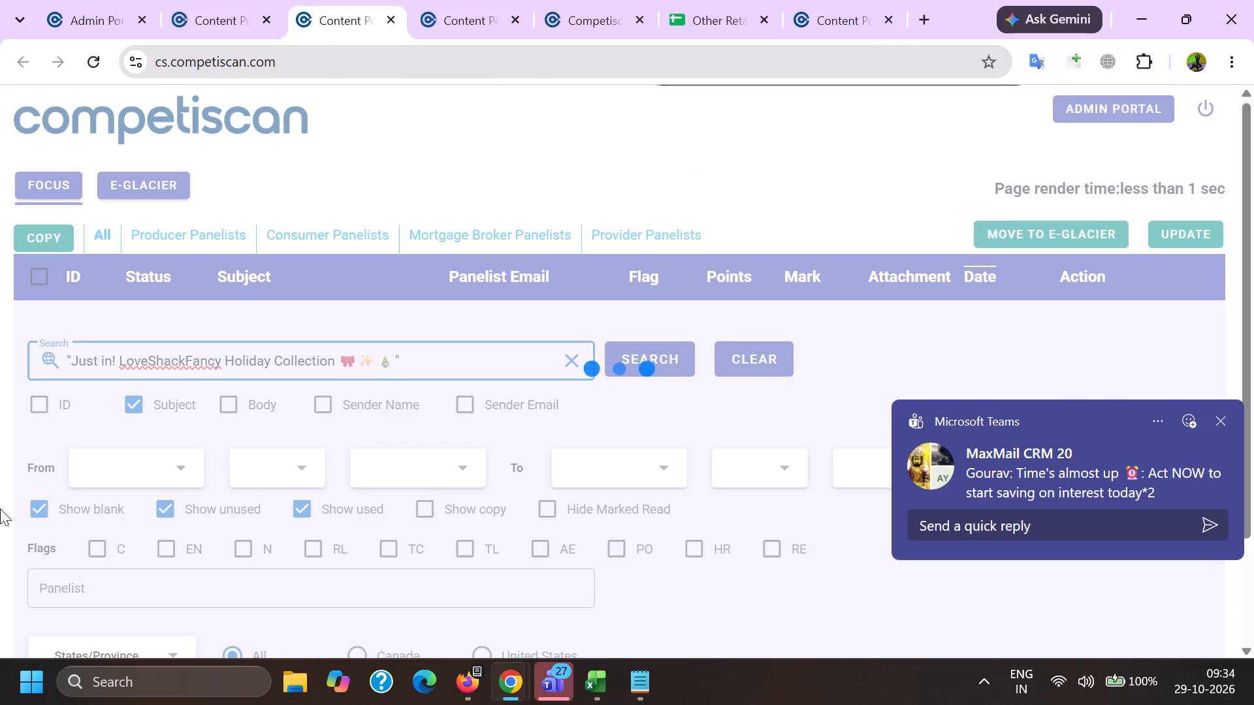
Copy email 91230894's subject without Fwd from Firefox's E-Glacier list and search Chrome's Focus list for "Introducing our newest collection ✨" in quotation marks.
{"action": "key", "text": "alt+Tab"}
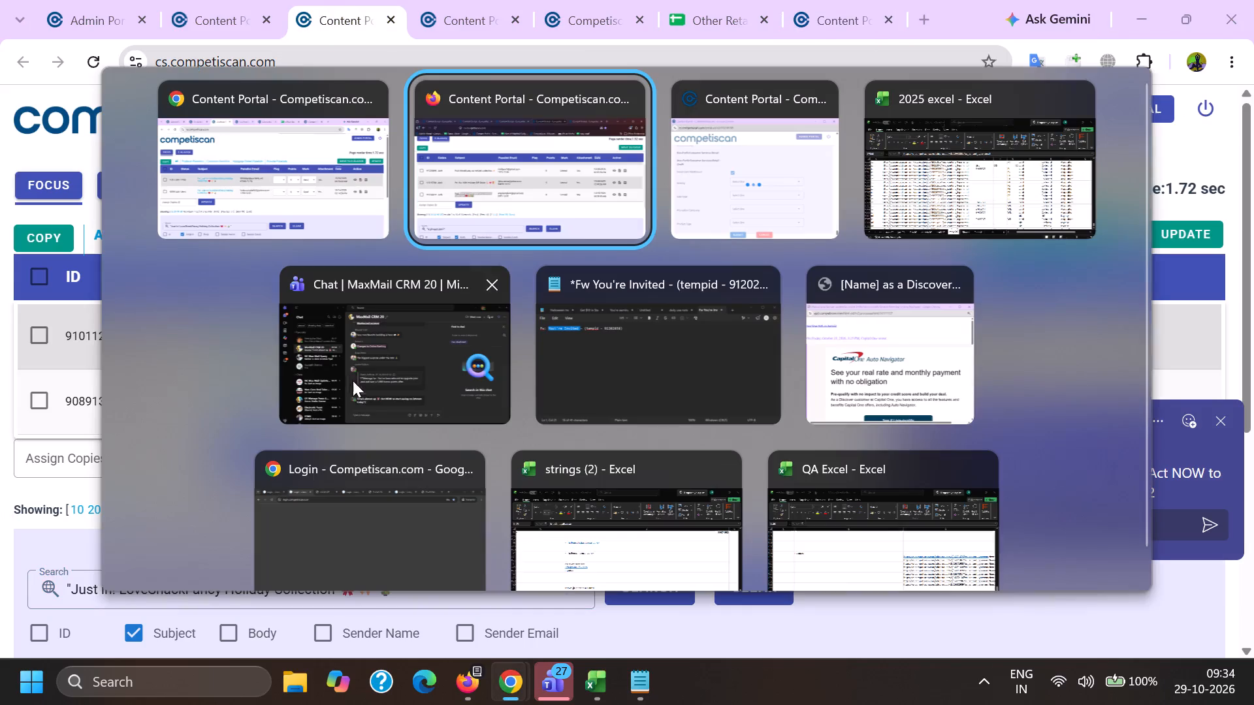
{"action": "left_click", "coordinate": [498, 193]}
{"action": "left_click_drag", "start_coordinate": [246, 282], "coordinate": [394, 285]}
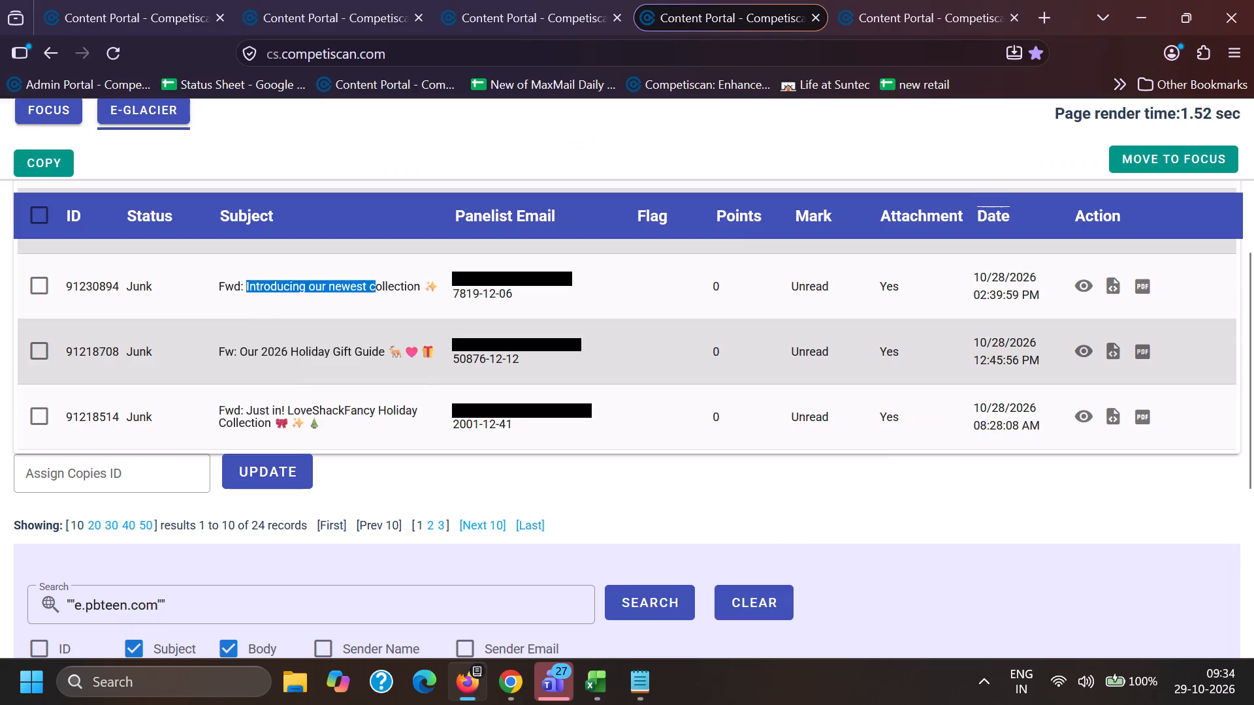
{"action": "left_click_drag", "start_coordinate": [394, 285], "coordinate": [447, 283]}
{"action": "key", "text": "ctrl+c"}
{"action": "key", "text": "alt+Tab"}
{"action": "left_click_drag", "start_coordinate": [460, 593], "coordinate": [0, 585]}
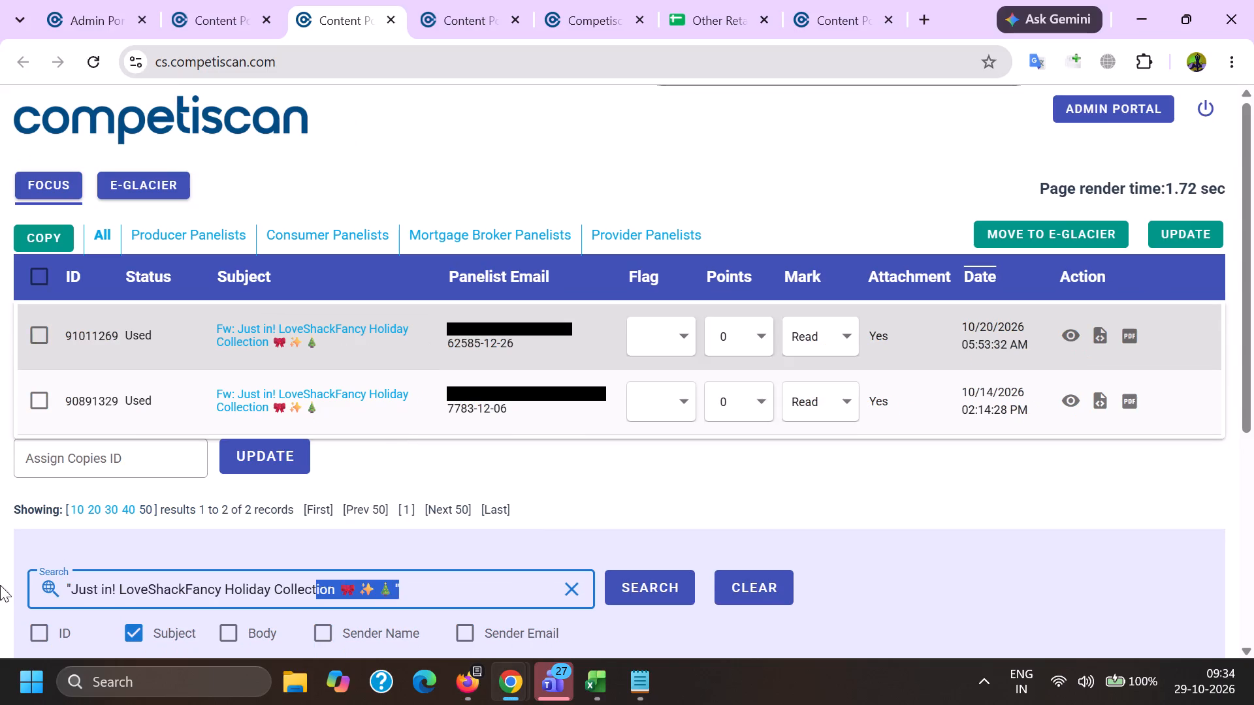
{"action": "left_click_drag", "start_coordinate": [0, 585], "coordinate": [6, 586]}
{"action": "key", "text": "BackSpace"}
{"action": "key", "text": "shift+quotedbl"}
{"action": "key", "text": "ctrl+v"}
{"action": "key", "text": "shift+quotedbl"}
{"action": "key", "text": "Return"}
Switch back to Firefox and open the preview of email 91230894 from the E-Glacier list.
{"action": "key", "text": "alt+Tab"}
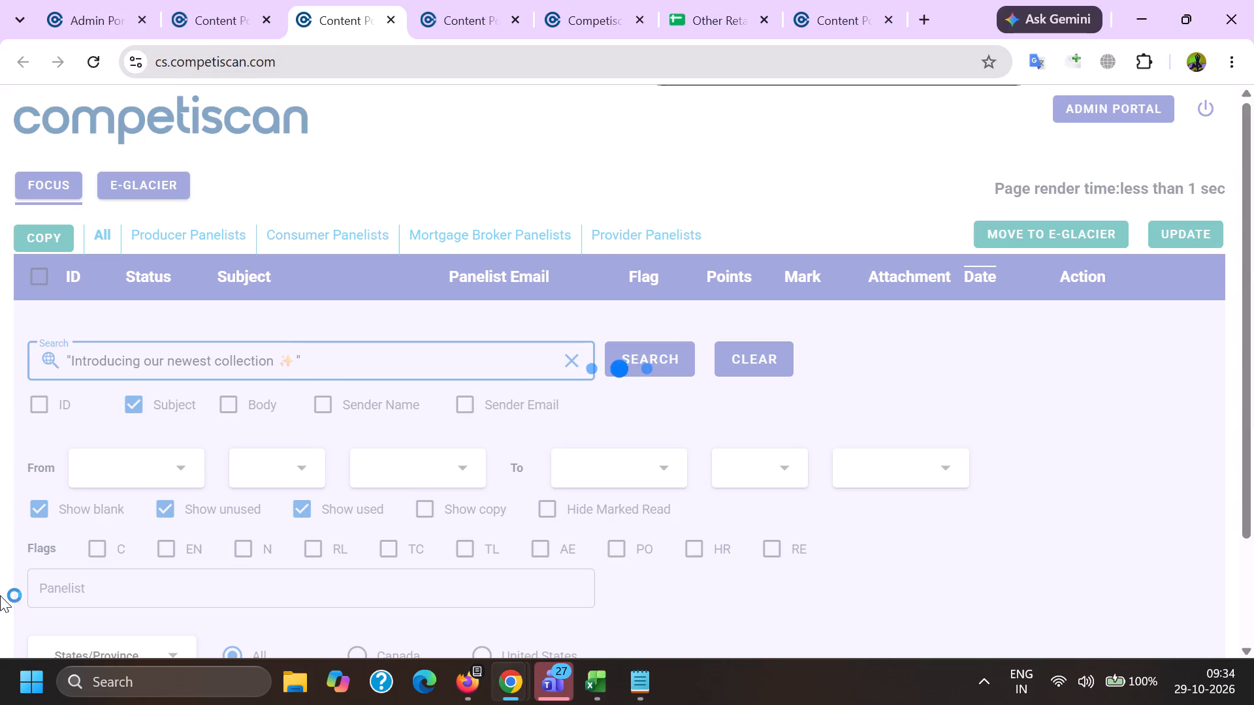
{"action": "left_click_drag", "start_coordinate": [521, 150], "coordinate": [530, 162]}
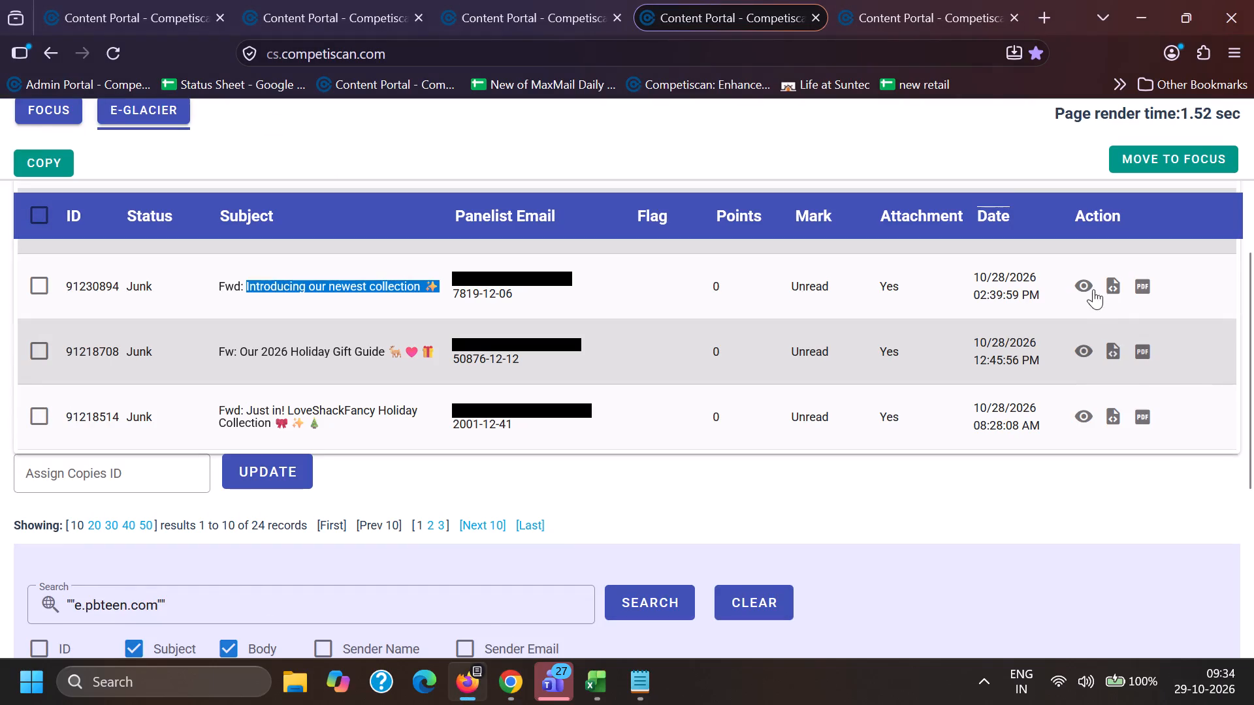
{"action": "left_click", "coordinate": [1091, 287]}
Return to Chrome and rerun the Focus subject search for "Introducing our newest collection ✨".
{"action": "left_click", "coordinate": [519, 685]}
{"action": "left_click", "coordinate": [234, 578]}
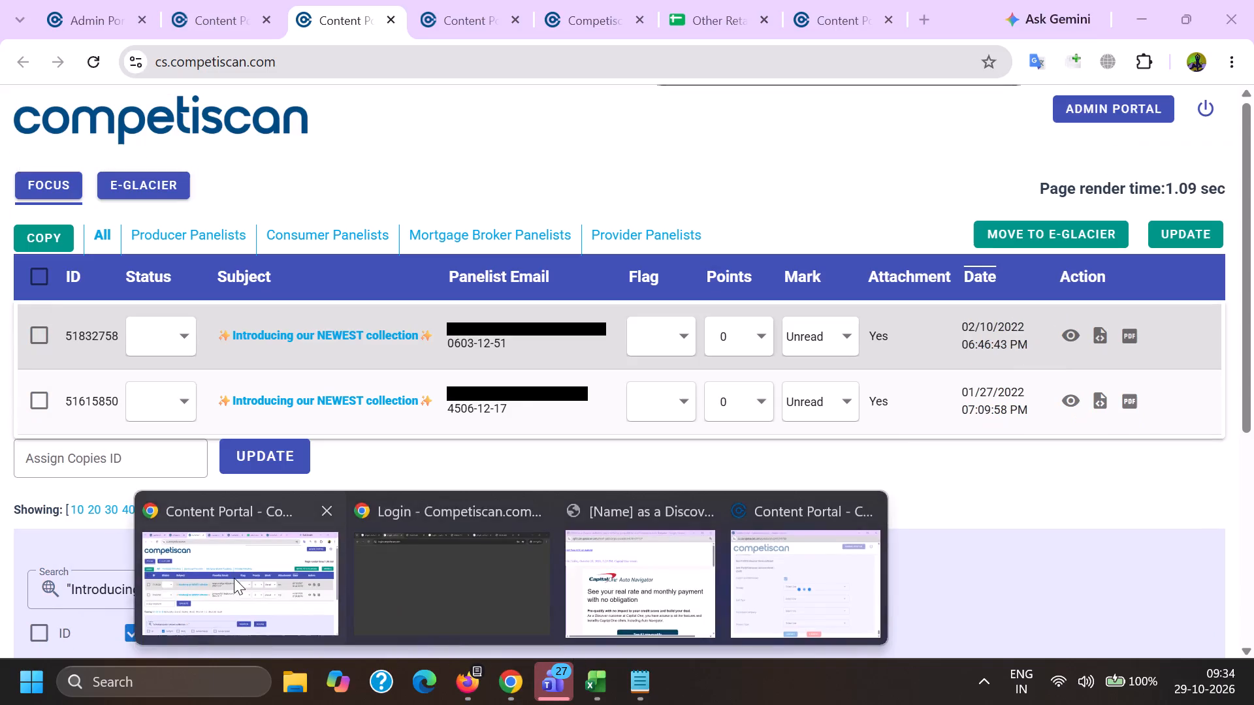
{"action": "scroll", "coordinate": [362, 469], "scroll_direction": "down", "scroll_amount": 3}
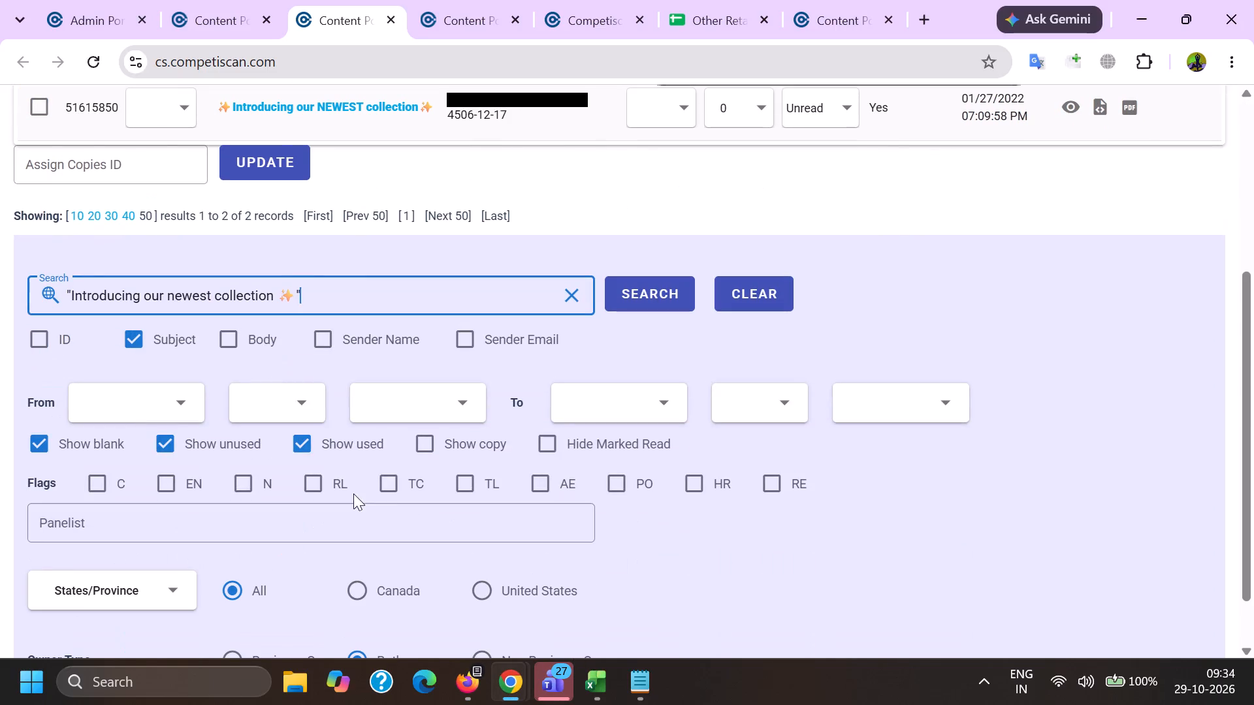
{"action": "left_click", "coordinate": [627, 301]}
Switch to the Firefox preview of email 91230894 and examine its content.
{"action": "key", "text": "alt+Tab"}
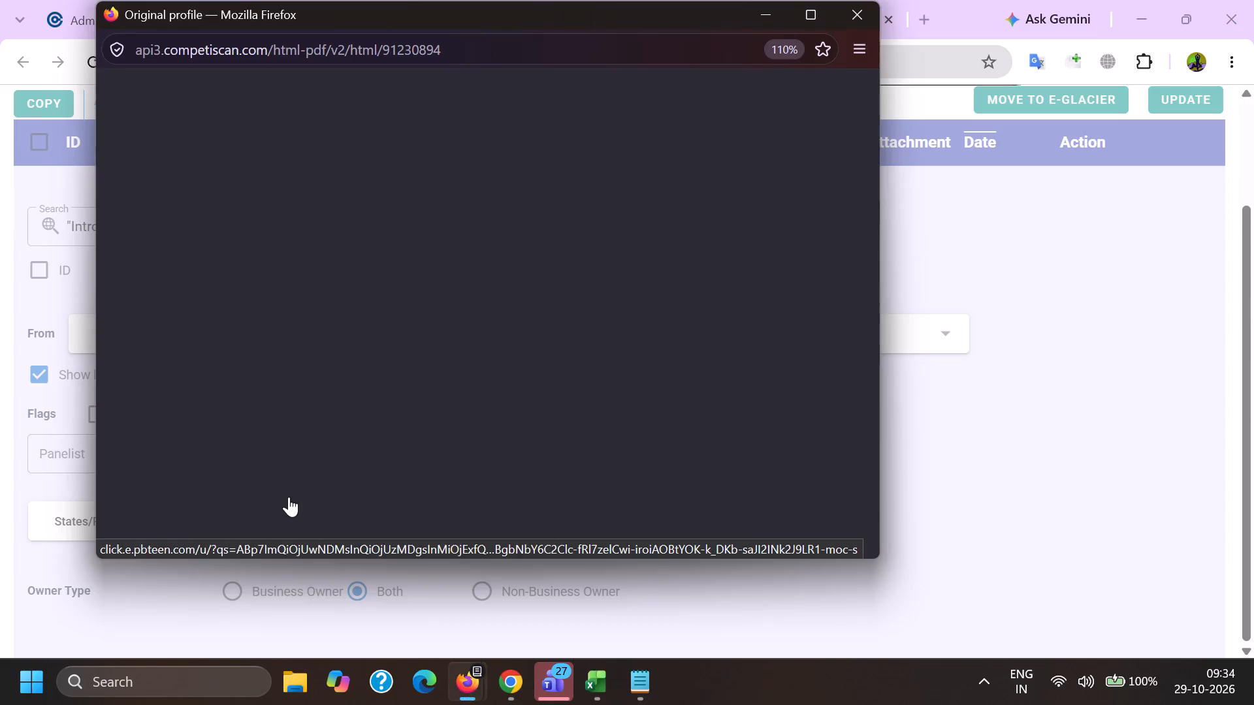
{"action": "scroll", "coordinate": [521, 314], "scroll_direction": "down", "scroll_amount": 20}
{"action": "scroll", "coordinate": [521, 314], "scroll_direction": "down", "scroll_amount": 20}
{"action": "scroll", "coordinate": [521, 314], "scroll_direction": "down", "scroll_amount": 7}
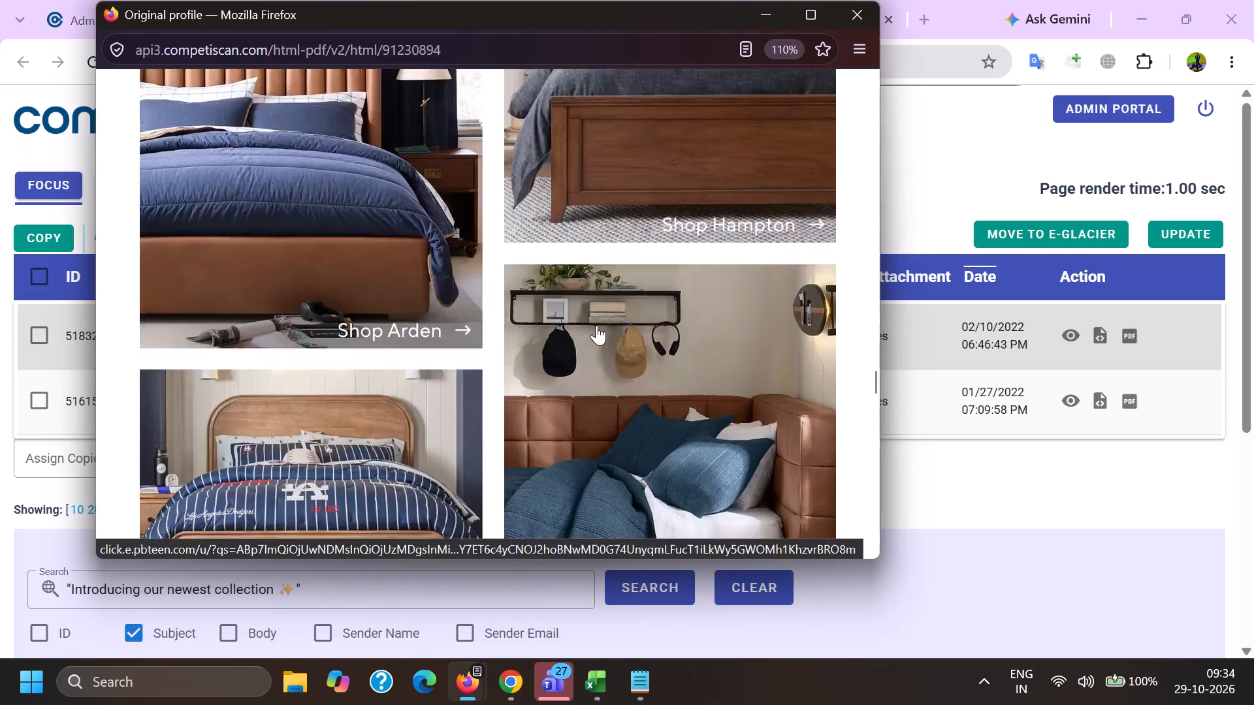
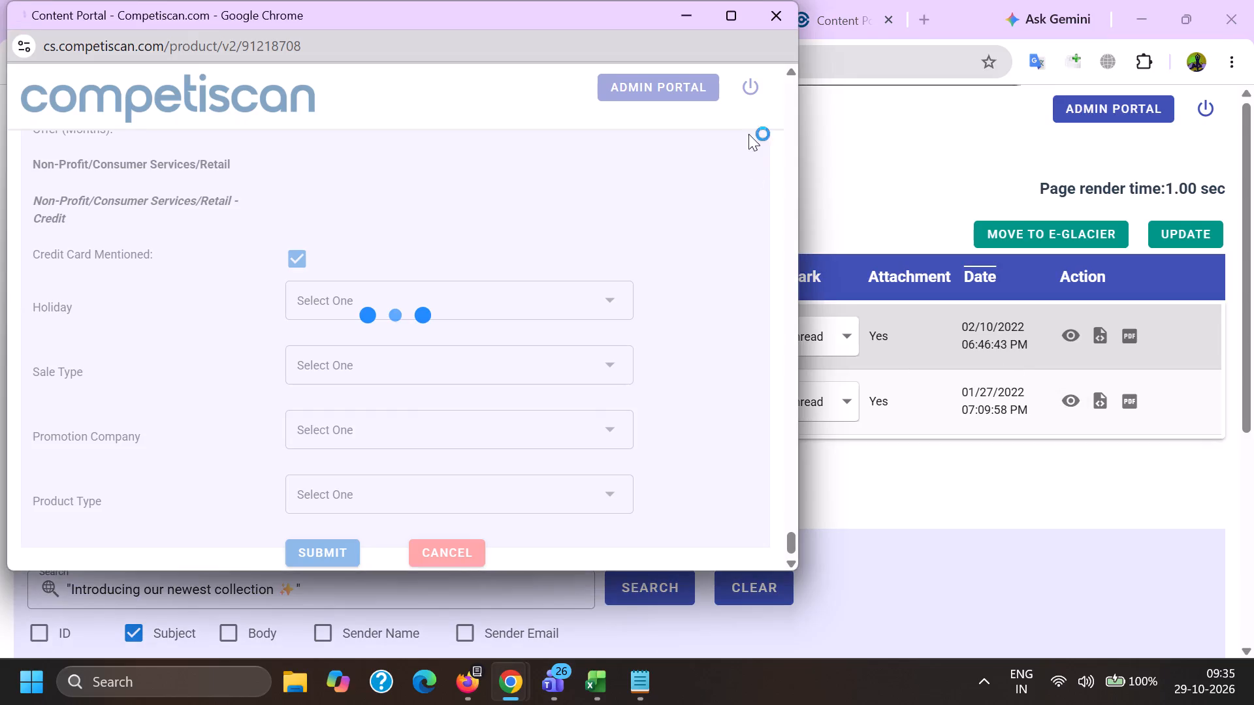
Examine the previews of the matching JTV emails 51615850 and 51832758 in the Focus list.
{"action": "key", "text": "alt+Tab"}
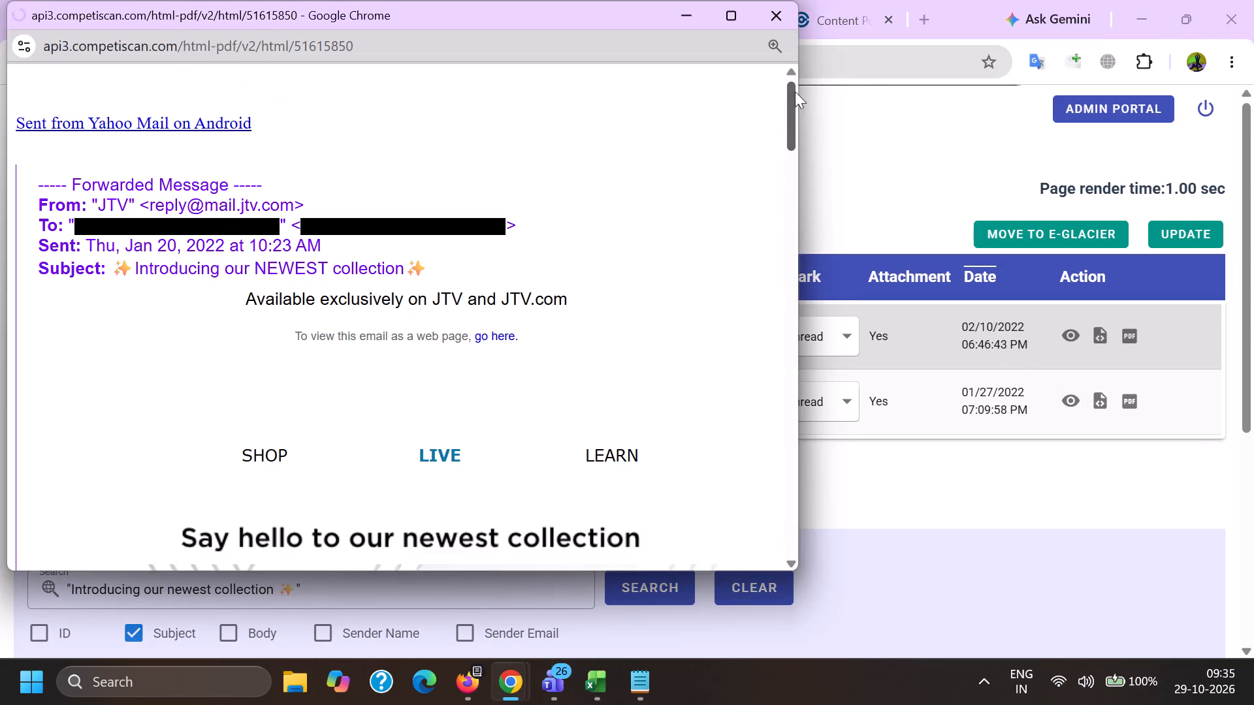
{"action": "left_click", "coordinate": [1068, 327]}
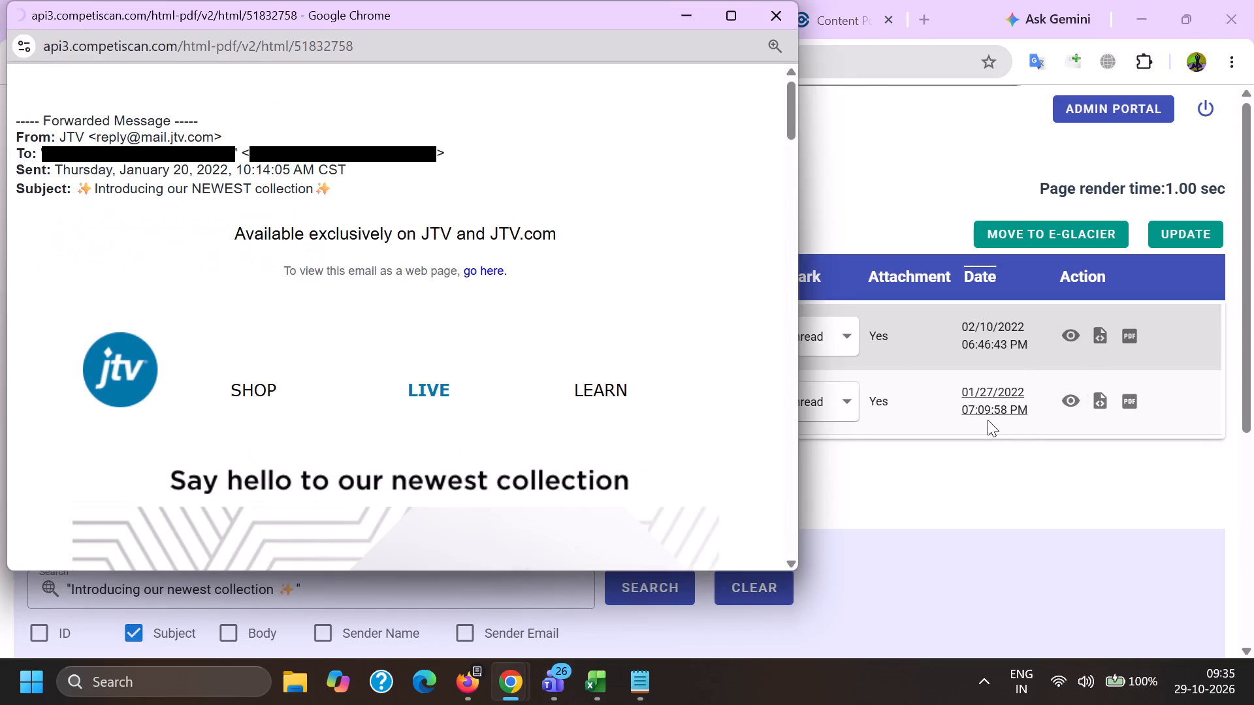
Search E-Glacier subjects for "Introducing our newest collection ✨" in quotation marks and move email 91230894 to Focus.
{"action": "key", "text": "alt+Tab"}
{"action": "left_click", "coordinate": [248, 0]}
{"action": "left_click_drag", "start_coordinate": [361, 384], "coordinate": [359, 401]}
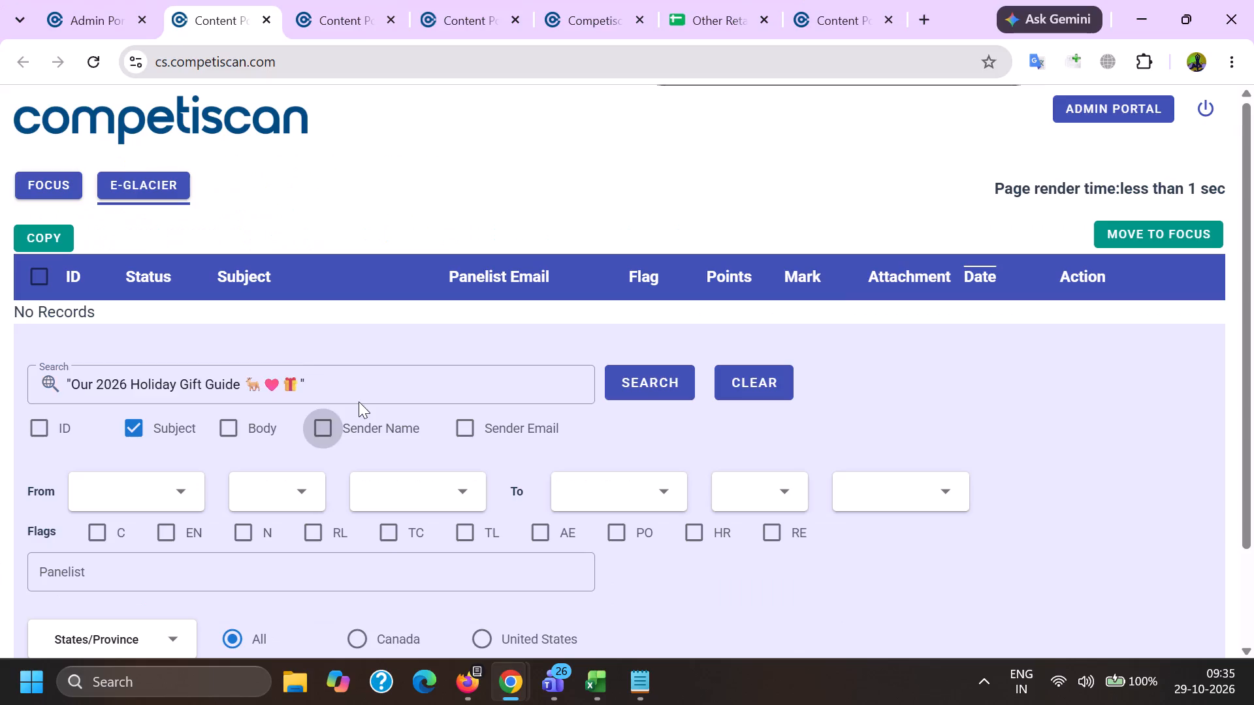
{"action": "left_click_drag", "start_coordinate": [359, 401], "coordinate": [1, 394]}
{"action": "key", "text": "BackSpace"}
{"action": "key", "text": "shift+quotedbl"}
{"action": "key", "text": "ctrl+v"}
{"action": "key", "text": "shift+quotedbl"}
{"action": "key", "text": "Return"}
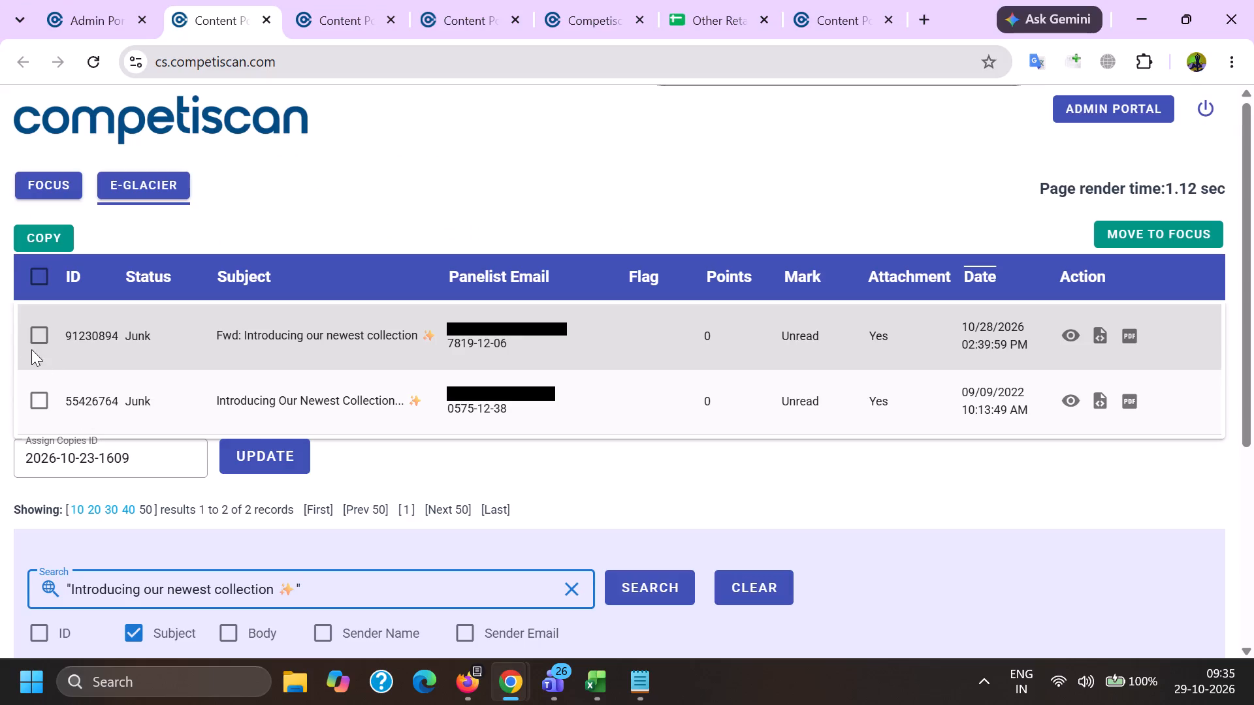
{"action": "left_click", "coordinate": [28, 334]}
{"action": "left_click", "coordinate": [1144, 236]}
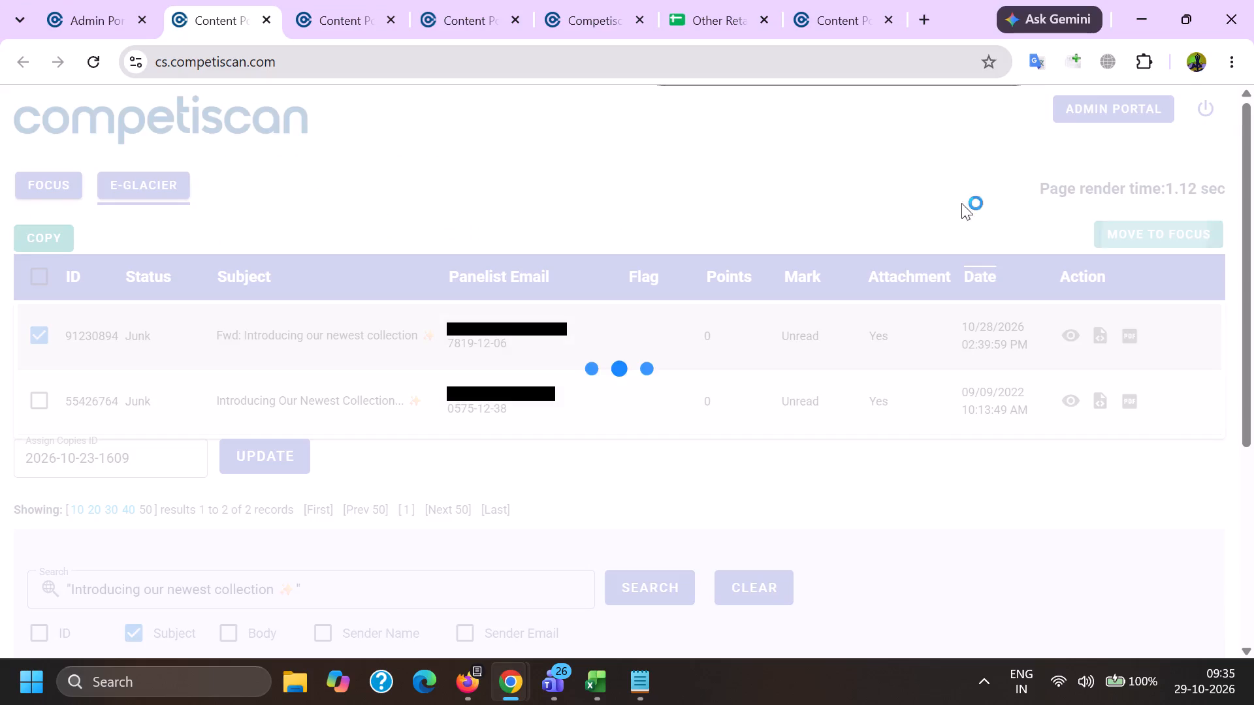
Rerun the Focus subject search for "Introducing our newest collection ✨".
{"action": "left_click", "coordinate": [356, 0]}
{"action": "left_click_drag", "start_coordinate": [643, 586], "coordinate": [641, 578]}
Open the processed PDF of the previously edited email from its editor page.
{"action": "left_click", "coordinate": [475, 0]}
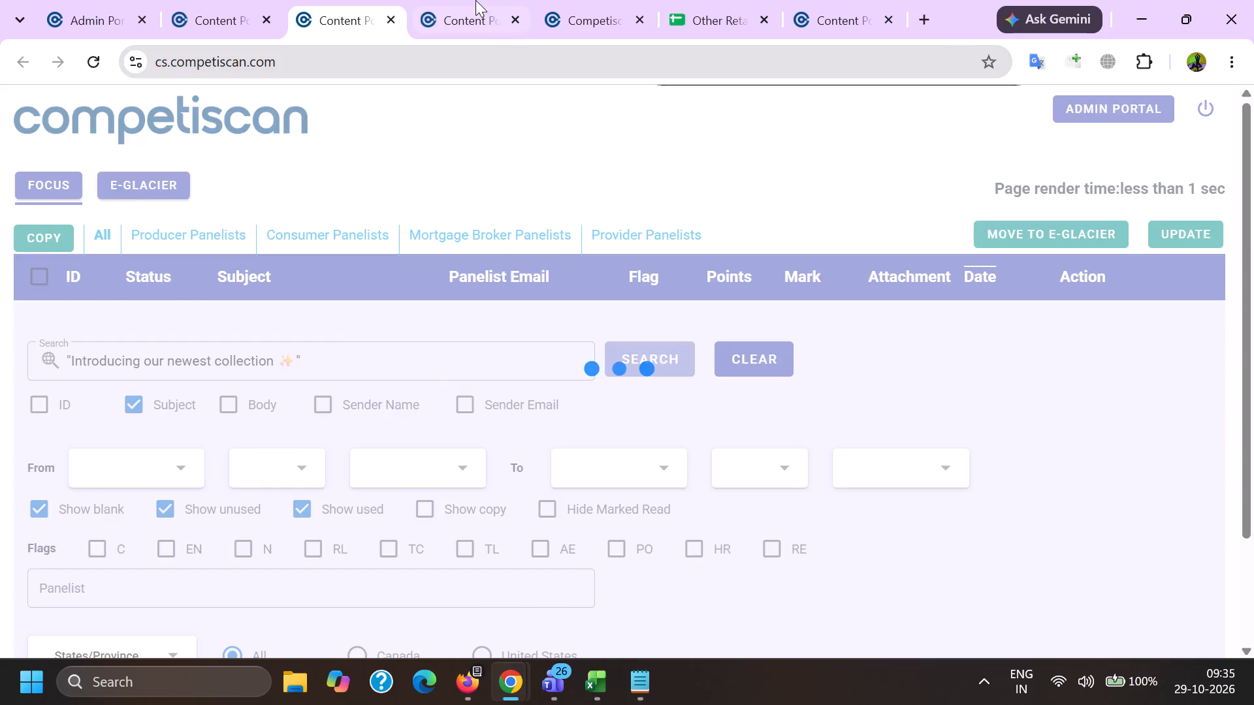
{"action": "scroll", "coordinate": [521, 309], "scroll_direction": "up", "scroll_amount": 6}
{"action": "left_click", "coordinate": [571, 285], "text": "ctrl"}
Open email 91230894 from the Focus results in the email editor.
{"action": "left_click", "coordinate": [304, 0]}
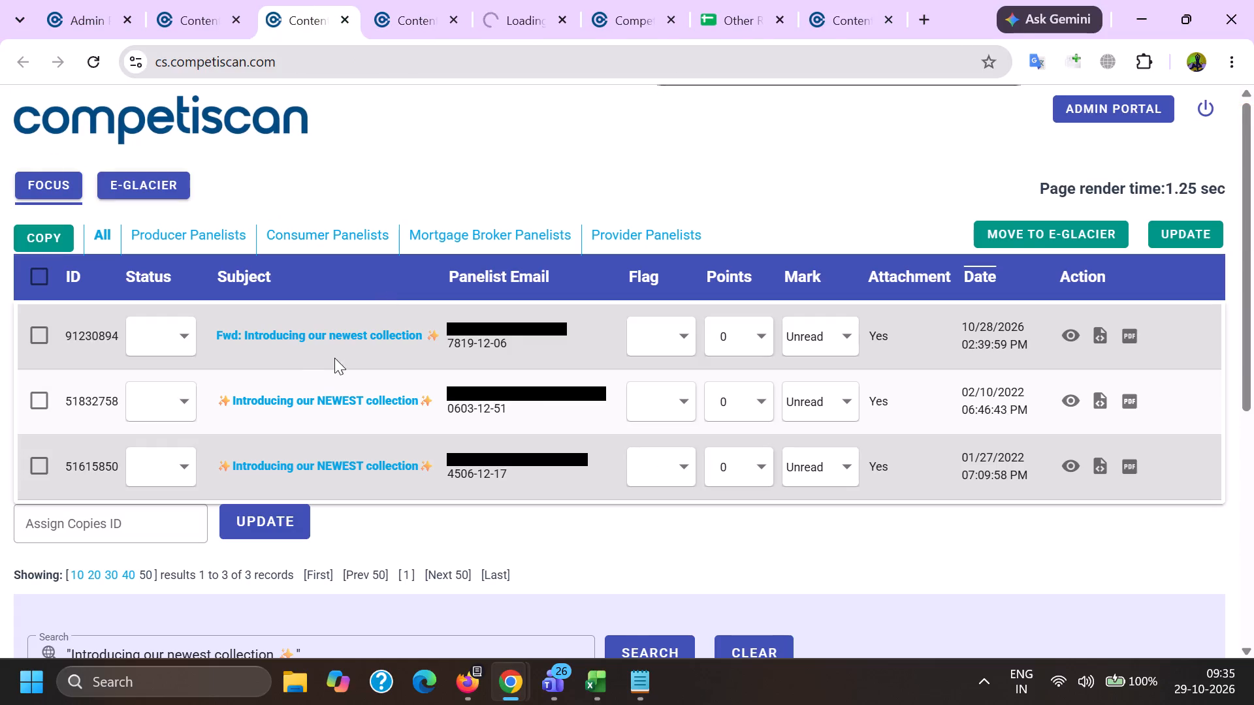
{"action": "left_click", "coordinate": [308, 338], "text": "ctrl"}
Copy ID 91230894 from the editor's web address and log it in Excel's may 26 sheet, row 7106, with category cc.
{"action": "left_click", "coordinate": [387, 0]}
{"action": "double_click", "coordinate": [398, 68]}
{"action": "key", "text": "ctrl+c"}
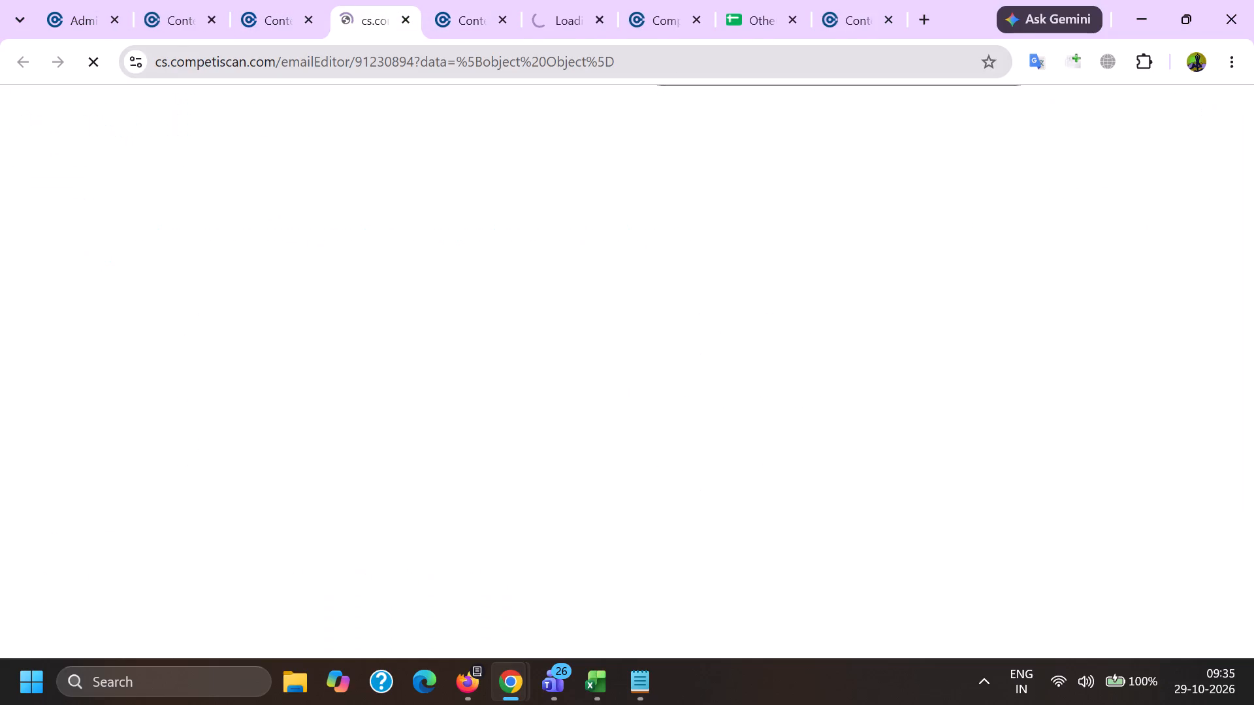
{"action": "left_click", "coordinate": [602, 700]}
{"action": "left_click", "coordinate": [762, 621]}
{"action": "scroll", "coordinate": [159, 450], "scroll_direction": "down", "scroll_amount": 15}
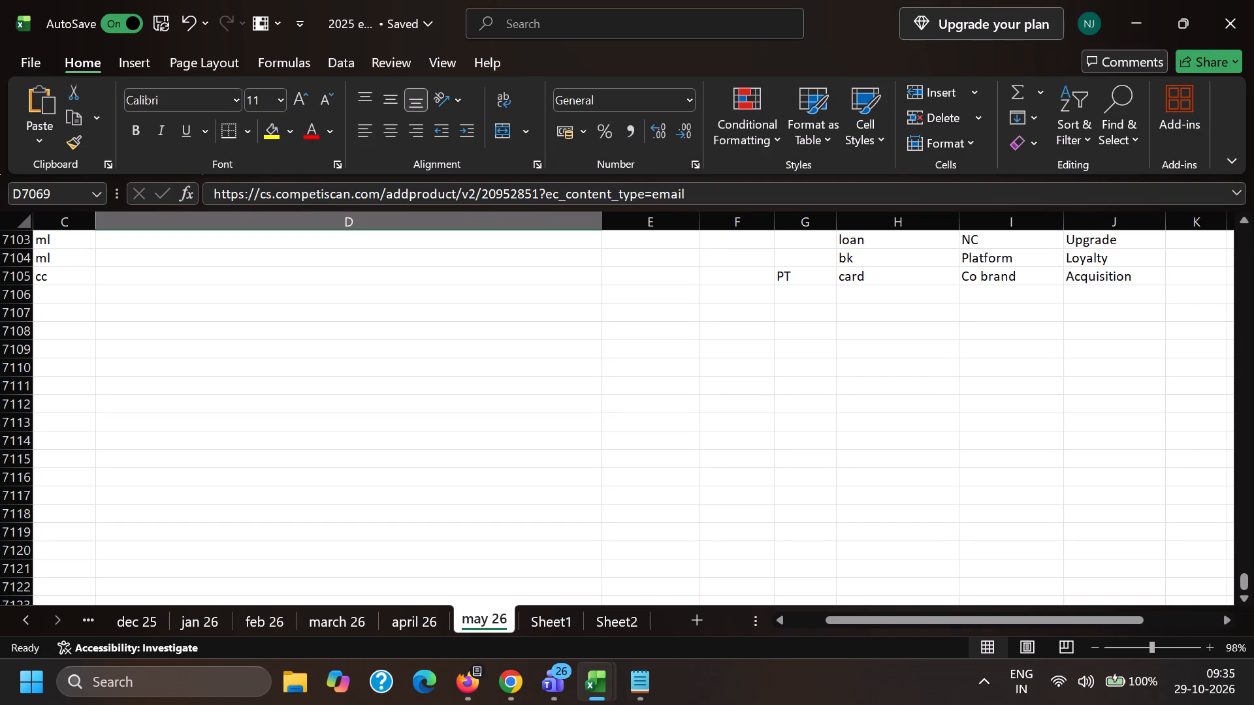
{"action": "left_click", "coordinate": [66, 304]}
{"action": "left_click", "coordinate": [48, 292]}
{"action": "key", "text": "Left"}
{"action": "key", "text": "Left"}
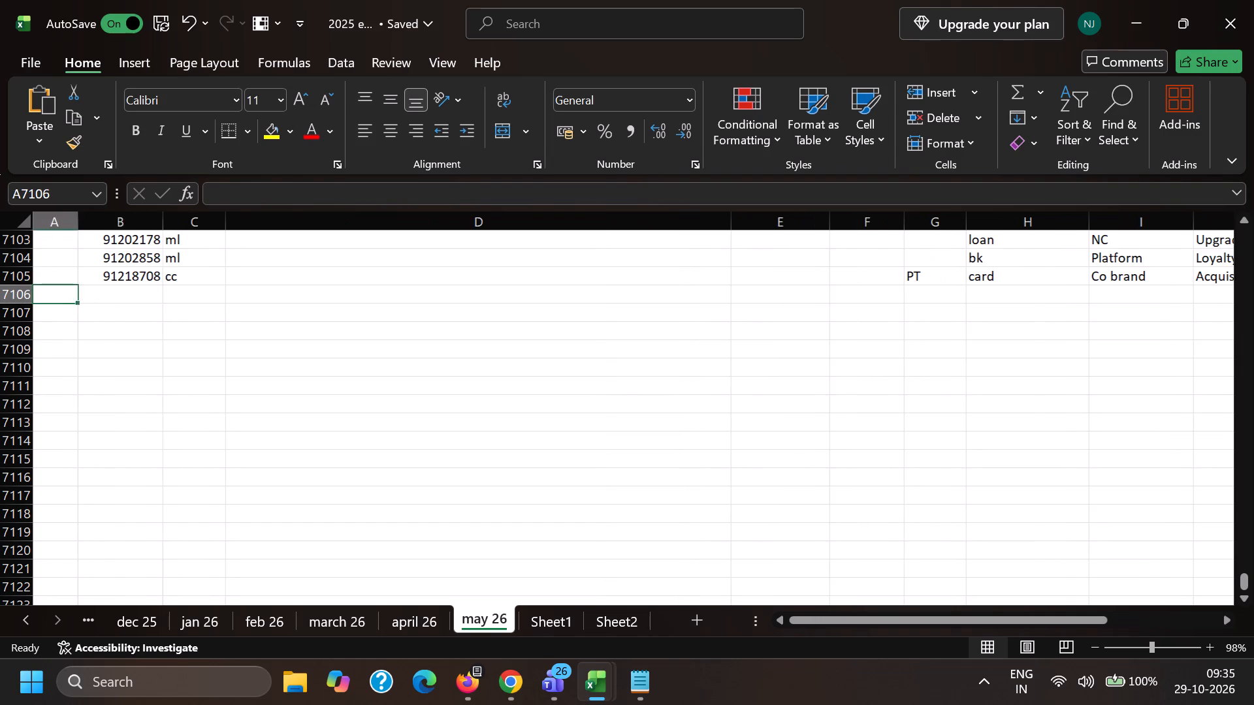
{"action": "key", "text": "Right"}
{"action": "key", "text": "ctrl+v"}
{"action": "key", "text": "Right"}
{"action": "type", "text": "cc"}
Copy PT, card, Co brand and Acquisition from row 7105 into columns G to J of rows 7106 to 7109.
{"action": "key", "text": "Up"}
{"action": "key", "text": "Right"}
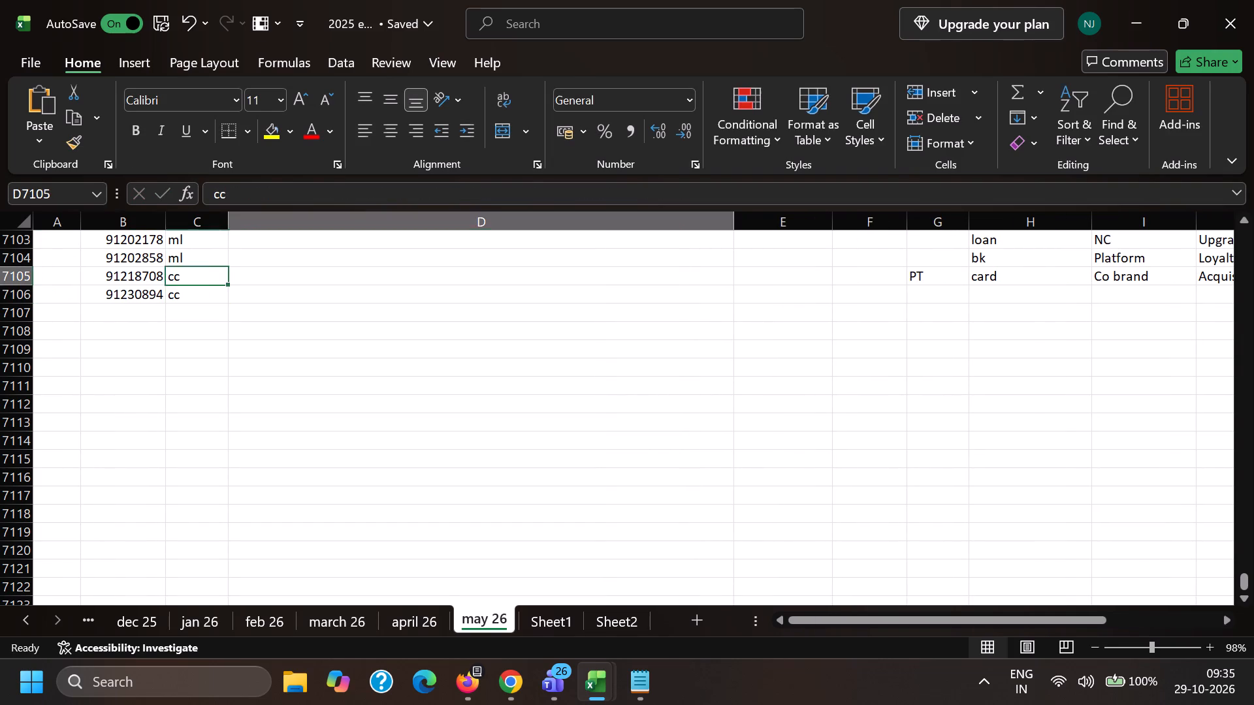
{"action": "key", "text": "shift+Right"}
{"action": "key", "text": "Right"}
{"action": "key", "text": "Right"}
{"action": "key", "text": "Right"}
{"action": "key", "text": "shift+Right"}
{"action": "key", "text": "shift+Right"}
{"action": "key", "text": "shift+Right"}
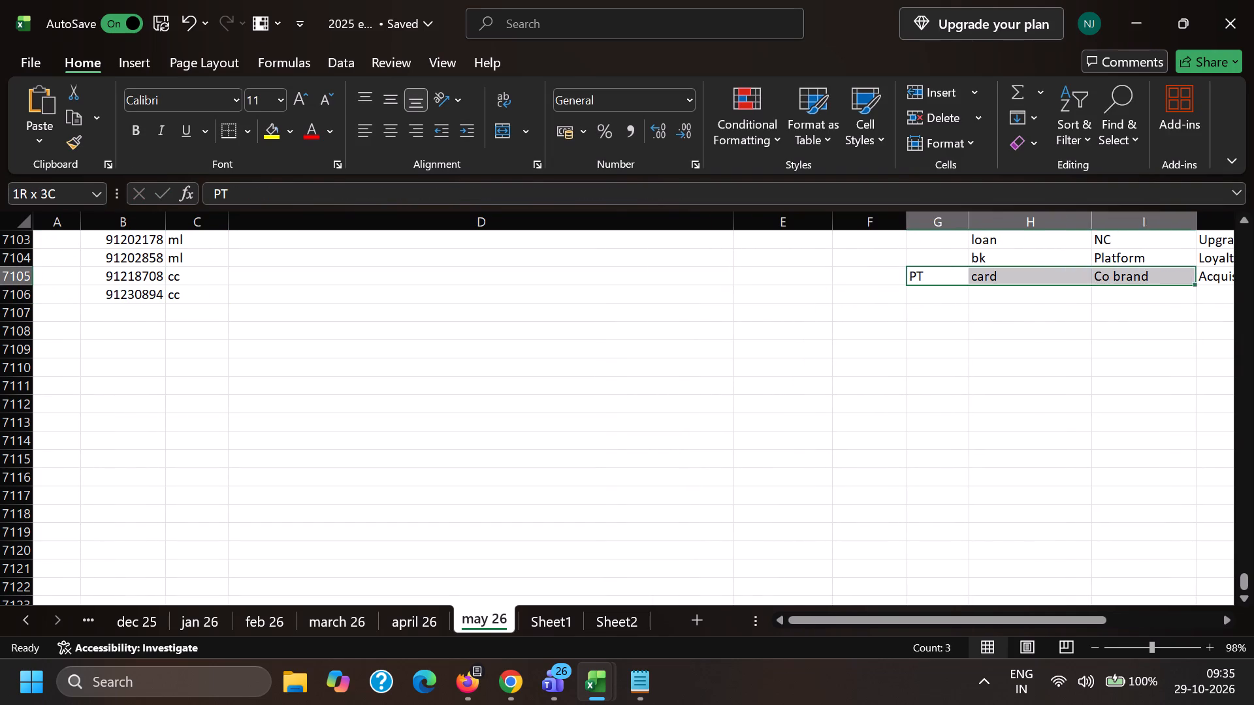
{"action": "key", "text": "ctrl+c"}
{"action": "key", "text": "Down"}
{"action": "key", "text": "ctrl+v"}
{"action": "key", "text": "Left"}
{"action": "key", "text": "Down"}
{"action": "key", "text": "Right"}
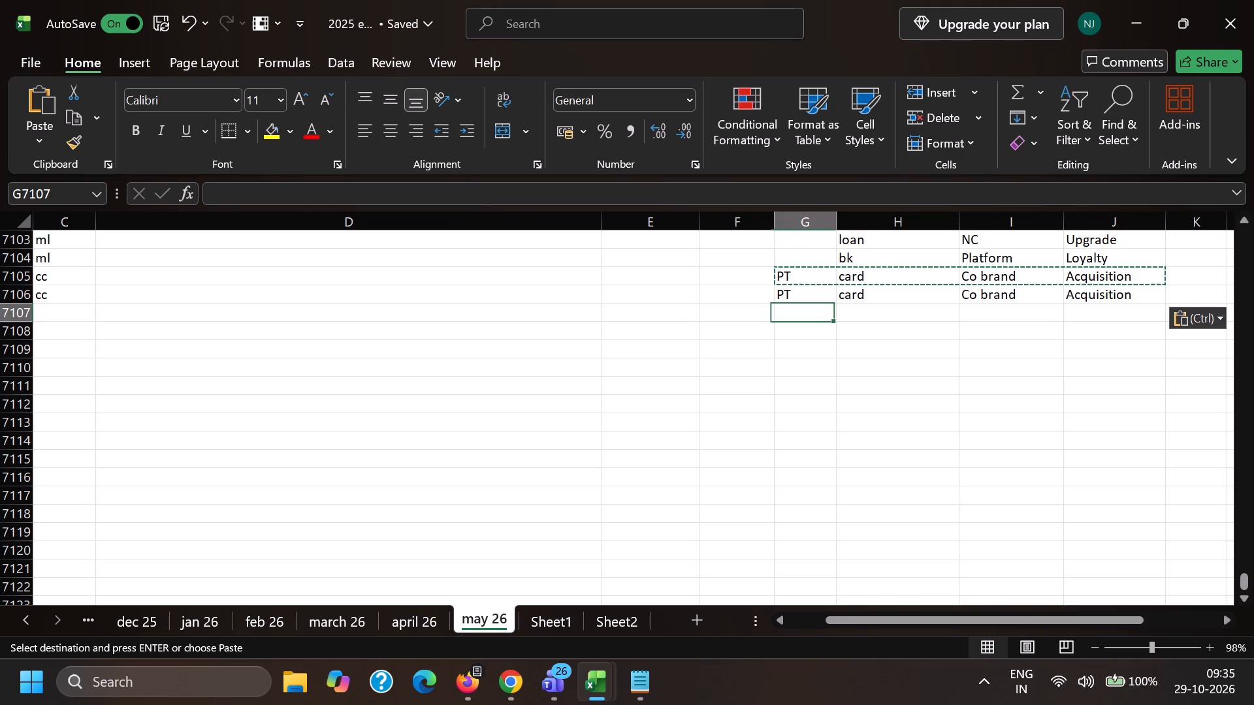
{"action": "key", "text": "ctrl+v"}
{"action": "key", "text": "Down"}
{"action": "key", "text": "ctrl+v"}
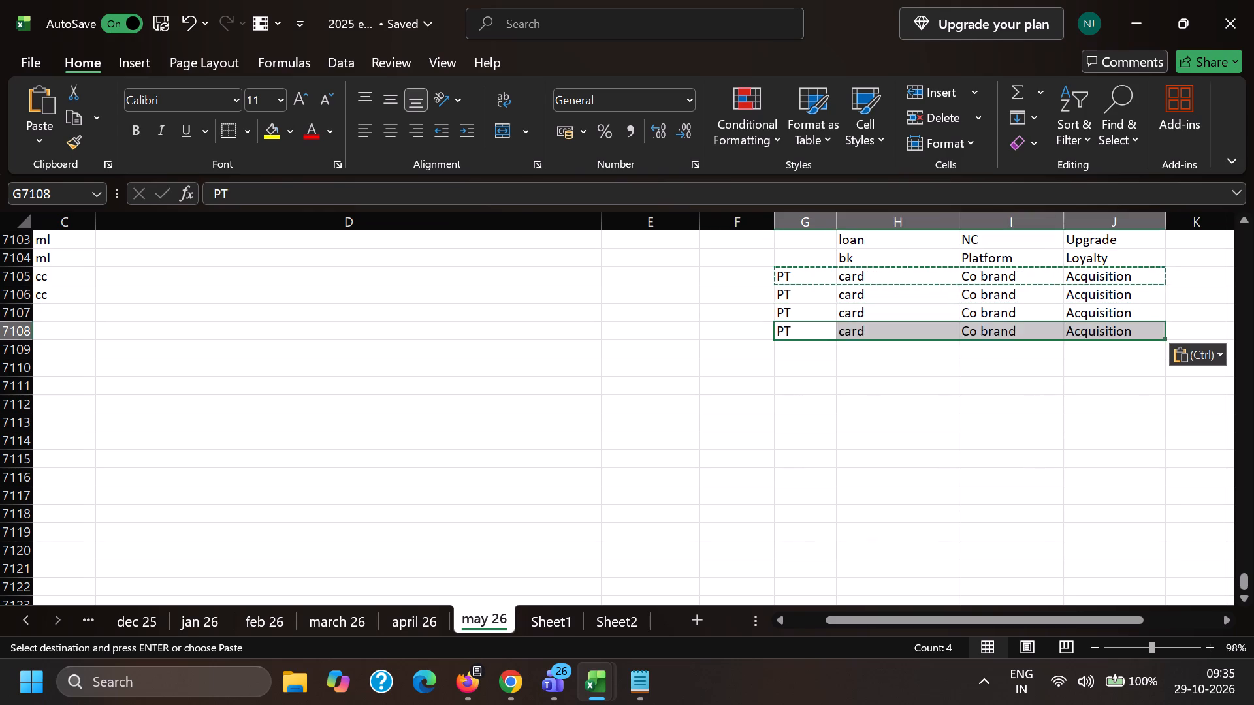
{"action": "key", "text": "Down"}
{"action": "key", "text": "ctrl+v"}
{"action": "key", "text": "Left"}
{"action": "key", "text": "Left"}
{"action": "key", "text": "Left"}
{"action": "key", "text": "Left"}
{"action": "key", "text": "Left"}
{"action": "key", "text": "Left"}
{"action": "key", "text": "Left"}
{"action": "key", "text": "Left"}
{"action": "key", "text": "Left"}
{"action": "key", "text": "Left"}
{"action": "key", "text": "Left"}
Back in Chrome's editor, delete the forwarded-message line, the sender's email address and the recipient line from the email's header.
{"action": "key", "text": "alt+Tab"}
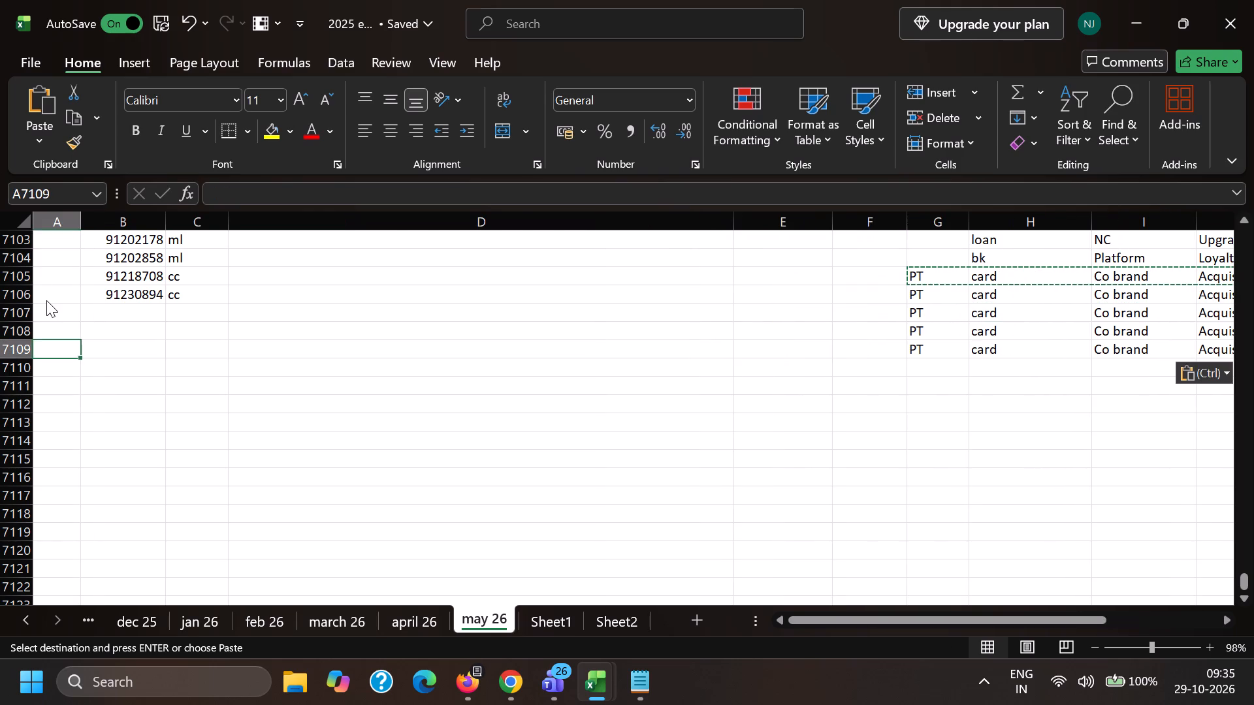
{"action": "scroll", "coordinate": [227, 279], "scroll_direction": "down", "scroll_amount": 2}
{"action": "left_click_drag", "start_coordinate": [293, 315], "coordinate": [0, 266]}
{"action": "key", "text": "BackSpace"}
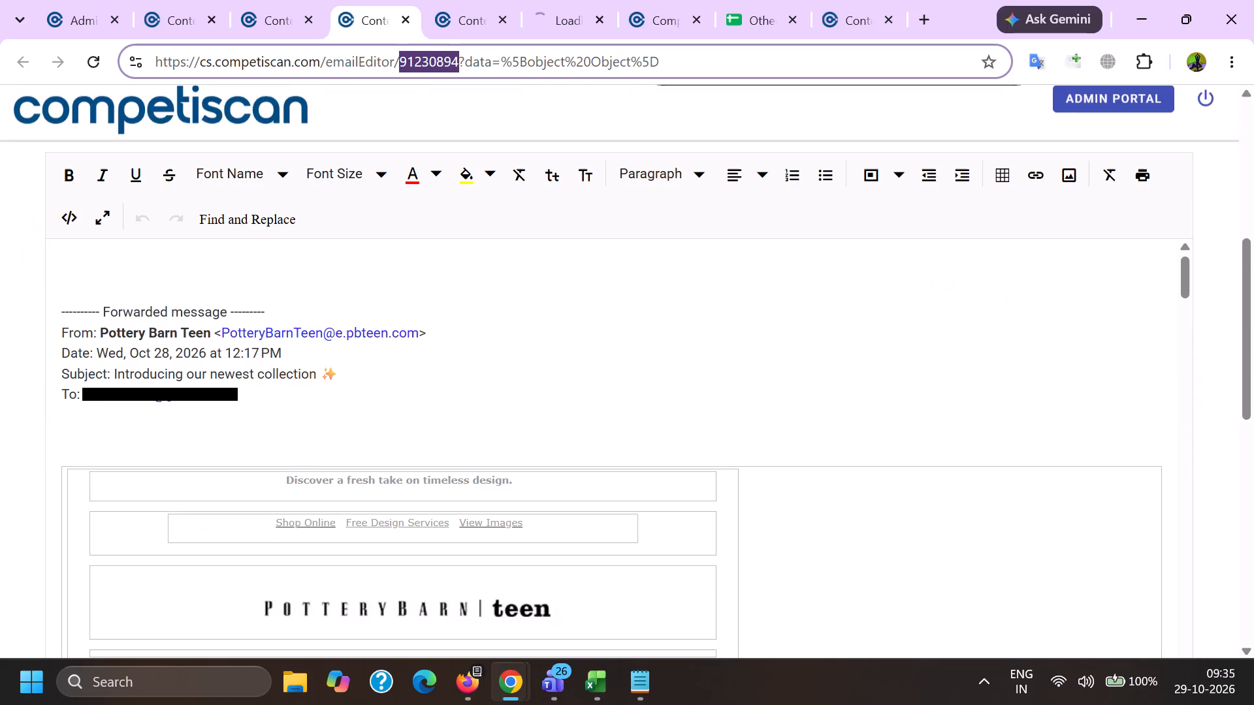
{"action": "left_click_drag", "start_coordinate": [213, 292], "coordinate": [530, 294]}
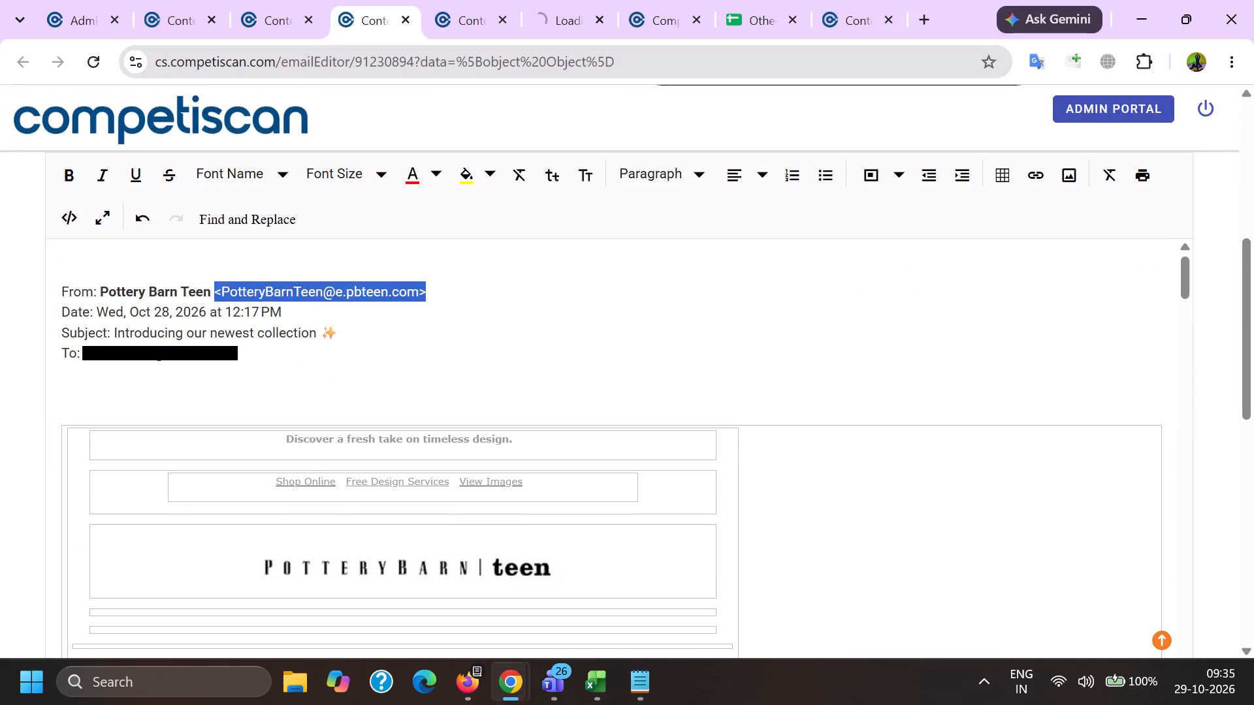
{"action": "left_click_drag", "start_coordinate": [530, 294], "coordinate": [530, 295]}
{"action": "key", "text": "BackSpace"}
{"action": "left_click_drag", "start_coordinate": [475, 353], "coordinate": [61, 356]}
{"action": "key", "text": "BackSpace"}
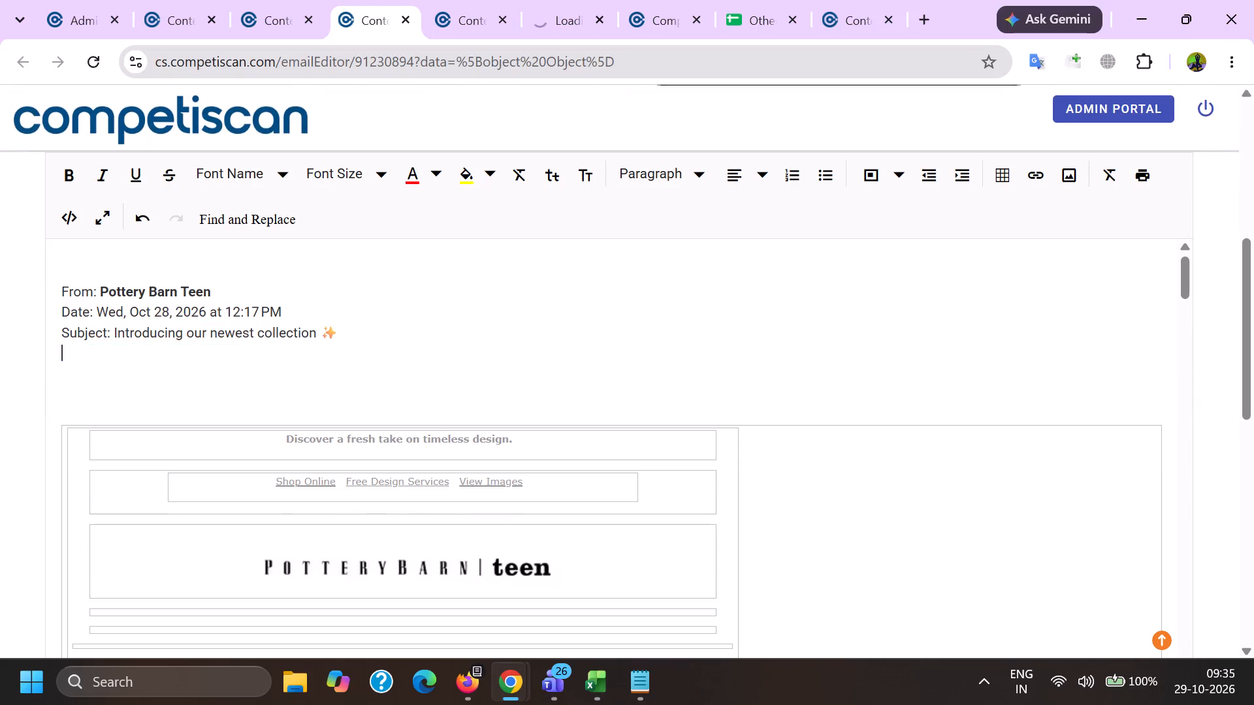
Remove the links from the View Images text and the app download banner in the email body.
{"action": "scroll", "coordinate": [327, 435], "scroll_direction": "down", "scroll_amount": 1}
{"action": "left_click", "coordinate": [482, 377]}
{"action": "left_click", "coordinate": [597, 414]}
{"action": "scroll", "coordinate": [554, 399], "scroll_direction": "down", "scroll_amount": 17}
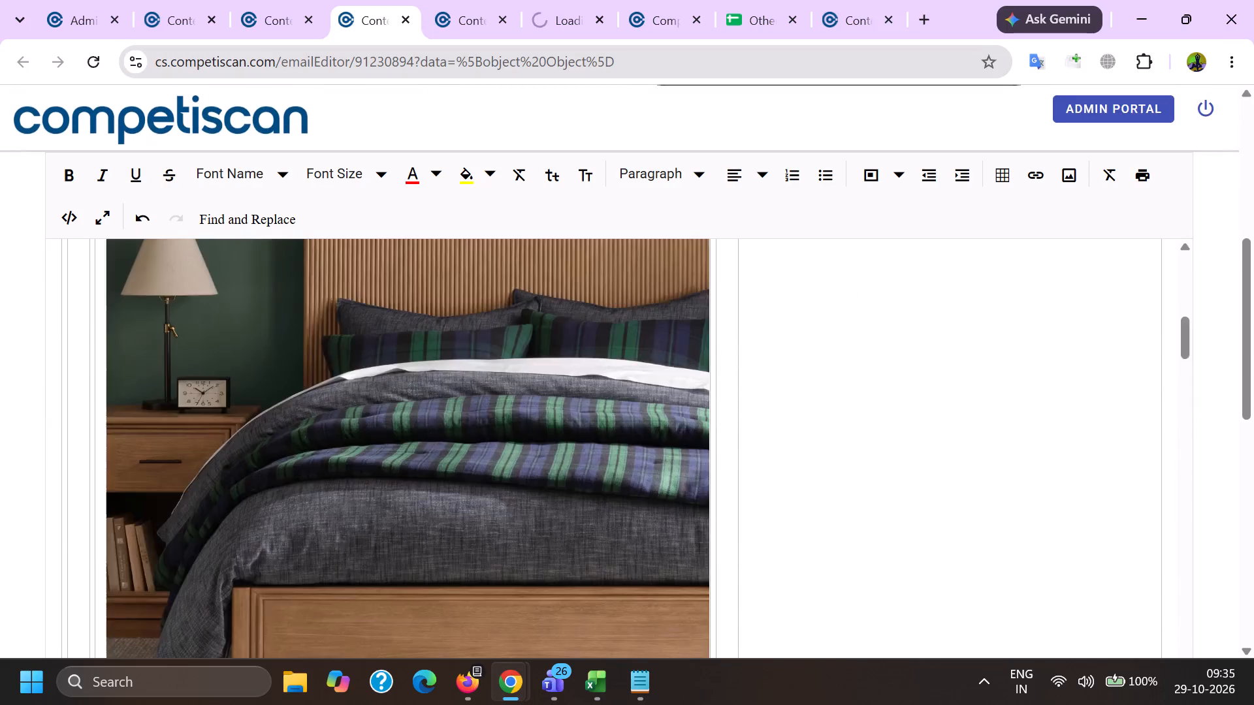
{"action": "scroll", "coordinate": [462, 358], "scroll_direction": "down", "scroll_amount": 20}
{"action": "scroll", "coordinate": [462, 358], "scroll_direction": "down", "scroll_amount": 20}
{"action": "scroll", "coordinate": [462, 358], "scroll_direction": "down", "scroll_amount": 15}
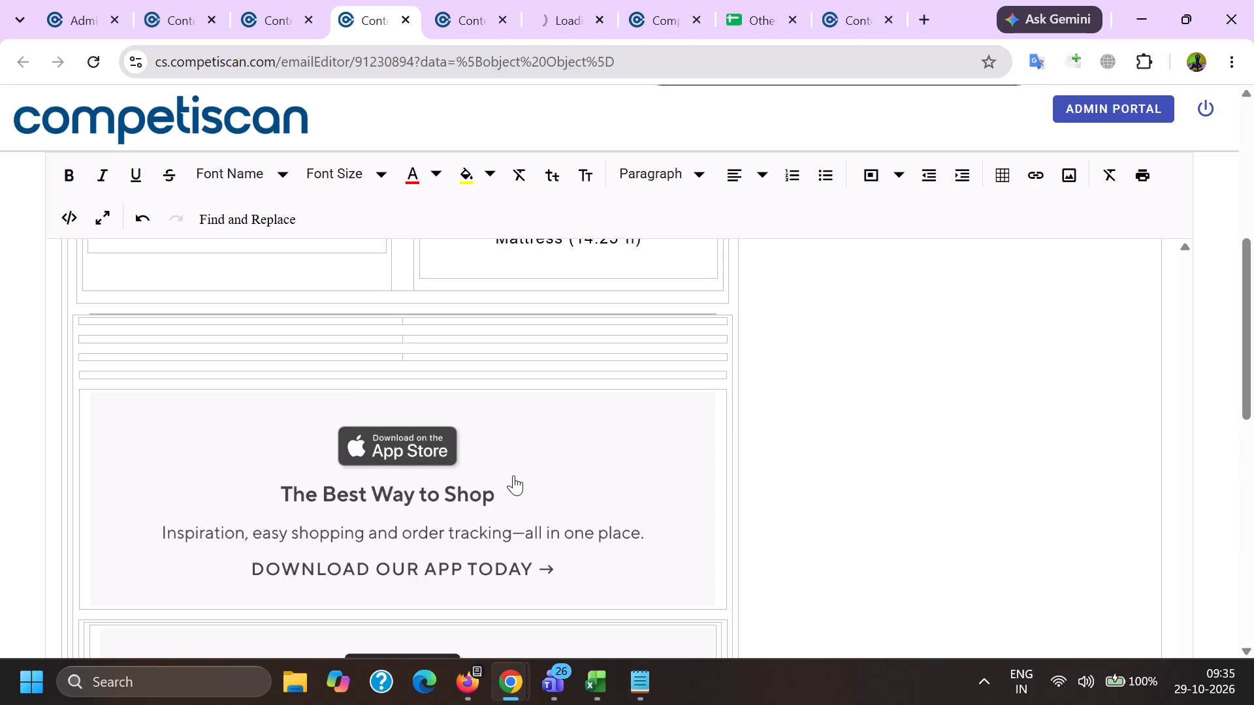
{"action": "left_click", "coordinate": [419, 477]}
{"action": "left_click", "coordinate": [373, 364]}
{"action": "scroll", "coordinate": [366, 371], "scroll_direction": "down", "scroll_amount": 10}
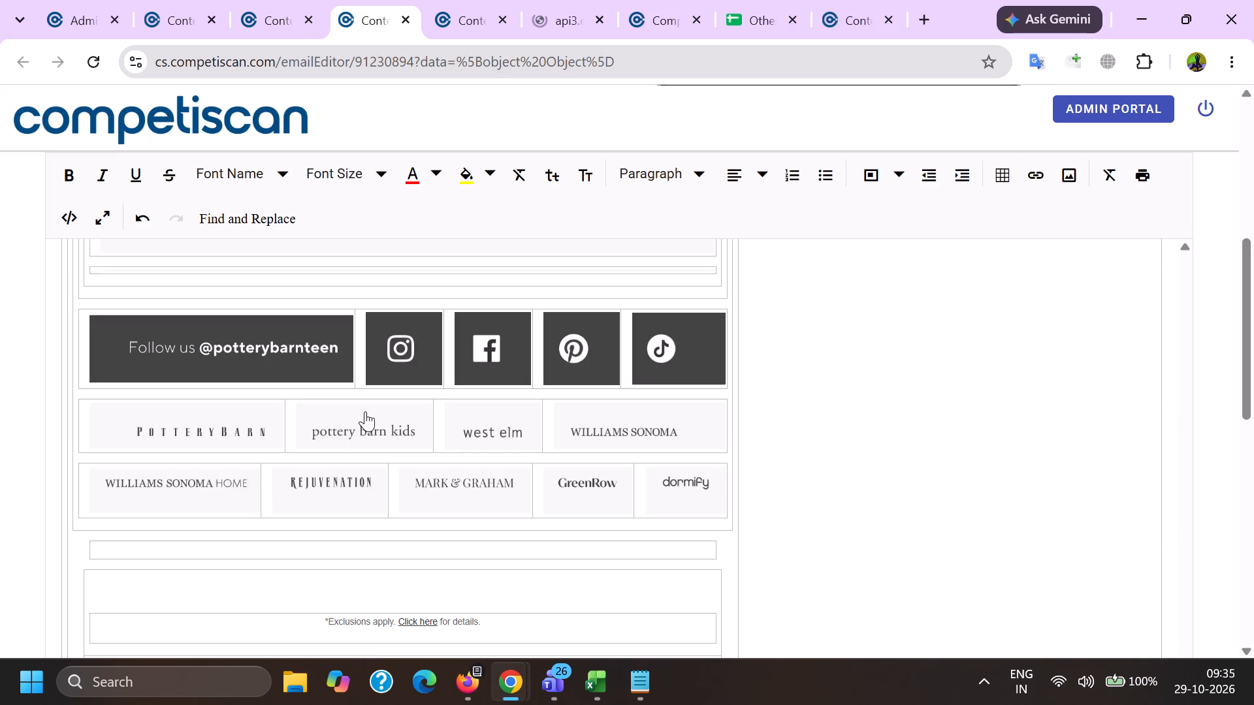
{"action": "scroll", "coordinate": [351, 480], "scroll_direction": "up", "scroll_amount": 4}
{"action": "left_click", "coordinate": [195, 603]}
{"action": "left_click", "coordinate": [177, 538]}
{"action": "left_click", "coordinate": [405, 602]}
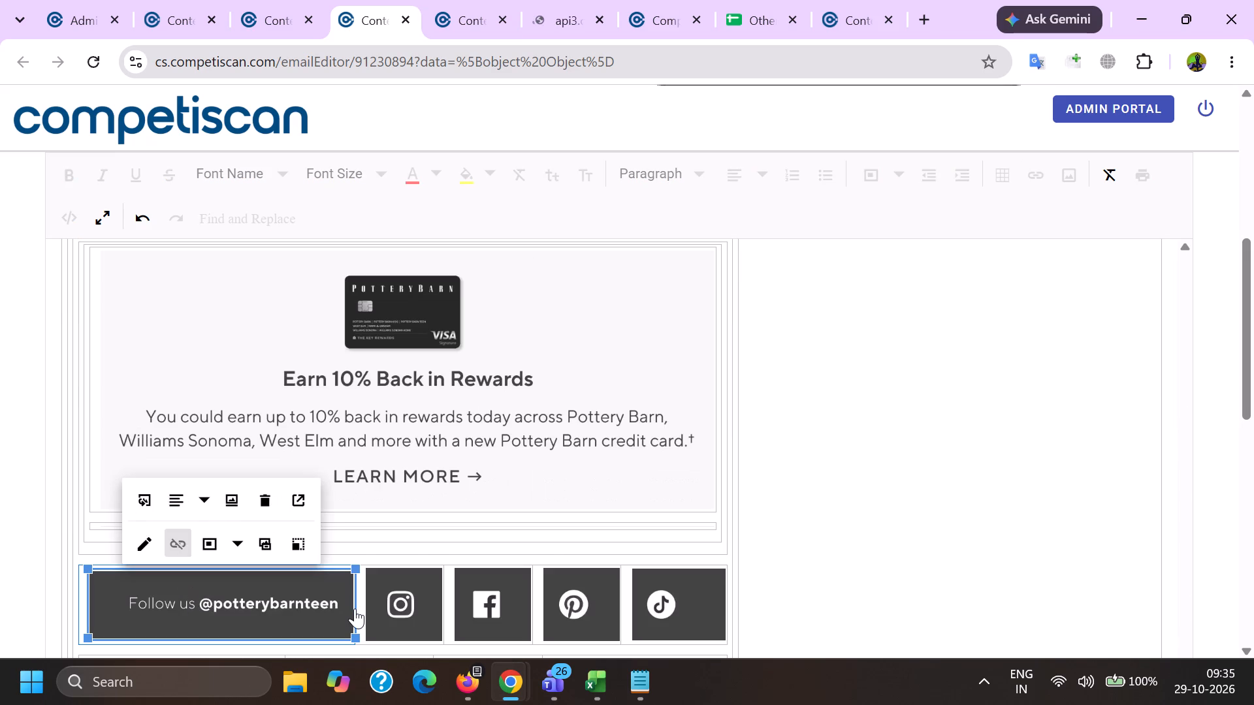
{"action": "left_click", "coordinate": [421, 525]}
{"action": "left_click", "coordinate": [490, 604]}
{"action": "left_click", "coordinate": [484, 603]}
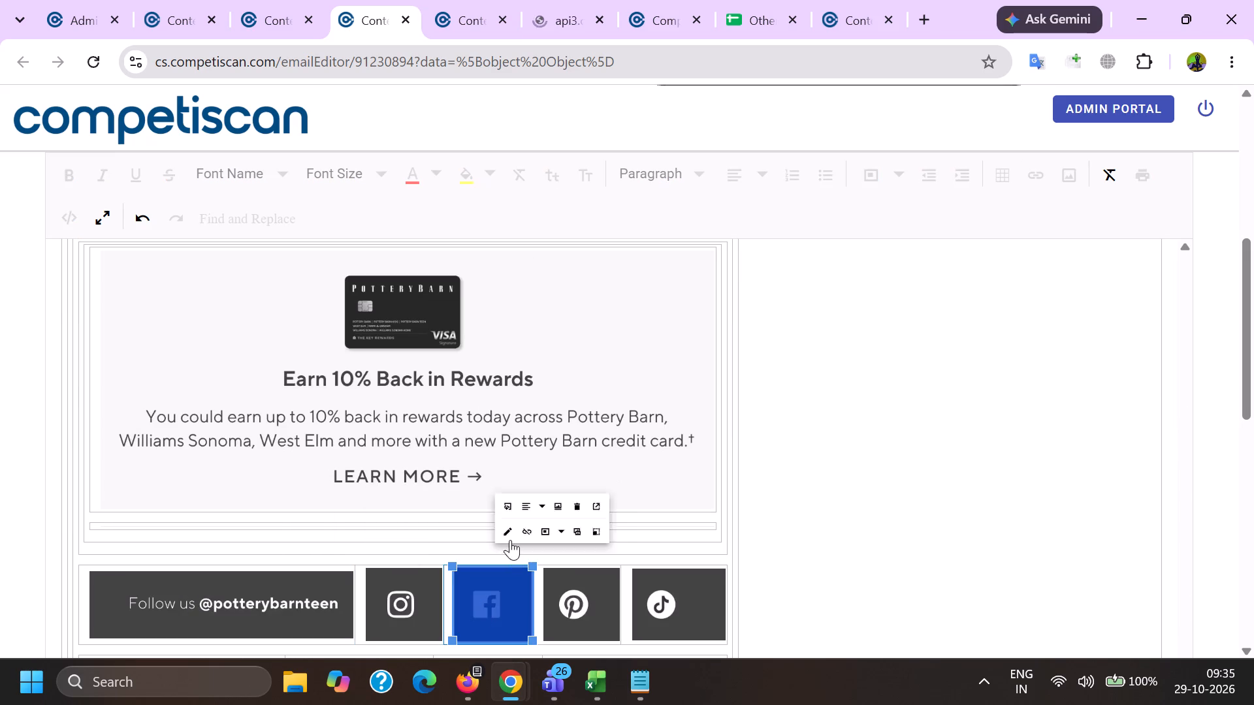
{"action": "left_click", "coordinate": [510, 539]}
{"action": "left_click", "coordinate": [577, 618]}
{"action": "left_click", "coordinate": [601, 540]}
{"action": "left_click", "coordinate": [677, 604]}
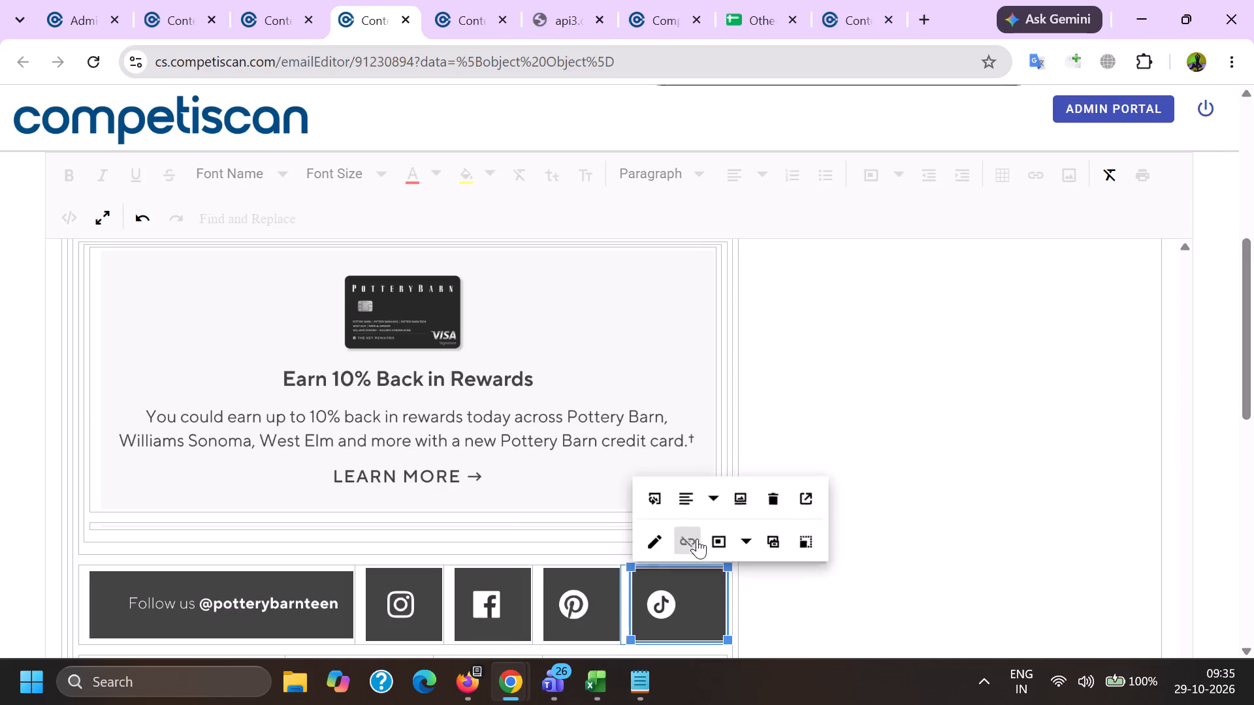
{"action": "left_click", "coordinate": [697, 539]}
Delete the recipient and sender email addresses from the email's footer and unlink the unsubscribe "Click here" text.
{"action": "scroll", "coordinate": [497, 461], "scroll_direction": "down", "scroll_amount": 7}
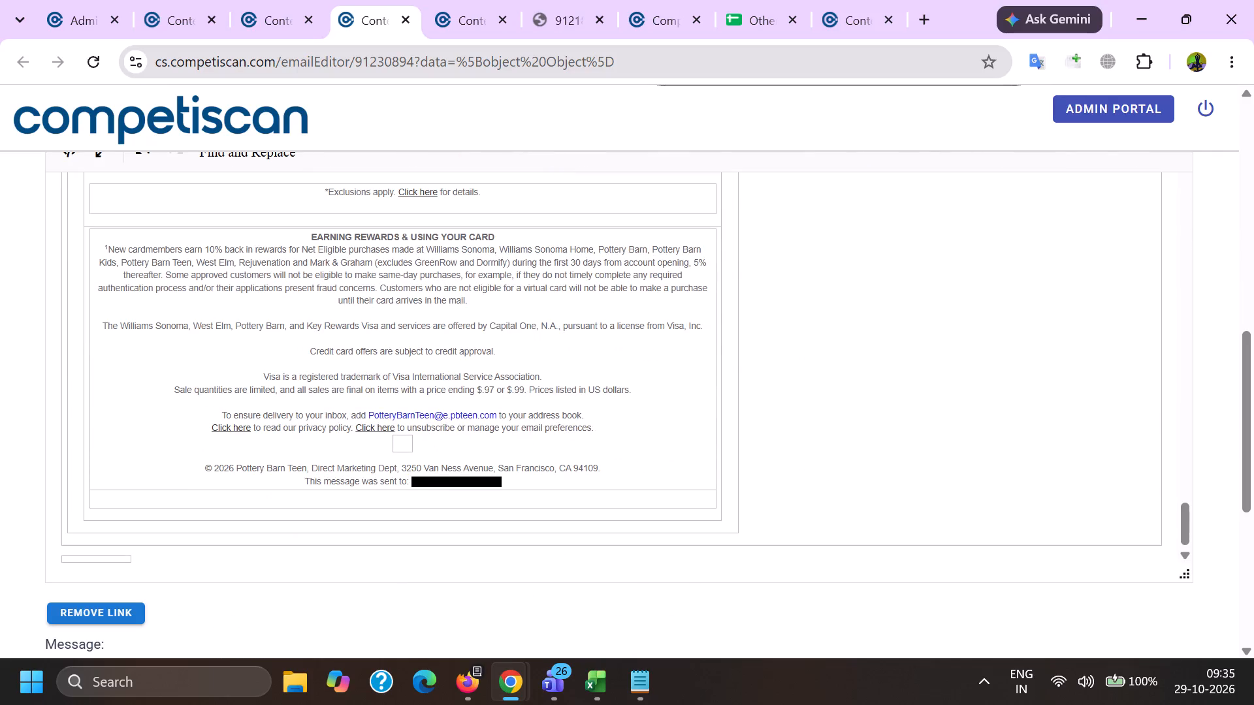
{"action": "left_click_drag", "start_coordinate": [410, 480], "coordinate": [561, 484]}
{"action": "key", "text": "BackSpace"}
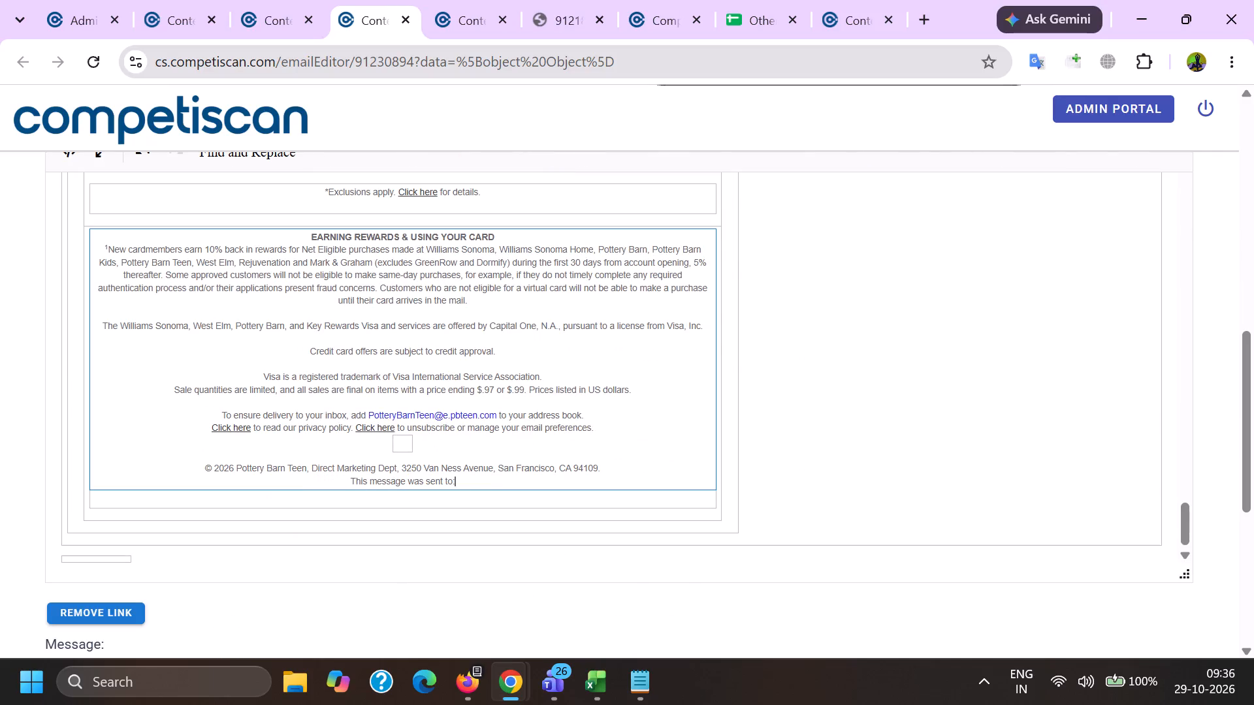
{"action": "left_click_drag", "start_coordinate": [368, 416], "coordinate": [494, 419]}
{"action": "key", "text": "BackSpace"}
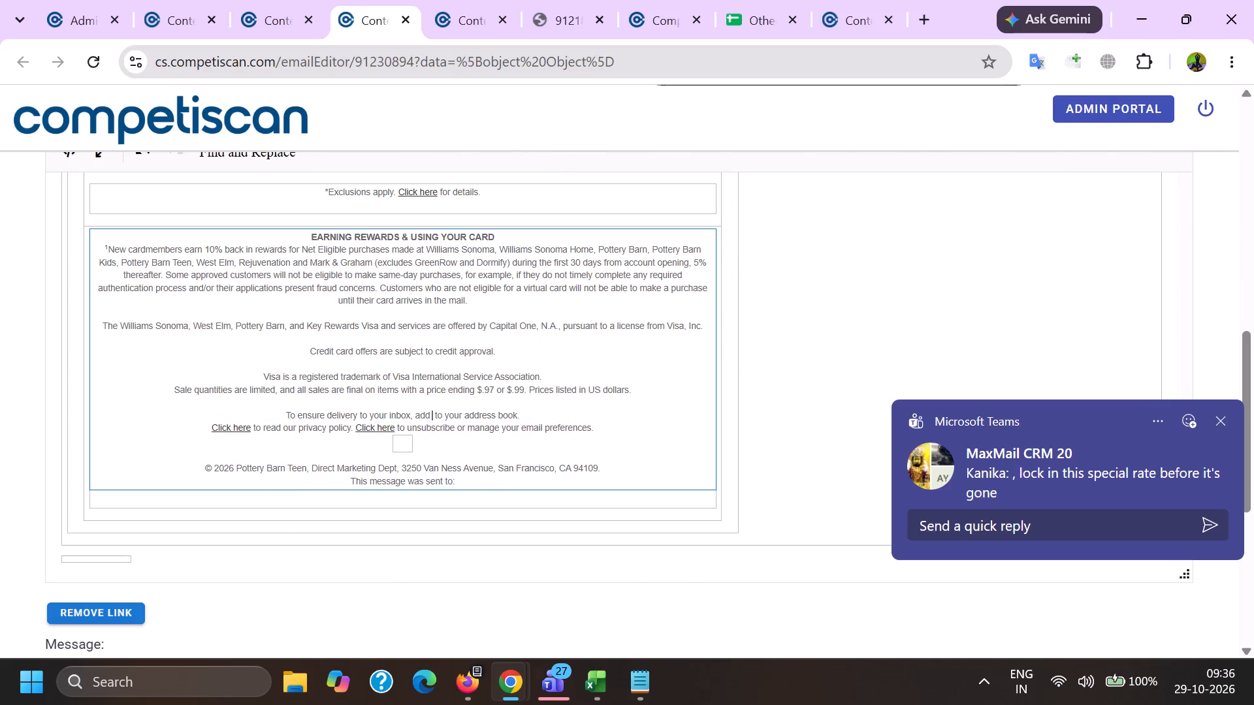
{"action": "left_click", "coordinate": [382, 424]}
{"action": "left_click", "coordinate": [481, 466]}
Save the edited email 91230894 as product info.
{"action": "scroll", "coordinate": [484, 431], "scroll_direction": "down", "scroll_amount": 11}
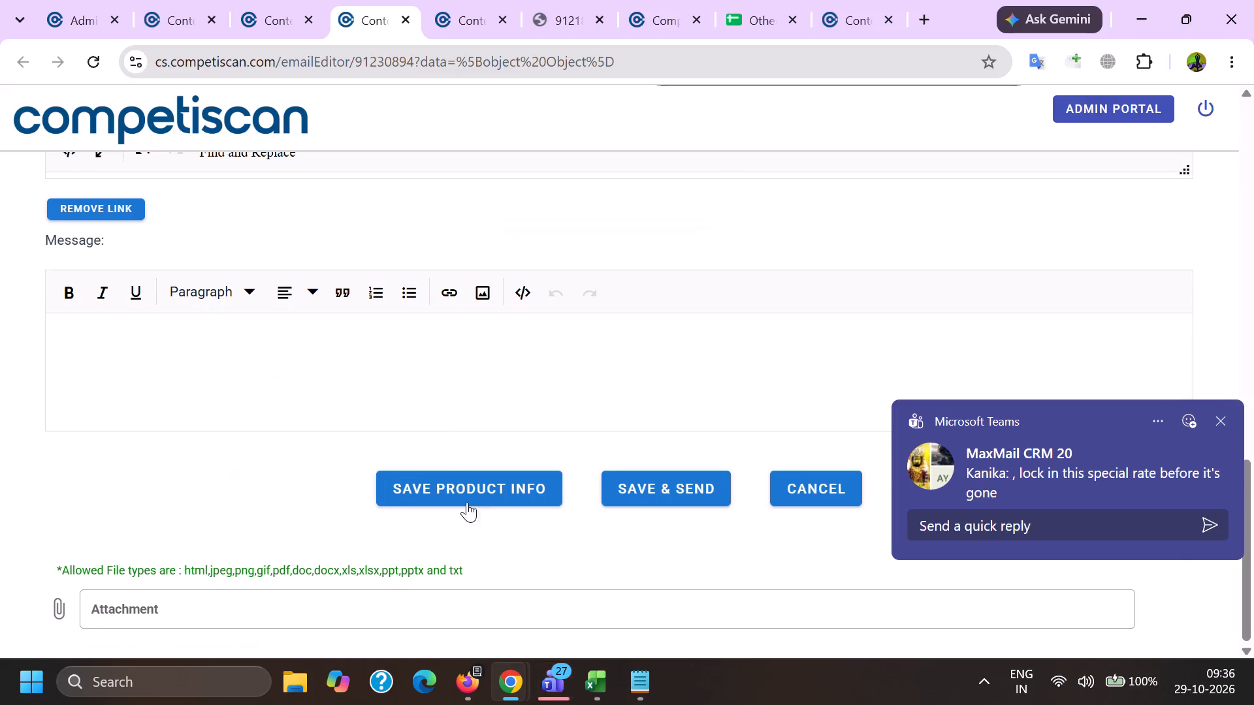
{"action": "left_click", "coordinate": [460, 493]}
{"action": "left_click", "coordinate": [639, 408]}
Close the previous email's editor and processed PDF tabs.
{"action": "left_click", "coordinate": [560, 0]}
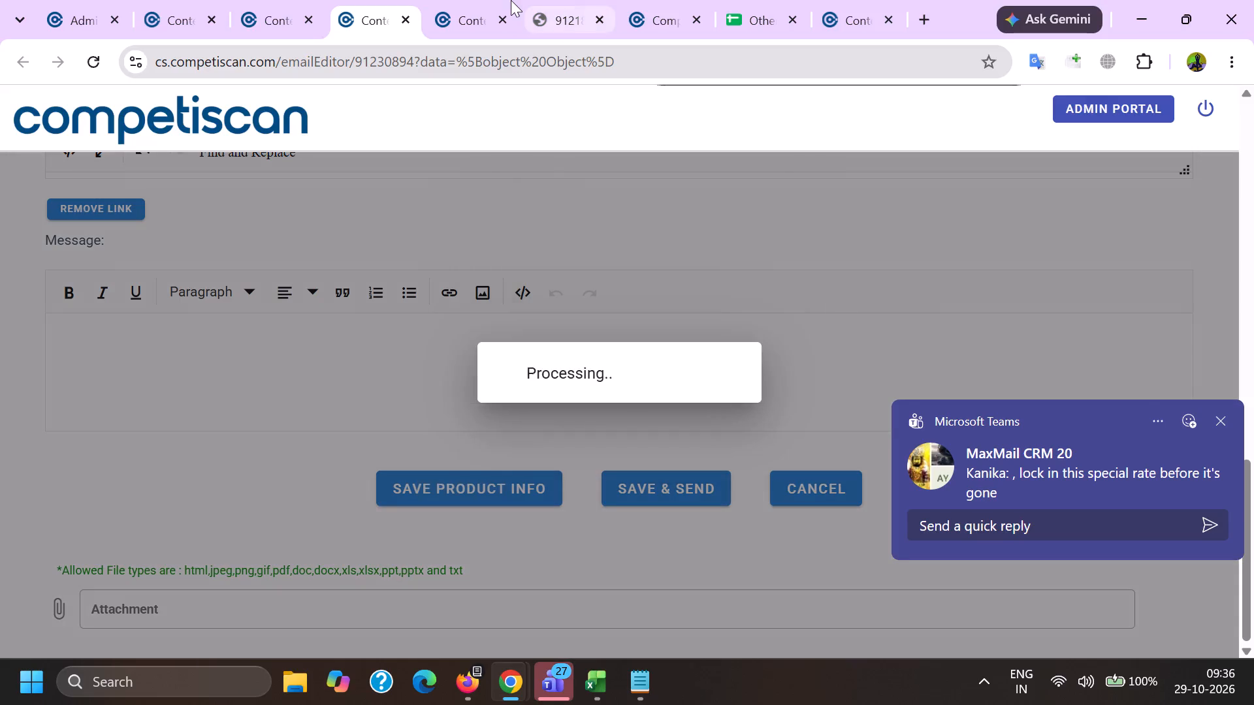
{"action": "left_click", "coordinate": [485, 0]}
{"action": "left_click", "coordinate": [499, 19]}
{"action": "left_click", "coordinate": [499, 19]}
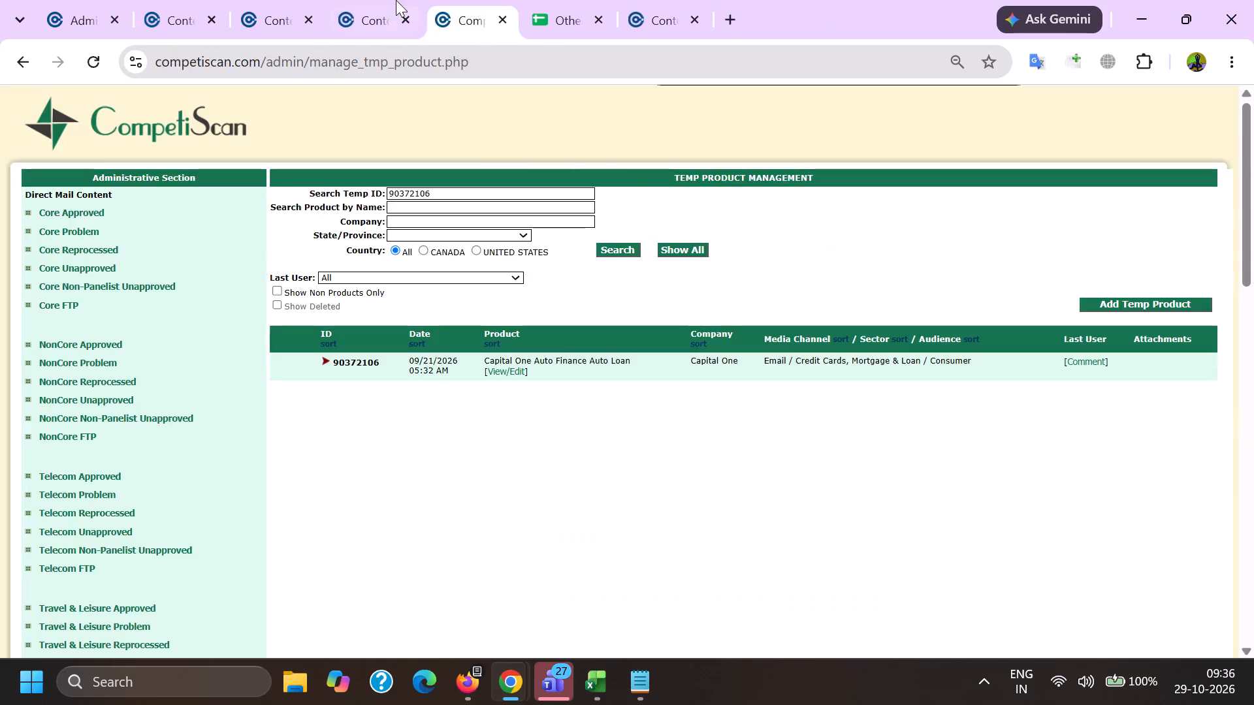
Open the product management form for email 91230894 in a separate window and return to the editor.
{"action": "left_click", "coordinate": [396, 0]}
{"action": "left_click", "coordinate": [0, 307]}
{"action": "left_click", "coordinate": [67, 133]}
{"action": "left_click", "coordinate": [867, 306]}
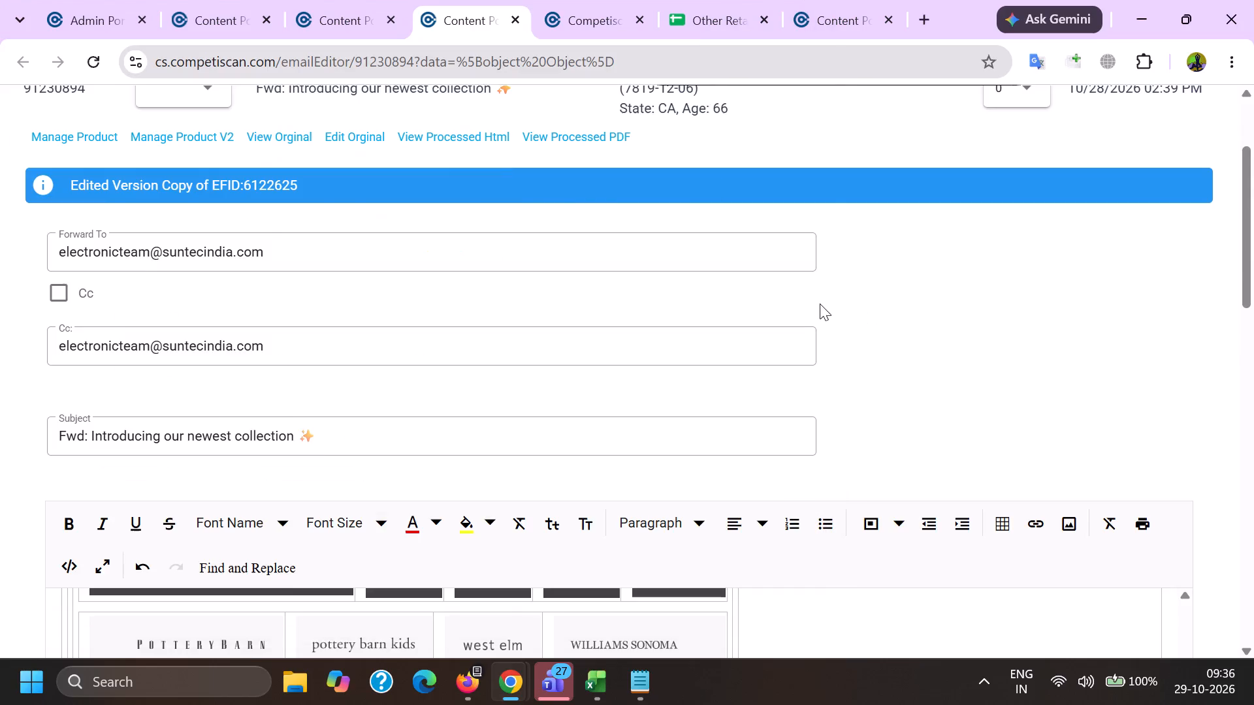
Copy the sender name Pottery Barn Teen from the From line at the top of the email body.
{"action": "scroll", "coordinate": [502, 270], "scroll_direction": "down", "scroll_amount": 5}
{"action": "left_click", "coordinate": [157, 368]}
{"action": "left_click", "coordinate": [69, 369]}
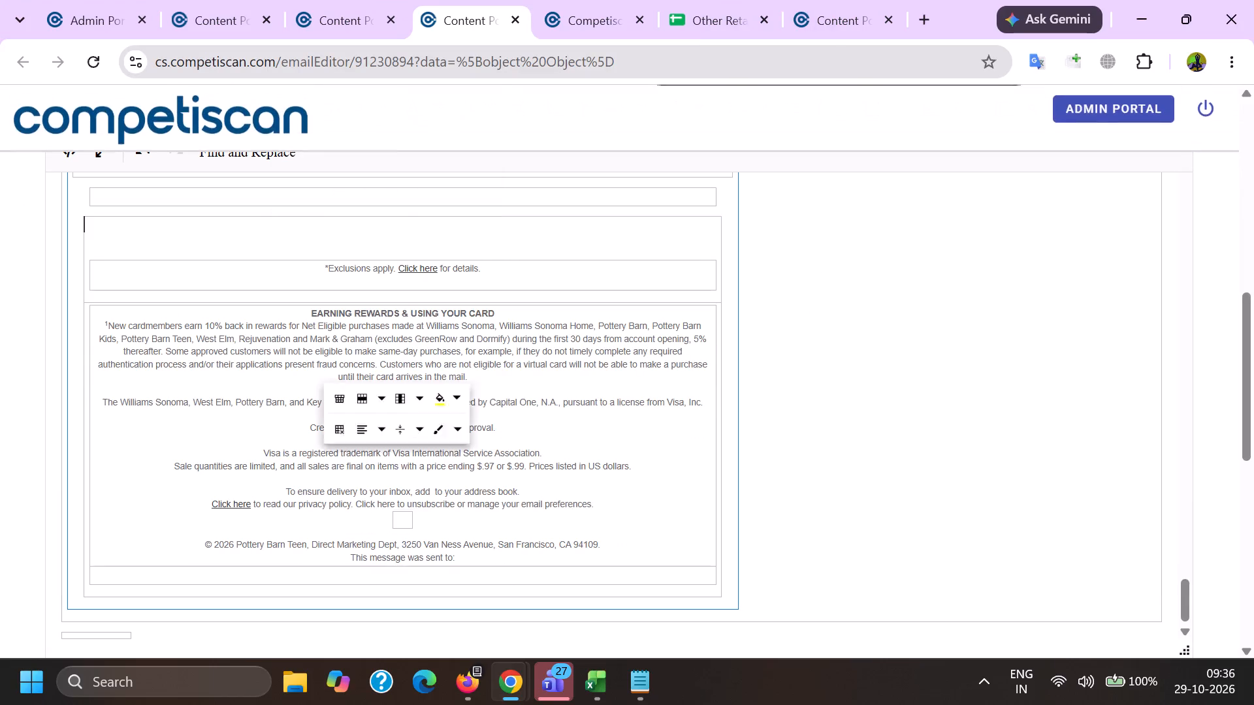
{"action": "key", "text": "Page_Up"}
{"action": "key", "text": "Page_Up"}
{"action": "key", "text": "Page_Up"}
{"action": "key", "text": "Page_Up"}
{"action": "key", "text": "Page_Up"}
{"action": "key", "text": "Page_Up"}
{"action": "key", "text": "Page_Up"}
{"action": "key", "text": "Page_Up"}
{"action": "key", "text": "Page_Up"}
{"action": "key", "text": "Page_Up"}
{"action": "key", "text": "Page_Up"}
{"action": "key", "text": "Page_Up"}
{"action": "key", "text": "Page_Up"}
{"action": "key", "text": "Page_Up"}
{"action": "key", "text": "Page_Up"}
{"action": "key", "text": "Page_Up"}
{"action": "key", "text": "Page_Up"}
{"action": "key", "text": "Page_Up"}
{"action": "key", "text": "Page_Up"}
{"action": "key", "text": "Page_Up"}
{"action": "scroll", "coordinate": [67, 375], "scroll_direction": "down", "scroll_amount": 5}
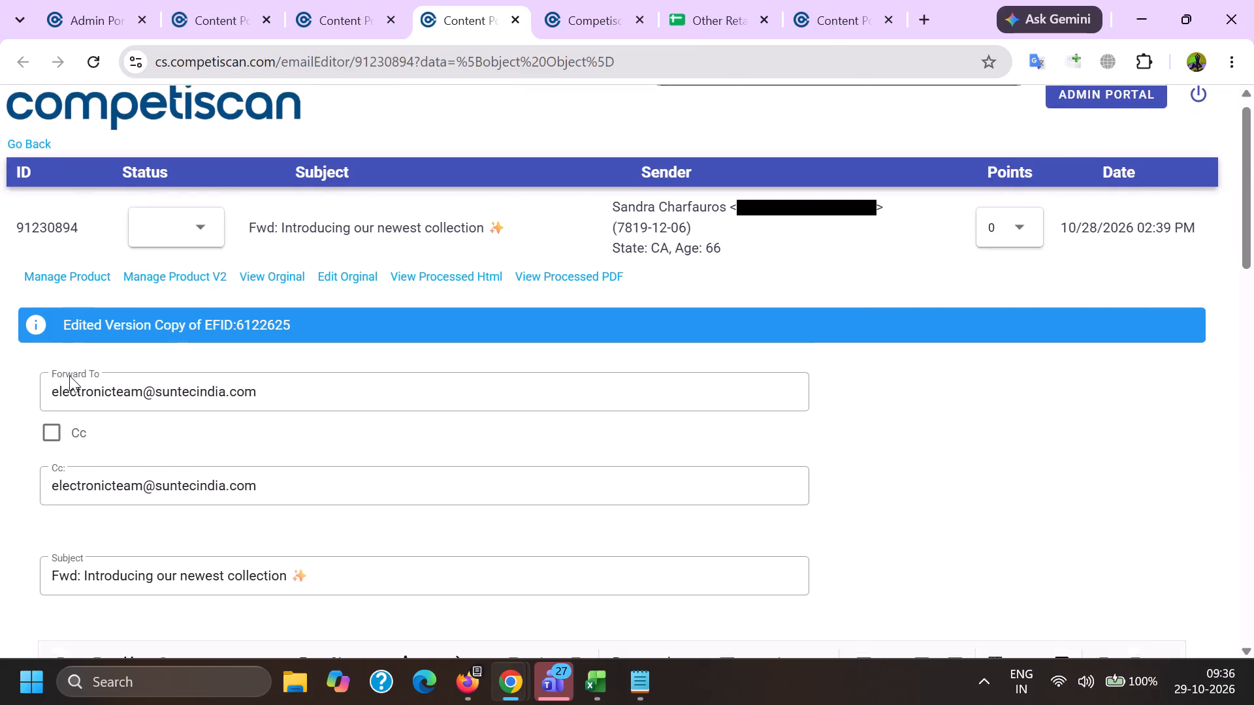
{"action": "double_click", "coordinate": [113, 228]}
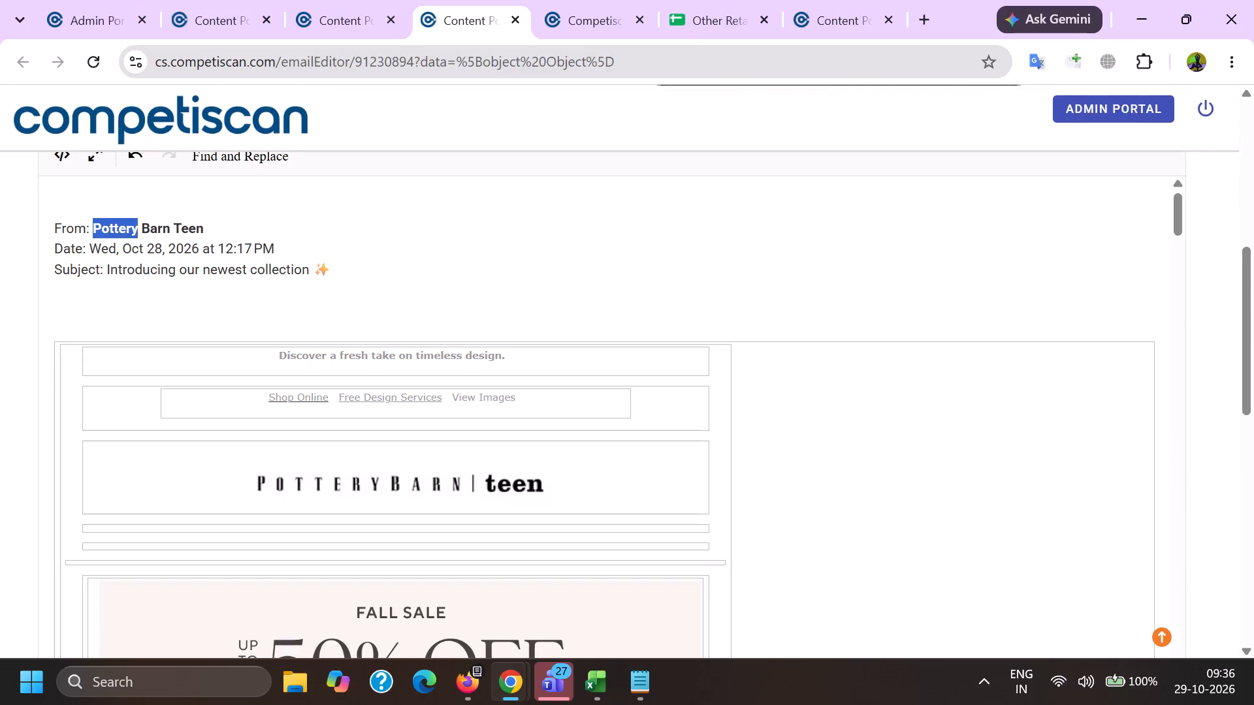
{"action": "left_click", "coordinate": [187, 238], "text": "shift"}
{"action": "key", "text": "ctrl+c"}
Add Capital One as the company in the product form for email 91230894.
{"action": "key", "text": "alt+Tab"}
{"action": "scroll", "coordinate": [271, 234], "scroll_direction": "down", "scroll_amount": 5}
{"action": "left_click", "coordinate": [345, 356]}
{"action": "left_click", "coordinate": [358, 303]}
{"action": "key", "text": "c"}
{"action": "key", "text": "a"}
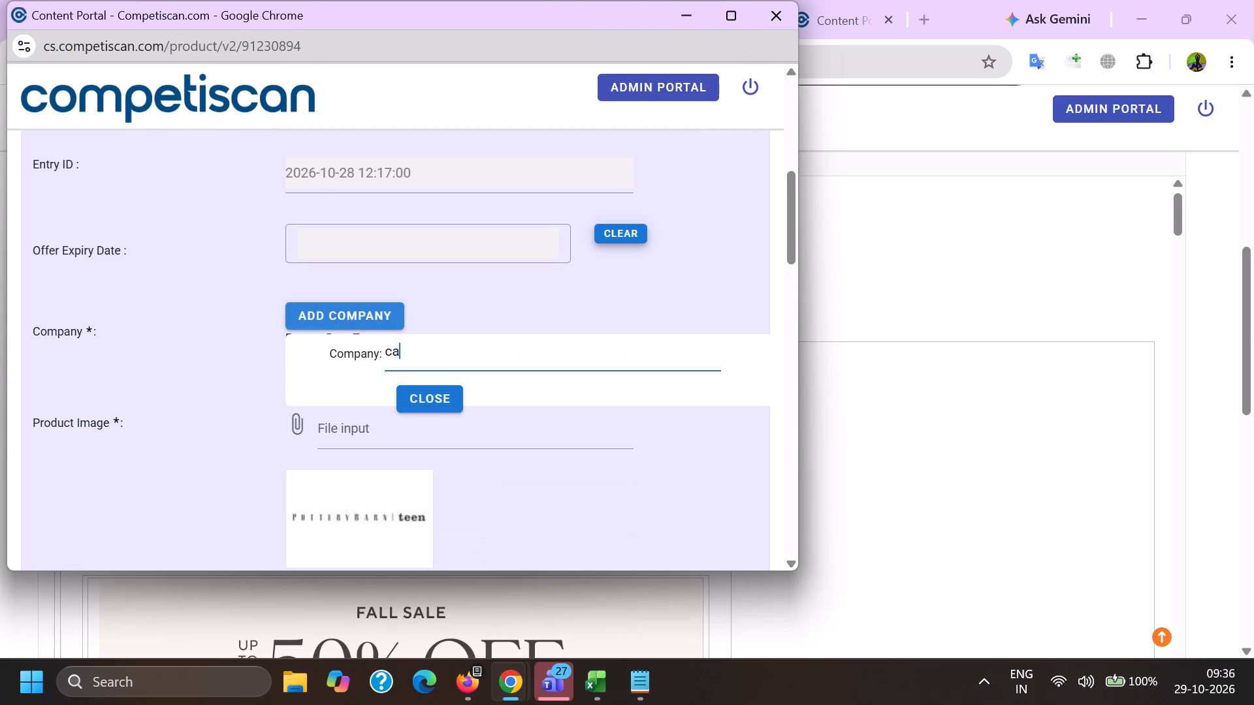
{"action": "type", "text": "pital onje"}
{"action": "key", "text": "BackSpace"}
{"action": "key", "text": "BackSpace"}
{"action": "key", "text": "e"}
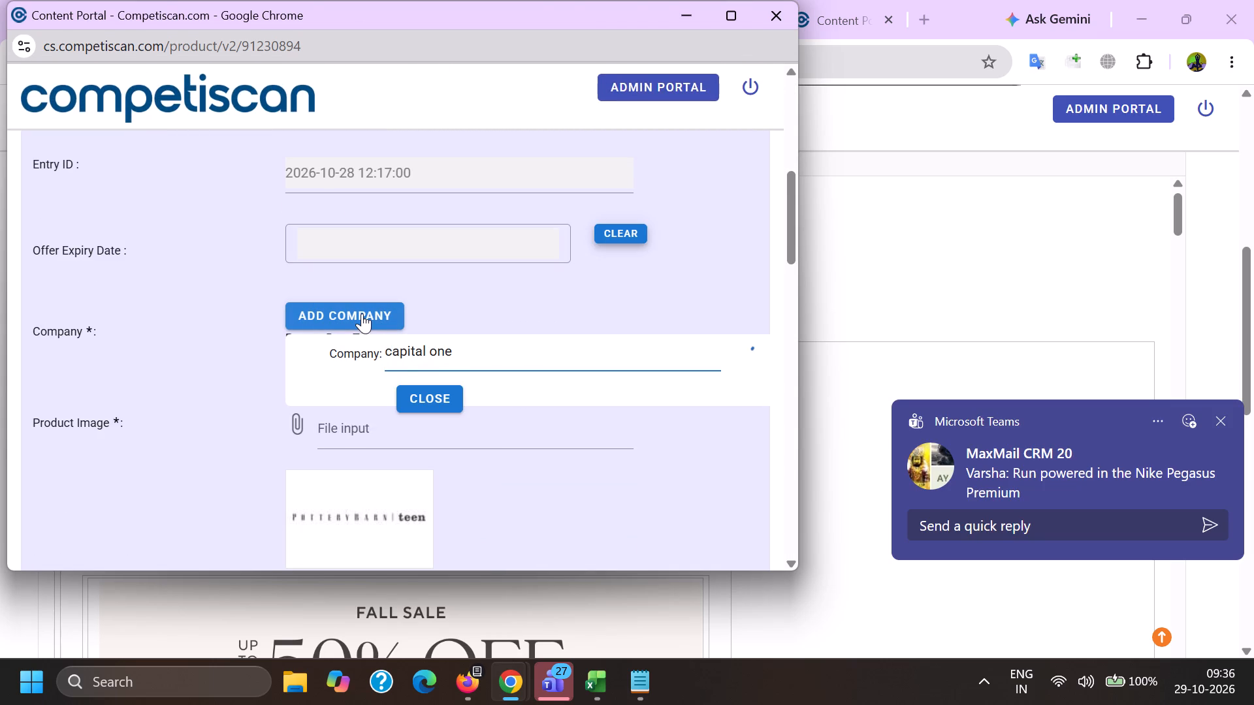
{"action": "left_click", "coordinate": [438, 392]}
Add Pottery Barn Teen (Retail) as the affinity/association, using the copied sender name.
{"action": "scroll", "coordinate": [387, 319], "scroll_direction": "down", "scroll_amount": 4}
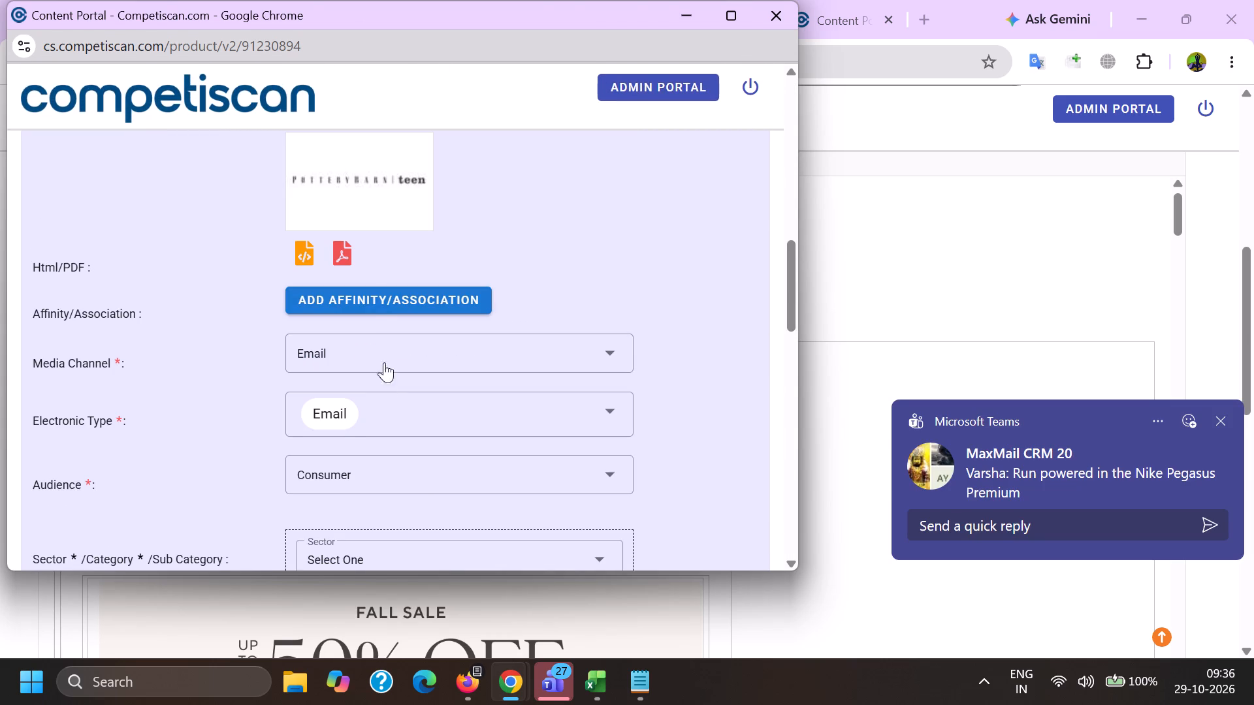
{"action": "left_click", "coordinate": [376, 297]}
{"action": "left_click", "coordinate": [446, 317]}
{"action": "key", "text": "ctrl+v"}
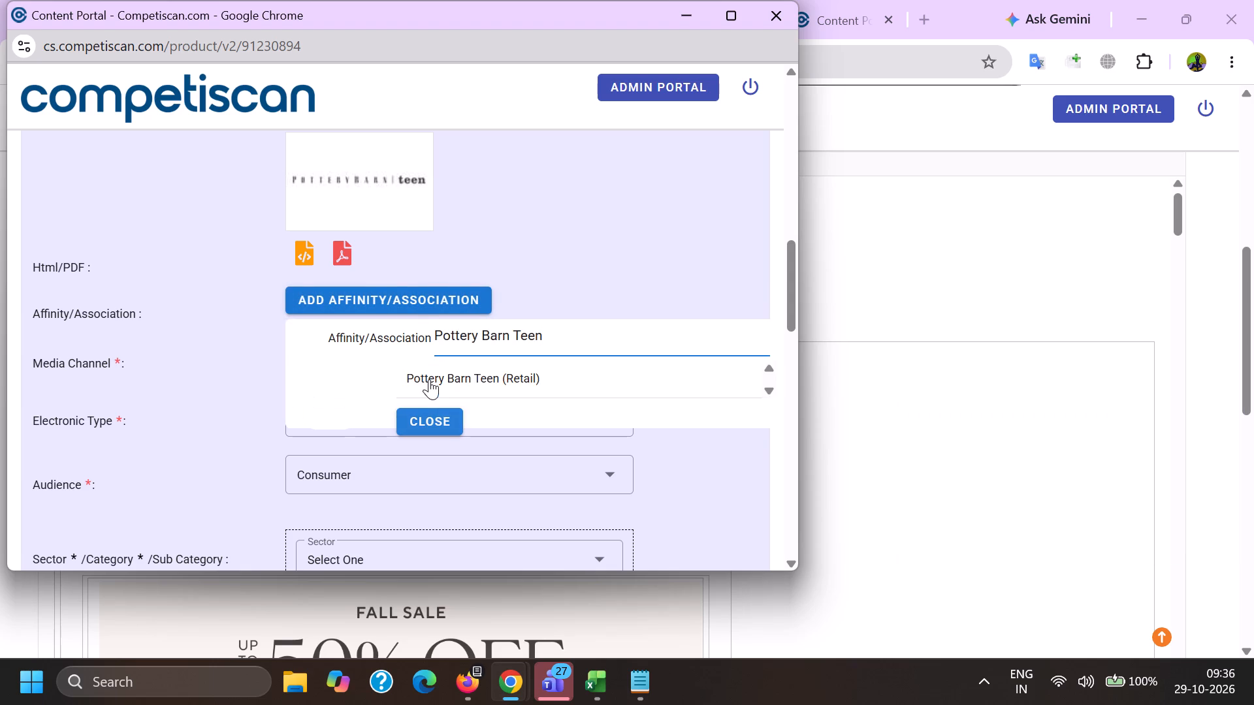
{"action": "left_click", "coordinate": [429, 379]}
Add the sector classification Retail / Home / Furniture to the product.
{"action": "scroll", "coordinate": [389, 270], "scroll_direction": "down", "scroll_amount": 3}
{"action": "left_click", "coordinate": [338, 289]}
{"action": "scroll", "coordinate": [338, 289], "scroll_direction": "down", "scroll_amount": 7}
{"action": "left_click", "coordinate": [359, 368]}
{"action": "left_click_drag", "start_coordinate": [280, 368], "coordinate": [297, 371]}
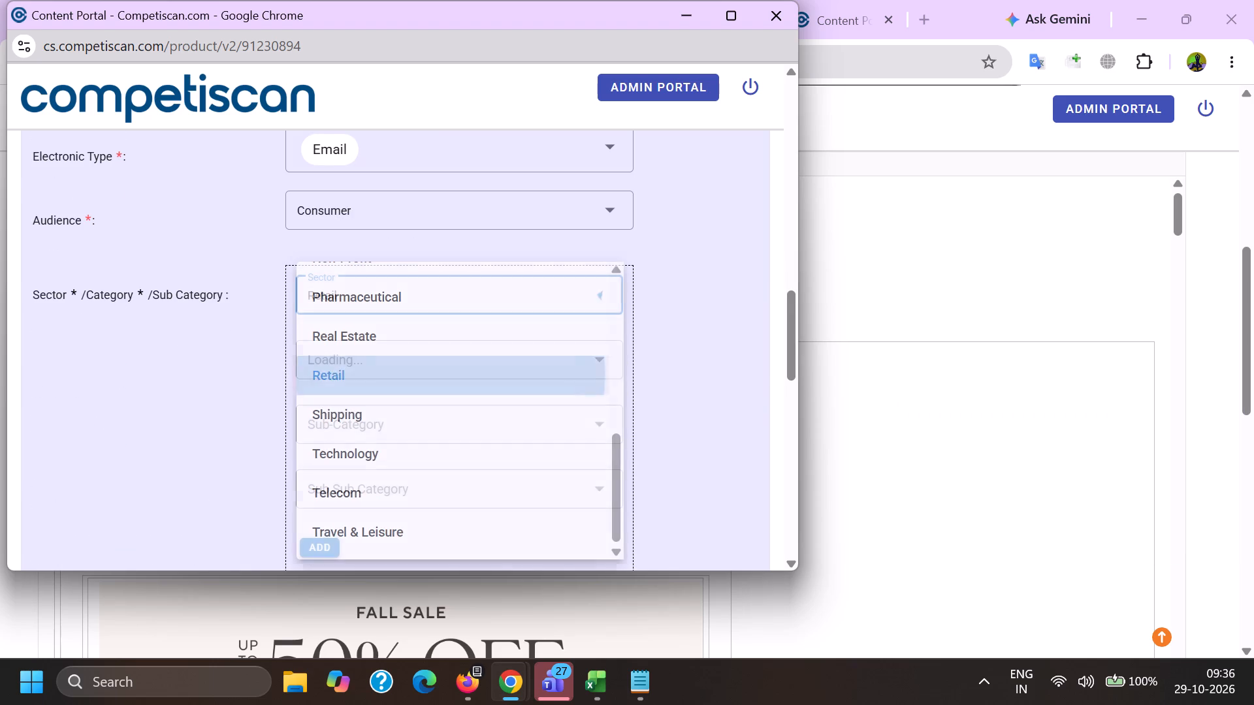
{"action": "left_click", "coordinate": [359, 370]}
{"action": "scroll", "coordinate": [357, 373], "scroll_direction": "down", "scroll_amount": 7}
{"action": "left_click", "coordinate": [353, 306]}
{"action": "left_click", "coordinate": [242, 348]}
{"action": "left_click", "coordinate": [357, 435]}
{"action": "scroll", "coordinate": [374, 270], "scroll_direction": "down", "scroll_amount": 2}
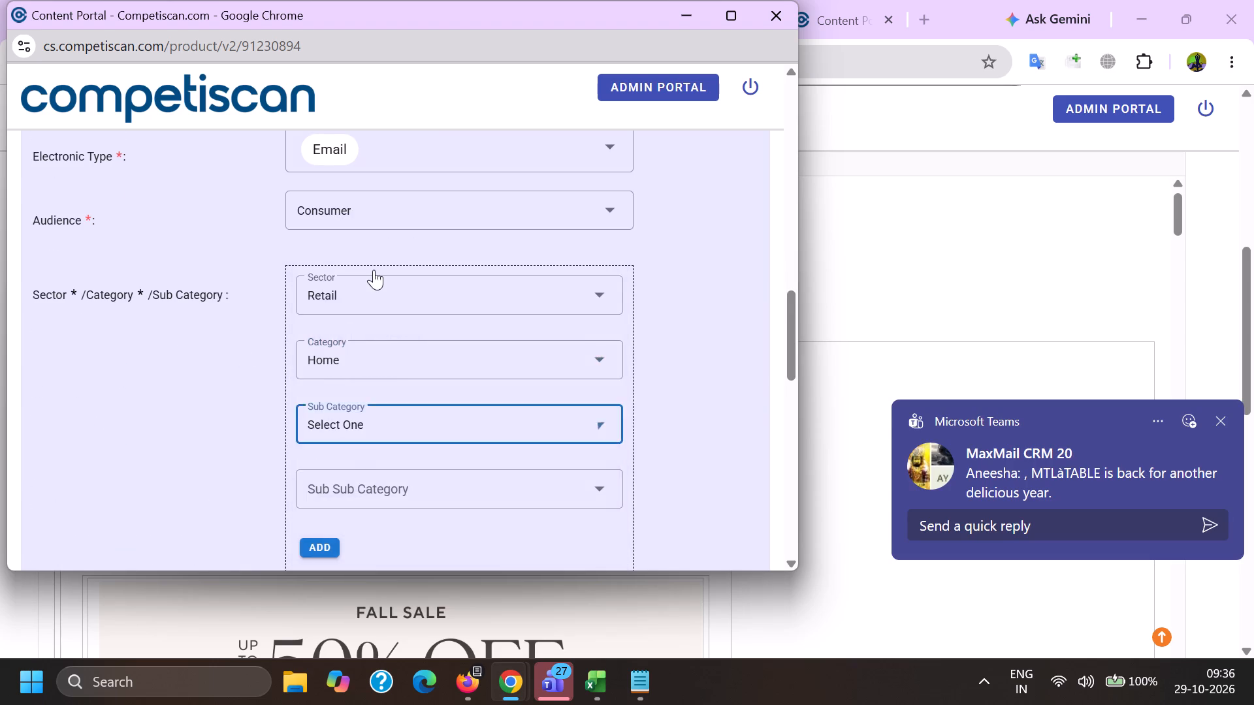
{"action": "left_click", "coordinate": [355, 324]}
{"action": "left_click_drag", "start_coordinate": [208, 356], "coordinate": [229, 373]}
{"action": "left_click", "coordinate": [332, 546]}
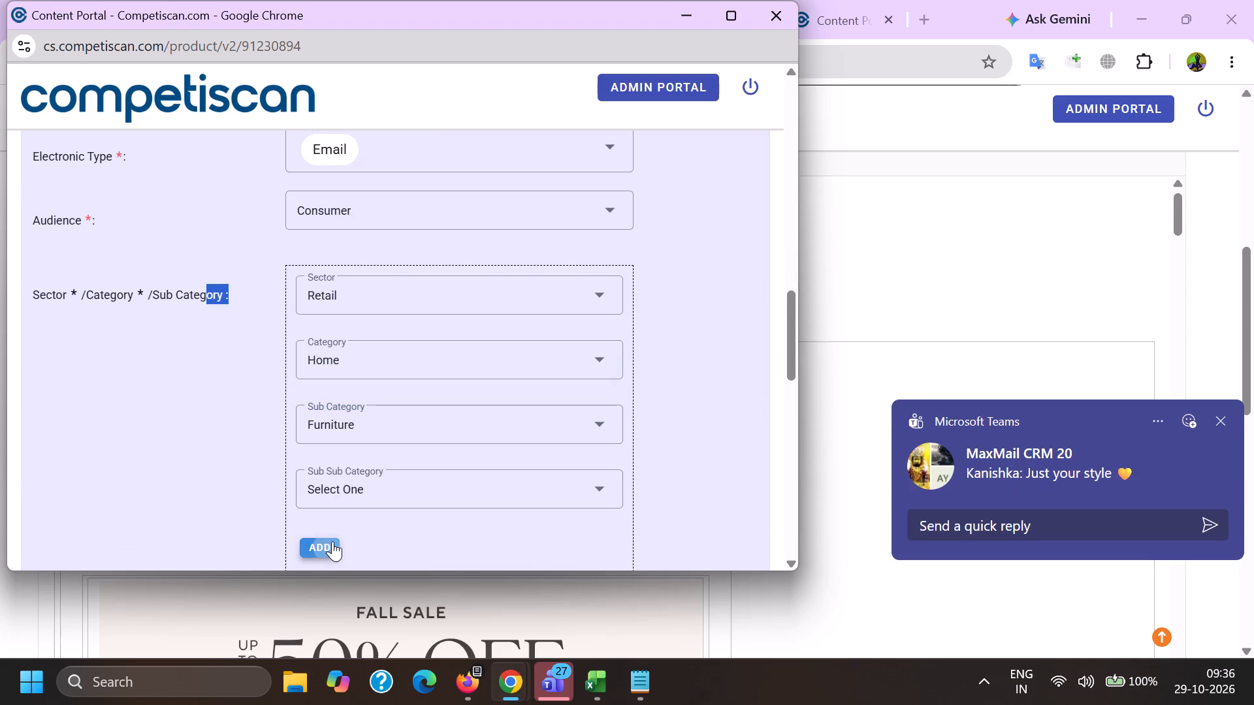
Add a second sector classification with sector Credit Cards, category Payment Cards and sub category Credit Cards.
{"action": "left_click", "coordinate": [370, 322]}
{"action": "scroll", "coordinate": [349, 431], "scroll_direction": "up", "scroll_amount": 7}
{"action": "left_click", "coordinate": [369, 443]}
{"action": "left_click_drag", "start_coordinate": [204, 406], "coordinate": [230, 409]}
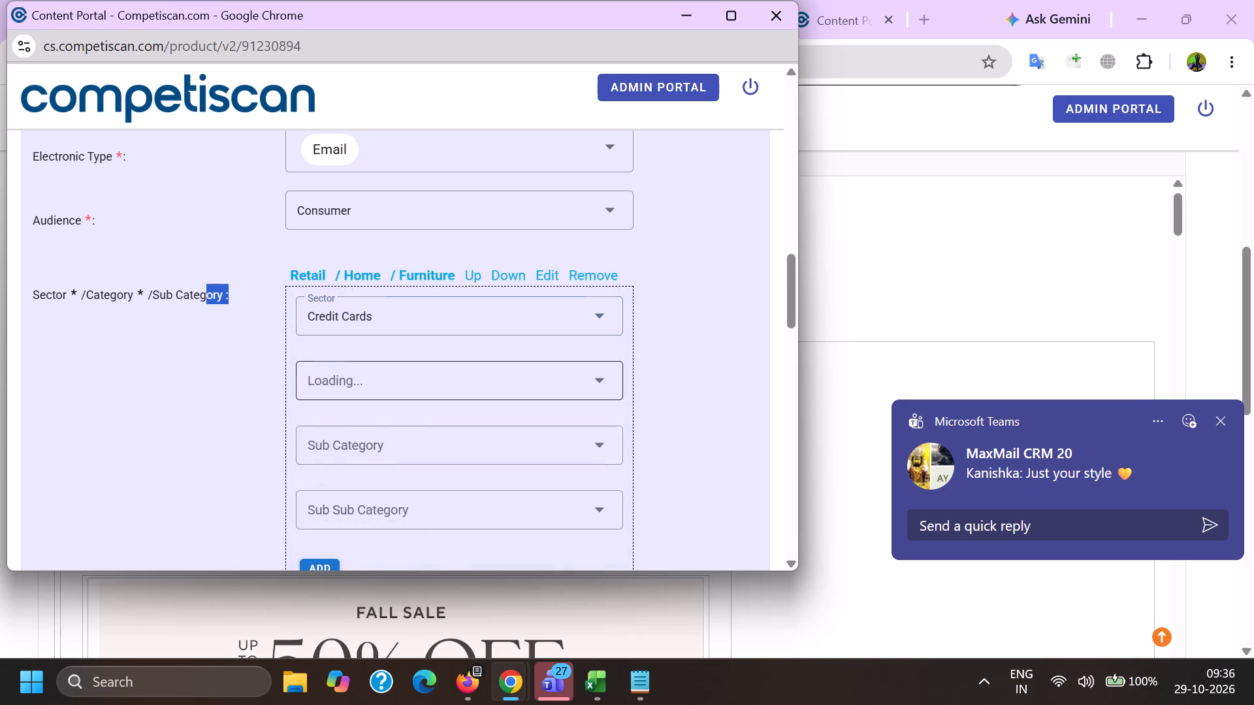
{"action": "left_click", "coordinate": [356, 392]}
{"action": "scroll", "coordinate": [379, 229], "scroll_direction": "down", "scroll_amount": 2}
{"action": "left_click", "coordinate": [364, 294]}
{"action": "left_click", "coordinate": [338, 264]}
{"action": "left_click", "coordinate": [336, 247]}
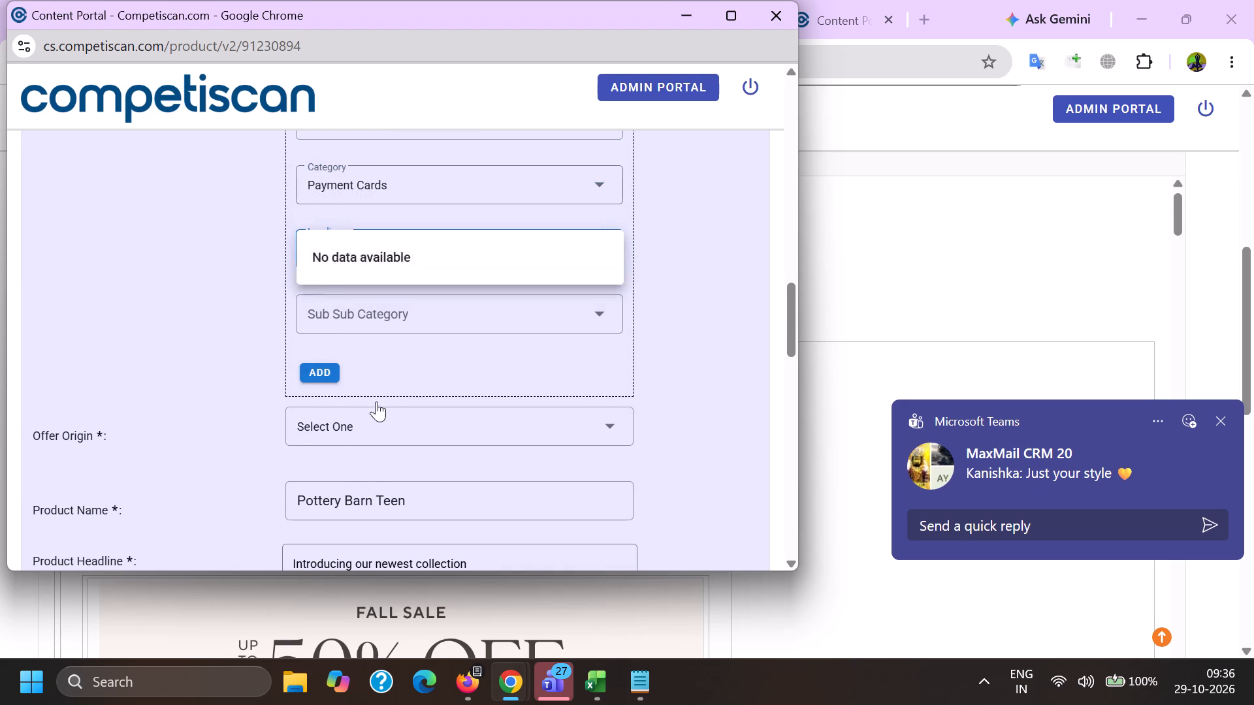
{"action": "left_click_drag", "start_coordinate": [379, 444], "coordinate": [359, 443]}
{"action": "left_click_drag", "start_coordinate": [207, 413], "coordinate": [234, 414]}
{"action": "left_click", "coordinate": [322, 372]}
Move the Retail / Home / Furniture classification down below the credit cards one.
{"action": "scroll", "coordinate": [363, 418], "scroll_direction": "up", "scroll_amount": 3}
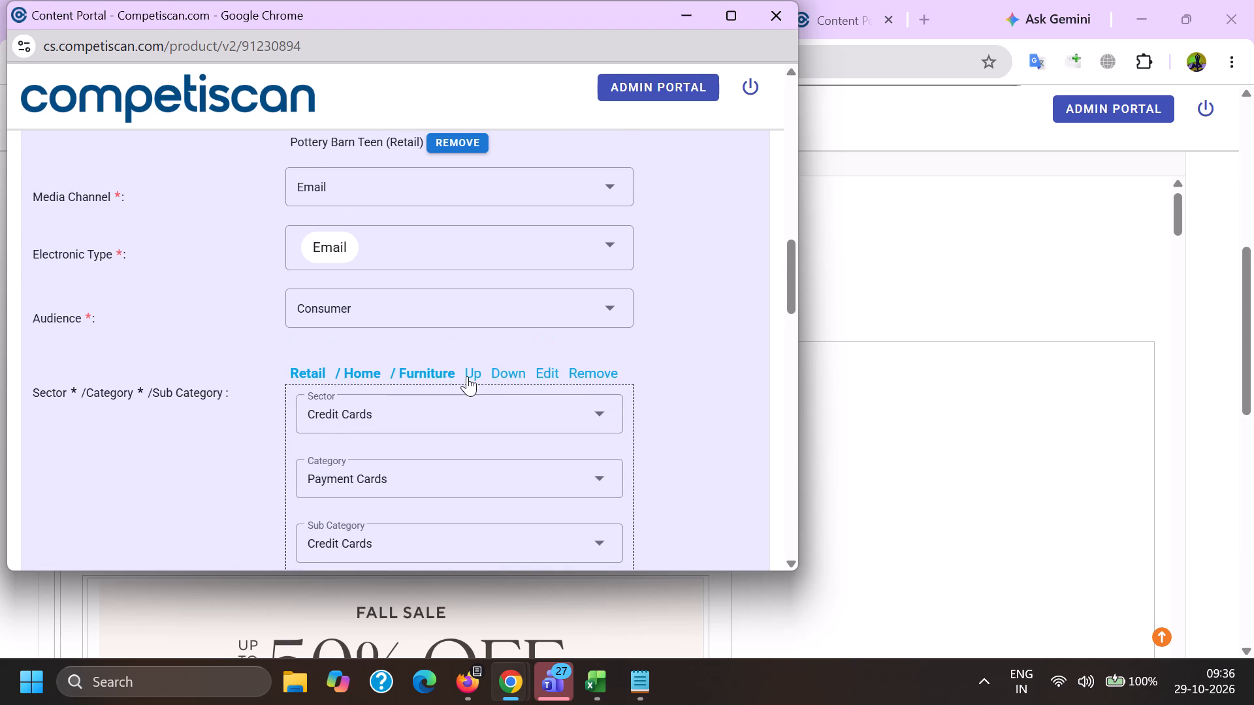
{"action": "left_click", "coordinate": [506, 370]}
Set the offer origin to Provider/Bank.
{"action": "scroll", "coordinate": [425, 347], "scroll_direction": "down", "scroll_amount": 5}
{"action": "left_click", "coordinate": [349, 262]}
{"action": "double_click", "coordinate": [370, 369]}
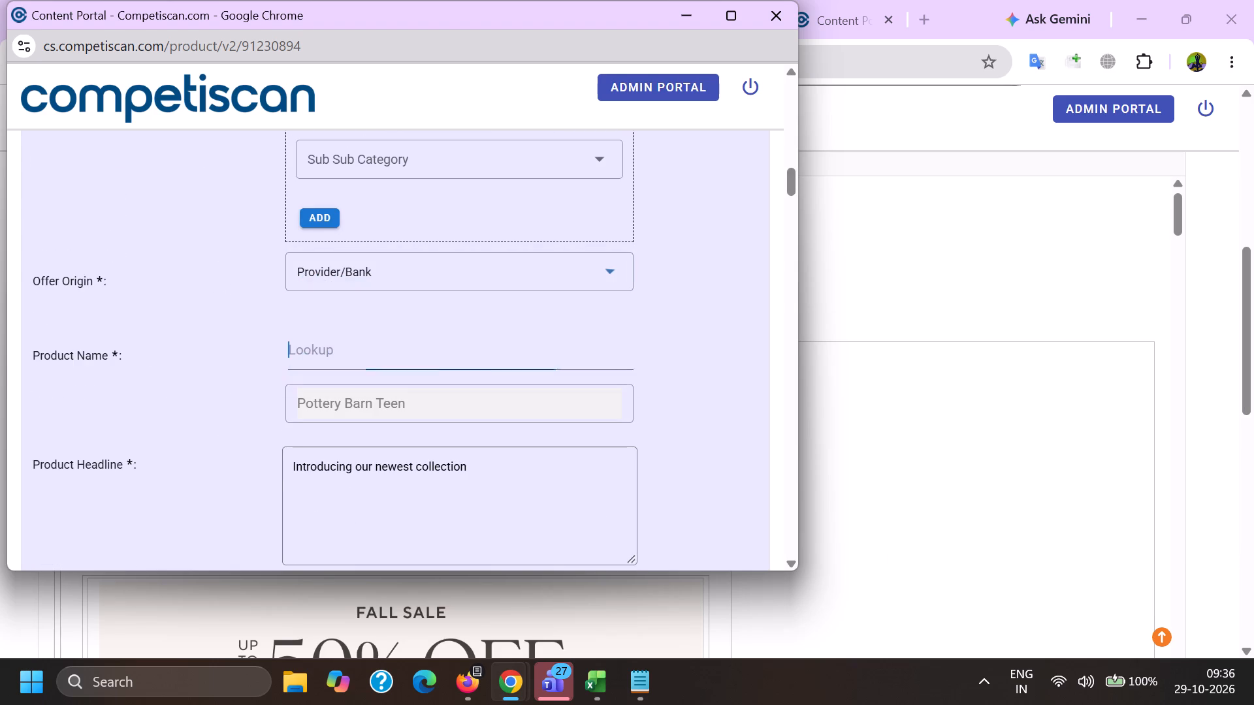
Look up Pottery Barn in the product name and choose Pottery Barn Key Rewards Visa Credit Card.
{"action": "key", "text": "ctrl+v"}
{"action": "left_click_drag", "start_coordinate": [367, 340], "coordinate": [870, 381]}
{"action": "key", "text": "BackSpace"}
{"action": "left_click", "coordinate": [445, 439]}
{"action": "scroll", "coordinate": [441, 436], "scroll_direction": "up", "scroll_amount": 2}
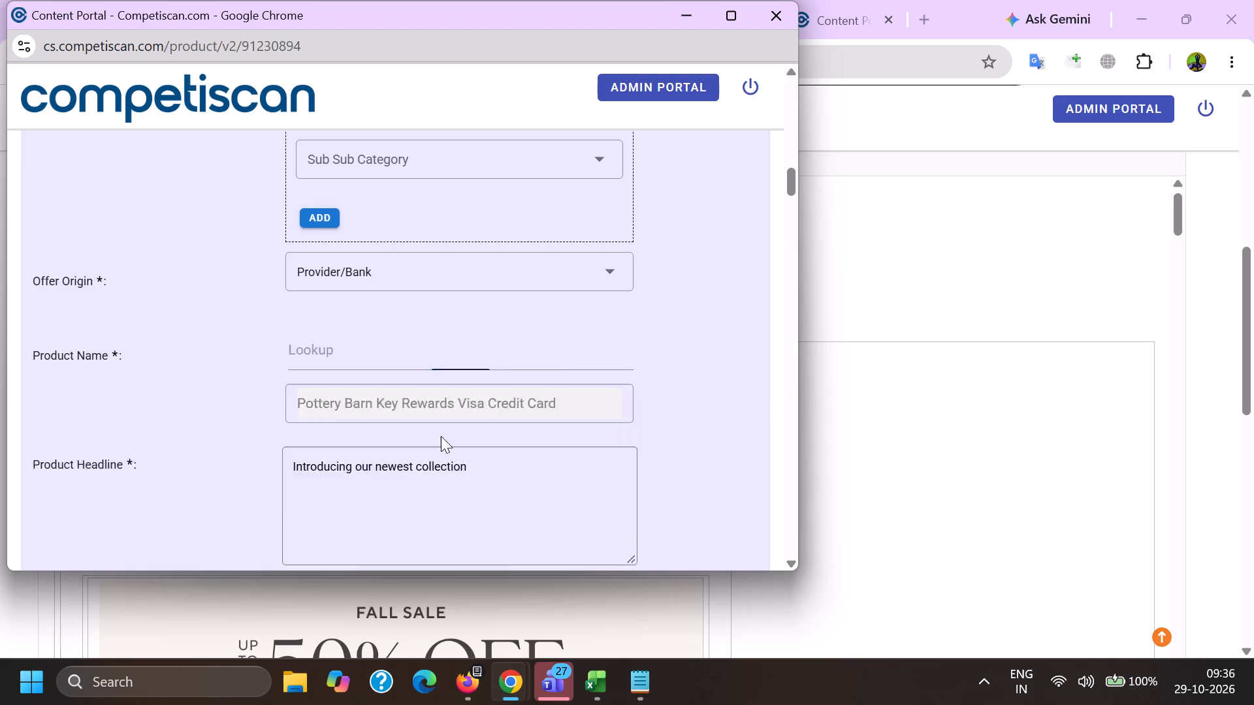
{"action": "scroll", "coordinate": [441, 436], "scroll_direction": "up", "scroll_amount": 2}
{"action": "left_click", "coordinate": [379, 291]}
{"action": "scroll", "coordinate": [379, 294], "scroll_direction": "down", "scroll_amount": 4}
Replace the product headline with the email's subject text, "Introducing our newest collection.", leaving out the emoji.
{"action": "left_click", "coordinate": [555, 385]}
{"action": "left_click_drag", "start_coordinate": [565, 434], "coordinate": [0, 434]}
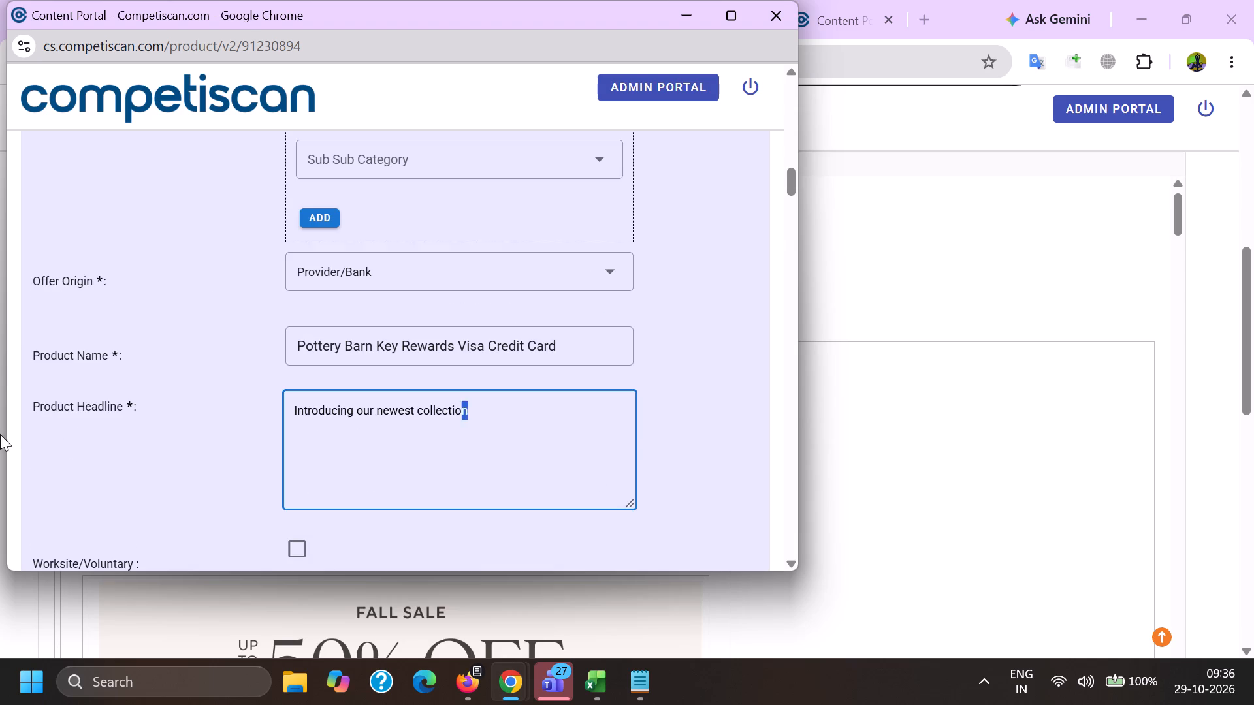
{"action": "left_click_drag", "start_coordinate": [0, 434], "coordinate": [0, 436]}
{"action": "key", "text": "BackSpace"}
{"action": "key", "text": "alt+Tab"}
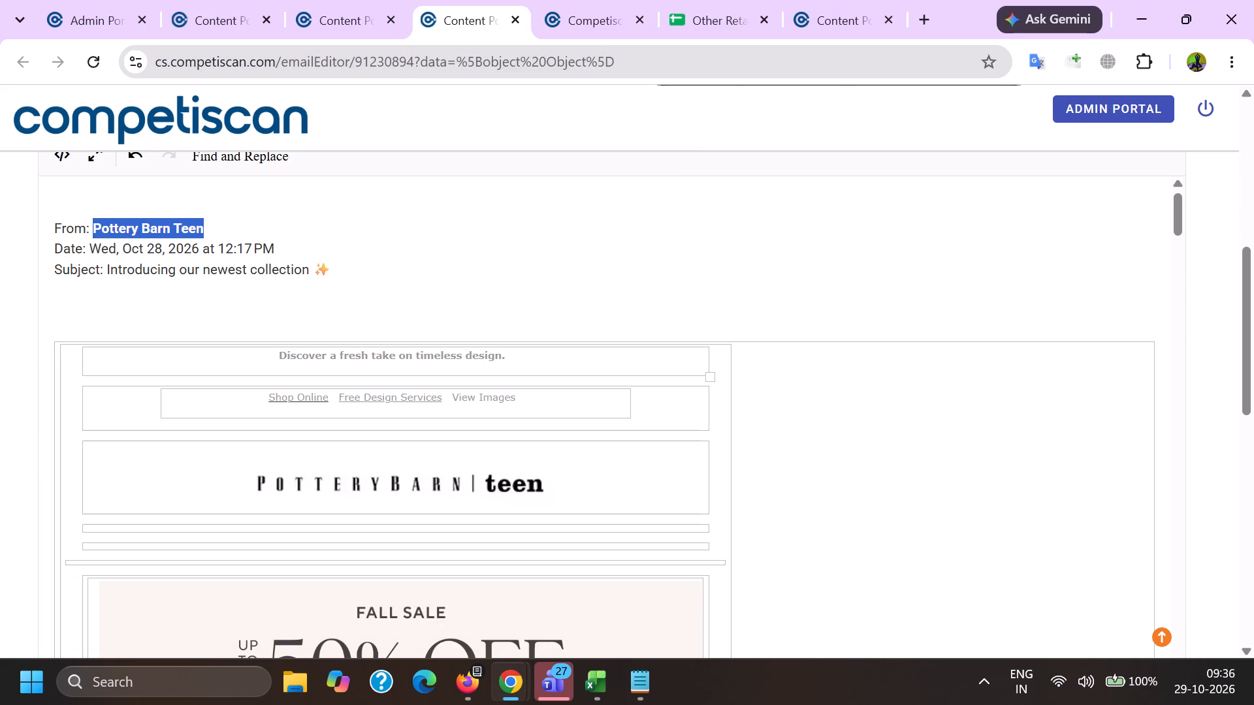
{"action": "left_click_drag", "start_coordinate": [107, 265], "coordinate": [428, 263]}
{"action": "key", "text": "ctrl+c"}
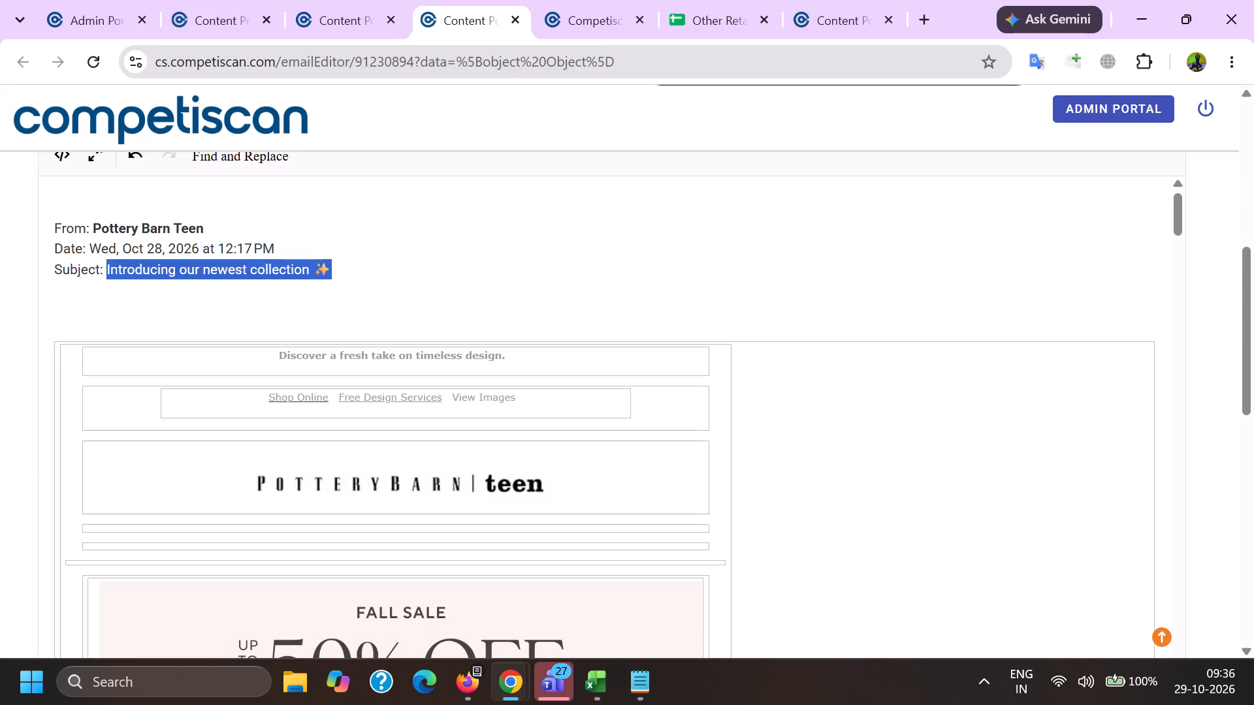
{"action": "key", "text": "alt+Tab"}
{"action": "key", "text": "ctrl+v"}
{"action": "key", "text": "BackSpace"}
{"action": "key", "text": "BackSpace"}
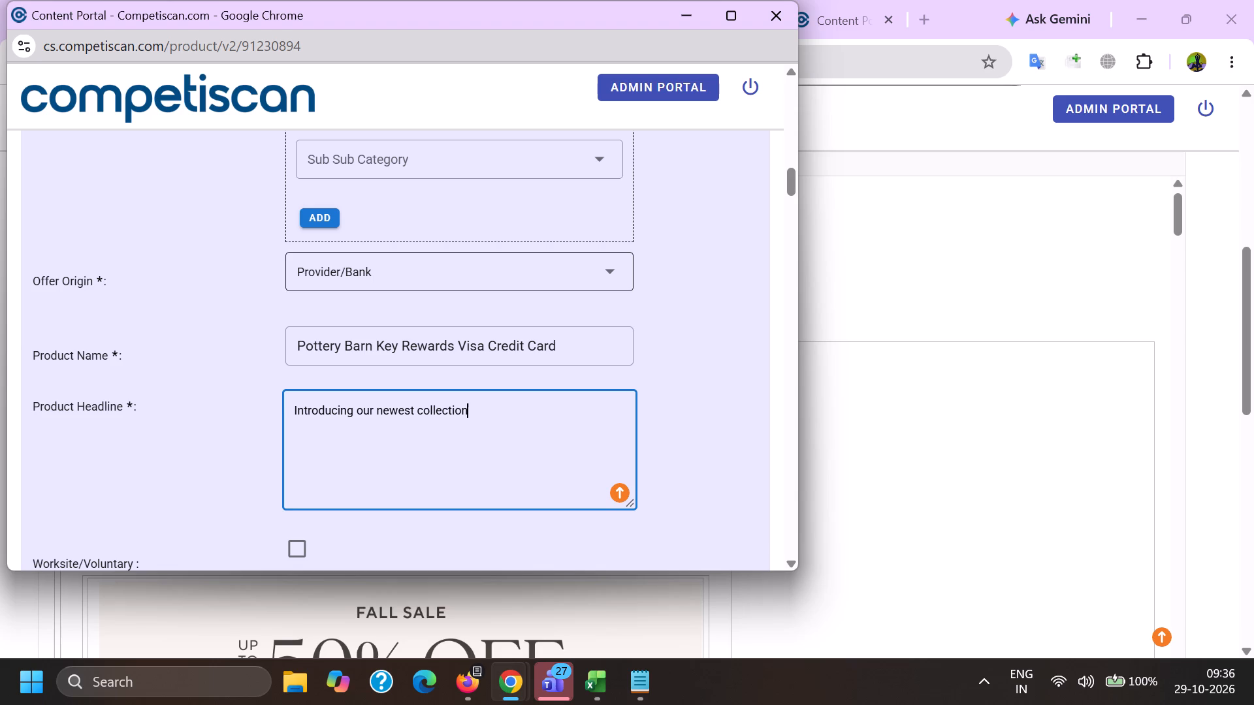
{"action": "type", "text": "."}
{"action": "key", "text": "space"}
{"action": "key", "text": "Down"}
{"action": "key", "text": "Up"}
{"action": "key", "text": "BackSpace"}
{"action": "key", "text": "BackSpace"}
{"action": "key", "text": "Down"}
Append the email's preheader line "Discover a fresh take on timeless design" to the product headline, without its final period.
{"action": "key", "text": "alt+Tab"}
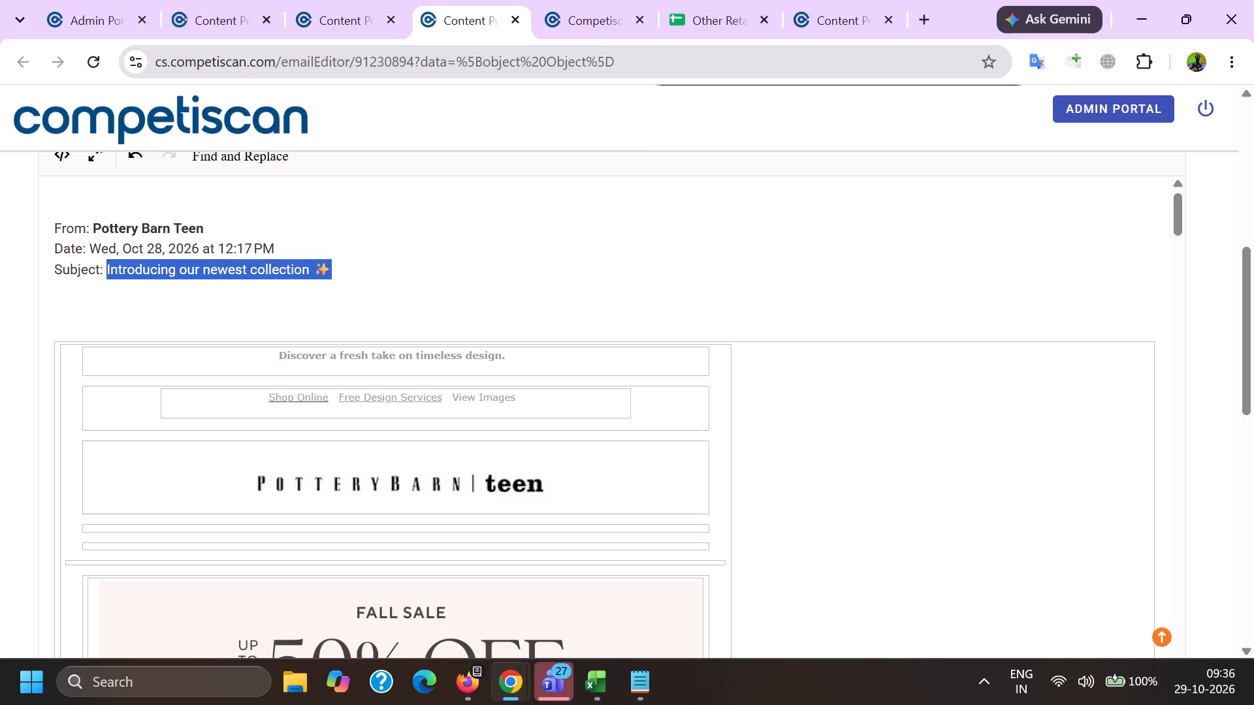
{"action": "triple_click", "coordinate": [381, 364]}
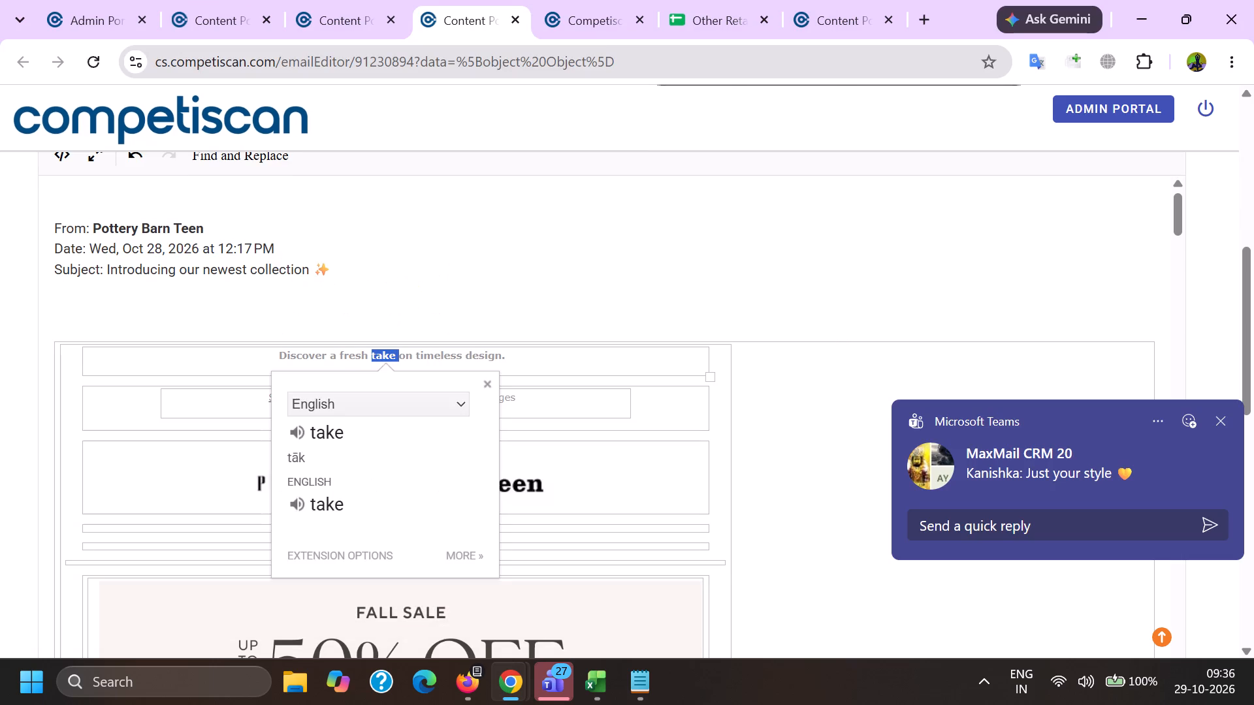
{"action": "triple_click", "coordinate": [349, 359]}
{"action": "key", "text": "ctrl+c"}
{"action": "key", "text": "alt+Tab"}
{"action": "key", "text": "ctrl+v"}
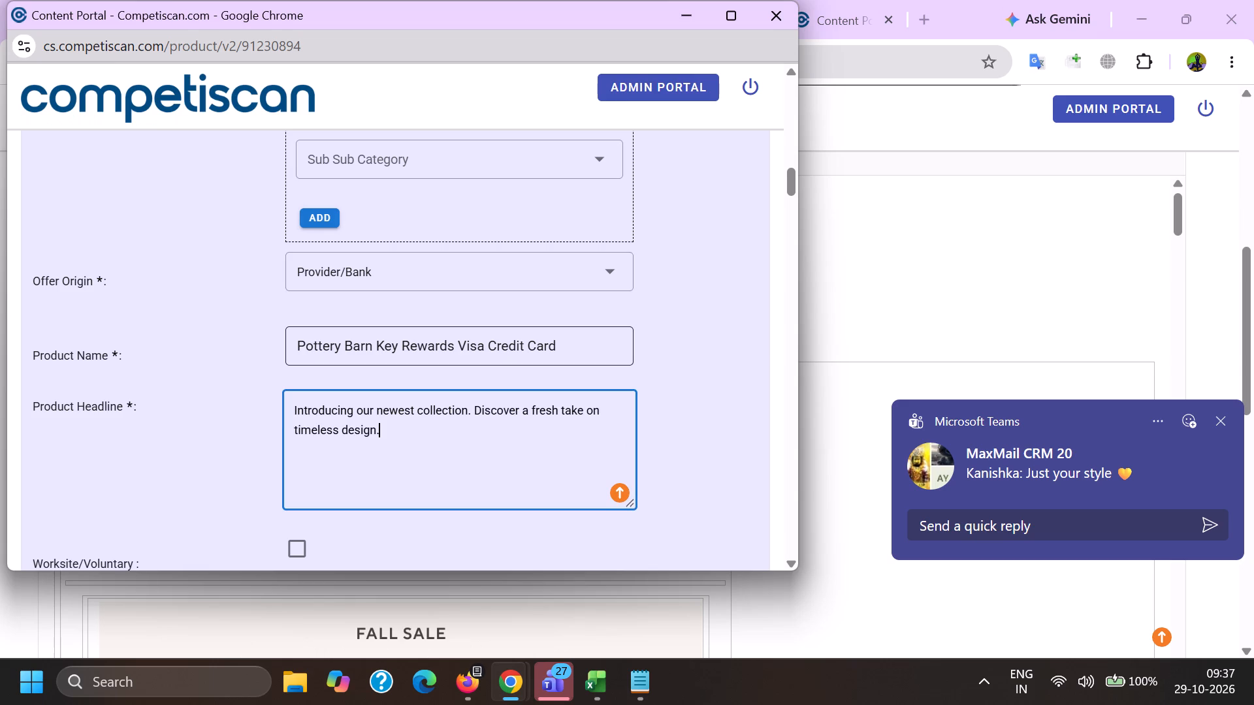
{"action": "key", "text": "BackSpace"}
Choose a response mechanism for the product.
{"action": "scroll", "coordinate": [353, 354], "scroll_direction": "down", "scroll_amount": 6}
{"action": "left_click", "coordinate": [351, 258]}
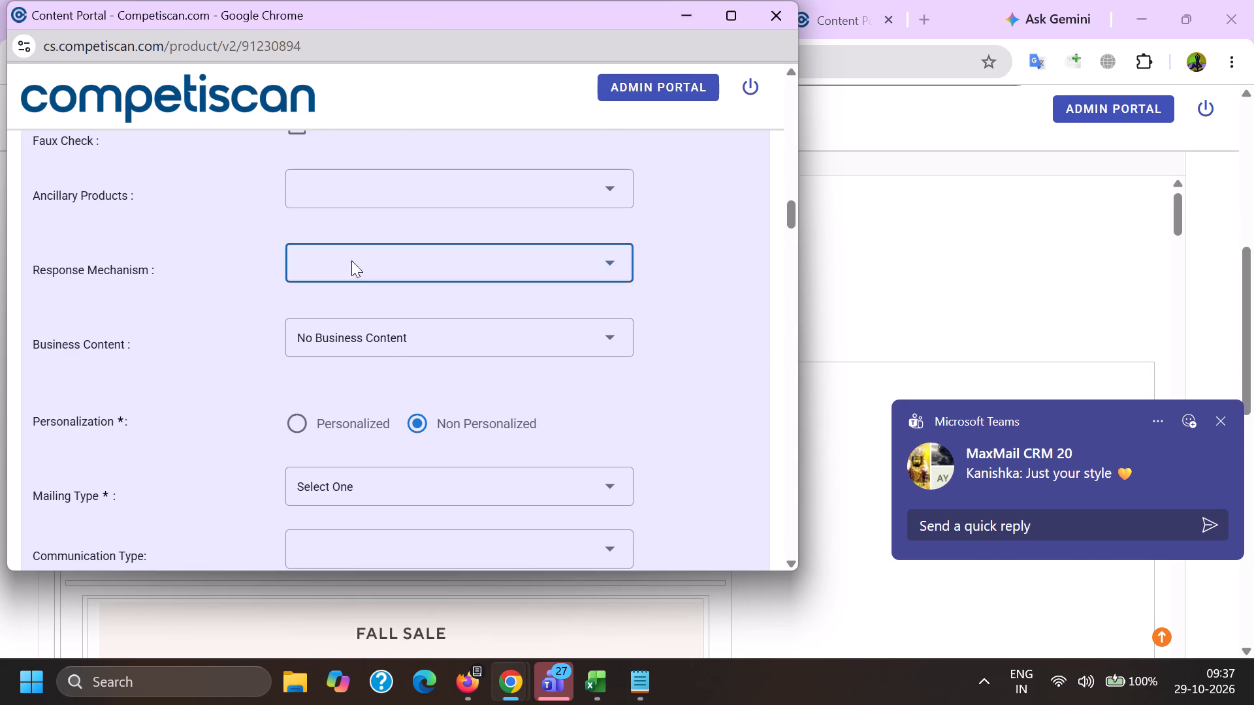
{"action": "scroll", "coordinate": [377, 321], "scroll_direction": "down", "scroll_amount": 7}
{"action": "left_click", "coordinate": [400, 510]}
{"action": "left_click_drag", "start_coordinate": [184, 484], "coordinate": [191, 482]}
Set the mailing type to Acquisition.
{"action": "scroll", "coordinate": [338, 317], "scroll_direction": "down", "scroll_amount": 3}
{"action": "left_click", "coordinate": [331, 188]}
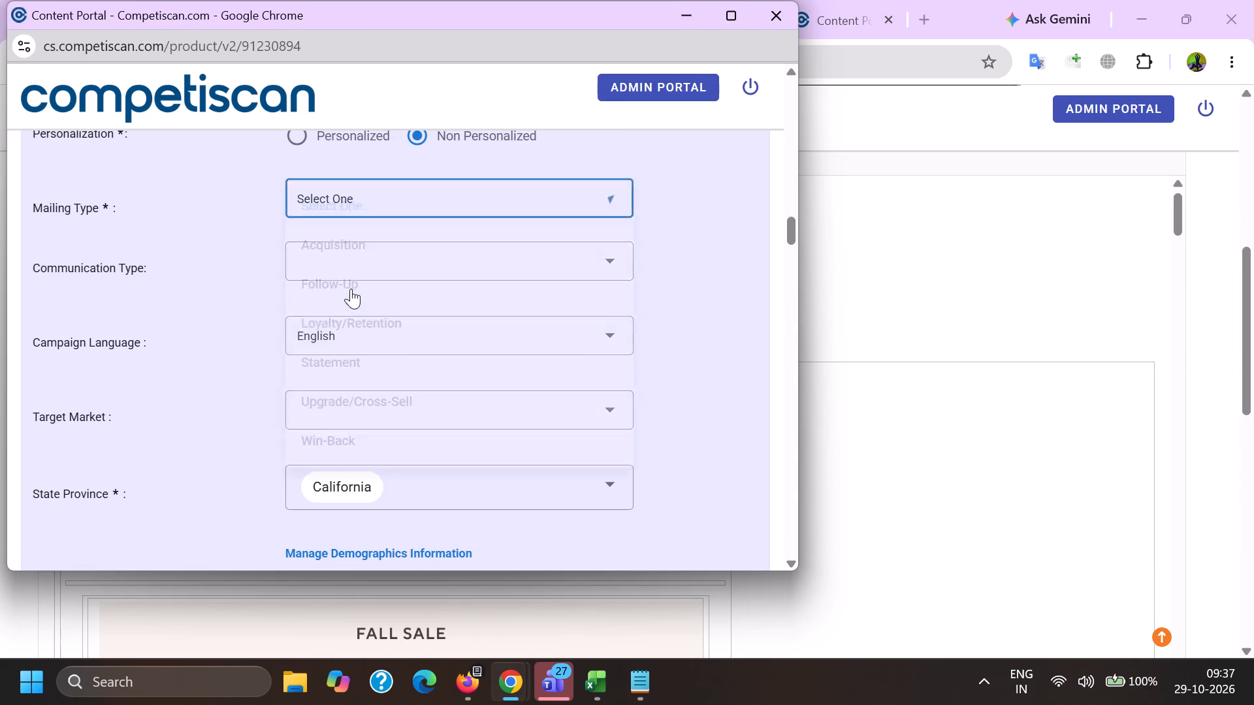
{"action": "left_click", "coordinate": [353, 238]}
{"action": "left_click_drag", "start_coordinate": [255, 252], "coordinate": [267, 255]}
Select Bonuses/Contests/Incentives, Co-Brand and Mobile Application as the communication types.
{"action": "left_click", "coordinate": [360, 261]}
{"action": "scroll", "coordinate": [334, 161], "scroll_direction": "up", "scroll_amount": 1}
{"action": "scroll", "coordinate": [332, 161], "scroll_direction": "down", "scroll_amount": 2}
{"action": "left_click", "coordinate": [374, 332]}
{"action": "scroll", "coordinate": [369, 322], "scroll_direction": "down", "scroll_amount": 6}
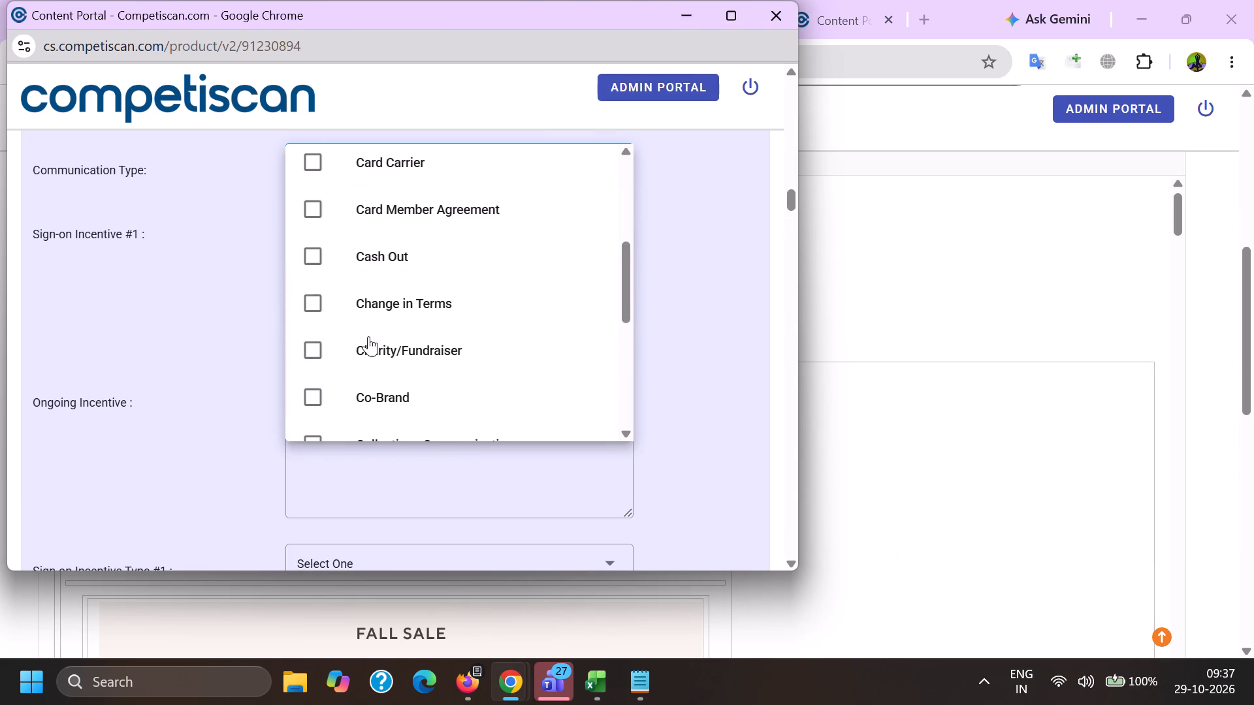
{"action": "left_click", "coordinate": [388, 405]}
{"action": "scroll", "coordinate": [380, 368], "scroll_direction": "down", "scroll_amount": 11}
{"action": "left_click", "coordinate": [398, 283]}
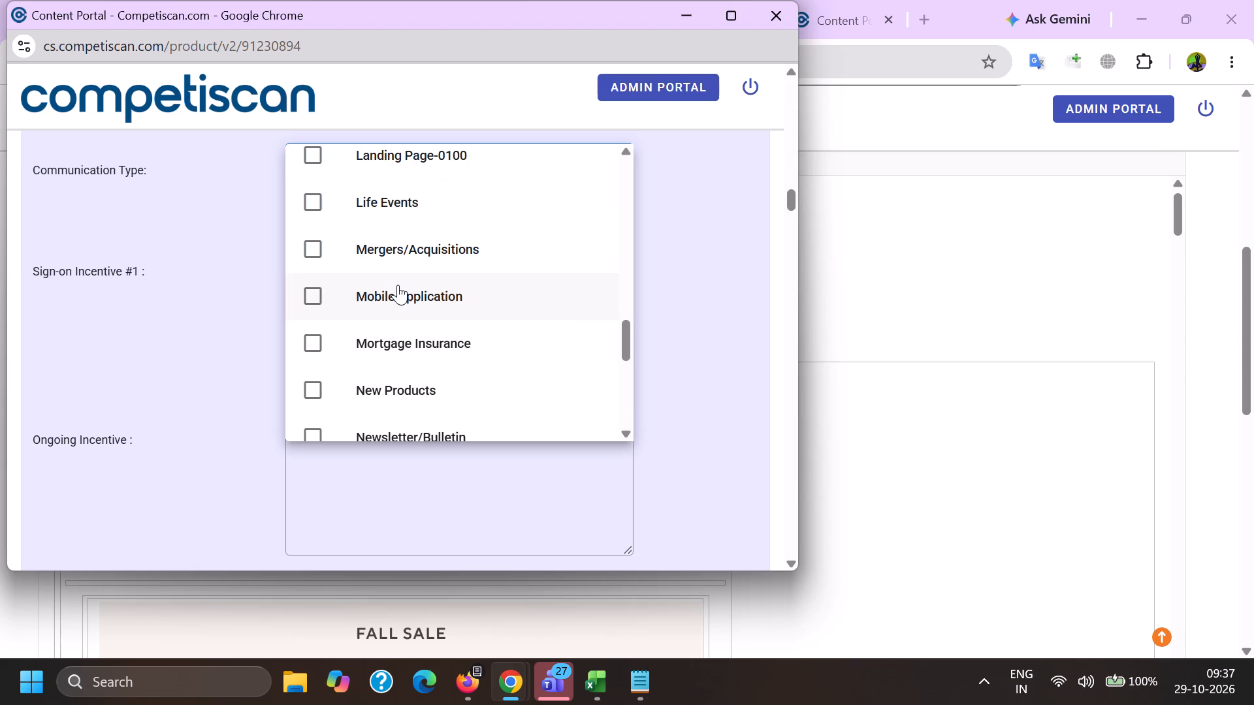
{"action": "left_click", "coordinate": [210, 271]}
Copy "10% back in rewards during the first 30 days from account opening" from product form 20952851 into Sign-on Incentive #1.
{"action": "key", "text": "alt+Tab"}
{"action": "left_click", "coordinate": [821, 0]}
{"action": "left_click", "coordinate": [845, 18]}
{"action": "left_click_drag", "start_coordinate": [897, 324], "coordinate": [897, 323]}
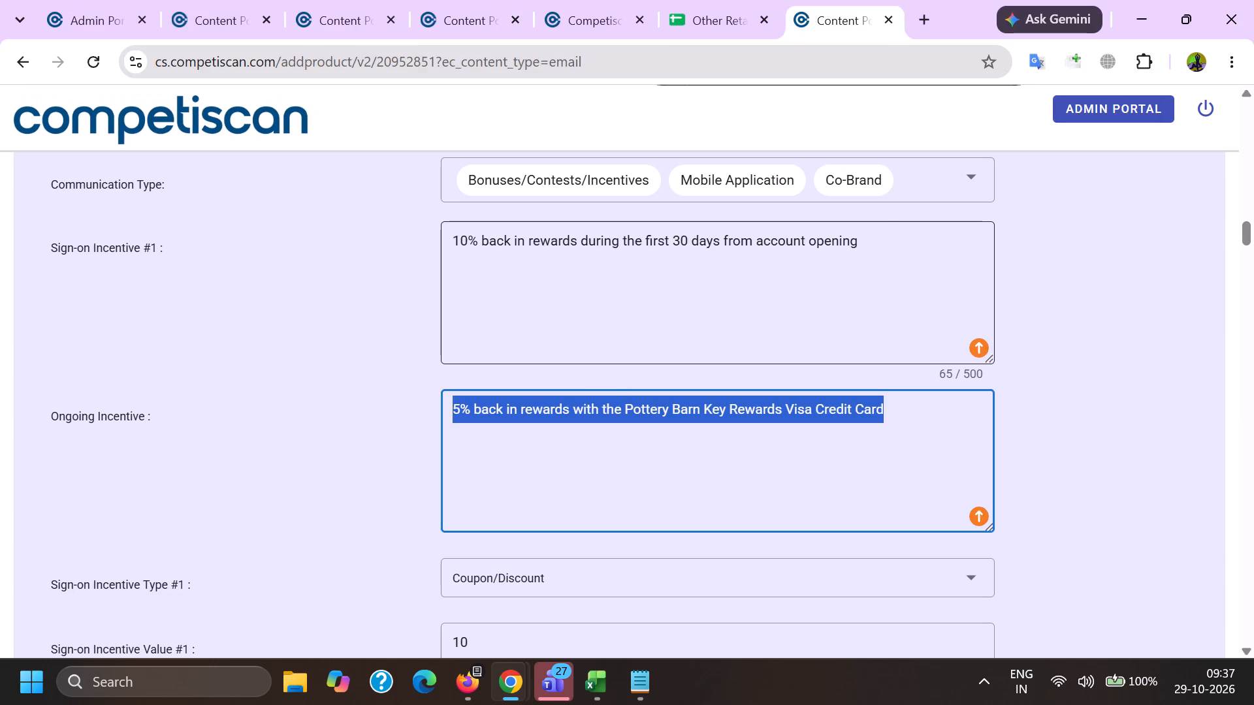
{"action": "left_click_drag", "start_coordinate": [897, 323], "coordinate": [307, 198]}
{"action": "key", "text": "ctrl+c"}
{"action": "key", "text": "alt+Tab"}
{"action": "left_click_drag", "start_coordinate": [413, 300], "coordinate": [415, 306]}
{"action": "key", "text": "ctrl+v"}
Copy "5% back in rewards with the Pottery Barn Key Rewards Visa Credit Card" from the reference form into Ongoing Incentive.
{"action": "left_click", "coordinate": [444, 467]}
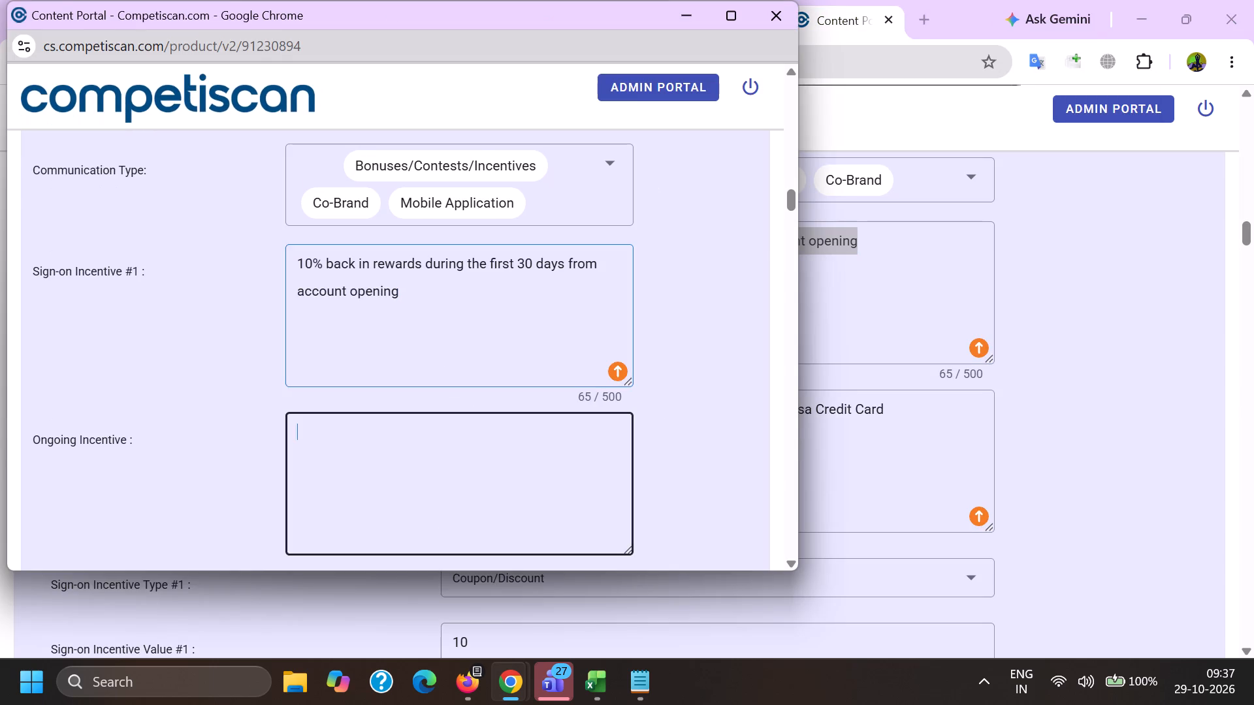
{"action": "key", "text": "alt+Tab"}
{"action": "left_click_drag", "start_coordinate": [890, 426], "coordinate": [226, 352]}
{"action": "key", "text": "ctrl+c"}
{"action": "key", "text": "alt+Tab"}
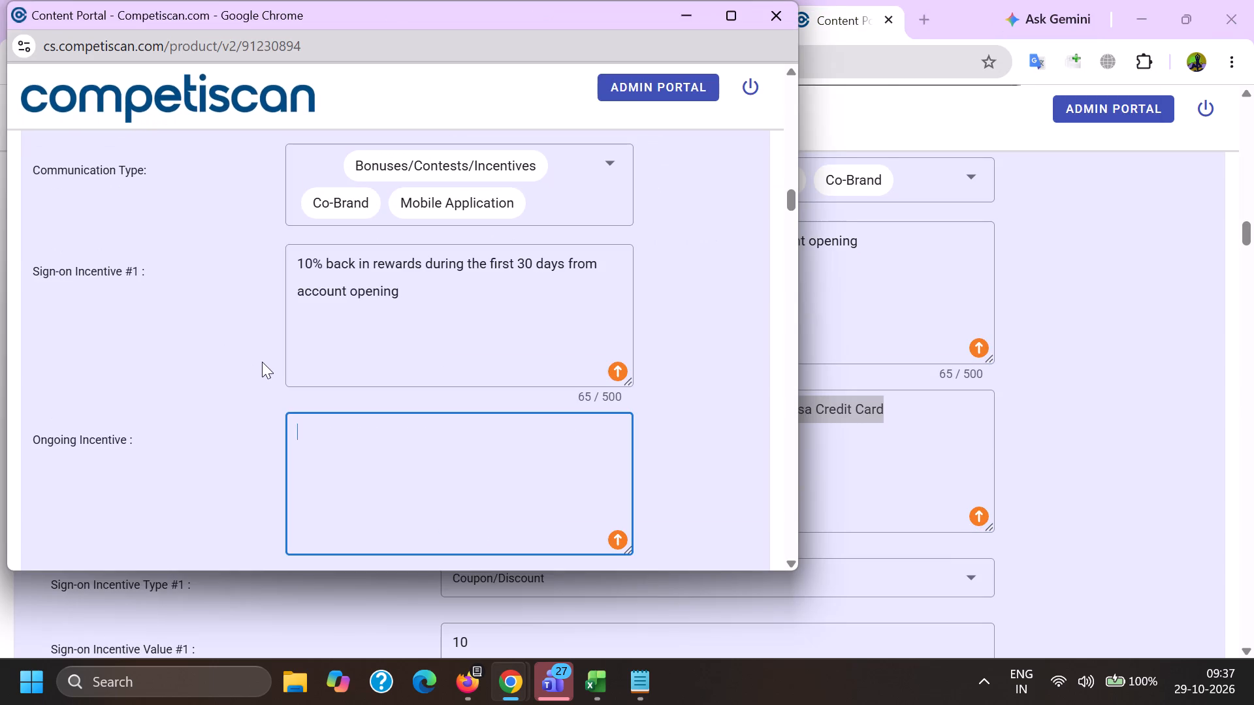
{"action": "key", "text": "ctrl+v"}
Set Sign-on Incentive Type #1 to Coupon/Discount with an incentive value of 10.00.
{"action": "scroll", "coordinate": [291, 285], "scroll_direction": "down", "scroll_amount": 3}
{"action": "left_click", "coordinate": [327, 293]}
{"action": "scroll", "coordinate": [327, 295], "scroll_direction": "down", "scroll_amount": 7}
{"action": "scroll", "coordinate": [343, 415], "scroll_direction": "up", "scroll_amount": 6}
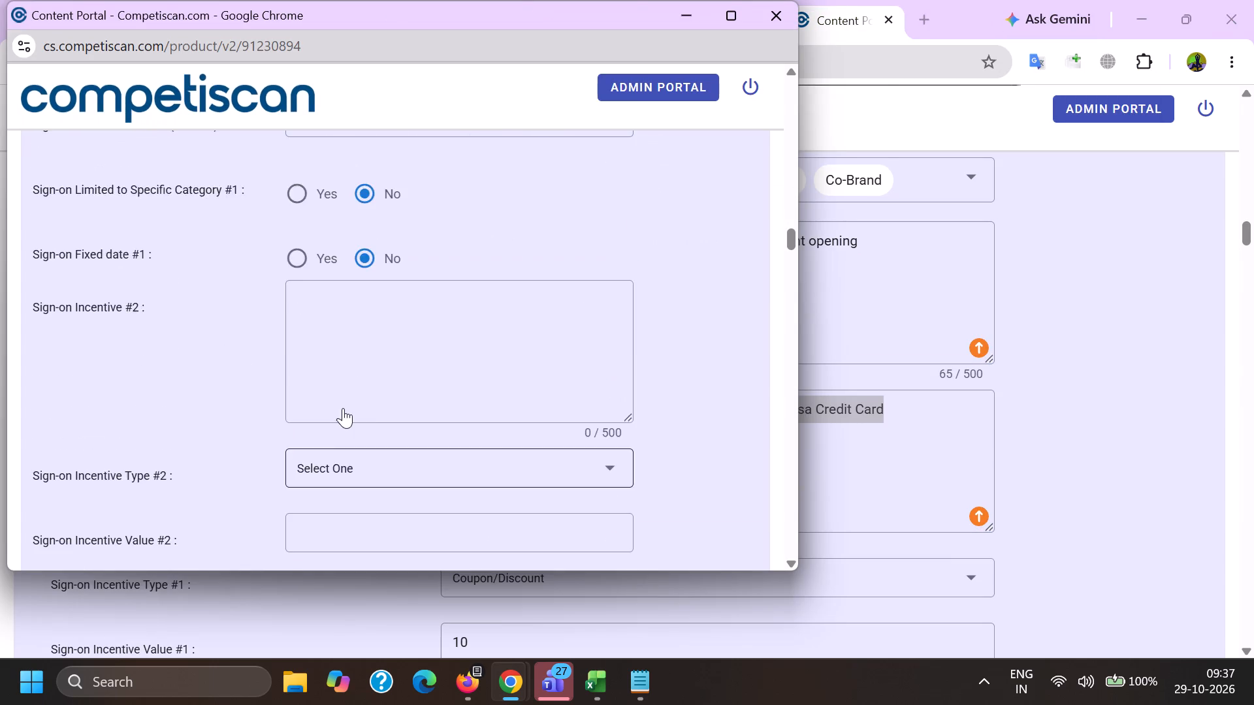
{"action": "scroll", "coordinate": [351, 285], "scroll_direction": "down", "scroll_amount": 9}
{"action": "left_click", "coordinate": [366, 339]}
{"action": "left_click_drag", "start_coordinate": [353, 195], "coordinate": [353, 204]}
{"action": "left_click", "coordinate": [374, 348]}
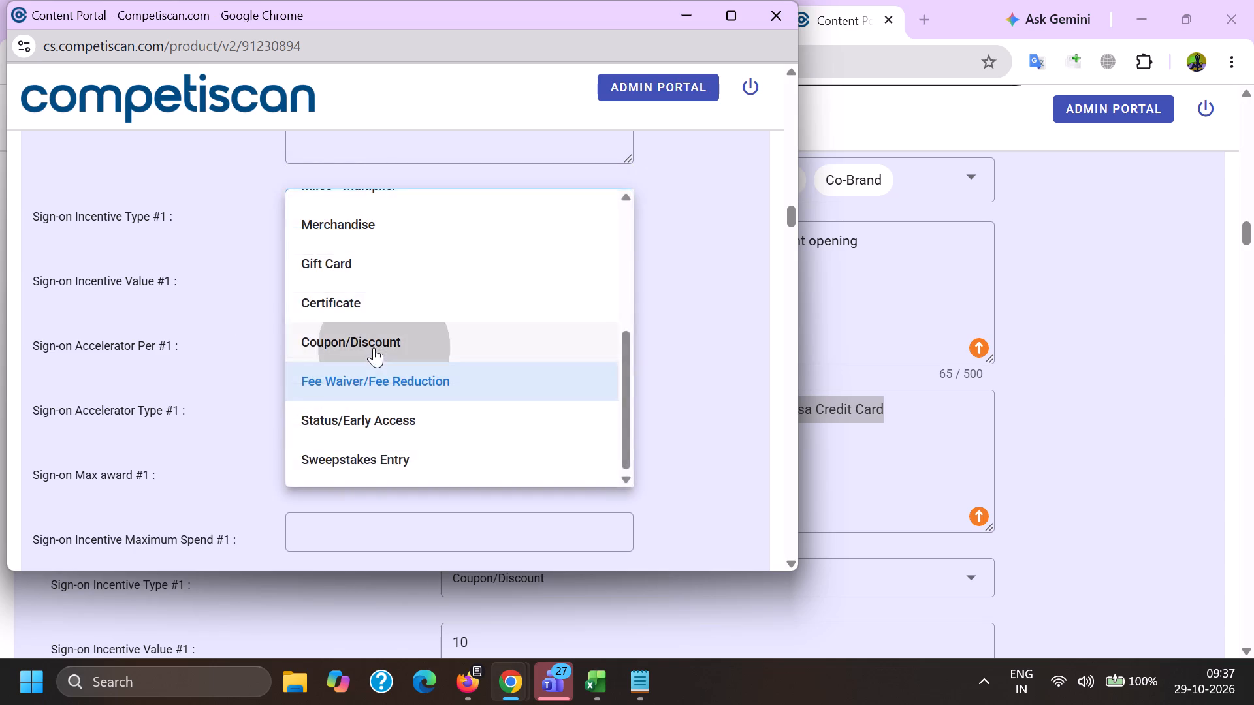
{"action": "left_click", "coordinate": [226, 311]}
{"action": "left_click", "coordinate": [320, 297]}
{"action": "left_click", "coordinate": [315, 260]}
{"action": "key", "text": "1"}
{"action": "type", "text": "0.00"}
Set Sign-on Max award #1 to 10.00 and the Sign-on Incentive Window #1 to 1 month.
{"action": "key", "text": "Tab"}
{"action": "key", "text": "Tab"}
{"action": "key", "text": "Tab"}
{"action": "type", "text": "10.000"}
{"action": "key", "text": "Tab"}
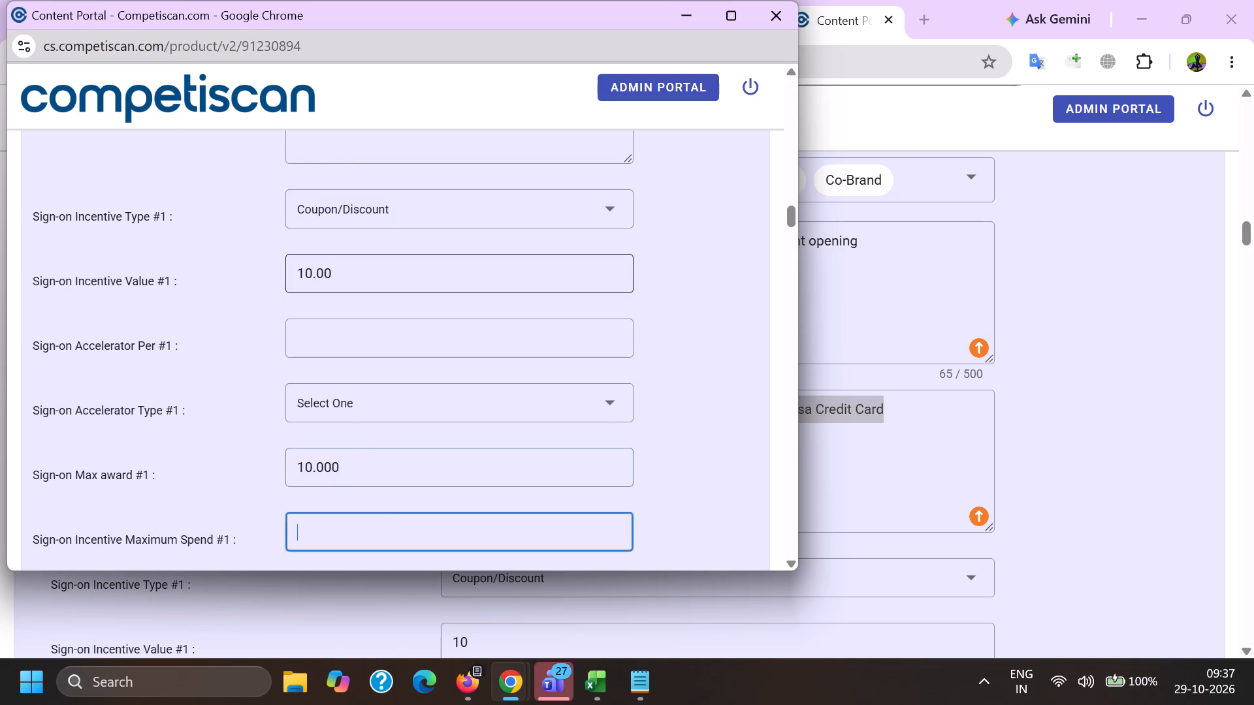
{"action": "key", "text": "Tab"}
{"action": "key", "text": "Tab"}
{"action": "key", "text": "1"}
{"action": "left_click", "coordinate": [435, 188]}
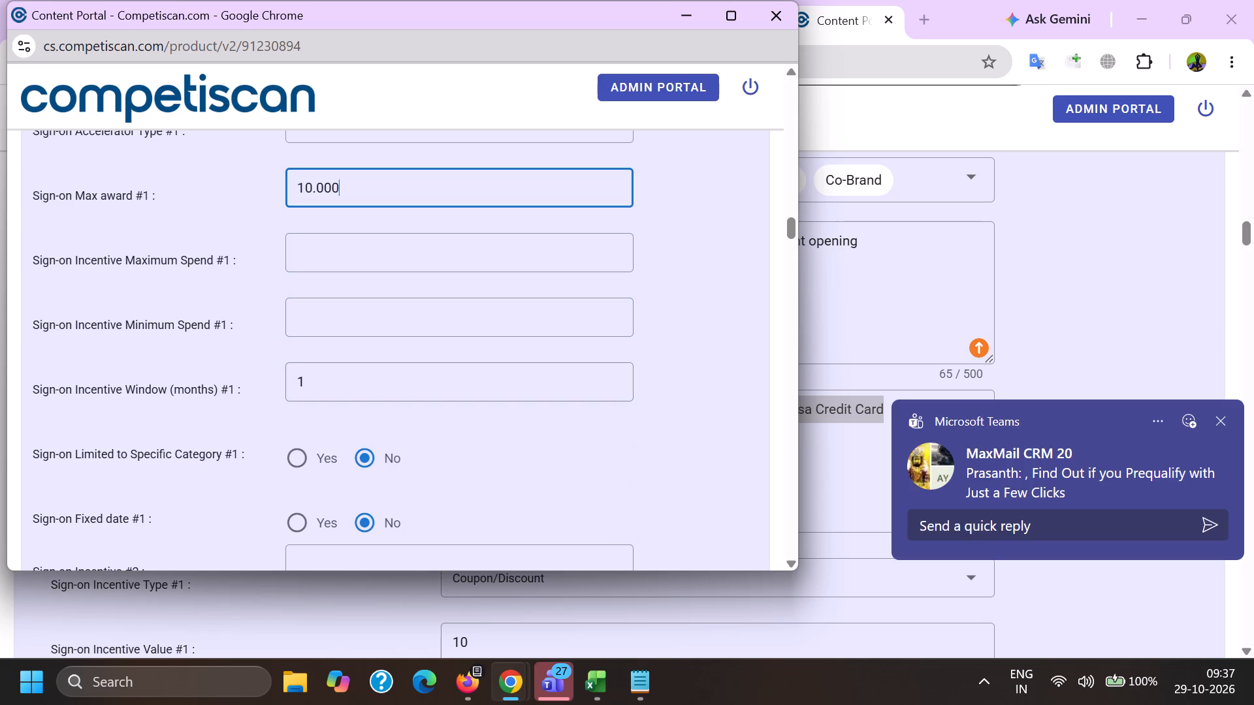
{"action": "key", "text": "BackSpace"}
Set the payment card offer's application type to Invitation to Apply.
{"action": "scroll", "coordinate": [400, 210], "scroll_direction": "down", "scroll_amount": 2}
{"action": "left_click", "coordinate": [298, 337]}
{"action": "scroll", "coordinate": [387, 300], "scroll_direction": "down", "scroll_amount": 13}
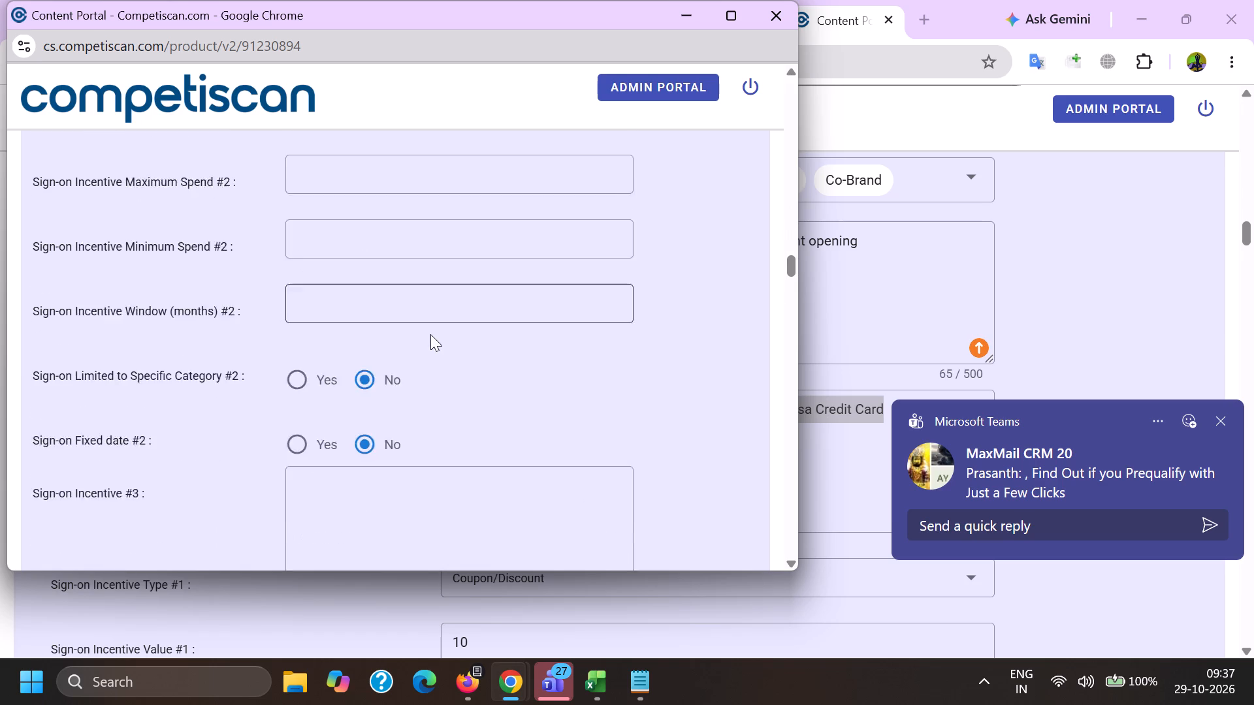
{"action": "scroll", "coordinate": [430, 334], "scroll_direction": "down", "scroll_amount": 8}
{"action": "left_click", "coordinate": [321, 240]}
{"action": "left_click", "coordinate": [357, 319]}
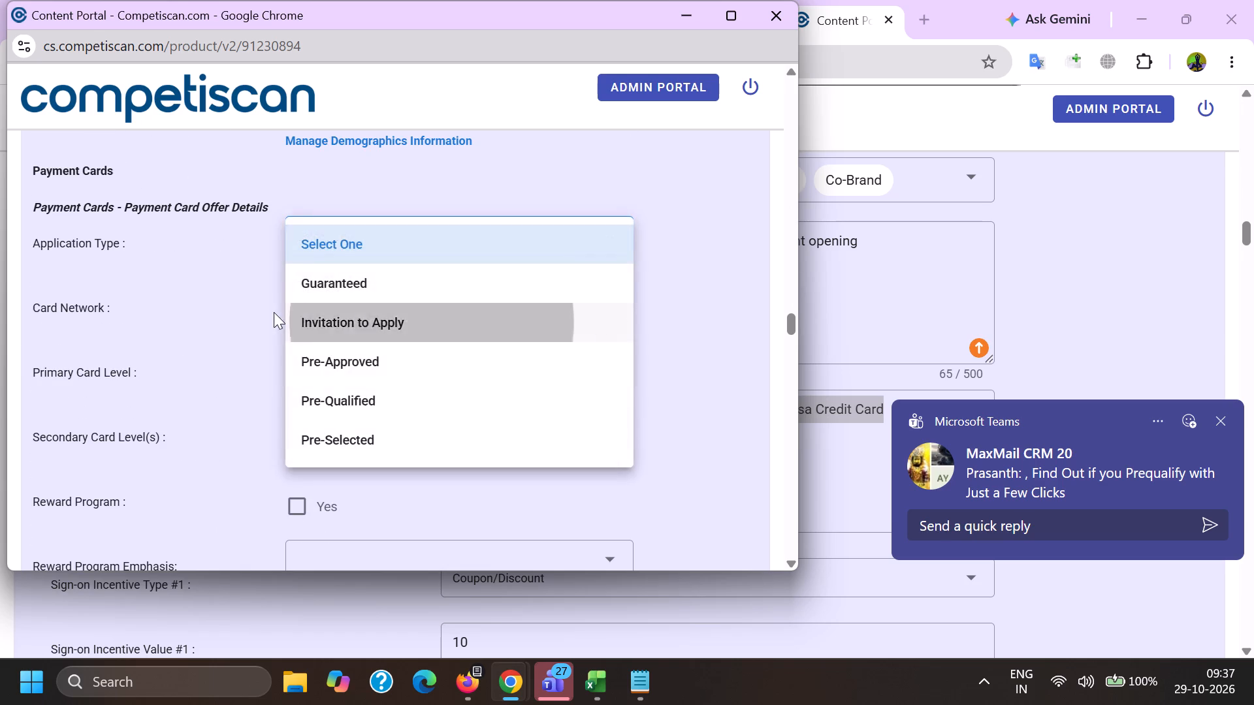
{"action": "left_click", "coordinate": [270, 312]}
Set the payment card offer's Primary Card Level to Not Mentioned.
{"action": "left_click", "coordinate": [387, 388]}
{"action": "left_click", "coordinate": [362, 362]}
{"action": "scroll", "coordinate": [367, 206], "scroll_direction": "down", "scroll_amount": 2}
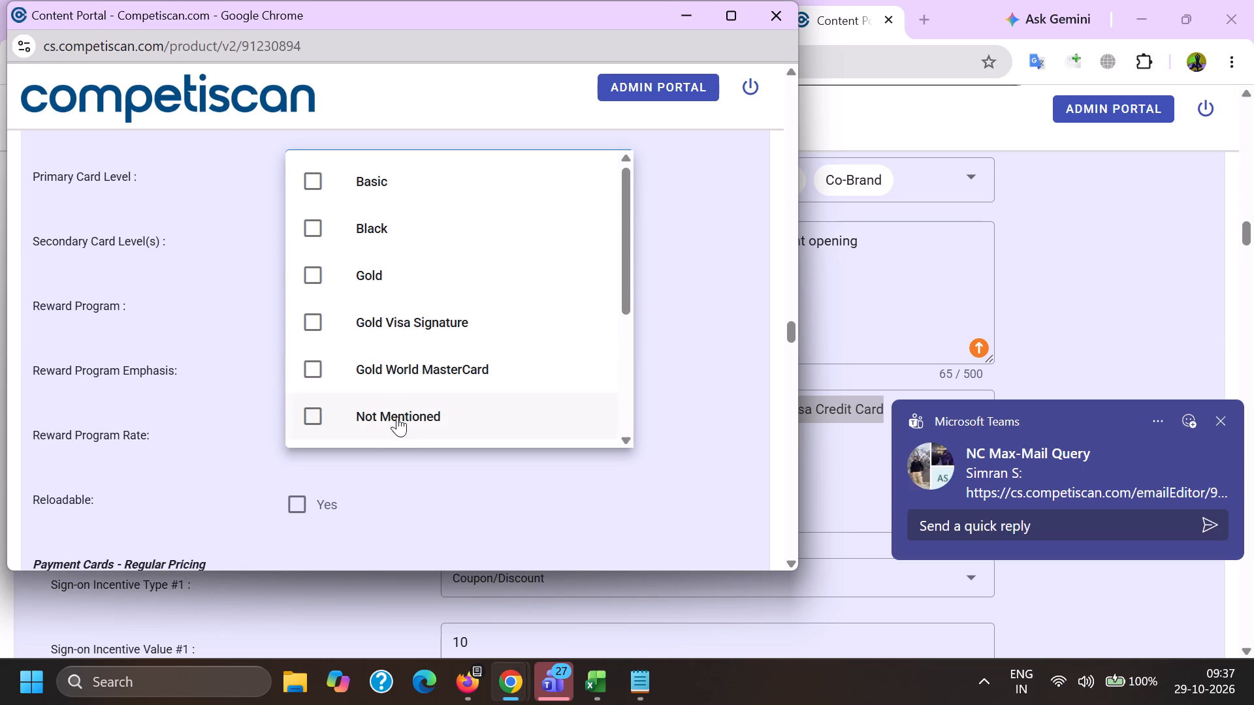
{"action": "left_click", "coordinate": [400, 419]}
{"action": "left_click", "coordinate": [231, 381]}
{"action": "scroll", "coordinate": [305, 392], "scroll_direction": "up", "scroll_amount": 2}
Set the payment card offer's Card Network to Visa.
{"action": "left_click", "coordinate": [370, 298]}
{"action": "left_click_drag", "start_coordinate": [377, 500], "coordinate": [361, 500]}
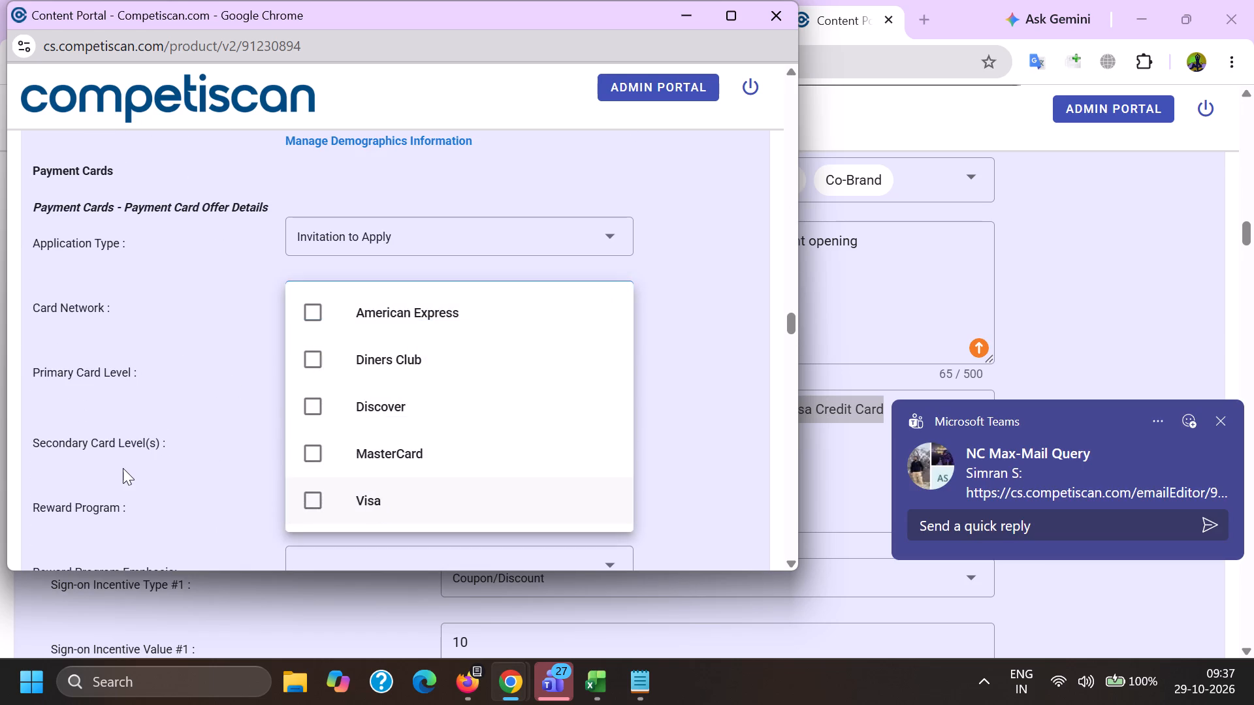
{"action": "left_click_drag", "start_coordinate": [123, 468], "coordinate": [154, 469]}
Clear Not Mentioned from the Primary Card Level and select a different card level instead.
{"action": "left_click", "coordinate": [454, 376]}
{"action": "scroll", "coordinate": [361, 251], "scroll_direction": "down", "scroll_amount": 6}
{"action": "scroll", "coordinate": [388, 453], "scroll_direction": "up", "scroll_amount": 1}
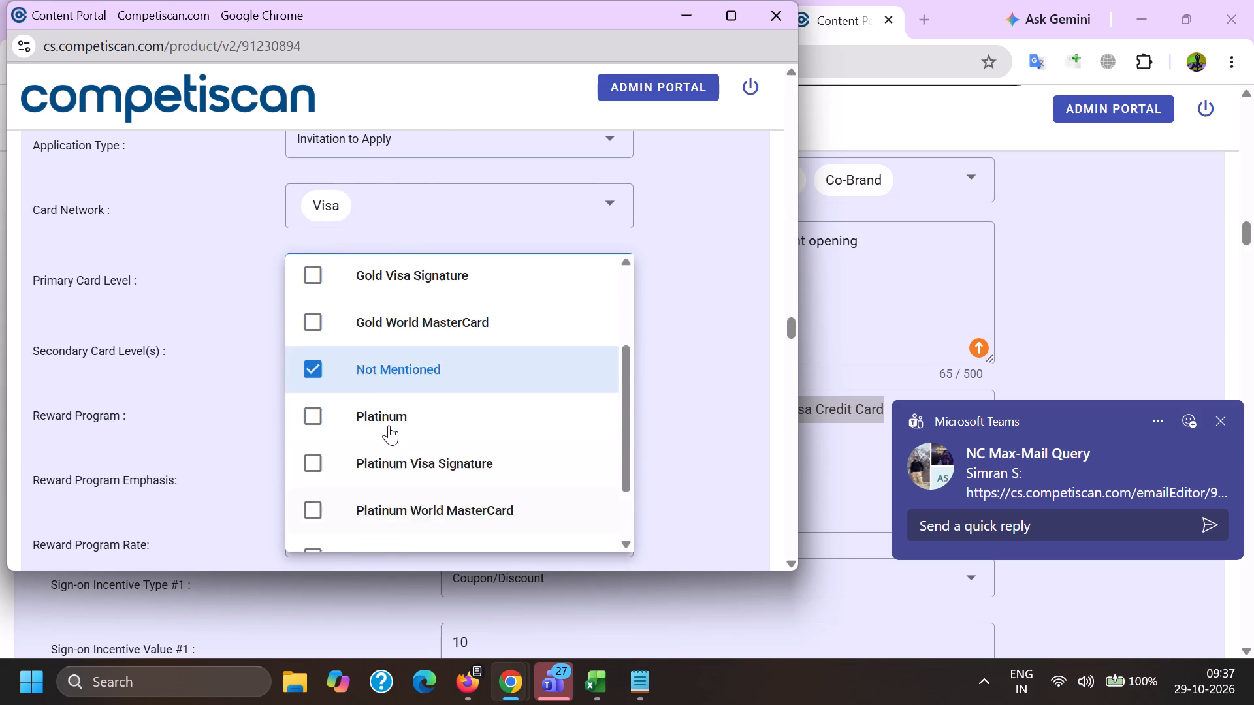
{"action": "left_click", "coordinate": [387, 379]}
{"action": "scroll", "coordinate": [387, 384], "scroll_direction": "down", "scroll_amount": 6}
{"action": "left_click_drag", "start_coordinate": [398, 473], "coordinate": [391, 472]}
{"action": "left_click", "coordinate": [212, 421]}
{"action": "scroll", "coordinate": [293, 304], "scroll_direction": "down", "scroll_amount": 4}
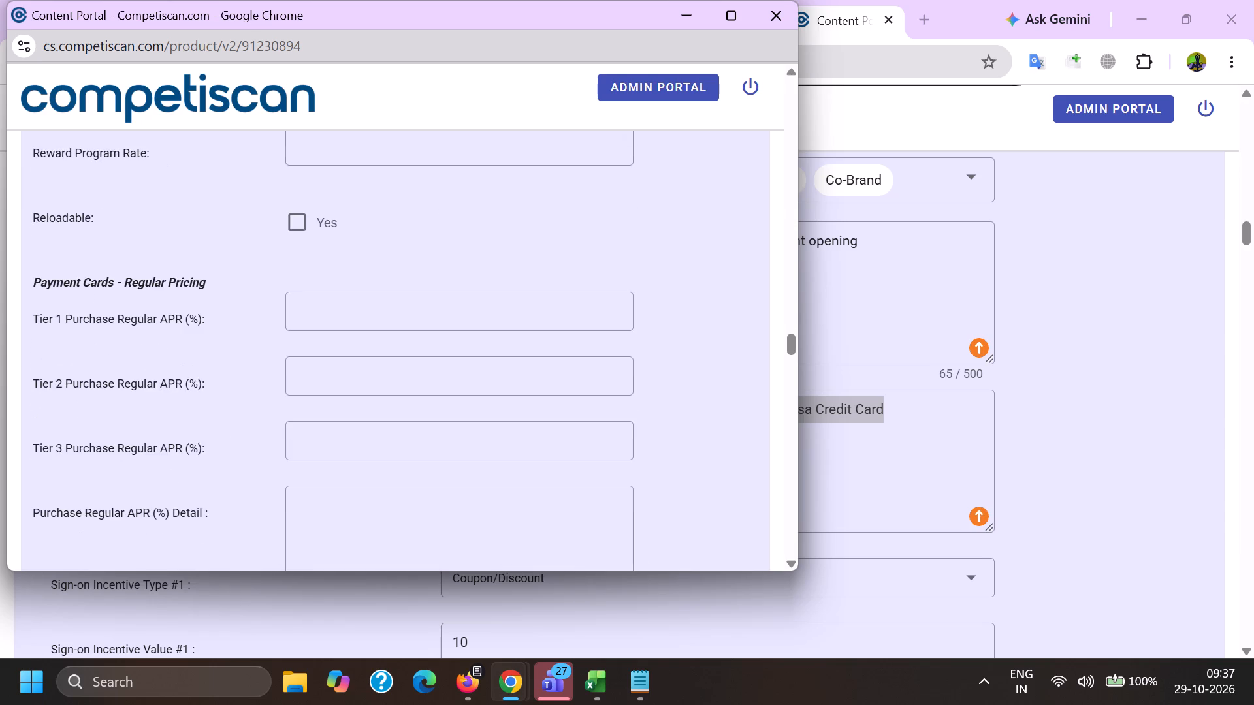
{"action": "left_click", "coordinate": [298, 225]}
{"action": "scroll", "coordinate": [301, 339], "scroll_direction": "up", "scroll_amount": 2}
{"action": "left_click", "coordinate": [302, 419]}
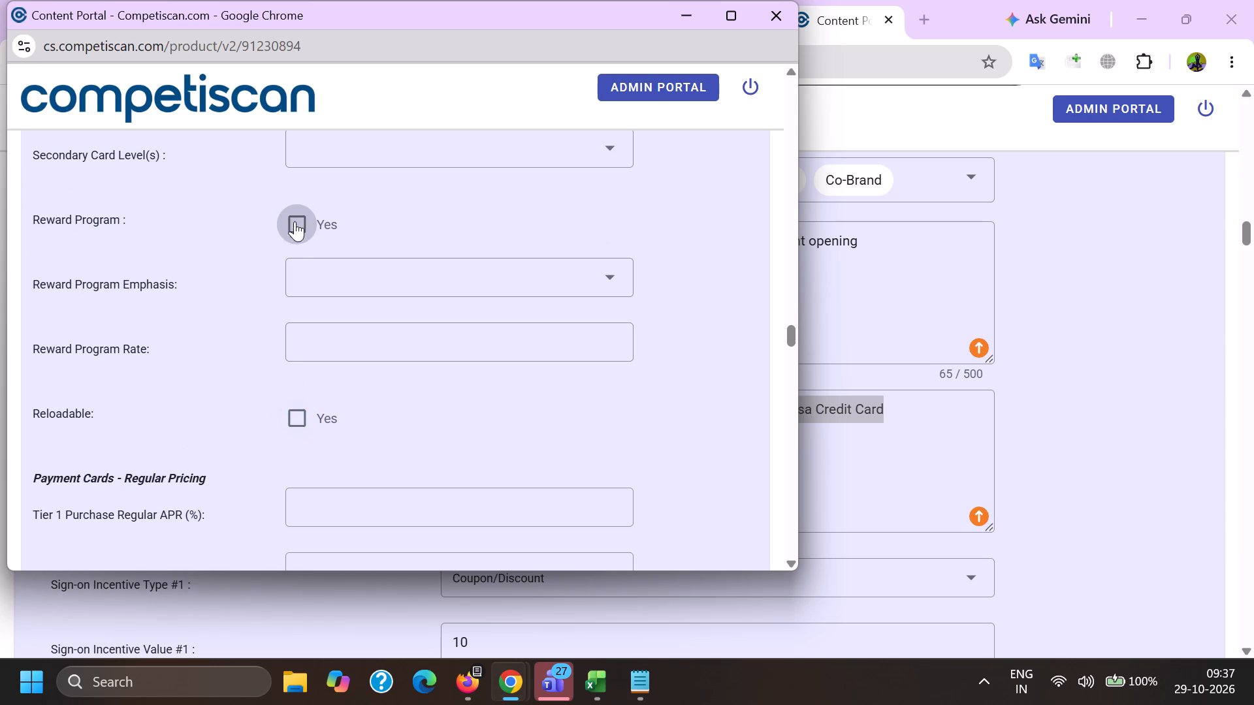
Mark the payment card offer as including a Reward Program.
{"action": "left_click", "coordinate": [231, 313]}
{"action": "left_click", "coordinate": [308, 225]}
{"action": "double_click", "coordinate": [240, 297]}
Mark Credit Card Mentioned under Non-Profit/Consumer Services/Retail - Credit and submit the product form for email 91230894.
{"action": "key", "text": "End"}
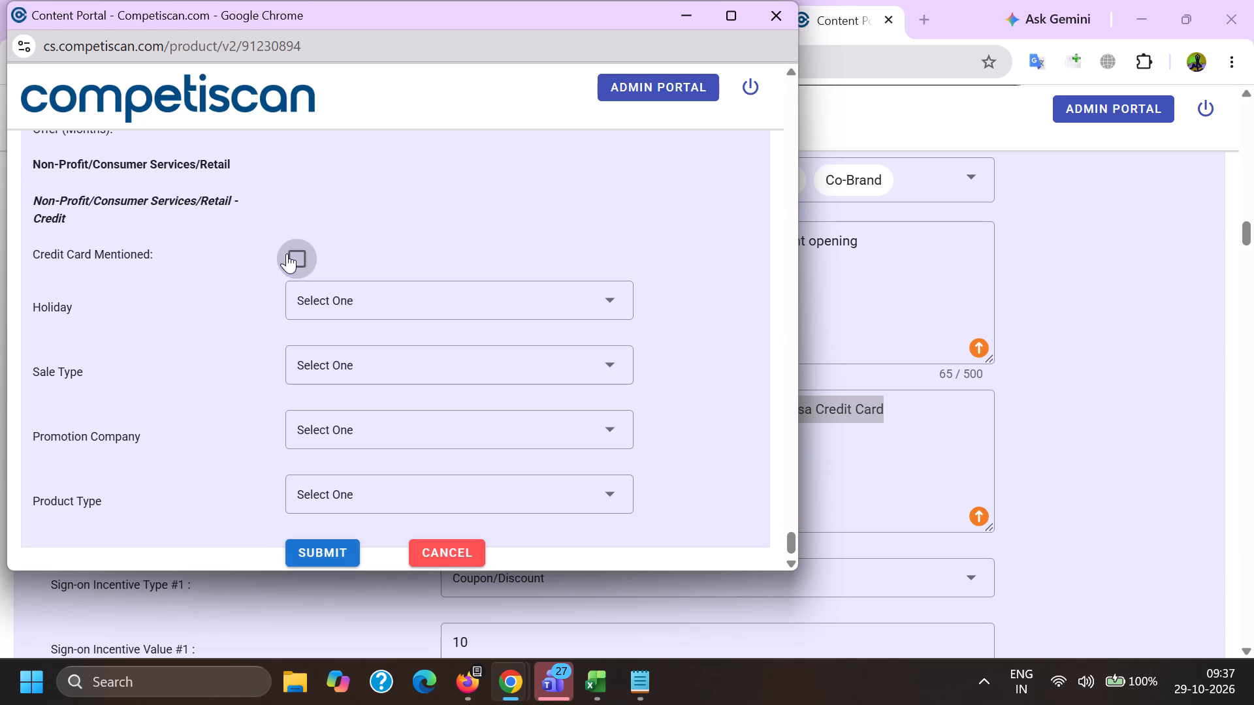
{"action": "left_click", "coordinate": [291, 255]}
{"action": "left_click", "coordinate": [328, 557]}
Switch to the Firefox window showing the email search results for e.pbteen.com.
{"action": "key", "text": "alt+Tab"}
{"action": "left_click", "coordinate": [219, 0]}
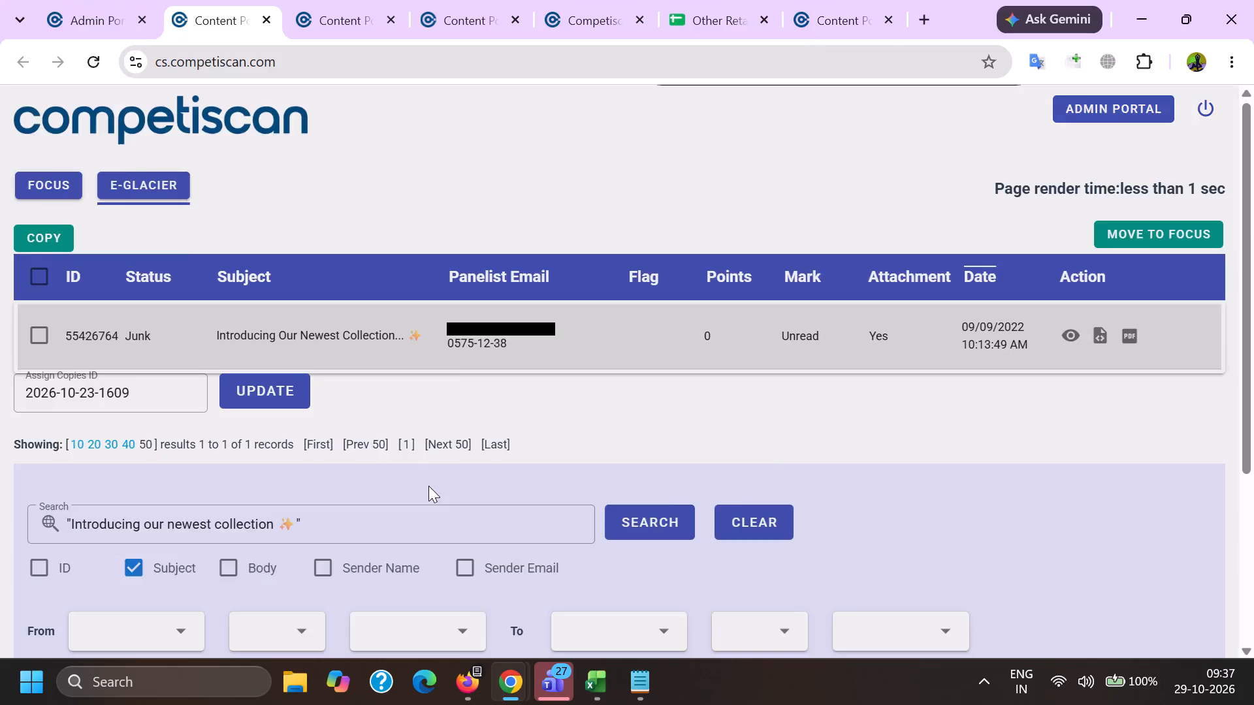
{"action": "left_click", "coordinate": [480, 678]}
{"action": "left_click", "coordinate": [291, 601]}
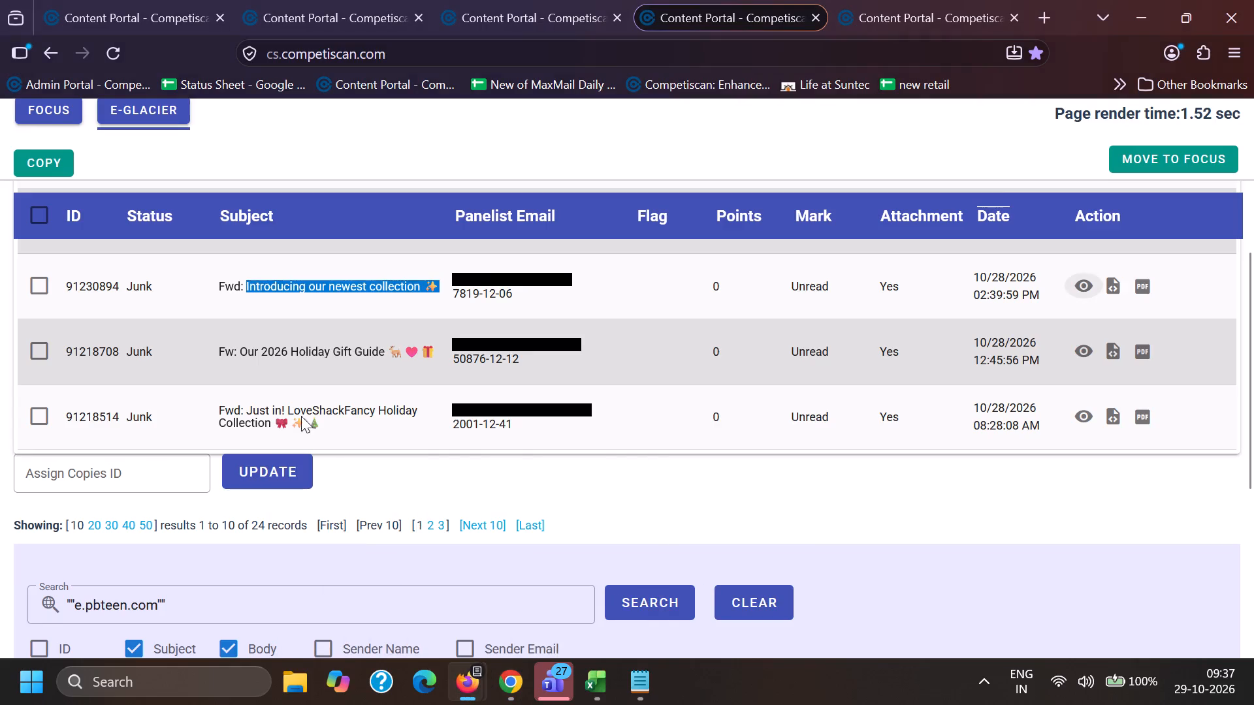
Copy the subject text "In-stock & up to 50% OFF 🤩" of email 91227626 and switch to the Chrome content portal window.
{"action": "scroll", "coordinate": [265, 366], "scroll_direction": "up", "scroll_amount": 2}
{"action": "left_click_drag", "start_coordinate": [246, 632], "coordinate": [411, 642]}
{"action": "key", "text": "ctrl+c"}
{"action": "key", "text": "ctrl+c"}
{"action": "left_click", "coordinate": [522, 675]}
{"action": "left_click", "coordinate": [251, 581]}
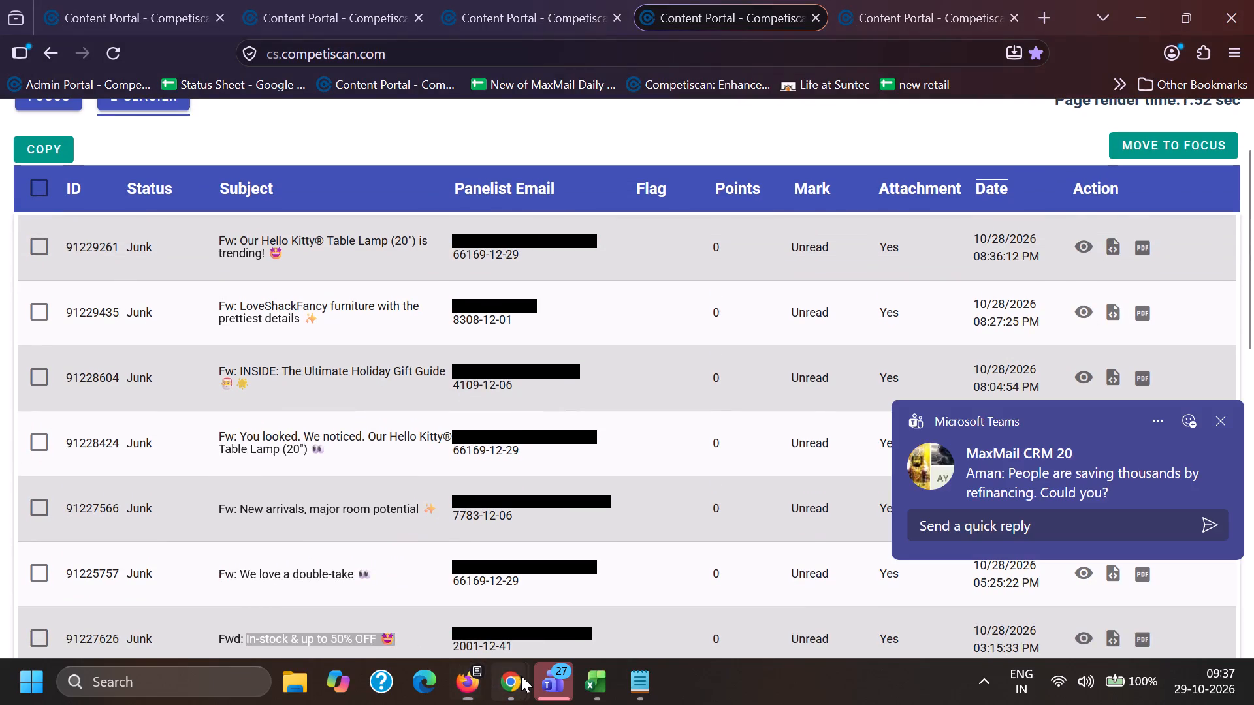
Search the E-Glacier email subjects for the exact phrase "In-stock & up to 50% OFF 🤩".
{"action": "left_click", "coordinate": [387, 548]}
{"action": "left_click_drag", "start_coordinate": [396, 511], "coordinate": [0, 501]}
{"action": "key", "text": "BackSpace"}
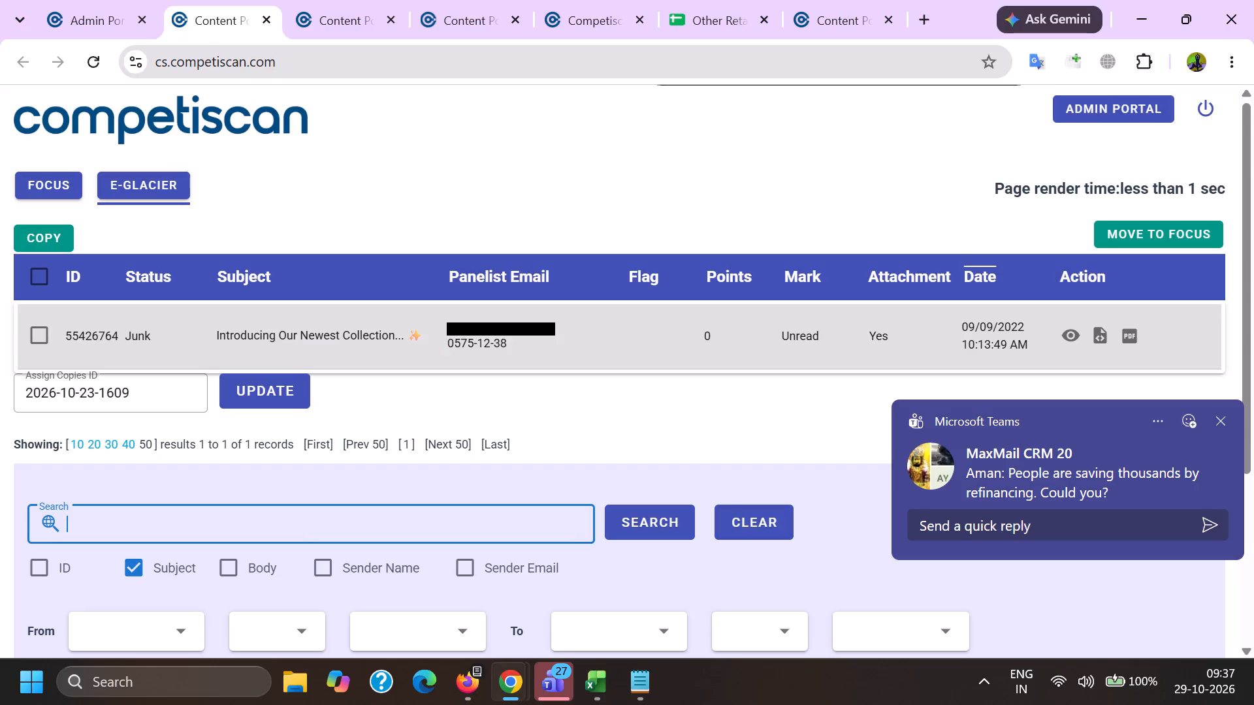
{"action": "key", "text": "shift+quotedbl"}
{"action": "key", "text": "ctrl+v"}
{"action": "key", "text": "shift+quotedbl"}
{"action": "key", "text": "Return"}
Search the Focus email subjects for the same quoted phrase, "In-stock & up to 50% OFF 🤩", in the other content portal page.
{"action": "left_click", "coordinate": [323, 0]}
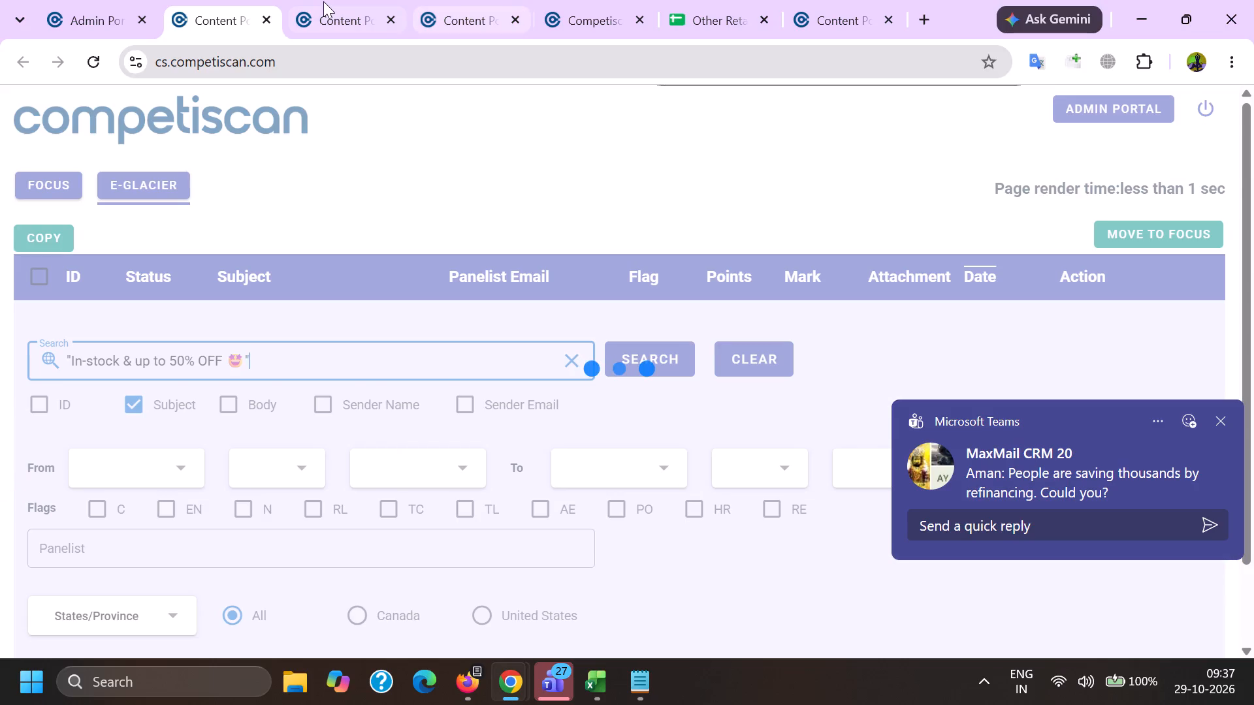
{"action": "scroll", "coordinate": [374, 447], "scroll_direction": "down", "scroll_amount": 3}
{"action": "left_click_drag", "start_coordinate": [440, 365], "coordinate": [0, 362]}
{"action": "key", "text": "BackSpace"}
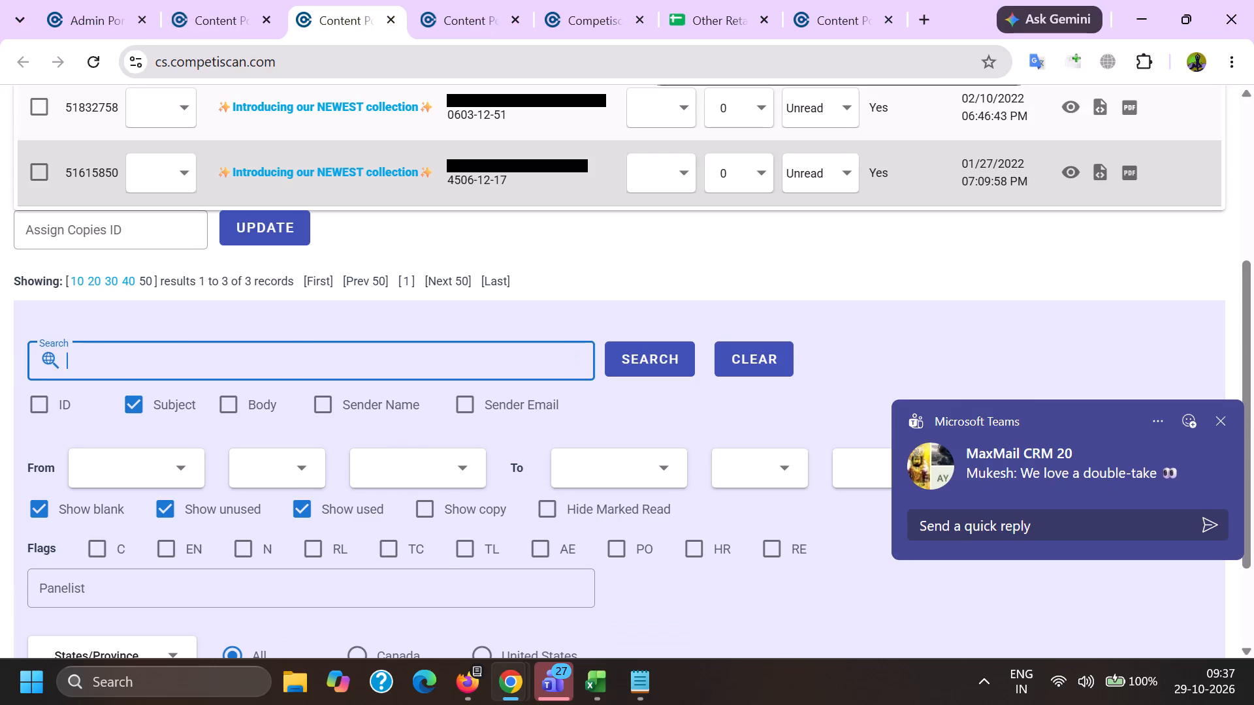
{"action": "key", "text": "shift+quotedbl"}
{"action": "key", "text": "ctrl+v"}
{"action": "key", "text": "shift+quotedbl"}
{"action": "key", "text": "Return"}
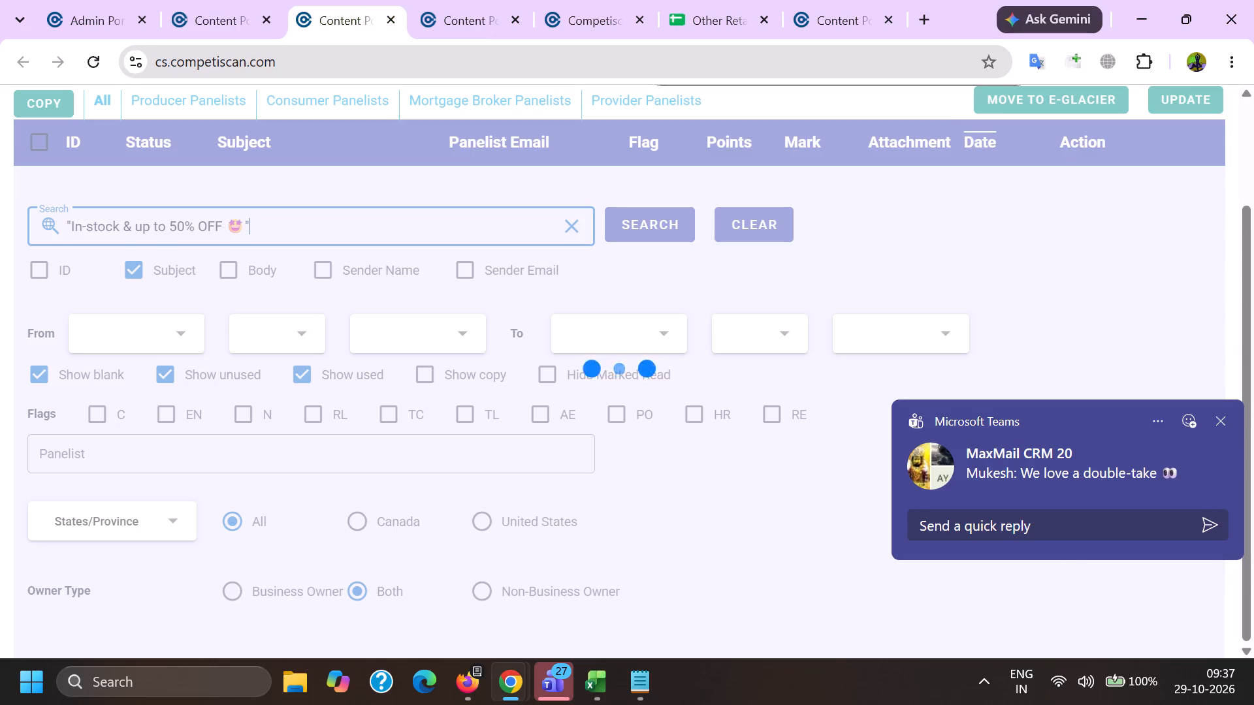
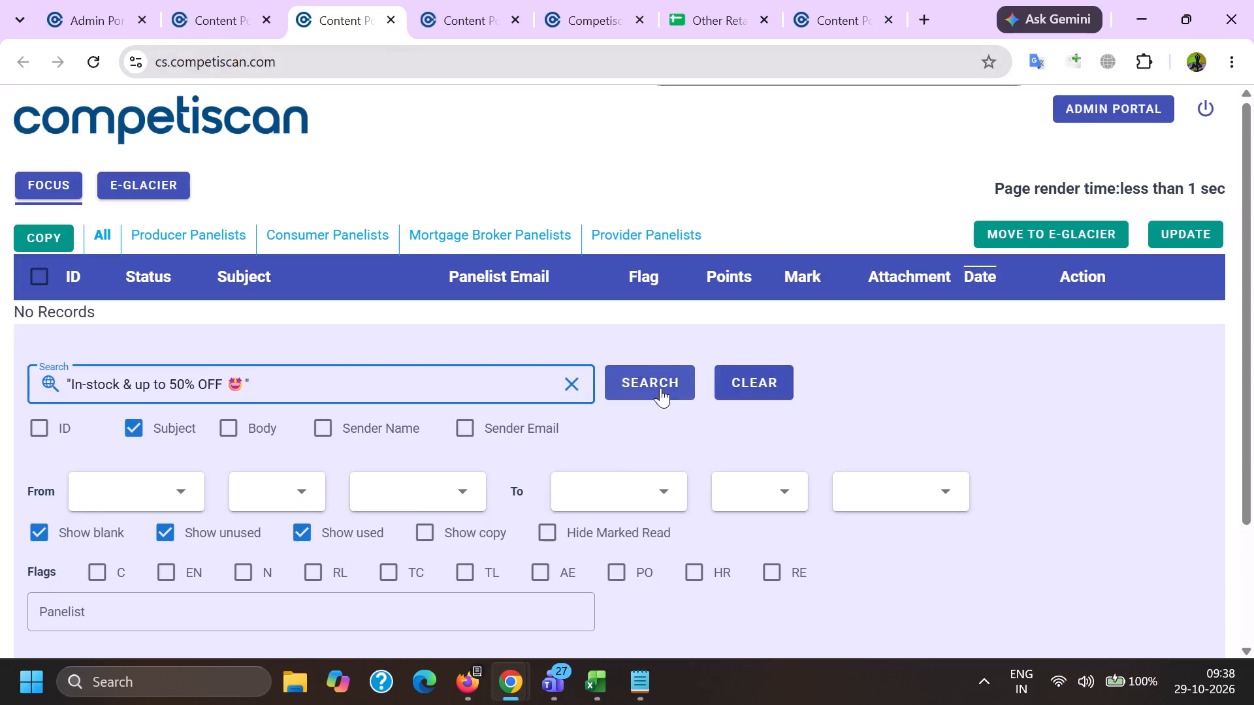
Open the processed PDF version of email 91230894, "Introducing our newest collection".
{"action": "left_click", "coordinate": [468, 0]}
{"action": "scroll", "coordinate": [519, 293], "scroll_direction": "up", "scroll_amount": 5}
{"action": "left_click", "coordinate": [566, 294], "text": "ctrl"}
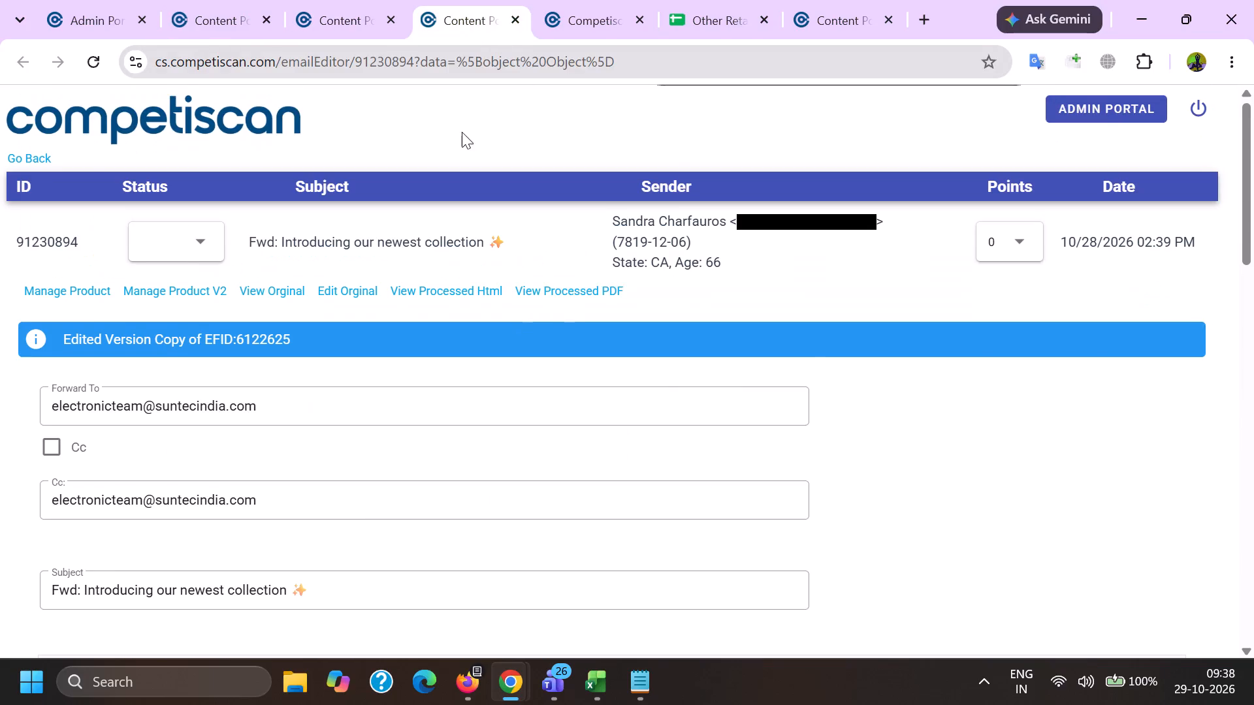
Open the "Fwd: In-stock & up to 50% OFF" email from the subject search results in the email editor.
{"action": "left_click", "coordinate": [278, 0]}
{"action": "left_click", "coordinate": [277, 328], "text": "ctrl"}
{"action": "left_click", "coordinate": [298, 330], "text": "ctrl"}
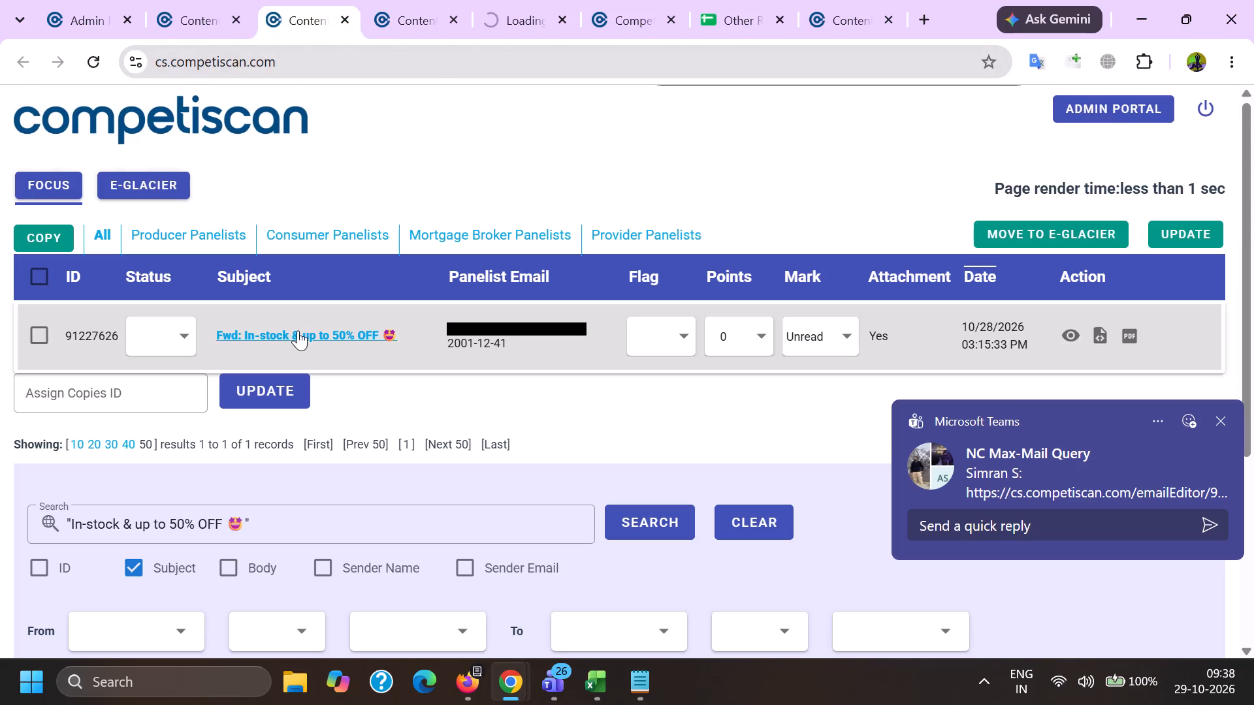
Copy the opened email's ID 91227626 and log it with code cc in row 7107 of the may 26 Excel sheet.
{"action": "left_click", "coordinate": [378, 0]}
{"action": "double_click", "coordinate": [386, 62]}
{"action": "key", "text": "ctrl+c"}
{"action": "key", "text": "ctrl+c"}
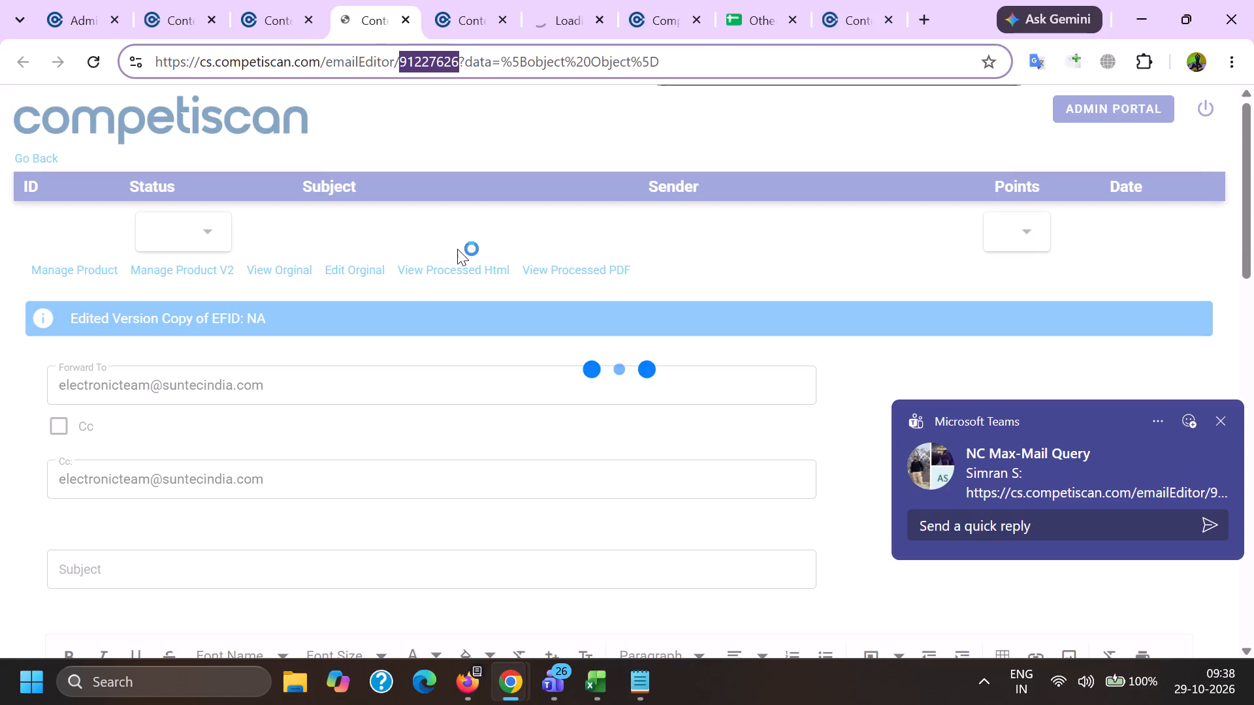
{"action": "left_click", "coordinate": [602, 697]}
{"action": "left_click", "coordinate": [748, 626]}
{"action": "left_click", "coordinate": [133, 309]}
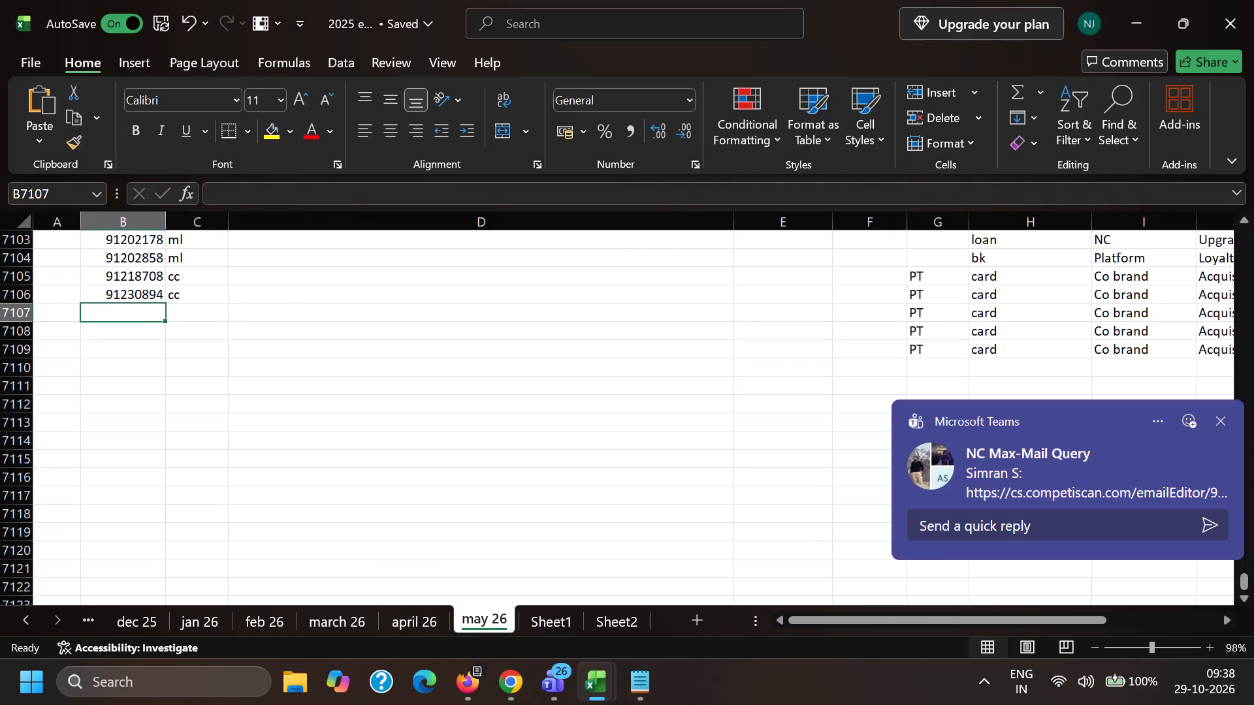
{"action": "key", "text": "ctrl+v"}
{"action": "left_click", "coordinate": [197, 307]}
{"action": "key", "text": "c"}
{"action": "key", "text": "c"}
{"action": "key", "text": "Right"}
{"action": "key", "text": "Right"}
{"action": "key", "text": "Right"}
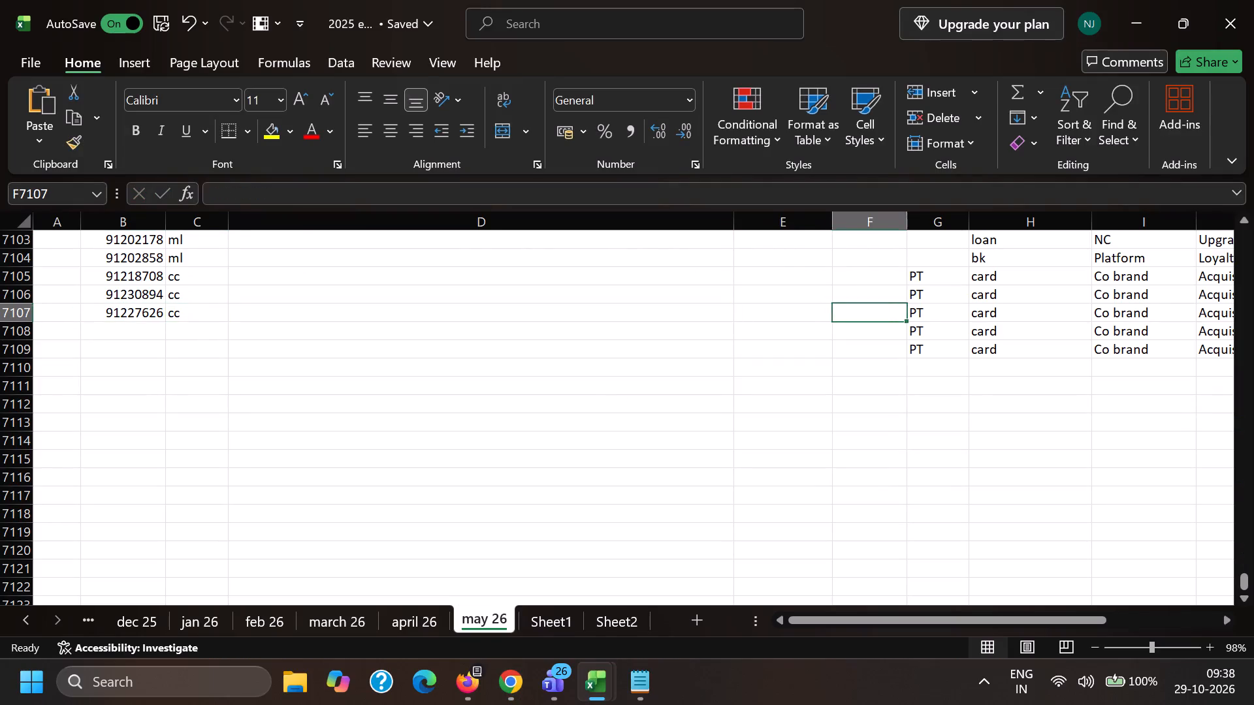
{"action": "key", "text": "Right"}
Return to Chrome and review the subject and forwarded message details of email 91227626.
{"action": "key", "text": "alt+Tab"}
{"action": "scroll", "coordinate": [280, 318], "scroll_direction": "down", "scroll_amount": 1}
{"action": "left_click", "coordinate": [424, 0]}
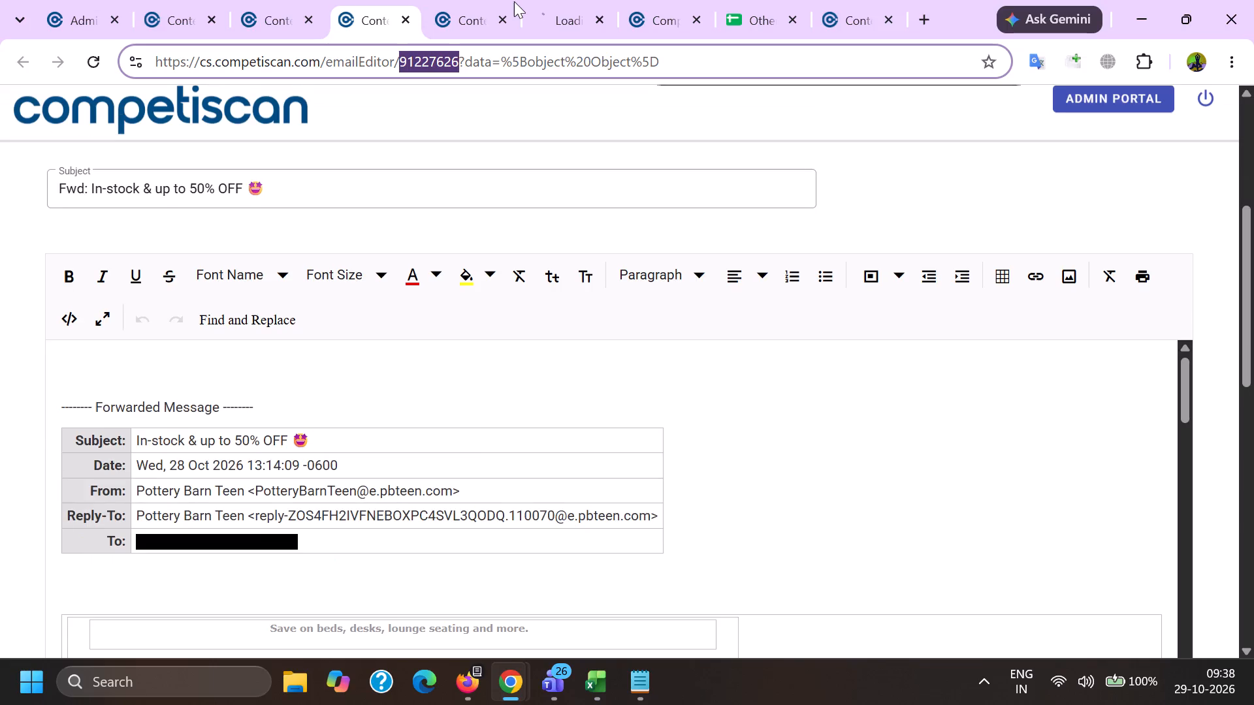
Copy the From, Date and Subject lines from email 91230894 into the top of email 91227626's body.
{"action": "left_click", "coordinate": [470, 6]}
{"action": "scroll", "coordinate": [337, 469], "scroll_direction": "down", "scroll_amount": 3}
{"action": "left_click_drag", "start_coordinate": [440, 482], "coordinate": [1, 377]}
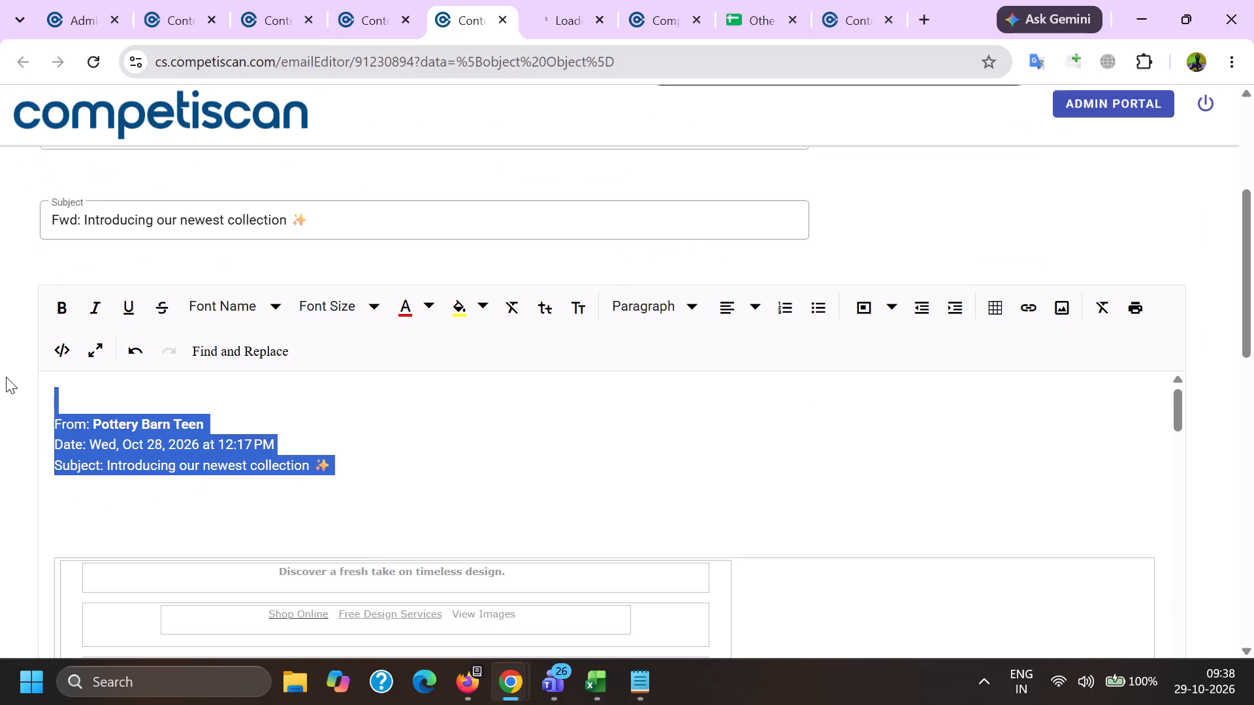
{"action": "key", "text": "ctrl+c"}
{"action": "left_click_drag", "start_coordinate": [357, 0], "coordinate": [357, 11]}
{"action": "left_click", "coordinate": [123, 350]}
{"action": "key", "text": "ctrl+v"}
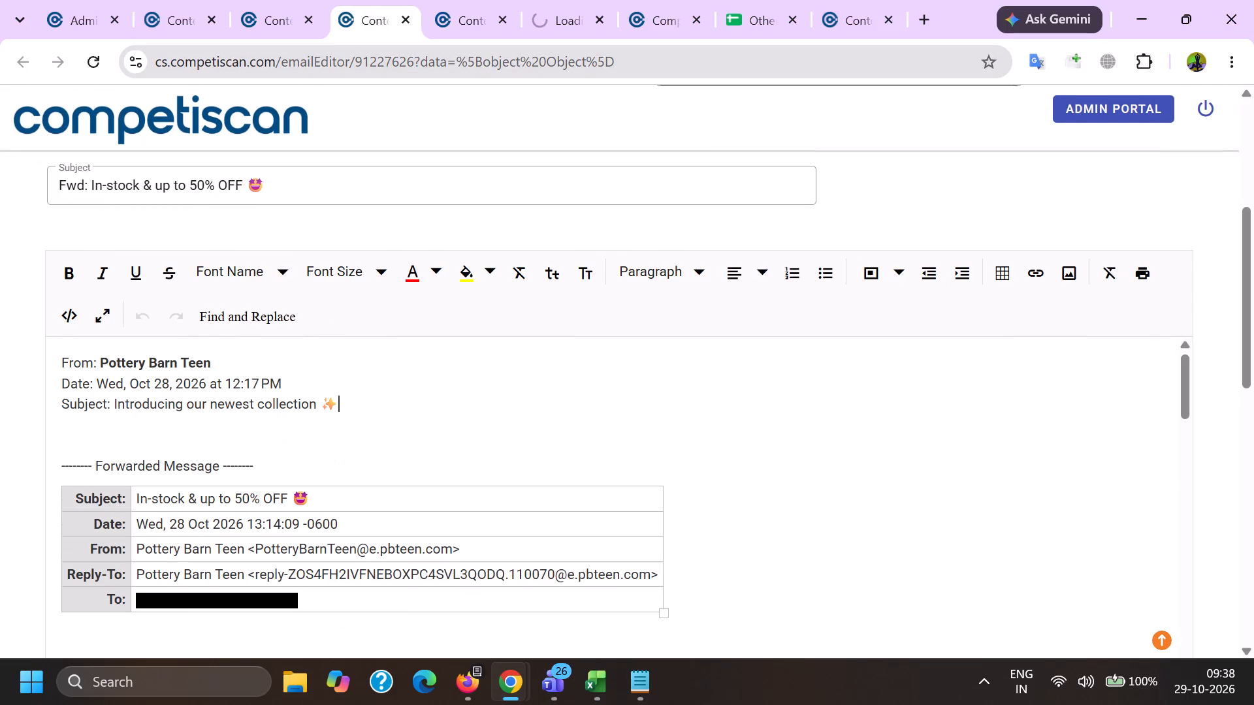
Replace the date in the pasted header with this email's own date, Wed, 28 Oct 2026 13:14:09 -0600.
{"action": "triple_click", "coordinate": [140, 525]}
{"action": "key", "text": "ctrl+c"}
{"action": "left_click_drag", "start_coordinate": [98, 375], "coordinate": [195, 386]}
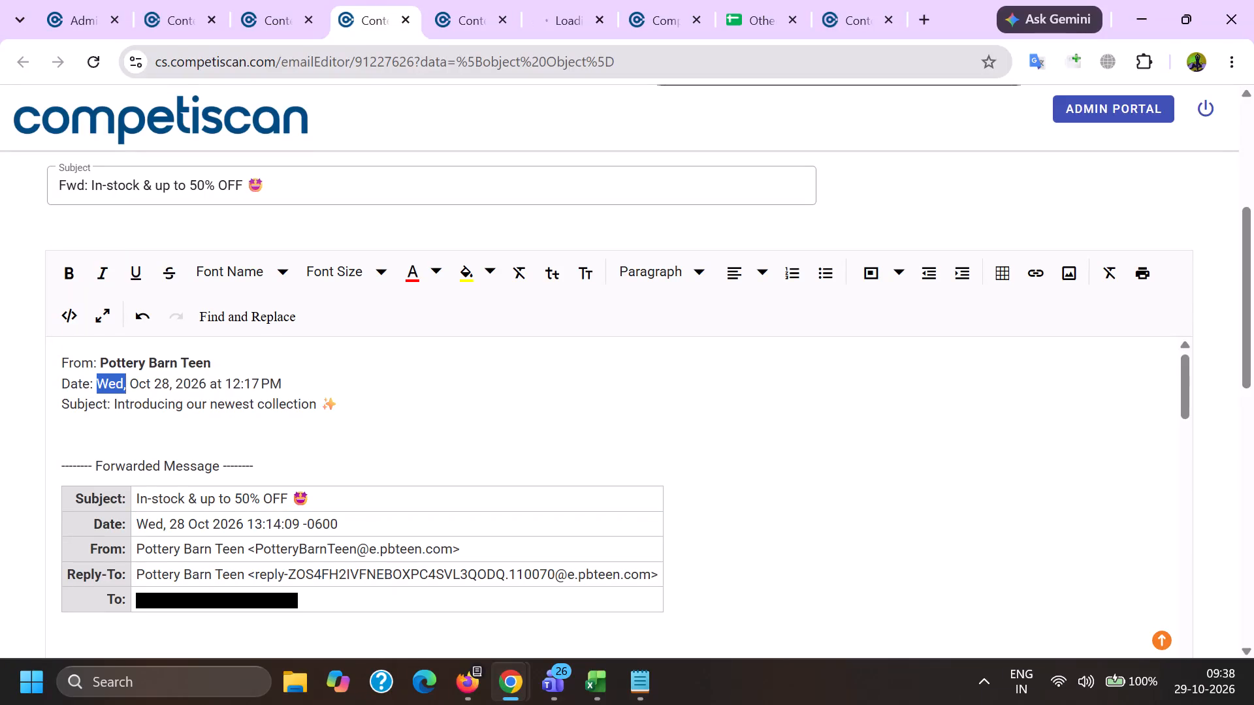
Finish the pasted header with date "Wed, 28 Oct 2026 13:14:09 -0600" and subject "In-stock & up to 50% OFF 🤩".
{"action": "left_click_drag", "start_coordinate": [195, 386], "coordinate": [395, 388]}
{"action": "key", "text": "ctrl+v"}
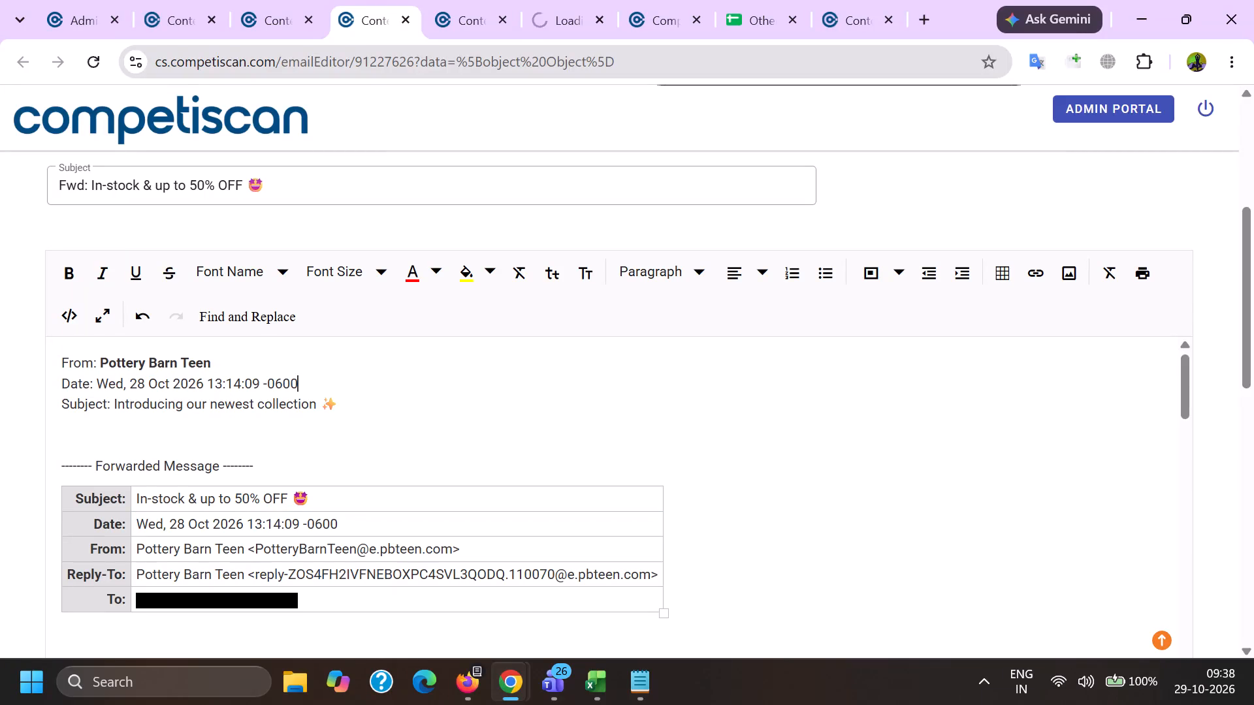
{"action": "triple_click", "coordinate": [141, 506]}
{"action": "key", "text": "ctrl+c"}
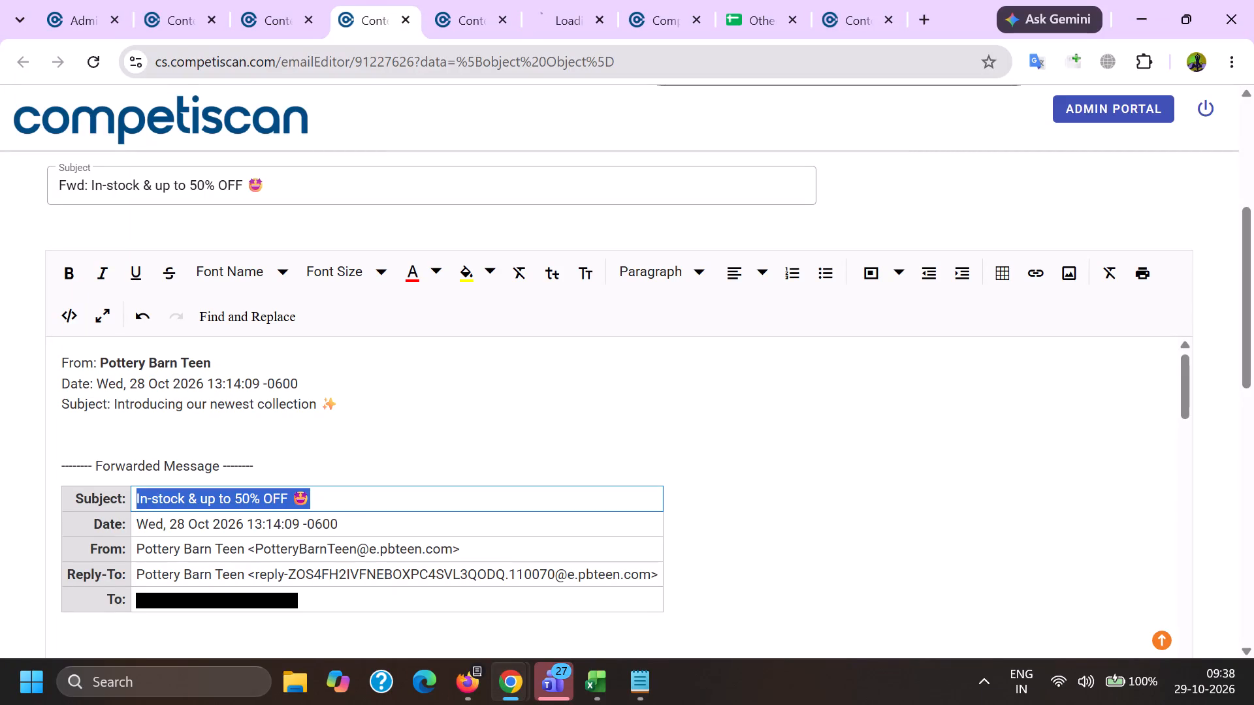
{"action": "left_click_drag", "start_coordinate": [112, 402], "coordinate": [456, 405]}
{"action": "key", "text": "ctrl+v"}
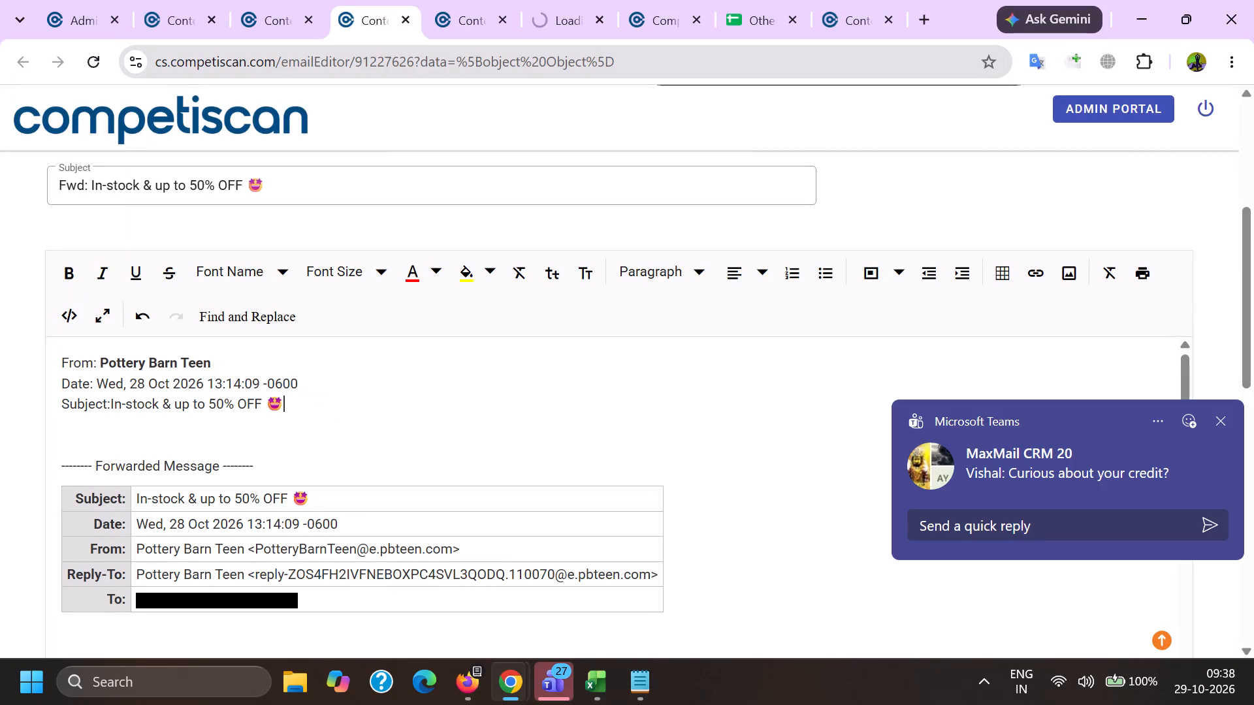
{"action": "left_click", "coordinate": [110, 401]}
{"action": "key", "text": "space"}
Delete the Forwarded Message heading and its details table below the new header.
{"action": "left_click_drag", "start_coordinate": [358, 418], "coordinate": [3, 333]}
{"action": "left_click", "coordinate": [248, 490]}
{"action": "left_click", "coordinate": [312, 462]}
{"action": "left_click_drag", "start_coordinate": [316, 469], "coordinate": [0, 423]}
{"action": "key", "text": "BackSpace"}
Remove the hyperlinks from the View Images text and the app download banner in the email body.
{"action": "left_click", "coordinate": [470, 544]}
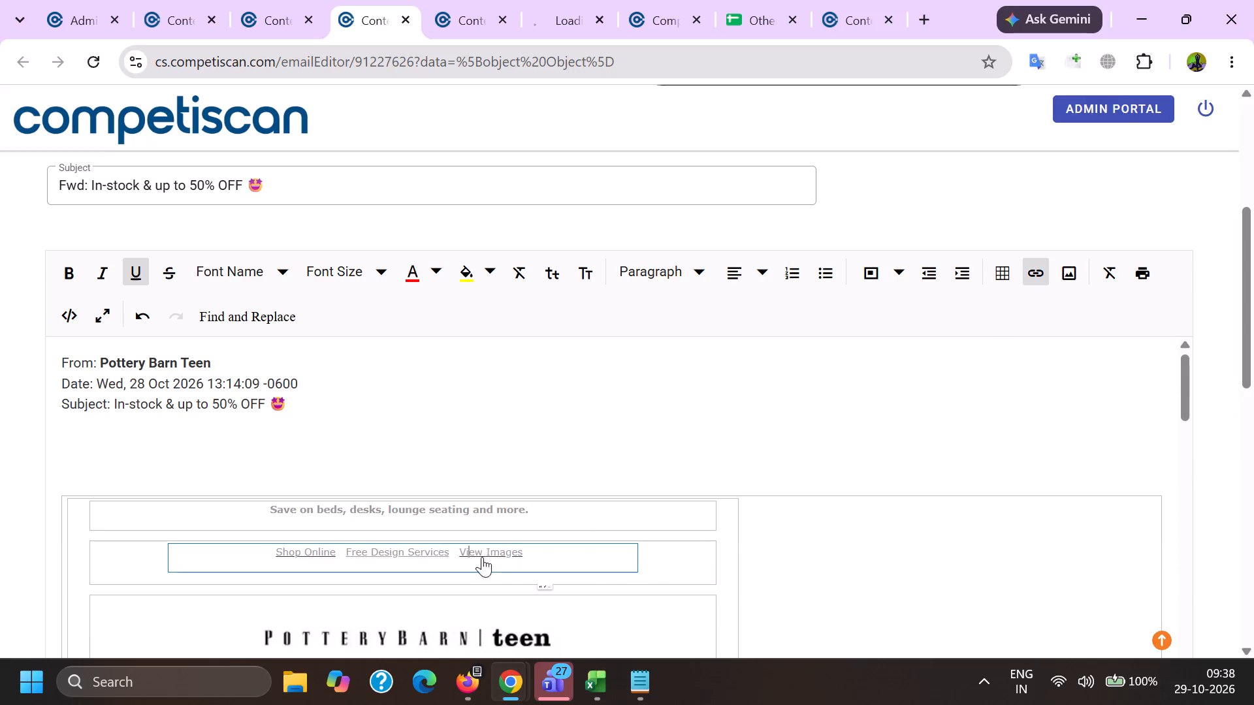
{"action": "left_click", "coordinate": [575, 574]}
{"action": "scroll", "coordinate": [527, 471], "scroll_direction": "down", "scroll_amount": 20}
{"action": "scroll", "coordinate": [488, 488], "scroll_direction": "down", "scroll_amount": 15}
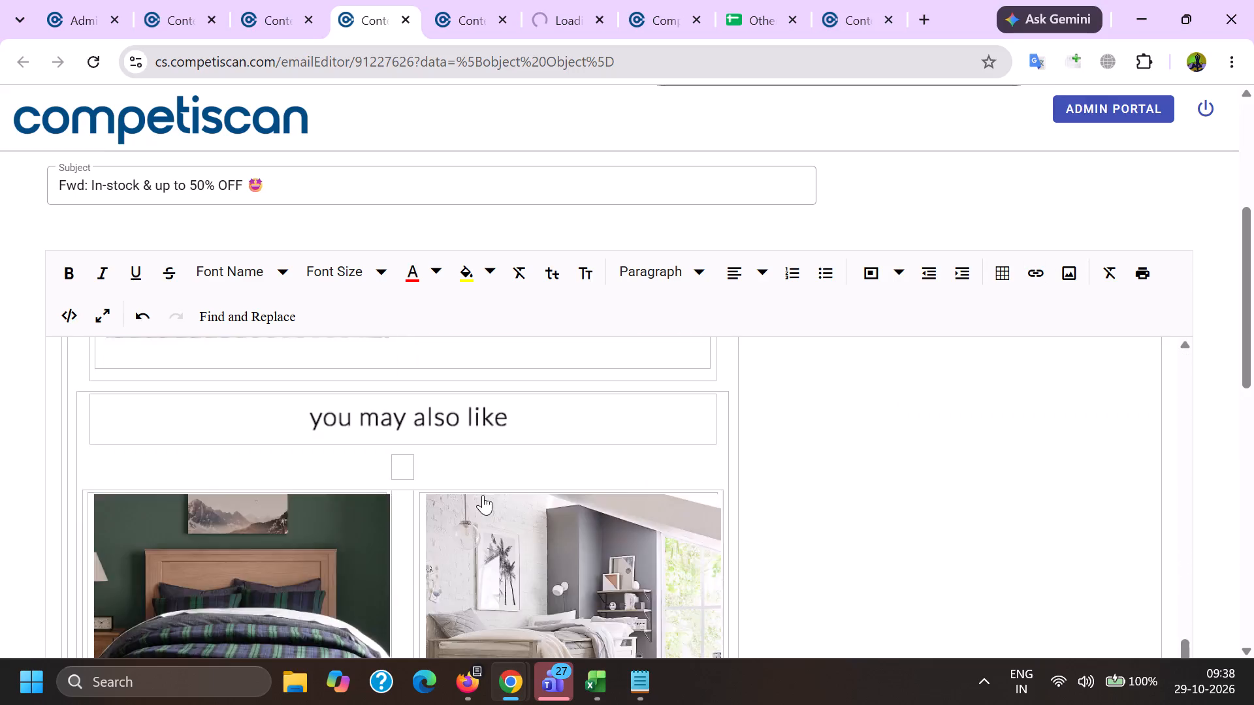
{"action": "scroll", "coordinate": [483, 495], "scroll_direction": "down", "scroll_amount": 17}
{"action": "scroll", "coordinate": [430, 527], "scroll_direction": "up", "scroll_amount": 6}
{"action": "left_click", "coordinate": [295, 435]}
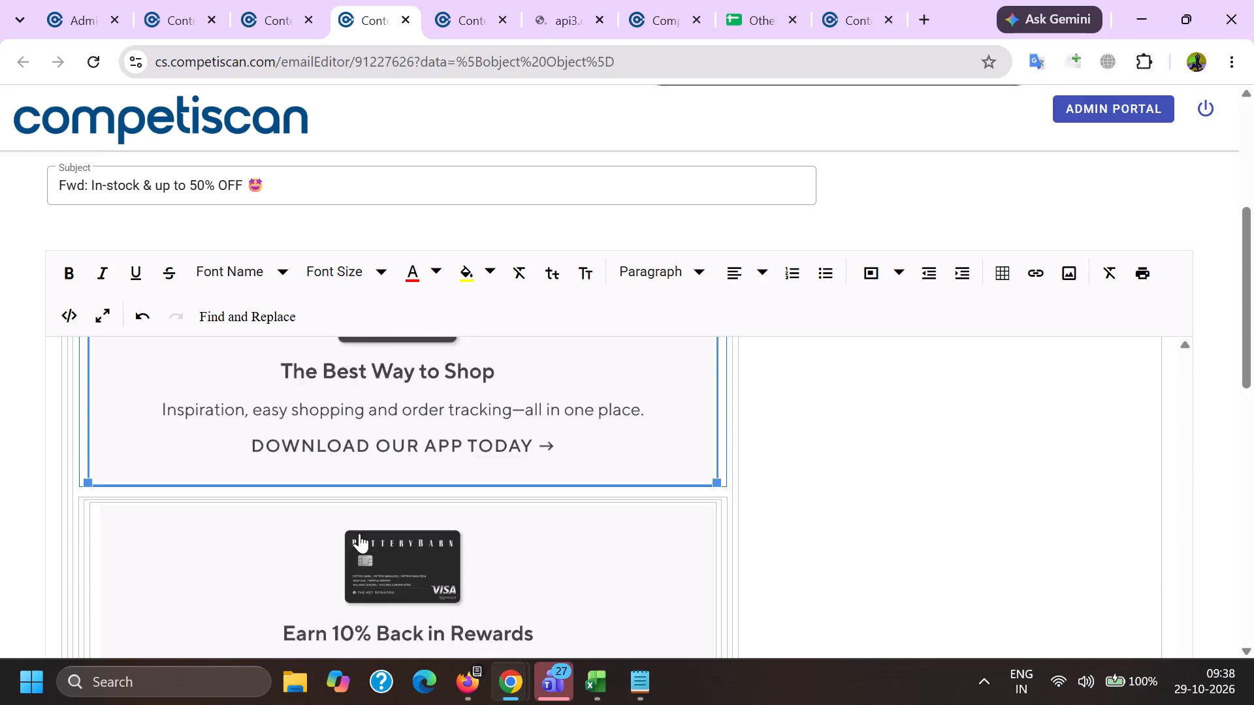
{"action": "left_click", "coordinate": [359, 554]}
Remove the hyperlinks from the Follow us banner and the Instagram, Facebook, Pinterest and TikTok icons.
{"action": "scroll", "coordinate": [357, 447], "scroll_direction": "down", "scroll_amount": 3}
{"action": "scroll", "coordinate": [319, 499], "scroll_direction": "down", "scroll_amount": 1}
{"action": "left_click", "coordinate": [209, 473]}
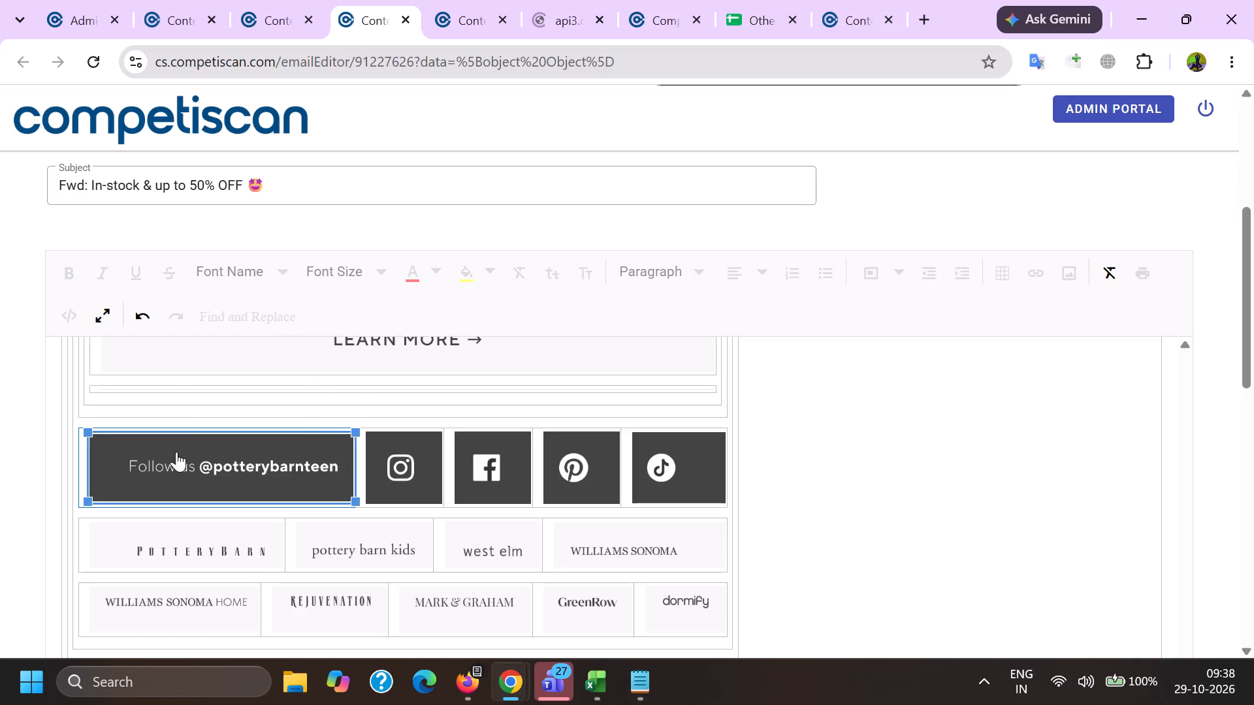
{"action": "left_click", "coordinate": [191, 400]}
{"action": "left_click", "coordinate": [410, 477]}
{"action": "left_click", "coordinate": [418, 403]}
{"action": "left_click", "coordinate": [489, 462]}
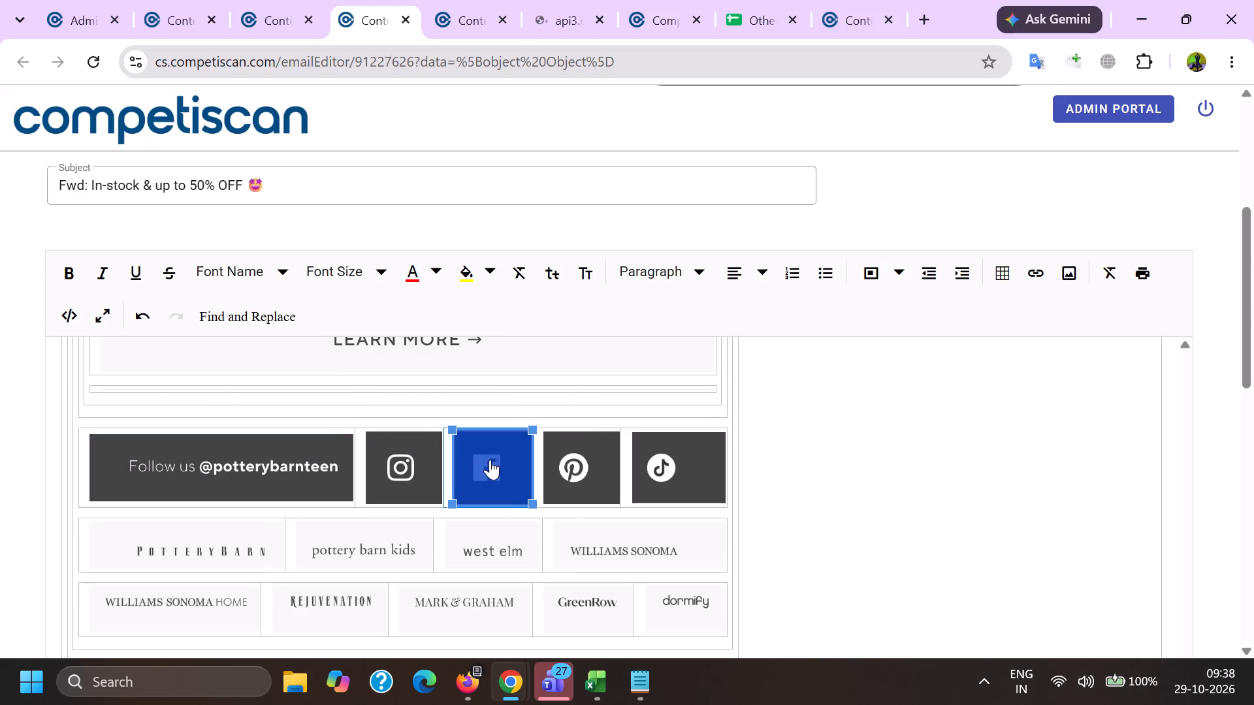
{"action": "left_click", "coordinate": [496, 476]}
{"action": "left_click", "coordinate": [519, 402]}
{"action": "left_click", "coordinate": [582, 458]}
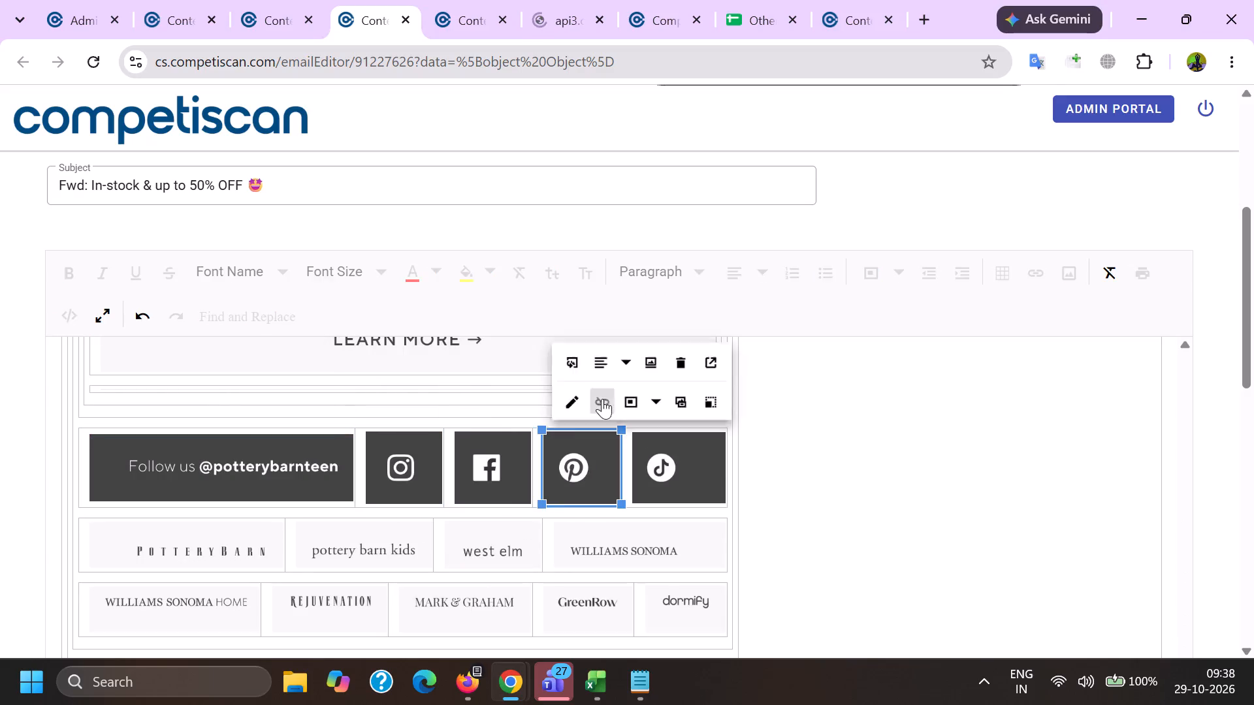
{"action": "left_click", "coordinate": [602, 394]}
{"action": "left_click", "coordinate": [677, 460]}
{"action": "left_click", "coordinate": [687, 407]}
Delete the recipient's address after "This message was sent to:" in the email footer.
{"action": "scroll", "coordinate": [356, 482], "scroll_direction": "down", "scroll_amount": 6}
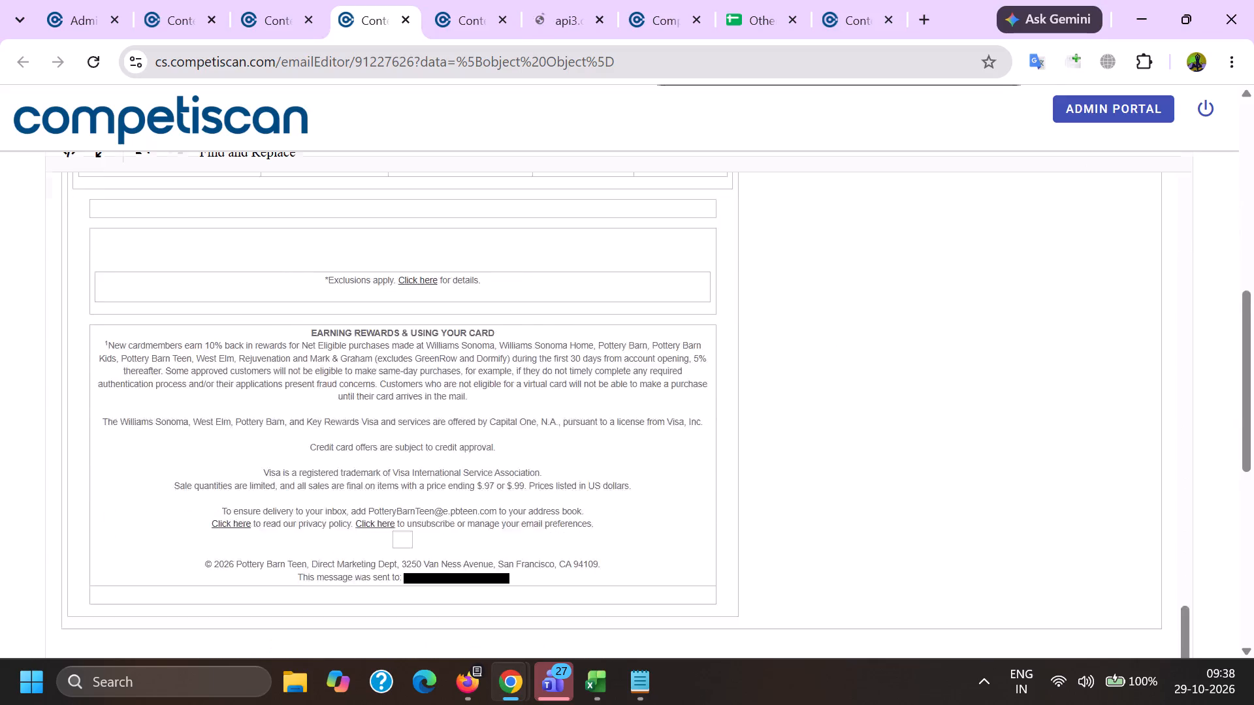
{"action": "left_click_drag", "start_coordinate": [407, 542], "coordinate": [407, 543]}
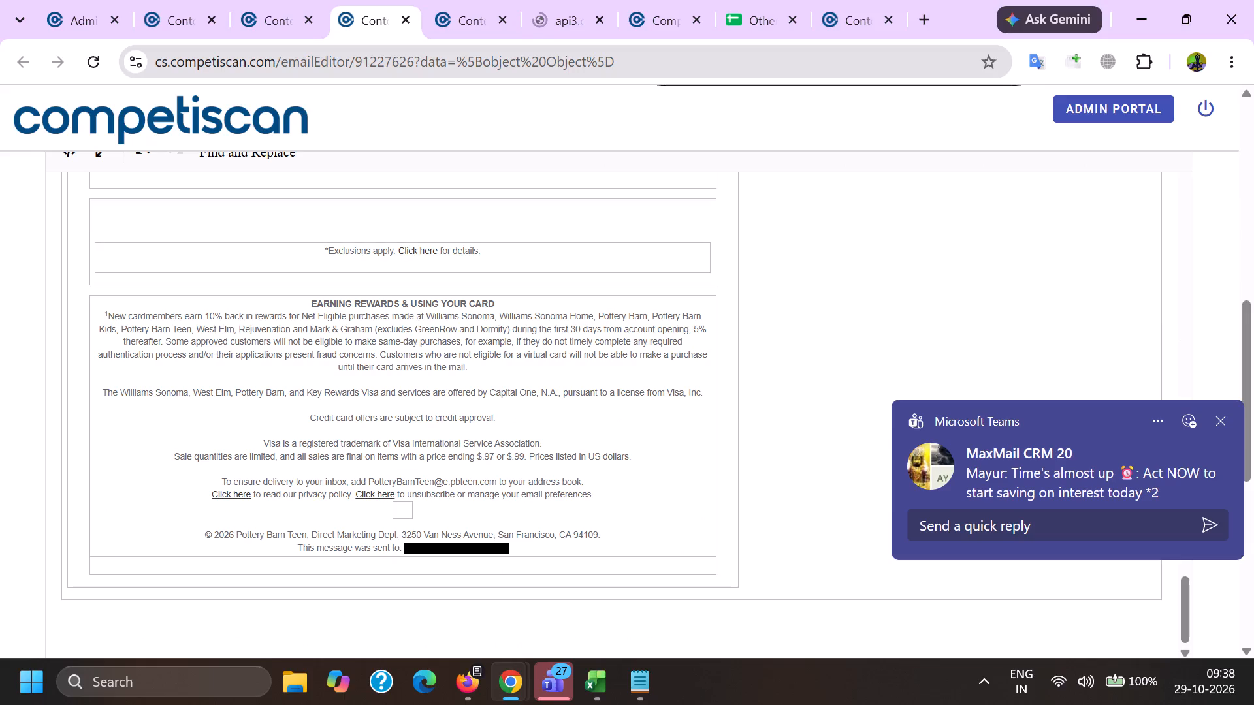
{"action": "left_click_drag", "start_coordinate": [407, 543], "coordinate": [522, 551]}
{"action": "key", "text": "BackSpace"}
{"action": "key", "text": "BackSpace"}
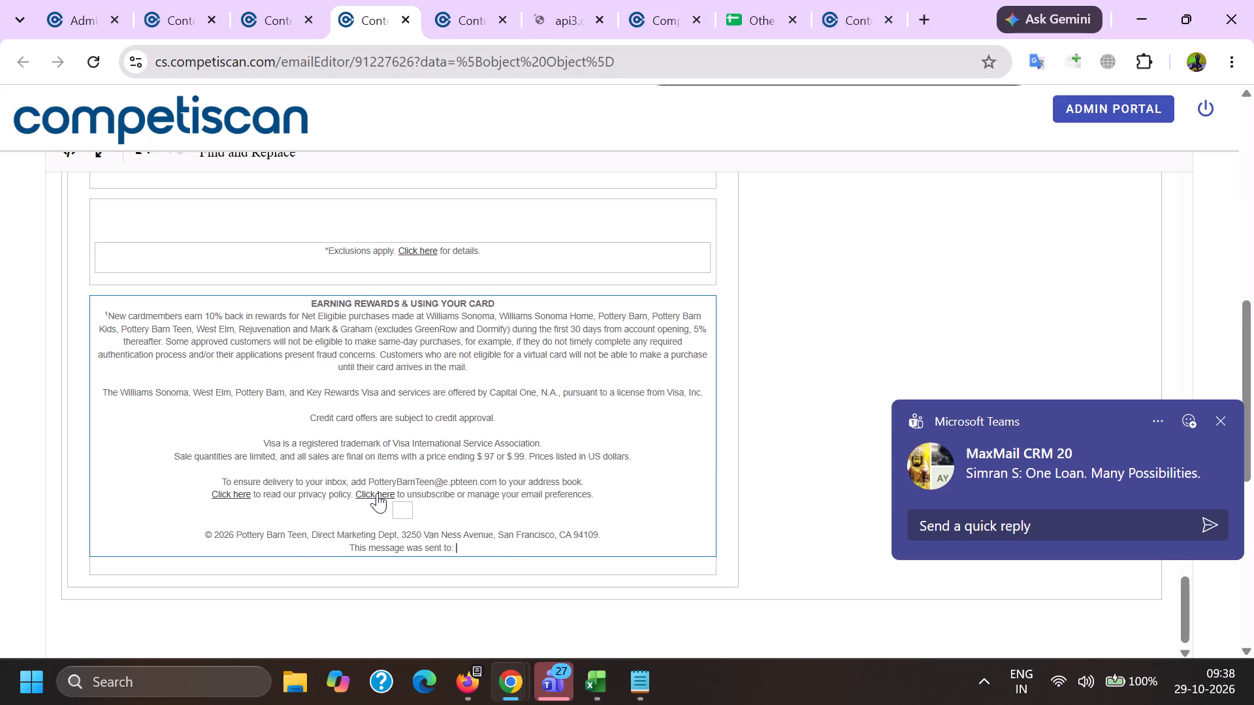
Remove the hyperlink from the unsubscribe "Click here" text in the footer.
{"action": "left_click", "coordinate": [377, 493]}
{"action": "left_click", "coordinate": [485, 533]}
Delete the sender's email address from the footer's "To ensure delivery to your inbox" line.
{"action": "left_click_drag", "start_coordinate": [368, 484], "coordinate": [423, 488]}
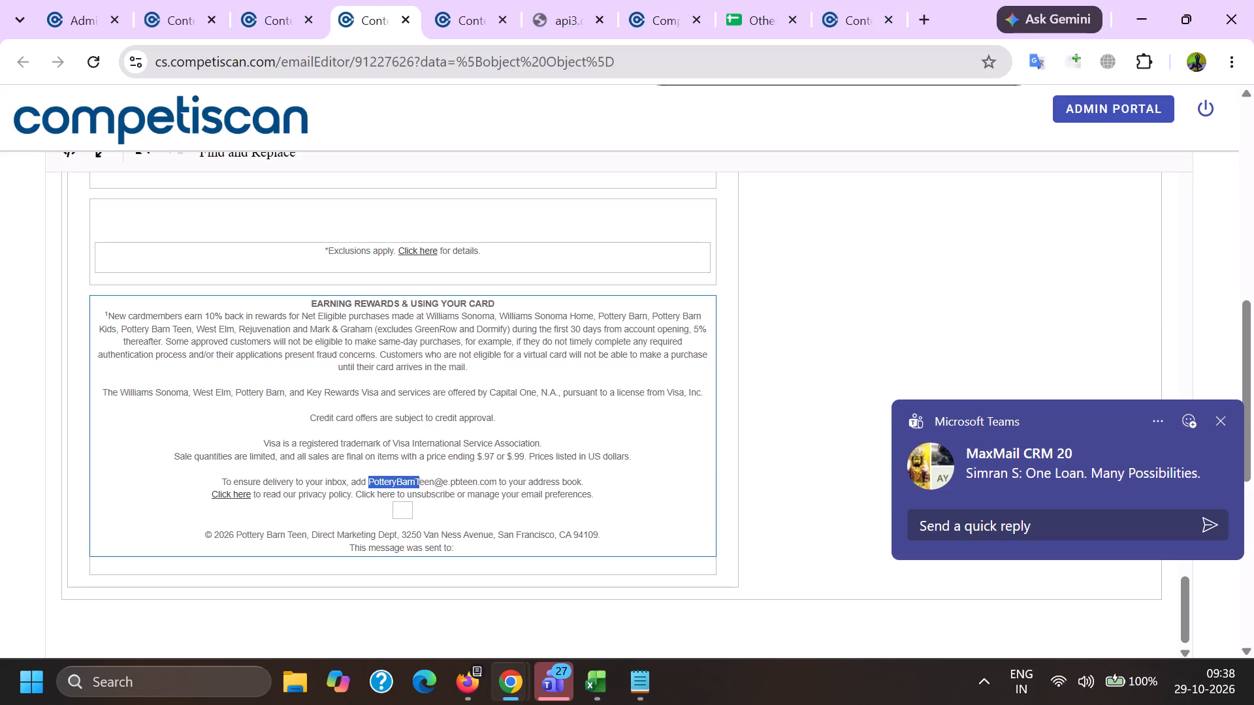
{"action": "left_click_drag", "start_coordinate": [423, 488], "coordinate": [495, 482]}
{"action": "key", "text": "BackSpace"}
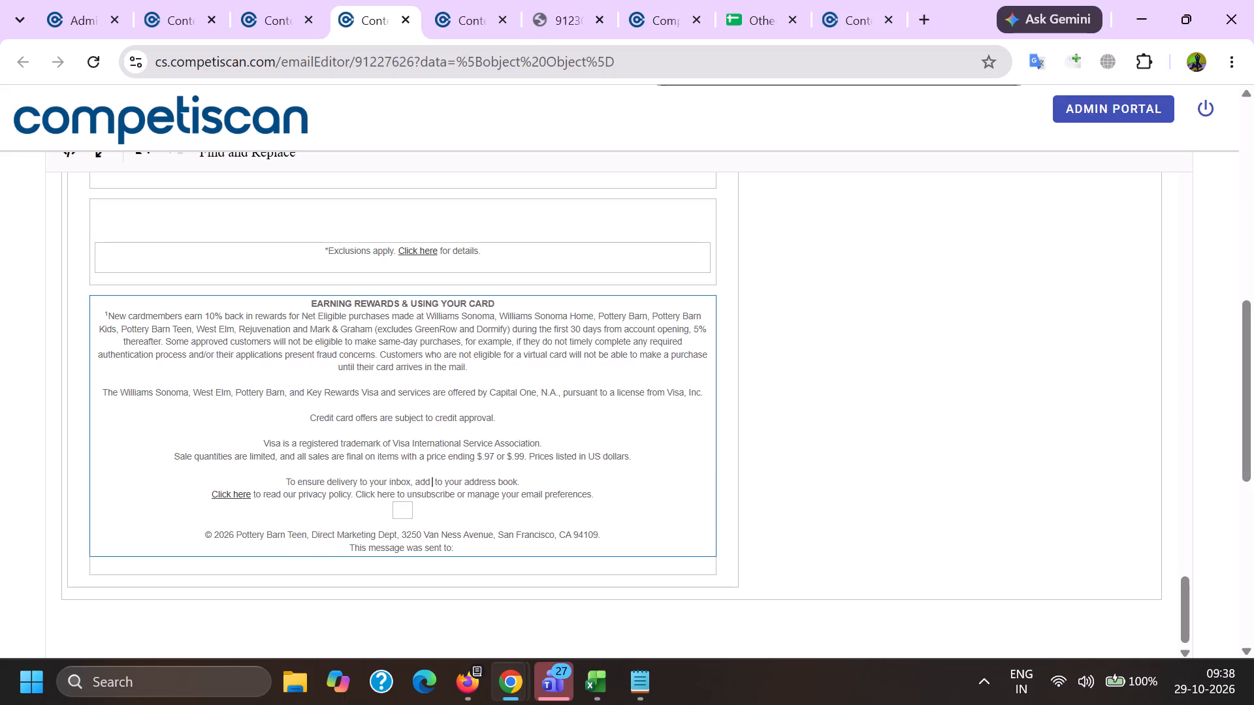
{"action": "key", "text": "BackSpace"}
Save the product info for email 91227626.
{"action": "scroll", "coordinate": [374, 474], "scroll_direction": "down", "scroll_amount": 11}
{"action": "left_click", "coordinate": [408, 493]}
{"action": "left_click", "coordinate": [636, 422]}
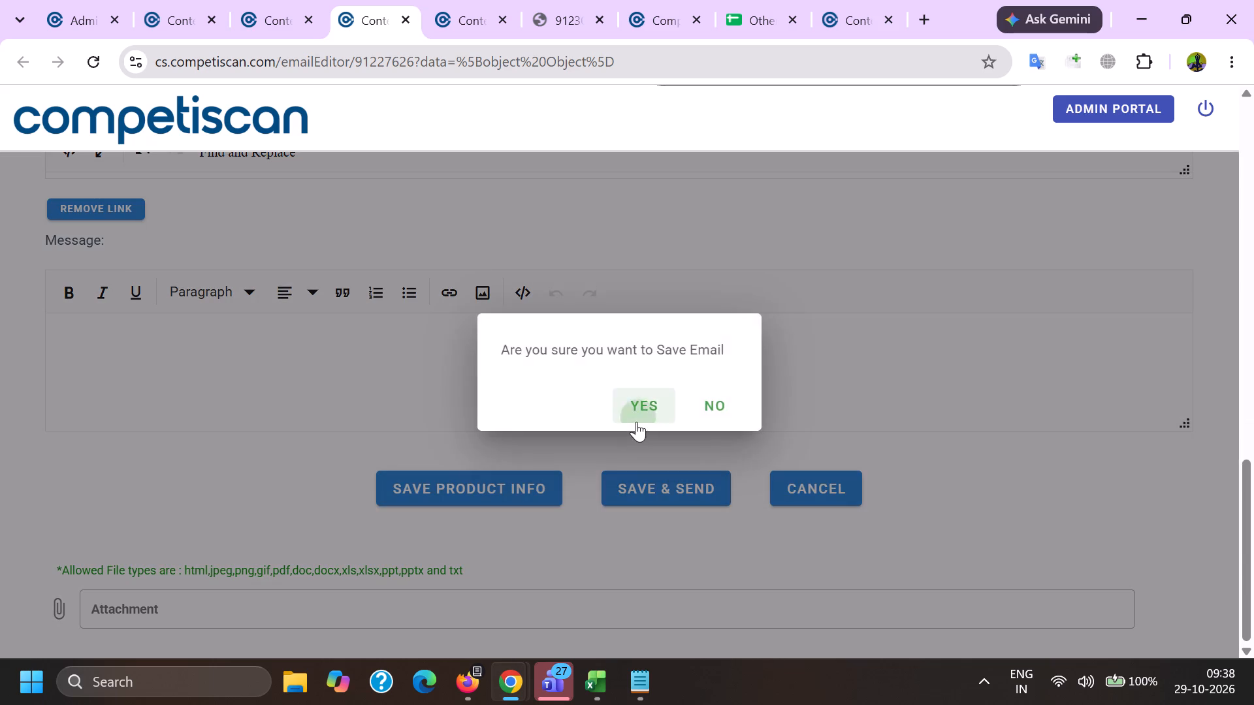
Close the editor for email 91230894 and the adjacent document page, returning to email 91227626.
{"action": "left_click", "coordinate": [579, 0]}
{"action": "left_click", "coordinate": [477, 0]}
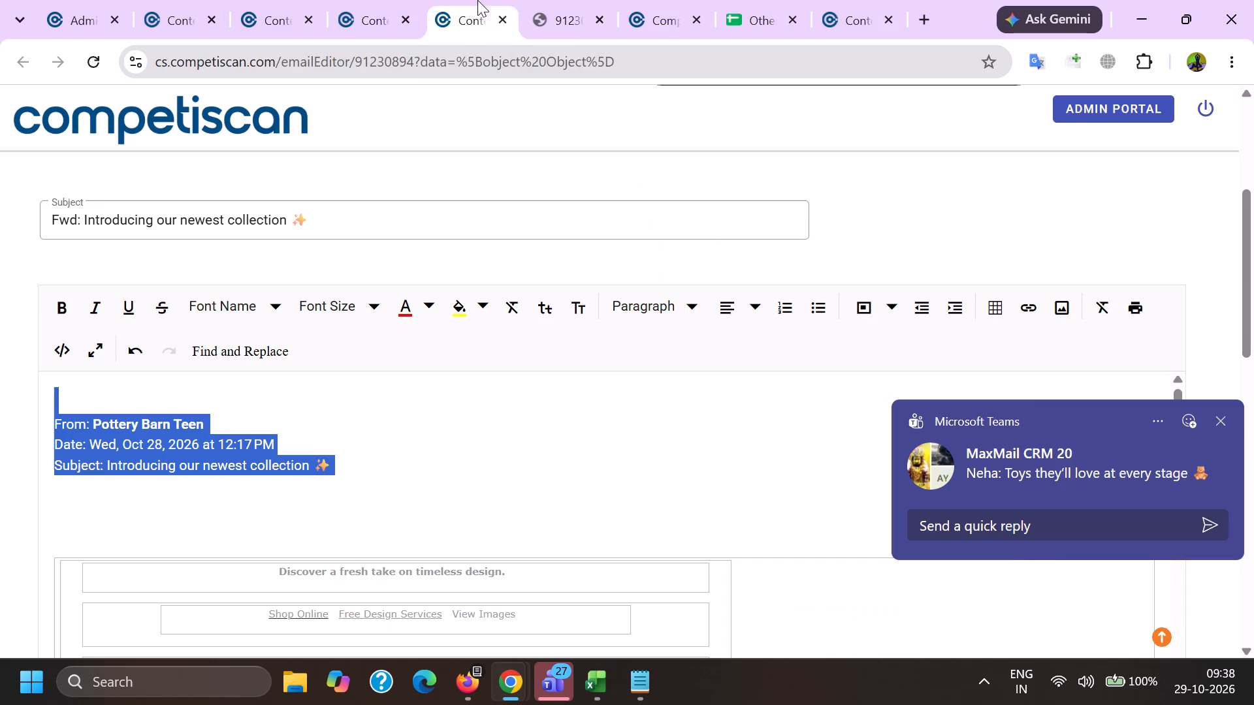
{"action": "left_click", "coordinate": [500, 12]}
{"action": "left_click", "coordinate": [500, 17]}
{"action": "left_click", "coordinate": [404, 0]}
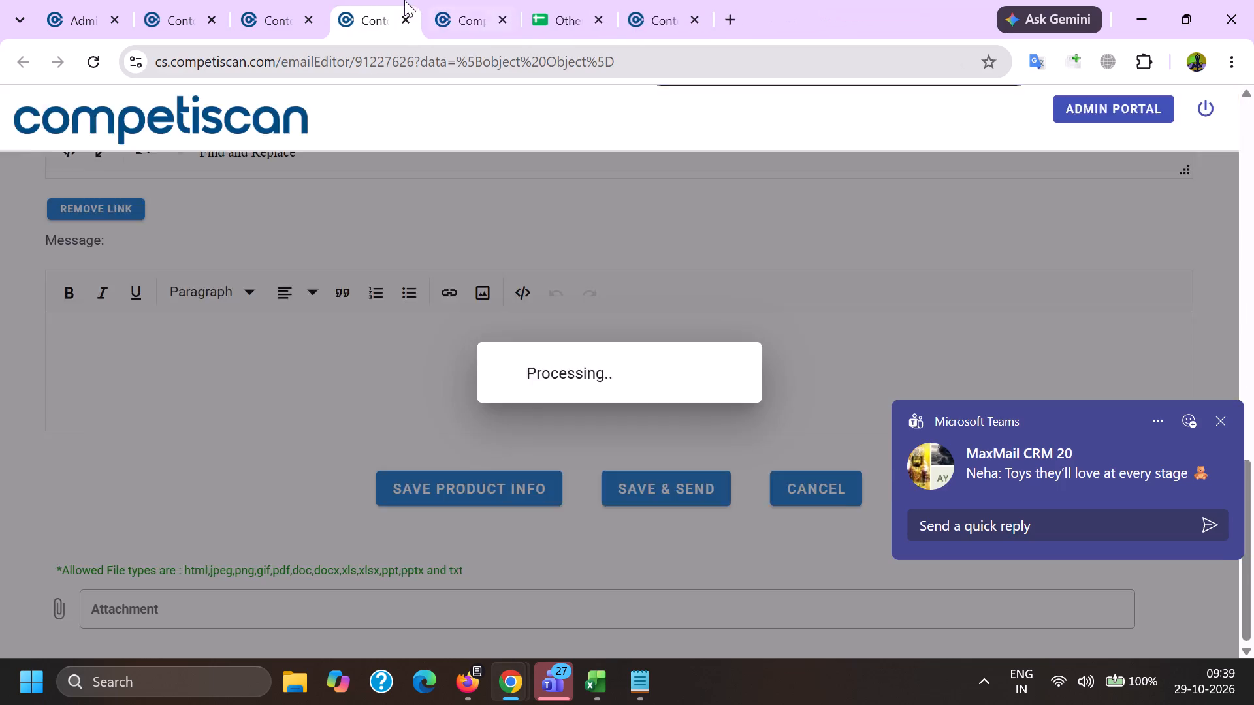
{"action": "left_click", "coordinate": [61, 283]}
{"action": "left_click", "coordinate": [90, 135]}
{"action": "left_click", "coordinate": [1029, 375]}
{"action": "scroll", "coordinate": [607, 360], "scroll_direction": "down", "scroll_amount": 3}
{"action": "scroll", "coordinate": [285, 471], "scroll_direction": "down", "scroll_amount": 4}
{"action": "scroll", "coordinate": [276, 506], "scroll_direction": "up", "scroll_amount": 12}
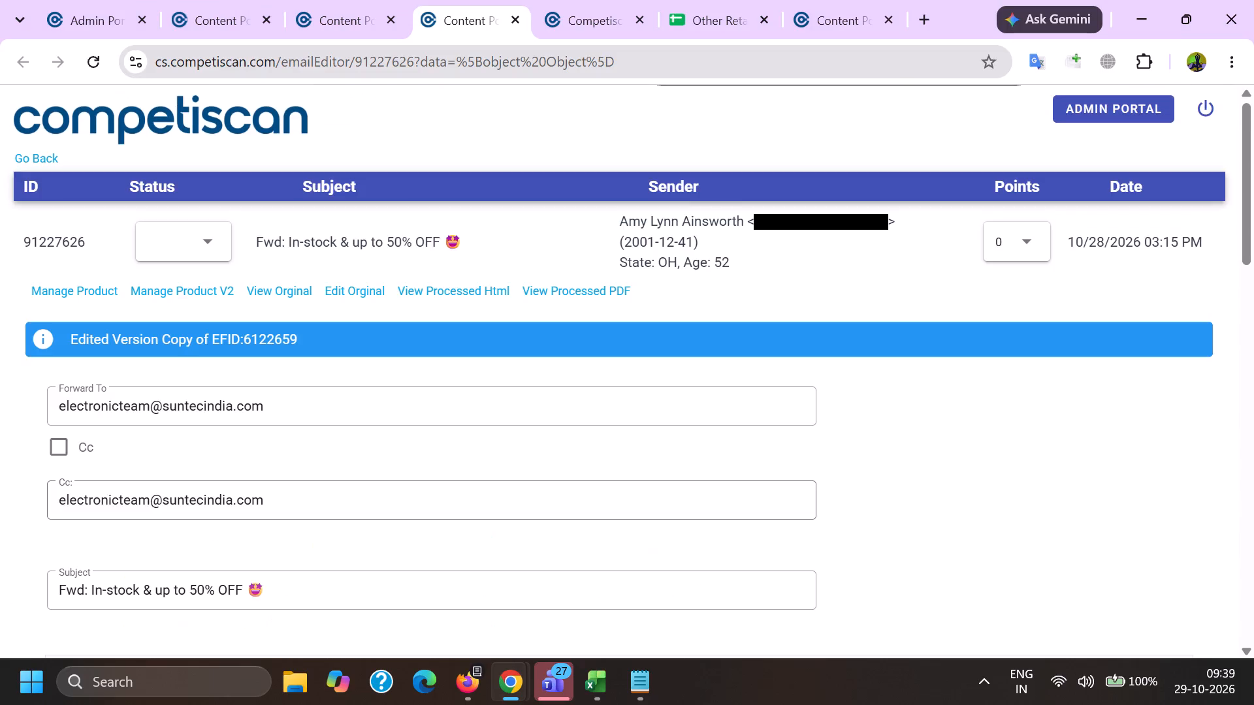
Combine subject and preheader as "In-stock & up to 50% OFF. Save on beds, desks, lounge seating and more.", copy it, and undo the preheader paste.
{"action": "scroll", "coordinate": [310, 505], "scroll_direction": "up", "scroll_amount": 3}
{"action": "scroll", "coordinate": [317, 507], "scroll_direction": "down", "scroll_amount": 7}
{"action": "scroll", "coordinate": [306, 514], "scroll_direction": "up", "scroll_amount": 20}
{"action": "scroll", "coordinate": [306, 514], "scroll_direction": "up", "scroll_amount": 11}
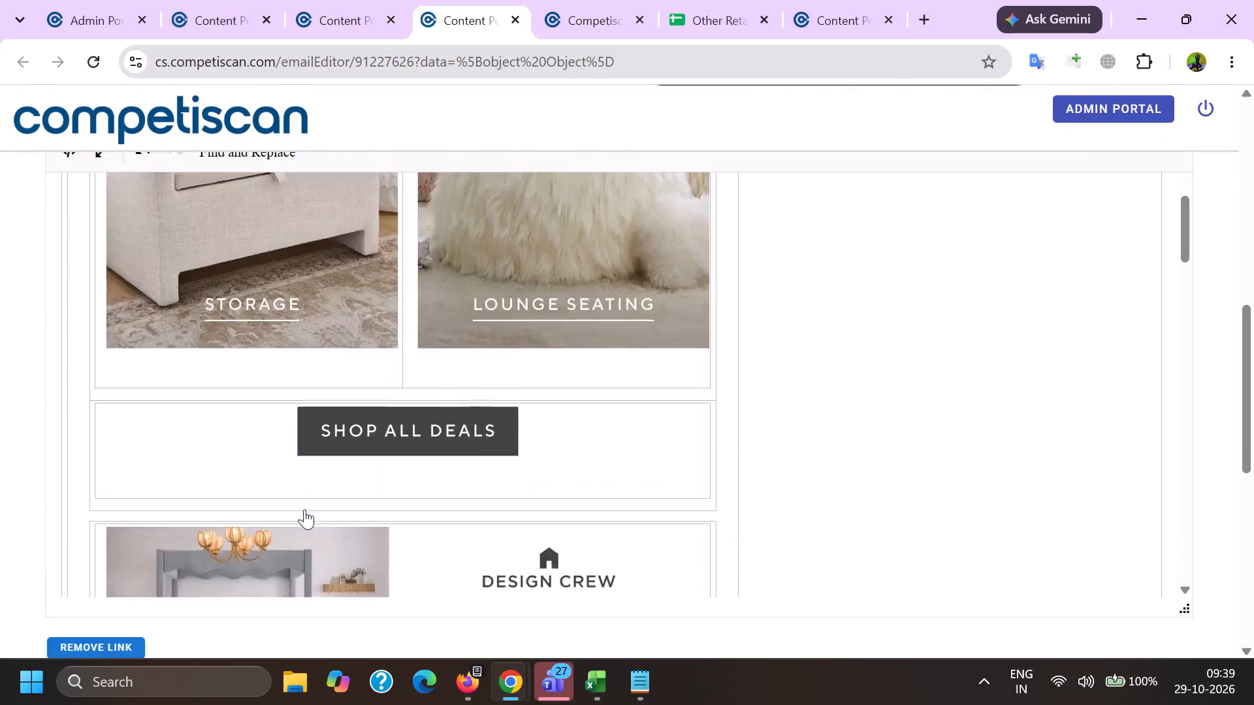
{"action": "scroll", "coordinate": [304, 509], "scroll_direction": "up", "scroll_amount": 20}
{"action": "scroll", "coordinate": [357, 477], "scroll_direction": "up", "scroll_amount": 5}
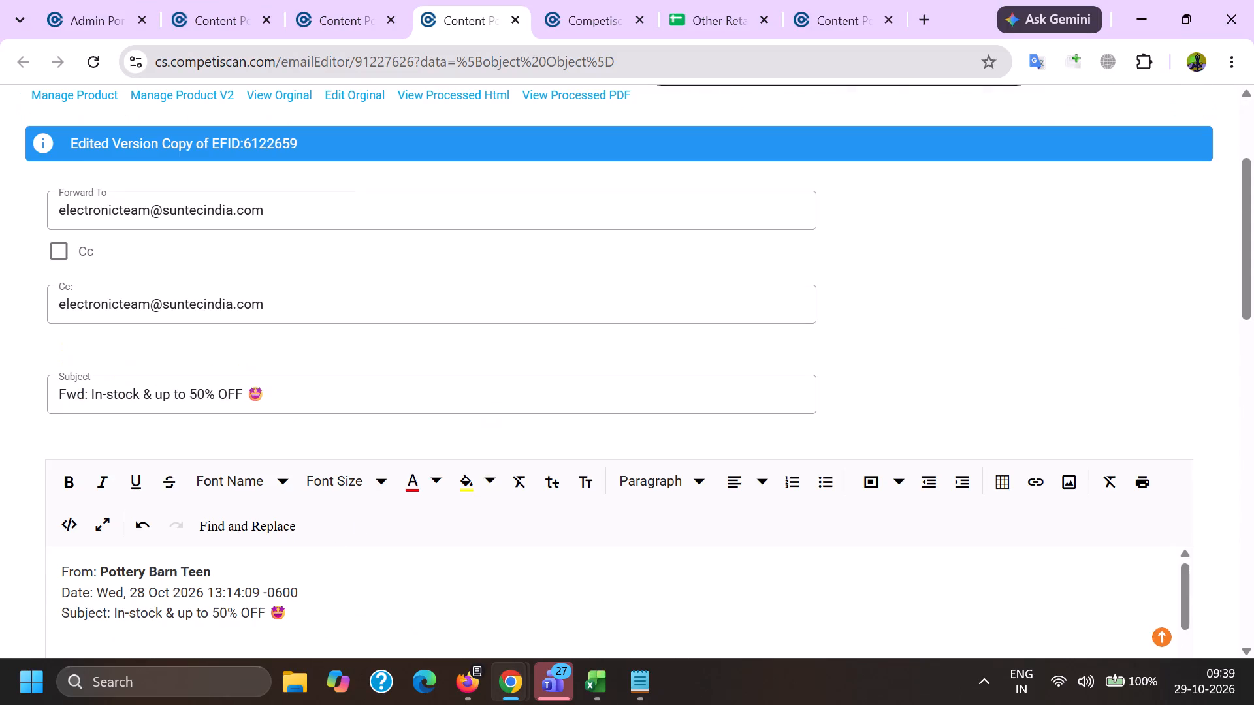
{"action": "scroll", "coordinate": [308, 411], "scroll_direction": "down", "scroll_amount": 2}
{"action": "triple_click", "coordinate": [330, 452]}
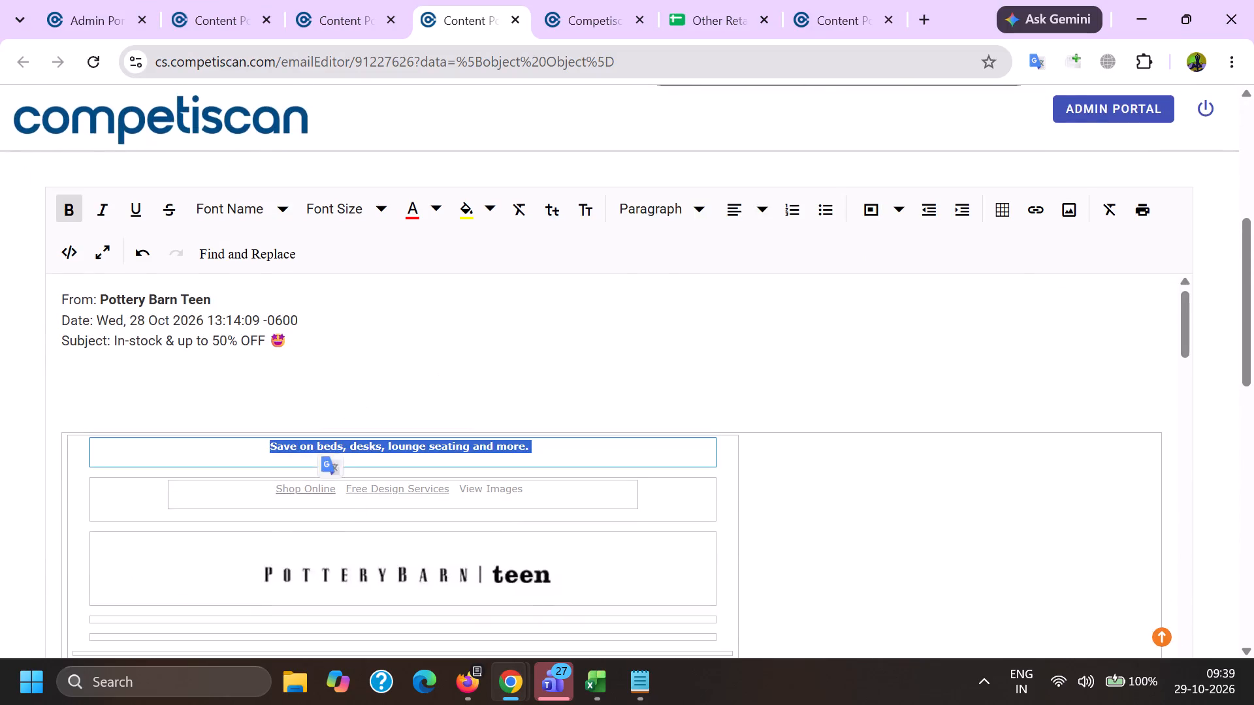
{"action": "key", "text": "ctrl+c"}
{"action": "left_click", "coordinate": [346, 353]}
{"action": "key", "text": "Left"}
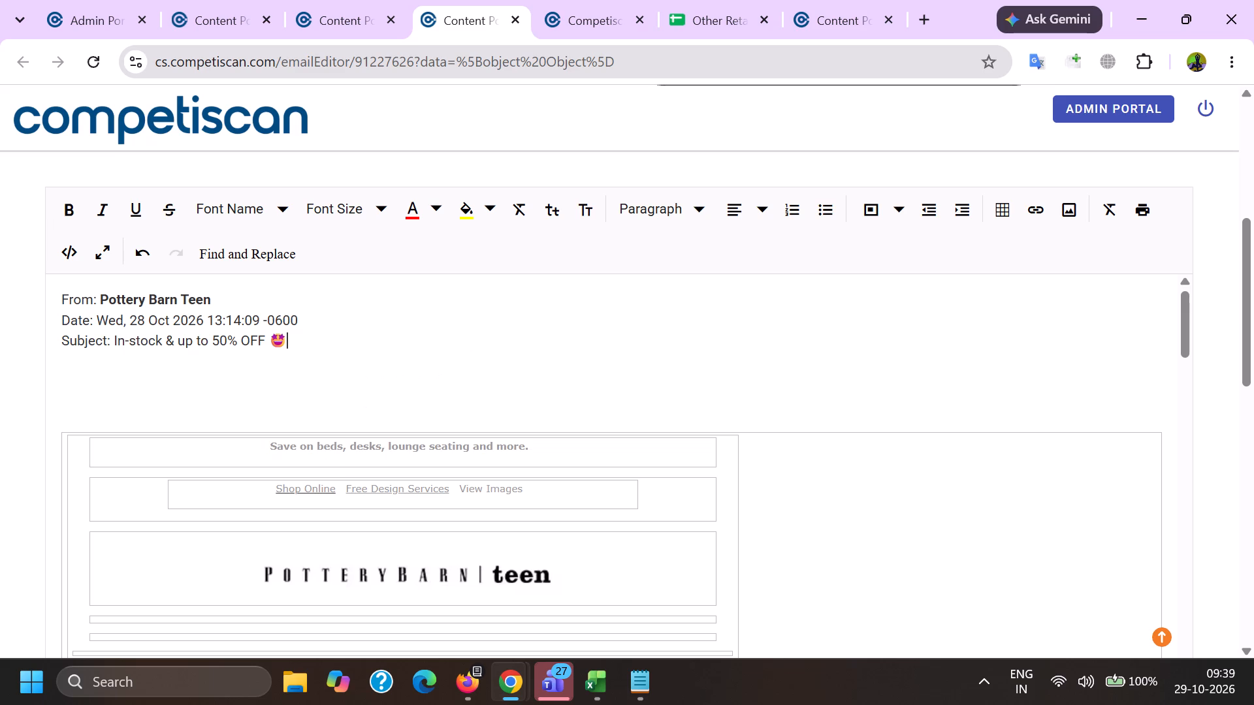
{"action": "key", "text": "BackSpace"}
{"action": "key", "text": "BackSpace"}
{"action": "type", "text": "."}
{"action": "key", "text": "space"}
{"action": "key", "text": "ctrl+v"}
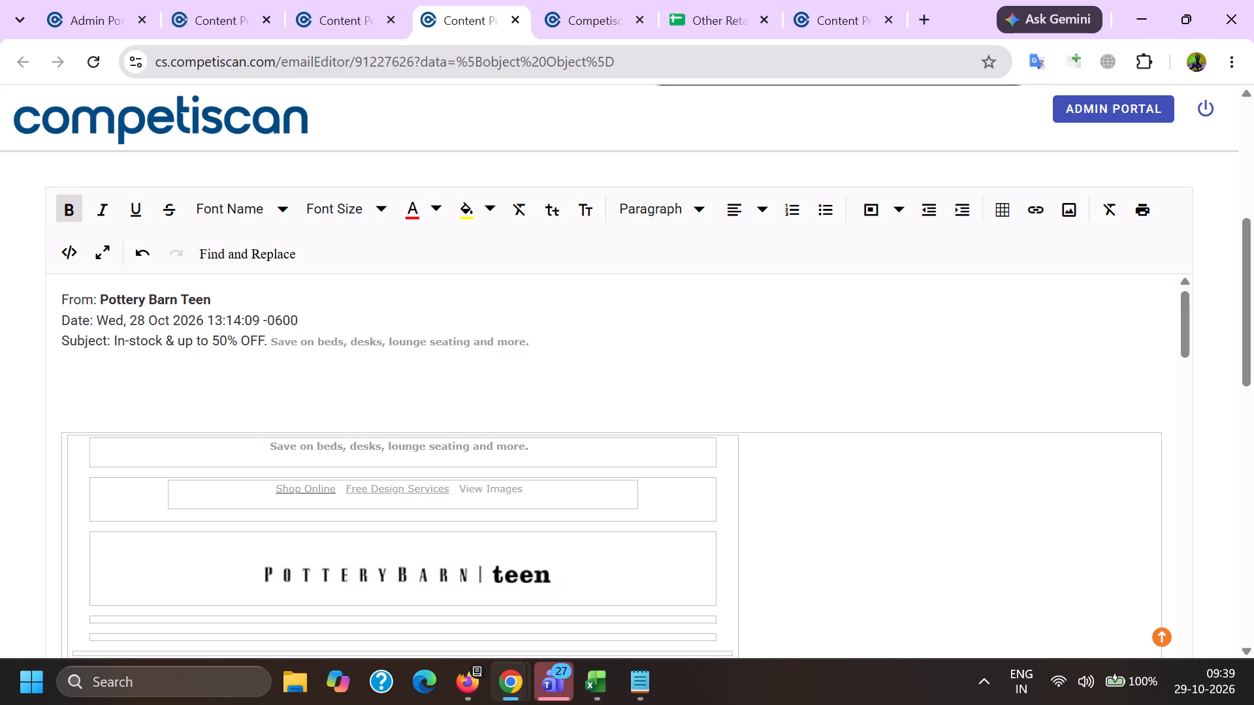
{"action": "left_click_drag", "start_coordinate": [115, 342], "coordinate": [543, 338]}
{"action": "key", "text": "ctrl+c"}
{"action": "key", "text": "ctrl+z"}
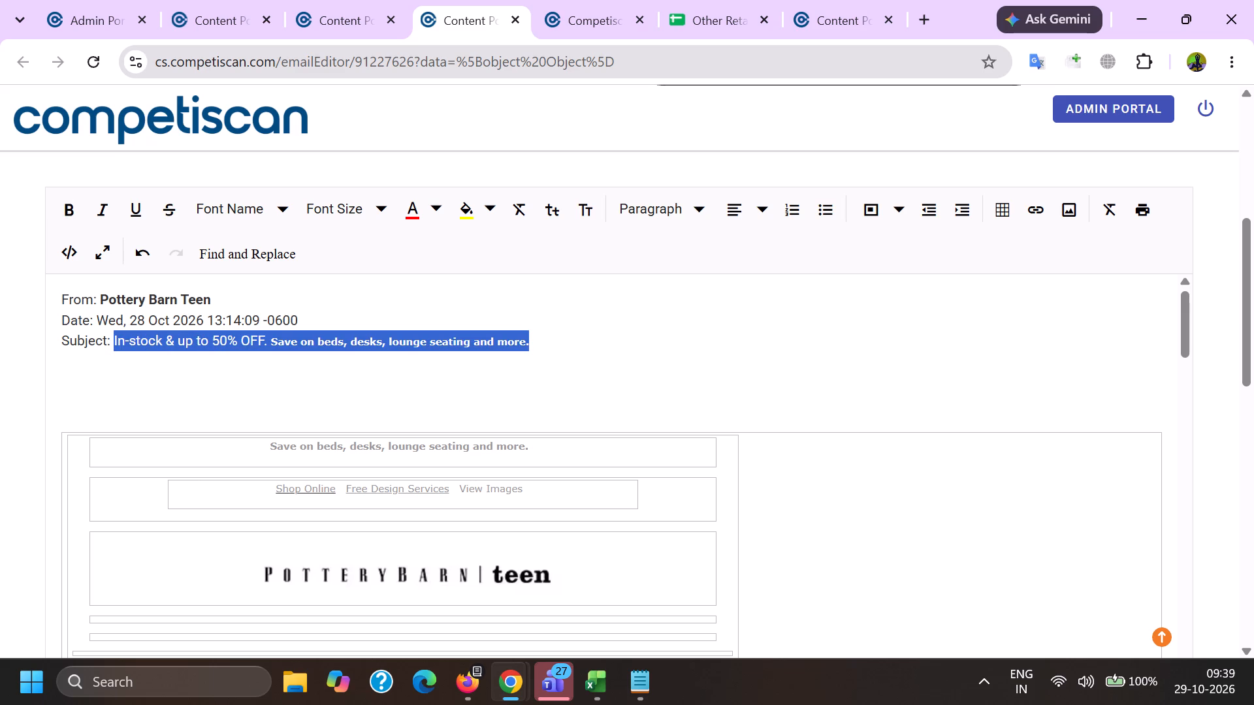
In the product form for 91227626, use Pottery Barn Teen's company image as the product image.
{"action": "key", "text": "alt+Tab"}
{"action": "scroll", "coordinate": [292, 257], "scroll_direction": "down", "scroll_amount": 5}
{"action": "left_click", "coordinate": [361, 354]}
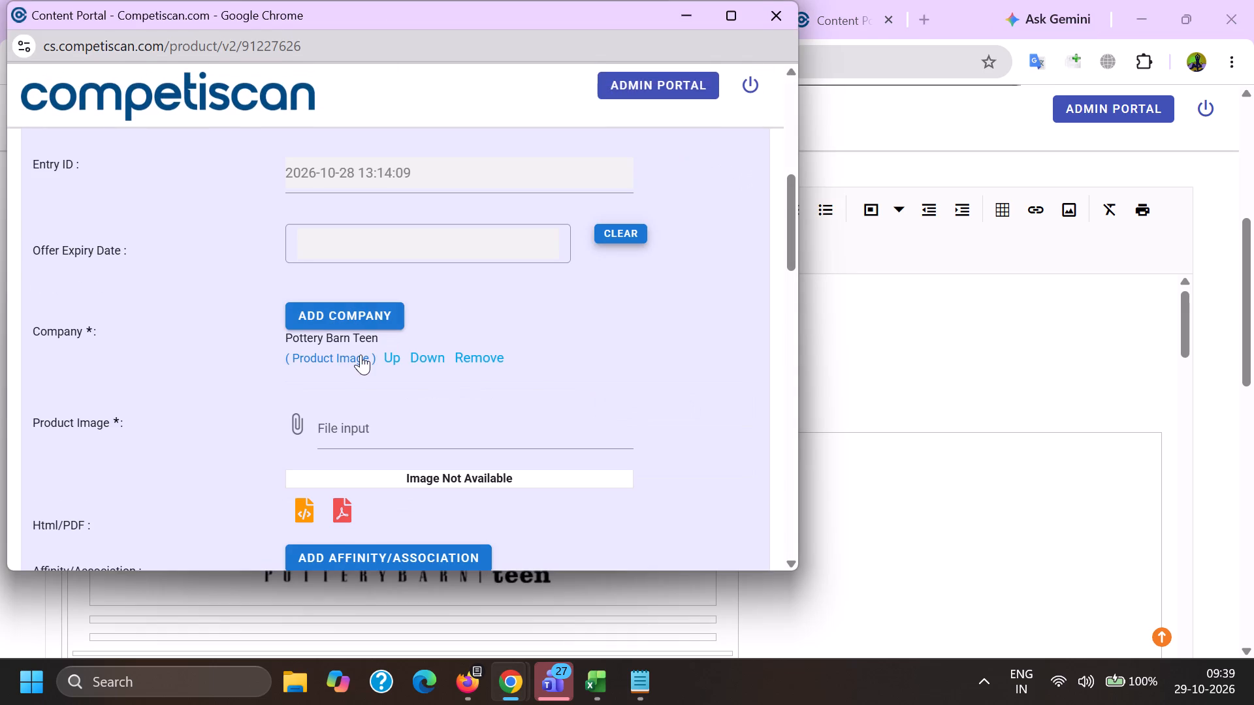
Search for capital one in the product form's company lookup.
{"action": "left_click", "coordinate": [361, 317]}
{"action": "key", "text": "c"}
{"action": "type", "text": "apital one"}
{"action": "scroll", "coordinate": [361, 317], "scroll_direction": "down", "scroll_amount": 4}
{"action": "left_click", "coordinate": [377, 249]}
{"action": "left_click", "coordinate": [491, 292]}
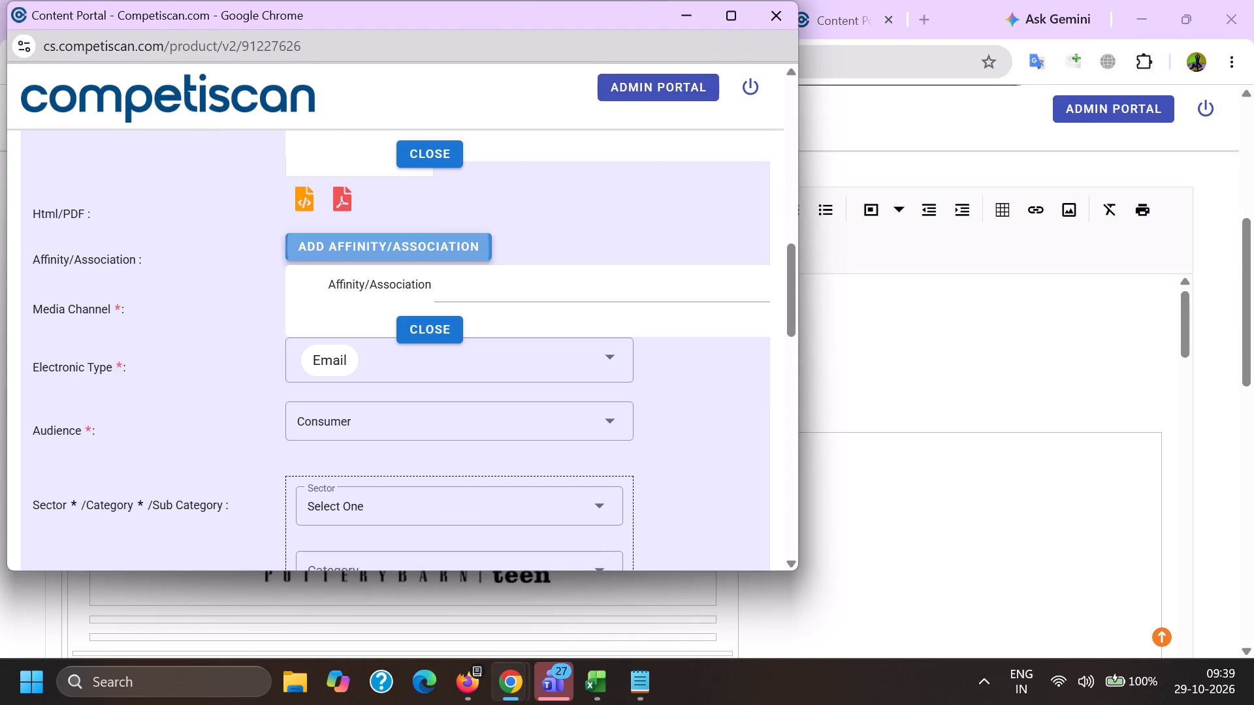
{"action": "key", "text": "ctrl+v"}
Set the Product Headline to "In-stock and up to 50% OFF. Save on beds, desks, lounge seating and more", without a final period.
{"action": "scroll", "coordinate": [498, 364], "scroll_direction": "down", "scroll_amount": 4}
{"action": "scroll", "coordinate": [483, 452], "scroll_direction": "down", "scroll_amount": 2}
{"action": "left_click_drag", "start_coordinate": [510, 401], "coordinate": [24, 351]}
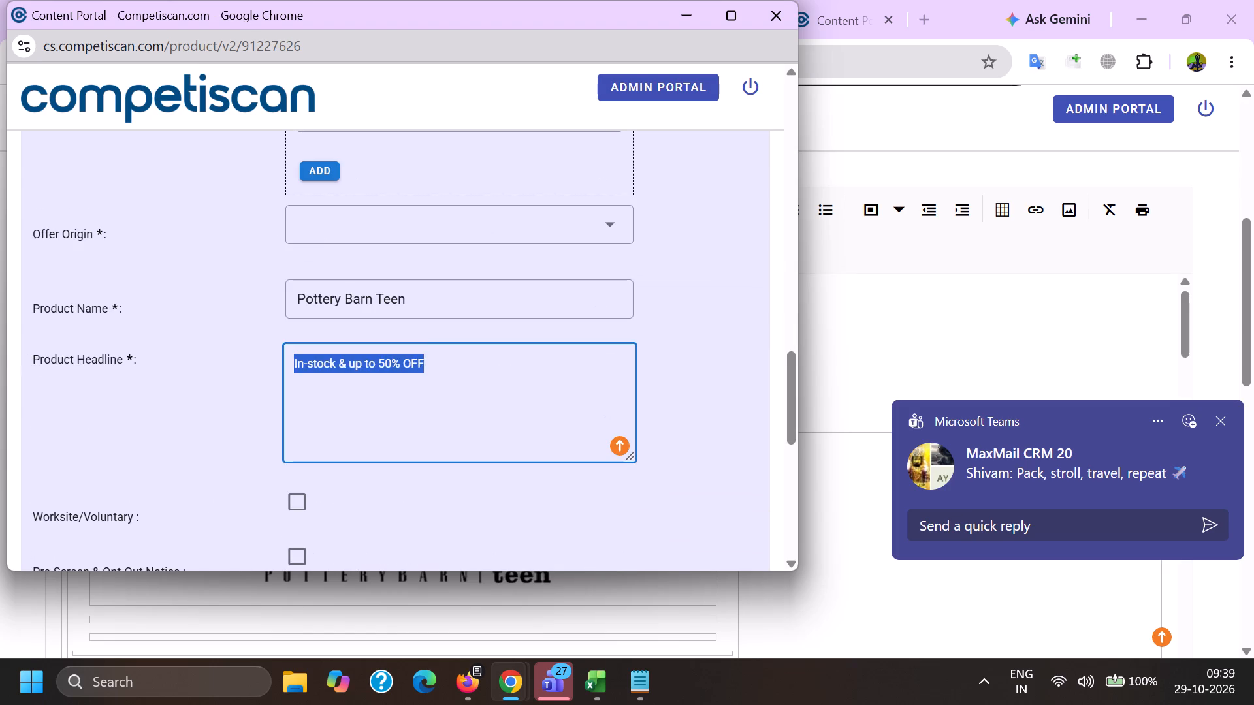
{"action": "key", "text": "ctrl+v"}
{"action": "left_click", "coordinate": [342, 366]}
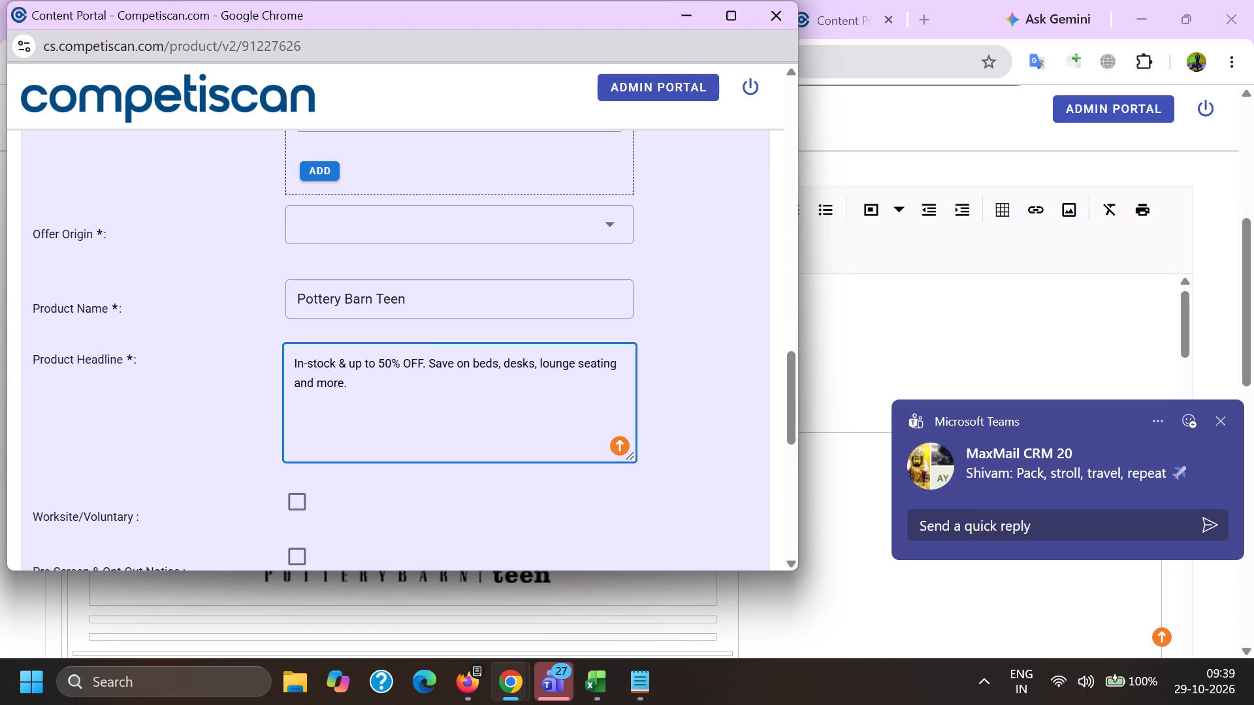
{"action": "key", "text": "Right"}
{"action": "key", "text": "BackSpace"}
{"action": "key", "text": "a"}
{"action": "type", "text": "nd"}
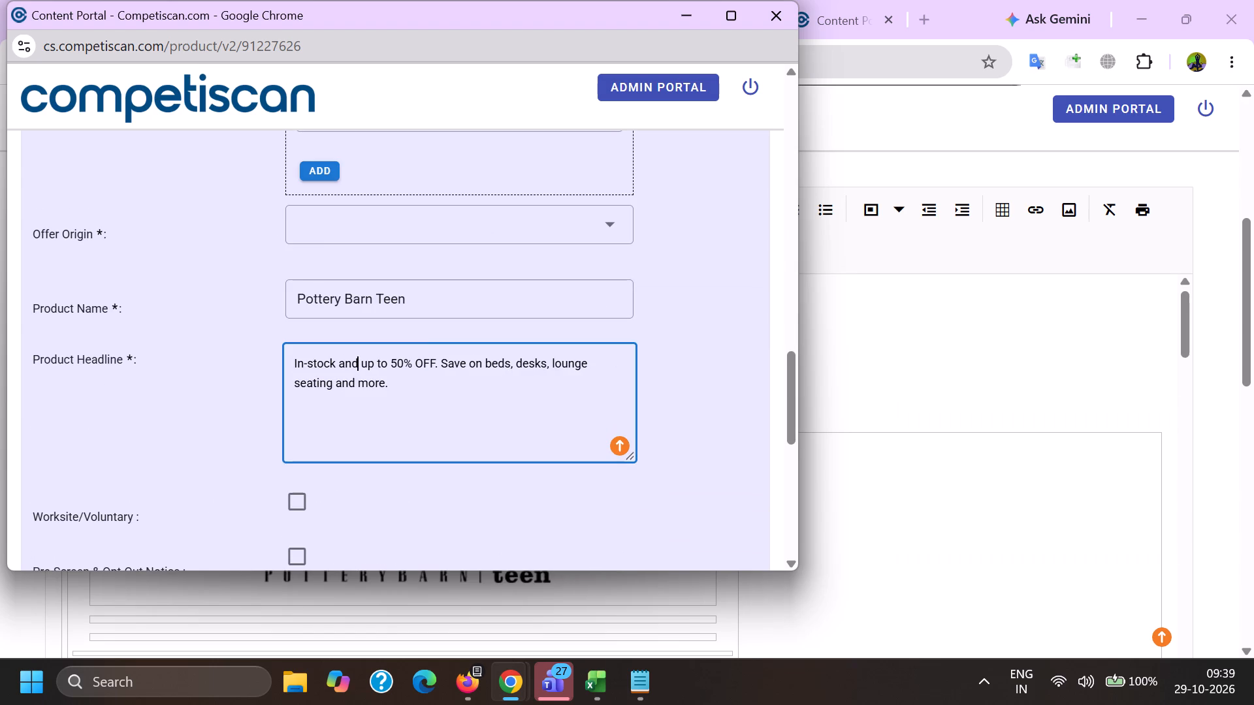
{"action": "left_click", "coordinate": [424, 407]}
{"action": "key", "text": "BackSpace"}
Add Capital One from the company search results as a second company.
{"action": "scroll", "coordinate": [458, 409], "scroll_direction": "up", "scroll_amount": 9}
{"action": "scroll", "coordinate": [432, 384], "scroll_direction": "down", "scroll_amount": 1}
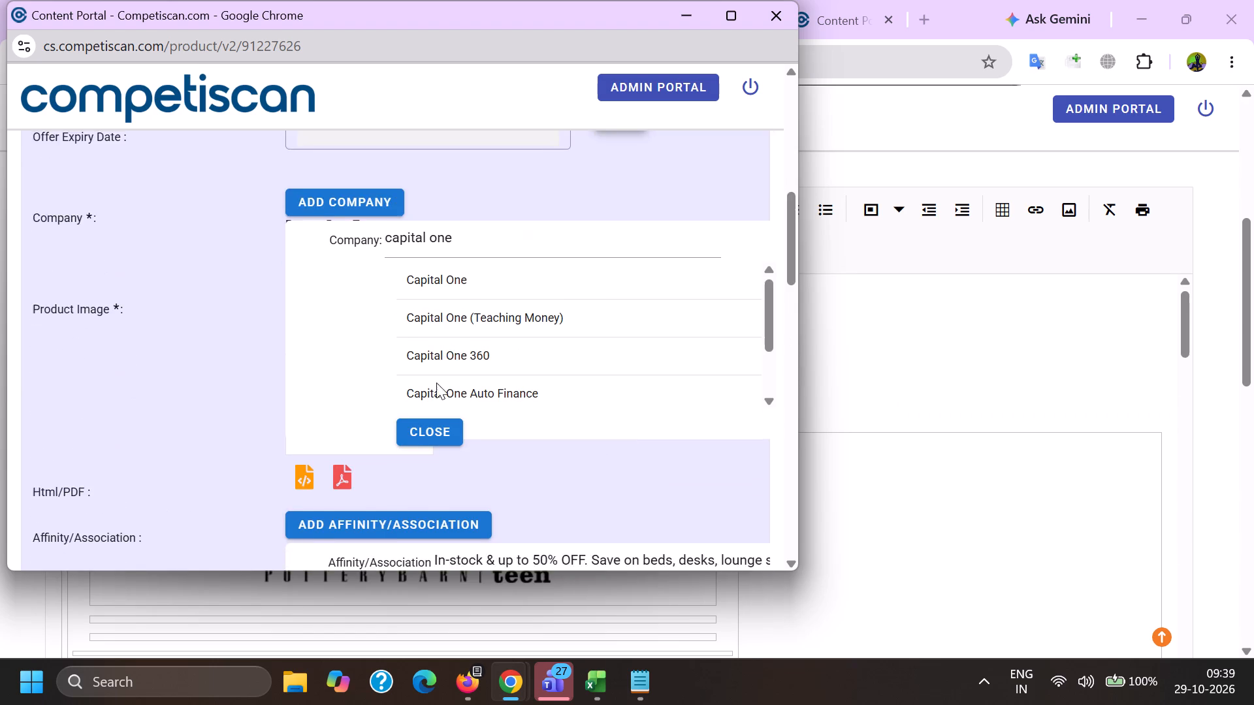
{"action": "left_click", "coordinate": [456, 207]}
Copy the company name Pottery Barn Teen and use it to add Pottery Barn Teen (Retail) as the Affinity/Association.
{"action": "scroll", "coordinate": [340, 260], "scroll_direction": "up", "scroll_amount": 2}
{"action": "triple_click", "coordinate": [306, 337]}
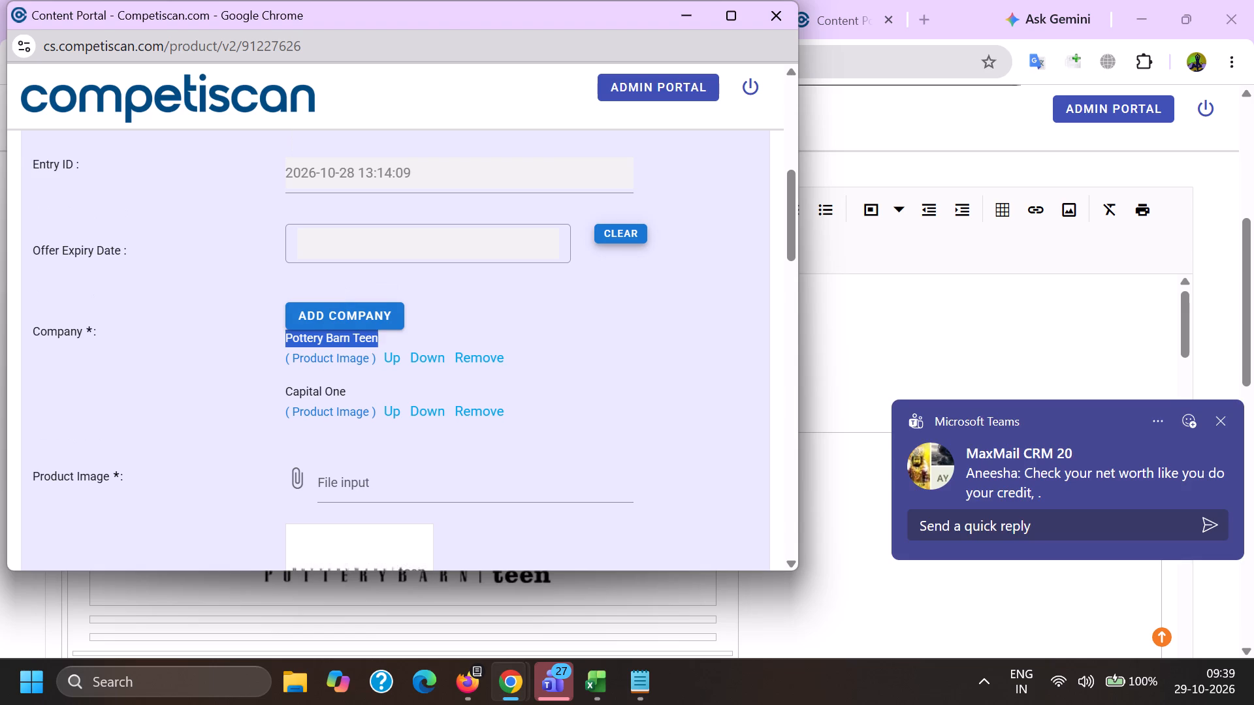
{"action": "key", "text": "ctrl+c"}
{"action": "scroll", "coordinate": [355, 301], "scroll_direction": "down", "scroll_amount": 4}
{"action": "left_click", "coordinate": [451, 379]}
{"action": "left_click", "coordinate": [428, 302]}
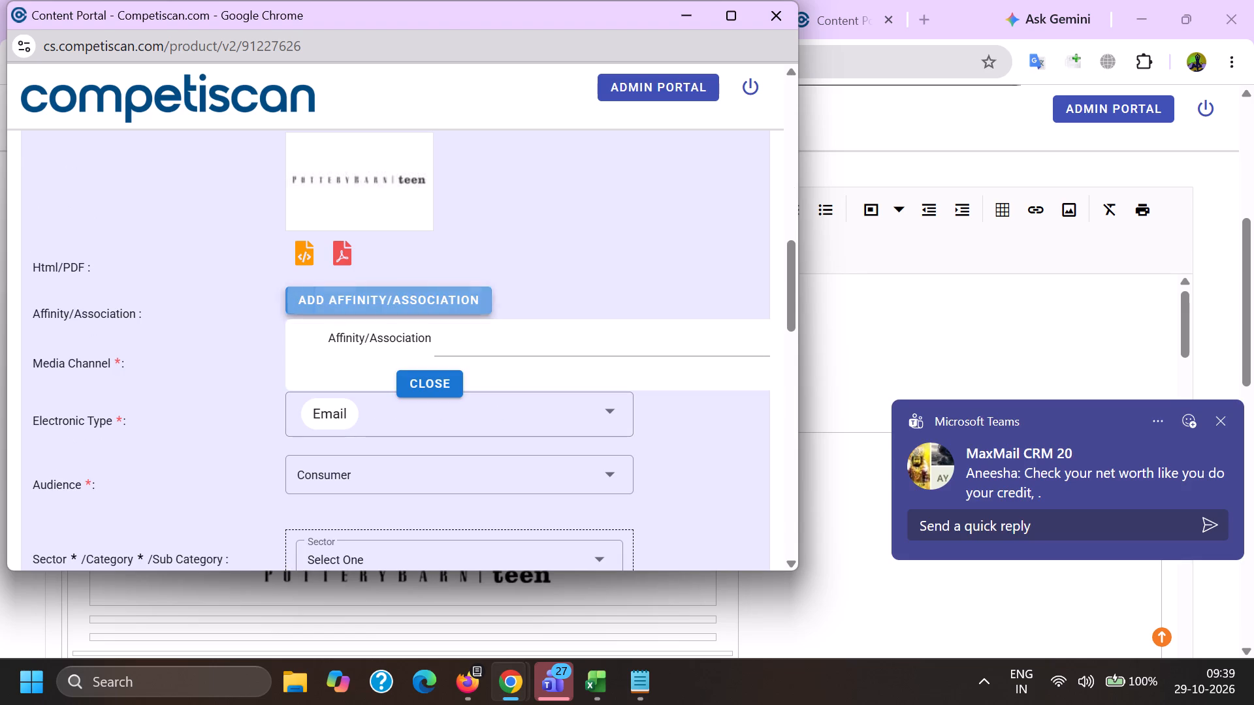
{"action": "left_click", "coordinate": [489, 334]}
{"action": "key", "text": "ctrl+v"}
{"action": "left_click", "coordinate": [434, 383]}
Set the Sector to Retail, Category to Home and Sub Category to Furniture, consulting the email's content.
{"action": "scroll", "coordinate": [389, 289], "scroll_direction": "down", "scroll_amount": 4}
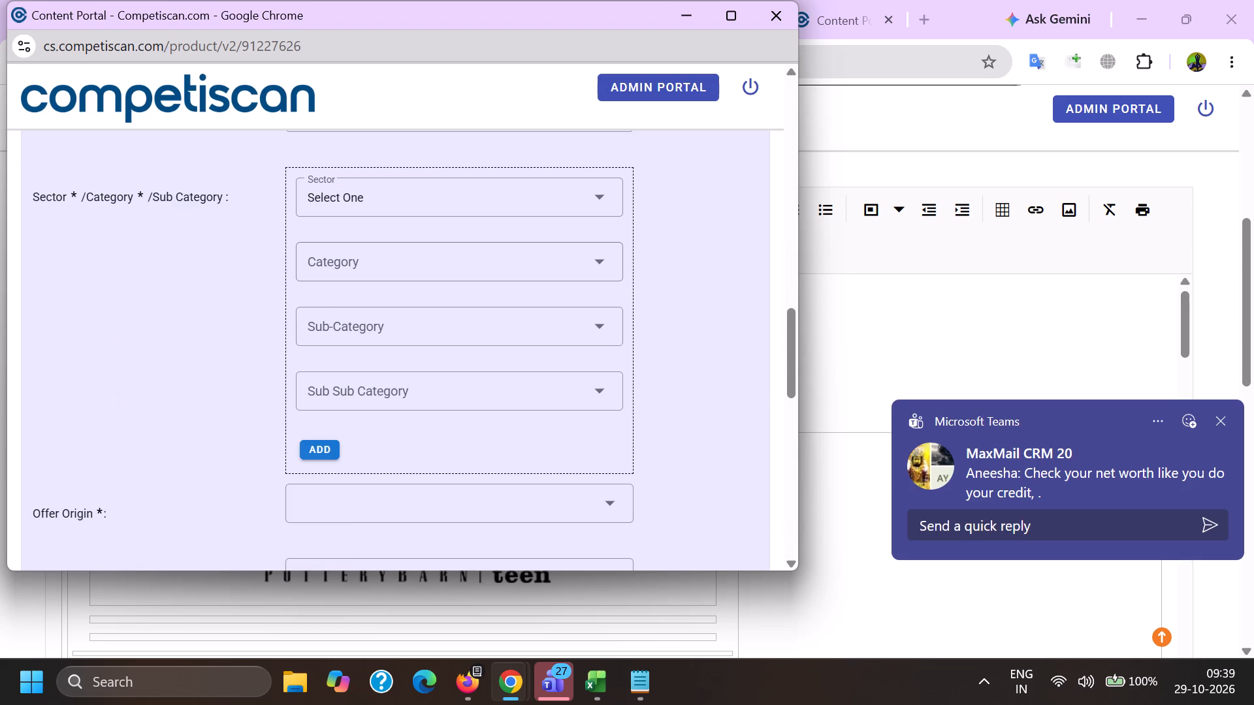
{"action": "left_click", "coordinate": [349, 208]}
{"action": "scroll", "coordinate": [349, 208], "scroll_direction": "down", "scroll_amount": 6}
{"action": "left_click", "coordinate": [354, 271]}
{"action": "left_click", "coordinate": [351, 268]}
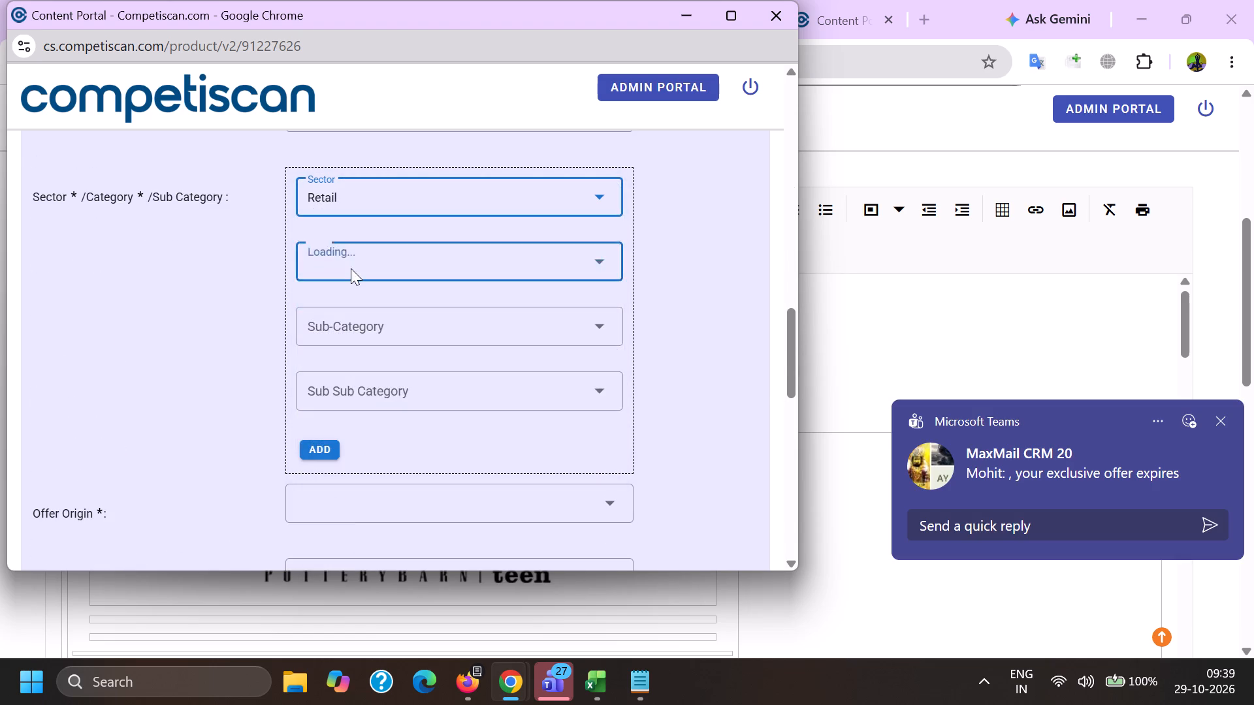
{"action": "scroll", "coordinate": [351, 268], "scroll_direction": "down", "scroll_amount": 6}
{"action": "left_click", "coordinate": [362, 287]}
{"action": "left_click_drag", "start_coordinate": [187, 312], "coordinate": [195, 317]}
{"action": "left_click", "coordinate": [323, 343]}
{"action": "key", "text": "alt+Tab"}
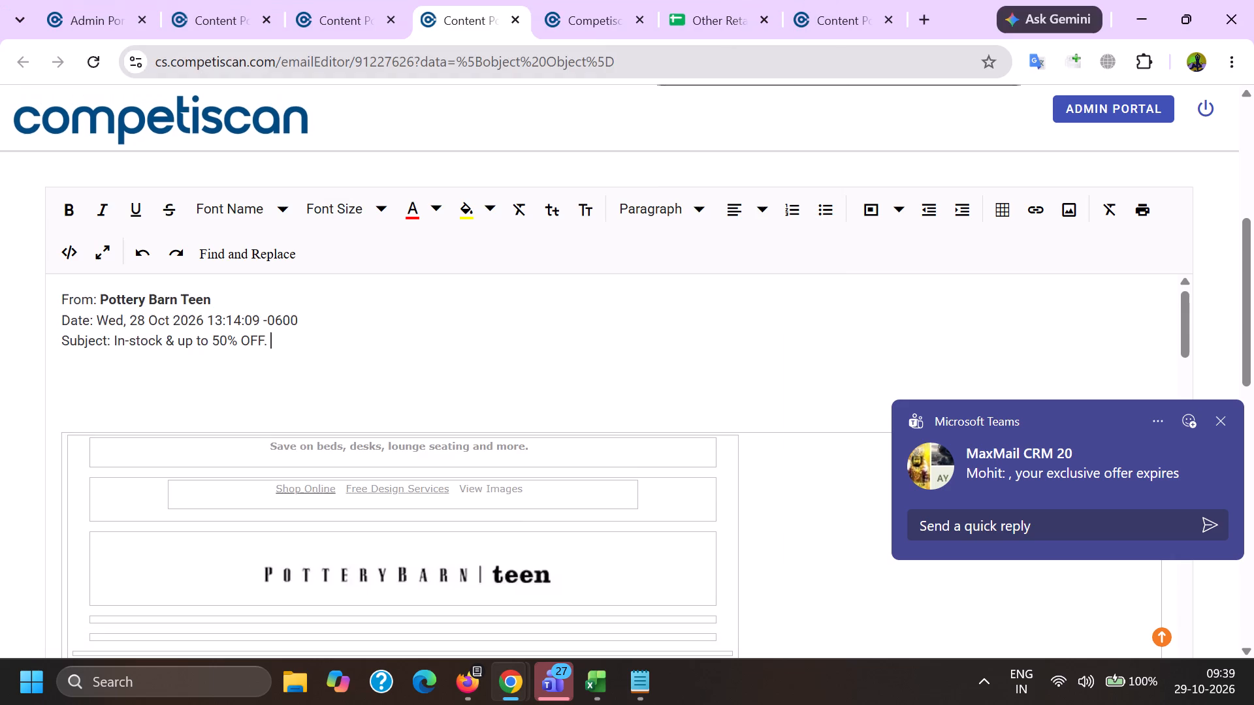
{"action": "scroll", "coordinate": [327, 402], "scroll_direction": "down", "scroll_amount": 13}
{"action": "key", "text": "alt+Tab"}
{"action": "scroll", "coordinate": [347, 460], "scroll_direction": "down", "scroll_amount": 2}
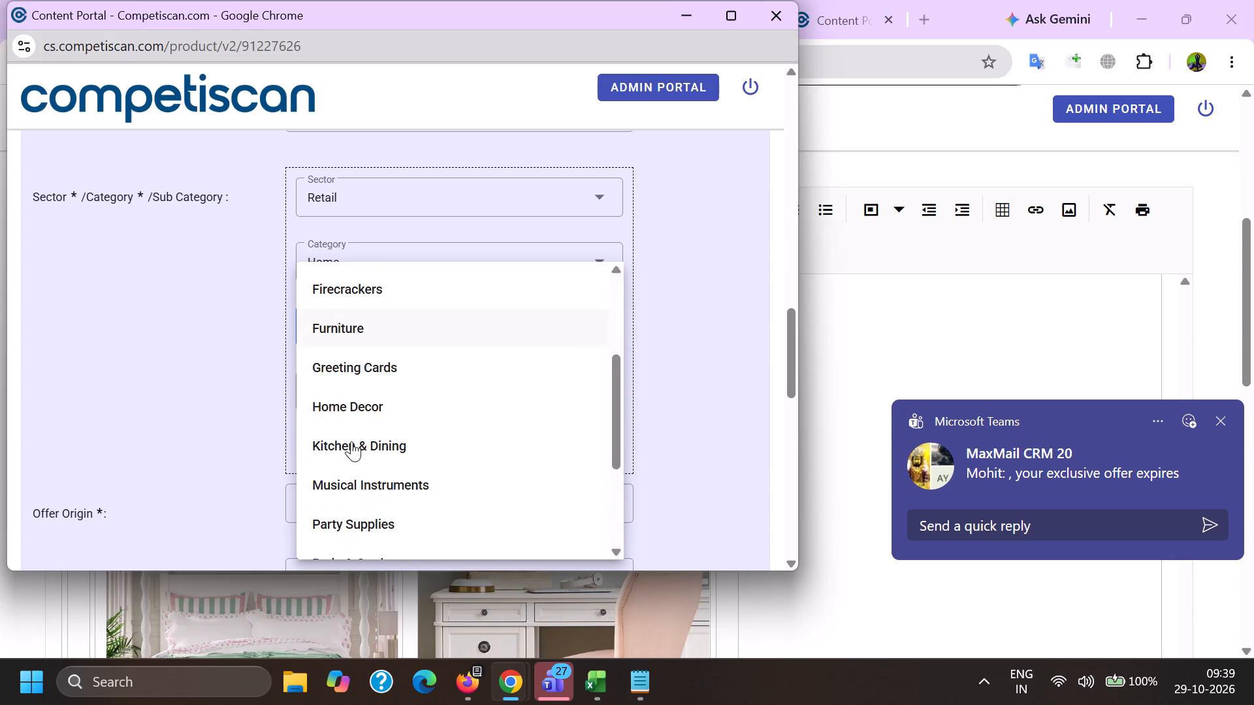
{"action": "left_click", "coordinate": [354, 337]}
{"action": "left_click", "coordinate": [267, 343]}
Set the Sub Sub Category to Bedroom Furniture and add the Retail classification.
{"action": "left_click", "coordinate": [334, 378]}
{"action": "scroll", "coordinate": [389, 275], "scroll_direction": "down", "scroll_amount": 1}
{"action": "left_click", "coordinate": [382, 287]}
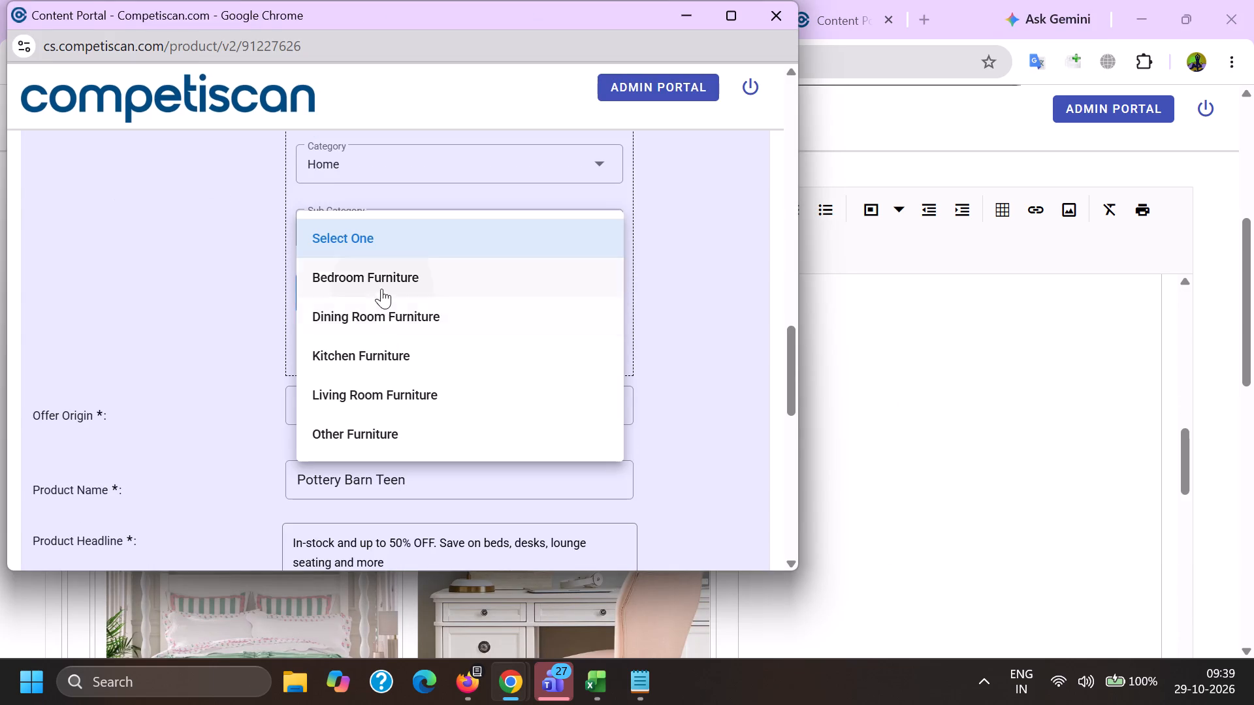
{"action": "left_click_drag", "start_coordinate": [234, 309], "coordinate": [246, 324]}
{"action": "left_click", "coordinate": [318, 345]}
For a second classification, set the Sector to Credit Cards and the Category to Payment Cards.
{"action": "scroll", "coordinate": [350, 468], "scroll_direction": "up", "scroll_amount": 3}
{"action": "left_click", "coordinate": [349, 410]}
{"action": "left_click", "coordinate": [357, 430]}
{"action": "scroll", "coordinate": [346, 492], "scroll_direction": "up", "scroll_amount": 6}
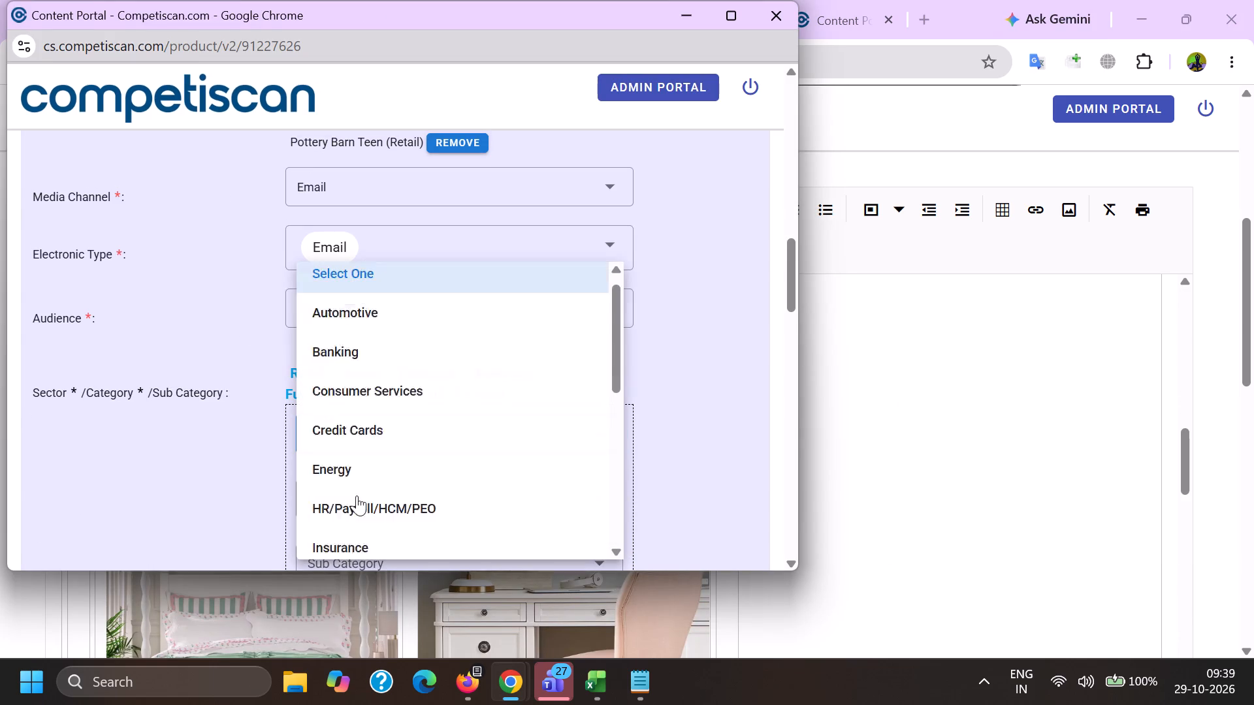
{"action": "left_click_drag", "start_coordinate": [361, 437], "coordinate": [357, 443]}
{"action": "left_click_drag", "start_coordinate": [240, 444], "coordinate": [248, 452]}
{"action": "left_click", "coordinate": [325, 511]}
{"action": "scroll", "coordinate": [360, 363], "scroll_direction": "down", "scroll_amount": 2}
{"action": "left_click", "coordinate": [350, 355]}
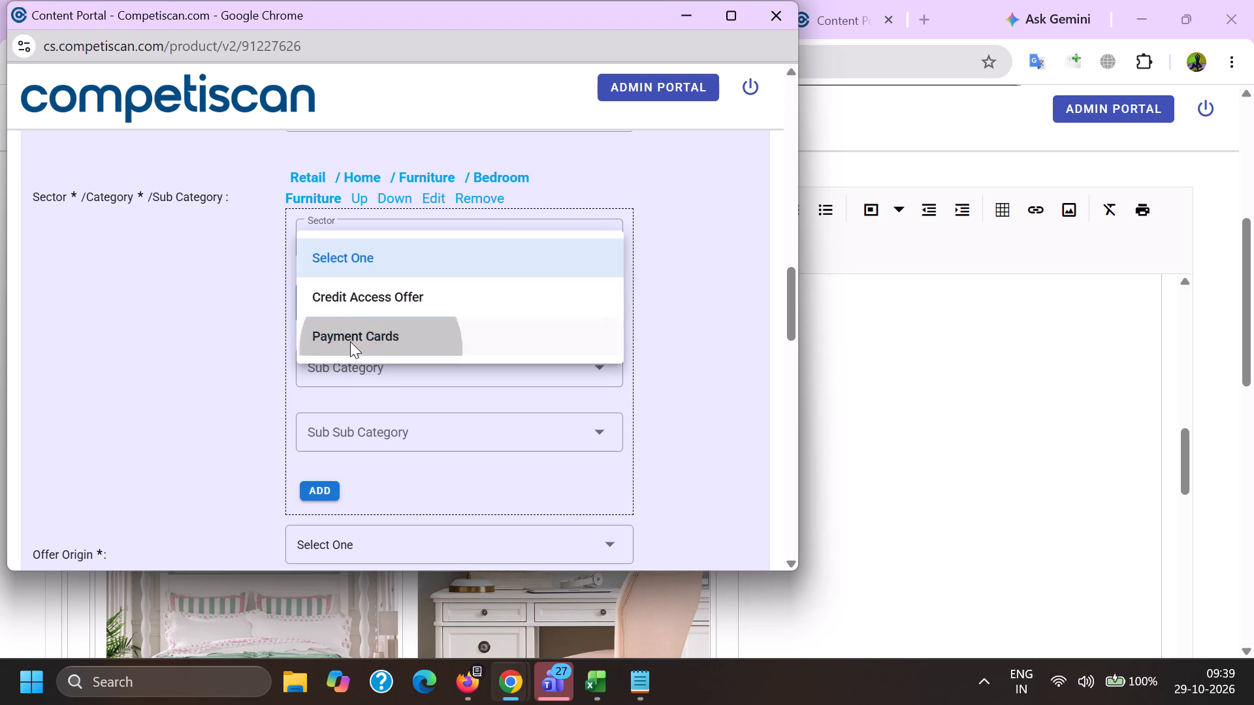
{"action": "left_click", "coordinate": [332, 317]}
{"action": "left_click", "coordinate": [332, 365]}
{"action": "left_click", "coordinate": [340, 305]}
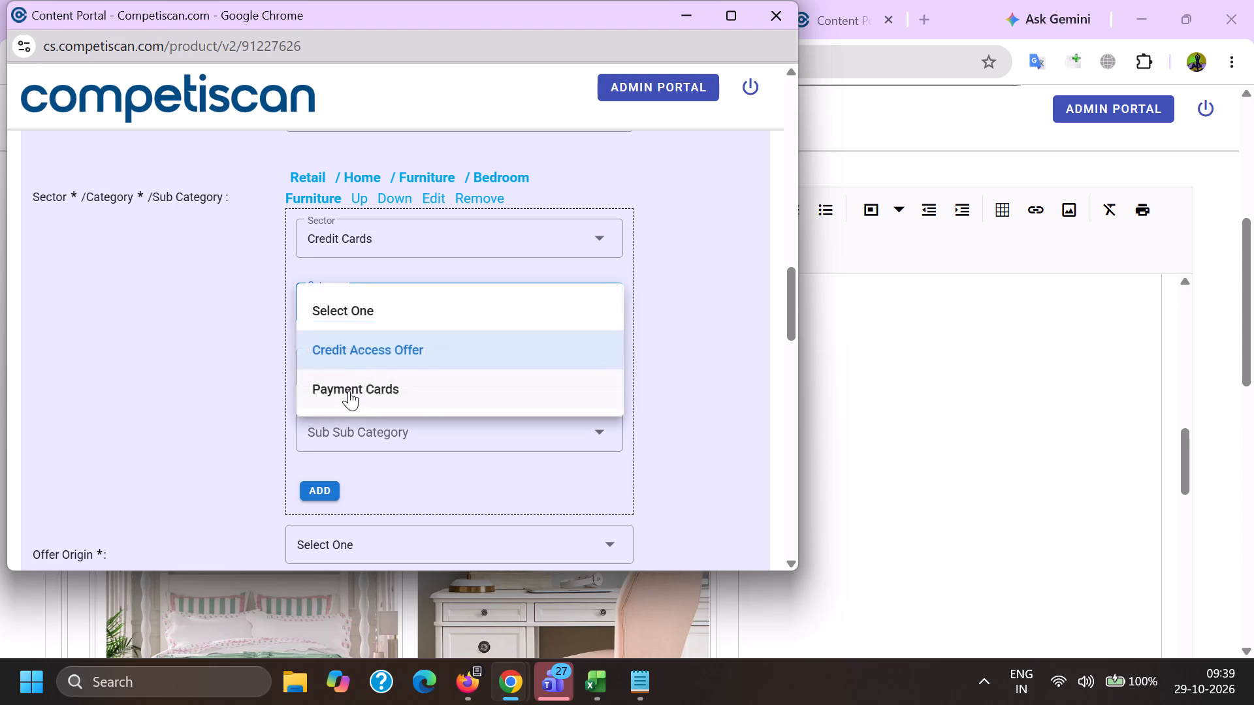
{"action": "left_click", "coordinate": [349, 390]}
Set the Sub Category to Credit Cards and add the payment card classification.
{"action": "left_click", "coordinate": [337, 376]}
{"action": "scroll", "coordinate": [343, 290], "scroll_direction": "down", "scroll_amount": 2}
{"action": "left_click", "coordinate": [359, 385]}
{"action": "left_click_drag", "start_coordinate": [199, 354], "coordinate": [220, 354]}
{"action": "left_click", "coordinate": [323, 290]}
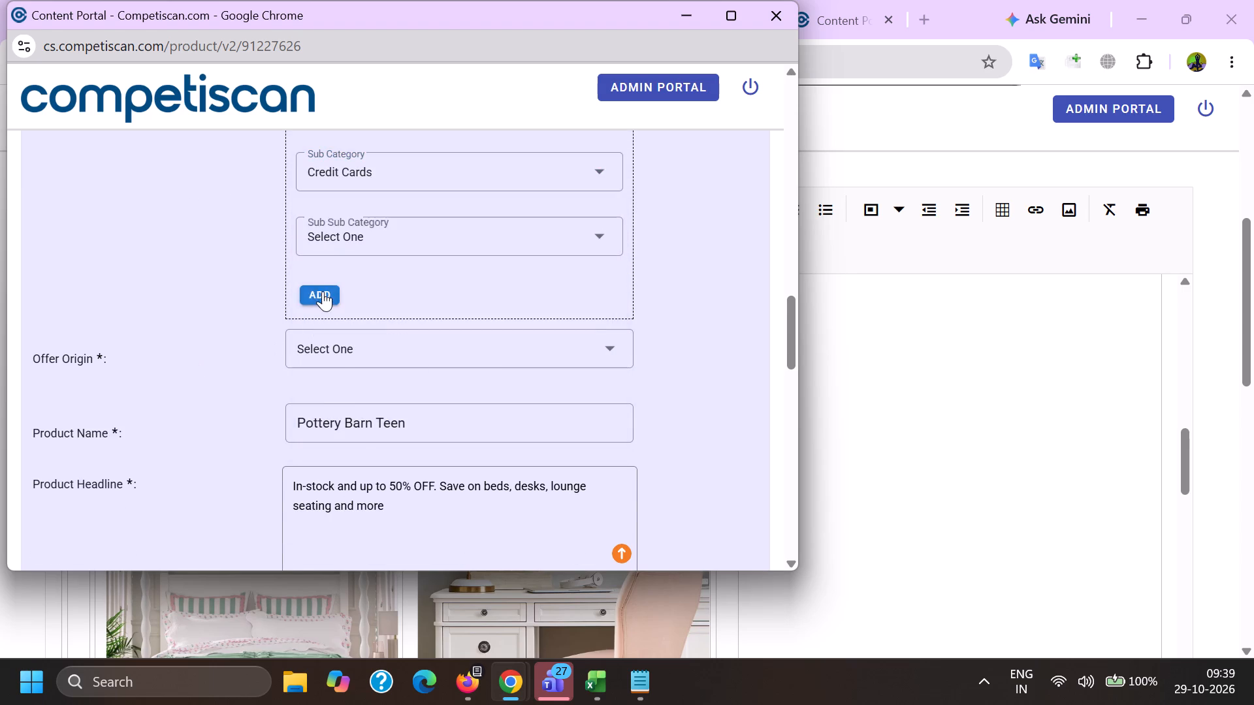
Reorder the classifications so that Credit Cards comes before Retail.
{"action": "scroll", "coordinate": [336, 378], "scroll_direction": "up", "scroll_amount": 3}
{"action": "left_click", "coordinate": [393, 292]}
Set the Offer Origin to Provider/Bank.
{"action": "scroll", "coordinate": [393, 292], "scroll_direction": "down", "scroll_amount": 5}
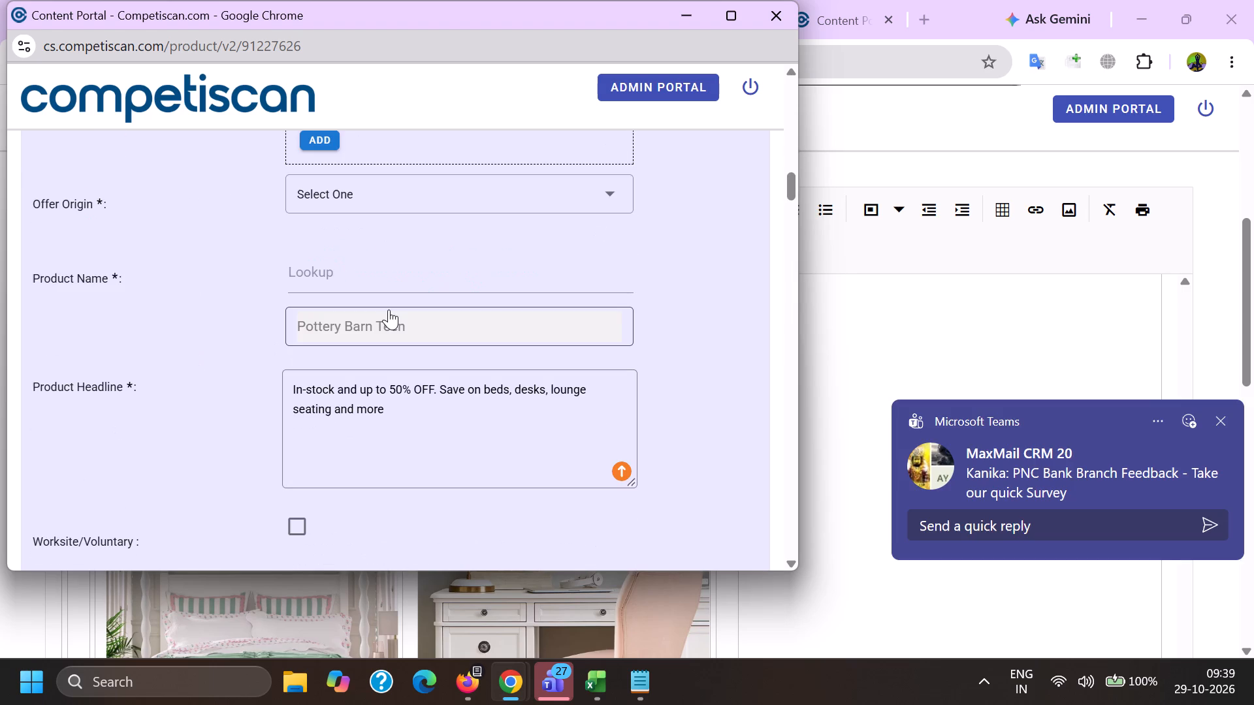
{"action": "left_click", "coordinate": [355, 205]}
{"action": "double_click", "coordinate": [361, 281]}
Look up the product name by Pottery Barn and choose Pottery Barn Key Rewards Visa Credit Card.
{"action": "key", "text": "ctrl+v"}
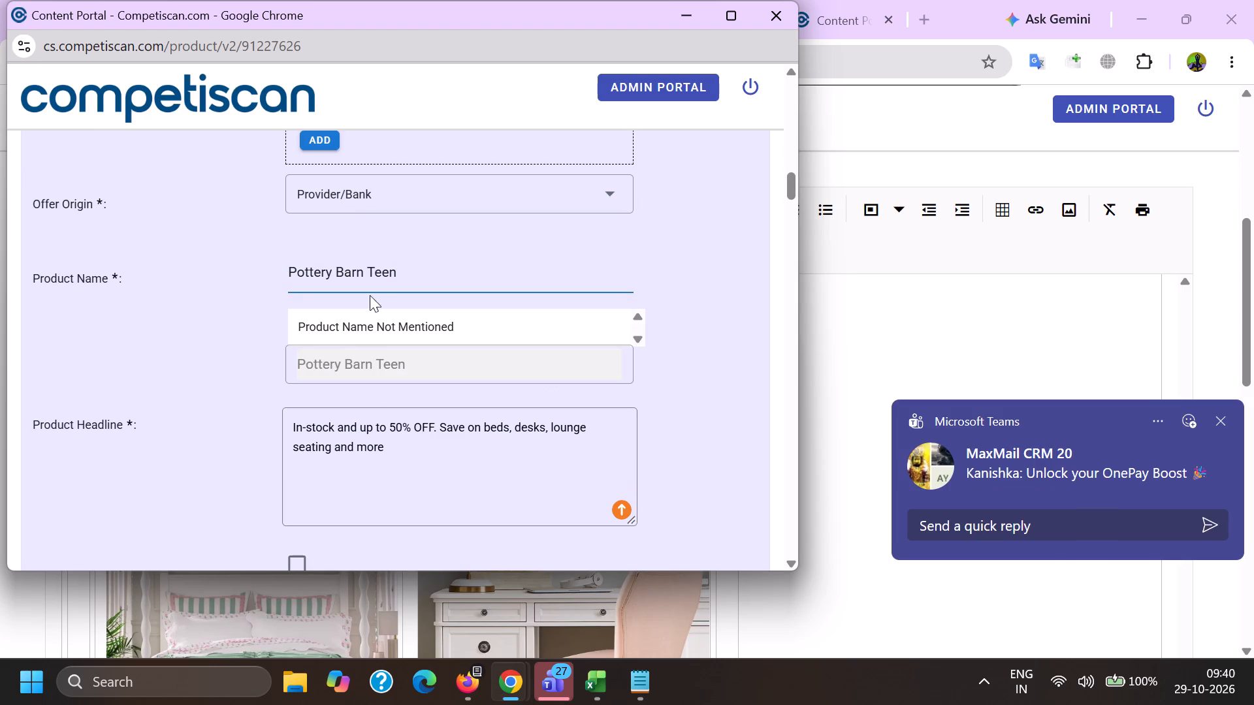
{"action": "left_click_drag", "start_coordinate": [368, 272], "coordinate": [739, 300]}
{"action": "key", "text": "BackSpace"}
{"action": "left_click", "coordinate": [418, 362]}
Move the Credit Cards classification back below the Retail classification.
{"action": "scroll", "coordinate": [412, 362], "scroll_direction": "up", "scroll_amount": 5}
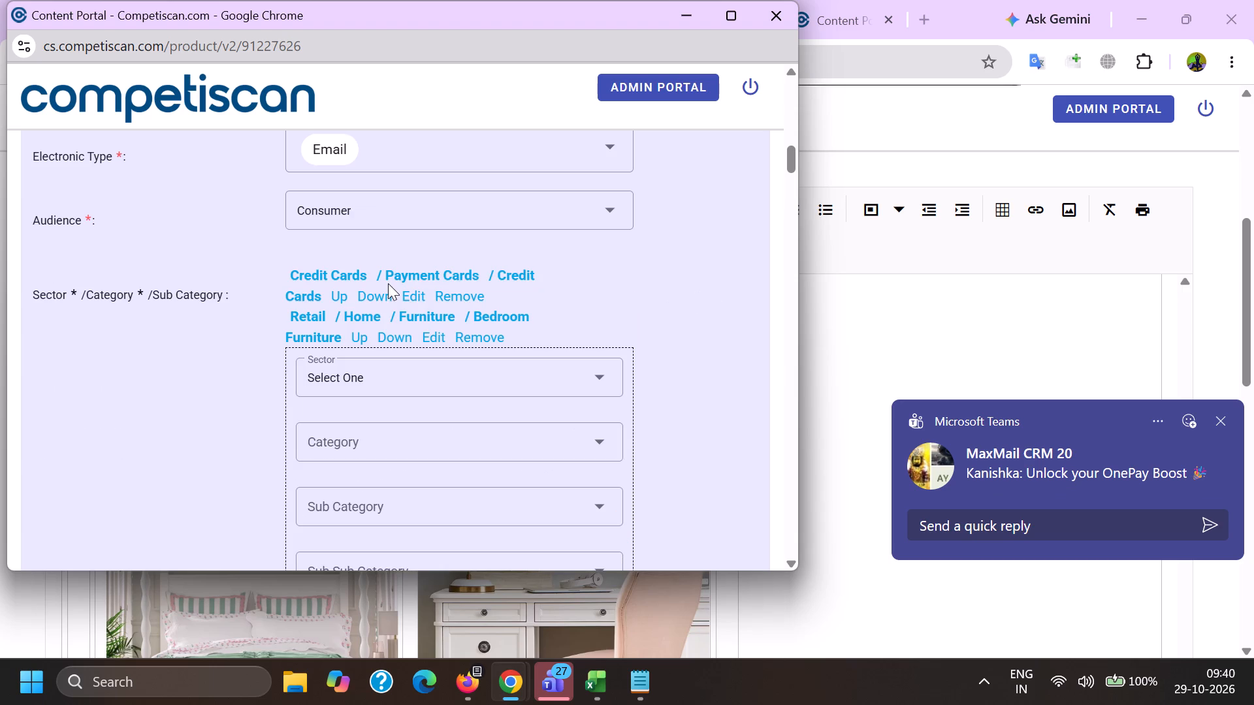
{"action": "left_click", "coordinate": [386, 284]}
{"action": "left_click", "coordinate": [387, 288]}
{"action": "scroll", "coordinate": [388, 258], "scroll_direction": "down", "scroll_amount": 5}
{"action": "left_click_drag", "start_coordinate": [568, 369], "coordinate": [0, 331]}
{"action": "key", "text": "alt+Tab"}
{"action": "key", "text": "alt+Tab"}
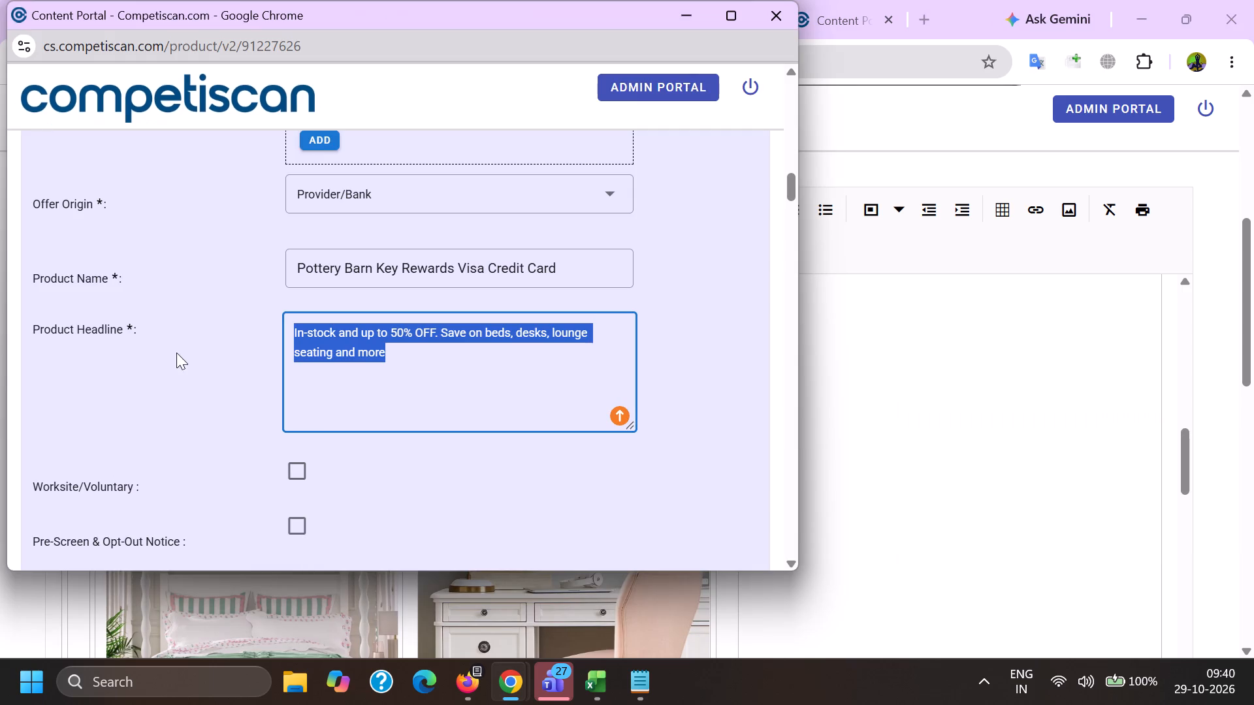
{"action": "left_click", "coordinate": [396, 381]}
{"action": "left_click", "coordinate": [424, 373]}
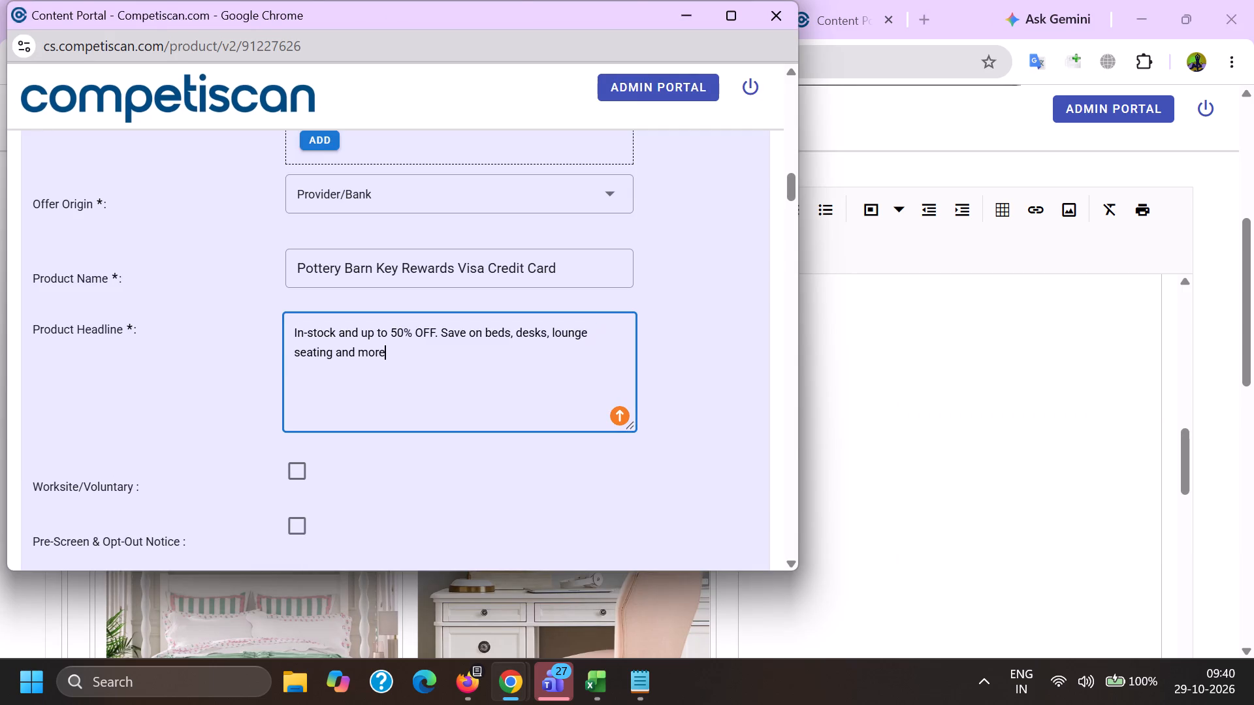
Select Toll Free Number and URL/Website as the Response Mechanism.
{"action": "scroll", "coordinate": [386, 384], "scroll_direction": "down", "scroll_amount": 4}
{"action": "left_click", "coordinate": [378, 369]}
{"action": "scroll", "coordinate": [395, 230], "scroll_direction": "down", "scroll_amount": 9}
{"action": "left_click", "coordinate": [366, 405]}
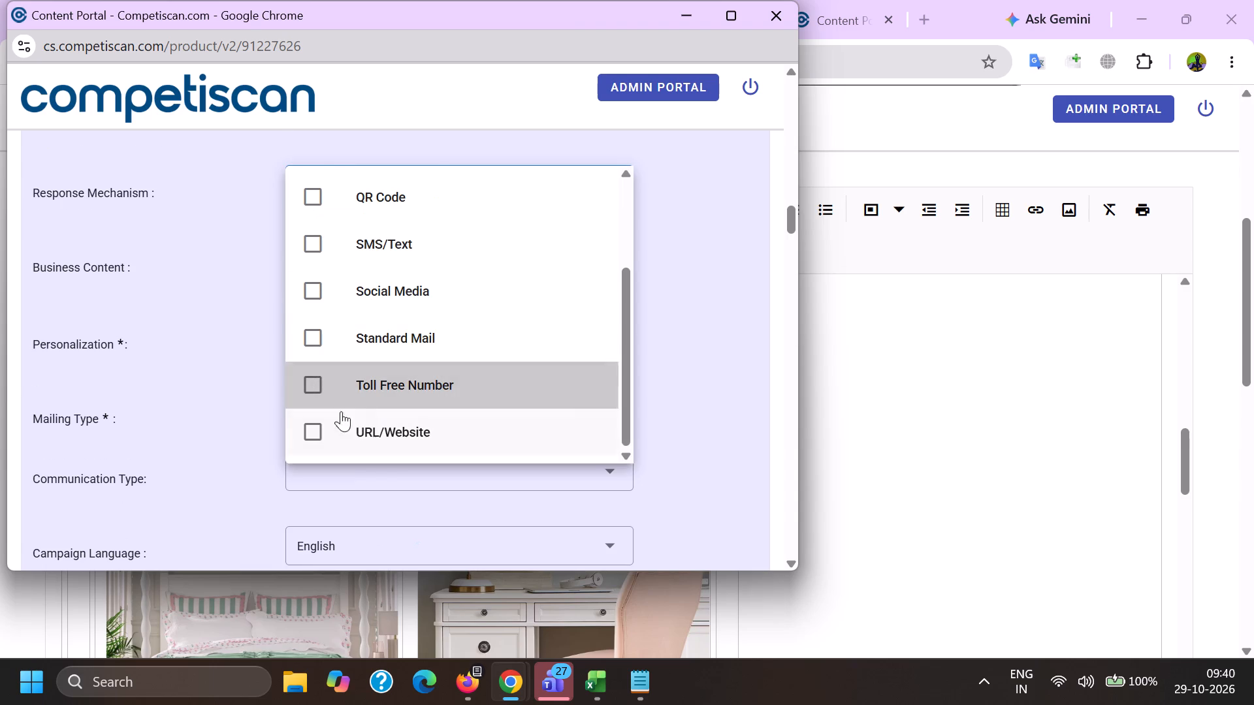
{"action": "left_click", "coordinate": [337, 434]}
{"action": "left_click", "coordinate": [193, 396]}
Set the Mailing Type to Acquisition.
{"action": "scroll", "coordinate": [280, 310], "scroll_direction": "down", "scroll_amount": 1}
{"action": "left_click", "coordinate": [326, 322]}
{"action": "left_click", "coordinate": [332, 341]}
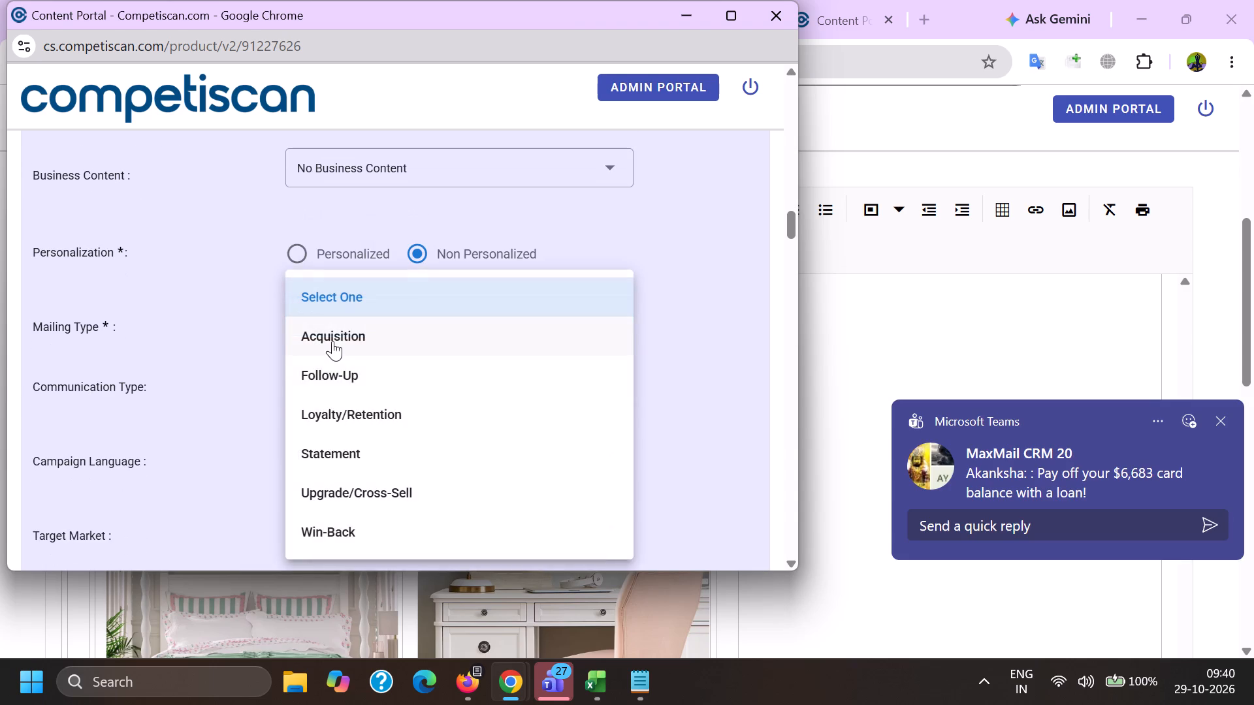
{"action": "left_click_drag", "start_coordinate": [206, 344], "coordinate": [219, 348]}
Select Bonuses/Contests/Incentives, Co-Brand and Mobile Application as the Communication Type.
{"action": "left_click", "coordinate": [344, 380]}
{"action": "scroll", "coordinate": [379, 236], "scroll_direction": "down", "scroll_amount": 2}
{"action": "left_click", "coordinate": [389, 332]}
{"action": "scroll", "coordinate": [384, 343], "scroll_direction": "down", "scroll_amount": 4}
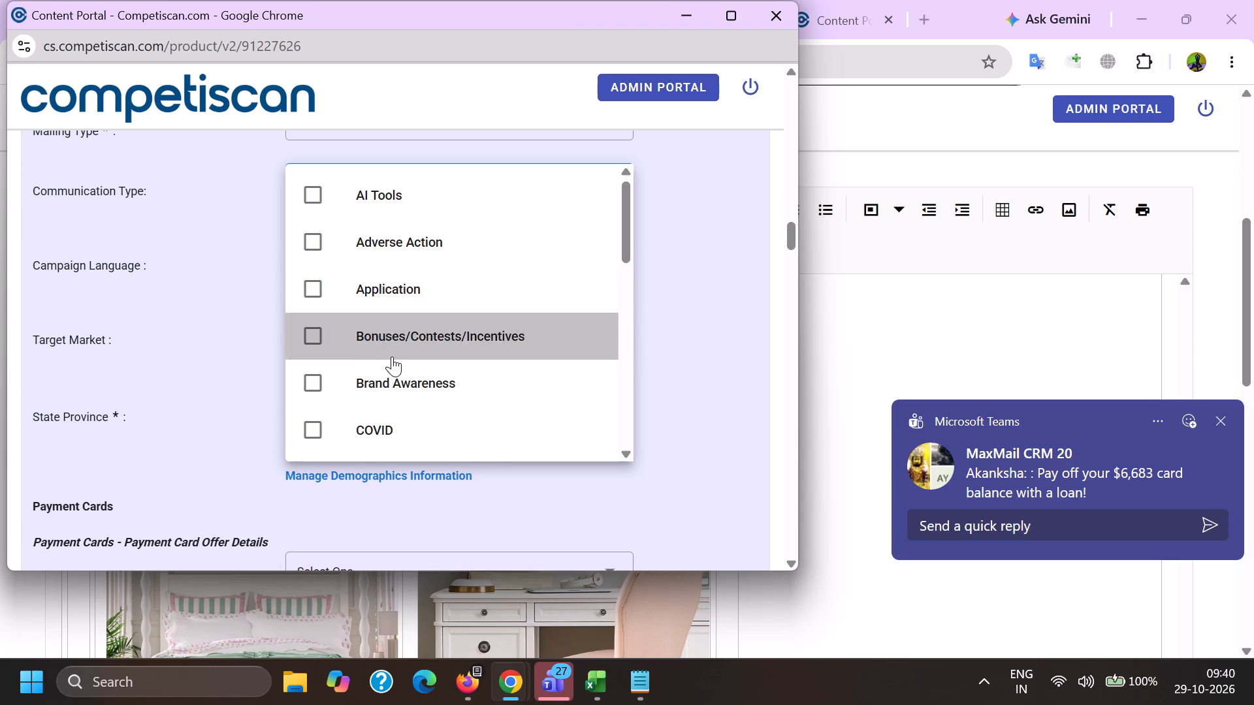
{"action": "left_click", "coordinate": [399, 415]}
{"action": "scroll", "coordinate": [410, 375], "scroll_direction": "down", "scroll_amount": 11}
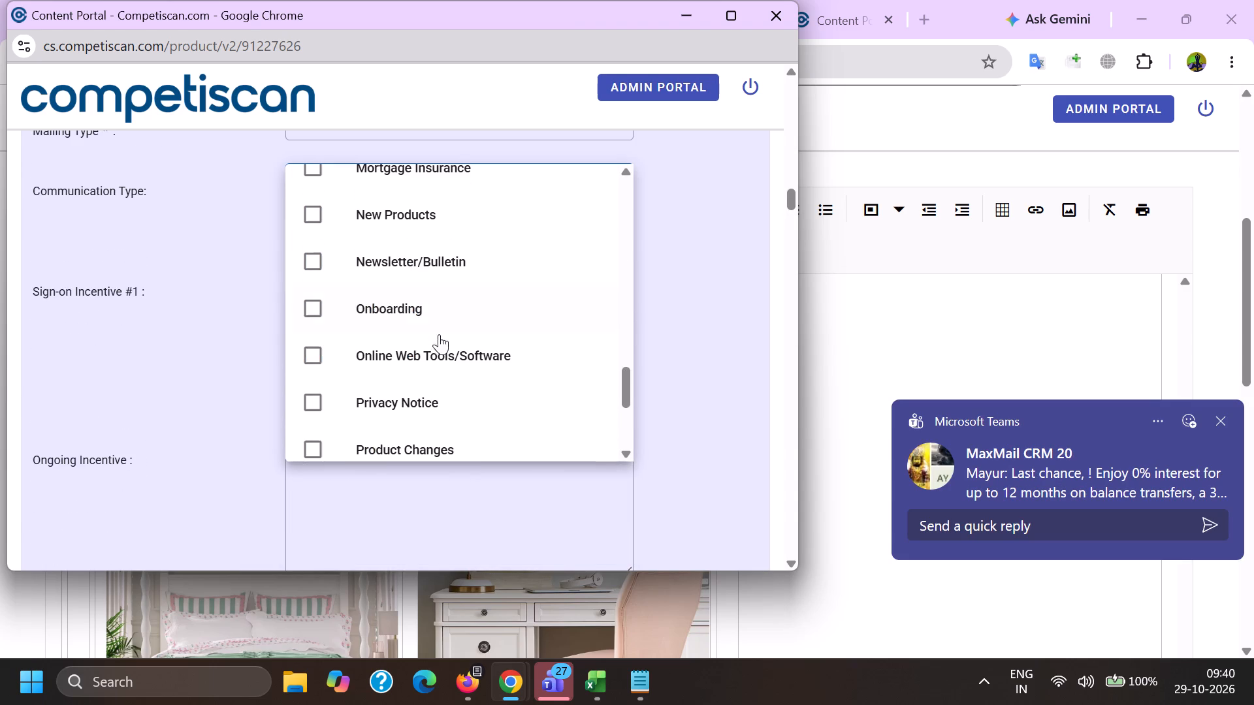
{"action": "scroll", "coordinate": [398, 312], "scroll_direction": "up", "scroll_amount": 1}
{"action": "left_click", "coordinate": [402, 233]}
{"action": "left_click_drag", "start_coordinate": [75, 255], "coordinate": [89, 258]}
Copy "10% back in rewards during the first 30 days from account opening" from product 20952851 into Sign-on Incentive #1.
{"action": "key", "text": "alt+Tab"}
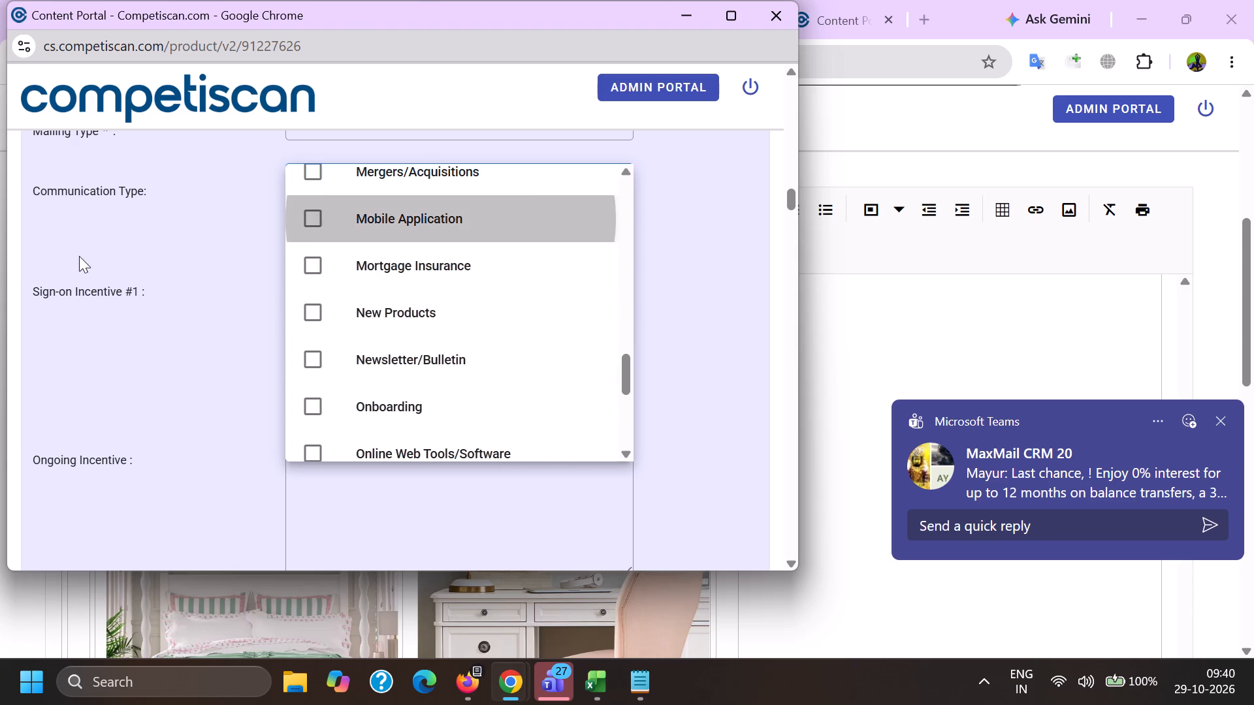
{"action": "left_click", "coordinate": [829, 0]}
{"action": "left_click_drag", "start_coordinate": [889, 275], "coordinate": [95, 229]}
{"action": "key", "text": "ctrl+c"}
{"action": "key", "text": "alt+Tab"}
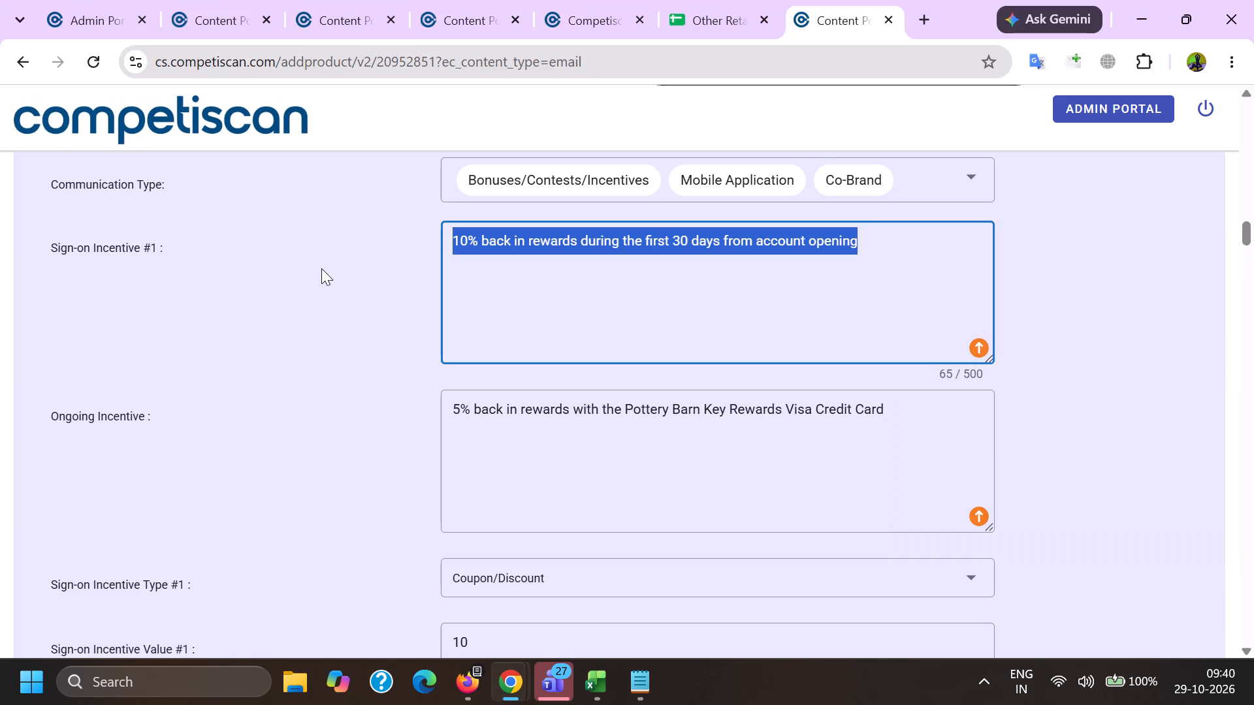
{"action": "left_click", "coordinate": [398, 336]}
{"action": "key", "text": "ctrl+v"}
Copy "5% back in rewards with the Pottery Barn Key Rewards Visa Credit Card" from product 20952851 into Ongoing Incentive.
{"action": "left_click_drag", "start_coordinate": [402, 509], "coordinate": [409, 514]}
{"action": "key", "text": "alt+Tab"}
{"action": "left_click_drag", "start_coordinate": [922, 456], "coordinate": [295, 373]}
{"action": "key", "text": "ctrl+c"}
{"action": "key", "text": "alt+Tab"}
{"action": "key", "text": "ctrl+v"}
Set Sign-on Incentive Type #1 to Coupon/Discount and enter 10.00 as its value and in the field after Sign-on Accelerator Type #1.
{"action": "scroll", "coordinate": [319, 329], "scroll_direction": "down", "scroll_amount": 3}
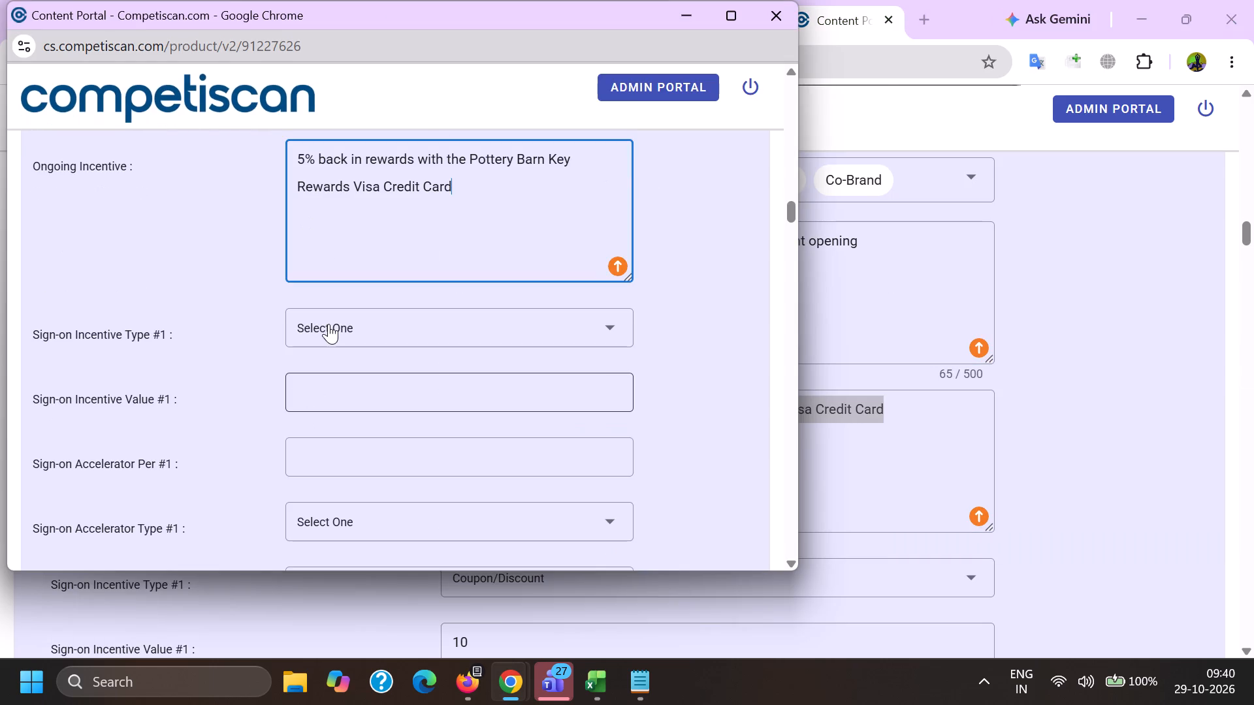
{"action": "left_click", "coordinate": [329, 324]}
{"action": "scroll", "coordinate": [327, 329], "scroll_direction": "down", "scroll_amount": 8}
{"action": "left_click", "coordinate": [354, 426]}
{"action": "left_click_drag", "start_coordinate": [144, 402], "coordinate": [176, 407]}
{"action": "left_click", "coordinate": [310, 378]}
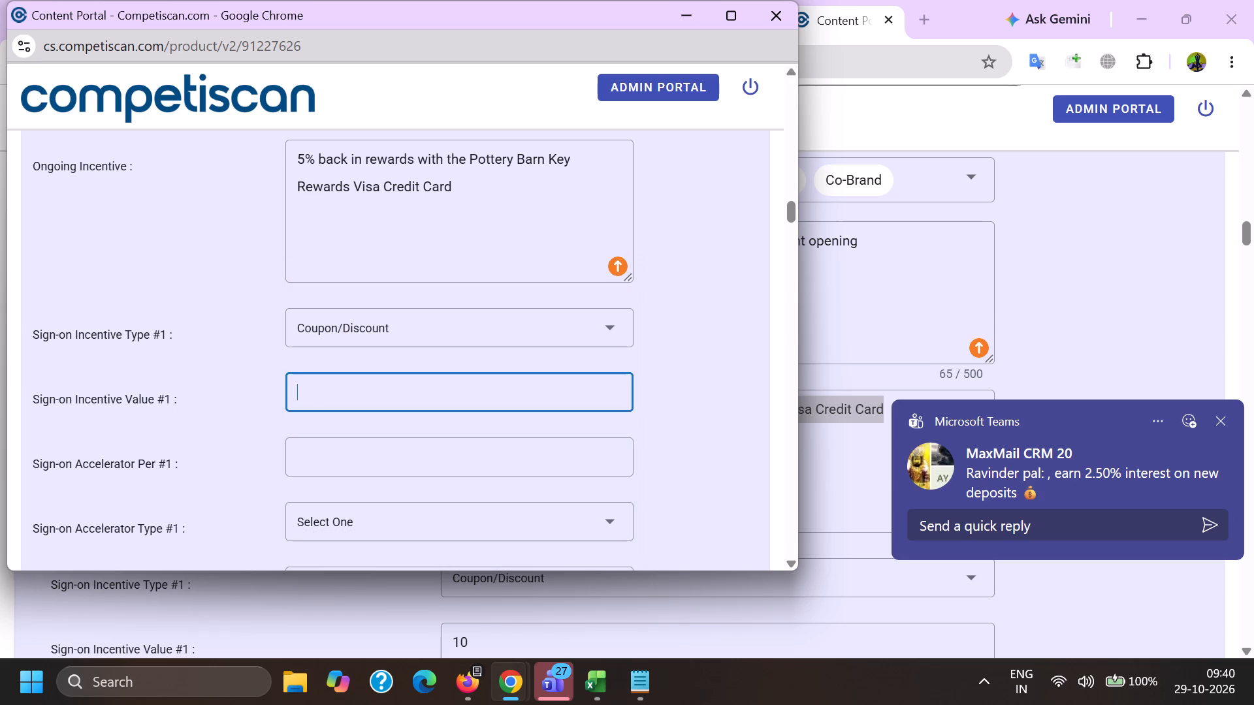
{"action": "key", "text": "1"}
{"action": "type", "text": "0.0"}
{"action": "key", "text": "0"}
{"action": "key", "text": "Tab"}
{"action": "key", "text": "Tab"}
{"action": "key", "text": "Tab"}
{"action": "type", "text": "10.00"}
Set Sign-on Incentive Window (months) #1 to 1 and Sign-on Fixed date #1 to Yes.
{"action": "key", "text": "Tab"}
{"action": "key", "text": "Tab"}
{"action": "key", "text": "Tab"}
{"action": "key", "text": "1"}
{"action": "scroll", "coordinate": [312, 374], "scroll_direction": "down", "scroll_amount": 2}
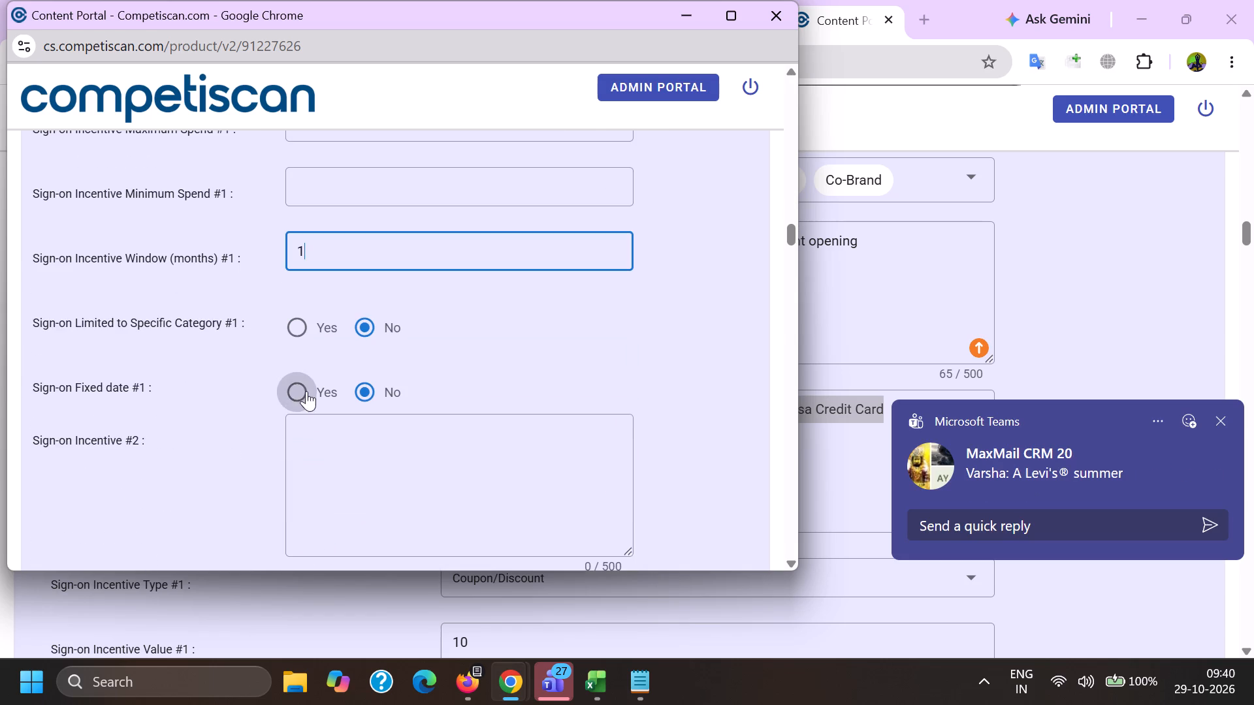
{"action": "left_click", "coordinate": [308, 386]}
Choose the Application Type and set the Card Network to Visa in the Payment Card Offer Details.
{"action": "scroll", "coordinate": [308, 384], "scroll_direction": "down", "scroll_amount": 20}
{"action": "scroll", "coordinate": [308, 384], "scroll_direction": "down", "scroll_amount": 5}
{"action": "scroll", "coordinate": [330, 265], "scroll_direction": "up", "scroll_amount": 4}
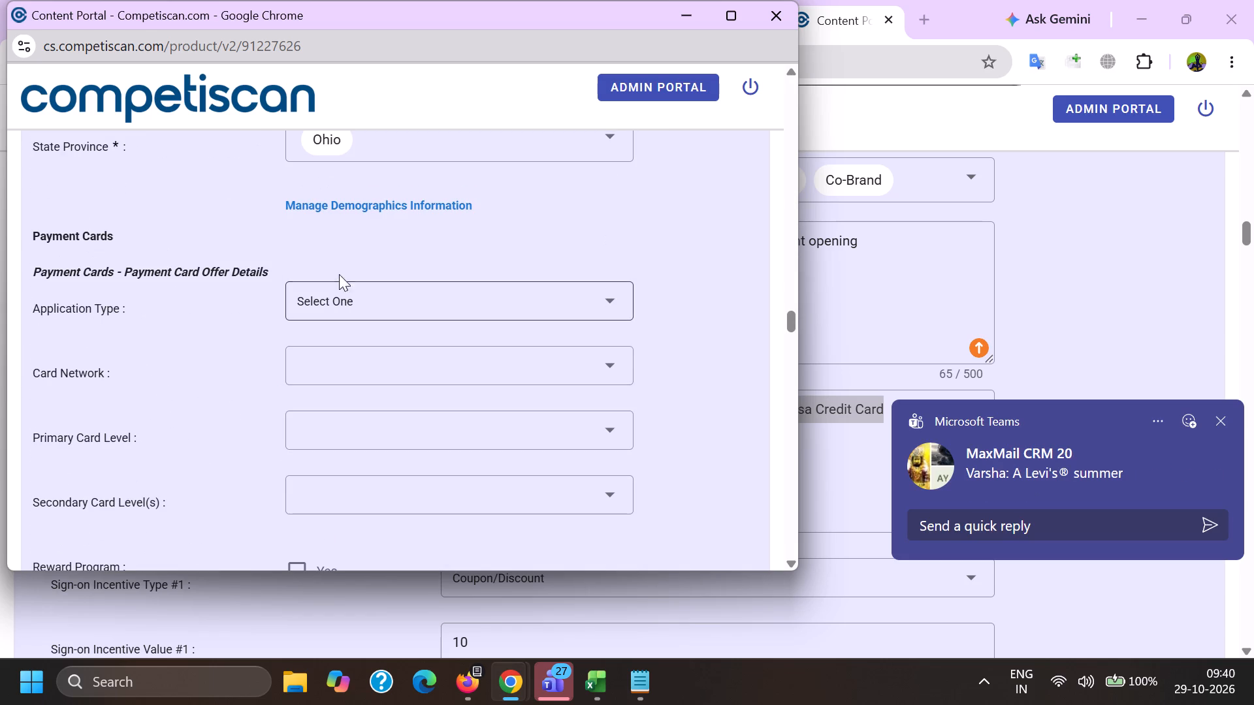
{"action": "left_click", "coordinate": [321, 299]}
{"action": "left_click", "coordinate": [365, 384]}
{"action": "left_click_drag", "start_coordinate": [191, 397], "coordinate": [207, 399]}
{"action": "left_click", "coordinate": [352, 379]}
{"action": "scroll", "coordinate": [382, 254], "scroll_direction": "down", "scroll_amount": 2}
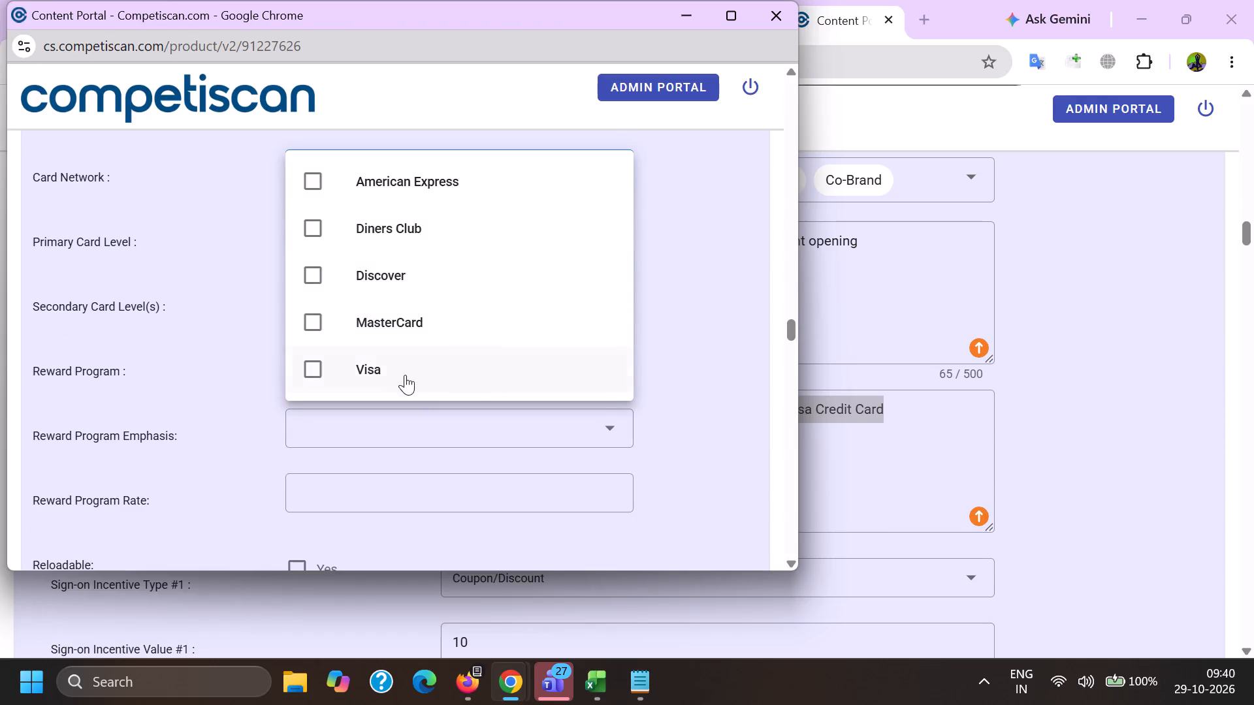
{"action": "left_click", "coordinate": [404, 373]}
{"action": "left_click_drag", "start_coordinate": [104, 352], "coordinate": [123, 351]}
Set the Primary Card Level to Visa Signature and mark Reward Program as Yes.
{"action": "left_click", "coordinate": [342, 259]}
{"action": "scroll", "coordinate": [337, 373], "scroll_direction": "down", "scroll_amount": 7}
{"action": "left_click", "coordinate": [388, 434]}
{"action": "left_click", "coordinate": [173, 430]}
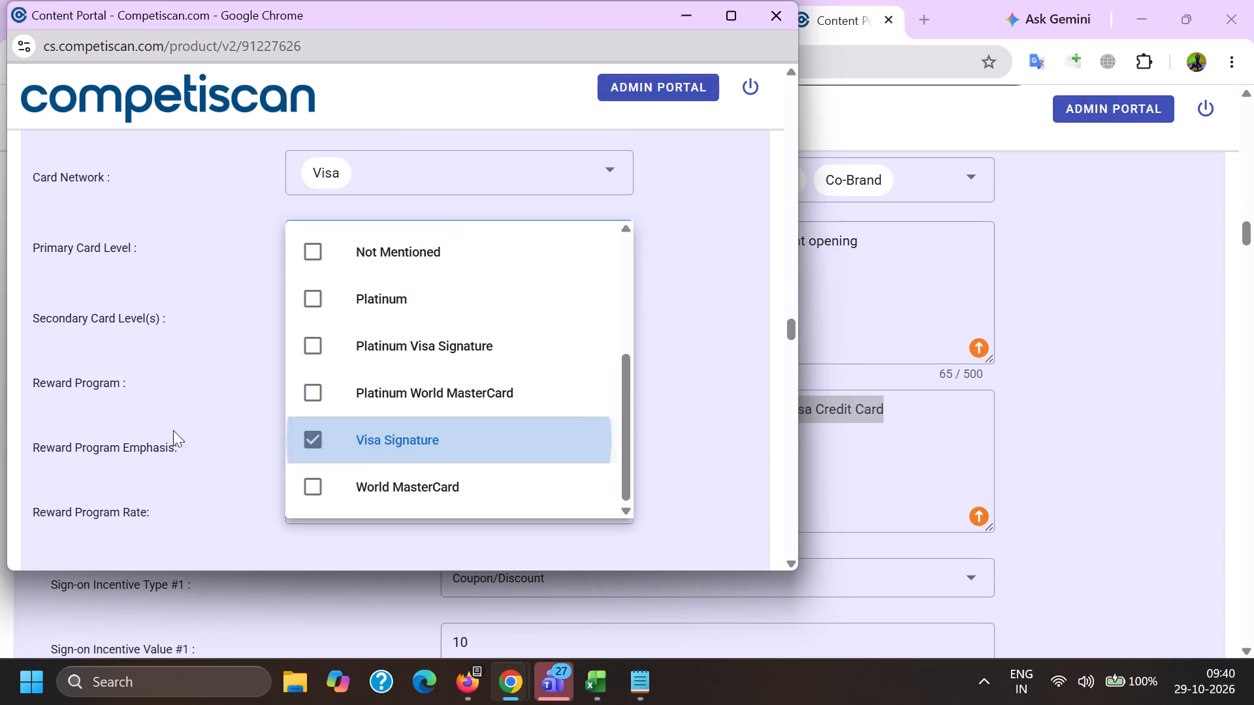
{"action": "left_click", "coordinate": [298, 388]}
{"action": "double_click", "coordinate": [208, 431]}
Mark Credit Card Mentioned in the Retail Credit section and submit the product form.
{"action": "key", "text": "End"}
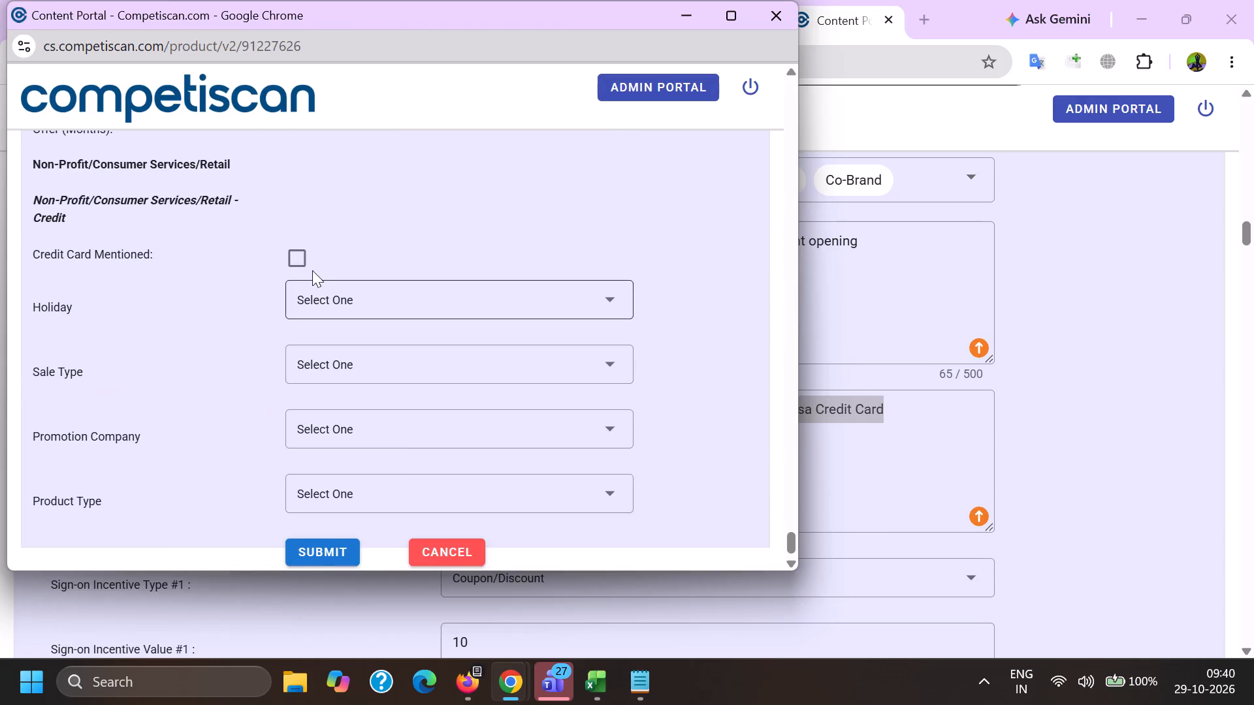
{"action": "left_click", "coordinate": [303, 260]}
{"action": "left_click", "coordinate": [332, 551]}
Switch to Firefox and refresh the E-Glacier list of e.pbteen.com emails.
{"action": "key", "text": "alt+Tab"}
{"action": "left_click", "coordinate": [315, 0]}
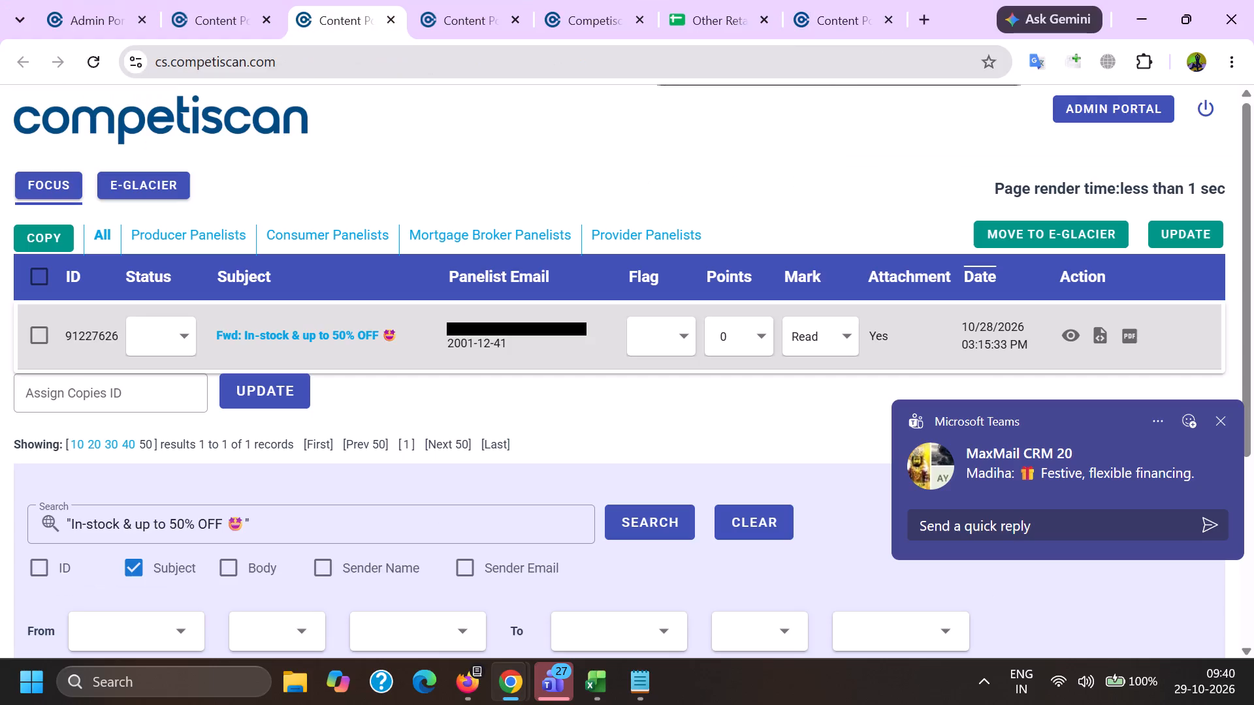
{"action": "left_click", "coordinate": [470, 679]}
{"action": "left_click", "coordinate": [311, 599]}
{"action": "scroll", "coordinate": [159, 324], "scroll_direction": "up", "scroll_amount": 1}
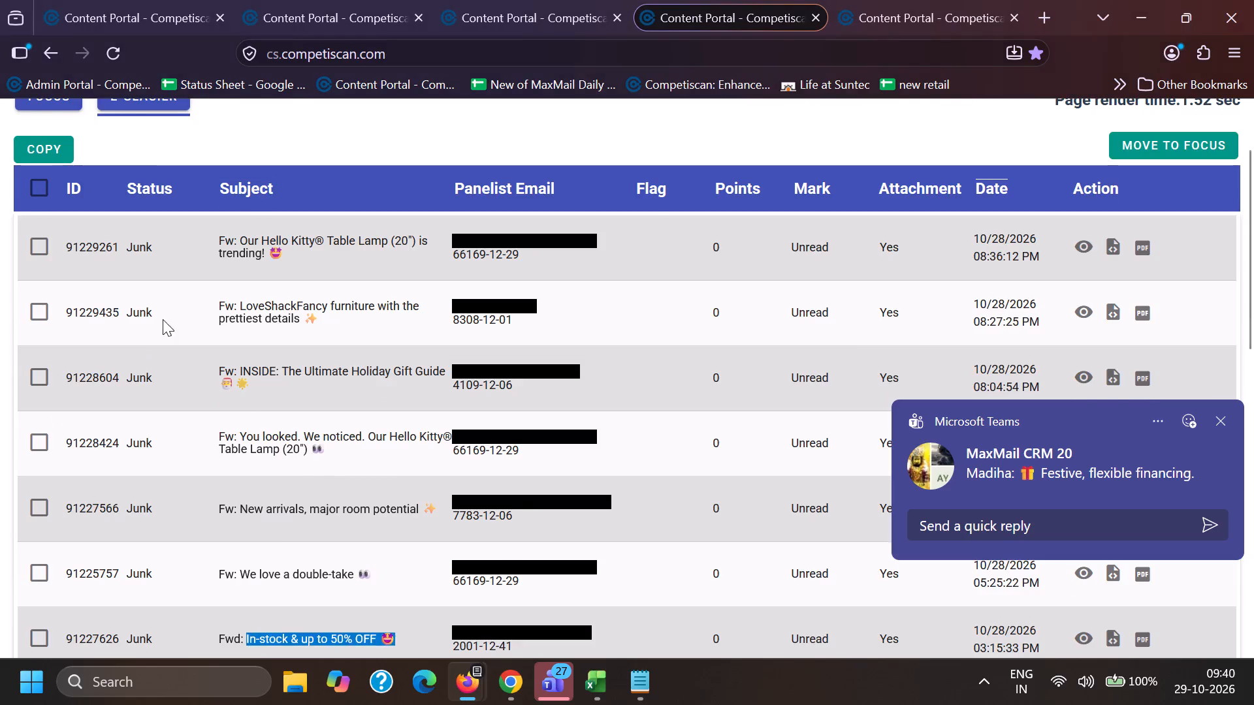
{"action": "scroll", "coordinate": [163, 319], "scroll_direction": "up", "scroll_amount": 2}
{"action": "left_click", "coordinate": [144, 215]}
{"action": "left_click", "coordinate": [143, 208]}
Refresh and check the other open Content Portal email lists in Firefox, ending on the e.pbteen.com E-Glacier list.
{"action": "left_click", "coordinate": [328, 0]}
{"action": "left_click", "coordinate": [479, 0]}
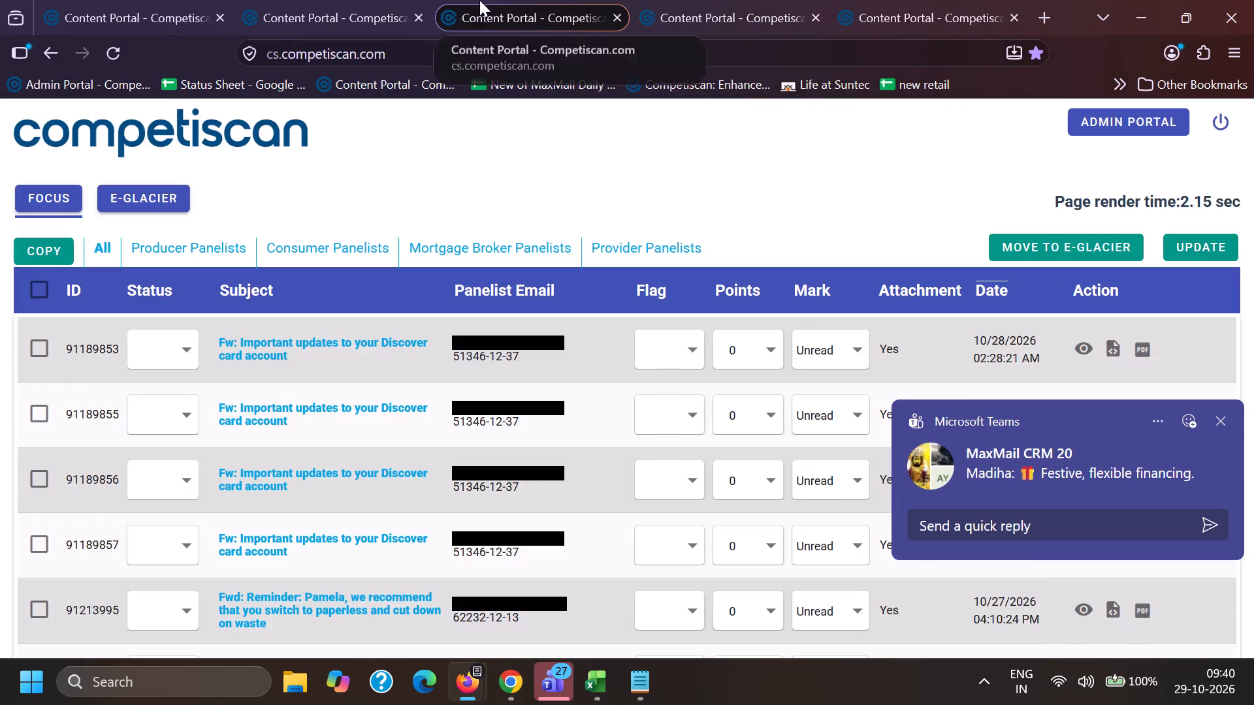
{"action": "left_click", "coordinate": [702, 0]}
{"action": "left_click", "coordinate": [393, 0]}
{"action": "scroll", "coordinate": [604, 575], "scroll_direction": "down", "scroll_amount": 2}
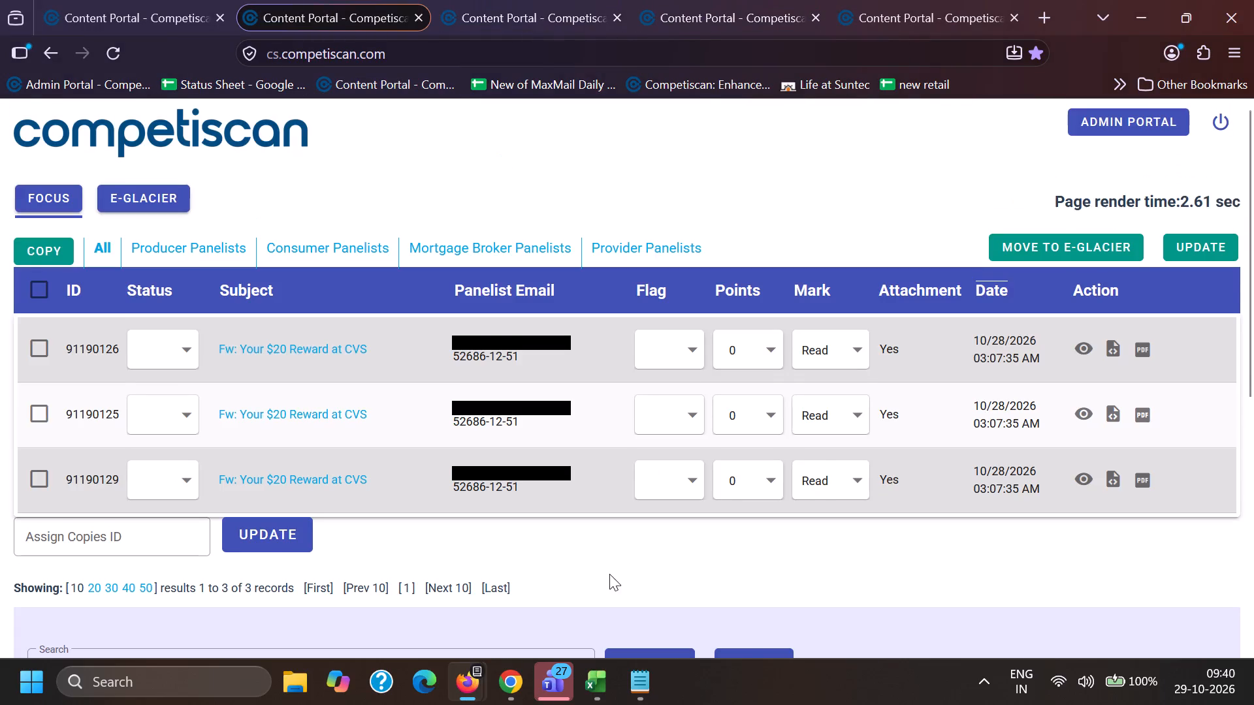
{"action": "left_click", "coordinate": [630, 477]}
{"action": "left_click", "coordinate": [222, 0]}
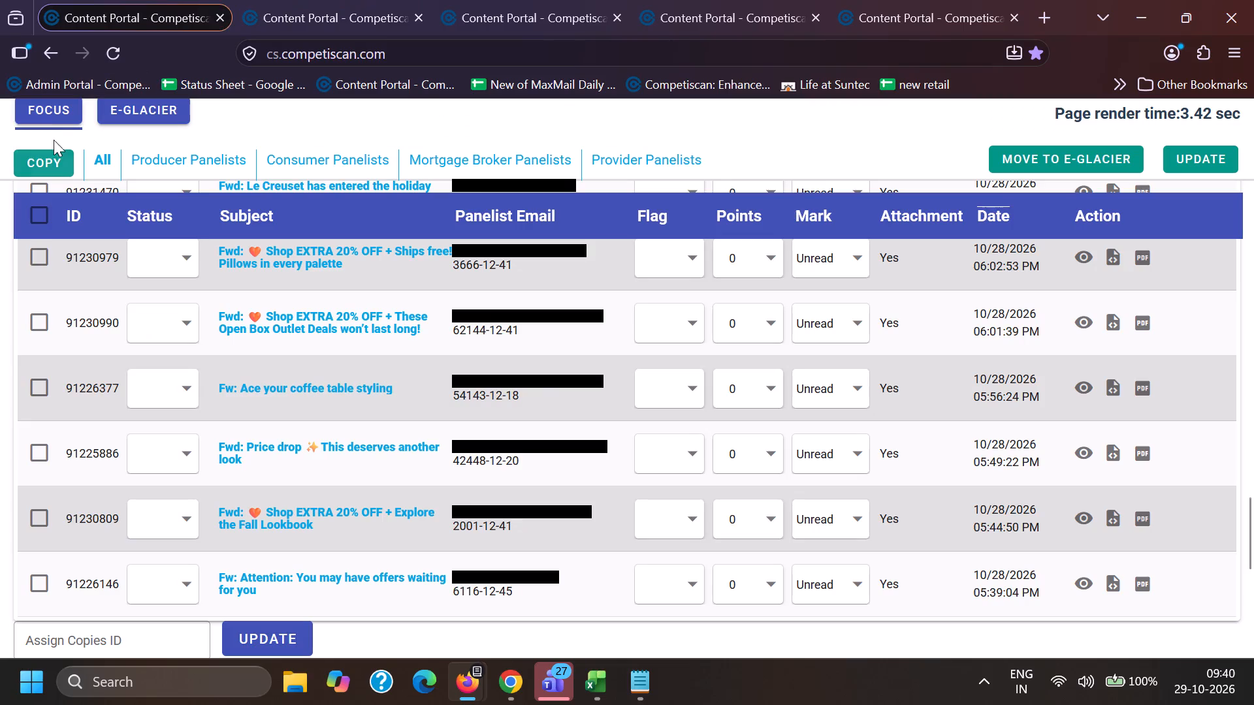
{"action": "left_click", "coordinate": [47, 111]}
{"action": "left_click", "coordinate": [281, 0]}
{"action": "left_click", "coordinate": [487, 0]}
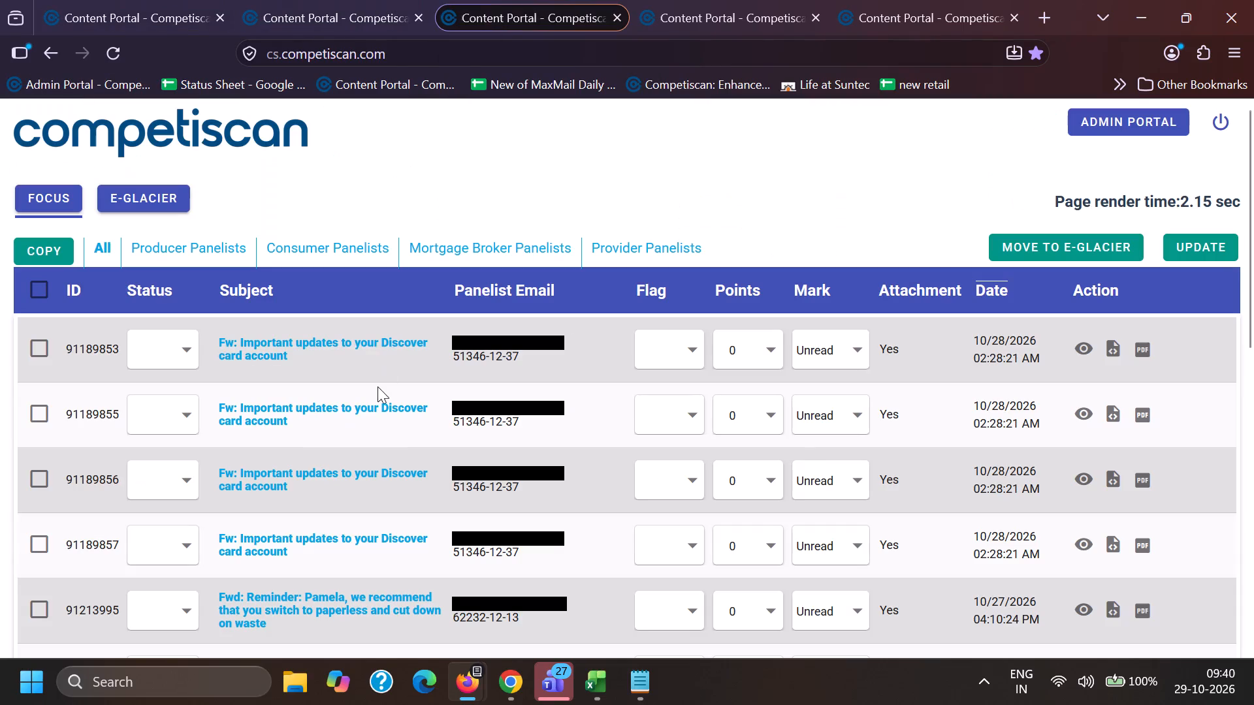
{"action": "left_click", "coordinate": [845, 0]}
{"action": "left_click", "coordinate": [743, 0]}
{"action": "left_click", "coordinate": [914, 0]}
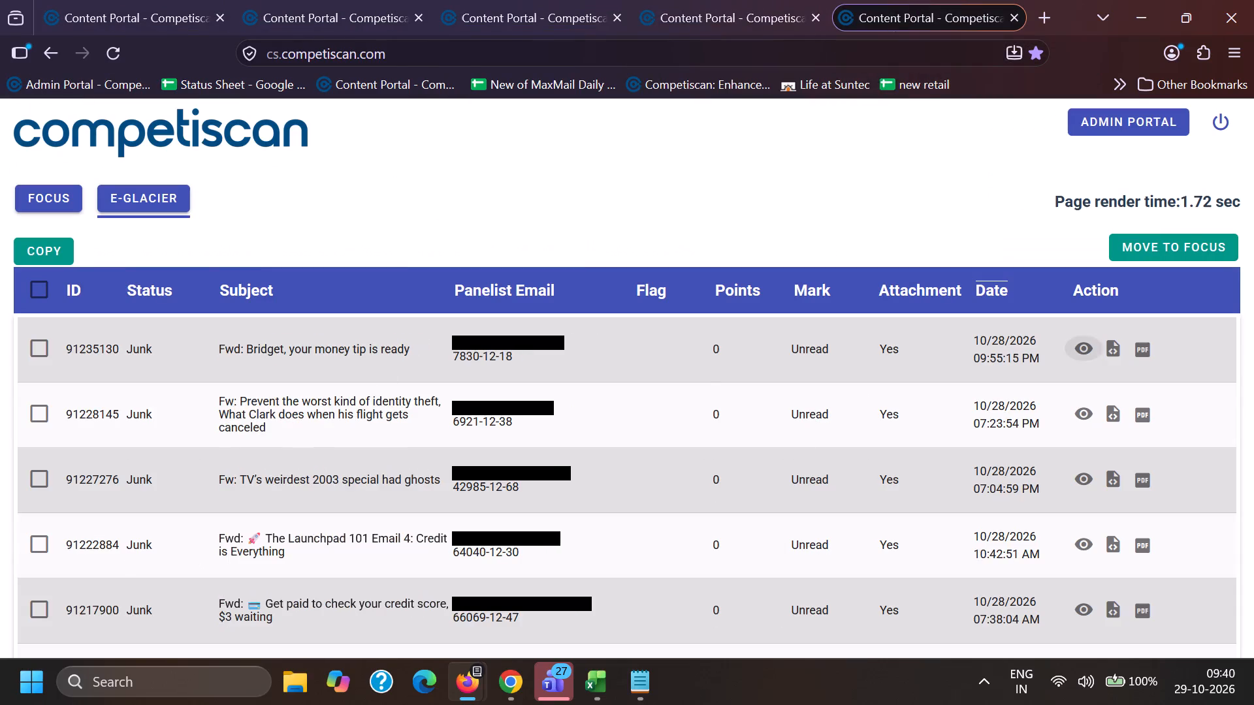
{"action": "left_click", "coordinate": [824, 0]}
Copy the subject of email 91190769 and search the Focus list in Chrome for "A LoveShackFancy dreamboard come true ✨".
{"action": "scroll", "coordinate": [251, 555], "scroll_direction": "down", "scroll_amount": 1}
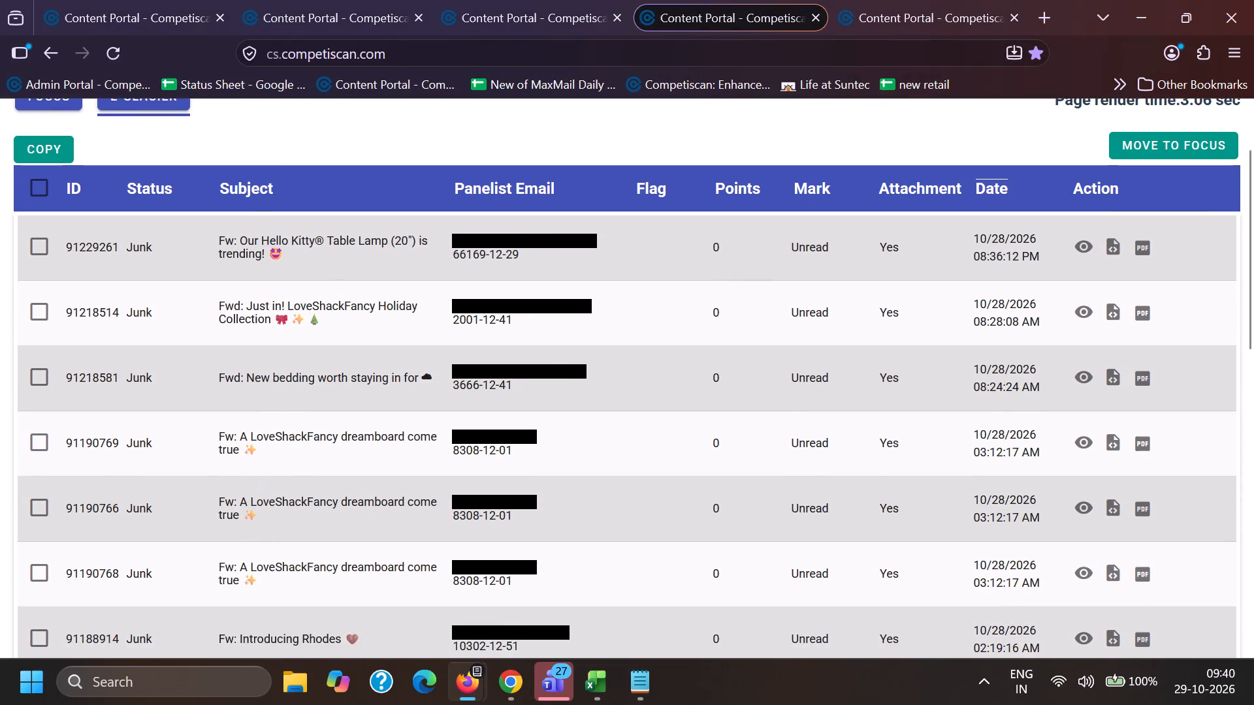
{"action": "left_click_drag", "start_coordinate": [238, 429], "coordinate": [291, 455]}
{"action": "key", "text": "ctrl+c"}
{"action": "key", "text": "ctrl+c"}
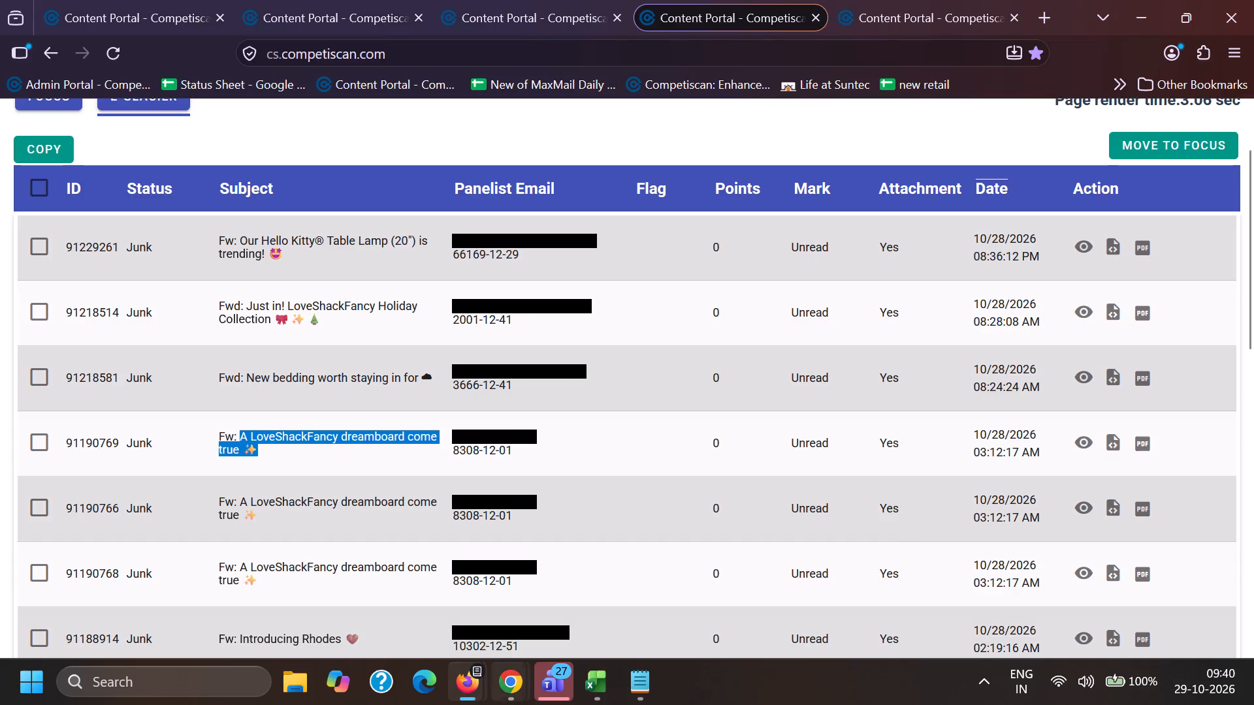
{"action": "left_click", "coordinate": [506, 691]}
{"action": "left_click", "coordinate": [276, 568]}
{"action": "left_click_drag", "start_coordinate": [438, 524], "coordinate": [0, 530]}
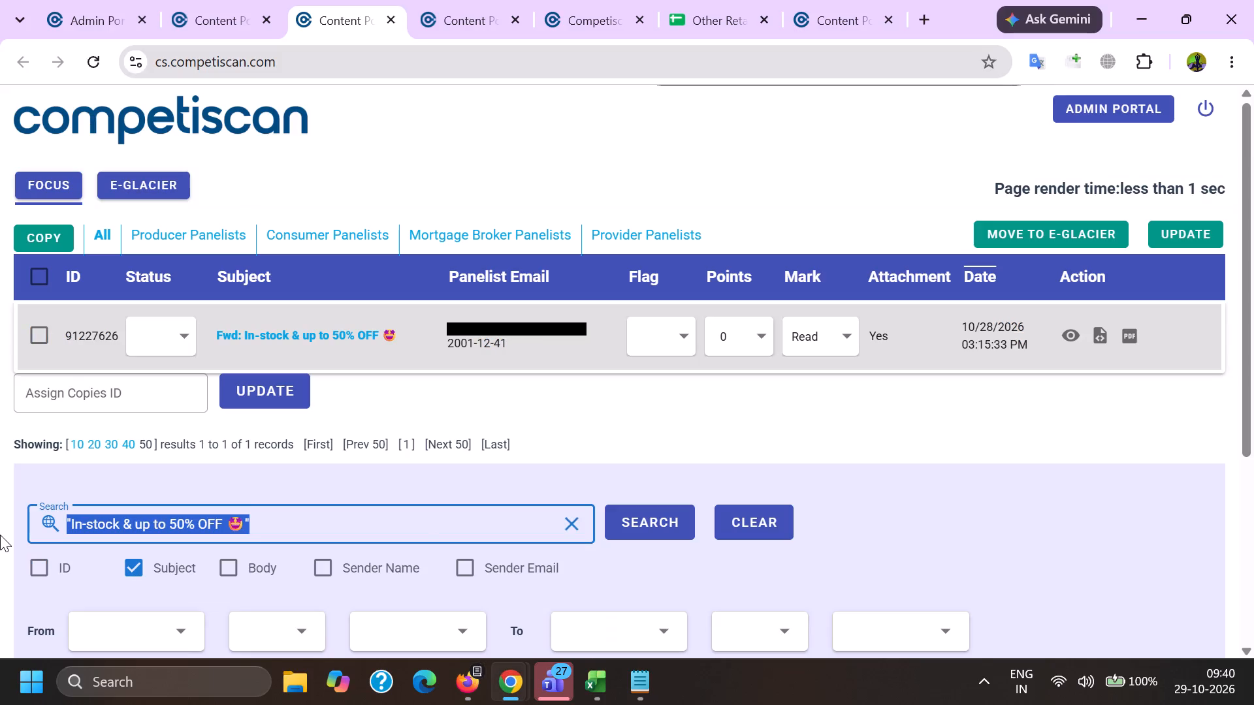
{"action": "key", "text": "BackSpace"}
{"action": "key", "text": "shift+quotedbl"}
{"action": "key", "text": "ctrl+v"}
{"action": "key", "text": "shift+quotedbl"}
{"action": "key", "text": "Return"}
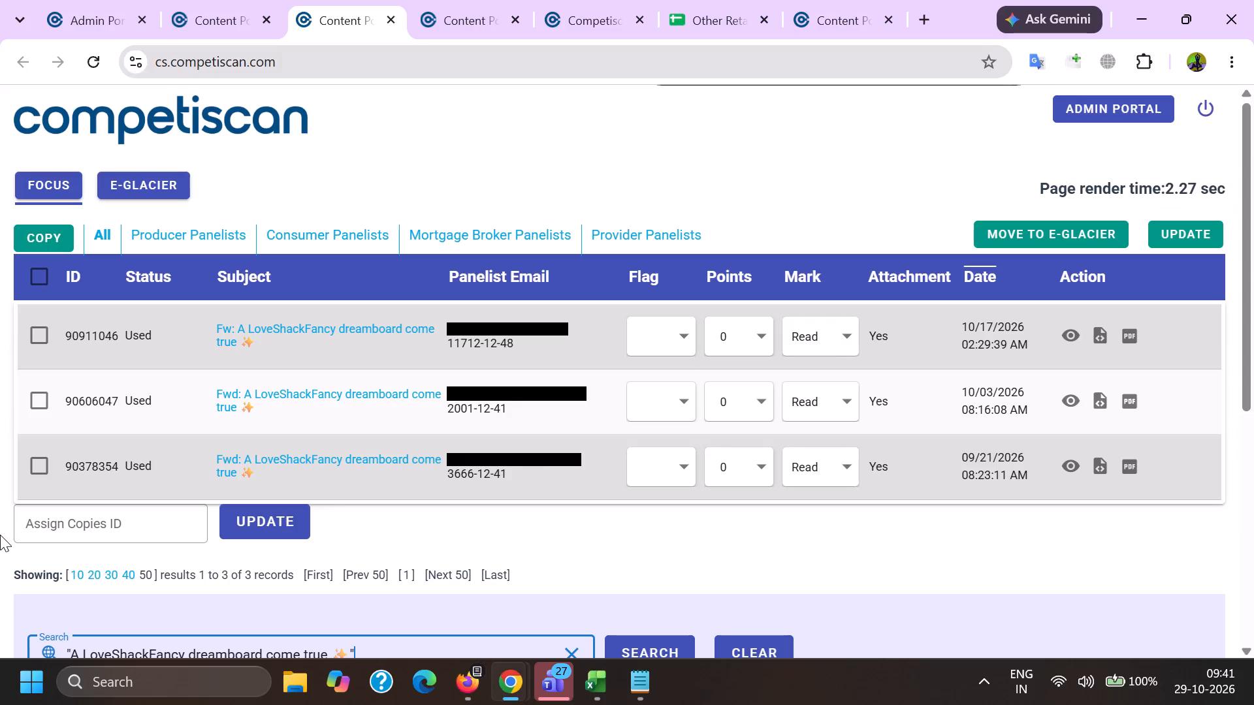
Copy the subject of junk email 91188916 from Firefox and search Chrome's Focus list for the quoted "Introducing Rhodes" subject.
{"action": "key", "text": "alt+Tab"}
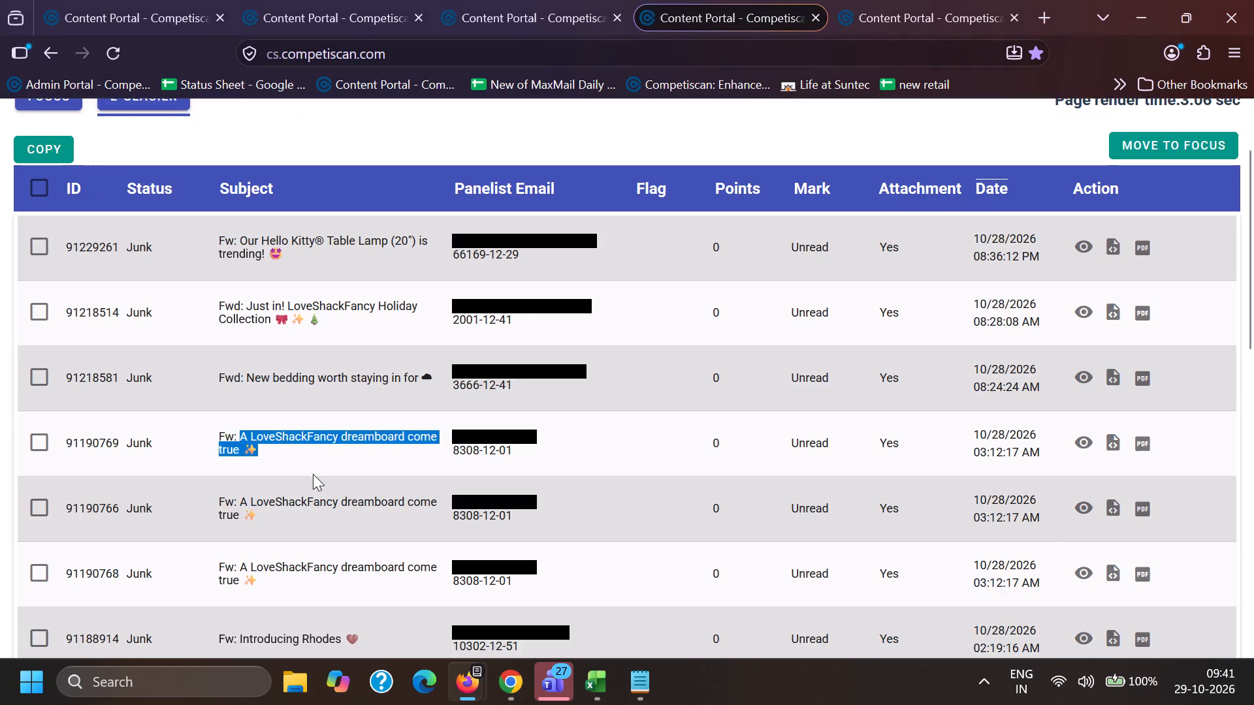
{"action": "scroll", "coordinate": [310, 479], "scroll_direction": "down", "scroll_amount": 2}
{"action": "left_click_drag", "start_coordinate": [238, 344], "coordinate": [455, 345]}
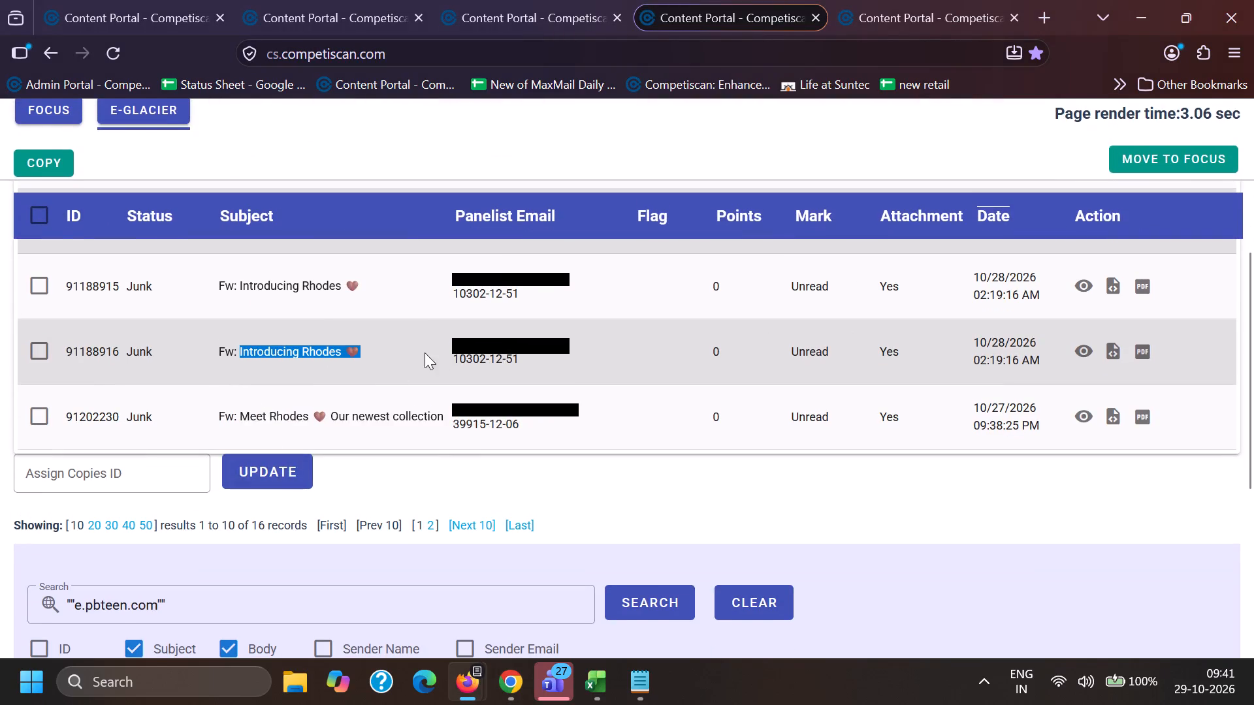
{"action": "key", "text": "ctrl+c"}
{"action": "key", "text": "alt+Tab"}
{"action": "left_click_drag", "start_coordinate": [391, 655], "coordinate": [0, 644]}
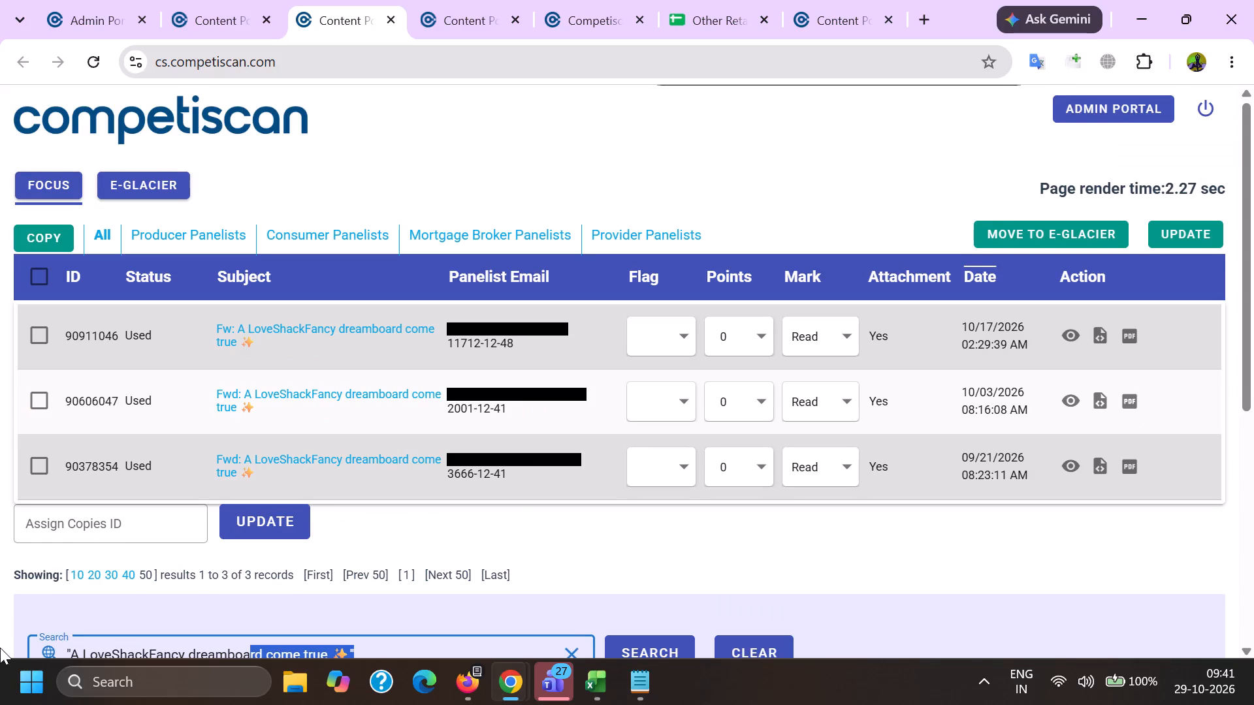
{"action": "key", "text": "BackSpace"}
{"action": "key", "text": "shift+quotedbl"}
{"action": "key", "text": "ctrl+v"}
{"action": "key", "text": "shift+quotedbl"}
{"action": "key", "text": "Return"}
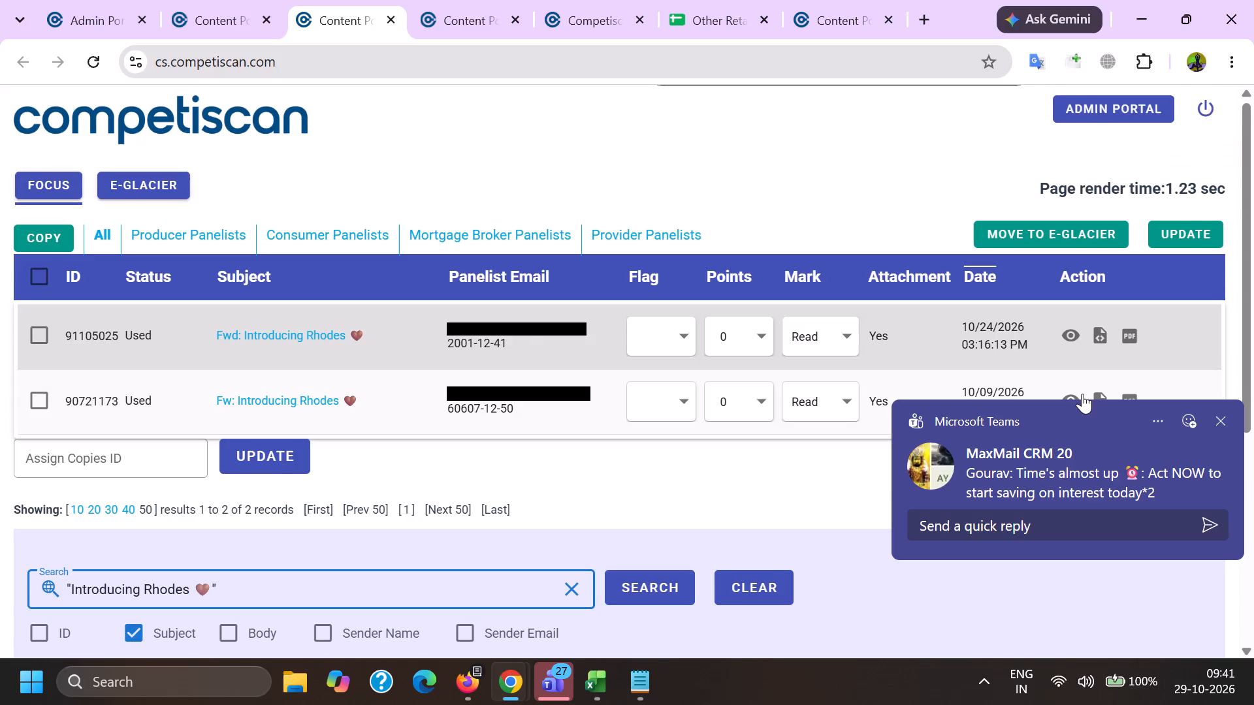
Preview the Used "Introducing Rhodes" emails 90721173 and 91105025 and examine their content down to the lower part.
{"action": "left_click", "coordinate": [1079, 394]}
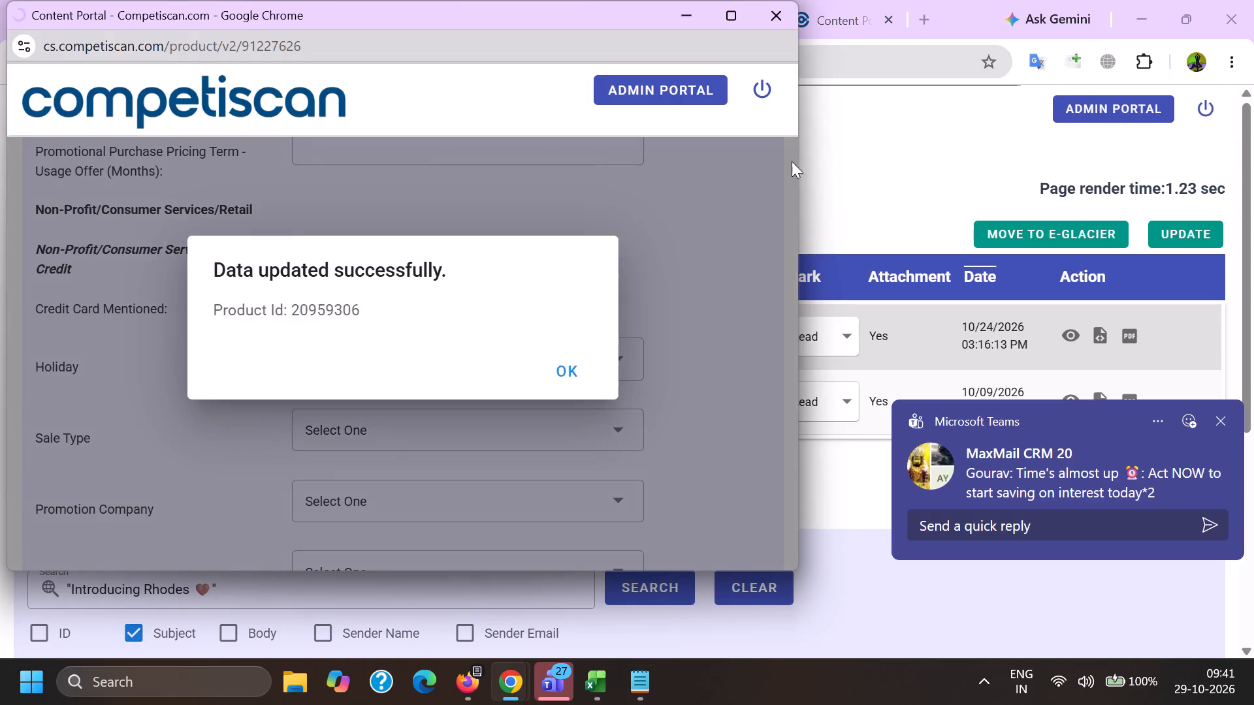
{"action": "left_click_drag", "start_coordinate": [791, 91], "coordinate": [798, 454]}
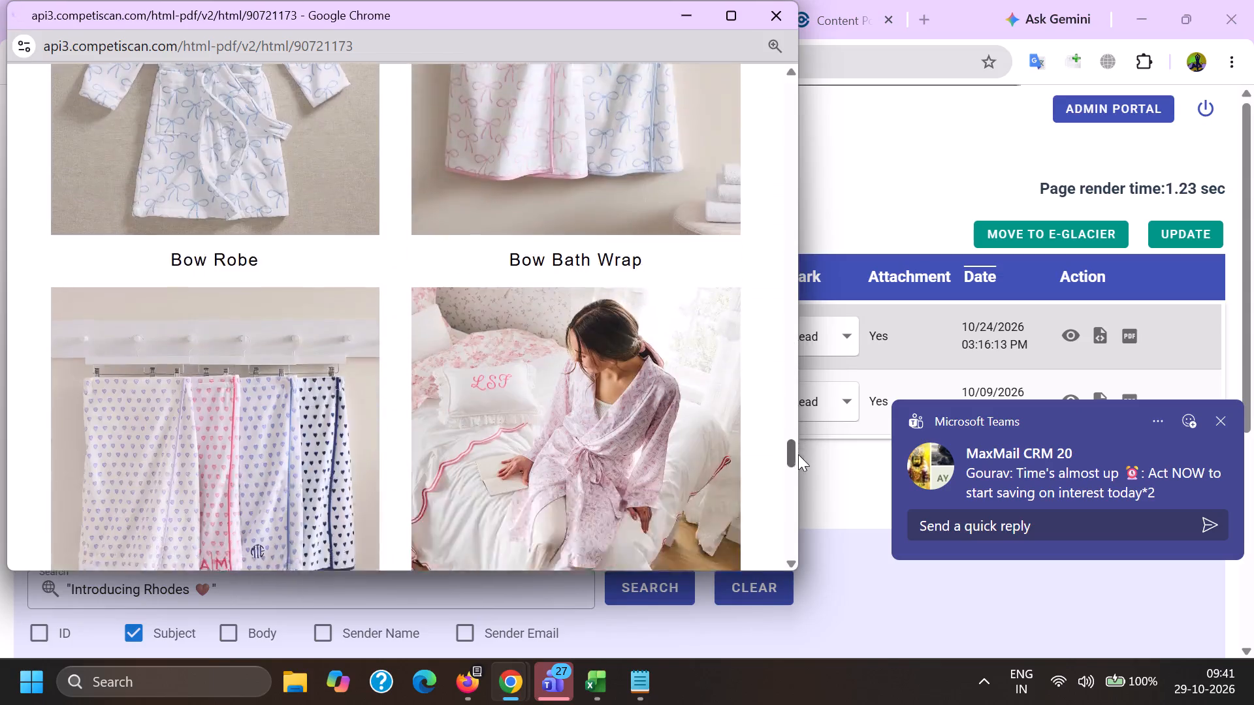
{"action": "left_click_drag", "start_coordinate": [798, 454], "coordinate": [798, 477]}
{"action": "key", "text": "alt+Tab"}
{"action": "left_click", "coordinate": [1076, 345]}
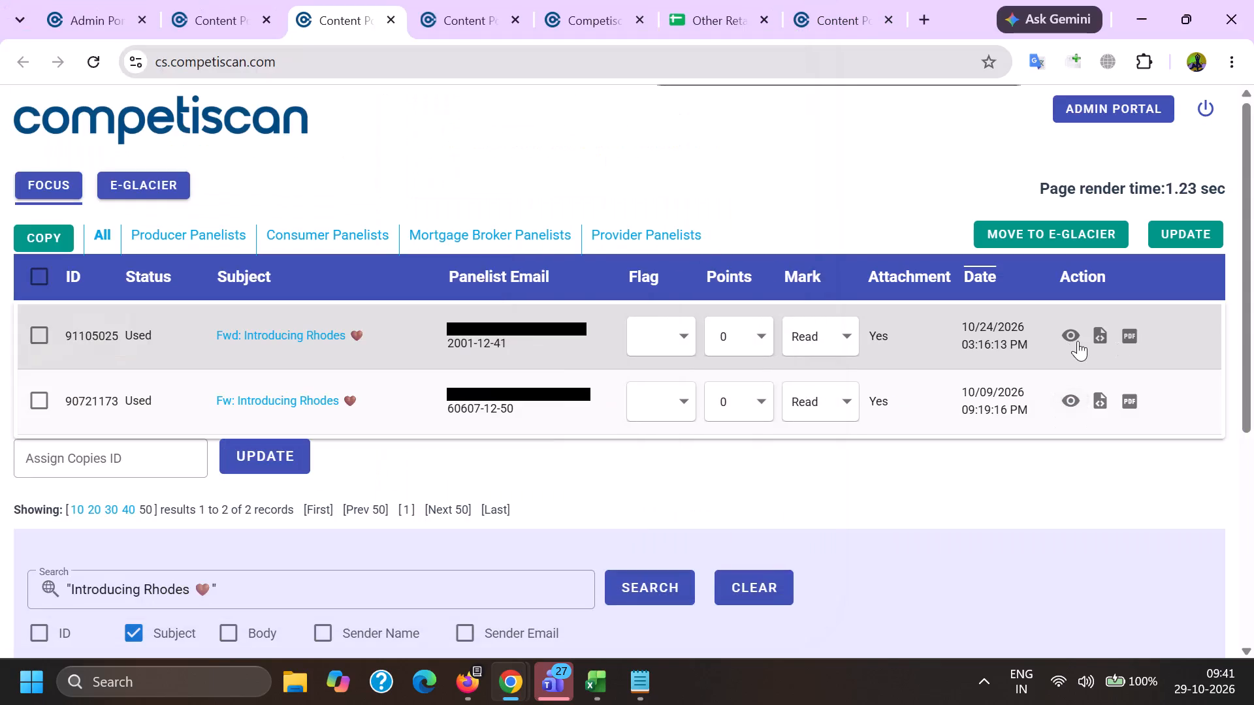
{"action": "left_click", "coordinate": [1078, 341]}
{"action": "left_click_drag", "start_coordinate": [796, 97], "coordinate": [790, 401]}
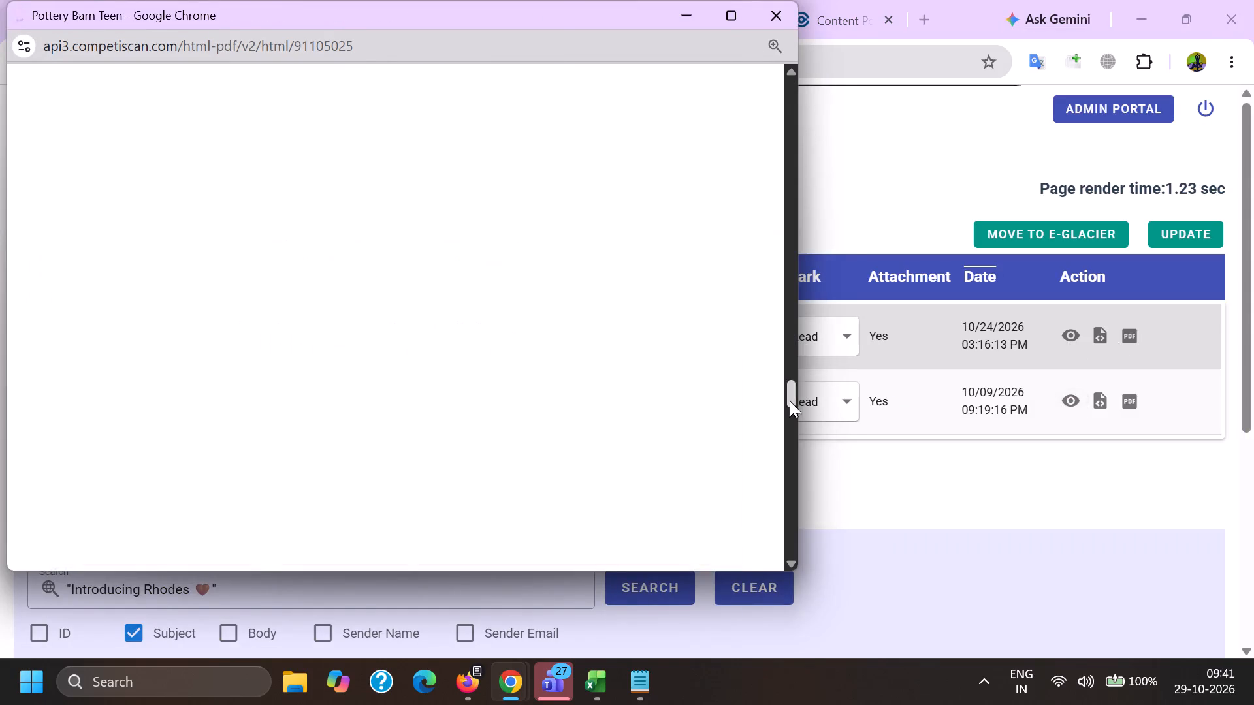
{"action": "left_click_drag", "start_coordinate": [790, 401], "coordinate": [801, 467]}
{"action": "key", "text": "alt+Tab"}
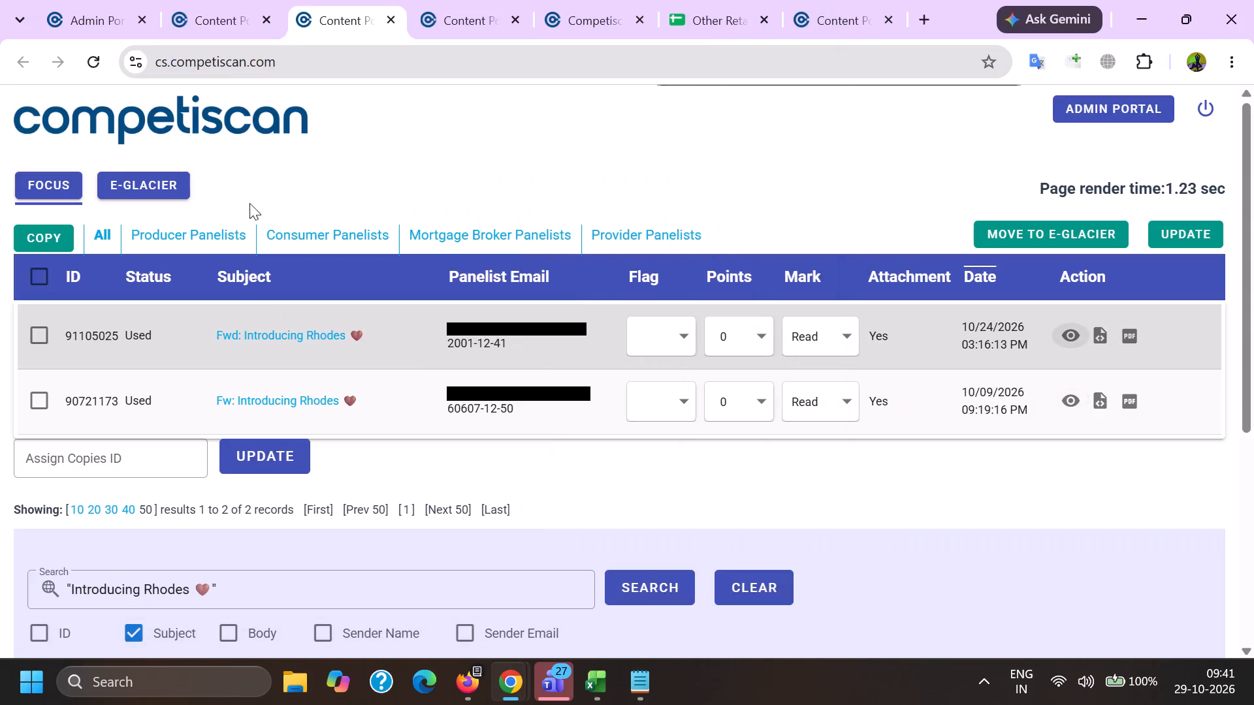
Search the E-Glacier list in Chrome for the quoted "Introducing Rhodes" subject.
{"action": "left_click_drag", "start_coordinate": [205, 0], "coordinate": [206, 10]}
{"action": "left_click", "coordinate": [304, 374]}
{"action": "left_click_drag", "start_coordinate": [331, 382], "coordinate": [5, 420]}
{"action": "key", "text": "BackSpace"}
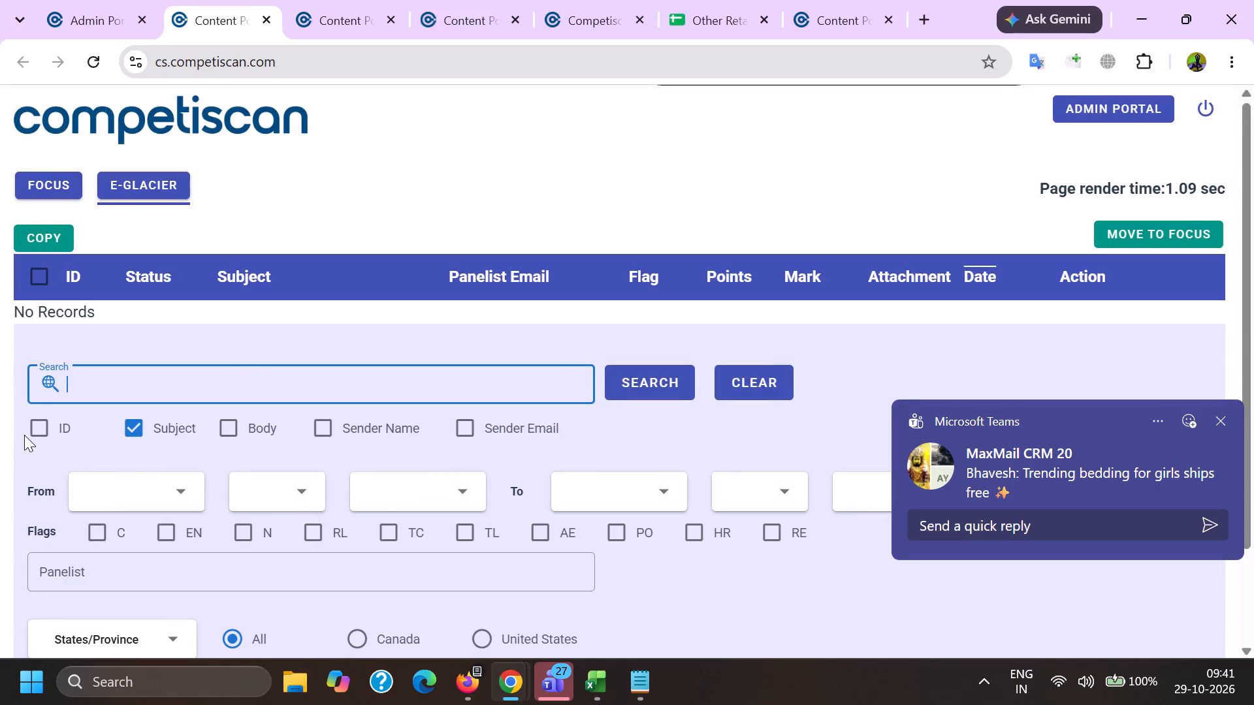
{"action": "key", "text": "shift+quotedbl"}
{"action": "key", "text": "ctrl+v"}
{"action": "key", "text": "shift+quotedbl"}
{"action": "key", "text": "Return"}
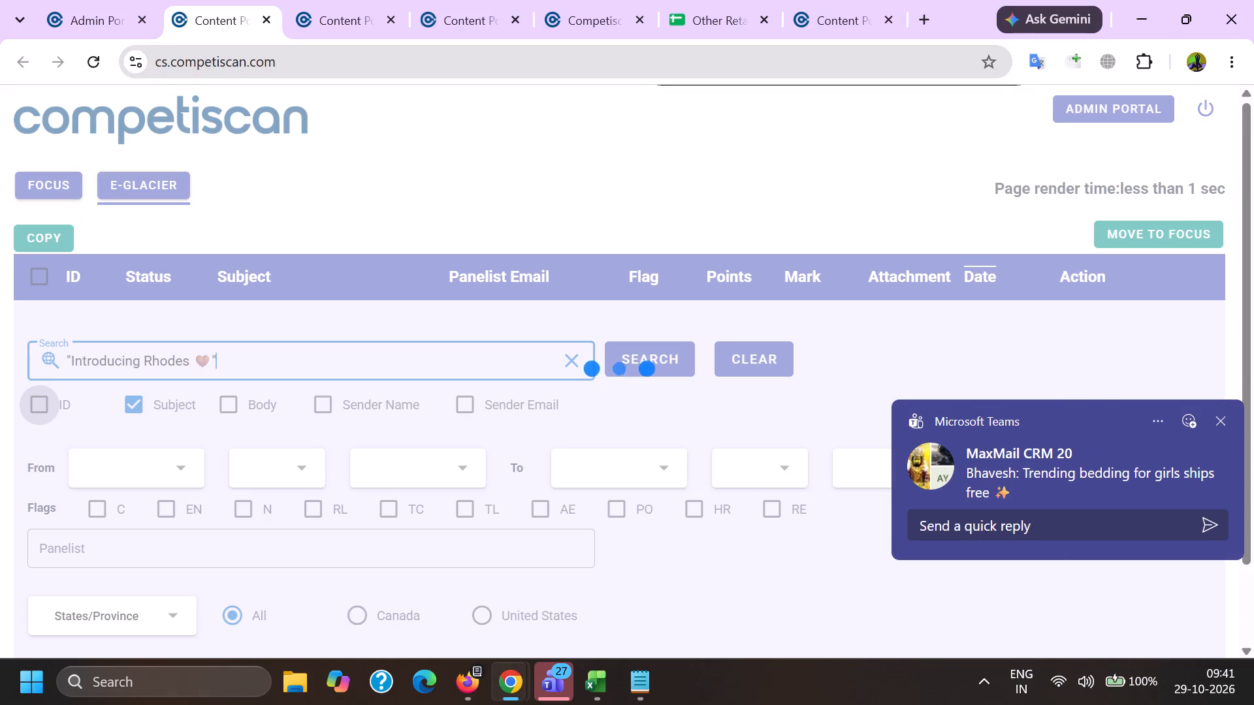
Preview the junk "Introducing Rhodes" emails 91188916, 91188915 and 91188914 in turn and examine their lower product sections.
{"action": "scroll", "coordinate": [308, 334], "scroll_direction": "down", "scroll_amount": 1}
{"action": "left_click", "coordinate": [1073, 360]}
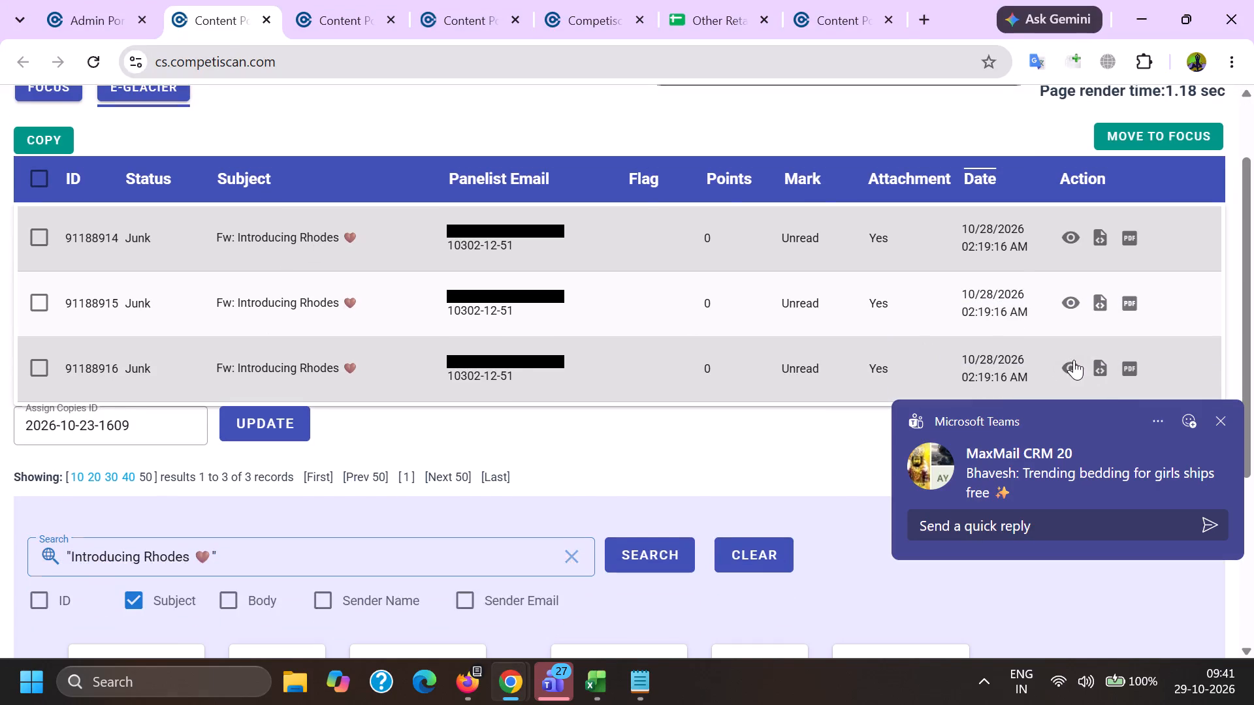
{"action": "left_click_drag", "start_coordinate": [792, 94], "coordinate": [767, 354]}
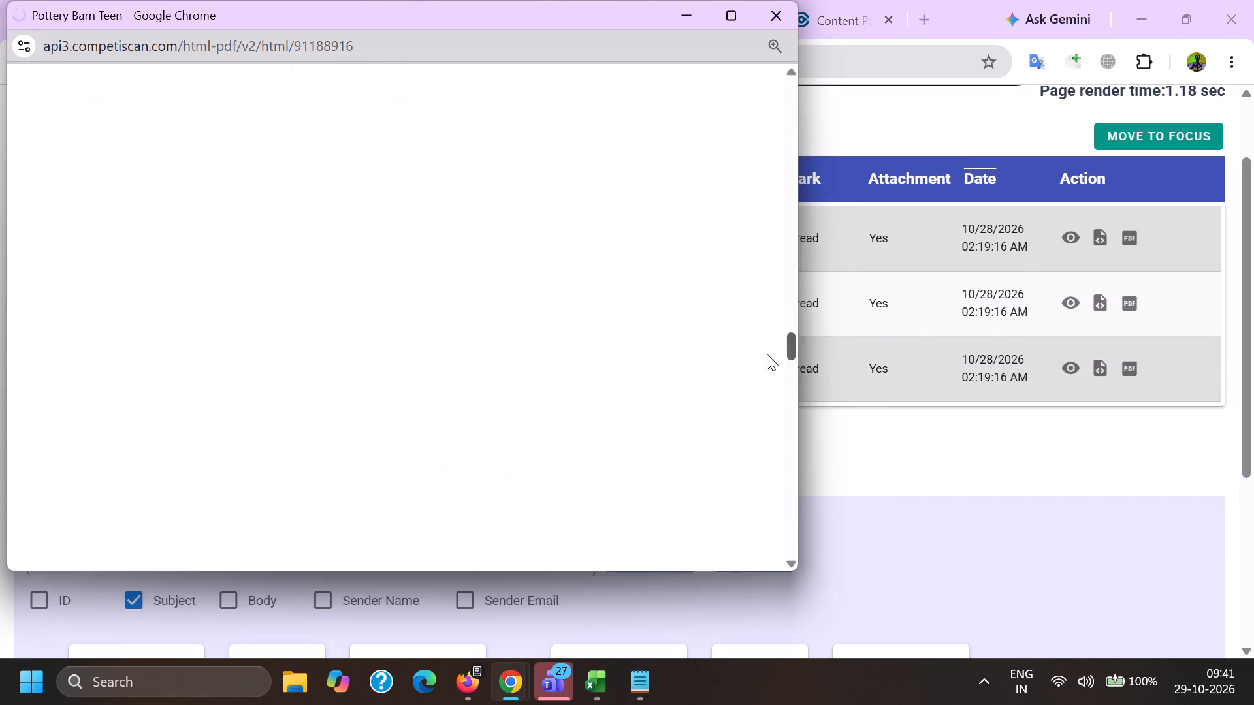
{"action": "left_click_drag", "start_coordinate": [767, 354], "coordinate": [785, 493]}
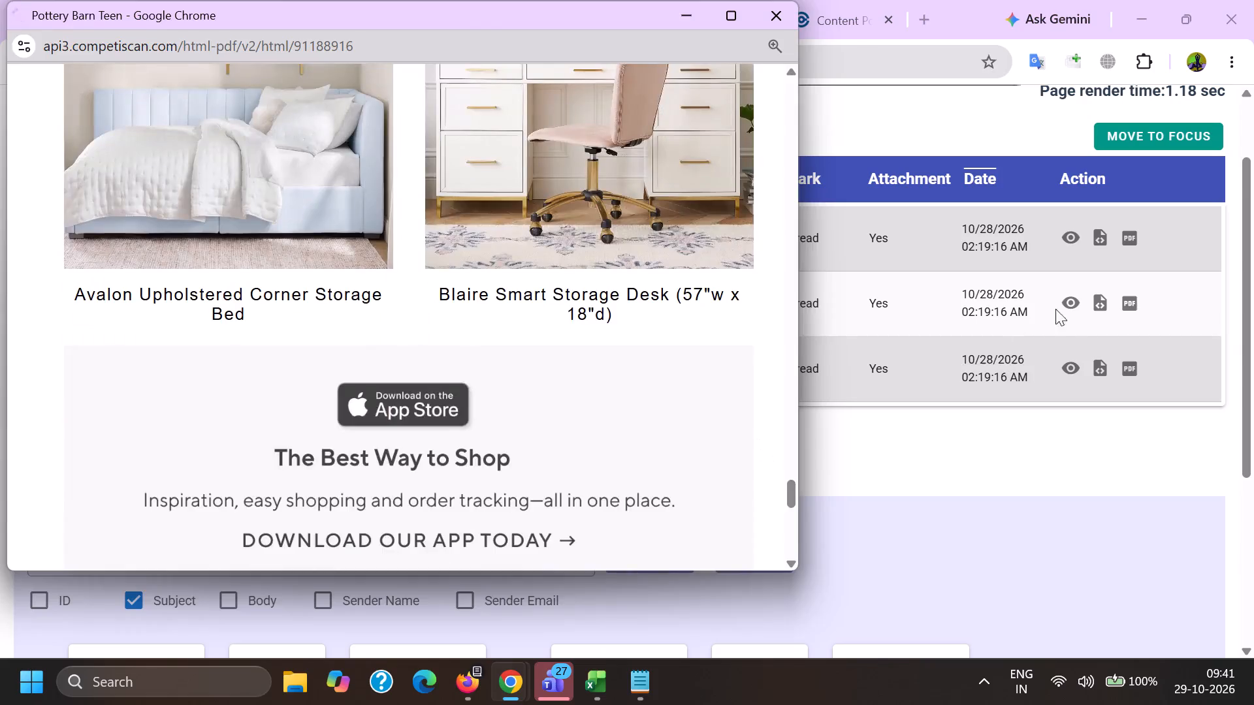
{"action": "left_click", "coordinate": [1057, 307]}
{"action": "left_click_drag", "start_coordinate": [796, 100], "coordinate": [786, 433]}
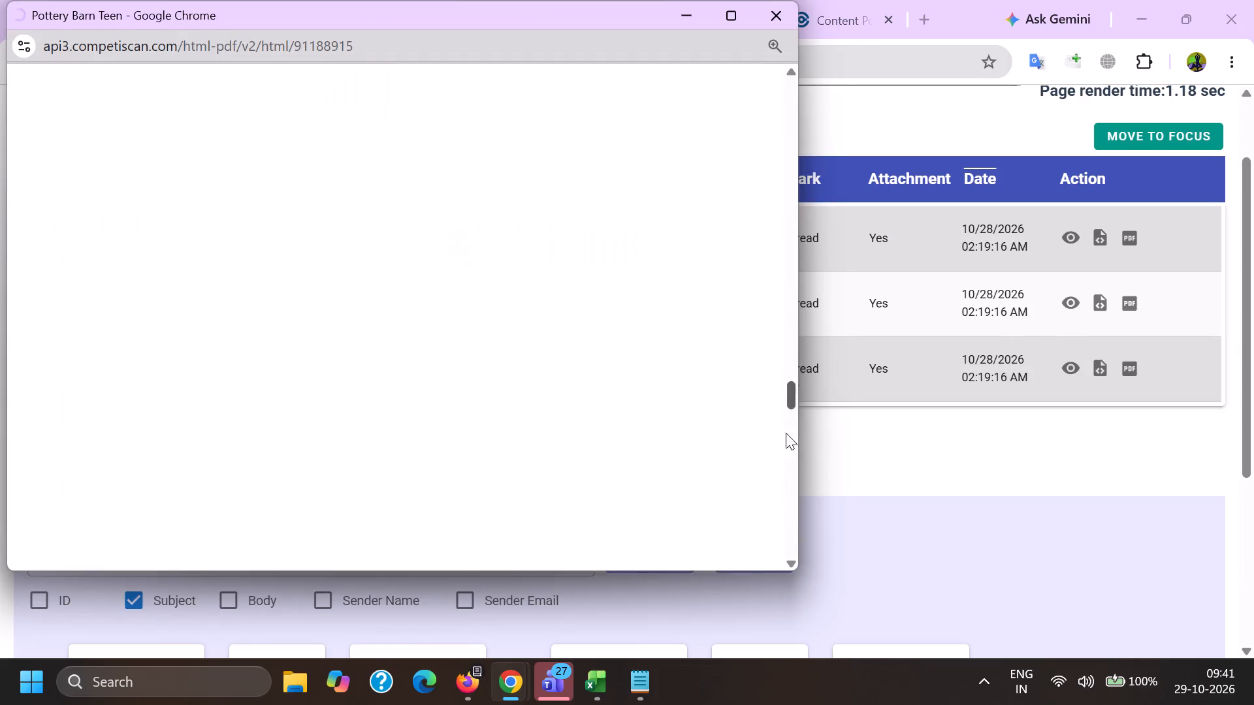
{"action": "left_click_drag", "start_coordinate": [786, 433], "coordinate": [785, 495]}
{"action": "left_click", "coordinate": [1067, 242]}
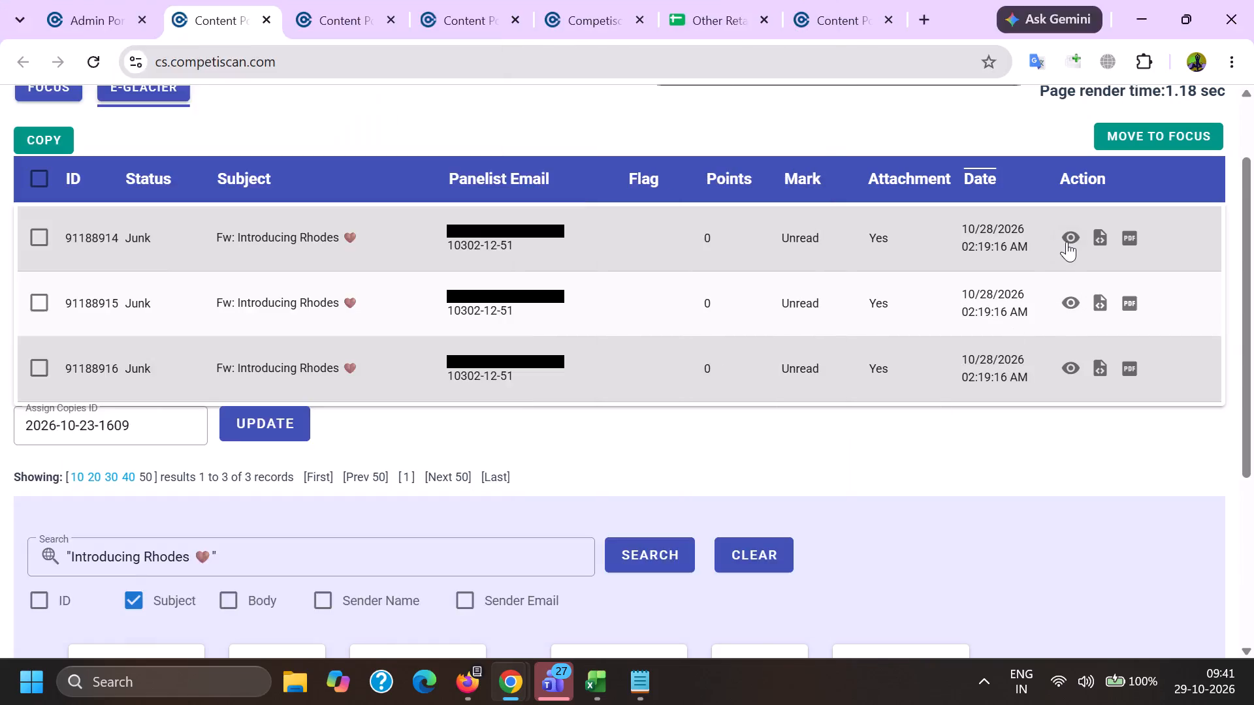
{"action": "left_click_drag", "start_coordinate": [789, 90], "coordinate": [771, 435]}
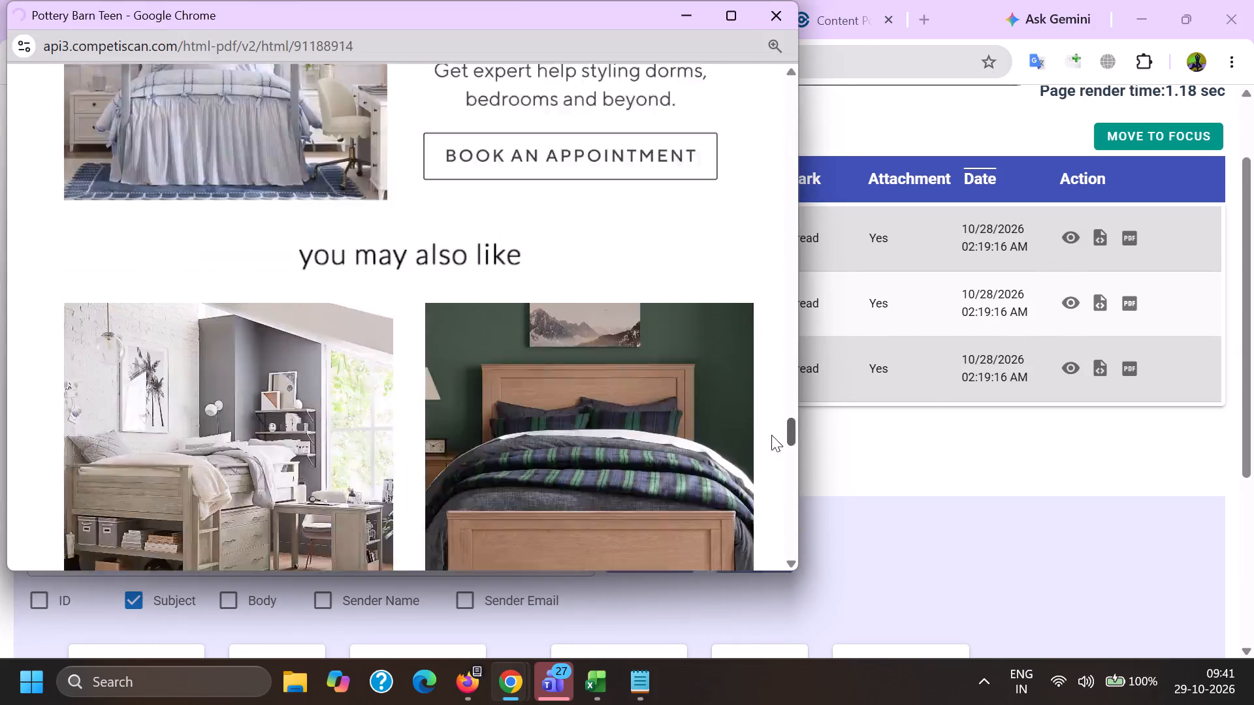
{"action": "left_click_drag", "start_coordinate": [771, 435], "coordinate": [782, 485]}
{"action": "left_click", "coordinate": [845, 129]}
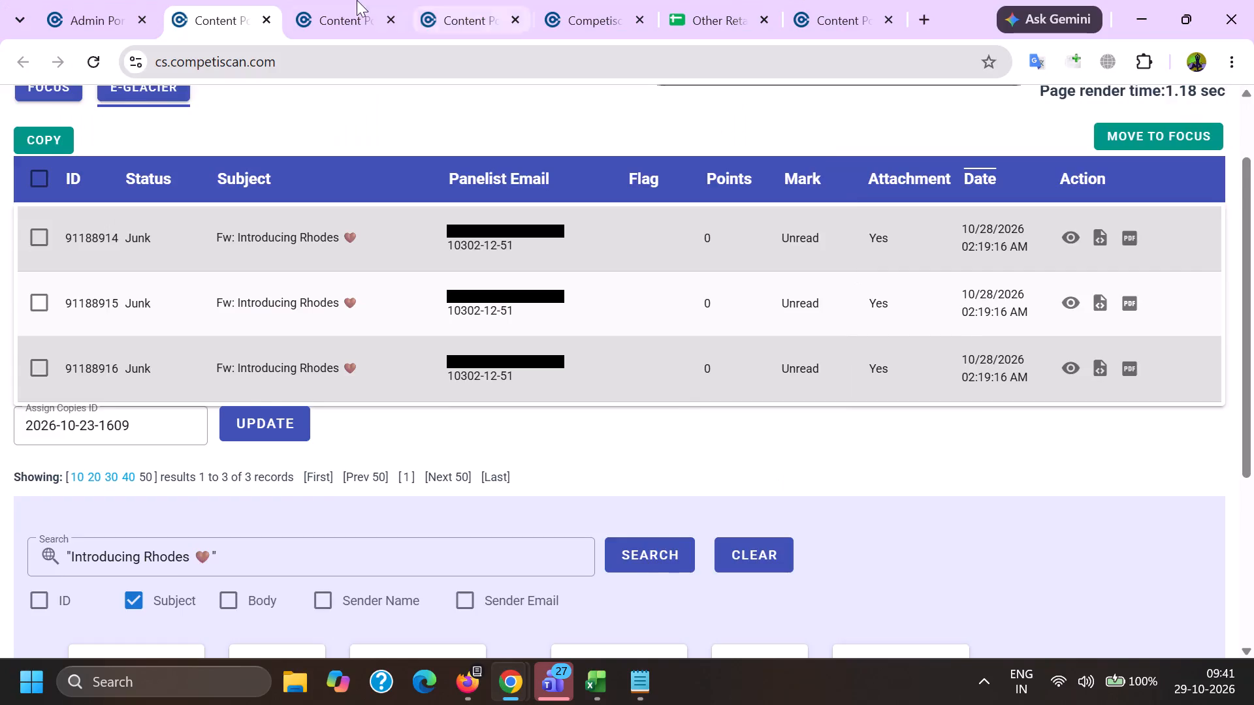
Preview the Used email 91105025 from the Focus results, examine its lower product section for comparison, and return to the E-Glacier results.
{"action": "left_click", "coordinate": [355, 0]}
{"action": "left_click", "coordinate": [1067, 339]}
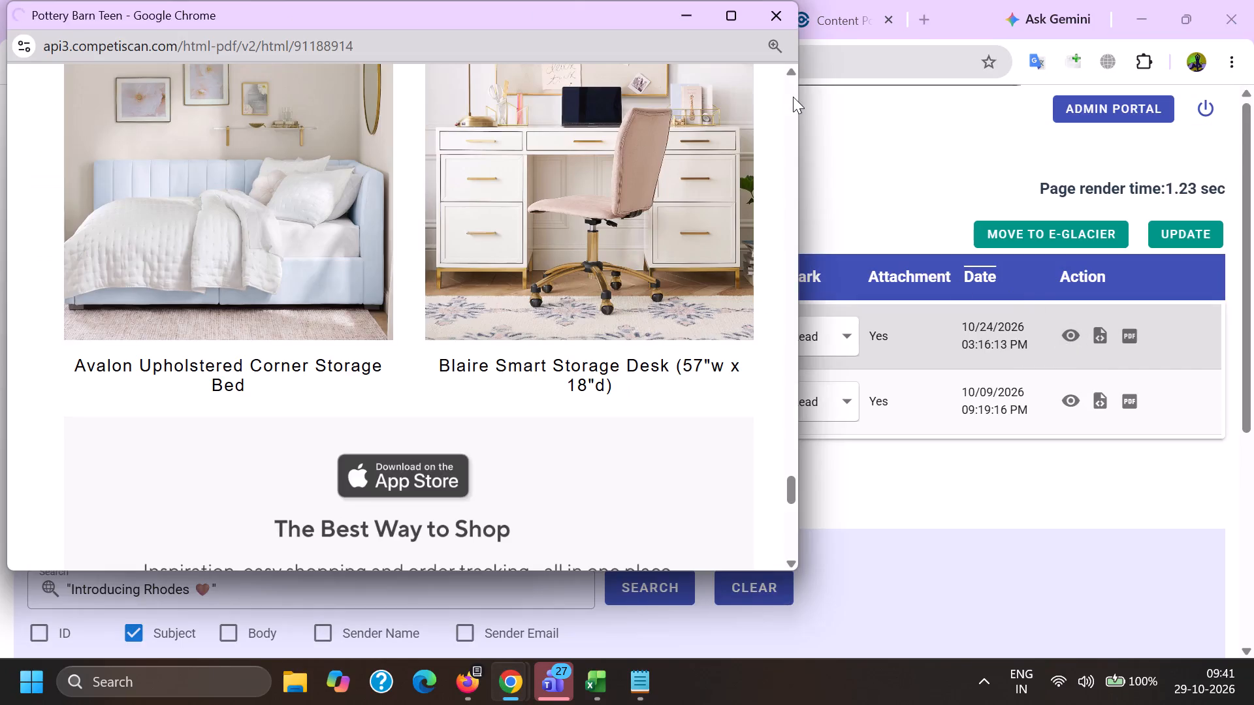
{"action": "left_click_drag", "start_coordinate": [793, 97], "coordinate": [771, 510]}
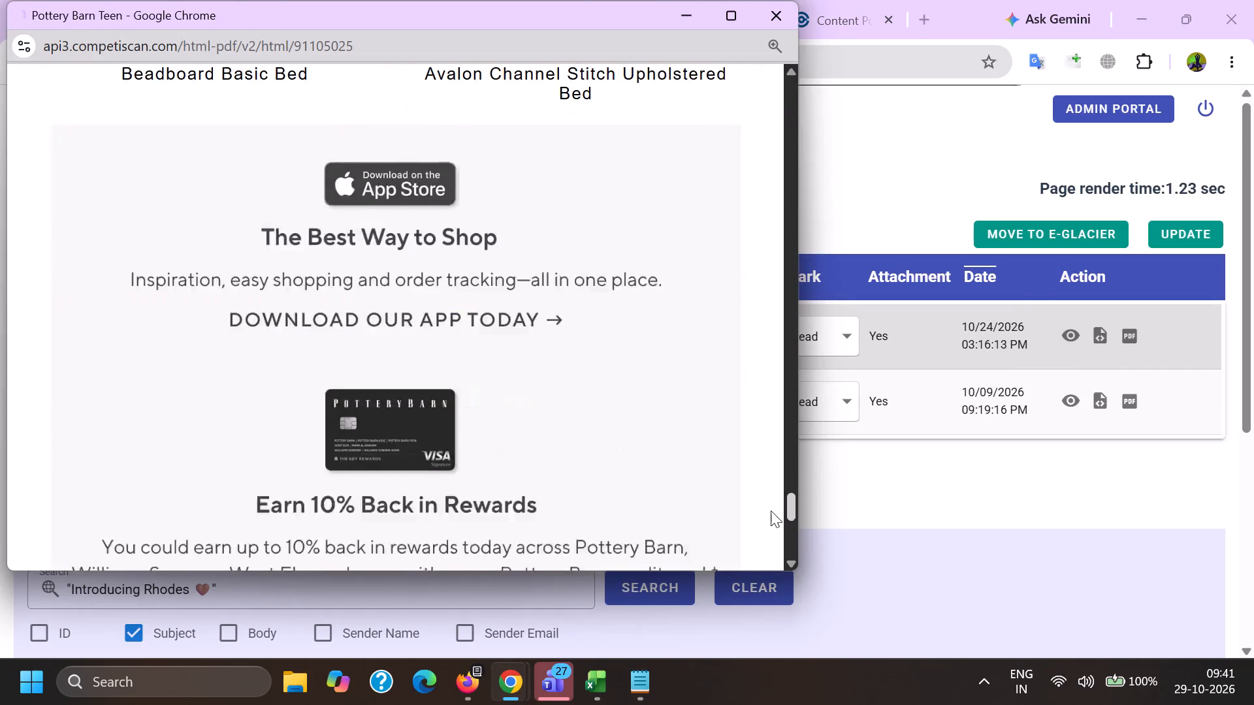
{"action": "left_click_drag", "start_coordinate": [771, 510], "coordinate": [777, 421]}
{"action": "left_click", "coordinate": [918, 541]}
{"action": "left_click", "coordinate": [241, 0]}
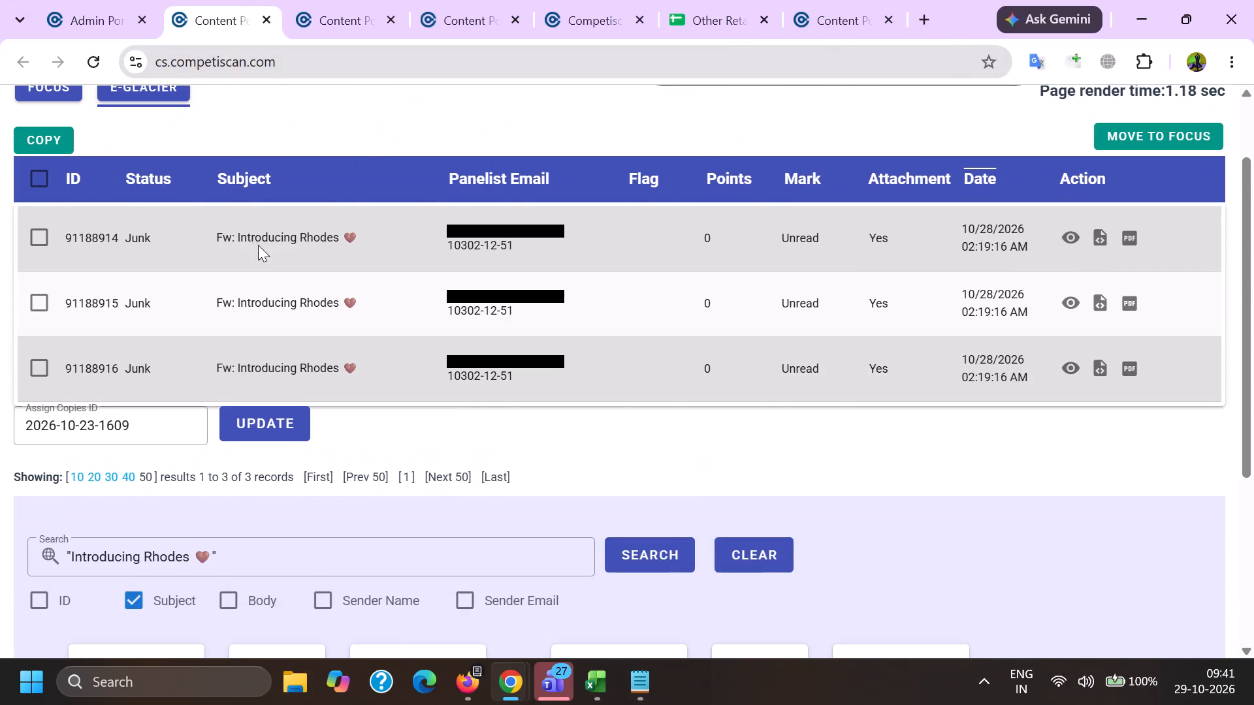
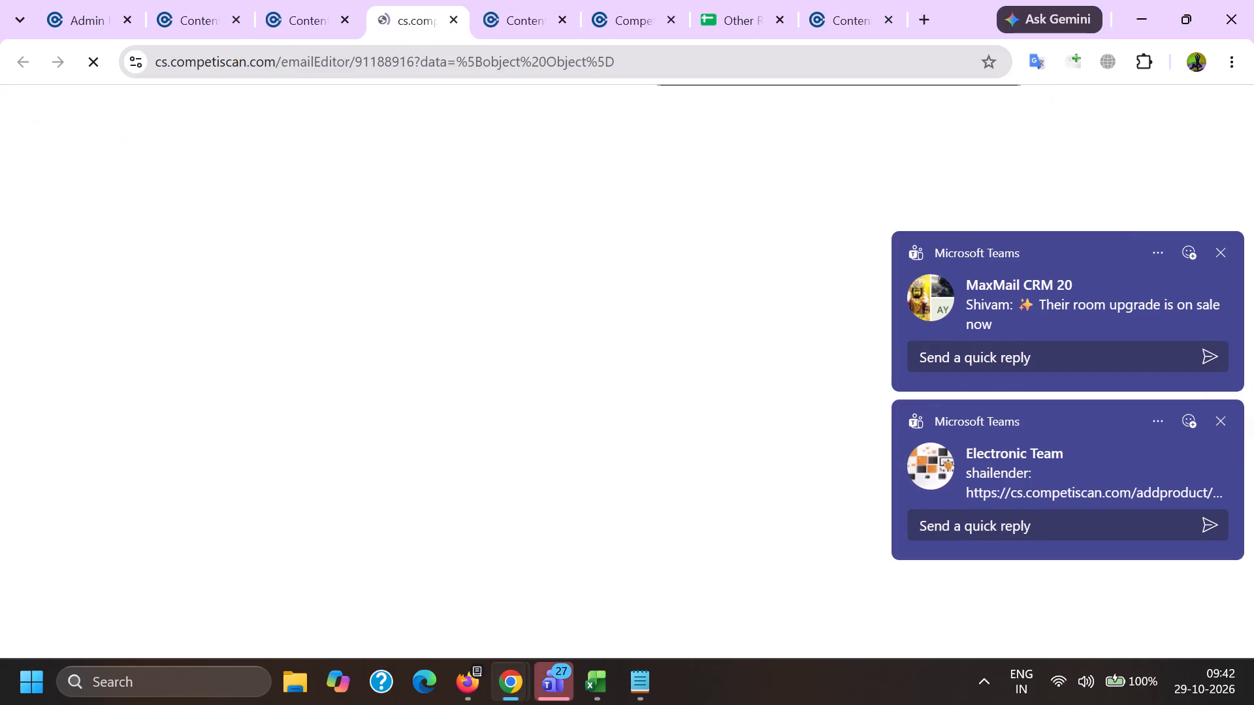
Log email ID 91188916 in column B of row 7108 on Excel's may 26 sheet, with cc in column C, and return to Chrome.
{"action": "double_click", "coordinate": [384, 63]}
{"action": "key", "text": "ctrl+c"}
{"action": "left_click", "coordinate": [595, 701]}
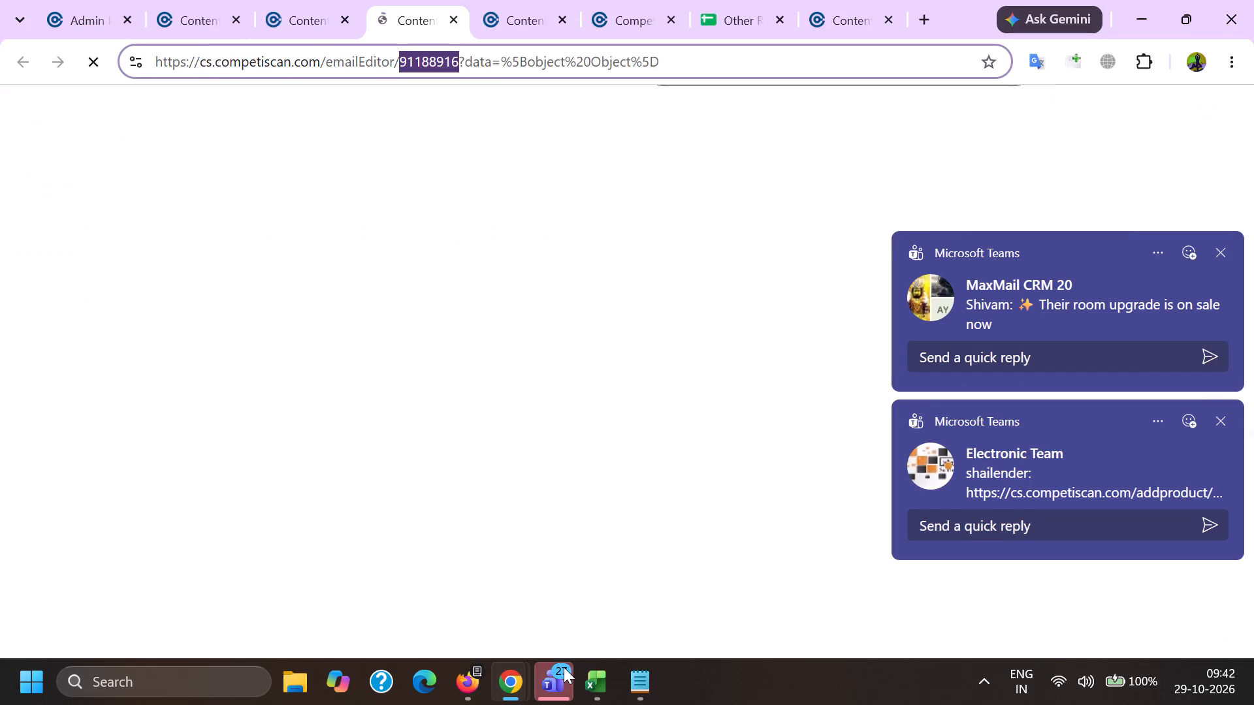
{"action": "left_click", "coordinate": [797, 599]}
{"action": "left_click", "coordinate": [84, 337]}
{"action": "key", "text": "ctrl+v"}
{"action": "left_click", "coordinate": [199, 337]}
{"action": "key", "text": "c"}
{"action": "key", "text": "c"}
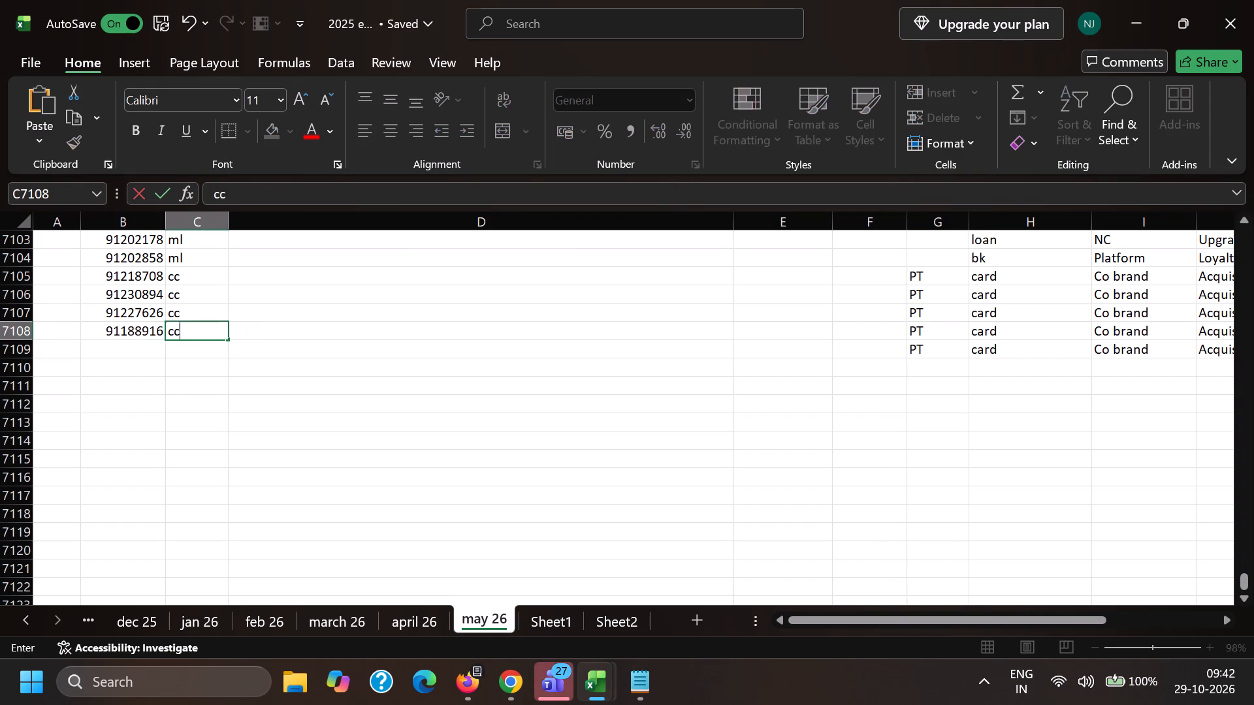
{"action": "key", "text": "Right"}
{"action": "key", "text": "Right"}
{"action": "key", "text": "Right"}
{"action": "key", "text": "Right"}
{"action": "key", "text": "alt+Tab"}
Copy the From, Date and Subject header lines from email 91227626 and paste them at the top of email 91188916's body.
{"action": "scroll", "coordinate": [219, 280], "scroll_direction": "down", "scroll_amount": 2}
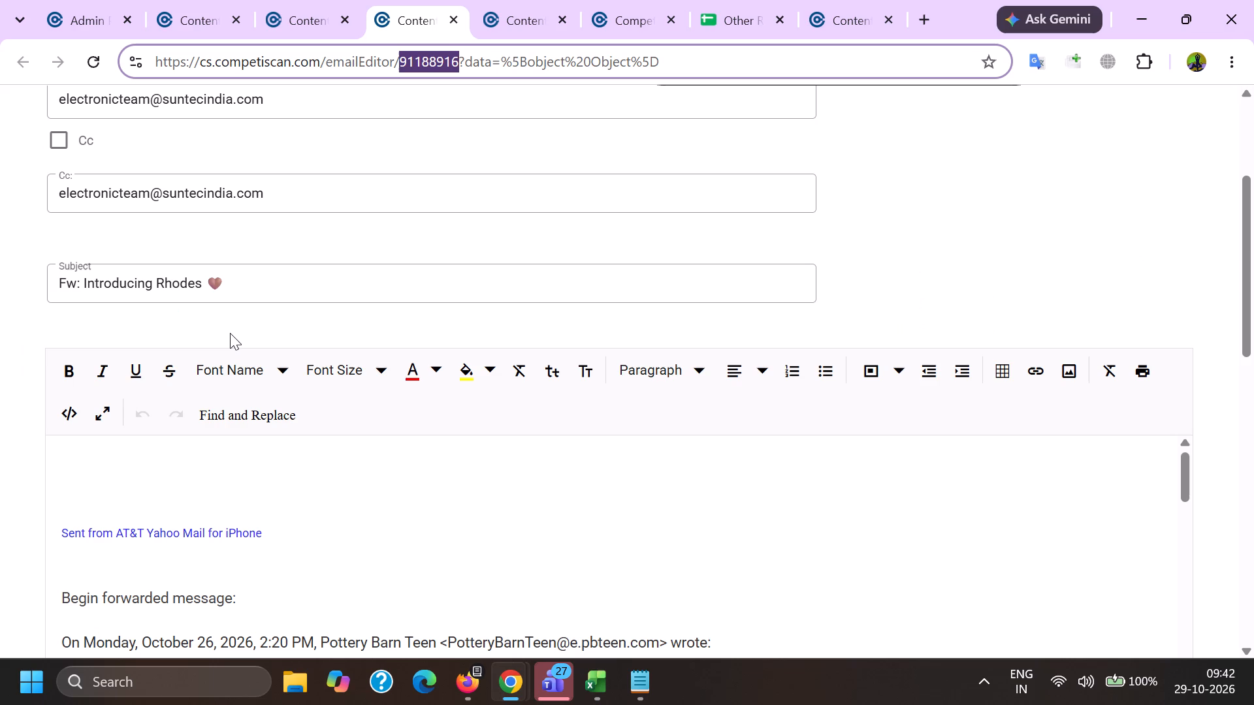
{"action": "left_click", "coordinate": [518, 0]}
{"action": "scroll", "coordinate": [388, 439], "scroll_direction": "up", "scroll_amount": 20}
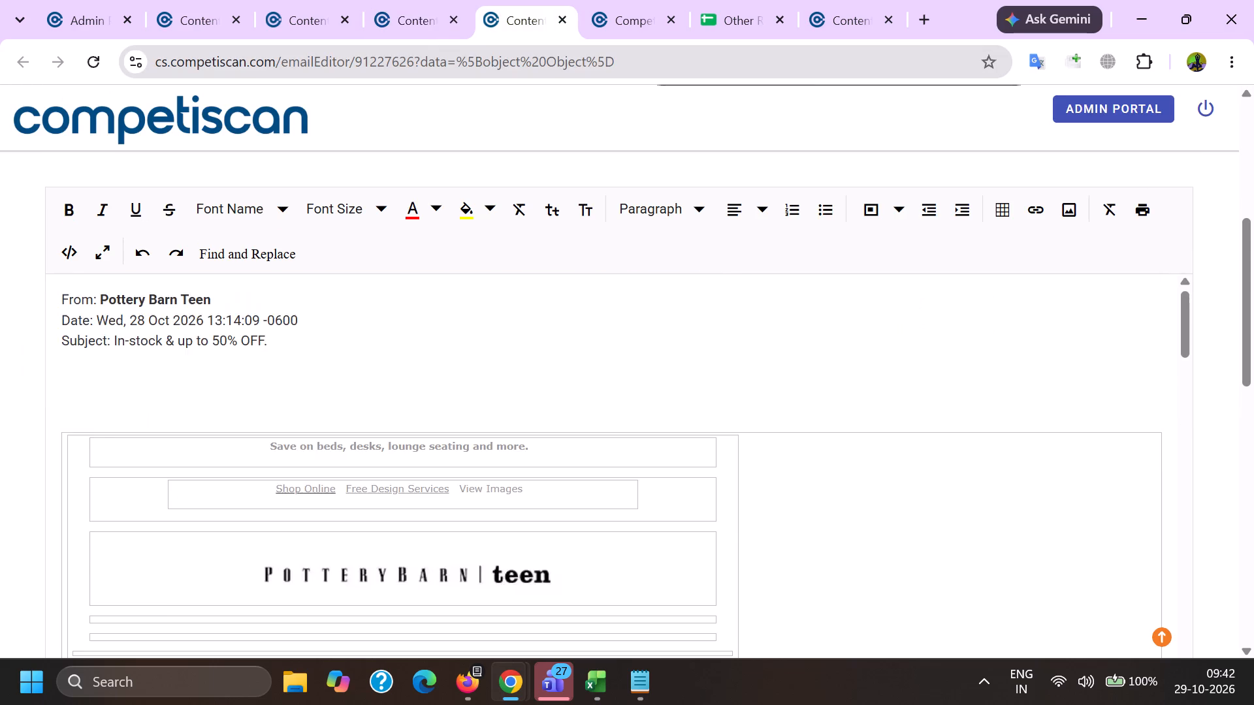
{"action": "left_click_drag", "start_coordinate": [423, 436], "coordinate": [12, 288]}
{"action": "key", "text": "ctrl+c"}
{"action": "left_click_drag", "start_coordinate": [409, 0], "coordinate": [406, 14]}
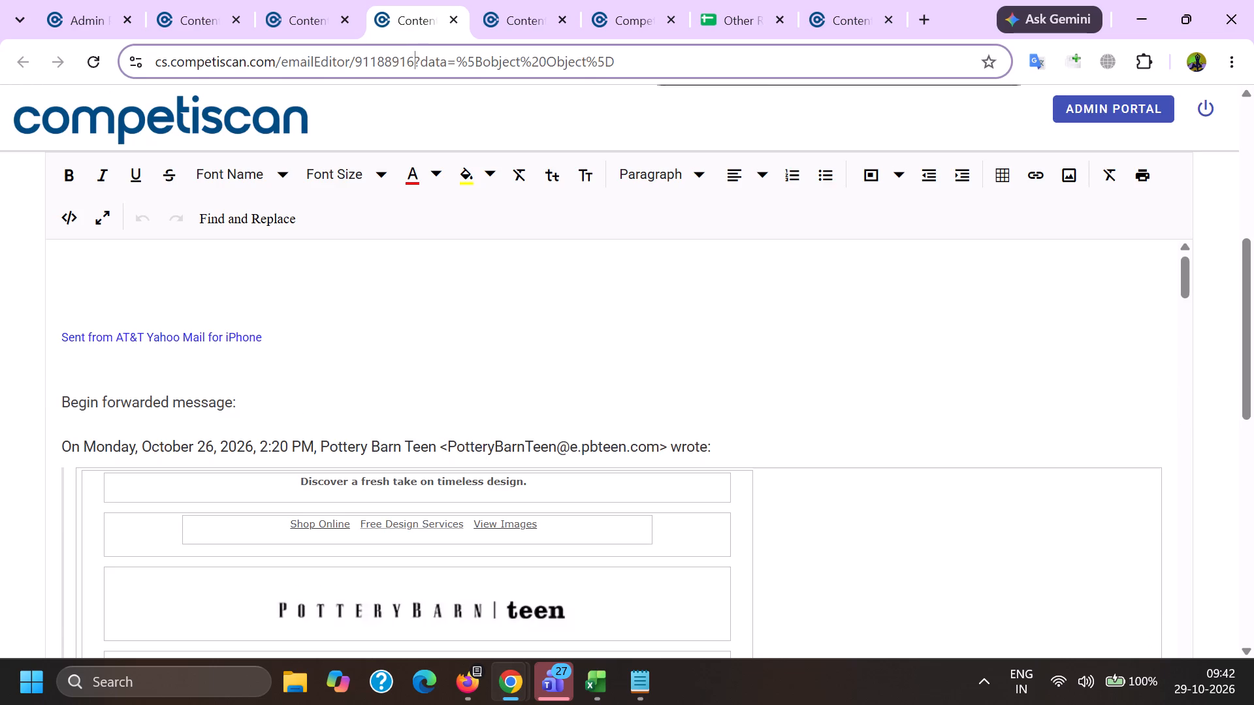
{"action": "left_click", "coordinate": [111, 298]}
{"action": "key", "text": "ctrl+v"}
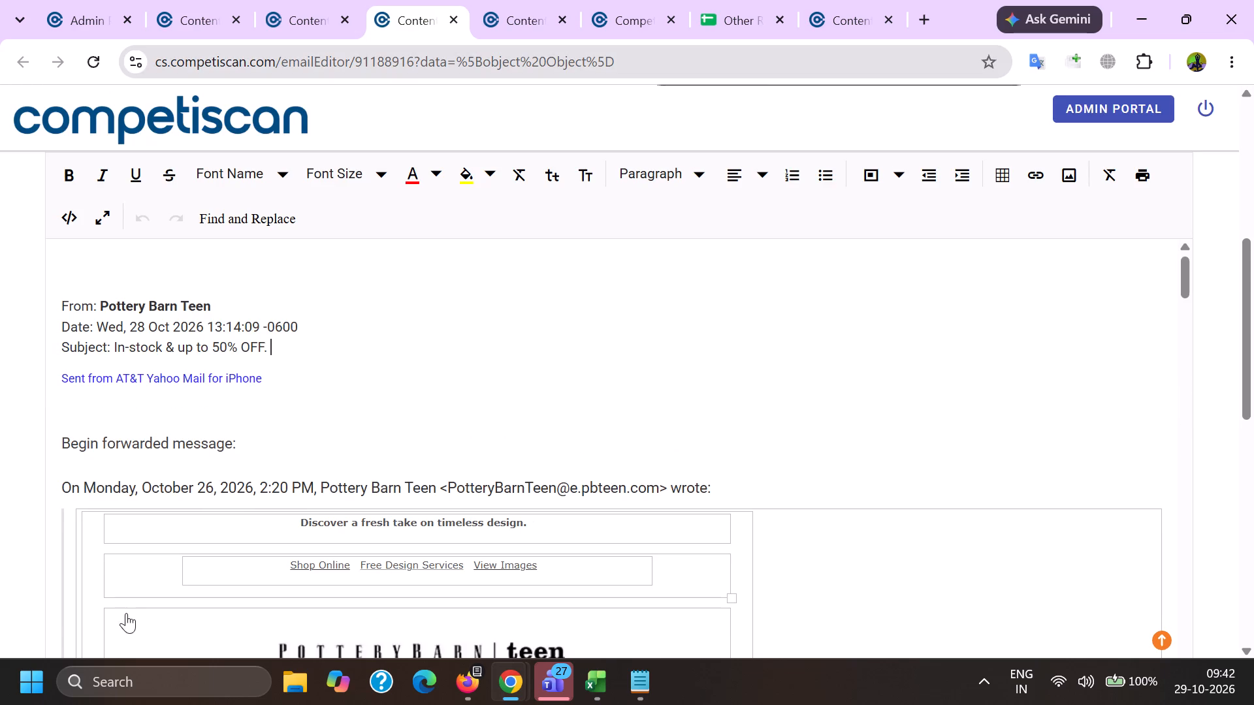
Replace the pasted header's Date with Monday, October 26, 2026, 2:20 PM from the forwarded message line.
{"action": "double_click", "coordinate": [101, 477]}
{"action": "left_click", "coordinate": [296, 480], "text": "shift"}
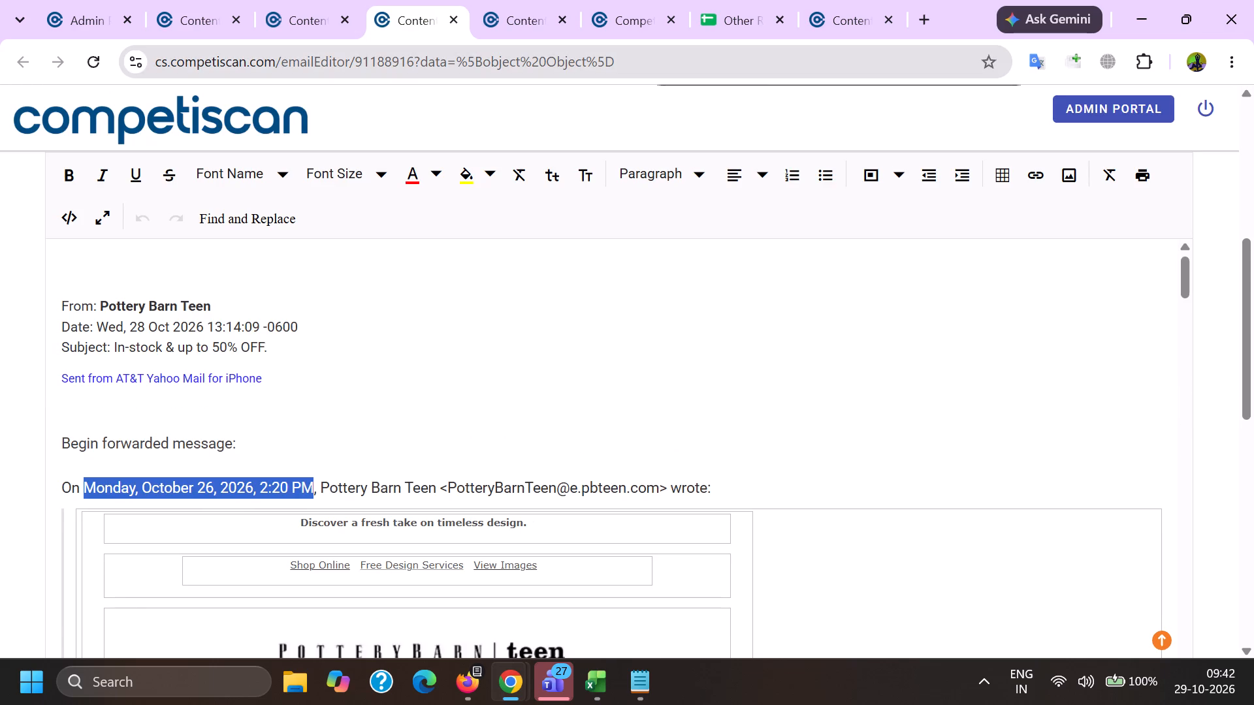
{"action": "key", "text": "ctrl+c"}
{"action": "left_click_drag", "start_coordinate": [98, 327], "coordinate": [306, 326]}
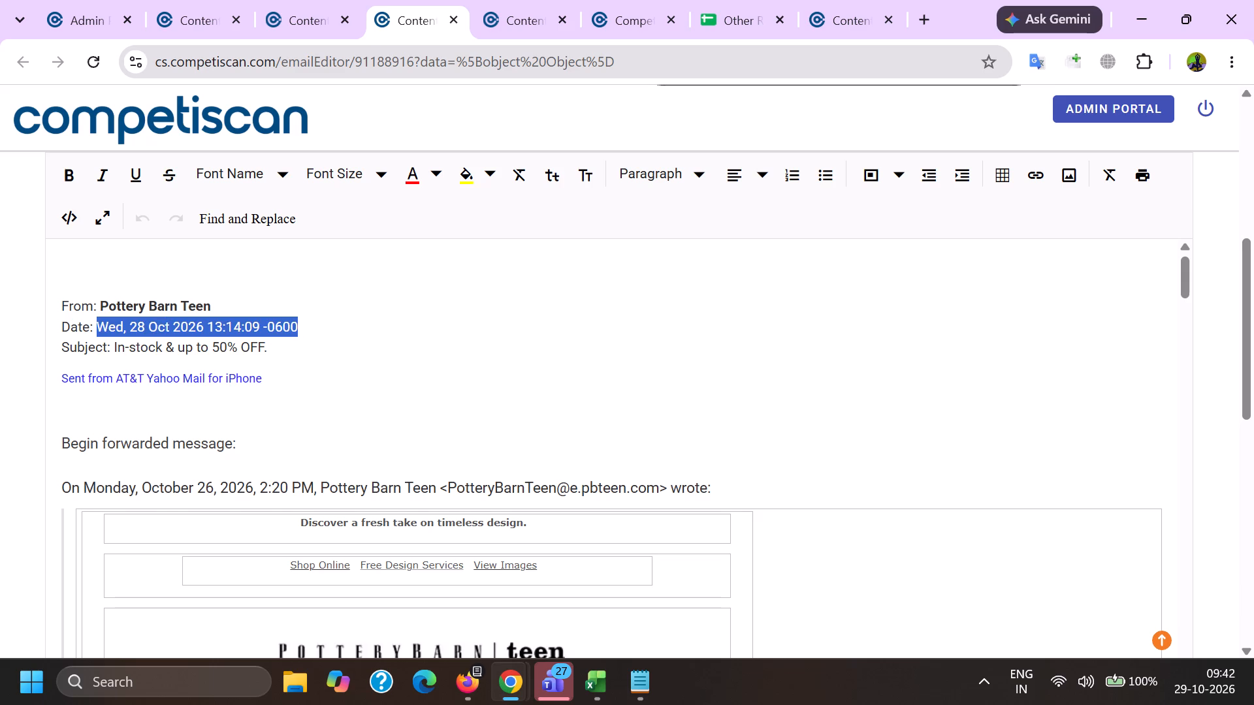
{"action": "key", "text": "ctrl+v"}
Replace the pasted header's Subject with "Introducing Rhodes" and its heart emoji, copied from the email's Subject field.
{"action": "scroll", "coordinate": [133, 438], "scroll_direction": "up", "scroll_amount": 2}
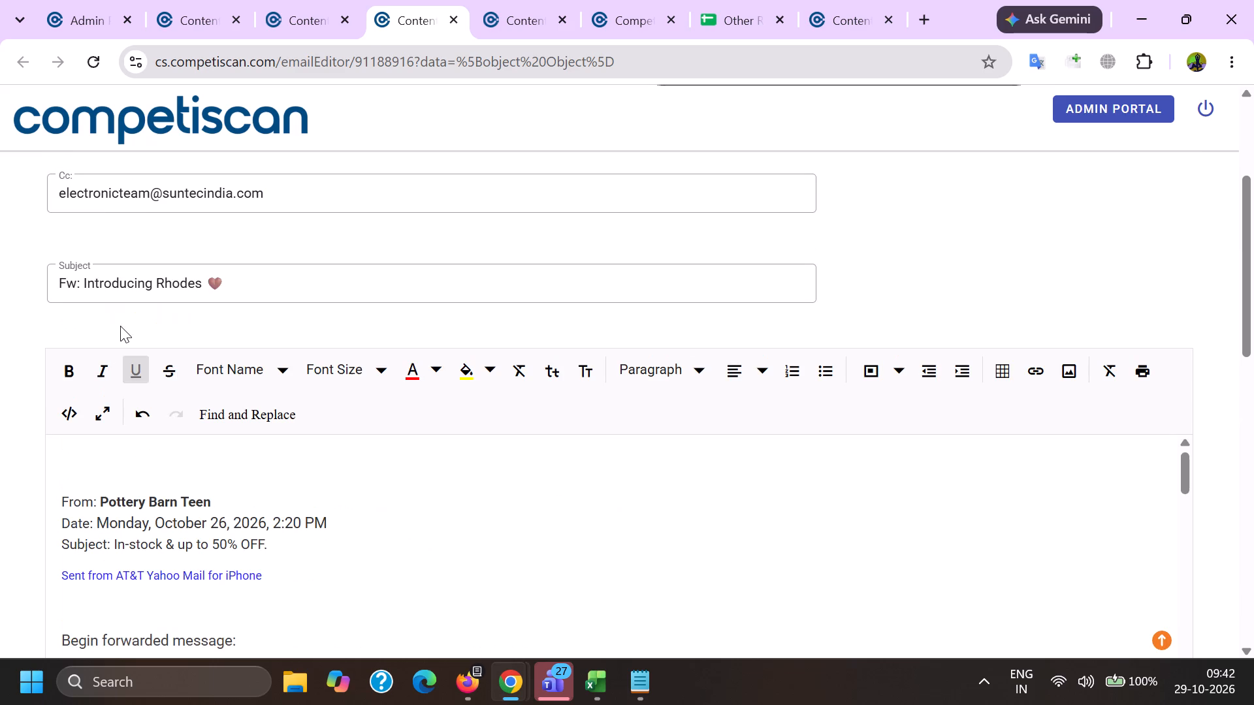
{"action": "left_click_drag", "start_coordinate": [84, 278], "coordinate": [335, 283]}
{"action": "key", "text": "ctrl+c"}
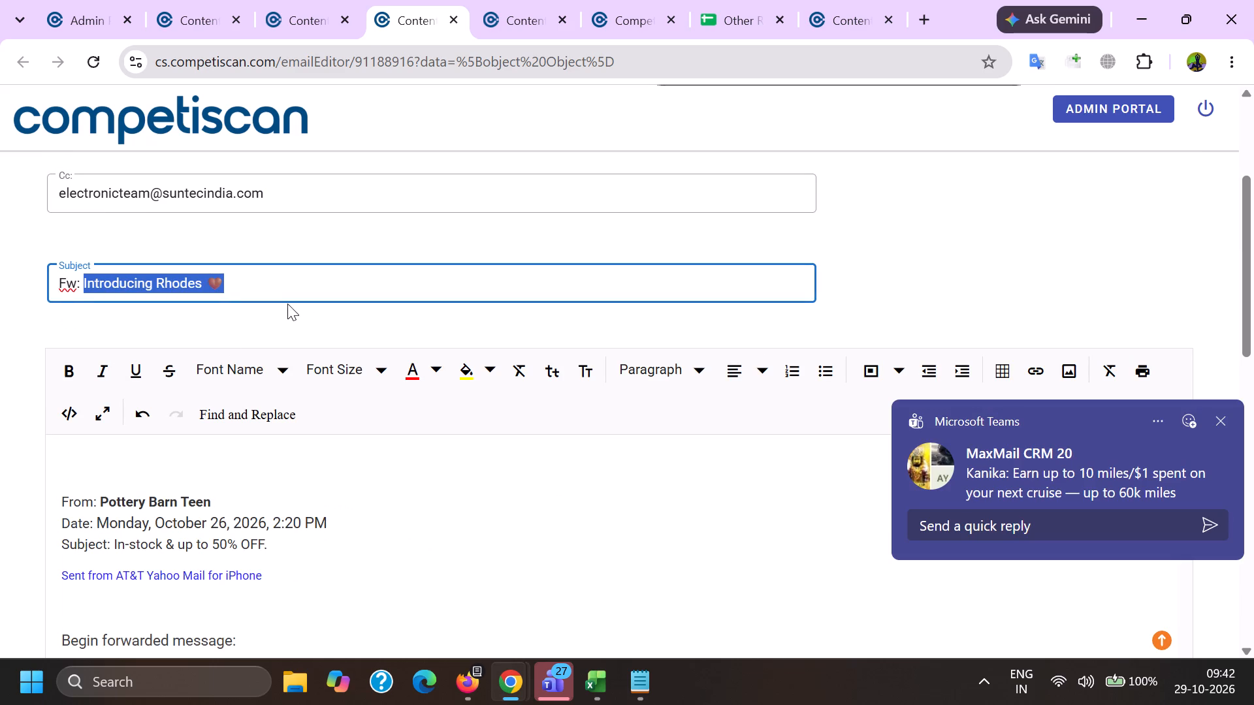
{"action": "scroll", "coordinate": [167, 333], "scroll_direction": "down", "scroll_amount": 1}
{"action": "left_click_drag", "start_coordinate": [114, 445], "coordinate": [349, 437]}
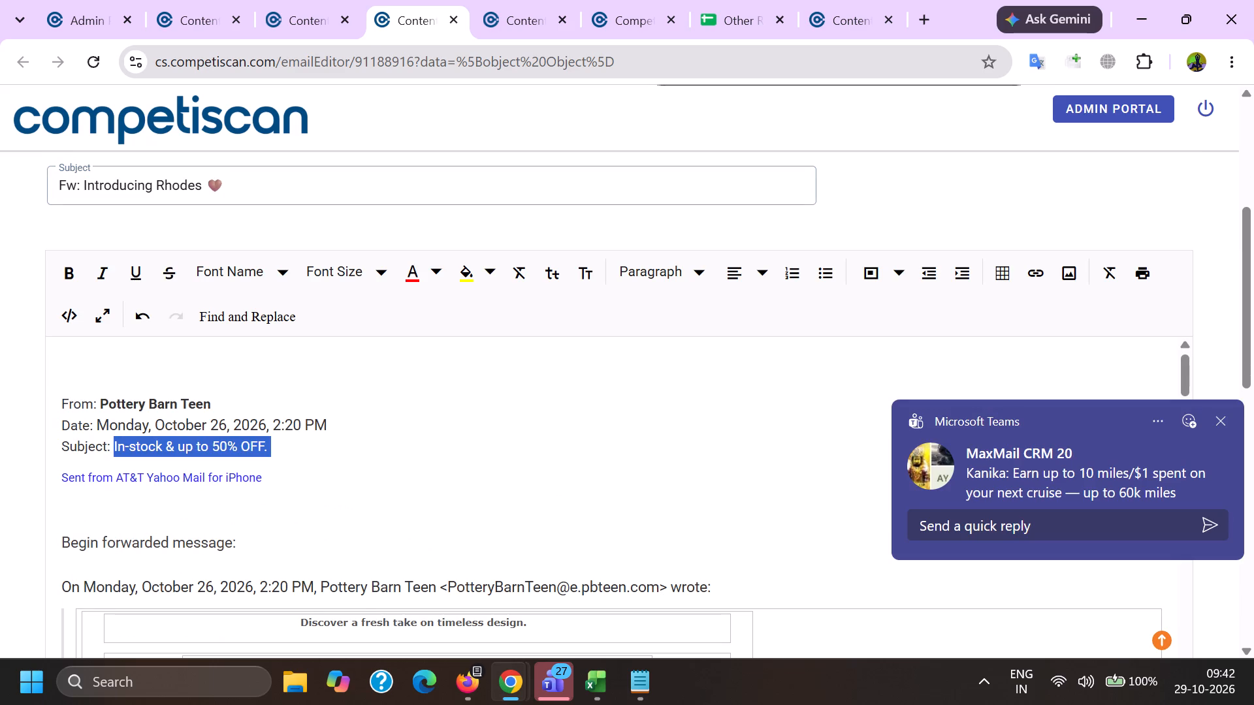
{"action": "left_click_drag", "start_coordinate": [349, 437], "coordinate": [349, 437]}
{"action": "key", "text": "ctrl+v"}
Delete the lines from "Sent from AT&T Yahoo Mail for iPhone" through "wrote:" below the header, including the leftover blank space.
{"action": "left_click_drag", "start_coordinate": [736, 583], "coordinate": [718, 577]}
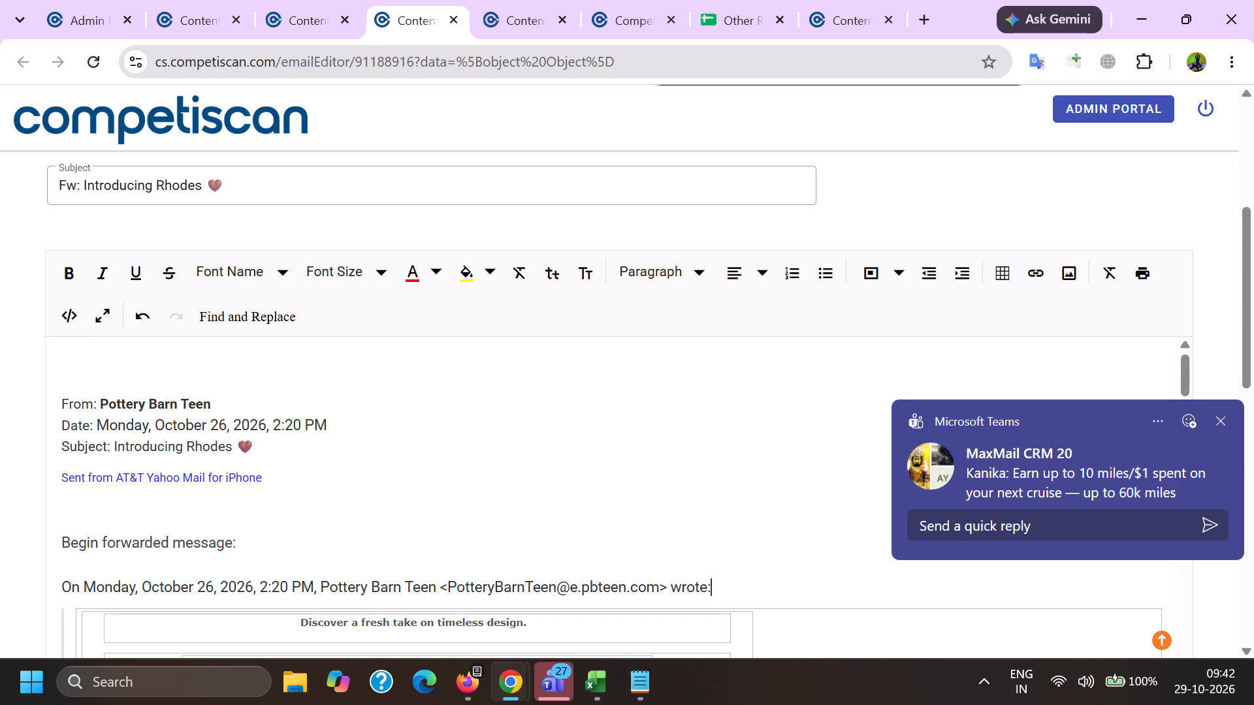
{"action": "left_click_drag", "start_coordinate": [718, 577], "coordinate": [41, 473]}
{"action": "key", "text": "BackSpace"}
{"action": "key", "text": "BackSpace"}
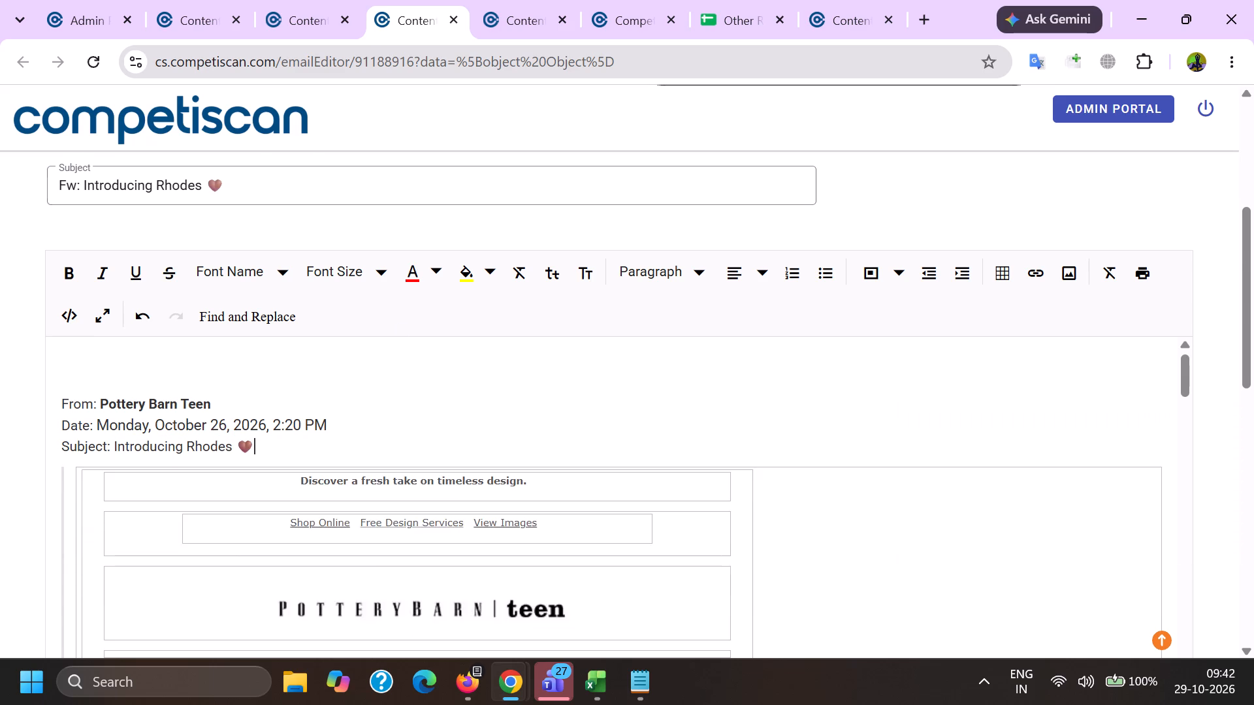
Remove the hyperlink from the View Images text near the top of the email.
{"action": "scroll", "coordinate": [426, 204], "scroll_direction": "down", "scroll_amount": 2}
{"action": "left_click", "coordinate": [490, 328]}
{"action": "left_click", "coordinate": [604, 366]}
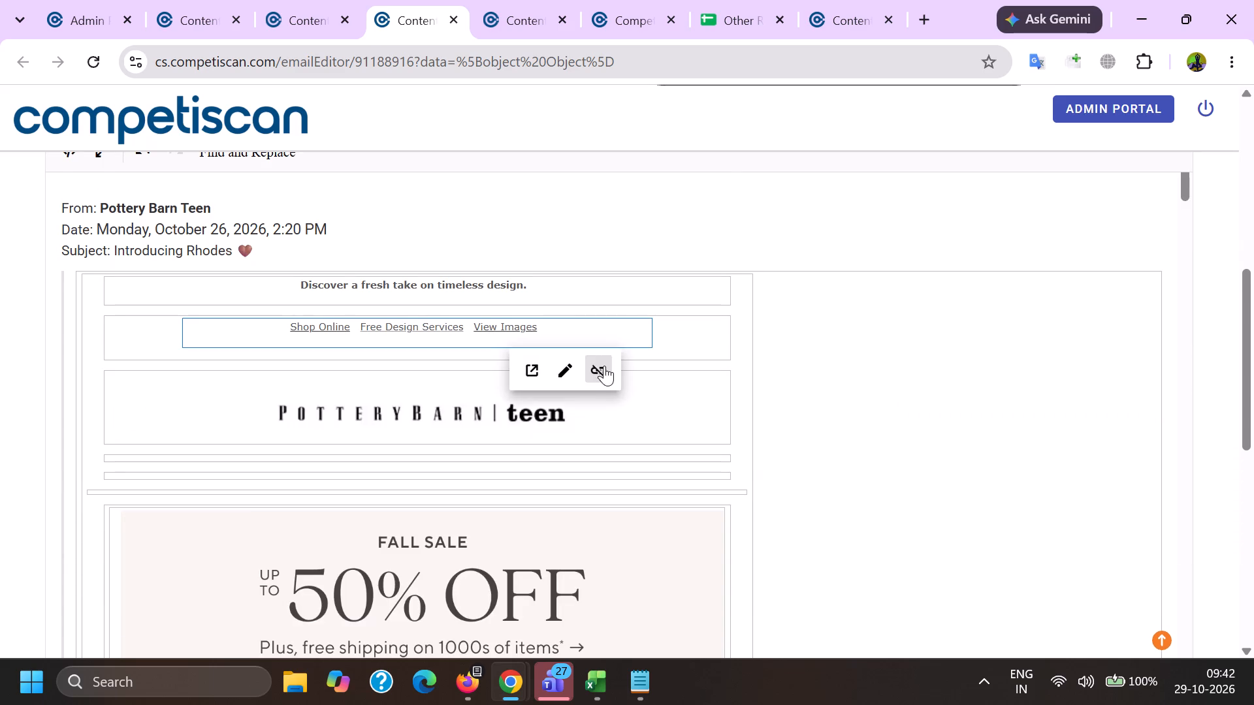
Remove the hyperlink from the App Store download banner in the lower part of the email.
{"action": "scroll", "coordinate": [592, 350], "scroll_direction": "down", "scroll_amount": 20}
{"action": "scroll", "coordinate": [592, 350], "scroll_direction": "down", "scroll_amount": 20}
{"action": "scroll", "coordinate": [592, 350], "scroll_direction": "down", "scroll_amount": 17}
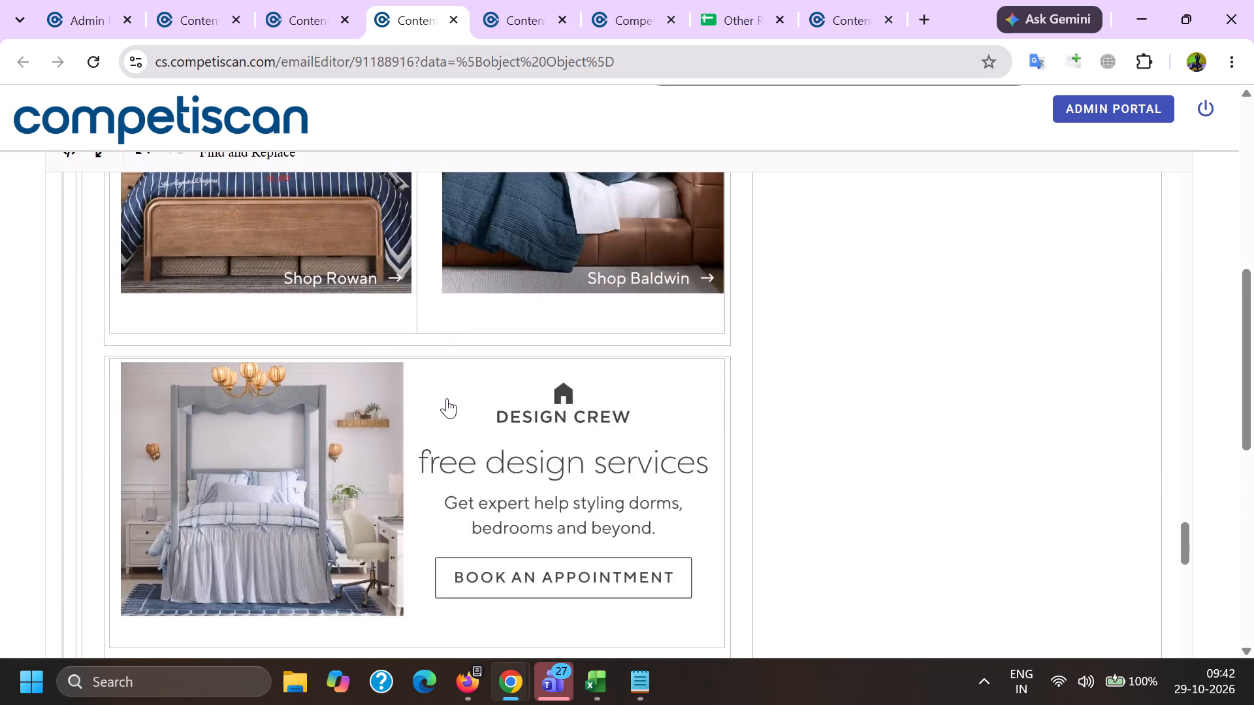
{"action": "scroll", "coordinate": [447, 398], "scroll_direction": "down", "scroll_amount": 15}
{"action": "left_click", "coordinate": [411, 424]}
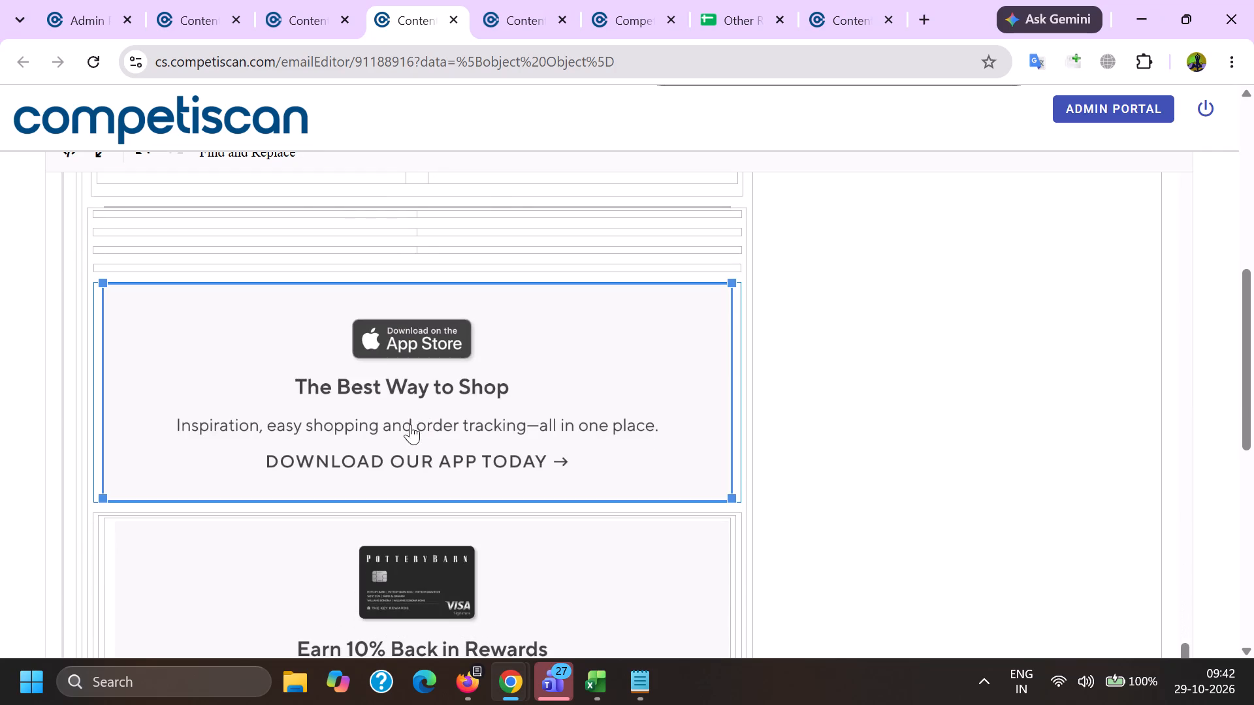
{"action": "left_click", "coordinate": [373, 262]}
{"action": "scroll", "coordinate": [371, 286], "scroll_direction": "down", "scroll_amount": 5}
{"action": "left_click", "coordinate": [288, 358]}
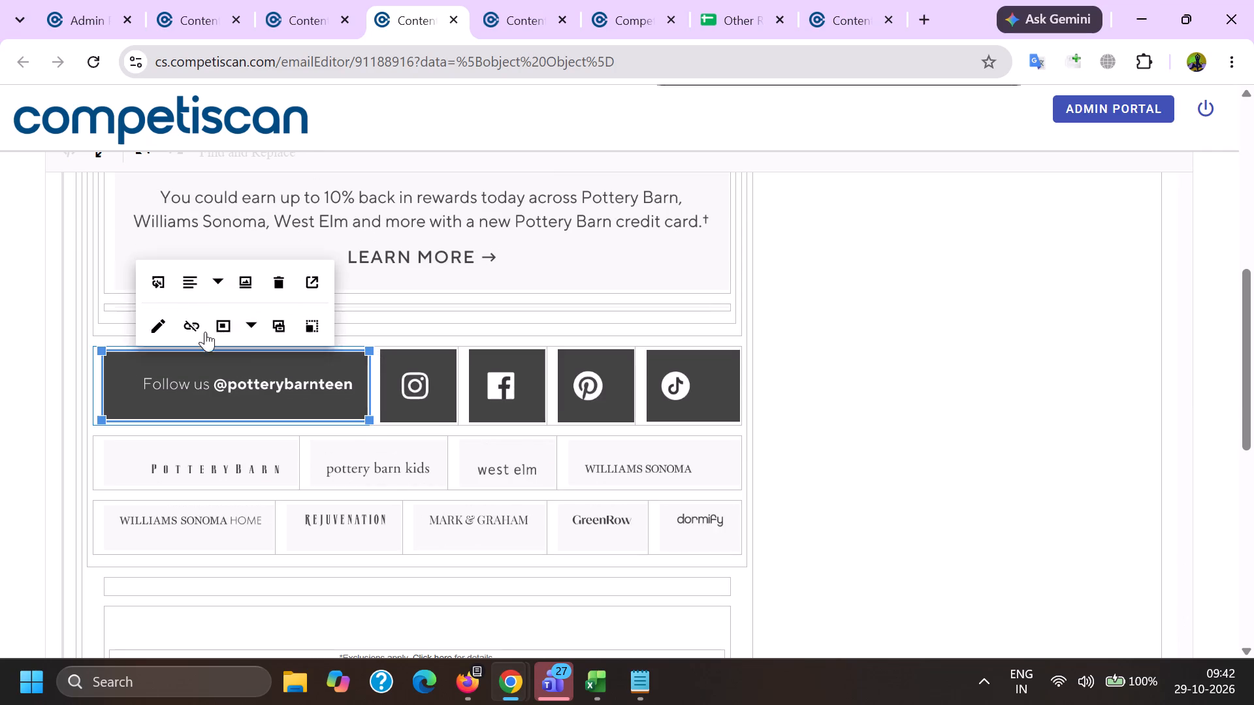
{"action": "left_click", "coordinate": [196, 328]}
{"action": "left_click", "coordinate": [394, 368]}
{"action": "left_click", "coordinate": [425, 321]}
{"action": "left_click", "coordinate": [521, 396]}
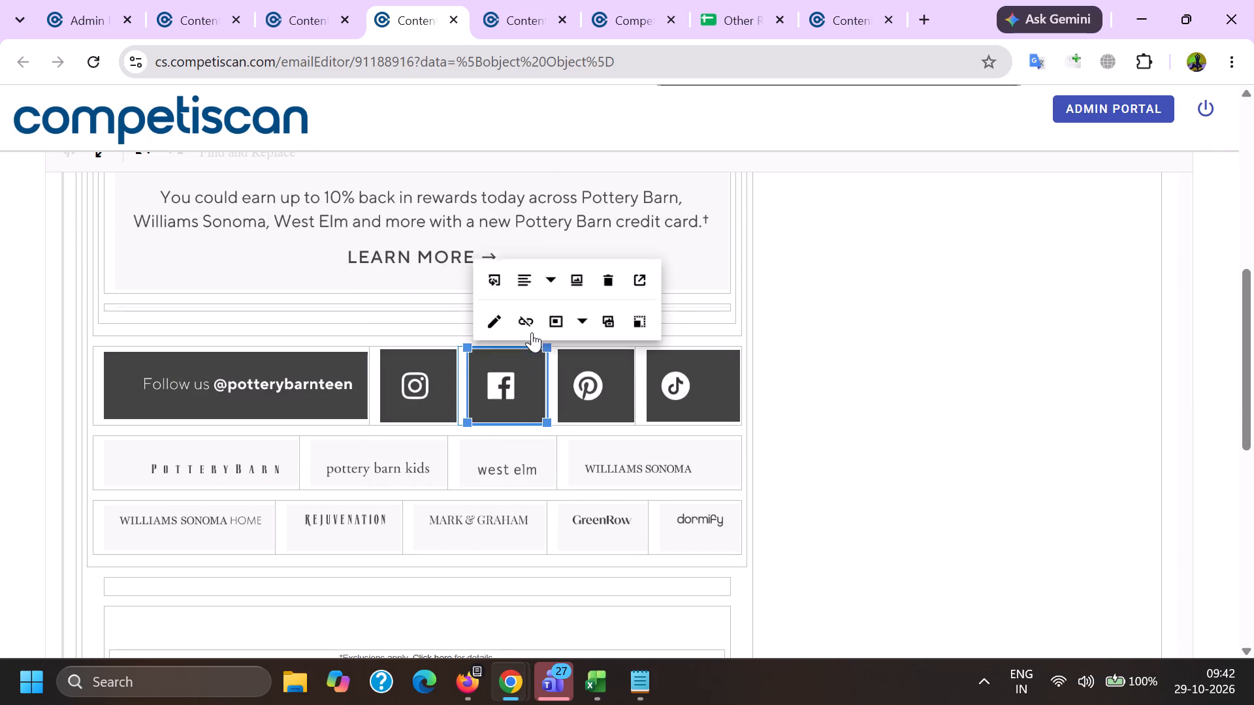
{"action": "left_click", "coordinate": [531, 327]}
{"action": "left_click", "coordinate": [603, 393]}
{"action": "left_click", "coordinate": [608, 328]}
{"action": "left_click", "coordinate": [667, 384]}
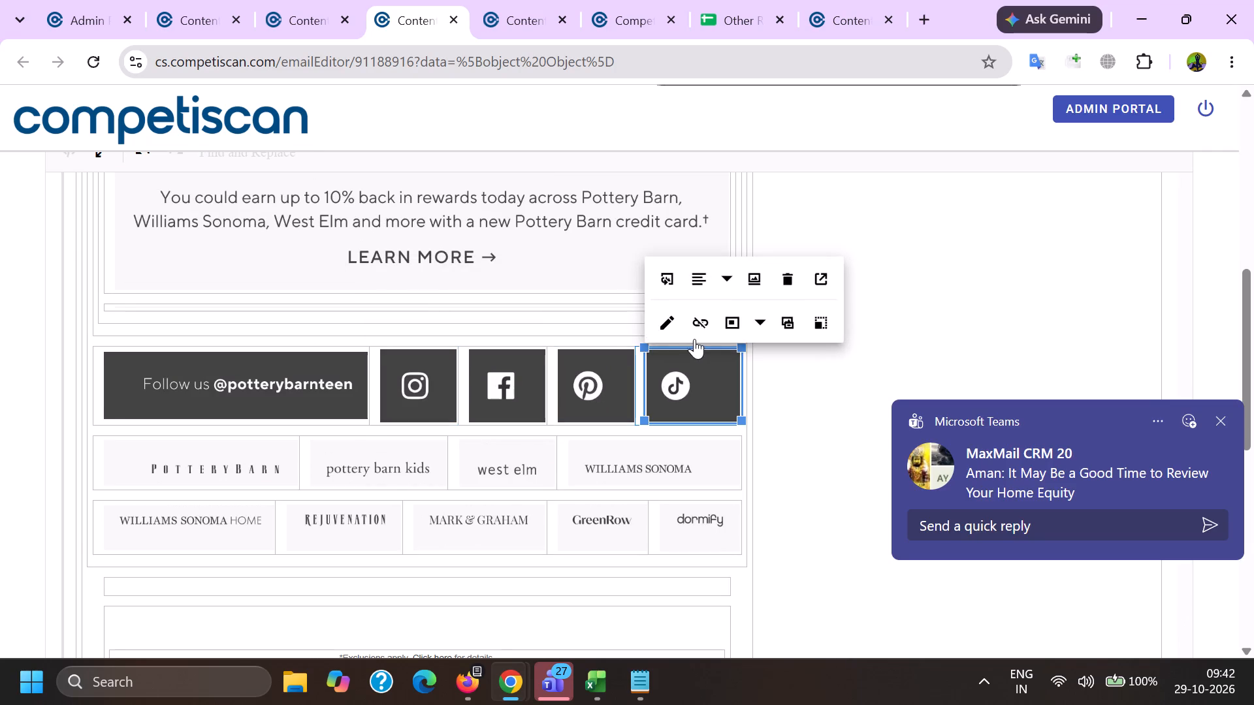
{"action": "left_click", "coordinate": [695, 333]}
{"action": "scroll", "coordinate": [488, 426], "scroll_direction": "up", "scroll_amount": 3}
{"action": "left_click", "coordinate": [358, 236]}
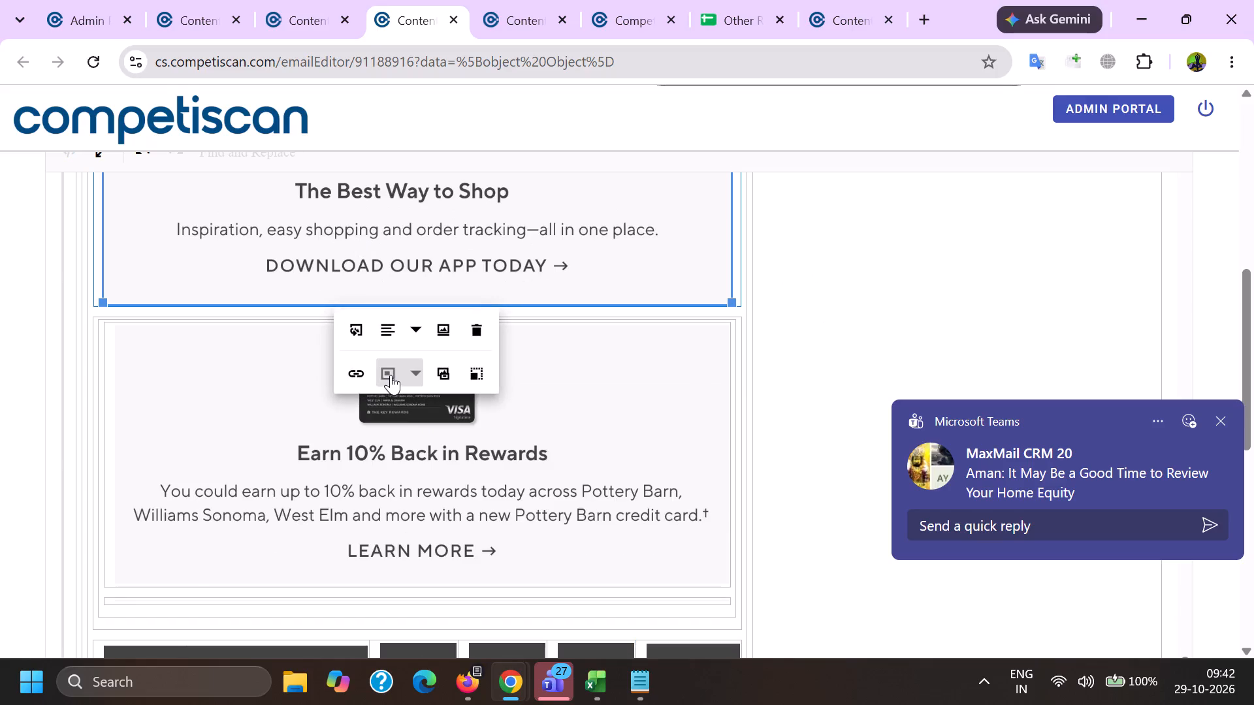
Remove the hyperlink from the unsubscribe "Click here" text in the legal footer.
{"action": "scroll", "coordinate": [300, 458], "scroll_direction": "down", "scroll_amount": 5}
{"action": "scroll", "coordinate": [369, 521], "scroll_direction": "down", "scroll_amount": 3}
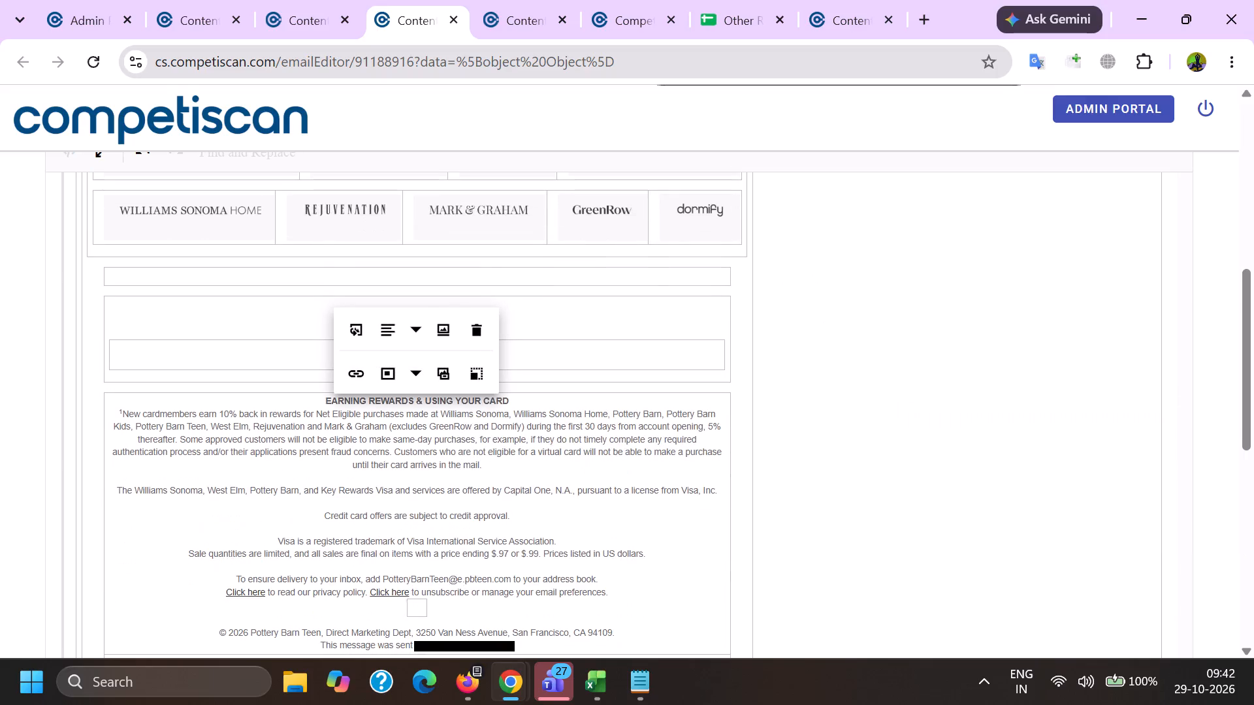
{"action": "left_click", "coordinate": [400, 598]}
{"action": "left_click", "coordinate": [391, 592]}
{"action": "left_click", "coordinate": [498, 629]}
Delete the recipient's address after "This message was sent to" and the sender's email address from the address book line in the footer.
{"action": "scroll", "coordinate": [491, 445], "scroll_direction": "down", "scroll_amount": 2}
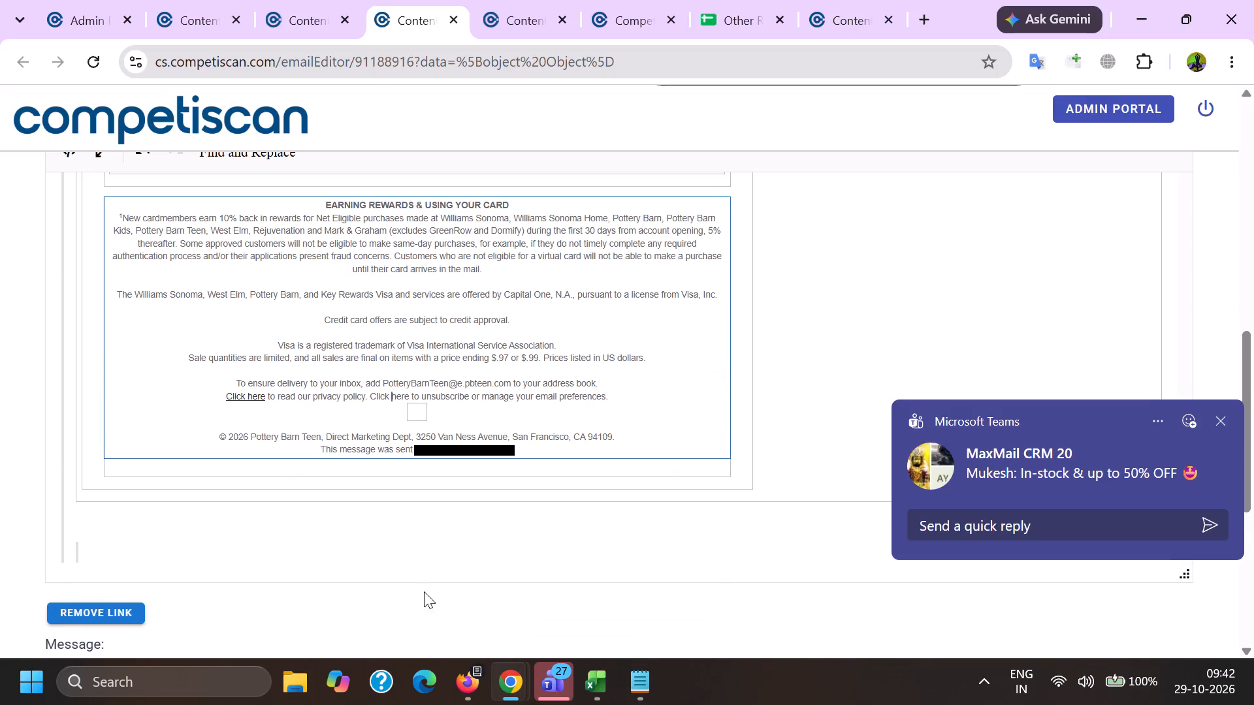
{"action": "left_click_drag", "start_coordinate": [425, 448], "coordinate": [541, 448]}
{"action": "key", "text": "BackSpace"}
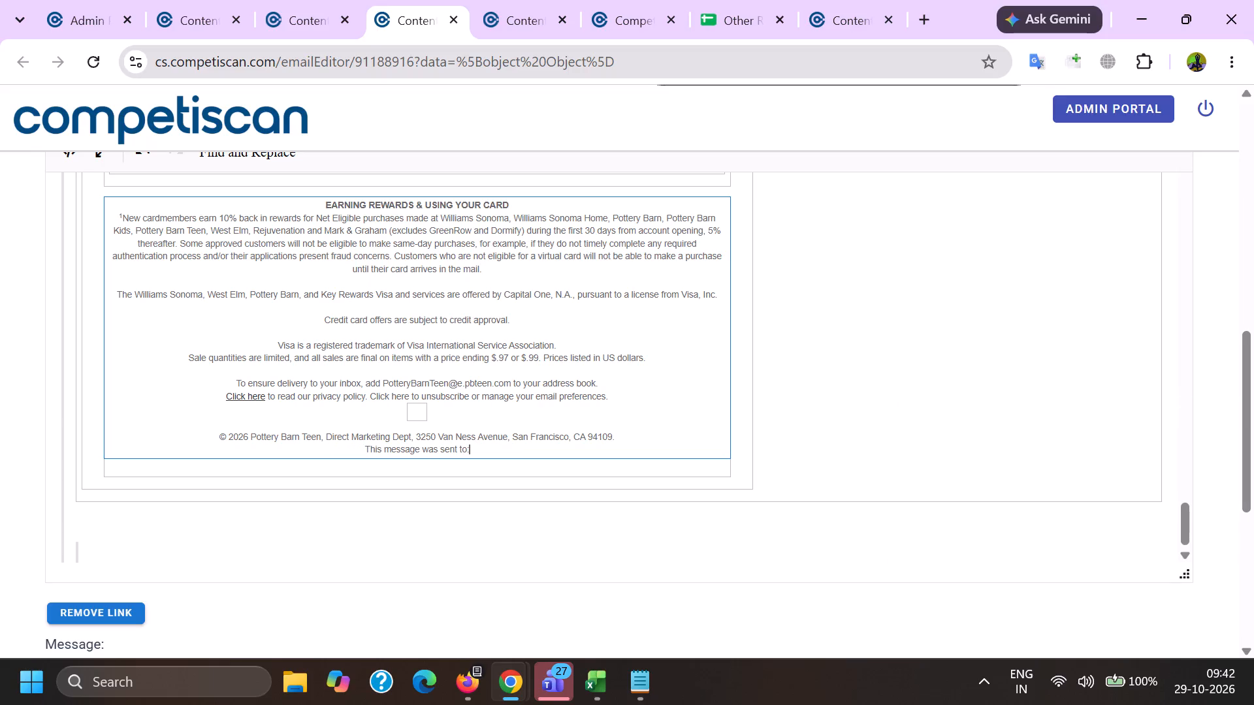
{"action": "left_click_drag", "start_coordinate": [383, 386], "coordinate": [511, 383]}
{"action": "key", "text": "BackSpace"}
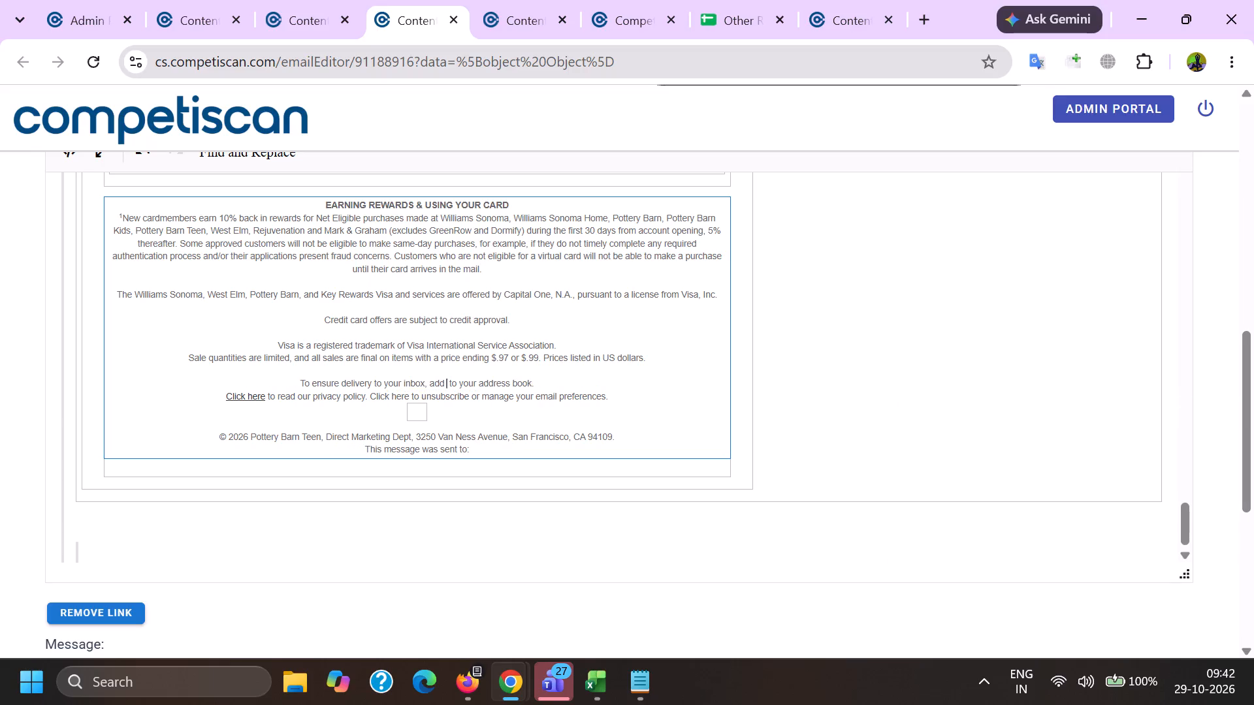
Save the product info for the cleaned Pottery Barn Teen email and confirm the save.
{"action": "scroll", "coordinate": [460, 374], "scroll_direction": "down", "scroll_amount": 10}
{"action": "left_click", "coordinate": [442, 489]}
{"action": "scroll", "coordinate": [536, 443], "scroll_direction": "down", "scroll_amount": 1}
{"action": "left_click", "coordinate": [617, 397]}
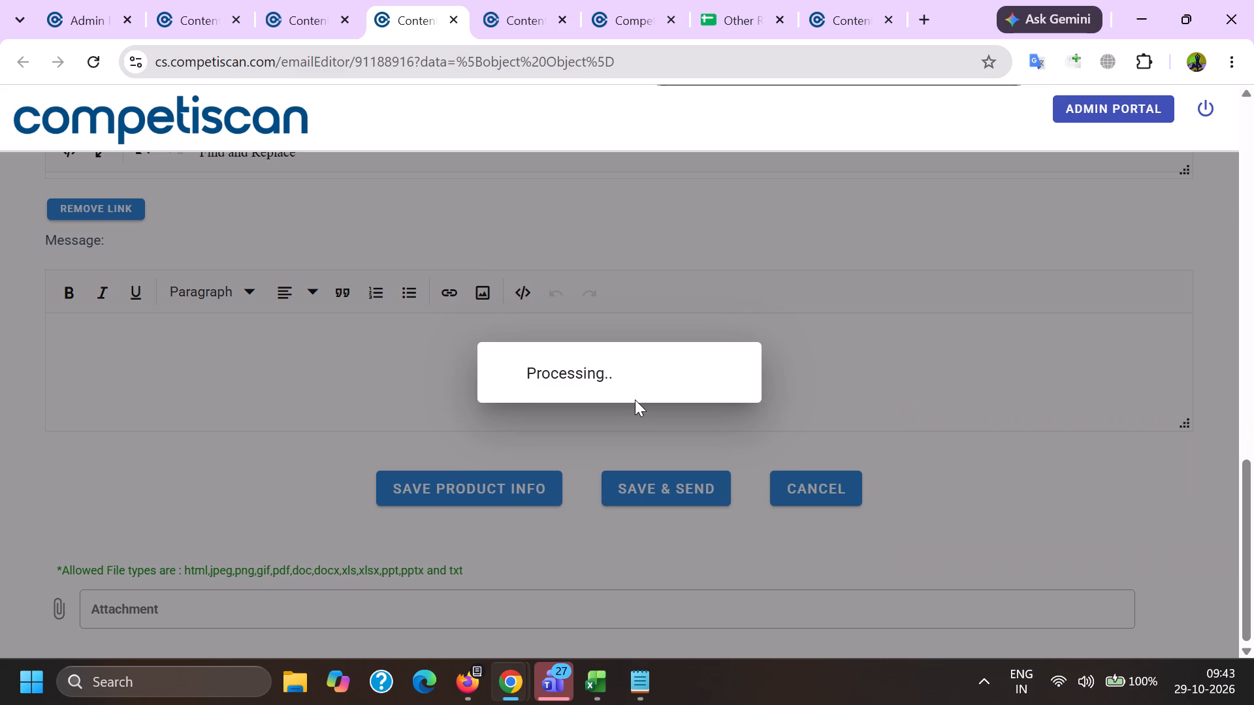
{"action": "left_click", "coordinate": [0, 339]}
{"action": "left_click", "coordinate": [503, 483]}
Open email 91188916, "Fw: Introducing Rhodes", for editing again in a separate browser tab.
{"action": "left_click", "coordinate": [343, 0]}
{"action": "left_click", "coordinate": [390, 0]}
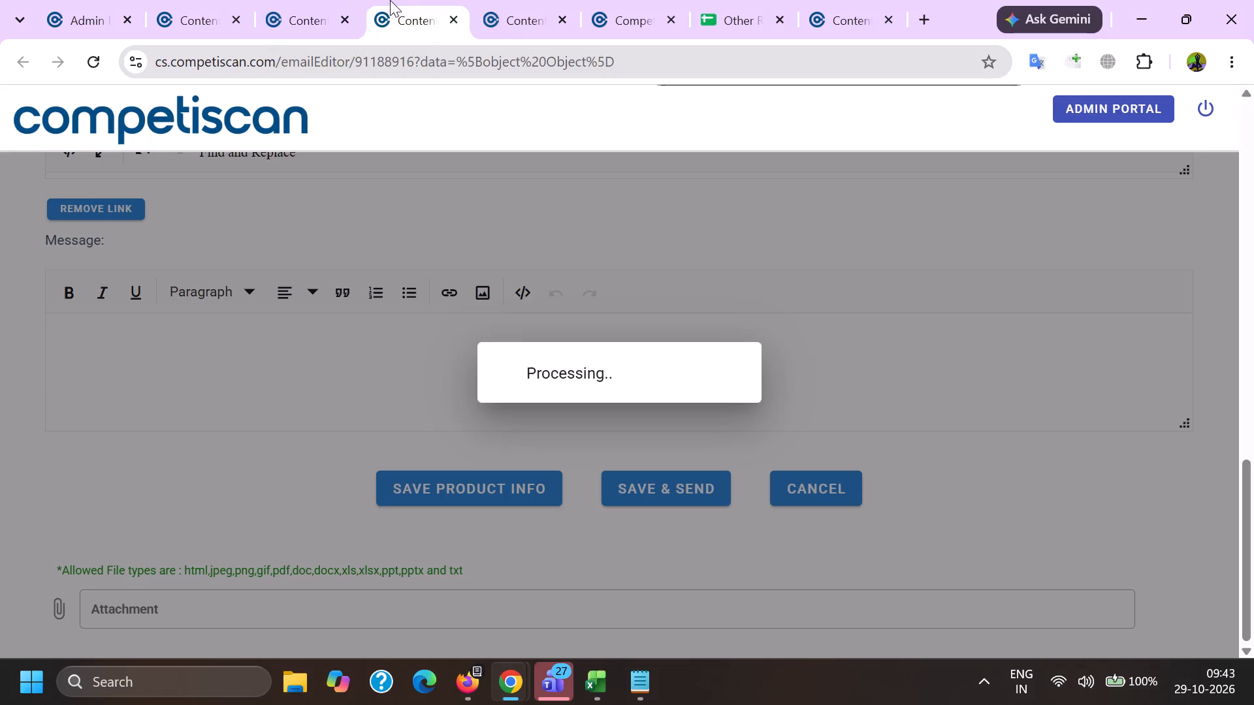
{"action": "left_click", "coordinate": [325, 0]}
{"action": "left_click", "coordinate": [275, 463], "text": "ctrl"}
{"action": "left_click", "coordinate": [357, 0]}
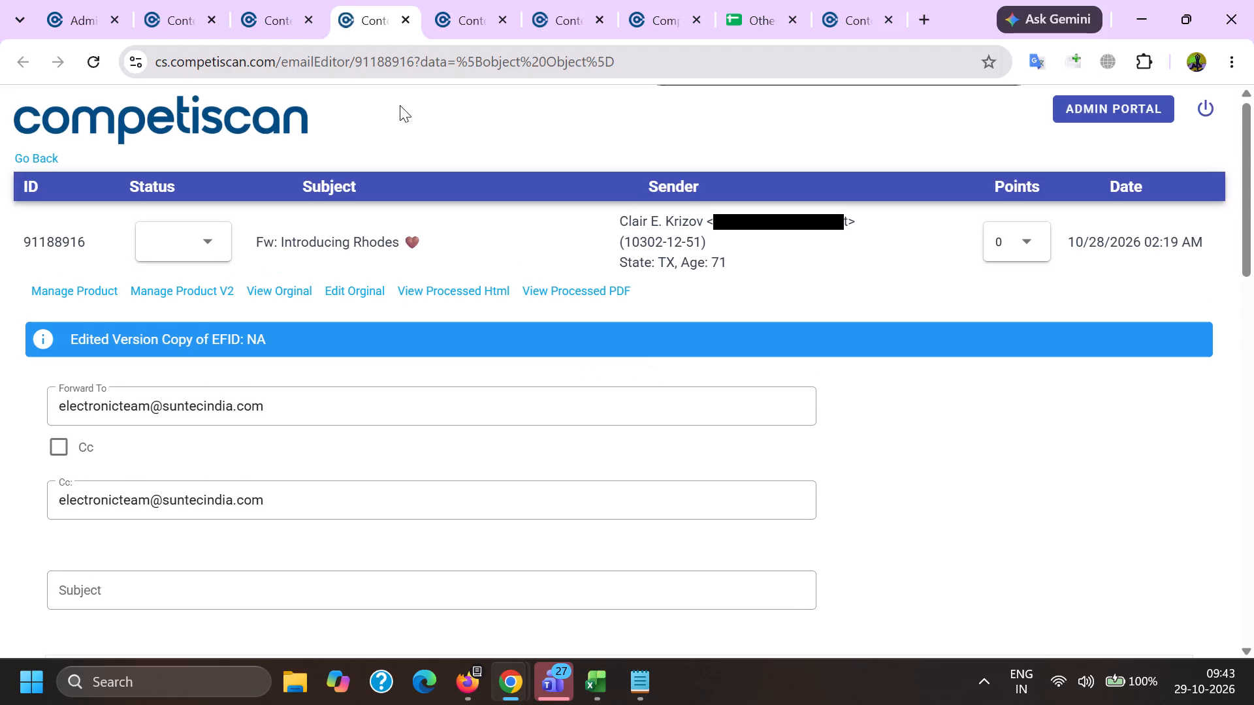
Add three header lines, "From:", "Date:" and "Subject:", at the top of the email body, above the mobile mail signature.
{"action": "scroll", "coordinate": [378, 168], "scroll_direction": "down", "scroll_amount": 2}
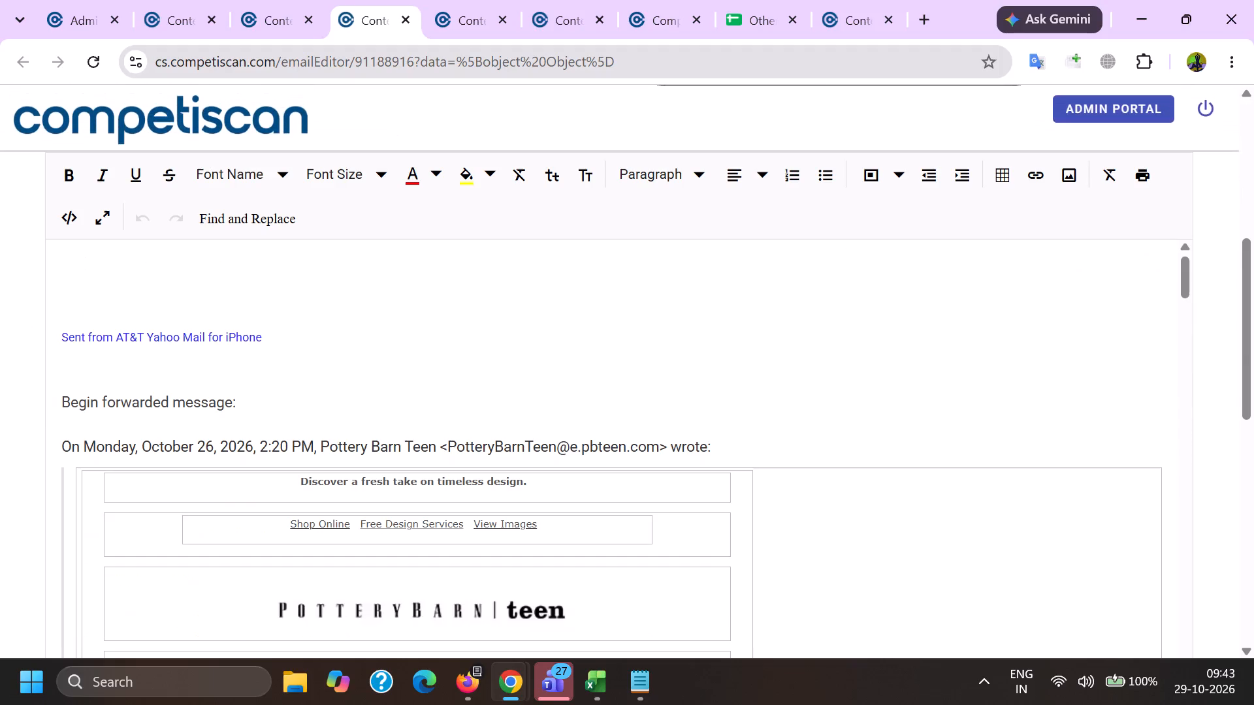
{"action": "left_click", "coordinate": [114, 279]}
{"action": "left_click", "coordinate": [452, 0]}
{"action": "left_click", "coordinate": [363, 0]}
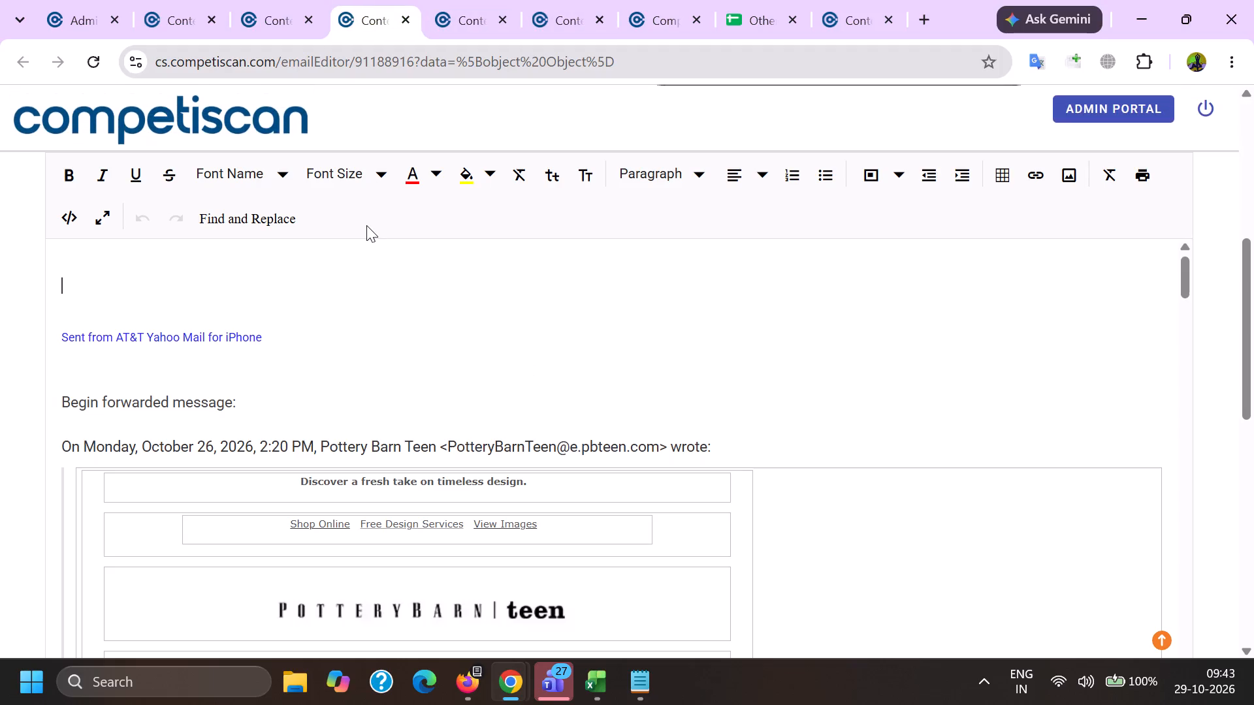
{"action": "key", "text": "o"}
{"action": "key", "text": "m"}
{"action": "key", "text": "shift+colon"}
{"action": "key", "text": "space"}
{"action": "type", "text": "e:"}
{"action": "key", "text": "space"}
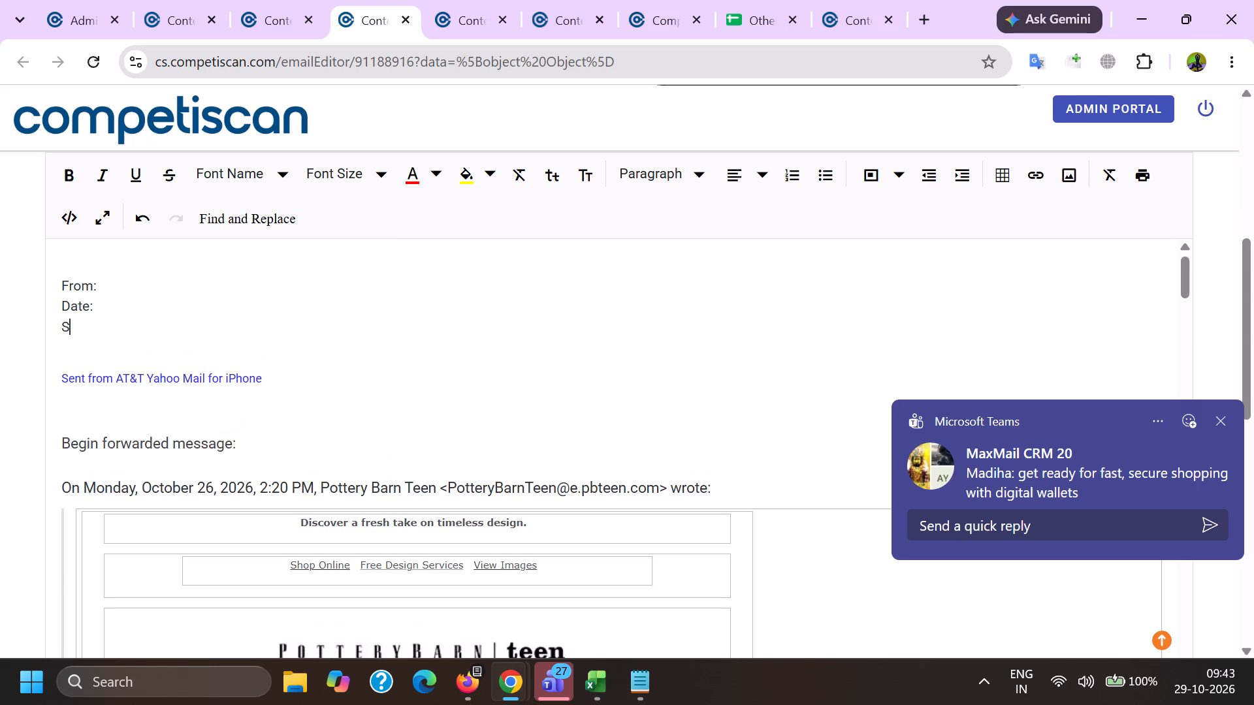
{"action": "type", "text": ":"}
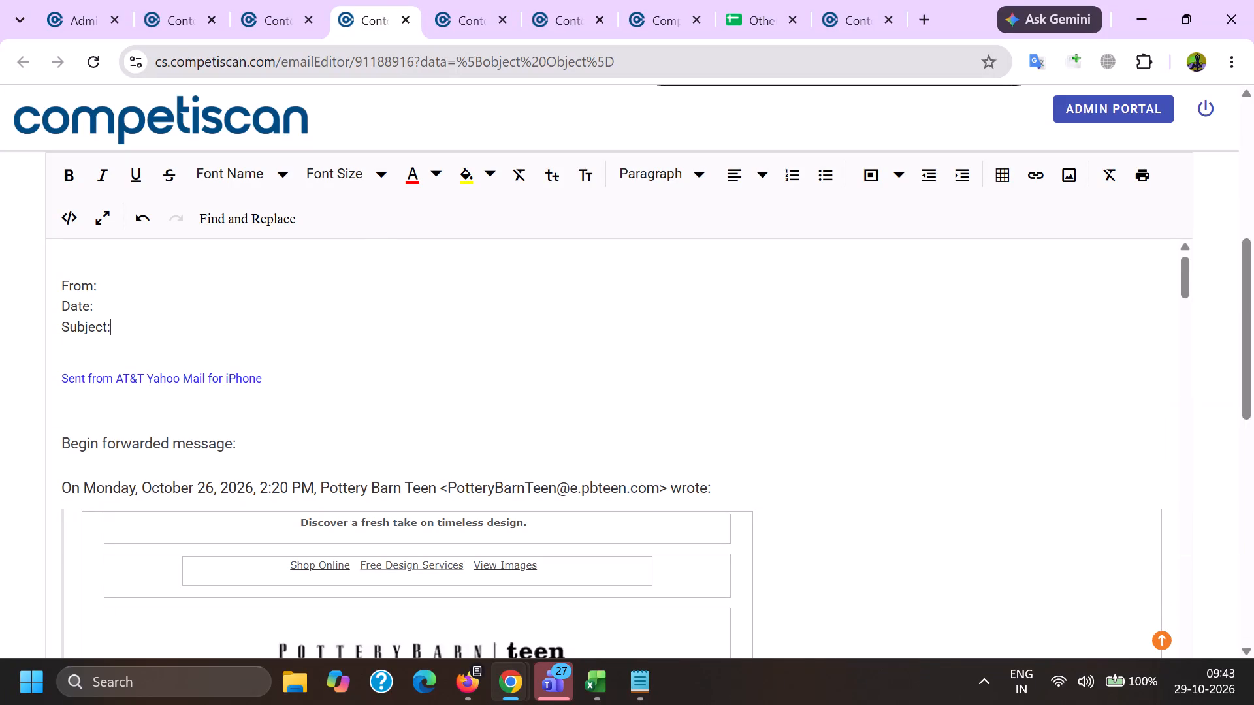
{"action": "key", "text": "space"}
Copy the sender name "Pottery Barn Teen" from the forwarded message line into the From line.
{"action": "double_click", "coordinate": [327, 489]}
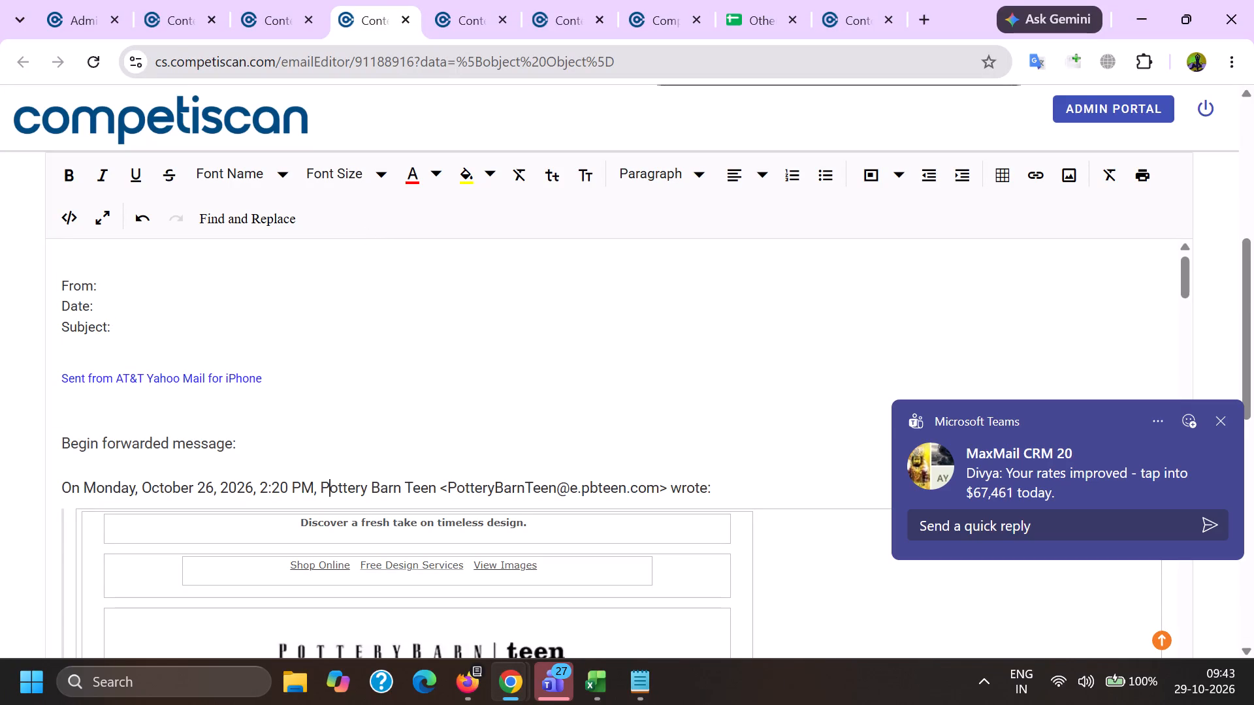
{"action": "left_click", "coordinate": [425, 486], "text": "shift"}
{"action": "key", "text": "ctrl+c"}
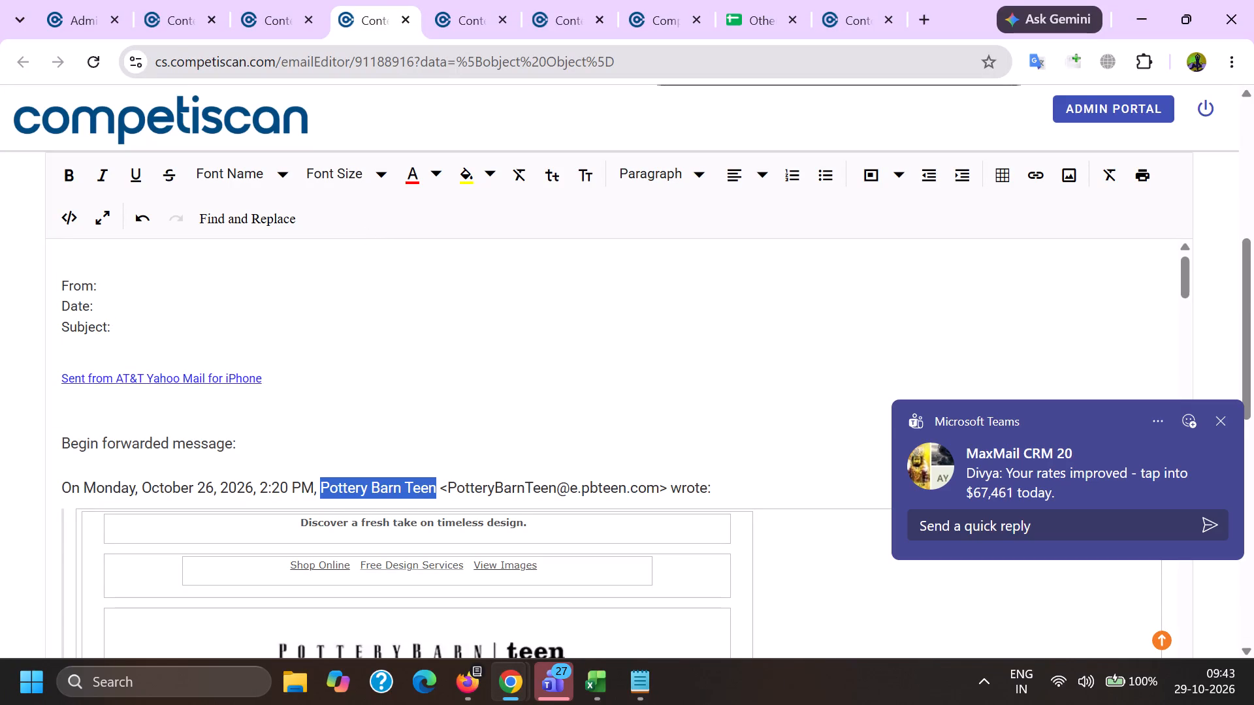
{"action": "left_click", "coordinate": [152, 281]}
{"action": "key", "text": "ctrl+v"}
Copy "Monday, October 26, 2026, 2:20 PM" from the forwarded message line into the Date line.
{"action": "left_click", "coordinate": [127, 303]}
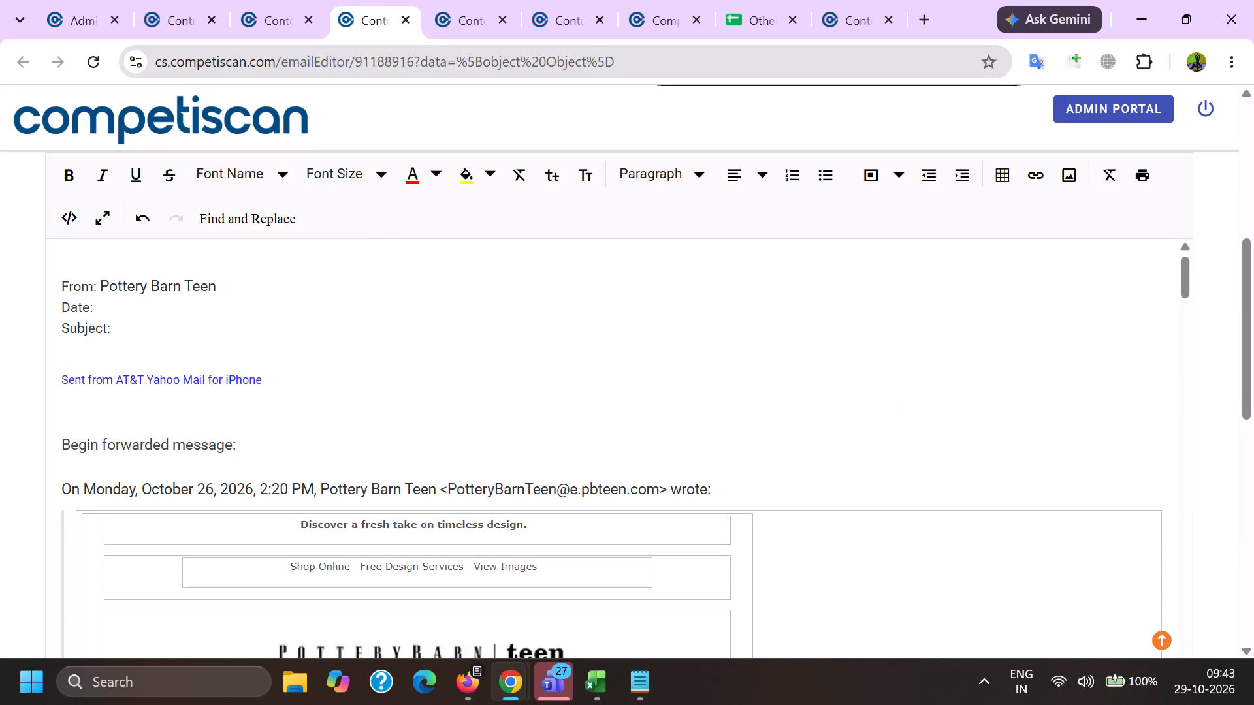
{"action": "left_click_drag", "start_coordinate": [85, 492], "coordinate": [313, 489]}
{"action": "key", "text": "ctrl+c"}
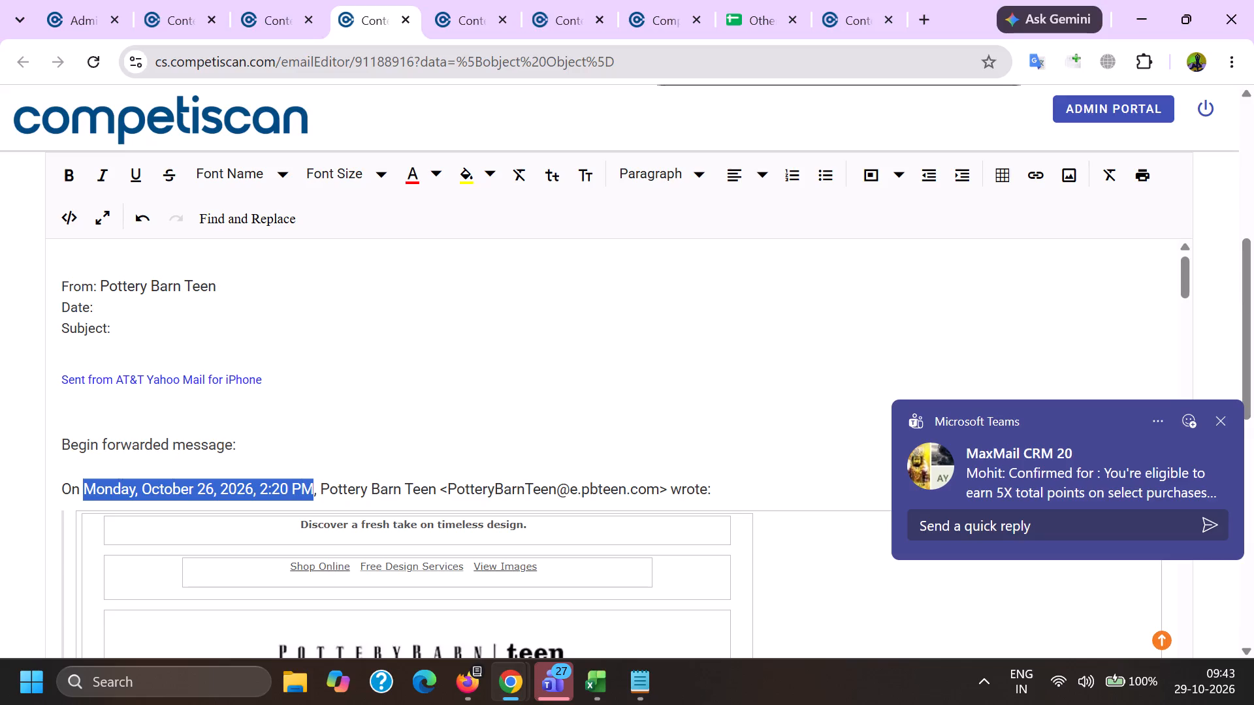
{"action": "left_click", "coordinate": [103, 308]}
{"action": "key", "text": "ctrl+v"}
Copy the email's subject text into the Subject line of the header block.
{"action": "scroll", "coordinate": [115, 319], "scroll_direction": "up", "scroll_amount": 3}
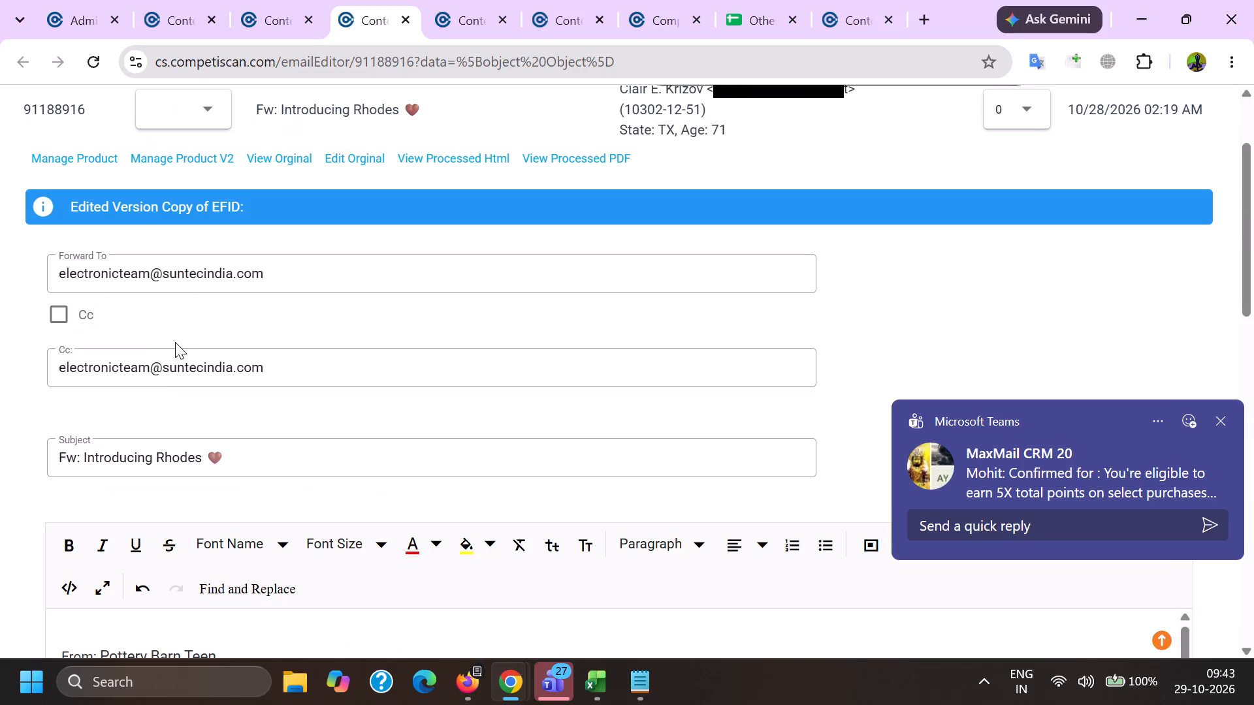
Fill the header's Subject line in email 91188916's body with "Introducing Rhodes" and its heart emoji, copied from the Subject field.
{"action": "left_click_drag", "start_coordinate": [85, 453], "coordinate": [259, 470]}
{"action": "key", "text": "ctrl+c"}
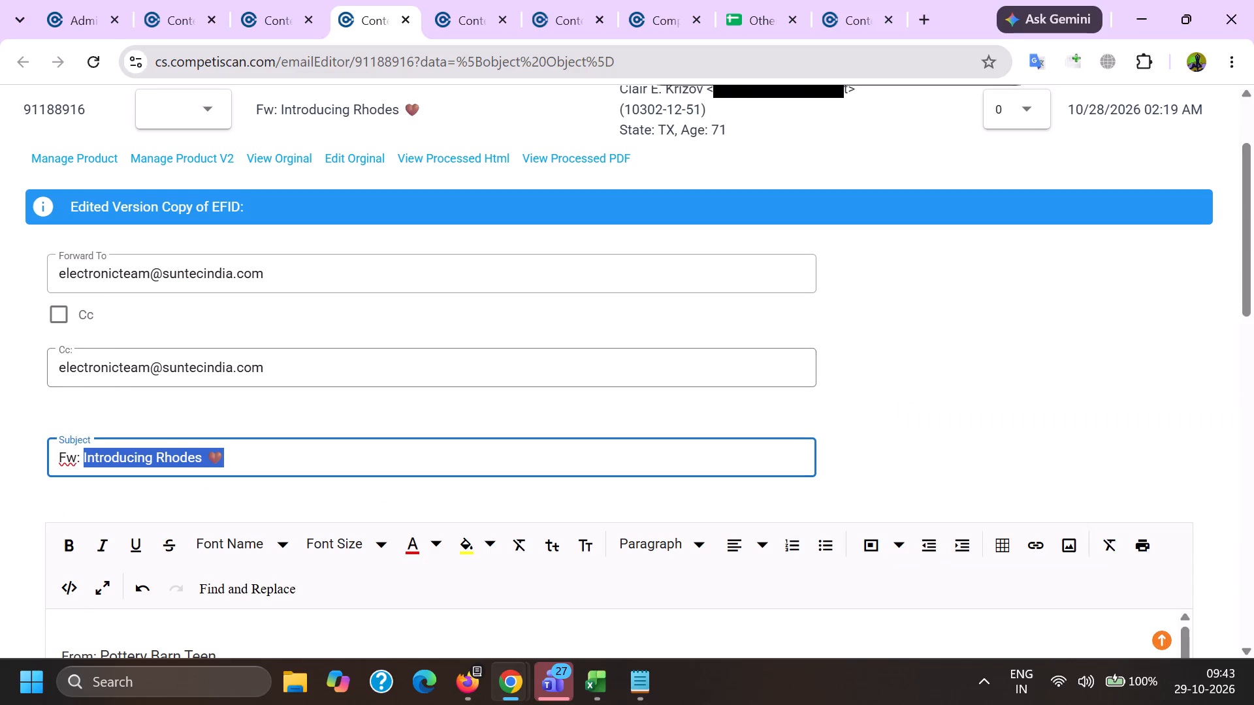
{"action": "scroll", "coordinate": [105, 352], "scroll_direction": "down", "scroll_amount": 3}
{"action": "left_click", "coordinate": [122, 337]}
{"action": "key", "text": "ctrl+v"}
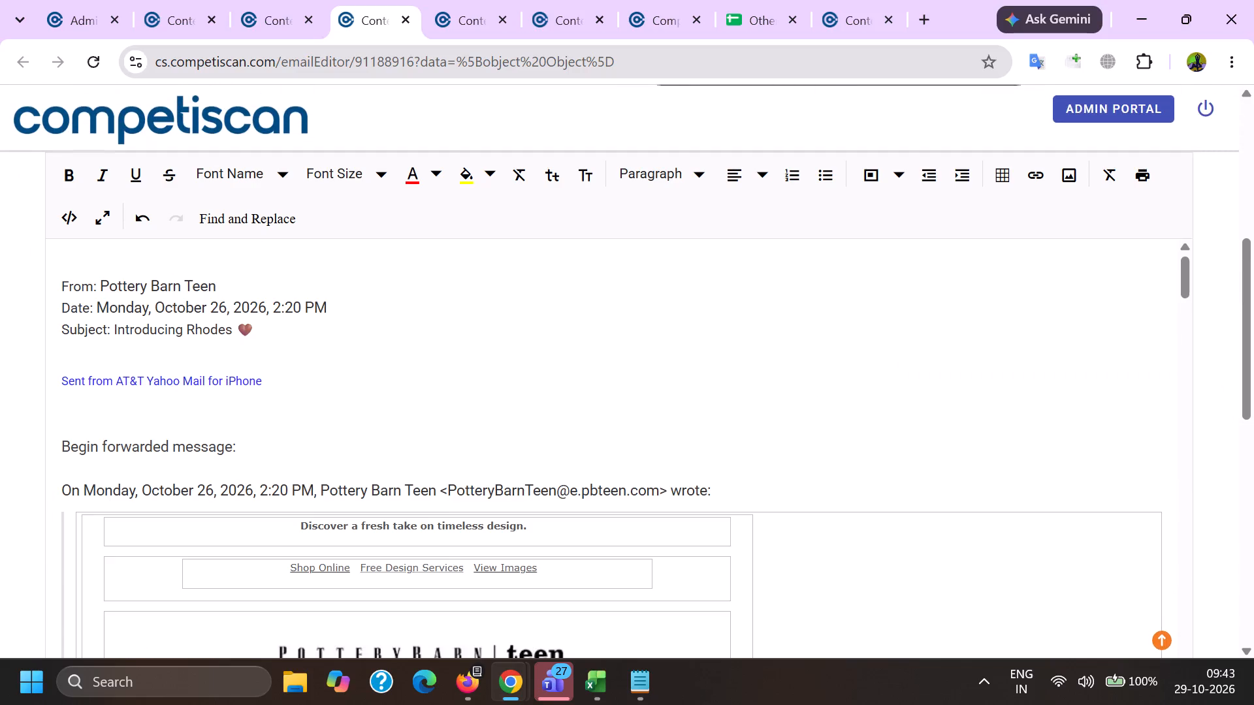
Delete the forwarding lines from "Sent from AT&T Yahoo Mail for iPhone" through "wrote:" below the header.
{"action": "left_click_drag", "start_coordinate": [782, 495], "coordinate": [26, 369]}
{"action": "key", "text": "BackSpace"}
{"action": "key", "text": "BackSpace"}
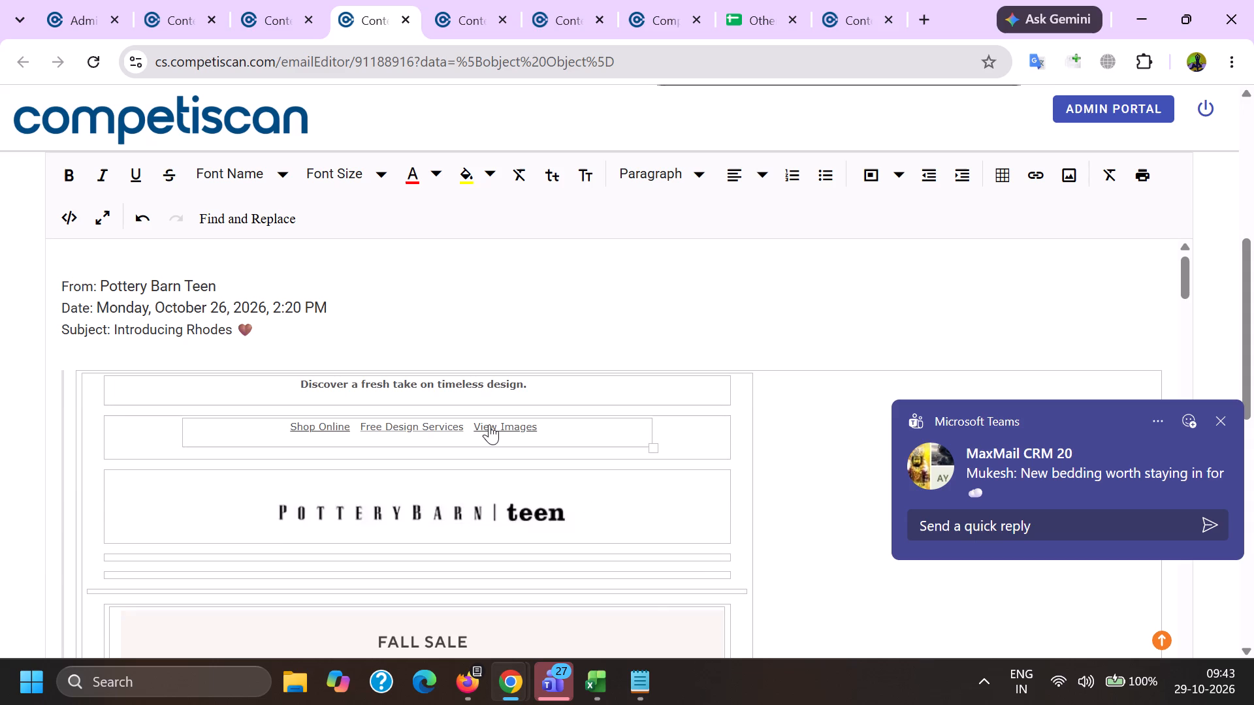
Remove the hyperlinks from the View Images text and the Design Crew free design services banner.
{"action": "left_click", "coordinate": [489, 425]}
{"action": "left_click", "coordinate": [585, 469]}
{"action": "scroll", "coordinate": [585, 468], "scroll_direction": "down", "scroll_amount": 20}
{"action": "scroll", "coordinate": [585, 468], "scroll_direction": "down", "scroll_amount": 8}
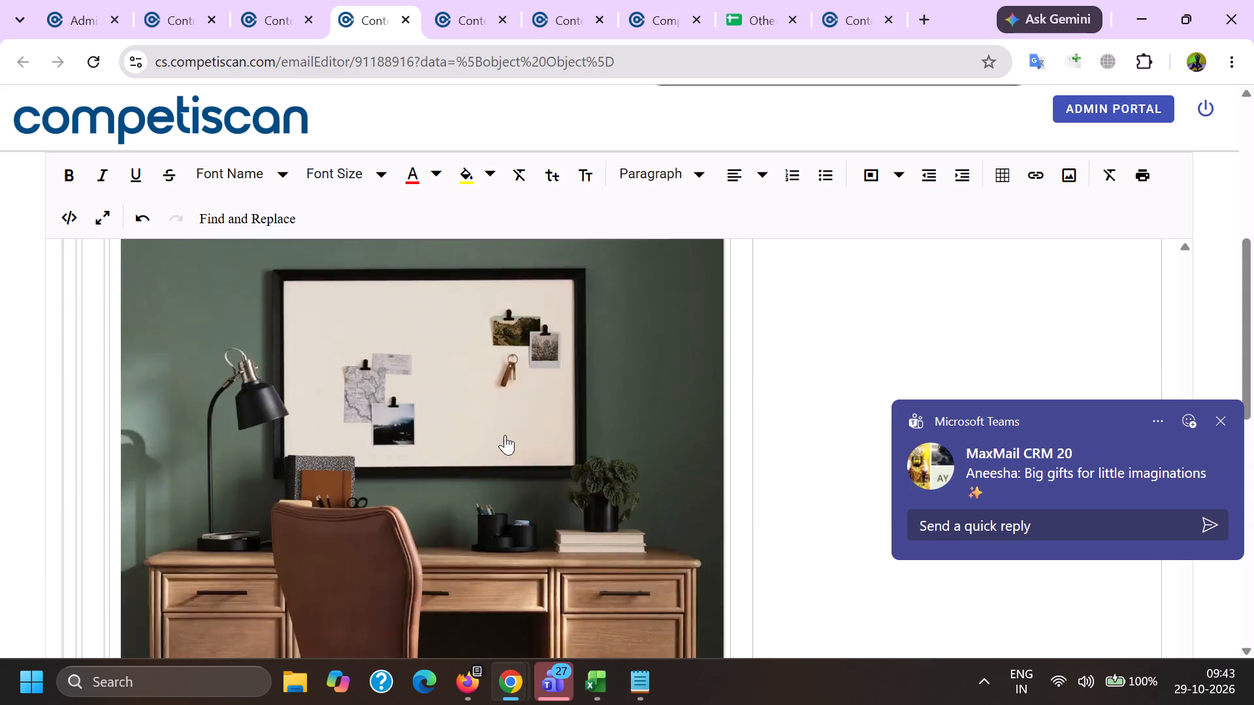
{"action": "scroll", "coordinate": [505, 435], "scroll_direction": "down", "scroll_amount": 20}
{"action": "scroll", "coordinate": [505, 435], "scroll_direction": "down", "scroll_amount": 4}
{"action": "scroll", "coordinate": [485, 420], "scroll_direction": "up", "scroll_amount": 1}
{"action": "scroll", "coordinate": [485, 420], "scroll_direction": "down", "scroll_amount": 17}
{"action": "scroll", "coordinate": [456, 424], "scroll_direction": "down", "scroll_amount": 5}
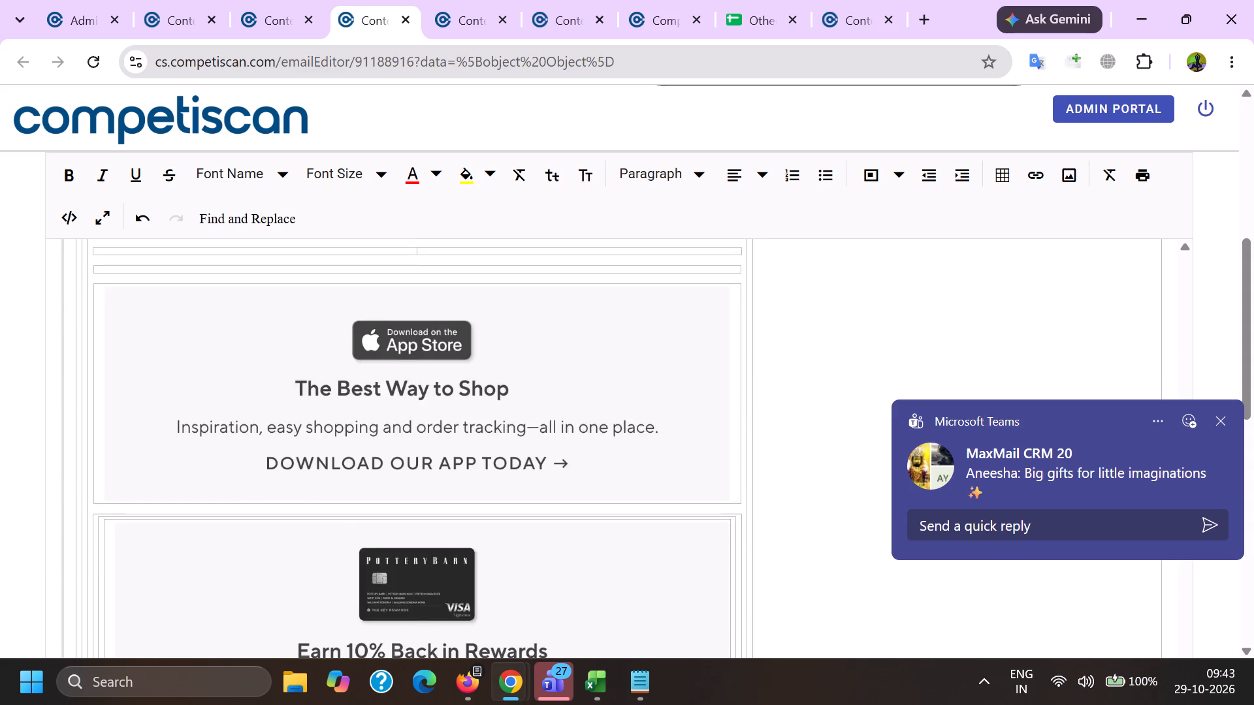
{"action": "scroll", "coordinate": [457, 435], "scroll_direction": "up", "scroll_amount": 16}
{"action": "left_click", "coordinate": [431, 361]}
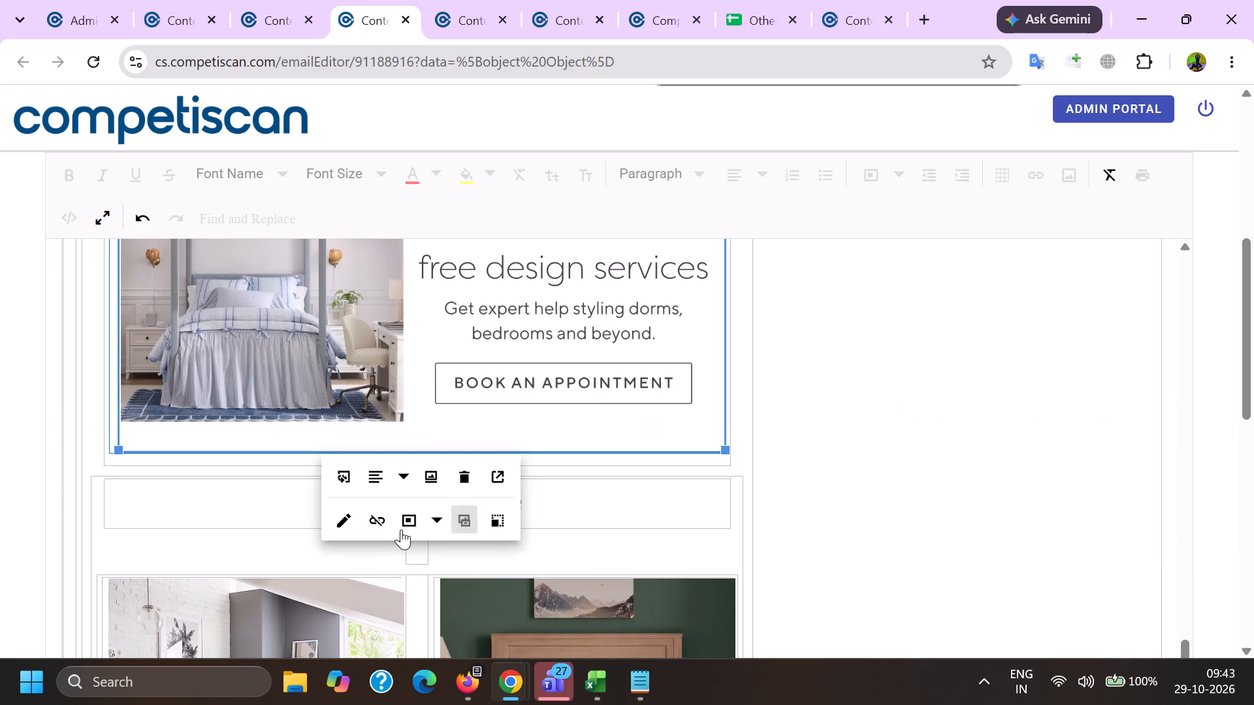
{"action": "left_click", "coordinate": [383, 526]}
Remove the hyperlink from the App Store download banner.
{"action": "scroll", "coordinate": [378, 490], "scroll_direction": "down", "scroll_amount": 11}
{"action": "scroll", "coordinate": [399, 328], "scroll_direction": "down", "scroll_amount": 6}
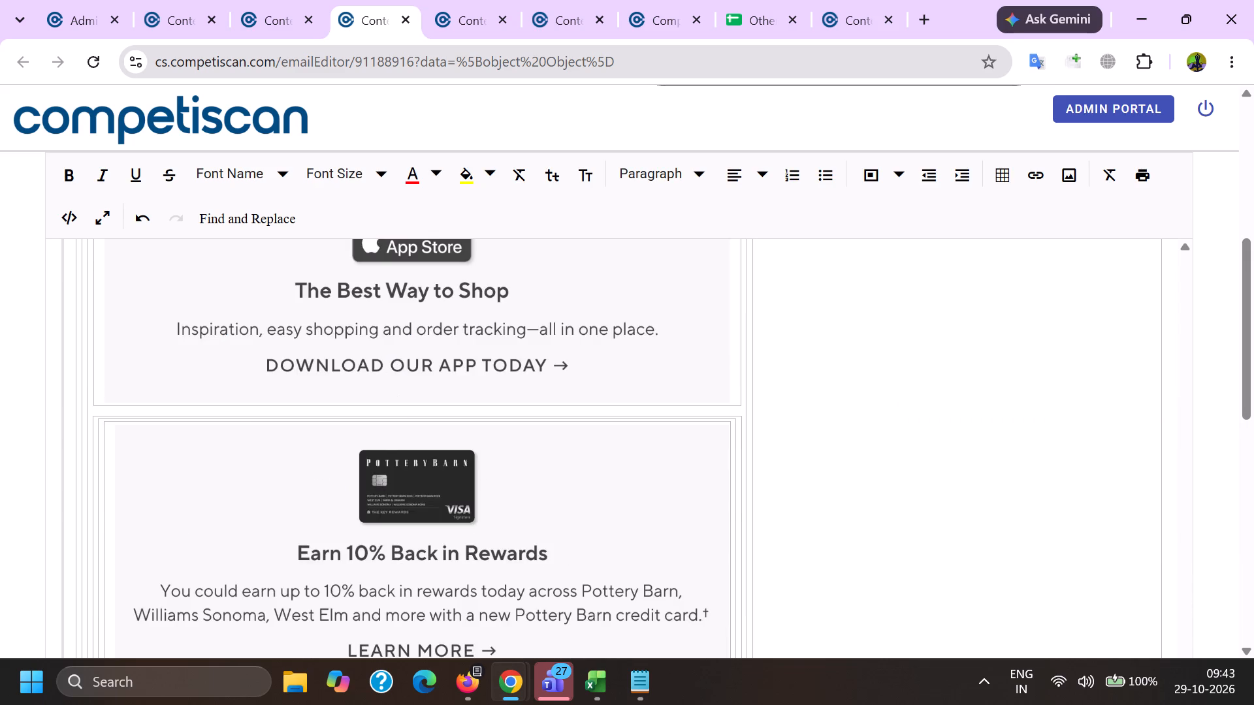
{"action": "scroll", "coordinate": [374, 442], "scroll_direction": "up", "scroll_amount": 1}
{"action": "left_click", "coordinate": [362, 437]}
{"action": "left_click", "coordinate": [371, 569]}
{"action": "scroll", "coordinate": [351, 412], "scroll_direction": "down", "scroll_amount": 4}
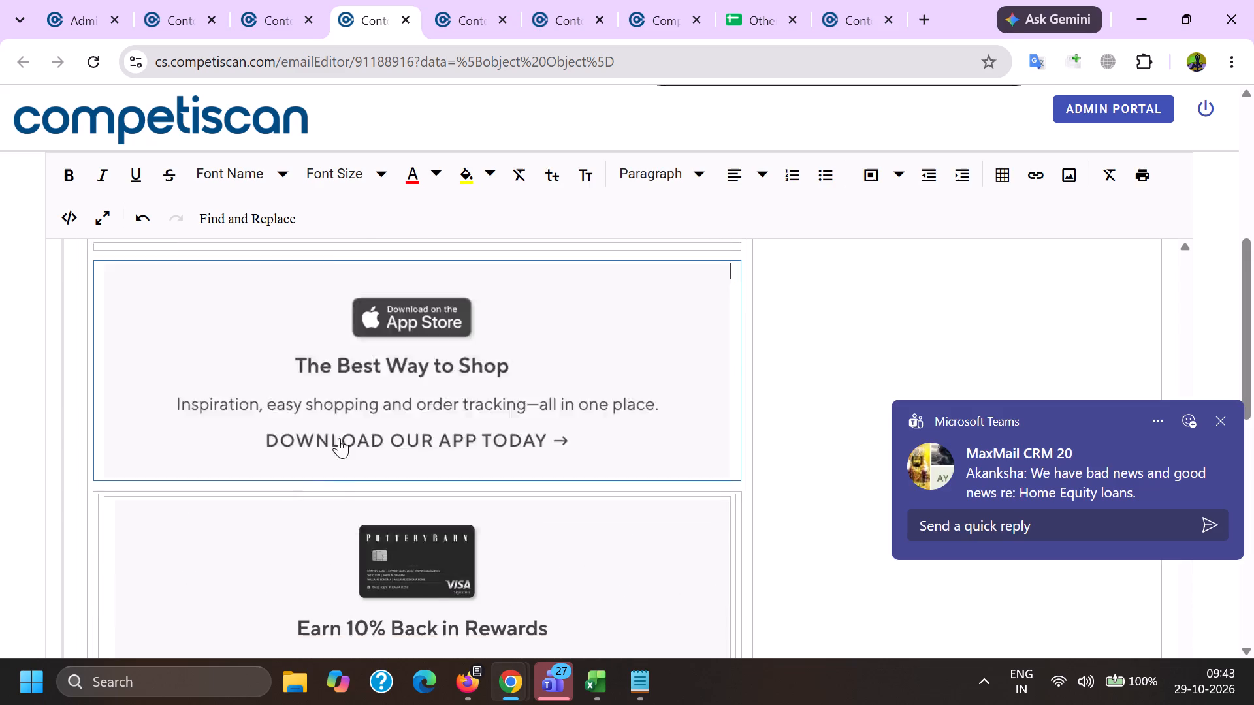
{"action": "left_click", "coordinate": [289, 488]}
{"action": "left_click", "coordinate": [204, 478]}
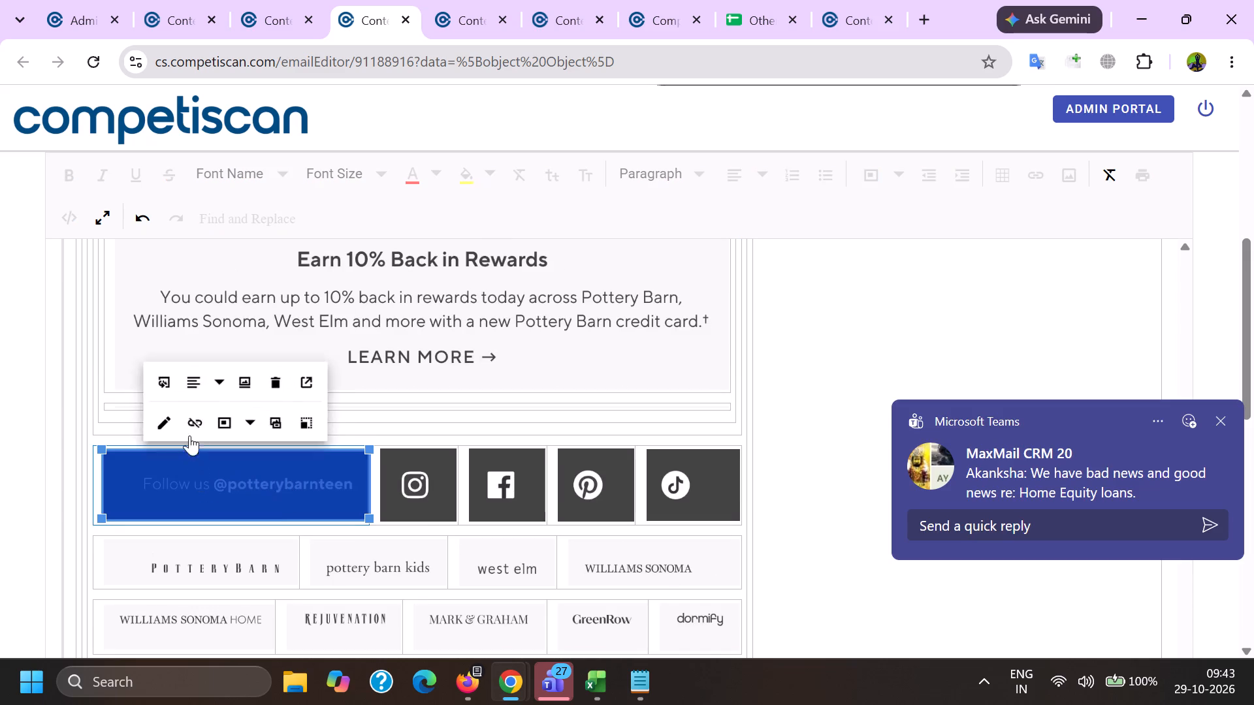
{"action": "left_click", "coordinate": [189, 424]}
{"action": "left_click", "coordinate": [407, 473]}
{"action": "left_click", "coordinate": [429, 428]}
{"action": "left_click", "coordinate": [473, 480]}
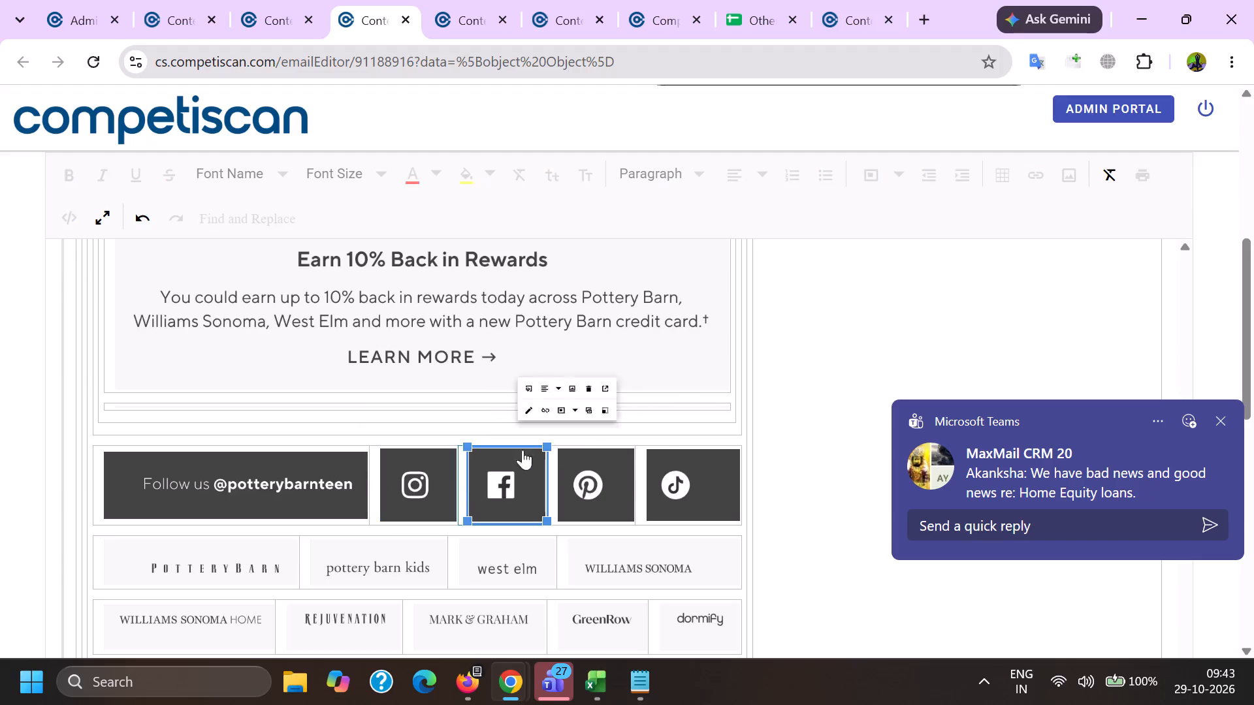
{"action": "left_click", "coordinate": [524, 423]}
{"action": "left_click", "coordinate": [577, 500]}
{"action": "left_click", "coordinate": [608, 424]}
{"action": "left_click", "coordinate": [680, 490]}
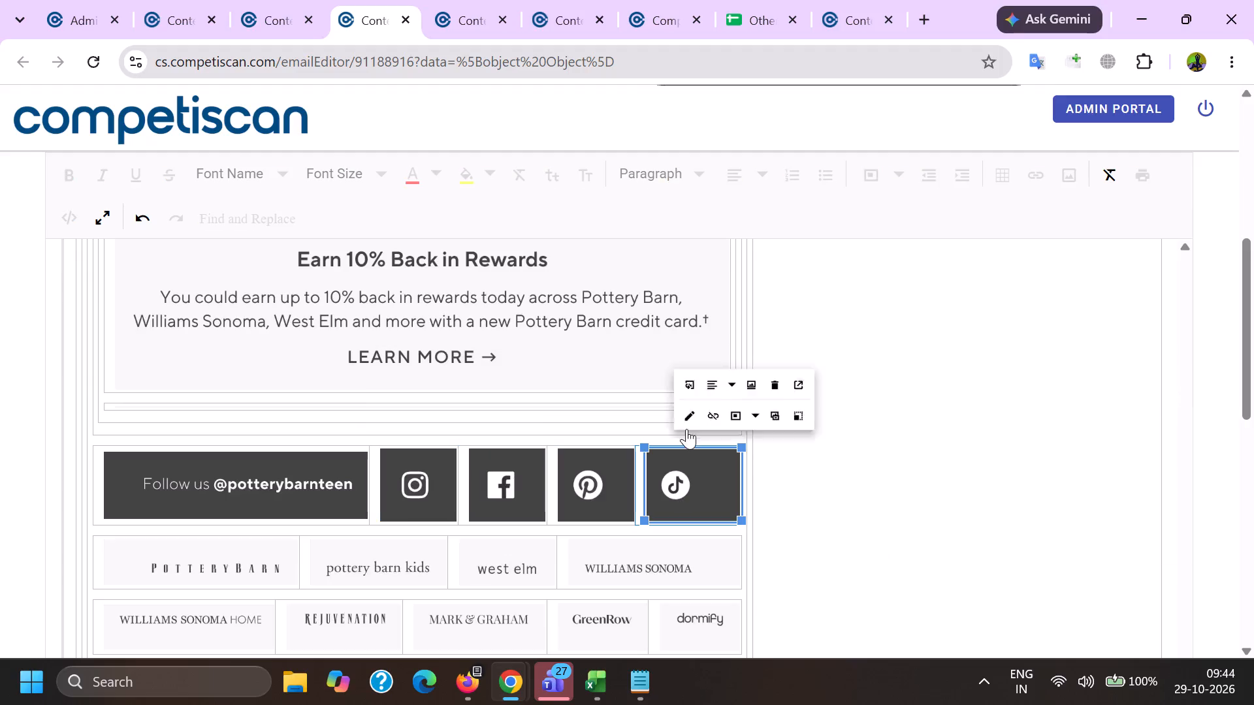
{"action": "left_click", "coordinate": [691, 424]}
Delete the recipient's email address from the "This message was sent to:" line in the email's footer.
{"action": "scroll", "coordinate": [313, 364], "scroll_direction": "down", "scroll_amount": 8}
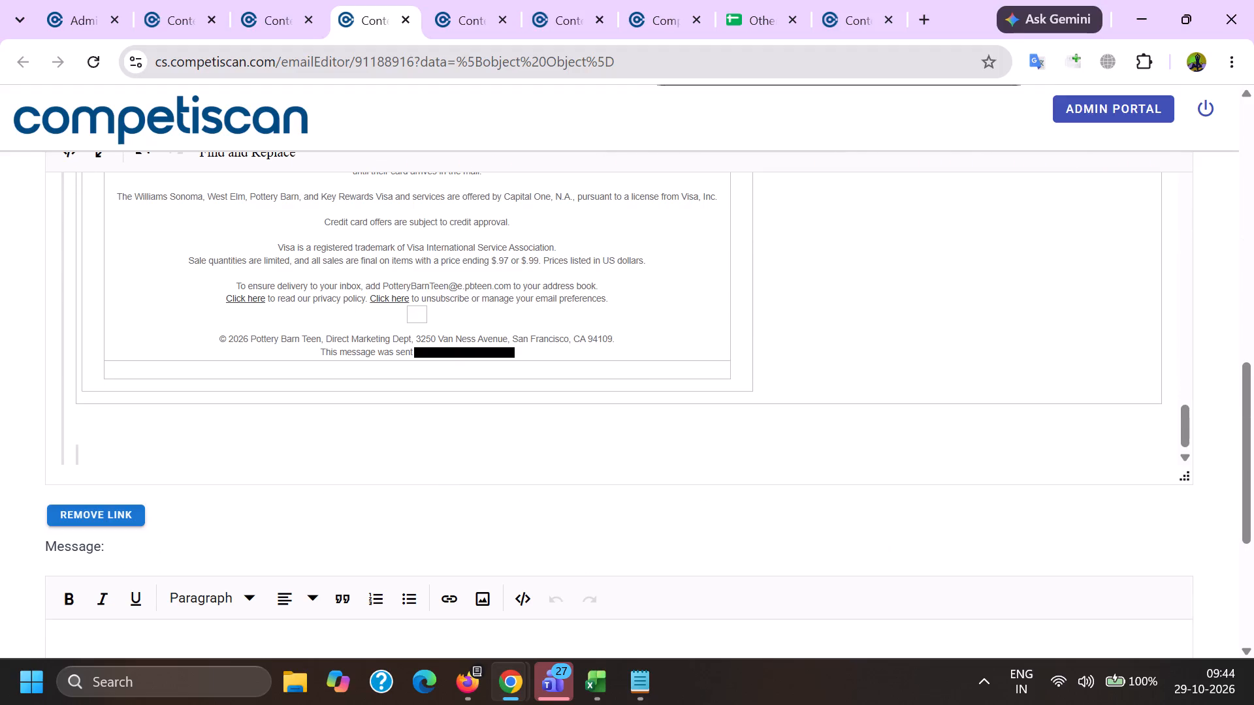
{"action": "left_click_drag", "start_coordinate": [425, 352], "coordinate": [545, 356]}
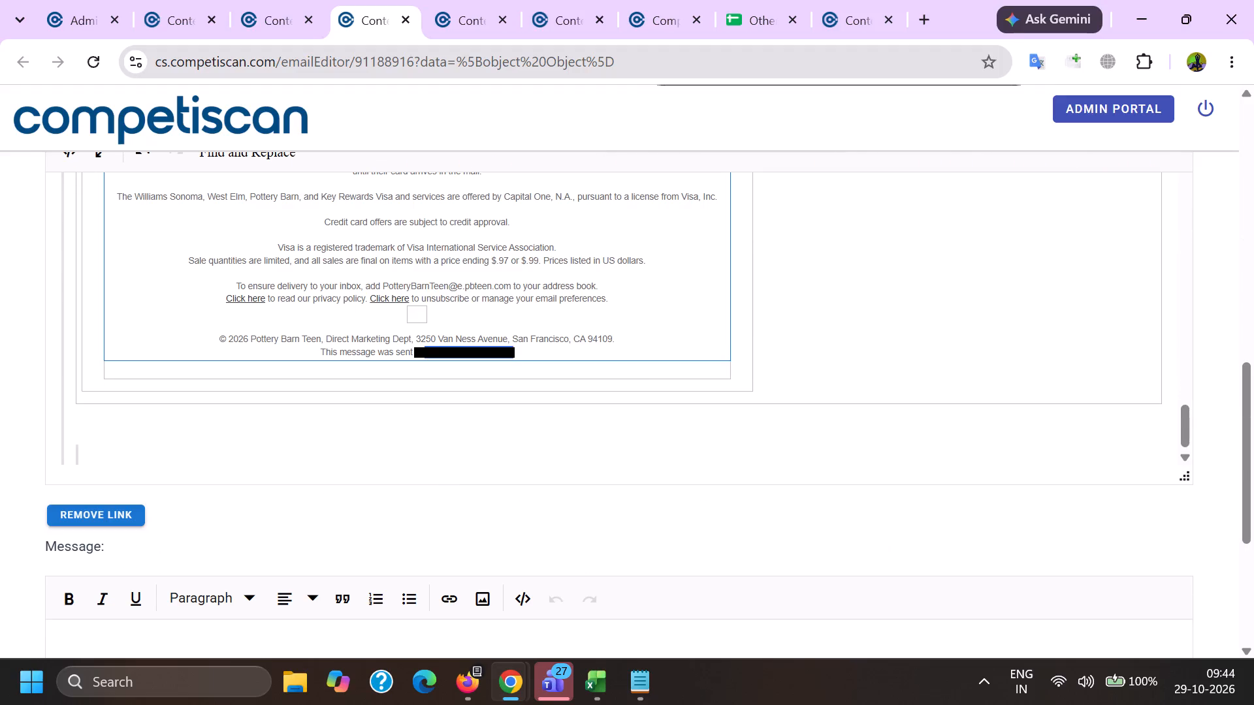
{"action": "key", "text": "BackSpace"}
Remove the hyperlink from the "Click here" text in the footer's unsubscribe sentence.
{"action": "scroll", "coordinate": [425, 472], "scroll_direction": "up", "scroll_amount": 1}
{"action": "left_click", "coordinate": [387, 396]}
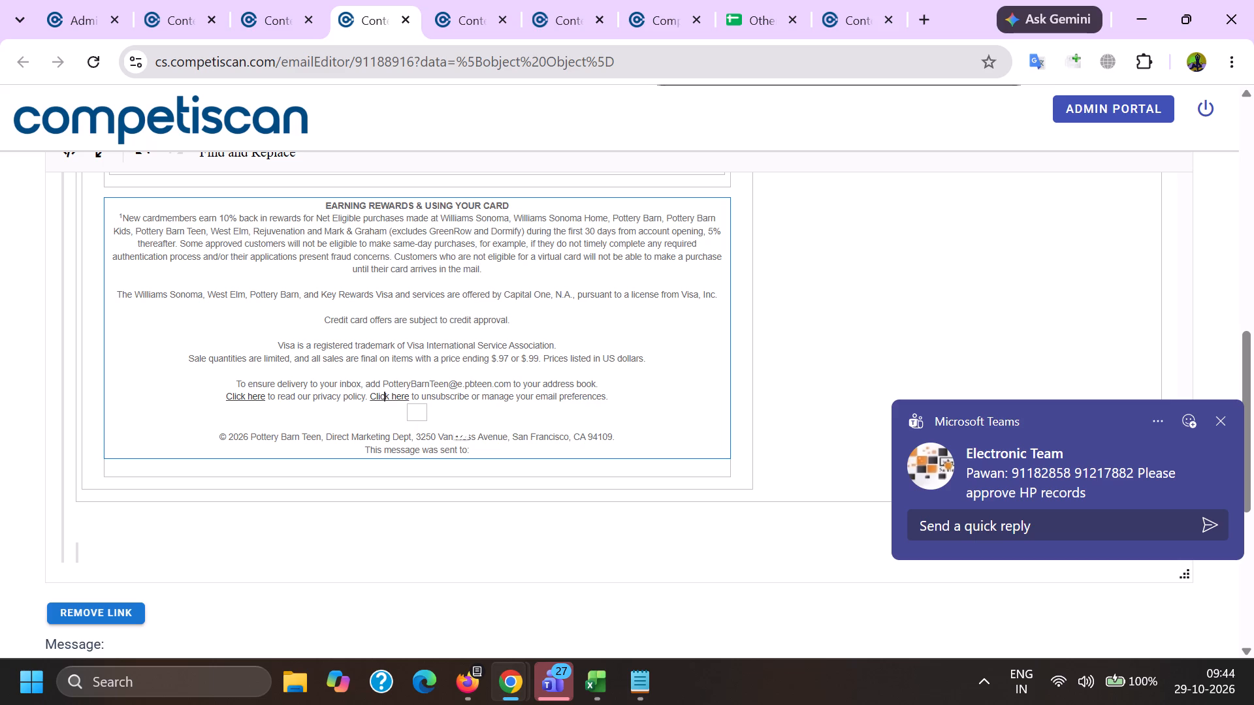
{"action": "left_click", "coordinate": [490, 437]}
Delete the sender's email address from the footer's "To ensure delivery to your inbox" sentence.
{"action": "left_click_drag", "start_coordinate": [384, 384], "coordinate": [472, 387]}
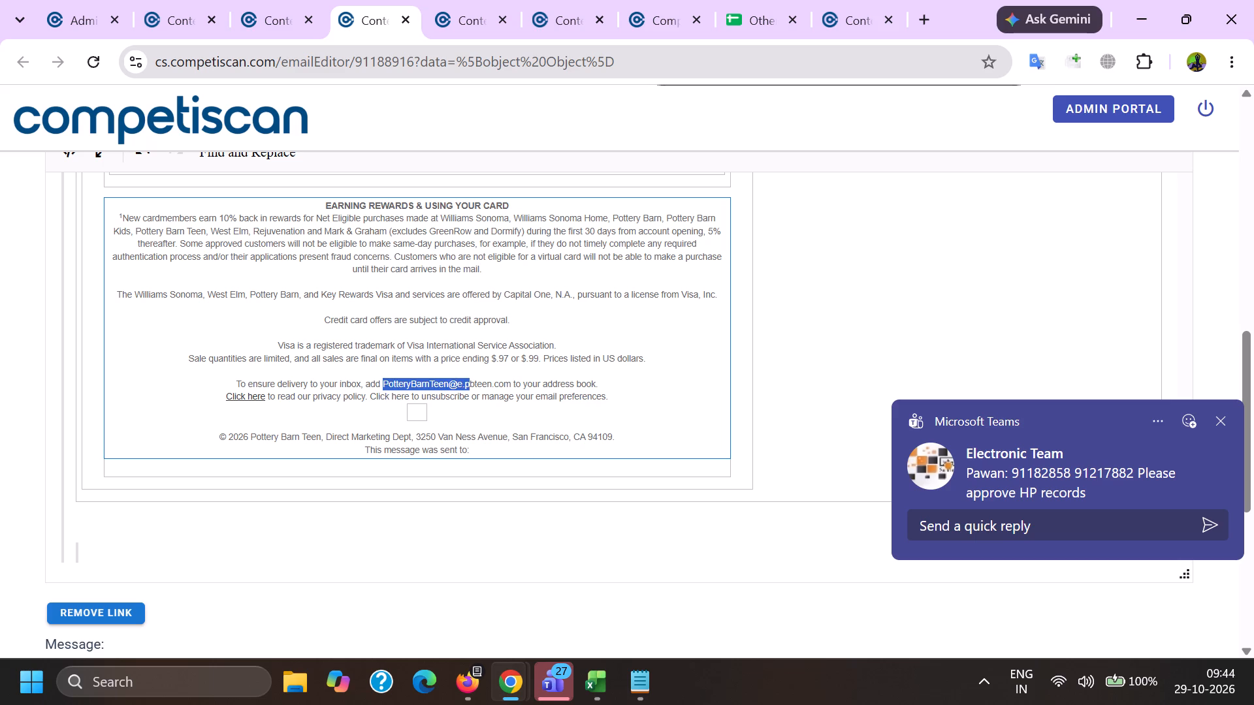
{"action": "left_click_drag", "start_coordinate": [472, 387], "coordinate": [507, 386]}
{"action": "key", "text": "BackSpace"}
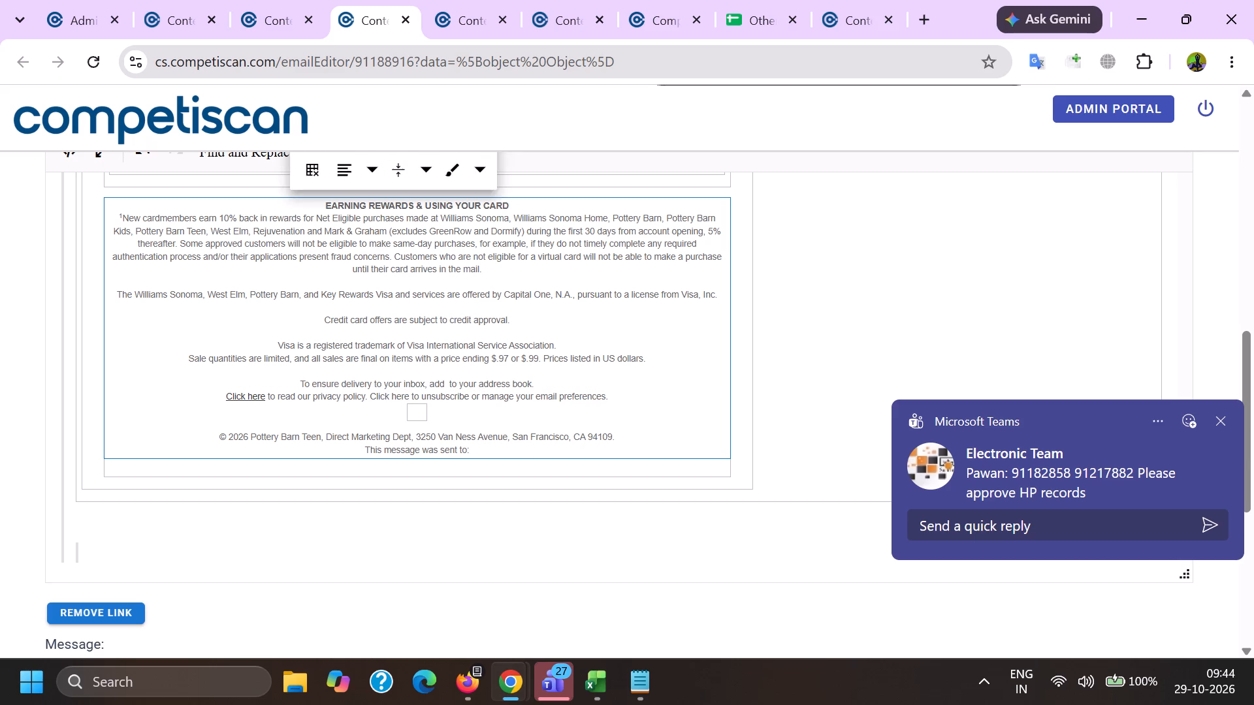
Save the edited version of email 91188916.
{"action": "scroll", "coordinate": [345, 364], "scroll_direction": "down", "scroll_amount": 12}
{"action": "left_click", "coordinate": [462, 495]}
{"action": "left_click", "coordinate": [623, 404]}
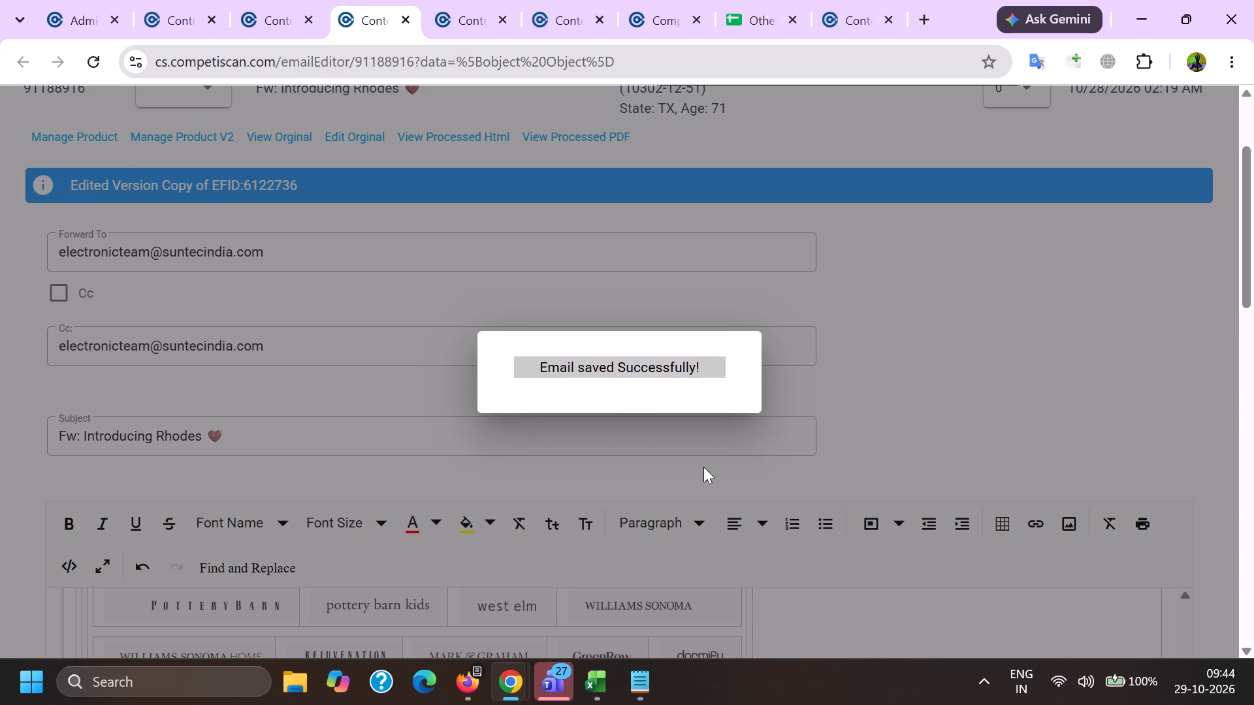
{"action": "left_click", "coordinate": [0, 315]}
Open the V2 product record of email 91188916.
{"action": "left_click", "coordinate": [118, 135]}
Copy the sender name "Pottery Barn Teen" from the email header's From line and return to the product record.
{"action": "left_click", "coordinate": [1003, 279]}
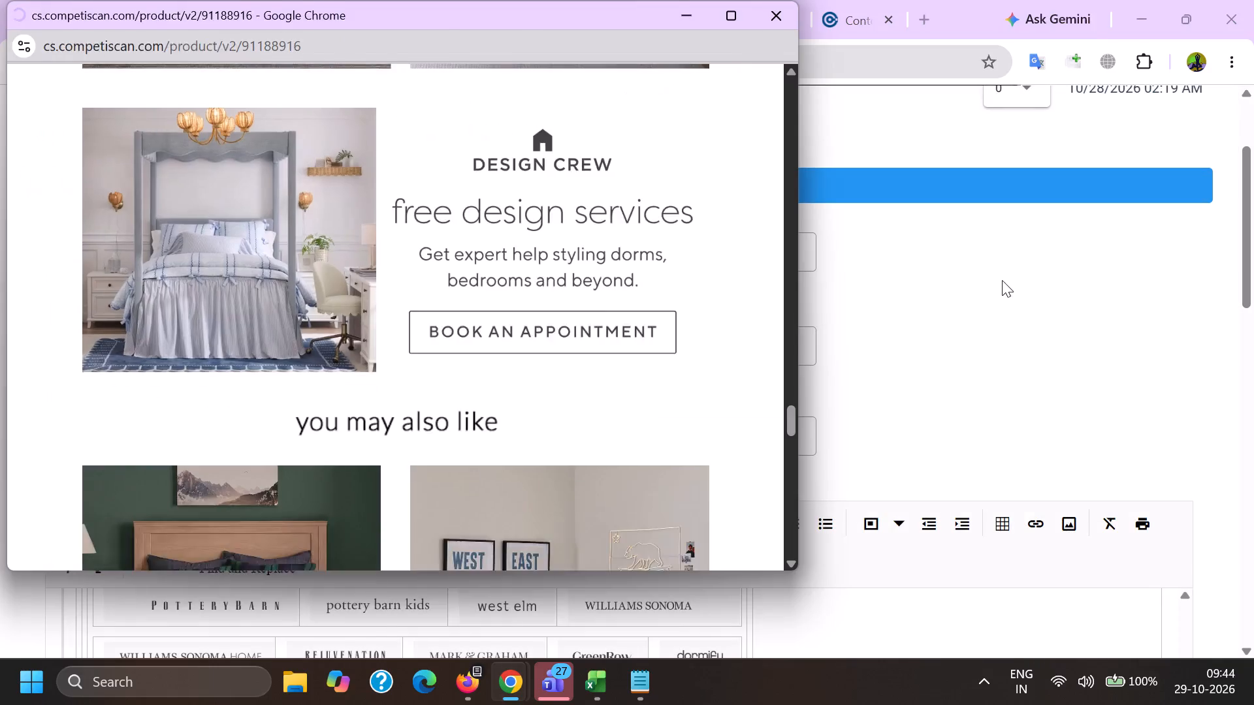
{"action": "scroll", "coordinate": [376, 217], "scroll_direction": "down", "scroll_amount": 5}
{"action": "scroll", "coordinate": [253, 360], "scroll_direction": "up", "scroll_amount": 5}
{"action": "left_click_drag", "start_coordinate": [110, 417], "coordinate": [103, 425]}
{"action": "left_click", "coordinate": [91, 416]}
{"action": "left_click", "coordinate": [91, 415]}
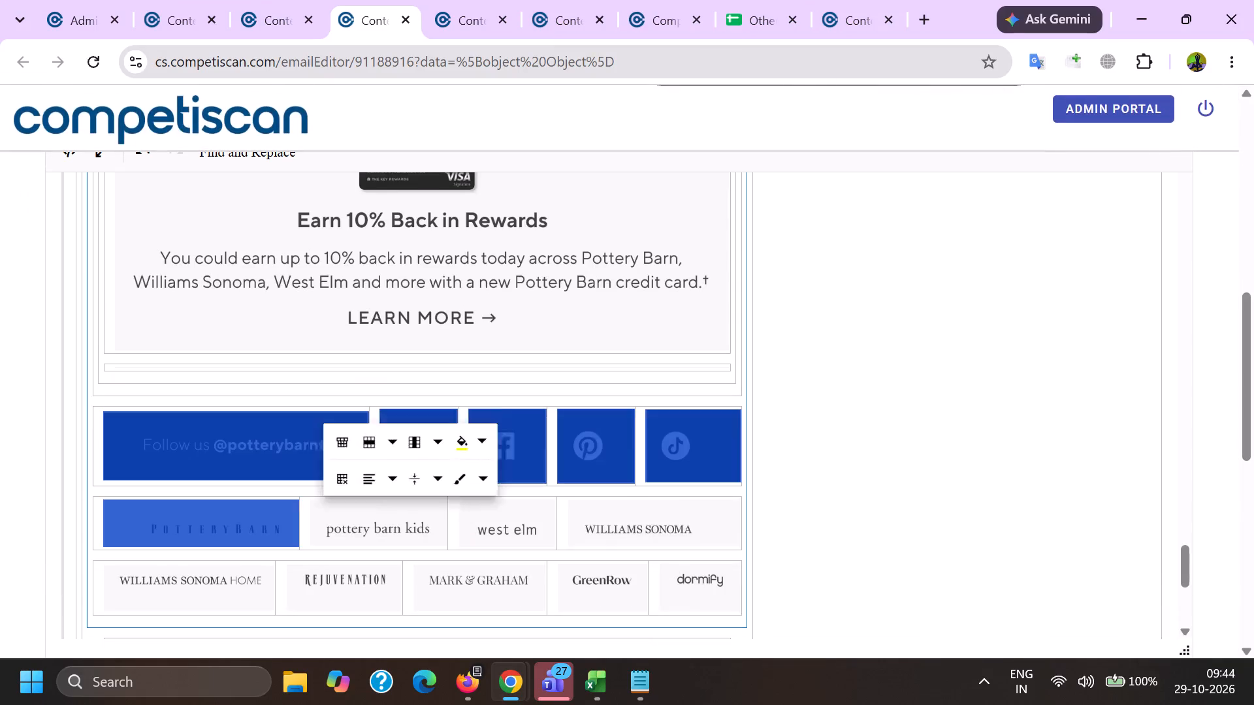
{"action": "key", "text": "Page_Up"}
{"action": "key", "text": "Page_Up"}
{"action": "key", "text": "Page_Up"}
{"action": "key", "text": "Page_Up"}
{"action": "key", "text": "Page_Up"}
{"action": "key", "text": "Page_Up"}
{"action": "key", "text": "Page_Up"}
{"action": "key", "text": "Page_Up"}
{"action": "key", "text": "Page_Up"}
{"action": "key", "text": "Page_Up"}
{"action": "key", "text": "Page_Up"}
{"action": "key", "text": "Page_Up"}
{"action": "key", "text": "Page_Up"}
{"action": "key", "text": "Page_Up"}
{"action": "key", "text": "Page_Up"}
{"action": "key", "text": "Page_Up"}
{"action": "key", "text": "Page_Up"}
{"action": "key", "text": "Page_Up"}
{"action": "key", "text": "Page_Up"}
{"action": "key", "text": "Page_Up"}
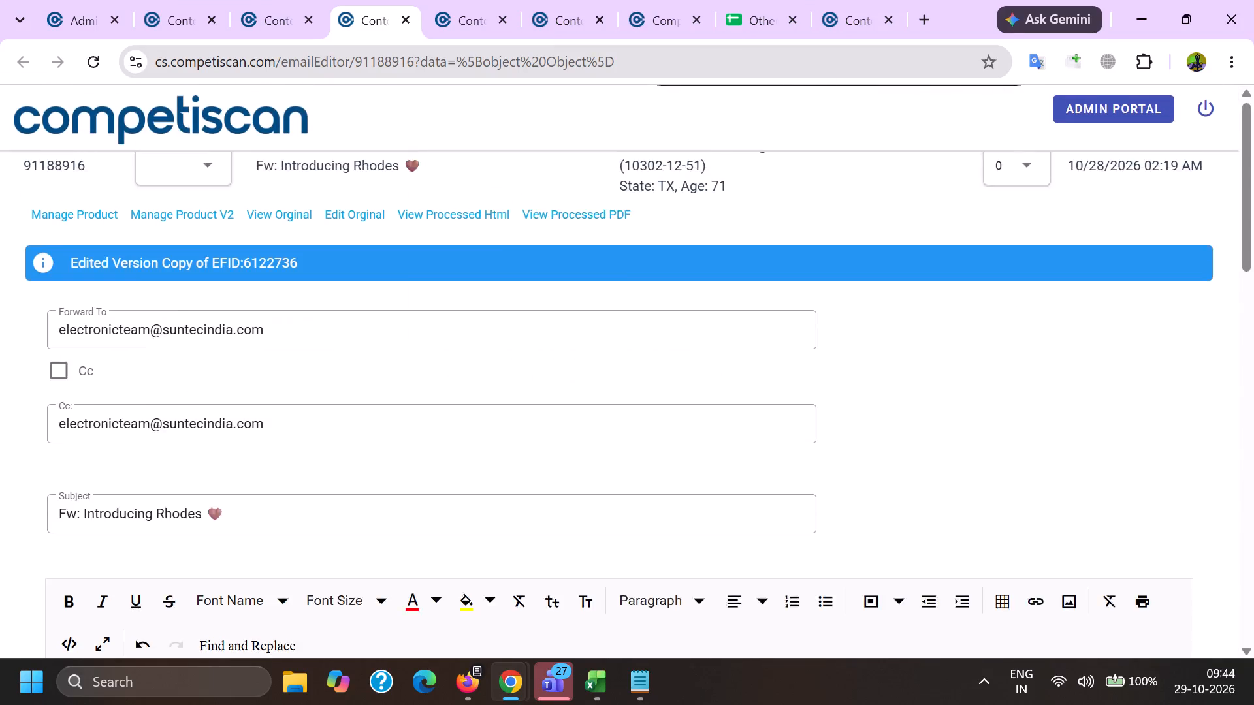
{"action": "scroll", "coordinate": [94, 383], "scroll_direction": "down", "scroll_amount": 4}
{"action": "double_click", "coordinate": [99, 315]}
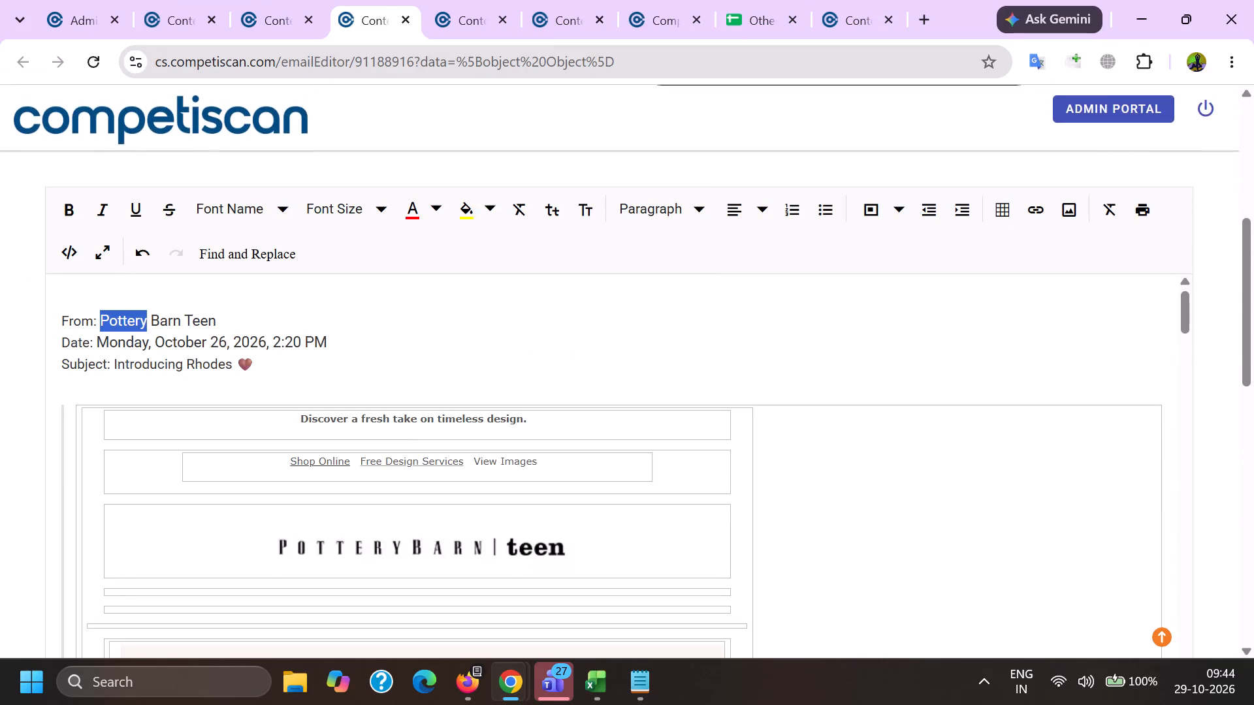
{"action": "left_click", "coordinate": [192, 314], "text": "shift"}
{"action": "key", "text": "ctrl+c"}
{"action": "key", "text": "alt+Tab"}
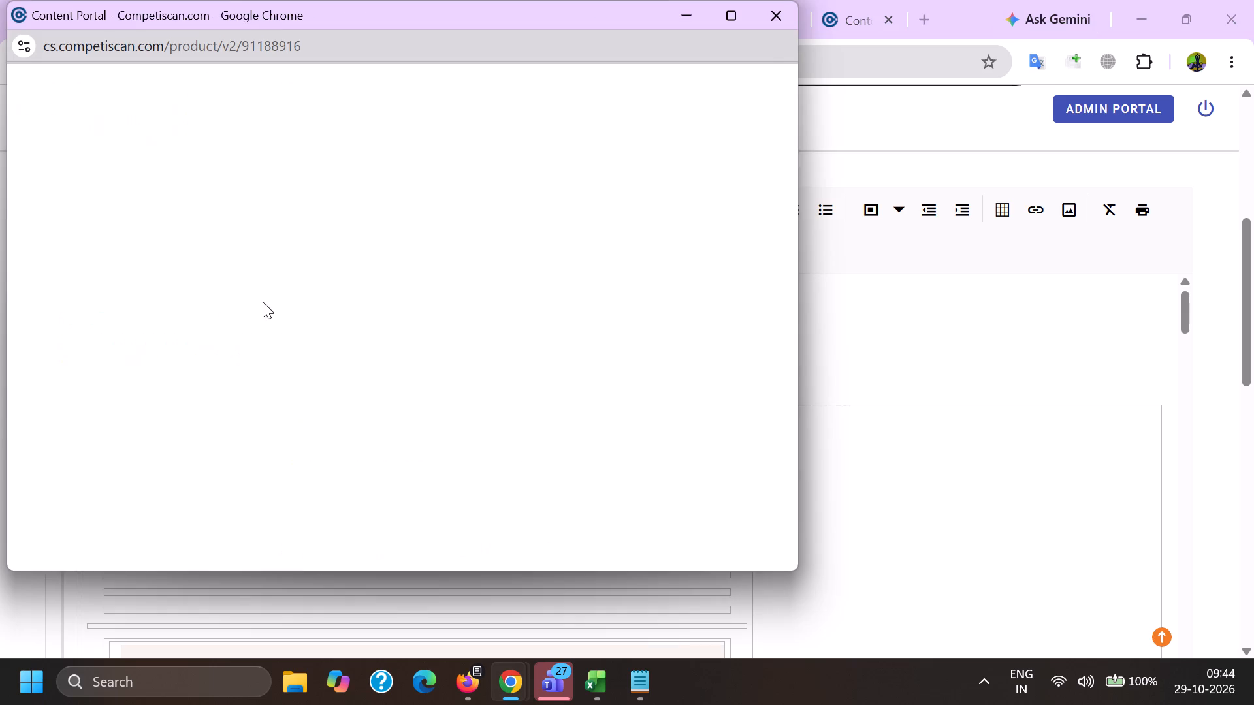
Look up "capital one" as an additional company in the product record.
{"action": "scroll", "coordinate": [321, 198], "scroll_direction": "down", "scroll_amount": 8}
{"action": "scroll", "coordinate": [346, 342], "scroll_direction": "up", "scroll_amount": 4}
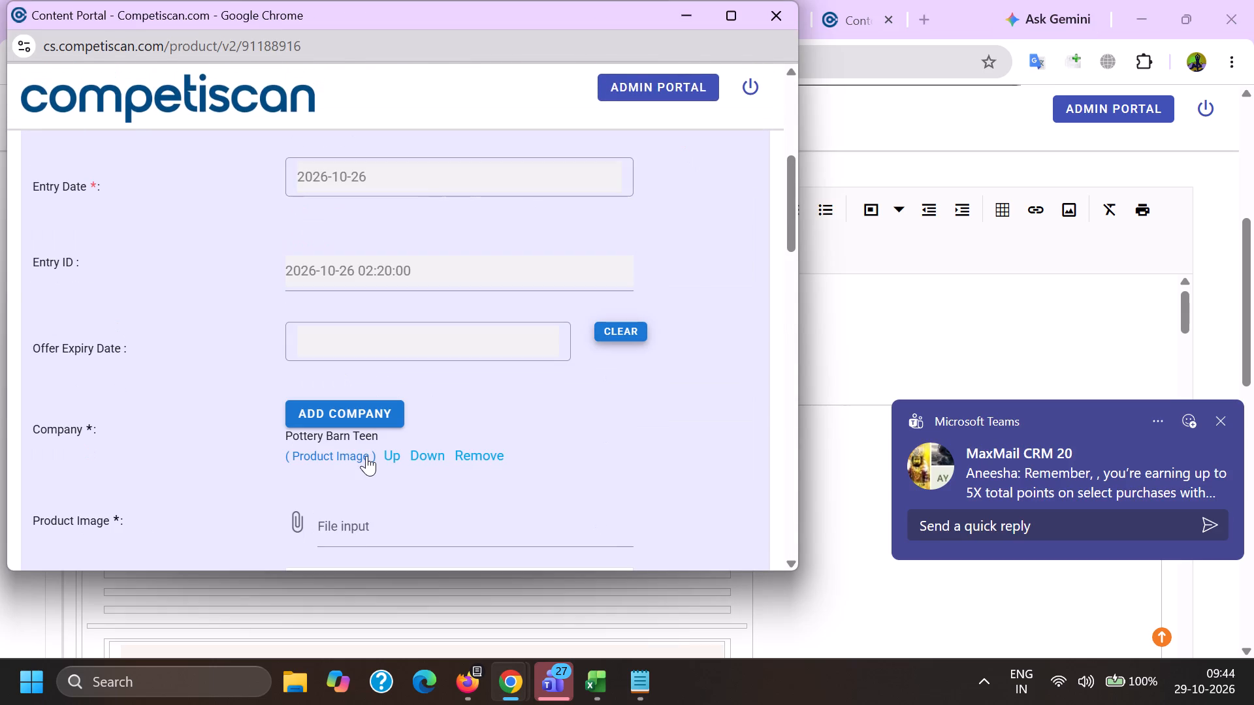
{"action": "left_click", "coordinate": [362, 456]}
{"action": "left_click", "coordinate": [351, 413]}
{"action": "key", "text": "c"}
{"action": "key", "text": "a"}
{"action": "type", "text": "op"}
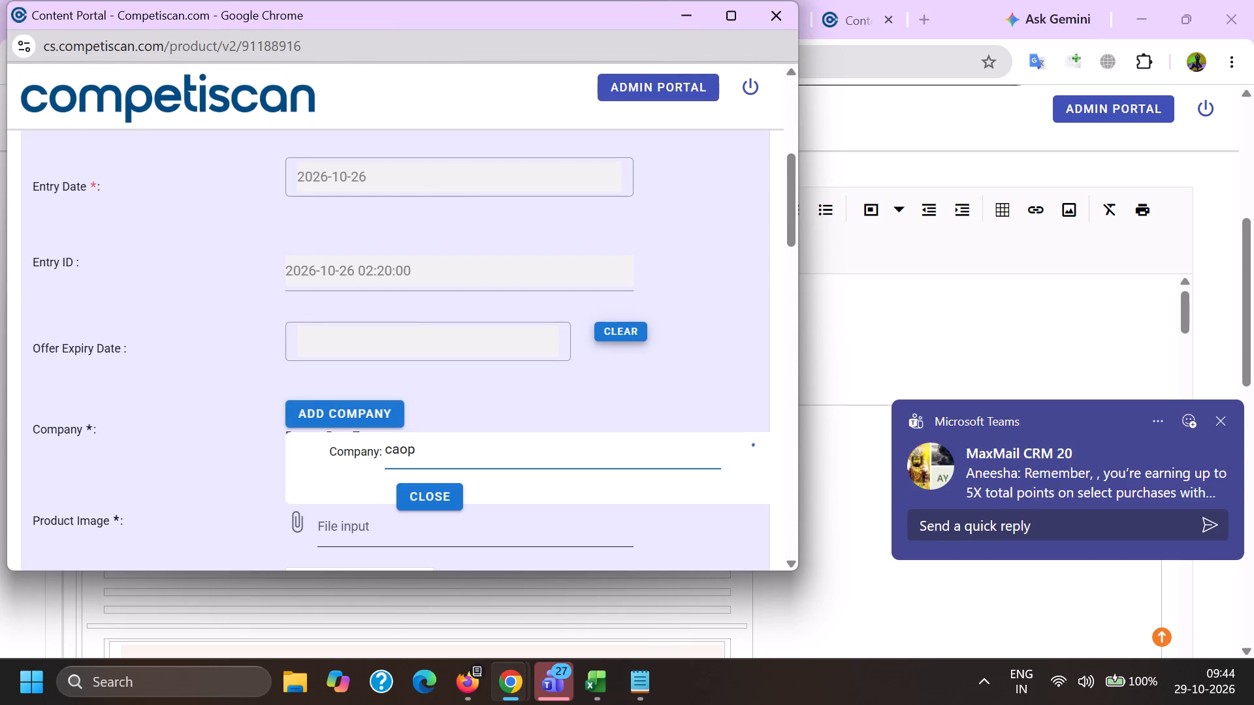
{"action": "key", "text": "BackSpace"}
{"action": "key", "text": "BackSpace"}
{"action": "type", "text": "pital"}
{"action": "key", "text": "space"}
{"action": "type", "text": "on"}
{"action": "key", "text": "e"}
Add Pottery Barn Teen (Retail) as the record's Affinity/Association, using the copied sender name.
{"action": "scroll", "coordinate": [356, 551], "scroll_direction": "down", "scroll_amount": 2}
{"action": "scroll", "coordinate": [395, 433], "scroll_direction": "down", "scroll_amount": 2}
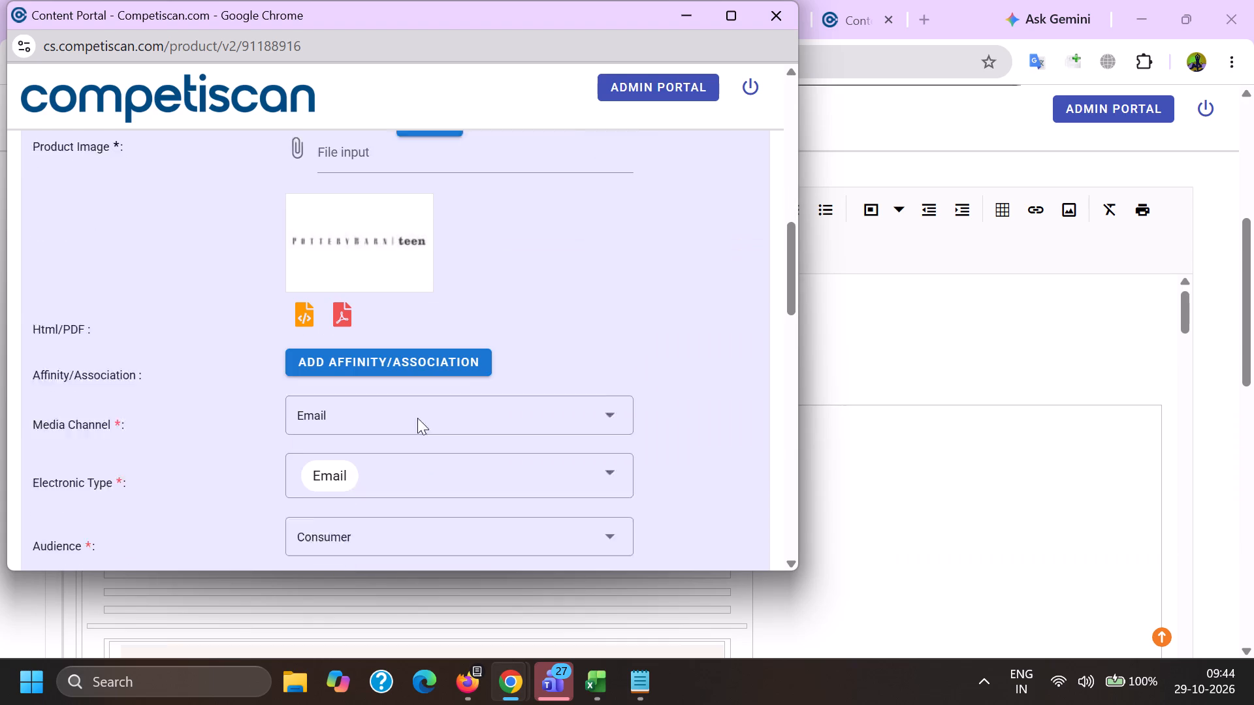
{"action": "left_click", "coordinate": [425, 347]}
{"action": "left_click", "coordinate": [512, 376]}
{"action": "key", "text": "ctrl+v"}
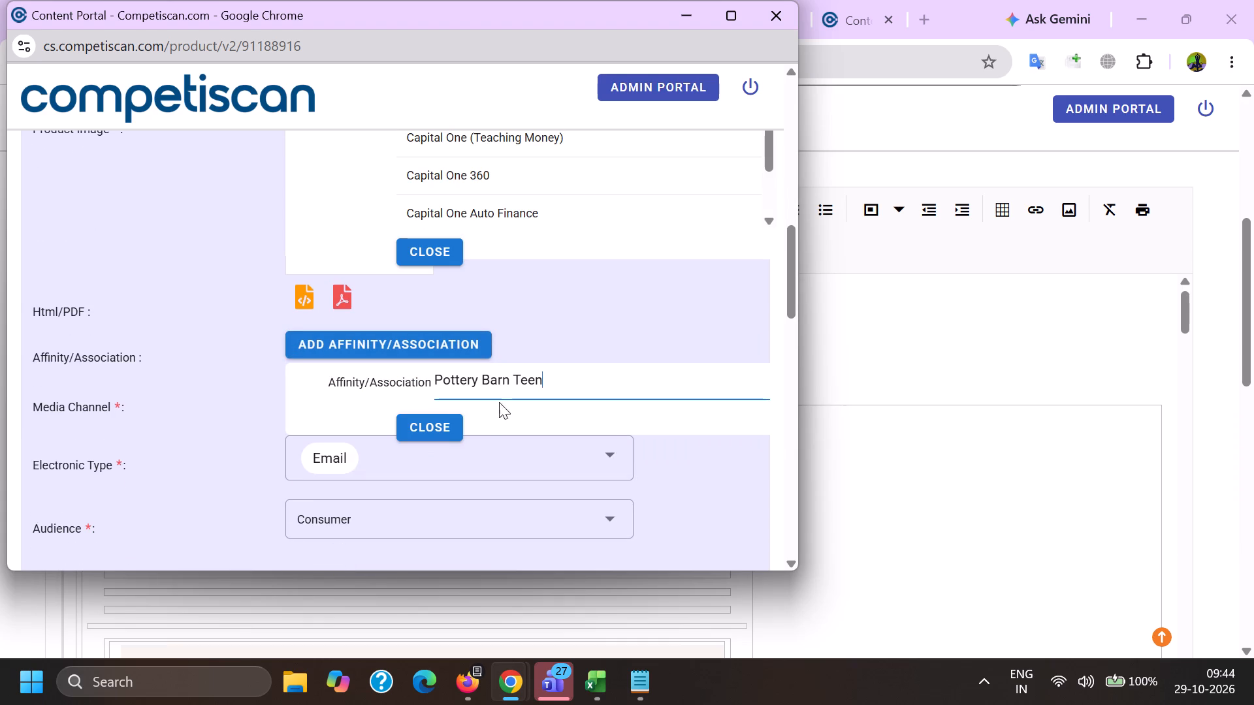
{"action": "left_click", "coordinate": [461, 433]}
Add Capital One from the company lookup results to the record's companies.
{"action": "scroll", "coordinate": [451, 443], "scroll_direction": "up", "scroll_amount": 3}
{"action": "left_click", "coordinate": [430, 405]}
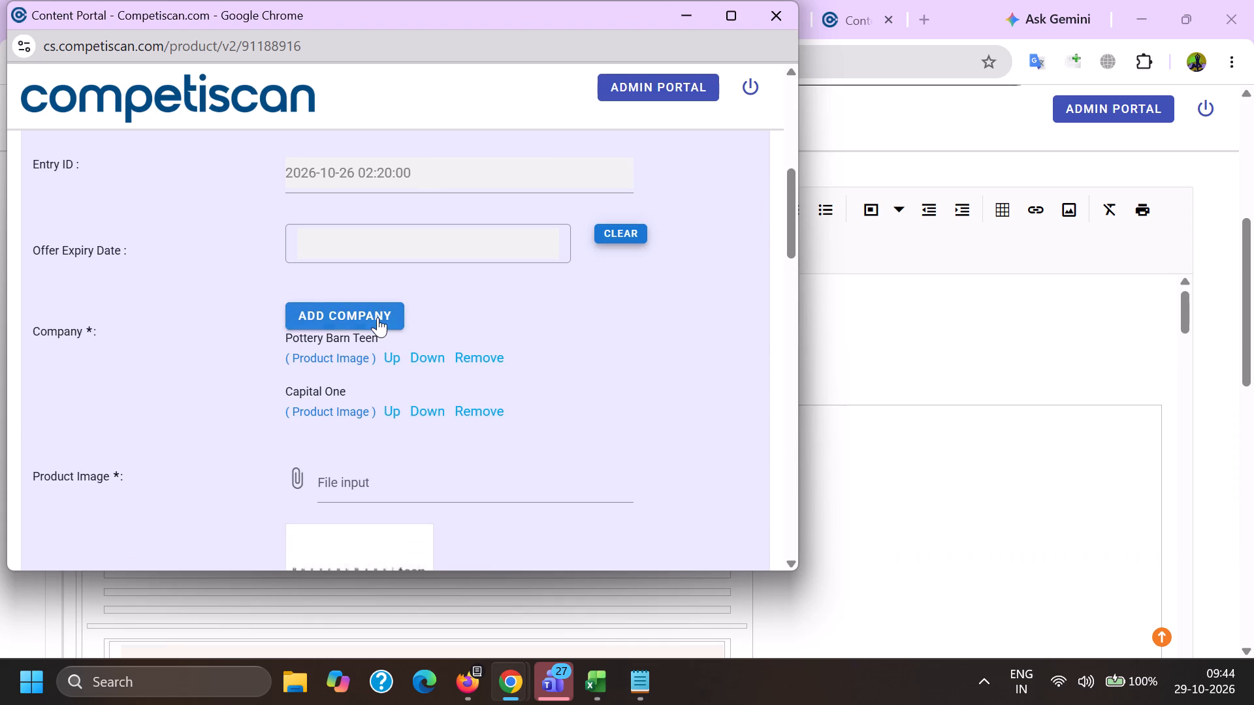
{"action": "left_click", "coordinate": [378, 317]}
{"action": "left_click", "coordinate": [414, 390]}
Add the classification with sector Retail, category Home and sub-category Furniture to the product record.
{"action": "scroll", "coordinate": [405, 275], "scroll_direction": "down", "scroll_amount": 5}
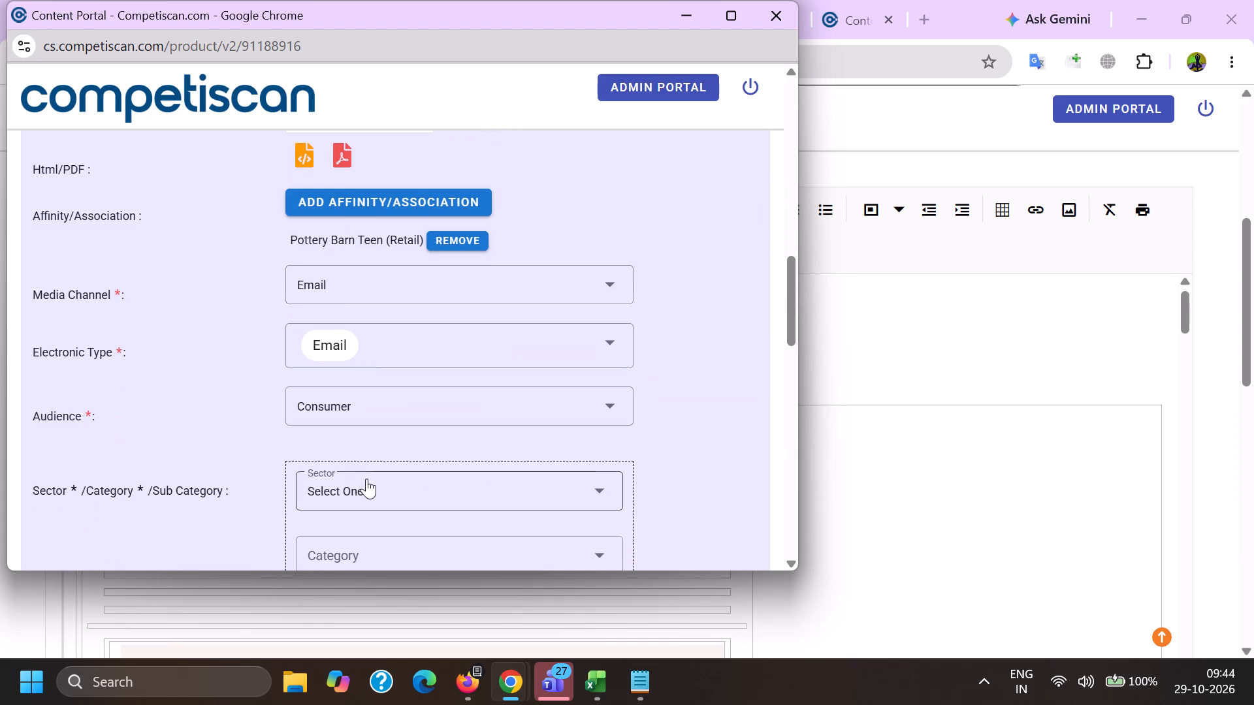
{"action": "left_click", "coordinate": [366, 478]}
{"action": "scroll", "coordinate": [366, 467], "scroll_direction": "down", "scroll_amount": 6}
{"action": "left_click", "coordinate": [353, 379]}
{"action": "left_click", "coordinate": [265, 383]}
{"action": "scroll", "coordinate": [324, 307], "scroll_direction": "down", "scroll_amount": 3}
{"action": "left_click", "coordinate": [355, 277]}
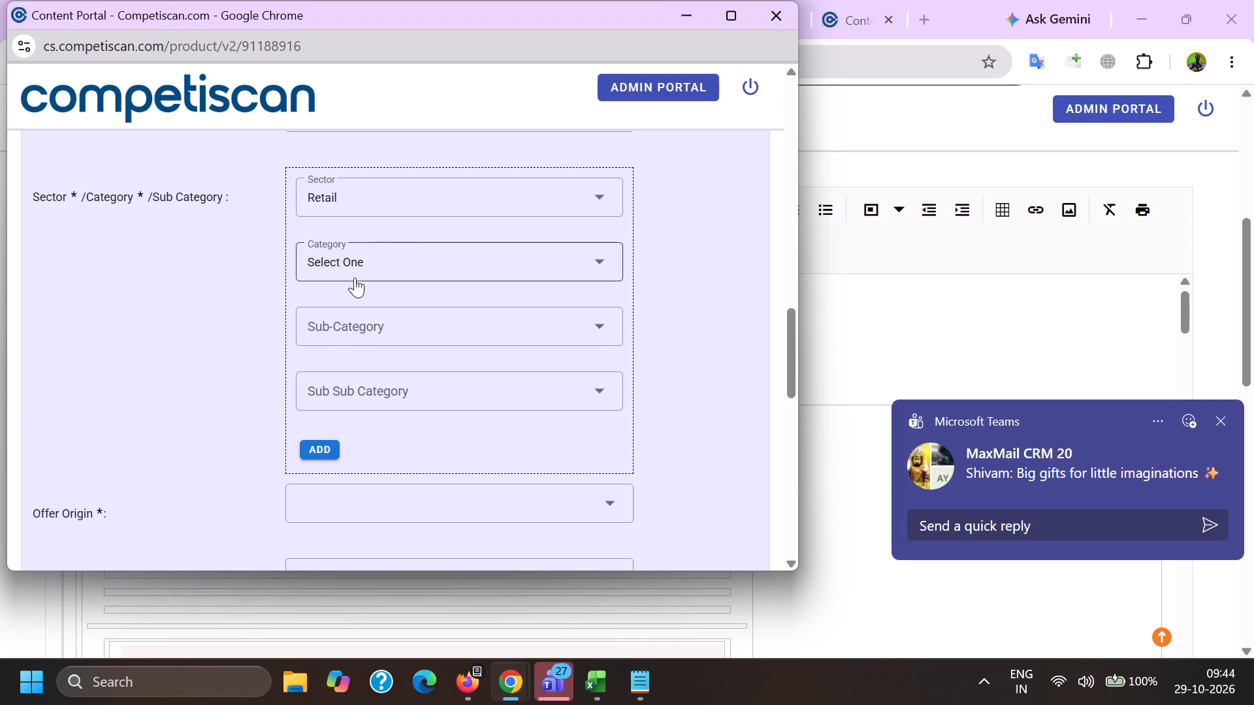
{"action": "scroll", "coordinate": [355, 277], "scroll_direction": "down", "scroll_amount": 6}
{"action": "left_click", "coordinate": [351, 285]}
{"action": "left_click_drag", "start_coordinate": [255, 301], "coordinate": [268, 307]}
{"action": "left_click", "coordinate": [346, 320]}
{"action": "scroll", "coordinate": [334, 223], "scroll_direction": "down", "scroll_amount": 2}
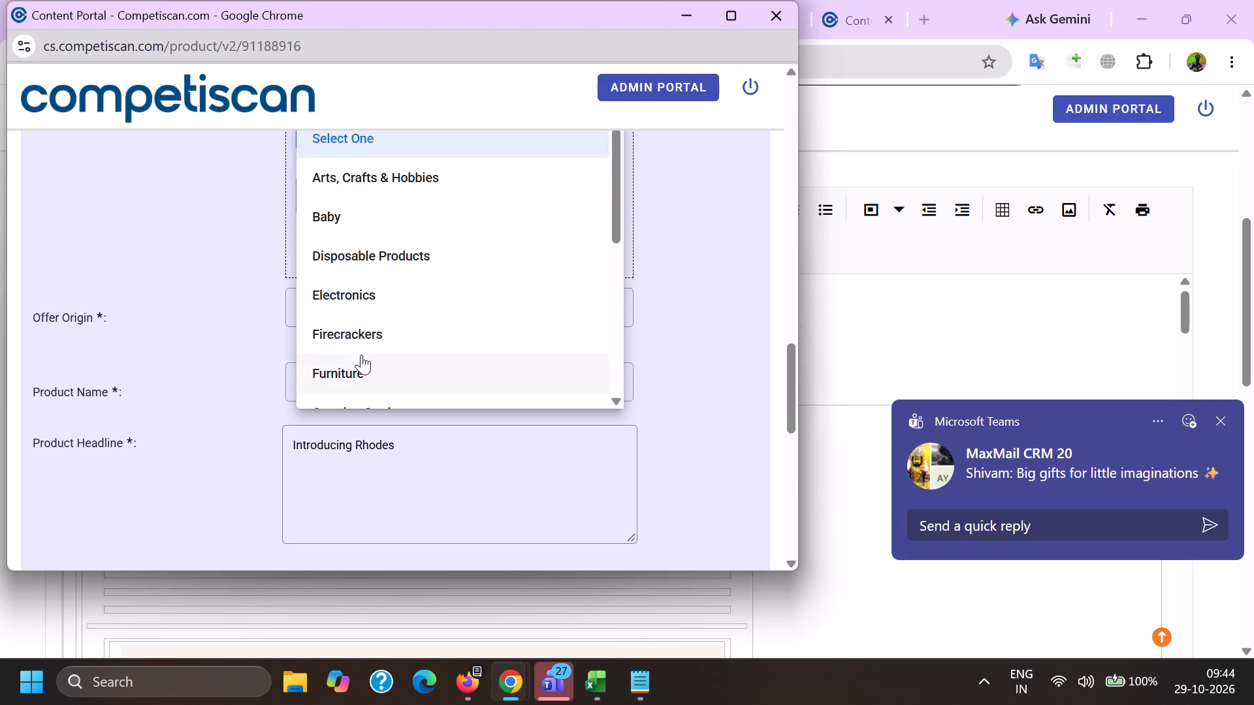
{"action": "left_click", "coordinate": [361, 354]}
{"action": "left_click", "coordinate": [272, 360]}
{"action": "left_click", "coordinate": [328, 257]}
Add a second classification with sector Credit Cards, category Payment Cards and sub-category Credit Cards.
{"action": "scroll", "coordinate": [347, 394], "scroll_direction": "up", "scroll_amount": 3}
{"action": "left_click", "coordinate": [343, 311]}
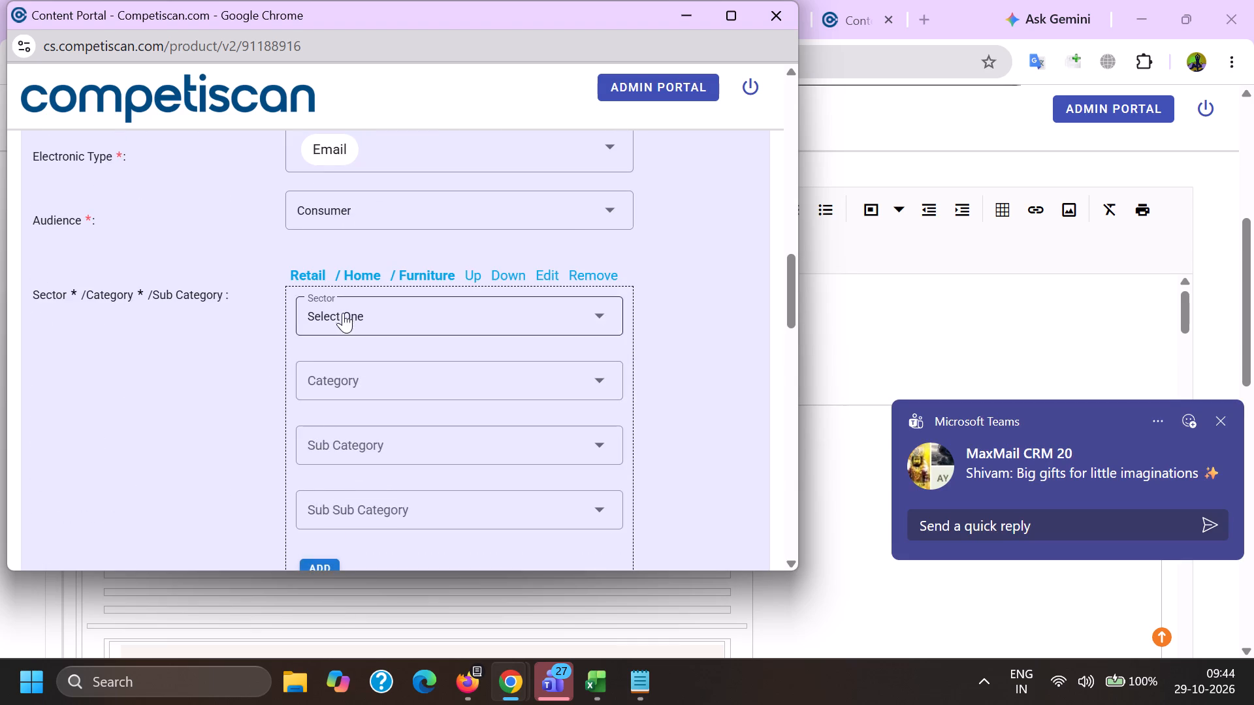
{"action": "scroll", "coordinate": [355, 429], "scroll_direction": "up", "scroll_amount": 6}
{"action": "left_click", "coordinate": [376, 447]}
{"action": "left_click_drag", "start_coordinate": [241, 418], "coordinate": [249, 418]}
{"action": "left_click", "coordinate": [349, 371]}
{"action": "left_click", "coordinate": [351, 449]}
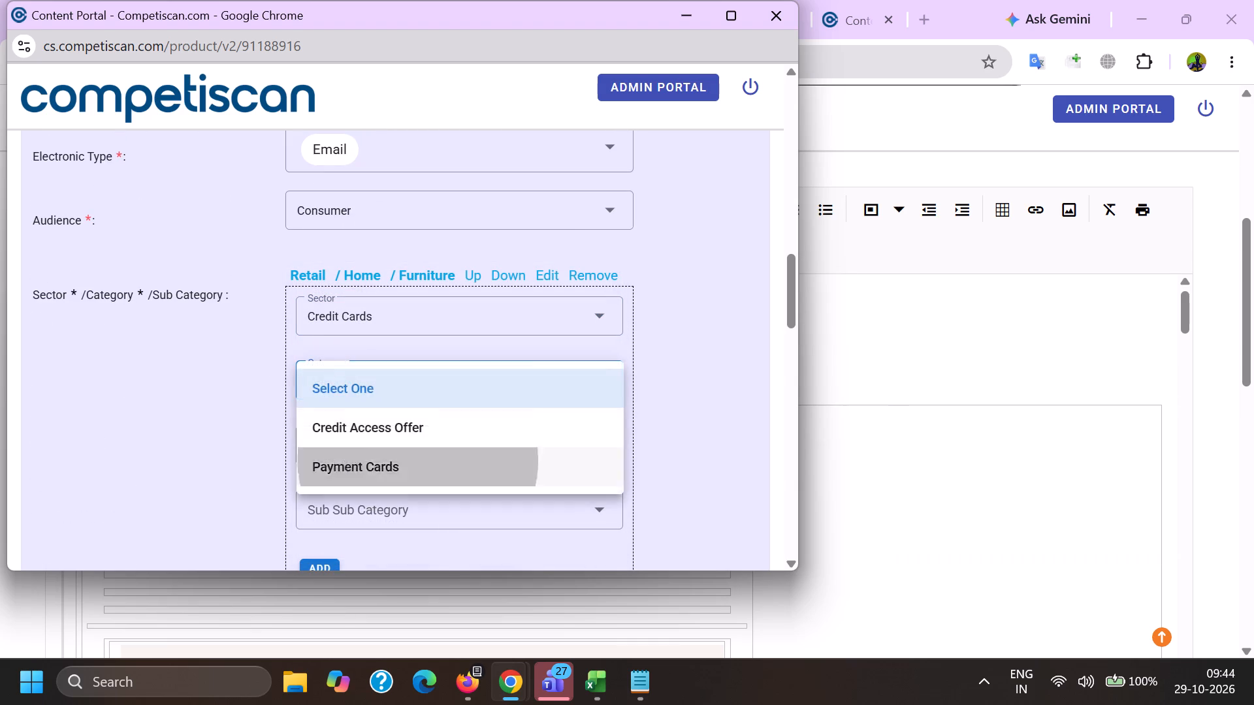
{"action": "left_click", "coordinate": [341, 446]}
{"action": "scroll", "coordinate": [332, 315], "scroll_direction": "down", "scroll_amount": 1}
{"action": "left_click", "coordinate": [339, 416]}
{"action": "left_click_drag", "start_coordinate": [275, 416], "coordinate": [287, 436]}
{"action": "left_click", "coordinate": [330, 554]}
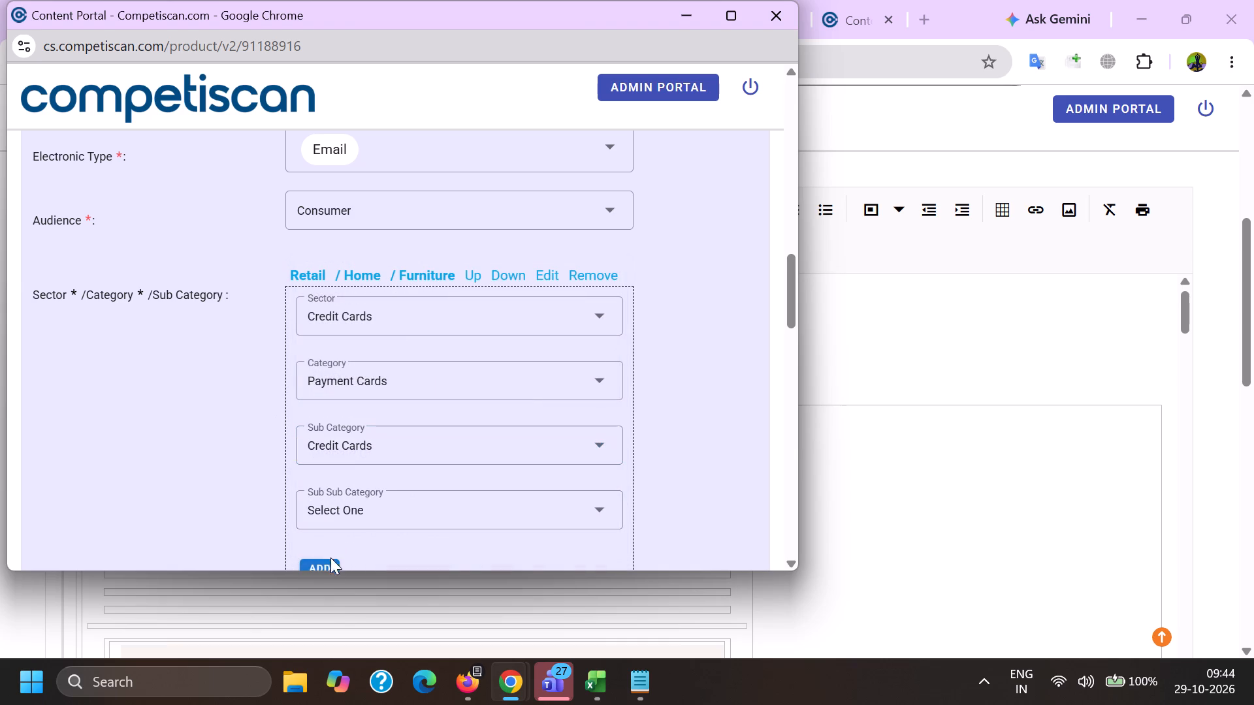
{"action": "left_click", "coordinate": [330, 559]}
Move the Retail / Home / Furniture classification below the Credit Cards one.
{"action": "left_click", "coordinate": [502, 274]}
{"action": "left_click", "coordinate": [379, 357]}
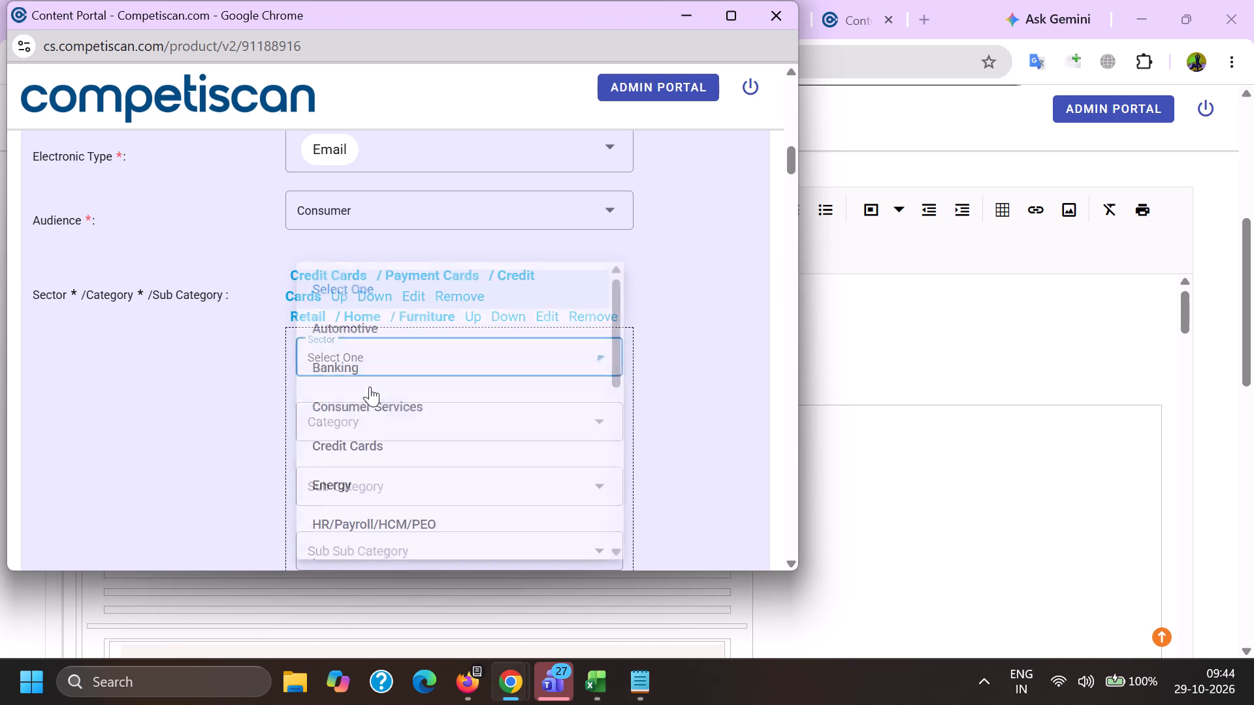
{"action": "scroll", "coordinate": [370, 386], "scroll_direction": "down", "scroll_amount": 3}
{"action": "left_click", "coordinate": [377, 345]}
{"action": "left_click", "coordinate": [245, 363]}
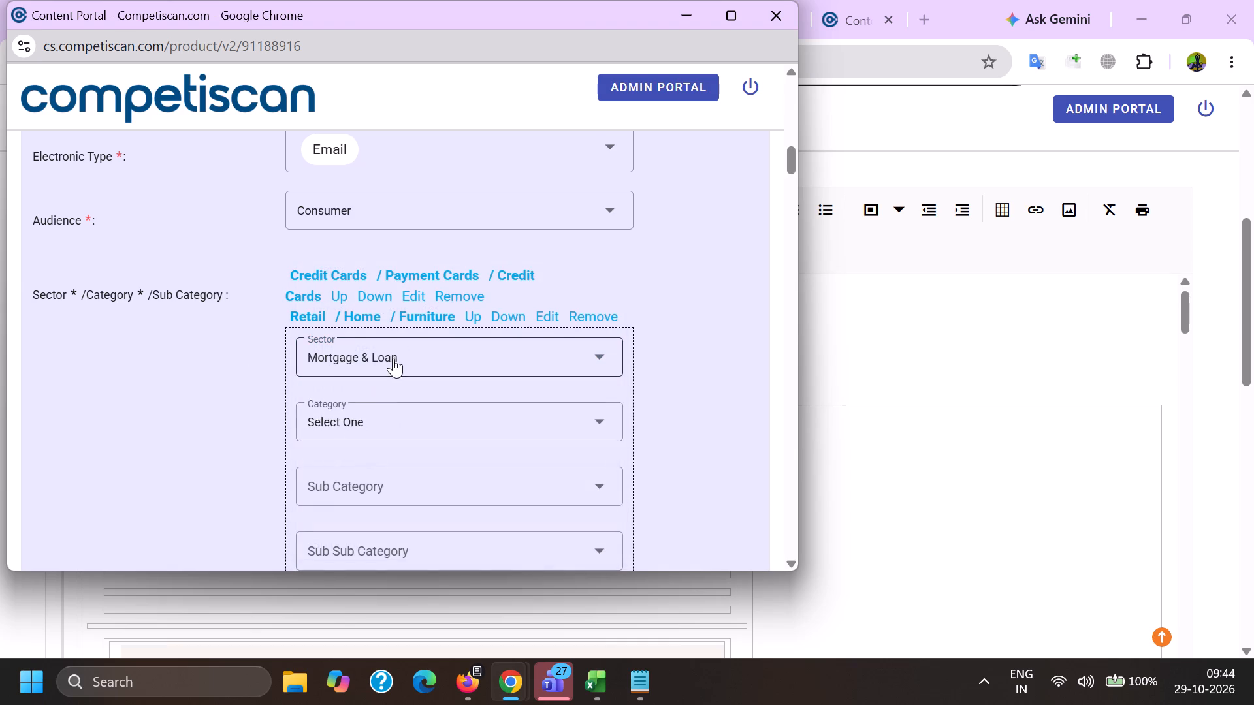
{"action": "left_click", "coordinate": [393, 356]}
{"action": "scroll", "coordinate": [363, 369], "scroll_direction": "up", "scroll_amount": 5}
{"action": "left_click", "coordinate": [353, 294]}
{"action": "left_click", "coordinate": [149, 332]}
Set the Offer Origin to Provider/Bank.
{"action": "scroll", "coordinate": [265, 253], "scroll_direction": "down", "scroll_amount": 3}
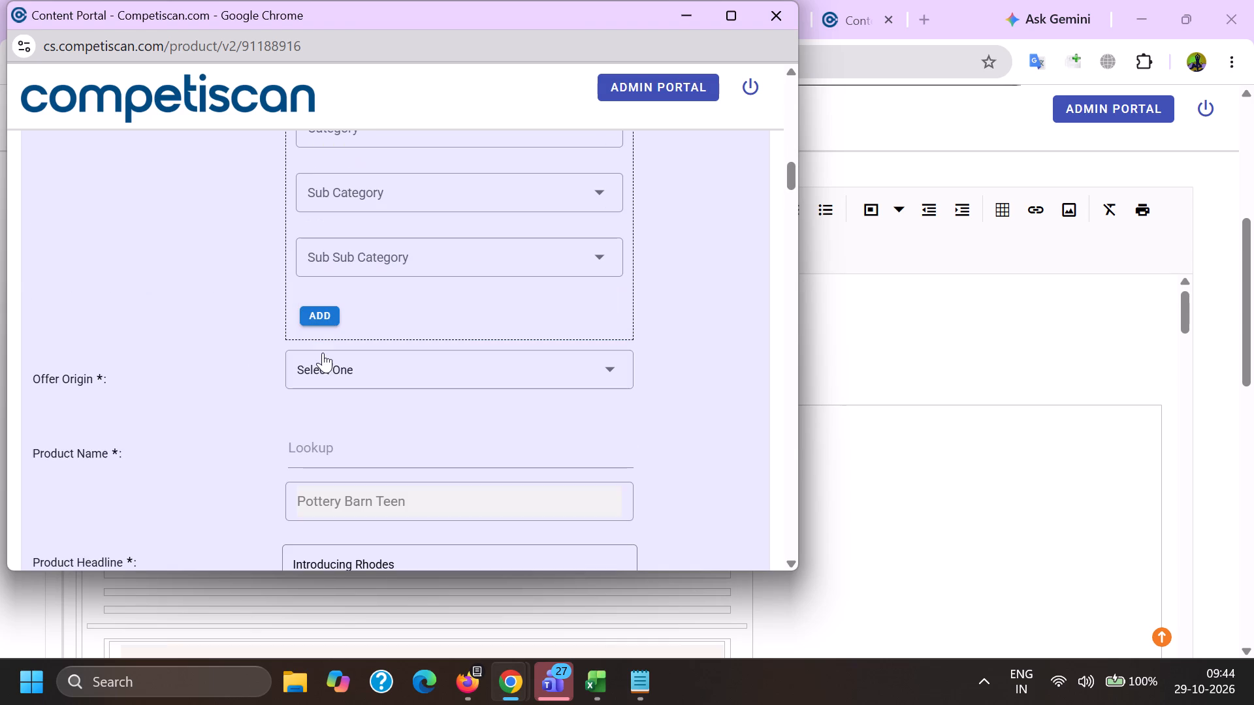
{"action": "left_click", "coordinate": [328, 366]}
{"action": "double_click", "coordinate": [351, 456]}
Look up "Pottery Barn" for the Product Name and choose Pottery Barn Key Rewards Visa Credit Card.
{"action": "key", "text": "ctrl+v"}
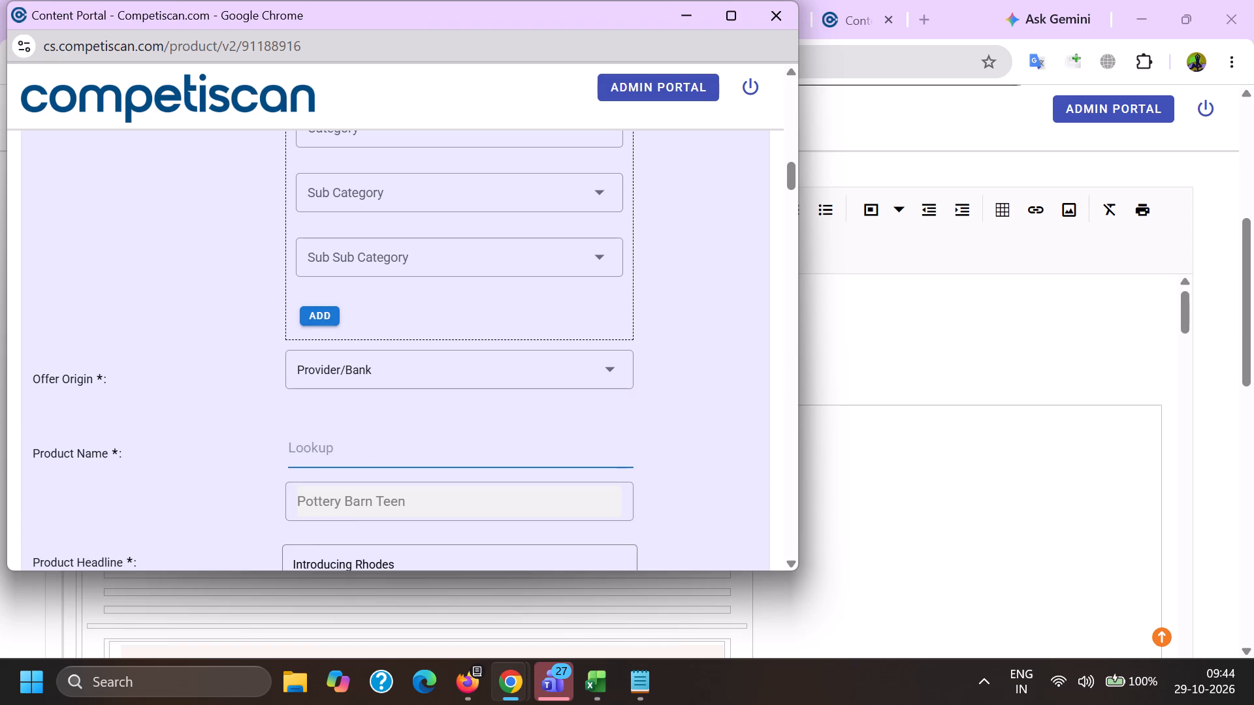
{"action": "left_click_drag", "start_coordinate": [379, 439], "coordinate": [657, 433]}
{"action": "key", "text": "BackSpace"}
{"action": "key", "text": "BackSpace"}
{"action": "key", "text": "BackSpace"}
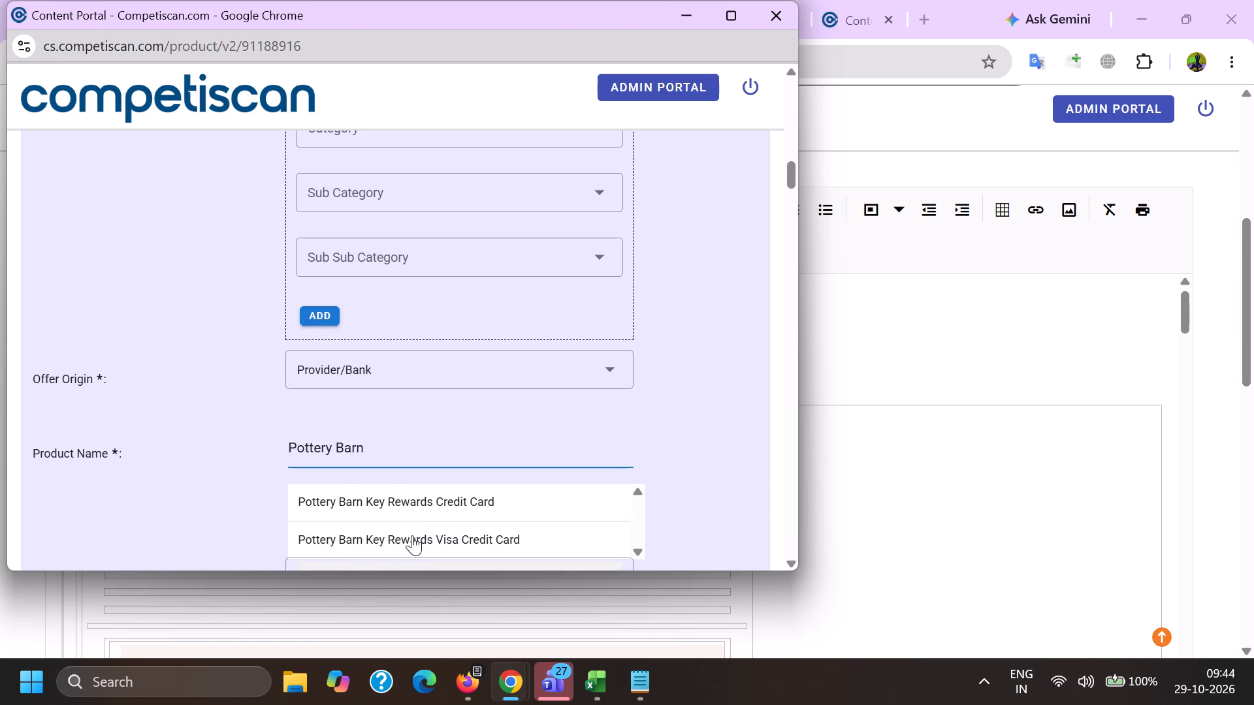
{"action": "left_click", "coordinate": [412, 535]}
Move the Credit Cards / Payment Cards / Credit Cards classification below Retail / Home / Furniture.
{"action": "scroll", "coordinate": [419, 500], "scroll_direction": "up", "scroll_amount": 5}
{"action": "left_click", "coordinate": [385, 495]}
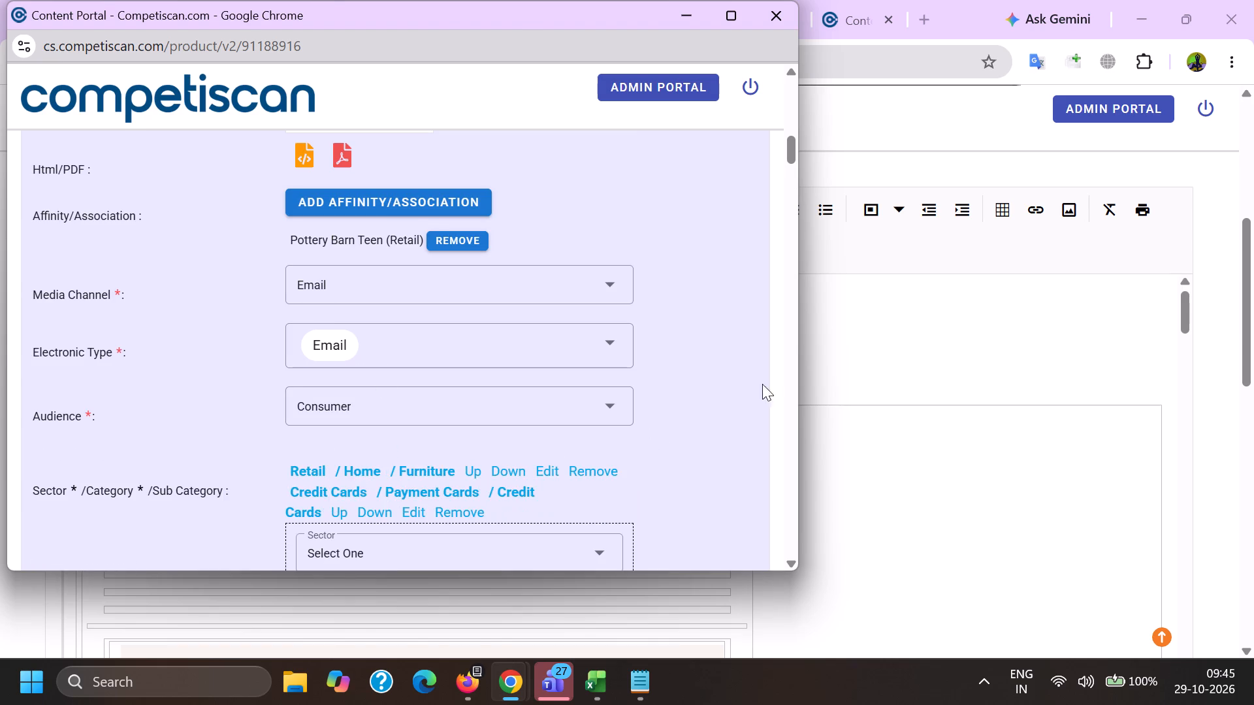
Replace the Product Headline with "Introducing Rhodes" and its heart emoji, copied from the email header's Subject line.
{"action": "left_click", "coordinate": [828, 336]}
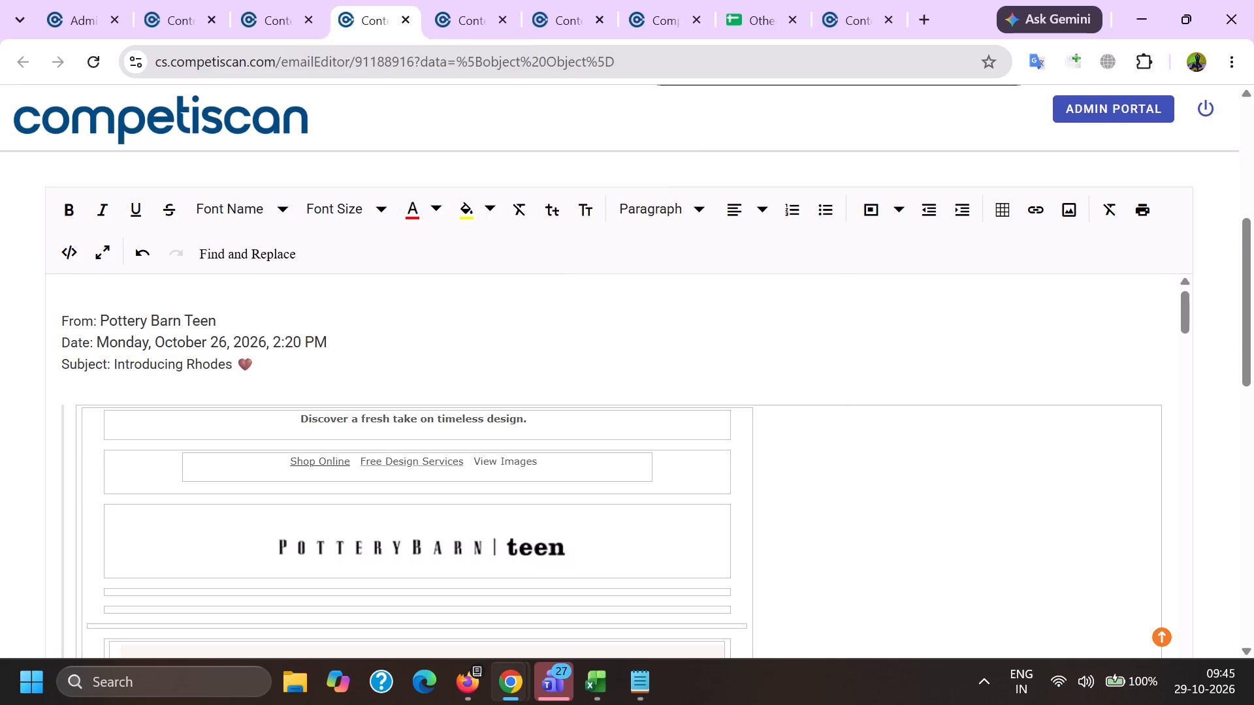
{"action": "left_click_drag", "start_coordinate": [113, 362], "coordinate": [292, 368]}
{"action": "key", "text": "ctrl+c"}
{"action": "key", "text": "alt+Tab"}
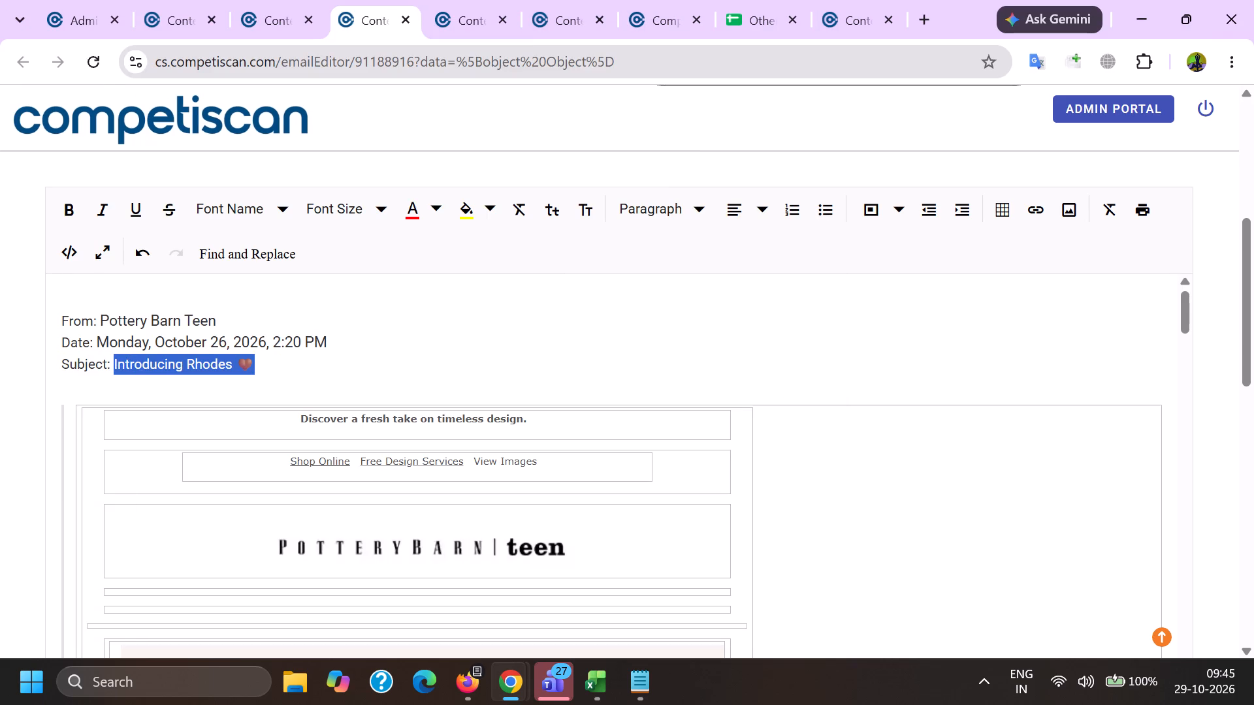
{"action": "scroll", "coordinate": [357, 235], "scroll_direction": "down", "scroll_amount": 5}
{"action": "scroll", "coordinate": [436, 392], "scroll_direction": "down", "scroll_amount": 2}
{"action": "left_click_drag", "start_coordinate": [489, 348], "coordinate": [0, 340]}
{"action": "key", "text": "ctrl+v"}
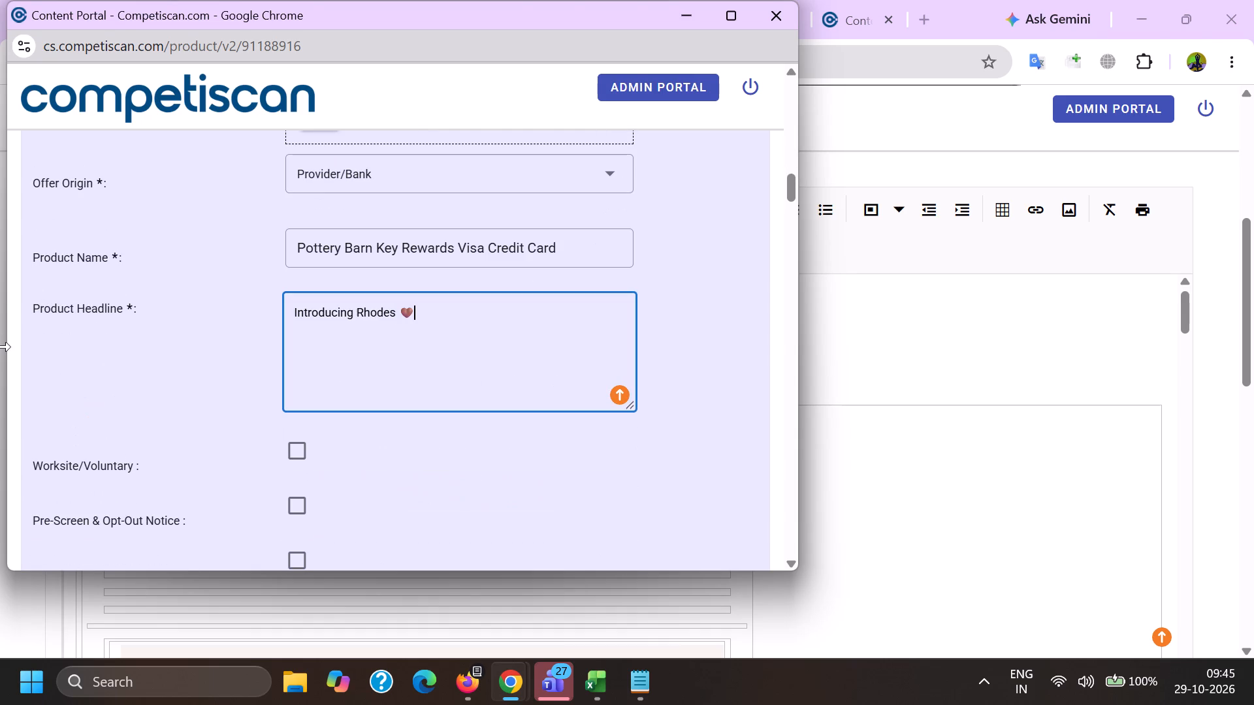
Replace the heart emoji in the Product Headline with a period, and append the email's preheader "Discover a fresh take on timeless design.".
{"action": "key", "text": "BackSpace"}
{"action": "key", "text": "BackSpace"}
{"action": "key", "text": "period"}
{"action": "key", "text": "space"}
{"action": "key", "text": "alt+Tab"}
{"action": "triple_click", "coordinate": [310, 420]}
{"action": "key", "text": "ctrl+c"}
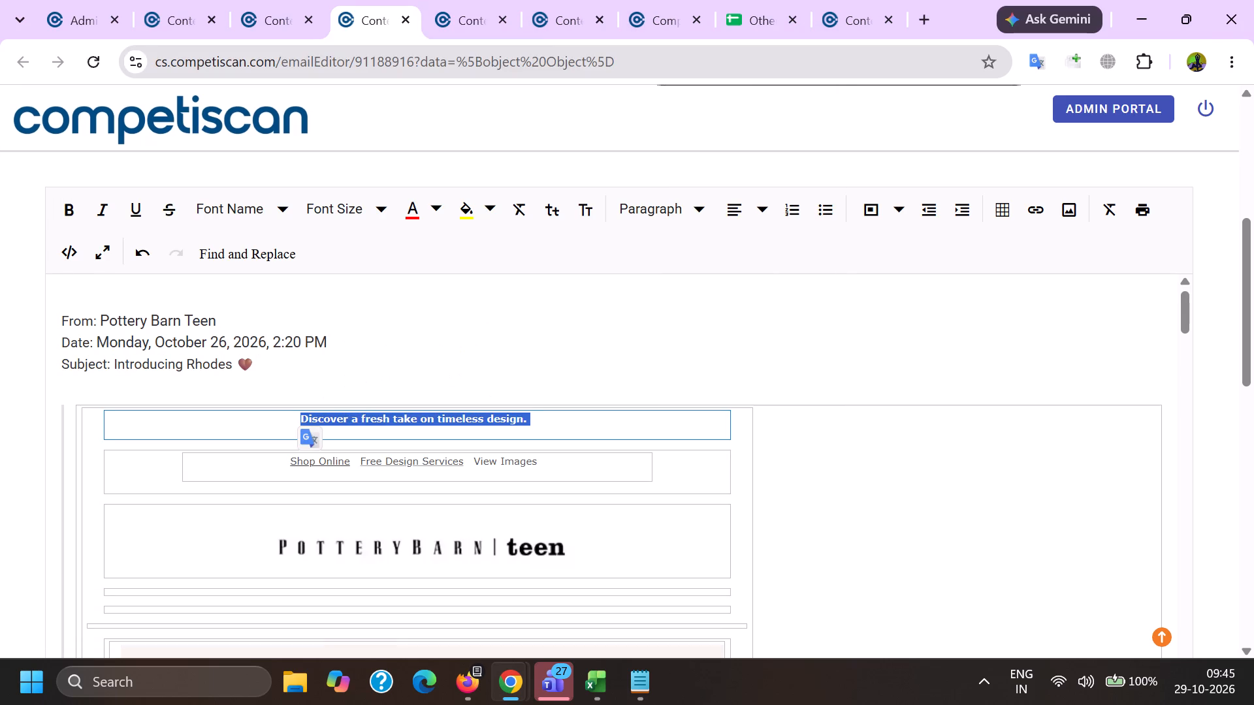
{"action": "key", "text": "alt+Tab"}
{"action": "key", "text": "ctrl+v"}
{"action": "key", "text": "BackSpace"}
Select URL/Website as the Response Mechanism.
{"action": "scroll", "coordinate": [459, 300], "scroll_direction": "down", "scroll_amount": 4}
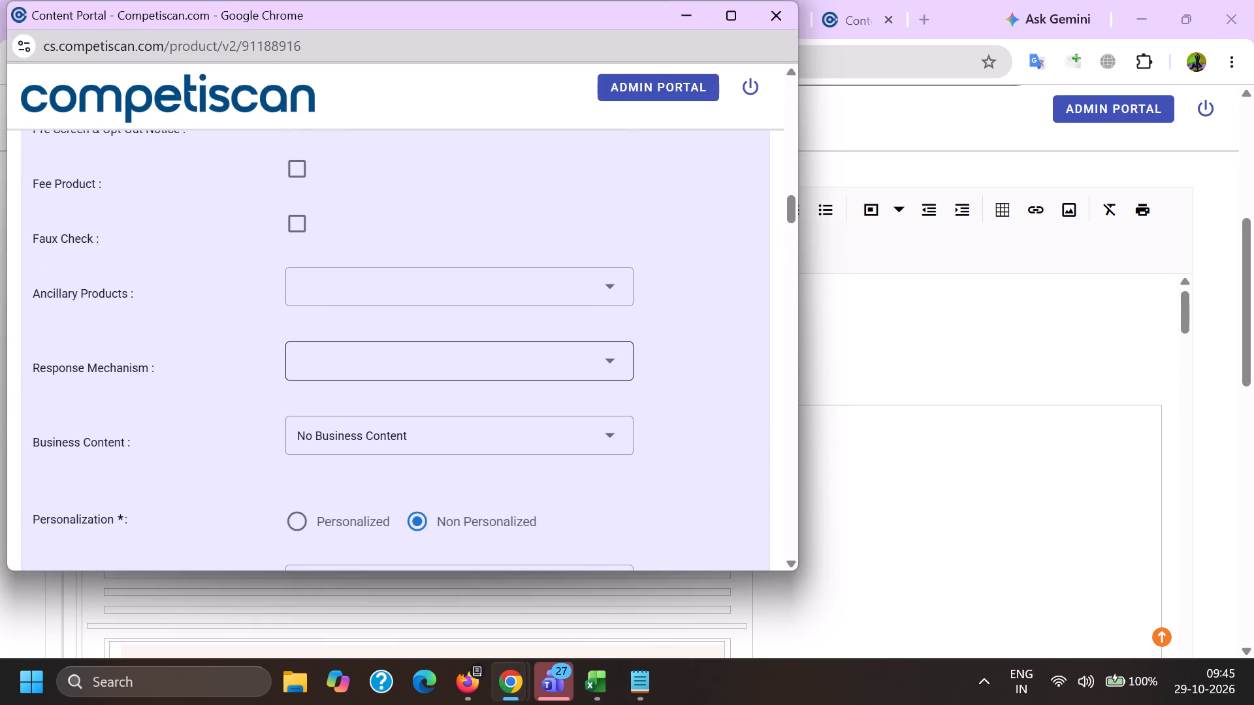
{"action": "left_click", "coordinate": [402, 369]}
{"action": "scroll", "coordinate": [370, 135], "scroll_direction": "down", "scroll_amount": 10}
{"action": "left_click", "coordinate": [375, 394]}
{"action": "left_click", "coordinate": [382, 311]}
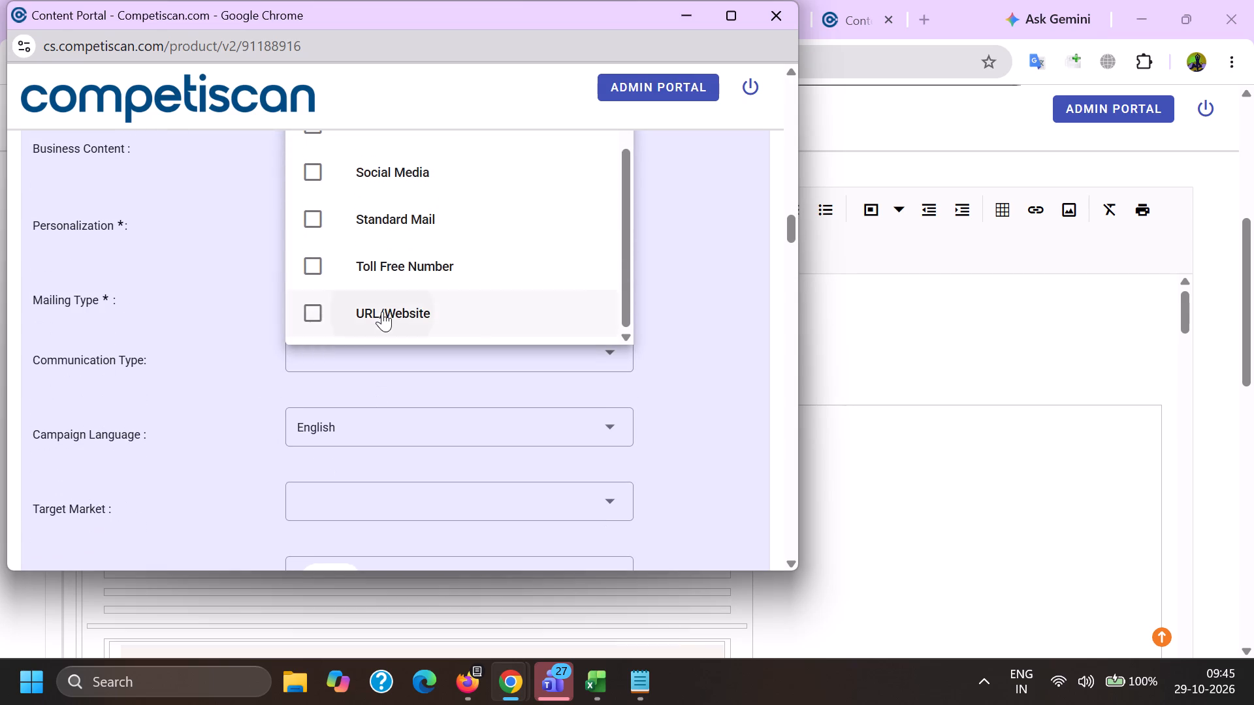
{"action": "left_click", "coordinate": [242, 292]}
Set the Mailing Type to Acquisition.
{"action": "scroll", "coordinate": [317, 381], "scroll_direction": "up", "scroll_amount": 1}
{"action": "left_click", "coordinate": [334, 393]}
{"action": "left_click_drag", "start_coordinate": [342, 329], "coordinate": [331, 349]}
{"action": "left_click_drag", "start_coordinate": [202, 410], "coordinate": [216, 416]}
Select Bonuses/Contests/Incentives, Co-Brand and Mobile Application as the Communication Type.
{"action": "left_click", "coordinate": [329, 461]}
{"action": "scroll", "coordinate": [340, 279], "scroll_direction": "down", "scroll_amount": 3}
{"action": "left_click", "coordinate": [355, 311]}
{"action": "scroll", "coordinate": [355, 315], "scroll_direction": "down", "scroll_amount": 4}
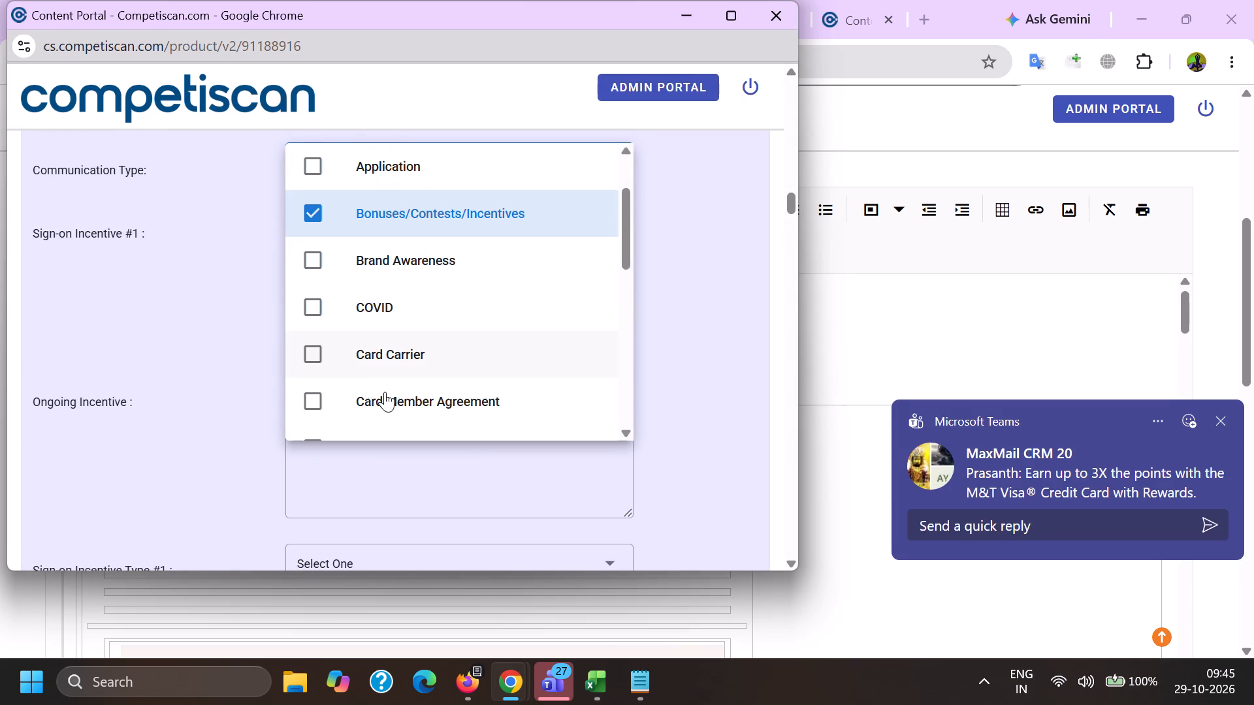
{"action": "scroll", "coordinate": [385, 392], "scroll_direction": "down", "scroll_amount": 4}
{"action": "left_click", "coordinate": [382, 211]}
{"action": "scroll", "coordinate": [382, 211], "scroll_direction": "down", "scroll_amount": 10}
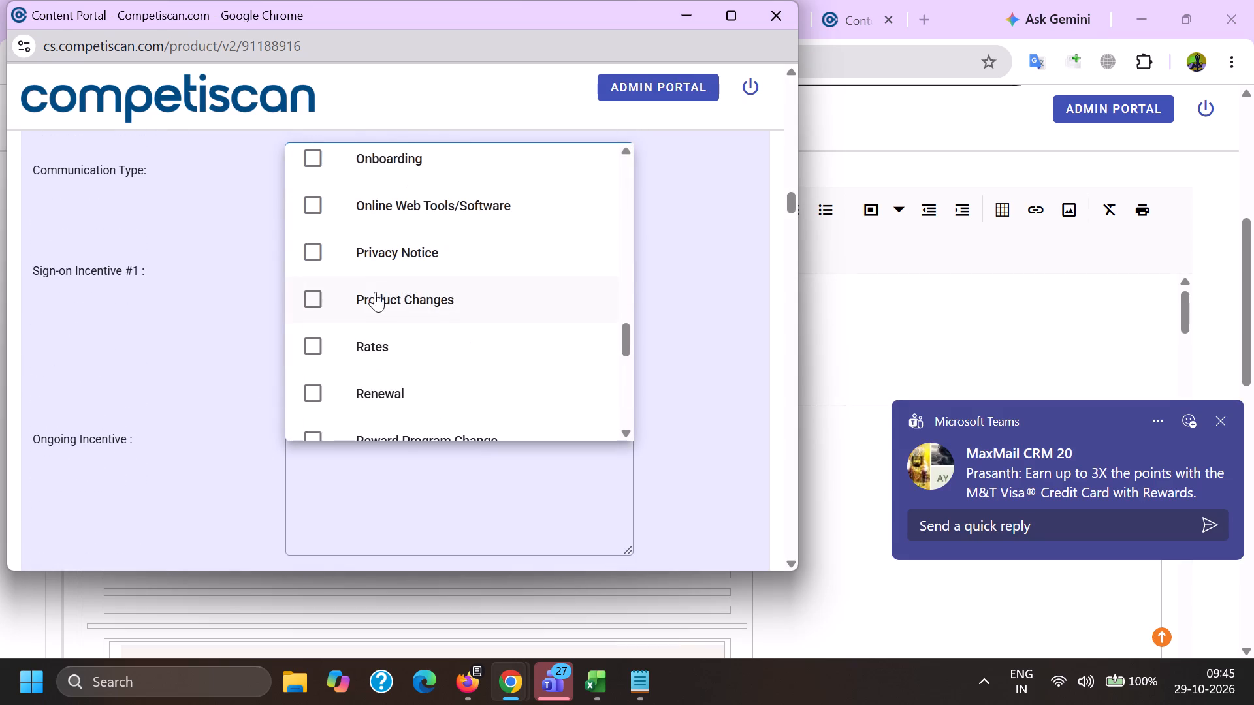
{"action": "scroll", "coordinate": [379, 341], "scroll_direction": "up", "scroll_amount": 2}
{"action": "left_click", "coordinate": [386, 190]}
{"action": "left_click", "coordinate": [218, 199]}
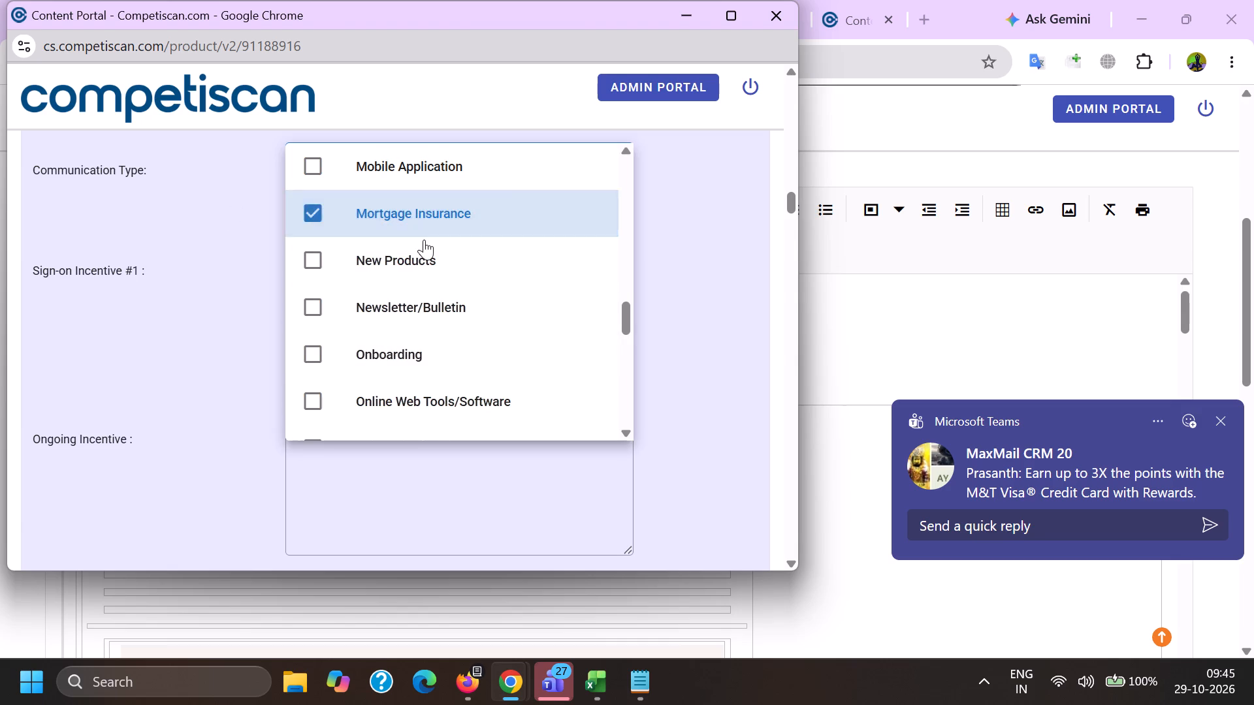
{"action": "scroll", "coordinate": [484, 390], "scroll_direction": "up", "scroll_amount": 1}
{"action": "left_click", "coordinate": [571, 292]}
{"action": "scroll", "coordinate": [379, 360], "scroll_direction": "up", "scroll_amount": 1}
{"action": "scroll", "coordinate": [380, 359], "scroll_direction": "down", "scroll_amount": 13}
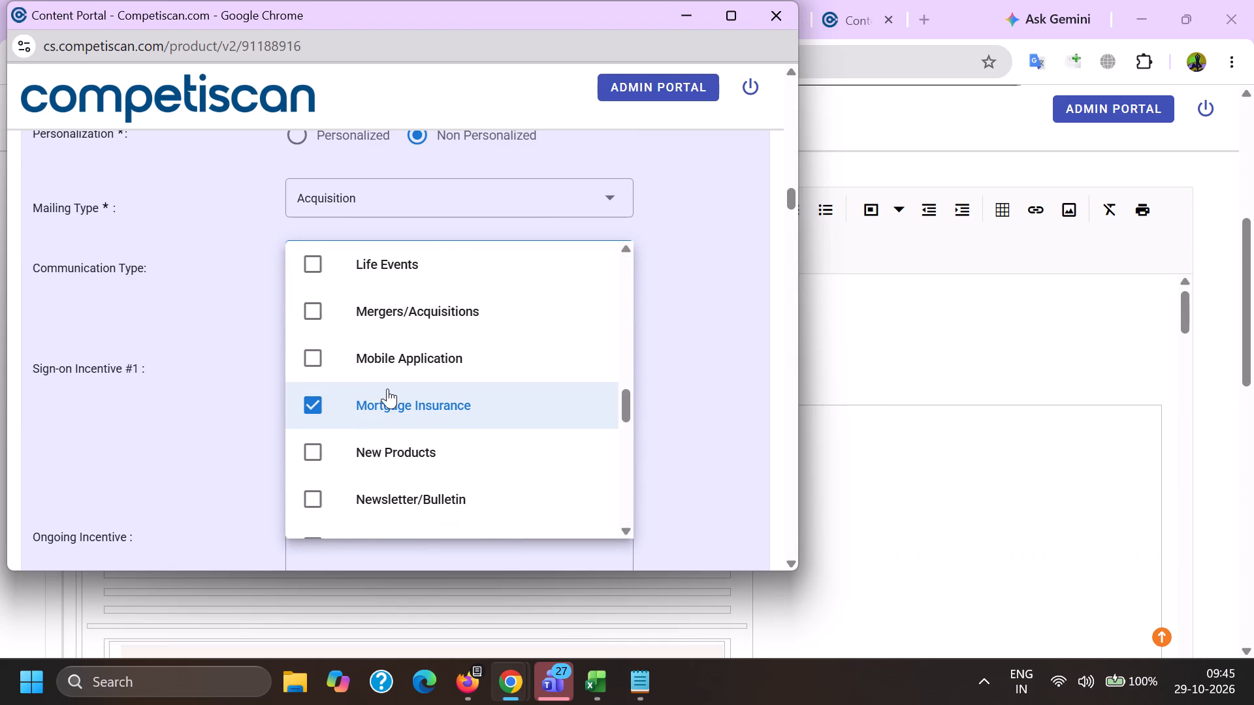
{"action": "left_click", "coordinate": [391, 352]}
{"action": "left_click", "coordinate": [387, 393]}
{"action": "left_click", "coordinate": [195, 385]}
Copy the Sign-on Incentive #1 text "10% back in rewards during the first 30 days from account opening" from product record 20952851 into this record.
{"action": "scroll", "coordinate": [296, 287], "scroll_direction": "down", "scroll_amount": 3}
{"action": "scroll", "coordinate": [469, 393], "scroll_direction": "up", "scroll_amount": 3}
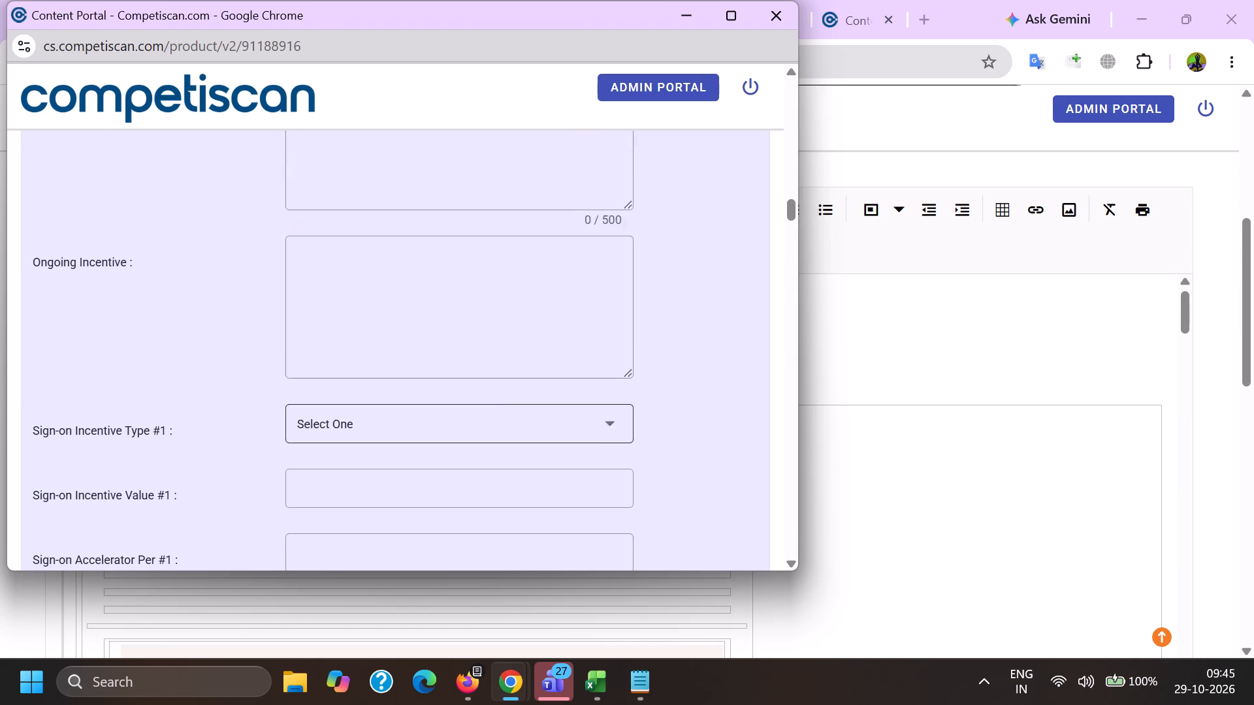
{"action": "left_click", "coordinate": [880, 0]}
{"action": "left_click_drag", "start_coordinate": [920, 307], "coordinate": [401, 247]}
{"action": "key", "text": "ctrl+c"}
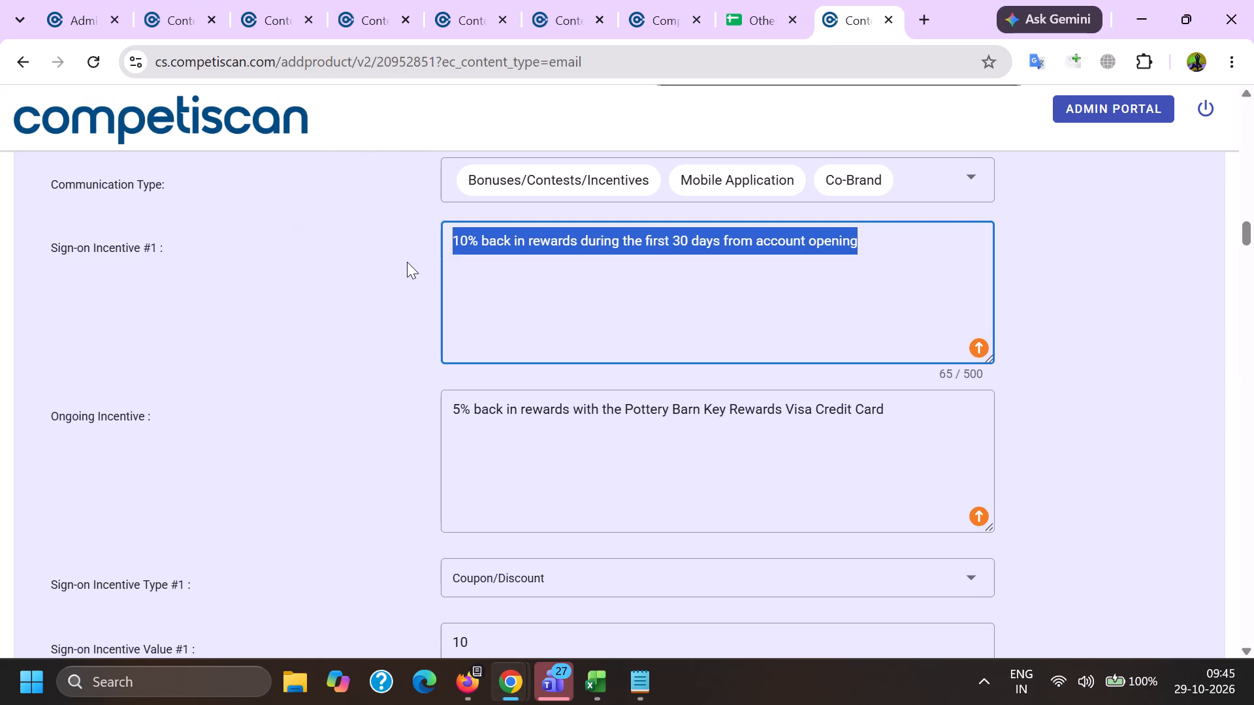
{"action": "key", "text": "alt+Tab"}
{"action": "left_click_drag", "start_coordinate": [419, 369], "coordinate": [420, 386]}
{"action": "key", "text": "ctrl+v"}
Copy the Ongoing Incentive "5% back in rewards with the Pottery Barn Key Rewards Visa Credit Card" from record 20952851 into this record.
{"action": "left_click", "coordinate": [457, 539]}
{"action": "key", "text": "alt+Tab"}
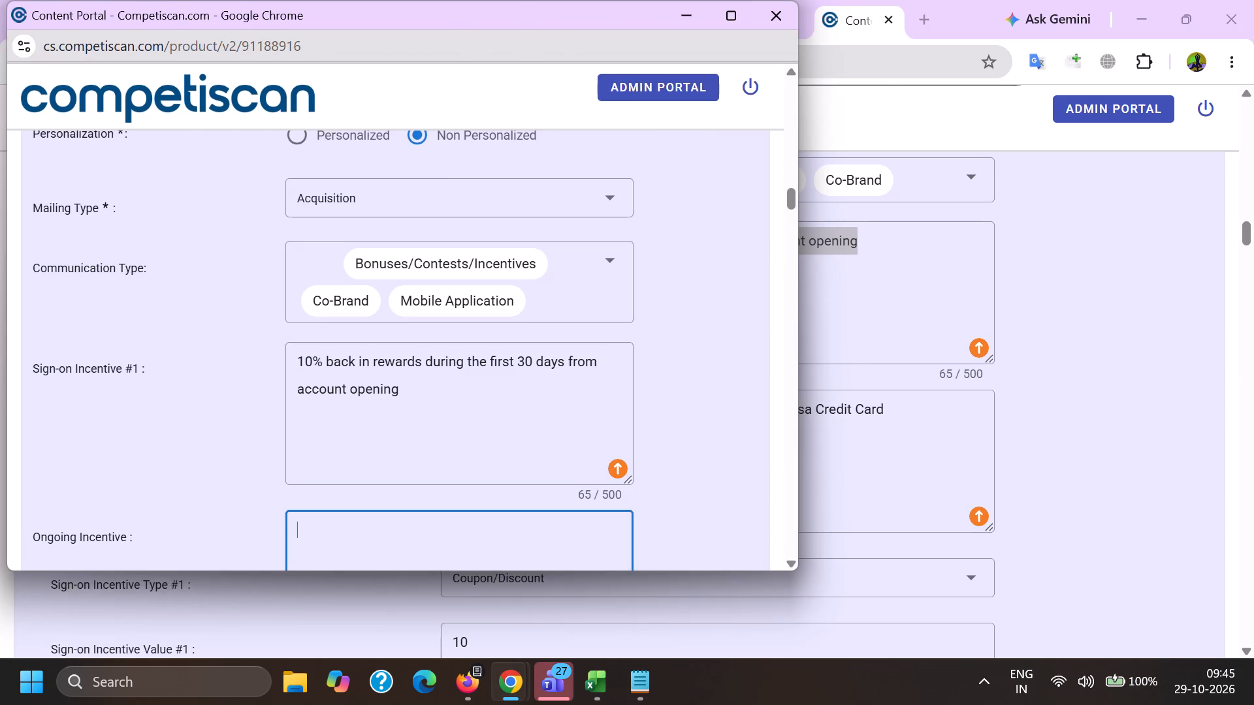
{"action": "left_click_drag", "start_coordinate": [880, 450], "coordinate": [308, 333]}
{"action": "key", "text": "ctrl+a"}
{"action": "key", "text": "ctrl+c"}
{"action": "key", "text": "alt+Tab"}
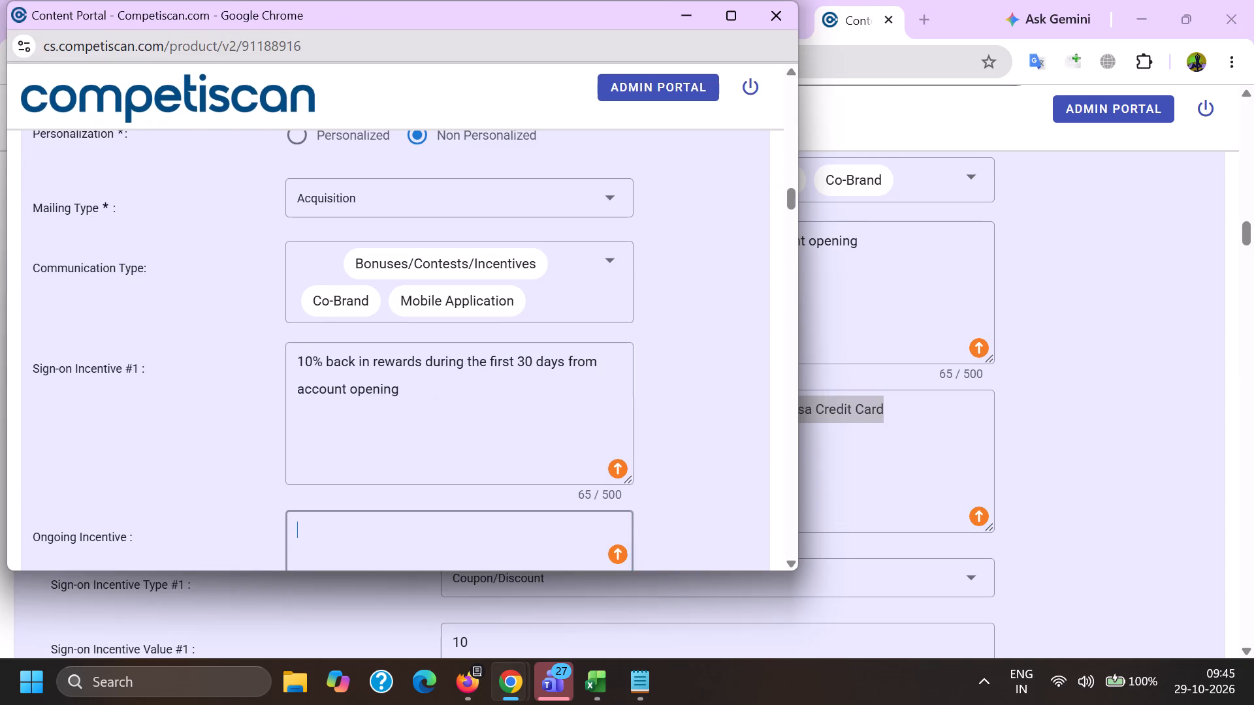
{"action": "key", "text": "ctrl+v"}
Set Sign-on Incentive Type #1 to Coupon/Discount with a Sign-on Incentive Value #1 of 10.00.
{"action": "scroll", "coordinate": [341, 343], "scroll_direction": "down", "scroll_amount": 3}
{"action": "left_click", "coordinate": [324, 437]}
{"action": "left_click", "coordinate": [325, 422]}
{"action": "scroll", "coordinate": [325, 416], "scroll_direction": "down", "scroll_amount": 7}
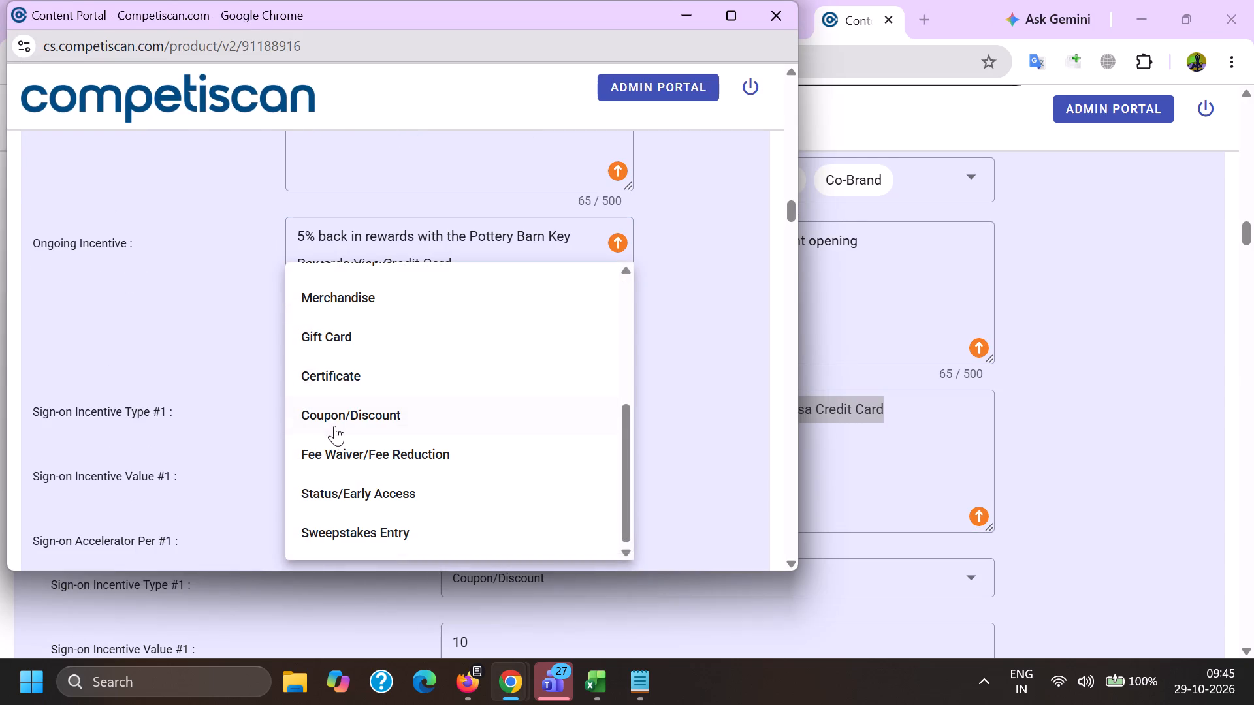
{"action": "left_click", "coordinate": [335, 423]}
{"action": "left_click_drag", "start_coordinate": [236, 417], "coordinate": [268, 437]}
{"action": "left_click", "coordinate": [340, 471]}
{"action": "key", "text": "1"}
{"action": "key", "text": "0"}
{"action": "key", "text": "period"}
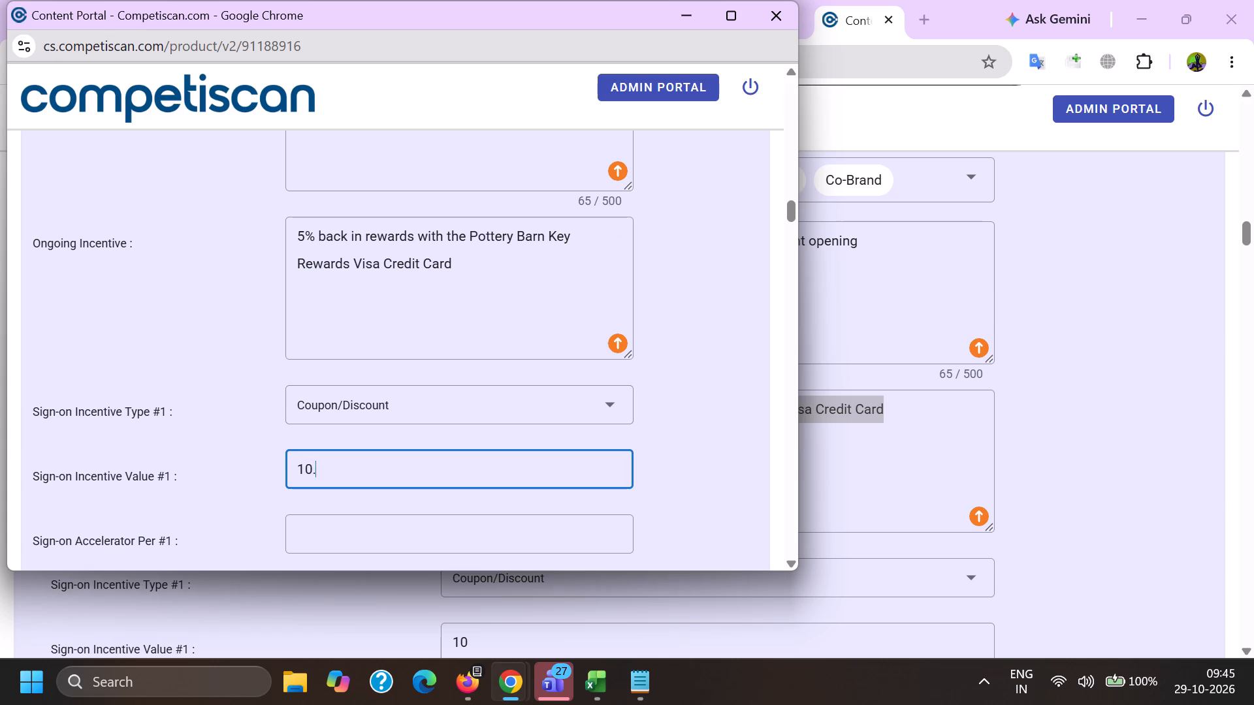
{"action": "key", "text": "0"}
{"action": "key", "text": "0"}
{"action": "key", "text": "0"}
{"action": "key", "text": "BackSpace"}
Set Sign-on Max award #1 to 10.00 and the Sign-on Incentive Window (months) #1 to 1.
{"action": "key", "text": "Tab"}
{"action": "key", "text": "Tab"}
{"action": "key", "text": "Tab"}
{"action": "key", "text": "1"}
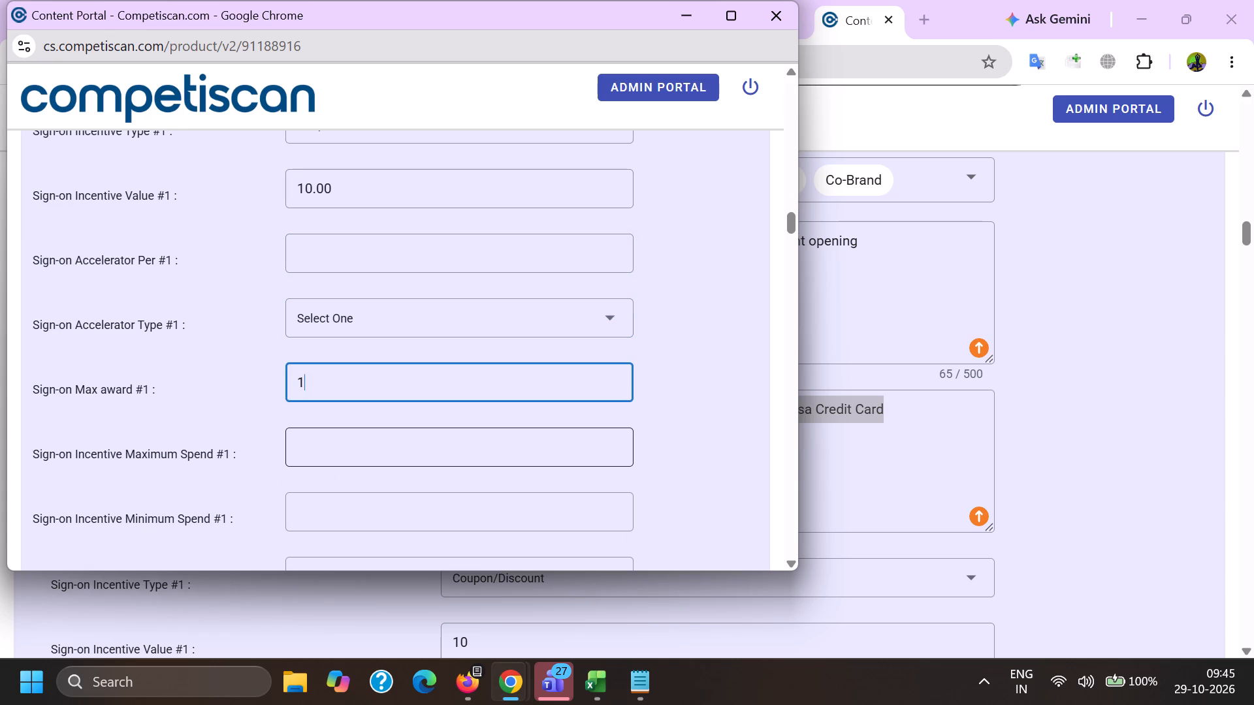
{"action": "type", "text": "0.0"}
{"action": "key", "text": "0"}
{"action": "key", "text": "Tab"}
{"action": "key", "text": "Tab"}
{"action": "key", "text": "Tab"}
{"action": "key", "text": "1"}
Set the payment card Application Type to Invitation to Apply.
{"action": "scroll", "coordinate": [346, 456], "scroll_direction": "down", "scroll_amount": 4}
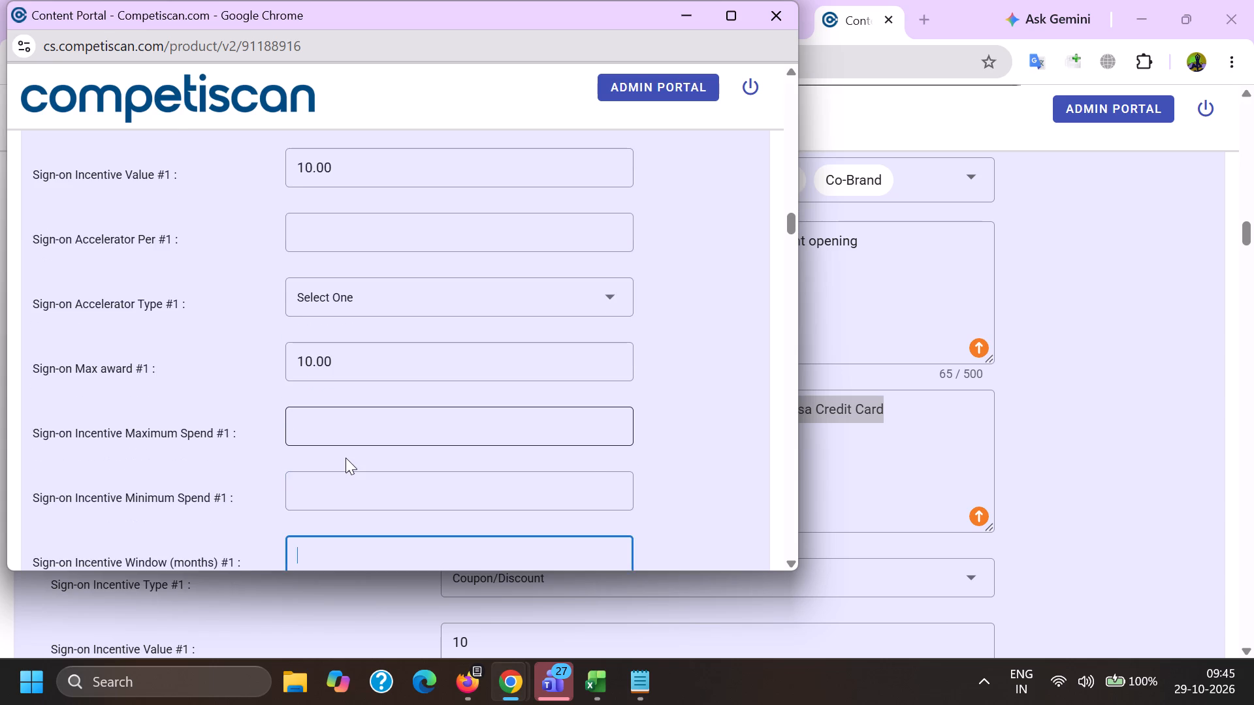
{"action": "left_click", "coordinate": [326, 311]}
{"action": "scroll", "coordinate": [323, 313], "scroll_direction": "down", "scroll_amount": 20}
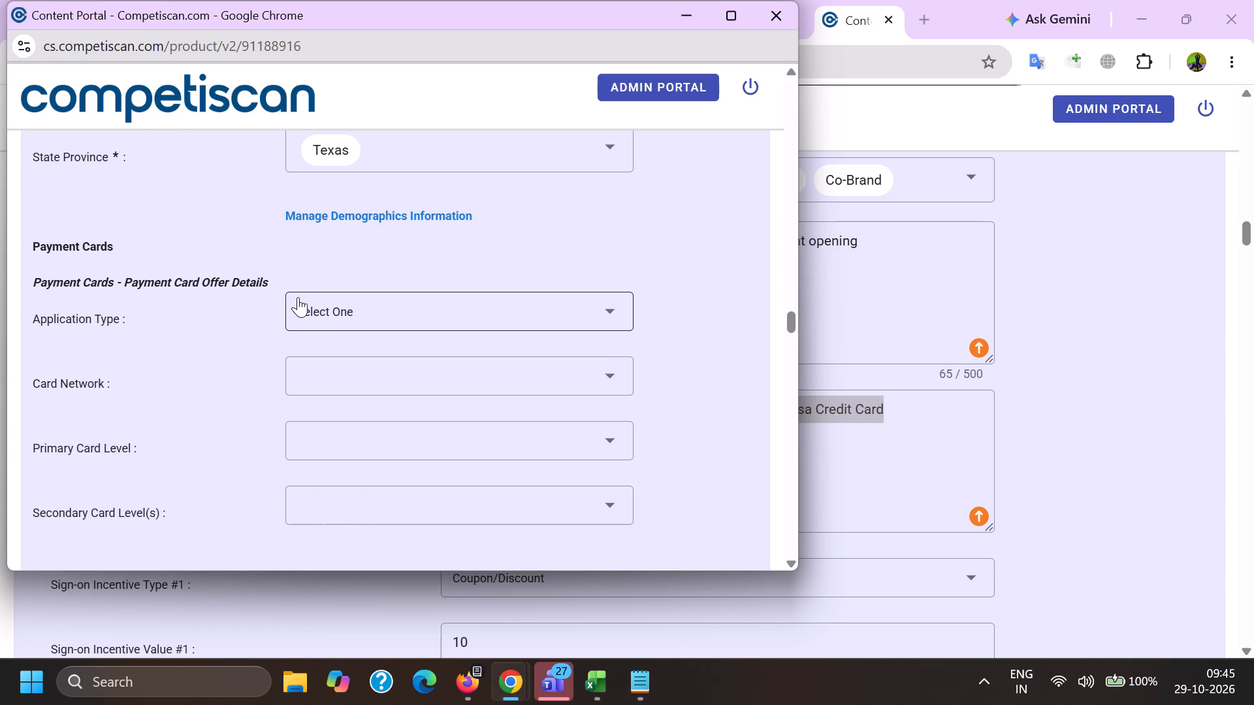
{"action": "left_click", "coordinate": [304, 300]}
{"action": "scroll", "coordinate": [336, 202], "scroll_direction": "down", "scroll_amount": 1}
{"action": "left_click", "coordinate": [369, 295]}
{"action": "left_click_drag", "start_coordinate": [210, 275], "coordinate": [226, 275]}
Set the Card Network to Visa and the Primary Card Level to Visa Signature.
{"action": "left_click", "coordinate": [305, 264]}
{"action": "scroll", "coordinate": [302, 177], "scroll_direction": "down", "scroll_amount": 1}
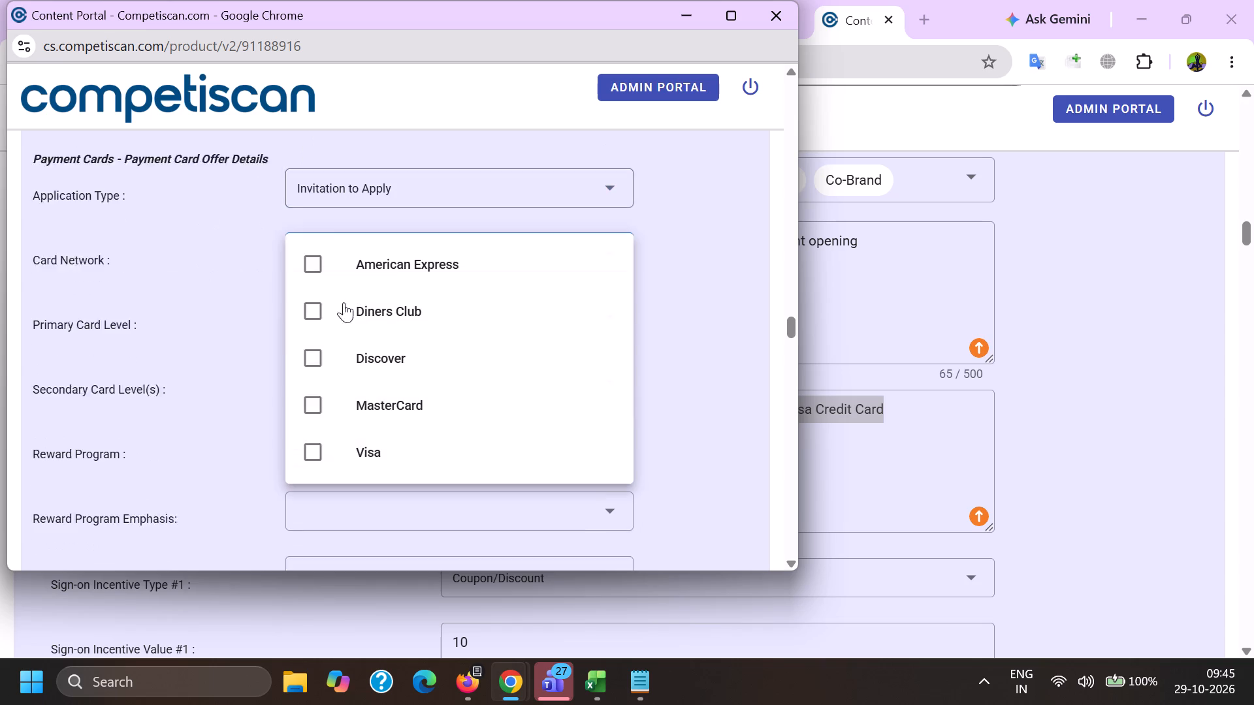
{"action": "left_click_drag", "start_coordinate": [354, 358], "coordinate": [357, 369]}
{"action": "left_click_drag", "start_coordinate": [184, 348], "coordinate": [190, 347]}
{"action": "left_click", "coordinate": [330, 256]}
{"action": "scroll", "coordinate": [369, 476], "scroll_direction": "down", "scroll_amount": 8}
{"action": "left_click", "coordinate": [426, 429]}
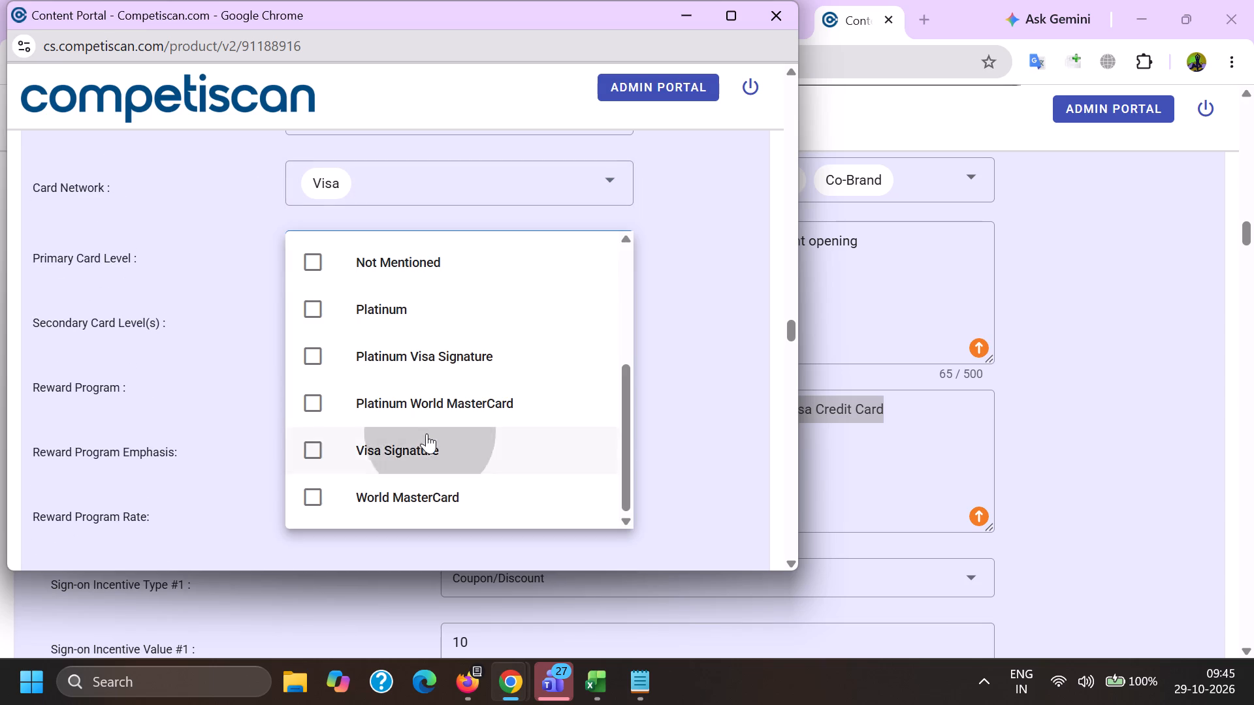
{"action": "left_click_drag", "start_coordinate": [182, 432], "coordinate": [191, 432]}
{"action": "left_click", "coordinate": [287, 398]}
{"action": "double_click", "coordinate": [233, 433]}
Mark Credit Card Mentioned in the retail credit section and submit the product record.
{"action": "key", "text": "End"}
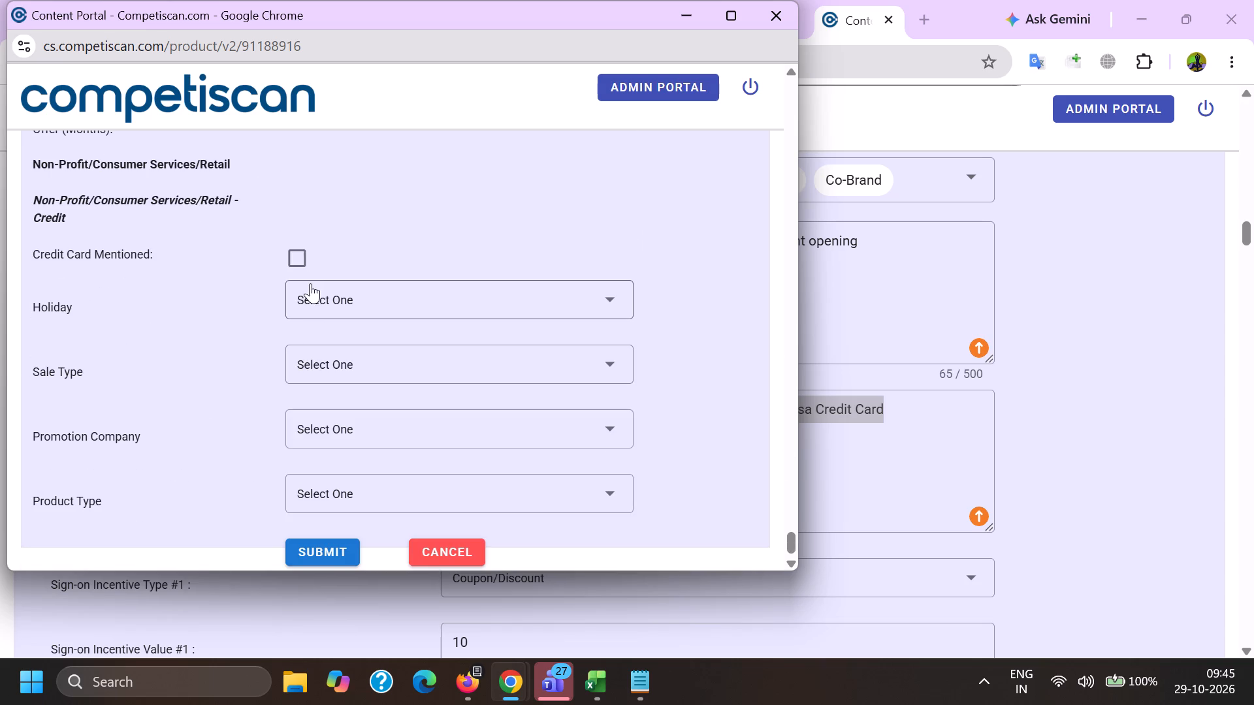
{"action": "left_click", "coordinate": [306, 264]}
{"action": "left_click", "coordinate": [329, 545]}
{"action": "left_click", "coordinate": [1075, 394]}
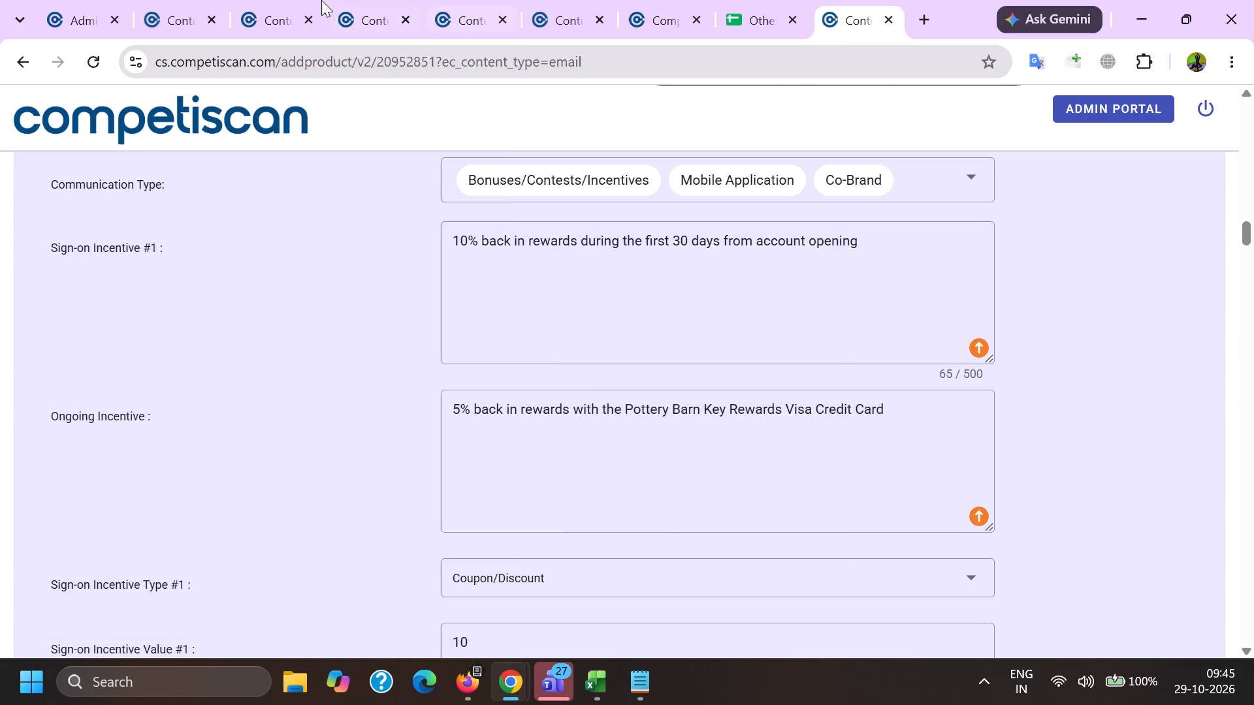
Save and send email 91188916 from its email editor.
{"action": "left_click", "coordinate": [316, 0]}
{"action": "scroll", "coordinate": [402, 258], "scroll_direction": "down", "scroll_amount": 3}
{"action": "left_click_drag", "start_coordinate": [640, 475], "coordinate": [642, 486]}
Close the two Competiscan browser tabs that follow the email editor tab.
{"action": "left_click", "coordinate": [385, 0]}
{"action": "left_click", "coordinate": [452, 5]}
{"action": "left_click", "coordinate": [501, 21]}
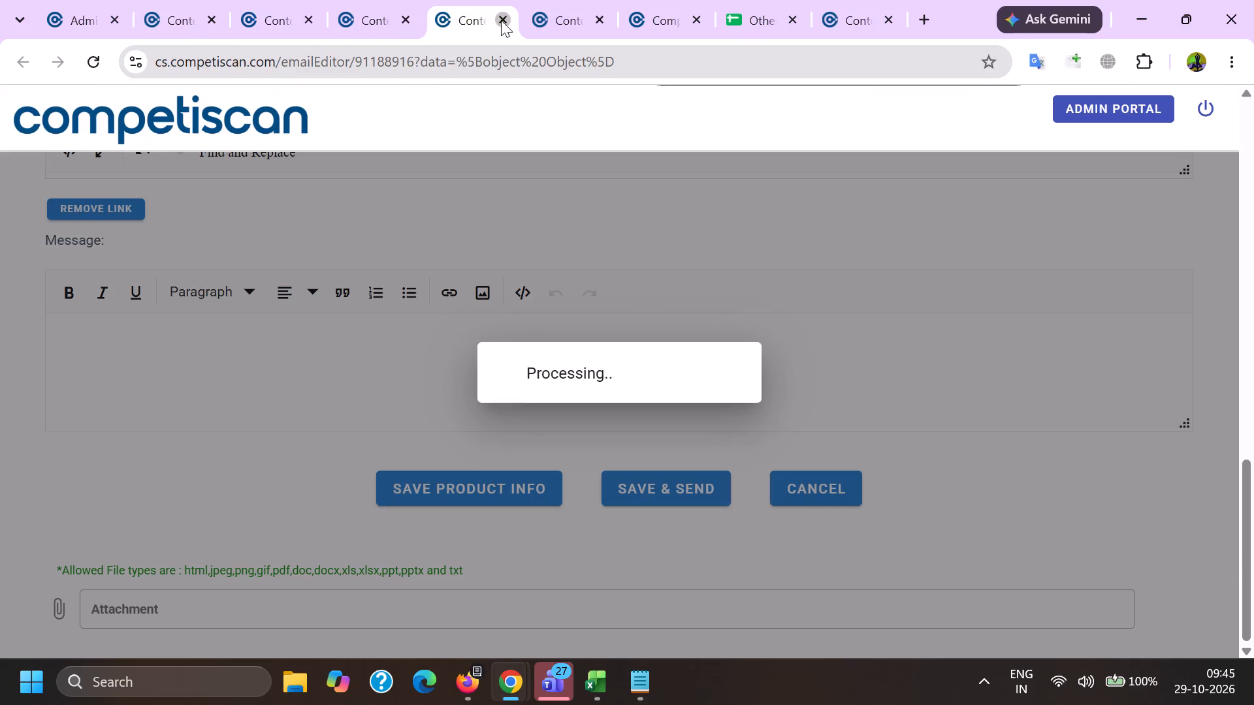
{"action": "left_click", "coordinate": [501, 20]}
{"action": "left_click", "coordinate": [384, 0]}
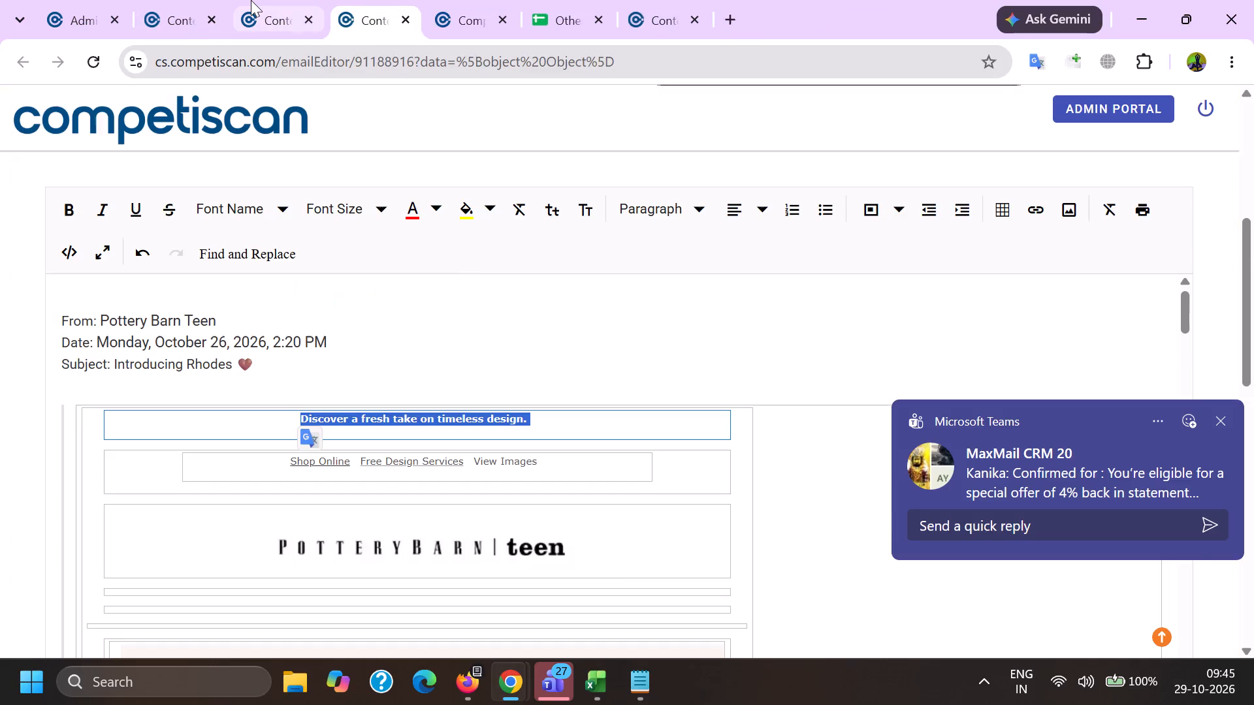
Mark emails 91188914 and 91188915 as copies of 91188916 in the "Introducing Rhodes" results and update the list.
{"action": "left_click", "coordinate": [251, 0]}
{"action": "triple_click", "coordinate": [74, 467]}
{"action": "left_click", "coordinate": [74, 466]}
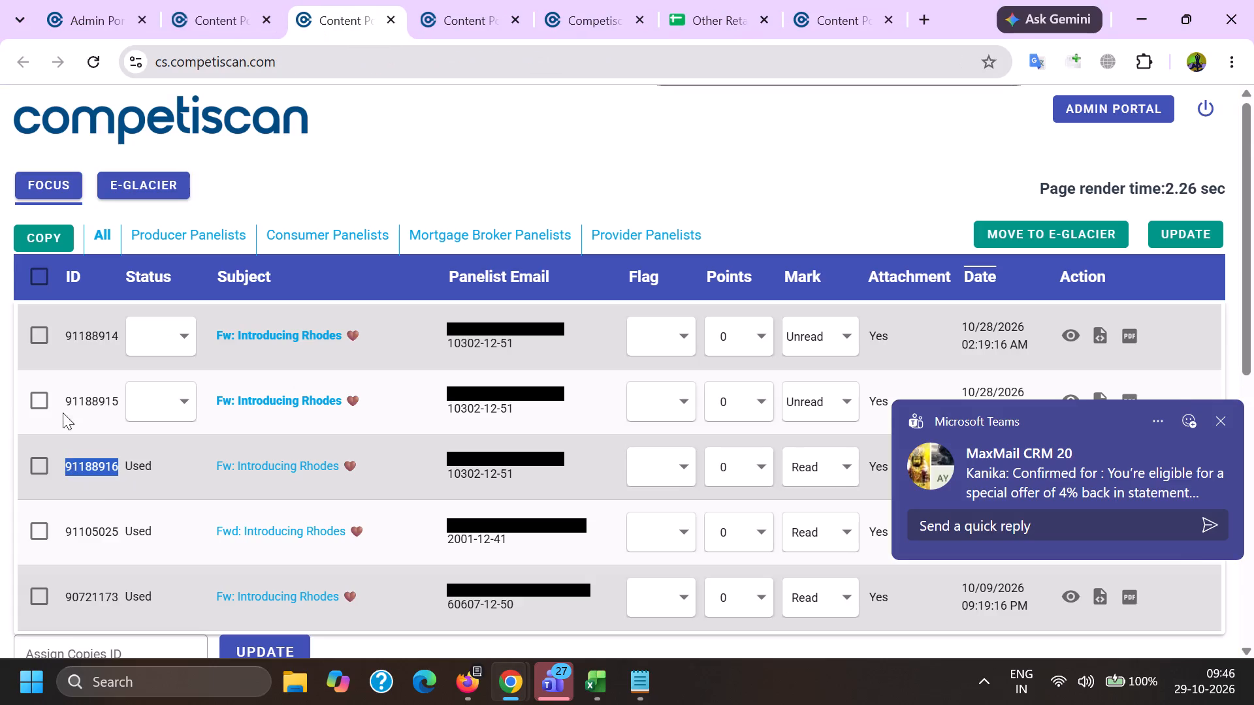
{"action": "left_click", "coordinate": [40, 392]}
{"action": "left_click", "coordinate": [53, 337]}
{"action": "double_click", "coordinate": [31, 399]}
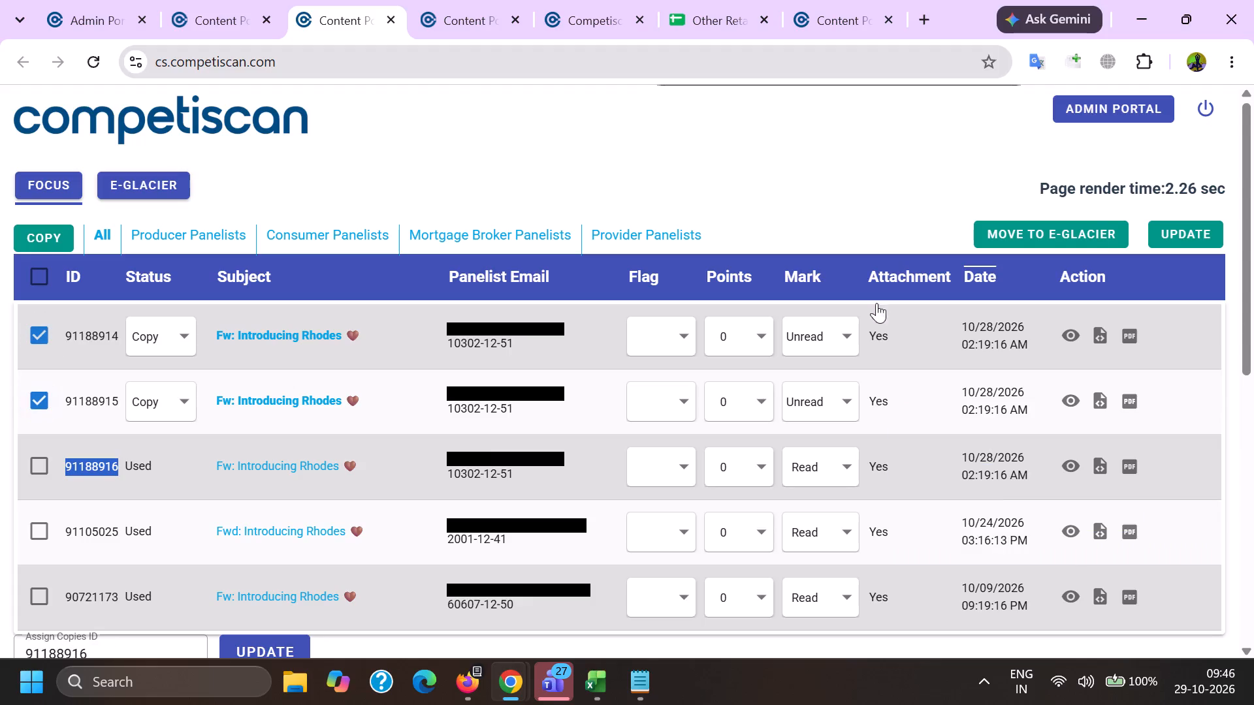
{"action": "left_click", "coordinate": [1200, 229]}
Switch to Firefox and rerun the E-Glacier search for "e.pbteen.com".
{"action": "left_click", "coordinate": [479, 687]}
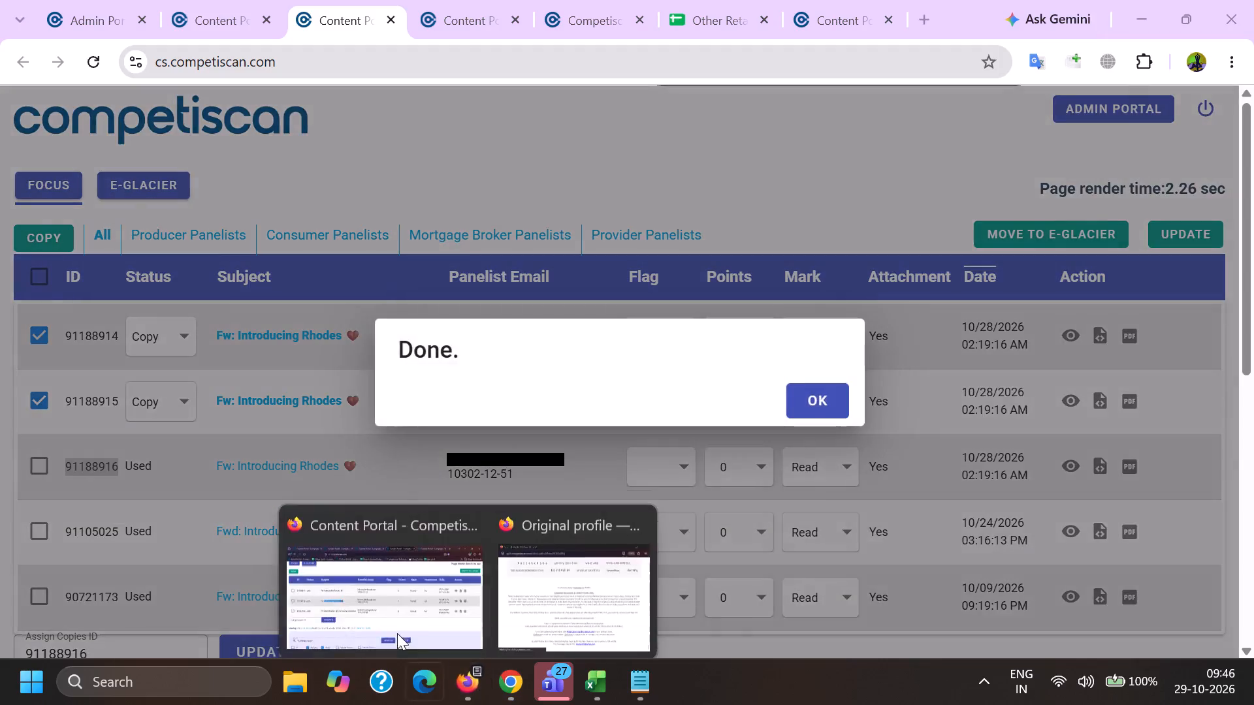
{"action": "left_click", "coordinate": [308, 604]}
{"action": "left_click", "coordinate": [651, 597]}
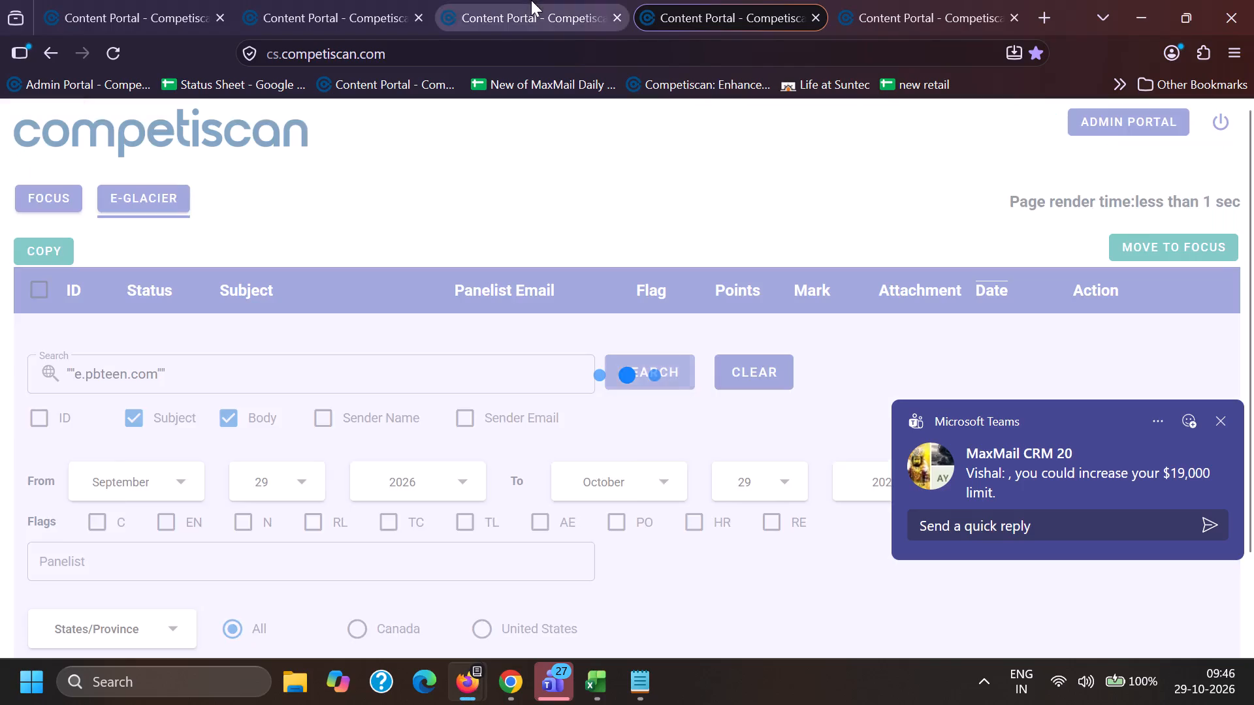
Rerun the Focus search behind the "Your $20 Reward at CVS" results.
{"action": "left_click", "coordinate": [531, 0]}
{"action": "left_click", "coordinate": [253, 0]}
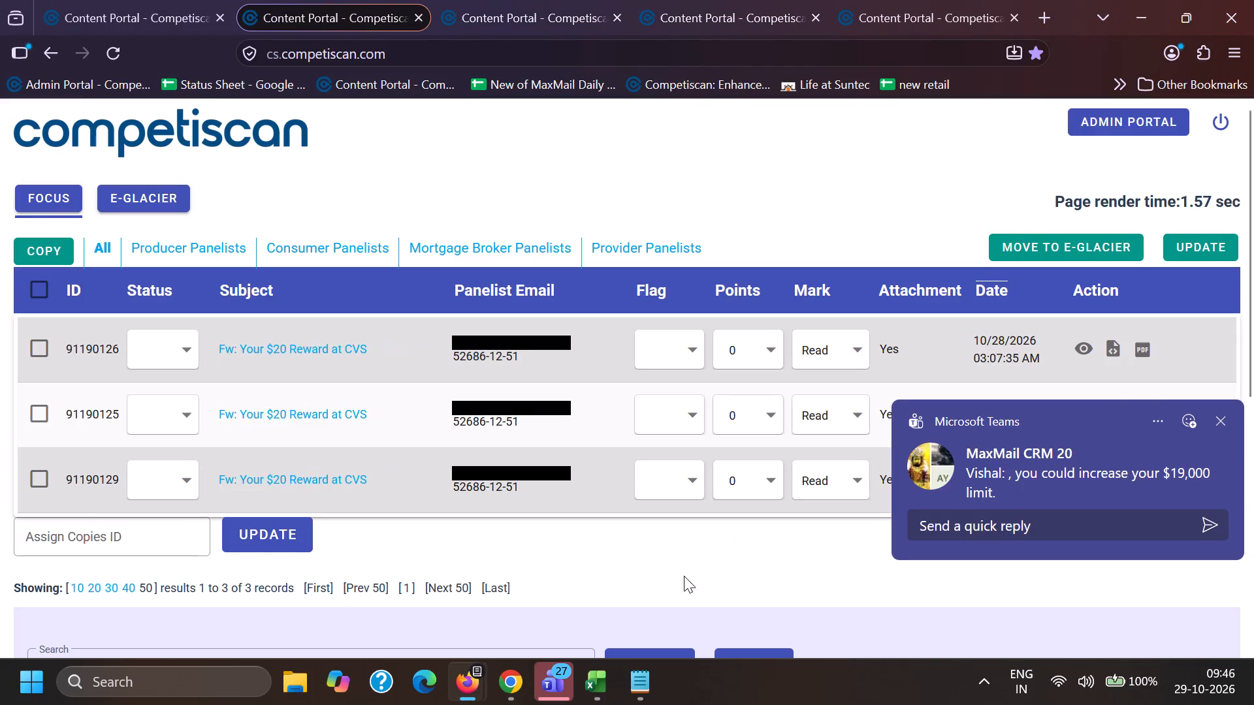
{"action": "scroll", "coordinate": [671, 441], "scroll_direction": "down", "scroll_amount": 2}
{"action": "left_click", "coordinate": [668, 468]}
Copy the subject "New holiday bedding? Say less 🎄✨" of email 91205355 from the e.pbteen.com E-Glacier results.
{"action": "left_click", "coordinate": [555, 0]}
{"action": "left_click", "coordinate": [683, 0]}
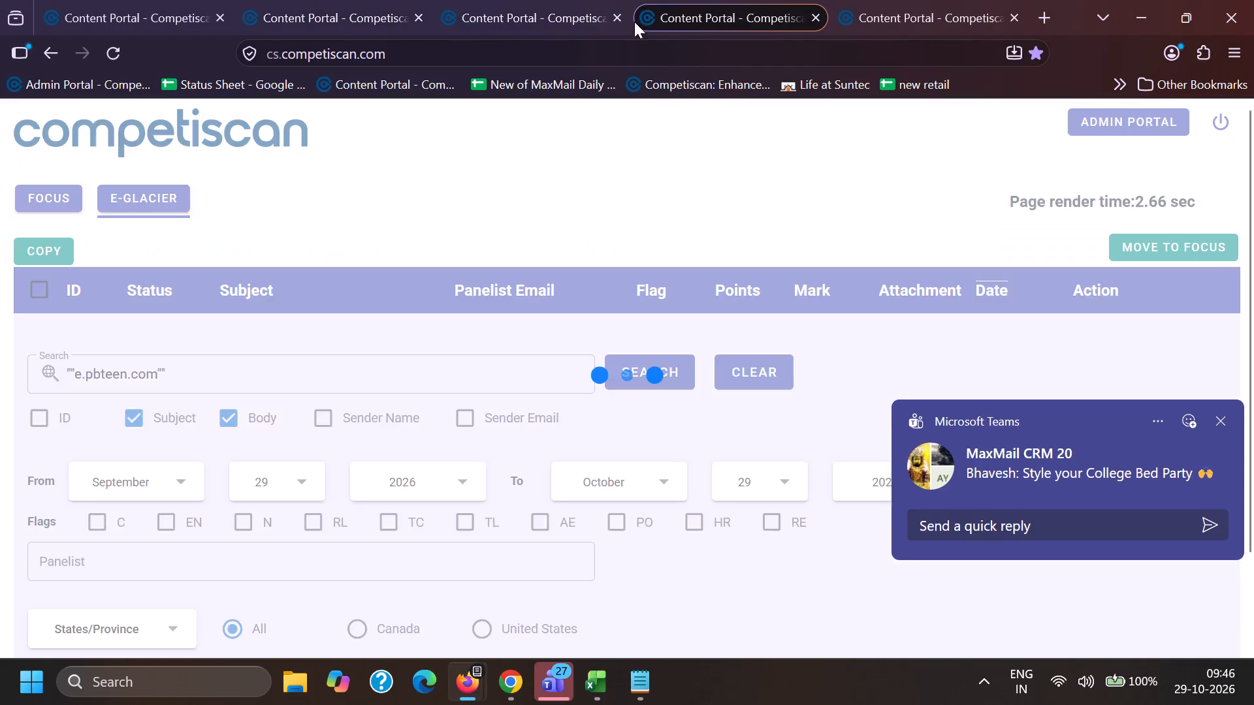
{"action": "scroll", "coordinate": [255, 458], "scroll_direction": "down", "scroll_amount": 2}
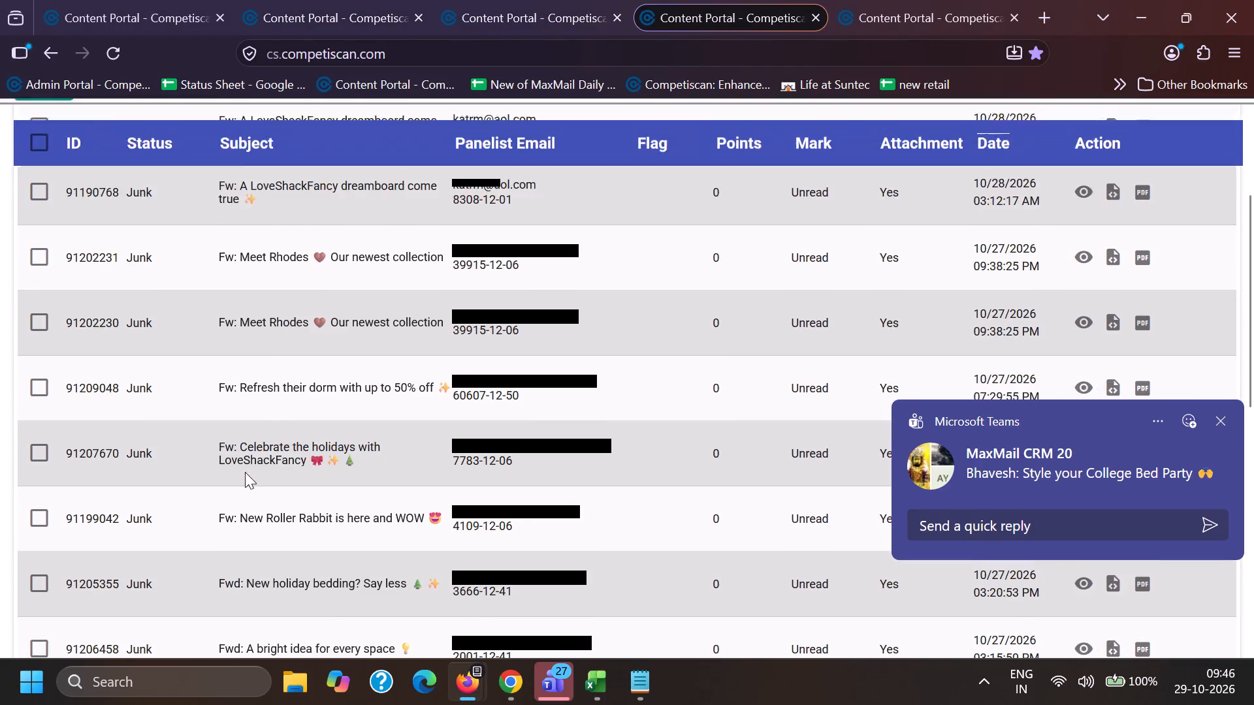
{"action": "scroll", "coordinate": [245, 473], "scroll_direction": "down", "scroll_amount": 3}
{"action": "scroll", "coordinate": [265, 448], "scroll_direction": "up", "scroll_amount": 1}
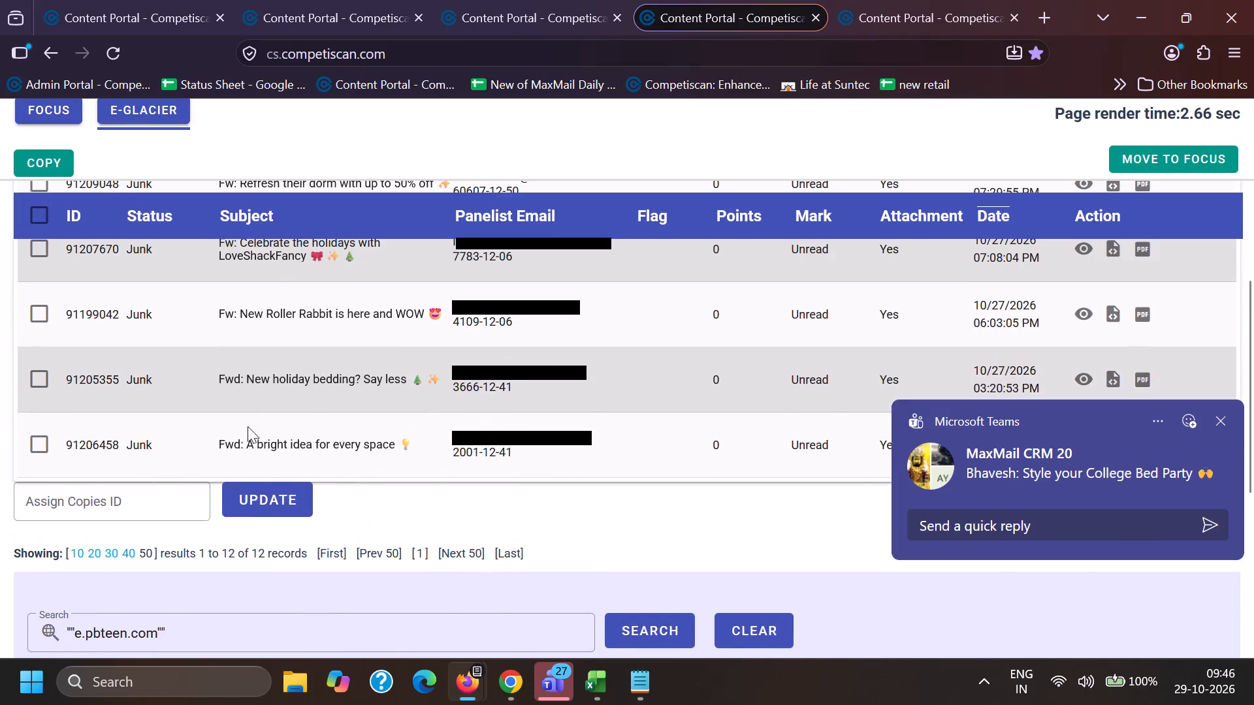
{"action": "left_click_drag", "start_coordinate": [246, 375], "coordinate": [444, 374]}
{"action": "key", "text": "ctrl+c"}
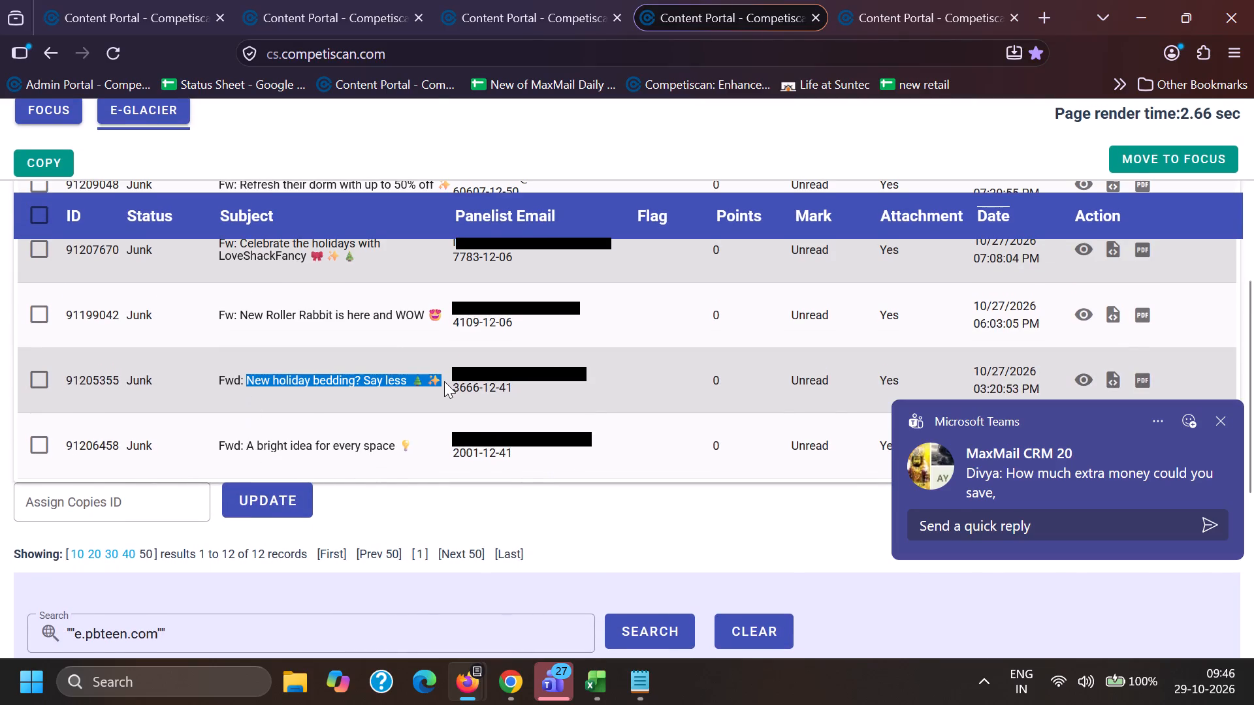
{"action": "key", "text": "ctrl+c"}
{"action": "key", "text": "ctrl+c"}
Return to Chrome and search the Focus emails by subject for the quoted phrase "New holiday bedding? Say less 🎄✨".
{"action": "left_click", "coordinate": [516, 704]}
{"action": "left_click", "coordinate": [248, 595]}
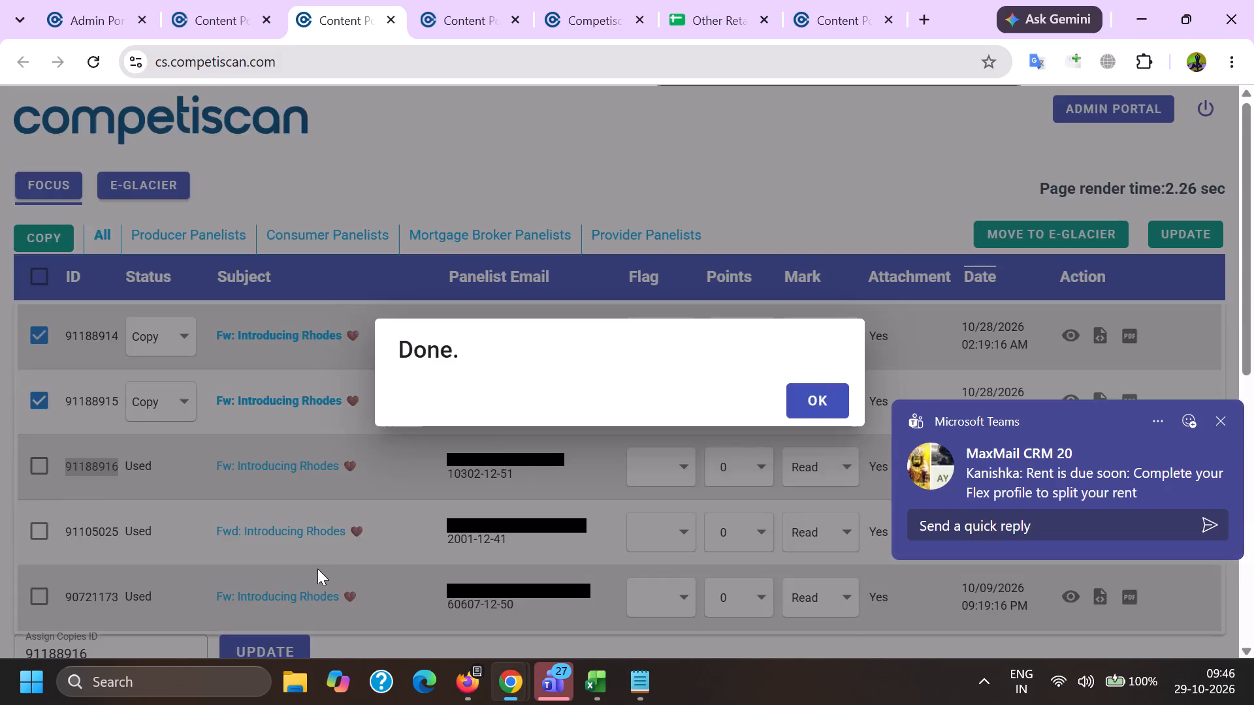
{"action": "left_click", "coordinate": [315, 612]}
{"action": "scroll", "coordinate": [325, 556], "scroll_direction": "down", "scroll_amount": 5}
{"action": "left_click_drag", "start_coordinate": [396, 287], "coordinate": [0, 282]}
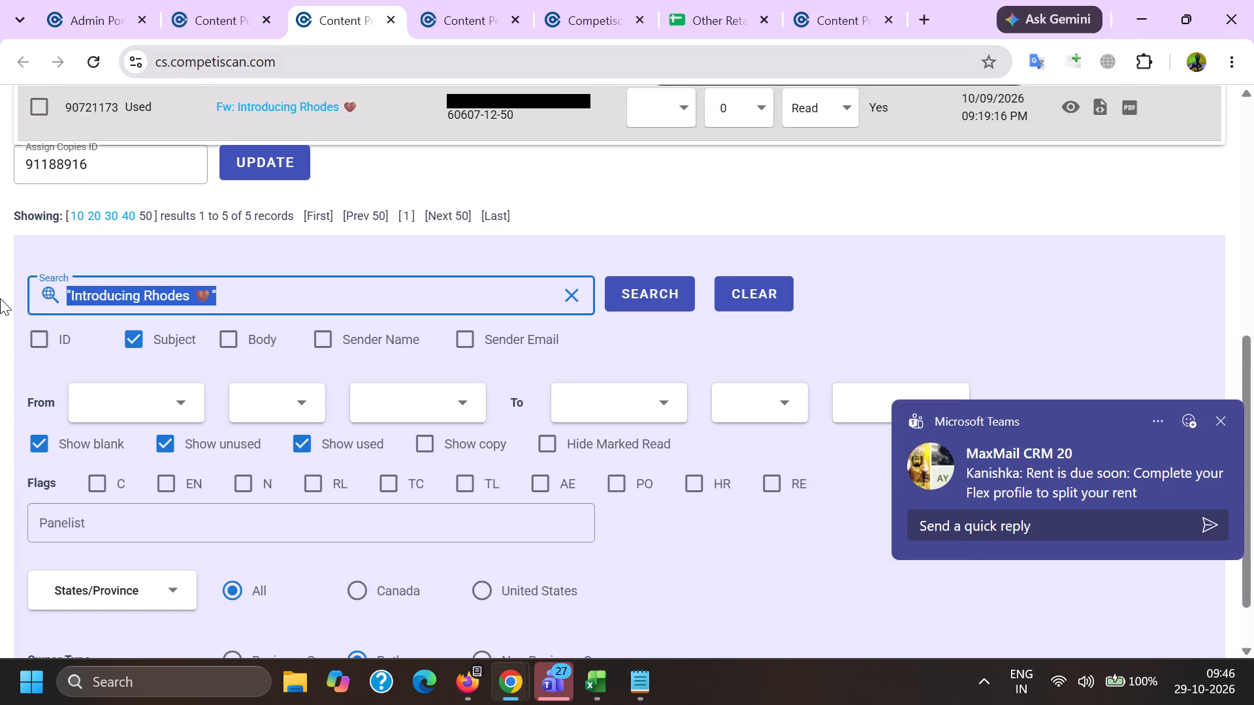
{"action": "key", "text": "BackSpace"}
{"action": "key", "text": "shift+quotedbl"}
{"action": "key", "text": "ctrl+v"}
{"action": "key", "text": "shift+quotedbl"}
{"action": "key", "text": "Return"}
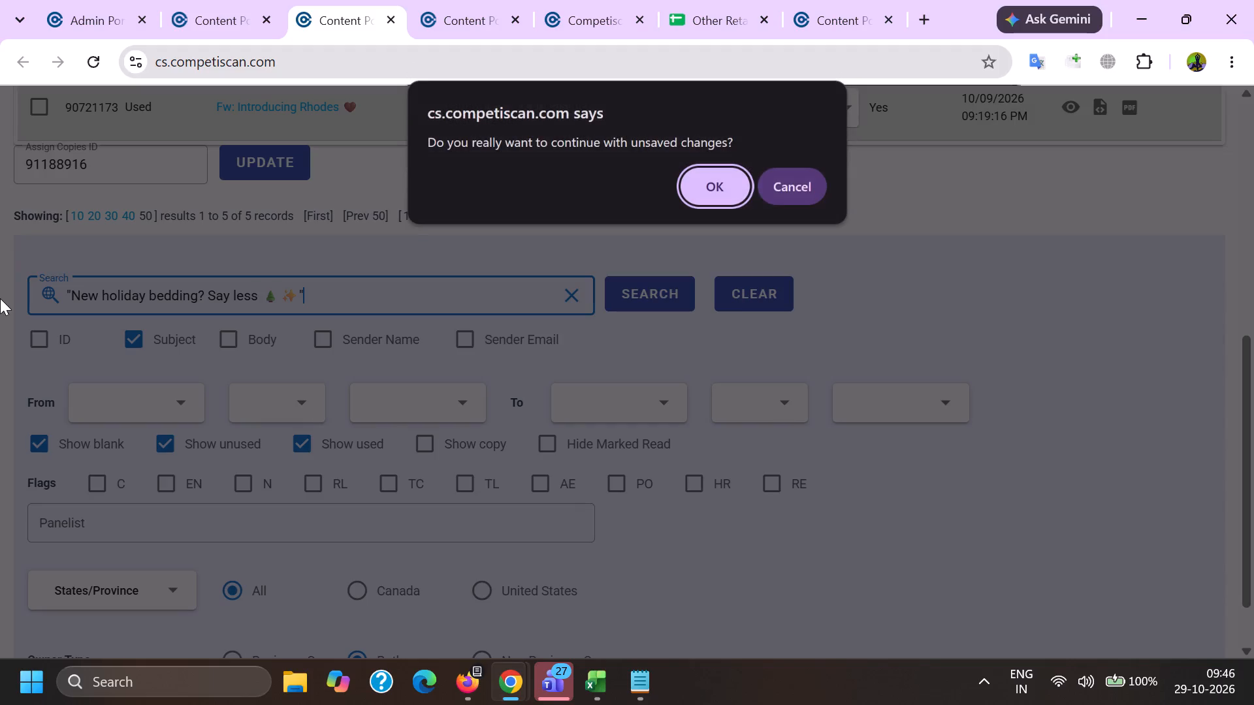
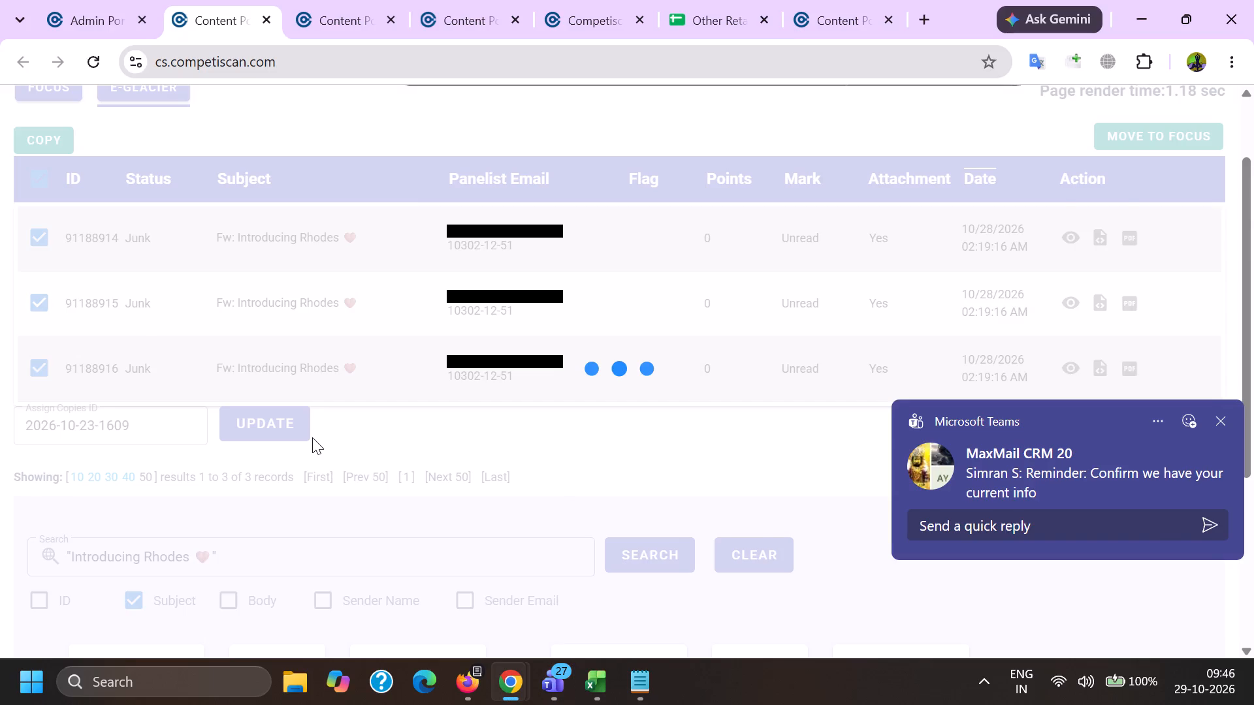
Search the E-Glacier emails by subject for the quoted phrase "New holiday bedding? Say less 🎄✨" and move email 91205355 to Focus.
{"action": "left_click_drag", "start_coordinate": [289, 390], "coordinate": [0, 368]}
{"action": "key", "text": "BackSpace"}
{"action": "key", "text": "shift+quotedbl"}
{"action": "key", "text": "ctrl+v"}
{"action": "key", "text": "shift+quotedbl"}
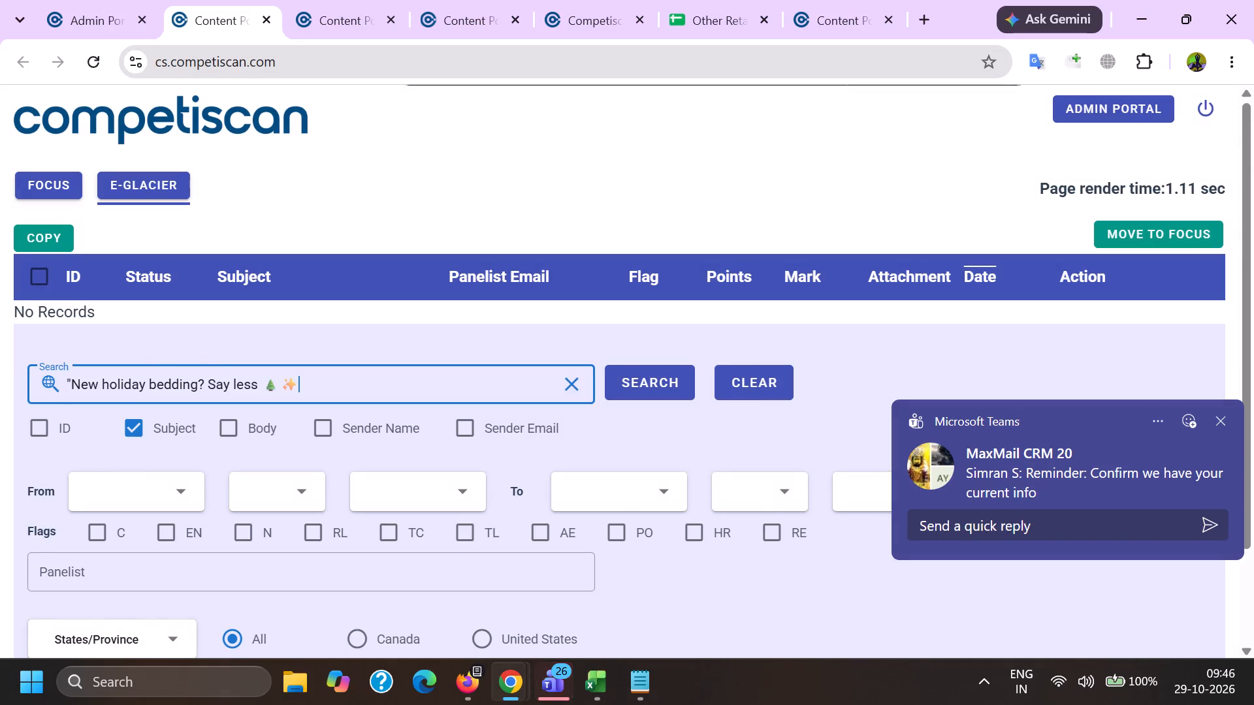
{"action": "key", "text": "Return"}
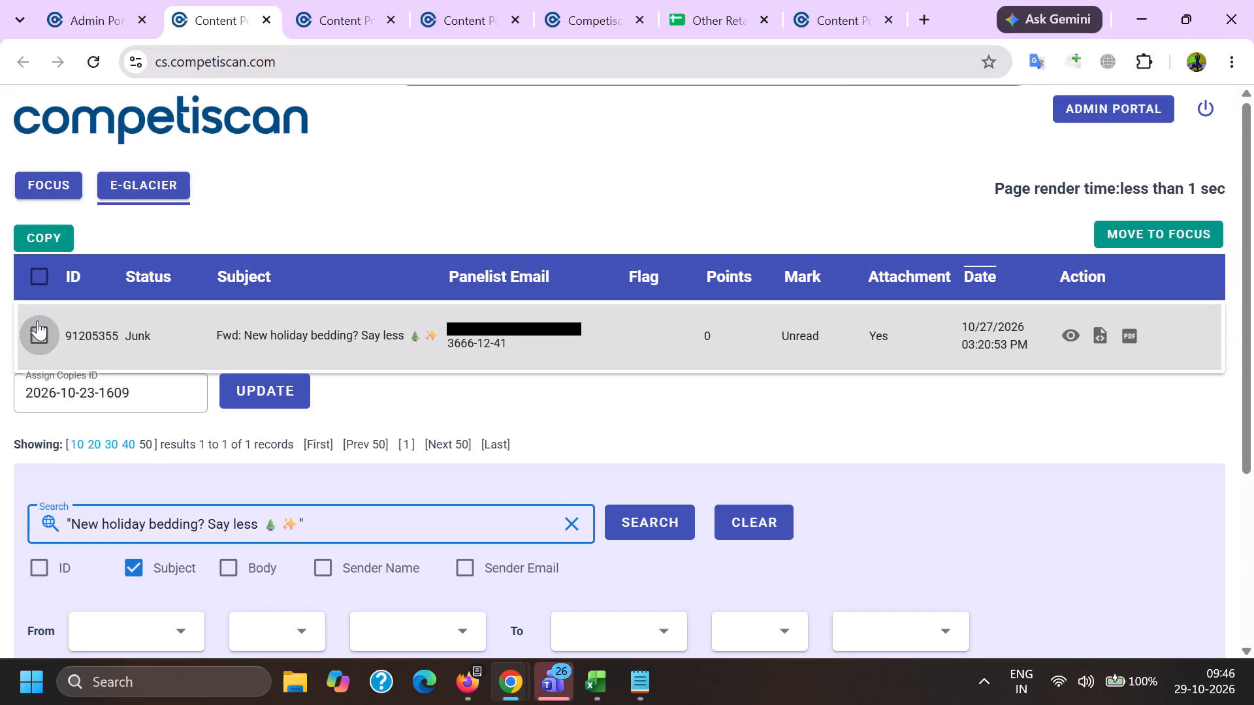
{"action": "left_click", "coordinate": [37, 321]}
{"action": "left_click", "coordinate": [1178, 235]}
Rerun the Focus search for the same subject and open email 91205355 in its editor.
{"action": "left_click", "coordinate": [349, 0]}
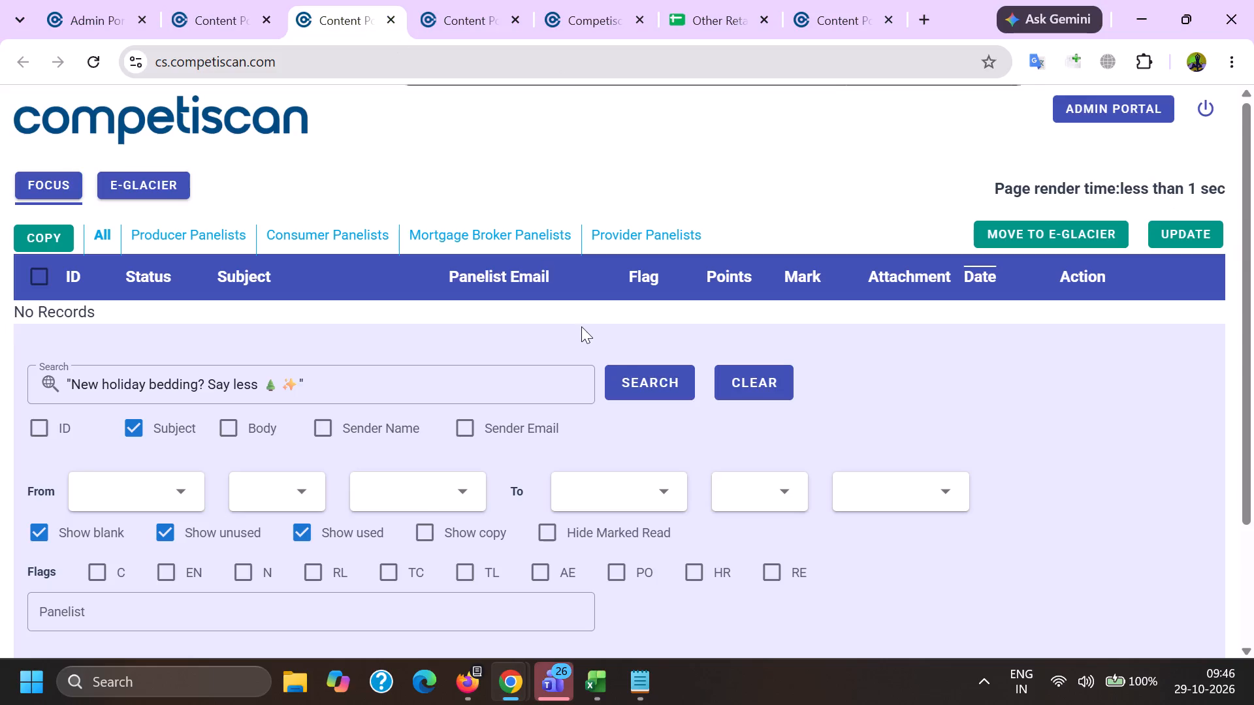
{"action": "left_click", "coordinate": [666, 386]}
{"action": "left_click", "coordinate": [513, 0]}
{"action": "left_click", "coordinate": [350, 0]}
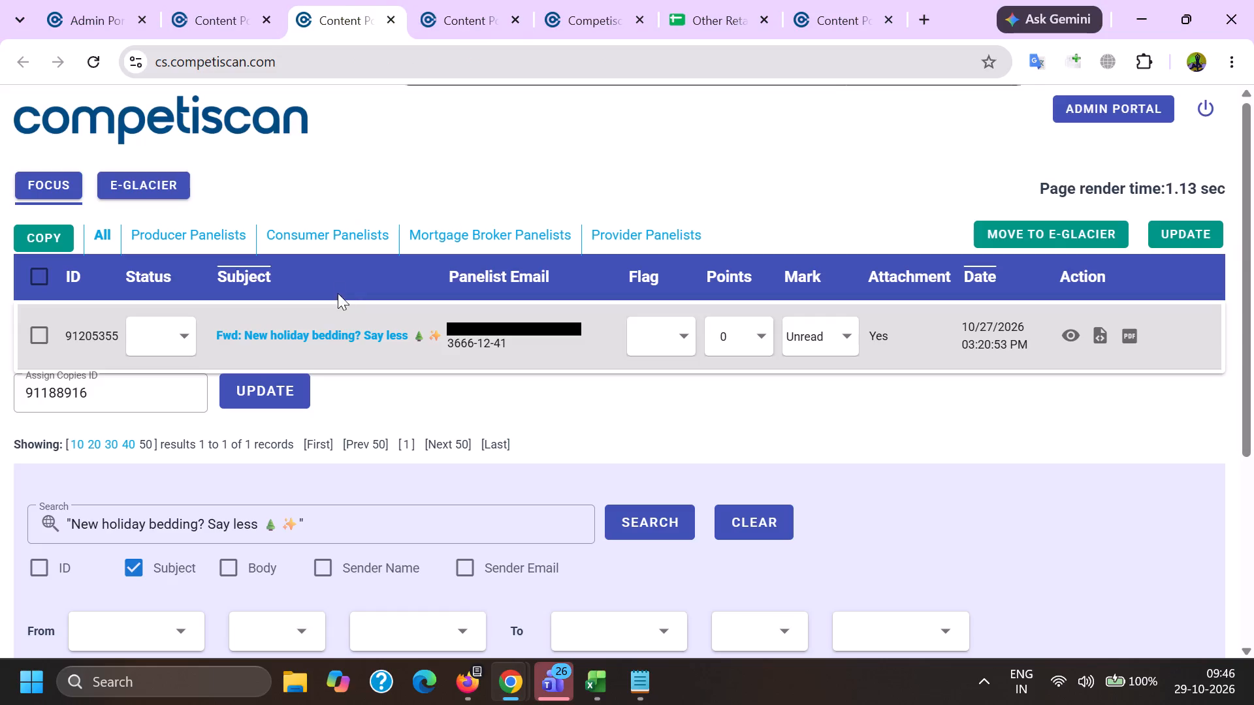
{"action": "left_click", "coordinate": [335, 334], "text": "ctrl"}
{"action": "left_click", "coordinate": [429, 0]}
{"action": "double_click", "coordinate": [394, 65]}
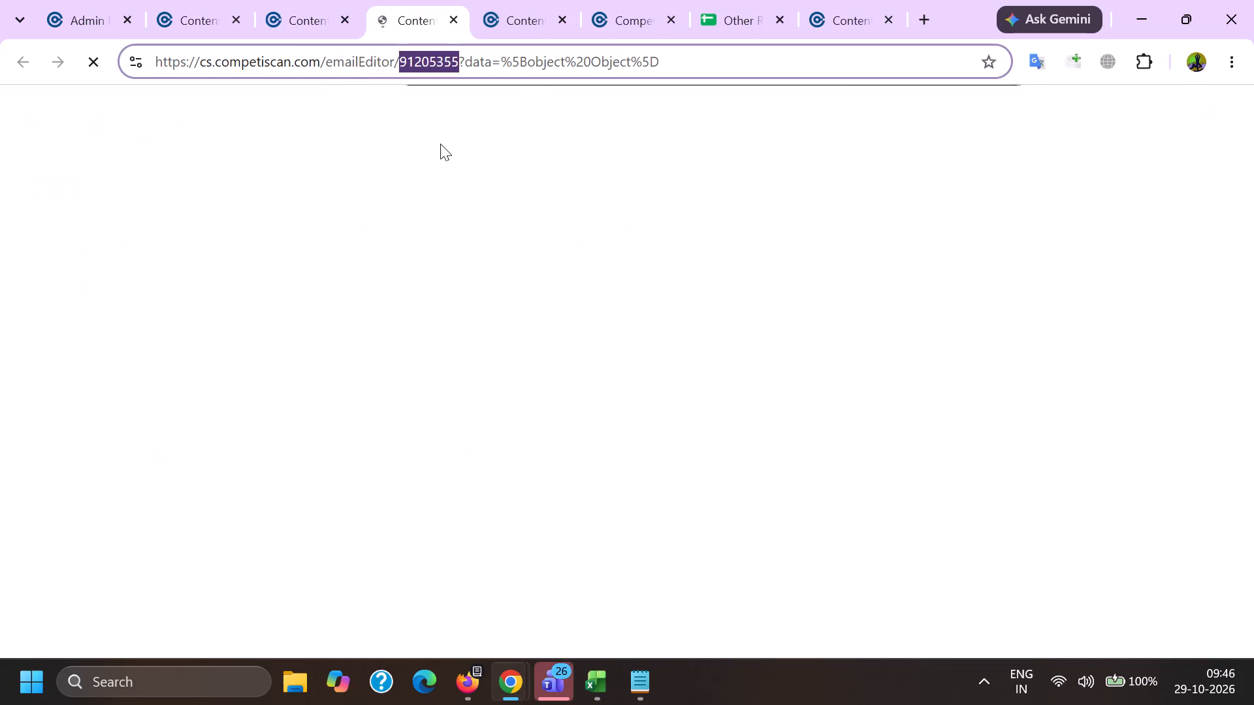
{"action": "key", "text": "ctrl+c"}
{"action": "left_click", "coordinate": [598, 694]}
{"action": "left_click", "coordinate": [839, 576]}
{"action": "left_click", "coordinate": [854, 598]}
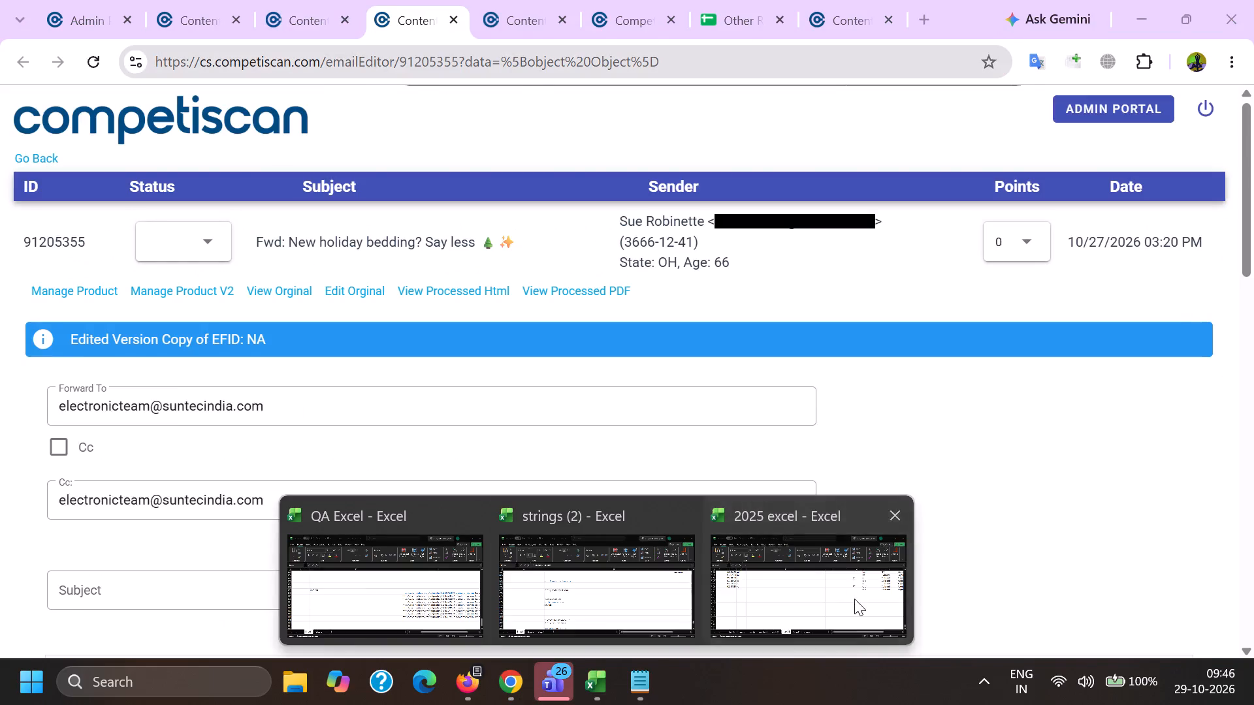
{"action": "left_click", "coordinate": [129, 354]}
{"action": "key", "text": "ctrl+v"}
{"action": "left_click", "coordinate": [198, 351]}
{"action": "key", "text": "c"}
{"action": "key", "text": "c"}
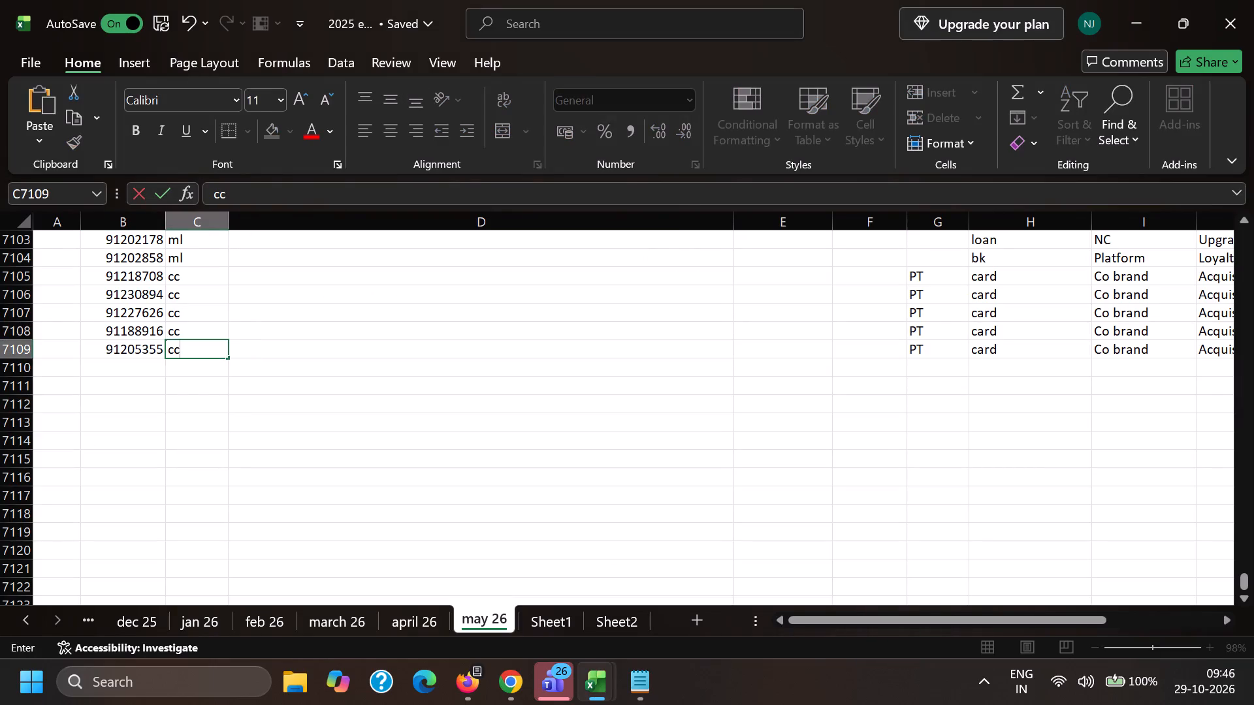
{"action": "key", "text": "Right"}
Check the entries along row 7109 and select the TEMP ID list from 91231729 downwards.
{"action": "key", "text": "Right"}
{"action": "key", "text": "Right"}
{"action": "key", "text": "Right"}
{"action": "key", "text": "Right"}
{"action": "key", "text": "Right"}
{"action": "key", "text": "Left"}
{"action": "key", "text": "Left"}
{"action": "key", "text": "Left"}
{"action": "key", "text": "Left"}
{"action": "key", "text": "Left"}
{"action": "key", "text": "Left"}
{"action": "key", "text": "Left"}
{"action": "key", "text": "Left"}
{"action": "key", "text": "Left"}
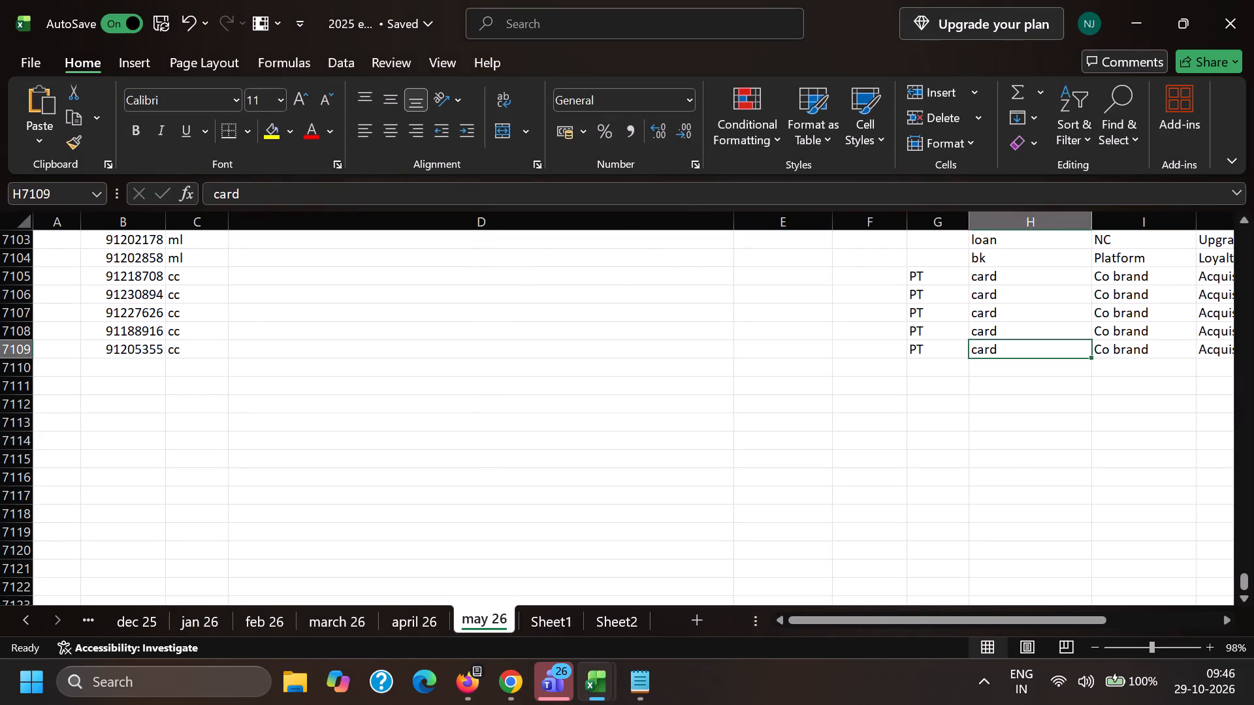
{"action": "key", "text": "Right"}
{"action": "key", "text": "Up"}
{"action": "key", "text": "Up"}
{"action": "key", "text": "Up"}
{"action": "key", "text": "Up"}
{"action": "key", "text": "Up"}
{"action": "key", "text": "Up"}
{"action": "key", "text": "Up"}
{"action": "key", "text": "Up"}
{"action": "key", "text": "Up"}
{"action": "key", "text": "Up"}
{"action": "key", "text": "Up"}
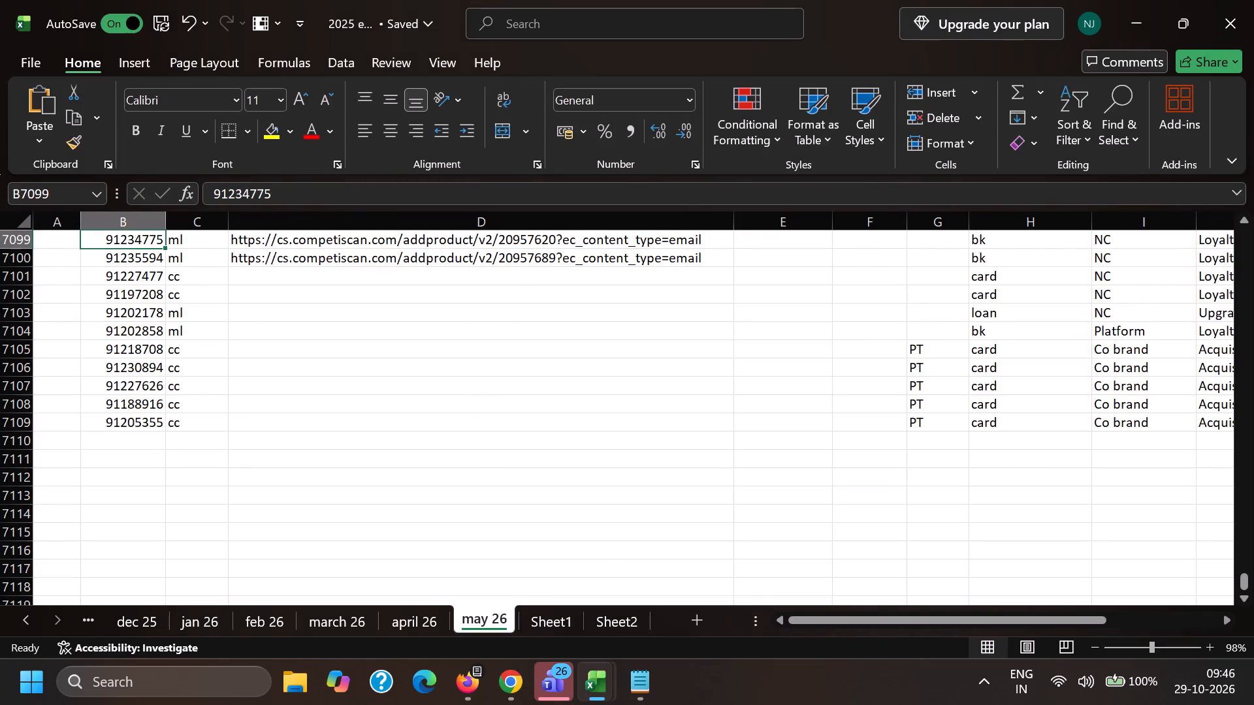
{"action": "key", "text": "Up"}
{"action": "key", "text": "Up"}
{"action": "key", "text": "Down"}
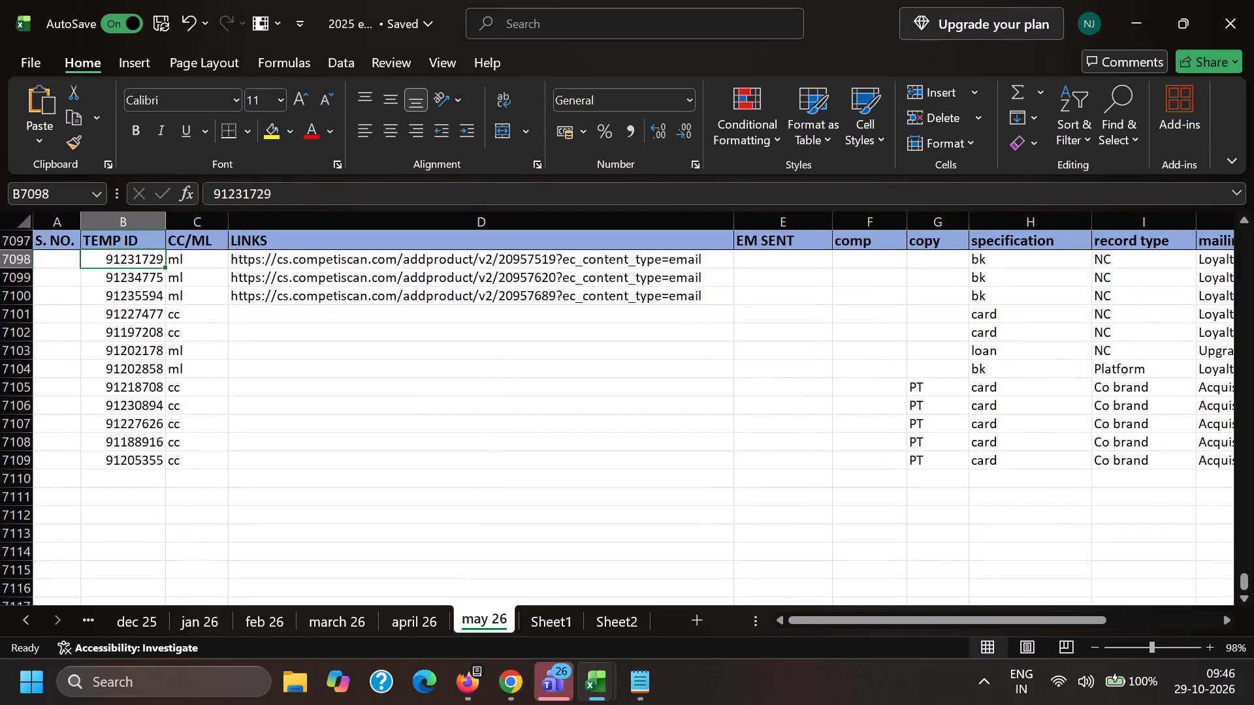
{"action": "key", "text": "ctrl+shift+Down"}
Return to Chrome and copy the From/Date/Subject header of email 91188916 to the top of email 91205355's body.
{"action": "key", "text": "alt+Tab"}
{"action": "scroll", "coordinate": [236, 268], "scroll_direction": "down", "scroll_amount": 2}
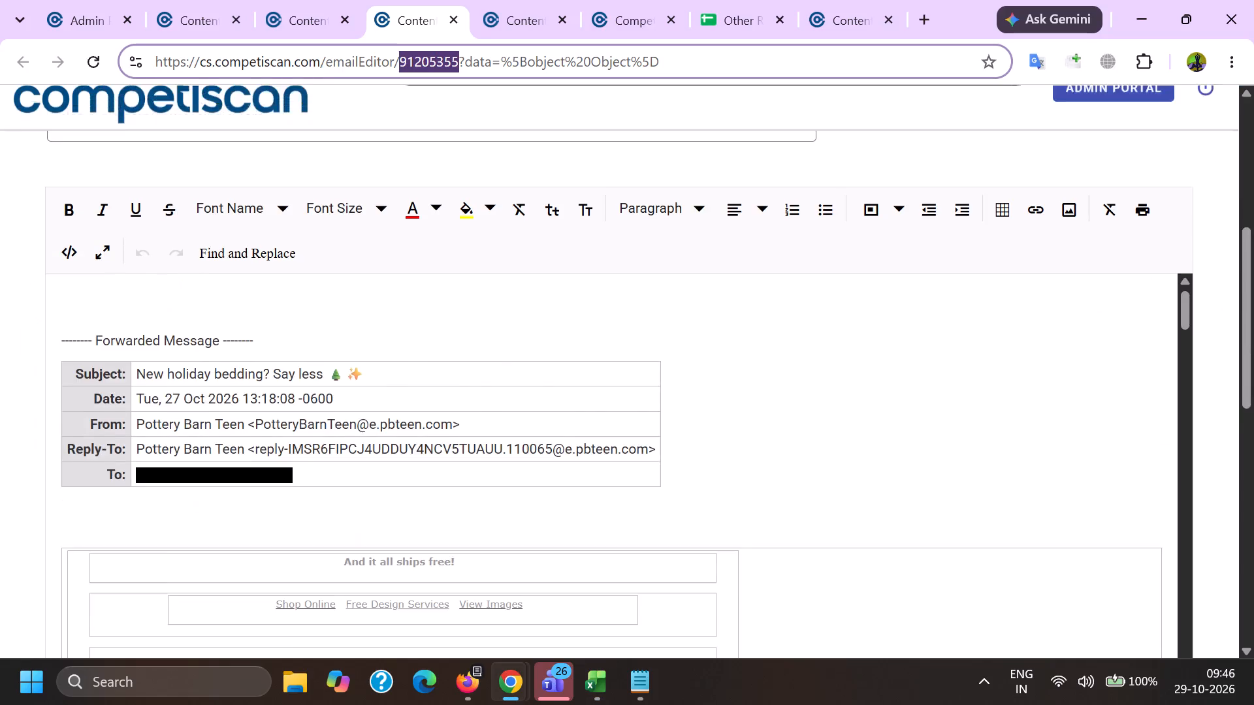
{"action": "left_click", "coordinate": [485, 0]}
{"action": "left_click_drag", "start_coordinate": [413, 384], "coordinate": [10, 278]}
{"action": "key", "text": "ctrl+c"}
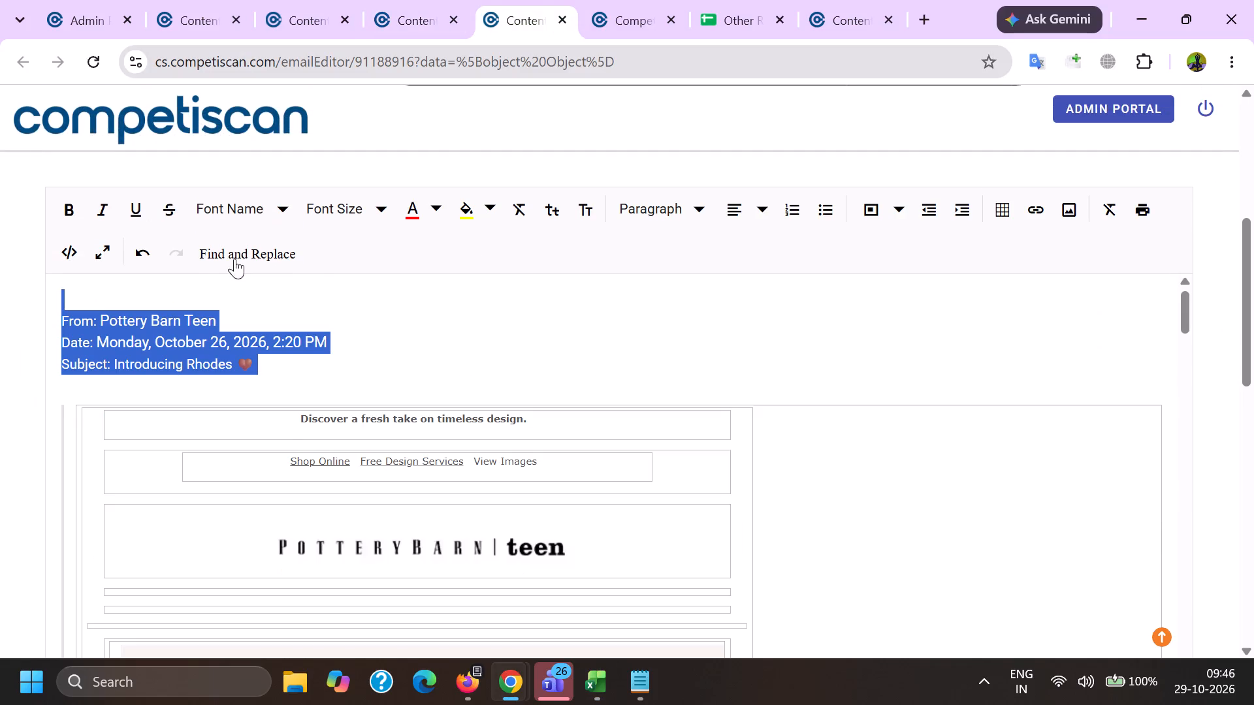
{"action": "left_click_drag", "start_coordinate": [427, 0], "coordinate": [419, 10]}
{"action": "left_click", "coordinate": [117, 257]}
{"action": "key", "text": "ctrl+v"}
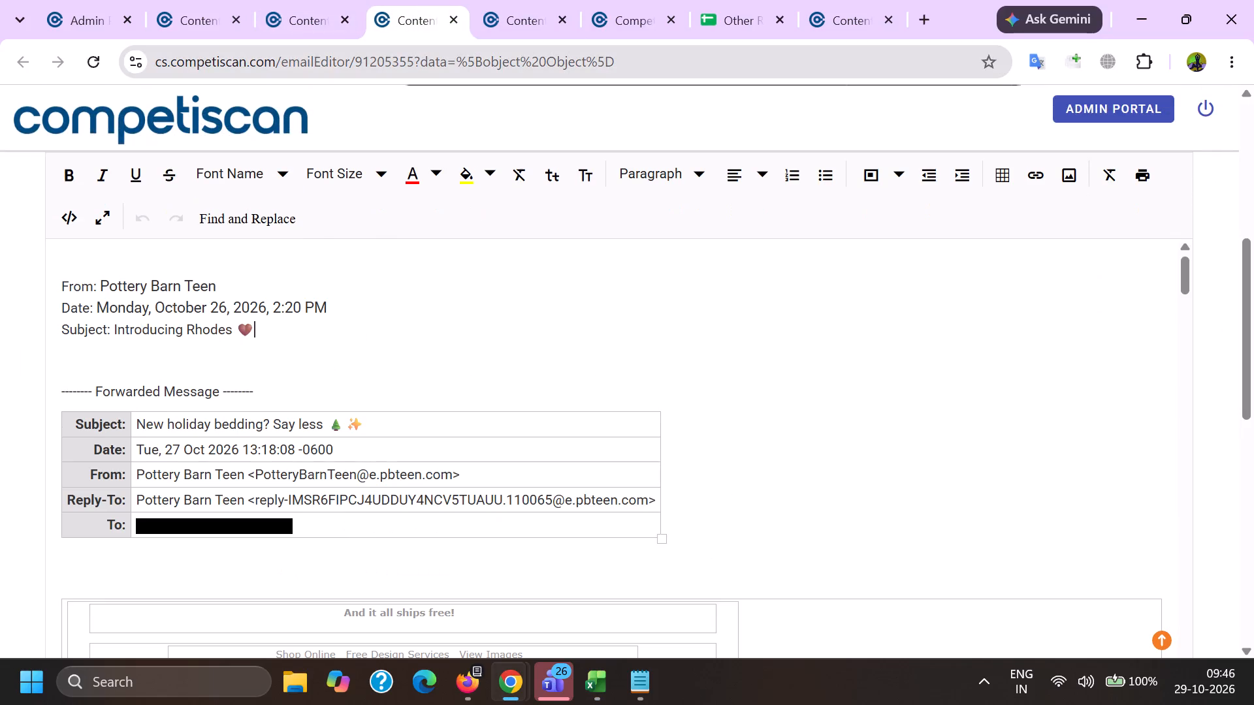
Replace the subject in the pasted header with "New holiday bedding? Say less 🎄✨" from the forwarded message table.
{"action": "triple_click", "coordinate": [182, 425]}
{"action": "key", "text": "ctrl+c"}
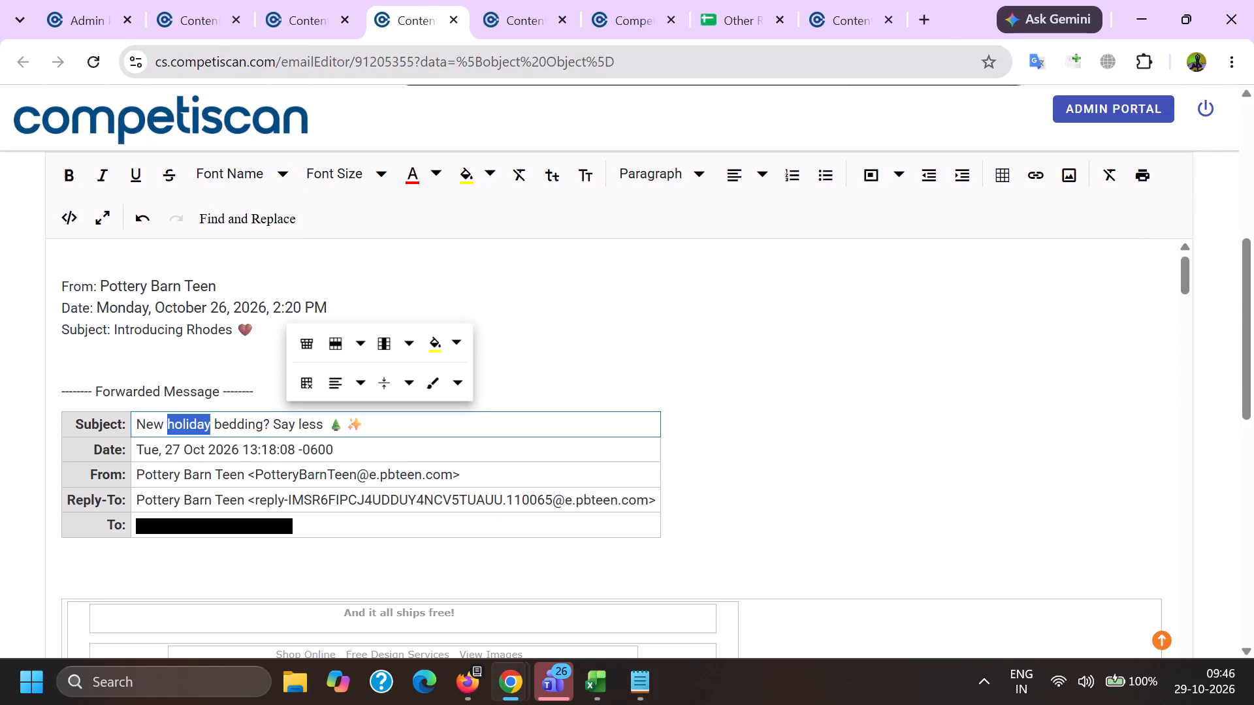
{"action": "left_click_drag", "start_coordinate": [101, 309], "coordinate": [344, 307]}
{"action": "key", "text": "ctrl+v"}
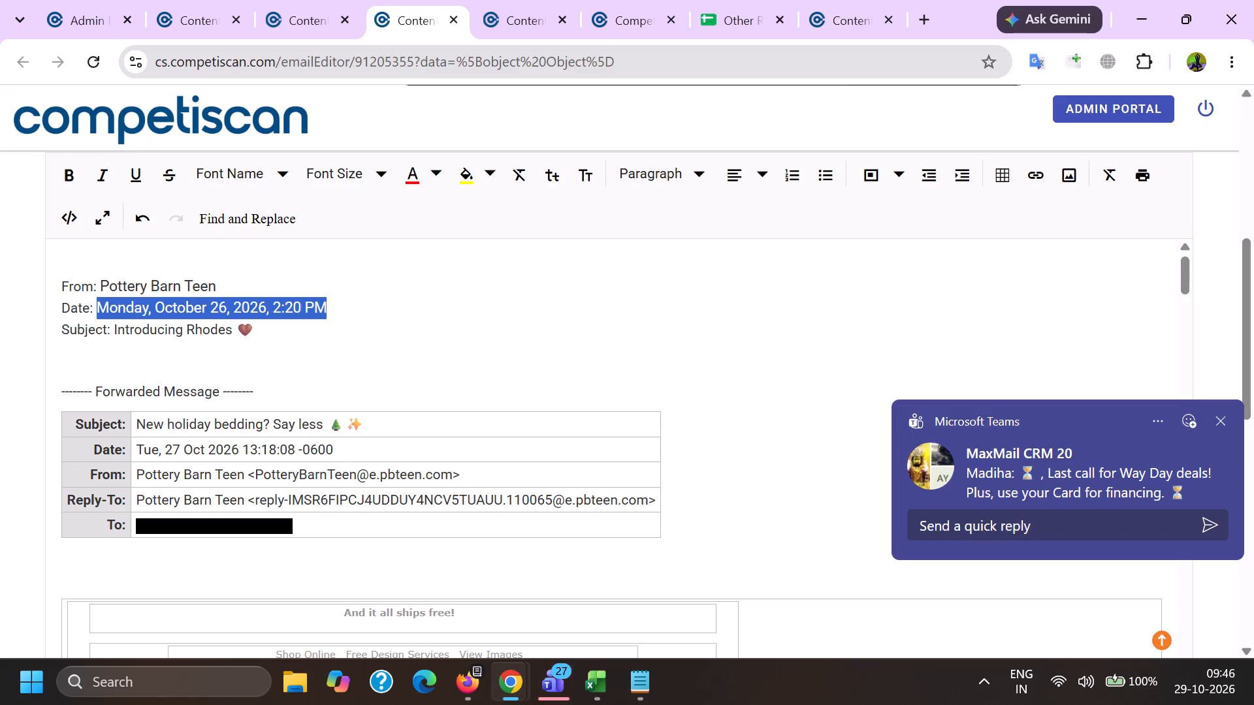
{"action": "key", "text": "ctrl+z"}
{"action": "left_click_drag", "start_coordinate": [116, 332], "coordinate": [304, 339]}
{"action": "key", "text": "ctrl+v"}
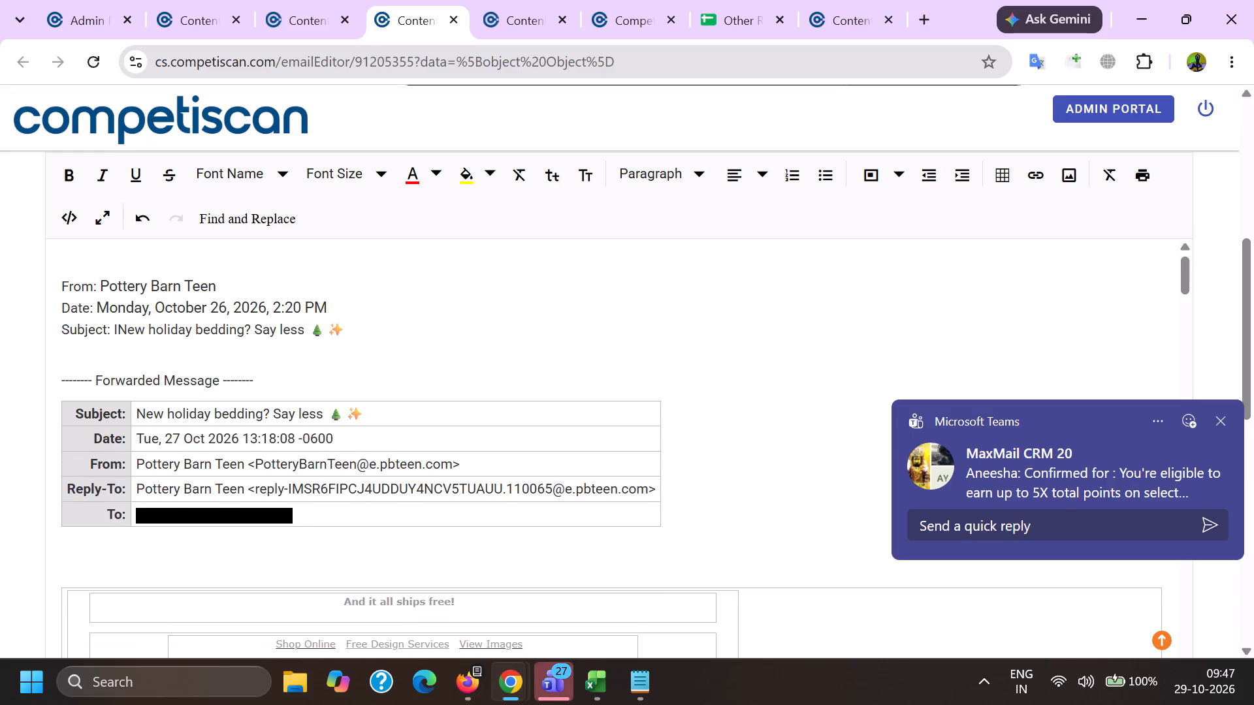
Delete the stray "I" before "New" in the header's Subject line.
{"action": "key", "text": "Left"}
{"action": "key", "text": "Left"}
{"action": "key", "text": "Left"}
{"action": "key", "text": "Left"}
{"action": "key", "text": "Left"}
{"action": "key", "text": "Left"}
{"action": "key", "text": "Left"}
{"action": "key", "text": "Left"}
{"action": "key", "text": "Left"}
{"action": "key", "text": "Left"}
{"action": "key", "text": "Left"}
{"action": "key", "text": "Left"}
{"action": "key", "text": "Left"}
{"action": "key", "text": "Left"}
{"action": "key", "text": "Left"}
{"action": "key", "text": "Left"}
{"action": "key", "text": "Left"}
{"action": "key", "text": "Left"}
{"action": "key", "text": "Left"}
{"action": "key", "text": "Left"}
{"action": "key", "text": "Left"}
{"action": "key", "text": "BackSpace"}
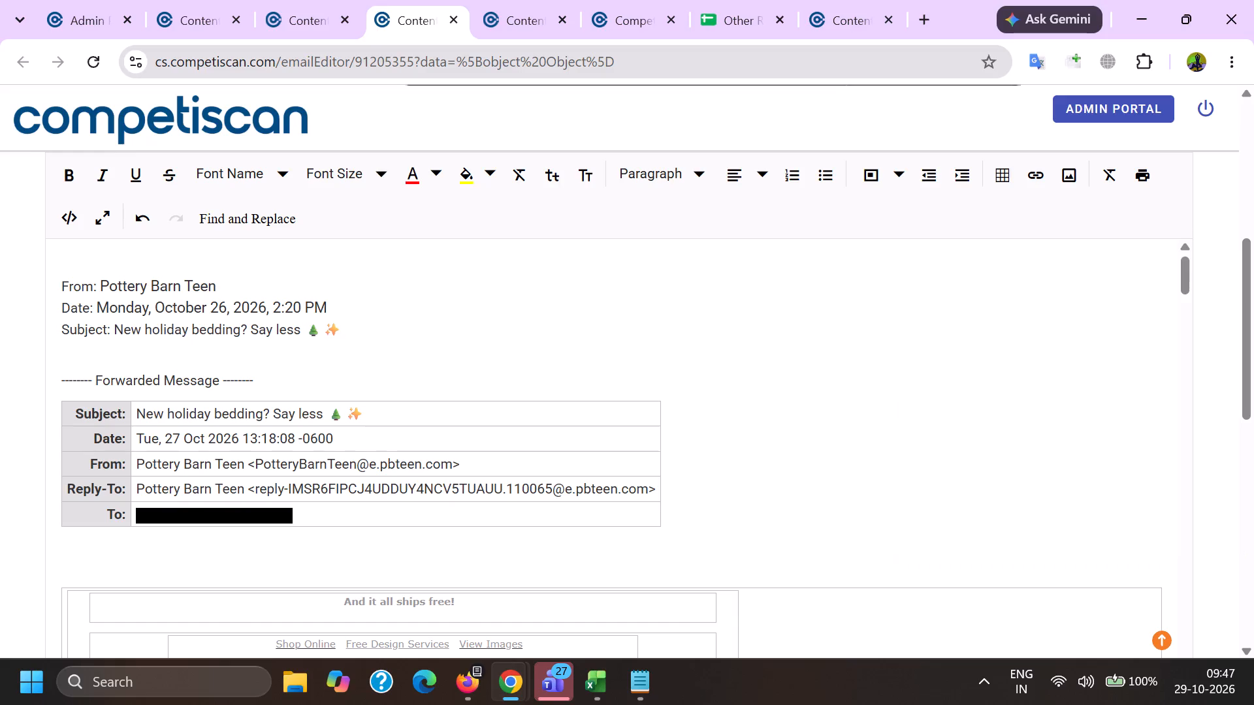
Replace the date in the pasted header with "Tue, 27 Oct 2026 13:18:08 -0600" from the forwarded message table.
{"action": "triple_click", "coordinate": [218, 433]}
{"action": "key", "text": "c"}
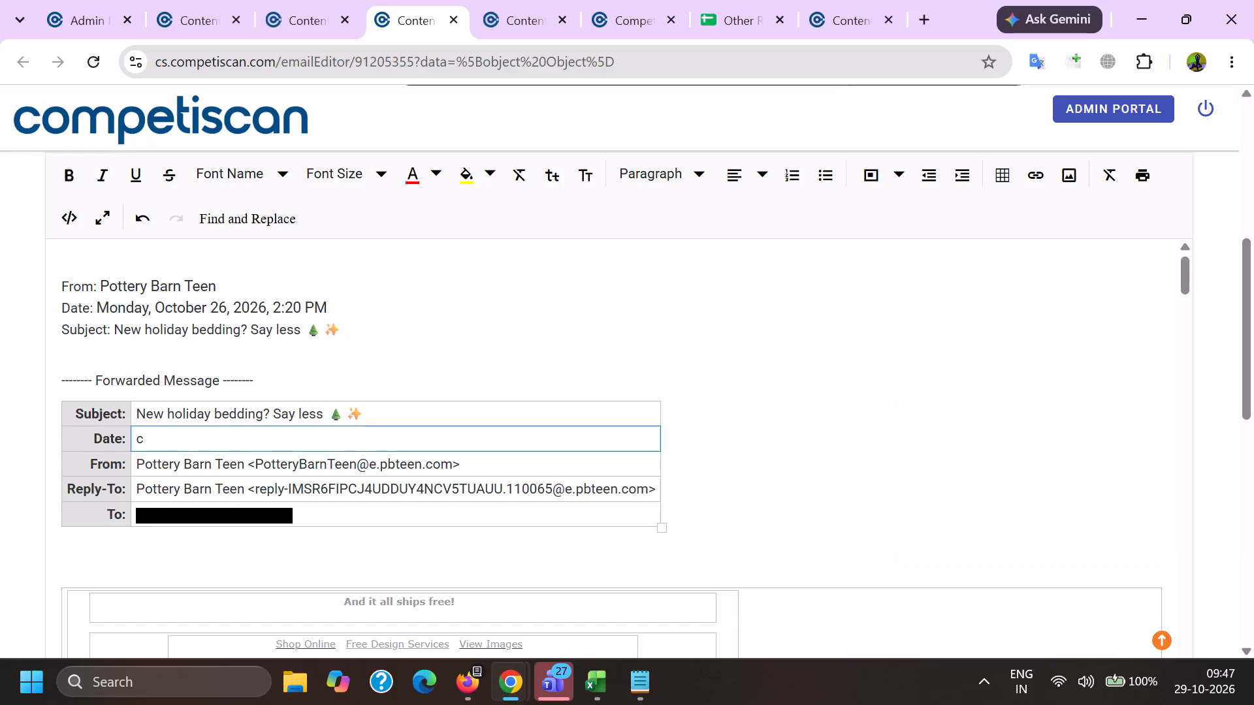
{"action": "key", "text": "ctrl+z"}
{"action": "key", "text": "ctrl+c"}
{"action": "triple_click", "coordinate": [201, 439]}
{"action": "key", "text": "ctrl+c"}
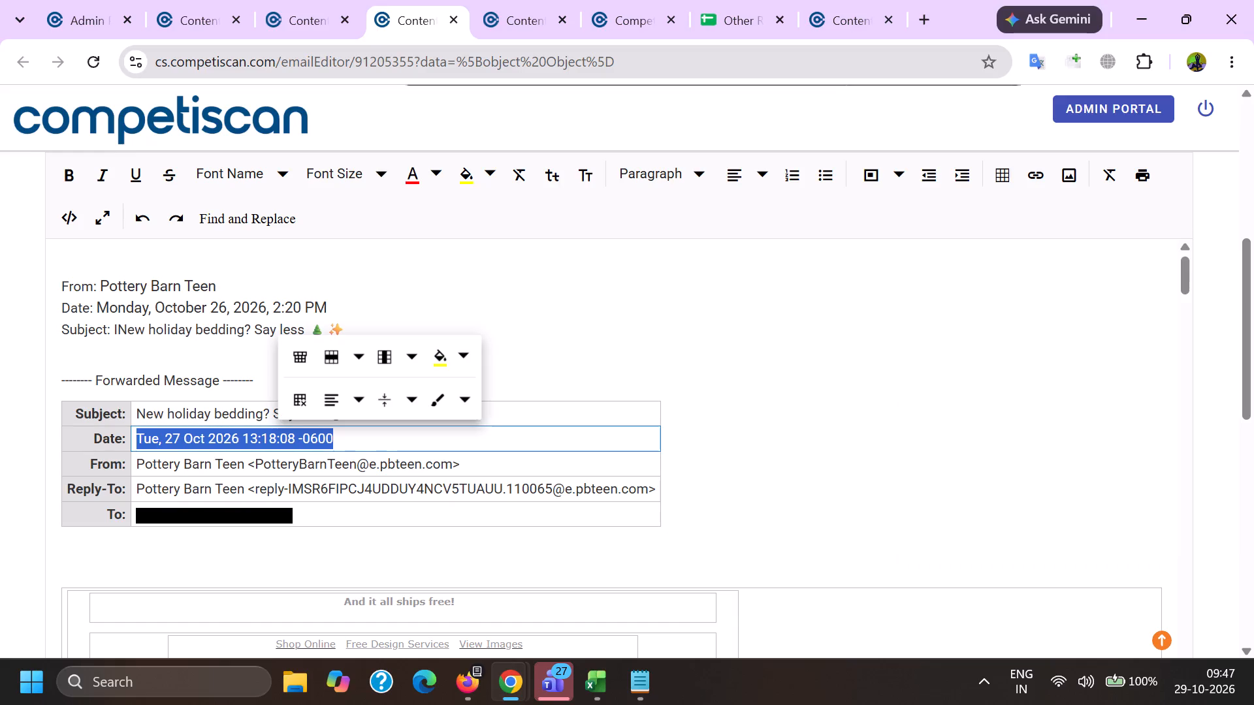
{"action": "left_click_drag", "start_coordinate": [99, 304], "coordinate": [370, 310]}
{"action": "key", "text": "ctrl+v"}
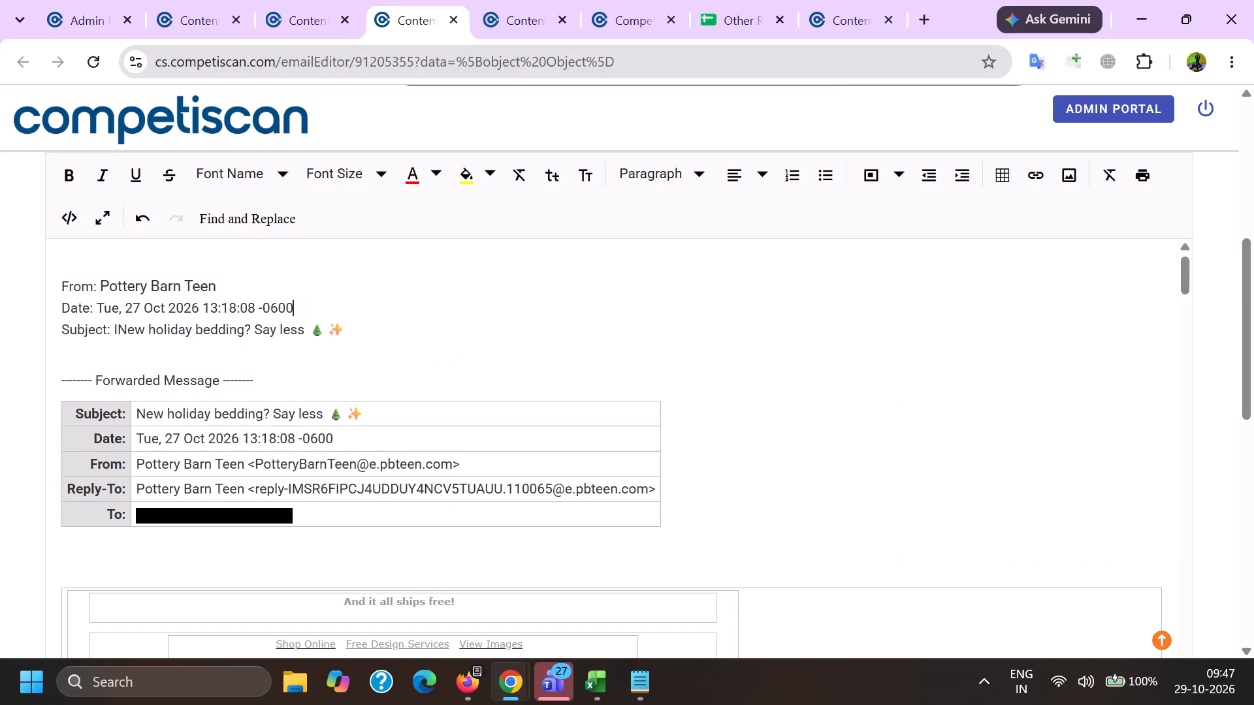
Delete the forwarded message details table and the "Forwarded Message" line from the email body.
{"action": "left_click", "coordinate": [453, 437]}
{"action": "left_click", "coordinate": [311, 399]}
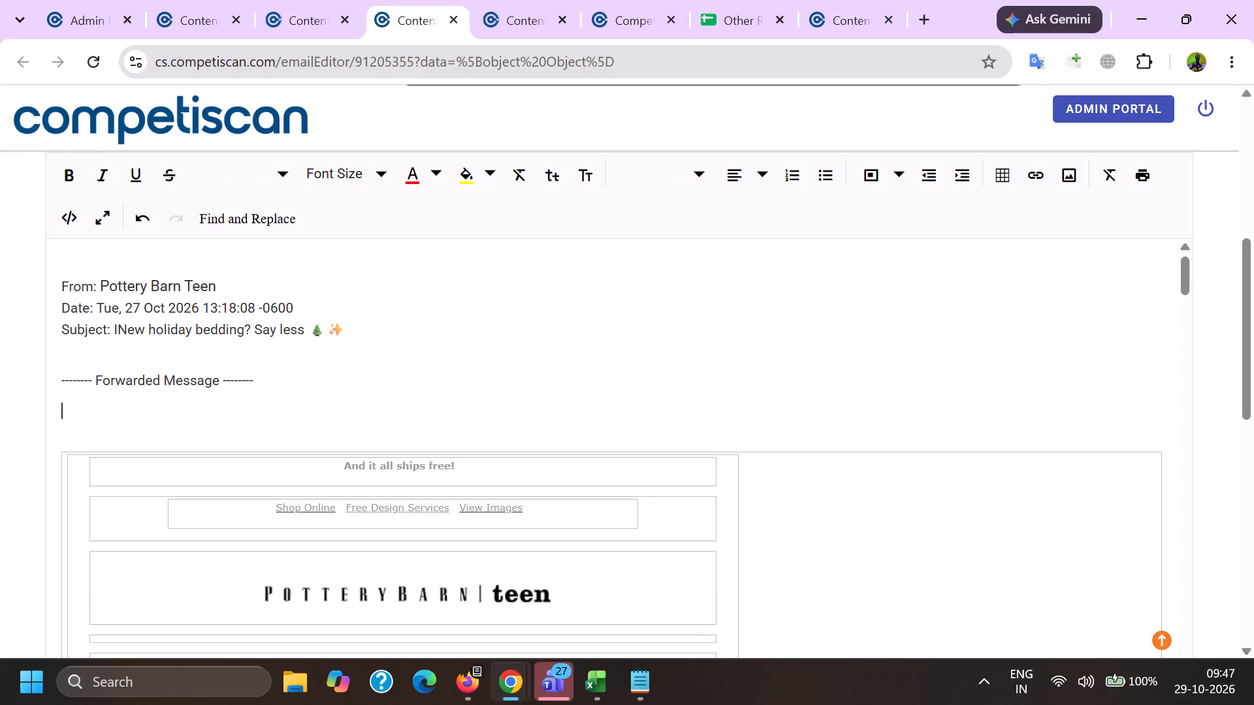
{"action": "left_click_drag", "start_coordinate": [294, 391], "coordinate": [54, 366]}
{"action": "key", "text": "BackSpace"}
{"action": "key", "text": "BackSpace"}
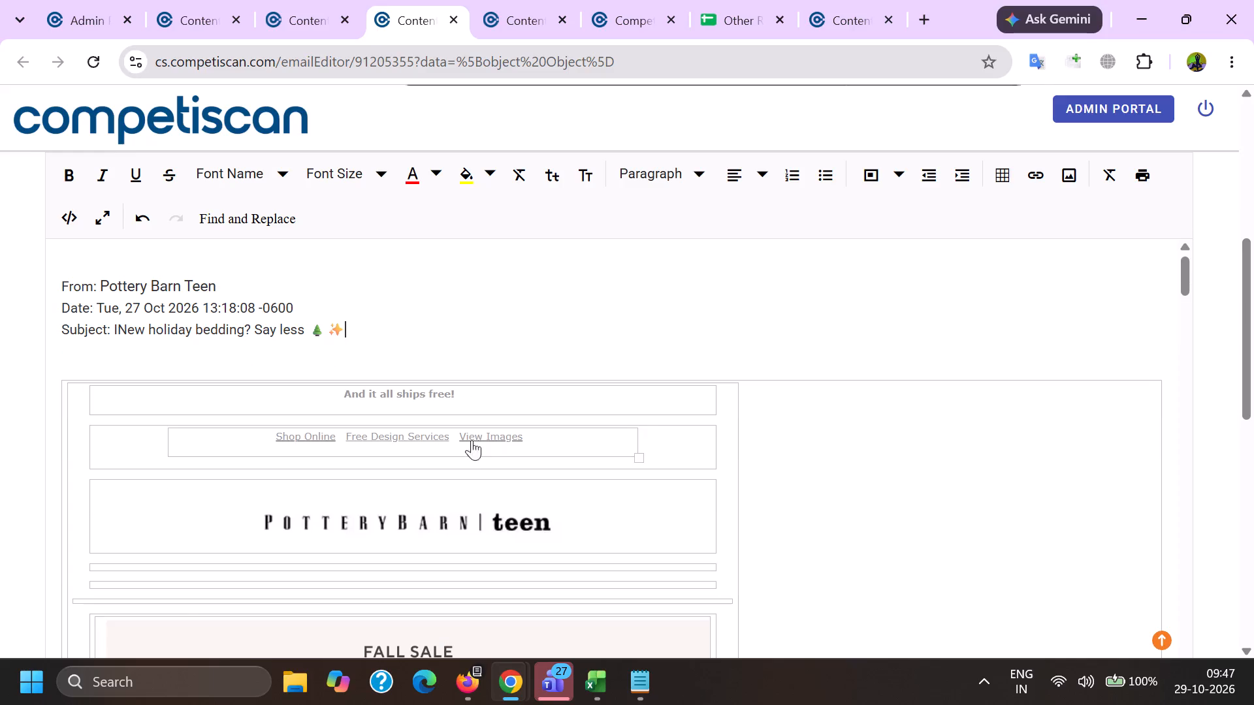
Remove the hyperlink from the "View Images" text above the Pottery Barn Teen logo.
{"action": "left_click", "coordinate": [472, 438]}
{"action": "left_click", "coordinate": [587, 482]}
Remove the hyperlink from the Design Crew "free design services" banner image.
{"action": "scroll", "coordinate": [515, 411], "scroll_direction": "down", "scroll_amount": 20}
{"action": "scroll", "coordinate": [515, 411], "scroll_direction": "down", "scroll_amount": 6}
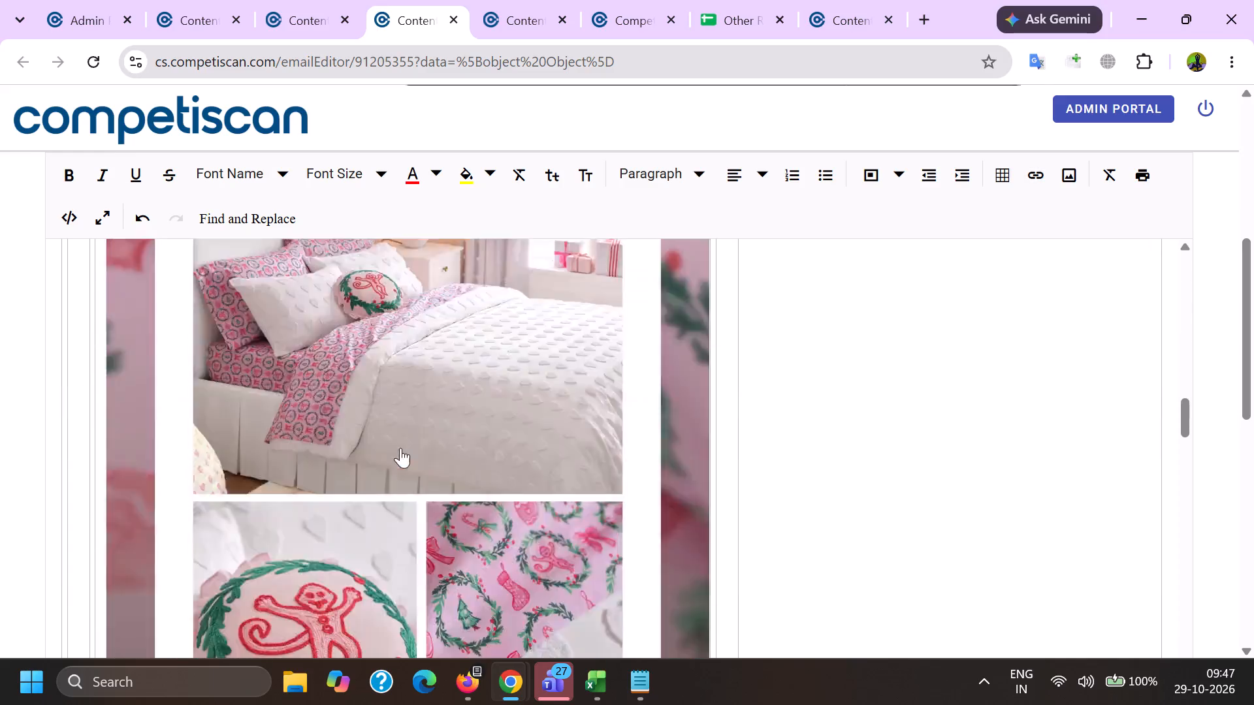
{"action": "scroll", "coordinate": [400, 448], "scroll_direction": "down", "scroll_amount": 20}
{"action": "scroll", "coordinate": [400, 448], "scroll_direction": "down", "scroll_amount": 20}
{"action": "scroll", "coordinate": [400, 448], "scroll_direction": "down", "scroll_amount": 8}
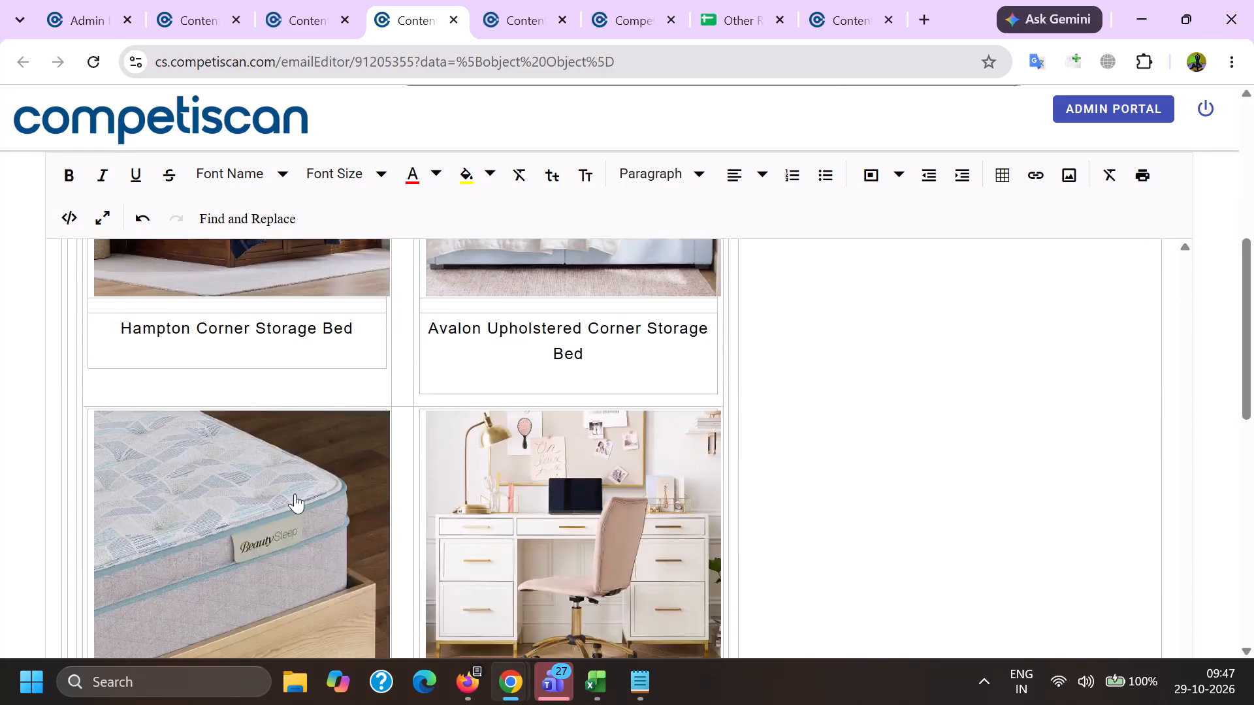
{"action": "scroll", "coordinate": [289, 490], "scroll_direction": "up", "scroll_amount": 12}
{"action": "left_click_drag", "start_coordinate": [333, 501], "coordinate": [346, 497]}
{"action": "left_click", "coordinate": [356, 454]}
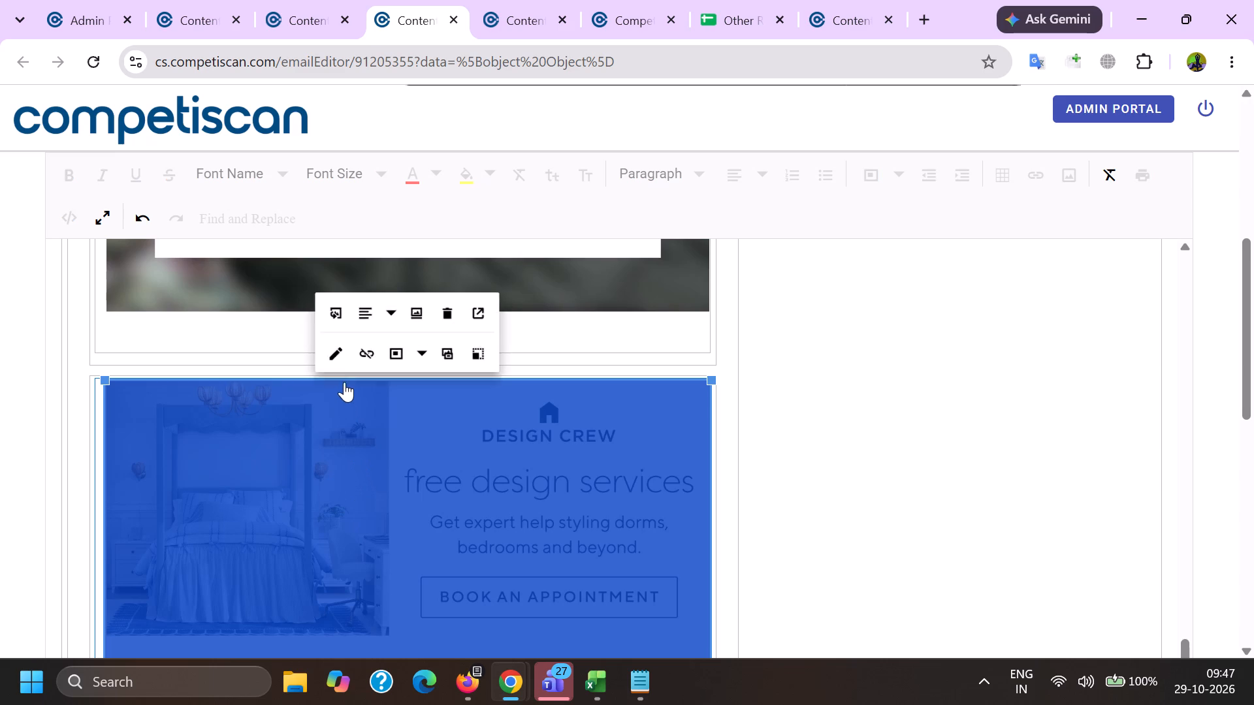
{"action": "left_click", "coordinate": [349, 356]}
Remove the hyperlink from the "Download Our App Today" image in the email body.
{"action": "scroll", "coordinate": [361, 377], "scroll_direction": "down", "scroll_amount": 20}
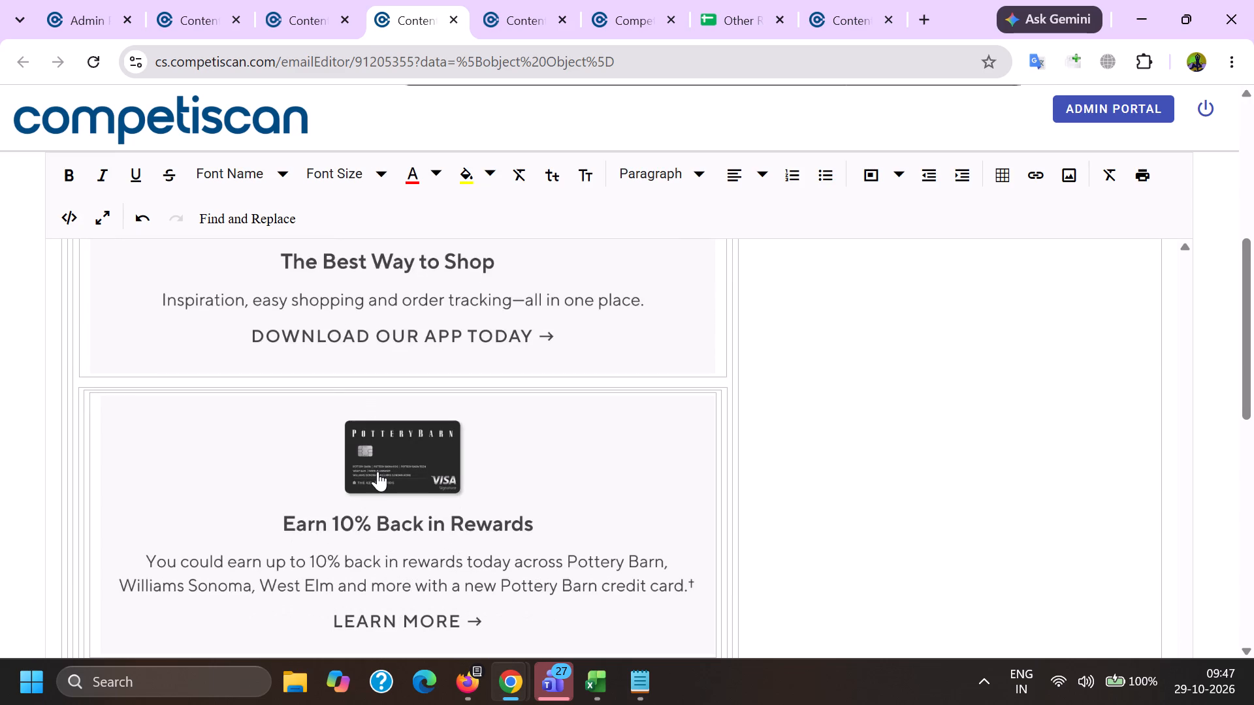
{"action": "left_click", "coordinate": [295, 340]}
{"action": "left_click", "coordinate": [358, 460]}
{"action": "scroll", "coordinate": [358, 452], "scroll_direction": "down", "scroll_amount": 5}
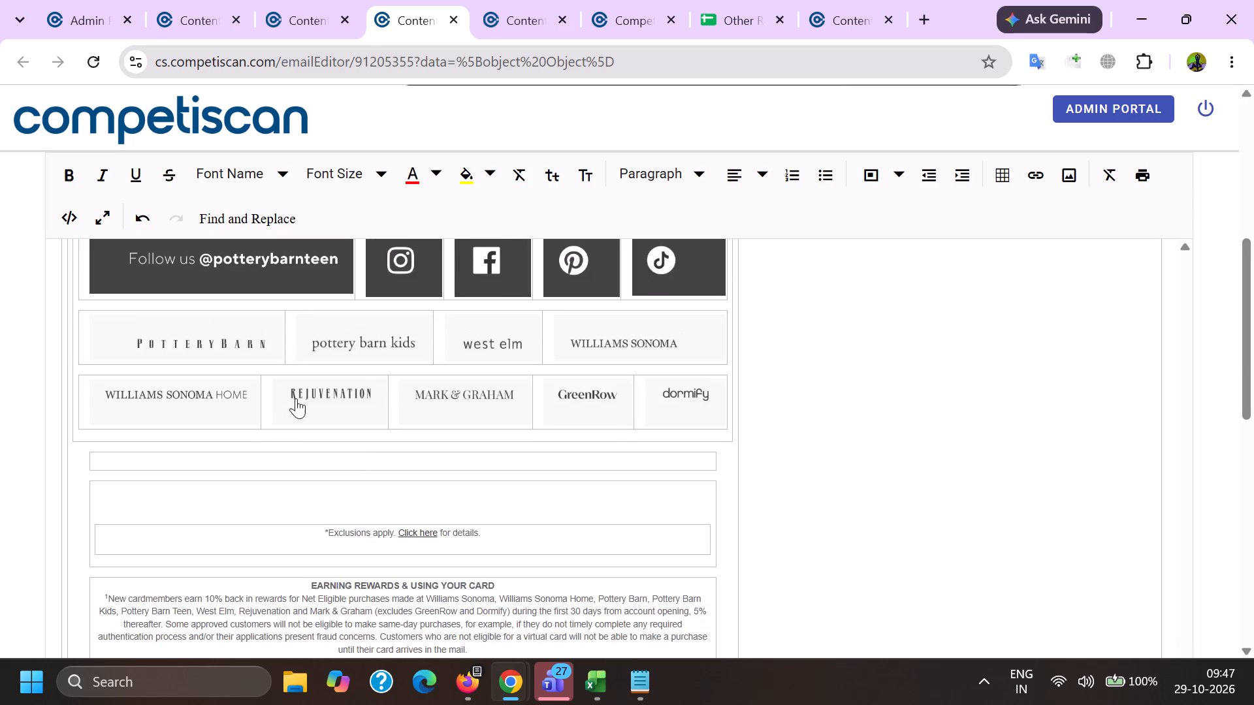
{"action": "scroll", "coordinate": [265, 446], "scroll_direction": "up", "scroll_amount": 2}
{"action": "left_click", "coordinate": [193, 446]}
{"action": "left_click", "coordinate": [172, 398]}
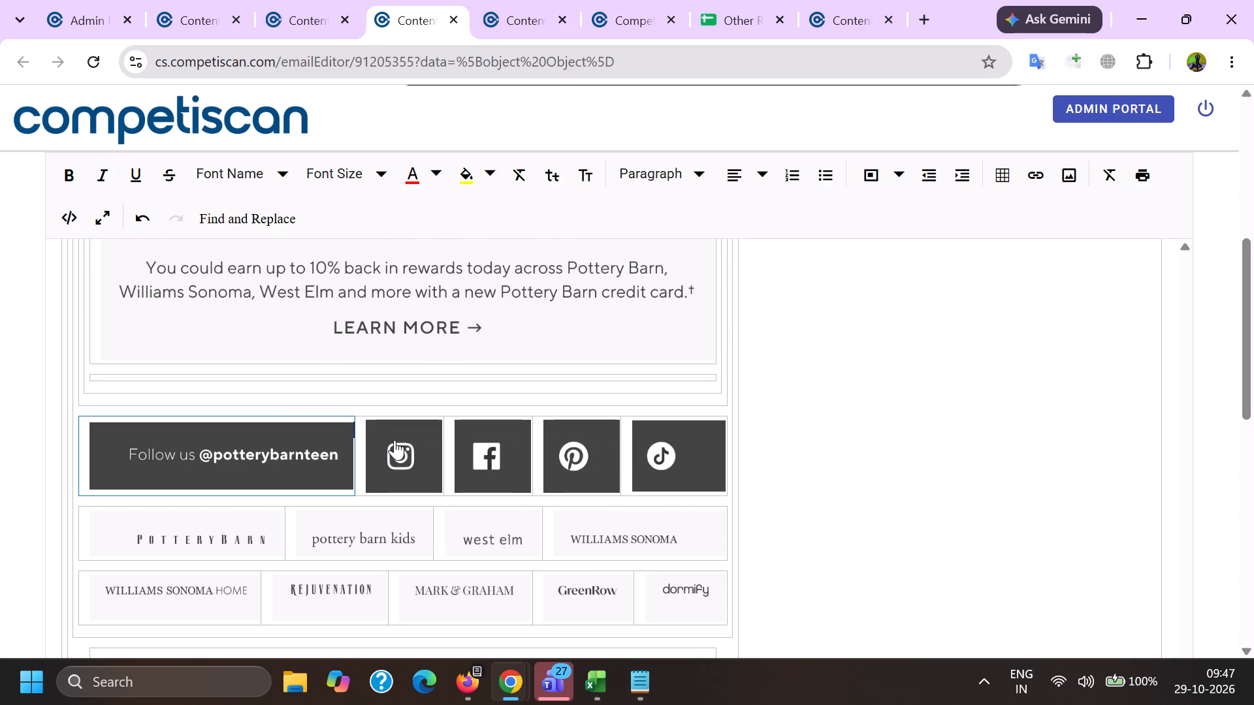
{"action": "left_click", "coordinate": [394, 440]}
{"action": "left_click", "coordinate": [413, 392]}
{"action": "left_click", "coordinate": [459, 441]}
{"action": "left_click", "coordinate": [510, 396]}
{"action": "left_click", "coordinate": [576, 448]}
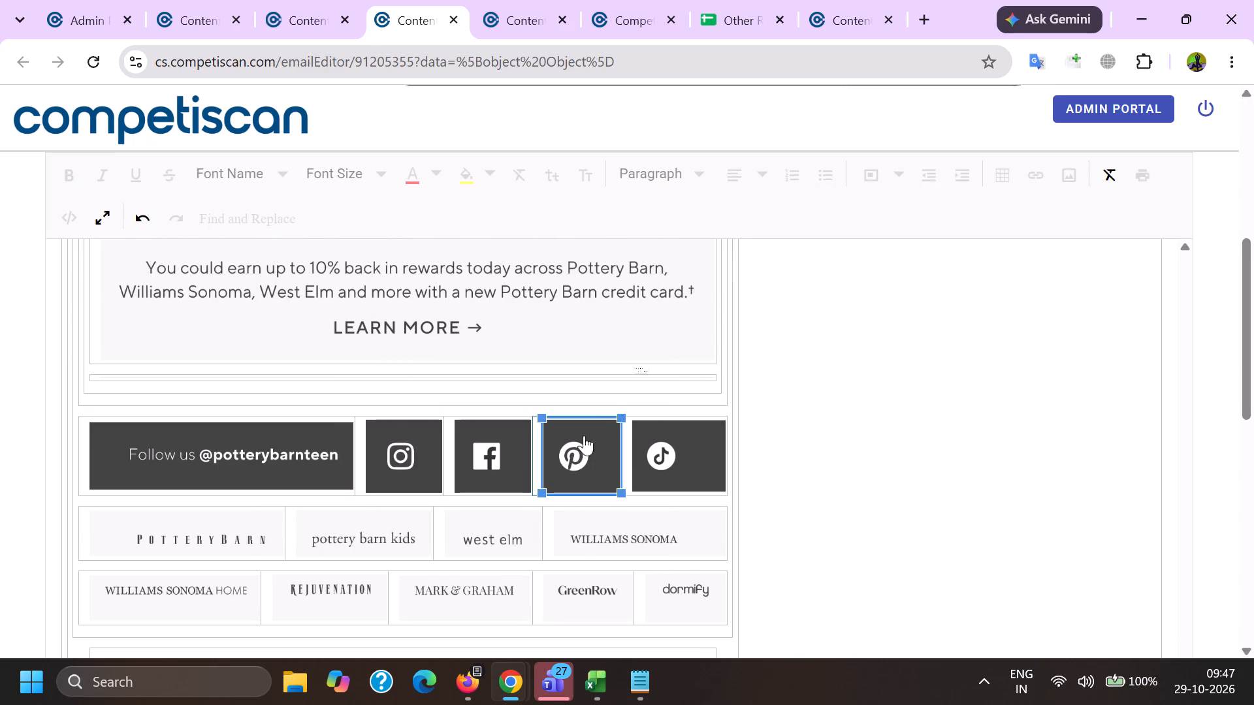
{"action": "left_click", "coordinate": [606, 384]}
{"action": "left_click", "coordinate": [658, 456]}
{"action": "left_click", "coordinate": [694, 394]}
Delete the recipient's email address after "This message was sent to:" in the footer.
{"action": "scroll", "coordinate": [364, 389], "scroll_direction": "down", "scroll_amount": 7}
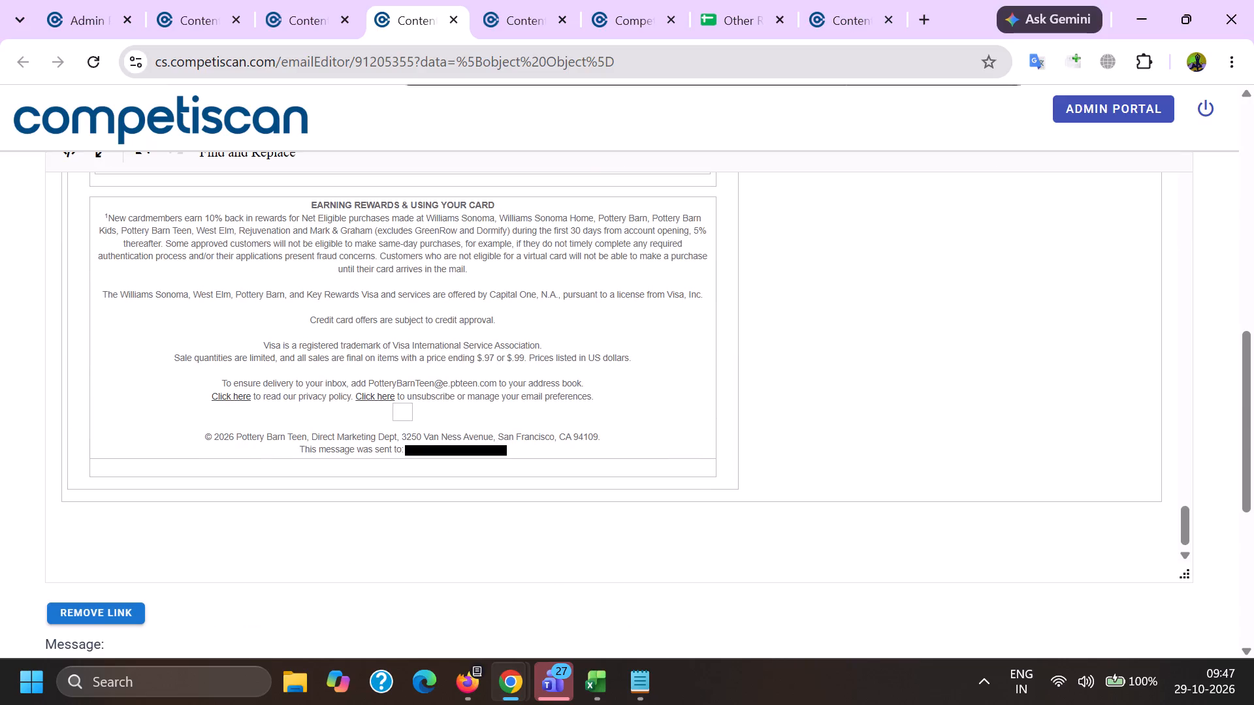
{"action": "left_click_drag", "start_coordinate": [404, 453], "coordinate": [507, 449]}
{"action": "key", "text": "BackSpace"}
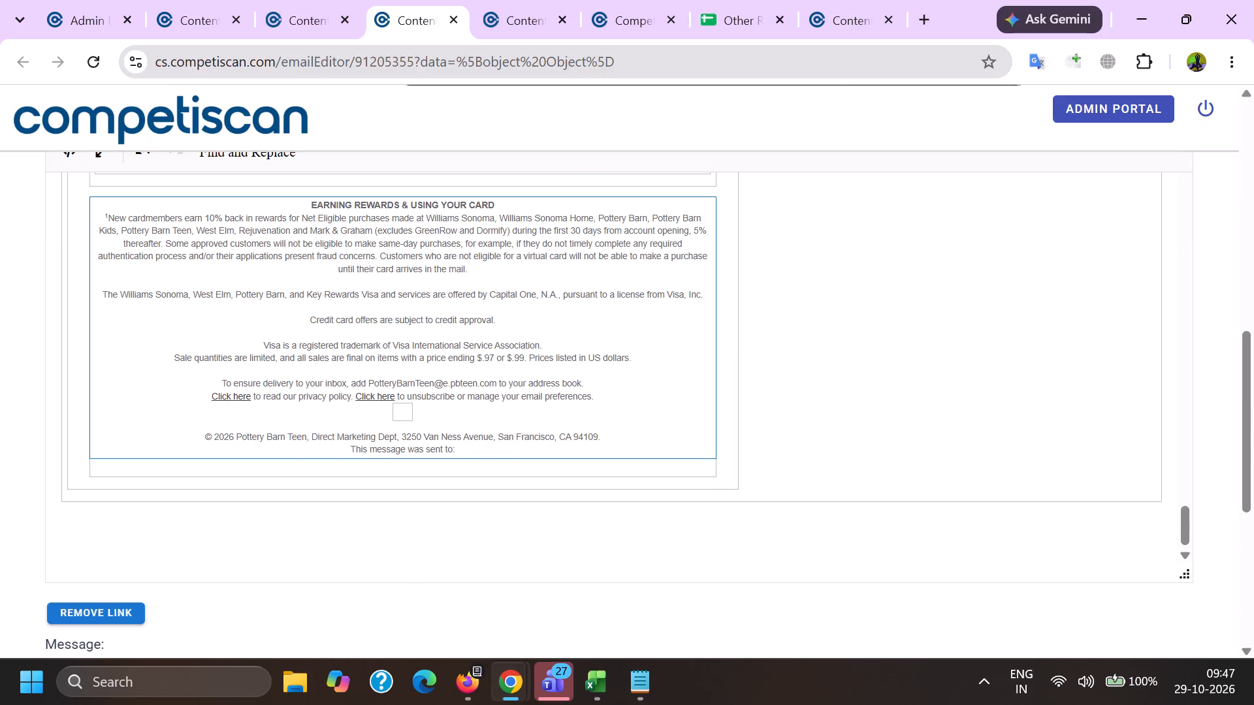
Remove the hyperlink from the unsubscribe "Click here" text in the footer.
{"action": "left_click", "coordinate": [369, 392]}
{"action": "left_click", "coordinate": [482, 435]}
Delete the sender's email address from the footer's "To ensure delivery to your inbox" line.
{"action": "left_click_drag", "start_coordinate": [368, 383], "coordinate": [494, 390]}
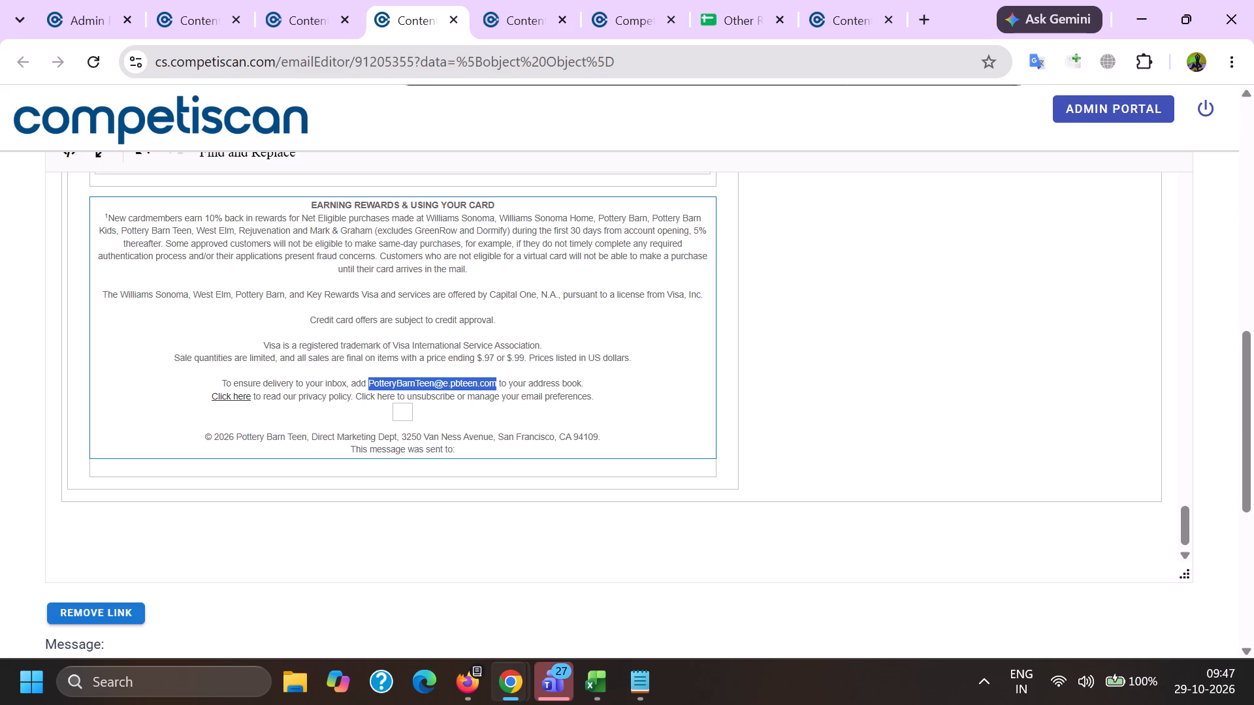
{"action": "left_click_drag", "start_coordinate": [494, 390], "coordinate": [494, 389]}
{"action": "key", "text": "BackSpace"}
{"action": "key", "text": "BackSpace"}
Save the cleaned Pottery Barn Teen email.
{"action": "scroll", "coordinate": [393, 428], "scroll_direction": "down", "scroll_amount": 9}
{"action": "scroll", "coordinate": [391, 511], "scroll_direction": "up", "scroll_amount": 4}
{"action": "scroll", "coordinate": [393, 472], "scroll_direction": "down", "scroll_amount": 3}
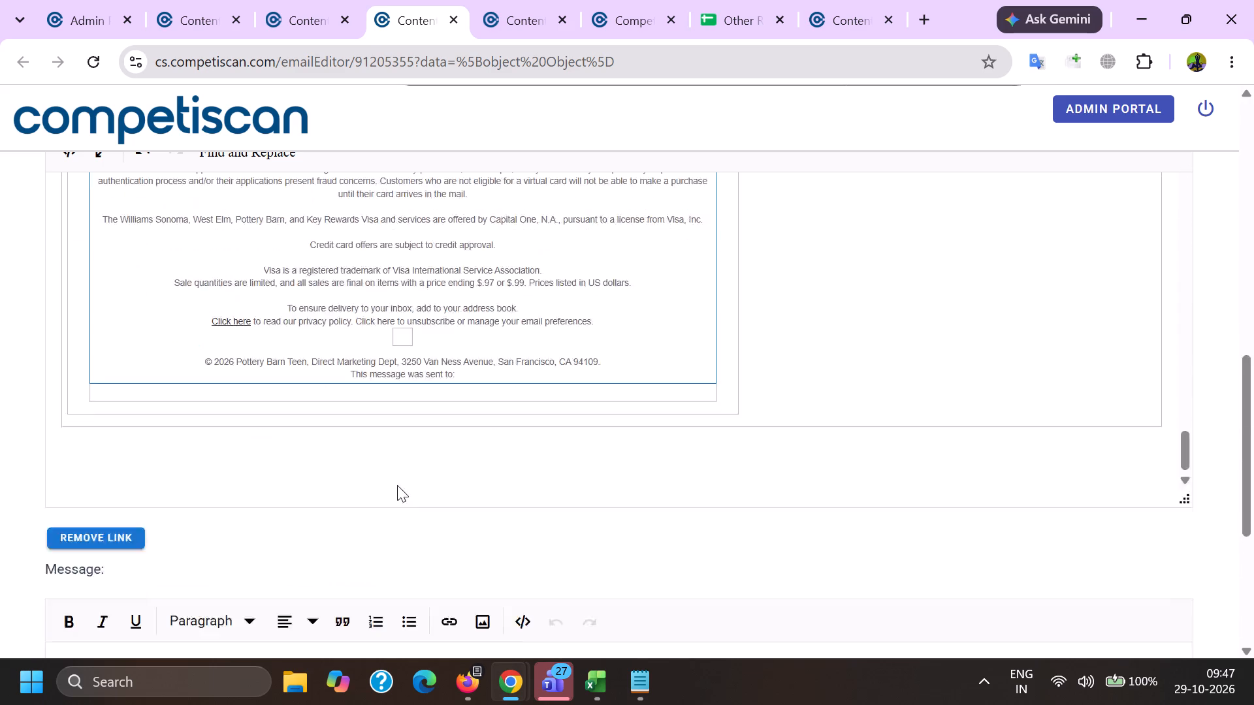
{"action": "scroll", "coordinate": [397, 485], "scroll_direction": "down", "scroll_amount": 8}
{"action": "left_click", "coordinate": [400, 484]}
{"action": "left_click", "coordinate": [630, 392]}
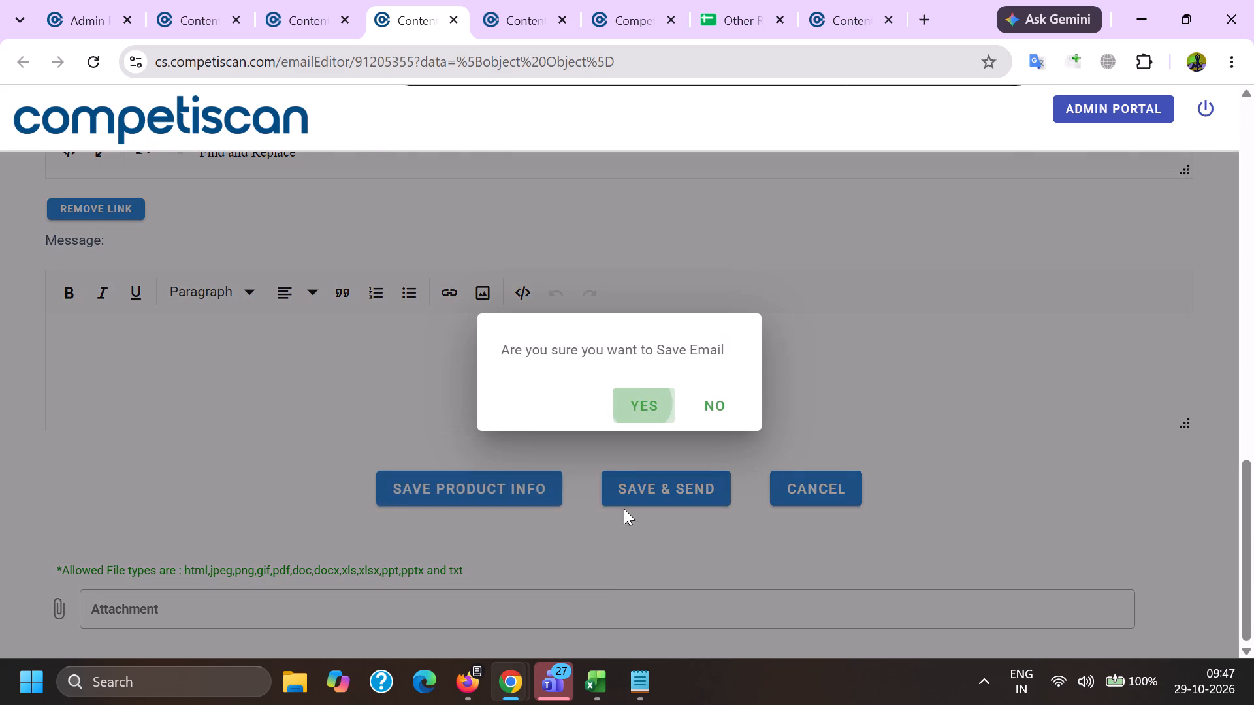
Open the product record belonging to the Pottery Barn Teen email.
{"action": "left_click", "coordinate": [0, 378]}
{"action": "left_click", "coordinate": [99, 137]}
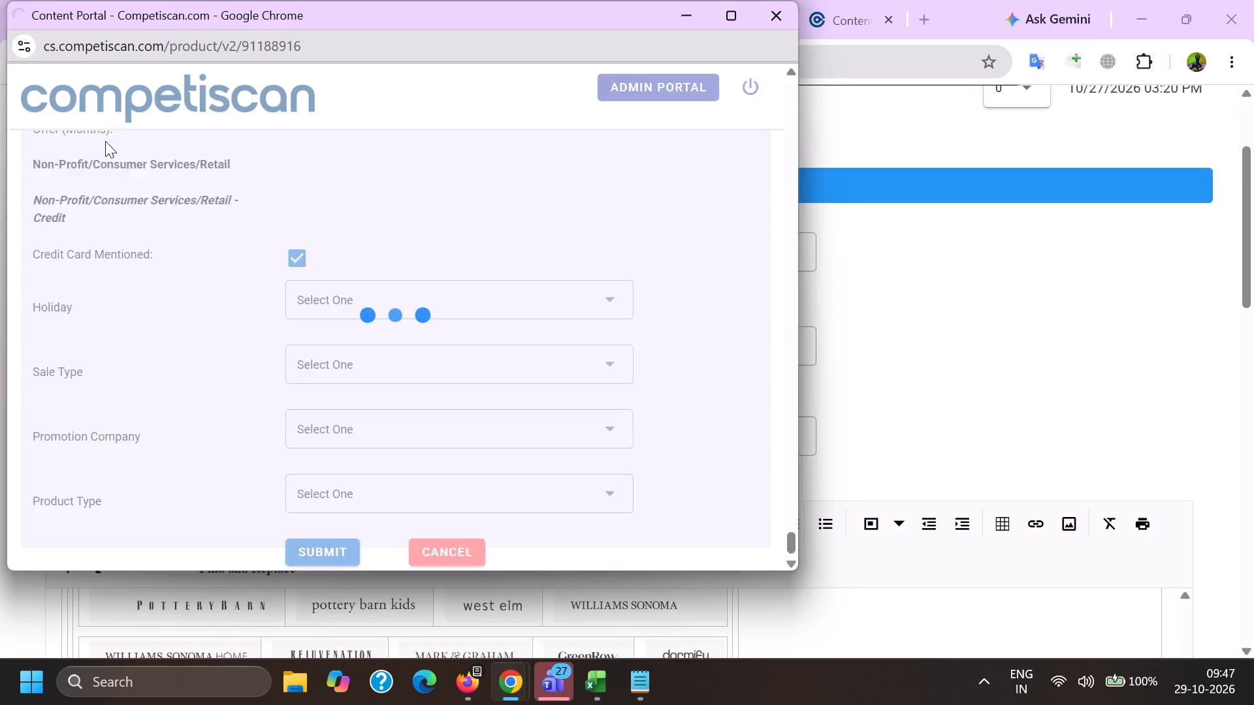
Return to the email body and copy the sender name "Pottery Barn Teen" from the header's From line.
{"action": "key", "text": "alt+Tab"}
{"action": "scroll", "coordinate": [172, 416], "scroll_direction": "down", "scroll_amount": 6}
{"action": "left_click", "coordinate": [157, 427]}
{"action": "left_click", "coordinate": [87, 347]}
{"action": "key", "text": "Page_Up"}
{"action": "key", "text": "Page_Up"}
{"action": "key", "text": "Page_Up"}
{"action": "key", "text": "Page_Up"}
{"action": "key", "text": "Page_Up"}
{"action": "key", "text": "Page_Up"}
{"action": "key", "text": "Page_Up"}
{"action": "key", "text": "Page_Up"}
{"action": "key", "text": "Page_Up"}
{"action": "key", "text": "Page_Up"}
{"action": "key", "text": "Page_Up"}
{"action": "key", "text": "Page_Up"}
{"action": "key", "text": "Page_Up"}
{"action": "key", "text": "Page_Up"}
{"action": "key", "text": "Page_Up"}
{"action": "key", "text": "Page_Up"}
{"action": "key", "text": "Page_Up"}
{"action": "key", "text": "Page_Up"}
{"action": "key", "text": "Page_Up"}
{"action": "key", "text": "Page_Up"}
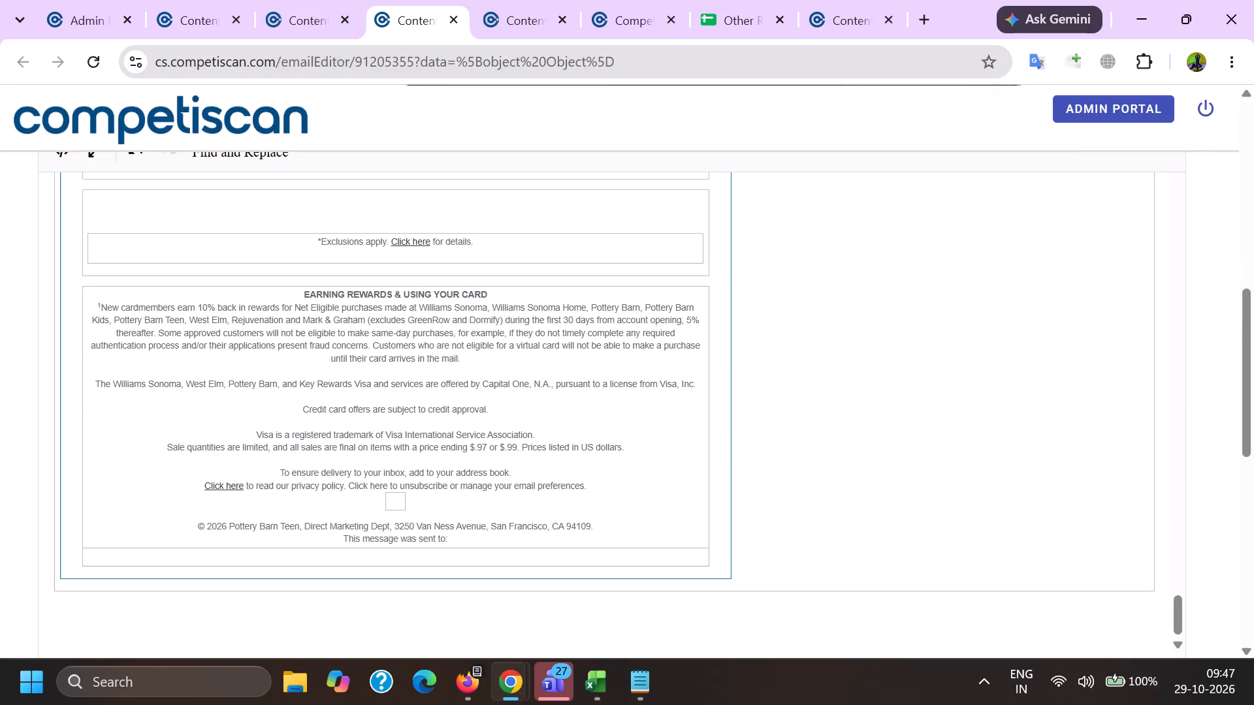
{"action": "scroll", "coordinate": [86, 346], "scroll_direction": "down", "scroll_amount": 5}
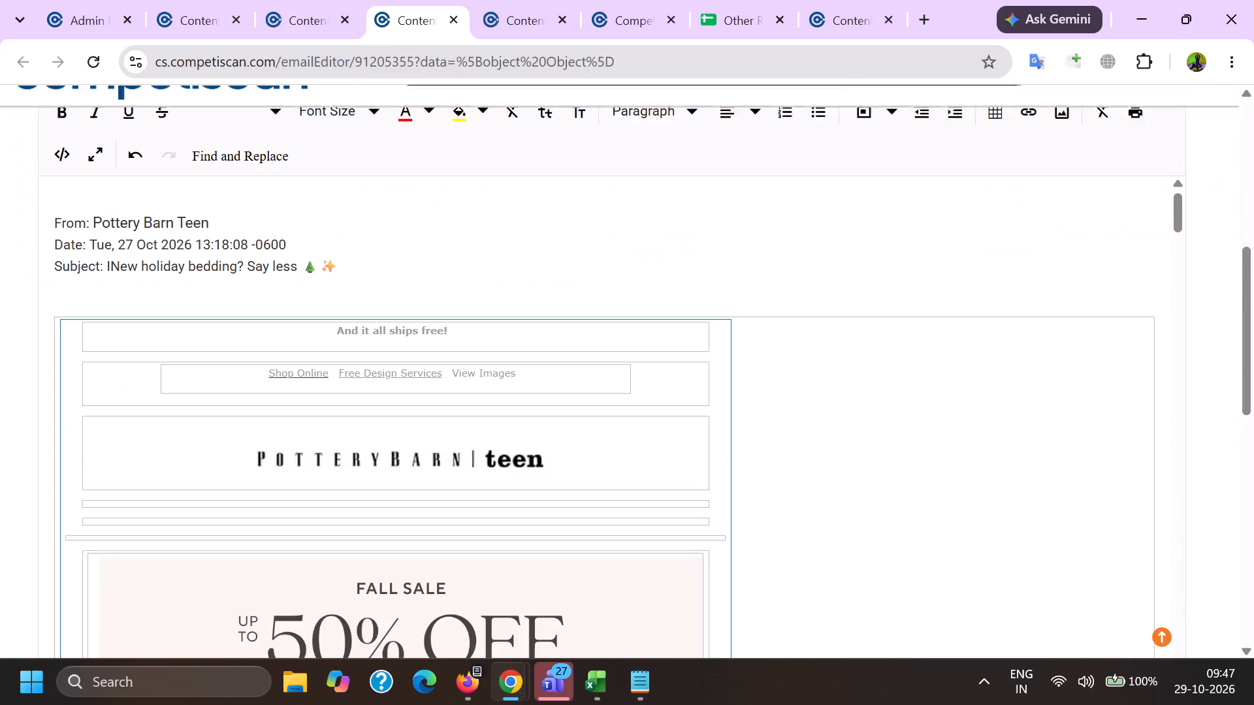
{"action": "double_click", "coordinate": [114, 228]}
{"action": "left_click", "coordinate": [209, 224], "text": "shift"}
{"action": "left_click", "coordinate": [197, 223], "text": "shift"}
{"action": "key", "text": "ctrl+c"}
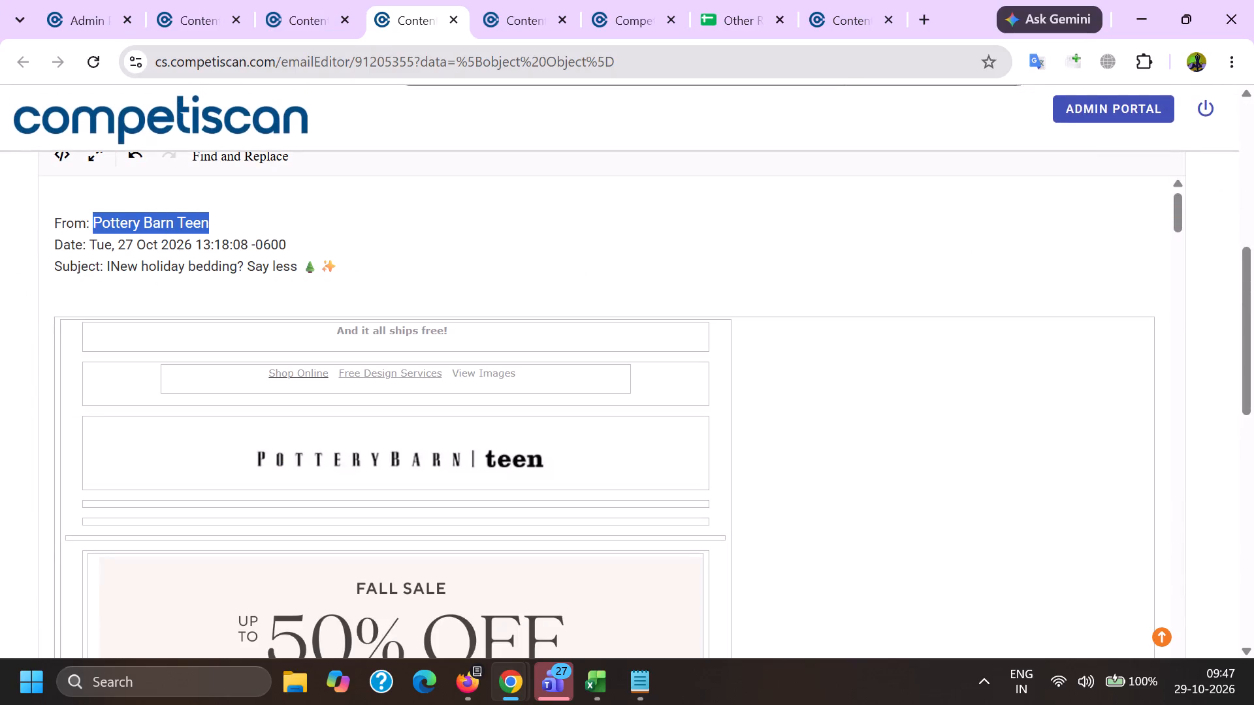
In the product record, look up "capital one" as an additional company.
{"action": "key", "text": "alt+Tab"}
{"action": "scroll", "coordinate": [294, 210], "scroll_direction": "down", "scroll_amount": 6}
{"action": "left_click", "coordinate": [346, 259]}
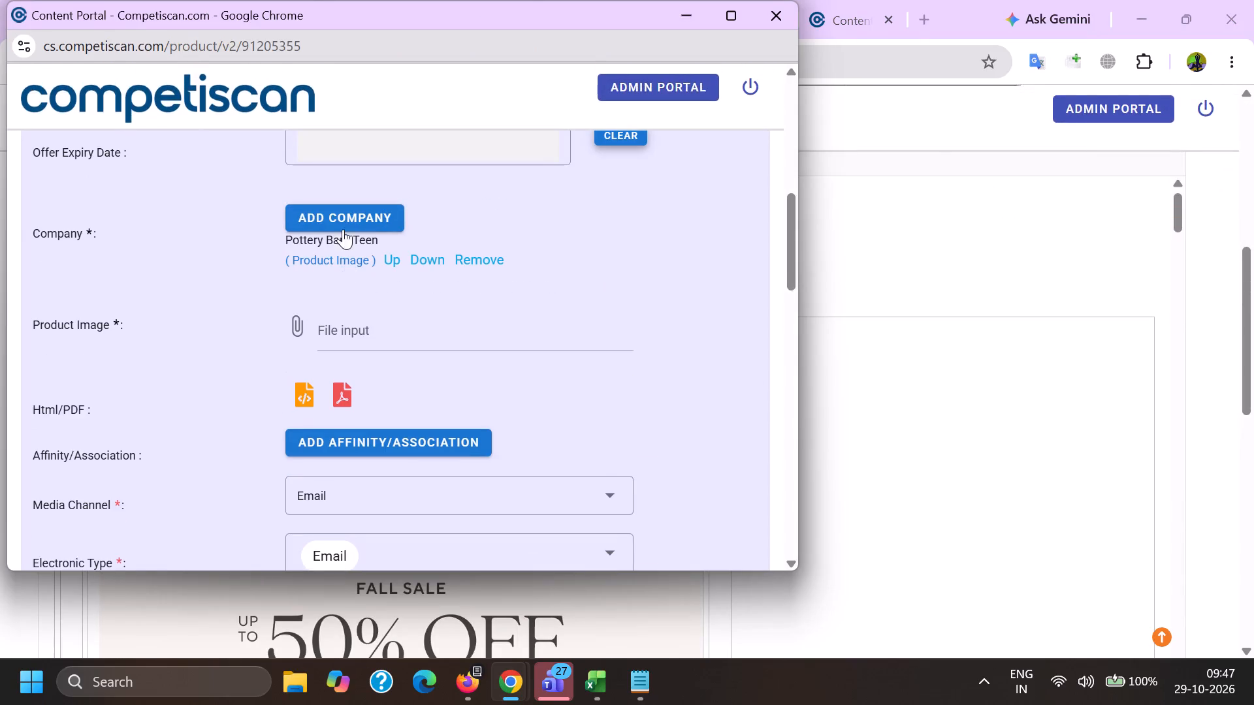
{"action": "left_click", "coordinate": [343, 227]}
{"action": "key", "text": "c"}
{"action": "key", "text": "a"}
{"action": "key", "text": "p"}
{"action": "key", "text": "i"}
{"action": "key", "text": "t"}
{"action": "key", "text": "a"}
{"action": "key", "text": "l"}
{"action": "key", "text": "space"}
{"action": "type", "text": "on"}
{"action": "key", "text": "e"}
{"action": "scroll", "coordinate": [344, 226], "scroll_direction": "down", "scroll_amount": 4}
{"action": "scroll", "coordinate": [393, 281], "scroll_direction": "up", "scroll_amount": 3}
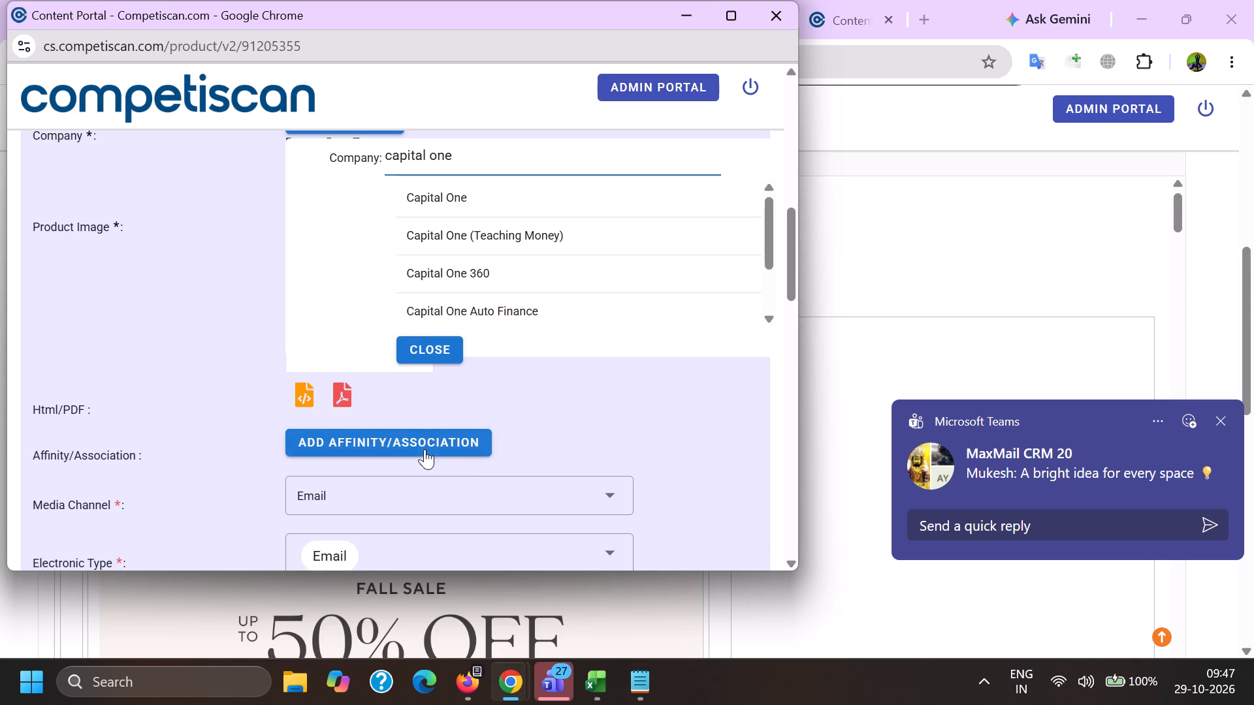
Look up the copied "Pottery Barn Teen" name as the affinity/association, and choose Capital One from the company results.
{"action": "left_click", "coordinate": [425, 449]}
{"action": "left_click", "coordinate": [460, 472]}
{"action": "key", "text": "ctrl+v"}
{"action": "scroll", "coordinate": [462, 477], "scroll_direction": "up", "scroll_amount": 2}
{"action": "left_click", "coordinate": [440, 403]}
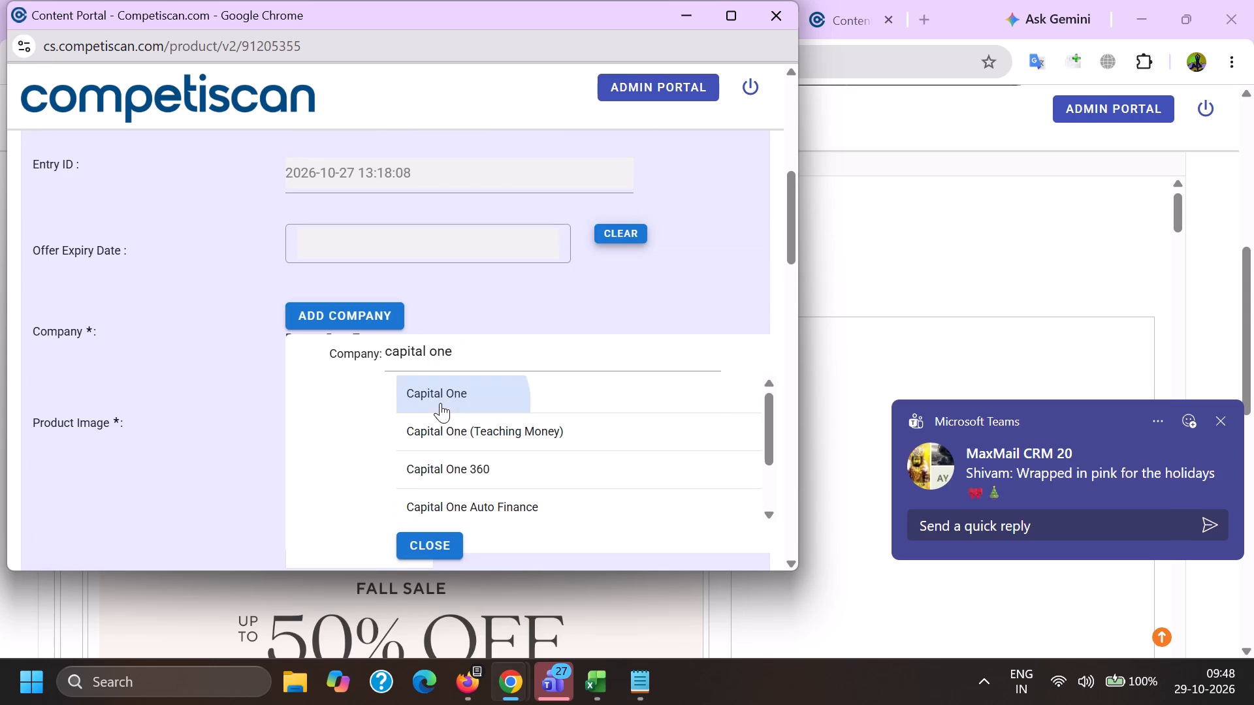
{"action": "left_click", "coordinate": [369, 354]}
{"action": "scroll", "coordinate": [370, 337], "scroll_direction": "down", "scroll_amount": 4}
{"action": "left_click", "coordinate": [428, 376]}
Set the product's sector to Retail, category to Home and sub category to Furniture.
{"action": "scroll", "coordinate": [394, 249], "scroll_direction": "down", "scroll_amount": 3}
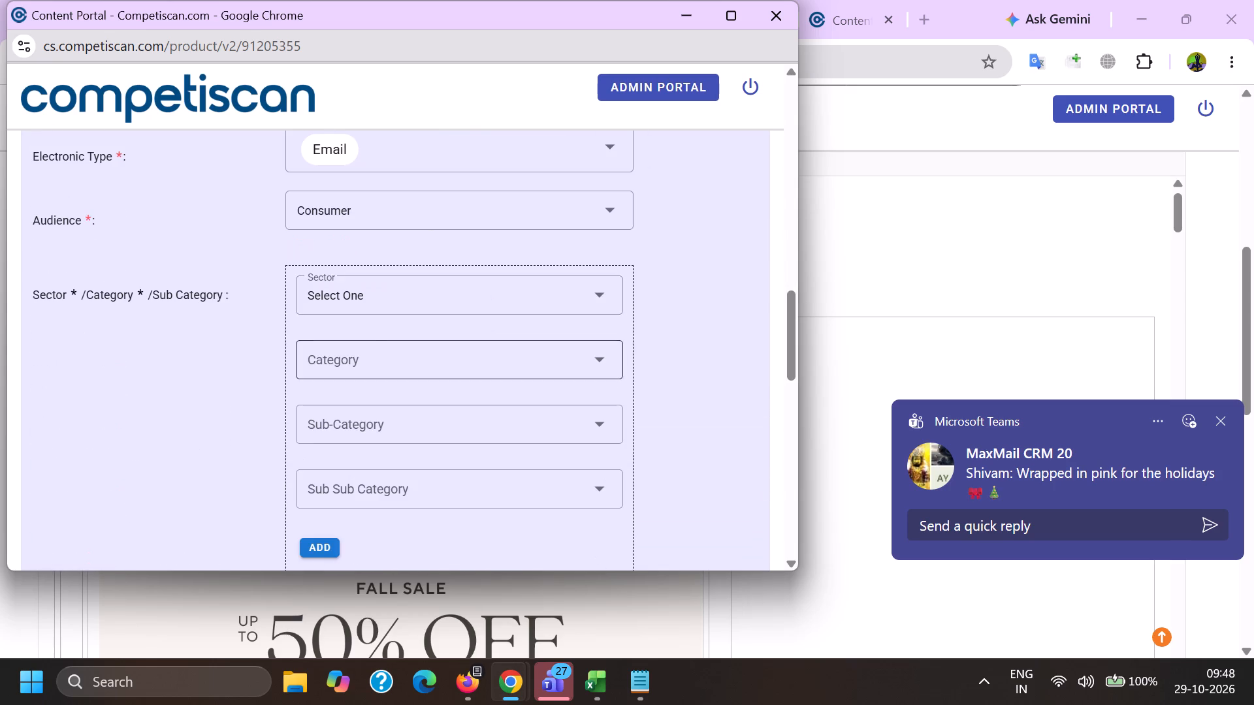
{"action": "left_click", "coordinate": [353, 292]}
{"action": "scroll", "coordinate": [353, 291], "scroll_direction": "down", "scroll_amount": 7}
{"action": "left_click", "coordinate": [361, 387]}
{"action": "left_click_drag", "start_coordinate": [203, 360], "coordinate": [242, 363]}
{"action": "left_click", "coordinate": [359, 352]}
{"action": "scroll", "coordinate": [364, 384], "scroll_direction": "down", "scroll_amount": 8}
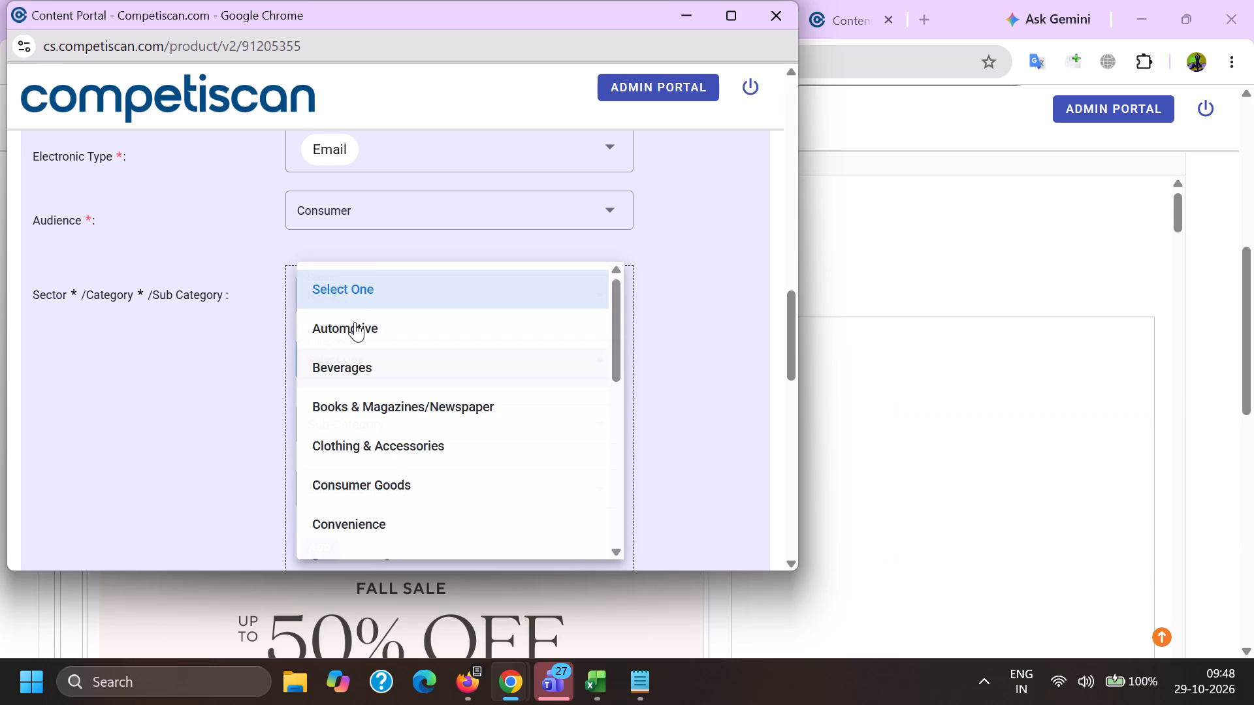
{"action": "left_click", "coordinate": [350, 302]}
{"action": "left_click_drag", "start_coordinate": [263, 364], "coordinate": [281, 379]}
{"action": "left_click", "coordinate": [368, 422]}
{"action": "scroll", "coordinate": [336, 245], "scroll_direction": "down", "scroll_amount": 2}
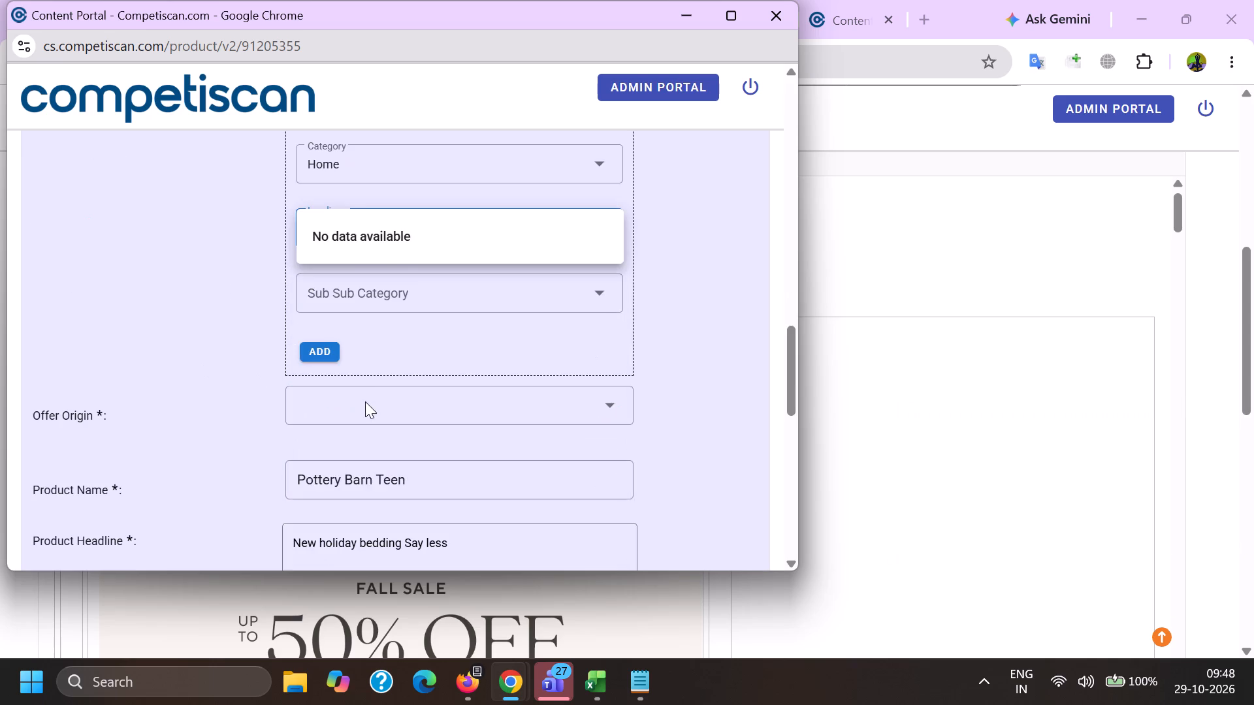
{"action": "left_click", "coordinate": [362, 454]}
{"action": "left_click", "coordinate": [249, 441]}
Check the email's bedding content, set the sub sub category to Bedroom Furniture and add the classification.
{"action": "key", "text": "alt+Tab"}
{"action": "scroll", "coordinate": [338, 441], "scroll_direction": "down", "scroll_amount": 16}
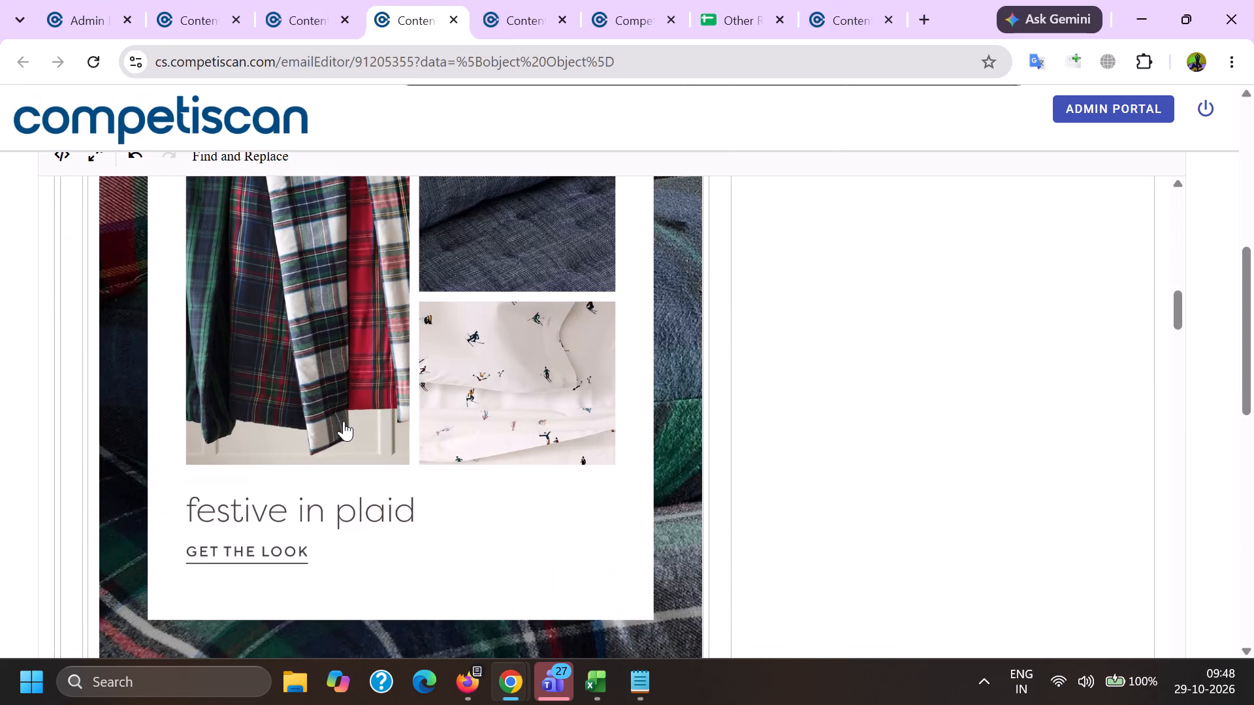
{"action": "key", "text": "alt+Tab"}
{"action": "scroll", "coordinate": [358, 394], "scroll_direction": "up", "scroll_amount": 1}
{"action": "left_click", "coordinate": [344, 388]}
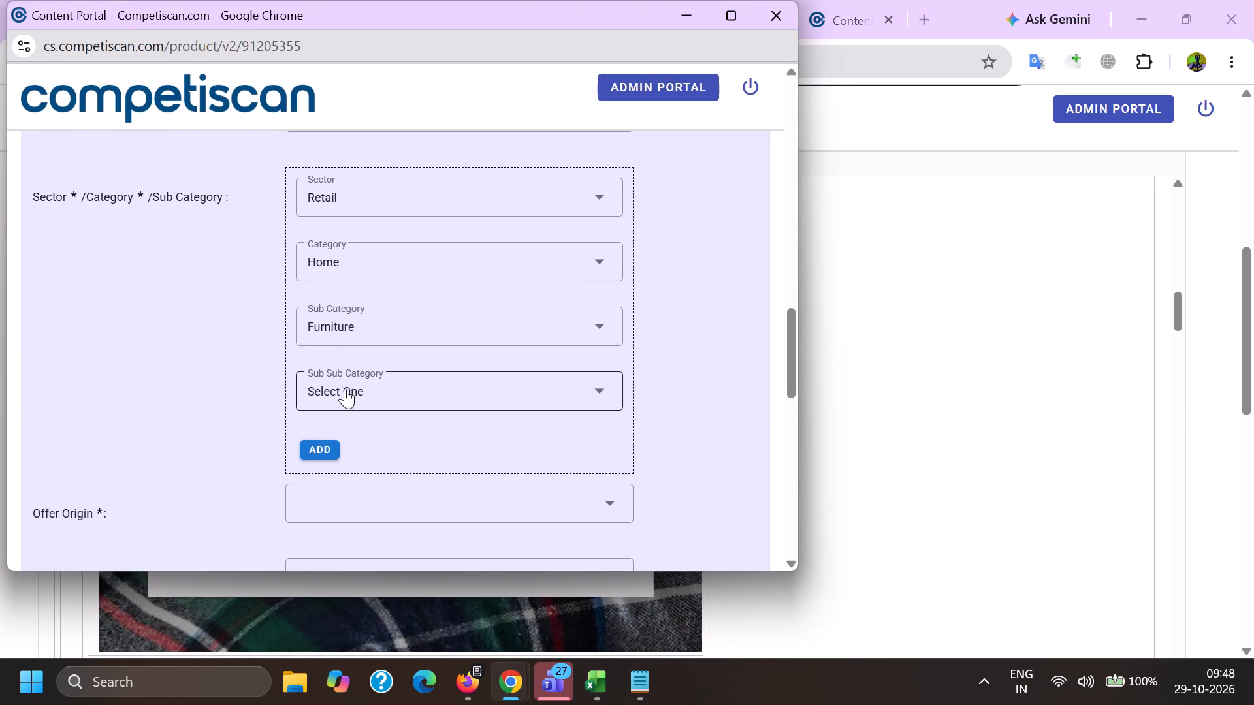
{"action": "left_click", "coordinate": [378, 379]}
{"action": "left_click_drag", "start_coordinate": [197, 388], "coordinate": [210, 396]}
{"action": "left_click", "coordinate": [315, 463]}
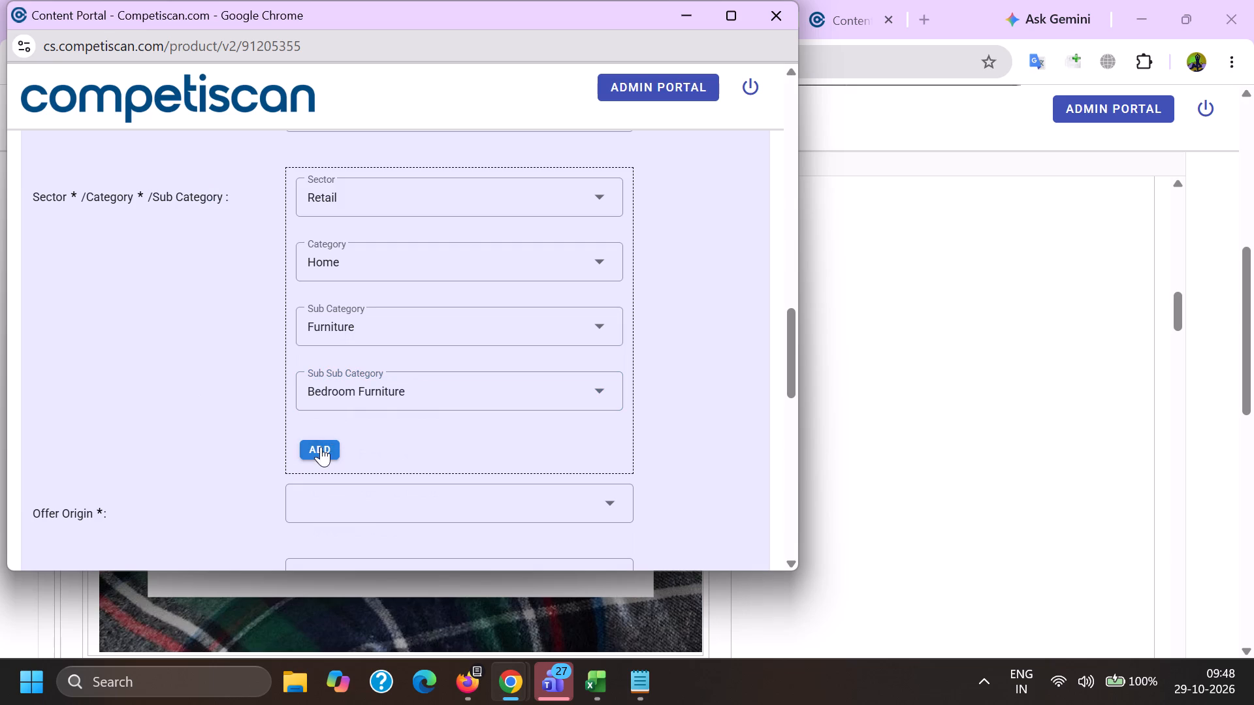
{"action": "left_click", "coordinate": [321, 446]}
Add a second classification with sector Credit Cards, category Payment Cards and sub category Credit Cards.
{"action": "left_click", "coordinate": [344, 241]}
{"action": "scroll", "coordinate": [331, 381], "scroll_direction": "up", "scroll_amount": 7}
{"action": "left_click", "coordinate": [348, 398]}
{"action": "left_click_drag", "start_coordinate": [198, 376], "coordinate": [216, 383]}
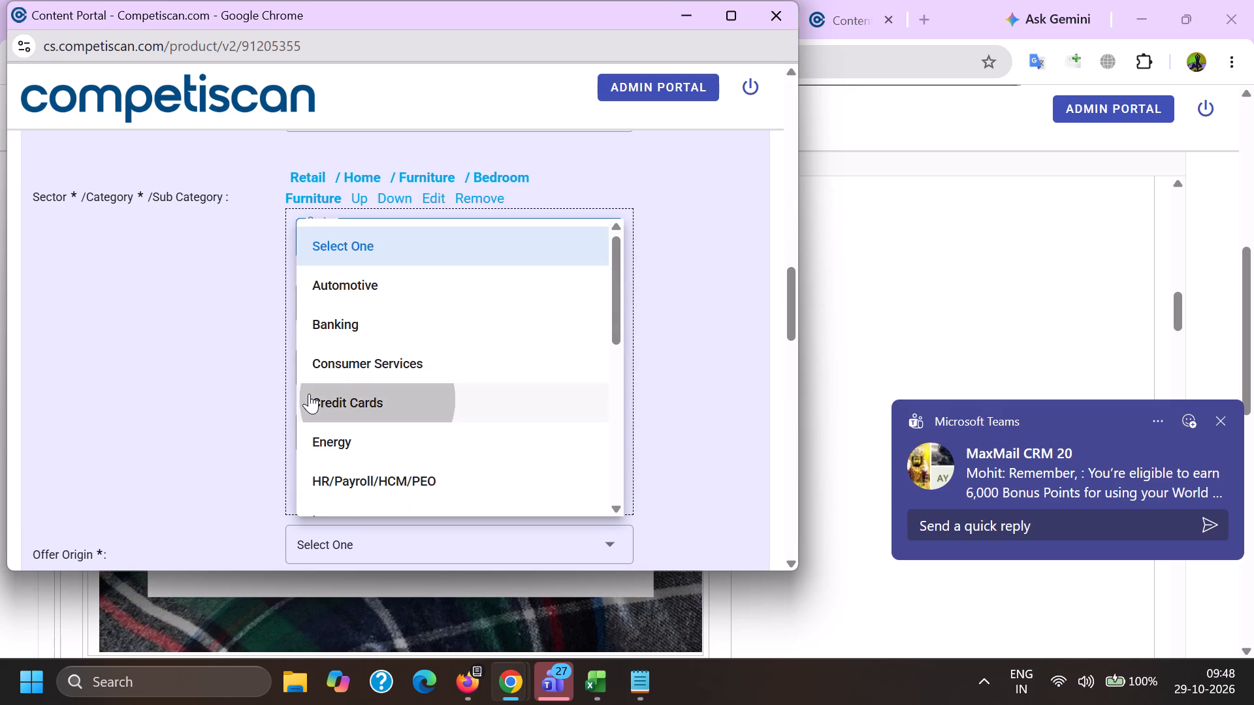
{"action": "left_click", "coordinate": [370, 297]}
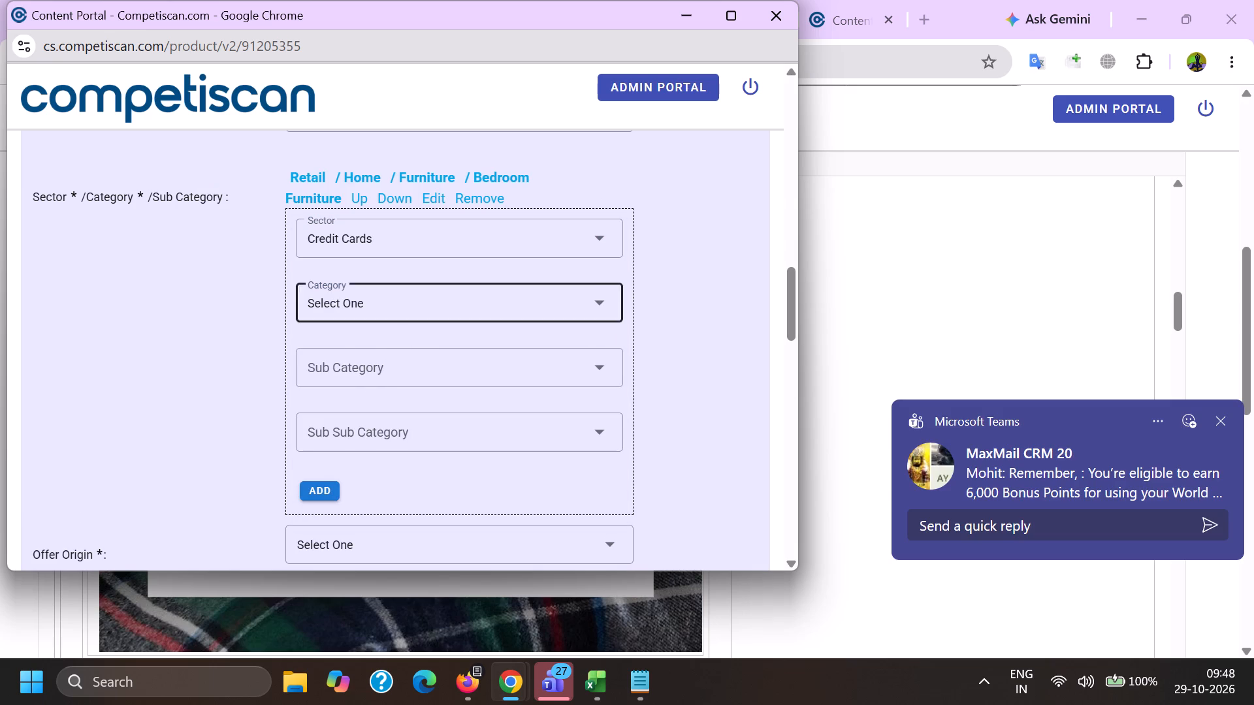
{"action": "left_click", "coordinate": [370, 389]}
{"action": "left_click", "coordinate": [352, 377]}
{"action": "scroll", "coordinate": [359, 286], "scroll_direction": "down", "scroll_amount": 2}
{"action": "scroll", "coordinate": [366, 347], "scroll_direction": "down", "scroll_amount": 8}
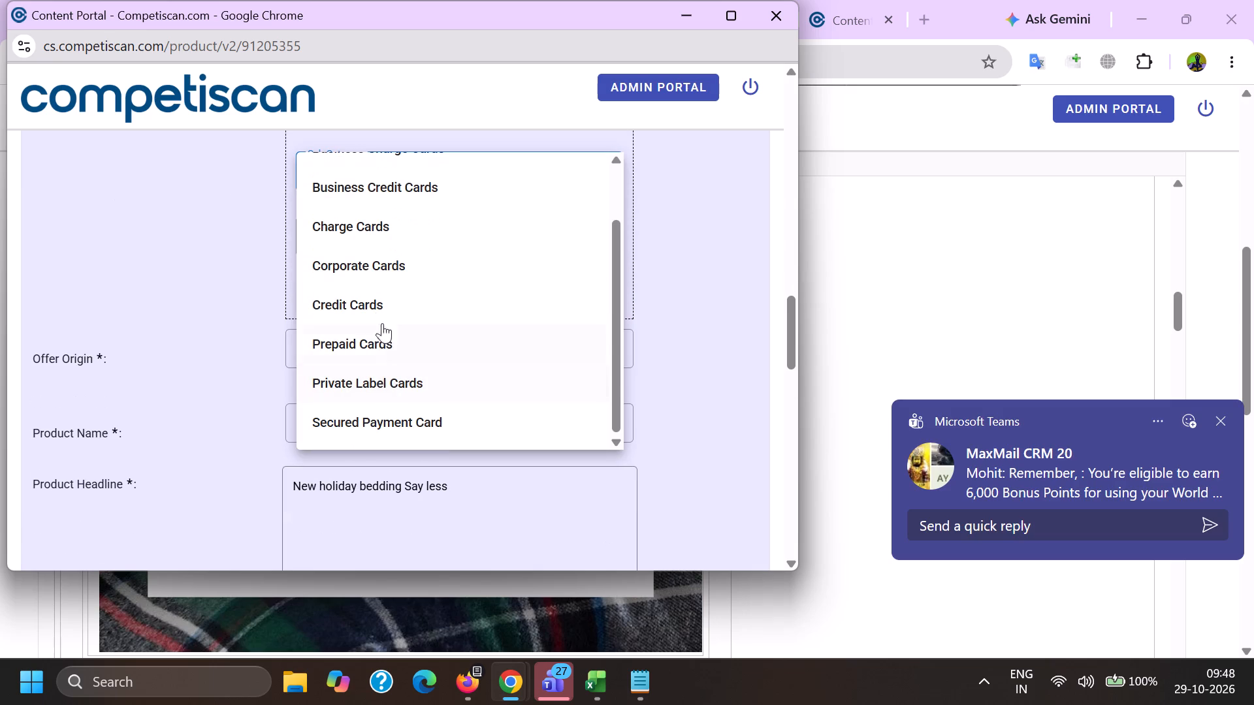
{"action": "left_click", "coordinate": [374, 307]}
{"action": "left_click_drag", "start_coordinate": [258, 306], "coordinate": [274, 311]}
{"action": "left_click", "coordinate": [317, 294]}
Set the offer origin to Provider/Bank and the product name to Pottery Barn Key Rewards Visa Credit Card.
{"action": "scroll", "coordinate": [358, 413], "scroll_direction": "up", "scroll_amount": 4}
{"action": "left_click", "coordinate": [410, 388]}
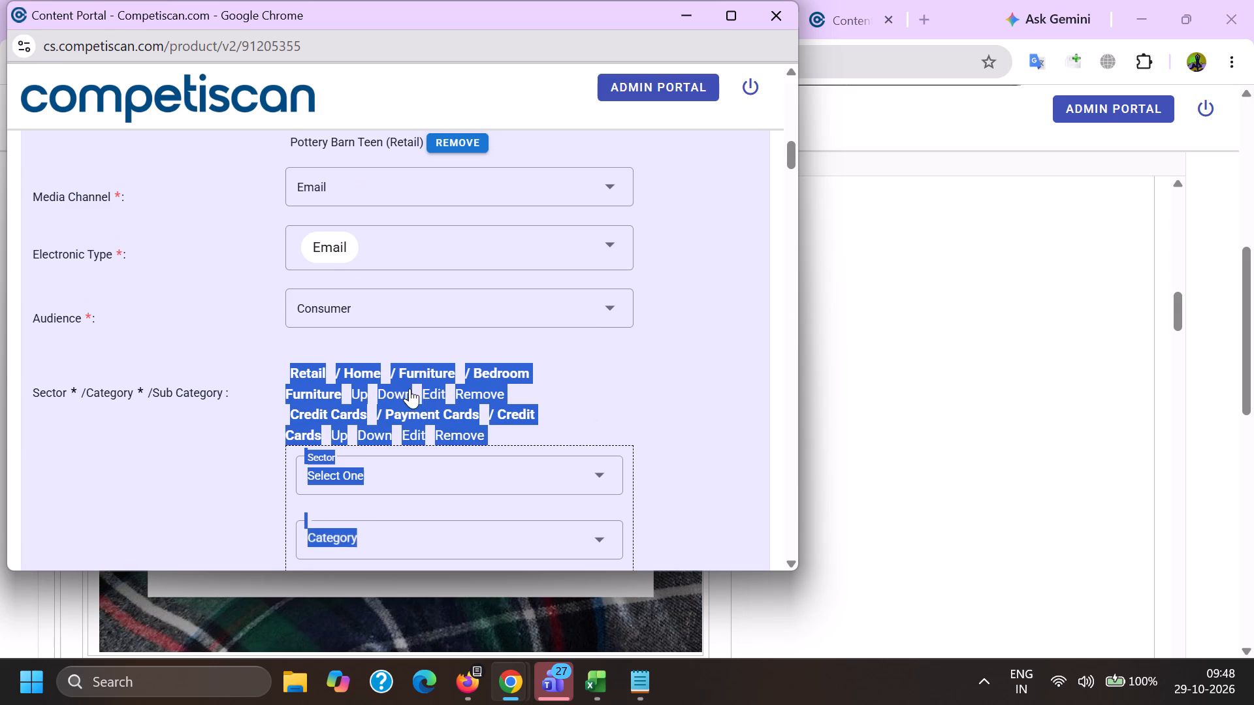
{"action": "scroll", "coordinate": [399, 373], "scroll_direction": "down", "scroll_amount": 5}
{"action": "left_click", "coordinate": [329, 292]}
{"action": "double_click", "coordinate": [340, 372]}
{"action": "key", "text": "ctrl+v"}
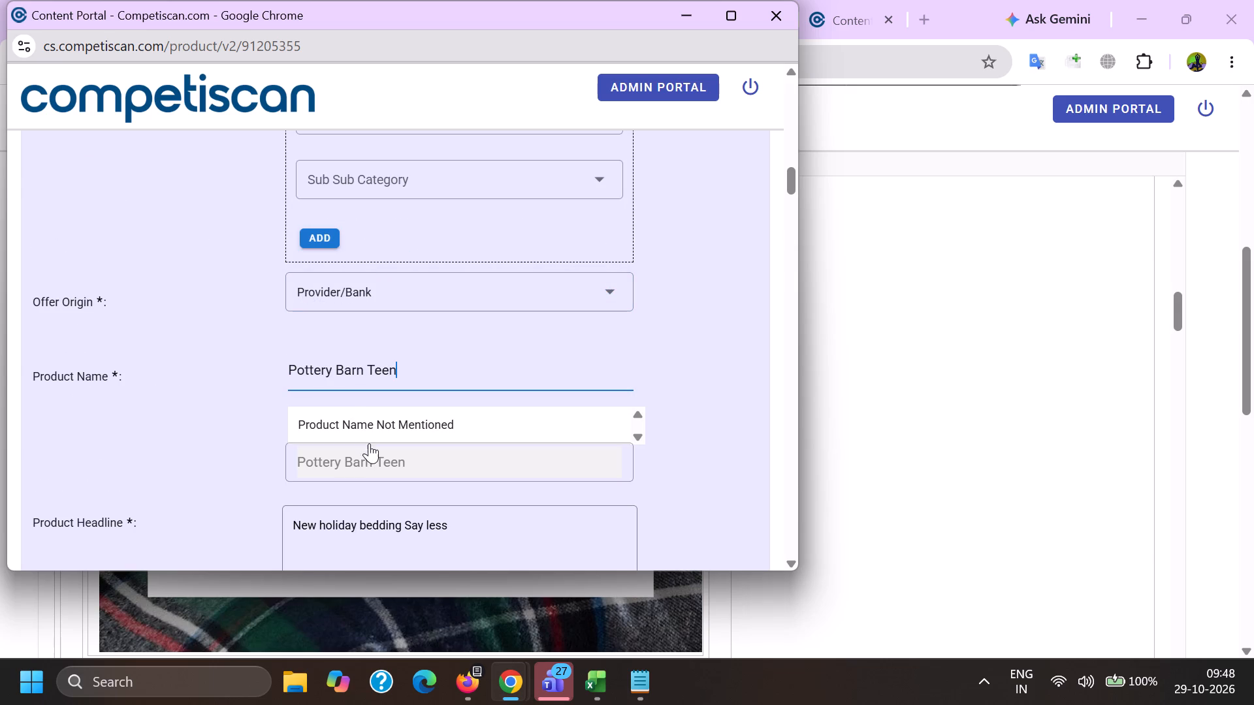
{"action": "left_click_drag", "start_coordinate": [362, 354], "coordinate": [644, 386]}
{"action": "key", "text": "BackSpace"}
{"action": "left_click", "coordinate": [433, 462]}
{"action": "scroll", "coordinate": [427, 460], "scroll_direction": "up", "scroll_amount": 4}
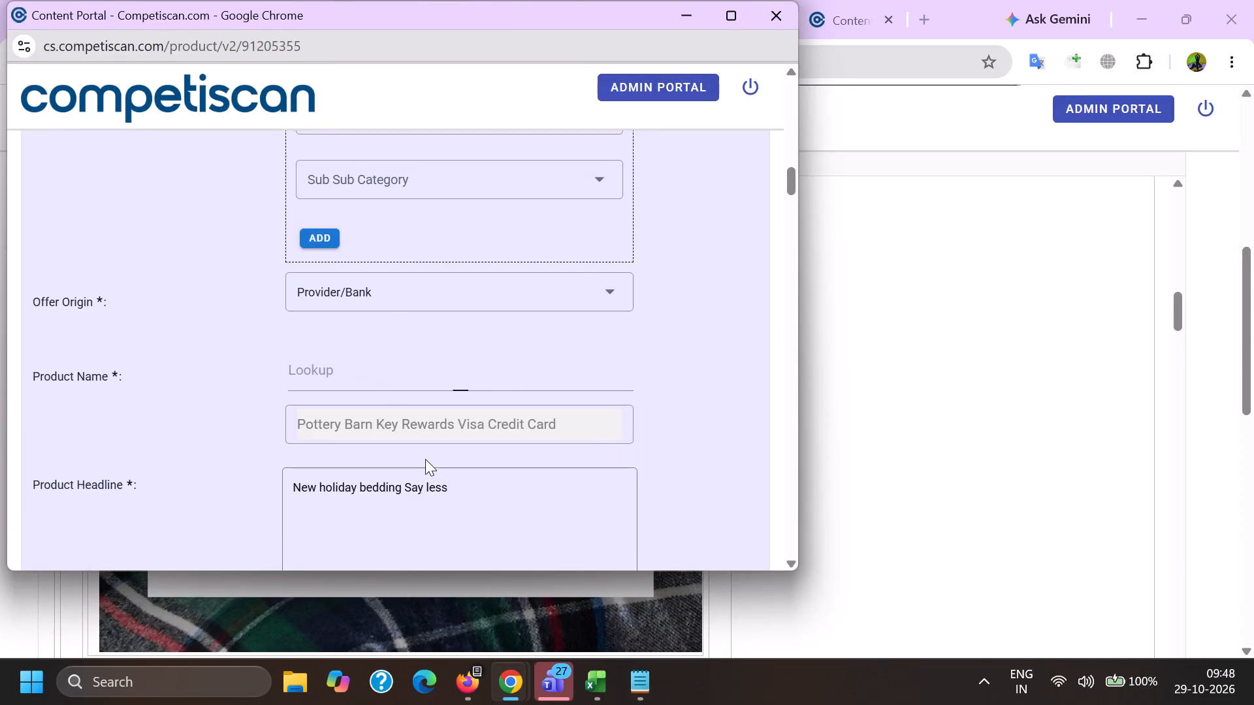
{"action": "left_click", "coordinate": [372, 299]}
Clear the product headline on the record and copy the subject text from the 91205355 email.
{"action": "scroll", "coordinate": [373, 287], "scroll_direction": "down", "scroll_amount": 4}
{"action": "left_click_drag", "start_coordinate": [521, 445], "coordinate": [0, 402]}
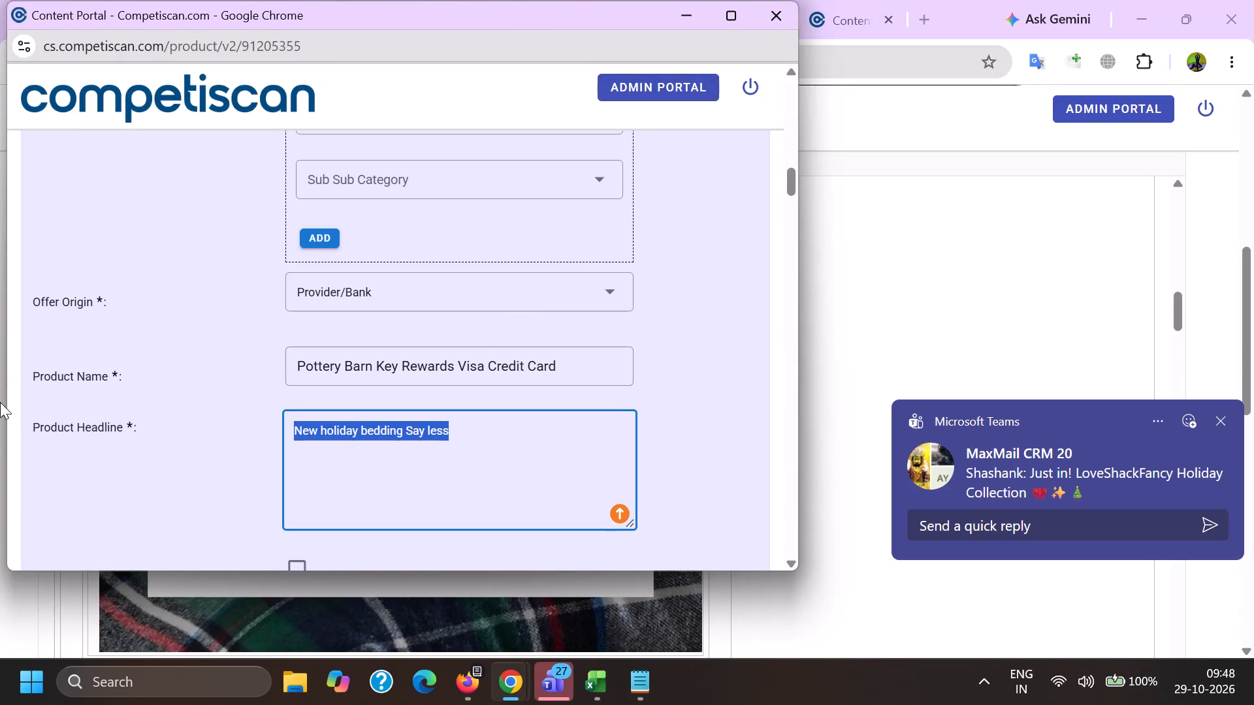
{"action": "left_click_drag", "start_coordinate": [0, 402], "coordinate": [0, 403]}
{"action": "key", "text": "BackSpace"}
{"action": "key", "text": "alt+Tab"}
{"action": "scroll", "coordinate": [206, 523], "scroll_direction": "up", "scroll_amount": 16}
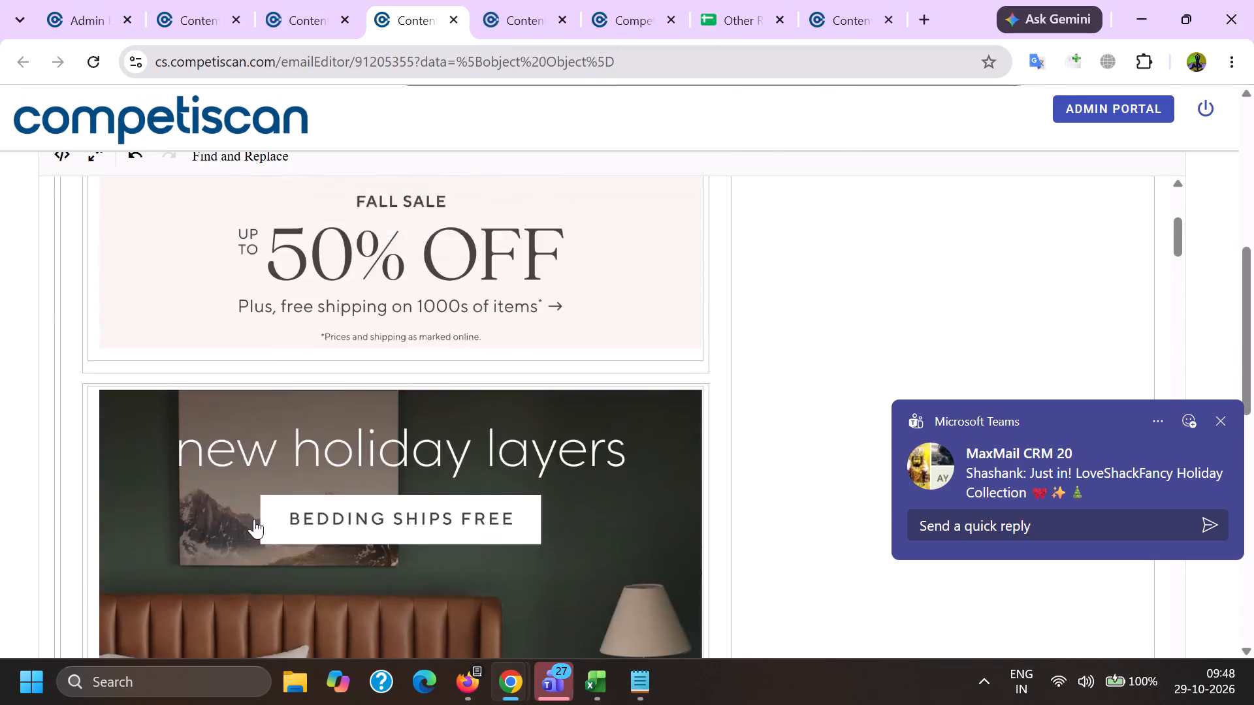
{"action": "scroll", "coordinate": [254, 519], "scroll_direction": "up", "scroll_amount": 1}
{"action": "left_click", "coordinate": [112, 264]}
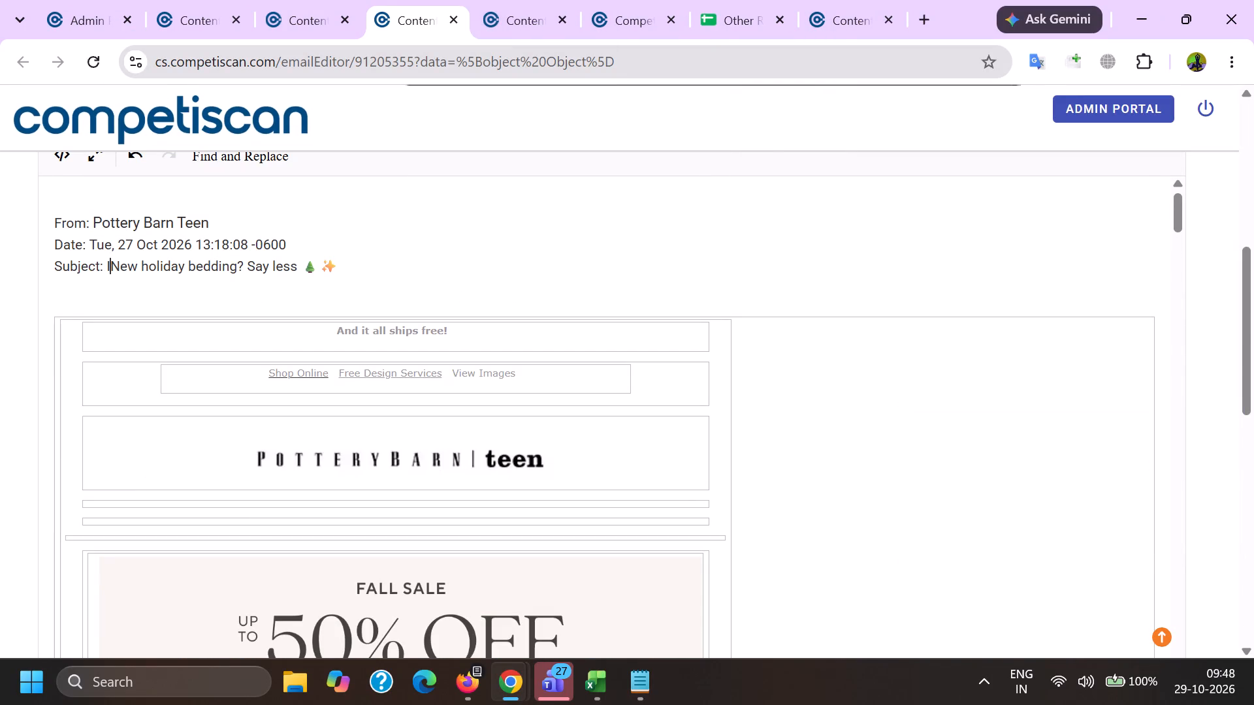
{"action": "key", "text": "BackSpace"}
{"action": "left_click", "coordinate": [351, 265], "text": "shift"}
{"action": "key", "text": "ctrl+c"}
Save the edited email.
{"action": "scroll", "coordinate": [0, 336], "scroll_direction": "down", "scroll_amount": 12}
{"action": "left_click", "coordinate": [442, 361]}
{"action": "left_click", "coordinate": [632, 405]}
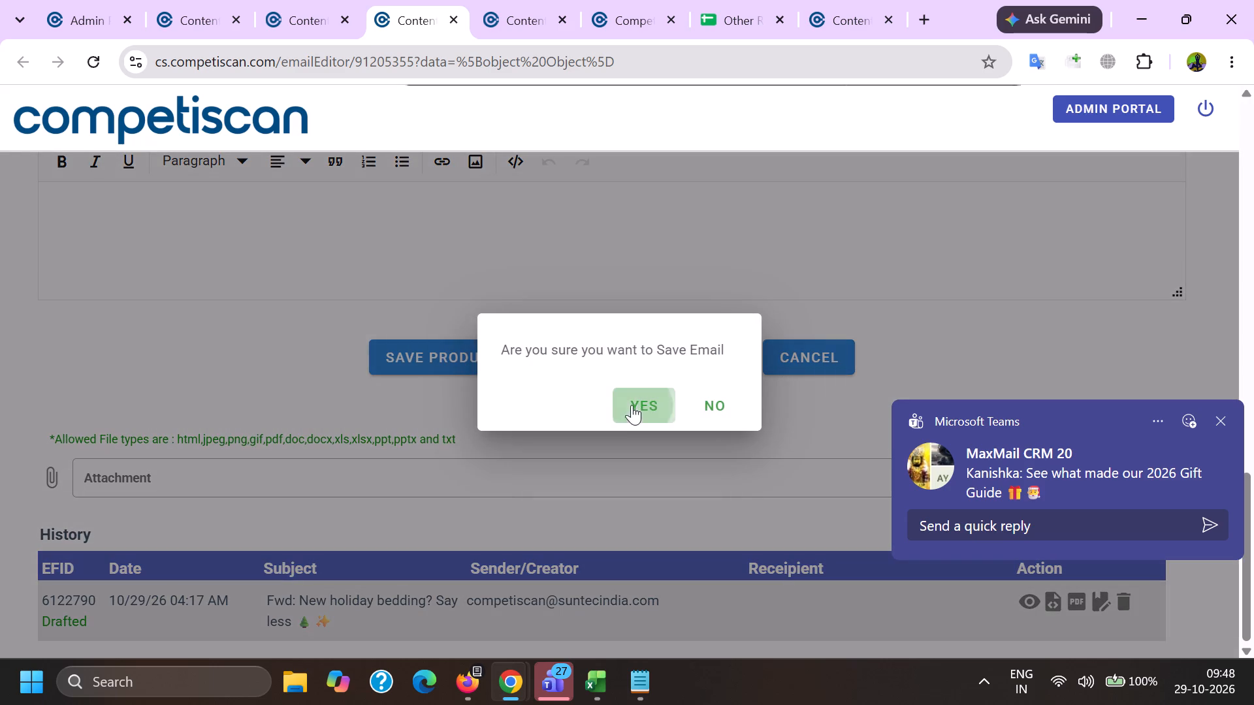
Paste the subject into the product headline and trim its emojis so it reads "New holiday bedding? Say less.".
{"action": "key", "text": "alt+Tab"}
{"action": "left_click", "coordinate": [509, 465]}
{"action": "key", "text": "ctrl+v"}
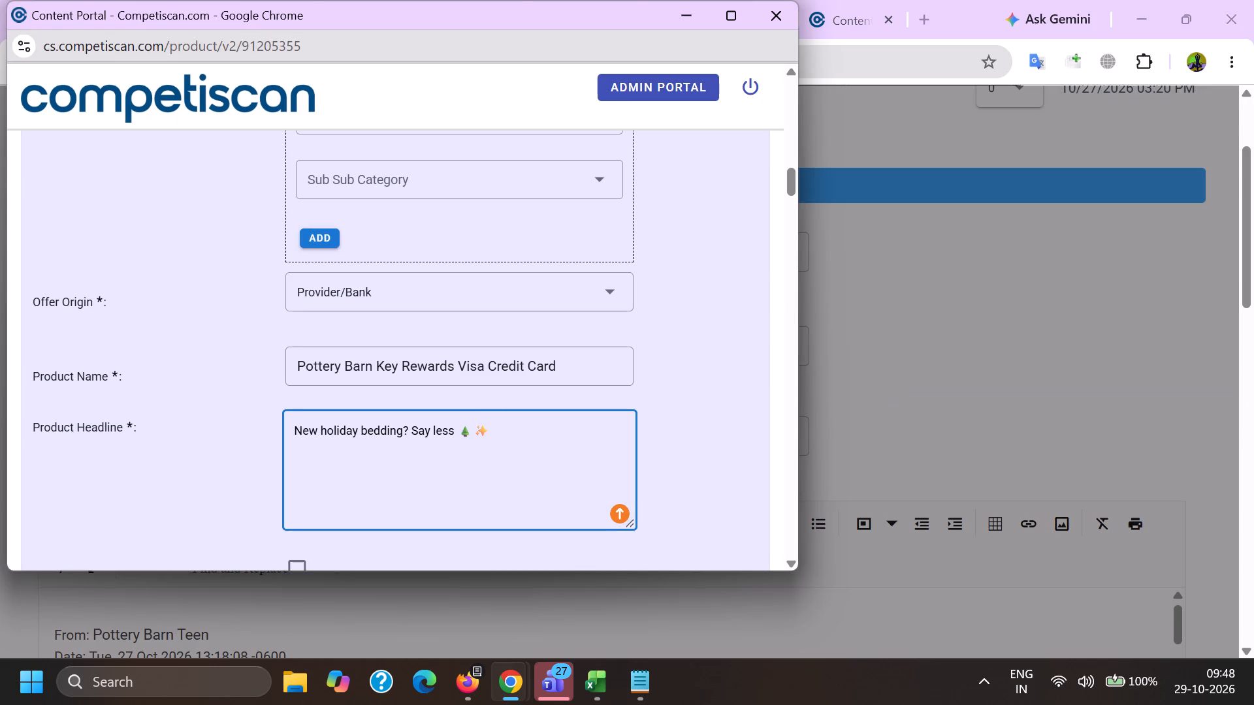
{"action": "key", "text": "BackSpace"}
{"action": "key", "text": "BackSpace"}
{"action": "key", "text": "BackSpace"}
{"action": "key", "text": "period"}
{"action": "key", "text": "space"}
Append "Earn 10% back in rewards" to the product headline, copying it from the reference product record 20952851.
{"action": "key", "text": "alt+Tab"}
{"action": "left_click", "coordinate": [865, 0]}
{"action": "scroll", "coordinate": [679, 318], "scroll_direction": "up", "scroll_amount": 8}
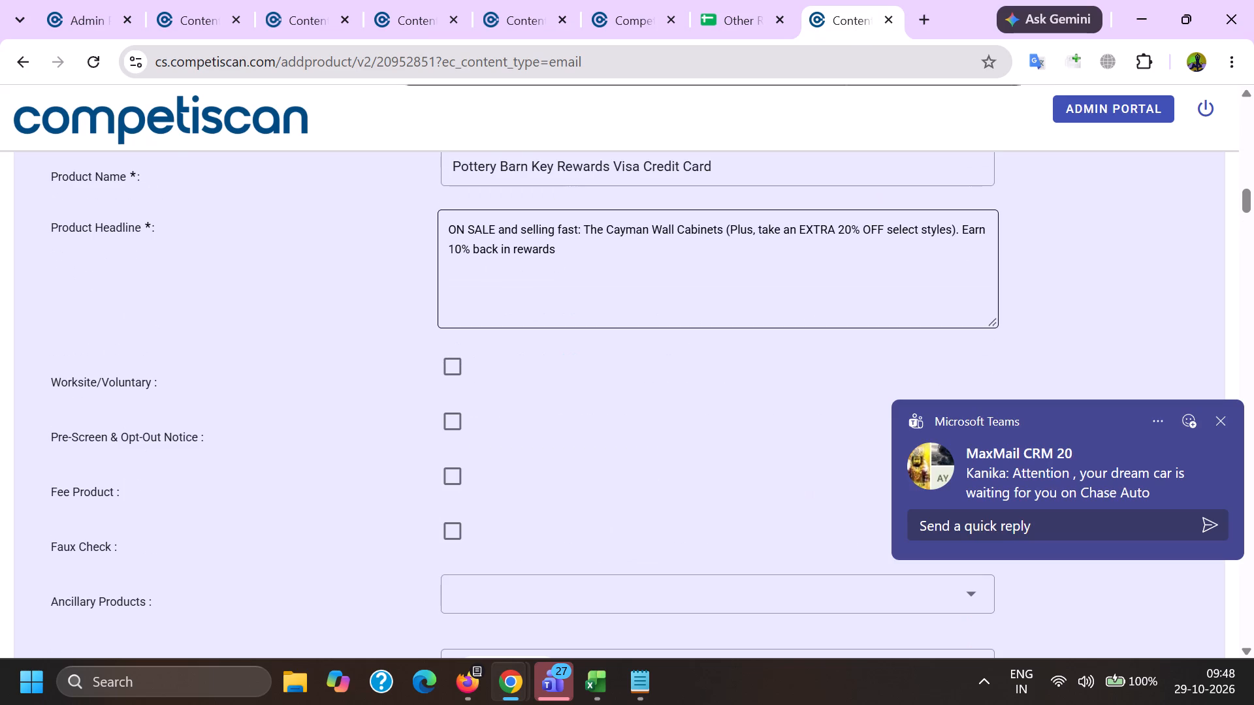
{"action": "double_click", "coordinate": [977, 227]}
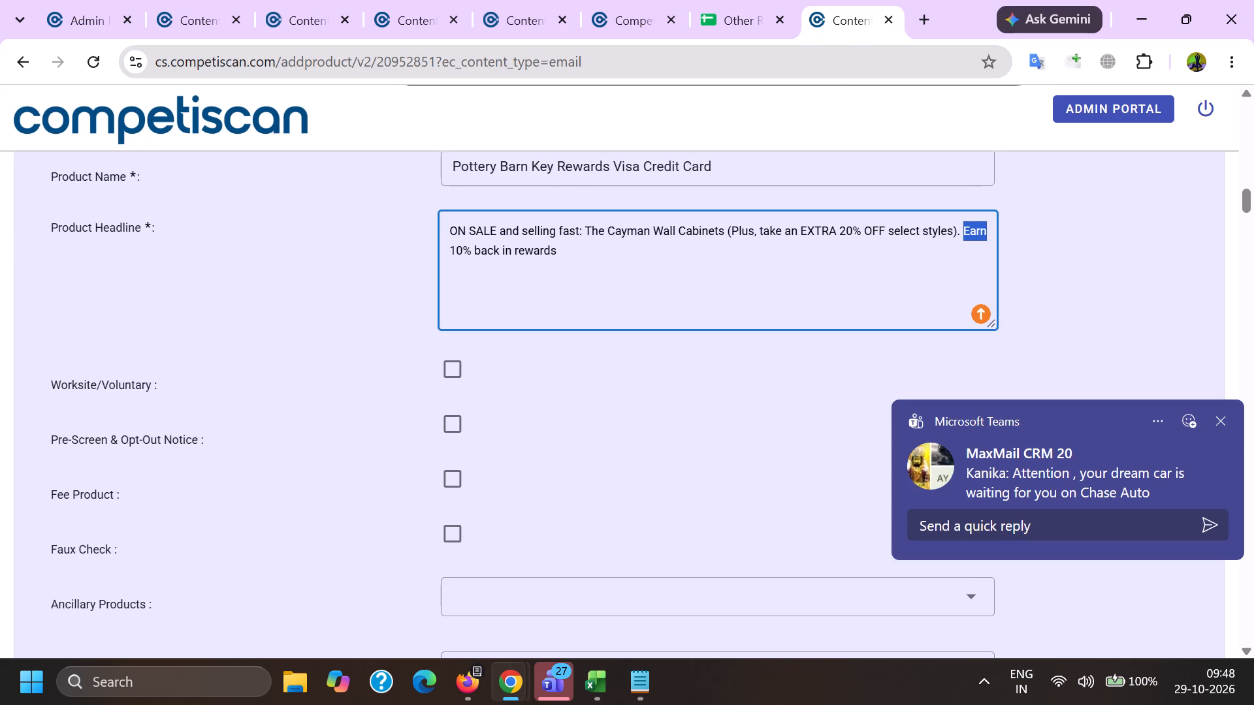
{"action": "left_click", "coordinate": [933, 283], "text": "shift"}
{"action": "key", "text": "ctrl+c"}
{"action": "key", "text": "alt+Tab"}
{"action": "key", "text": "ctrl+v"}
{"action": "left_click", "coordinate": [483, 183]}
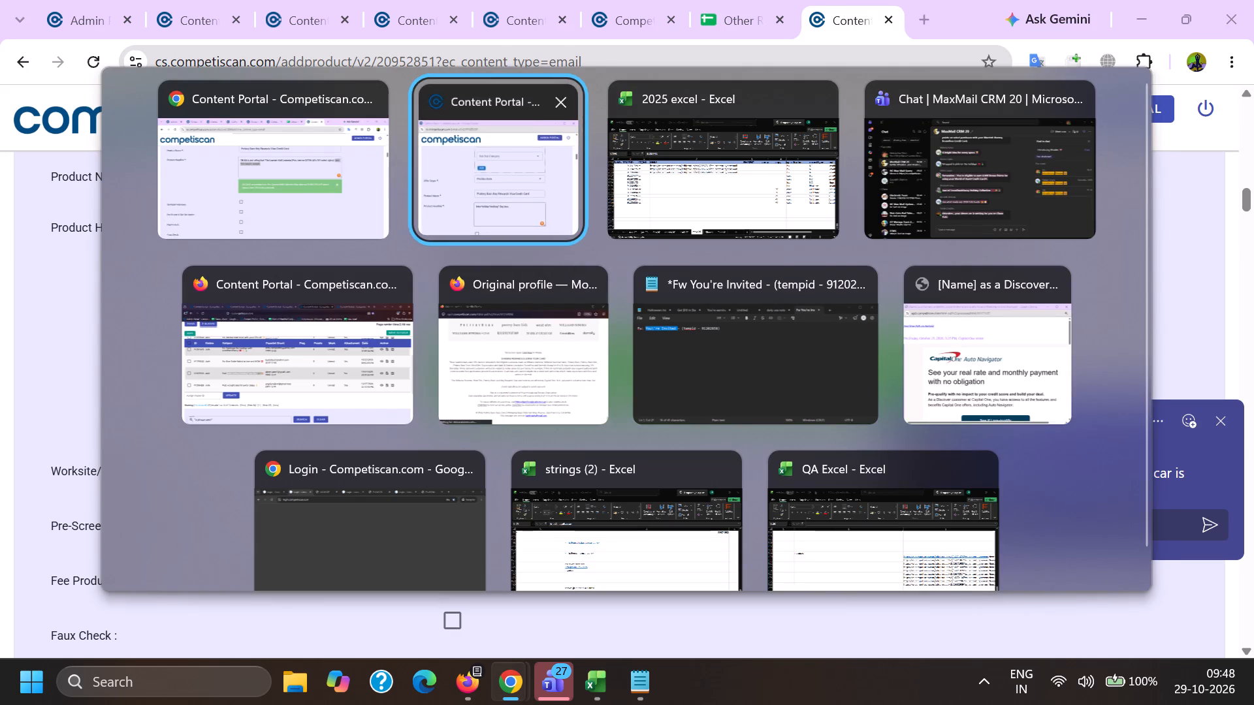
{"action": "key", "text": "ctrl+v"}
Set the response mechanism to URL/Website and the mailing type to Acquisition.
{"action": "scroll", "coordinate": [270, 319], "scroll_direction": "down", "scroll_amount": 6}
{"action": "left_click", "coordinate": [306, 265]}
{"action": "scroll", "coordinate": [336, 161], "scroll_direction": "down", "scroll_amount": 8}
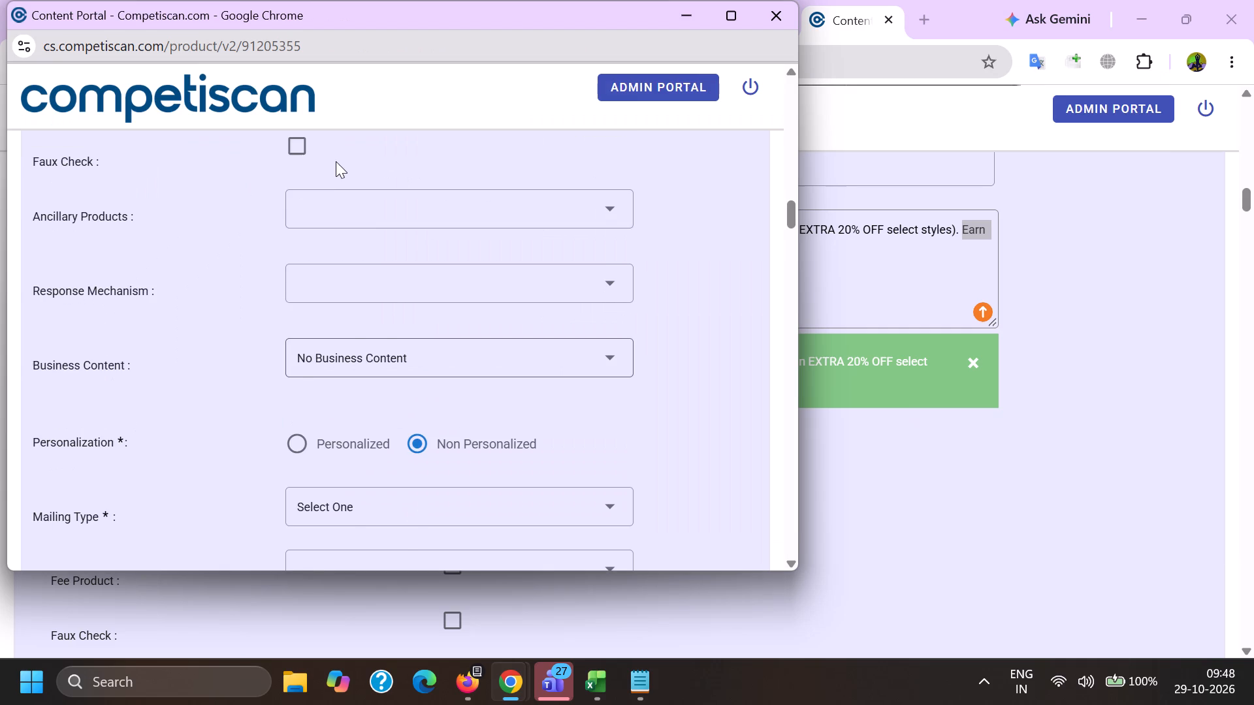
{"action": "left_click", "coordinate": [414, 542]}
{"action": "left_click_drag", "start_coordinate": [152, 457], "coordinate": [160, 455]}
{"action": "scroll", "coordinate": [253, 301], "scroll_direction": "down", "scroll_amount": 2}
{"action": "left_click", "coordinate": [344, 313]}
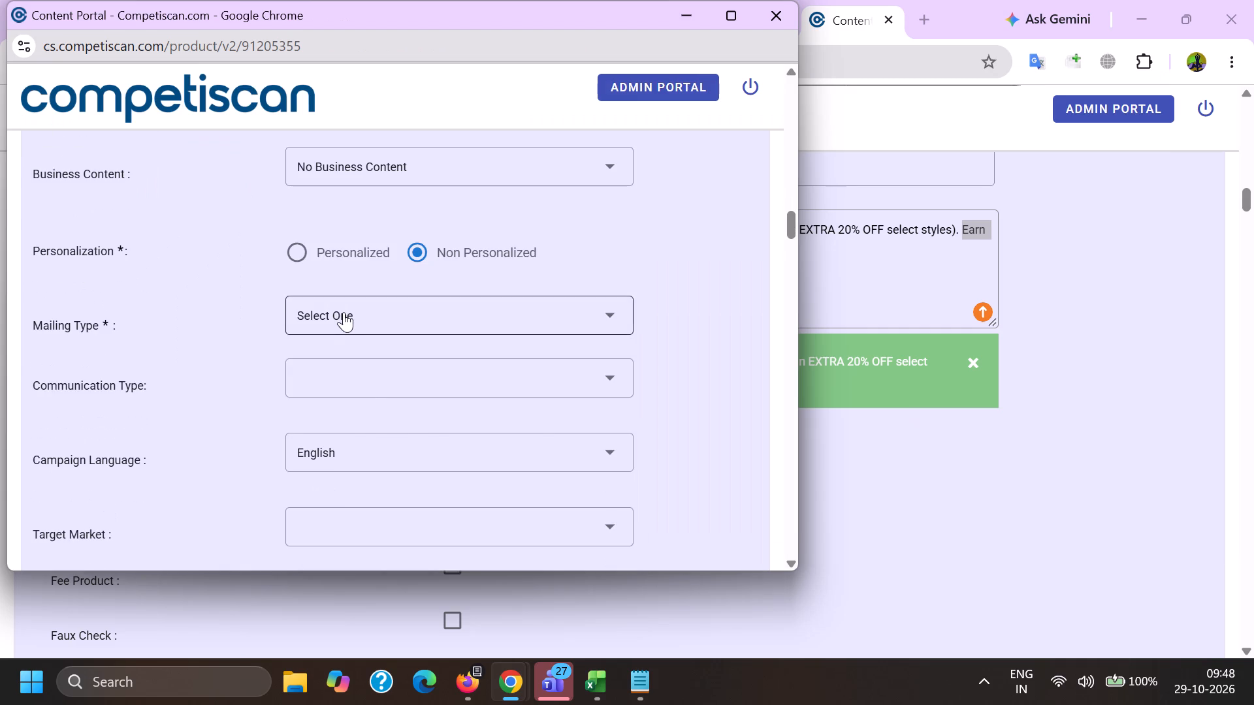
{"action": "left_click", "coordinate": [359, 342]}
{"action": "left_click_drag", "start_coordinate": [182, 342], "coordinate": [197, 343]}
{"action": "scroll", "coordinate": [323, 363], "scroll_direction": "up", "scroll_amount": 3}
{"action": "scroll", "coordinate": [402, 218], "scroll_direction": "down", "scroll_amount": 4}
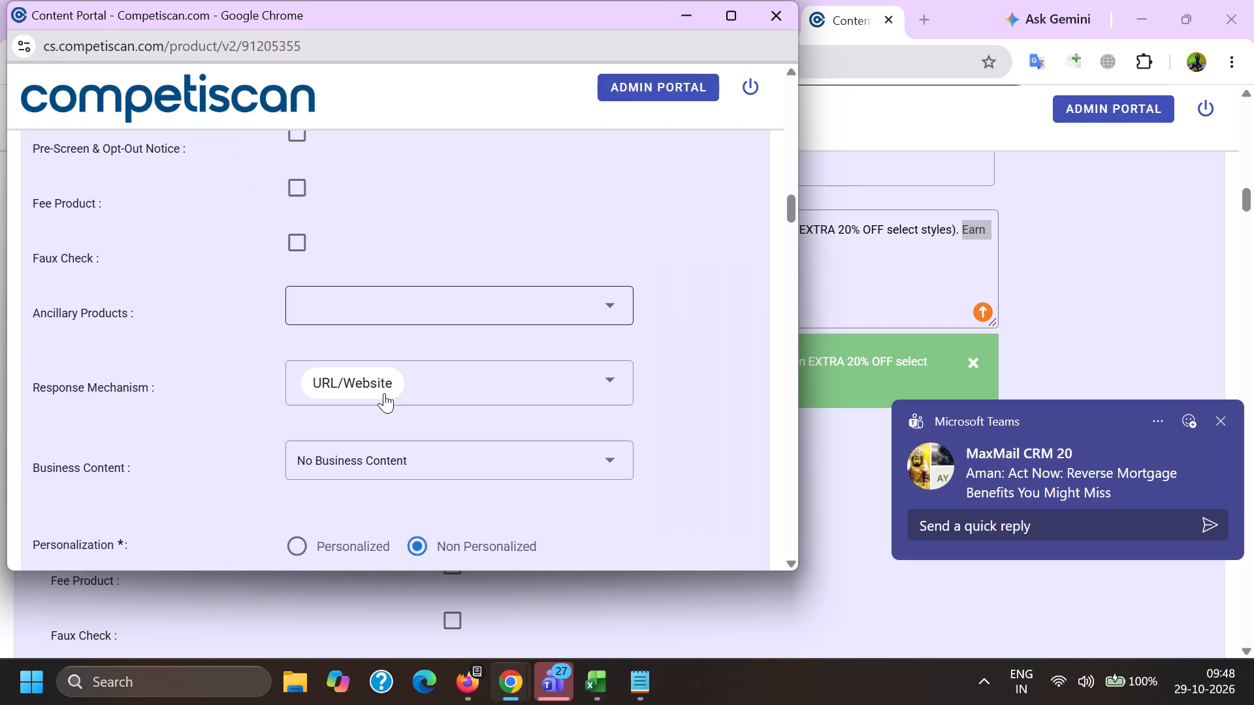
Select Bonuses/Contests/Incentives, Co-Brand and Mobile Application as the communication types.
{"action": "left_click", "coordinate": [327, 267]}
{"action": "left_click_drag", "start_coordinate": [400, 419], "coordinate": [400, 426]}
{"action": "scroll", "coordinate": [400, 422], "scroll_direction": "down", "scroll_amount": 6}
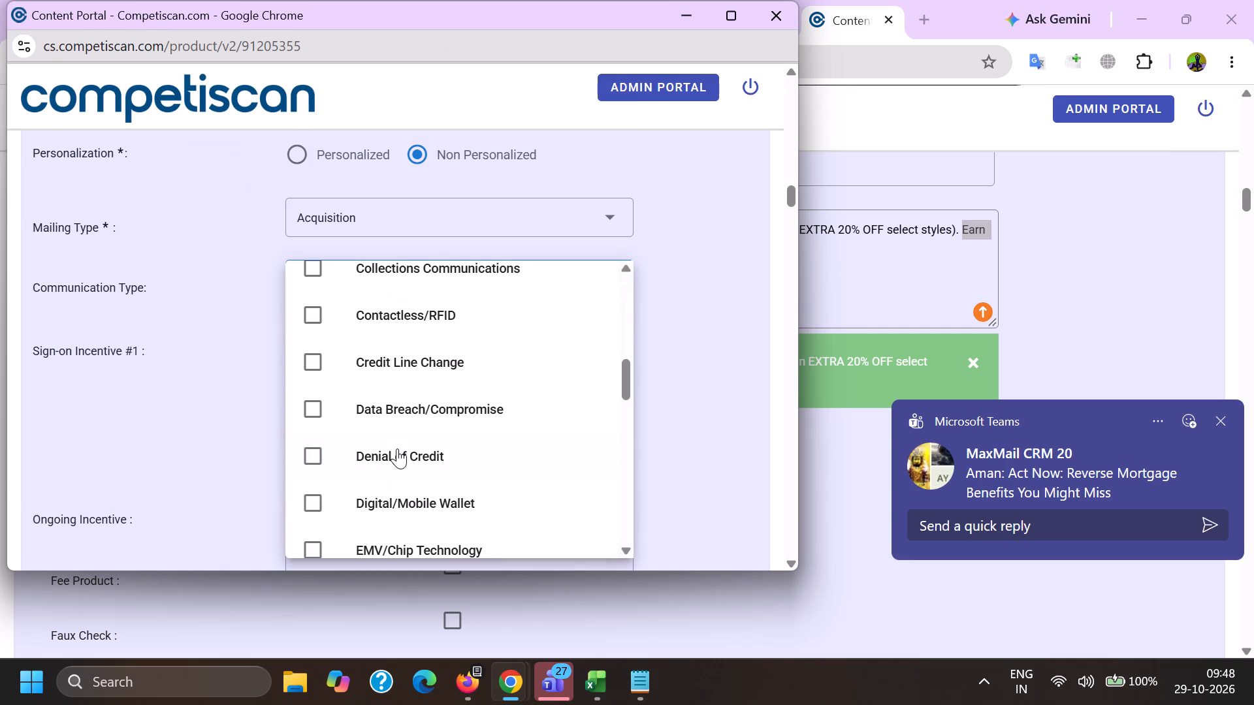
{"action": "scroll", "coordinate": [376, 479], "scroll_direction": "up", "scroll_amount": 1}
{"action": "left_click", "coordinate": [383, 321]}
{"action": "scroll", "coordinate": [379, 343], "scroll_direction": "down", "scroll_amount": 8}
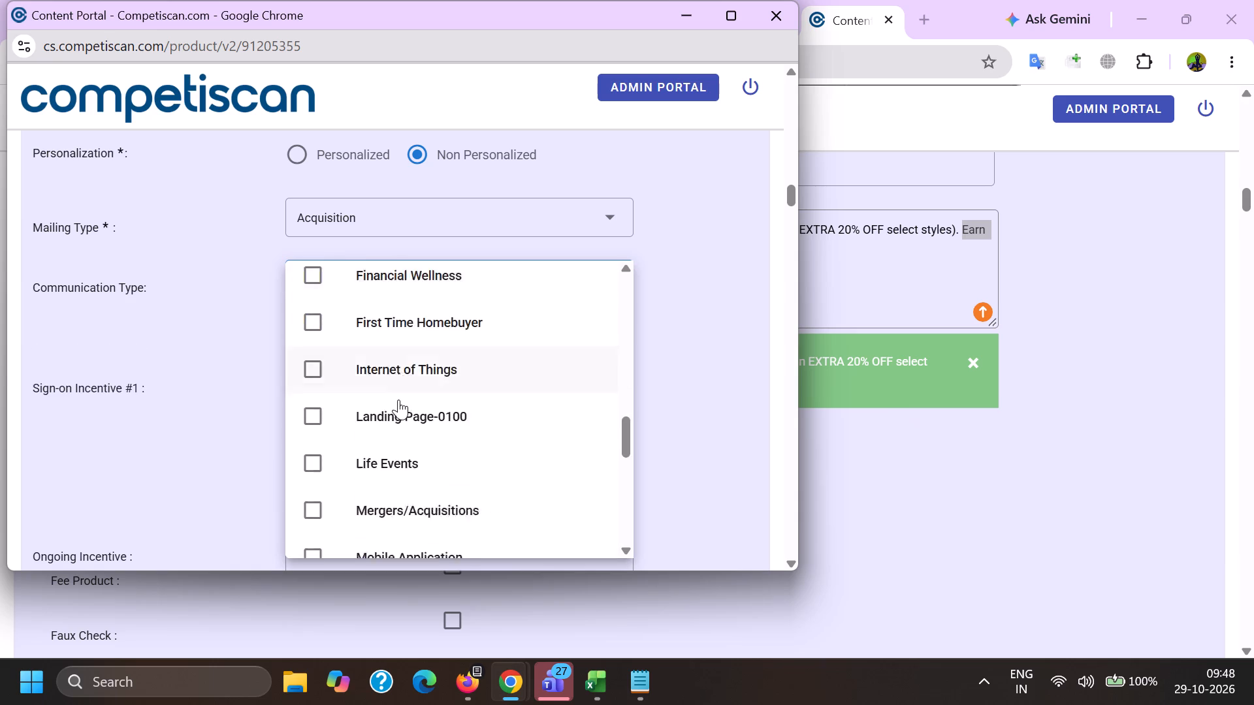
{"action": "left_click", "coordinate": [393, 292]}
{"action": "left_click_drag", "start_coordinate": [233, 300], "coordinate": [247, 306]}
Copy "10% back in rewards during the first 30 days from account opening" from the reference record into Sign-on Incentive #1.
{"action": "key", "text": "alt+Tab"}
{"action": "scroll", "coordinate": [892, 430], "scroll_direction": "down", "scroll_amount": 6}
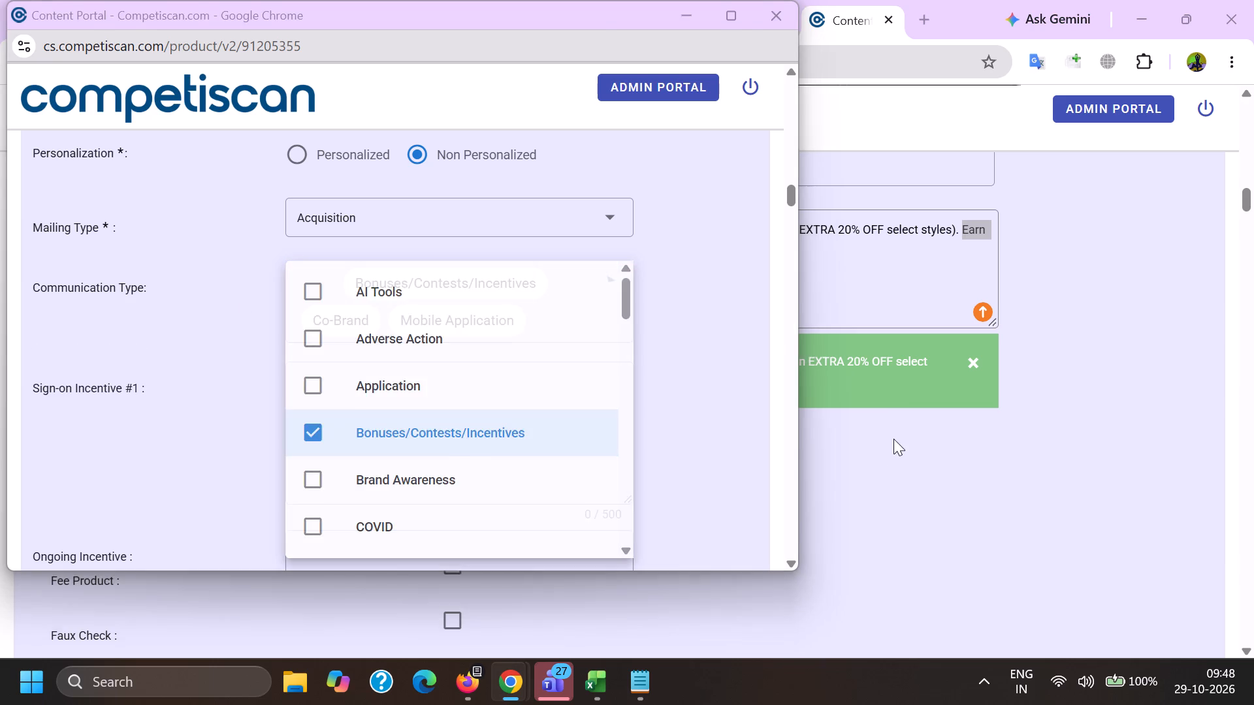
{"action": "left_click_drag", "start_coordinate": [896, 536], "coordinate": [16, 512]}
{"action": "key", "text": "ctrl+c"}
{"action": "key", "text": "alt+Tab"}
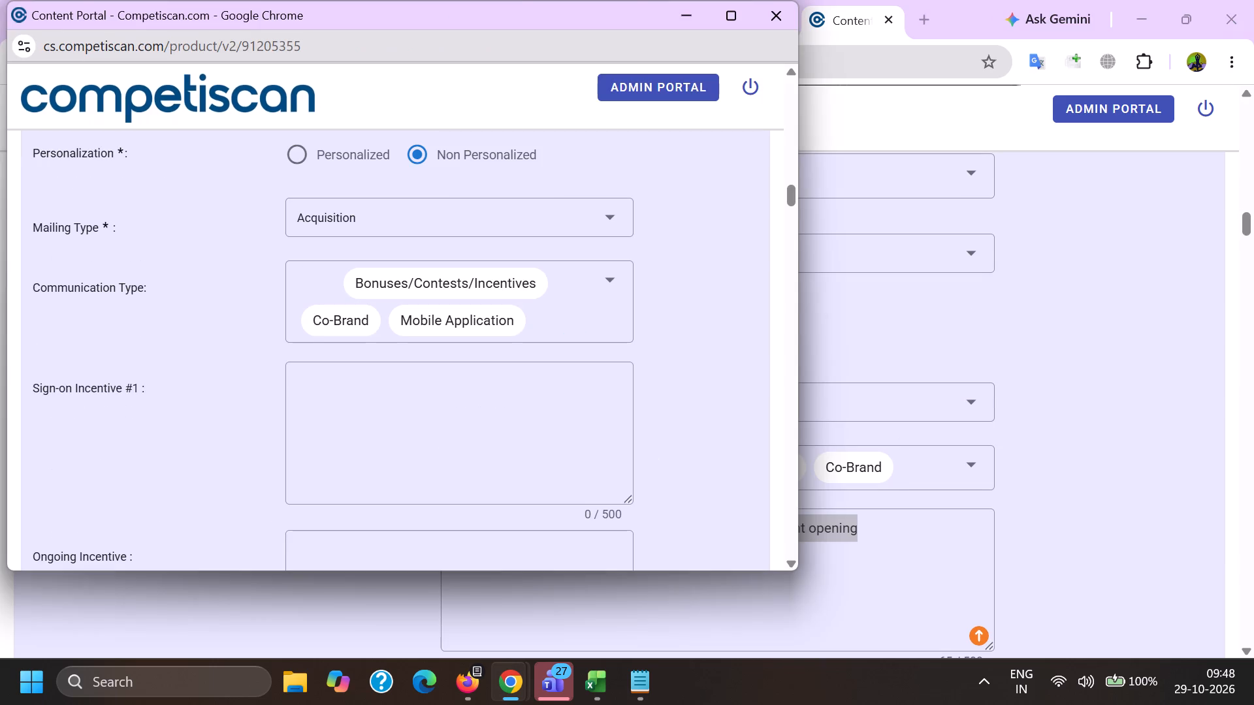
{"action": "left_click", "coordinate": [399, 437]}
{"action": "key", "text": "ctrl+v"}
Copy "5% back in rewards with the Pottery Barn Key Rewards Visa Credit Card" from the reference record into Ongoing Incentive.
{"action": "scroll", "coordinate": [366, 307], "scroll_direction": "down", "scroll_amount": 2}
{"action": "left_click", "coordinate": [418, 432]}
{"action": "key", "text": "alt+Tab"}
{"action": "scroll", "coordinate": [782, 411], "scroll_direction": "down", "scroll_amount": 4}
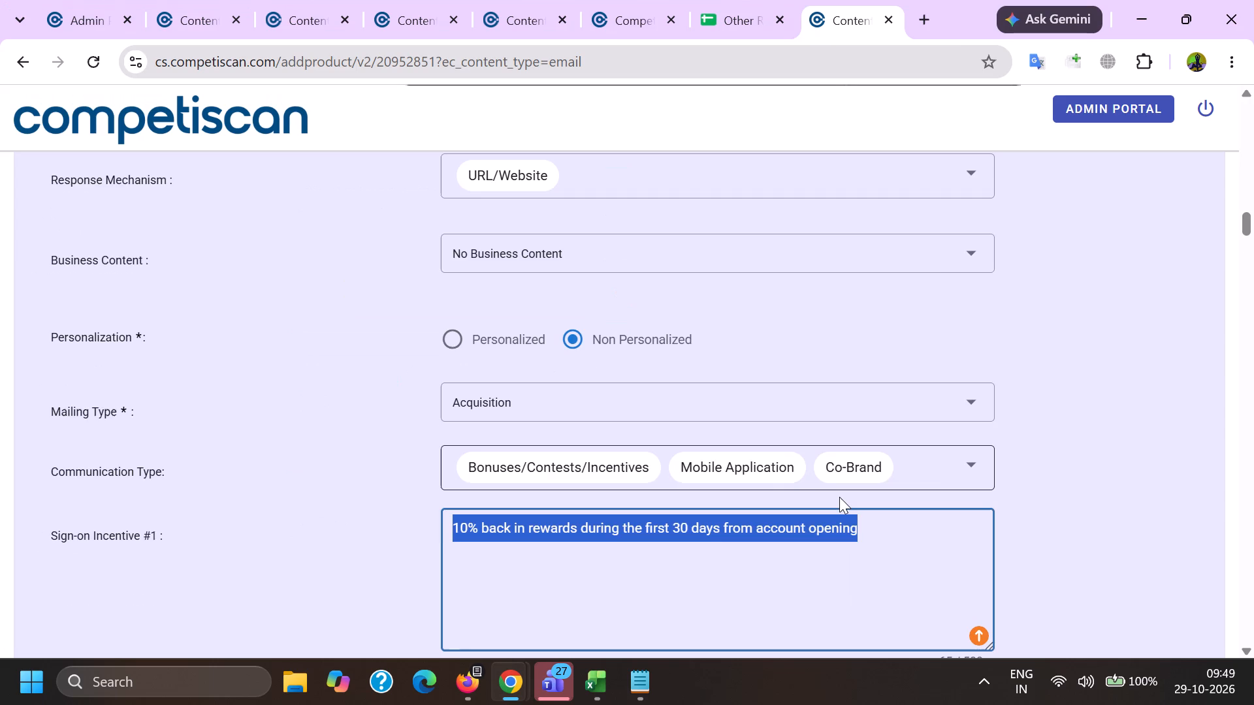
{"action": "left_click_drag", "start_coordinate": [938, 319], "coordinate": [233, 290]}
{"action": "key", "text": "ctrl+c"}
{"action": "key", "text": "alt+Tab"}
{"action": "key", "text": "ctrl+v"}
Set Sign-on Incentive Type #1 to Coupon/Discount and Sign-on Incentive Value #1 to 10.00.
{"action": "scroll", "coordinate": [289, 286], "scroll_direction": "down", "scroll_amount": 3}
{"action": "left_click", "coordinate": [312, 242]}
{"action": "scroll", "coordinate": [312, 240], "scroll_direction": "down", "scroll_amount": 7}
{"action": "left_click", "coordinate": [372, 362]}
{"action": "left_click_drag", "start_coordinate": [158, 331], "coordinate": [196, 336]}
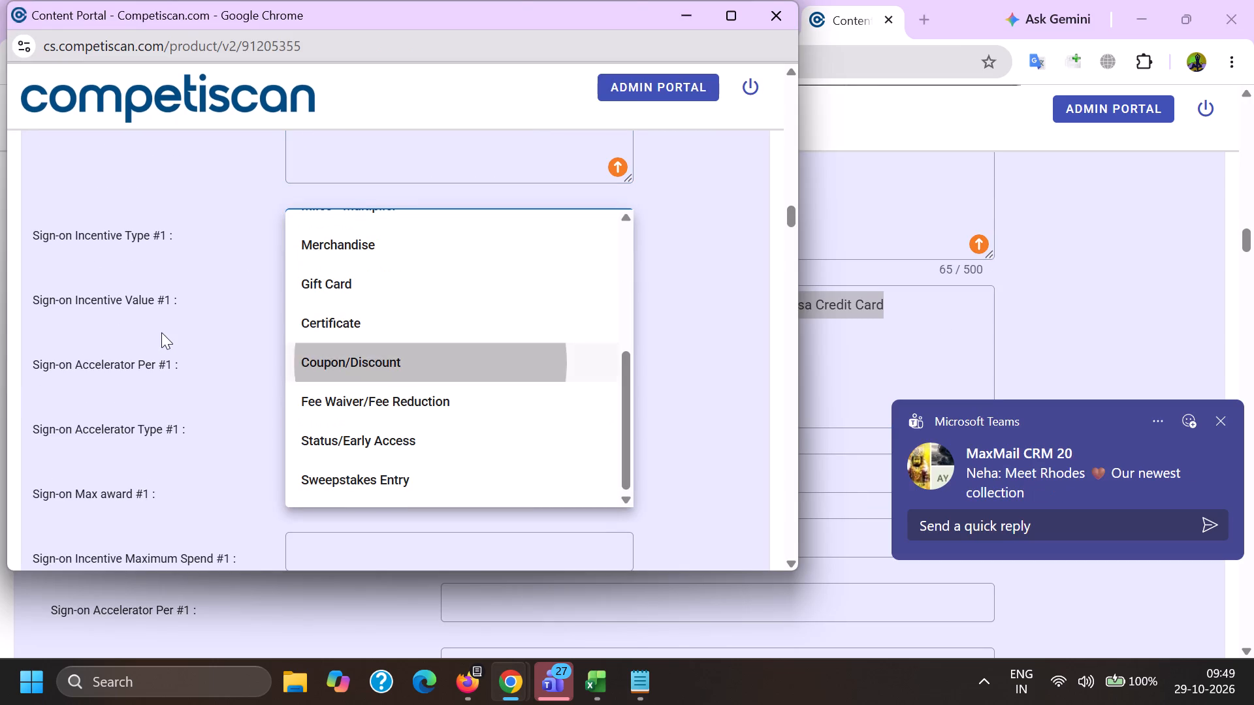
{"action": "left_click", "coordinate": [321, 290]}
{"action": "key", "text": "1"}
{"action": "type", "text": "0."}
{"action": "key", "text": "0"}
{"action": "key", "text": "0"}
{"action": "key", "text": "Tab"}
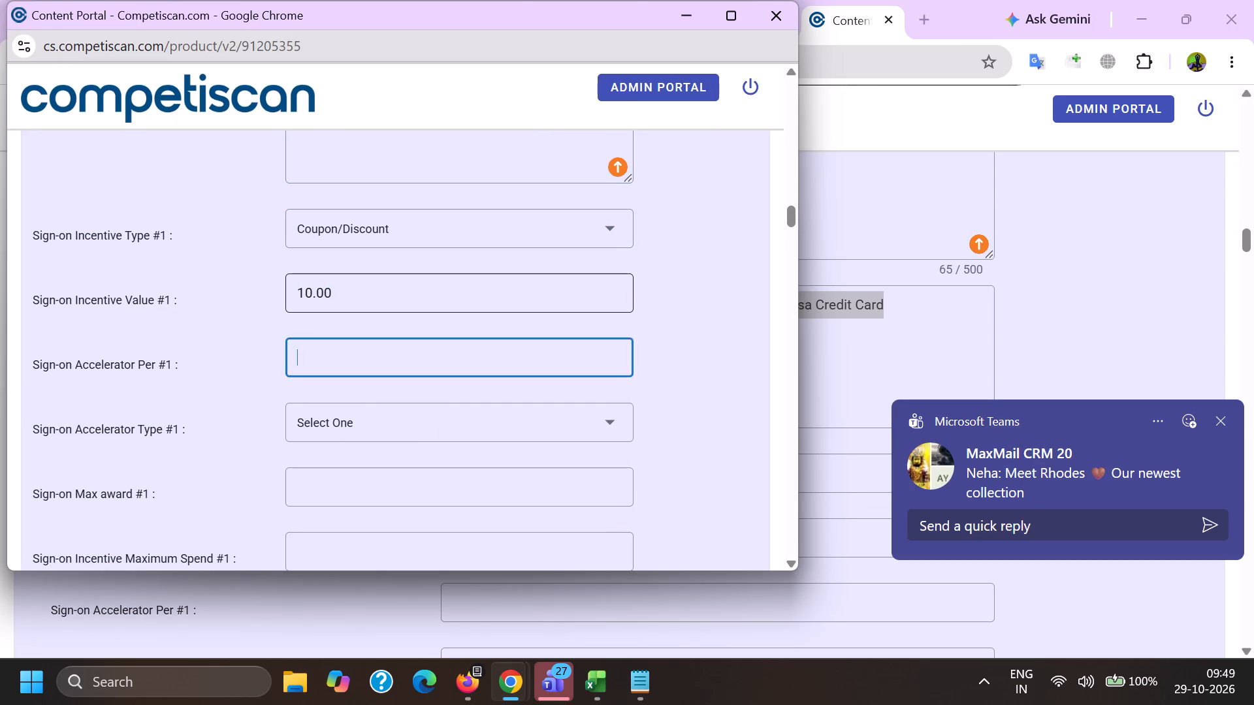
Set Sign-on Max award #1 to 10.00 and the Sign-on Incentive Window #1 to 1 month.
{"action": "key", "text": "Tab"}
{"action": "key", "text": "Tab"}
{"action": "type", "text": "21"}
{"action": "key", "text": "0"}
{"action": "key", "text": "BackSpace"}
{"action": "key", "text": "BackSpace"}
{"action": "key", "text": "BackSpace"}
{"action": "key", "text": "BackSpace"}
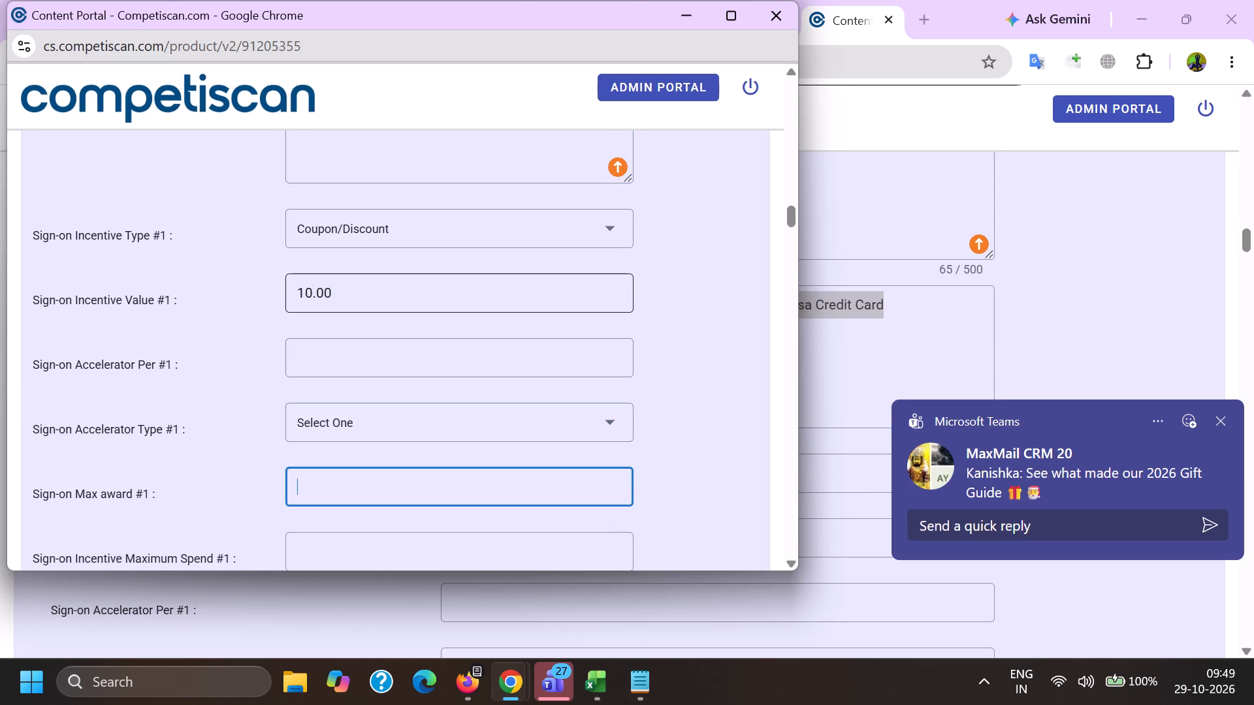
{"action": "key", "text": "1"}
{"action": "type", "text": "0.0"}
{"action": "key", "text": "0"}
{"action": "key", "text": "Tab"}
{"action": "key", "text": "Tab"}
{"action": "key", "text": "Tab"}
{"action": "key", "text": "1"}
Set the payment card offer's application type to Invitation to Apply.
{"action": "scroll", "coordinate": [323, 289], "scroll_direction": "down", "scroll_amount": 1}
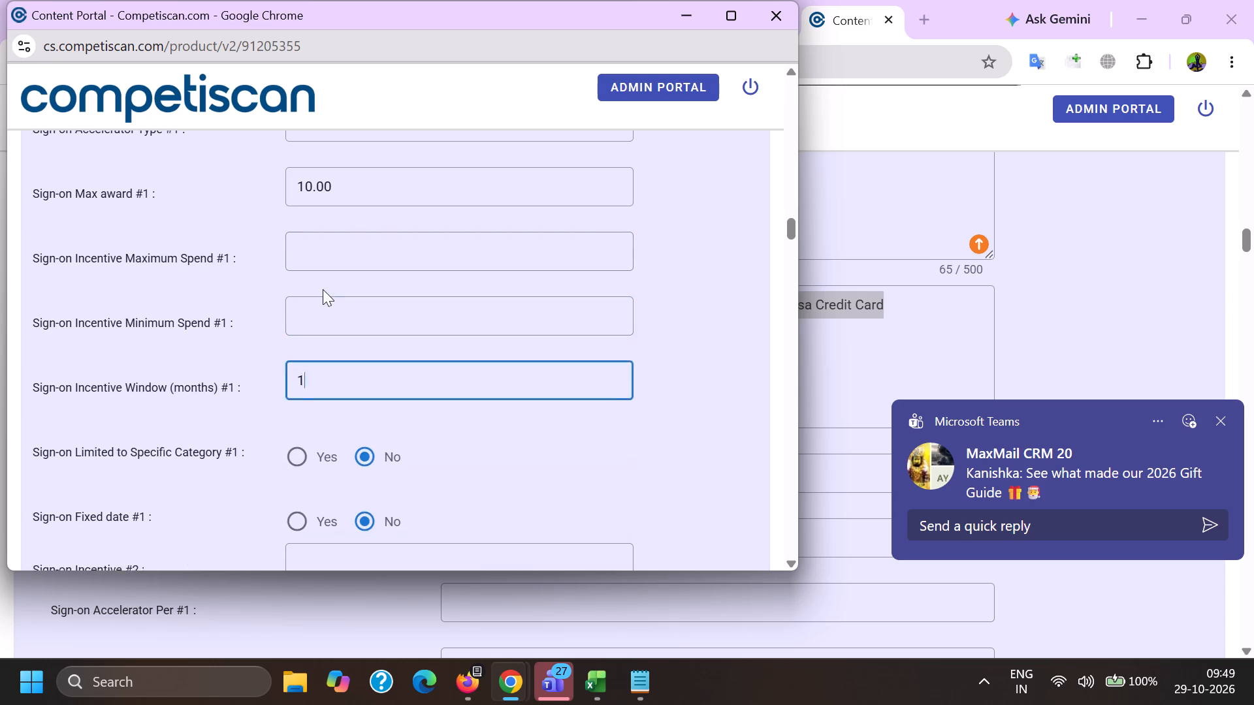
{"action": "scroll", "coordinate": [323, 289], "scroll_direction": "down", "scroll_amount": 1}
{"action": "left_click", "coordinate": [306, 322]}
{"action": "scroll", "coordinate": [315, 317], "scroll_direction": "down", "scroll_amount": 20}
{"action": "scroll", "coordinate": [315, 317], "scroll_direction": "down", "scroll_amount": 1}
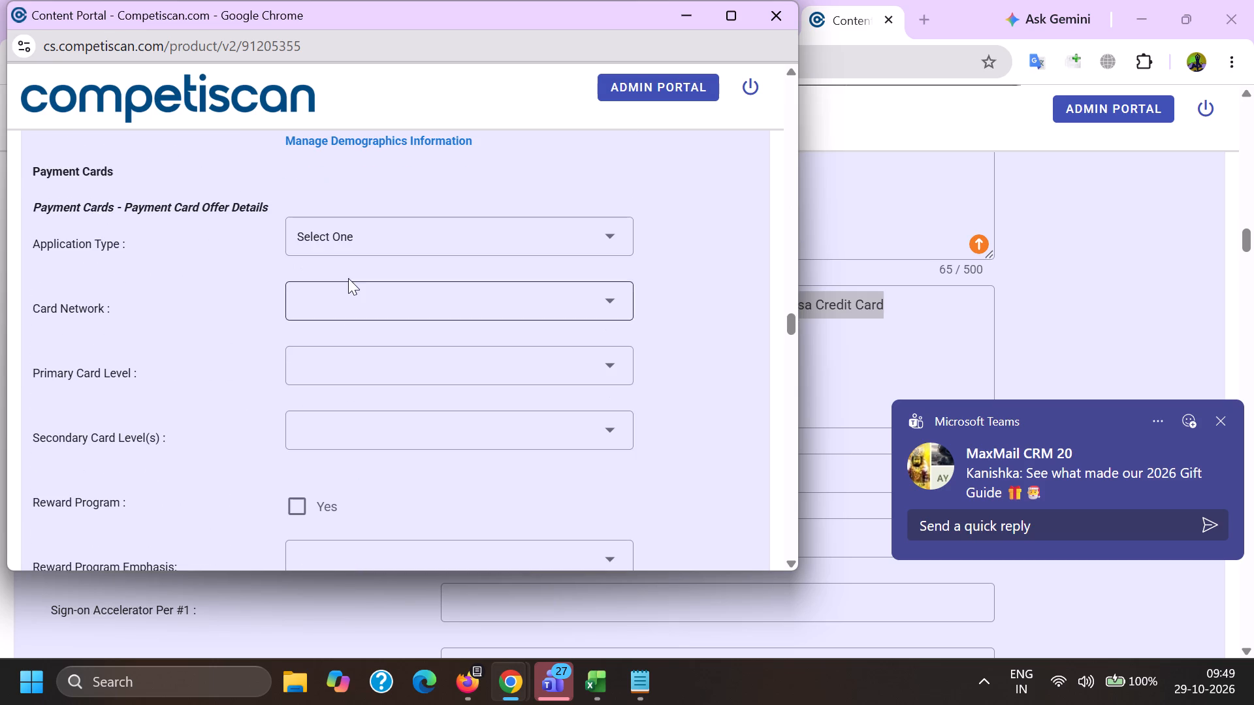
{"action": "left_click", "coordinate": [323, 230]}
{"action": "left_click", "coordinate": [375, 335]}
{"action": "left_click_drag", "start_coordinate": [184, 319], "coordinate": [204, 327]}
Set the card network to Visa and the primary card level to Visa Signature.
{"action": "left_click", "coordinate": [308, 324]}
{"action": "left_click", "coordinate": [320, 294]}
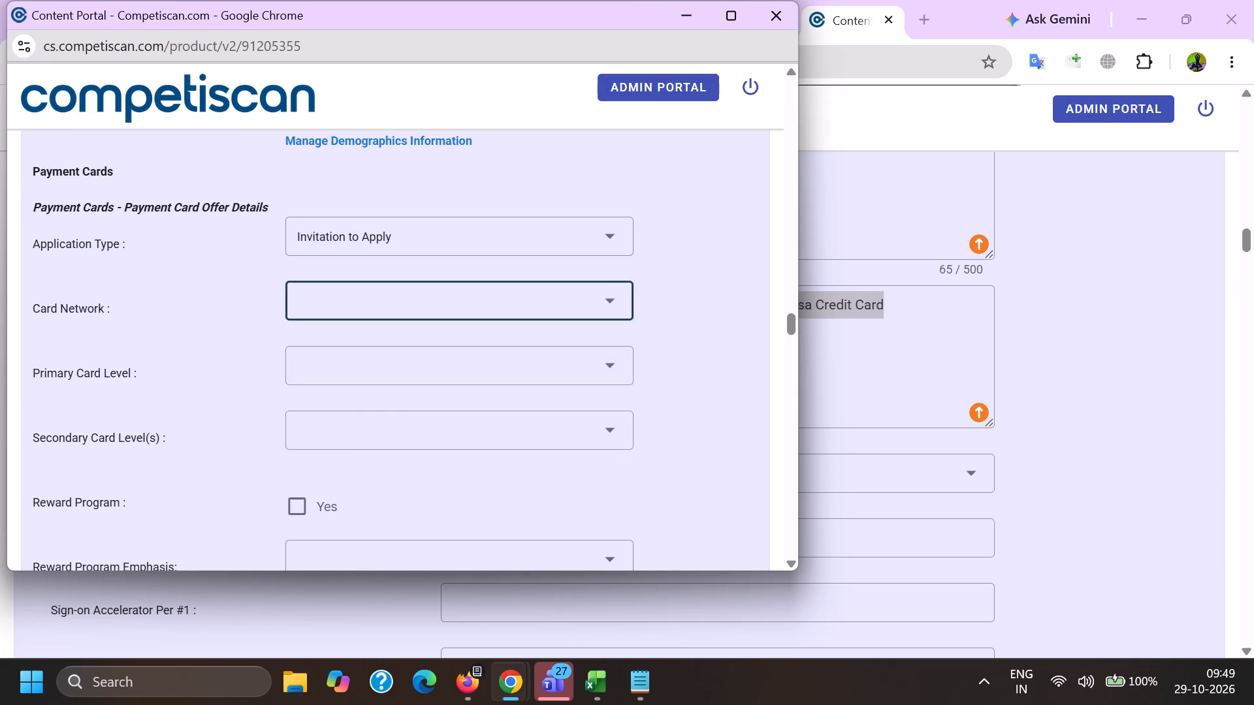
{"action": "scroll", "coordinate": [344, 186], "scroll_direction": "down", "scroll_amount": 2}
{"action": "left_click", "coordinate": [365, 296]}
{"action": "left_click_drag", "start_coordinate": [235, 265], "coordinate": [241, 264]}
{"action": "left_click", "coordinate": [349, 169]}
{"action": "scroll", "coordinate": [385, 357], "scroll_direction": "down", "scroll_amount": 8}
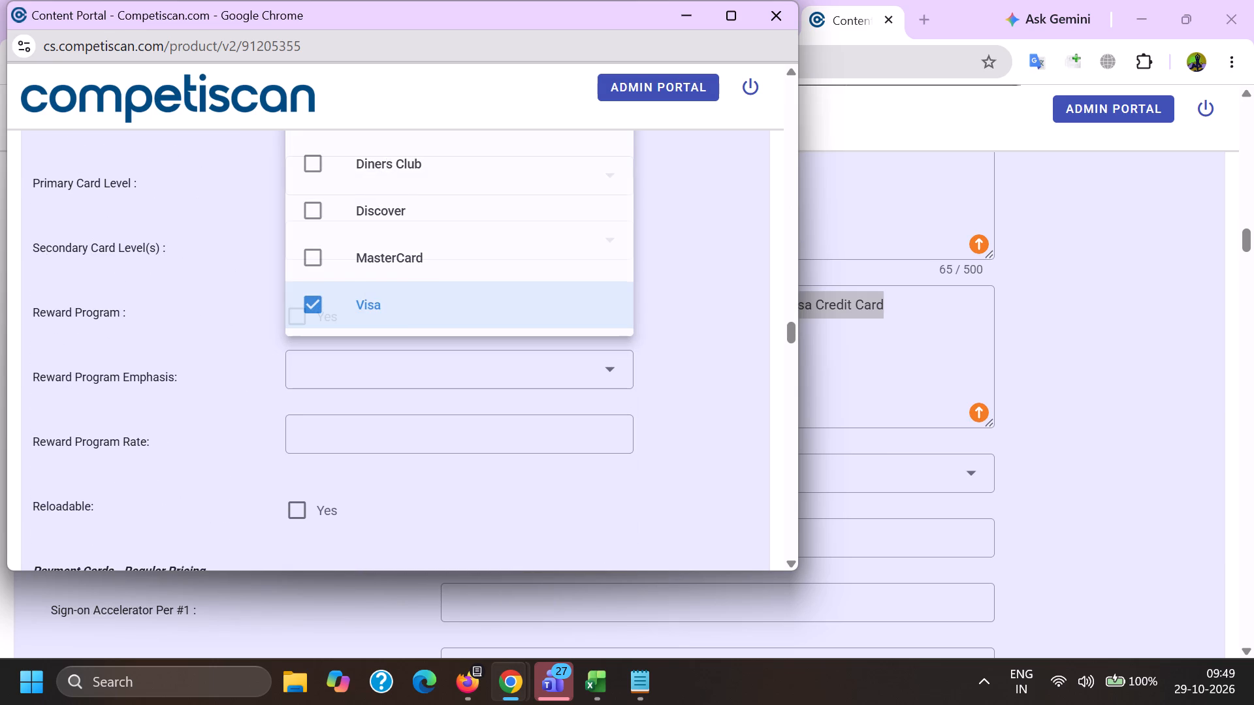
{"action": "left_click", "coordinate": [400, 370]}
{"action": "left_click_drag", "start_coordinate": [234, 344], "coordinate": [249, 343]}
Mark the payment card's Reward Program as Yes.
{"action": "left_click", "coordinate": [316, 316]}
{"action": "left_click", "coordinate": [316, 316]}
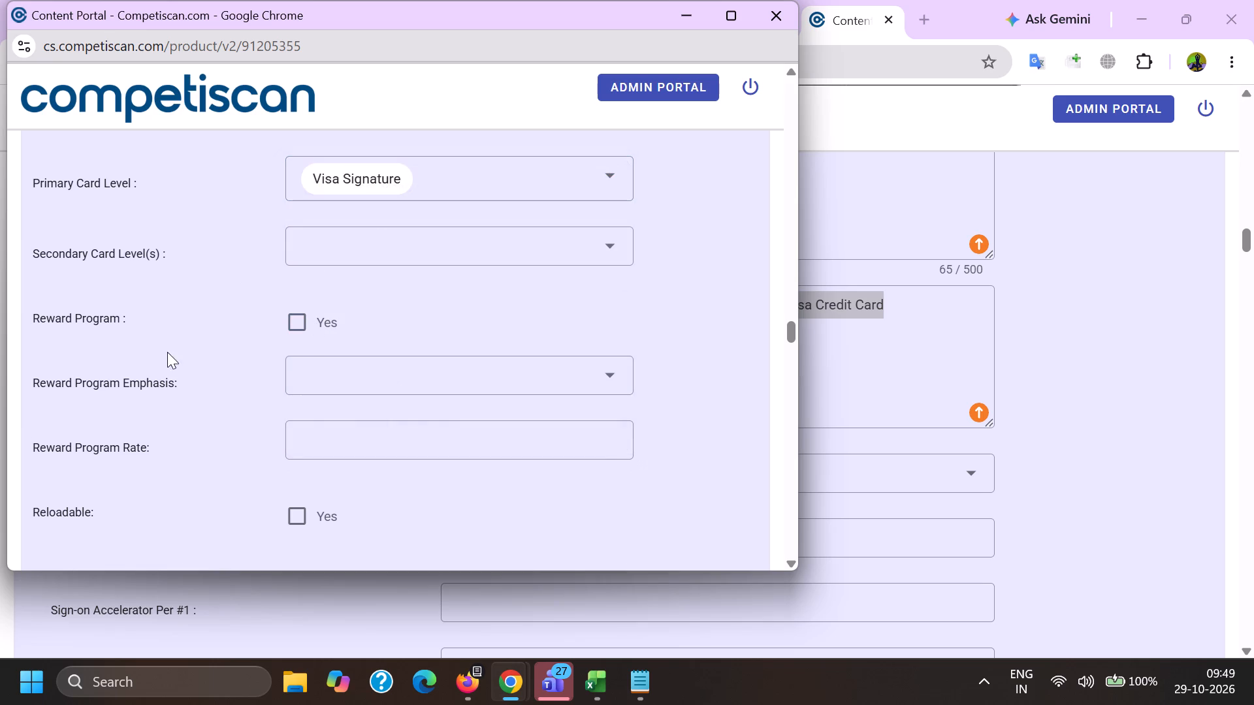
{"action": "left_click", "coordinate": [295, 327]}
{"action": "left_click", "coordinate": [204, 357]}
{"action": "left_click_drag", "start_coordinate": [204, 355], "coordinate": [212, 355]}
Mark Credit Card Mentioned in the retail credit section and submit the product record.
{"action": "key", "text": "End"}
{"action": "left_click_drag", "start_coordinate": [297, 245], "coordinate": [298, 245]}
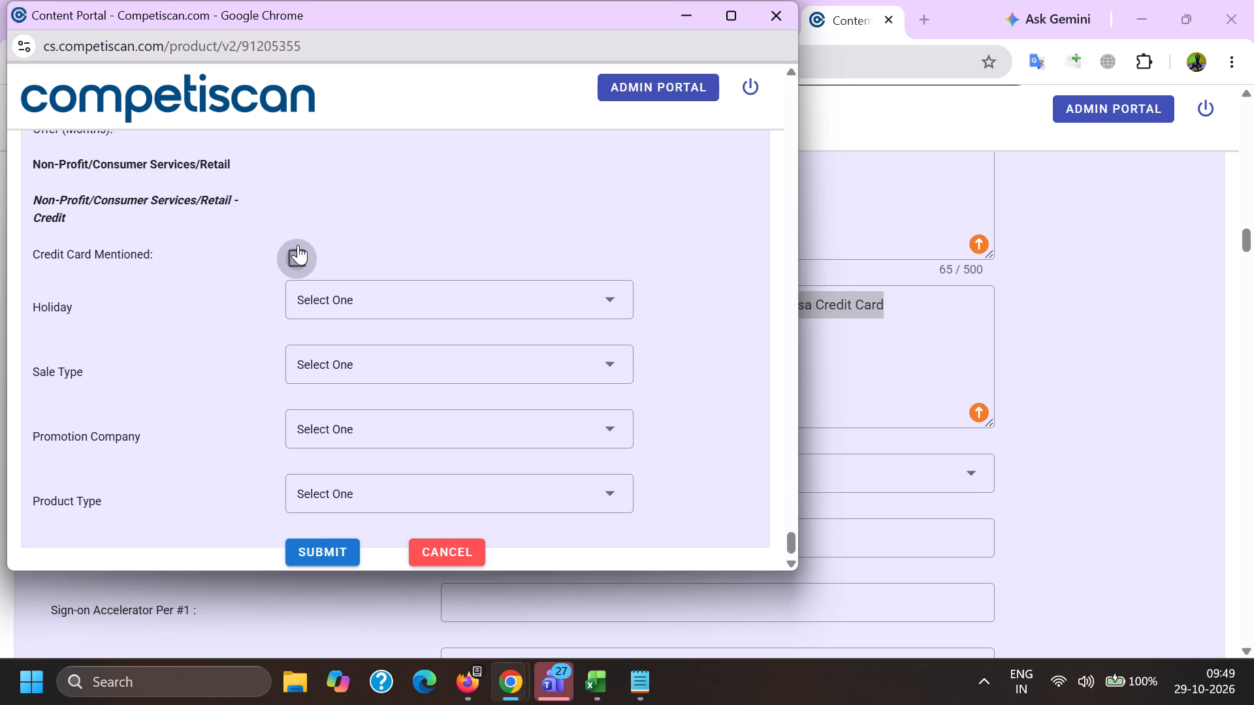
{"action": "left_click_drag", "start_coordinate": [298, 245], "coordinate": [298, 251]}
{"action": "left_click", "coordinate": [323, 554]}
Copy the search string "e.potterybarnkids.com" from the Strings sheet of the Other Retail Records spreadsheet.
{"action": "left_click", "coordinate": [597, 692]}
{"action": "left_click_drag", "start_coordinate": [362, 580], "coordinate": [546, 694]}
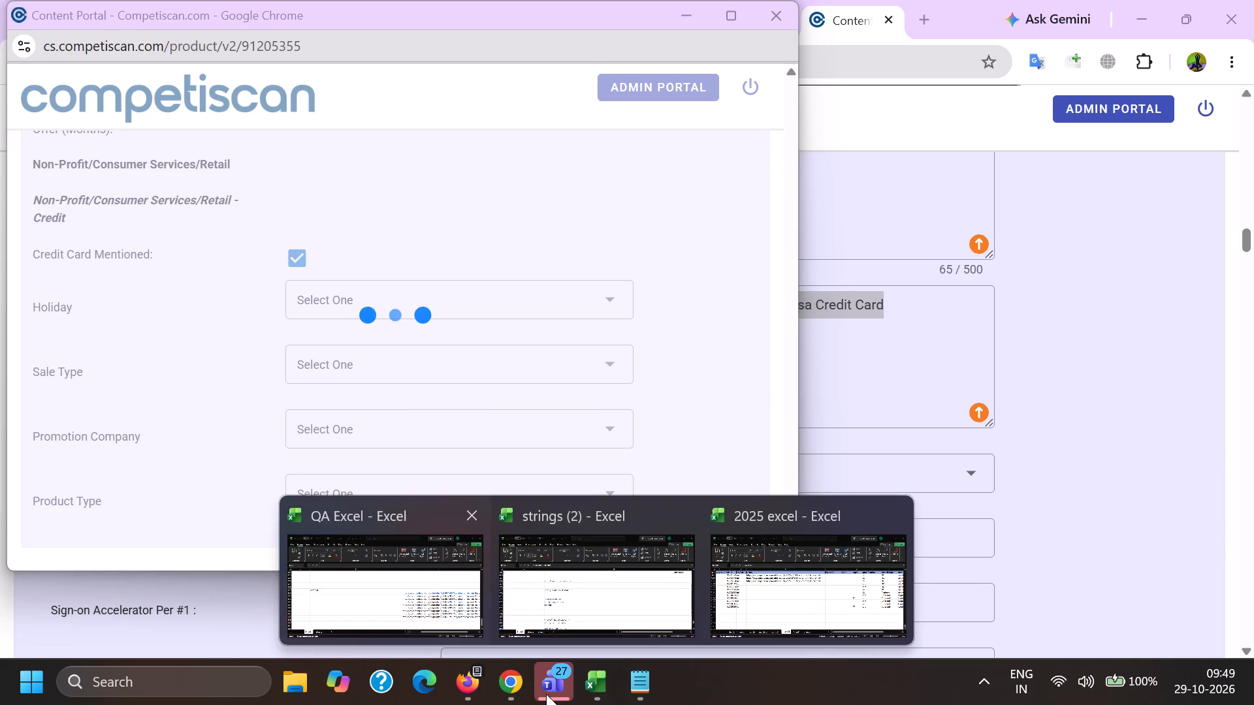
{"action": "left_click_drag", "start_coordinate": [546, 694], "coordinate": [368, 589]}
{"action": "left_click", "coordinate": [517, 691]}
{"action": "left_click", "coordinate": [279, 567]}
{"action": "left_click", "coordinate": [754, 7]}
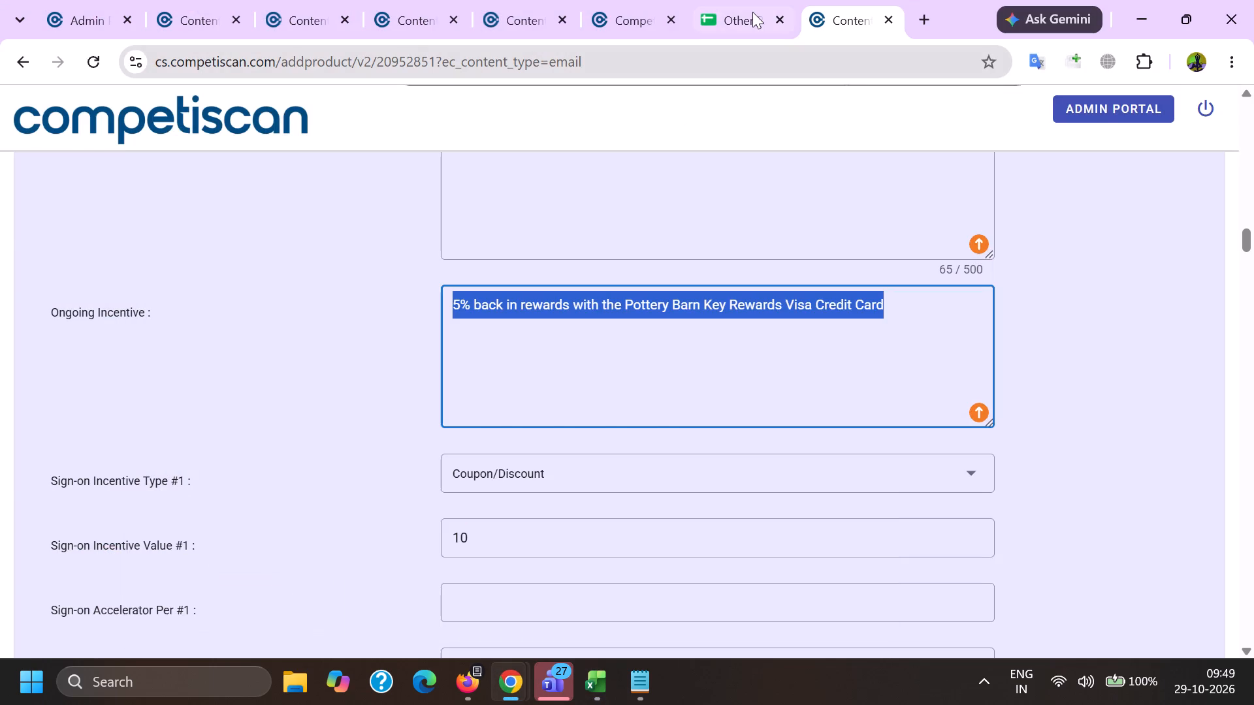
{"action": "left_click", "coordinate": [153, 416]}
{"action": "key", "text": "ctrl+c"}
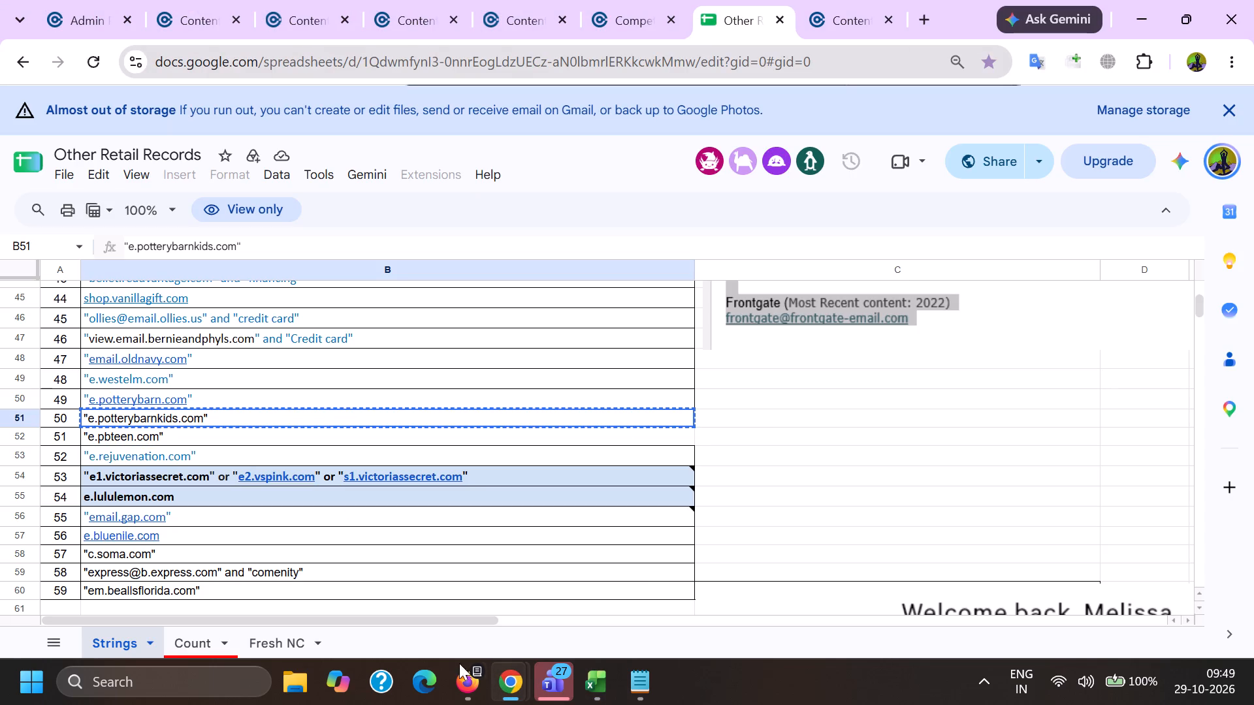
In Firefox, replace the E-Glacier search term with the copied string "e.potterybarnkids.com" in quotes and run the search.
{"action": "left_click", "coordinate": [468, 680]}
{"action": "left_click", "coordinate": [349, 606]}
{"action": "left_click_drag", "start_coordinate": [368, 627], "coordinate": [0, 603]}
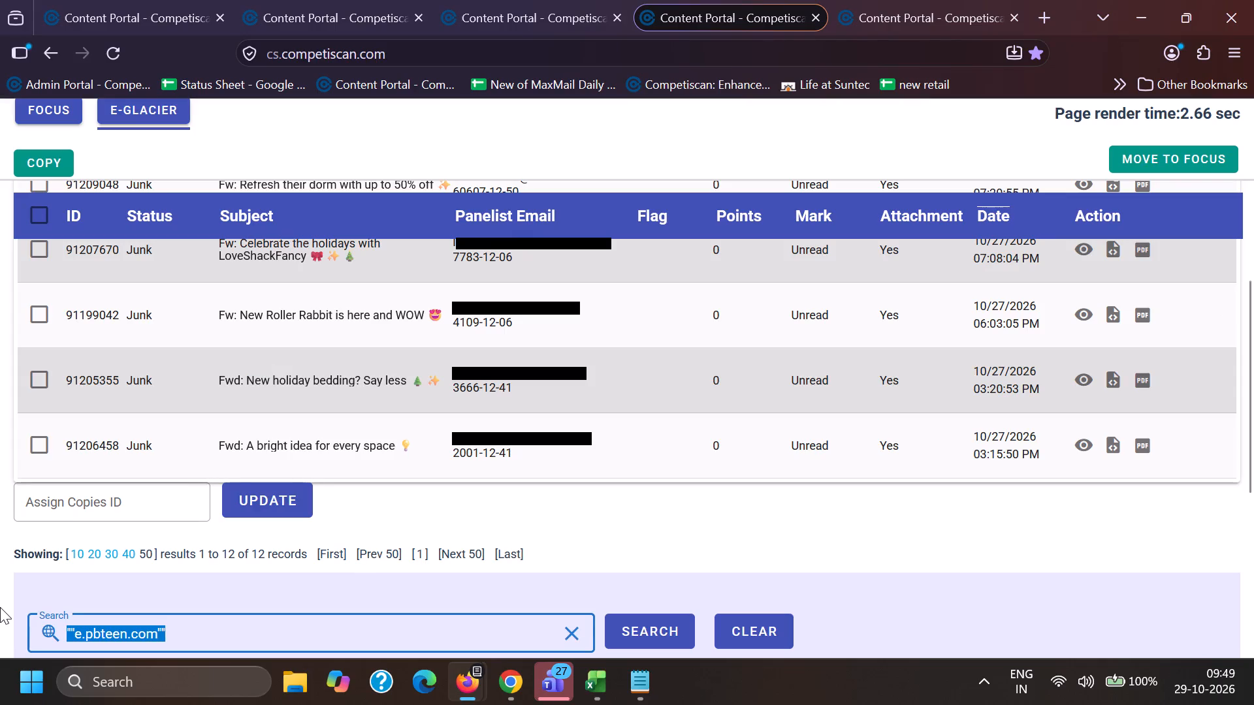
{"action": "key", "text": "BackSpace"}
{"action": "key", "text": "shift+quotedbl"}
{"action": "key", "text": "ctrl+v"}
{"action": "key", "text": "shift+quotedbl"}
{"action": "key", "text": "Return"}
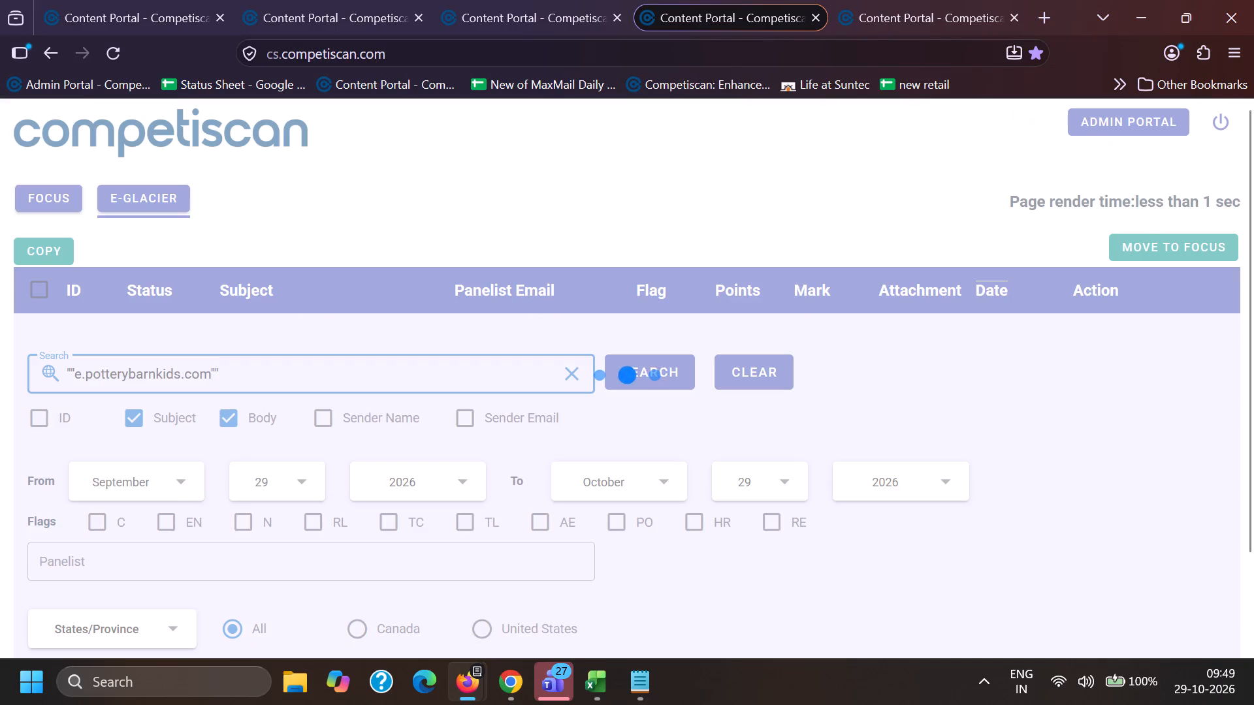
{"action": "left_click", "coordinate": [78, 0]}
{"action": "left_click", "coordinate": [54, 189]}
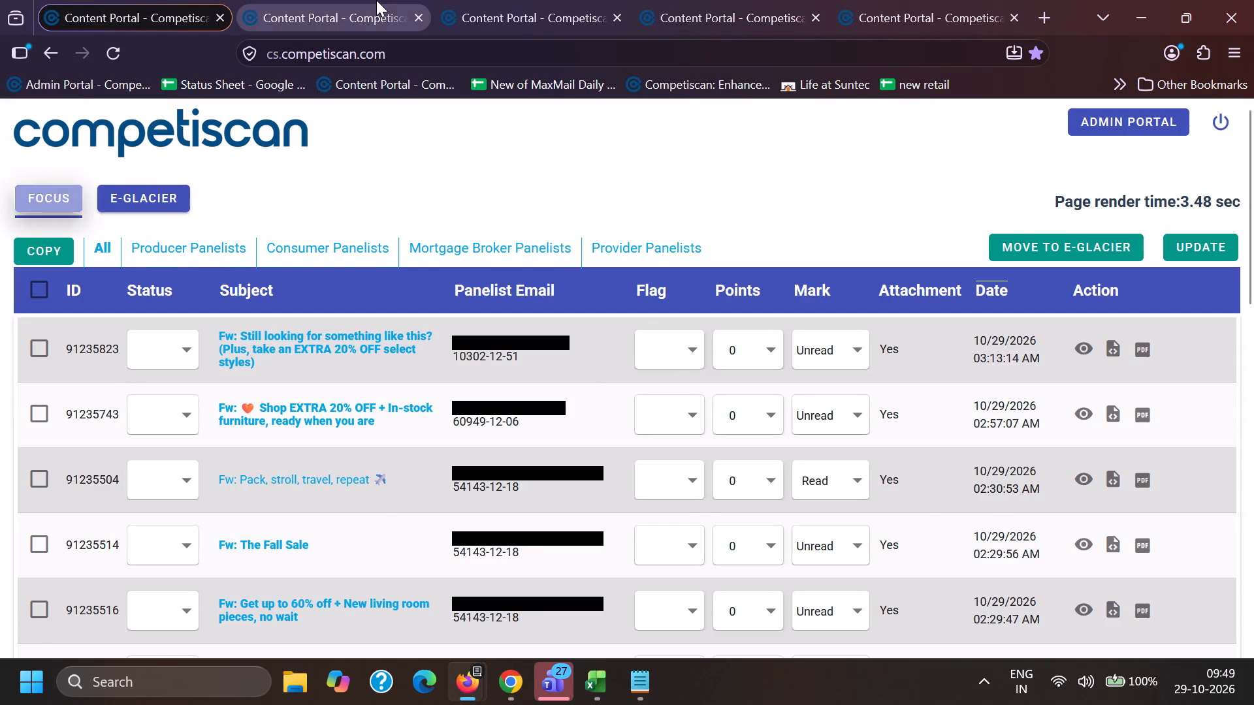
{"action": "left_click", "coordinate": [376, 0]}
{"action": "left_click", "coordinate": [111, 0]}
{"action": "left_click", "coordinate": [314, 0]}
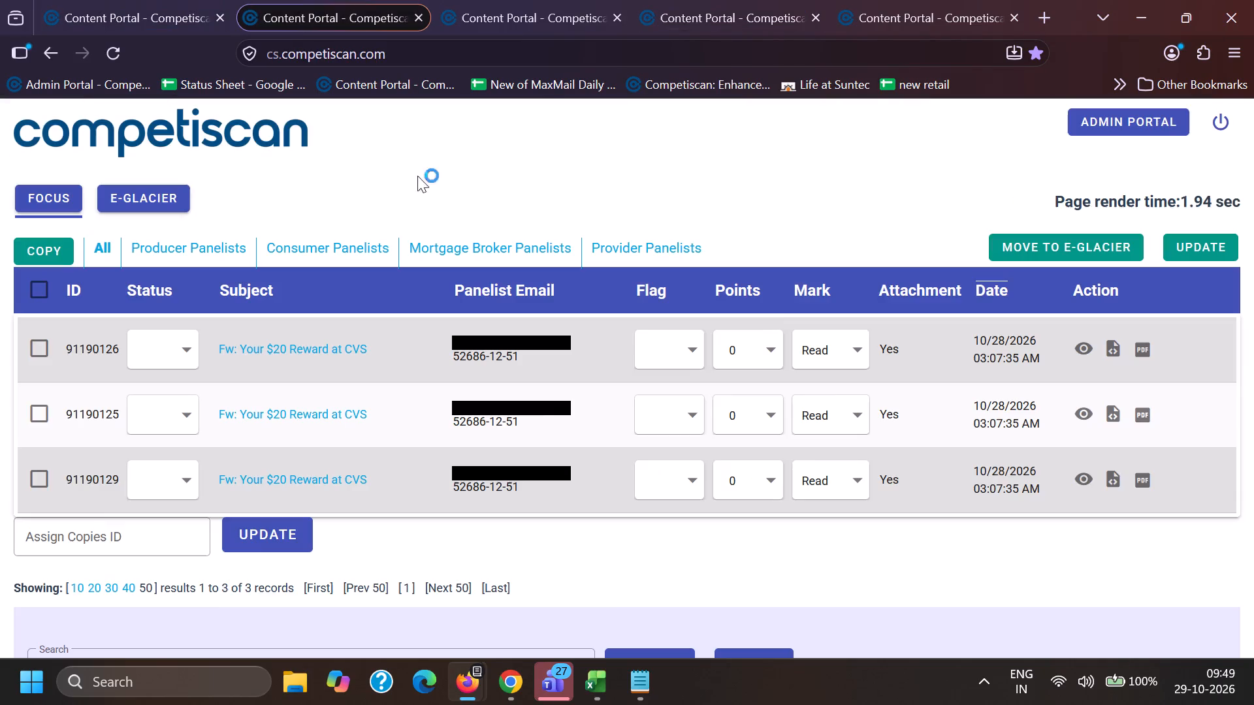
{"action": "scroll", "coordinate": [615, 606], "scroll_direction": "down", "scroll_amount": 2}
{"action": "left_click", "coordinate": [662, 462]}
{"action": "left_click", "coordinate": [186, 0]}
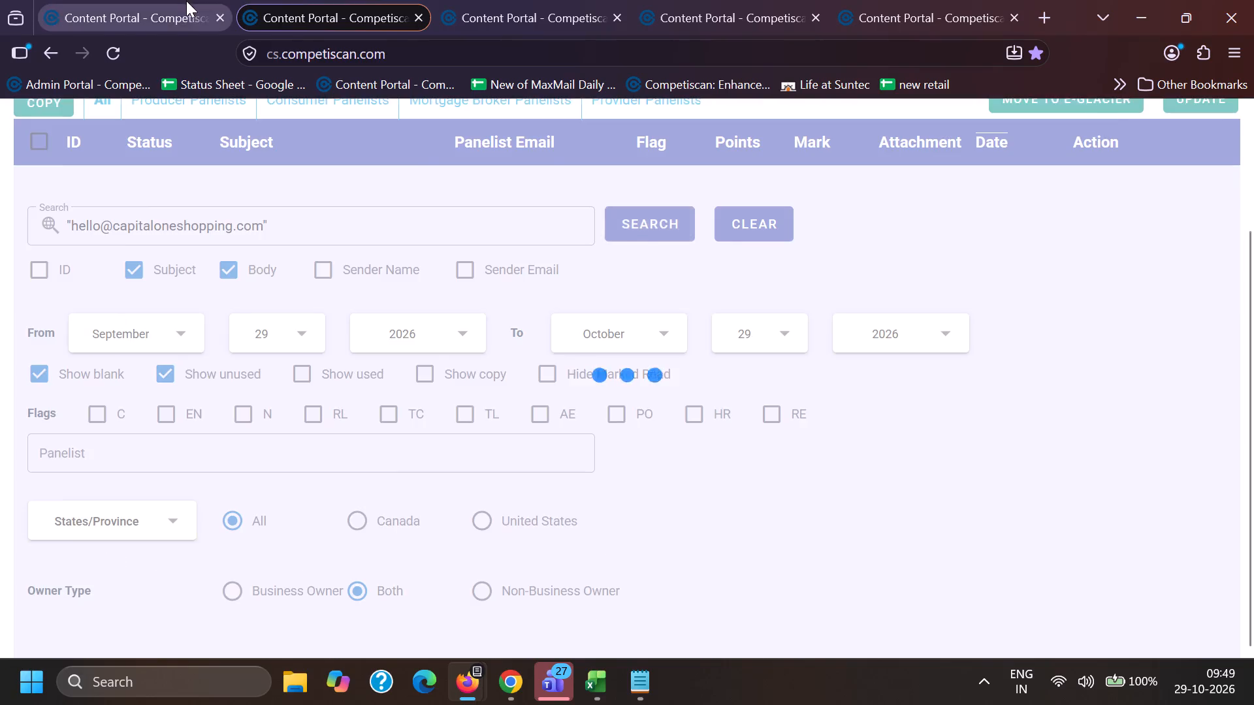
{"action": "left_click", "coordinate": [297, 0]}
Show 50 results per page in the "Capital one" Focus list.
{"action": "left_click", "coordinate": [136, 0]}
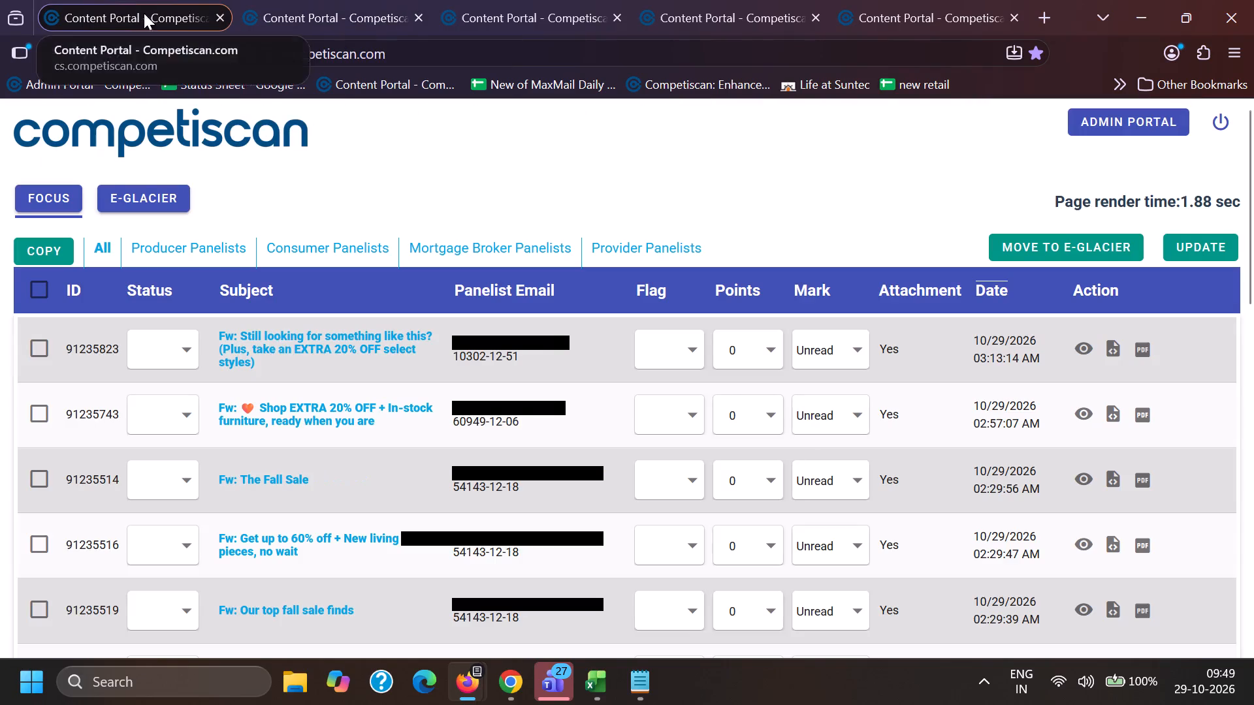
{"action": "scroll", "coordinate": [275, 330], "scroll_direction": "down", "scroll_amount": 2}
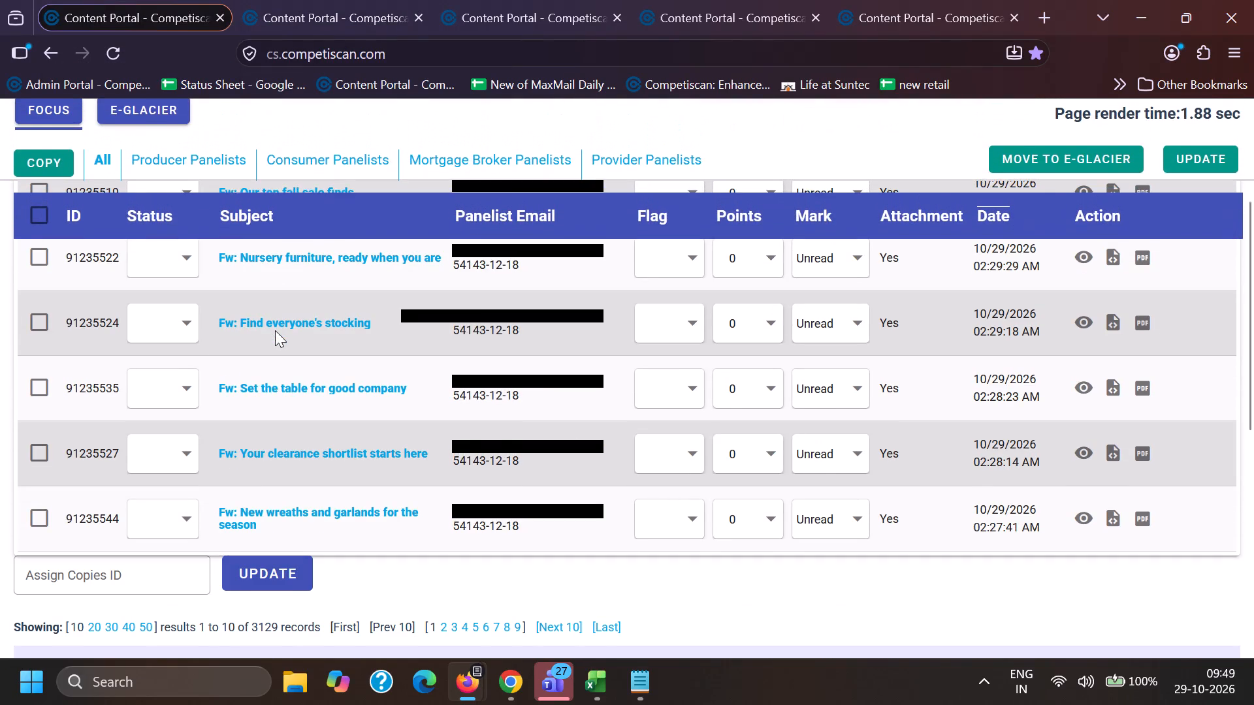
{"action": "scroll", "coordinate": [275, 330], "scroll_direction": "down", "scroll_amount": 1}
{"action": "left_click", "coordinate": [142, 520]}
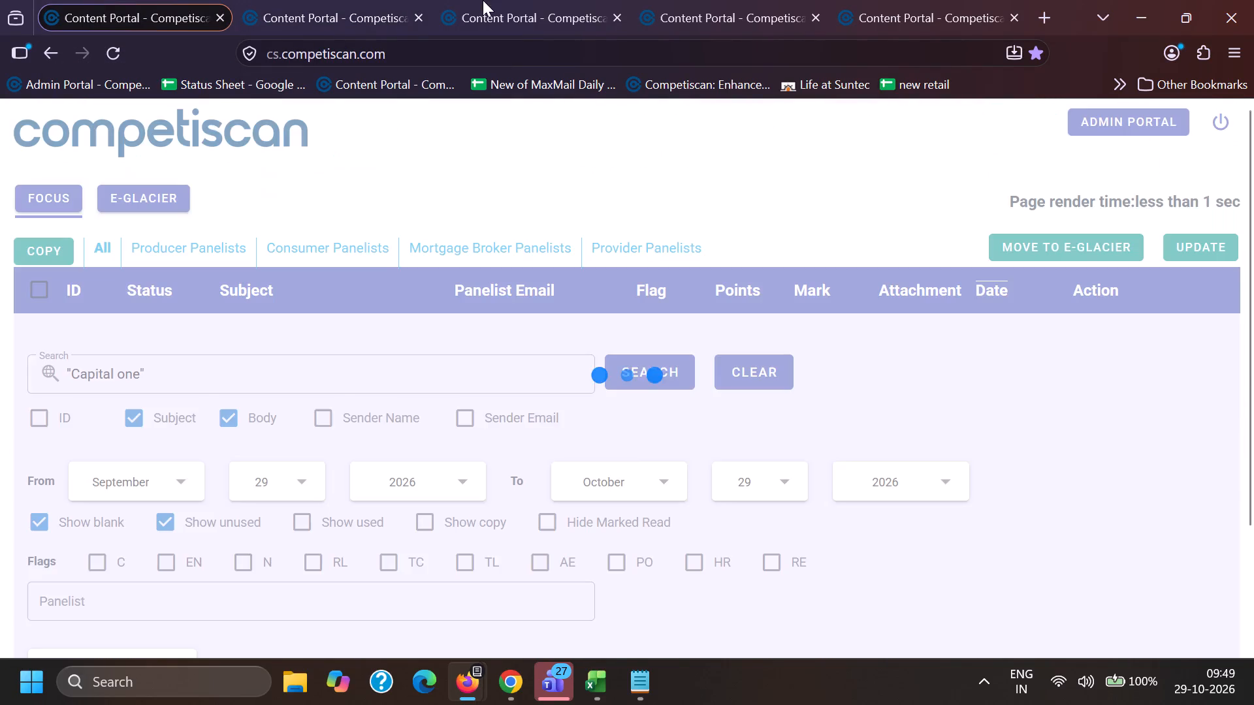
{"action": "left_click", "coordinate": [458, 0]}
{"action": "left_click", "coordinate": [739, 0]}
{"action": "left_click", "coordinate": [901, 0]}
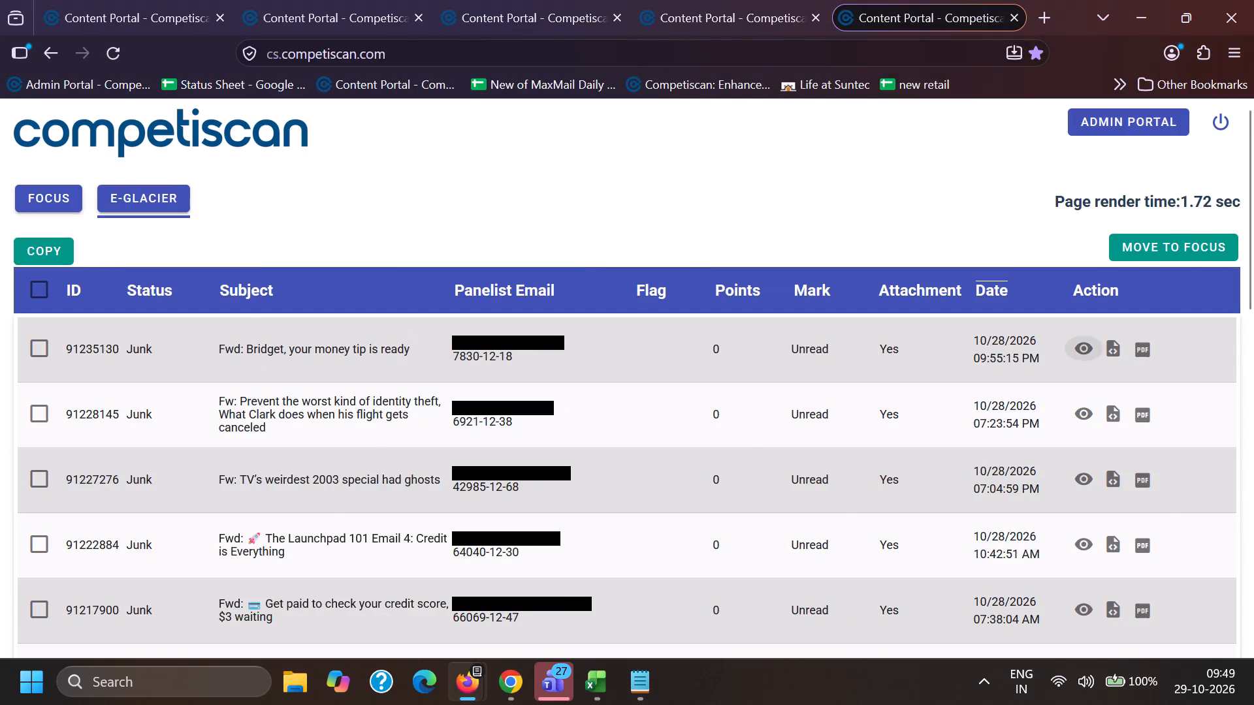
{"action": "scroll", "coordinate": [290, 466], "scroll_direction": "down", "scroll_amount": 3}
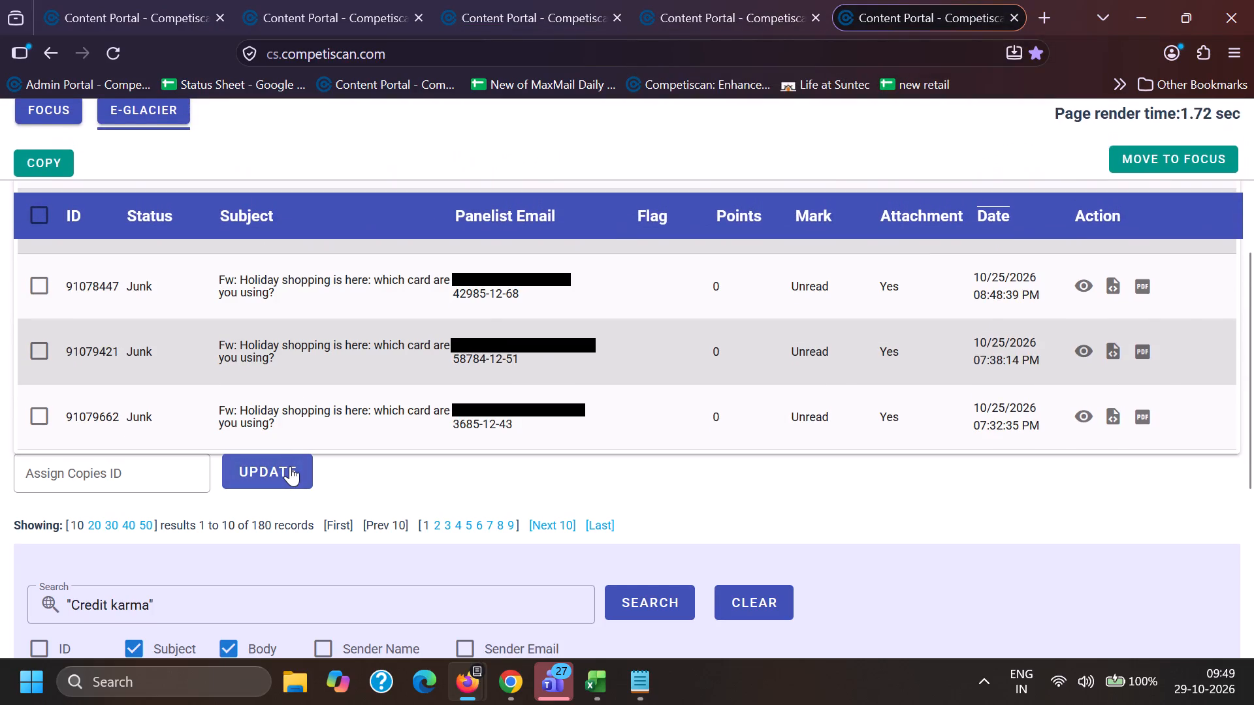
Review the subjects of the junk emails in the "e.potterybarnkids.com" E-Glacier results for records worth checking.
{"action": "left_click", "coordinate": [689, 0]}
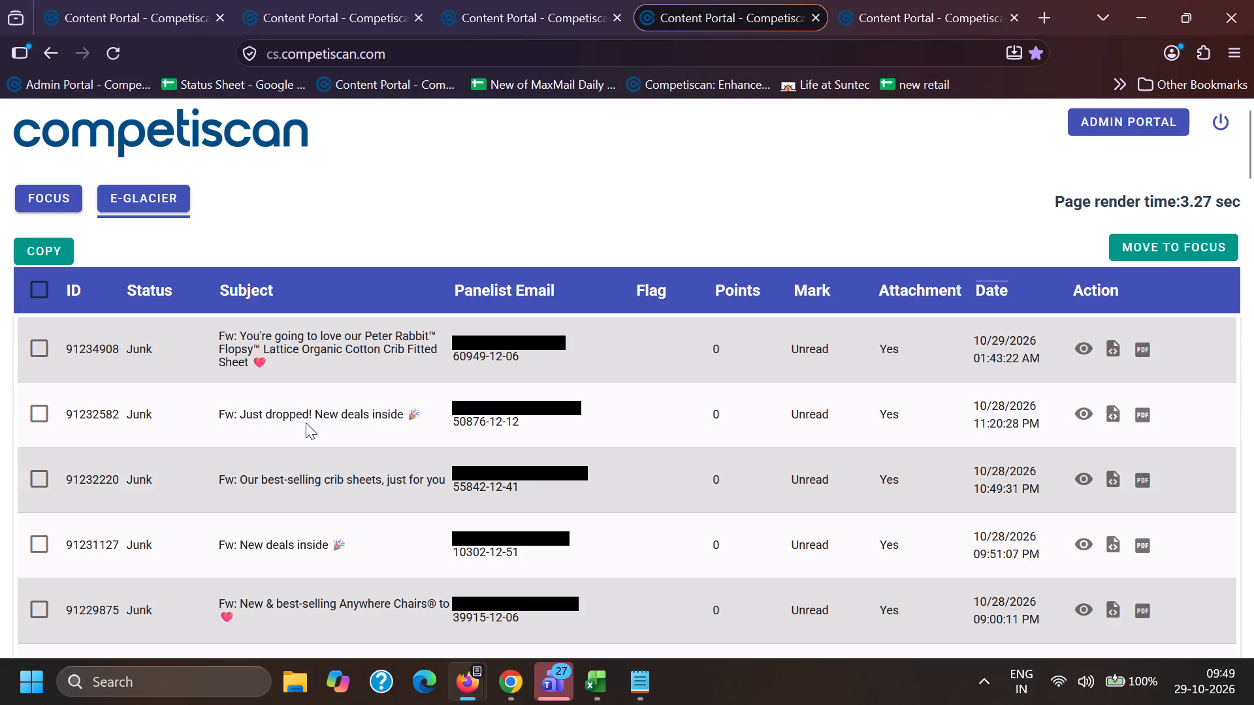
{"action": "scroll", "coordinate": [290, 421], "scroll_direction": "down", "scroll_amount": 3}
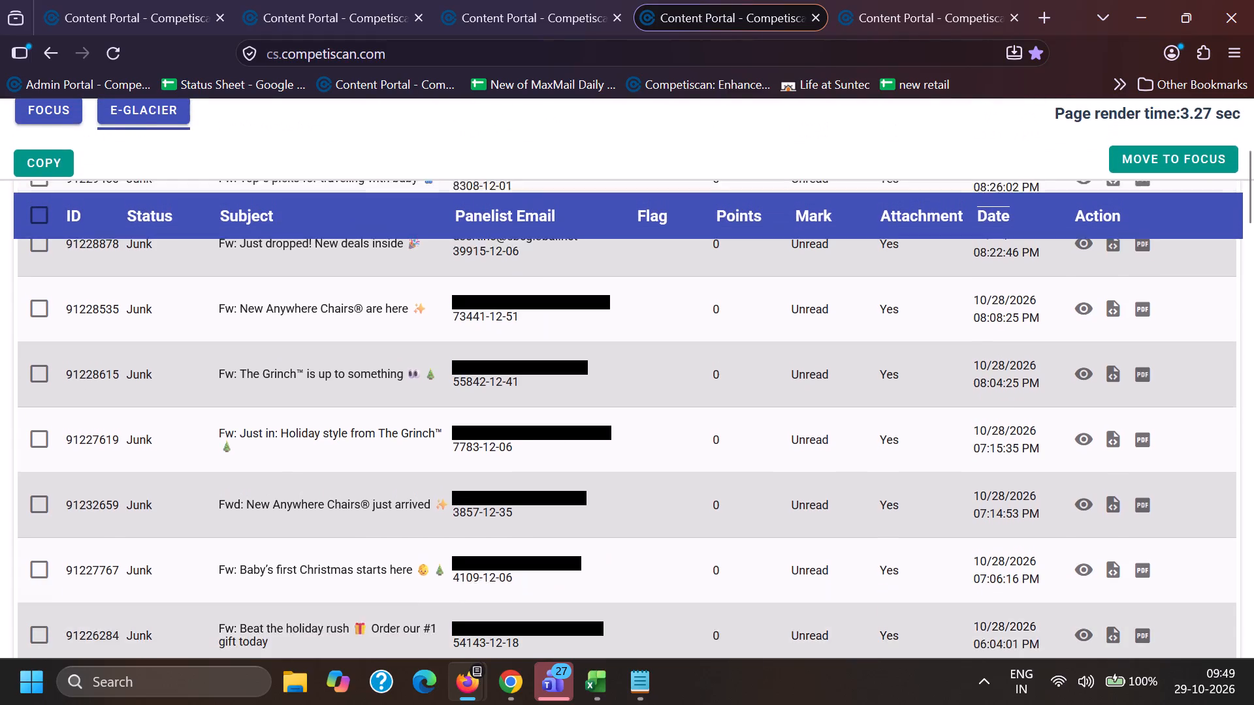
{"action": "scroll", "coordinate": [286, 452], "scroll_direction": "down", "scroll_amount": 5}
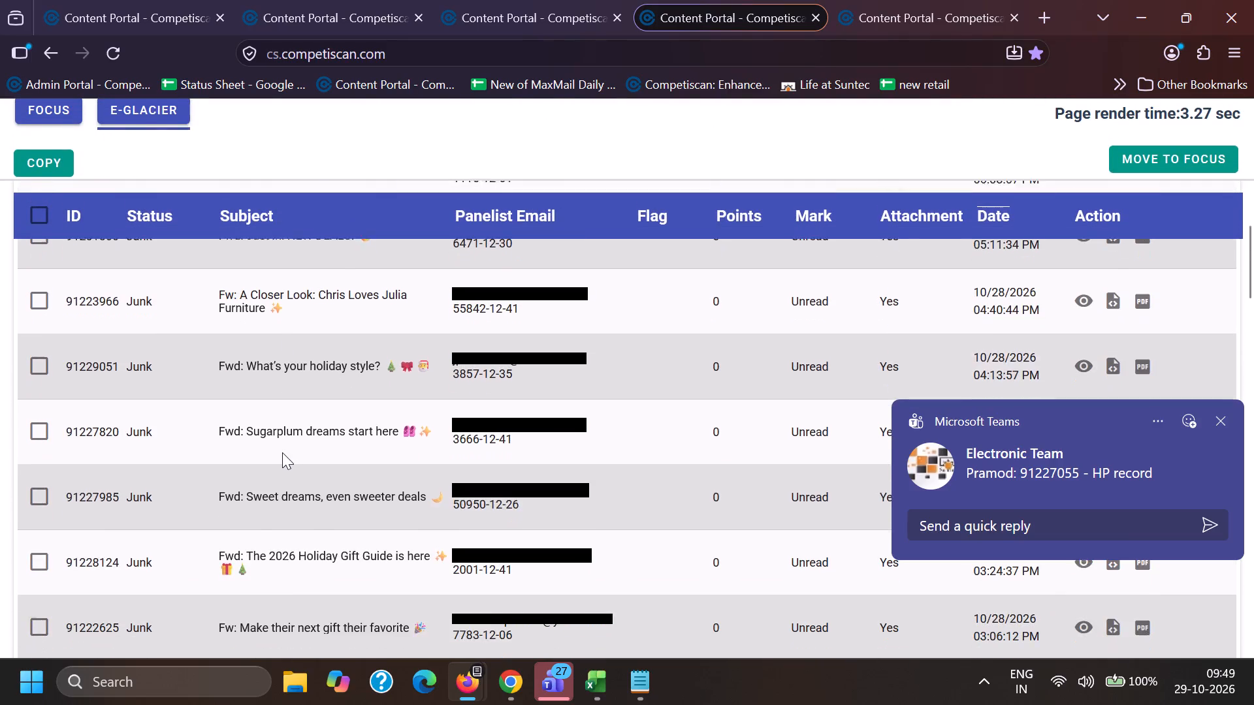
{"action": "scroll", "coordinate": [282, 452], "scroll_direction": "down", "scroll_amount": 2}
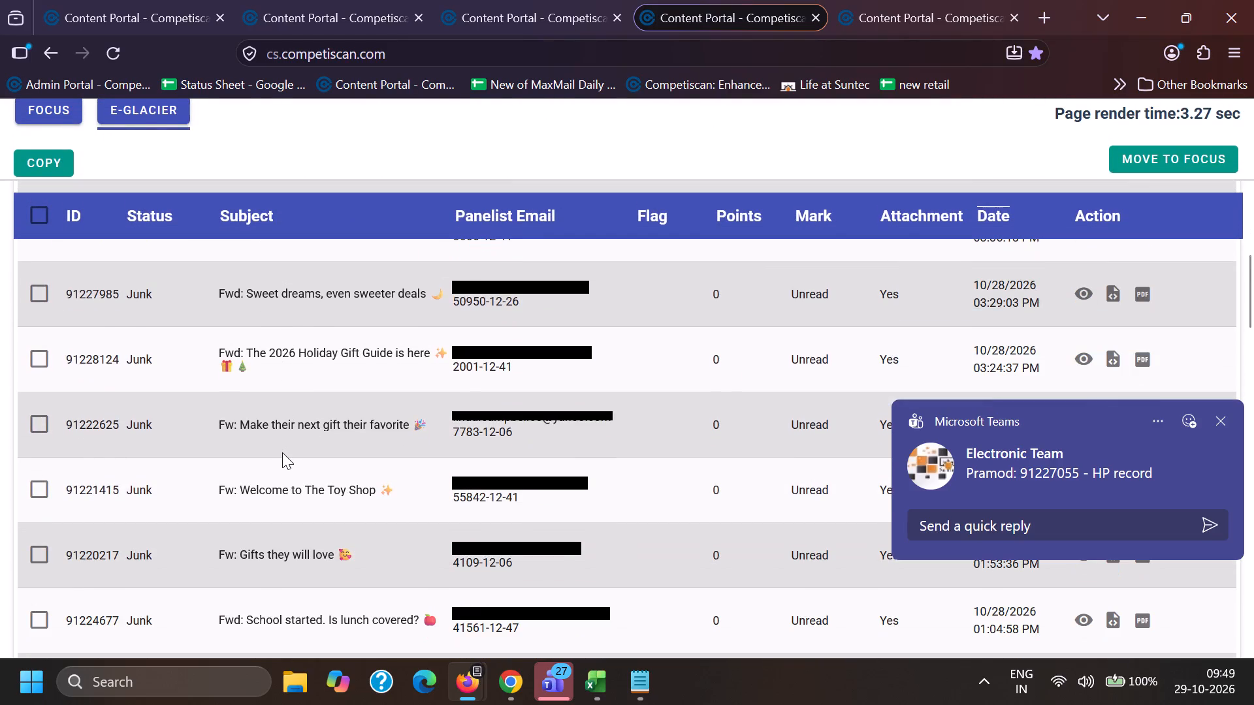
{"action": "scroll", "coordinate": [282, 452], "scroll_direction": "down", "scroll_amount": 4}
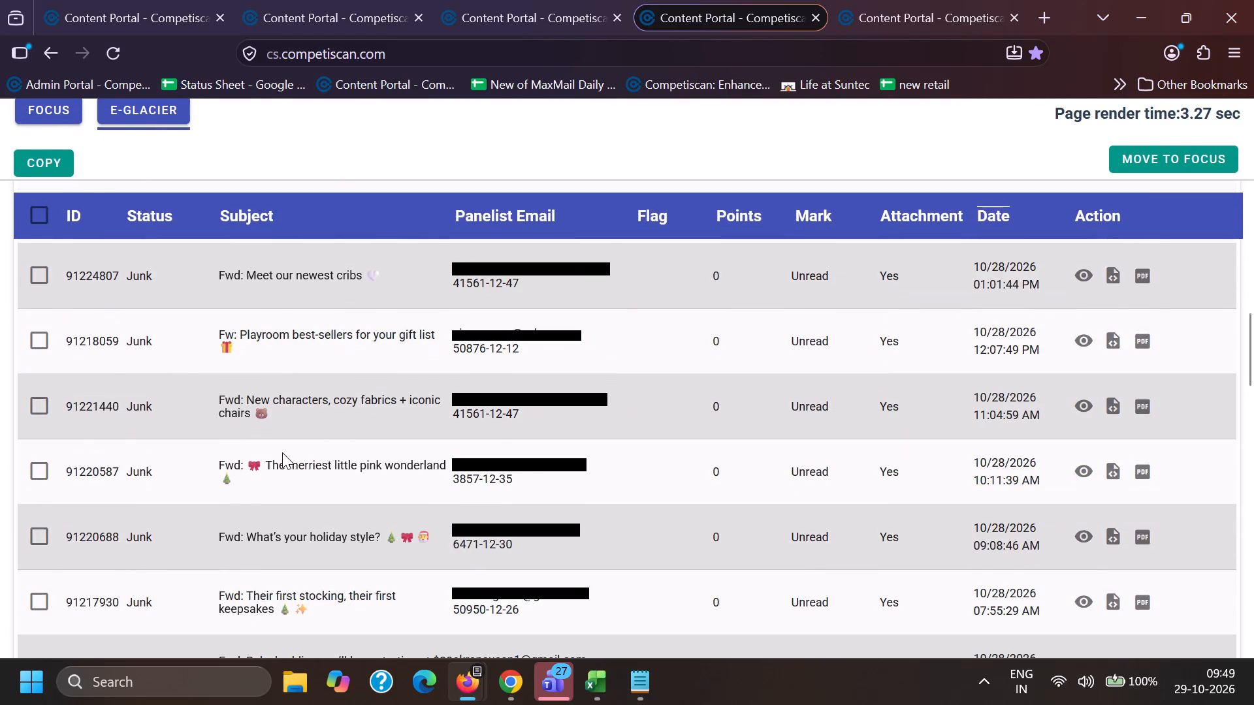
{"action": "scroll", "coordinate": [282, 452], "scroll_direction": "down", "scroll_amount": 2}
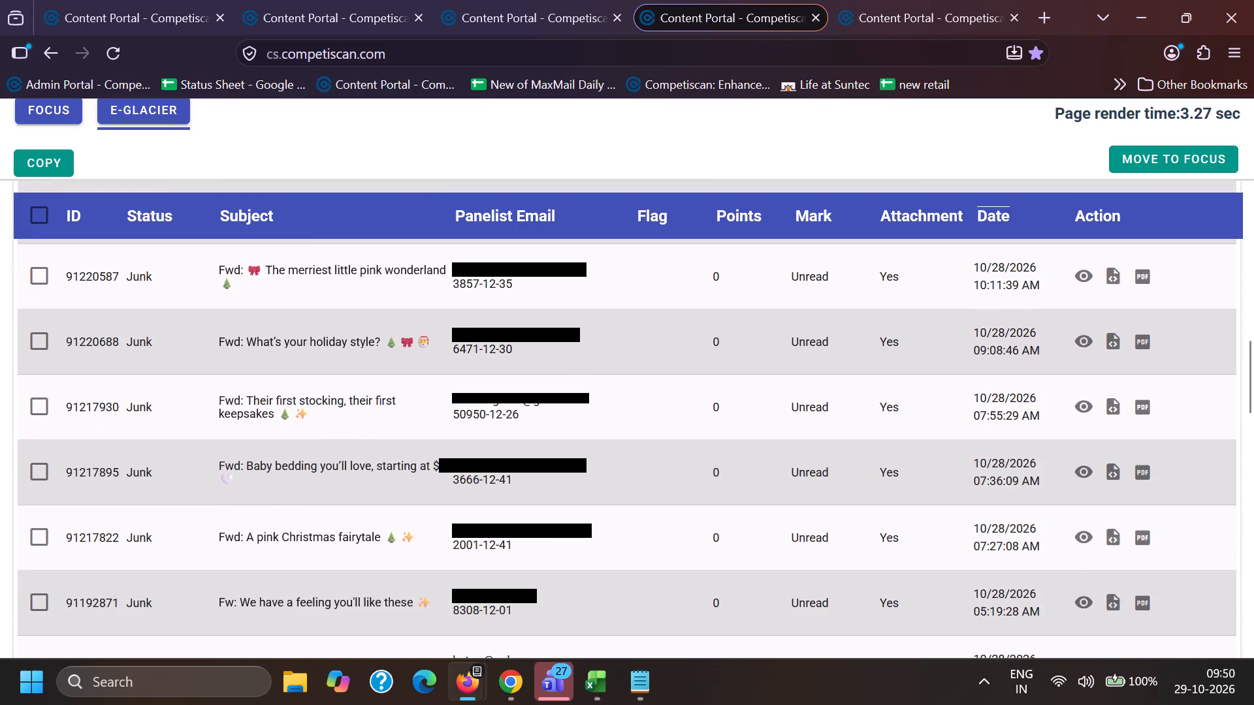
{"action": "scroll", "coordinate": [298, 467], "scroll_direction": "down", "scroll_amount": 3}
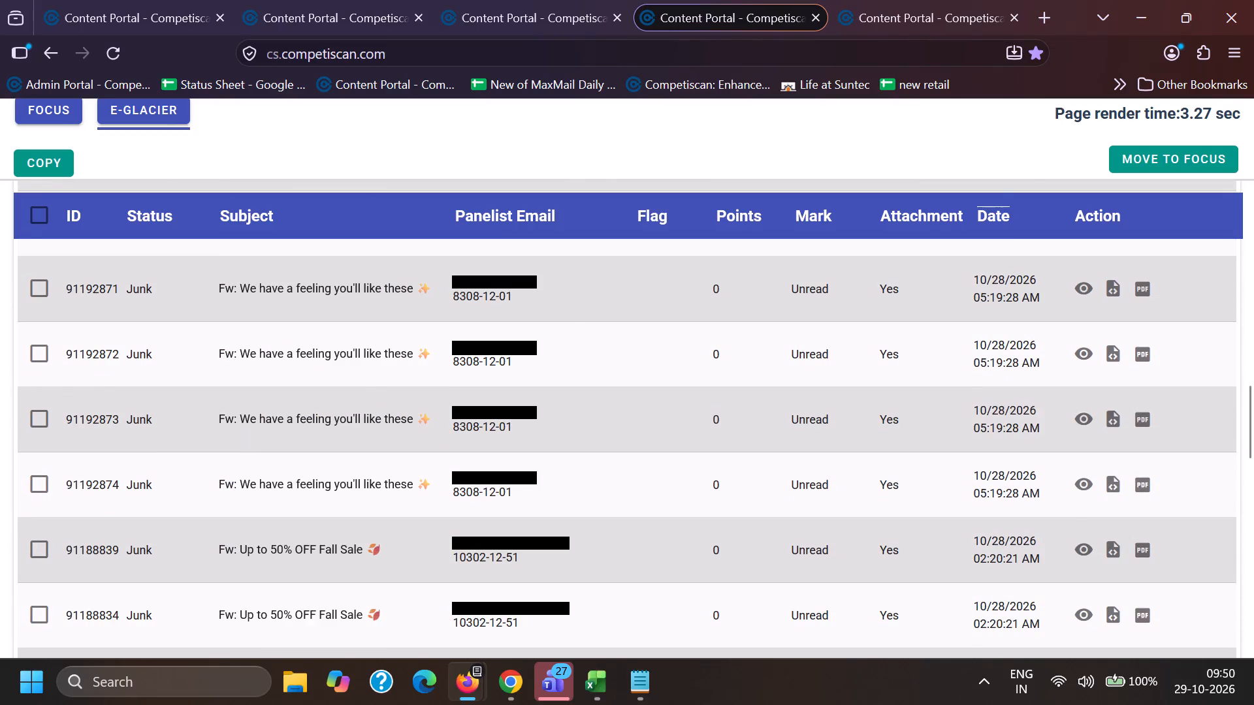
Copy the subject "We have a feeling you'll like these ✨" from record 91192873 and search Focus in Chrome for it in quotes.
{"action": "left_click_drag", "start_coordinate": [240, 416], "coordinate": [436, 418]}
{"action": "key", "text": "ctrl+c"}
{"action": "key", "text": "ctrl+c"}
{"action": "left_click", "coordinate": [517, 692]}
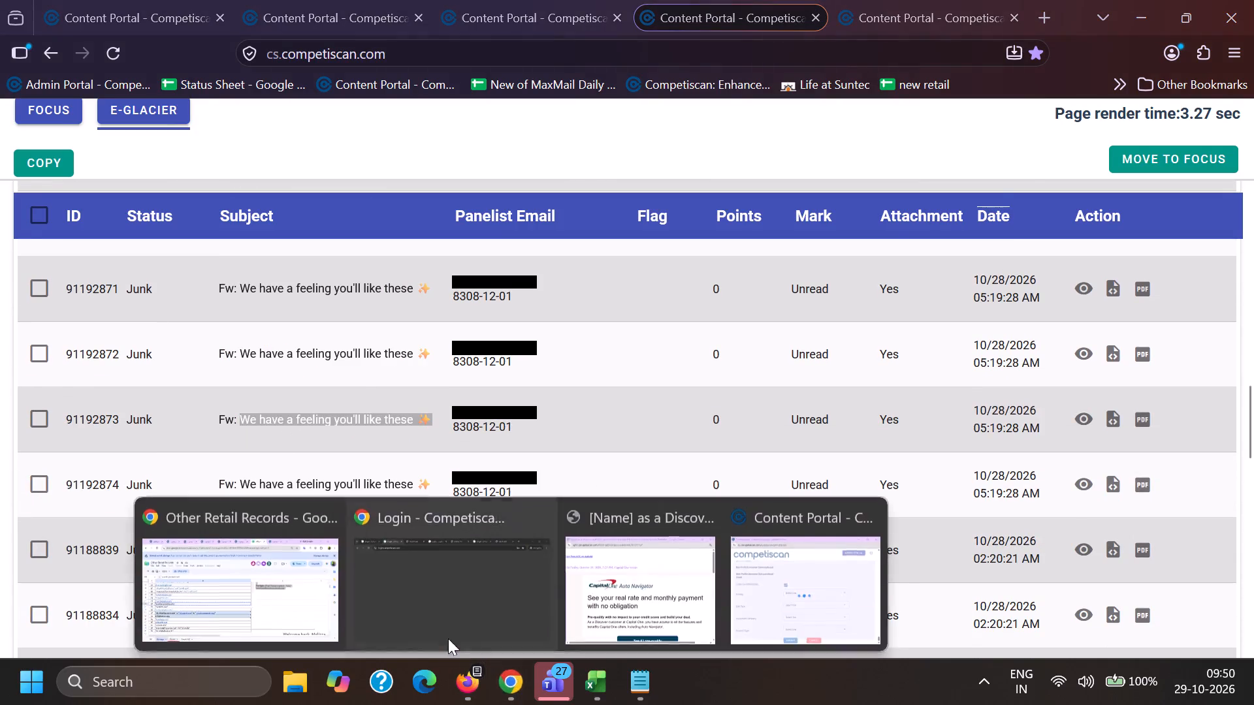
{"action": "left_click", "coordinate": [278, 606]}
{"action": "left_click", "coordinate": [355, 0]}
{"action": "left_click_drag", "start_coordinate": [460, 529], "coordinate": [0, 452]}
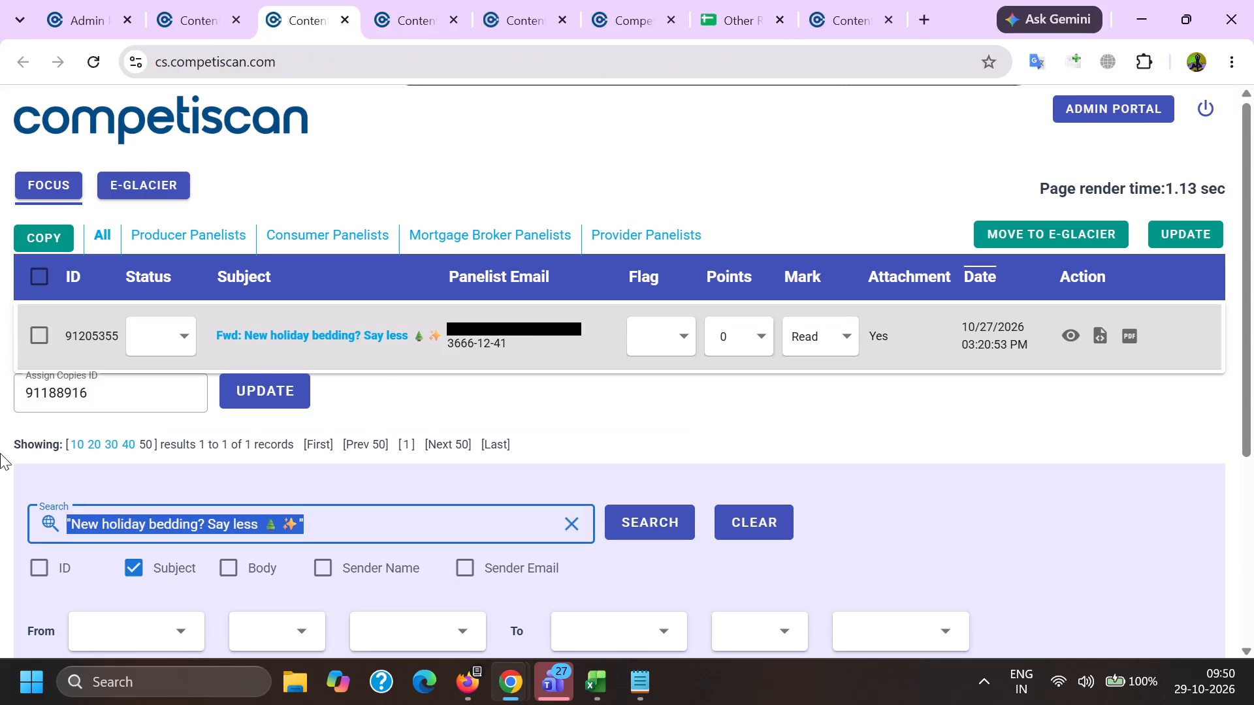
{"action": "key", "text": "BackSpace"}
{"action": "key", "text": "shift+quotedbl"}
{"action": "key", "text": "ctrl+v"}
{"action": "key", "text": "shift+quotedbl"}
{"action": "key", "text": "Return"}
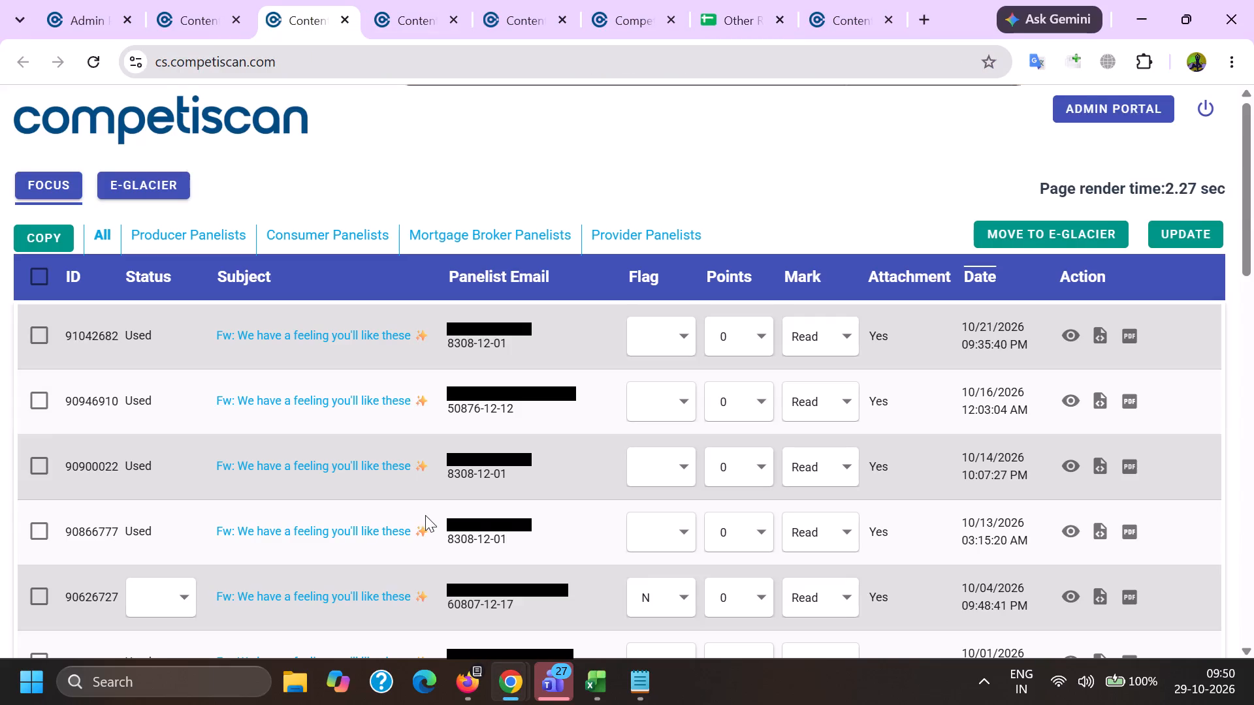
{"action": "scroll", "coordinate": [425, 515], "scroll_direction": "down", "scroll_amount": 2}
Return to Firefox and continue examining the email subjects in the Pottery Barn Kids E-Glacier results.
{"action": "key", "text": "alt+Tab"}
{"action": "scroll", "coordinate": [326, 460], "scroll_direction": "down", "scroll_amount": 4}
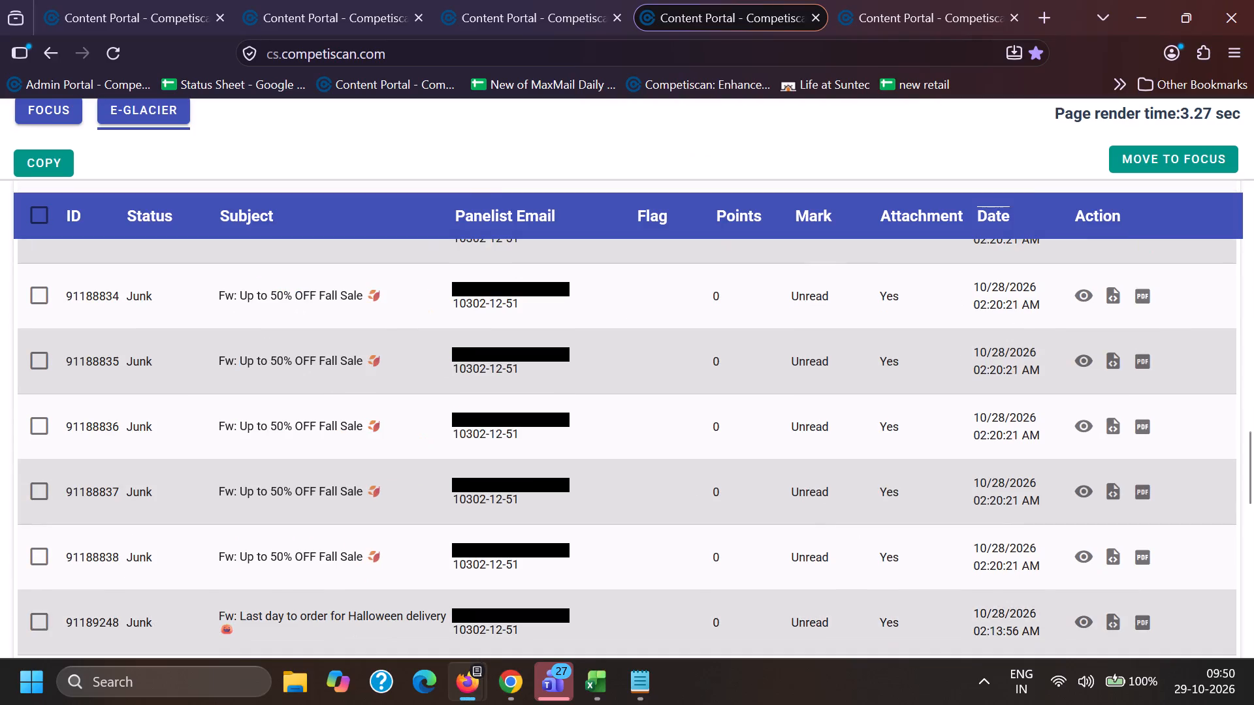
{"action": "scroll", "coordinate": [327, 465], "scroll_direction": "down", "scroll_amount": 5}
{"action": "scroll", "coordinate": [347, 465], "scroll_direction": "up", "scroll_amount": 20}
{"action": "scroll", "coordinate": [347, 465], "scroll_direction": "up", "scroll_amount": 8}
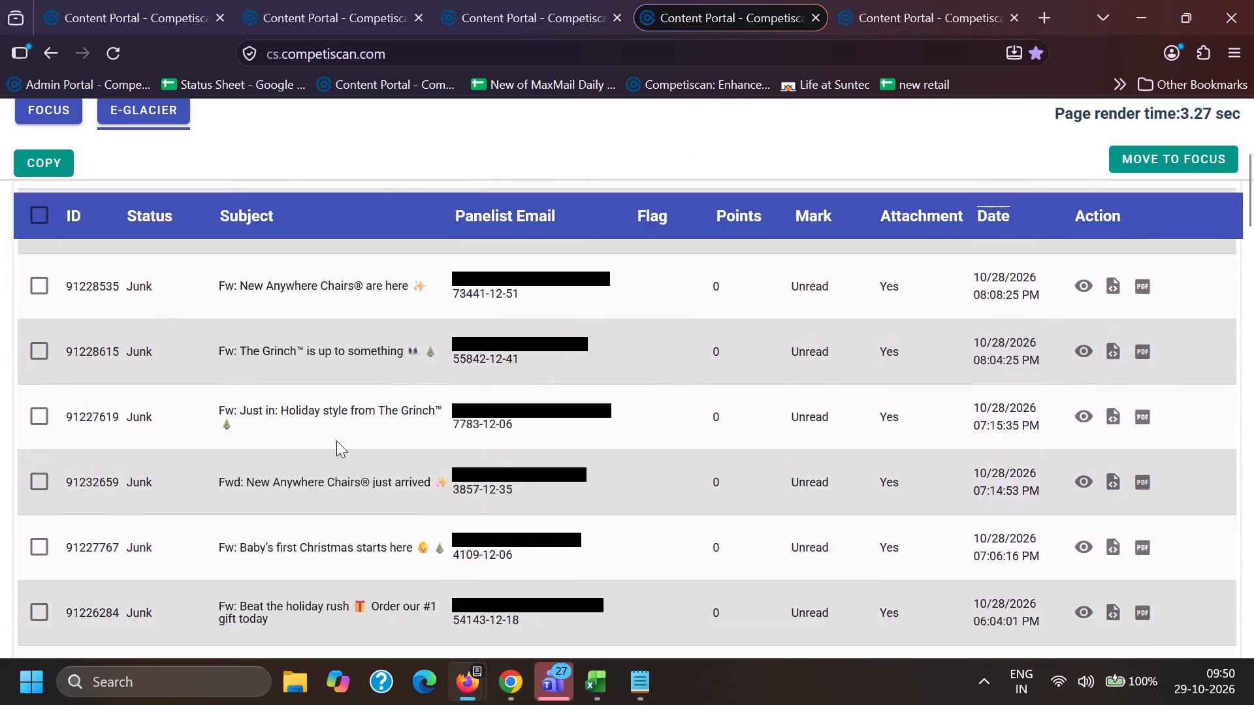
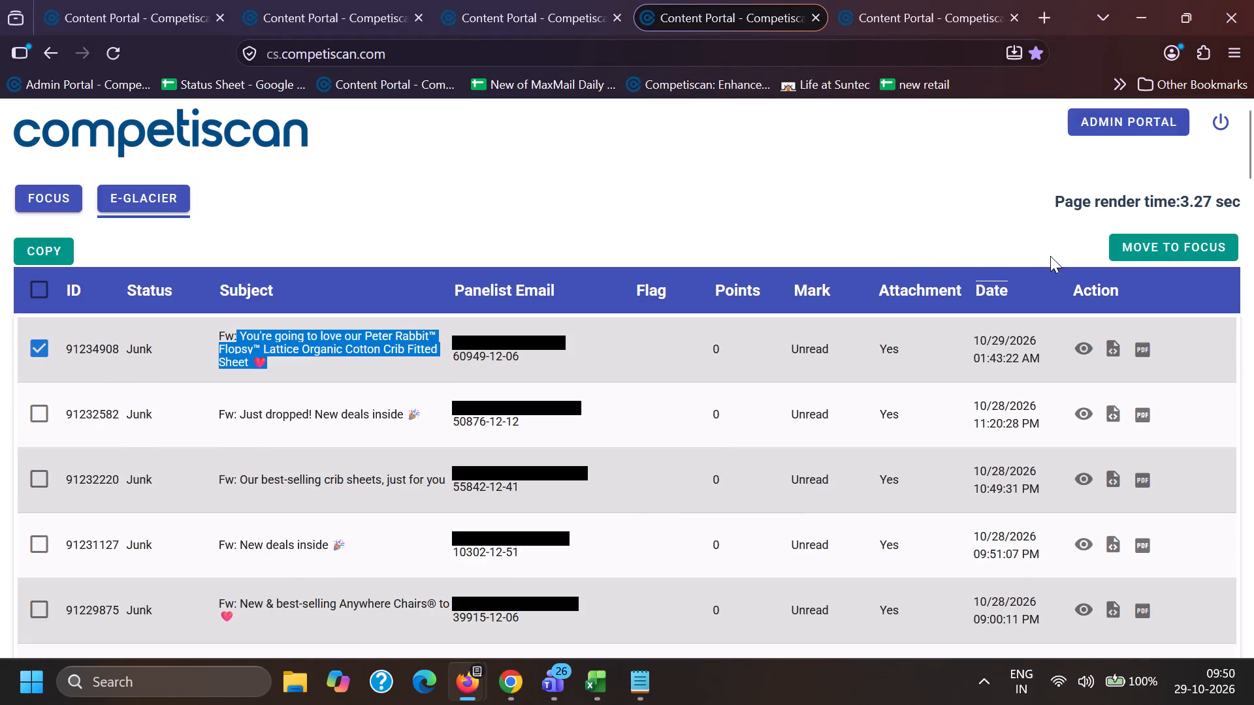
Move the checked Pottery Barn Kids email 91234908 from E-Glacier to Focus.
{"action": "left_click", "coordinate": [1151, 246]}
In the Chrome content portal, search Focus for the copied subject "You're going to love our Peter Rabbit™ Flopsy™ Lattice Organic Cotton Crib Fitted Sheet" in quotes.
{"action": "left_click_drag", "start_coordinate": [536, 674], "coordinate": [524, 681]}
{"action": "left_click", "coordinate": [522, 683]}
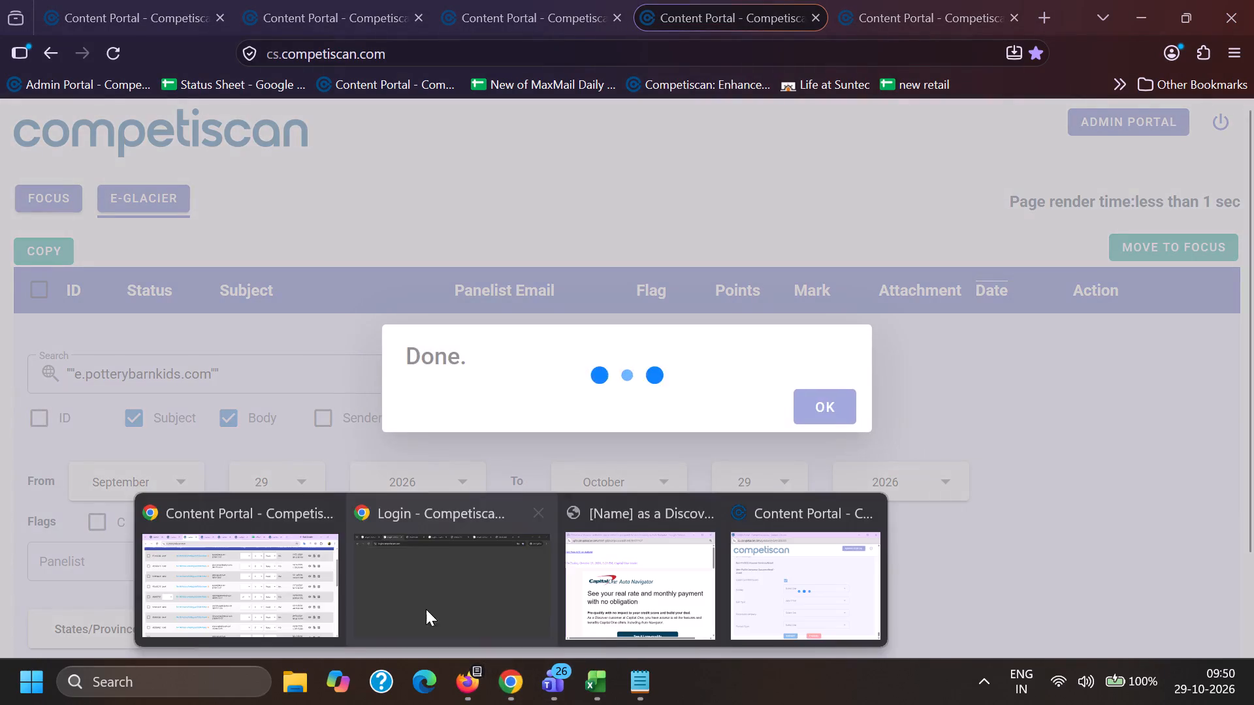
{"action": "left_click", "coordinate": [272, 588]}
{"action": "scroll", "coordinate": [336, 443], "scroll_direction": "up", "scroll_amount": 1}
{"action": "scroll", "coordinate": [332, 450], "scroll_direction": "down", "scroll_amount": 15}
{"action": "scroll", "coordinate": [354, 507], "scroll_direction": "up", "scroll_amount": 1}
{"action": "left_click_drag", "start_coordinate": [409, 323], "coordinate": [1, 355]}
{"action": "key", "text": "BackSpace"}
{"action": "key", "text": "shift+quotedbl"}
{"action": "key", "text": "ctrl+v"}
{"action": "key", "text": "shift+quotedbl"}
{"action": "key", "text": "Return"}
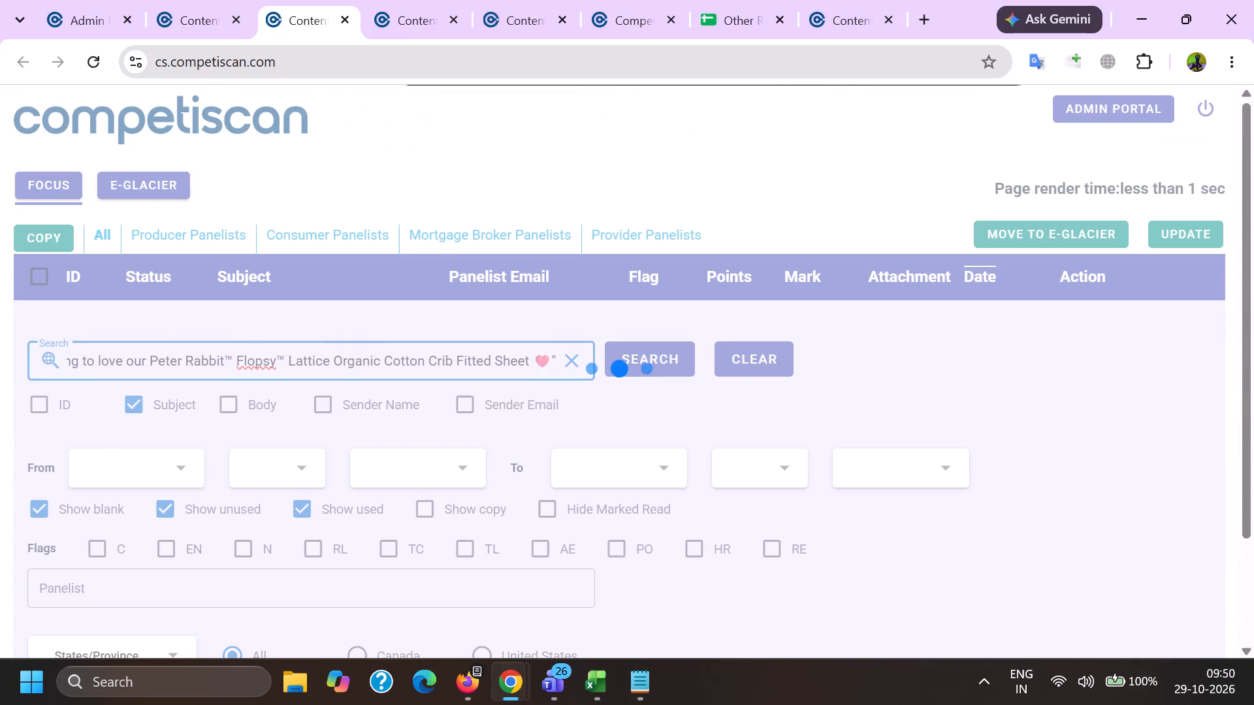
Open the found email in the editor and copy its ID 91234908 into the TEMP ID cell of row 7110 in Excel.
{"action": "left_click", "coordinate": [245, 331], "text": "ctrl"}
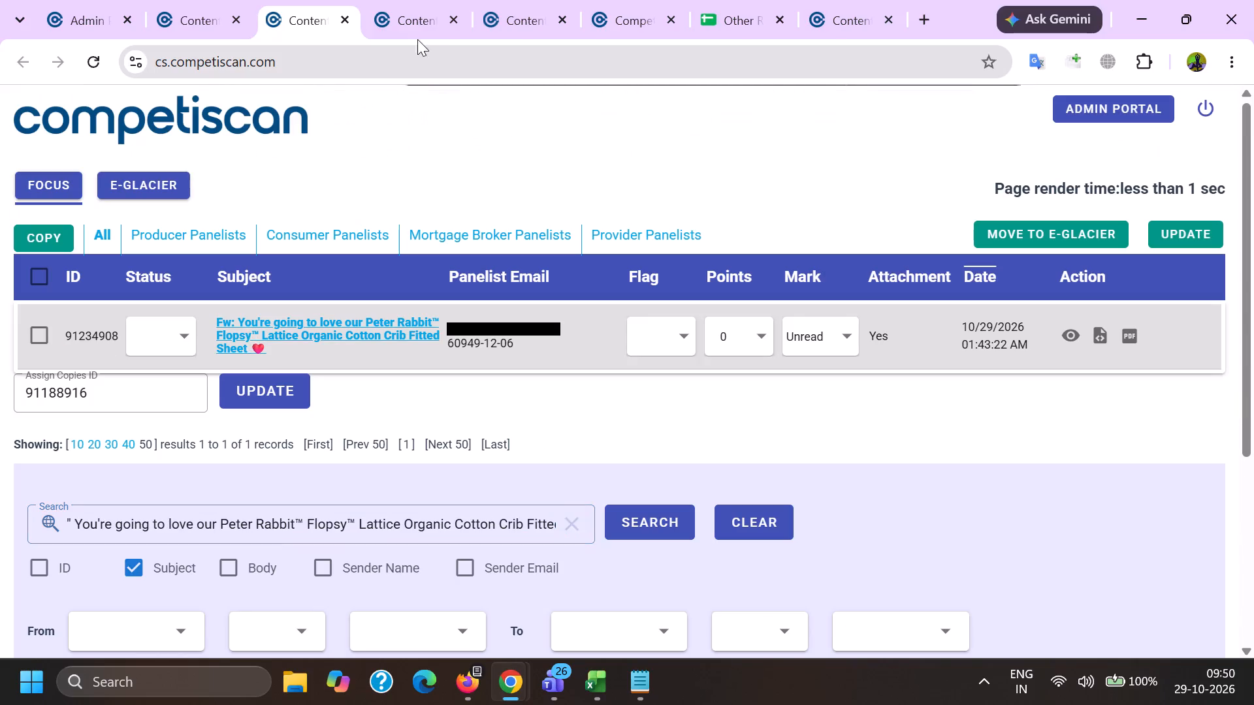
{"action": "left_click", "coordinate": [381, 0]}
{"action": "double_click", "coordinate": [397, 53]}
{"action": "key", "text": "ctrl+c"}
{"action": "left_click", "coordinate": [607, 693]}
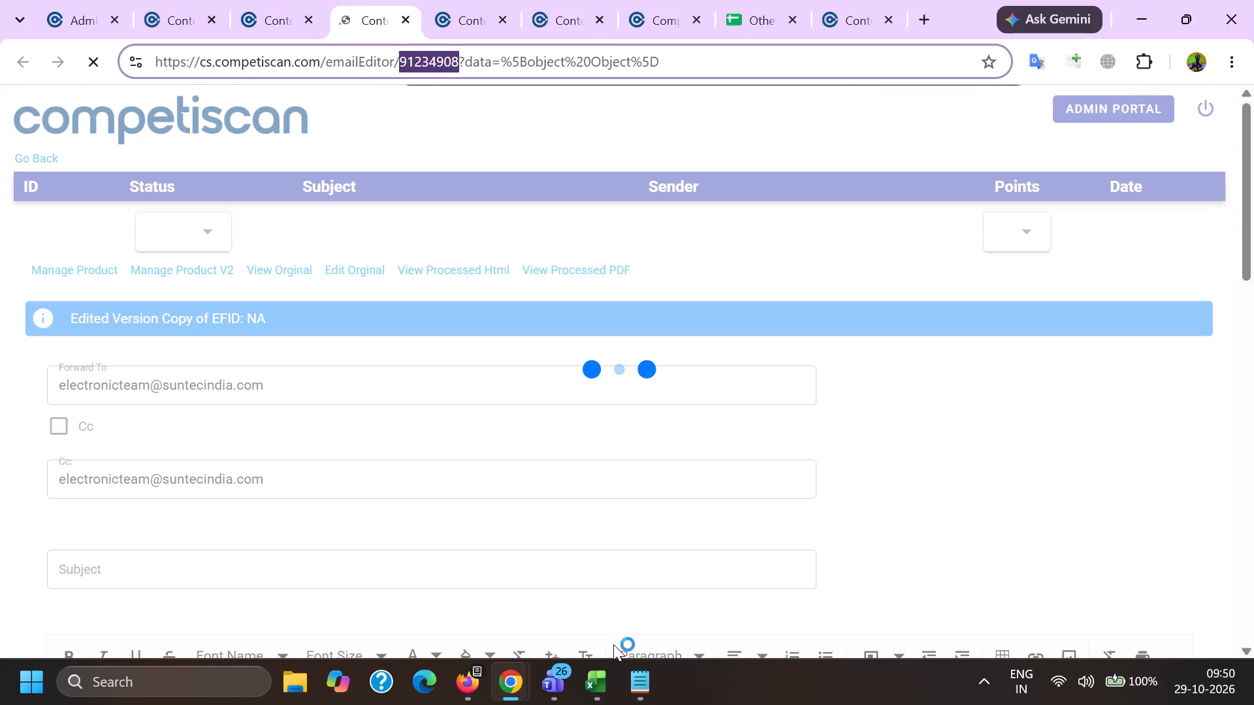
{"action": "left_click", "coordinate": [788, 599]}
{"action": "left_click", "coordinate": [121, 480]}
{"action": "key", "text": "ctrl+v"}
Enter cc in the CC/ML column of row 7110.
{"action": "left_click", "coordinate": [195, 478]}
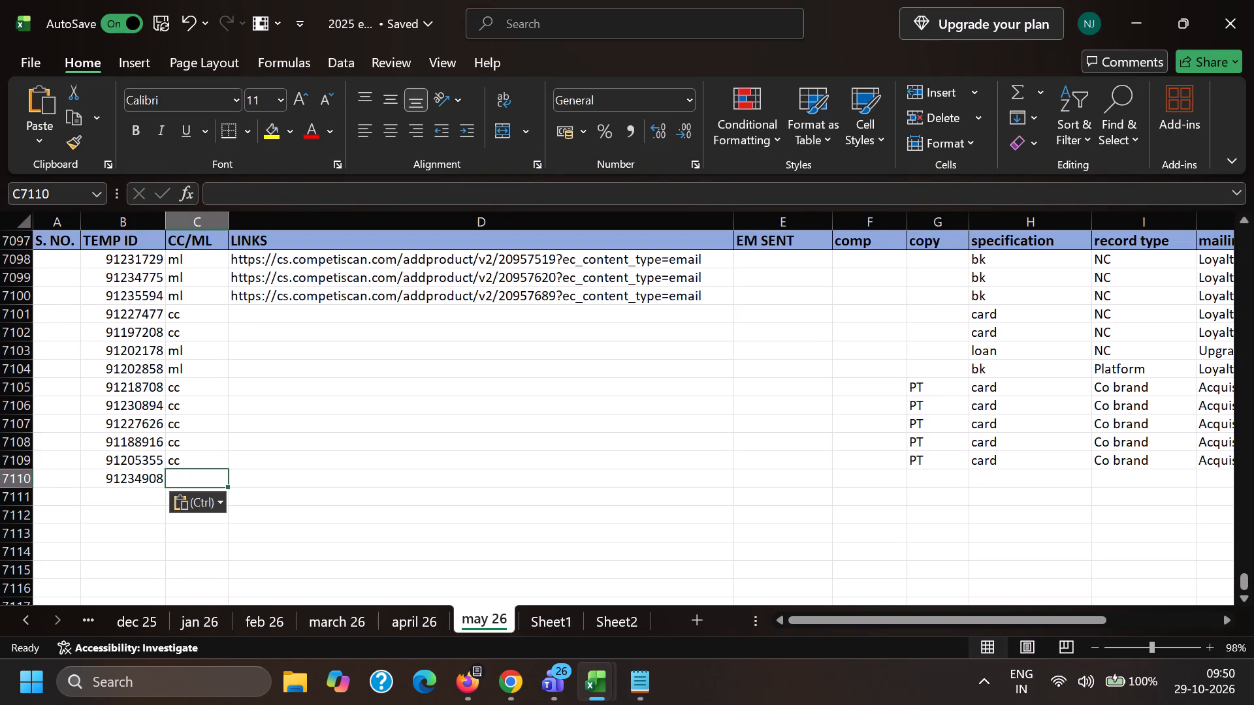
{"action": "key", "text": "c"}
{"action": "key", "text": "c"}
Copy the PT, card, Co brand and Acquisition values from row 7109 into the same columns of row 7110.
{"action": "key", "text": "Right"}
{"action": "key", "text": "Right"}
{"action": "key", "text": "Right"}
{"action": "key", "text": "Right"}
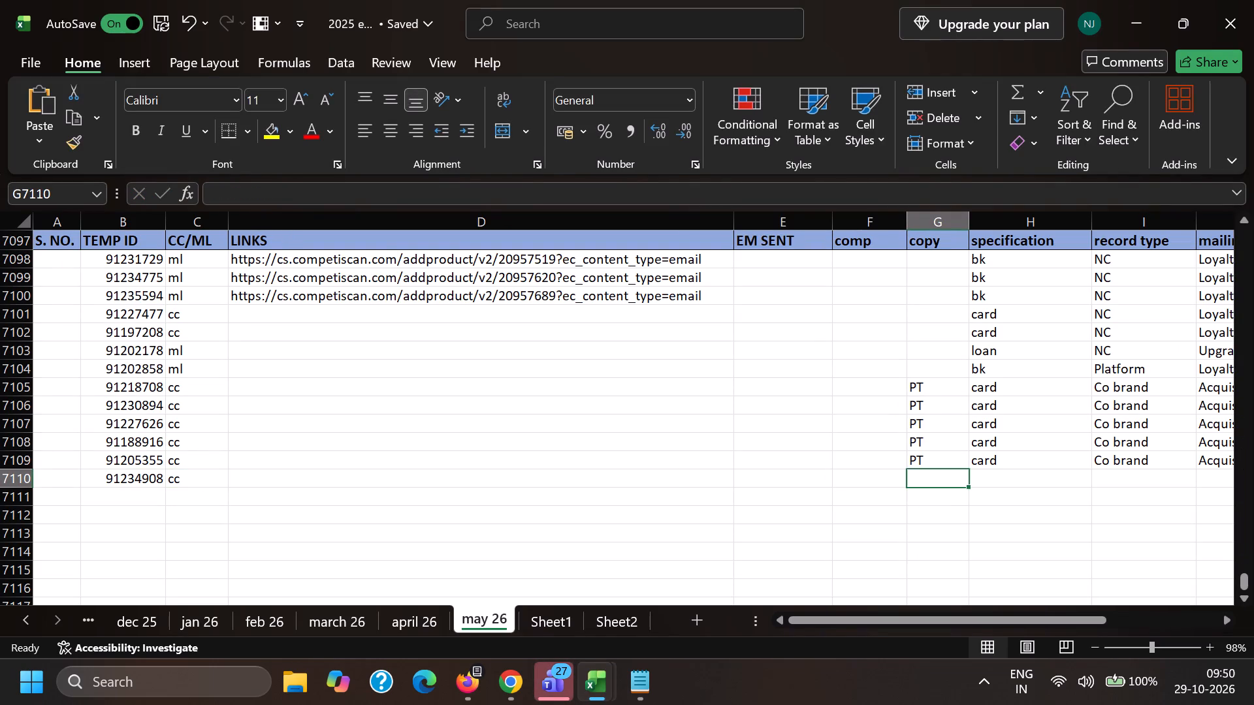
{"action": "key", "text": "Up"}
{"action": "key", "text": "shift+Right"}
{"action": "key", "text": "shift+Right"}
{"action": "key", "text": "shift+Right"}
{"action": "key", "text": "ctrl+c"}
{"action": "key", "text": "Down"}
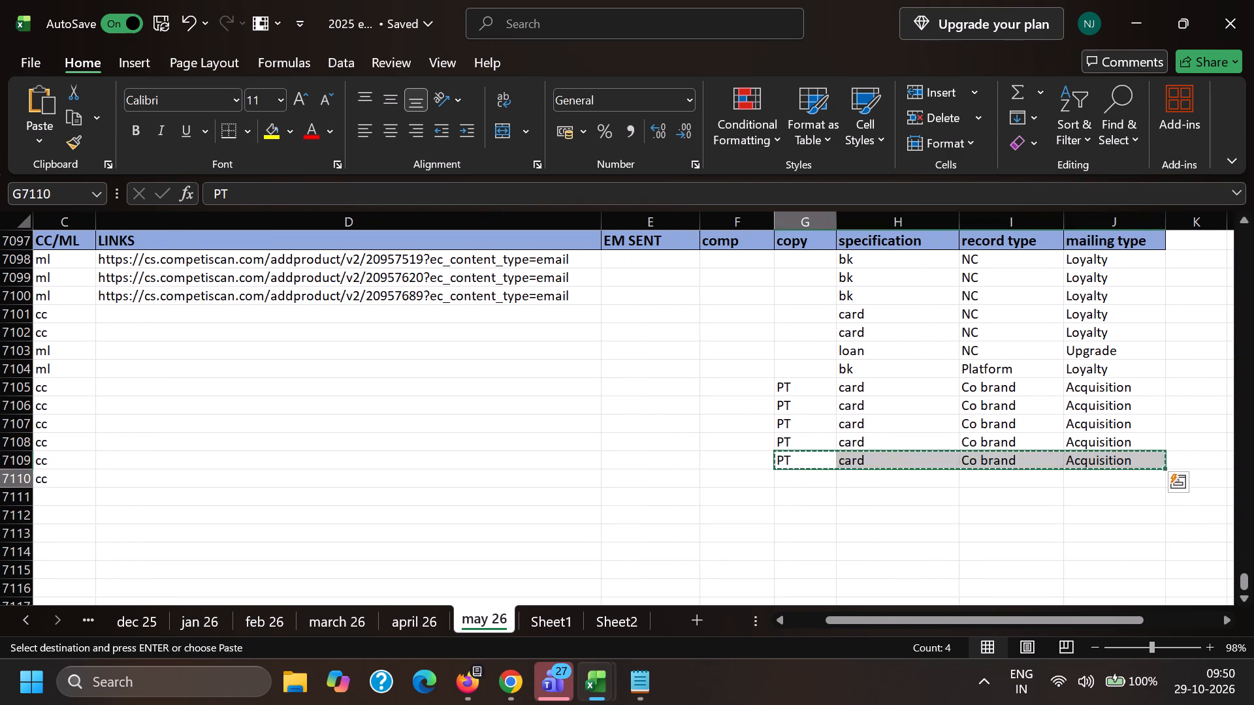
{"action": "key", "text": "ctrl+v"}
Change the copy value in row 7110 to PK.
{"action": "key", "text": "Down"}
{"action": "key", "text": "Up"}
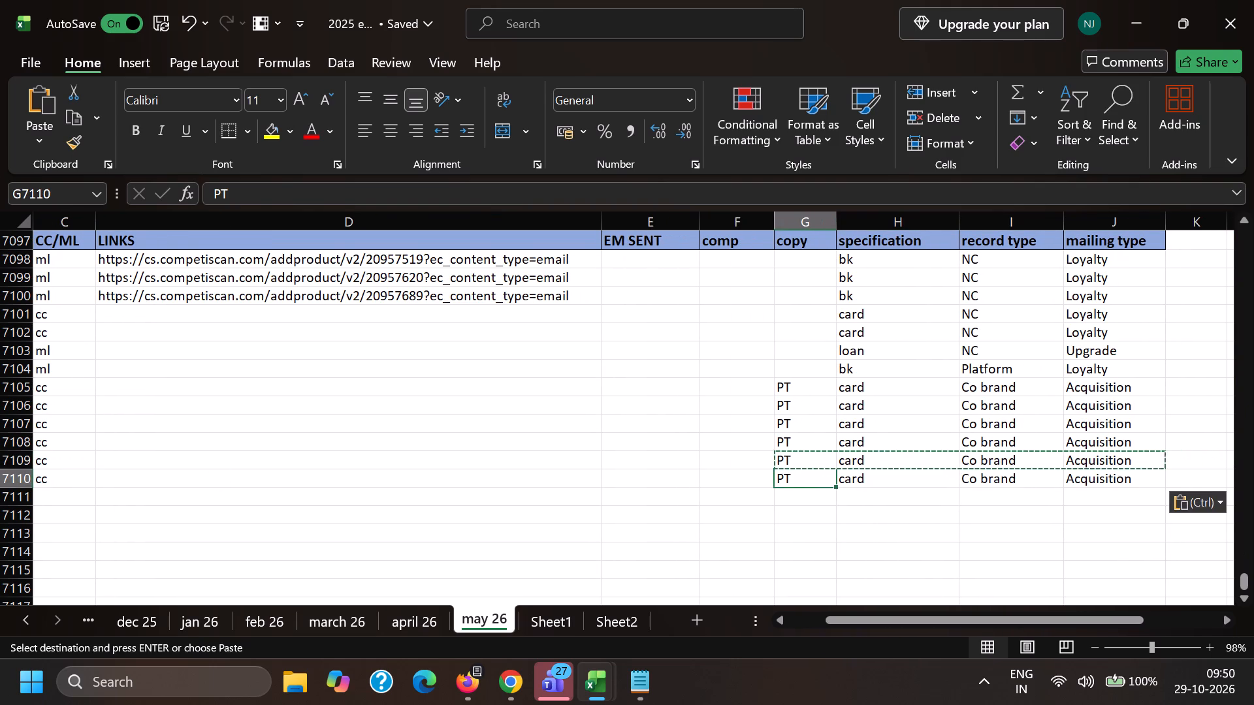
{"action": "key", "text": "Return"}
Duplicate row 7110's PK, card, Co brand and Acquisition values into rows 7111 through 7114.
{"action": "key", "text": "Up"}
{"action": "key", "text": "shift+Right"}
{"action": "key", "text": "shift+Right"}
{"action": "key", "text": "shift+Right"}
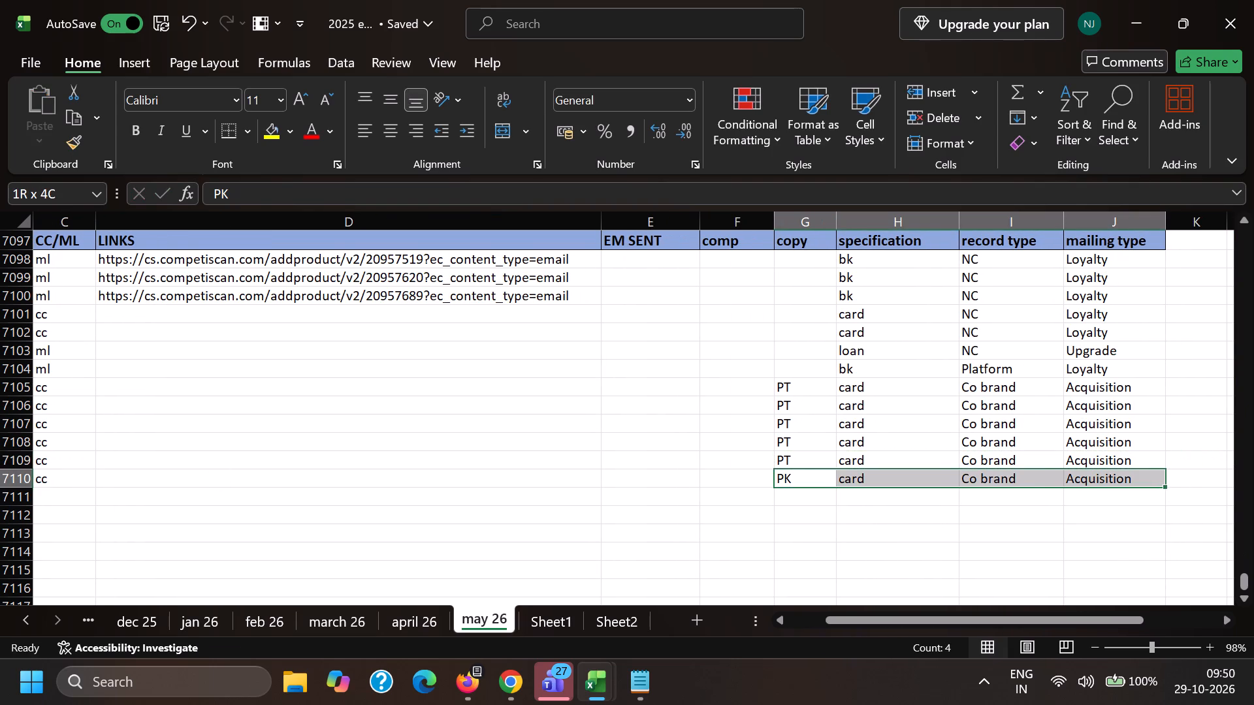
{"action": "key", "text": "ctrl+c"}
{"action": "key", "text": "Down"}
{"action": "key", "text": "ctrl+v"}
{"action": "key", "text": "Down"}
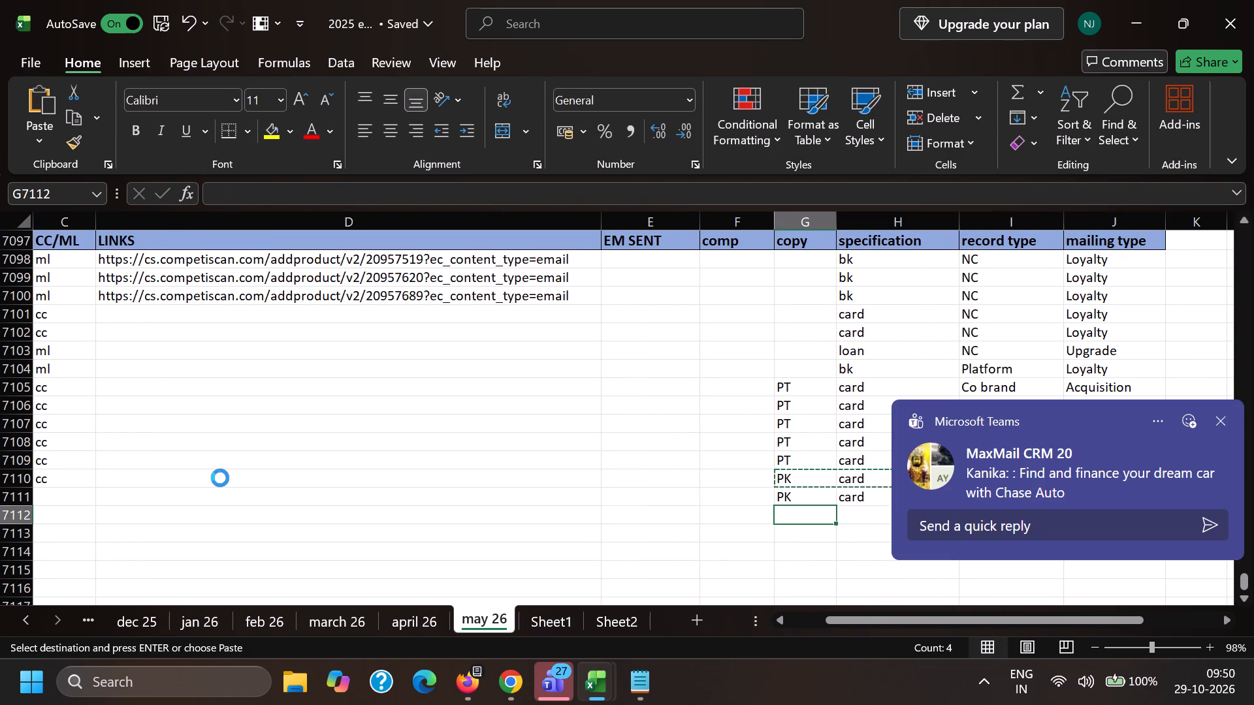
{"action": "key", "text": "ctrl+v"}
{"action": "key", "text": "Down"}
{"action": "key", "text": "ctrl+v"}
{"action": "key", "text": "Down"}
{"action": "key", "text": "ctrl+v"}
{"action": "key", "text": "ctrl+Left"}
{"action": "key", "text": "ctrl+Left"}
{"action": "key", "text": "ctrl+Left"}
{"action": "key", "text": "ctrl+Left"}
{"action": "key", "text": "ctrl+Left"}
{"action": "key", "text": "ctrl+Left"}
{"action": "key", "text": "ctrl+Left"}
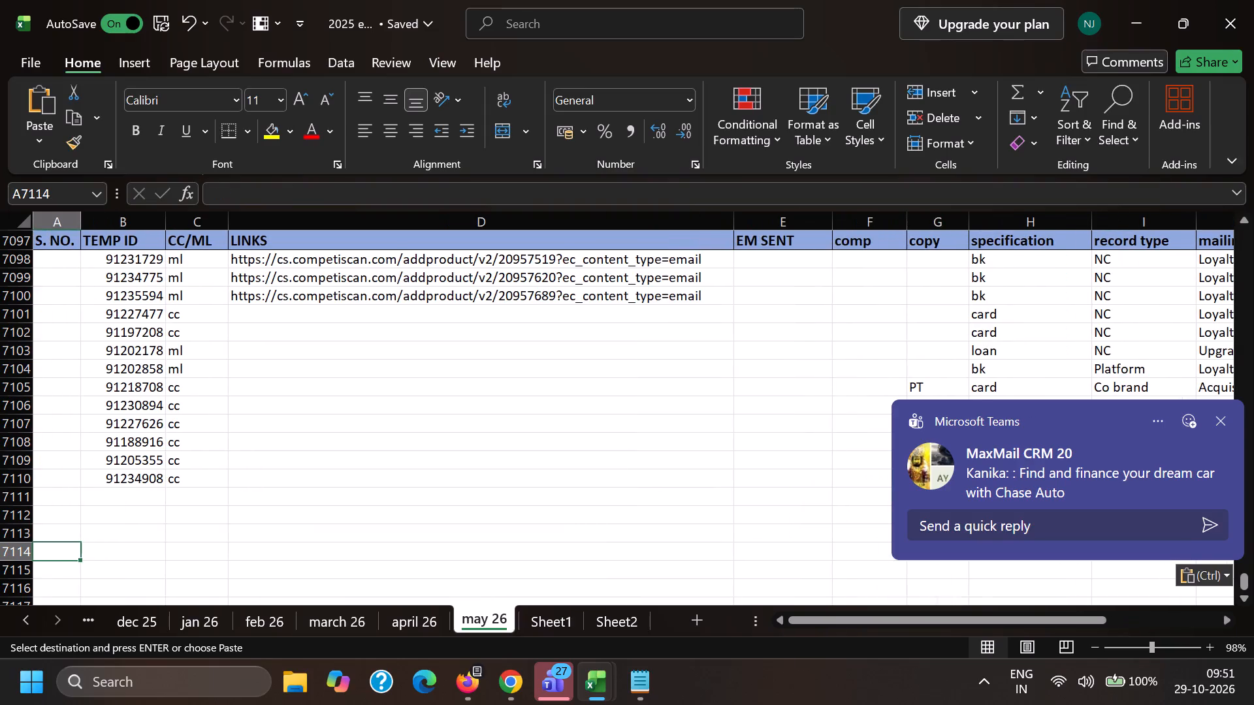
Back in the Chrome email editor, replace the horizontal line above the From line with blank lines.
{"action": "key", "text": "alt+Tab"}
{"action": "scroll", "coordinate": [237, 317], "scroll_direction": "down", "scroll_amount": 1}
{"action": "left_click", "coordinate": [47, 434]}
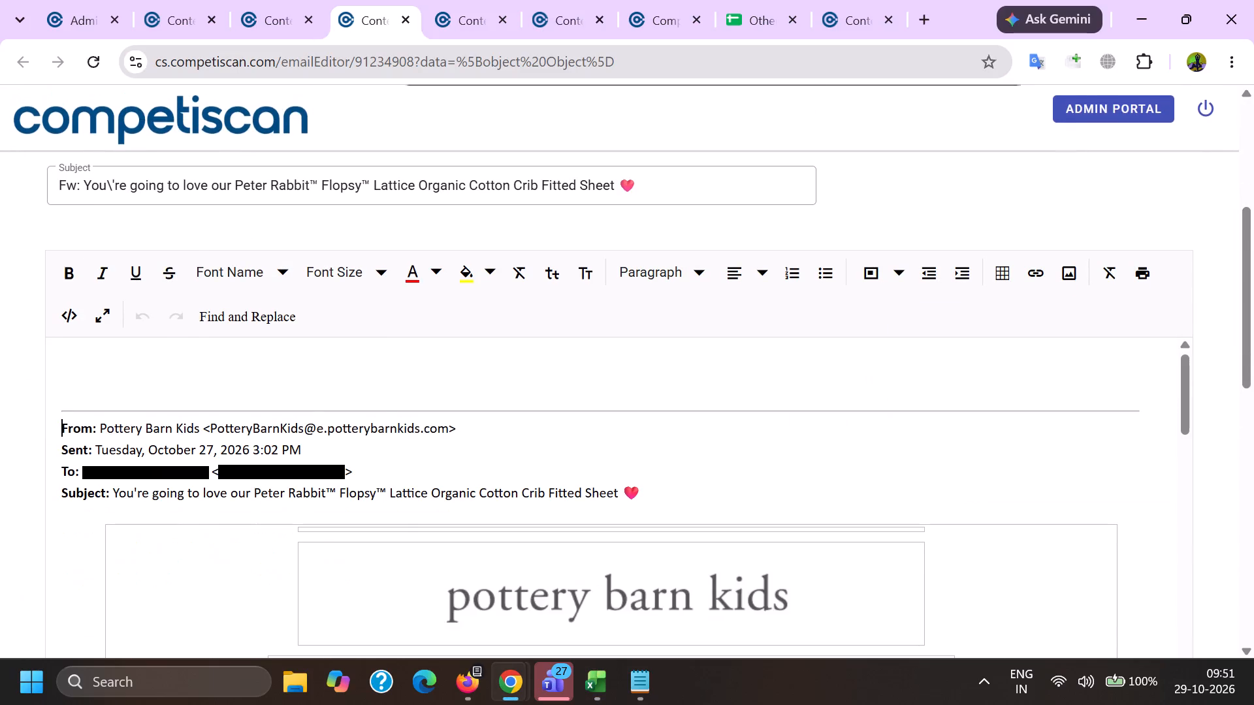
{"action": "key", "text": "Return"}
{"action": "key", "text": "Return"}
{"action": "key", "text": "Return"}
{"action": "left_click", "coordinate": [47, 435]}
{"action": "key", "text": "BackSpace"}
{"action": "key", "text": "BackSpace"}
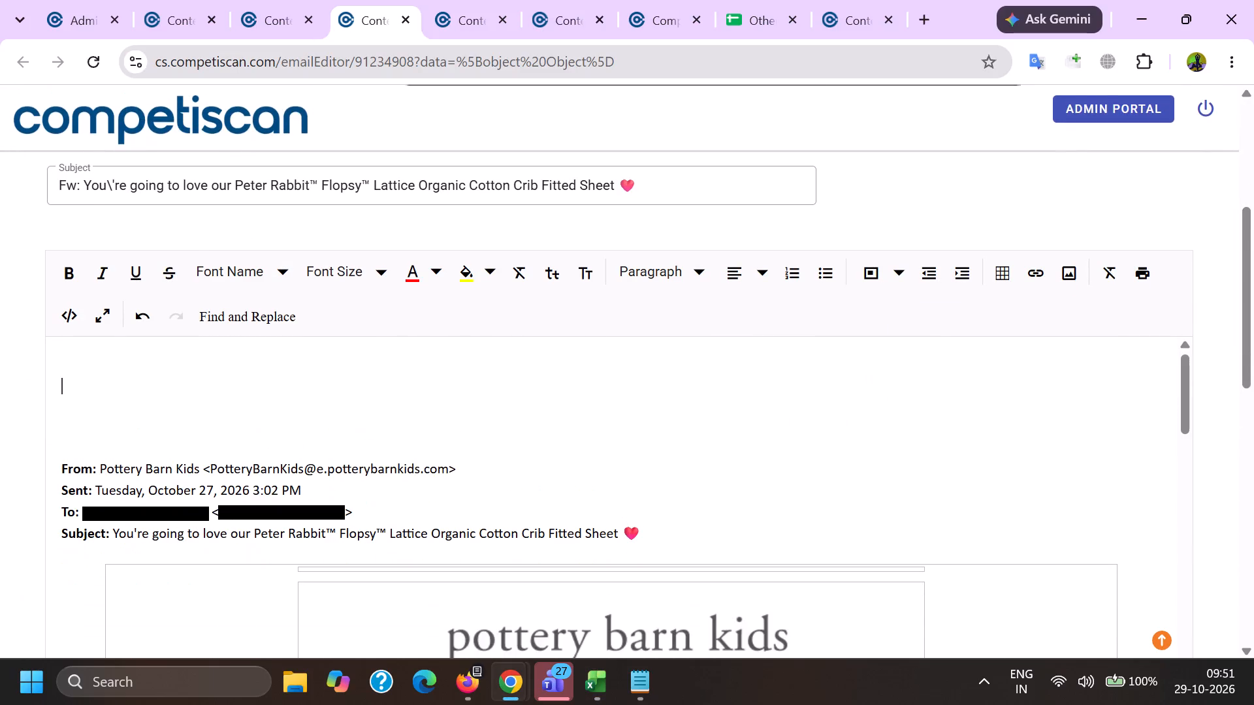
Delete the To line and the sender's email address from the forwarded header, keeping the name Pottery Barn Kids.
{"action": "left_click_drag", "start_coordinate": [61, 514], "coordinate": [390, 515]}
{"action": "key", "text": "BackSpace"}
{"action": "key", "text": "BackSpace"}
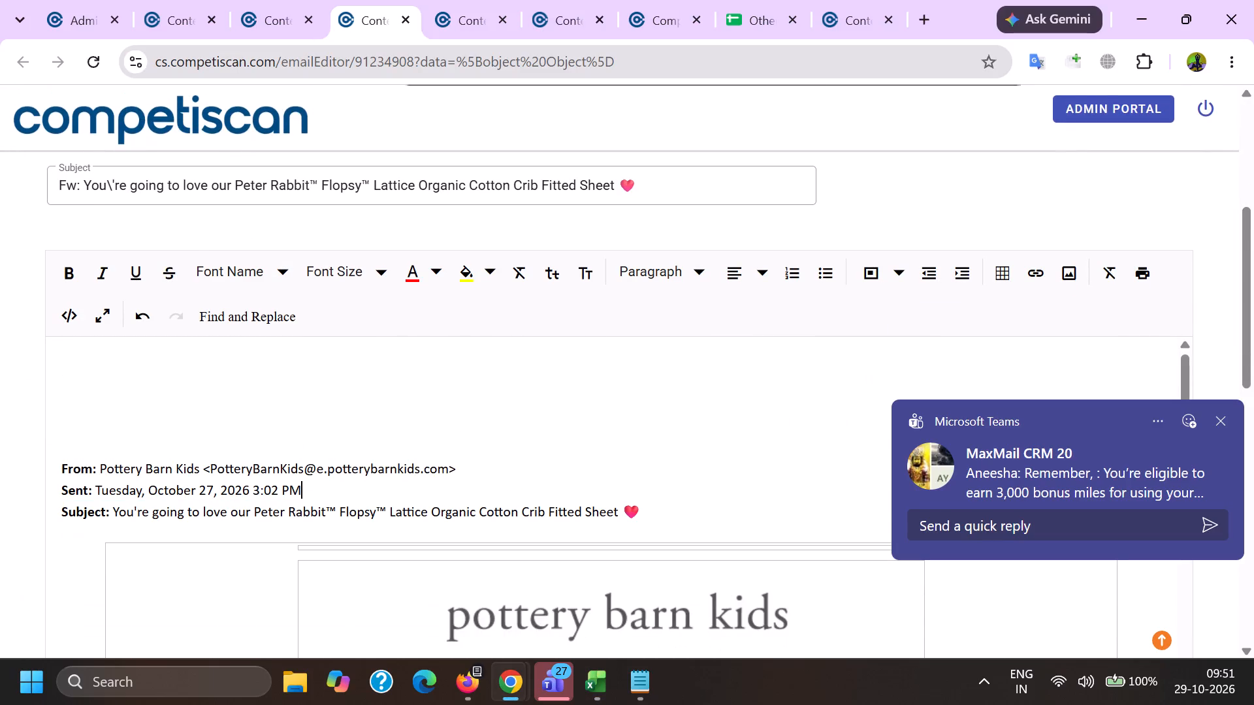
{"action": "left_click_drag", "start_coordinate": [199, 467], "coordinate": [532, 460]}
{"action": "key", "text": "BackSpace"}
Remove the hyperlink from the App Store download image, "The Best Way to Shop".
{"action": "scroll", "coordinate": [579, 262], "scroll_direction": "down", "scroll_amount": 3}
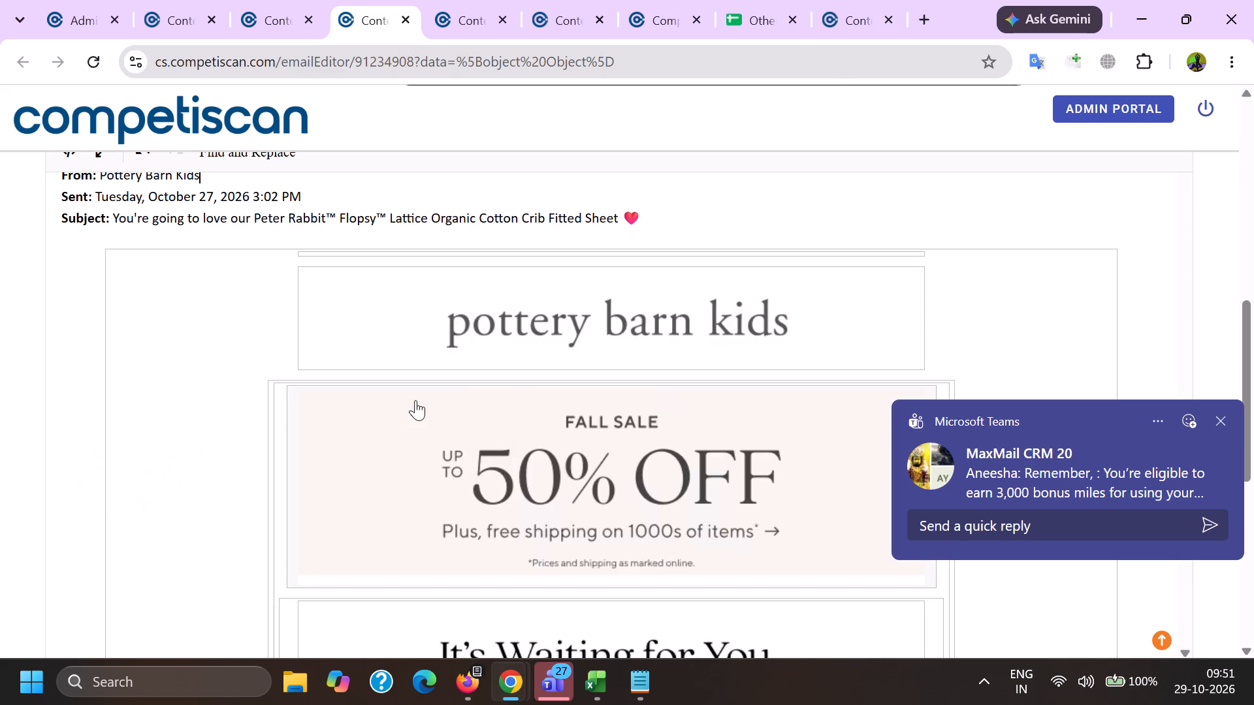
{"action": "scroll", "coordinate": [494, 404], "scroll_direction": "down", "scroll_amount": 20}
{"action": "scroll", "coordinate": [494, 404], "scroll_direction": "down", "scroll_amount": 14}
{"action": "scroll", "coordinate": [619, 423], "scroll_direction": "up", "scroll_amount": 7}
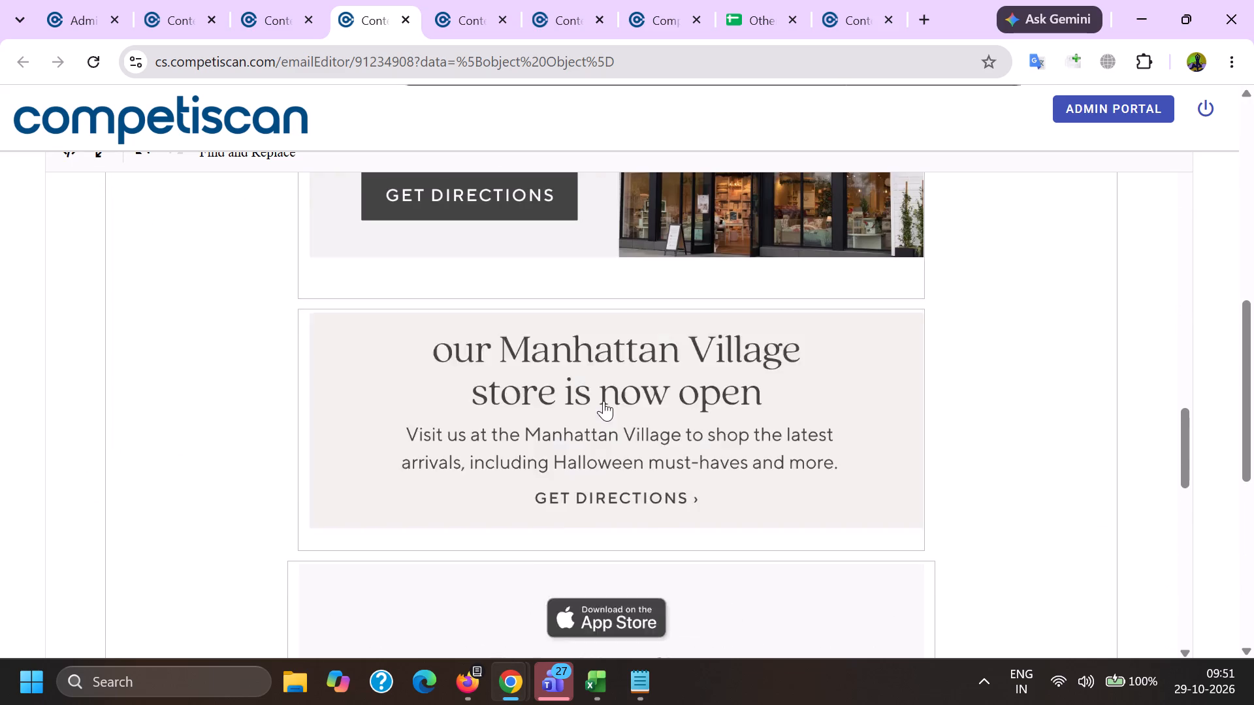
{"action": "scroll", "coordinate": [562, 461], "scroll_direction": "up", "scroll_amount": 2}
{"action": "scroll", "coordinate": [556, 447], "scroll_direction": "down", "scroll_amount": 8}
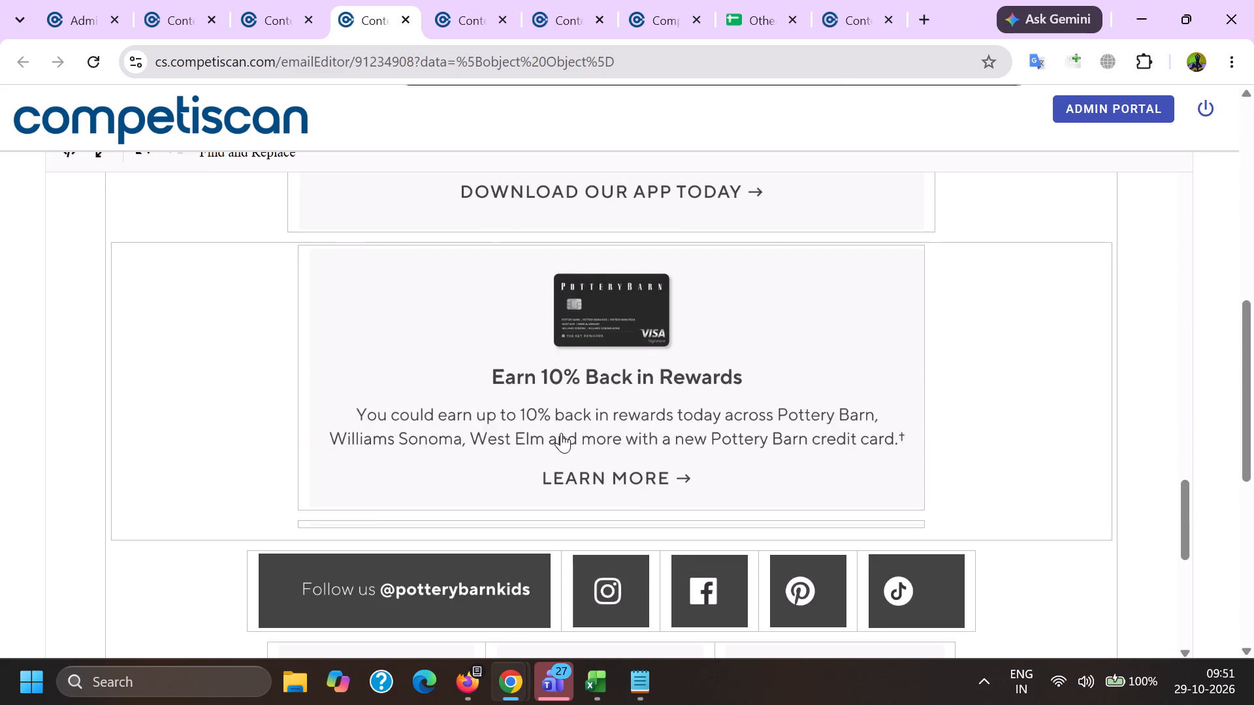
{"action": "scroll", "coordinate": [556, 463], "scroll_direction": "up", "scroll_amount": 2}
{"action": "left_click", "coordinate": [547, 396]}
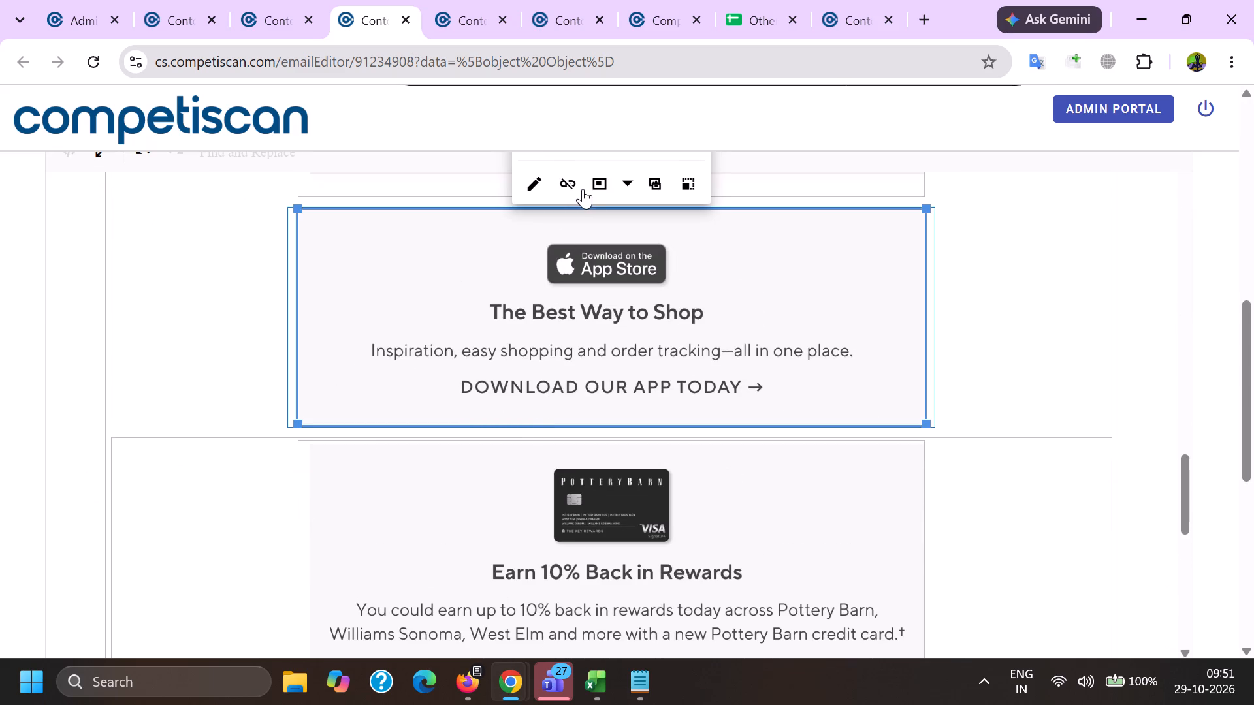
{"action": "left_click", "coordinate": [583, 187]}
{"action": "scroll", "coordinate": [591, 433], "scroll_direction": "down", "scroll_amount": 3}
{"action": "scroll", "coordinate": [507, 430], "scroll_direction": "up", "scroll_amount": 8}
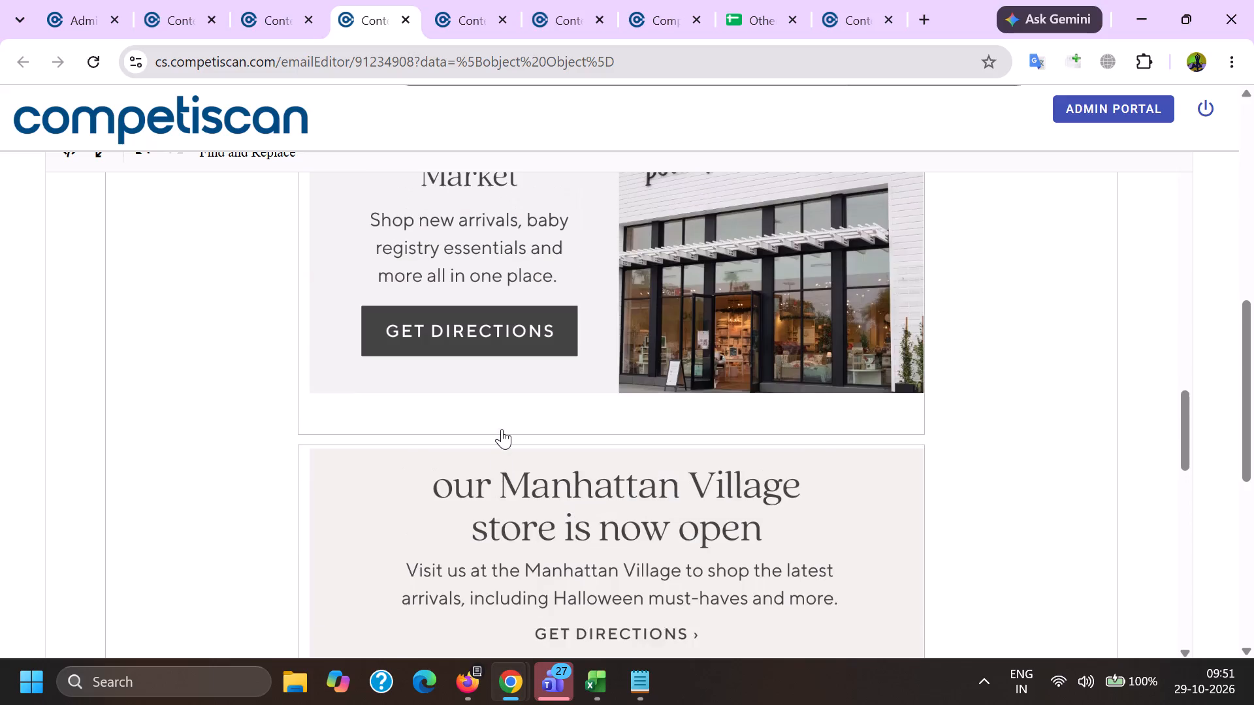
{"action": "scroll", "coordinate": [502, 429], "scroll_direction": "down", "scroll_amount": 10}
{"action": "scroll", "coordinate": [502, 422], "scroll_direction": "up", "scroll_amount": 6}
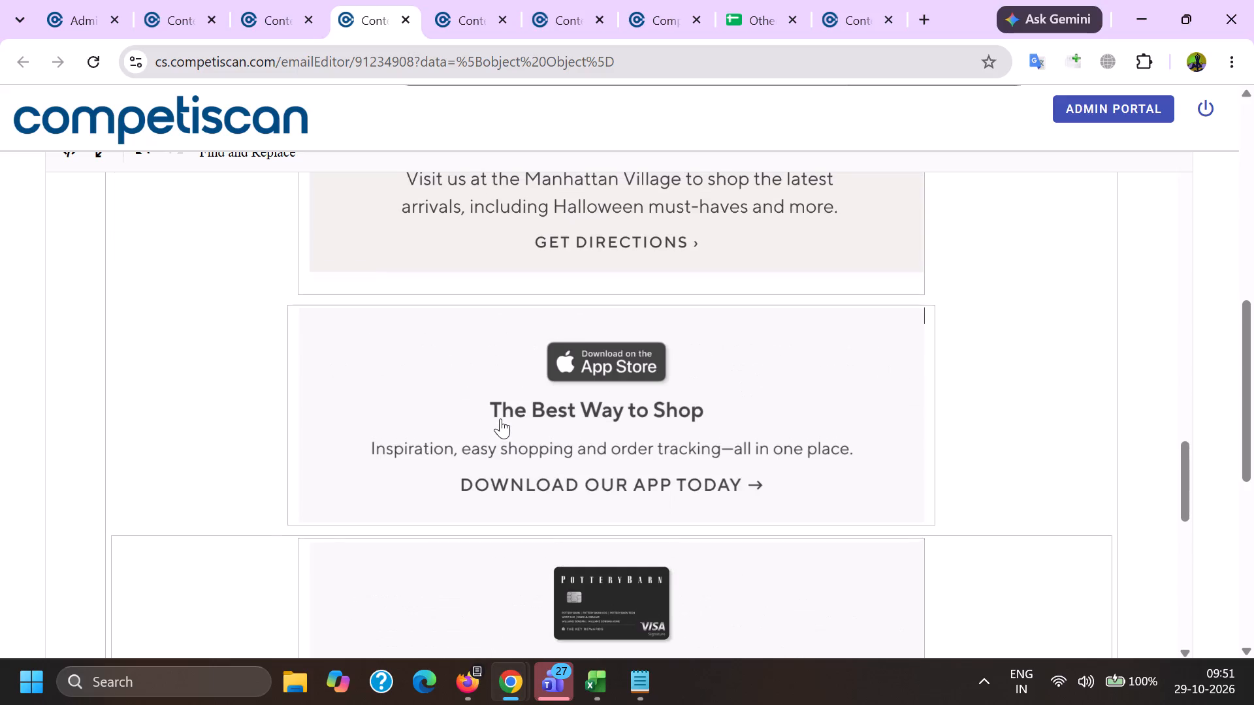
{"action": "scroll", "coordinate": [496, 415], "scroll_direction": "down", "scroll_amount": 13}
{"action": "scroll", "coordinate": [471, 460], "scroll_direction": "up", "scroll_amount": 6}
{"action": "left_click", "coordinate": [385, 541]}
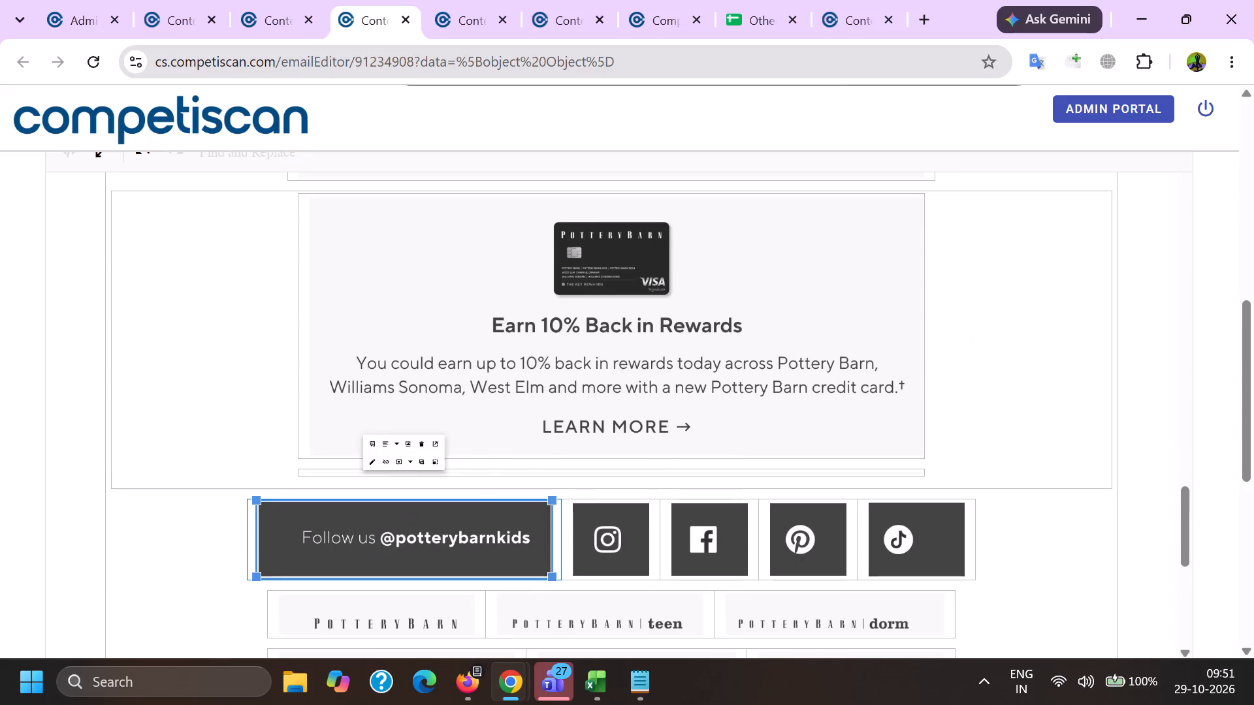
{"action": "left_click", "coordinate": [355, 460]}
{"action": "left_click", "coordinate": [609, 553]}
{"action": "left_click", "coordinate": [619, 480]}
{"action": "left_click", "coordinate": [690, 544]}
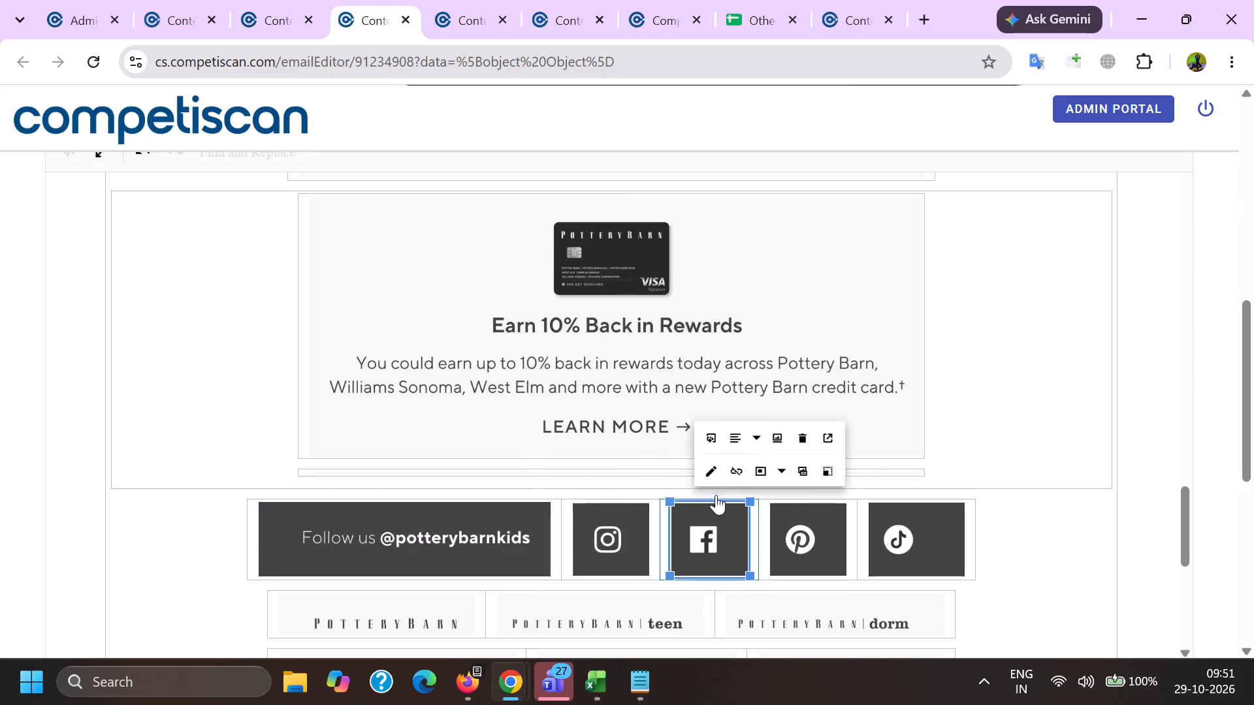
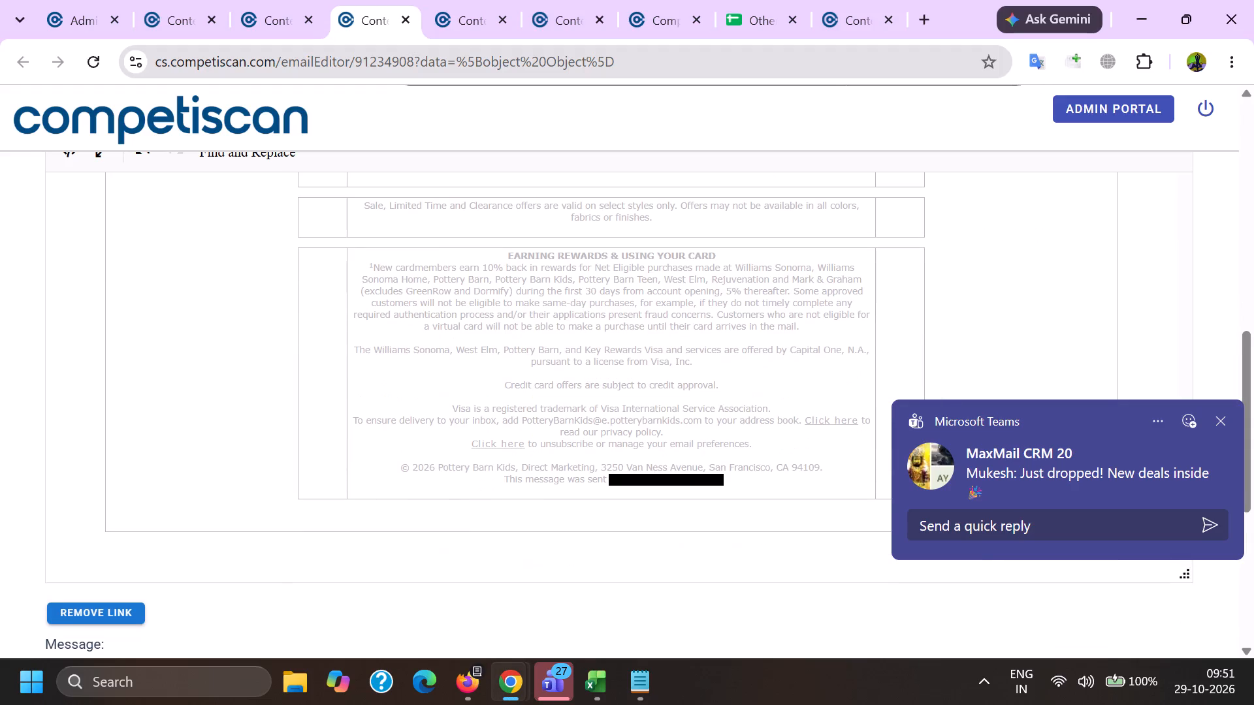
Delete the recipient's email address after "This message was sent to" and the sender's email address from the "To ensure delivery" line in the footer.
{"action": "left_click", "coordinate": [621, 486]}
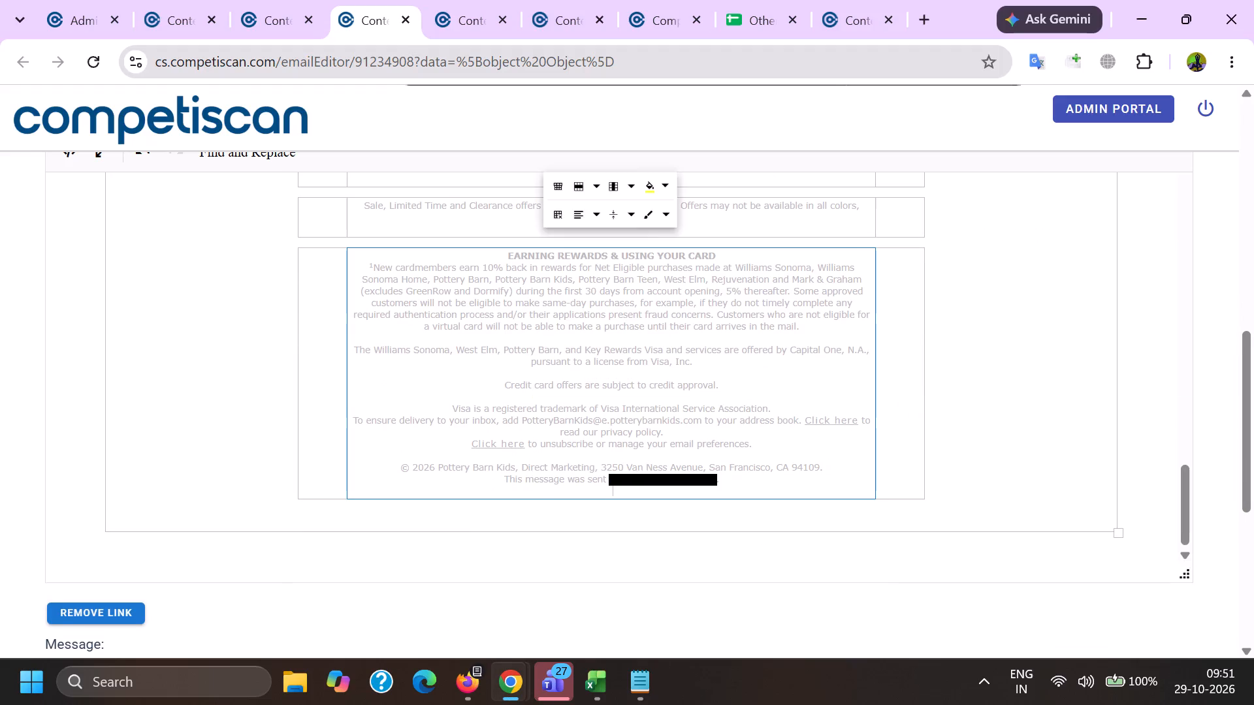
{"action": "left_click_drag", "start_coordinate": [621, 481], "coordinate": [736, 492]}
{"action": "key", "text": "BackSpace"}
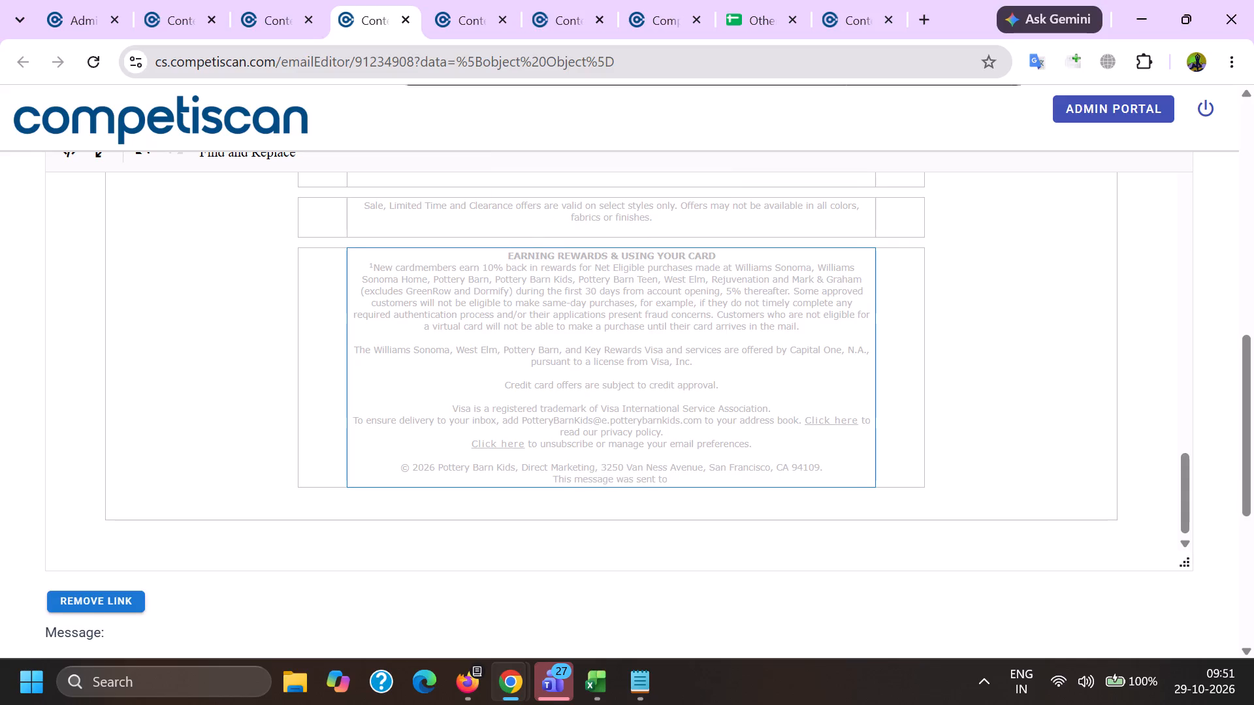
{"action": "left_click_drag", "start_coordinate": [518, 420], "coordinate": [699, 421]}
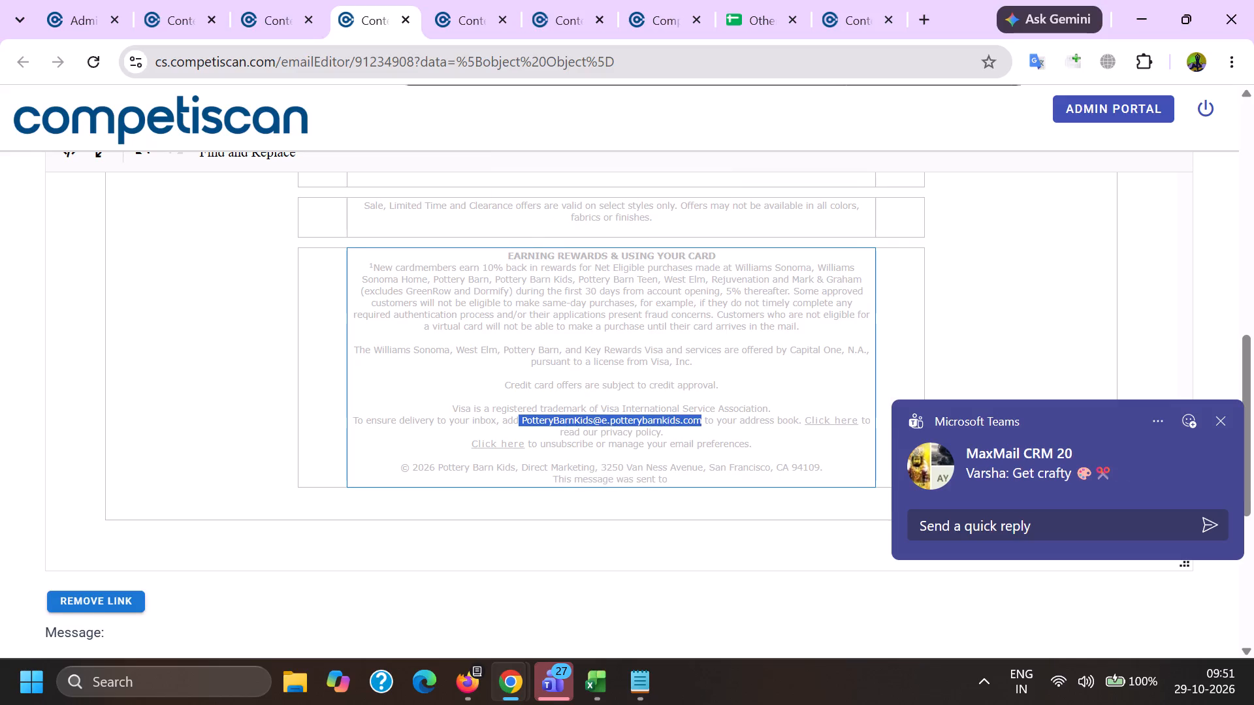
{"action": "left_click_drag", "start_coordinate": [699, 421], "coordinate": [699, 421]}
{"action": "key", "text": "BackSpace"}
{"action": "left_click", "coordinate": [509, 428]}
{"action": "left_click", "coordinate": [620, 466]}
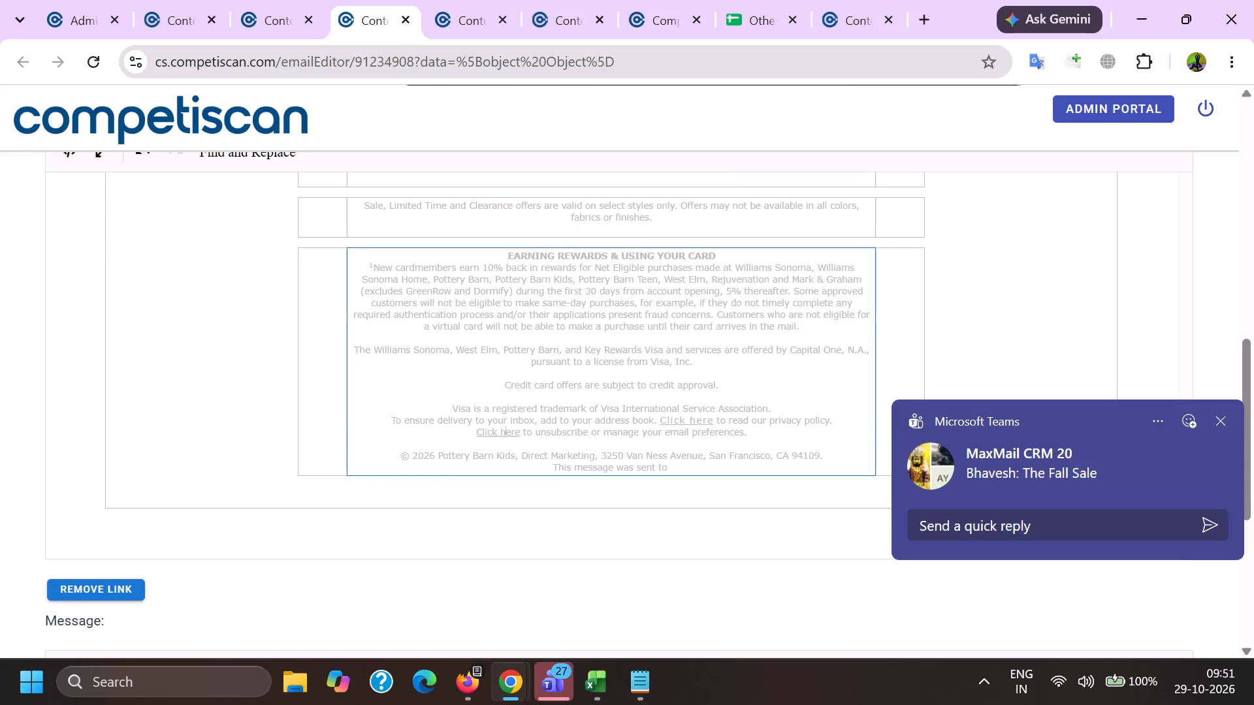
Save the edited email's product info and open its Manage Product record.
{"action": "scroll", "coordinate": [559, 397], "scroll_direction": "down", "scroll_amount": 10}
{"action": "left_click", "coordinate": [523, 480]}
{"action": "left_click", "coordinate": [641, 416]}
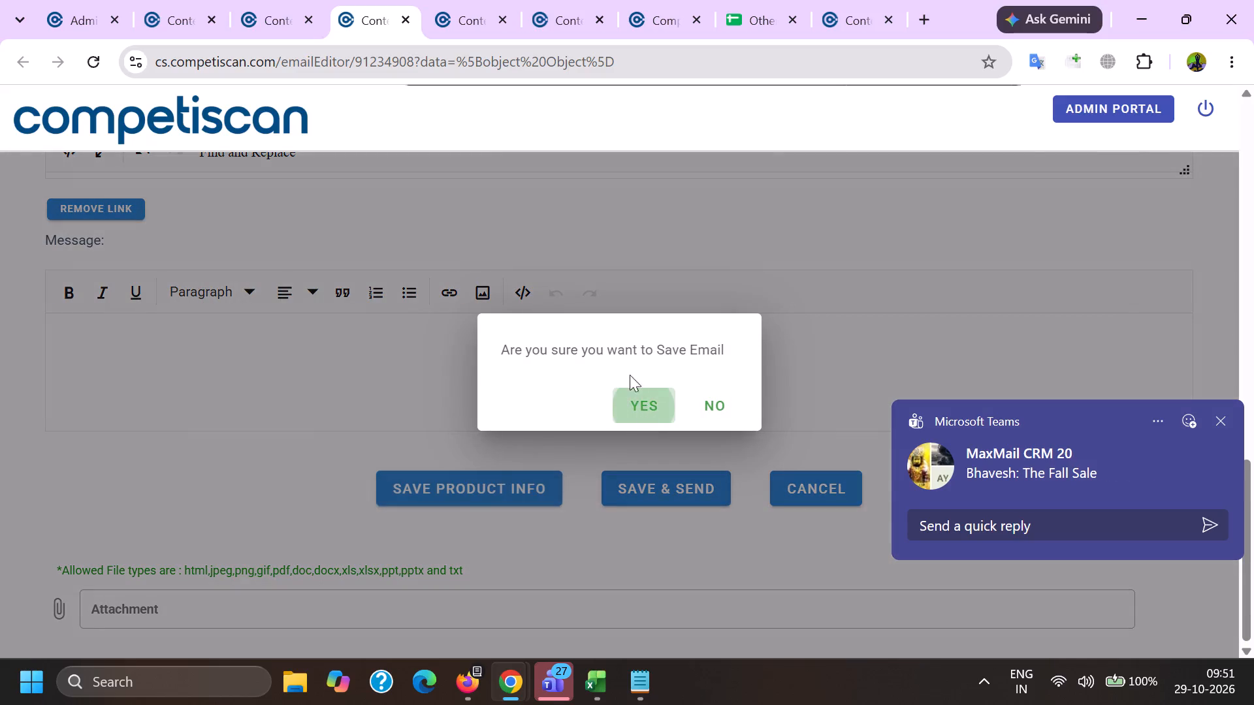
{"action": "left_click", "coordinate": [0, 287]}
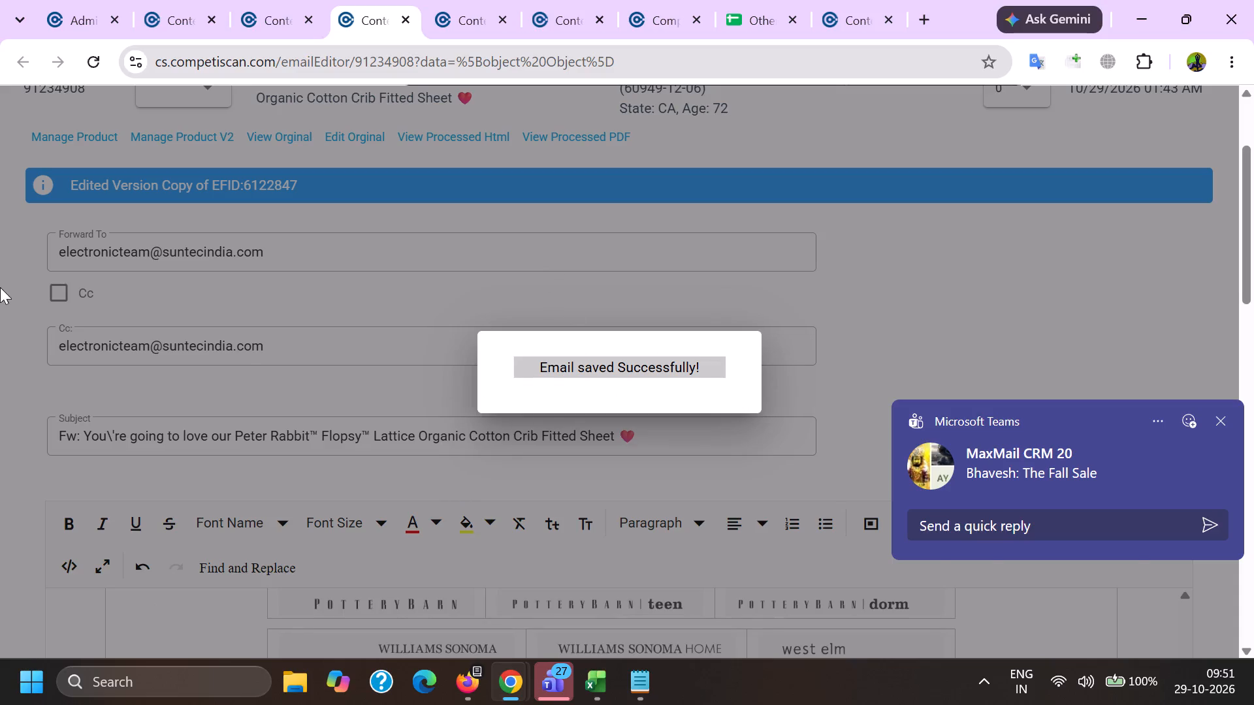
{"action": "left_click", "coordinate": [77, 140]}
Back in the email editor, copy the sender name Pottery Barn Kids from the forwarded header's From line.
{"action": "key", "text": "alt+Tab"}
{"action": "scroll", "coordinate": [327, 286], "scroll_direction": "down", "scroll_amount": 6}
{"action": "left_click", "coordinate": [203, 384]}
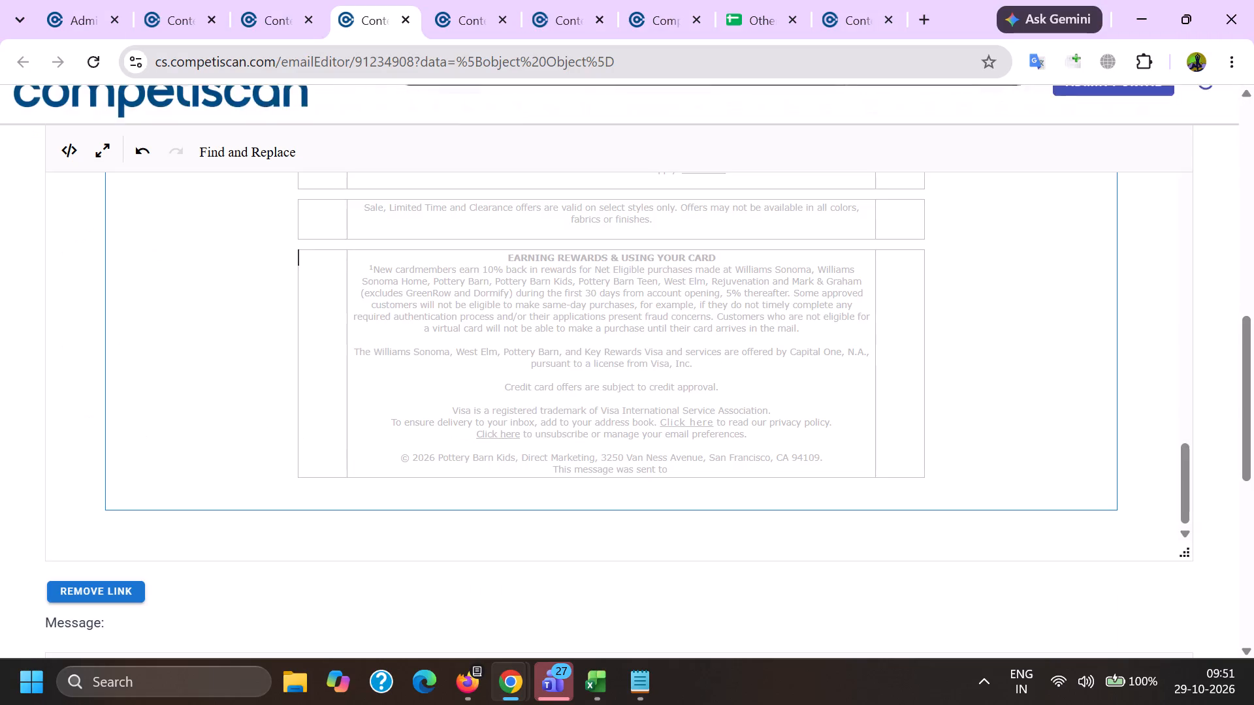
{"action": "key", "text": "Page_Up"}
{"action": "key", "text": "Page_Up"}
{"action": "key", "text": "Page_Up"}
{"action": "key", "text": "Page_Up"}
{"action": "key", "text": "Page_Up"}
{"action": "key", "text": "Page_Up"}
{"action": "key", "text": "Page_Up"}
{"action": "key", "text": "Page_Up"}
{"action": "key", "text": "Page_Up"}
{"action": "key", "text": "Page_Up"}
{"action": "key", "text": "Page_Up"}
{"action": "key", "text": "Page_Up"}
{"action": "key", "text": "Page_Up"}
{"action": "key", "text": "Page_Up"}
{"action": "key", "text": "Page_Up"}
{"action": "key", "text": "Page_Up"}
{"action": "key", "text": "Page_Up"}
{"action": "key", "text": "Page_Up"}
{"action": "key", "text": "Page_Up"}
{"action": "key", "text": "Page_Up"}
{"action": "scroll", "coordinate": [254, 278], "scroll_direction": "down", "scroll_amount": 5}
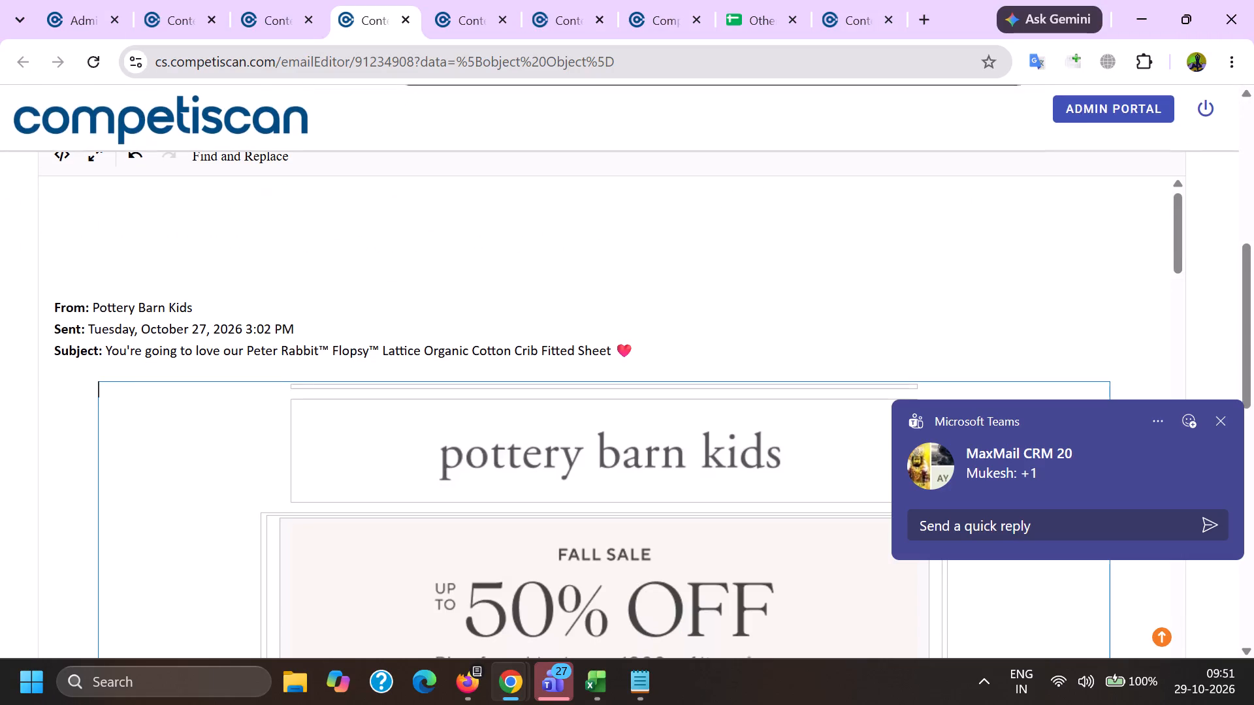
{"action": "left_click", "coordinate": [82, 426]}
{"action": "double_click", "coordinate": [93, 309]}
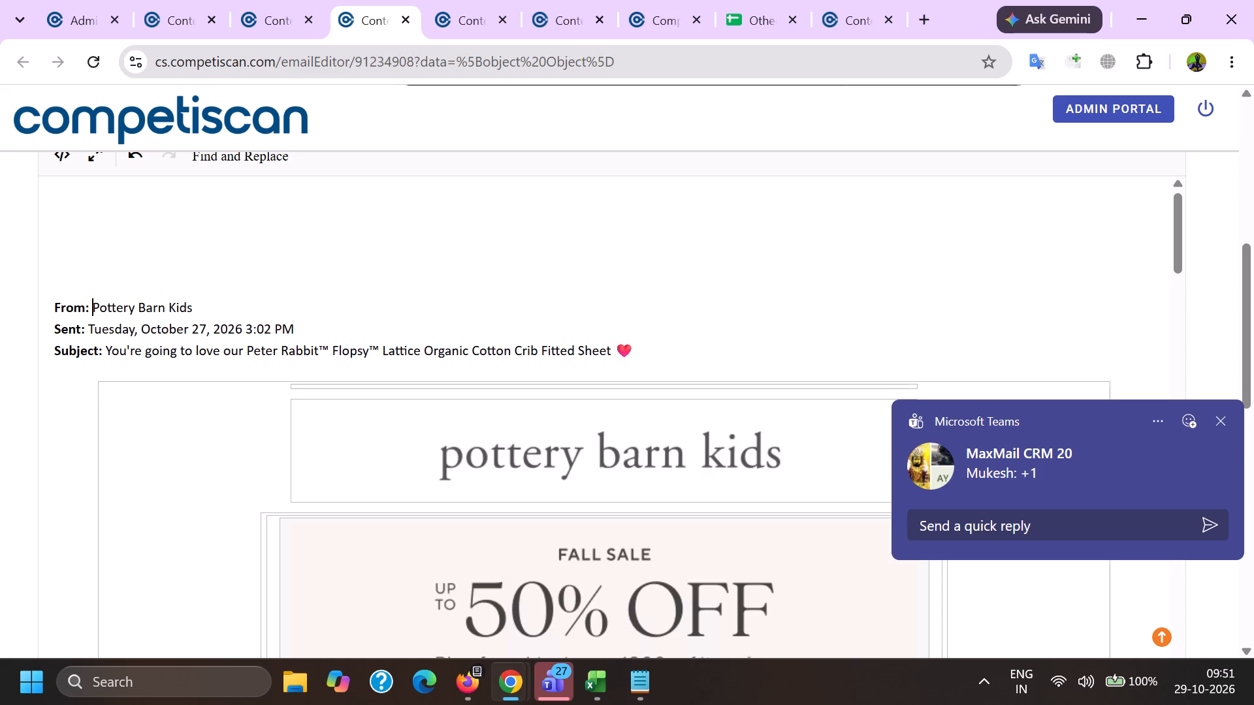
{"action": "left_click", "coordinate": [221, 307], "text": "shift"}
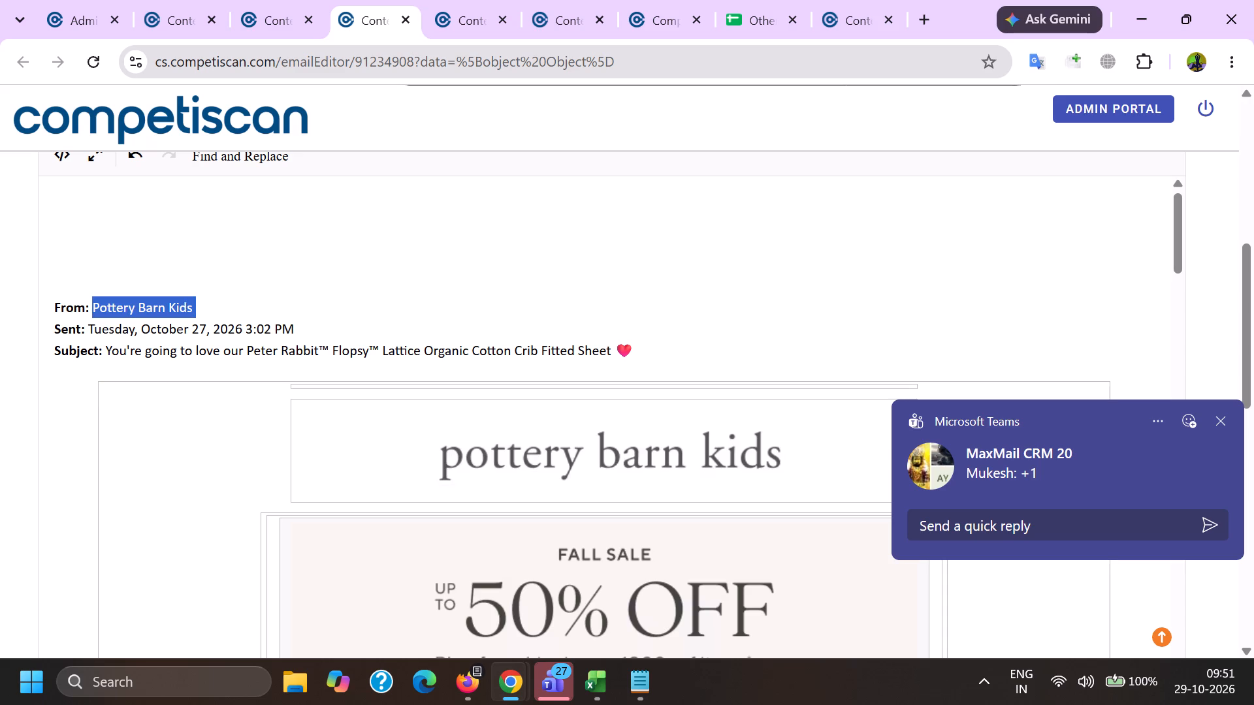
{"action": "left_click", "coordinate": [188, 299], "text": "shift"}
{"action": "key", "text": "ctrl+c"}
In the product record, add Capital One as a company and Pottery Barn Kids as an affinity/association.
{"action": "key", "text": "alt+Tab"}
{"action": "scroll", "coordinate": [351, 220], "scroll_direction": "down", "scroll_amount": 7}
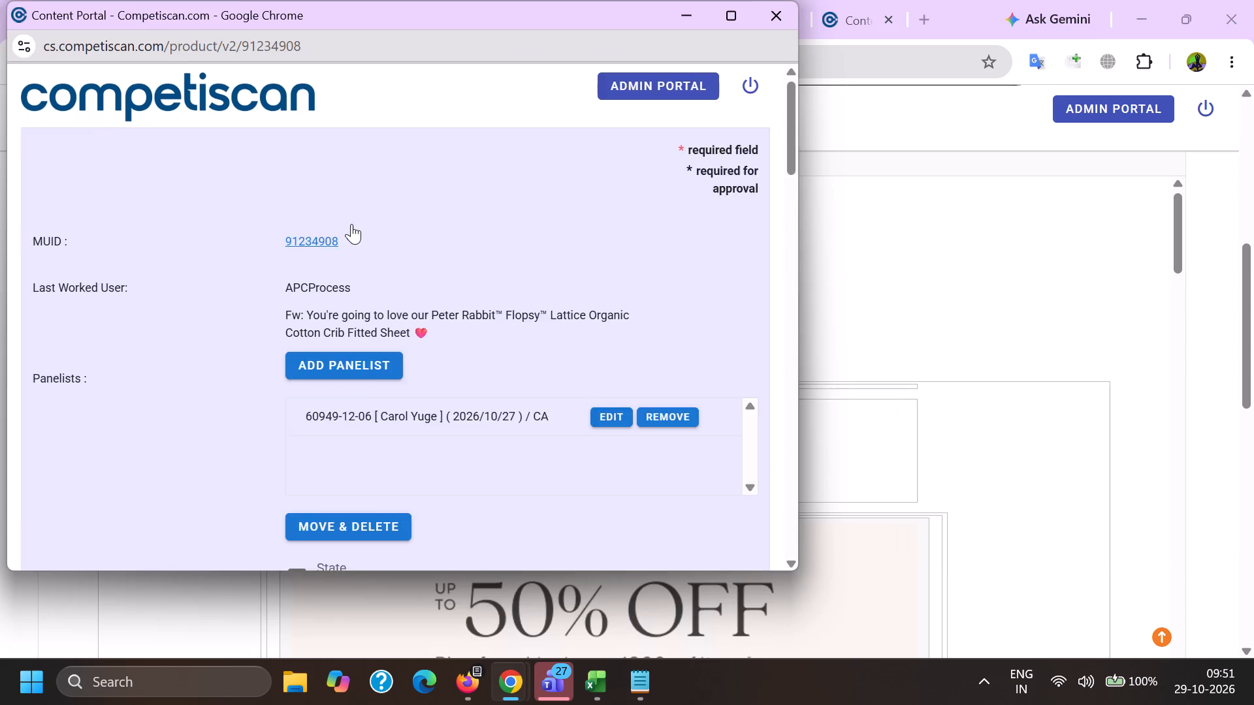
{"action": "left_click", "coordinate": [328, 180]}
{"action": "scroll", "coordinate": [349, 309], "scroll_direction": "up", "scroll_amount": 2}
{"action": "left_click", "coordinate": [348, 332]}
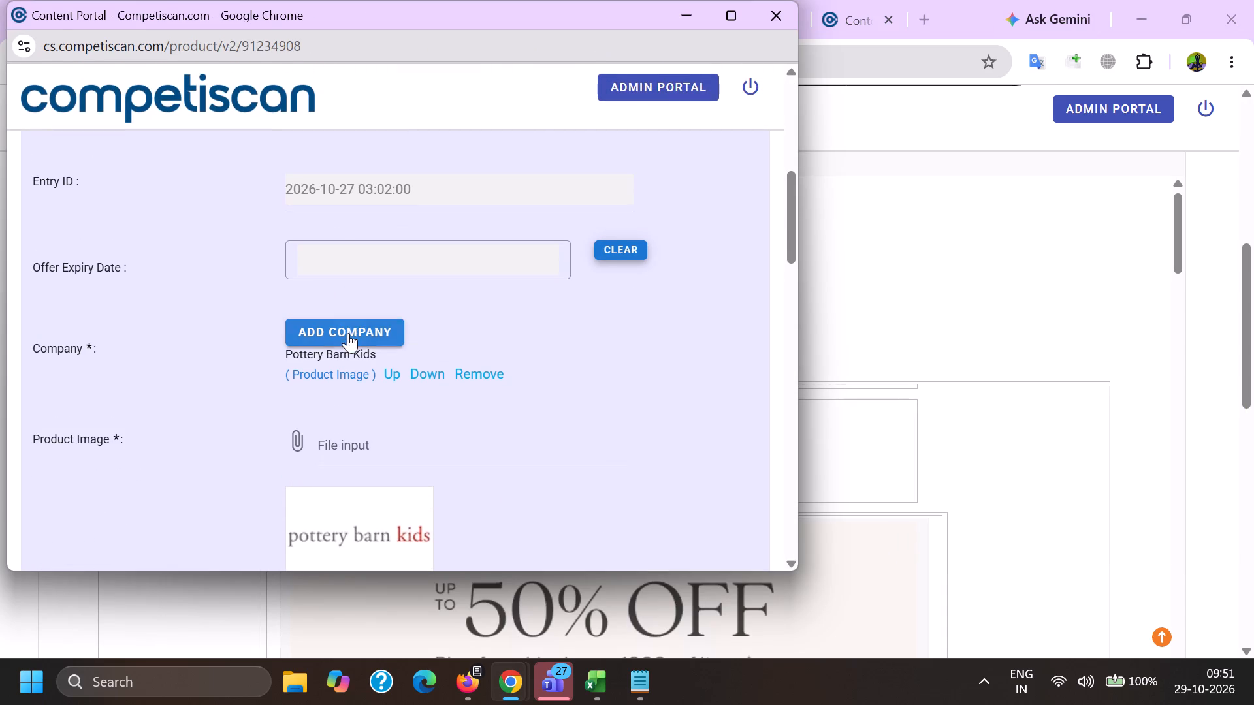
{"action": "key", "text": "c"}
{"action": "key", "text": "a"}
{"action": "type", "text": "PIT"}
{"action": "key", "text": "a"}
{"action": "key", "text": "l"}
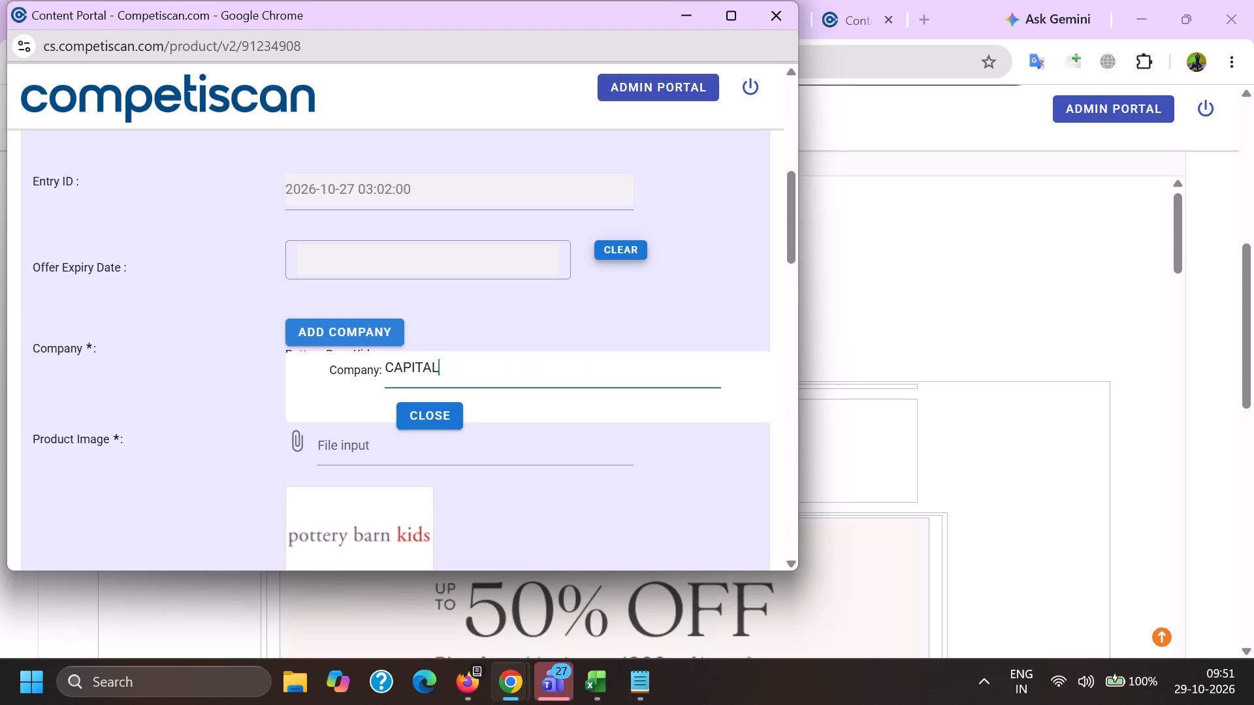
{"action": "key", "text": "space"}
{"action": "key", "text": "o"}
{"action": "key", "text": "n"}
{"action": "key", "text": "e"}
{"action": "scroll", "coordinate": [357, 328], "scroll_direction": "down", "scroll_amount": 3}
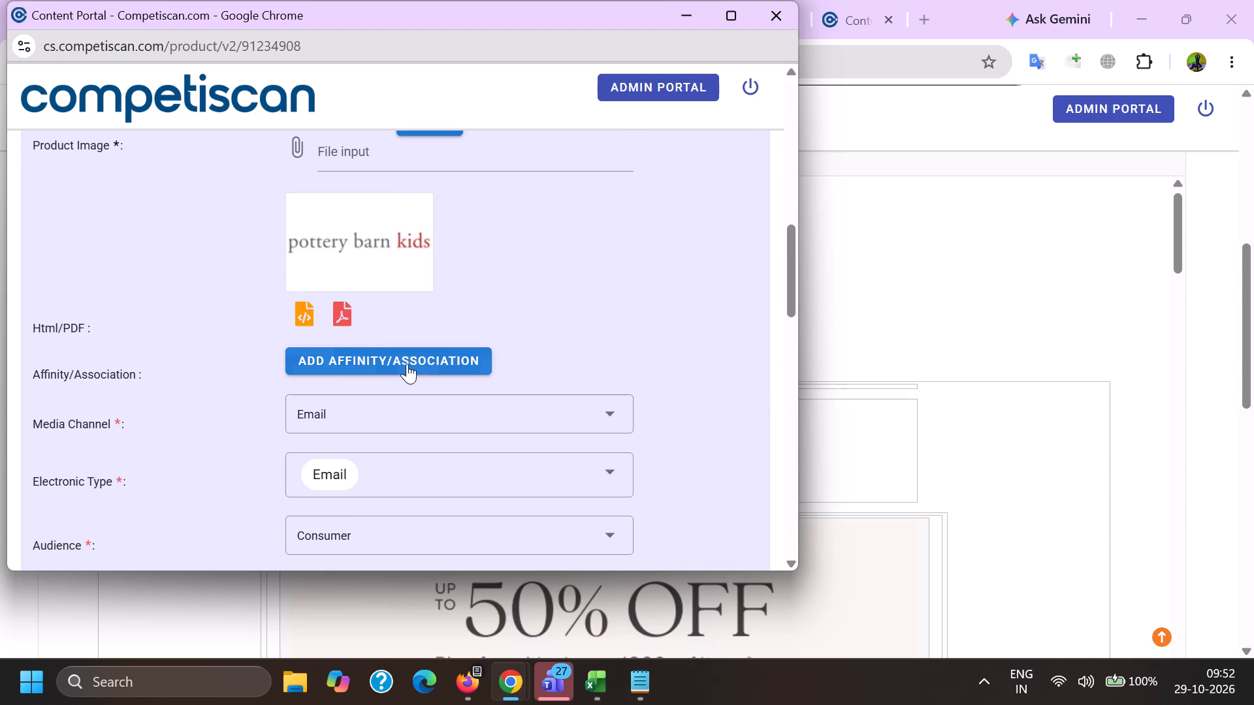
{"action": "left_click", "coordinate": [407, 363]}
{"action": "left_click", "coordinate": [480, 386]}
{"action": "key", "text": "ctrl+v"}
{"action": "scroll", "coordinate": [479, 390], "scroll_direction": "up", "scroll_amount": 3}
{"action": "left_click", "coordinate": [461, 411]}
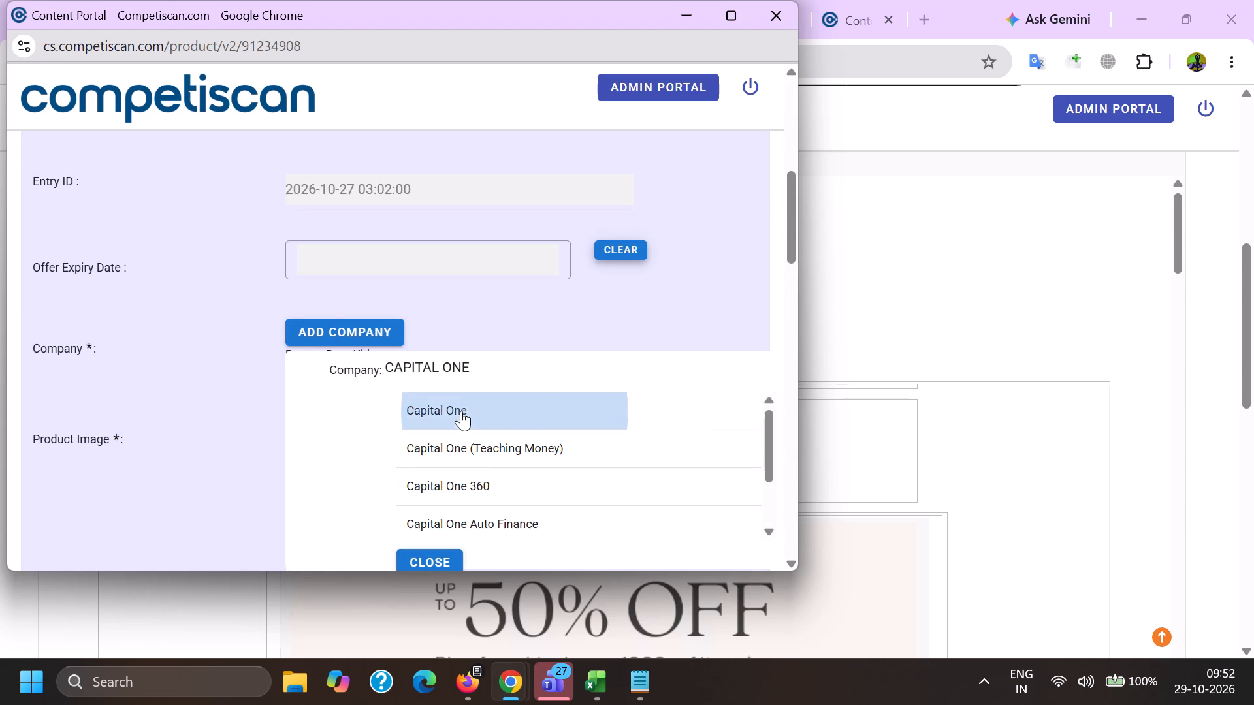
{"action": "scroll", "coordinate": [423, 340], "scroll_direction": "down", "scroll_amount": 5}
{"action": "left_click", "coordinate": [437, 300]}
Set the product's sector to Retail and its category to Home.
{"action": "scroll", "coordinate": [359, 191], "scroll_direction": "down", "scroll_amount": 4}
{"action": "scroll", "coordinate": [374, 311], "scroll_direction": "up", "scroll_amount": 2}
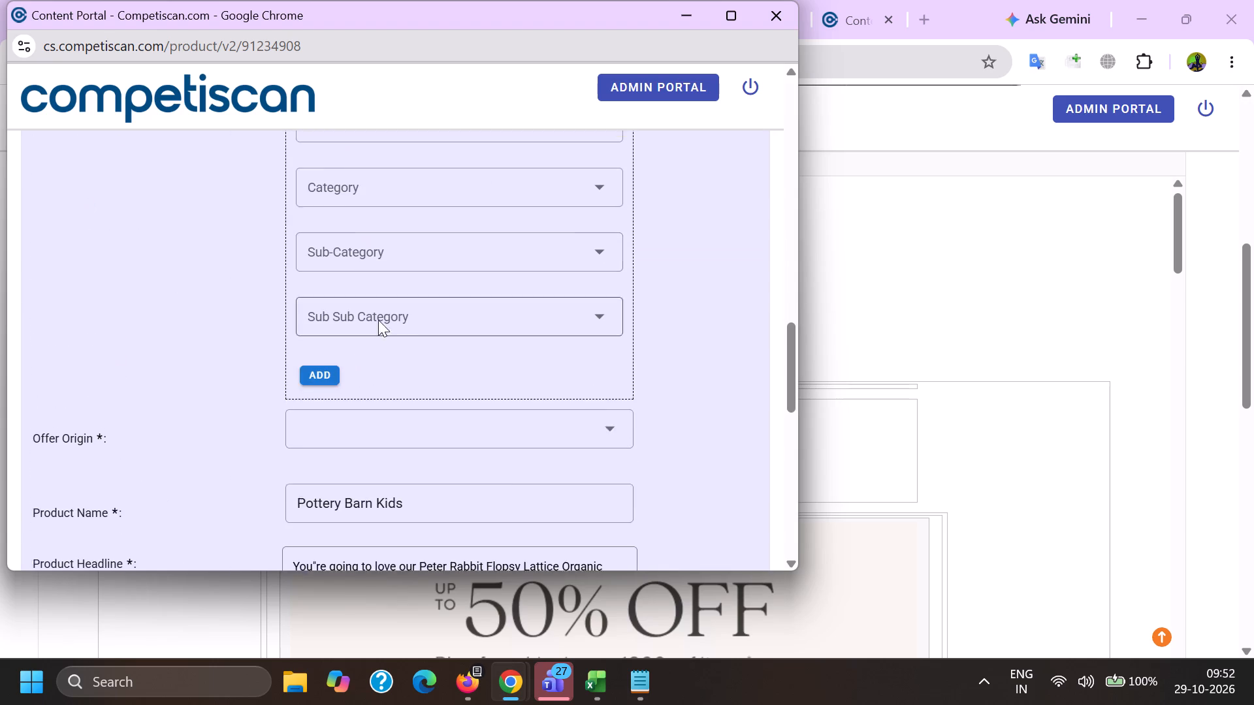
{"action": "left_click", "coordinate": [379, 304]}
{"action": "scroll", "coordinate": [376, 309], "scroll_direction": "down", "scroll_amount": 7}
{"action": "left_click", "coordinate": [380, 347]}
{"action": "left_click", "coordinate": [355, 319]}
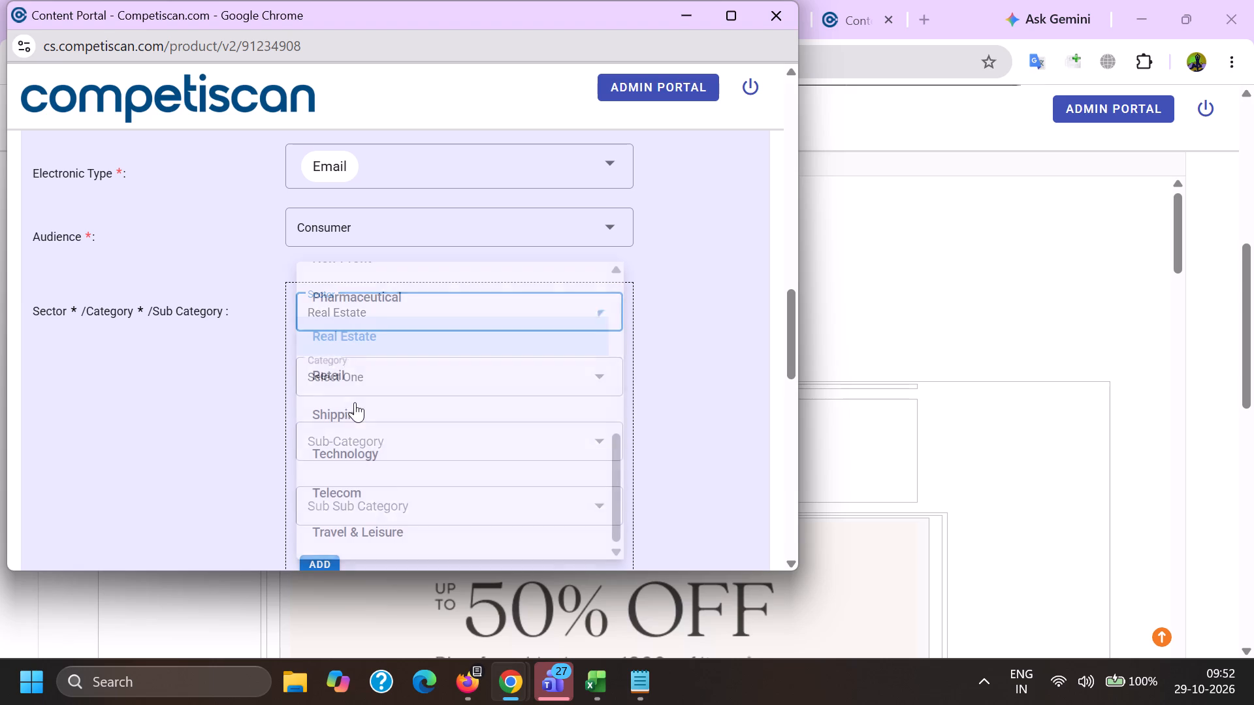
{"action": "left_click", "coordinate": [352, 396]}
{"action": "left_click", "coordinate": [330, 312]}
{"action": "left_click", "coordinate": [344, 382]}
{"action": "left_click_drag", "start_coordinate": [245, 372], "coordinate": [259, 373]}
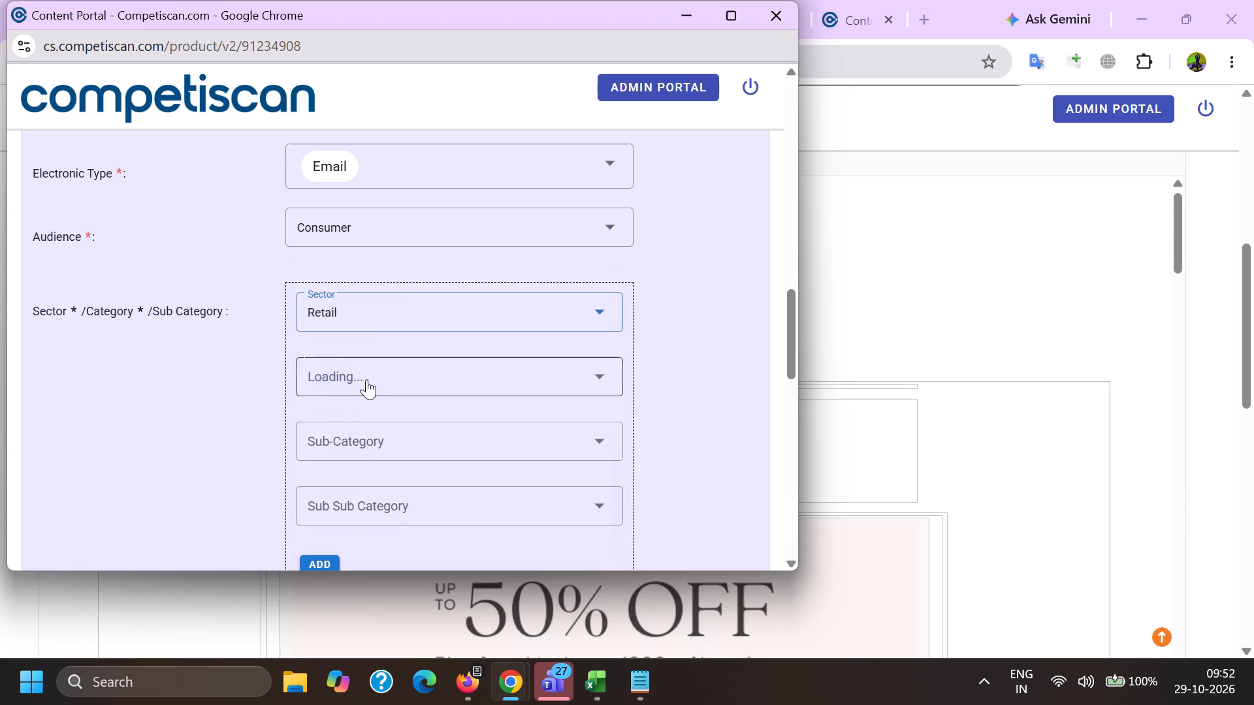
{"action": "left_click", "coordinate": [366, 379]}
{"action": "scroll", "coordinate": [359, 268], "scroll_direction": "down", "scroll_amount": 7}
{"action": "left_click", "coordinate": [353, 297]}
Check the products in the email, set the subcategories to Home Decor and Bedding-Sheets & Pillowcases, and add the classification.
{"action": "key", "text": "alt+Tab"}
{"action": "scroll", "coordinate": [581, 383], "scroll_direction": "down", "scroll_amount": 8}
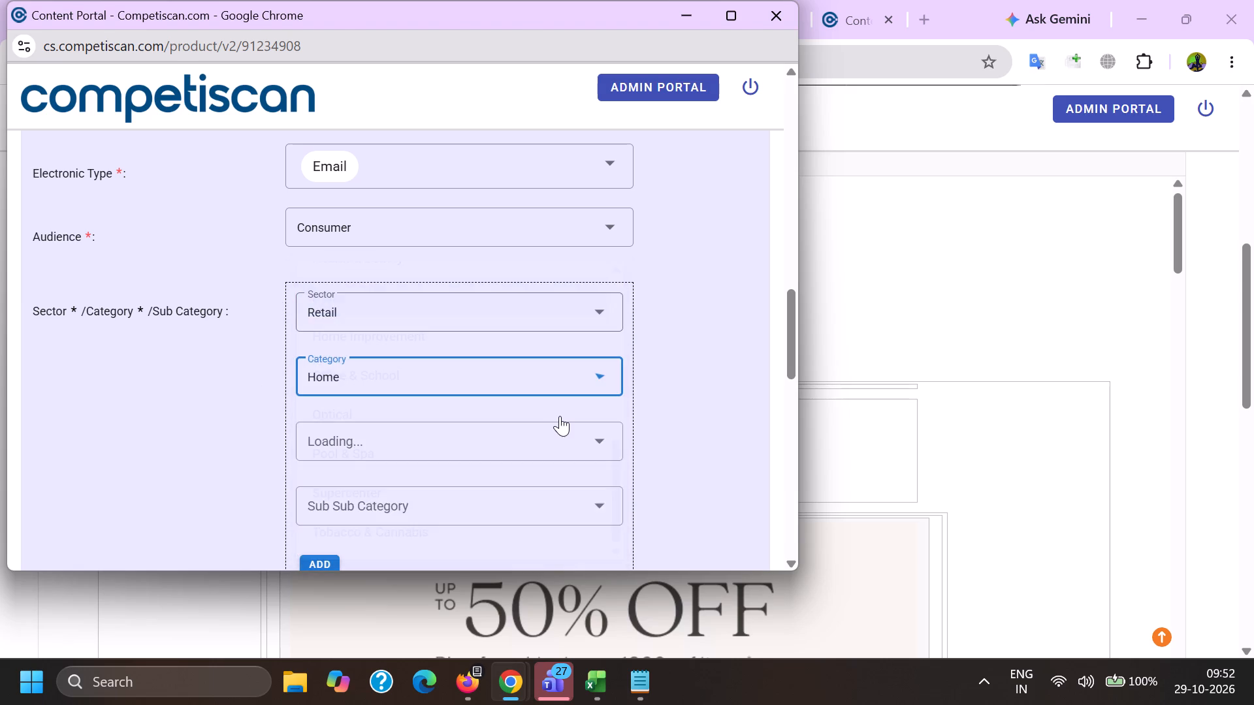
{"action": "scroll", "coordinate": [560, 416], "scroll_direction": "down", "scroll_amount": 8}
{"action": "scroll", "coordinate": [549, 388], "scroll_direction": "up", "scroll_amount": 11}
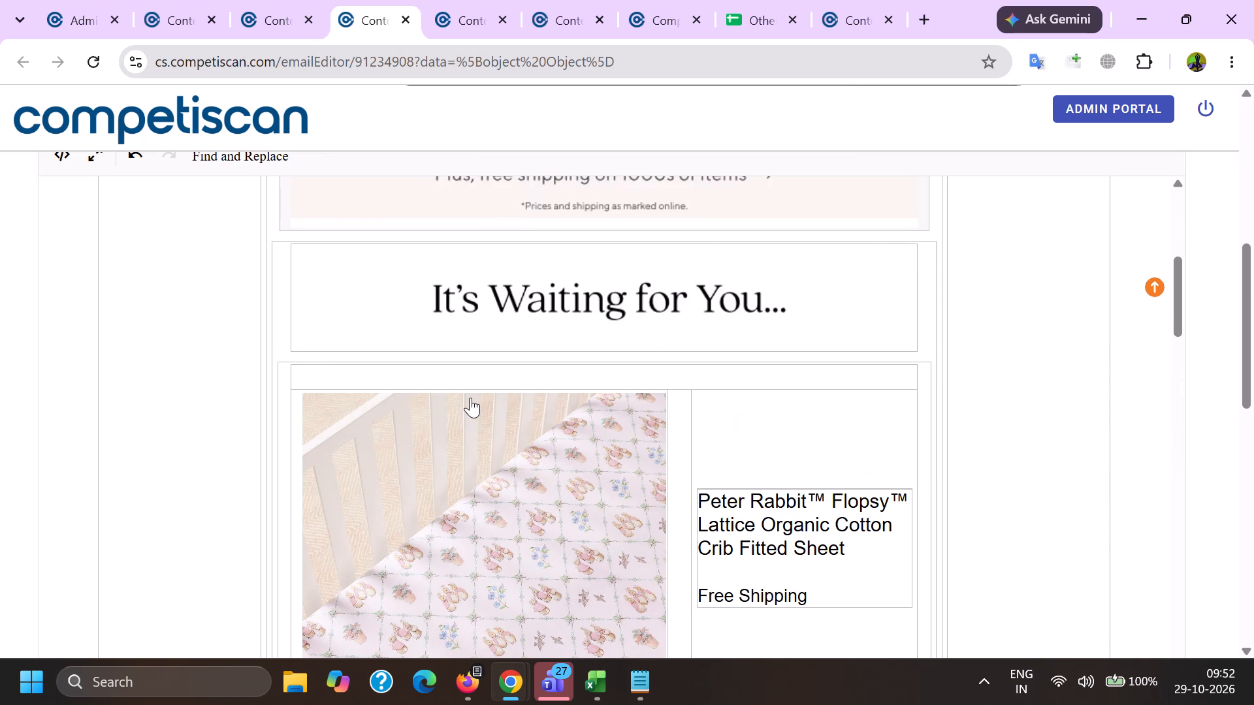
{"action": "scroll", "coordinate": [470, 398], "scroll_direction": "up", "scroll_amount": 1}
{"action": "scroll", "coordinate": [470, 398], "scroll_direction": "down", "scroll_amount": 5}
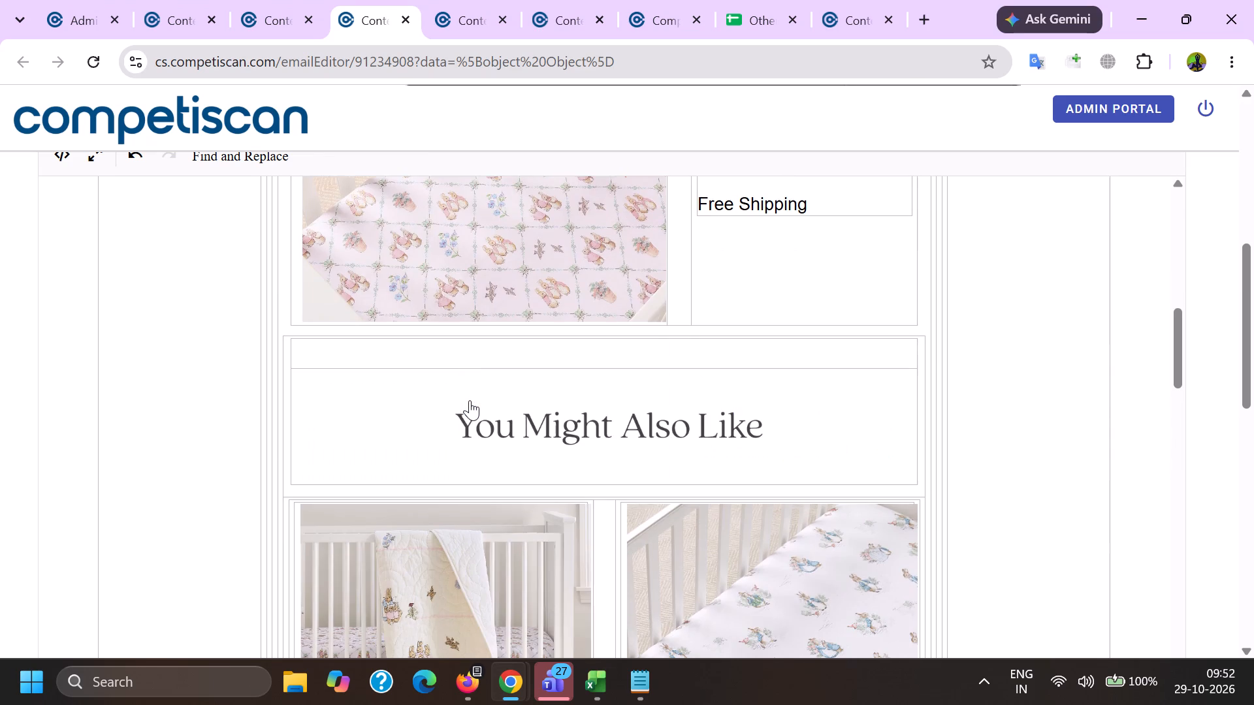
{"action": "key", "text": "alt+Tab"}
{"action": "left_click", "coordinate": [390, 434]}
{"action": "scroll", "coordinate": [391, 428], "scroll_direction": "down", "scroll_amount": 2}
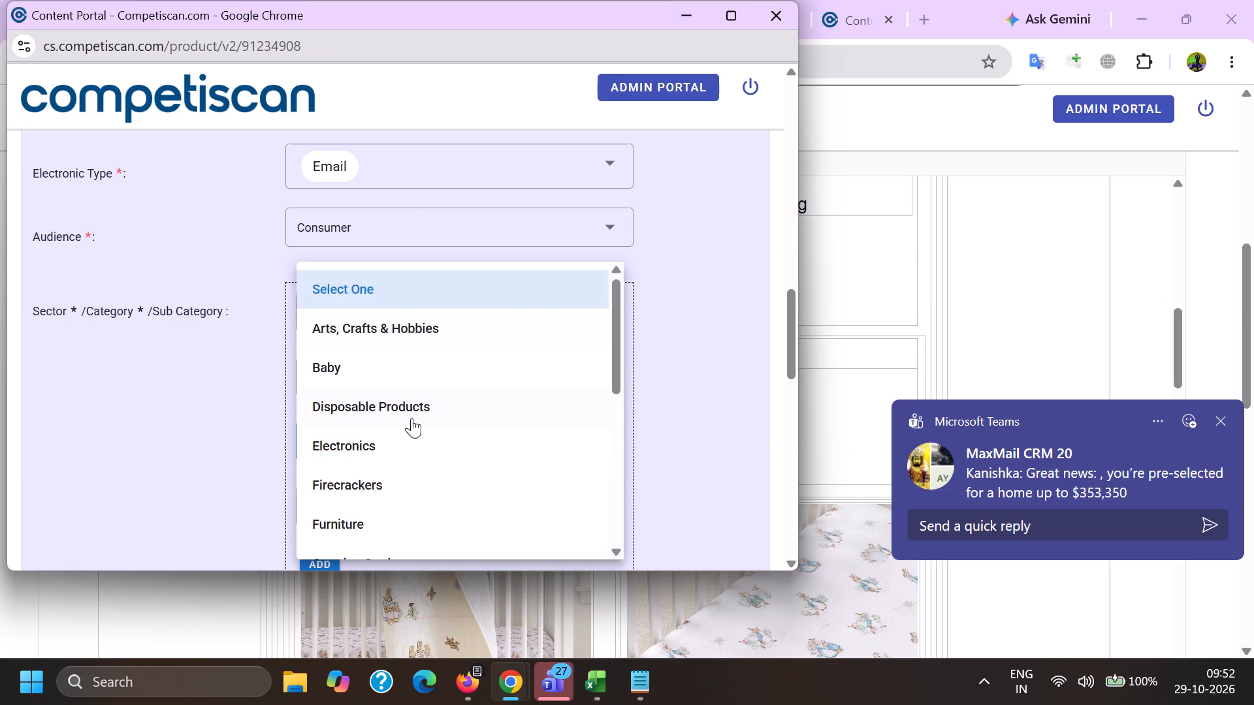
{"action": "left_click_drag", "start_coordinate": [376, 406], "coordinate": [368, 415]}
{"action": "left_click_drag", "start_coordinate": [231, 426], "coordinate": [243, 433]}
{"action": "left_click", "coordinate": [357, 505]}
{"action": "scroll", "coordinate": [411, 288], "scroll_direction": "down", "scroll_amount": 2}
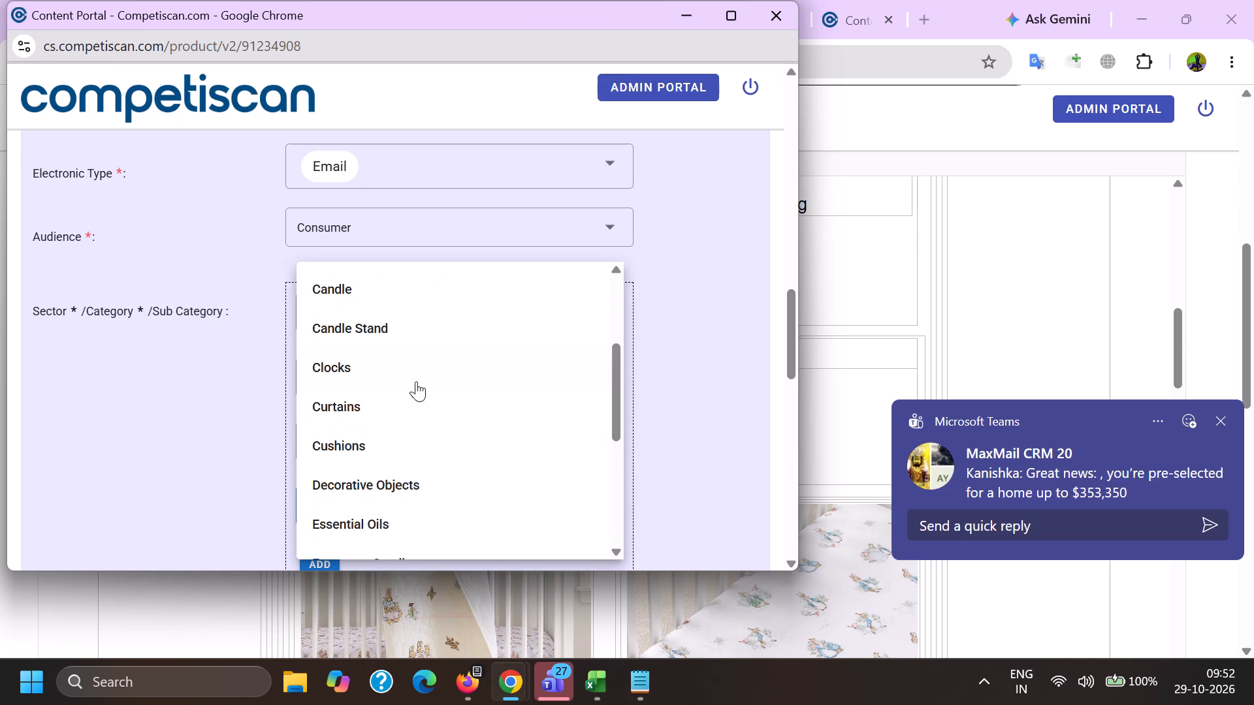
{"action": "scroll", "coordinate": [400, 435], "scroll_direction": "up", "scroll_amount": 4}
{"action": "left_click", "coordinate": [421, 409]}
{"action": "left_click_drag", "start_coordinate": [236, 433], "coordinate": [257, 444]}
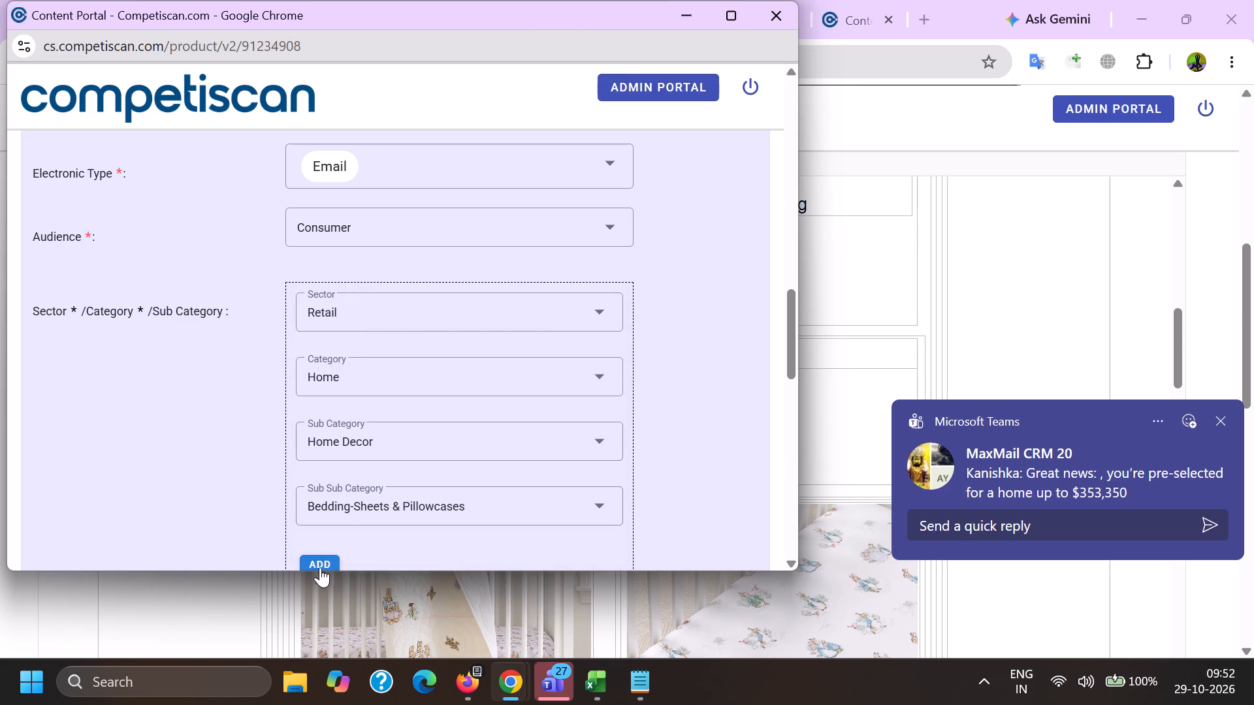
{"action": "left_click", "coordinate": [319, 559]}
Add a second classification with sector Credit Cards, category Payment Cards and sub category Credit Cards.
{"action": "left_click", "coordinate": [344, 346]}
{"action": "scroll", "coordinate": [367, 465], "scroll_direction": "up", "scroll_amount": 6}
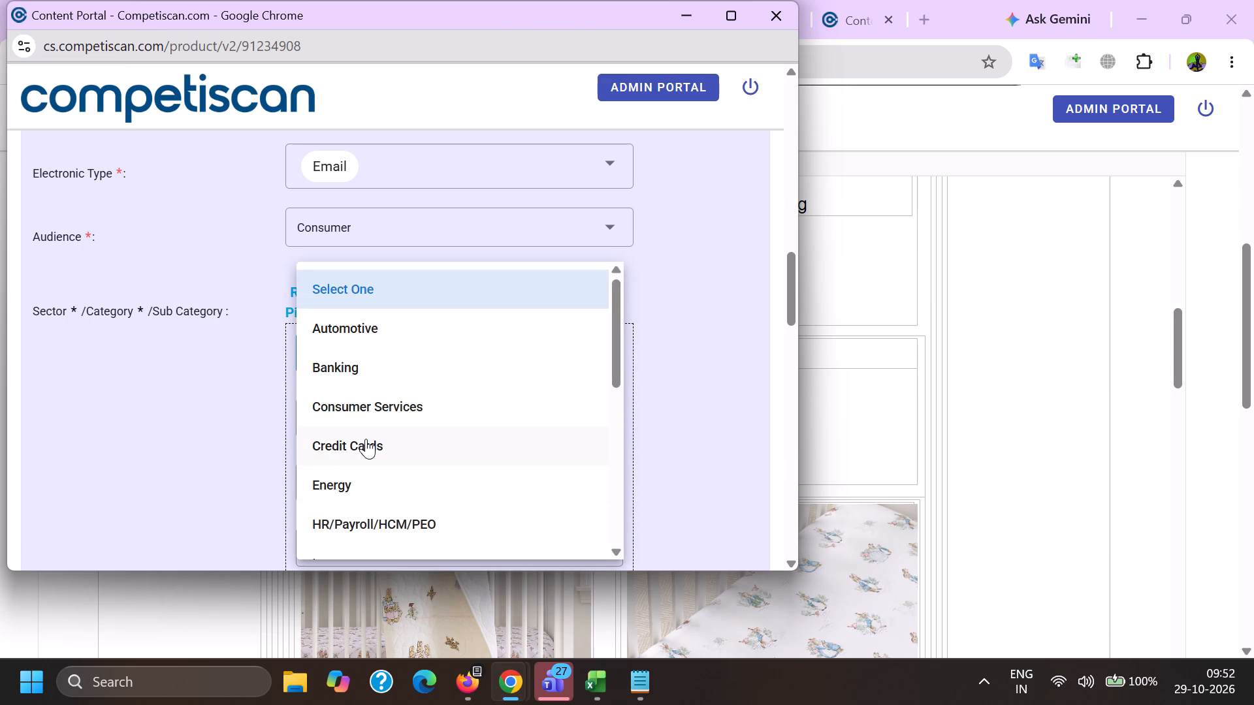
{"action": "left_click", "coordinate": [366, 439]}
{"action": "left_click_drag", "start_coordinate": [269, 434], "coordinate": [285, 440]}
{"action": "left_click", "coordinate": [358, 416]}
{"action": "scroll", "coordinate": [368, 295], "scroll_direction": "up", "scroll_amount": 1}
{"action": "scroll", "coordinate": [367, 295], "scroll_direction": "down", "scroll_amount": 2}
{"action": "left_click", "coordinate": [388, 398]}
{"action": "left_click", "coordinate": [337, 390]}
{"action": "scroll", "coordinate": [374, 275], "scroll_direction": "down", "scroll_amount": 2}
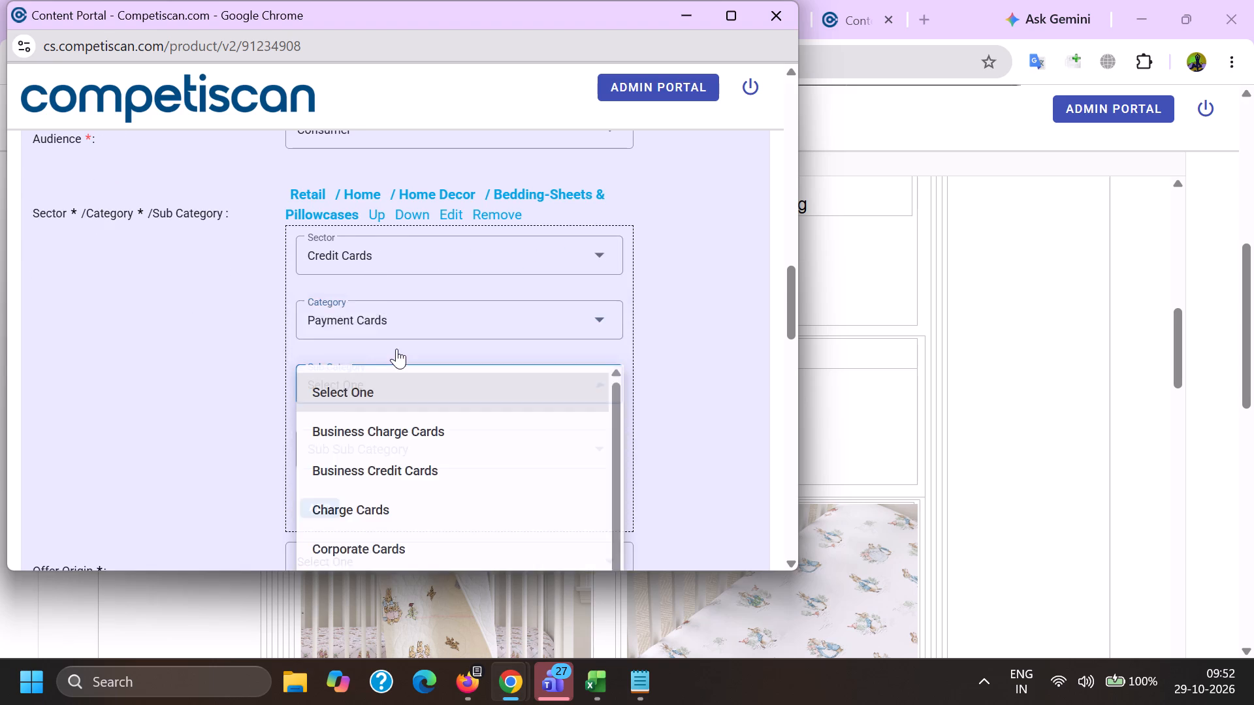
{"action": "scroll", "coordinate": [365, 352], "scroll_direction": "down", "scroll_amount": 7}
{"action": "left_click", "coordinate": [377, 328]}
{"action": "left_click_drag", "start_coordinate": [293, 320], "coordinate": [303, 325]}
{"action": "left_click", "coordinate": [341, 315]}
{"action": "left_click", "coordinate": [329, 312]}
Set the offer origin to Provider/Bank.
{"action": "scroll", "coordinate": [359, 386], "scroll_direction": "up", "scroll_amount": 2}
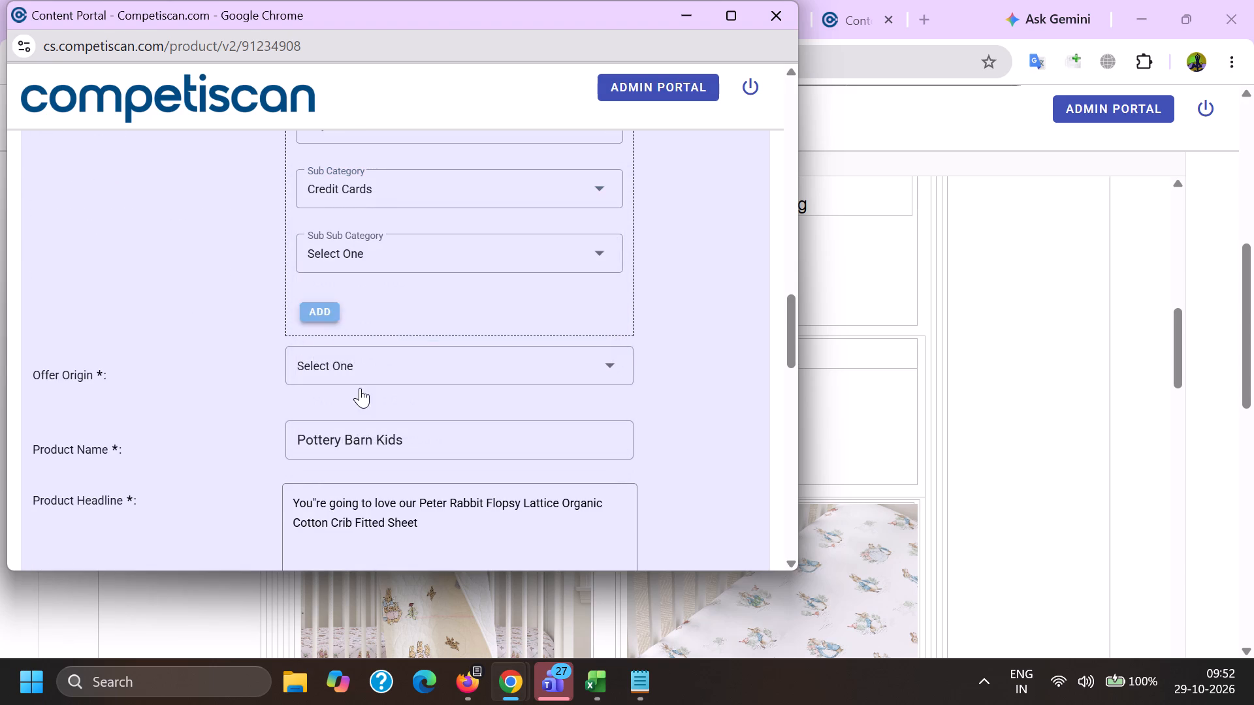
{"action": "scroll", "coordinate": [360, 388], "scroll_direction": "up", "scroll_amount": 1}
{"action": "left_click", "coordinate": [416, 309]}
{"action": "scroll", "coordinate": [406, 298], "scroll_direction": "down", "scroll_amount": 5}
{"action": "left_click", "coordinate": [323, 217]}
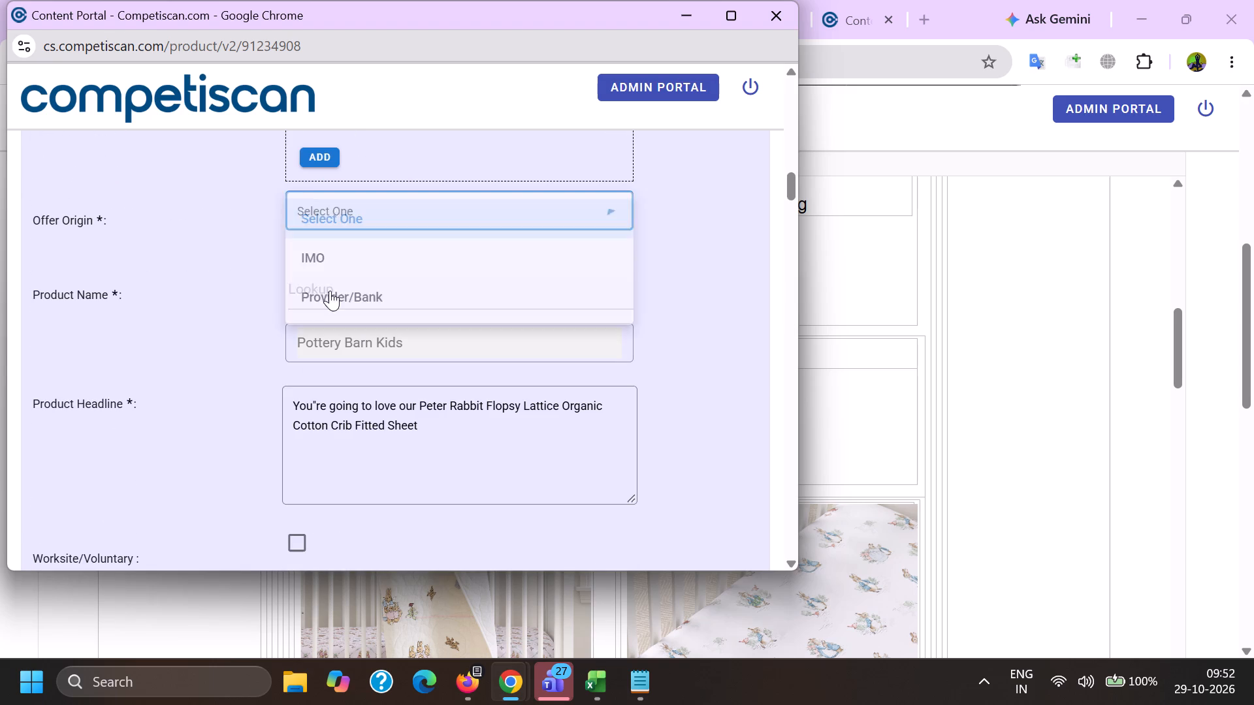
{"action": "double_click", "coordinate": [329, 289]}
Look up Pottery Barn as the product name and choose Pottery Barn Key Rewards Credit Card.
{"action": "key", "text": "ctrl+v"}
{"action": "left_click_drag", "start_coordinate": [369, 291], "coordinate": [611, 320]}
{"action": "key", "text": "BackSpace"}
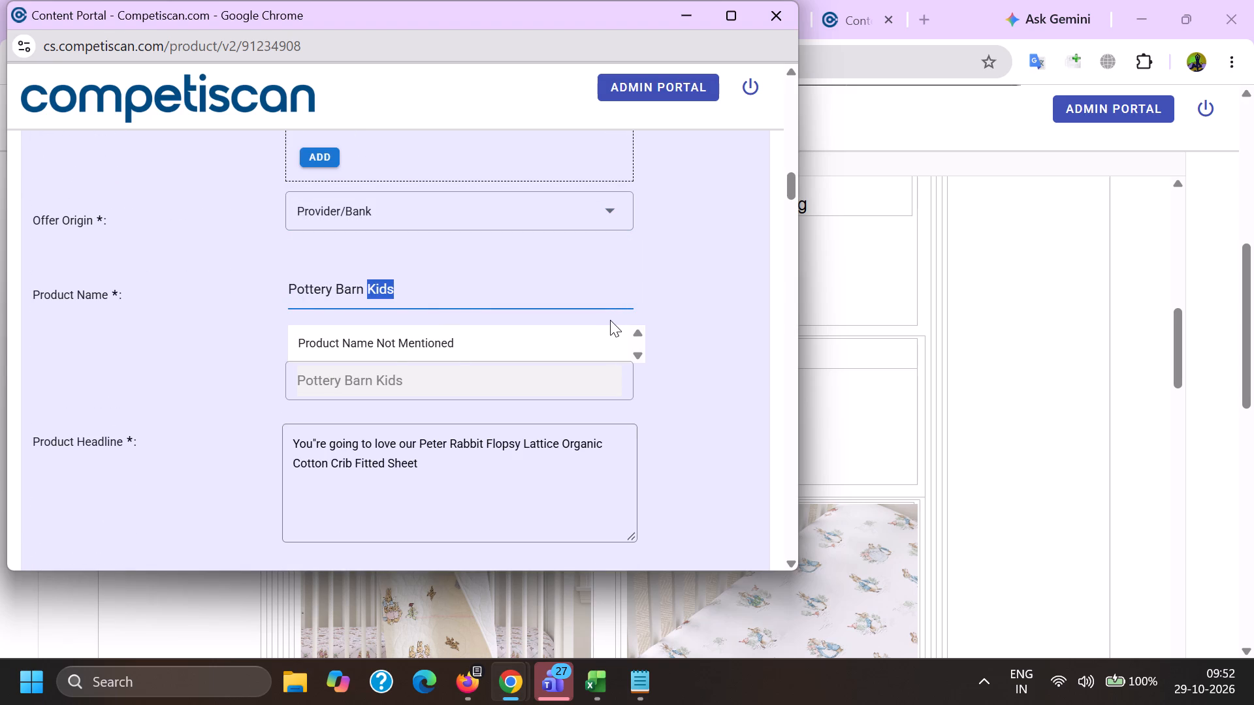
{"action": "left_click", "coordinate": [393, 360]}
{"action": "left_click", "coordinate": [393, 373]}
Look up Pottery Barn again and set the product name to Pottery Barn Key Rewards Visa Credit Card.
{"action": "left_click", "coordinate": [364, 305]}
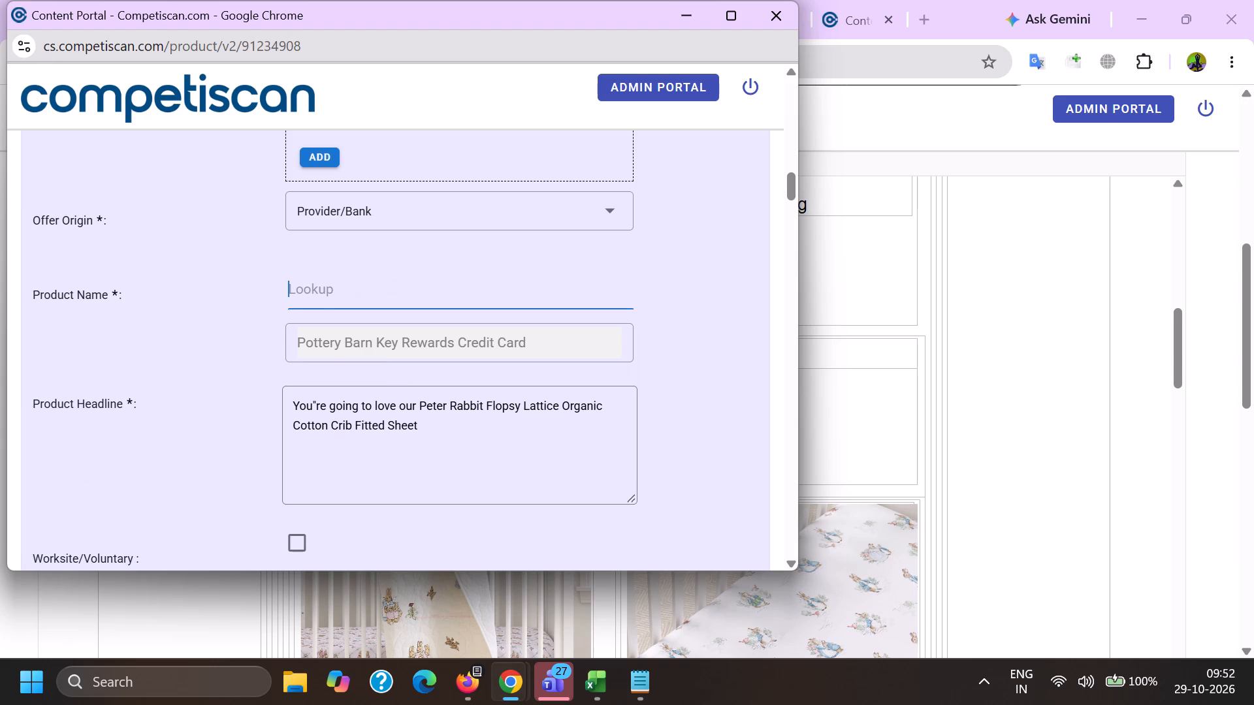
{"action": "key", "text": "ctrl+v"}
{"action": "left_click_drag", "start_coordinate": [366, 293], "coordinate": [745, 324]}
{"action": "key", "text": "BackSpace"}
{"action": "left_click", "coordinate": [462, 377]}
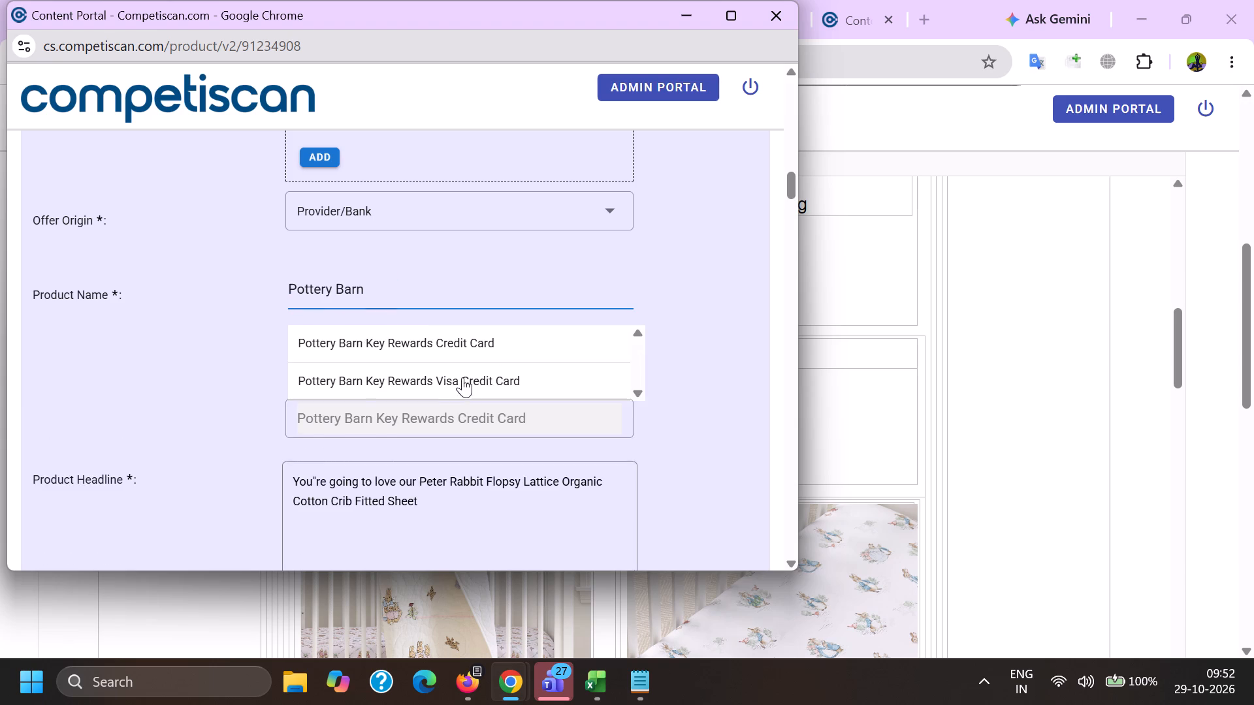
Replace the product headline with the email's subject line, "You're going to love our Peter Rabbit™ Flopsy™ Lattice Organic Cotton Crib Fitted Sheet".
{"action": "scroll", "coordinate": [457, 371], "scroll_direction": "up", "scroll_amount": 4}
{"action": "left_click", "coordinate": [374, 217]}
{"action": "scroll", "coordinate": [373, 218], "scroll_direction": "down", "scroll_amount": 6}
{"action": "left_click_drag", "start_coordinate": [543, 234], "coordinate": [543, 242]}
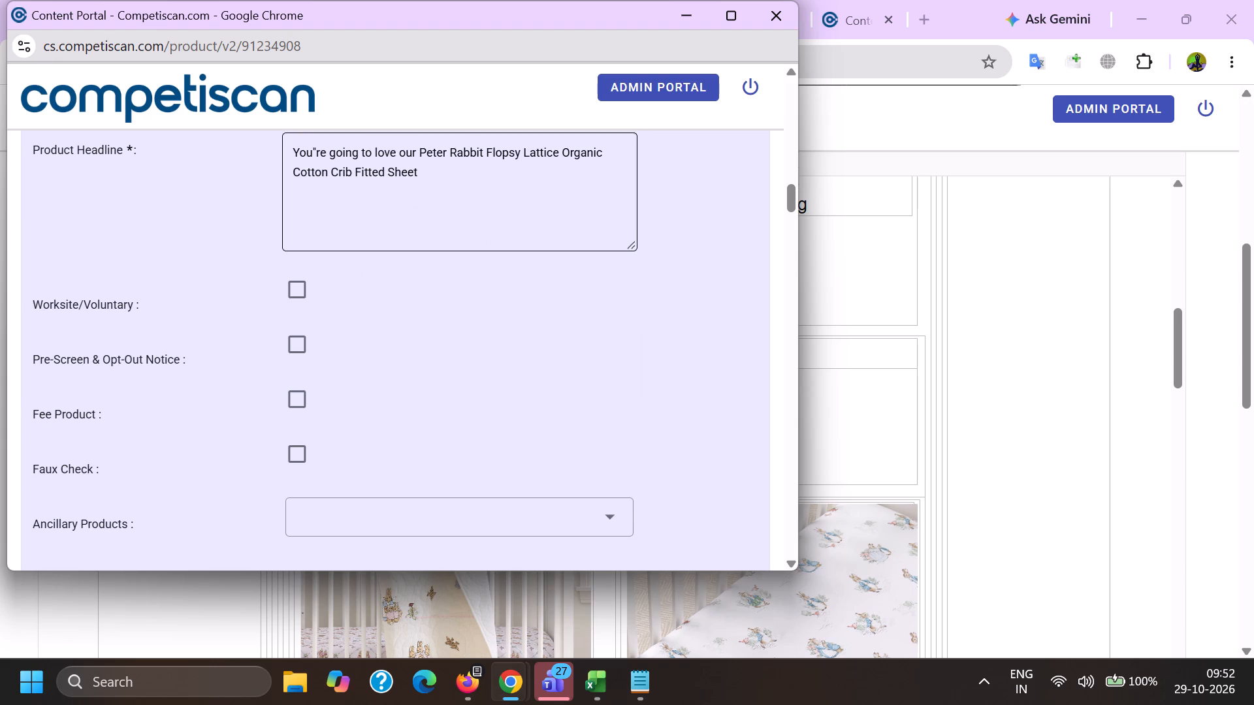
{"action": "left_click_drag", "start_coordinate": [543, 242], "coordinate": [1, 9]}
{"action": "key", "text": "BackSpace"}
{"action": "key", "text": "alt+Tab"}
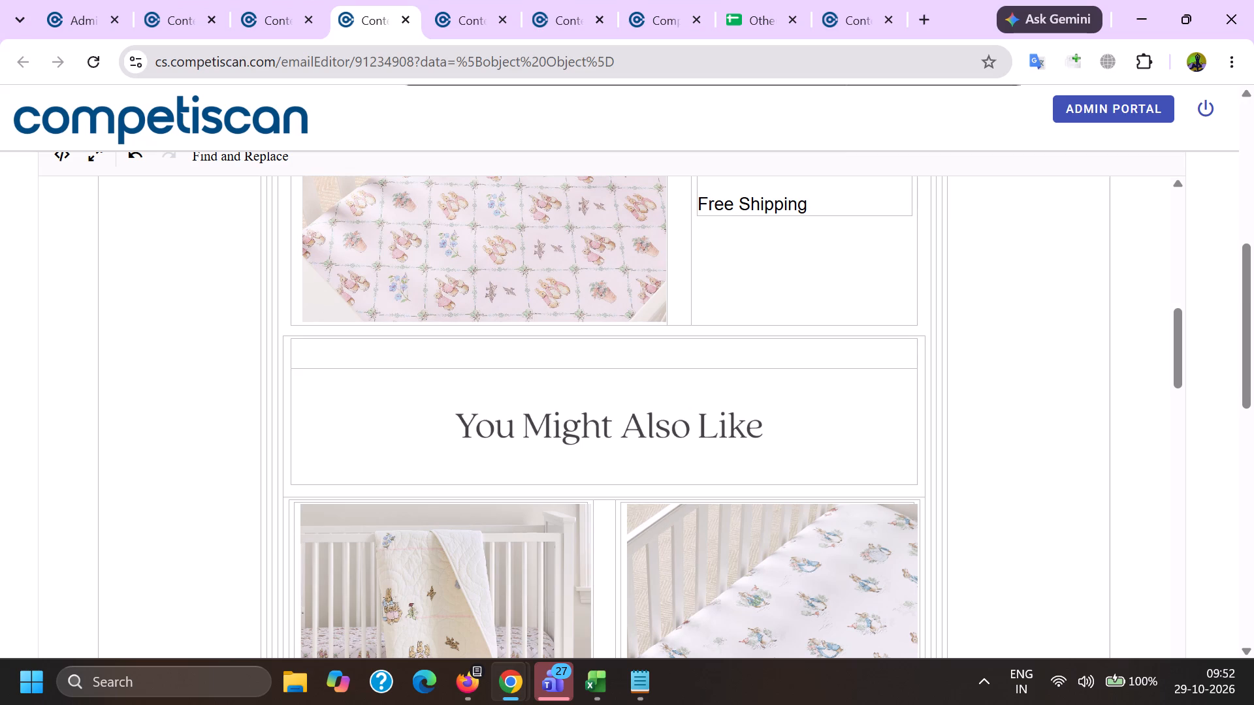
{"action": "scroll", "coordinate": [195, 330], "scroll_direction": "up", "scroll_amount": 13}
{"action": "left_click_drag", "start_coordinate": [106, 347], "coordinate": [111, 349]}
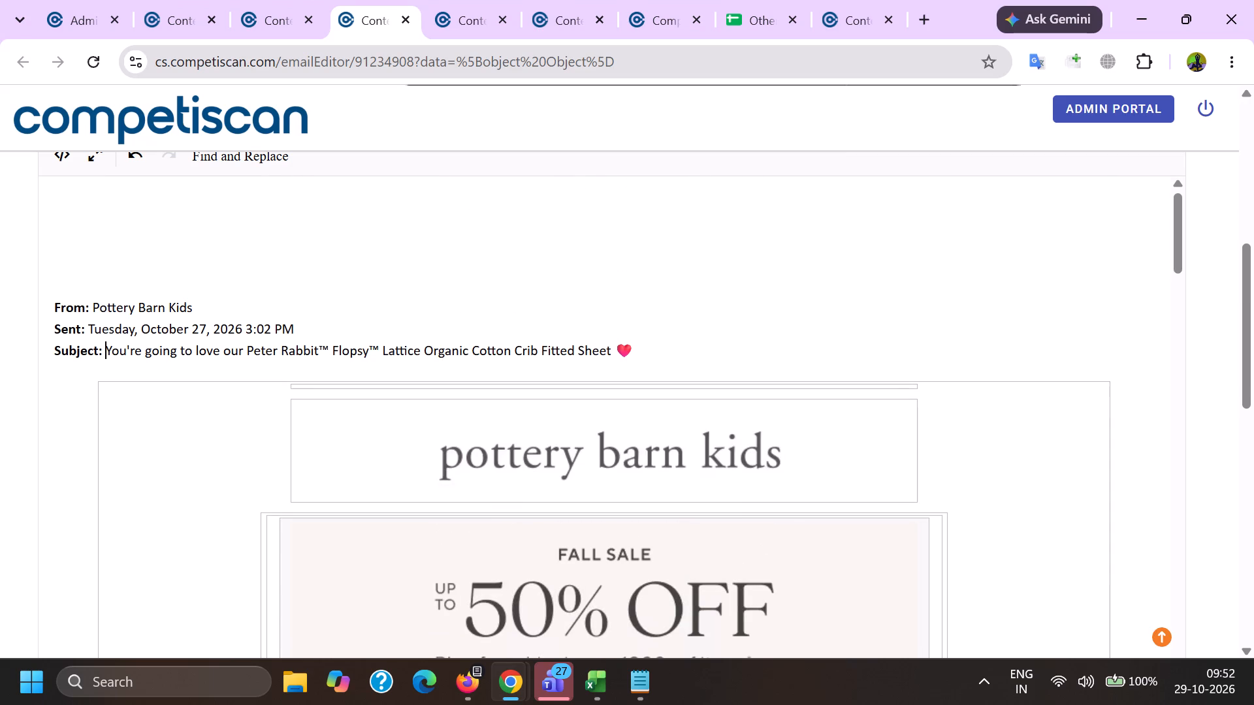
{"action": "left_click_drag", "start_coordinate": [111, 349], "coordinate": [667, 349]}
{"action": "key", "text": "ctrl+c"}
{"action": "key", "text": "alt+Tab"}
{"action": "key", "text": "ctrl+v"}
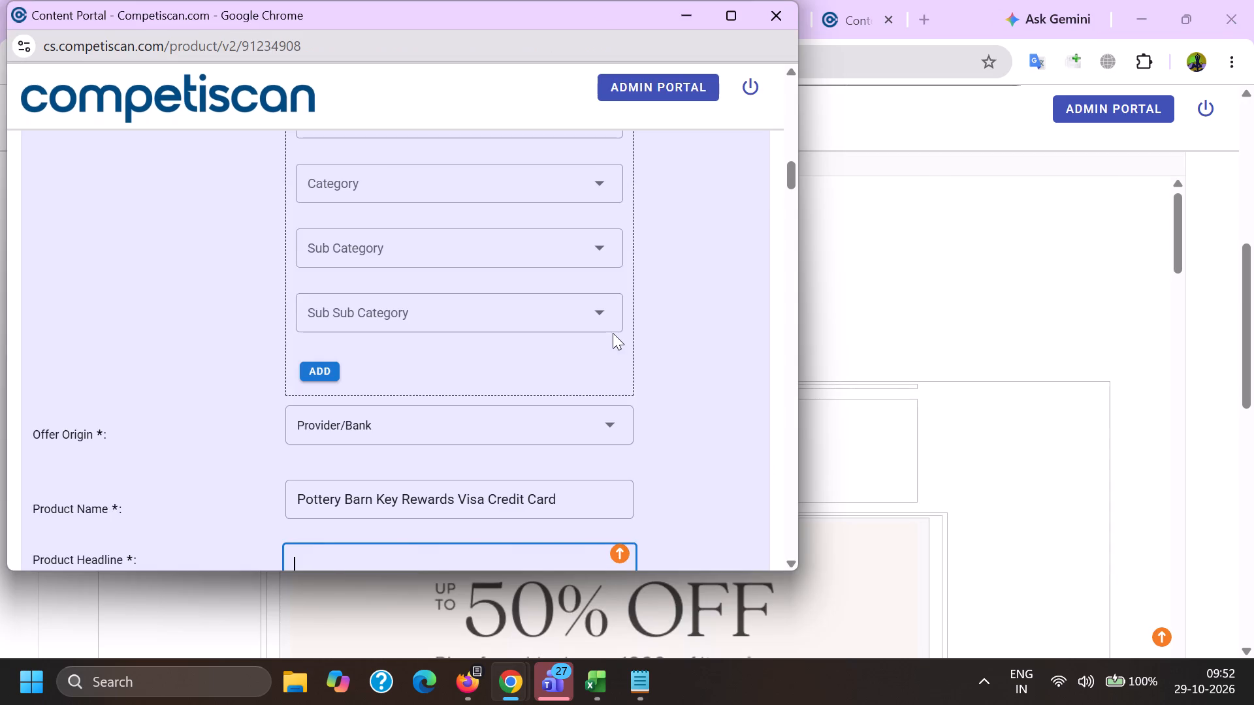
Remove both trademark symbols and the heart emoji from the product headline and end the sentence with a period.
{"action": "scroll", "coordinate": [421, 311], "scroll_direction": "down", "scroll_amount": 2}
{"action": "left_click", "coordinate": [490, 345]}
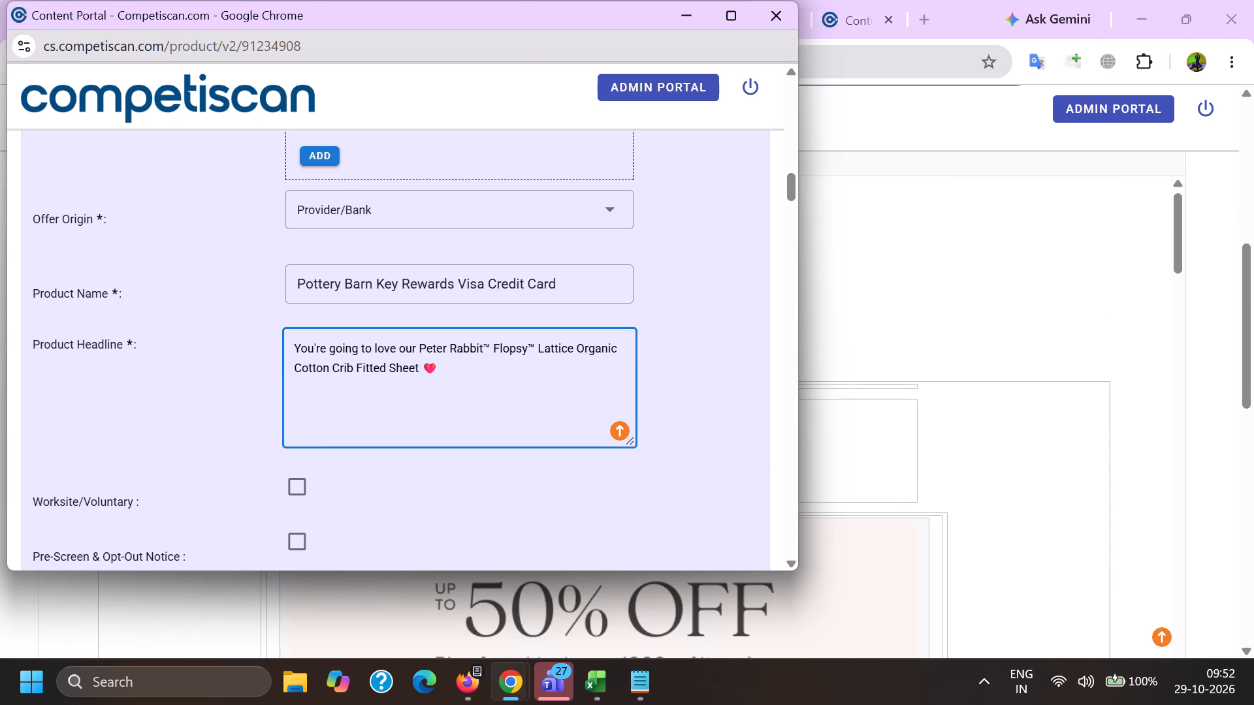
{"action": "key", "text": "BackSpace"}
{"action": "left_click", "coordinate": [526, 350]}
{"action": "key", "text": "BackSpace"}
{"action": "left_click", "coordinate": [500, 366]}
{"action": "key", "text": "BackSpace"}
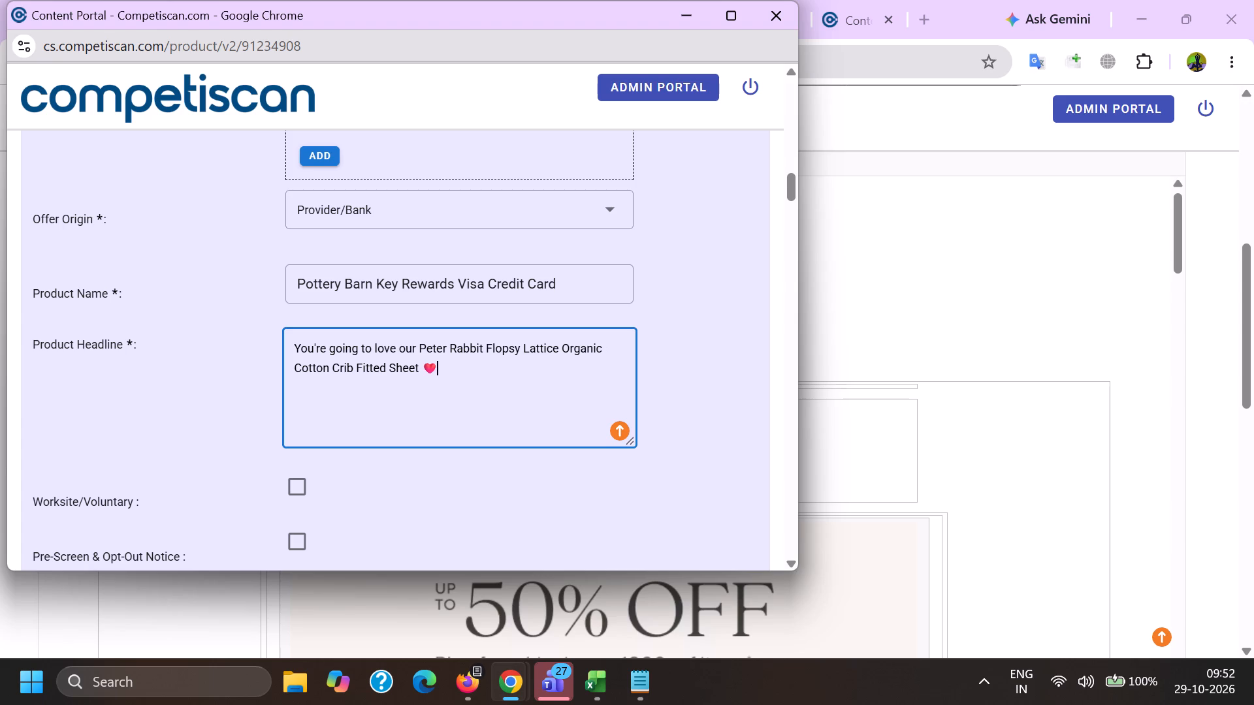
{"action": "key", "text": "BackSpace"}
{"action": "key", "text": "period"}
{"action": "key", "text": "space"}
Append "Earn 10% back in rewards", copied from the Cayman Wall Cabinets record's headline, to the product headline.
{"action": "key", "text": "alt+Tab"}
{"action": "left_click", "coordinate": [830, 0]}
{"action": "scroll", "coordinate": [771, 377], "scroll_direction": "up", "scroll_amount": 10}
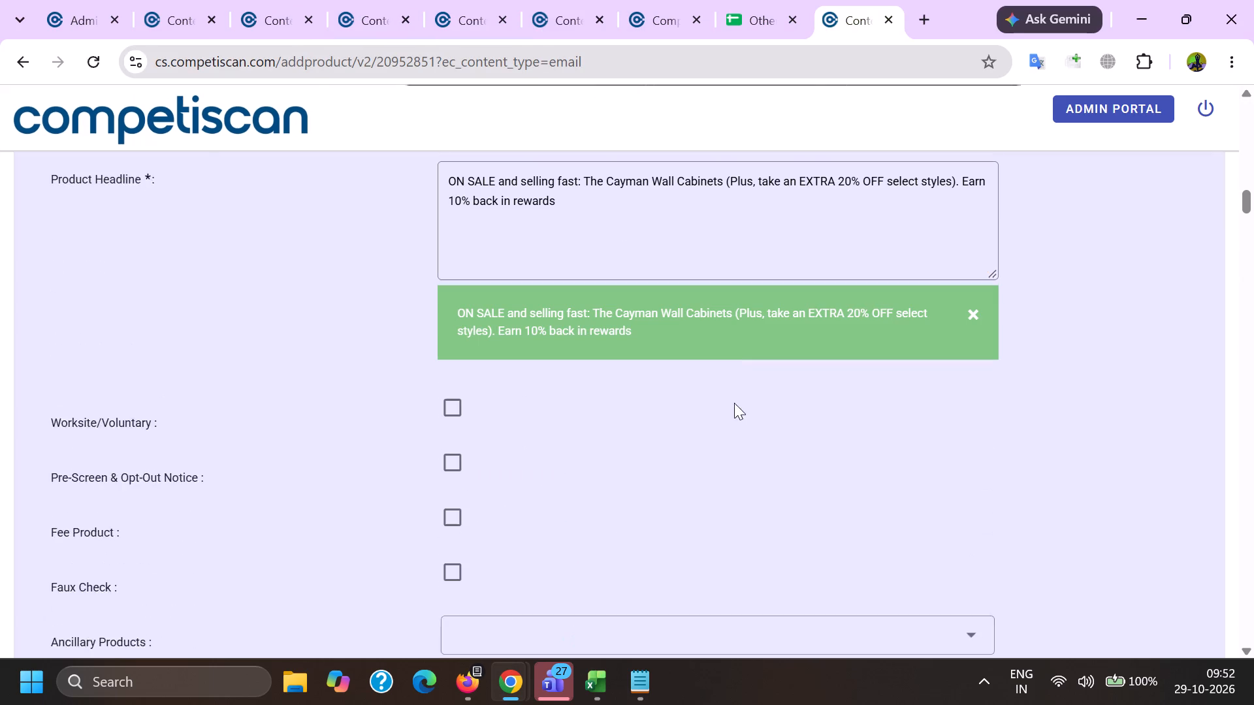
{"action": "left_click", "coordinate": [969, 230]}
{"action": "left_click_drag", "start_coordinate": [969, 230], "coordinate": [969, 242]}
{"action": "left_click", "coordinate": [907, 305], "text": "shift"}
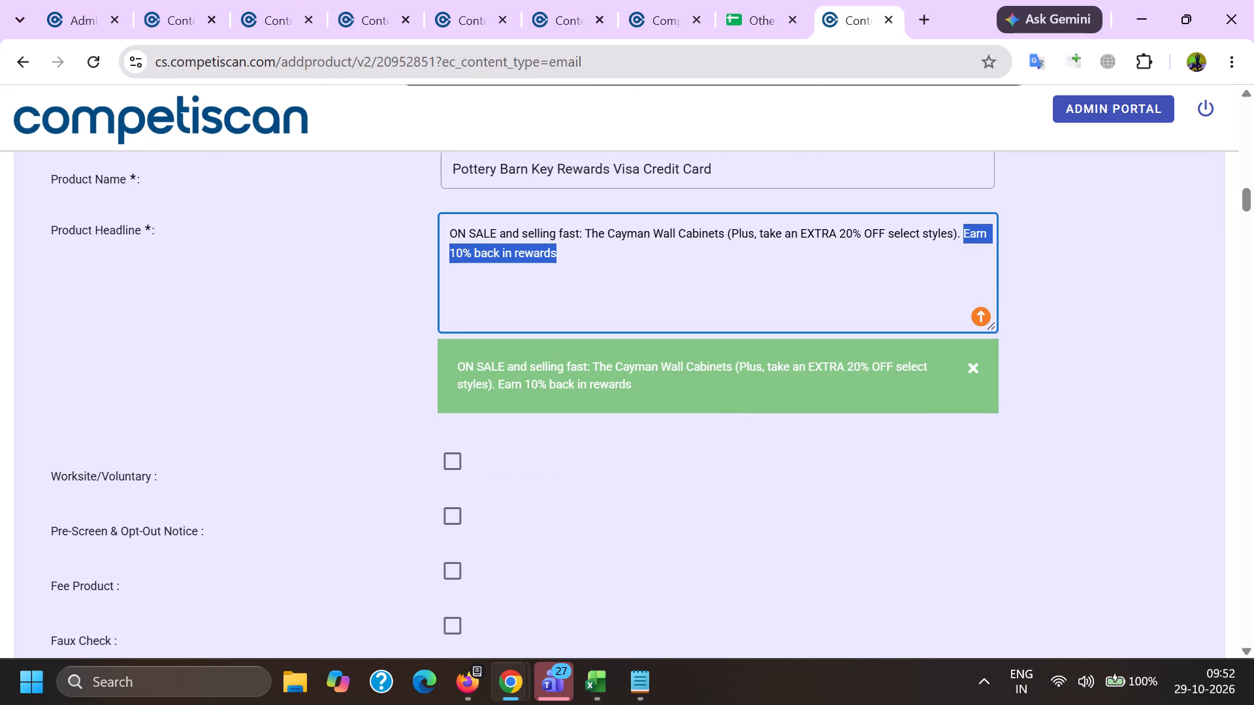
{"action": "key", "text": "ctrl+c"}
{"action": "key", "text": "alt+Tab"}
{"action": "key", "text": "ctrl+v"}
Set the response mechanism to URL/Website.
{"action": "scroll", "coordinate": [448, 388], "scroll_direction": "down", "scroll_amount": 5}
{"action": "left_click", "coordinate": [349, 304]}
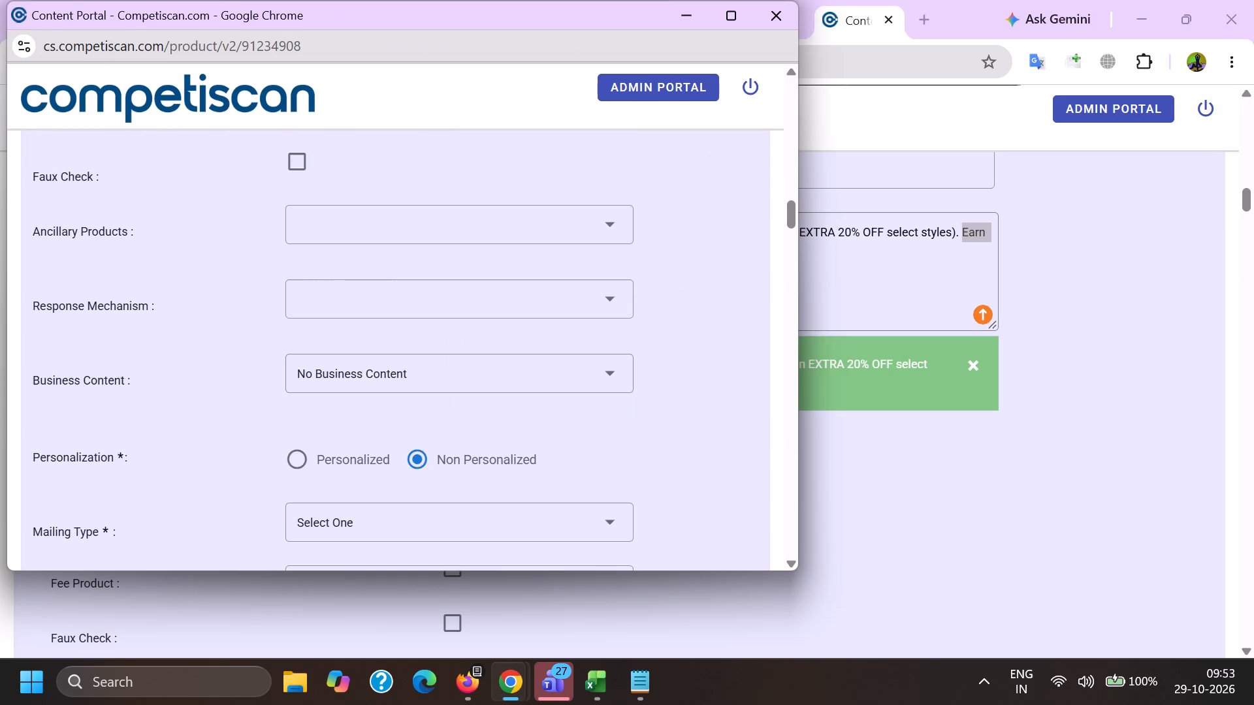
{"action": "scroll", "coordinate": [364, 200], "scroll_direction": "down", "scroll_amount": 8}
{"action": "scroll", "coordinate": [378, 379], "scroll_direction": "up", "scroll_amount": 6}
{"action": "scroll", "coordinate": [378, 225], "scroll_direction": "down", "scroll_amount": 7}
{"action": "left_click", "coordinate": [401, 329]}
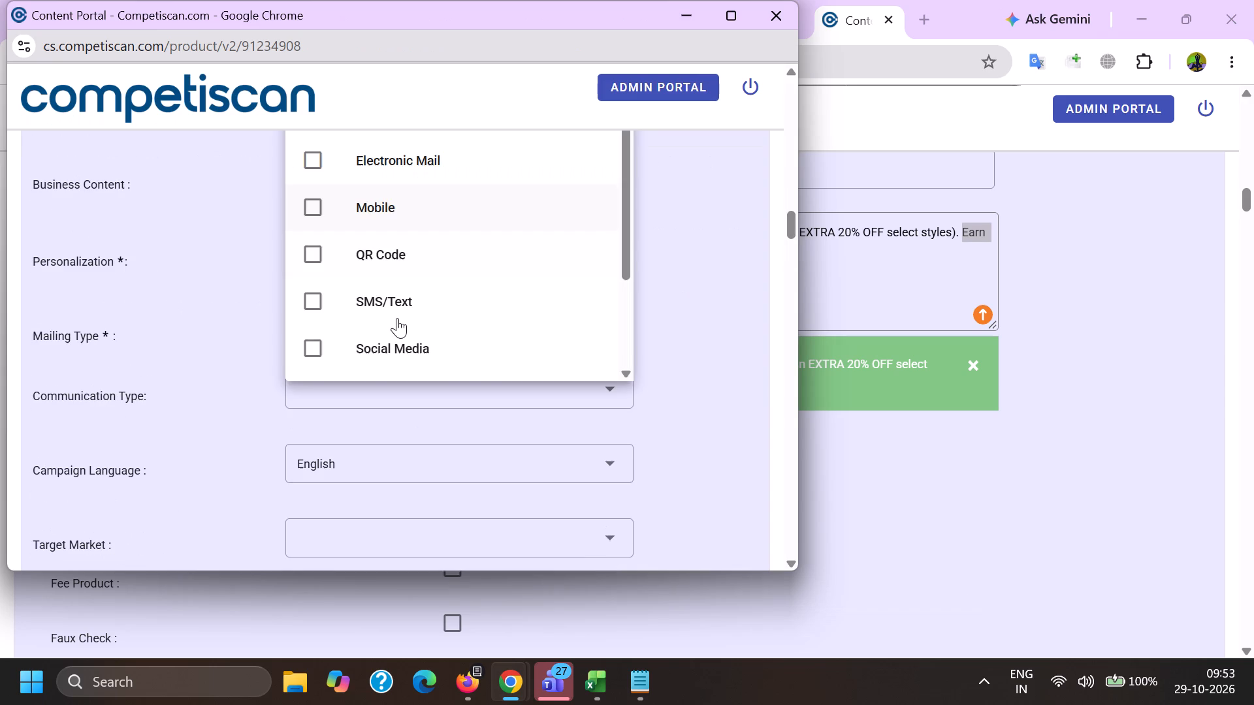
{"action": "left_click_drag", "start_coordinate": [206, 338], "coordinate": [213, 342]}
{"action": "scroll", "coordinate": [442, 418], "scroll_direction": "up", "scroll_amount": 1}
{"action": "left_click", "coordinate": [324, 205]}
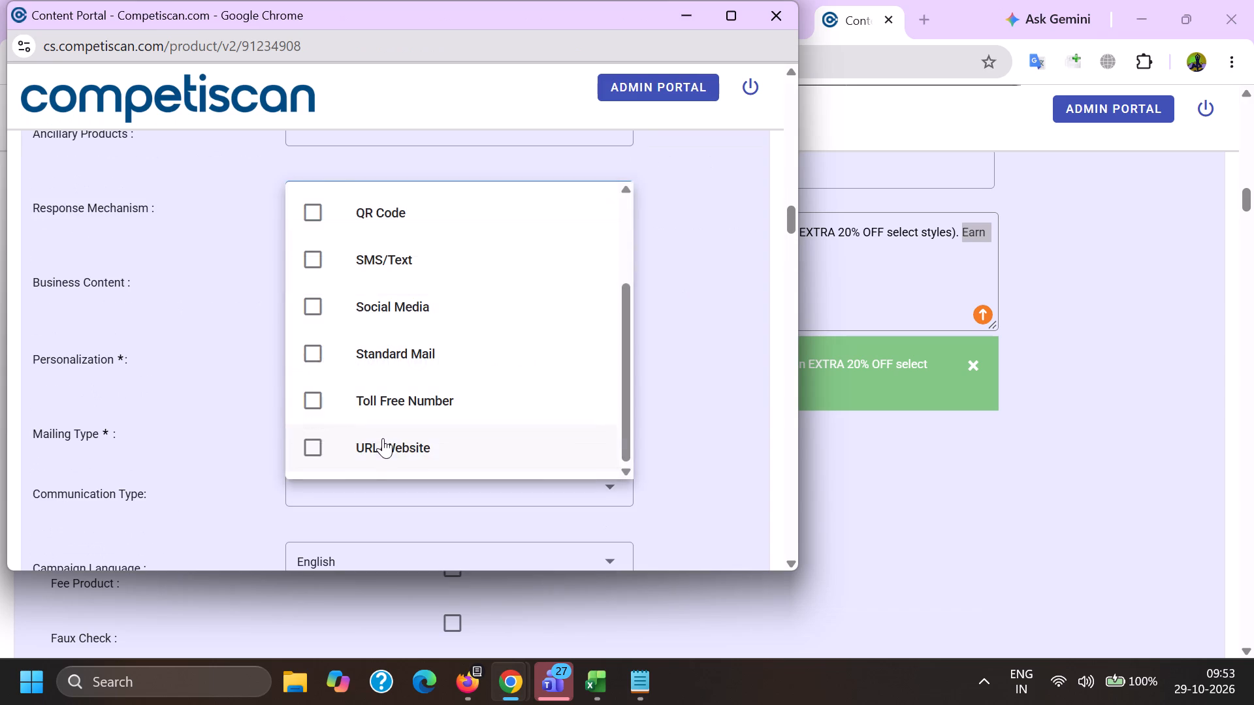
{"action": "left_click", "coordinate": [383, 438]}
{"action": "left_click_drag", "start_coordinate": [225, 415], "coordinate": [234, 416]}
Set the mailing type to Acquisition.
{"action": "left_click", "coordinate": [355, 433]}
{"action": "left_click", "coordinate": [351, 339]}
{"action": "left_click_drag", "start_coordinate": [189, 360], "coordinate": [201, 360]}
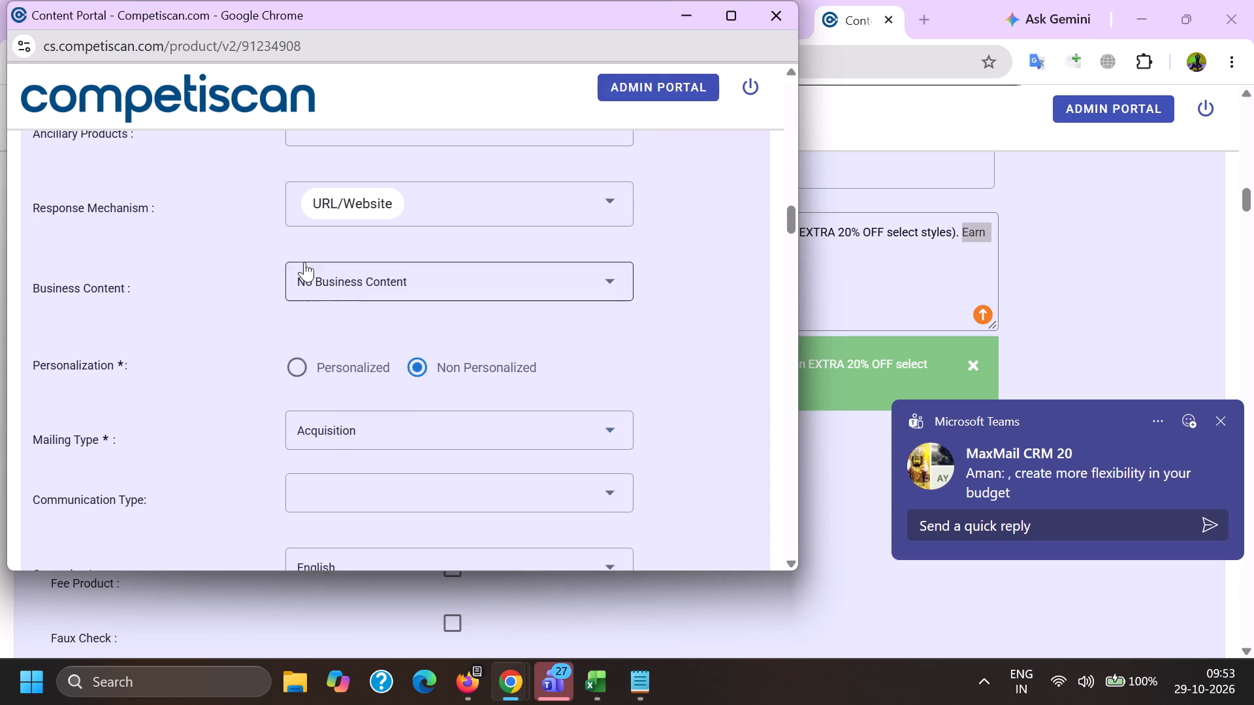
Select Bonuses/Contests/Incentives, Co-Brand and Mobile Application as the communication types.
{"action": "scroll", "coordinate": [304, 264], "scroll_direction": "down", "scroll_amount": 1}
{"action": "left_click", "coordinate": [339, 355]}
{"action": "left_click", "coordinate": [346, 391]}
{"action": "scroll", "coordinate": [359, 255], "scroll_direction": "down", "scroll_amount": 1}
{"action": "left_click", "coordinate": [391, 441]}
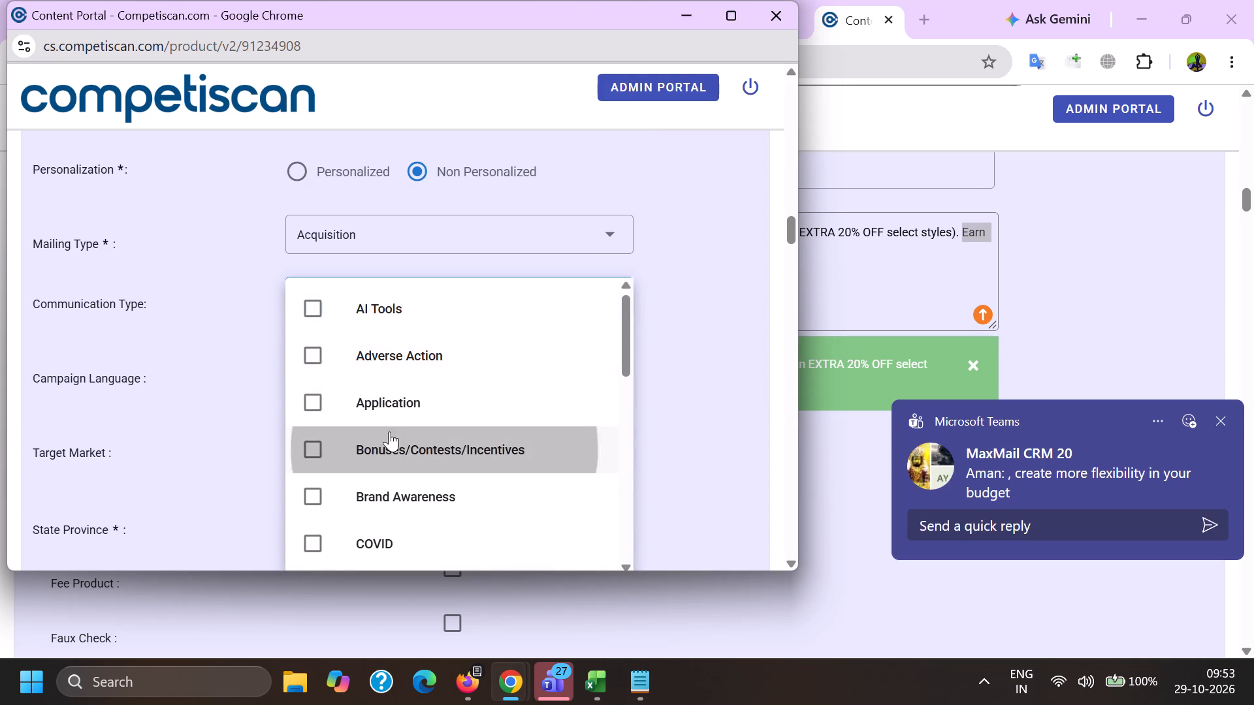
{"action": "scroll", "coordinate": [389, 431], "scroll_direction": "down", "scroll_amount": 5}
{"action": "left_click", "coordinate": [394, 524]}
{"action": "scroll", "coordinate": [379, 474], "scroll_direction": "down", "scroll_amount": 10}
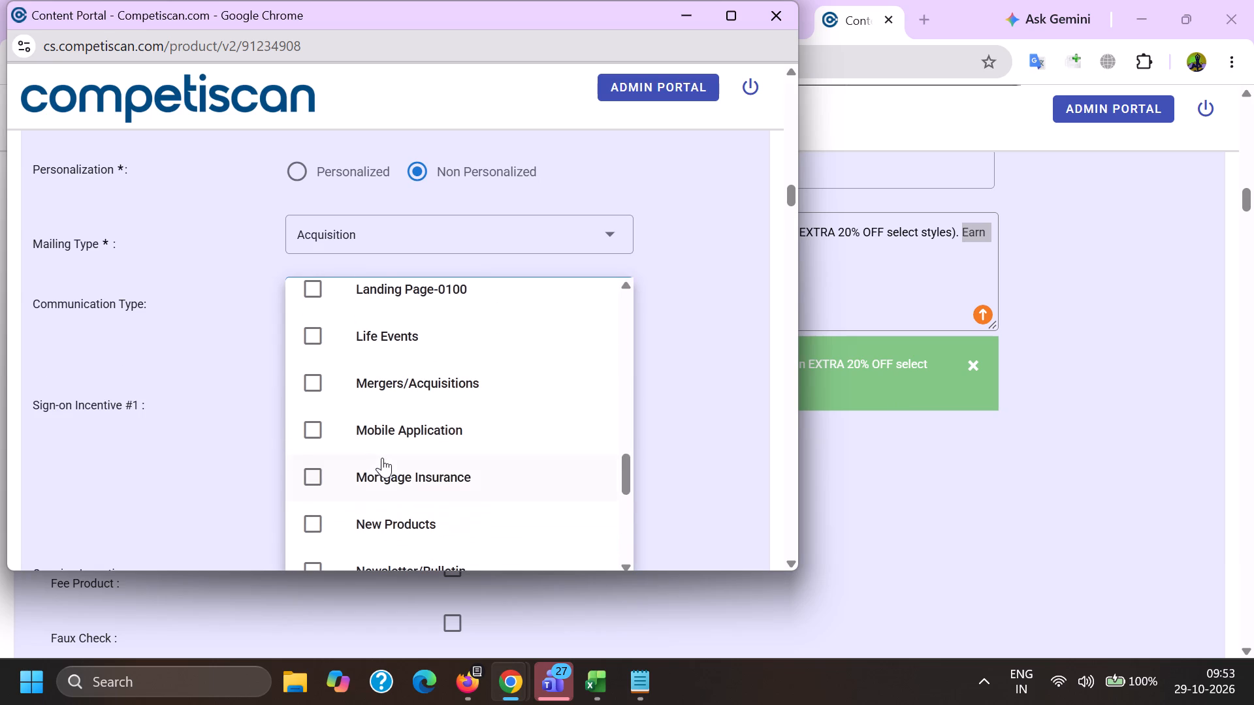
{"action": "left_click", "coordinate": [384, 434]}
{"action": "left_click", "coordinate": [229, 417]}
Copy "10% back in rewards during the first 30 days from account opening" from the reference record into Sign-on Incentive #1.
{"action": "key", "text": "alt+Tab"}
{"action": "scroll", "coordinate": [963, 428], "scroll_direction": "down", "scroll_amount": 5}
{"action": "scroll", "coordinate": [894, 480], "scroll_direction": "down", "scroll_amount": 4}
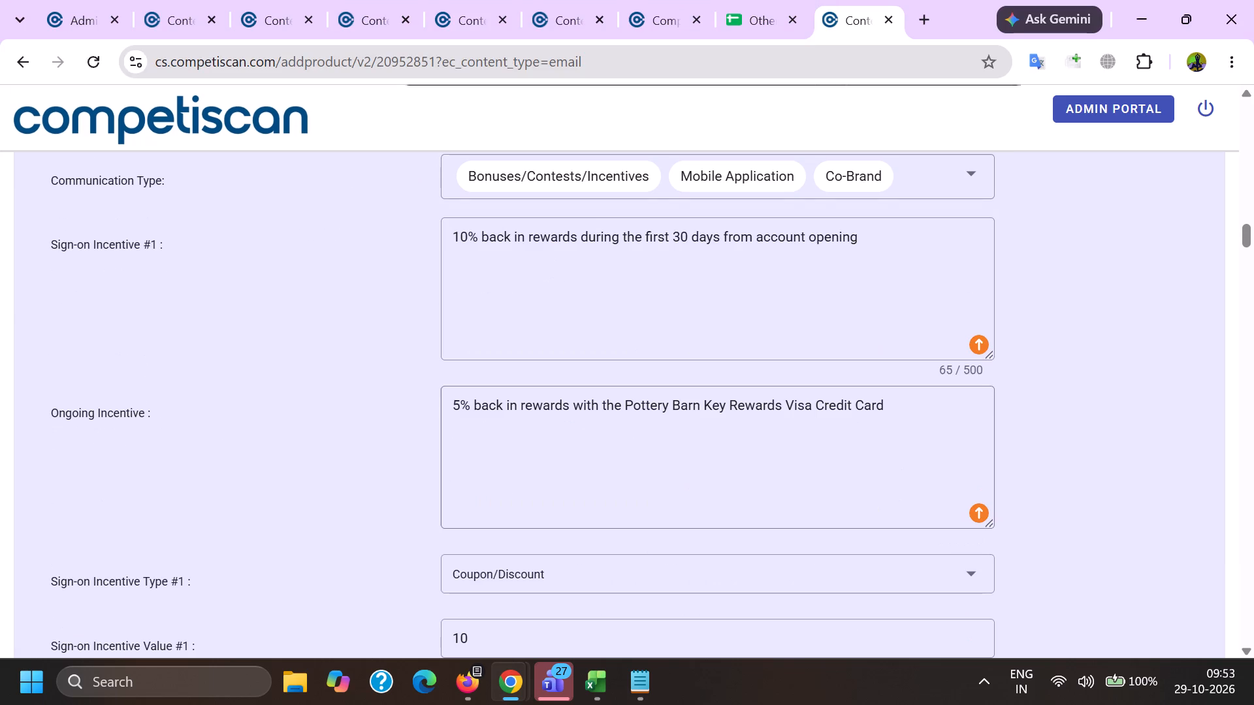
{"action": "left_click_drag", "start_coordinate": [911, 286], "coordinate": [397, 268]}
{"action": "key", "text": "ctrl+c"}
{"action": "key", "text": "alt+Tab"}
{"action": "left_click", "coordinate": [423, 416]}
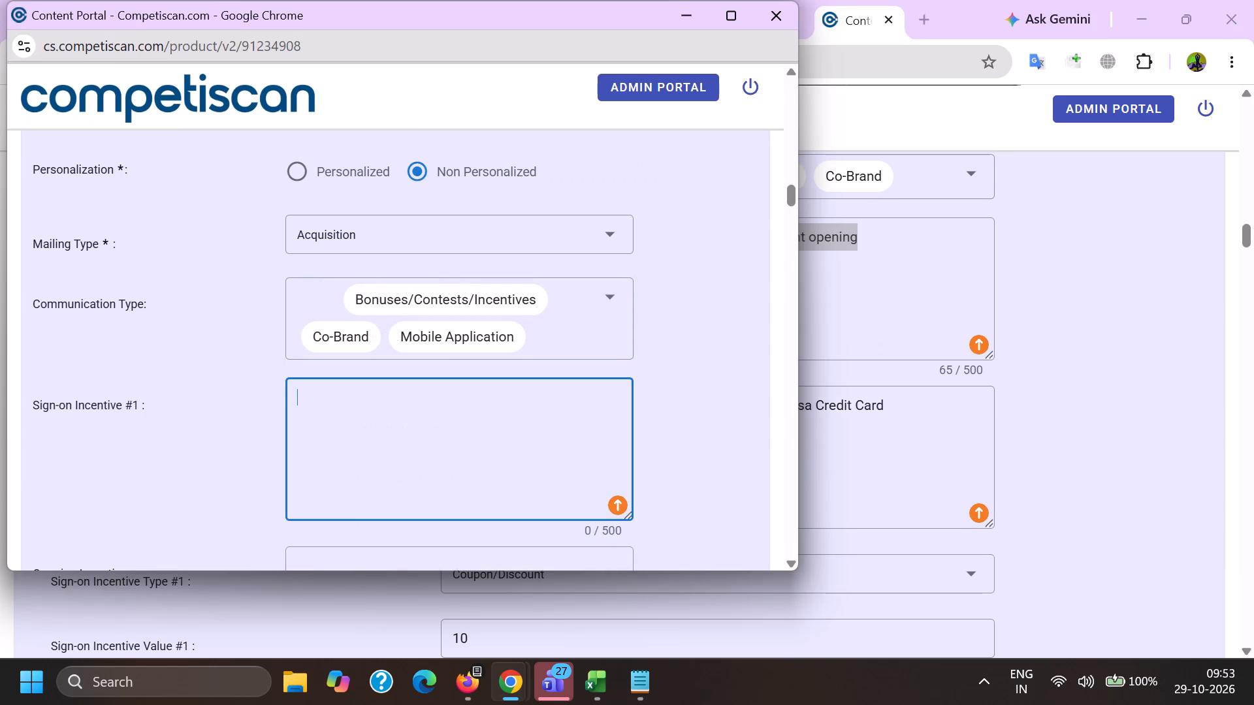
{"action": "key", "text": "ctrl+v"}
Copy "5% back in rewards with the Pottery Barn Key Rewards Visa Credit Card" from the reference record into the ongoing incentive.
{"action": "scroll", "coordinate": [432, 251], "scroll_direction": "down", "scroll_amount": 2}
{"action": "left_click", "coordinate": [423, 405]}
{"action": "key", "text": "alt+Tab"}
{"action": "left_click_drag", "start_coordinate": [891, 415], "coordinate": [431, 325]}
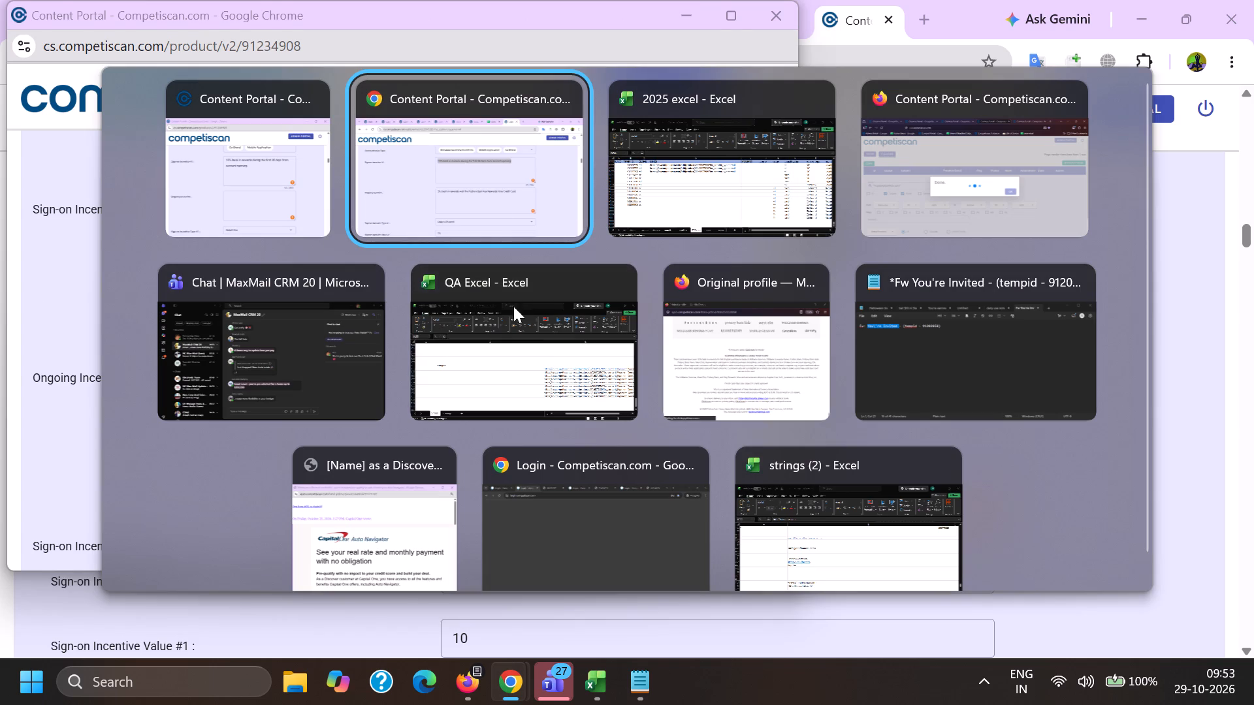
{"action": "left_click", "coordinate": [485, 183]}
{"action": "left_click_drag", "start_coordinate": [928, 463], "coordinate": [344, 342]}
{"action": "key", "text": "ctrl+c"}
{"action": "key", "text": "alt+Tab"}
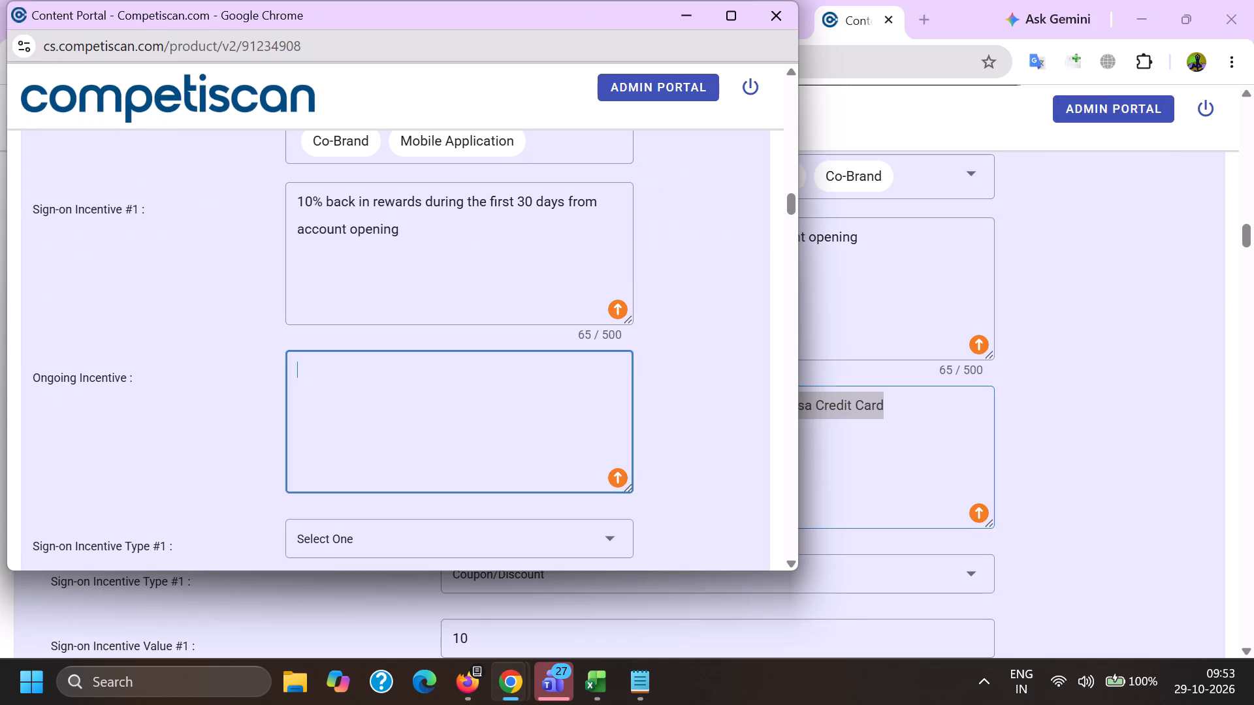
{"action": "key", "text": "ctrl+v"}
Set Sign-on Incentive Type #1 to Coupon/Discount with an incentive value of 10.00.
{"action": "scroll", "coordinate": [335, 276], "scroll_direction": "down", "scroll_amount": 2}
{"action": "left_click", "coordinate": [330, 345]}
{"action": "scroll", "coordinate": [330, 345], "scroll_direction": "down", "scroll_amount": 7}
{"action": "left_click", "coordinate": [333, 401]}
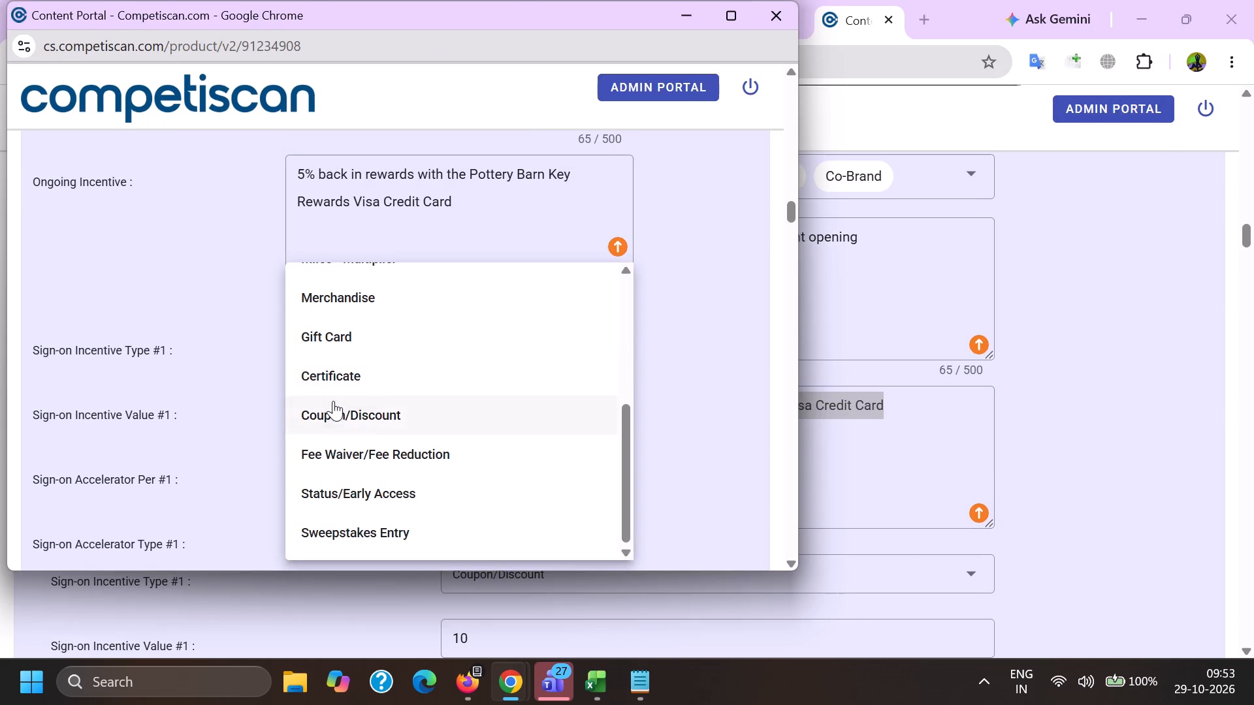
{"action": "left_click_drag", "start_coordinate": [206, 411], "coordinate": [219, 420]}
{"action": "left_click", "coordinate": [341, 403]}
{"action": "type", "text": "10."}
{"action": "key", "text": "0"}
{"action": "type", "text": "00"}
{"action": "key", "text": "Tab"}
{"action": "key", "text": "BackSpace"}
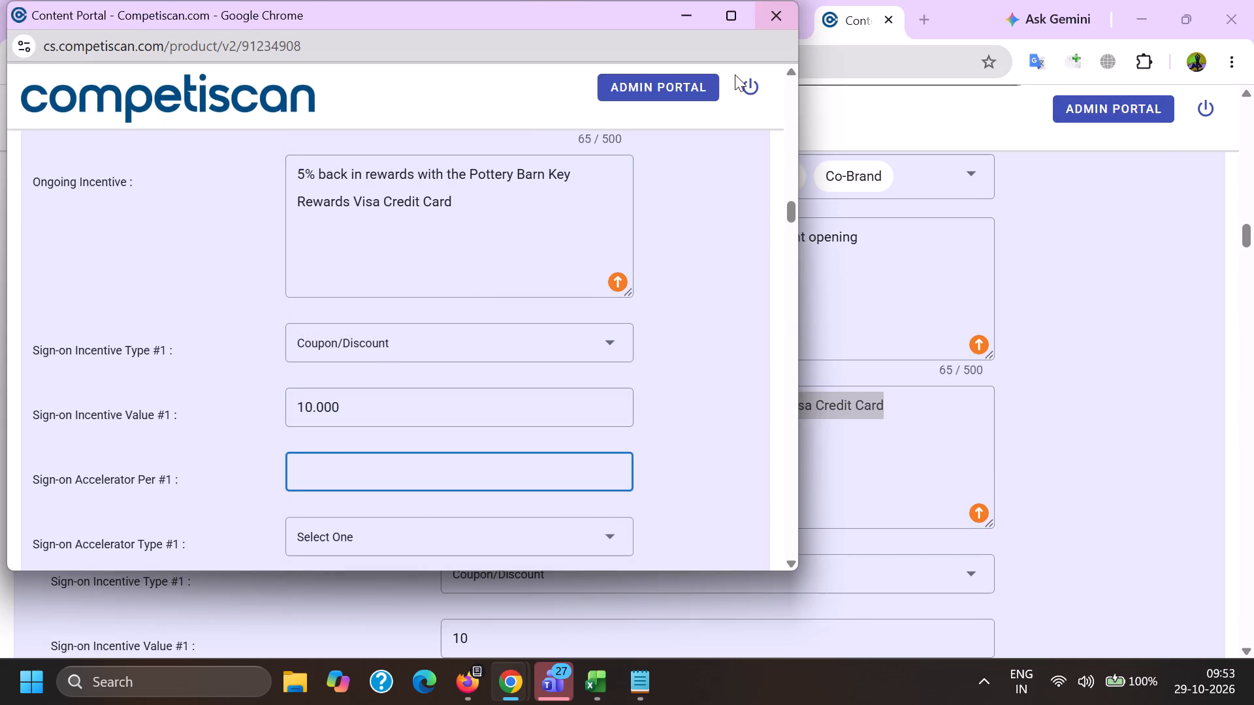
{"action": "left_click", "coordinate": [340, 415]}
{"action": "key", "text": "BackSpace"}
Set Sign-on Max award #1 to 10.00 and the Sign-on Incentive Window #1 to 1 month.
{"action": "scroll", "coordinate": [340, 411], "scroll_direction": "down", "scroll_amount": 4}
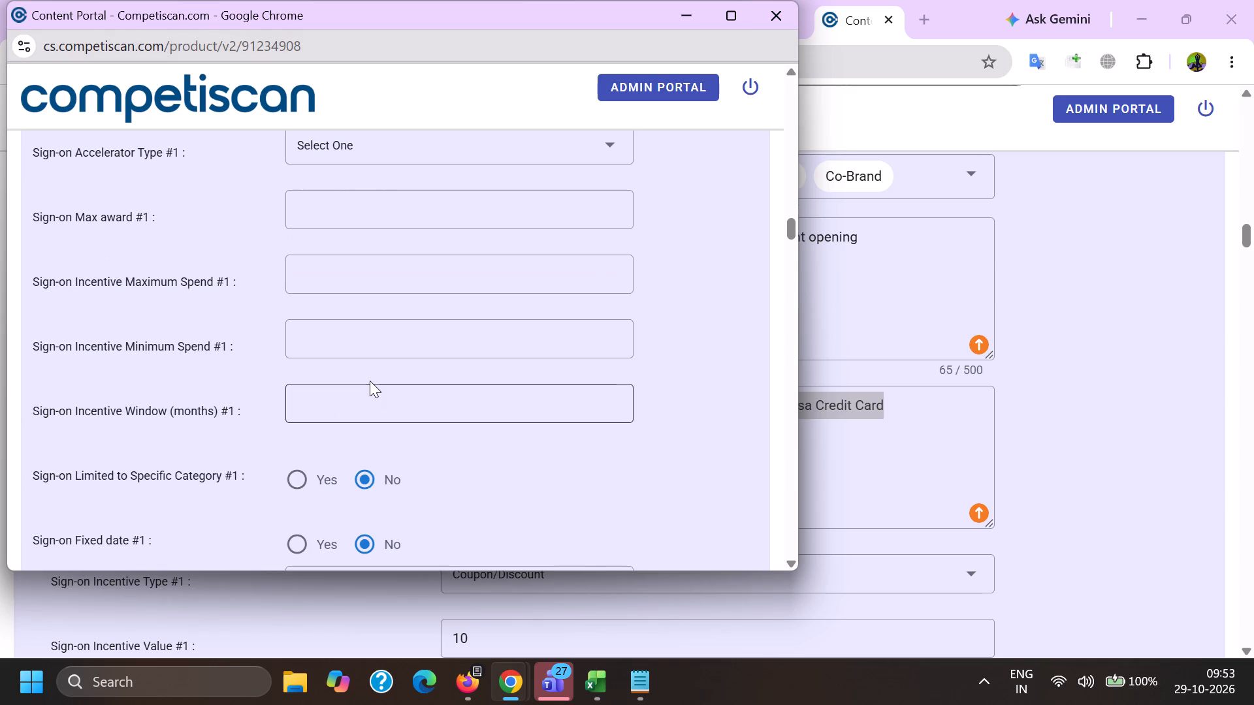
{"action": "left_click", "coordinate": [347, 200]}
{"action": "type", "text": "10.00"}
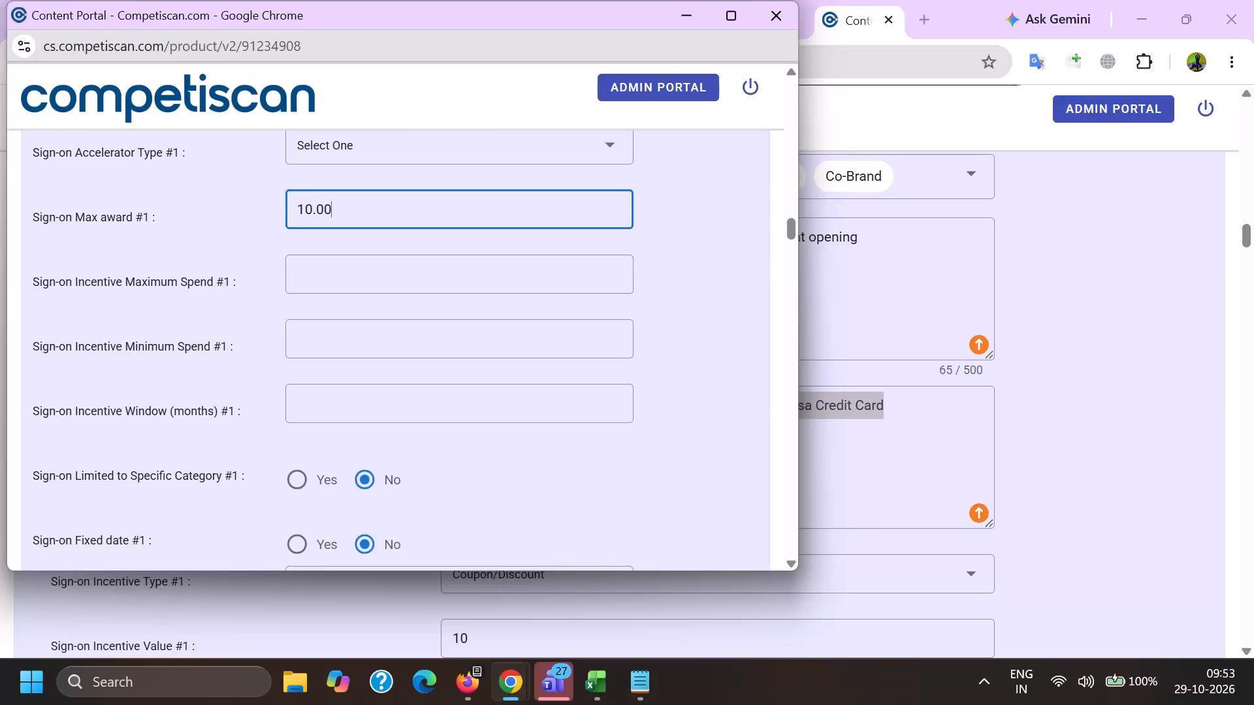
{"action": "key", "text": "Tab"}
{"action": "key", "text": "Tab"}
{"action": "key", "text": "Tab"}
{"action": "key", "text": "1"}
Set Sign-on Fixed date #1 to Yes.
{"action": "scroll", "coordinate": [347, 201], "scroll_direction": "down", "scroll_amount": 3}
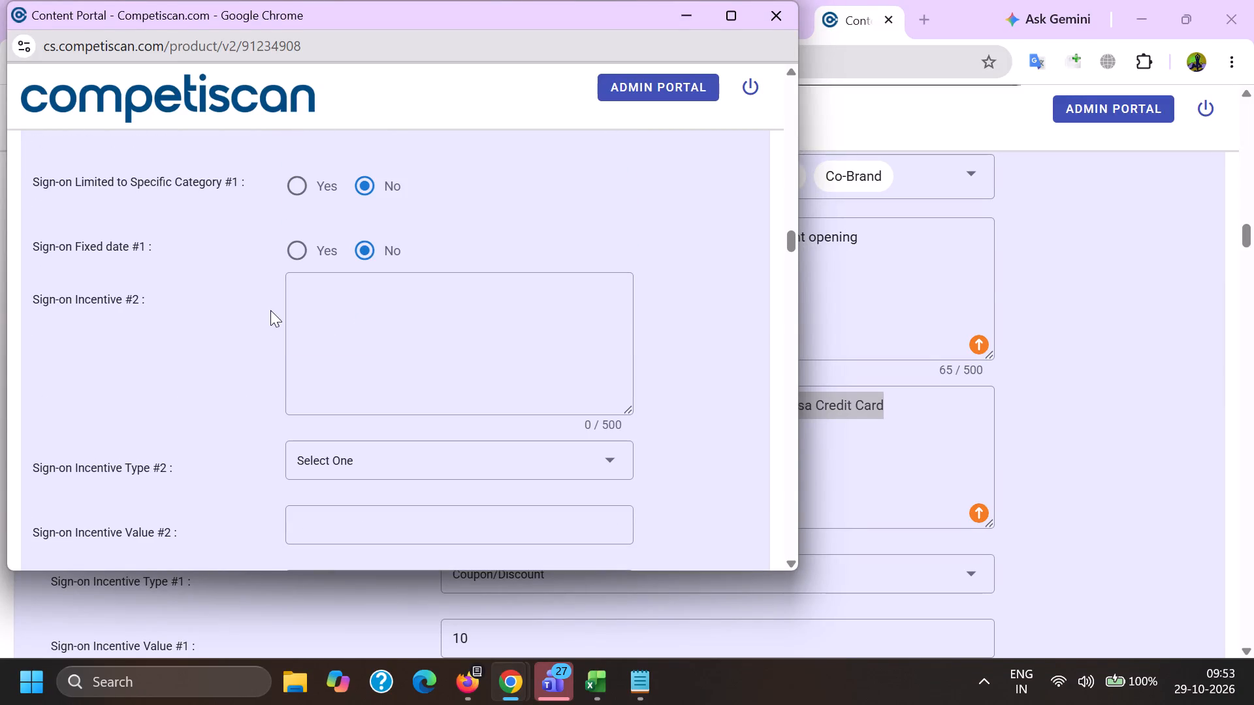
{"action": "left_click", "coordinate": [302, 249]}
Choose the application type and set the card network to Visa in the payment card offer details.
{"action": "scroll", "coordinate": [303, 250], "scroll_direction": "down", "scroll_amount": 20}
{"action": "scroll", "coordinate": [303, 250], "scroll_direction": "down", "scroll_amount": 2}
{"action": "scroll", "coordinate": [312, 321], "scroll_direction": "up", "scroll_amount": 4}
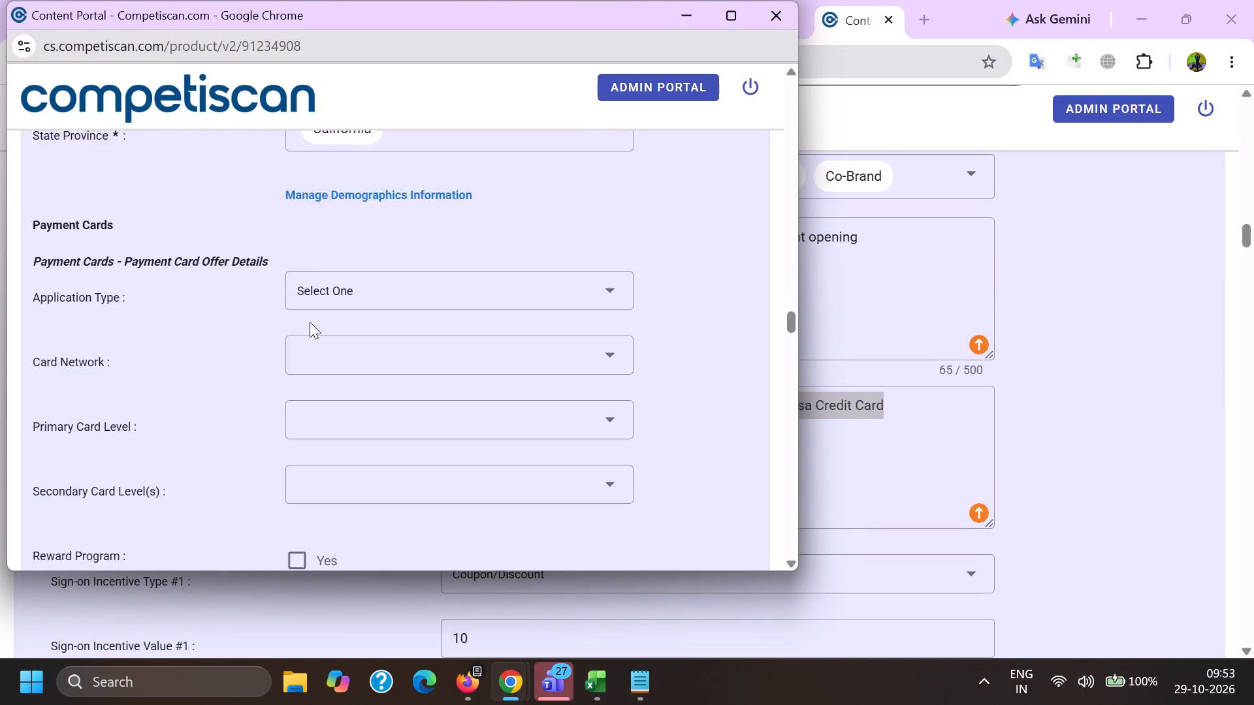
{"action": "left_click", "coordinate": [359, 443]}
{"action": "scroll", "coordinate": [387, 206], "scroll_direction": "down", "scroll_amount": 2}
{"action": "left_click", "coordinate": [372, 352]}
{"action": "left_click_drag", "start_coordinate": [153, 333], "coordinate": [182, 341]}
{"action": "left_click", "coordinate": [339, 311]}
{"action": "scroll", "coordinate": [321, 221], "scroll_direction": "down", "scroll_amount": 2}
{"action": "left_click", "coordinate": [358, 324]}
{"action": "left_click_drag", "start_coordinate": [169, 292], "coordinate": [205, 290]}
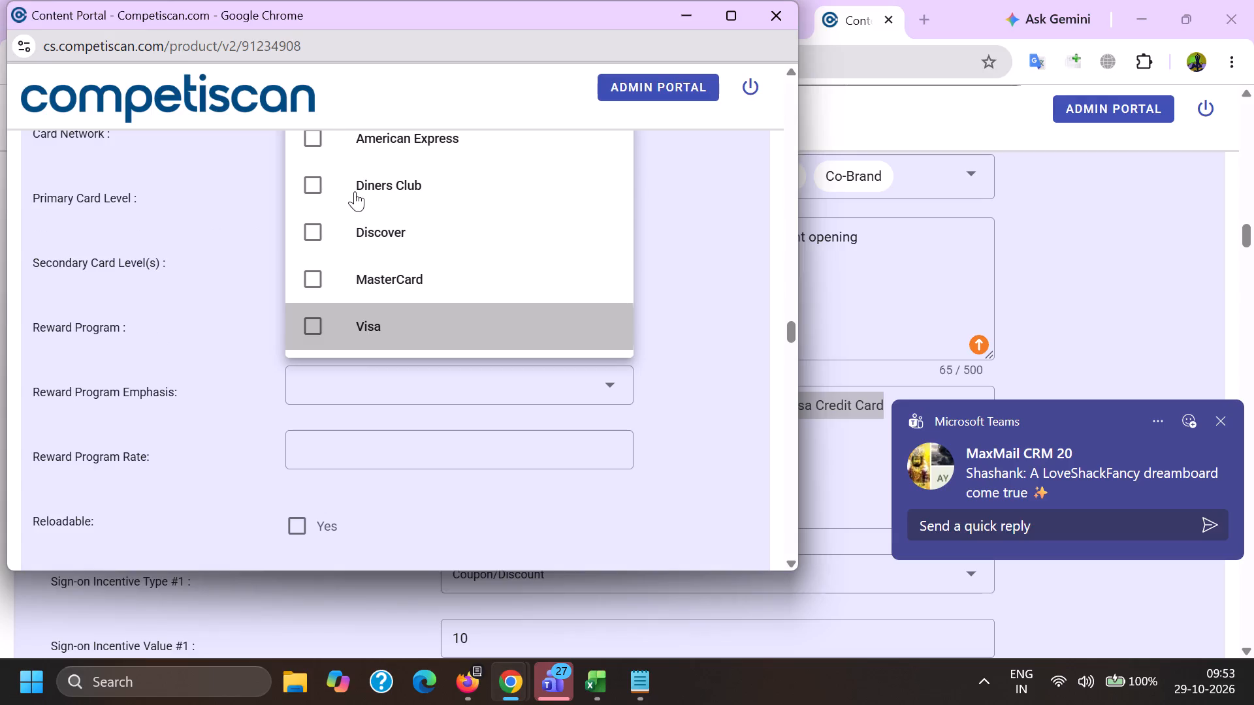
Choose the primary card level and mark the reward program as Yes.
{"action": "left_click", "coordinate": [345, 190]}
{"action": "scroll", "coordinate": [379, 336], "scroll_direction": "down", "scroll_amount": 7}
{"action": "scroll", "coordinate": [387, 403], "scroll_direction": "up", "scroll_amount": 6}
{"action": "scroll", "coordinate": [373, 274], "scroll_direction": "down", "scroll_amount": 3}
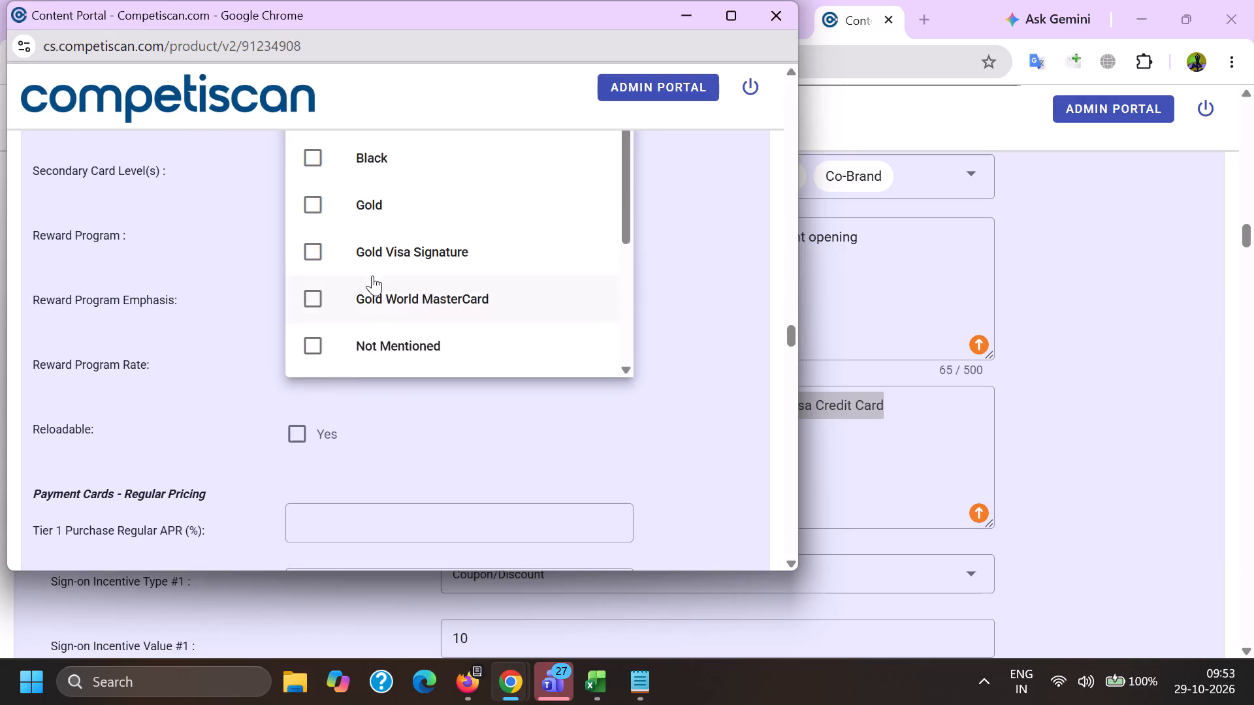
{"action": "scroll", "coordinate": [372, 275], "scroll_direction": "down", "scroll_amount": 4}
{"action": "left_click", "coordinate": [389, 294]}
{"action": "left_click", "coordinate": [261, 262]}
{"action": "left_click", "coordinate": [298, 252]}
{"action": "double_click", "coordinate": [245, 374]}
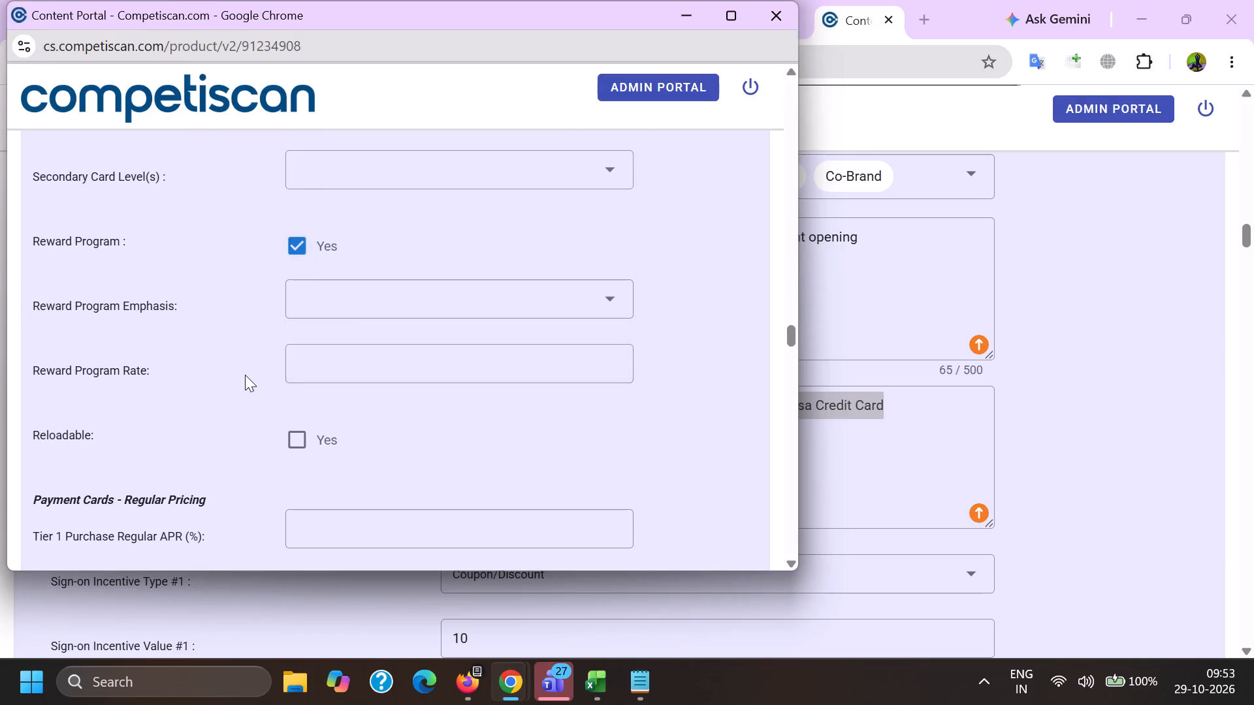
Mark the credit card as mentioned in the Retail credit section and submit the product record.
{"action": "key", "text": "End"}
{"action": "left_click", "coordinate": [289, 233]}
{"action": "left_click", "coordinate": [298, 259]}
{"action": "left_click_drag", "start_coordinate": [325, 540], "coordinate": [325, 547]}
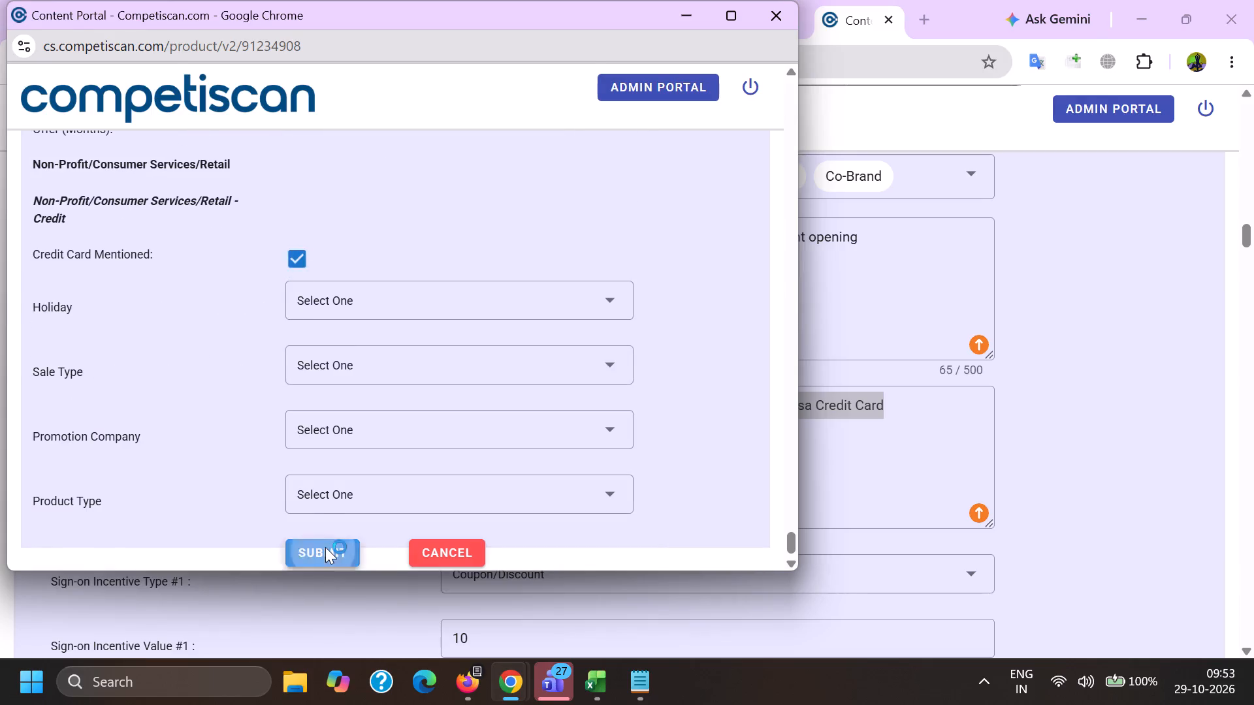
Switch to the E-Glacier list in Firefox and copy the subject "Our best-selling crib sheets, just for you".
{"action": "key", "text": "alt+Tab"}
{"action": "left_click", "coordinate": [279, 0]}
{"action": "left_click", "coordinate": [478, 687]}
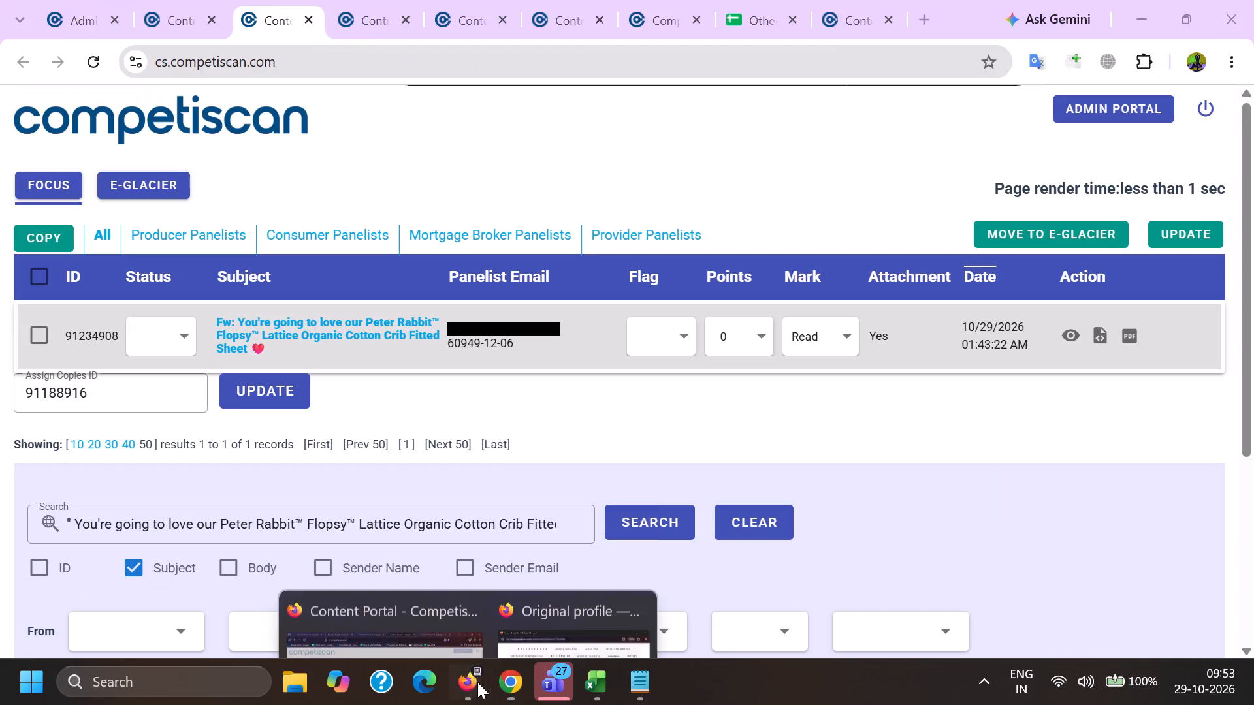
{"action": "left_click", "coordinate": [269, 621]}
{"action": "left_click", "coordinate": [359, 594]}
{"action": "left_click", "coordinate": [186, 412]}
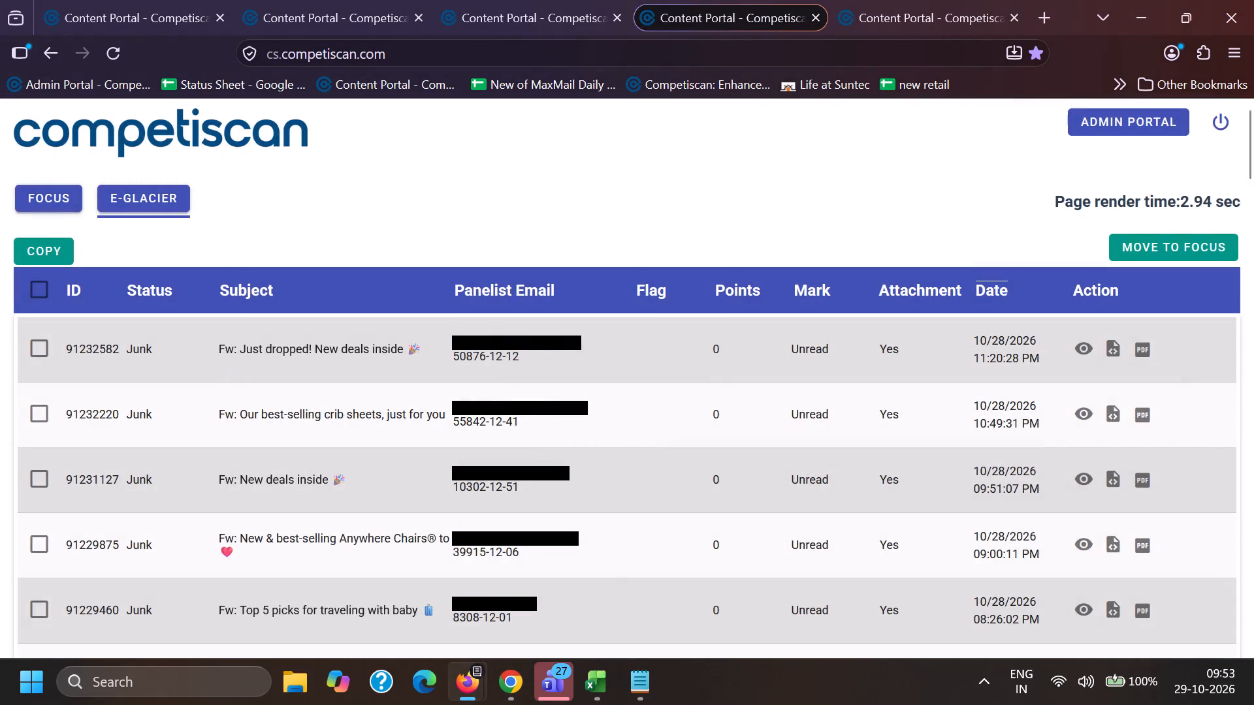
{"action": "left_click_drag", "start_coordinate": [238, 411], "coordinate": [447, 418]}
{"action": "key", "text": "ctrl+c"}
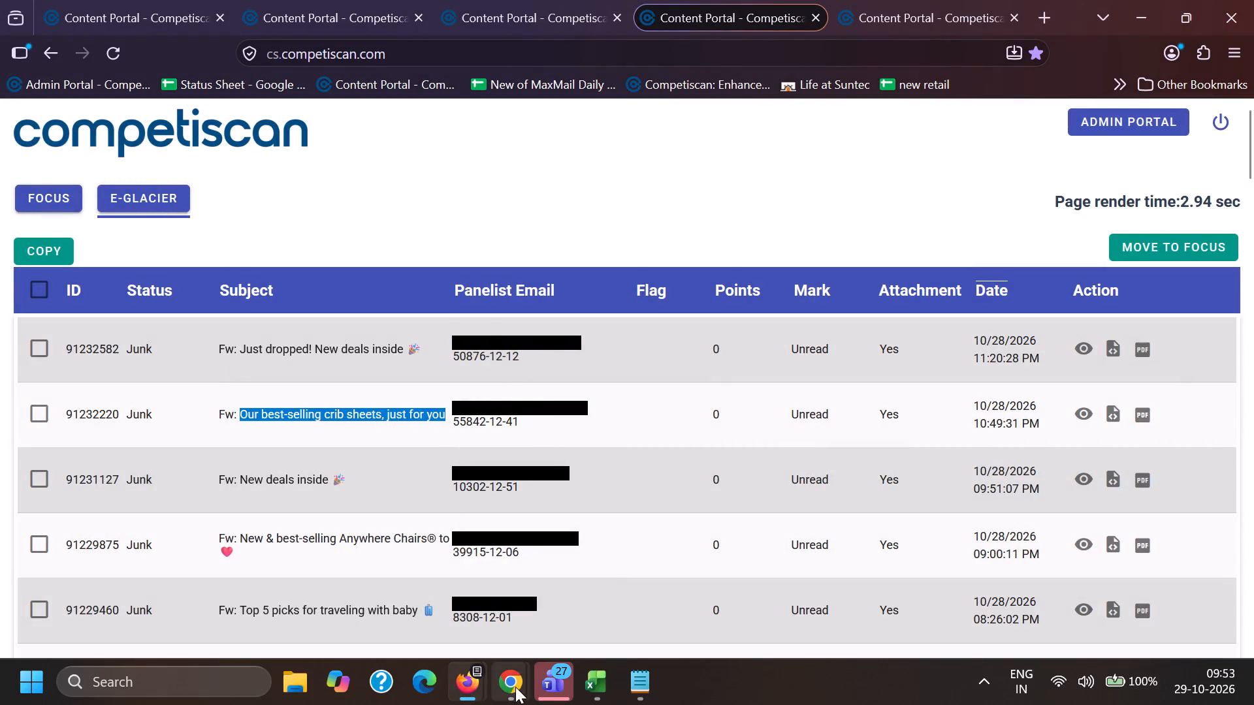
Return to the Focus list in Chrome and search subjects for the exact phrase "Our best-selling crib sheets, just for you".
{"action": "left_click", "coordinate": [515, 687]}
{"action": "left_click", "coordinate": [261, 608]}
{"action": "triple_click", "coordinate": [432, 520]}
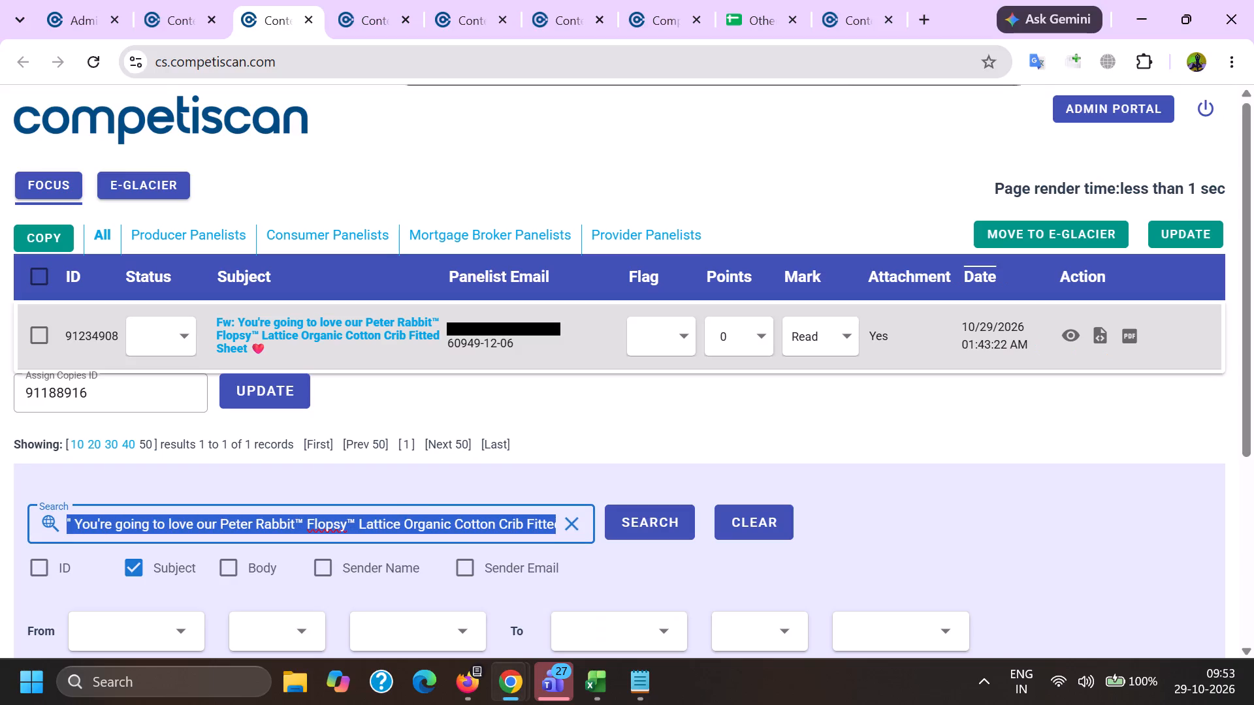
{"action": "key", "text": "BackSpace"}
{"action": "key", "text": "shift+quotedbl"}
{"action": "key", "text": "ctrl+v"}
{"action": "key", "text": "shift+quotedbl"}
{"action": "key", "text": "Return"}
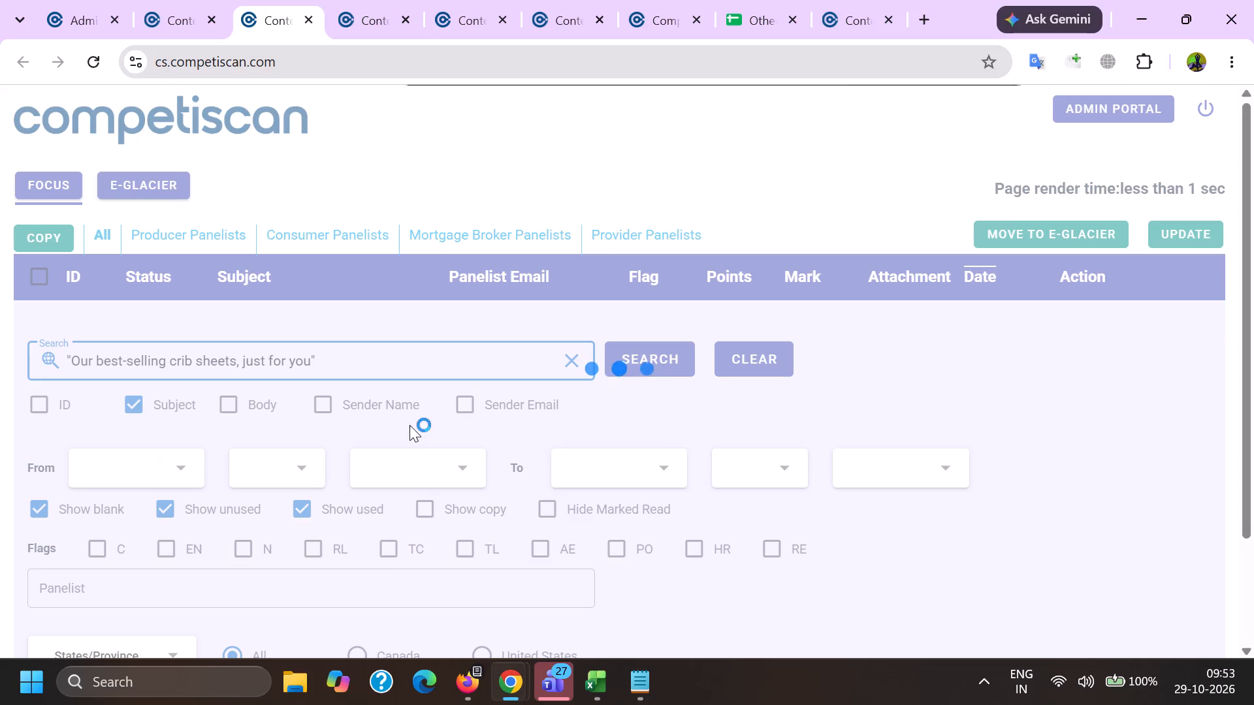
Close the leftover Content Portal tabs following the Focus list tab.
{"action": "left_click", "coordinate": [368, 0]}
{"action": "left_click", "coordinate": [403, 23]}
{"action": "left_click", "coordinate": [403, 22]}
{"action": "left_click", "coordinate": [403, 22]}
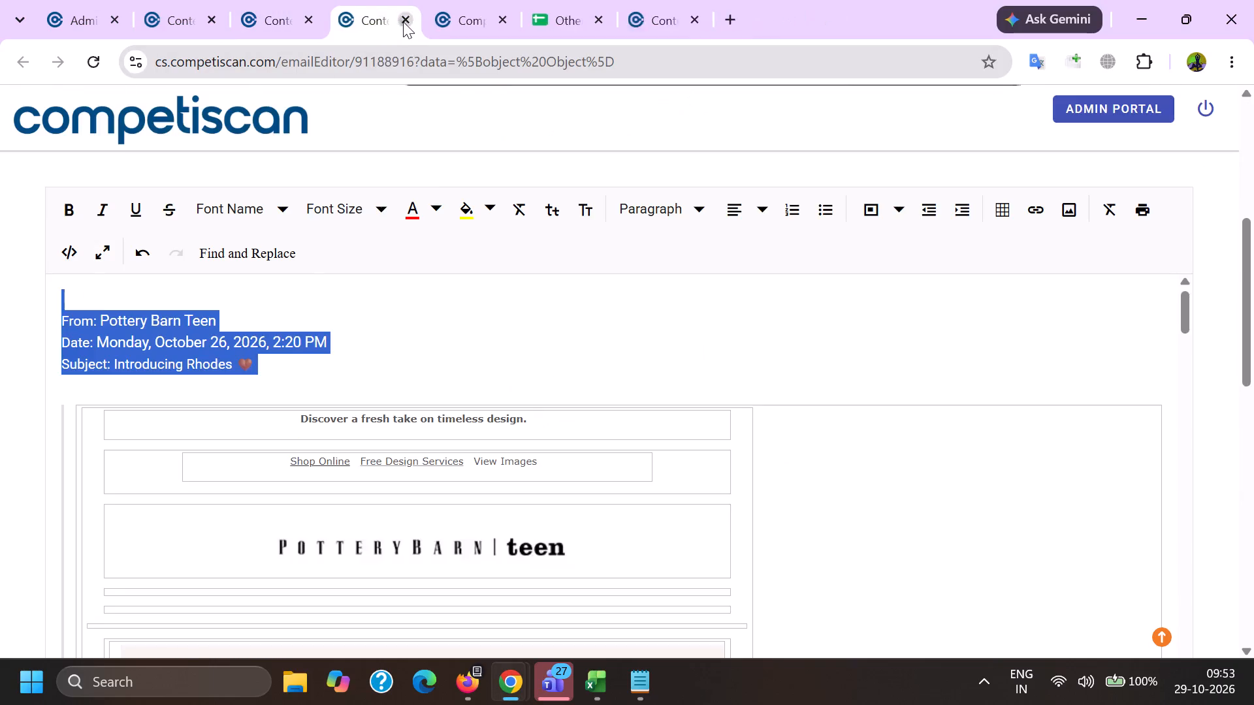
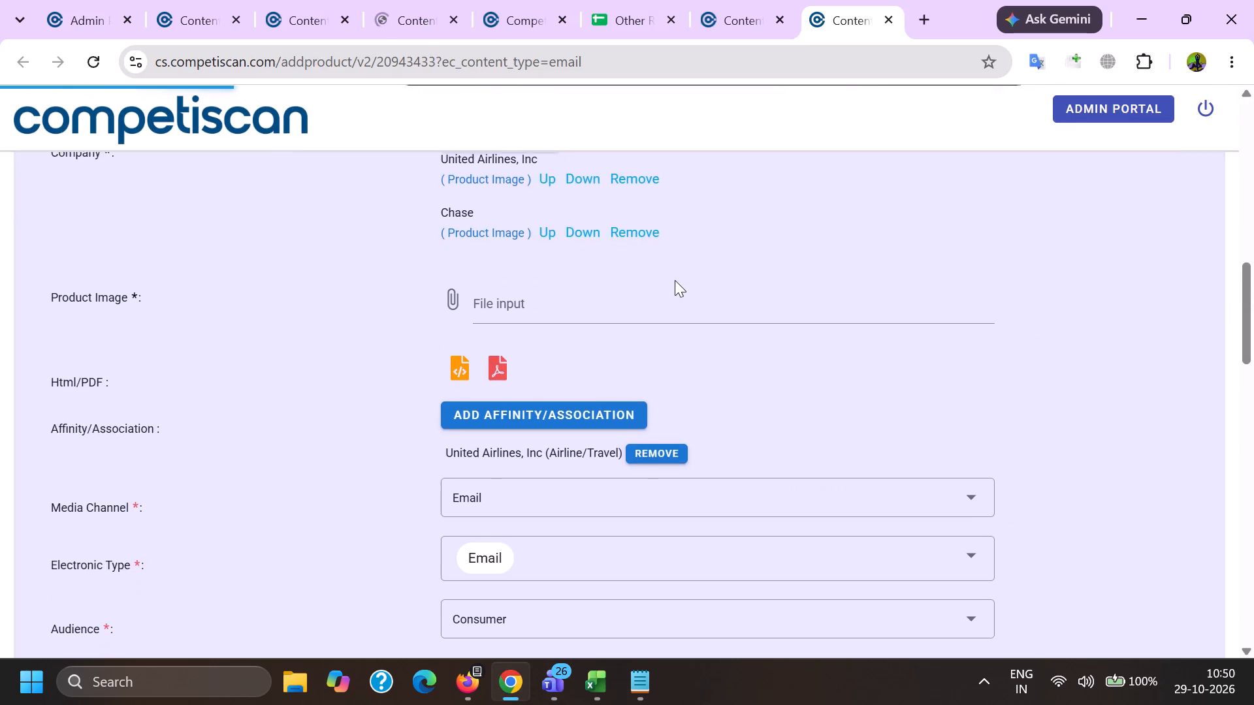
Open the source email of product record 20943433 from its MUID and view the record's activity log.
{"action": "scroll", "coordinate": [675, 280], "scroll_direction": "up", "scroll_amount": 15}
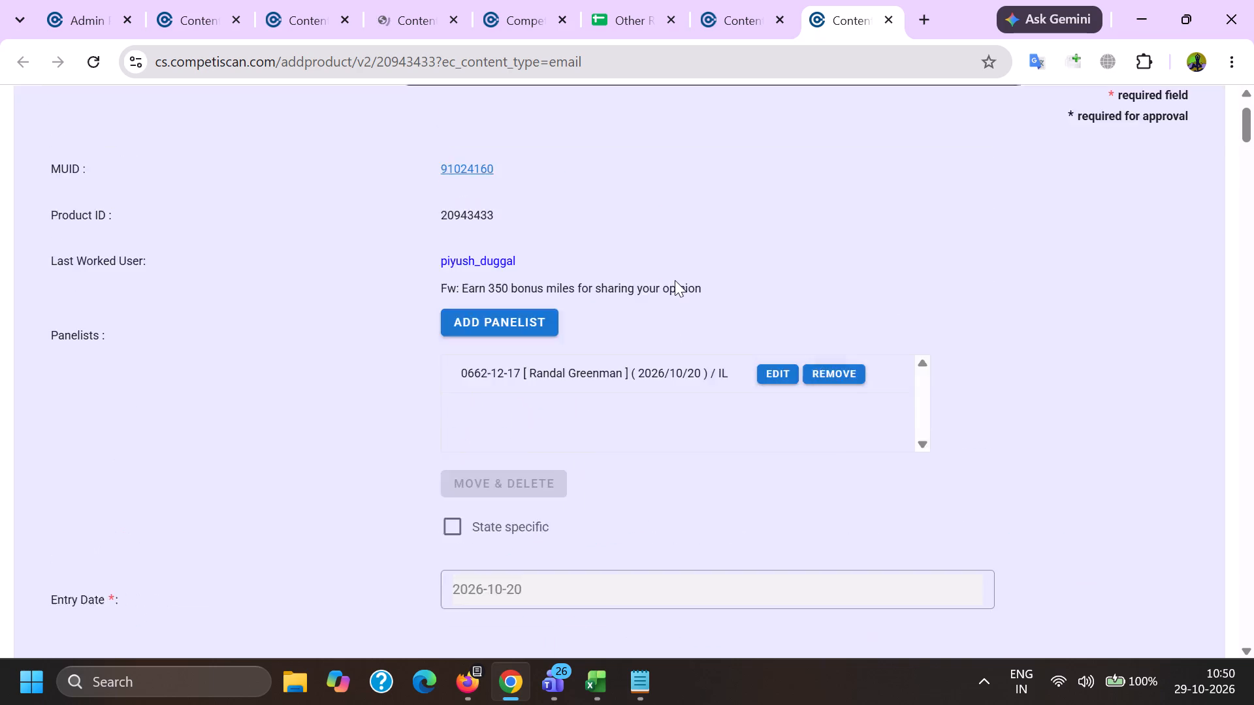
{"action": "left_click", "coordinate": [468, 247]}
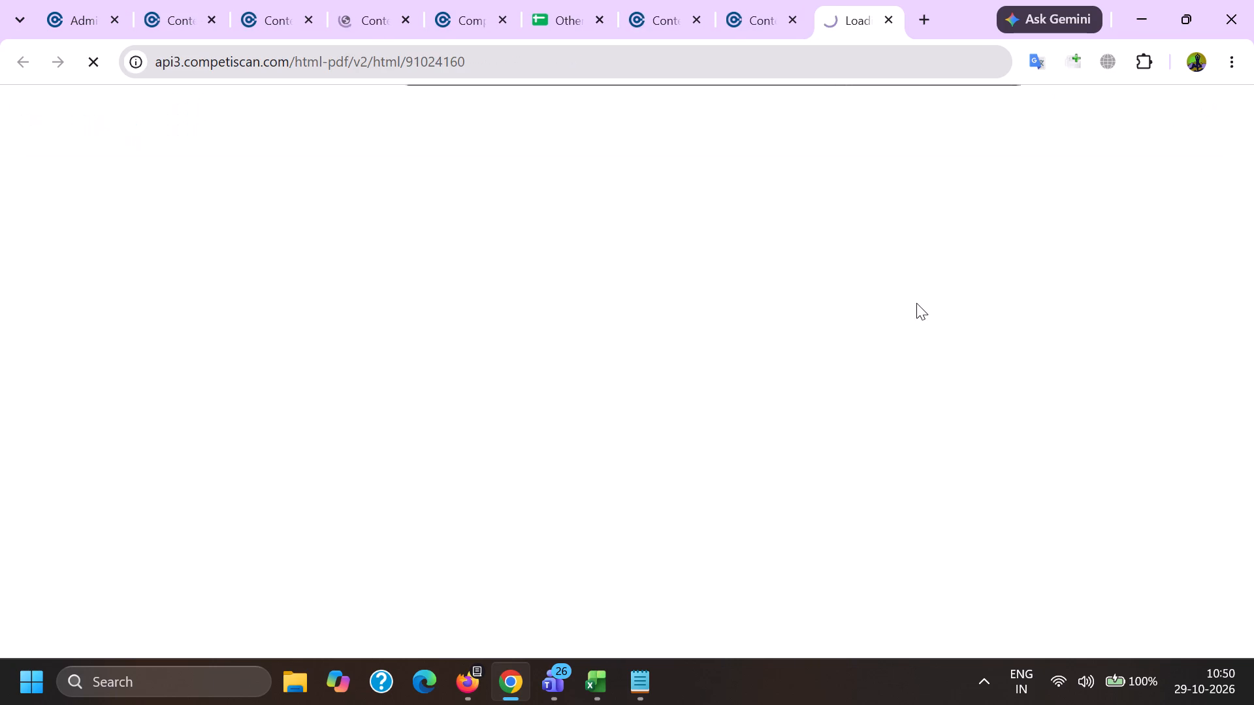
{"action": "left_click", "coordinate": [765, 0]}
{"action": "left_click", "coordinate": [460, 339]}
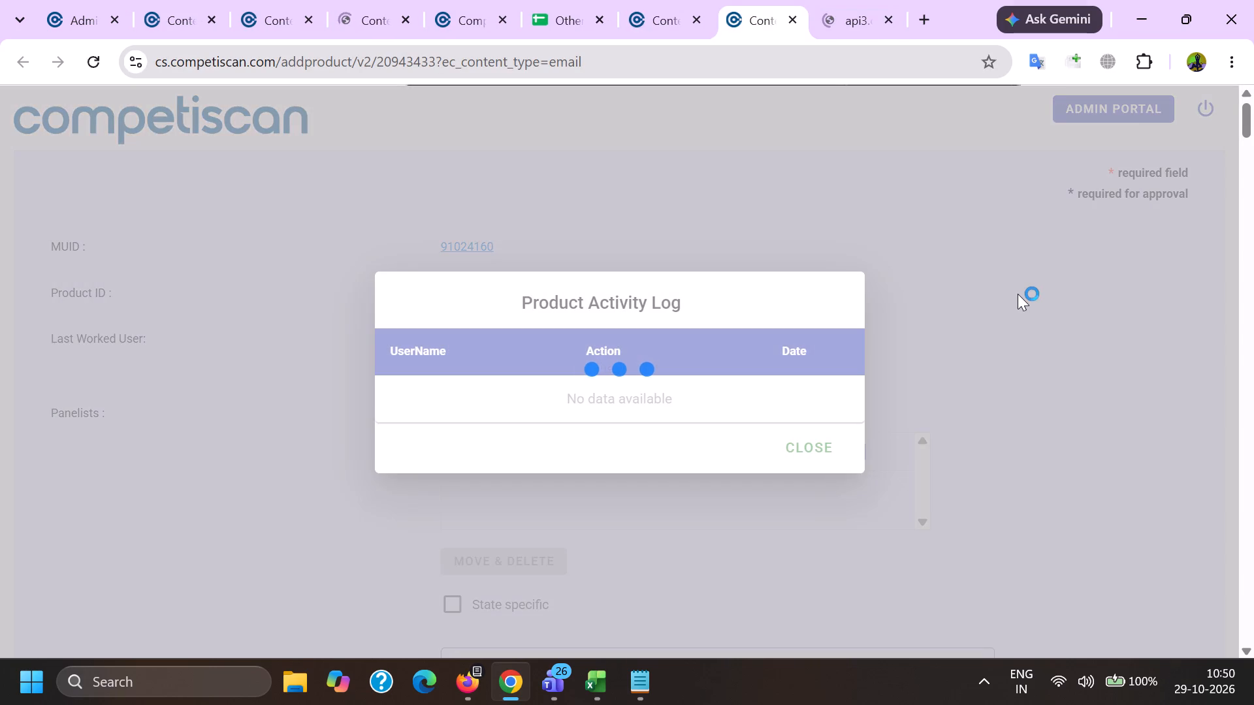
{"action": "left_click", "coordinate": [1018, 292]}
Review the United MileagePlus Card record's companies, sectors, headline and card details, and submit it as Approved.
{"action": "scroll", "coordinate": [725, 315], "scroll_direction": "down", "scroll_amount": 4}
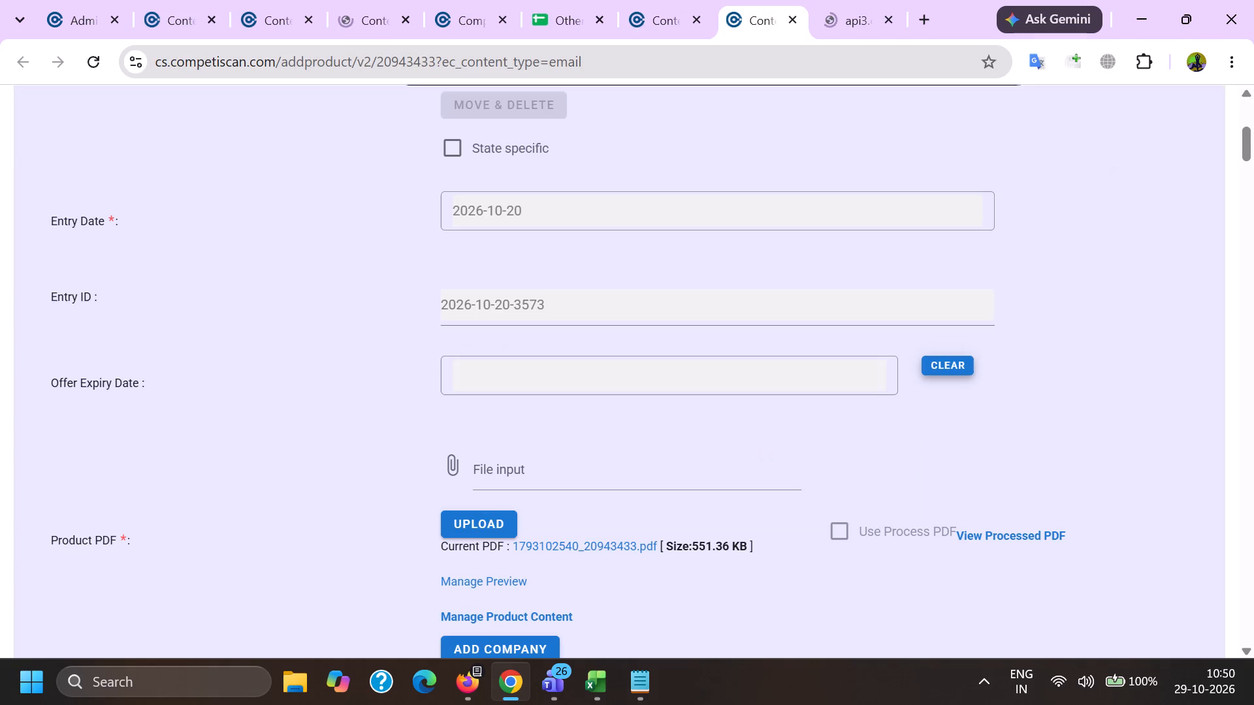
{"action": "scroll", "coordinate": [704, 343], "scroll_direction": "down", "scroll_amount": 4}
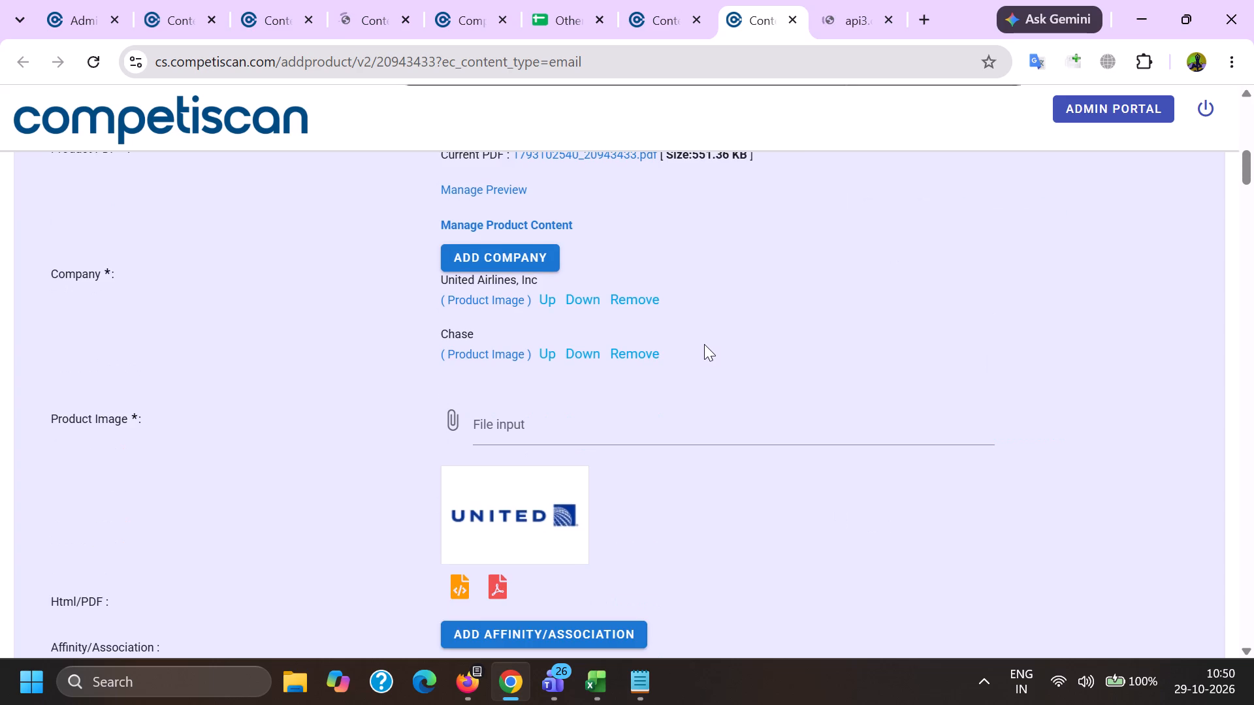
{"action": "scroll", "coordinate": [704, 344], "scroll_direction": "up", "scroll_amount": 4}
{"action": "scroll", "coordinate": [672, 346], "scroll_direction": "down", "scroll_amount": 3}
{"action": "scroll", "coordinate": [647, 433], "scroll_direction": "down", "scroll_amount": 5}
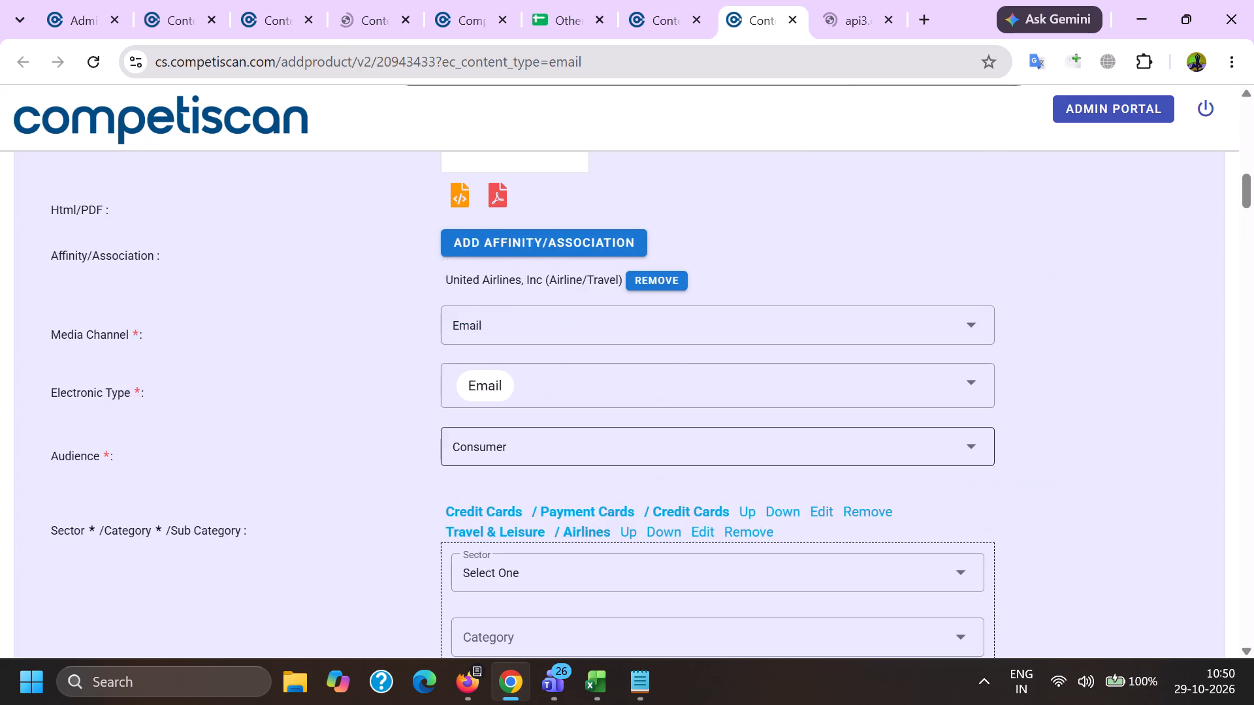
{"action": "scroll", "coordinate": [684, 435], "scroll_direction": "down", "scroll_amount": 2}
{"action": "left_click", "coordinate": [789, 315]}
{"action": "scroll", "coordinate": [743, 324], "scroll_direction": "down", "scroll_amount": 5}
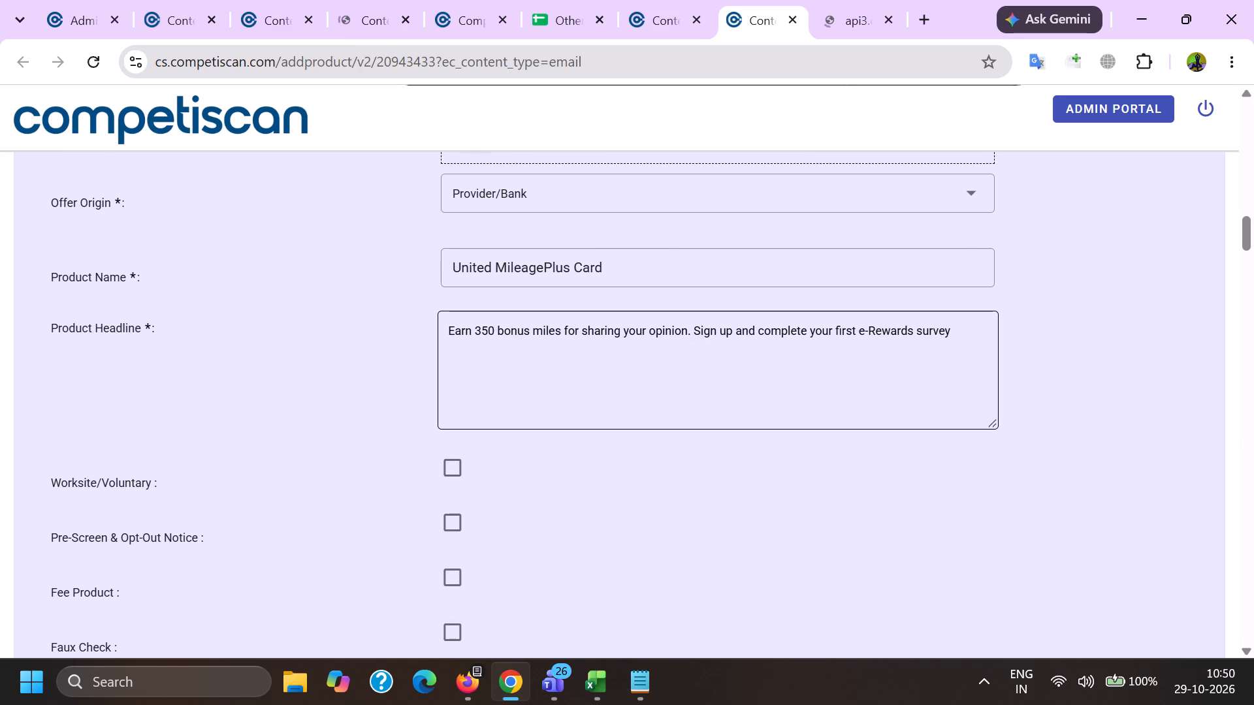
{"action": "left_click_drag", "start_coordinate": [969, 330], "coordinate": [135, 261]}
{"action": "scroll", "coordinate": [257, 287], "scroll_direction": "down", "scroll_amount": 14}
{"action": "left_click", "coordinate": [312, 318]}
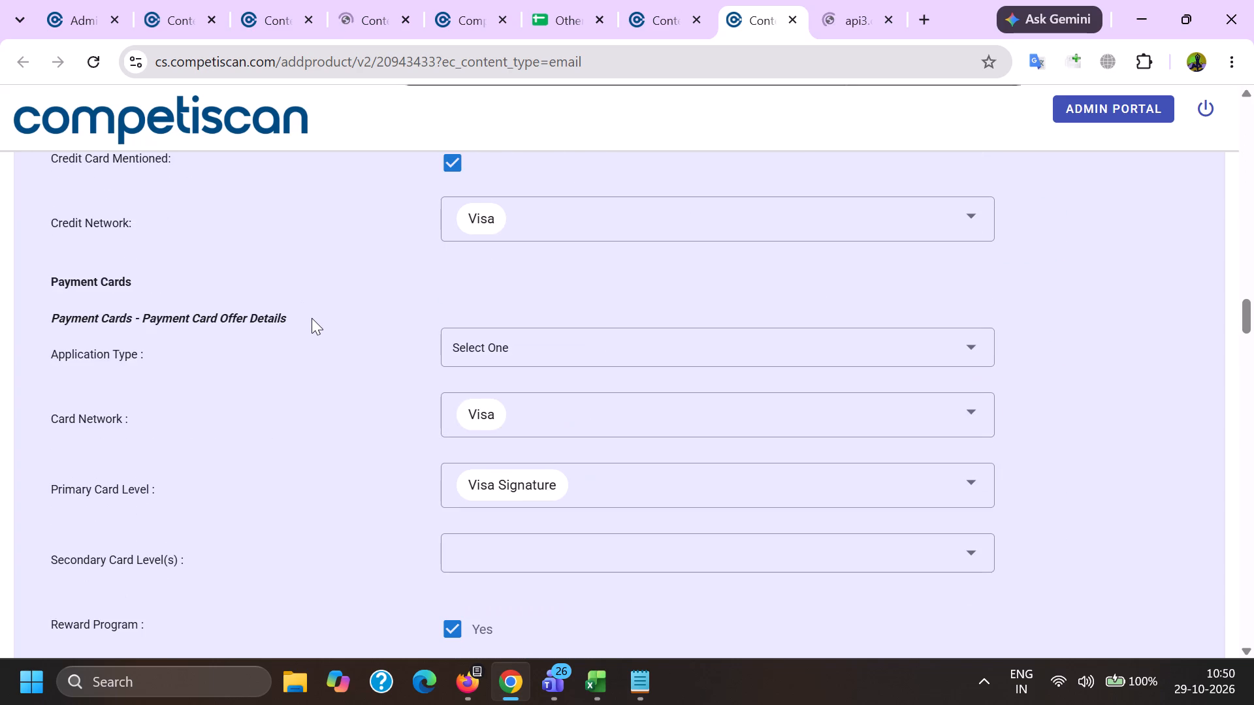
{"action": "key", "text": "End"}
{"action": "scroll", "coordinate": [370, 356], "scroll_direction": "down", "scroll_amount": 13}
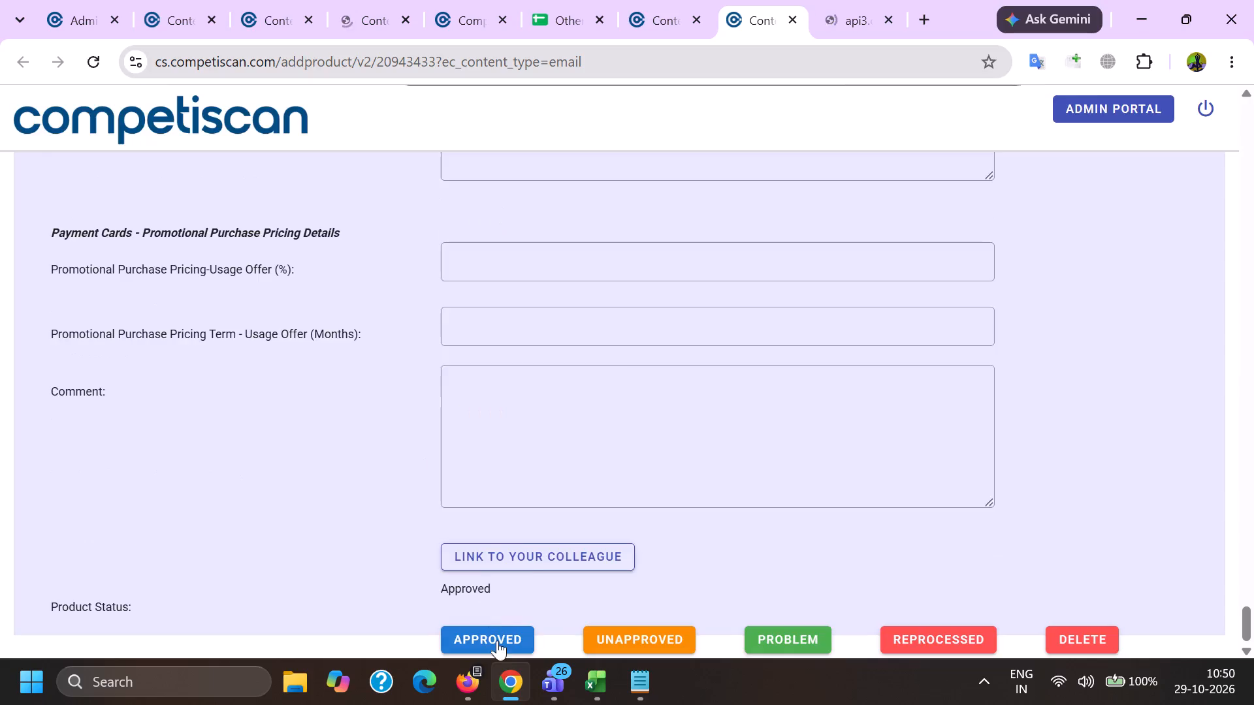
{"action": "left_click", "coordinate": [497, 640]}
Switch to Firefox, rerun the Capital One Shopping sender search and reload the Focus list of unread emails.
{"action": "left_click", "coordinate": [474, 693]}
{"action": "left_click", "coordinate": [413, 599]}
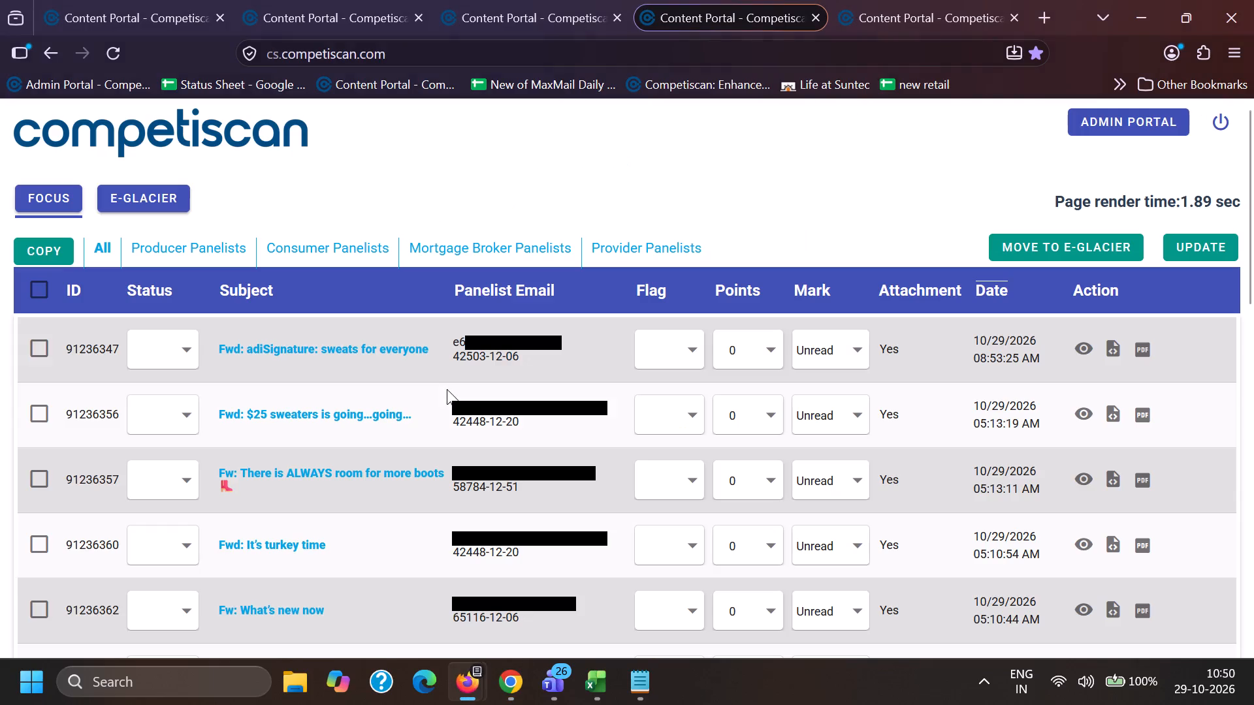
{"action": "left_click", "coordinate": [390, 0]}
{"action": "scroll", "coordinate": [586, 401], "scroll_direction": "down", "scroll_amount": 3}
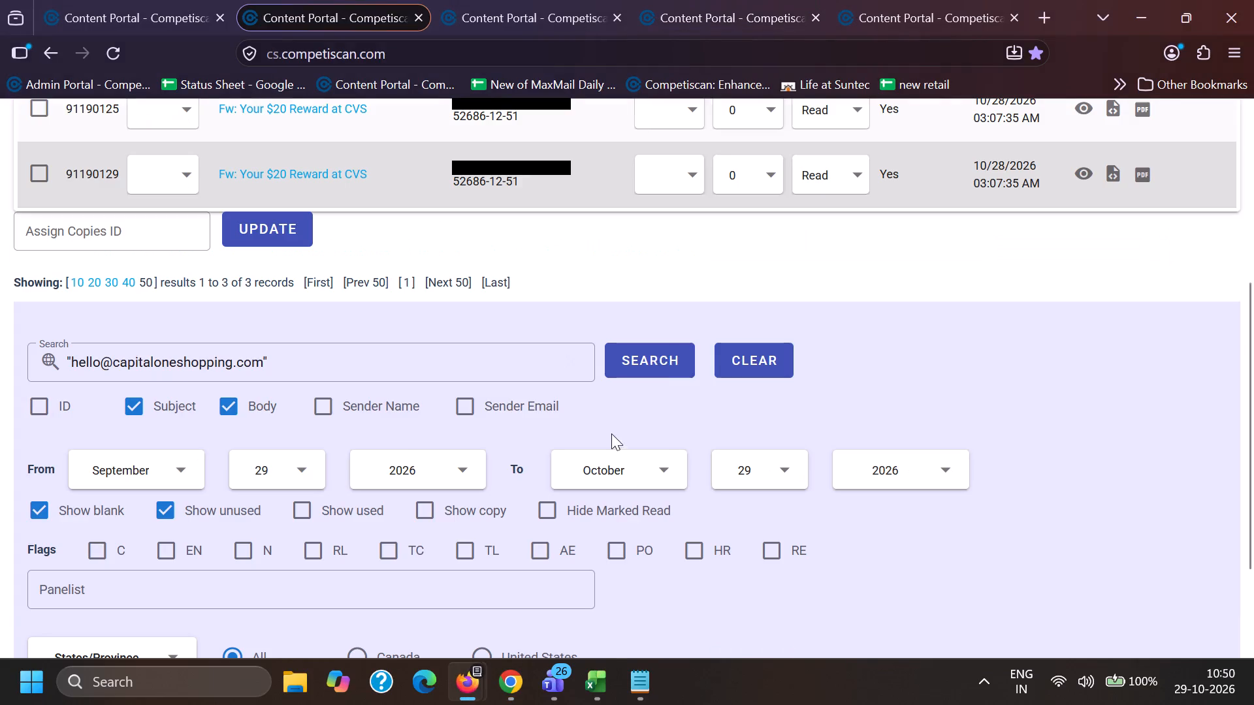
{"action": "left_click", "coordinate": [658, 350]}
{"action": "left_click", "coordinate": [165, 0]}
{"action": "left_click", "coordinate": [69, 200]}
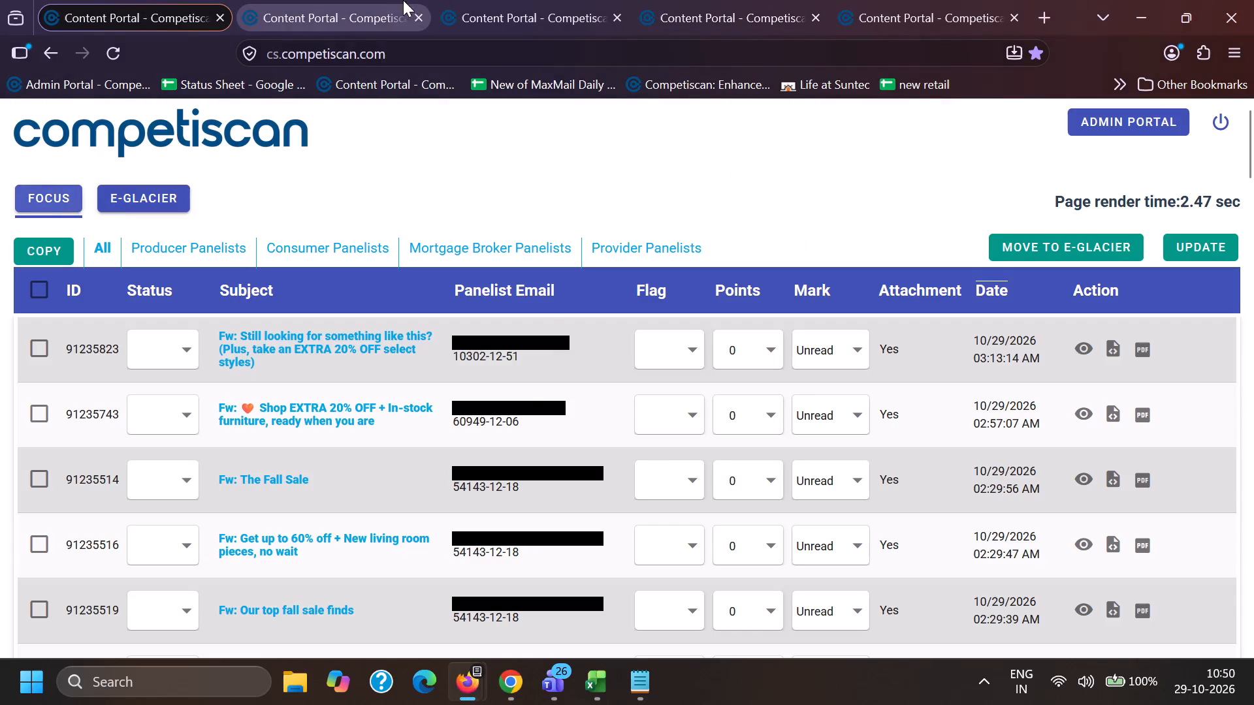
{"action": "left_click", "coordinate": [389, 0]}
{"action": "left_click", "coordinate": [190, 0]}
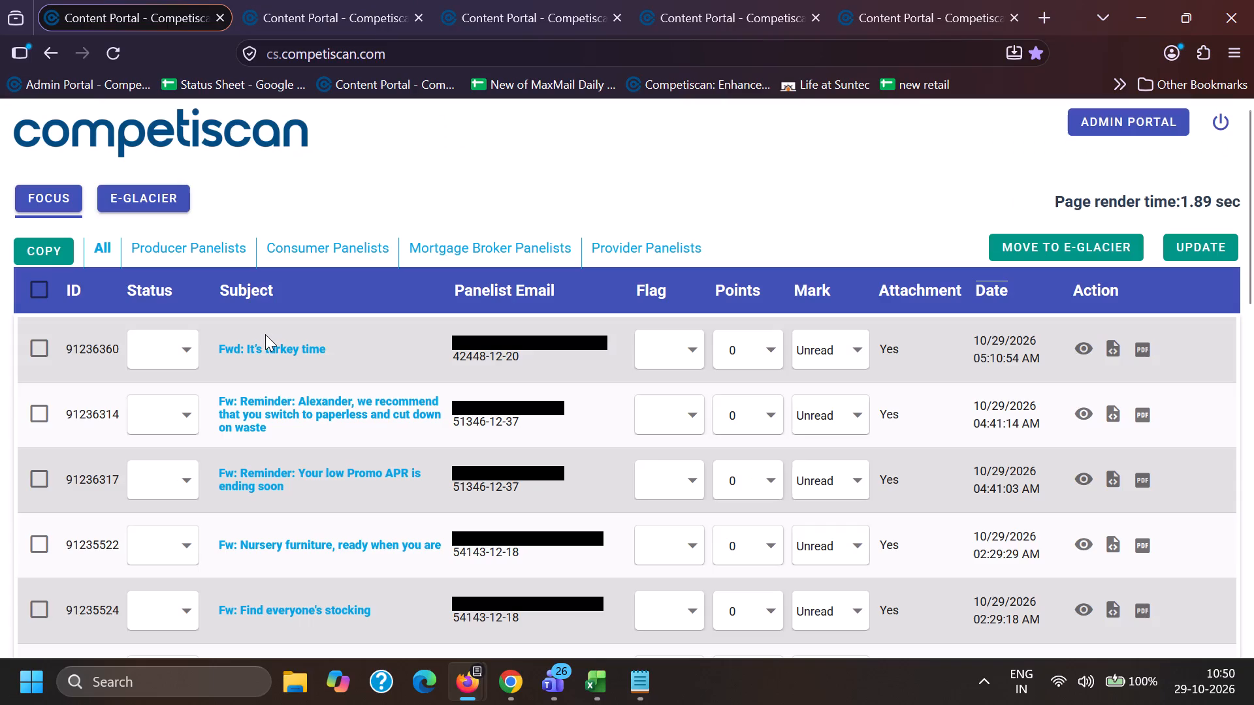
Preview Focus list email 91236314, the reminder about switching to paperless, and return to the list.
{"action": "left_click", "coordinate": [1080, 415]}
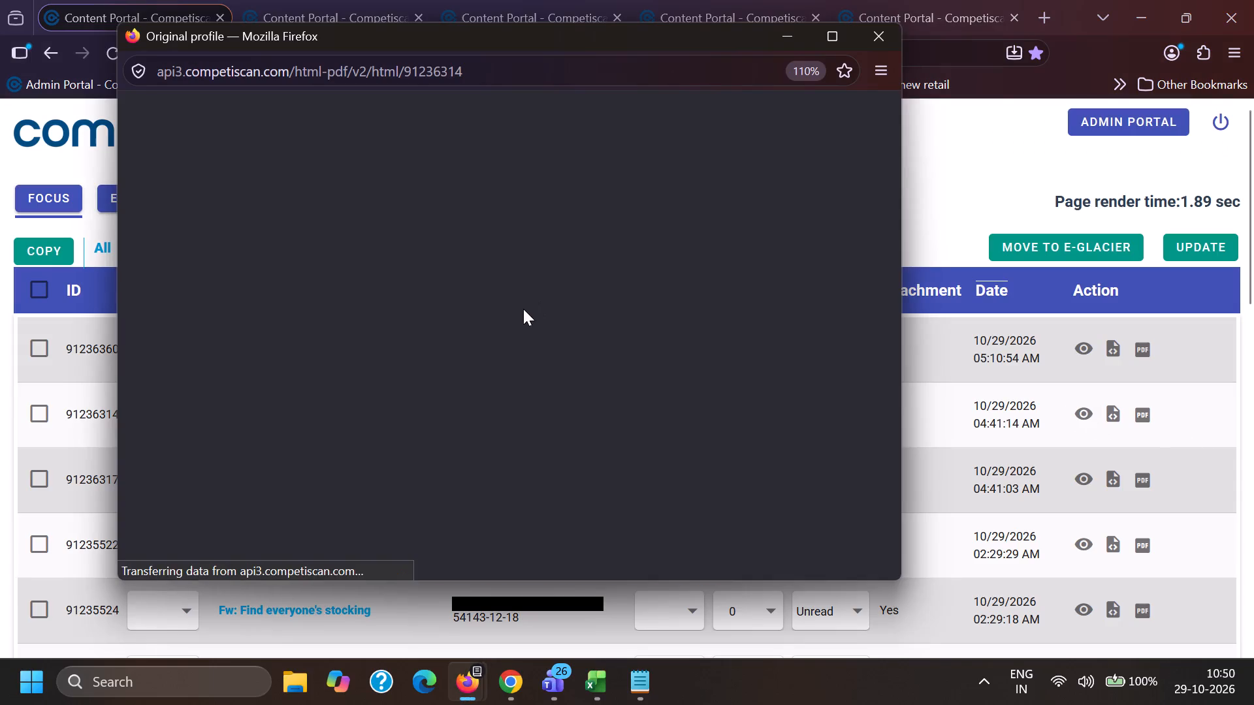
{"action": "scroll", "coordinate": [524, 305], "scroll_direction": "down", "scroll_amount": 10}
{"action": "key", "text": "alt+Tab"}
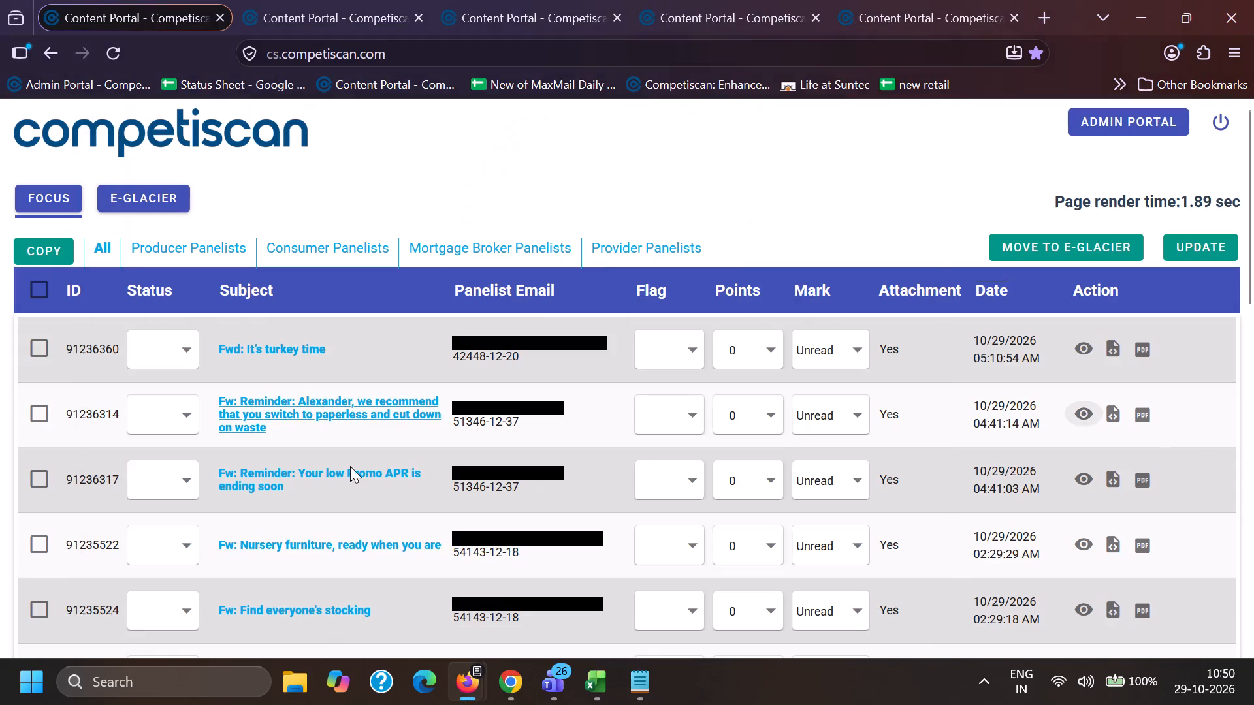
Copy email 91236317's subject and search Chrome's Focus list subjects for the exact phrase "Reminder: Your low Promo APR is ending soon".
{"action": "left_click_drag", "start_coordinate": [241, 465], "coordinate": [296, 493]}
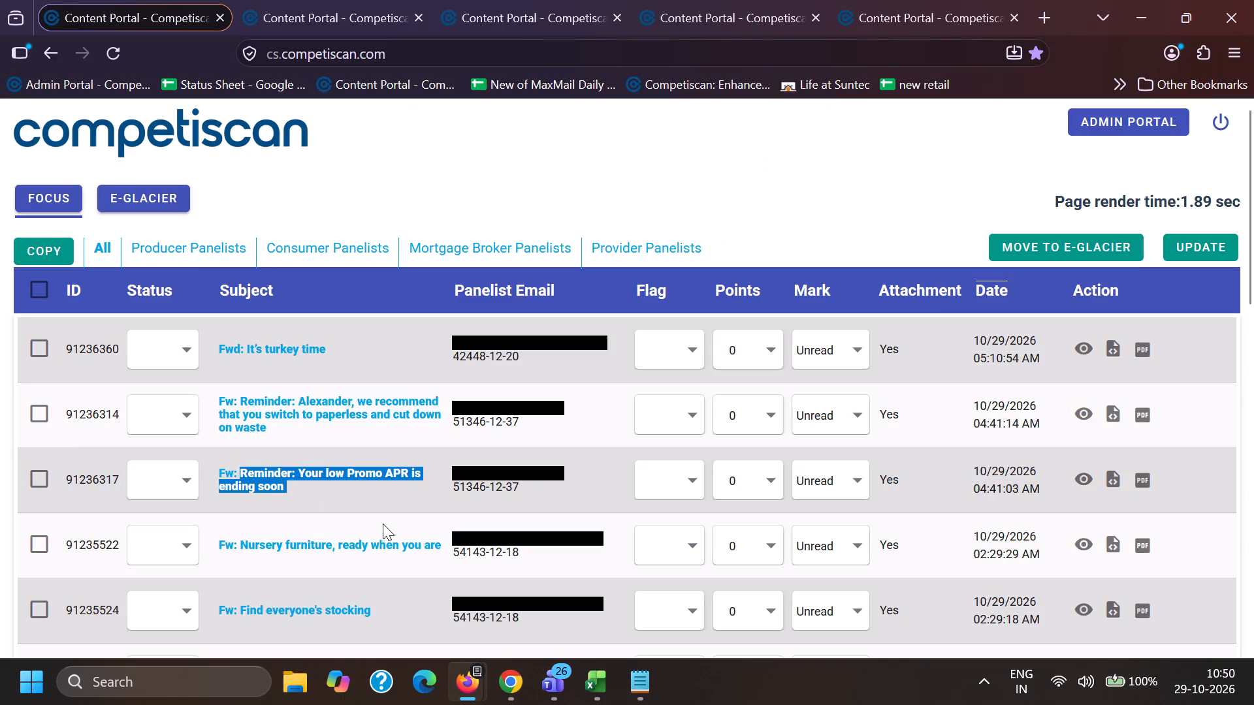
{"action": "key", "text": "ctrl+c"}
{"action": "key", "text": "ctrl+c"}
{"action": "left_click", "coordinate": [1082, 473]}
{"action": "left_click", "coordinate": [517, 683]}
{"action": "left_click", "coordinate": [193, 0]}
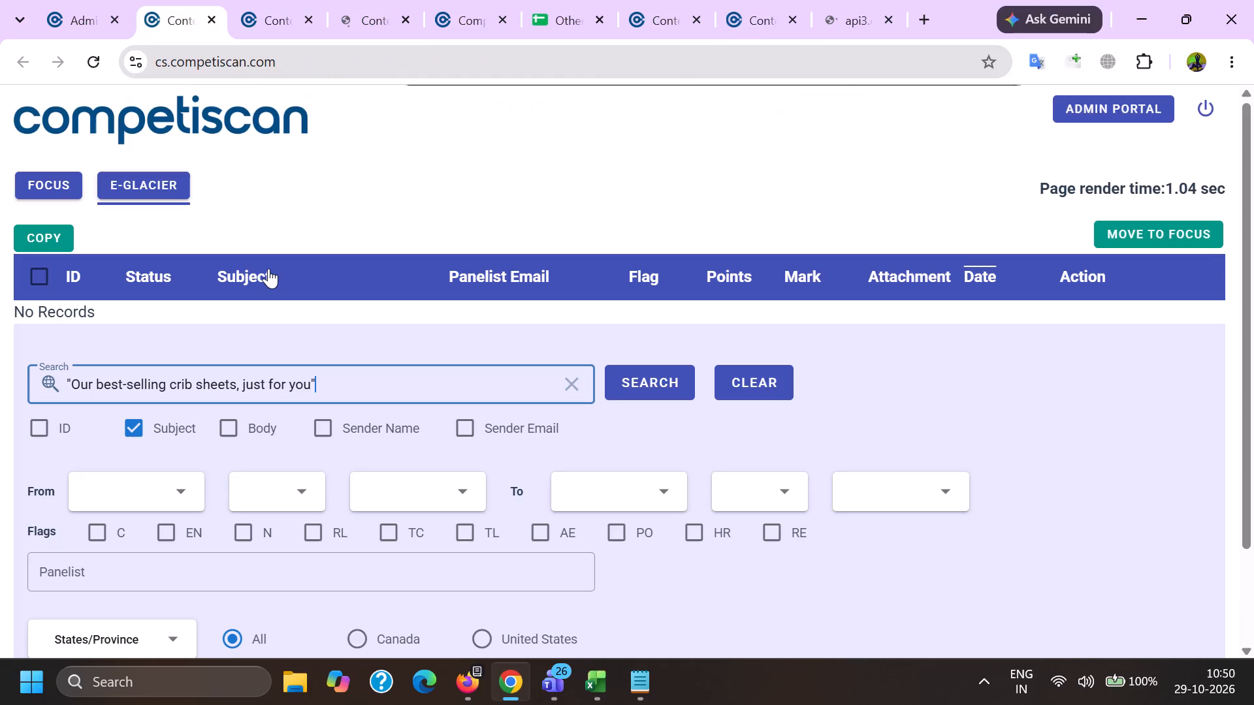
{"action": "left_click", "coordinate": [244, 0]}
{"action": "left_click_drag", "start_coordinate": [383, 524], "coordinate": [3, 432]}
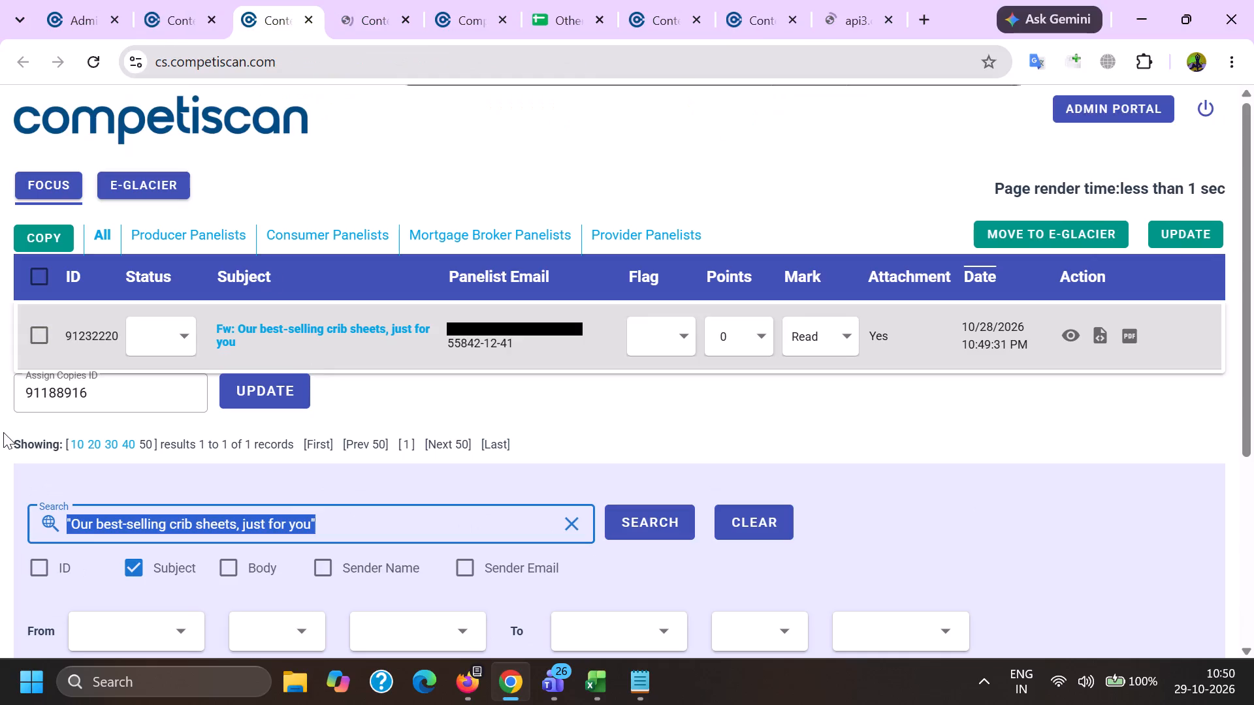
{"action": "left_click_drag", "start_coordinate": [3, 432], "coordinate": [5, 432]}
{"action": "key", "text": "BackSpace"}
{"action": "key", "text": "shift+quotedbl"}
{"action": "key", "text": "ctrl+v"}
{"action": "key", "text": "shift+quotedbl"}
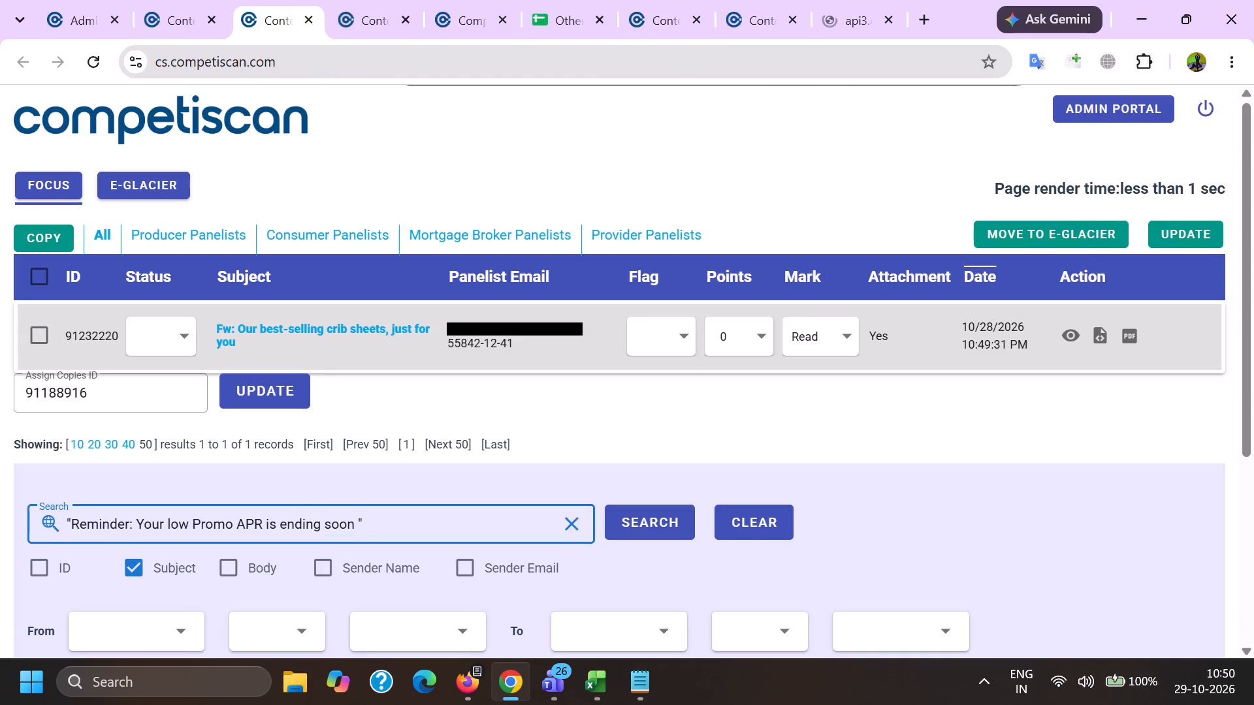
{"action": "left_click", "coordinate": [374, 0]}
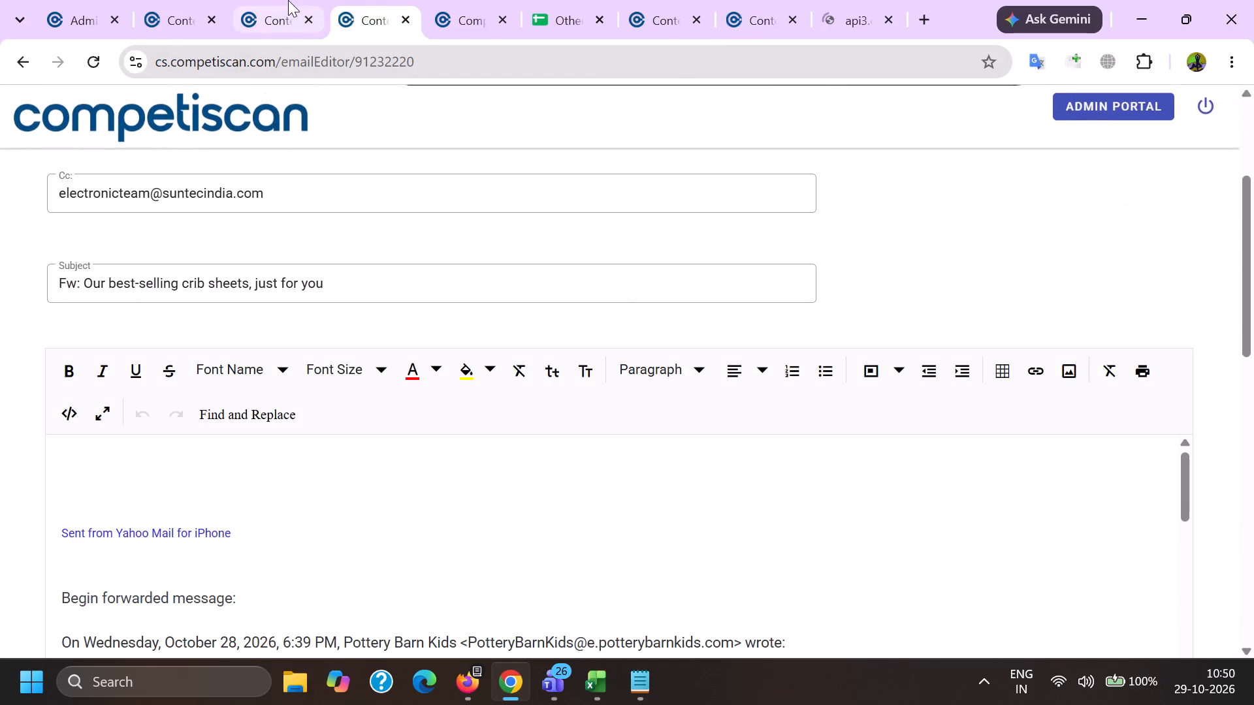
{"action": "left_click", "coordinate": [288, 0]}
{"action": "left_click", "coordinate": [630, 531]}
Select the empty TEMP ID cell B7111 on the may 26 log sheet in Excel and return to the Content Portal in Chrome.
{"action": "left_click", "coordinate": [360, 0]}
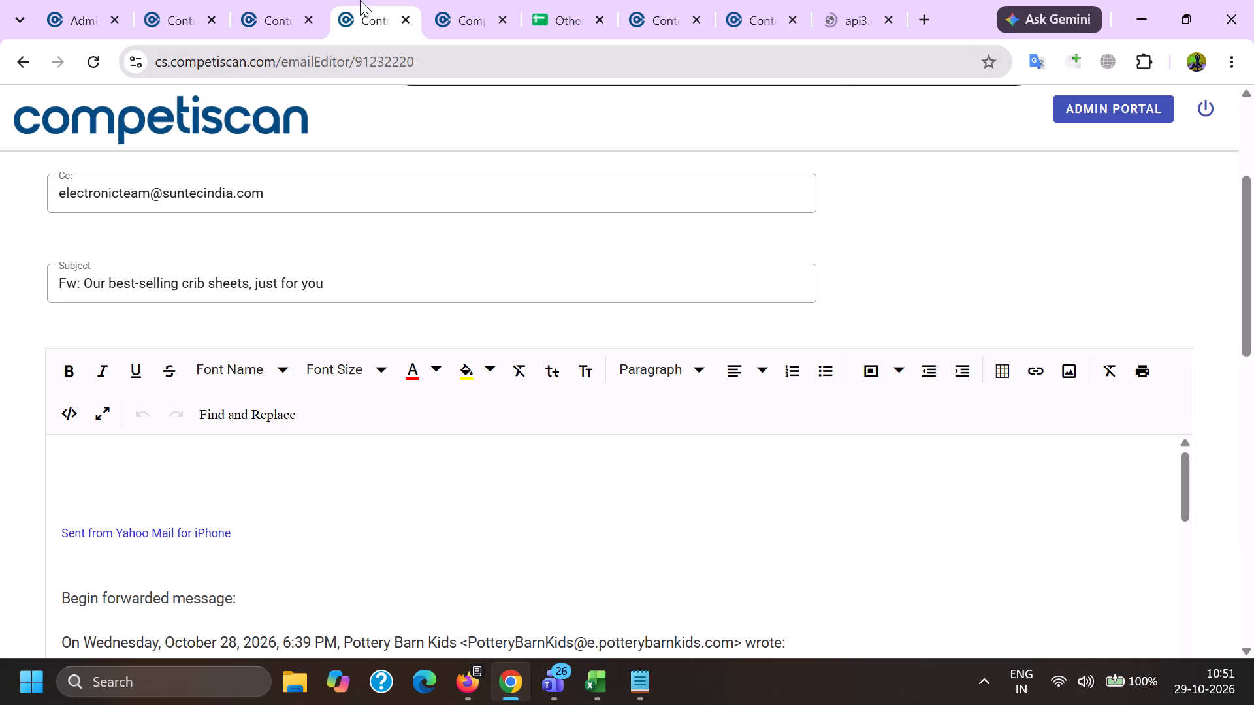
{"action": "left_click", "coordinate": [609, 704]}
{"action": "left_click", "coordinate": [759, 623]}
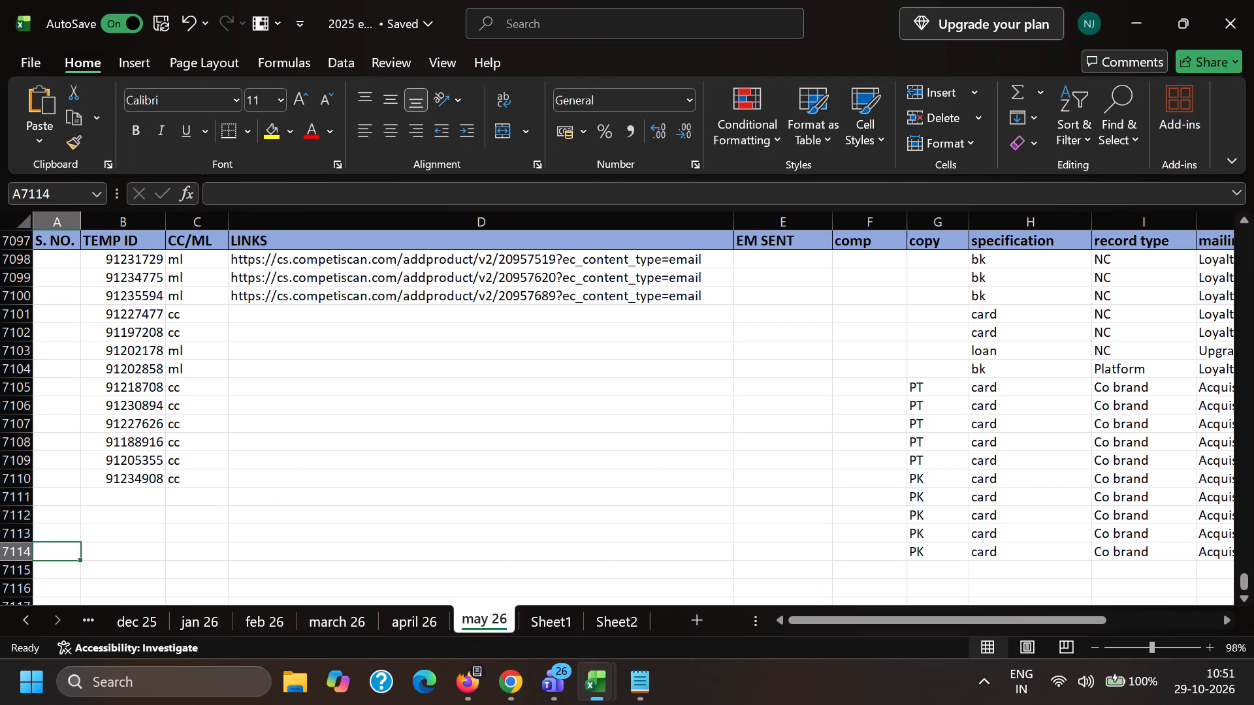
{"action": "left_click", "coordinate": [112, 493]}
{"action": "key", "text": "alt+Tab"}
{"action": "left_click", "coordinate": [630, 165]}
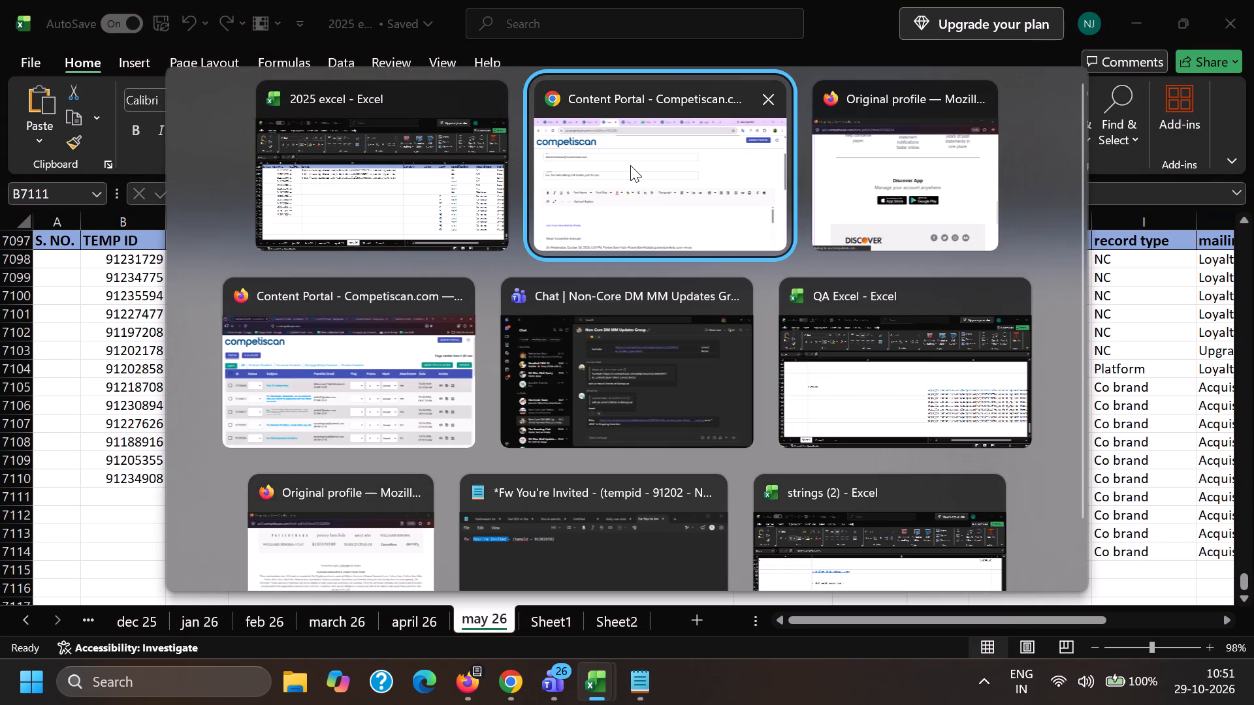
Open the preview of email 91236317, "Fw: Reminder: Your low Promo APR is ending soon", from the Focus list results.
{"action": "left_click", "coordinate": [261, 0]}
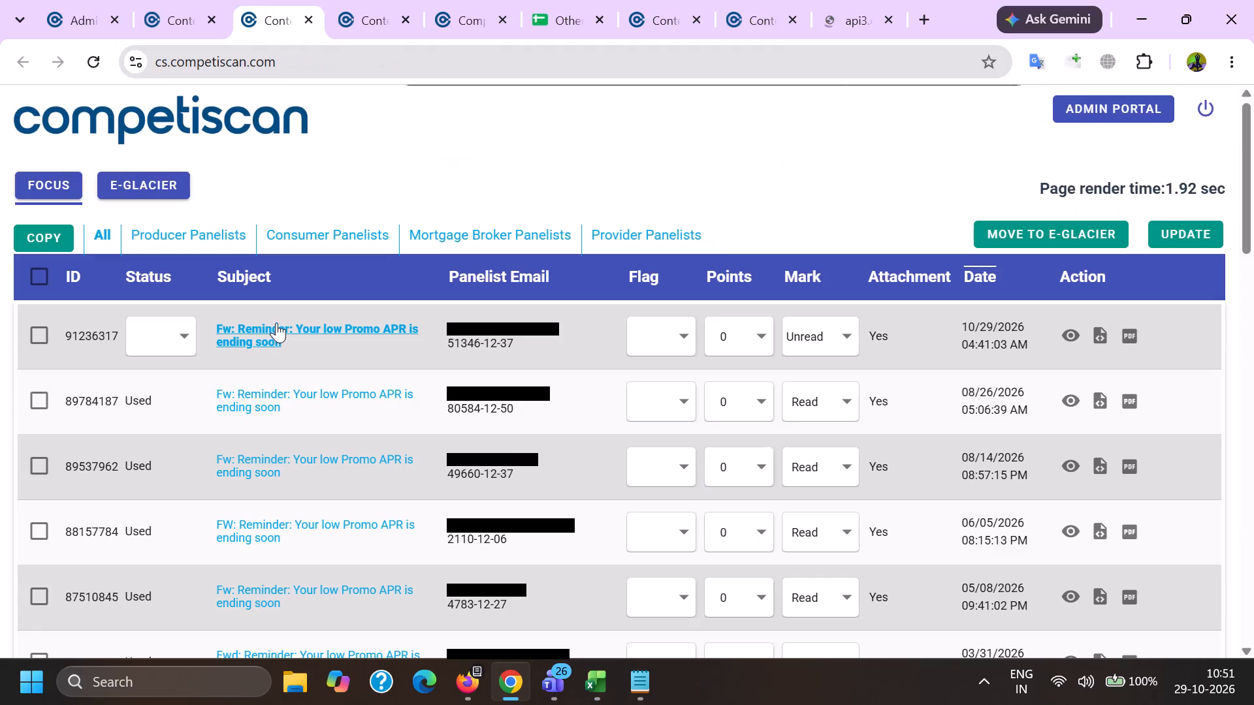
{"action": "left_click", "coordinate": [1078, 339]}
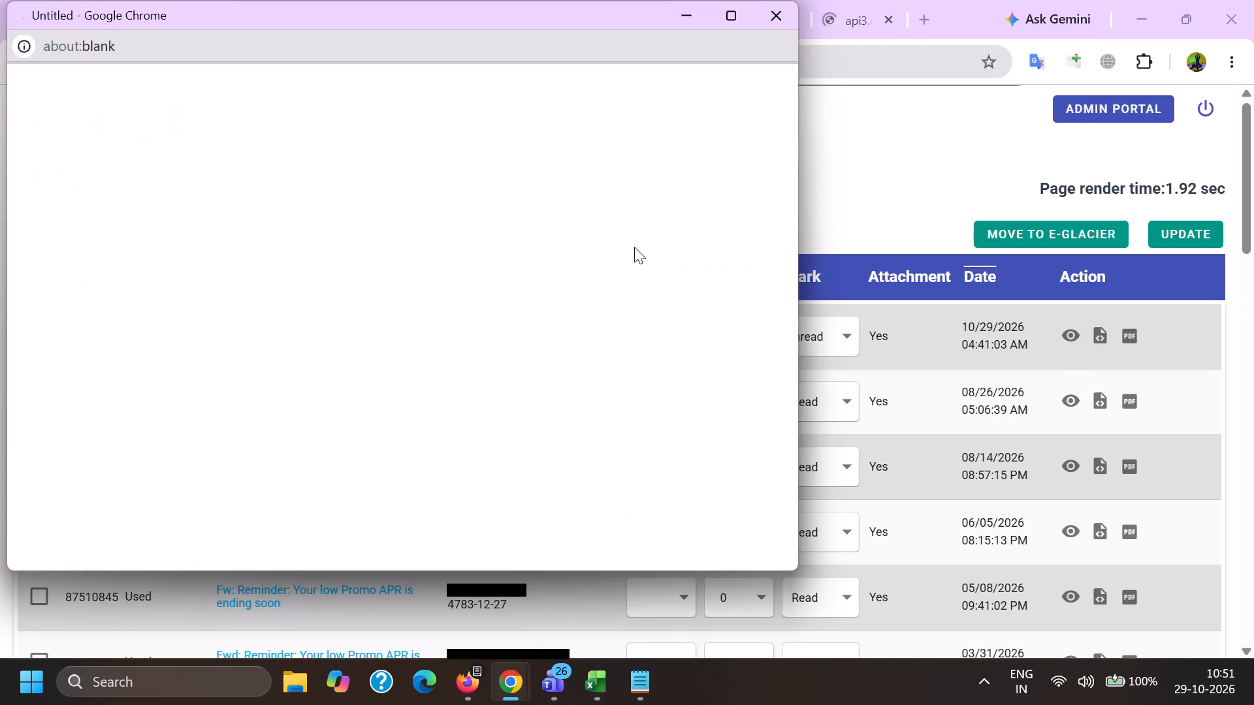
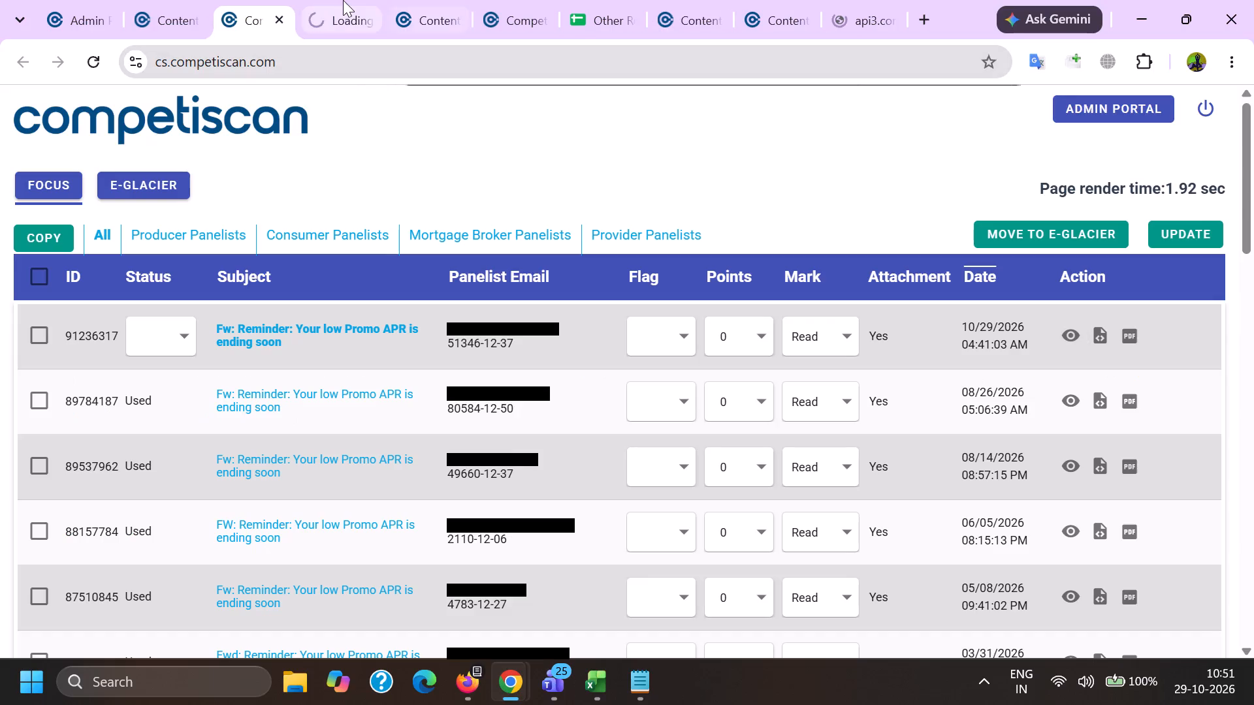
Copy the email ID 91236317 from the address of the newly opened email editor page.
{"action": "double_click", "coordinate": [378, 64]}
{"action": "key", "text": "ctrl+c"}
Close the updated product record 20943433 and the leftover api3 page.
{"action": "left_click", "coordinate": [750, 0]}
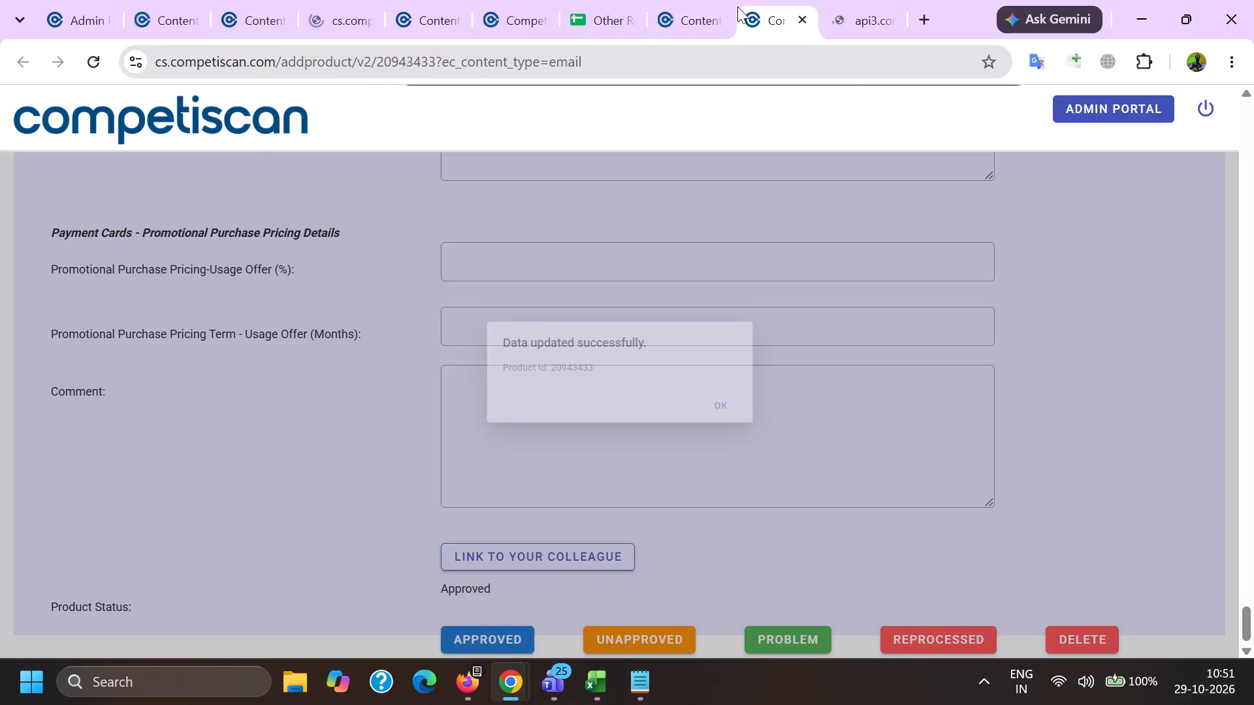
{"action": "left_click", "coordinate": [810, 27]}
{"action": "left_click", "coordinate": [799, 17]}
Show all temp products in Temp Product Management, replacing the search for 90372106.
{"action": "left_click", "coordinate": [716, 0]}
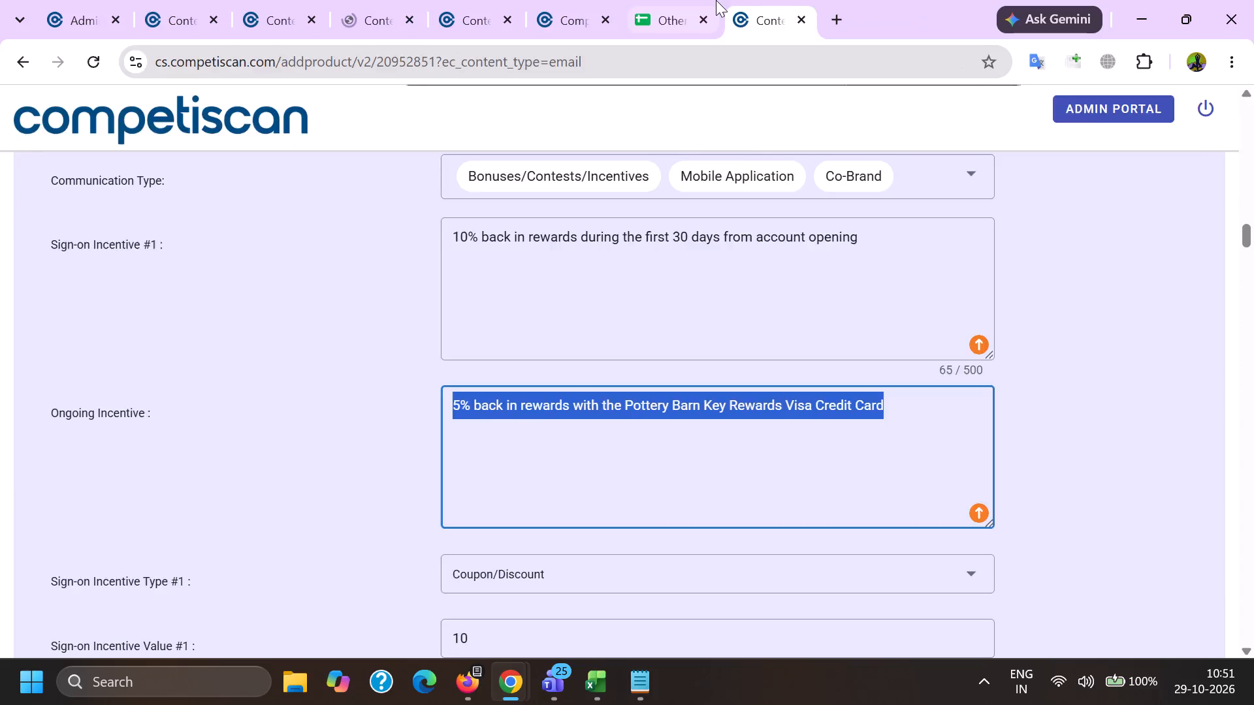
{"action": "left_click", "coordinate": [555, 0]}
{"action": "left_click", "coordinate": [684, 248]}
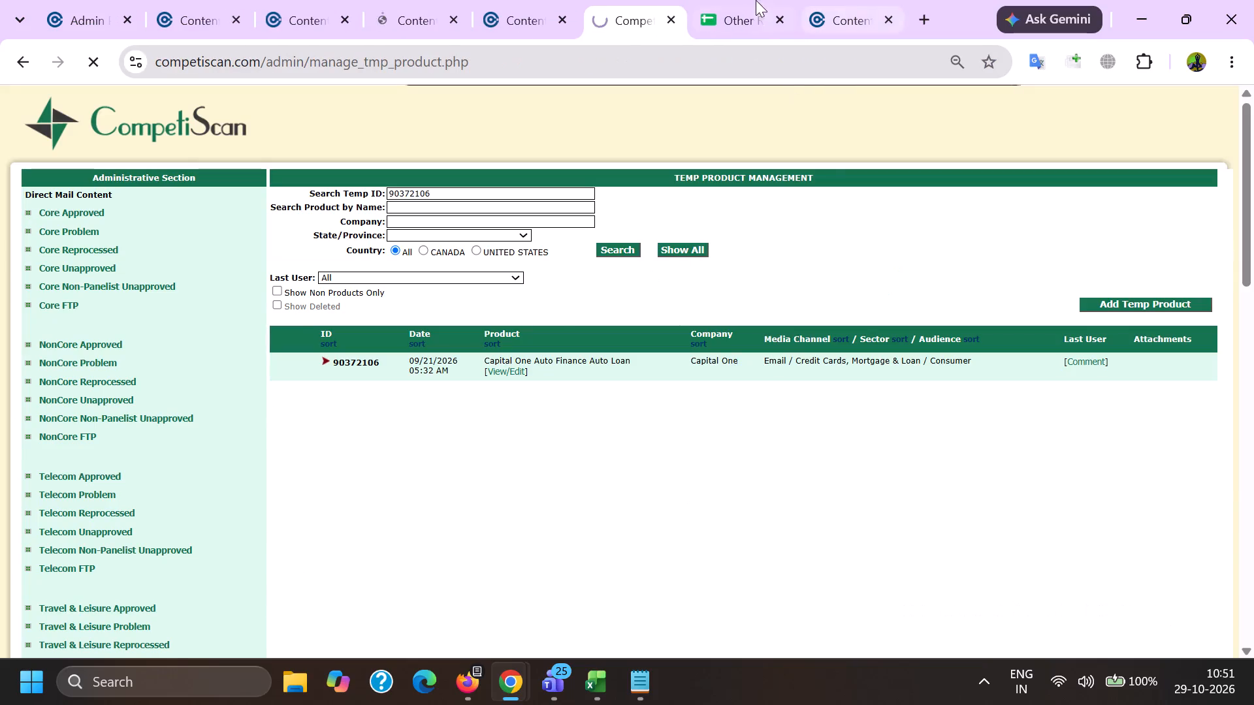
In Excel, log email ID 91236317 in B7111 of the may 26 sheet with CC/ML set to cc.
{"action": "left_click", "coordinate": [414, 0]}
{"action": "left_click", "coordinate": [594, 703]}
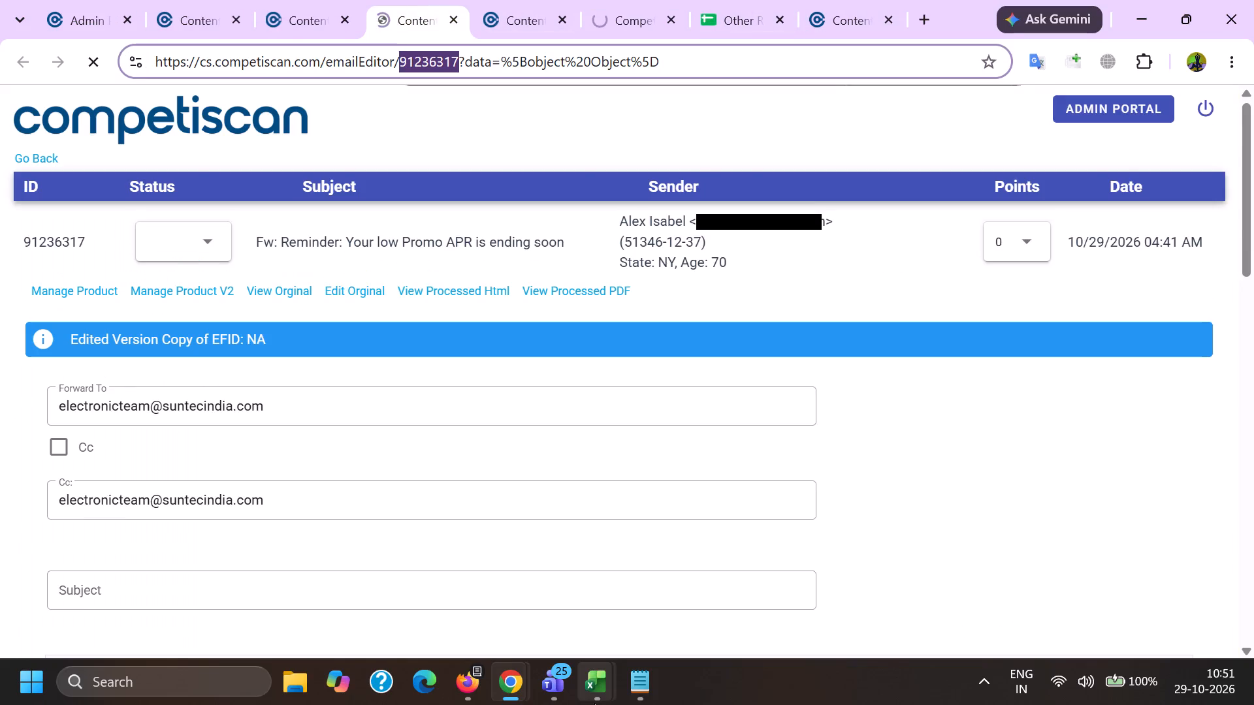
{"action": "left_click", "coordinate": [793, 603]}
{"action": "key", "text": "ctrl+v"}
{"action": "left_click", "coordinate": [214, 499]}
{"action": "key", "text": "c"}
{"action": "key", "text": "c"}
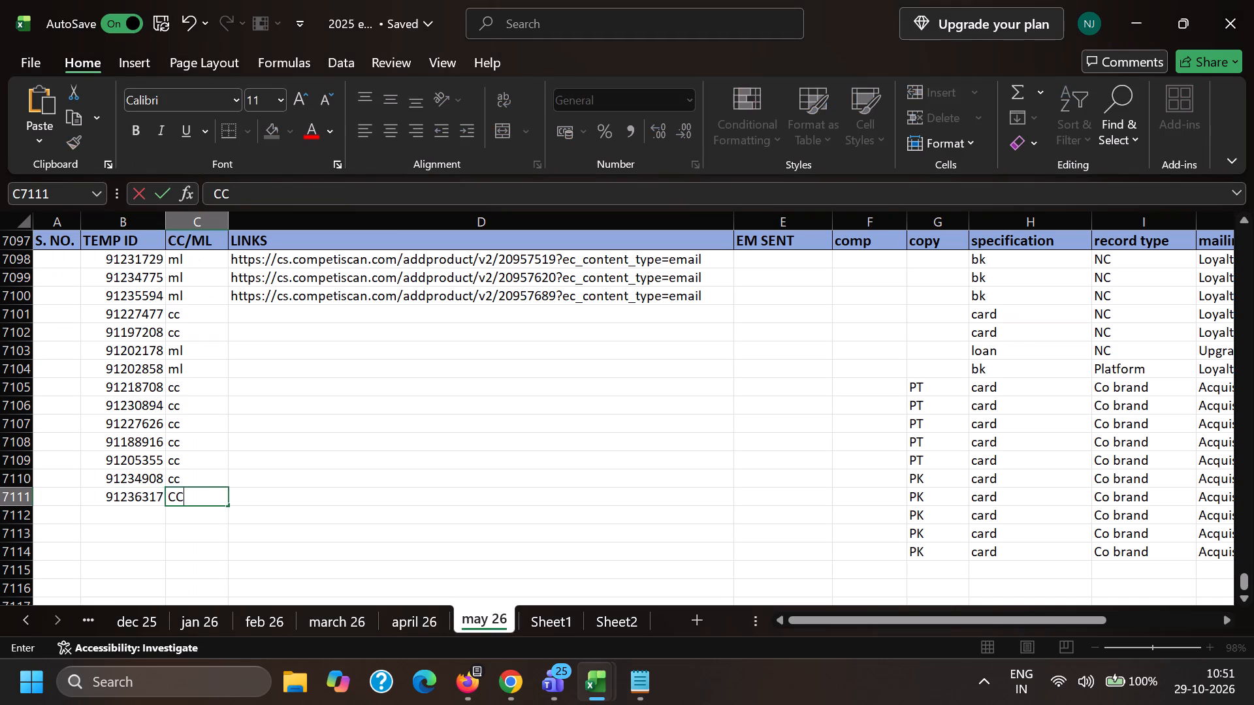
{"action": "key", "text": "BackSpace"}
{"action": "type", "text": "cc"}
{"action": "key", "text": "Right"}
Clear row 7111's copy through mailing type cells, and enter specification card, record type NC and mailing type Loyalty.
{"action": "key", "text": "Right"}
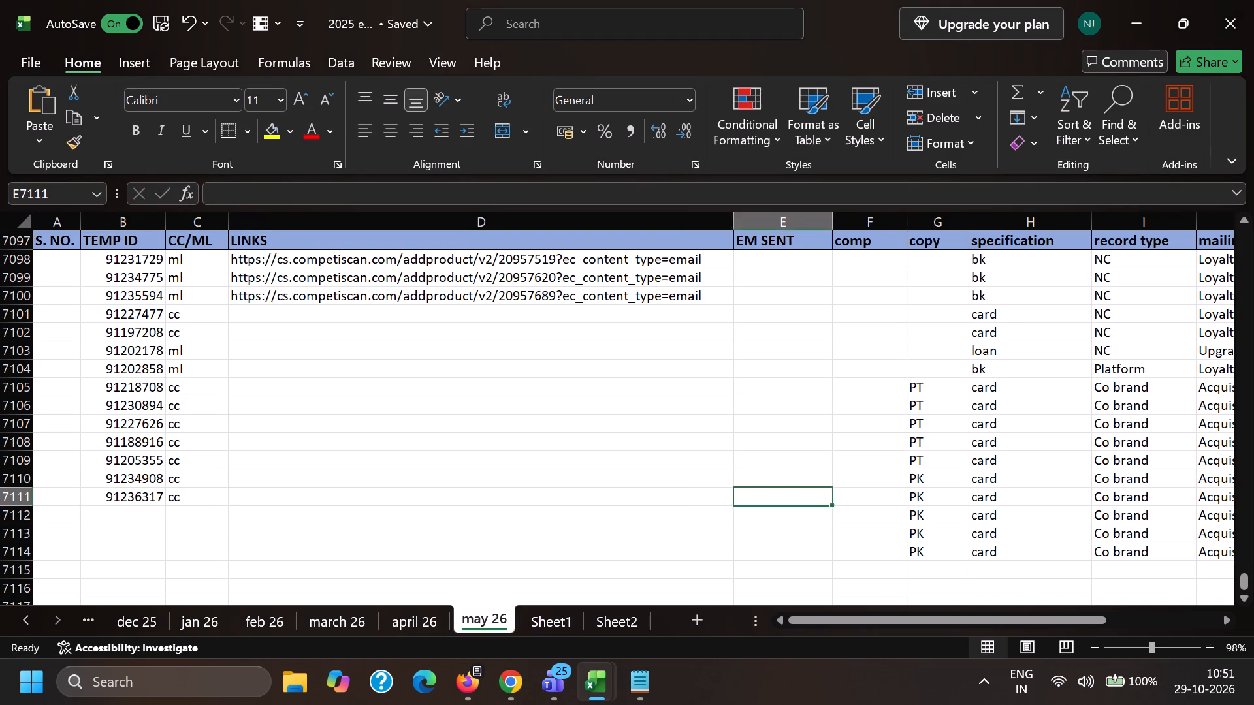
{"action": "key", "text": "Right"}
{"action": "key", "text": "Right"}
{"action": "key", "text": "shift+Right"}
{"action": "key", "text": "shift+Right"}
{"action": "key", "text": "shift+Right"}
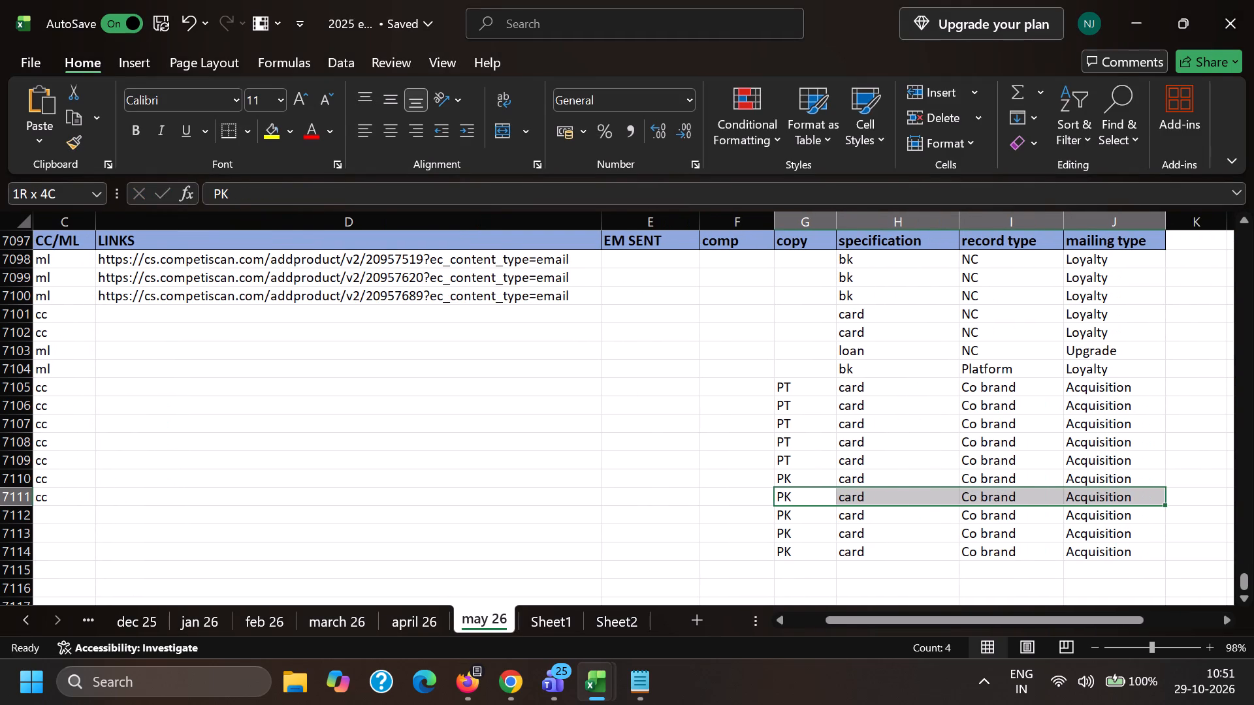
{"action": "key", "text": "Delete"}
{"action": "key", "text": "Right"}
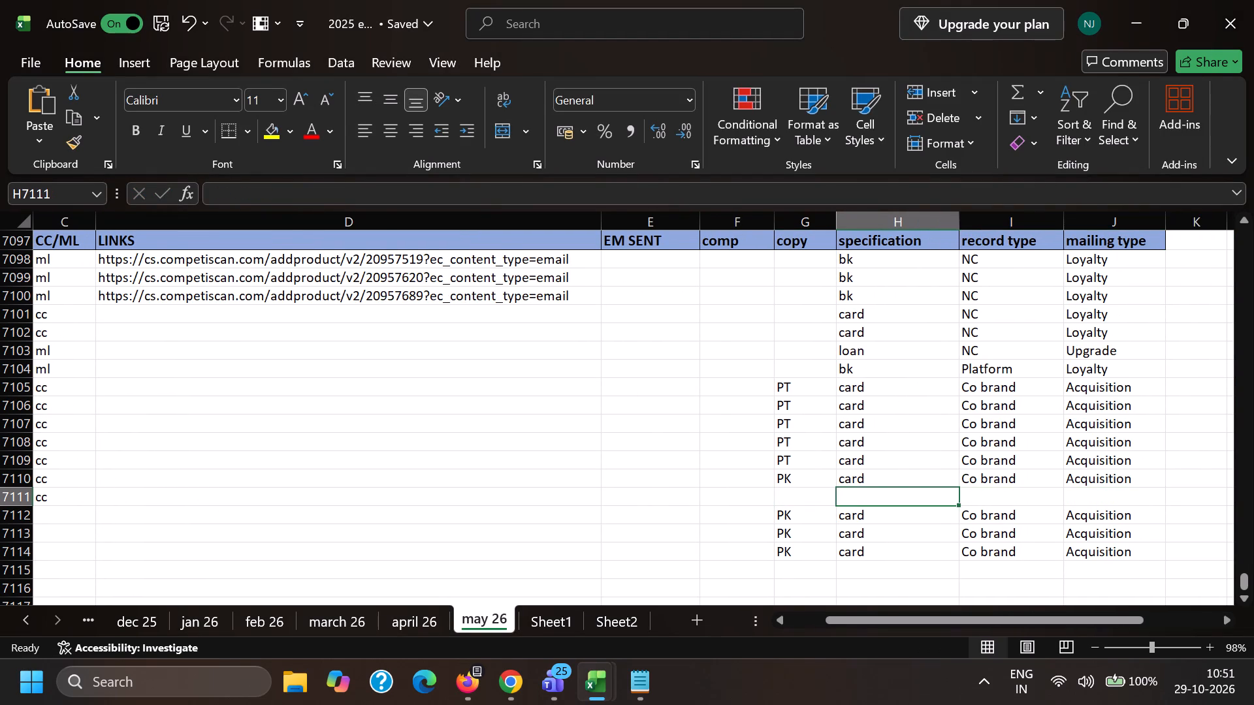
{"action": "key", "text": "c"}
{"action": "key", "text": "Right"}
{"action": "key", "text": "n"}
{"action": "key", "text": "Right"}
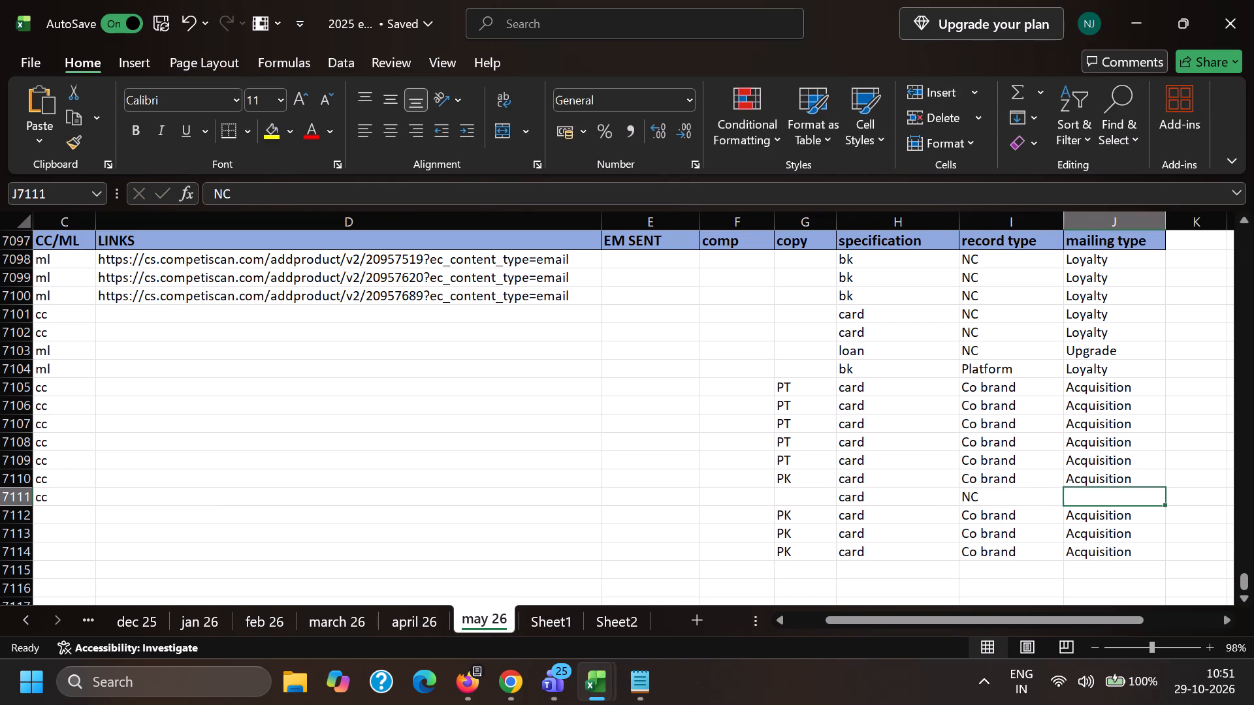
{"action": "key", "text": "l"}
{"action": "key", "text": "Return"}
Back in Chrome, find "from" in email 91236317's source code, delete everything before the forwarded From line, and return to the formatted view.
{"action": "key", "text": "alt+Tab"}
{"action": "scroll", "coordinate": [306, 255], "scroll_direction": "down", "scroll_amount": 2}
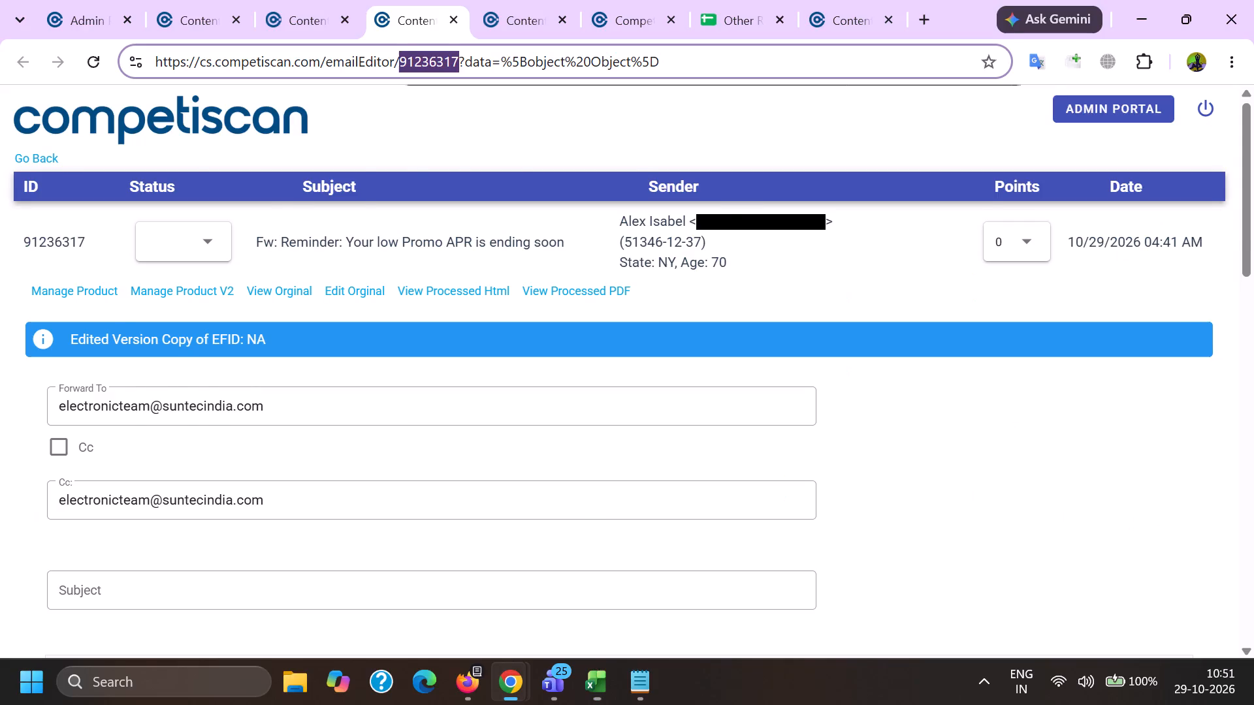
{"action": "left_click", "coordinate": [59, 222]}
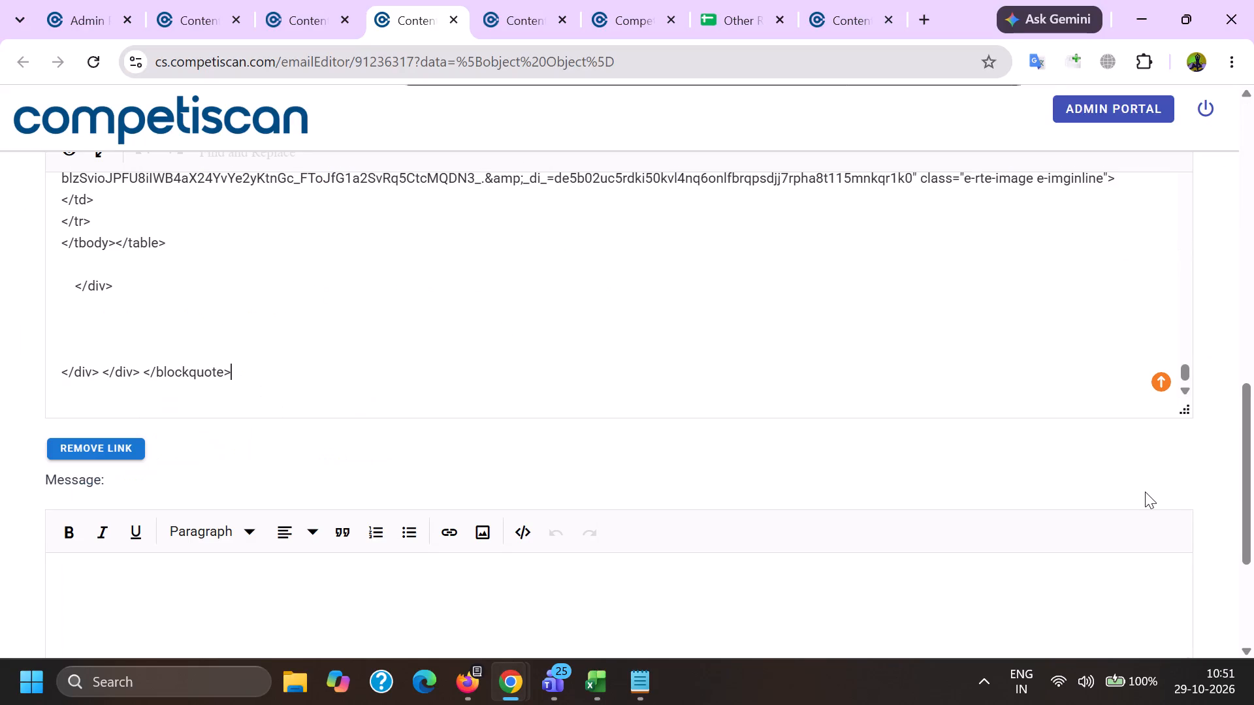
{"action": "left_click_drag", "start_coordinate": [1185, 369], "coordinate": [1173, 210]}
{"action": "scroll", "coordinate": [1104, 555], "scroll_direction": "up", "scroll_amount": 3}
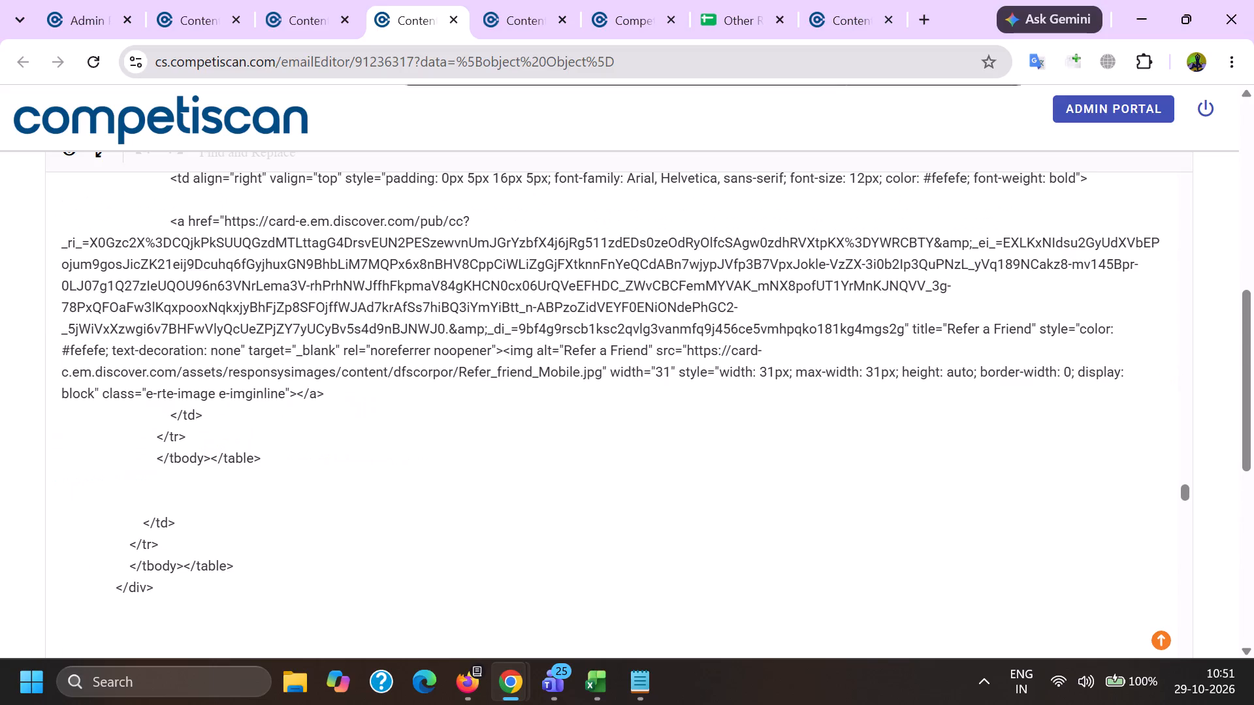
{"action": "left_click_drag", "start_coordinate": [1184, 491], "coordinate": [1149, 89]}
{"action": "scroll", "coordinate": [932, 393], "scroll_direction": "up", "scroll_amount": 4}
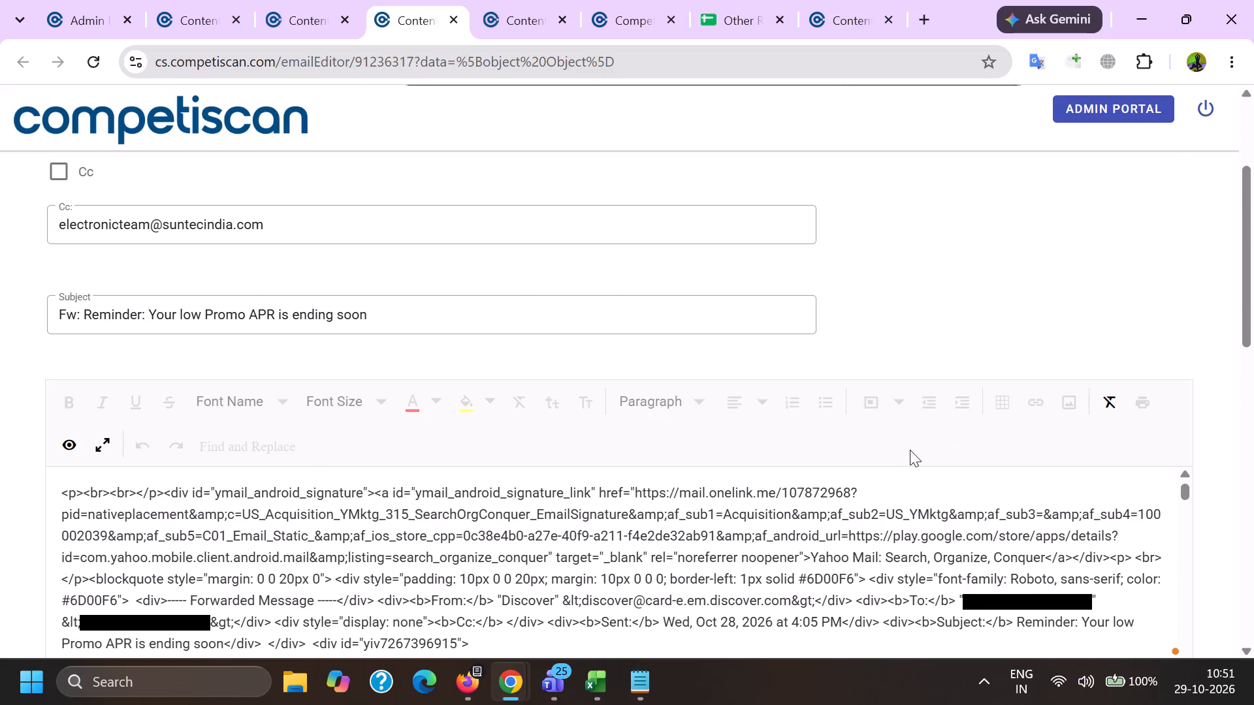
{"action": "key", "text": "ctrl+f"}
{"action": "type", "text": "fro"}
{"action": "key", "text": "m"}
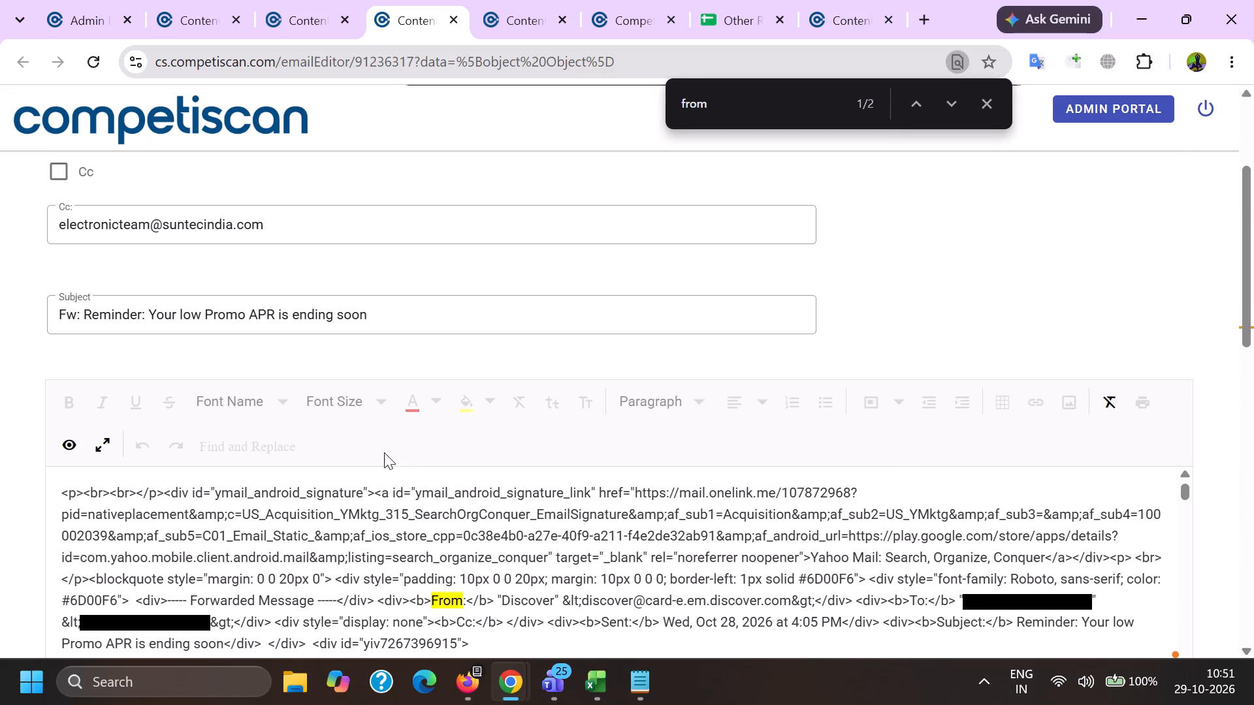
{"action": "left_click_drag", "start_coordinate": [432, 602], "coordinate": [0, 449]}
{"action": "key", "text": "BackSpace"}
{"action": "left_click", "coordinate": [67, 440]}
Delete the To line and reduce the sender line to "From: Discover" without quotes or address.
{"action": "scroll", "coordinate": [70, 259], "scroll_direction": "down", "scroll_amount": 1}
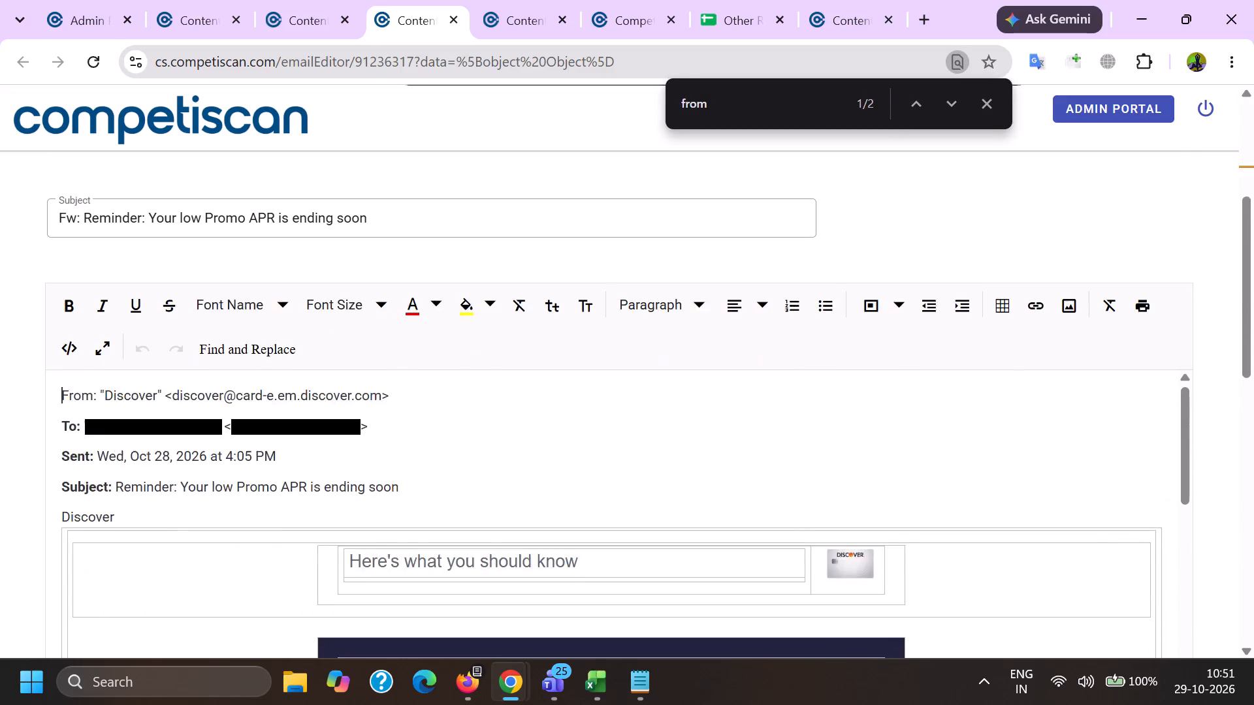
{"action": "left_click_drag", "start_coordinate": [58, 423], "coordinate": [390, 424]}
{"action": "key", "text": "BackSpace"}
{"action": "key", "text": "BackSpace"}
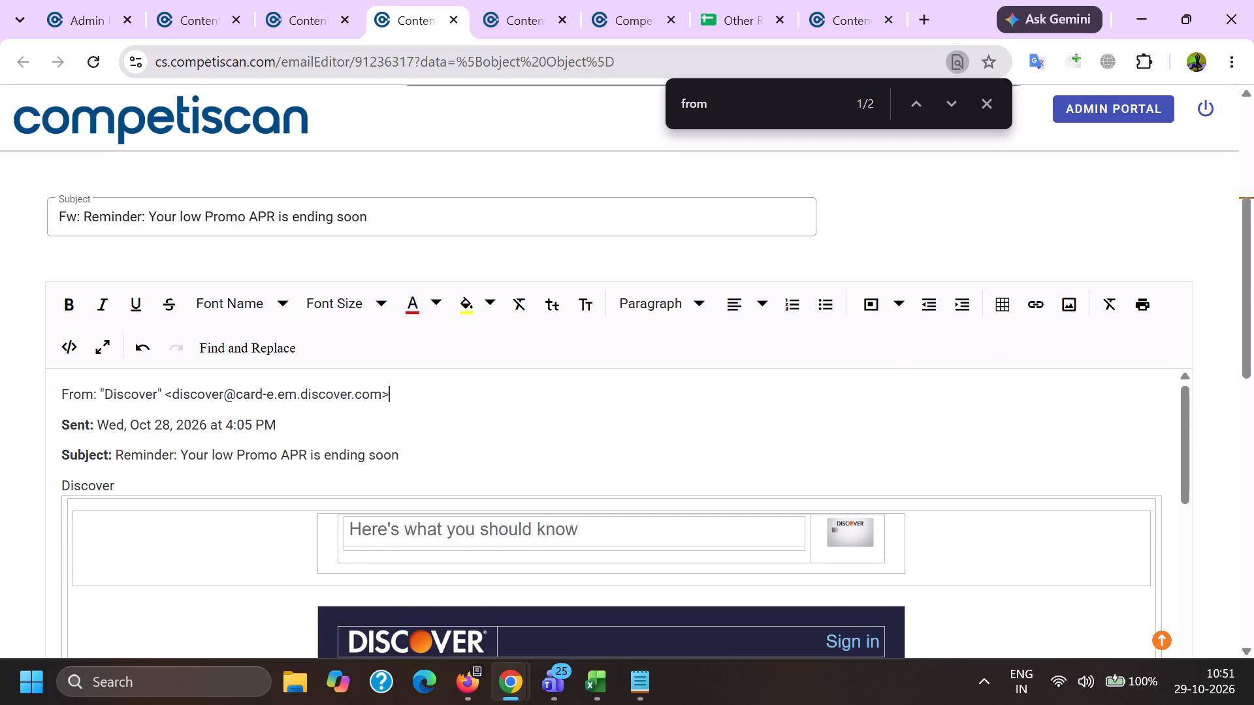
{"action": "left_click_drag", "start_coordinate": [161, 396], "coordinate": [430, 394]}
{"action": "key", "text": "BackSpace"}
{"action": "key", "text": "BackSpace"}
{"action": "left_click", "coordinate": [103, 398]}
{"action": "key", "text": "BackSpace"}
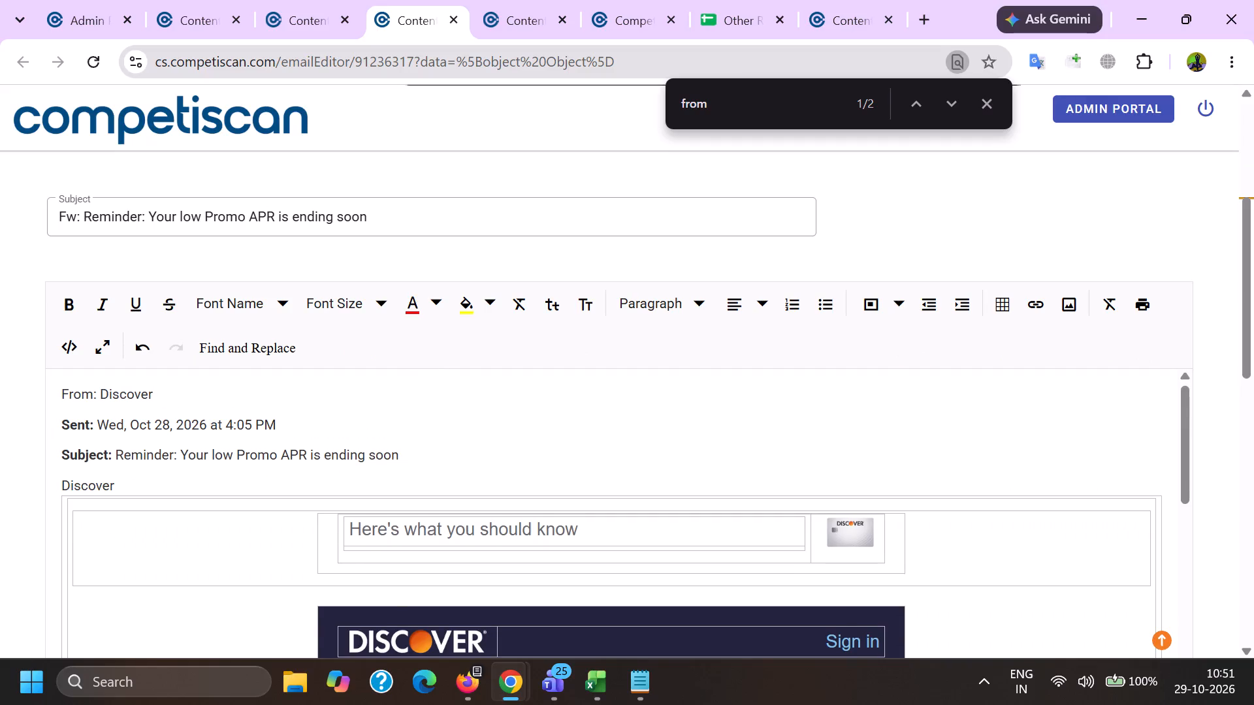
Close the paragraph gaps so the Sent and Subject lines follow the From line with single line breaks.
{"action": "left_click", "coordinate": [59, 430]}
{"action": "key", "text": "BackSpace"}
{"action": "key", "text": "BackSpace"}
{"action": "key", "text": "shift+Return"}
{"action": "key", "text": "BackSpace"}
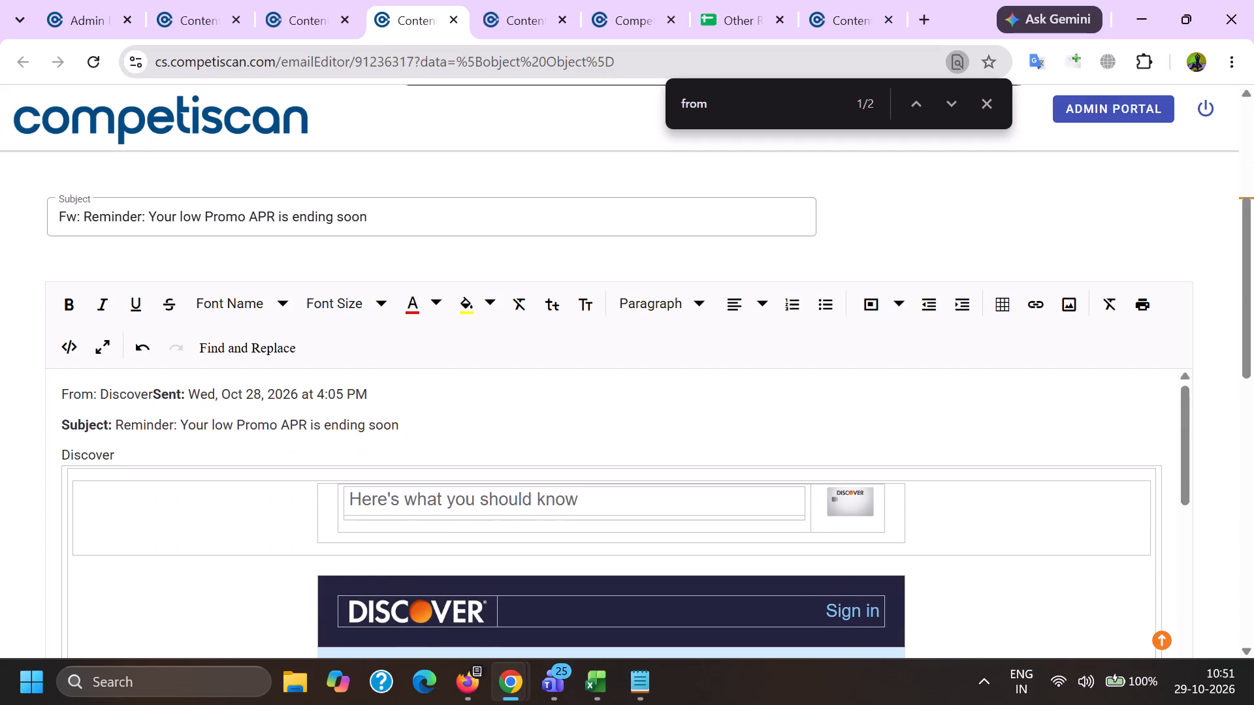
{"action": "key", "text": "shift+Return"}
{"action": "left_click", "coordinate": [63, 446]}
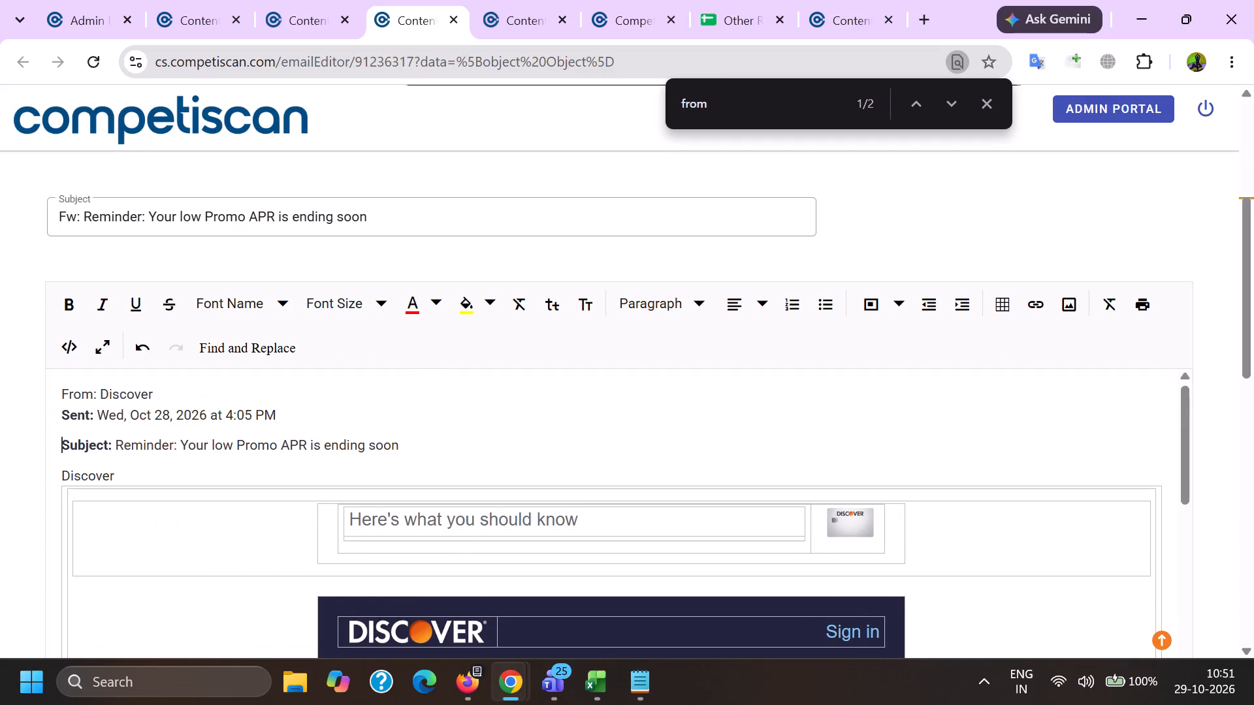
{"action": "key", "text": "BackSpace"}
{"action": "key", "text": "BackSpace"}
{"action": "key", "text": "shift+Return"}
{"action": "key", "text": "BackSpace"}
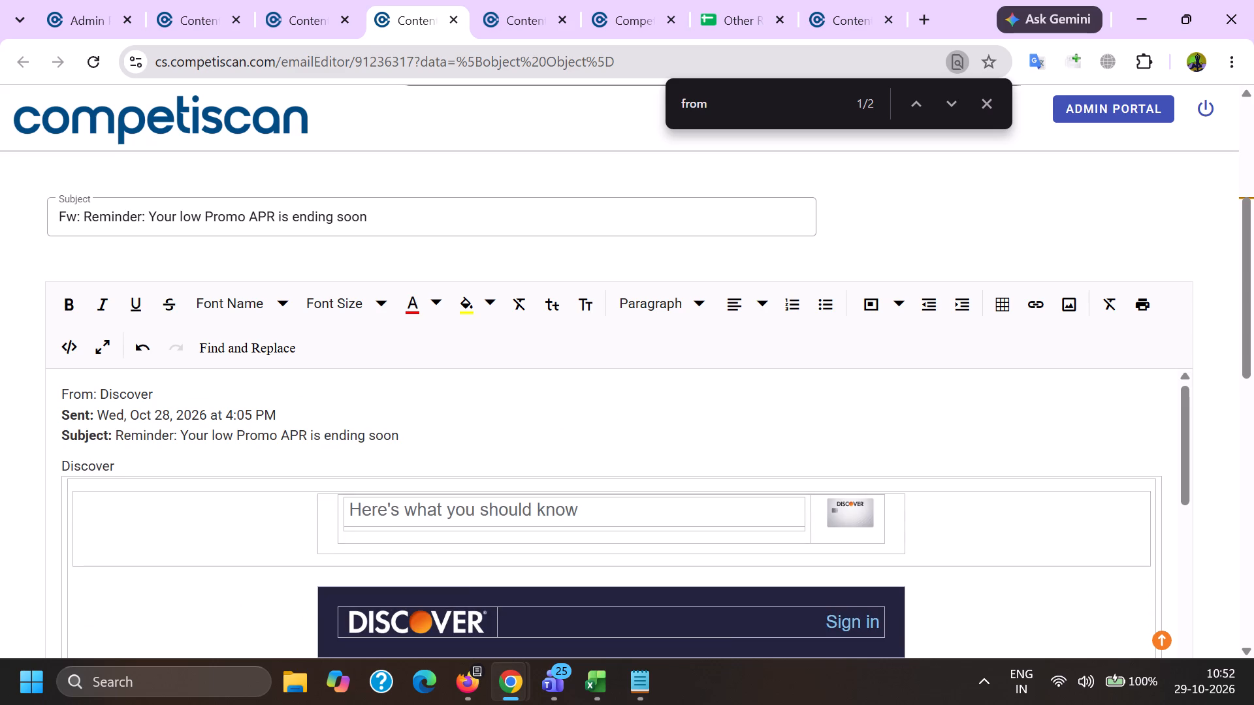
Delete the stray "Discover" text between the Subject line and the email body.
{"action": "left_click_drag", "start_coordinate": [153, 462], "coordinate": [21, 459]}
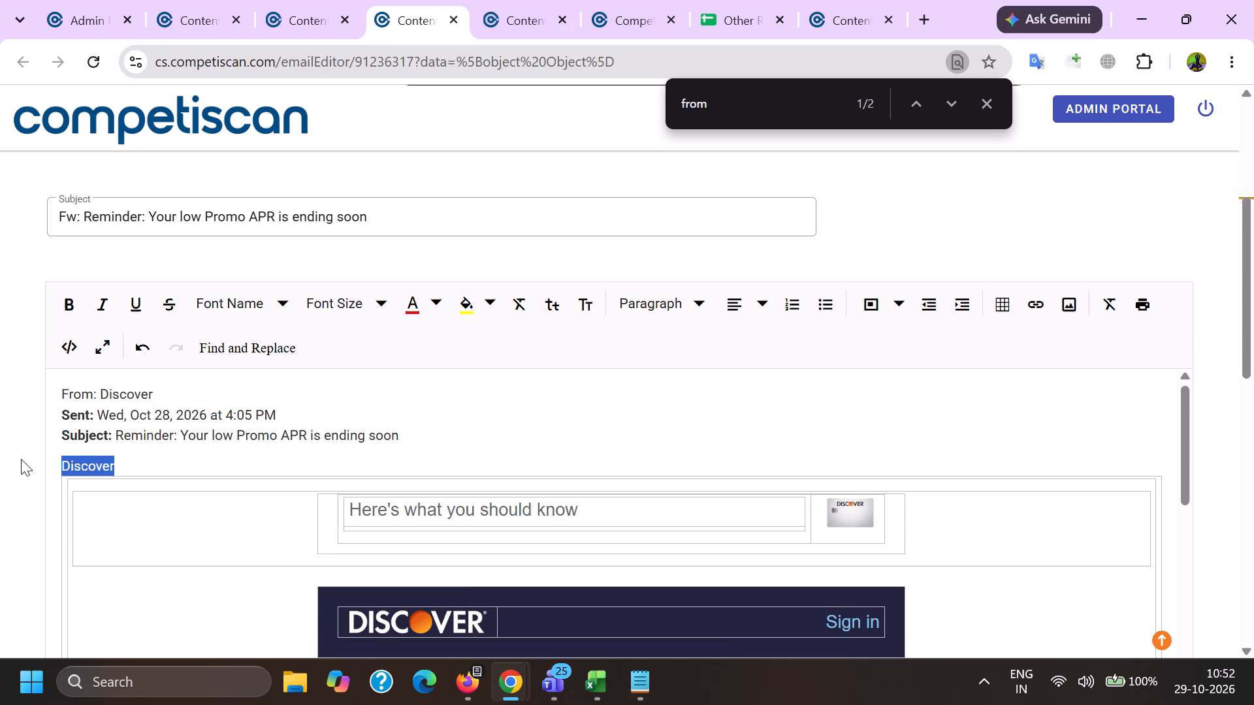
{"action": "key", "text": "BackSpace"}
Search the email for the panelist's first name and delete the recipient's name from the "Time is almost up" headline.
{"action": "scroll", "coordinate": [313, 260], "scroll_direction": "down", "scroll_amount": 3}
{"action": "scroll", "coordinate": [615, 410], "scroll_direction": "down", "scroll_amount": 3}
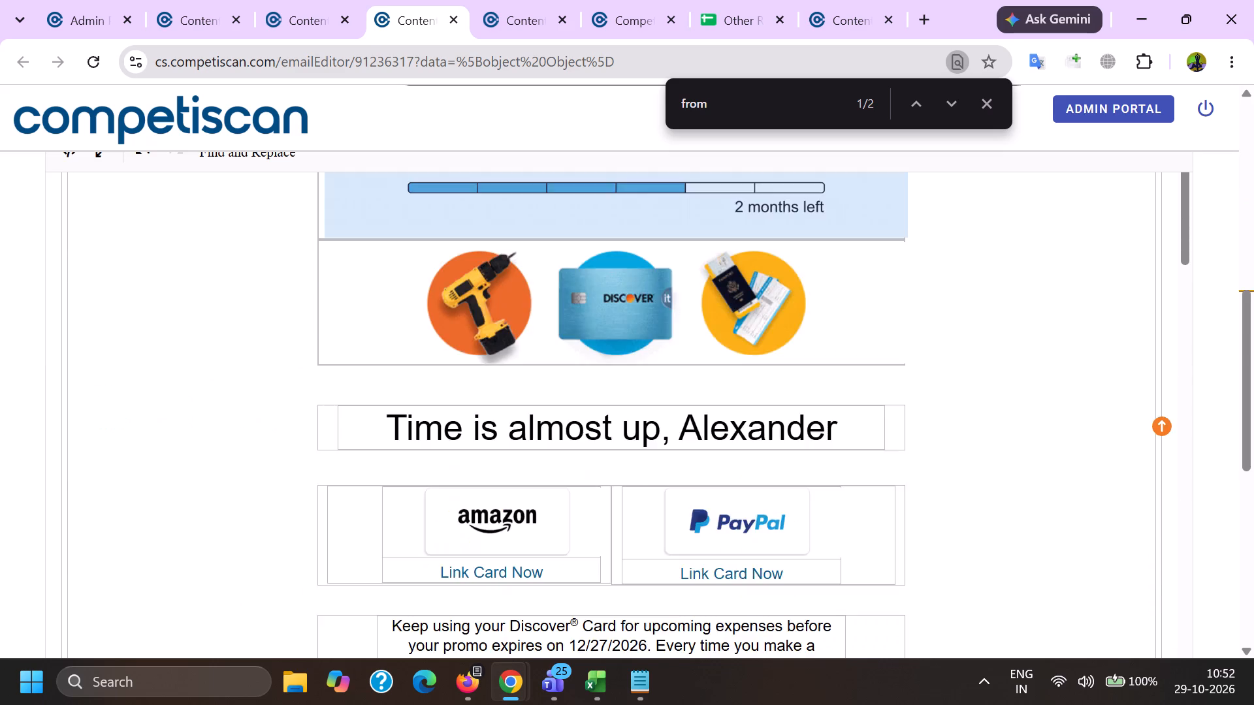
{"action": "scroll", "coordinate": [613, 417], "scroll_direction": "down", "scroll_amount": 2}
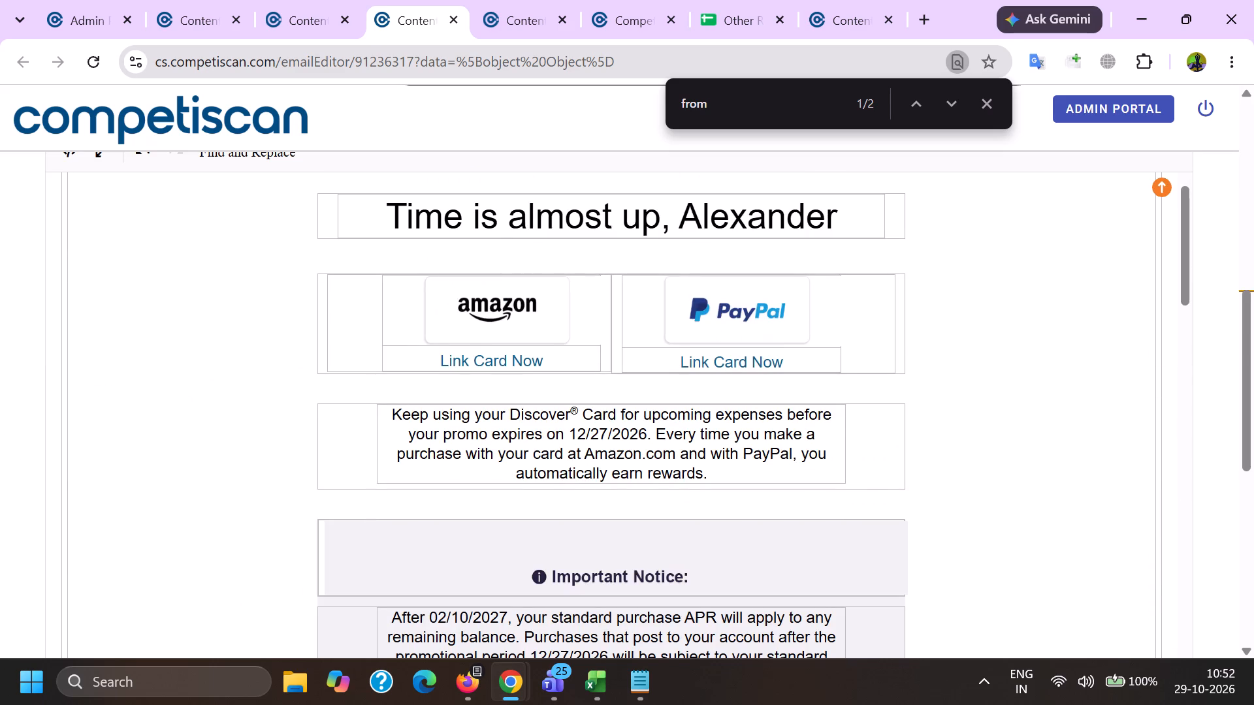
{"action": "scroll", "coordinate": [483, 467], "scroll_direction": "down", "scroll_amount": 1}
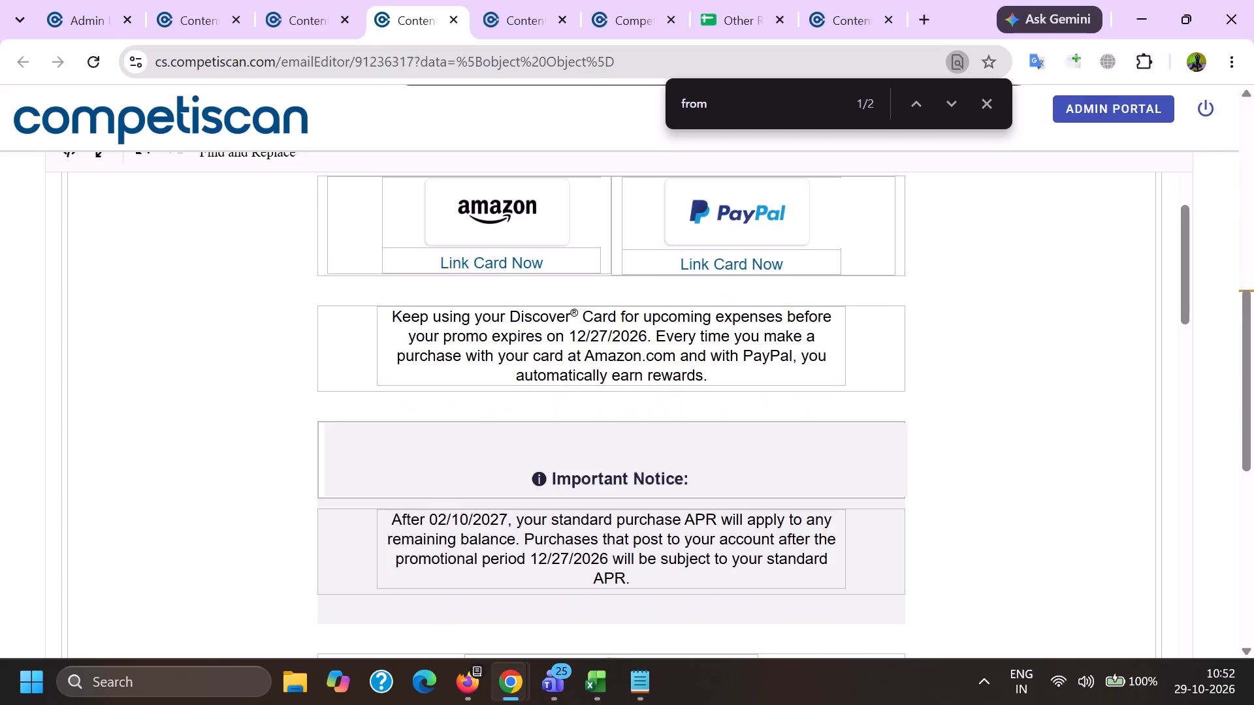
{"action": "scroll", "coordinate": [573, 407], "scroll_direction": "up", "scroll_amount": 13}
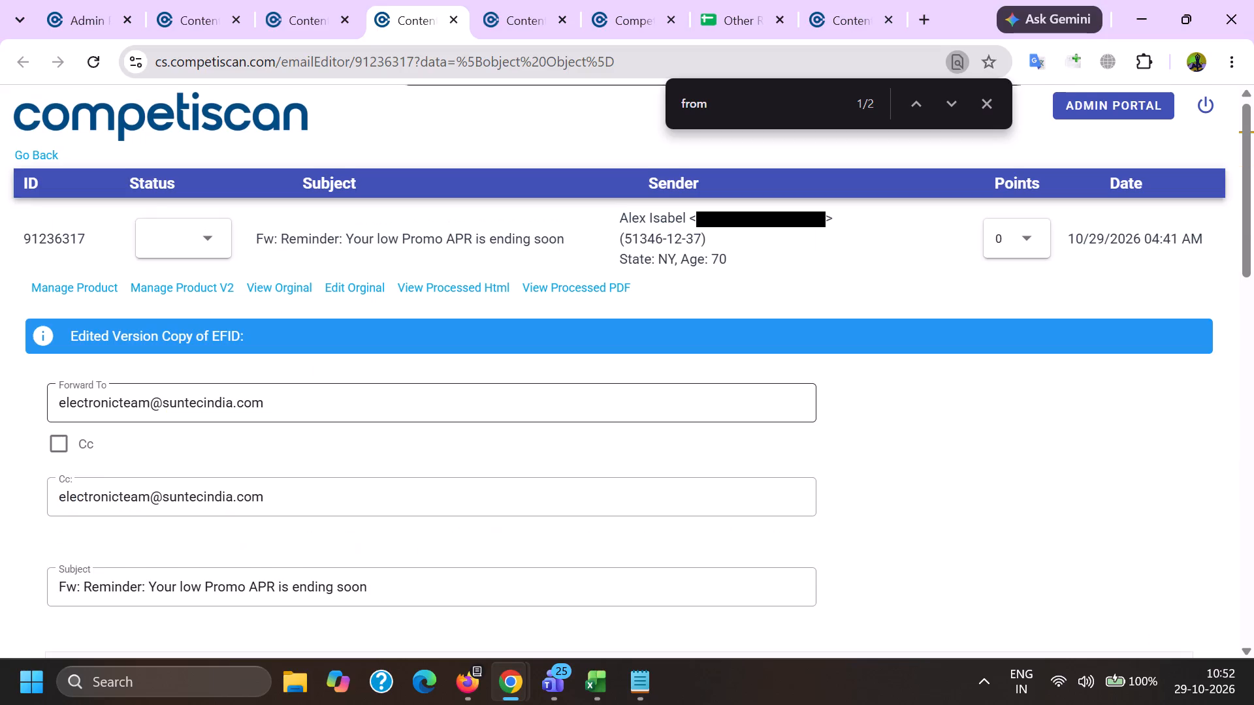
{"action": "scroll", "coordinate": [663, 388], "scroll_direction": "up", "scroll_amount": 2}
{"action": "double_click", "coordinate": [624, 213]}
{"action": "key", "text": "ctrl+c"}
{"action": "key", "text": "ctrl+f"}
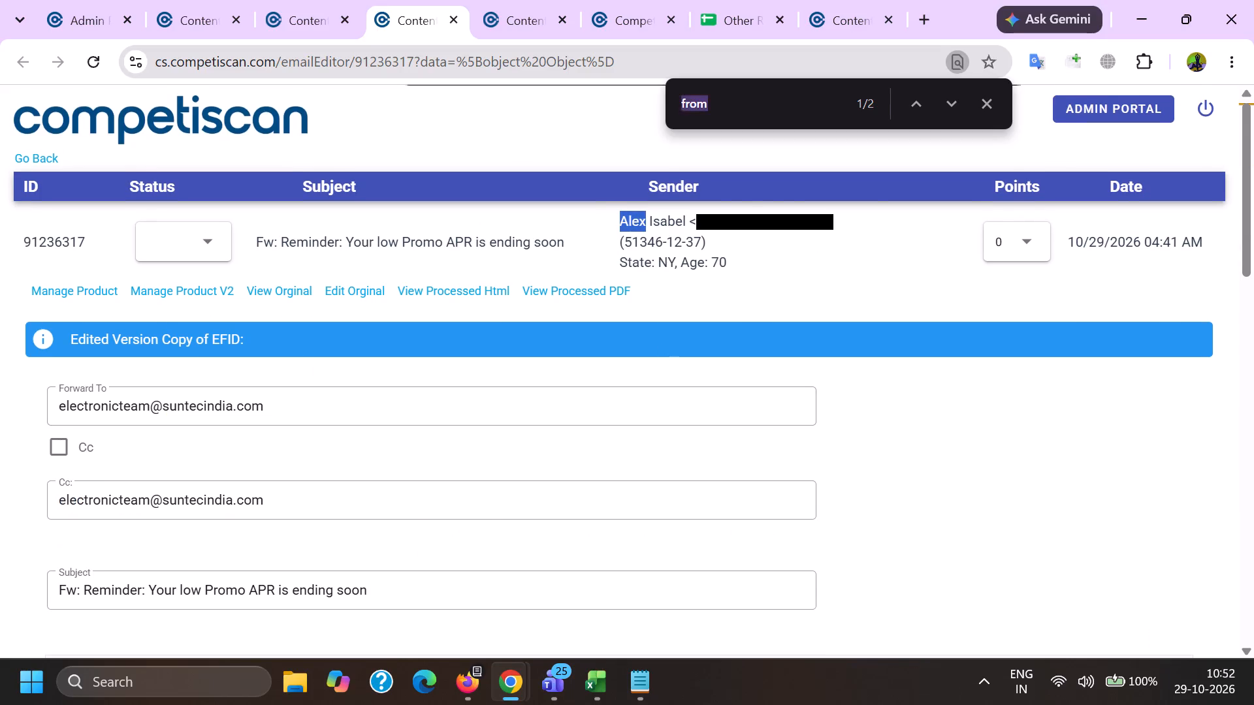
{"action": "key", "text": "ctrl+v"}
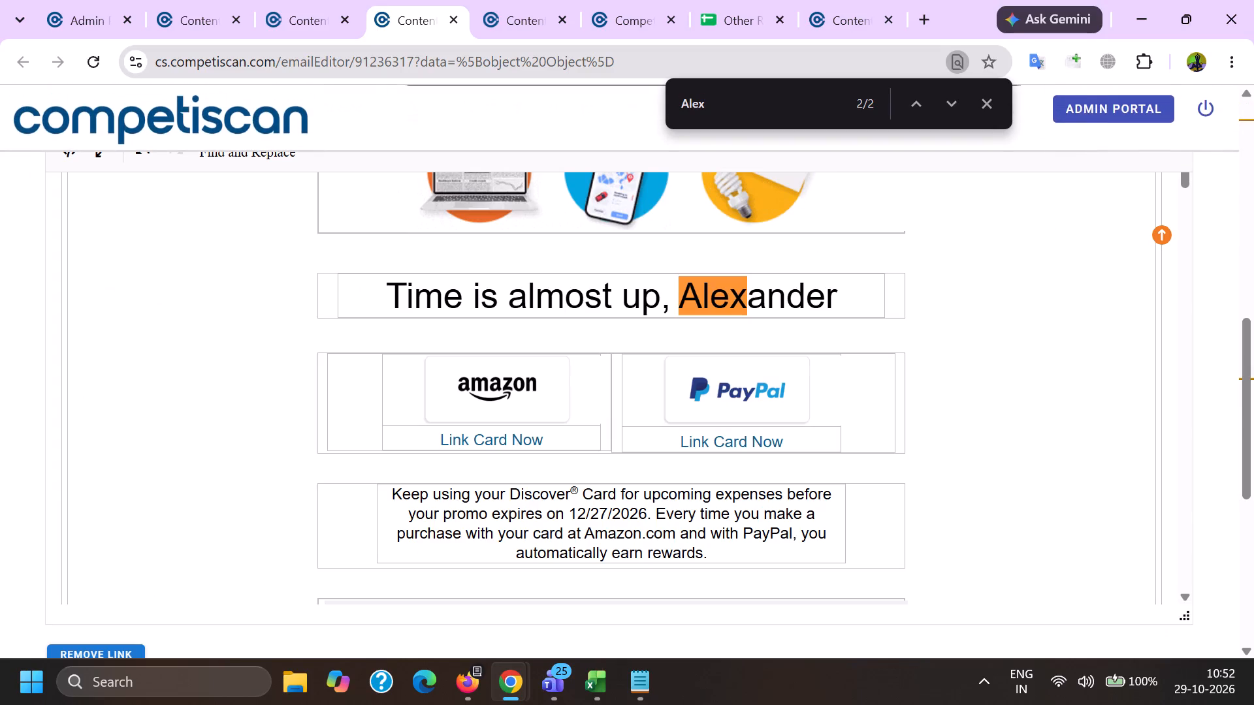
{"action": "double_click", "coordinate": [726, 300]}
{"action": "key", "text": "BackSpace"}
{"action": "left_click", "coordinate": [745, 99]}
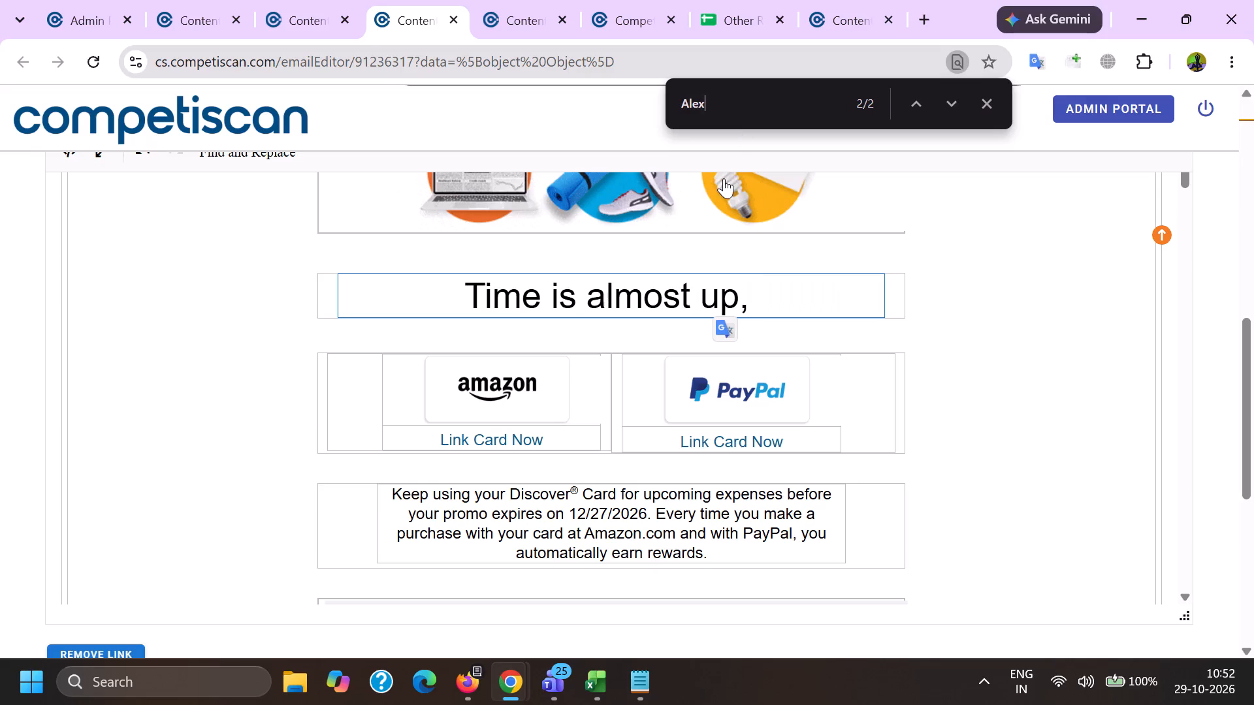
{"action": "key", "text": "Return"}
{"action": "key", "text": "Return"}
{"action": "key", "text": "Return"}
{"action": "key", "text": "Return"}
Remove Discover's address after "Add", the recipient's email address and the account's ending digits from the footer text.
{"action": "scroll", "coordinate": [651, 384], "scroll_direction": "down", "scroll_amount": 19}
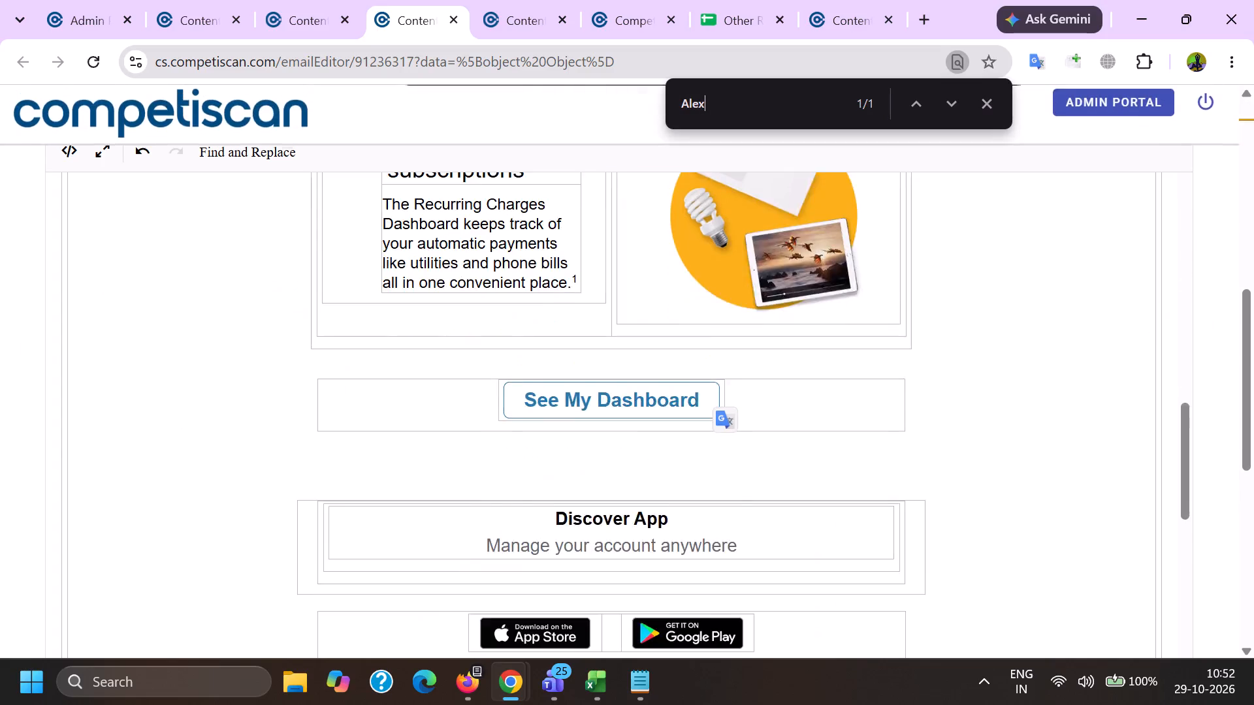
{"action": "scroll", "coordinate": [564, 393], "scroll_direction": "down", "scroll_amount": 5}
{"action": "left_click_drag", "start_coordinate": [394, 391], "coordinate": [450, 394]}
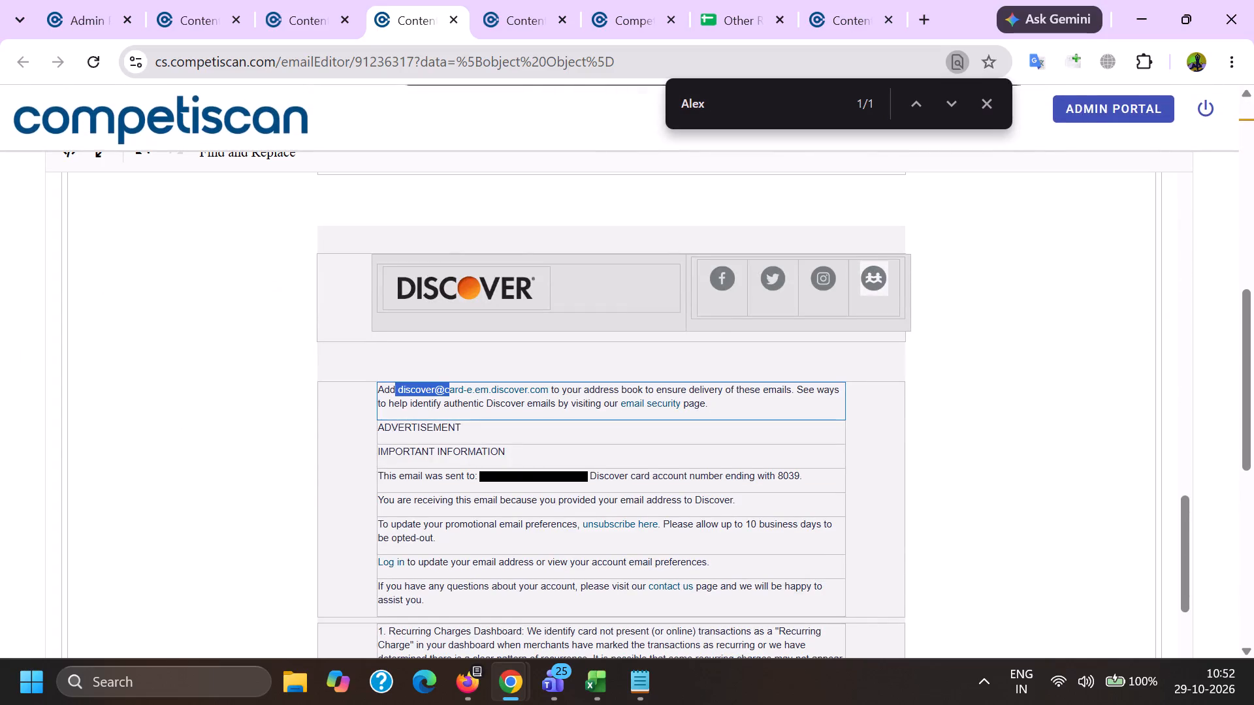
{"action": "left_click_drag", "start_coordinate": [450, 394], "coordinate": [549, 393]}
{"action": "key", "text": "BackSpace"}
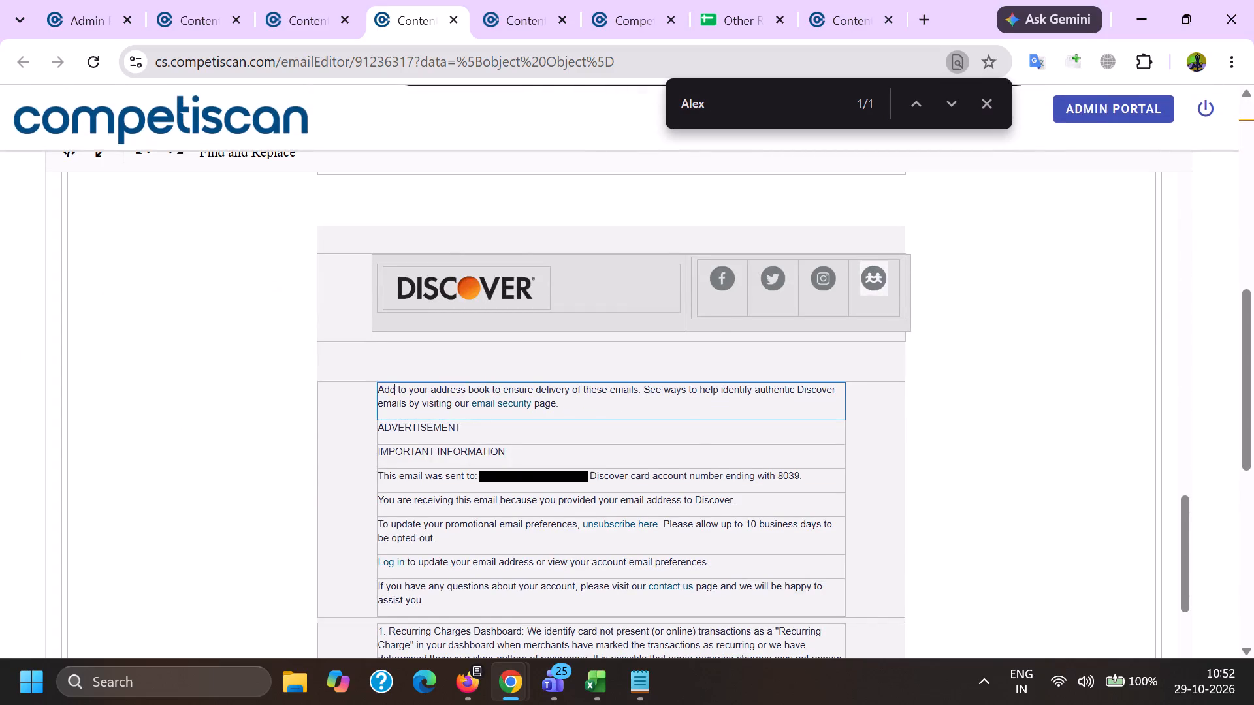
{"action": "left_click_drag", "start_coordinate": [483, 477], "coordinate": [562, 482]}
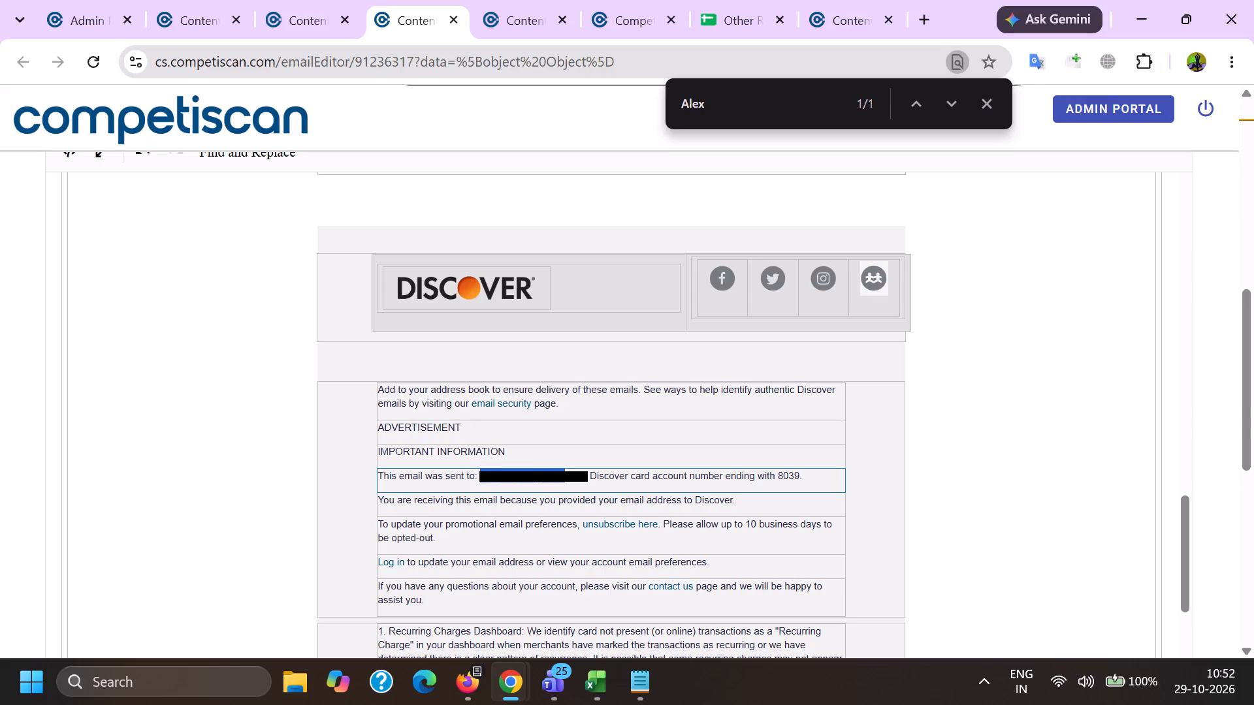
{"action": "left_click_drag", "start_coordinate": [562, 482], "coordinate": [569, 480]}
{"action": "key", "text": "BackSpace"}
{"action": "double_click", "coordinate": [701, 477]}
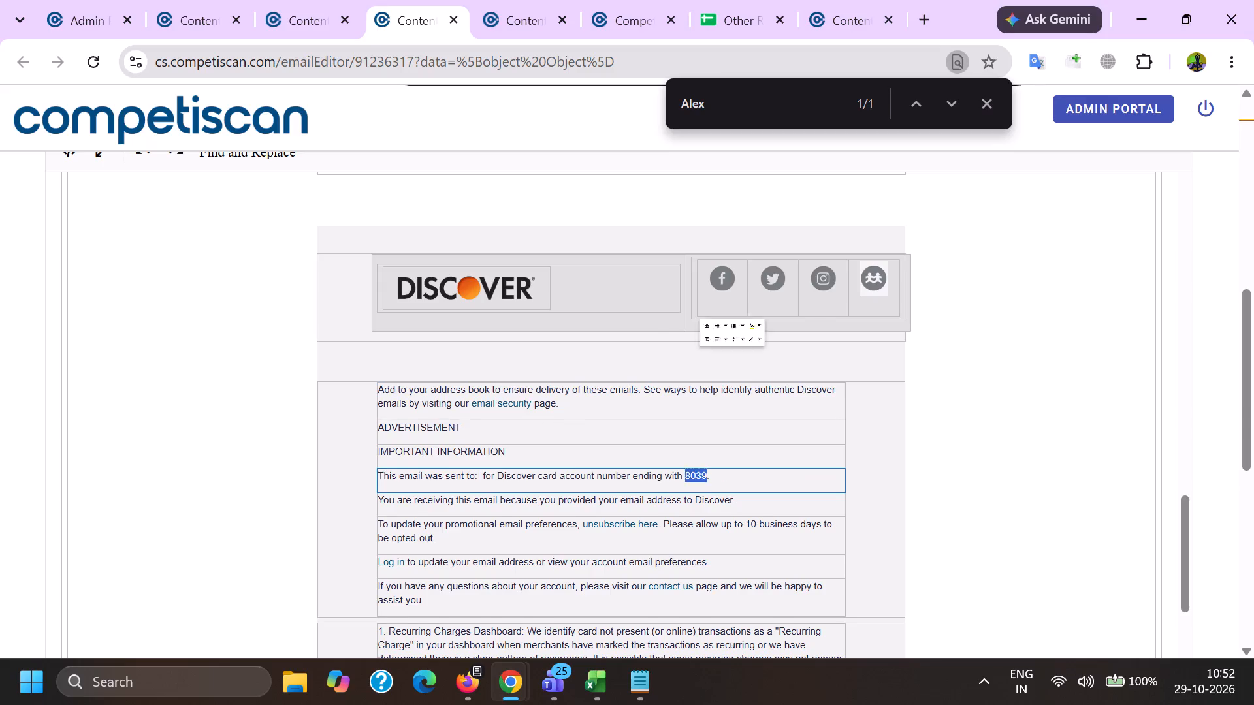
{"action": "key", "text": "BackSpace"}
Delete the code EPAN_0701M below the copyright line in the footer.
{"action": "scroll", "coordinate": [631, 425], "scroll_direction": "down", "scroll_amount": 5}
{"action": "double_click", "coordinate": [423, 561]}
{"action": "key", "text": "BackSpace"}
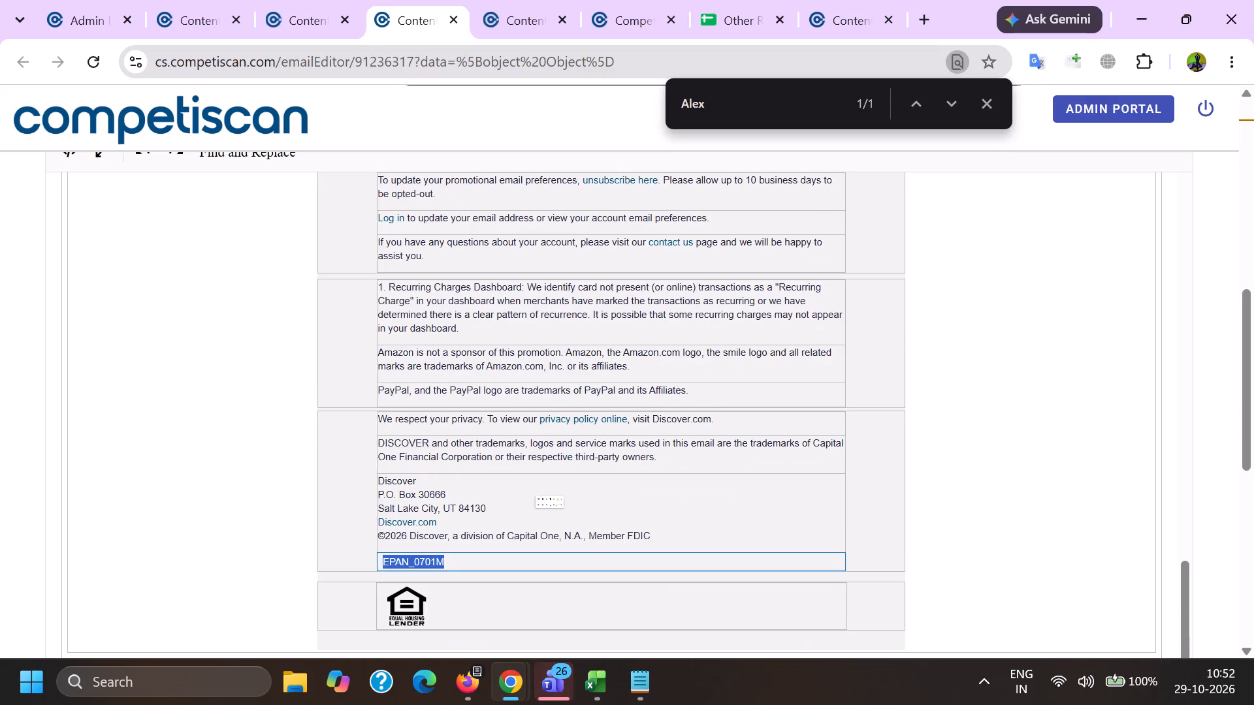
Copy the link address behind "privacy policy online" in the email footer.
{"action": "right_click", "coordinate": [552, 417]}
{"action": "left_click", "coordinate": [637, 217]}
{"action": "scroll", "coordinate": [0, 302], "scroll_direction": "down", "scroll_amount": 3}
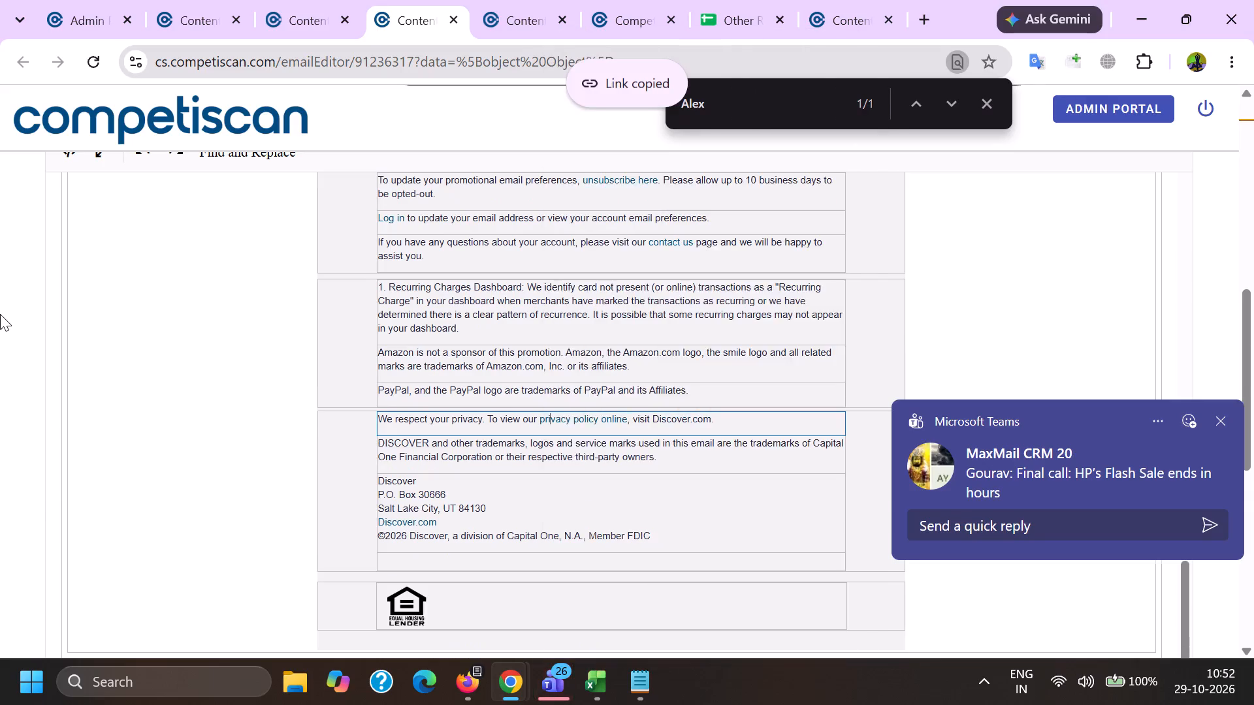
Remove all links from the Discover email body.
{"action": "left_click", "coordinate": [84, 454]}
{"action": "left_click", "coordinate": [707, 193]}
Link the "privacy policy online" text in the email footer to the copied address.
{"action": "scroll", "coordinate": [556, 492], "scroll_direction": "up", "scroll_amount": 1}
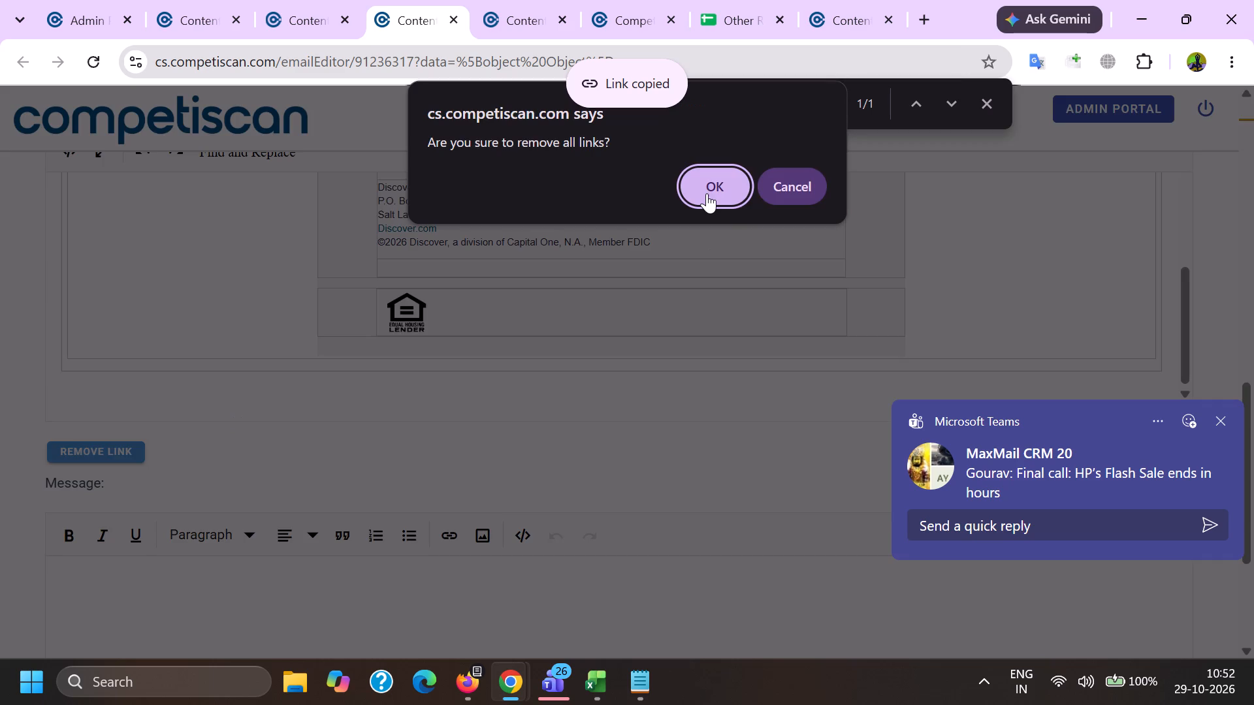
{"action": "left_click", "coordinate": [557, 225]}
{"action": "key", "text": "ctrl+k"}
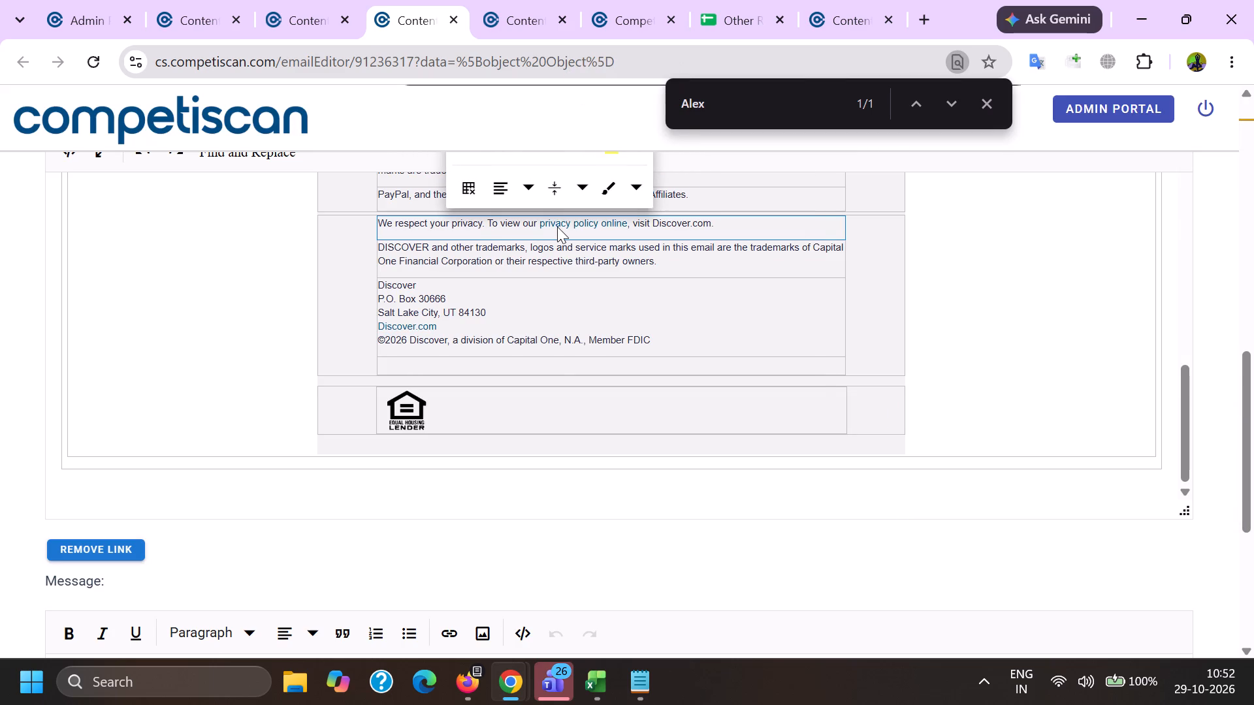
{"action": "key", "text": "ctrl+v"}
{"action": "left_click", "coordinate": [643, 403]}
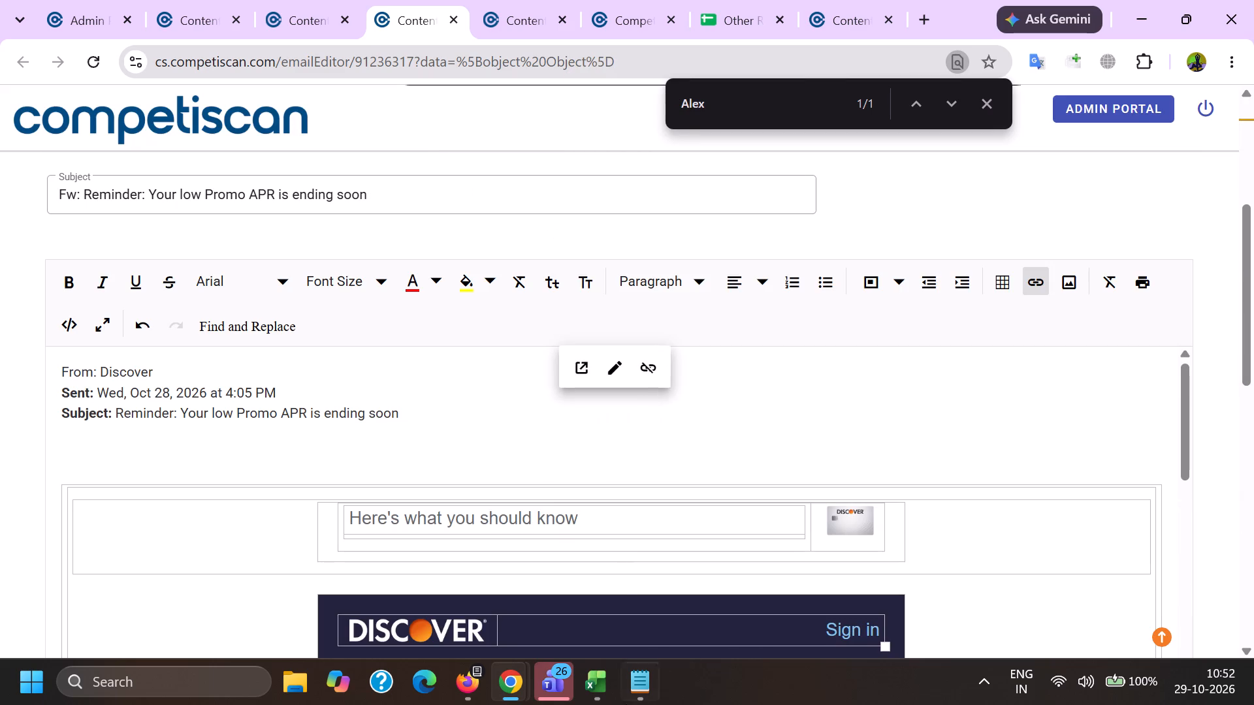
Save the edited "Reminder: Your low Promo APR is ending soon" email.
{"action": "scroll", "coordinate": [0, 257], "scroll_direction": "down", "scroll_amount": 20}
{"action": "scroll", "coordinate": [0, 257], "scroll_direction": "down", "scroll_amount": 2}
{"action": "left_click", "coordinate": [414, 488]}
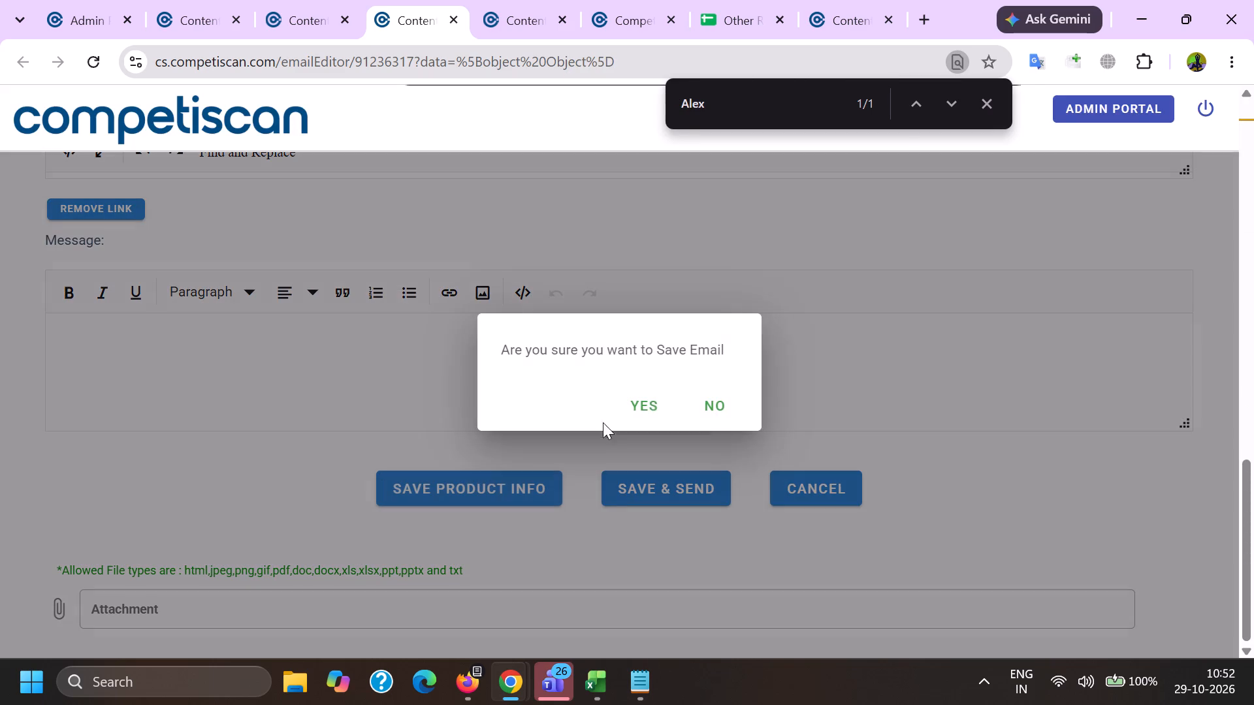
{"action": "left_click", "coordinate": [654, 403]}
Close the Pottery Barn Kids "Our best-selling crib sheets, just for you" email and return to the Discover email.
{"action": "left_click", "coordinate": [513, 0]}
{"action": "left_click", "coordinate": [432, 0]}
{"action": "left_click", "coordinate": [511, 0]}
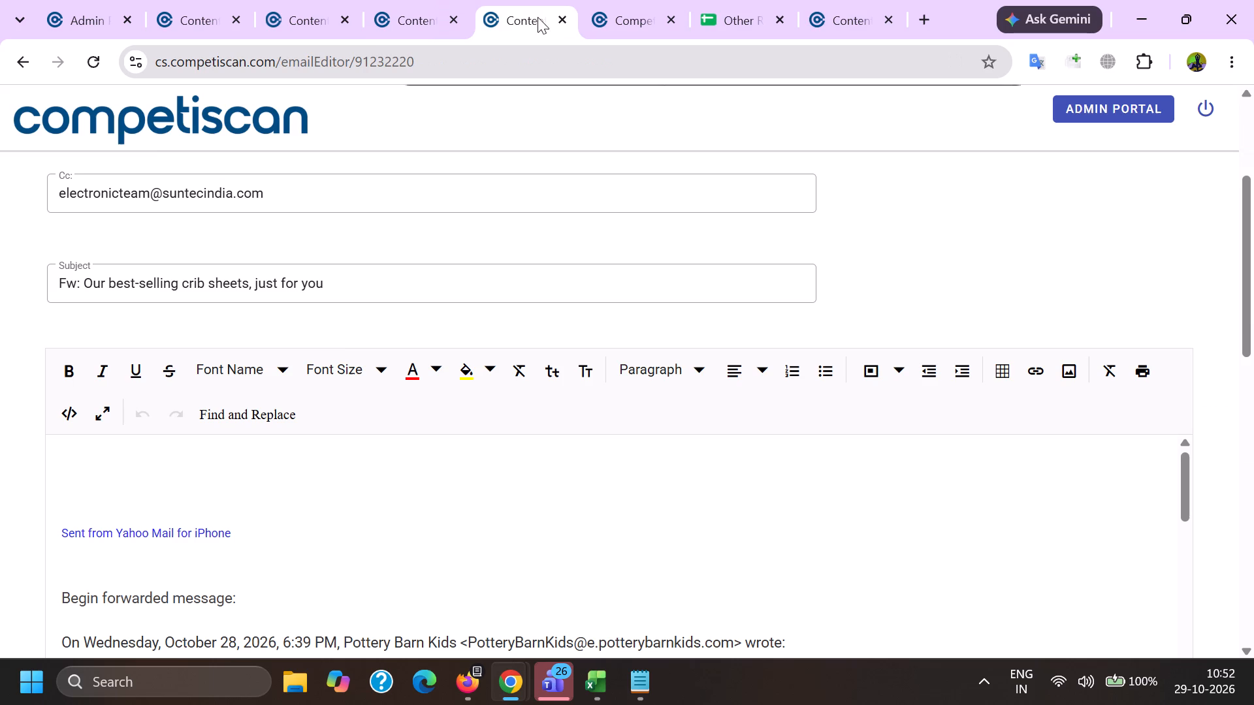
{"action": "left_click", "coordinate": [556, 18]}
{"action": "left_click", "coordinate": [445, 0]}
Open the product form for Discover email 91236317 and check the email for the promo end date.
{"action": "left_click", "coordinate": [86, 290]}
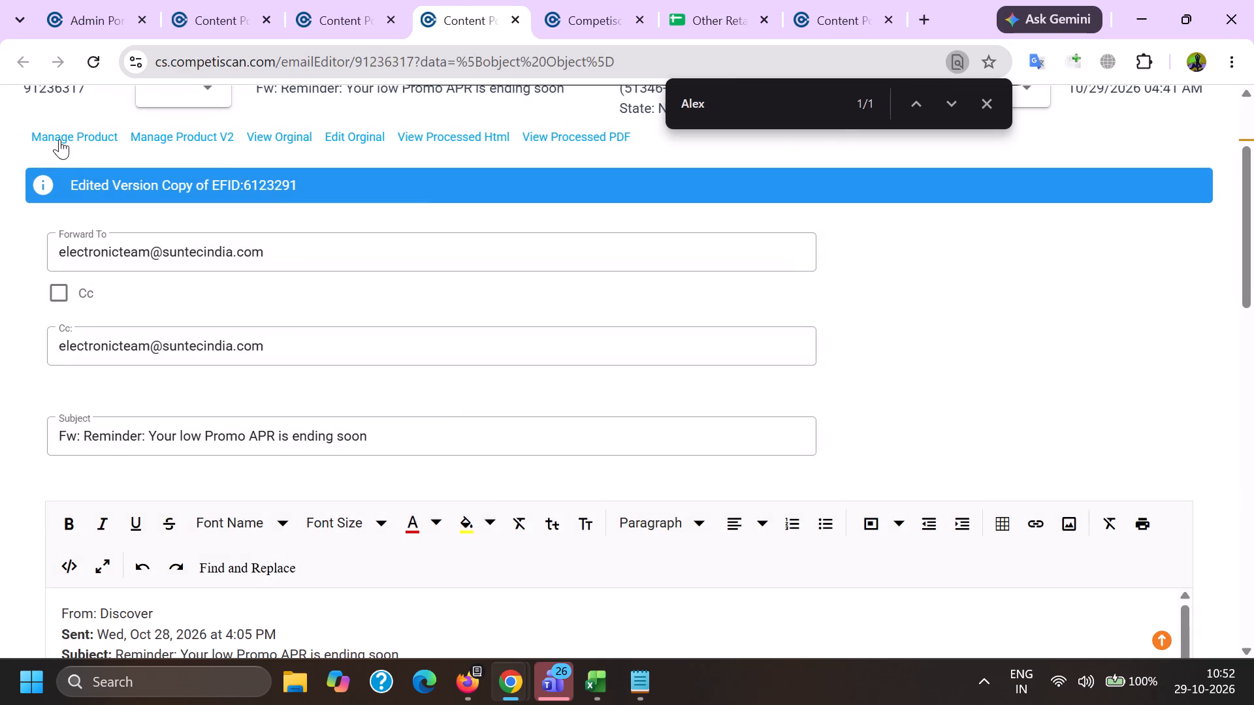
{"action": "left_click", "coordinate": [59, 138]}
{"action": "key", "text": "alt+Tab"}
{"action": "scroll", "coordinate": [265, 368], "scroll_direction": "down", "scroll_amount": 6}
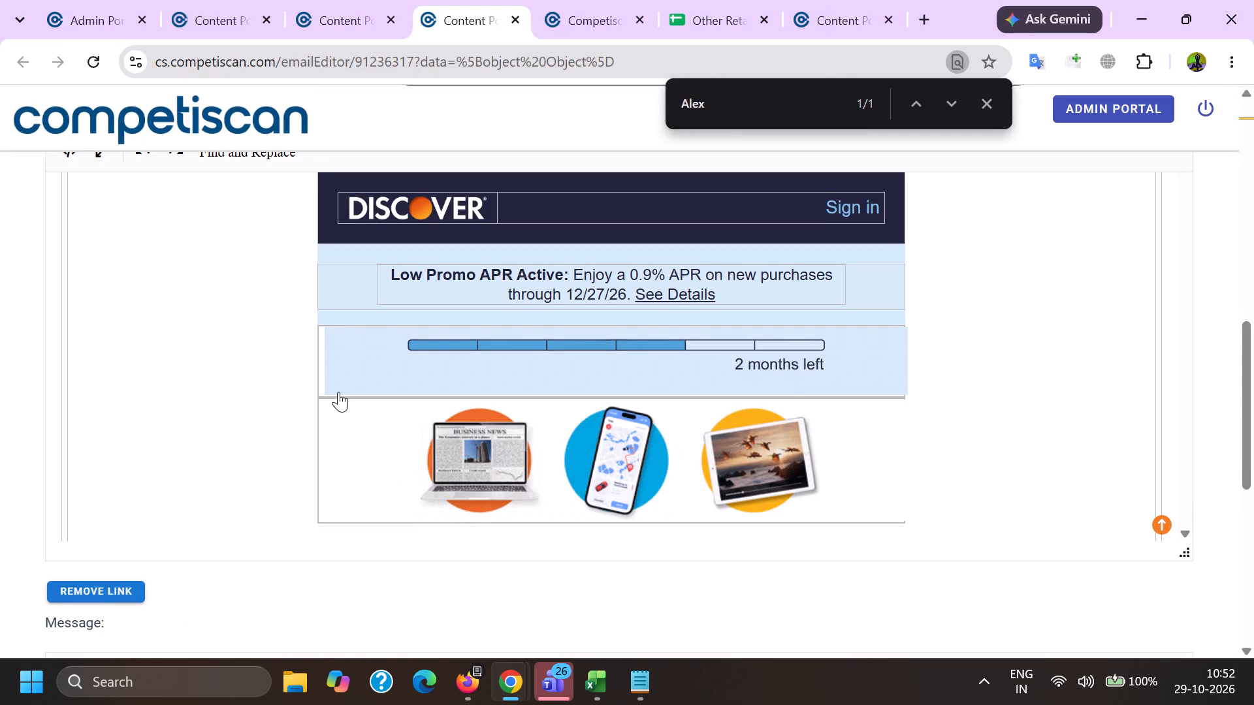
{"action": "scroll", "coordinate": [338, 392], "scroll_direction": "up", "scroll_amount": 2}
{"action": "key", "text": "alt+Tab"}
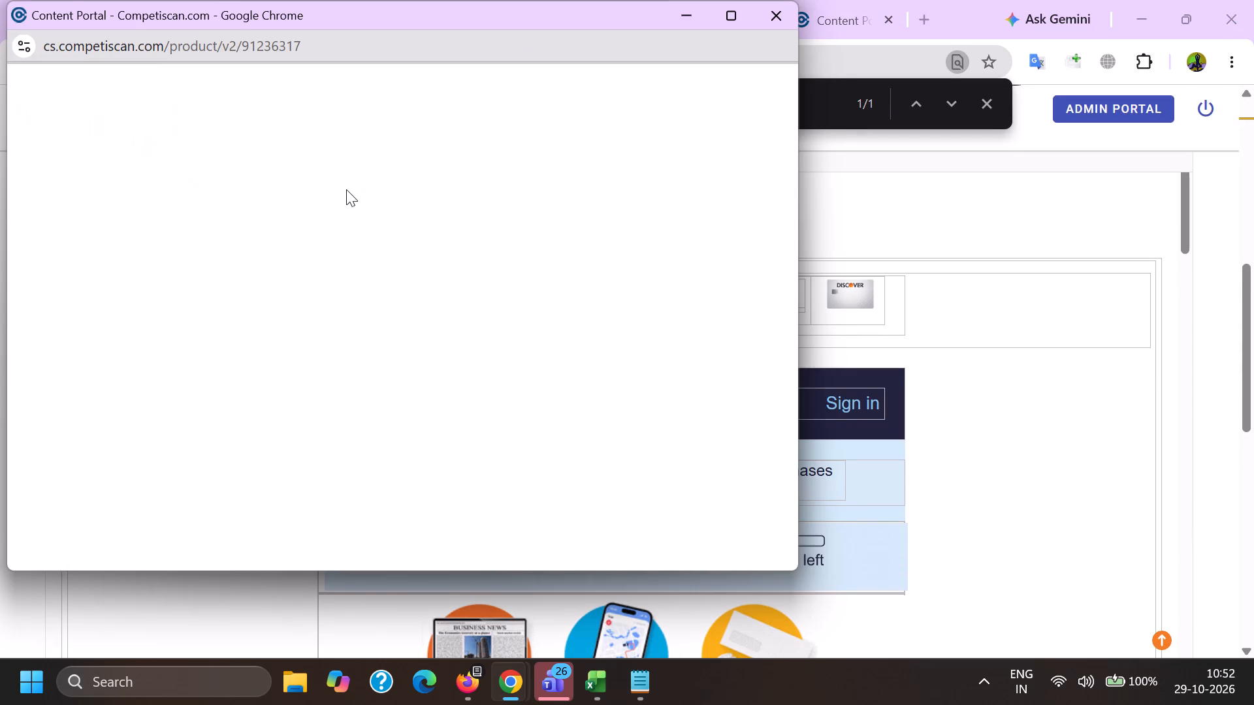
Set the product's offer expiry date to 2026-12-27.
{"action": "scroll", "coordinate": [347, 189], "scroll_direction": "down", "scroll_amount": 4}
{"action": "scroll", "coordinate": [374, 248], "scroll_direction": "down", "scroll_amount": 5}
{"action": "left_click", "coordinate": [346, 257]}
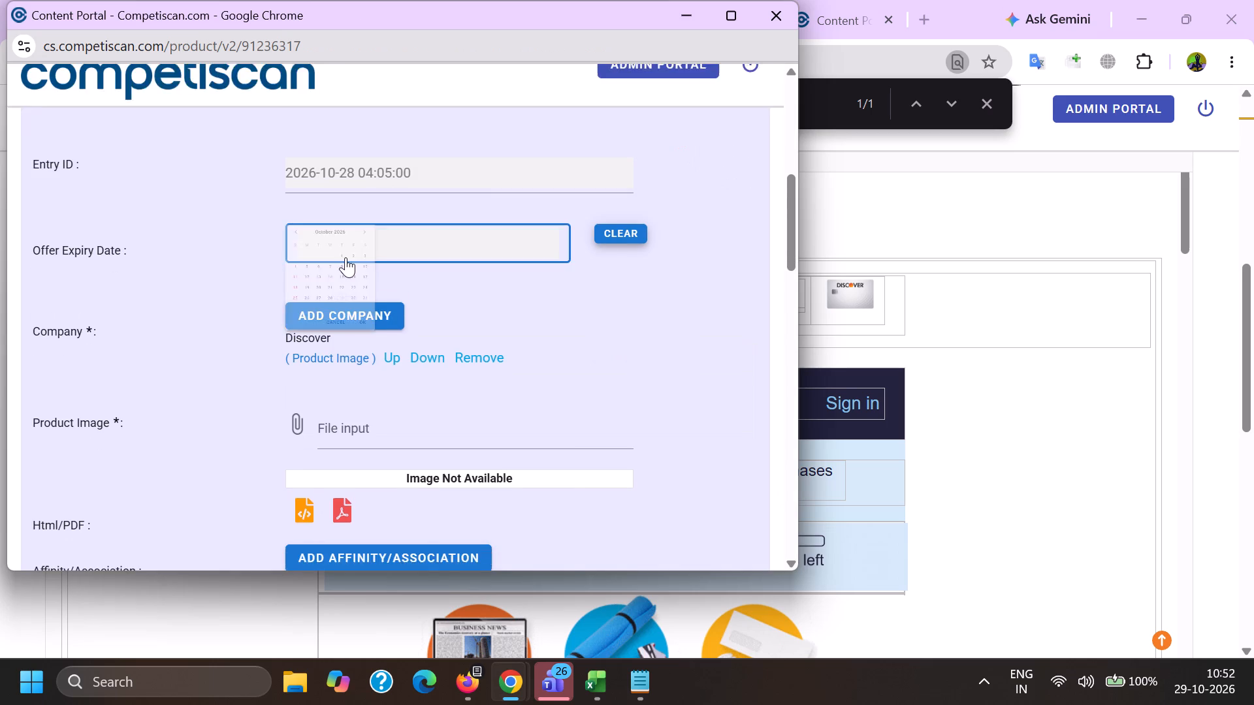
{"action": "scroll", "coordinate": [376, 319], "scroll_direction": "down", "scroll_amount": 12}
{"action": "left_click", "coordinate": [435, 239]}
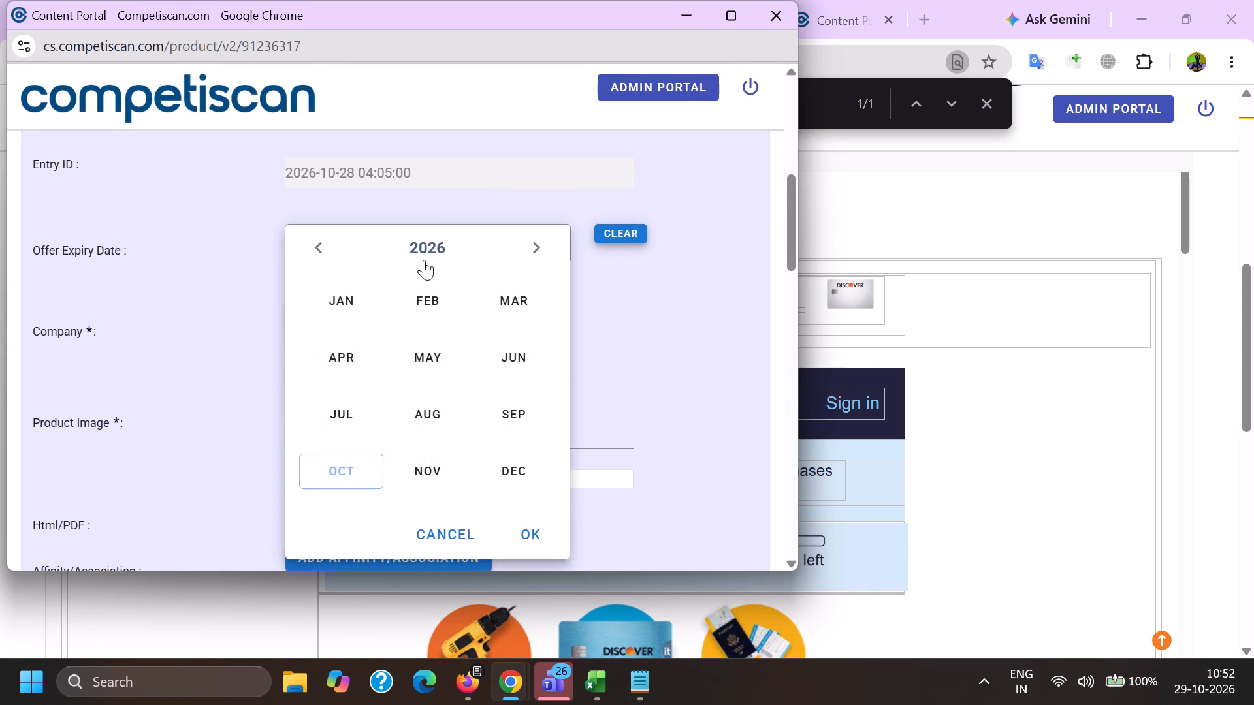
{"action": "left_click", "coordinate": [423, 255]}
{"action": "left_click", "coordinate": [426, 330]}
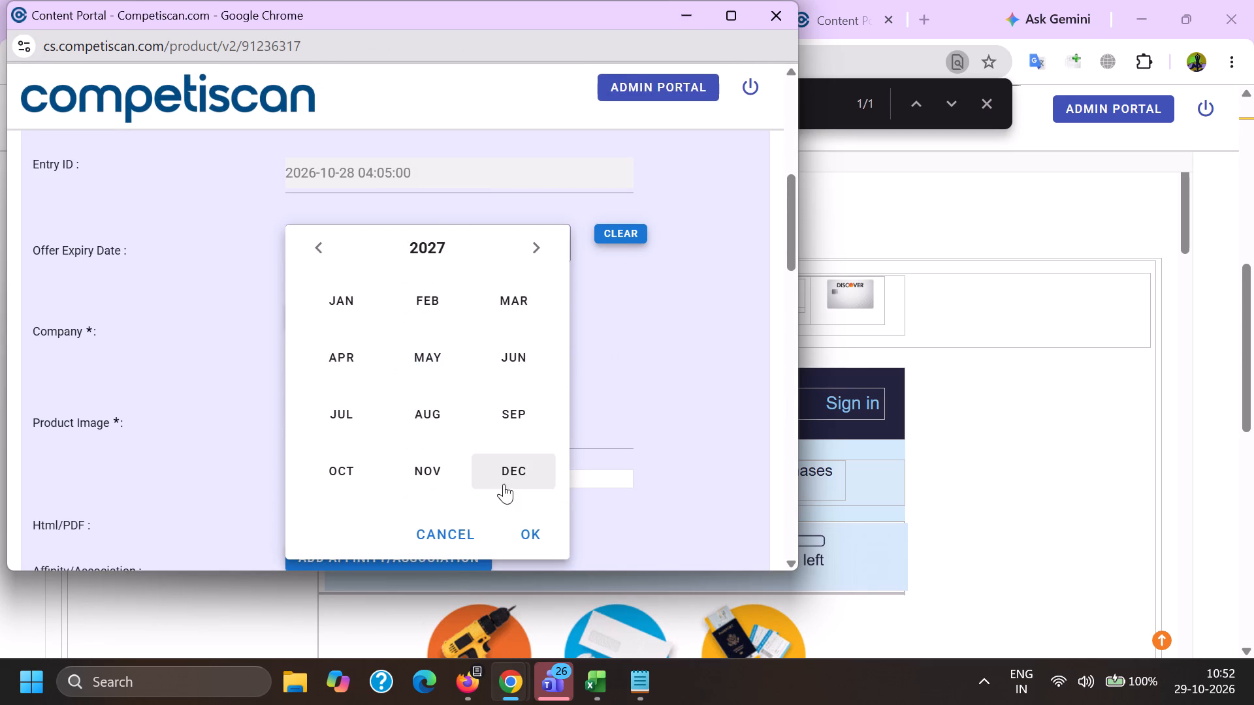
{"action": "left_click", "coordinate": [509, 471]}
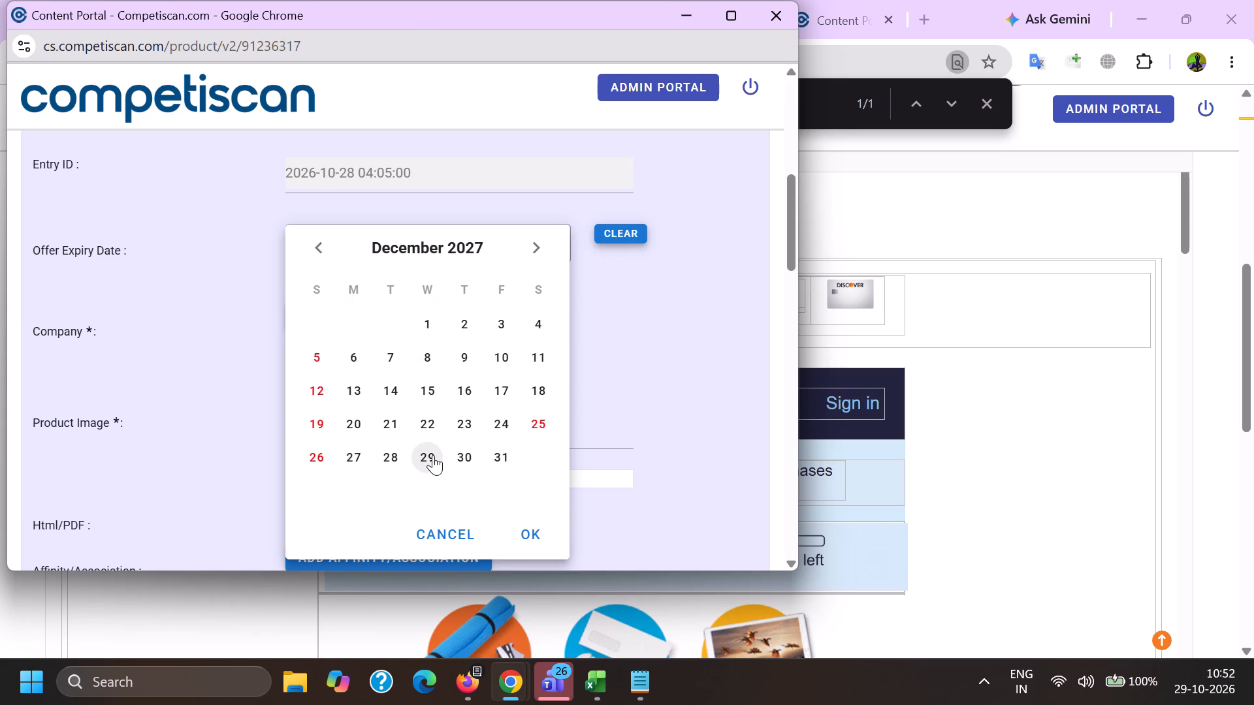
{"action": "key", "text": "alt+Tab"}
{"action": "key", "text": "alt+Tab"}
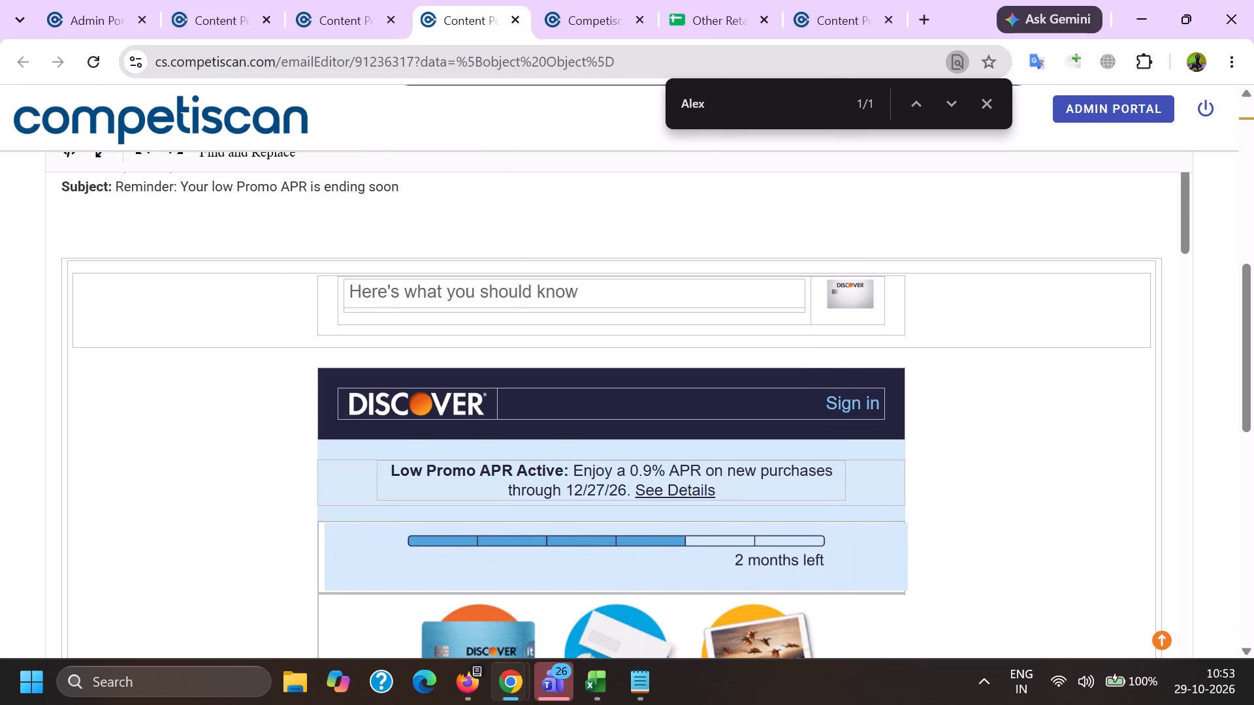
{"action": "left_click", "coordinate": [423, 236]}
{"action": "left_click", "coordinate": [417, 245]}
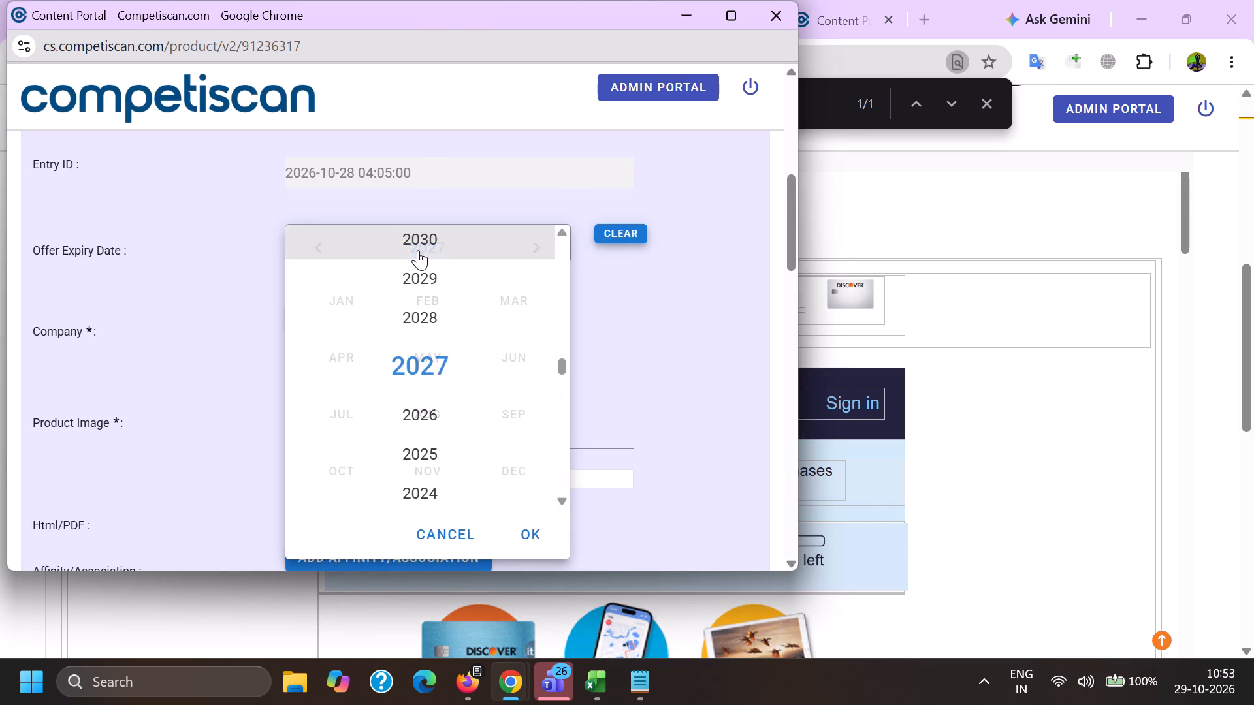
{"action": "left_click", "coordinate": [421, 406]}
{"action": "left_click", "coordinate": [506, 472]}
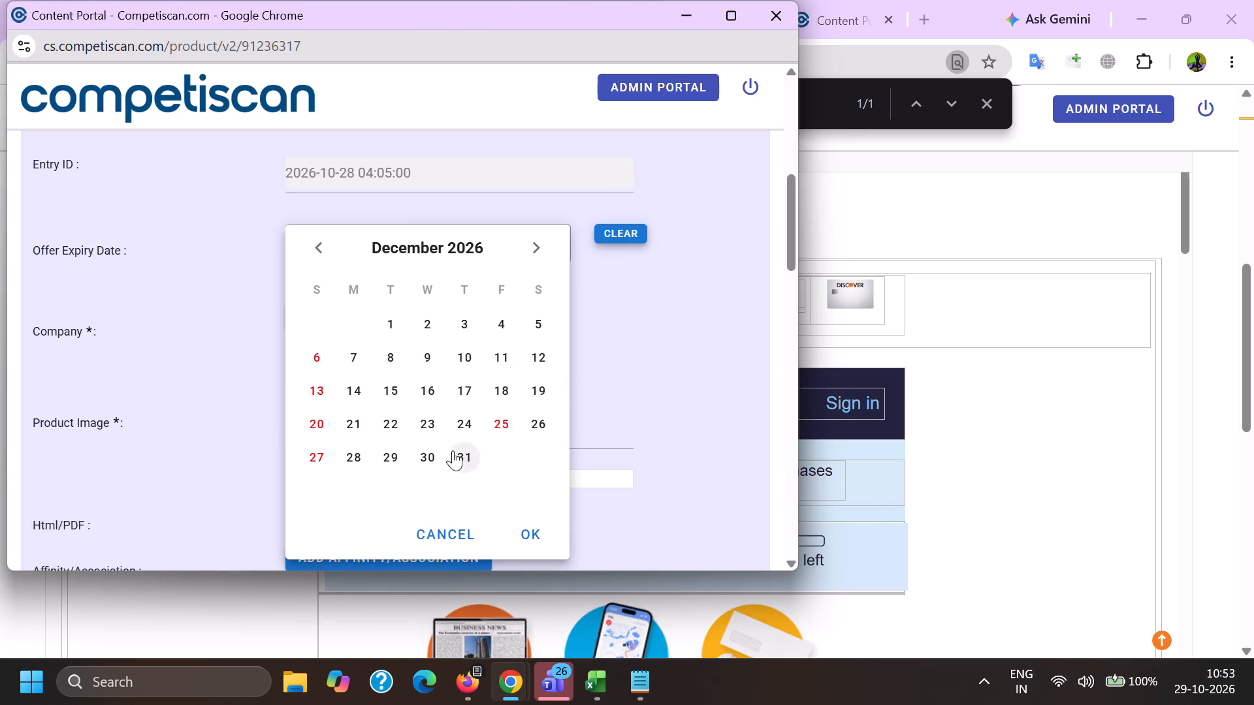
{"action": "left_click", "coordinate": [317, 466]}
{"action": "left_click", "coordinate": [522, 533]}
Add Capital One as a further company on the Discover product record.
{"action": "scroll", "coordinate": [462, 325], "scroll_direction": "down", "scroll_amount": 1}
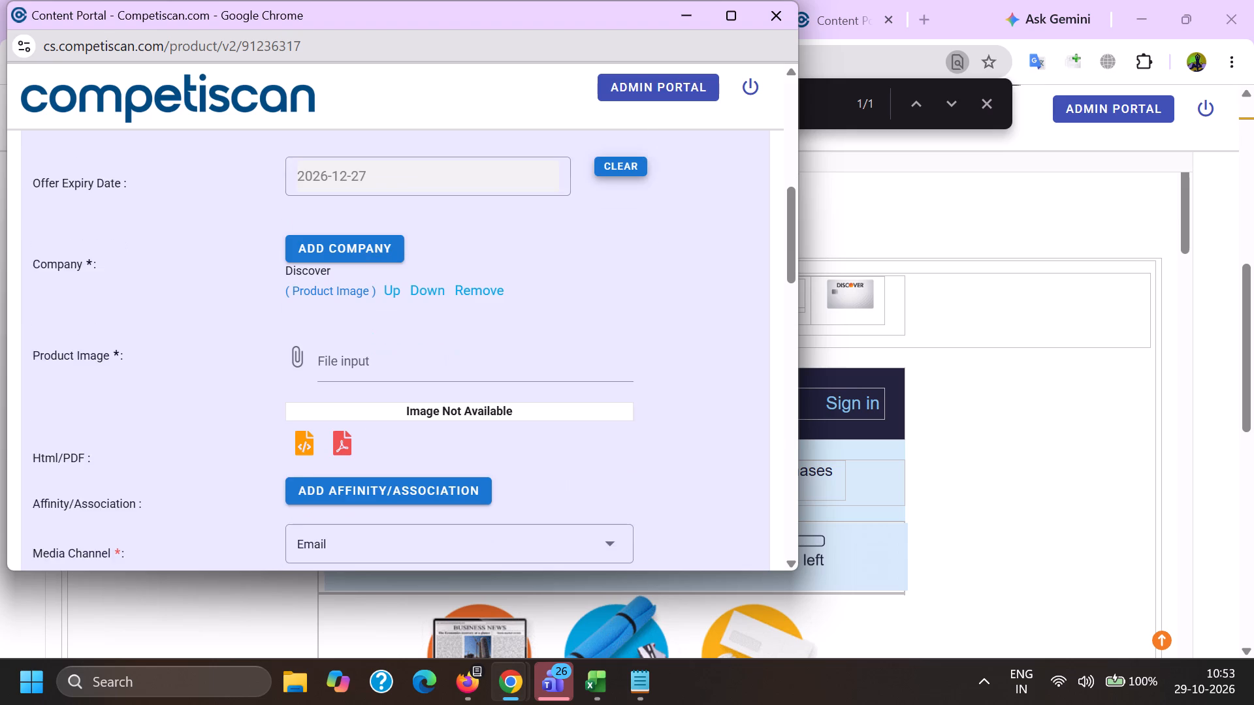
{"action": "left_click", "coordinate": [371, 262]}
{"action": "left_click", "coordinate": [339, 208]}
{"action": "type", "text": "ca"}
{"action": "type", "text": "pita"}
{"action": "type", "text": "l"}
{"action": "key", "text": "space"}
{"action": "type", "text": "one"}
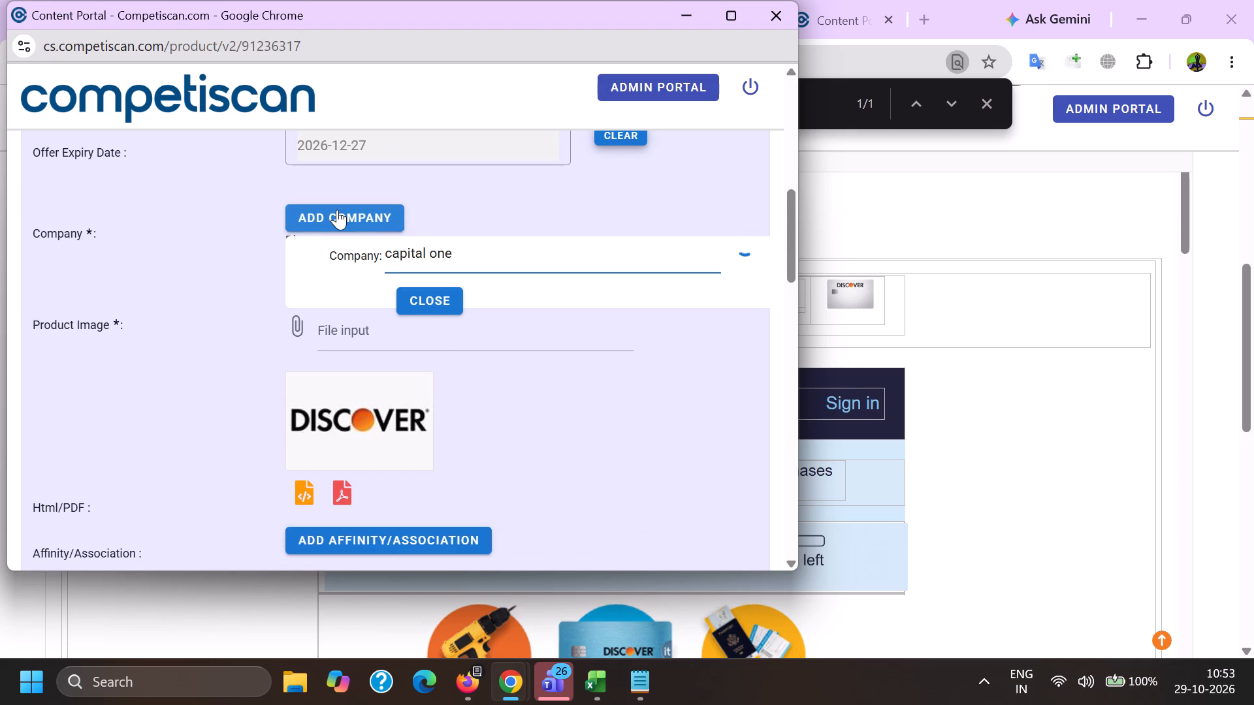
{"action": "left_click", "coordinate": [427, 307]}
Add the Credit Cards sector with its category and the Credit Cards sub-category to the product.
{"action": "scroll", "coordinate": [406, 265], "scroll_direction": "down", "scroll_amount": 7}
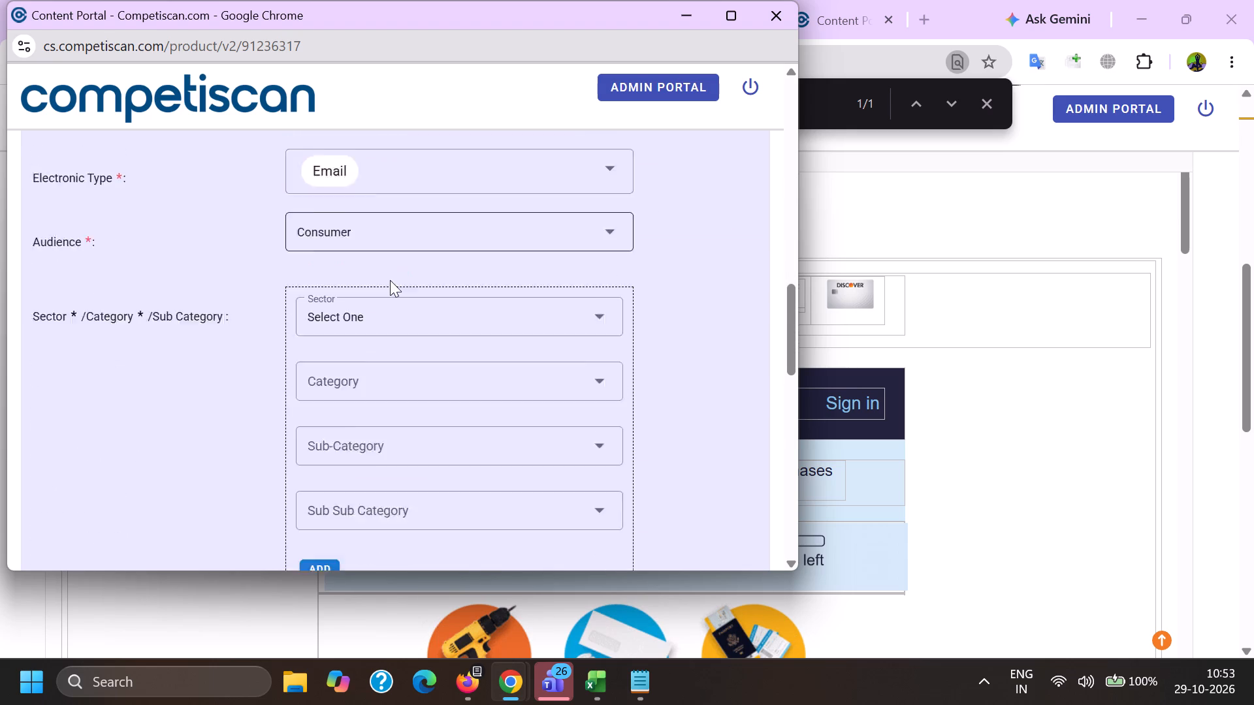
{"action": "left_click", "coordinate": [344, 183]}
{"action": "left_click_drag", "start_coordinate": [367, 328], "coordinate": [361, 328]}
{"action": "left_click_drag", "start_coordinate": [227, 311], "coordinate": [240, 309]}
{"action": "left_click", "coordinate": [336, 232]}
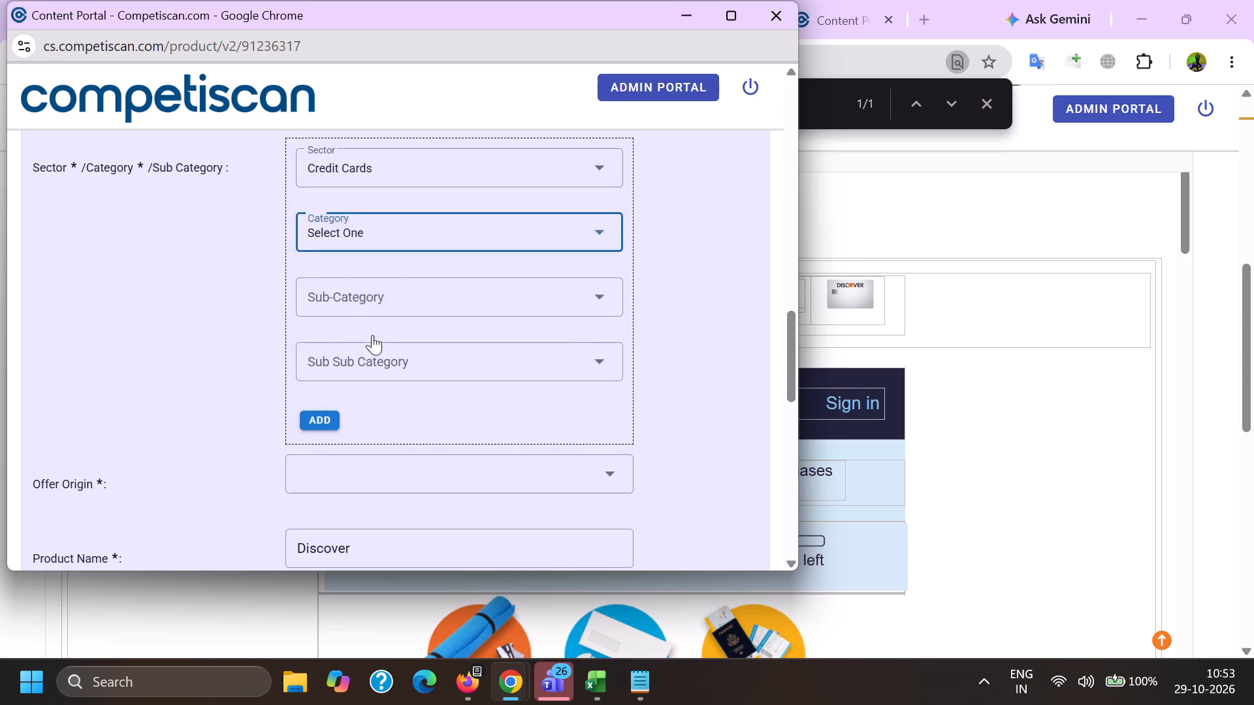
{"action": "left_click", "coordinate": [372, 332]}
{"action": "left_click", "coordinate": [329, 290]}
{"action": "scroll", "coordinate": [338, 208], "scroll_direction": "down", "scroll_amount": 2}
{"action": "left_click_drag", "start_coordinate": [368, 290], "coordinate": [346, 301]}
{"action": "left_click_drag", "start_coordinate": [129, 290], "coordinate": [185, 290]}
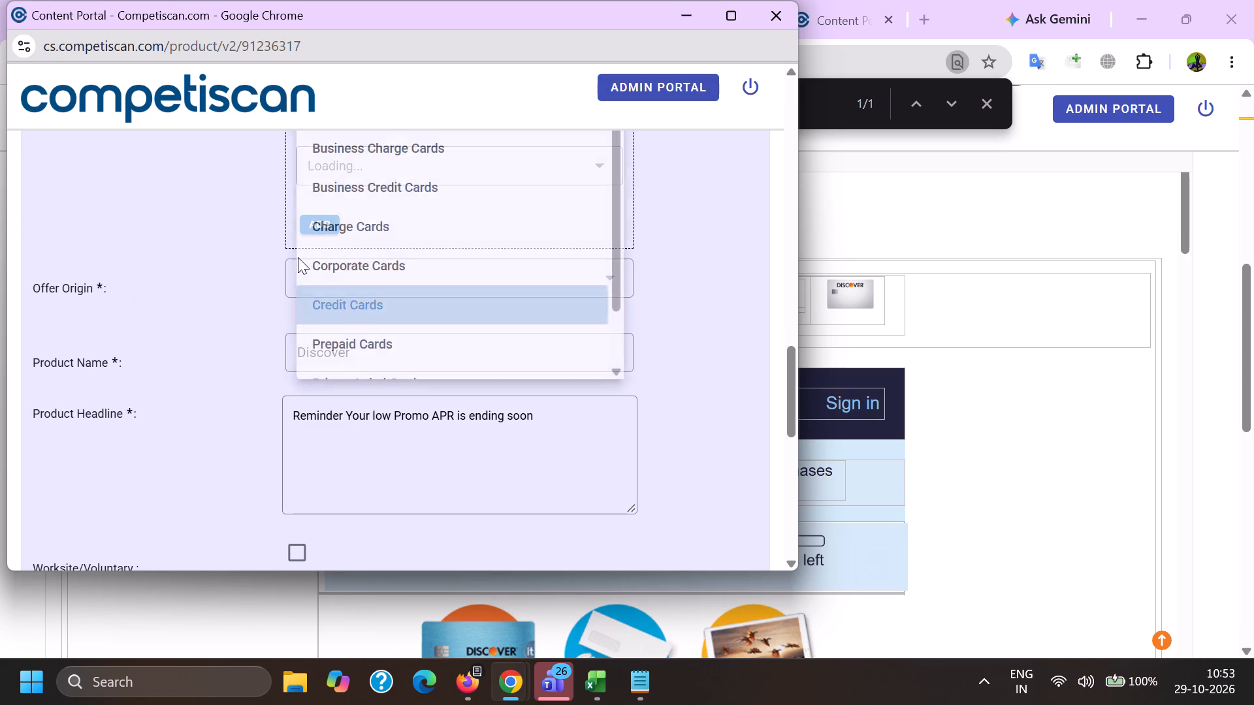
{"action": "left_click", "coordinate": [332, 217]}
Search the temp products for the previously used email ID 89784187 and open its product record.
{"action": "key", "text": "alt+Tab"}
{"action": "left_click", "coordinate": [622, 0]}
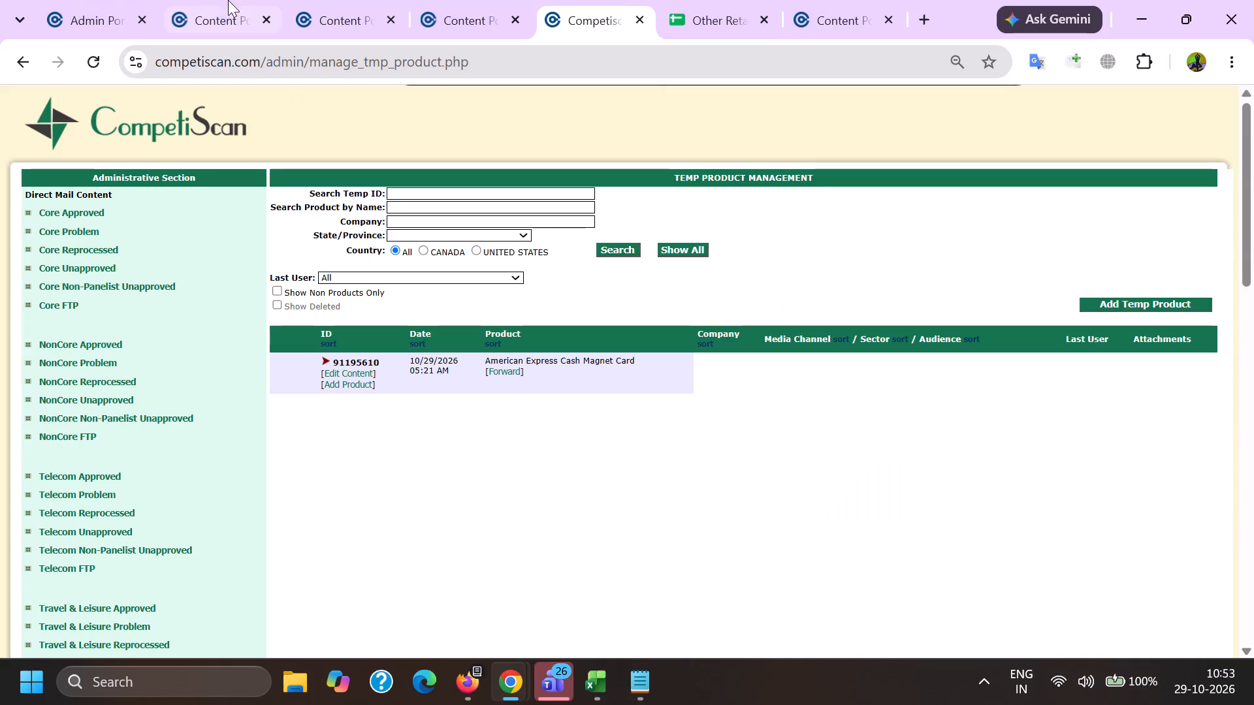
{"action": "left_click", "coordinate": [221, 0]}
{"action": "left_click_drag", "start_coordinate": [339, 0], "coordinate": [339, 7]}
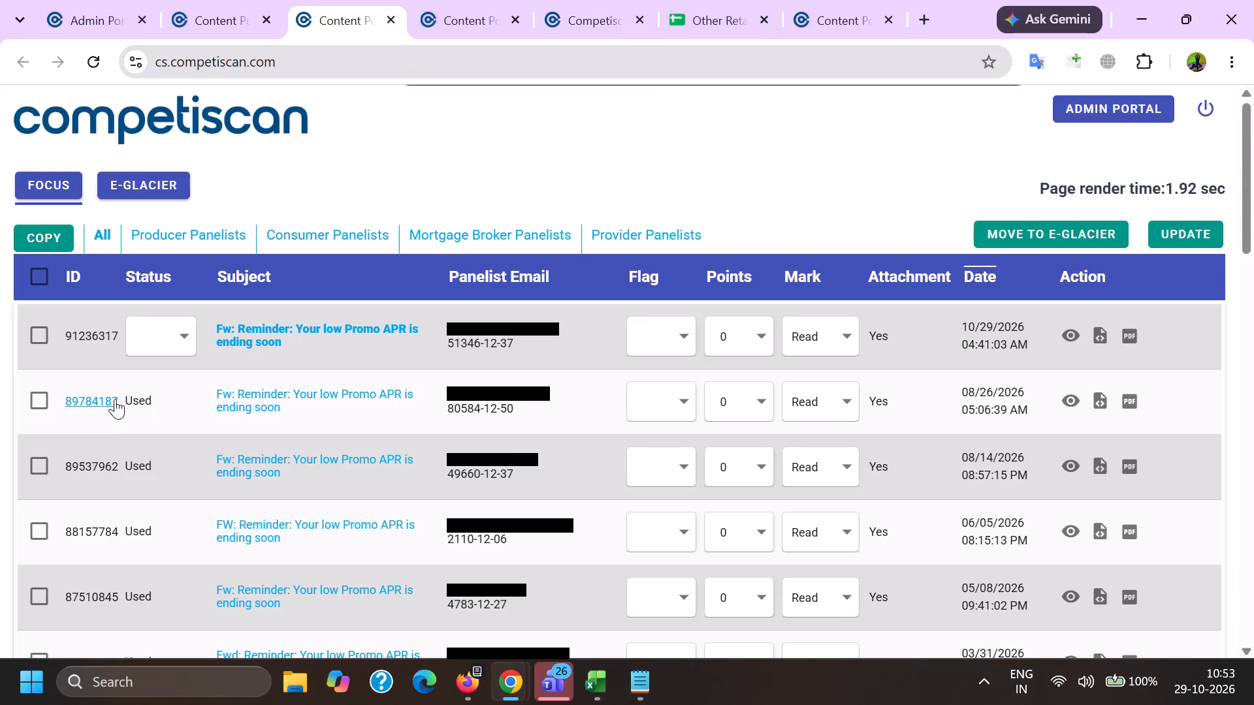
{"action": "double_click", "coordinate": [115, 398]}
{"action": "key", "text": "ctrl+c"}
{"action": "double_click", "coordinate": [95, 398], "text": "ctrl"}
{"action": "key", "text": "ctrl+c"}
{"action": "left_click", "coordinate": [583, 0]}
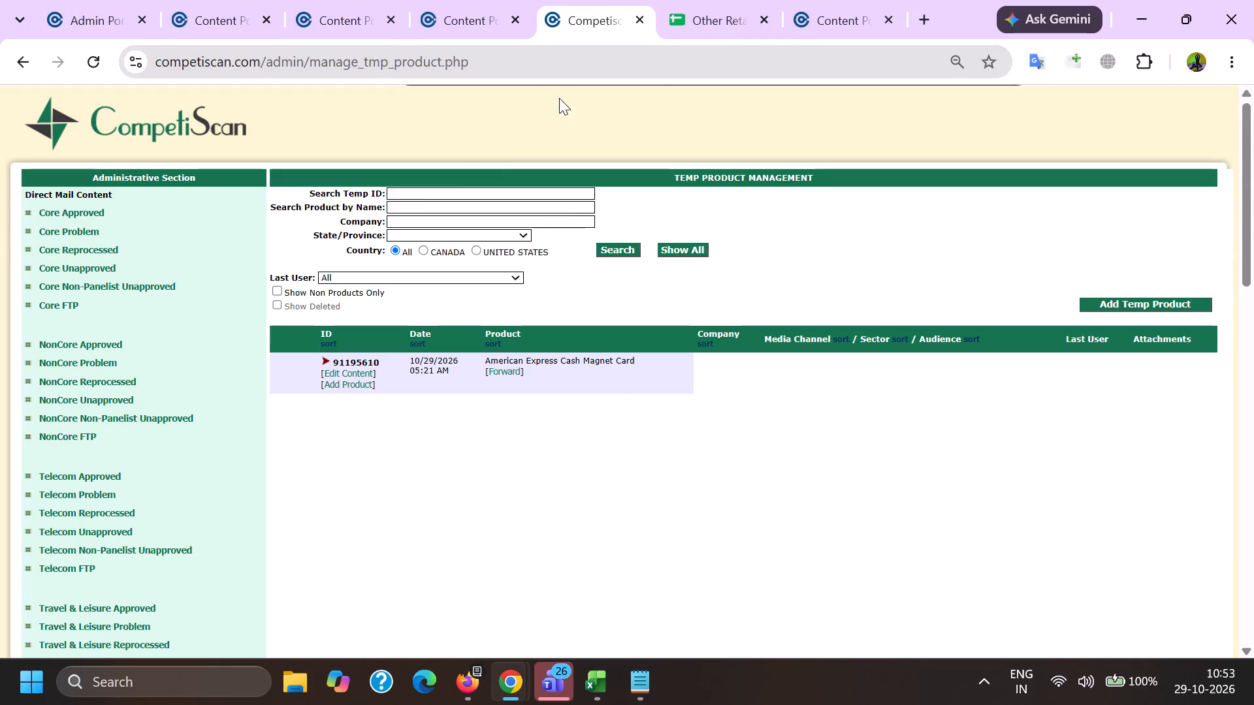
{"action": "left_click", "coordinate": [414, 191]}
{"action": "key", "text": "ctrl+v"}
{"action": "key", "text": "Return"}
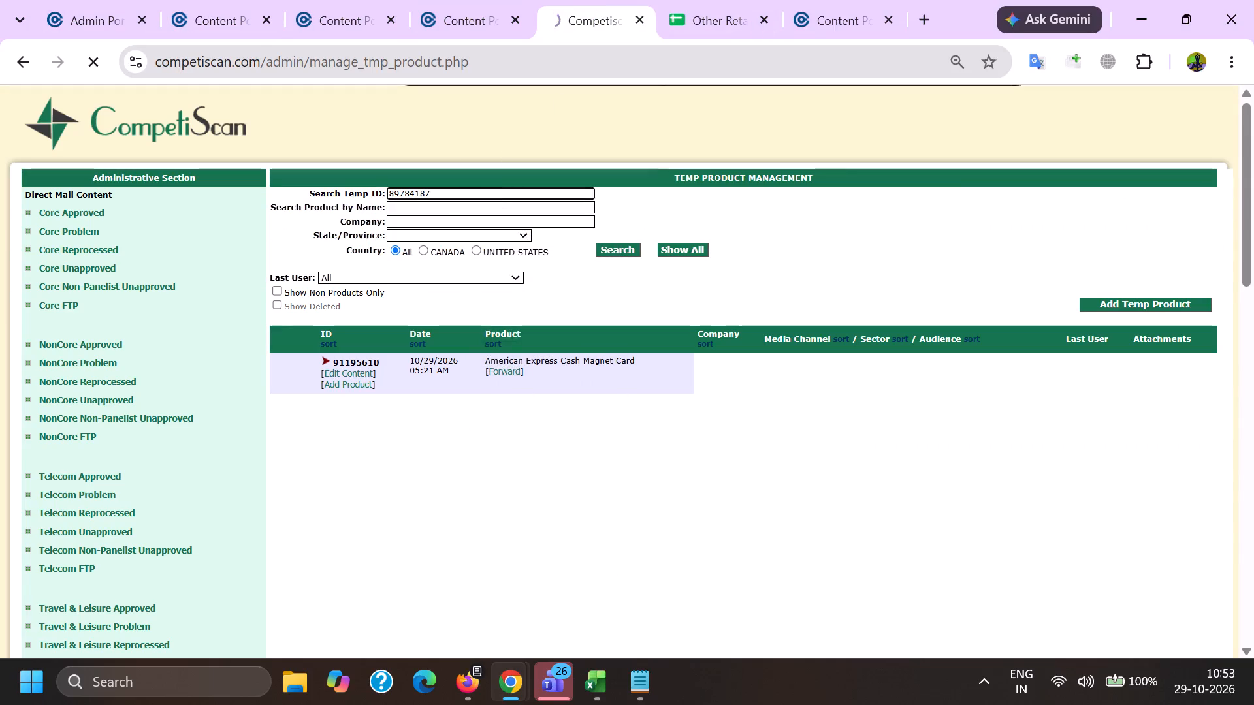
{"action": "left_click", "coordinate": [511, 365], "text": "ctrl"}
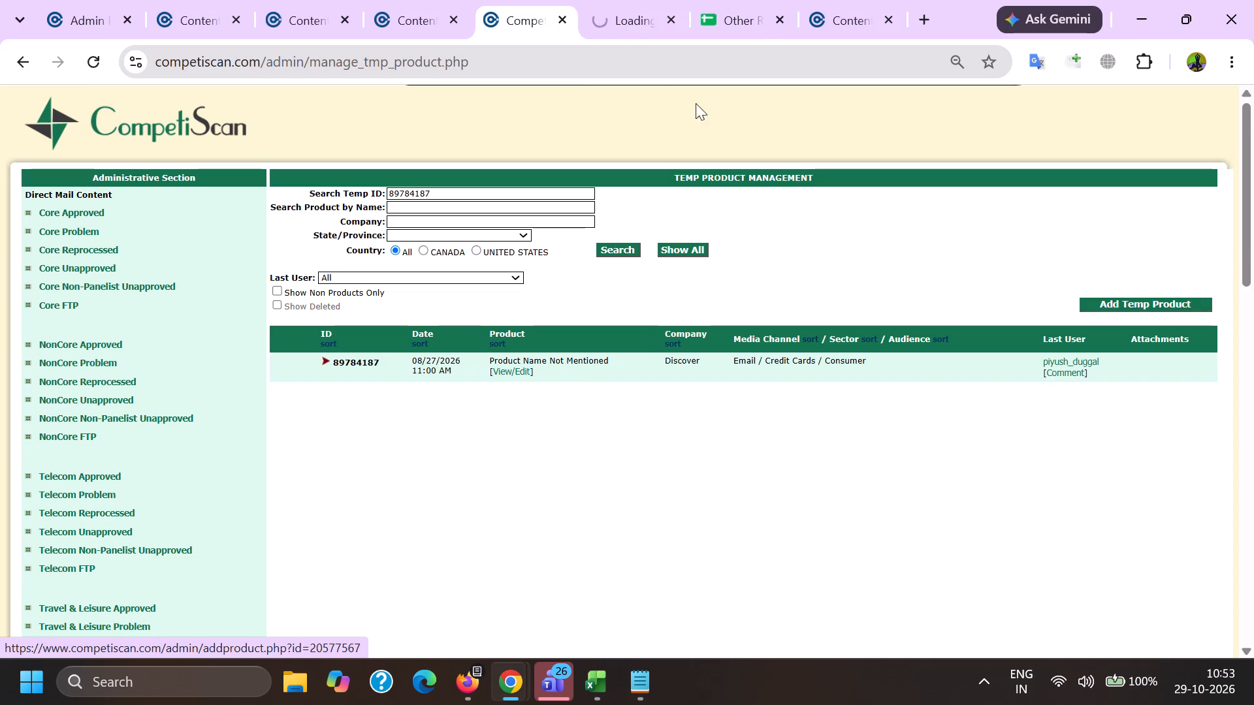
{"action": "left_click", "coordinate": [635, 0]}
Replace the new product's headline with the earlier record's "Reminder: Your low Promotional APR is ending soon. Manage your account anywhere".
{"action": "scroll", "coordinate": [684, 317], "scroll_direction": "down", "scroll_amount": 6}
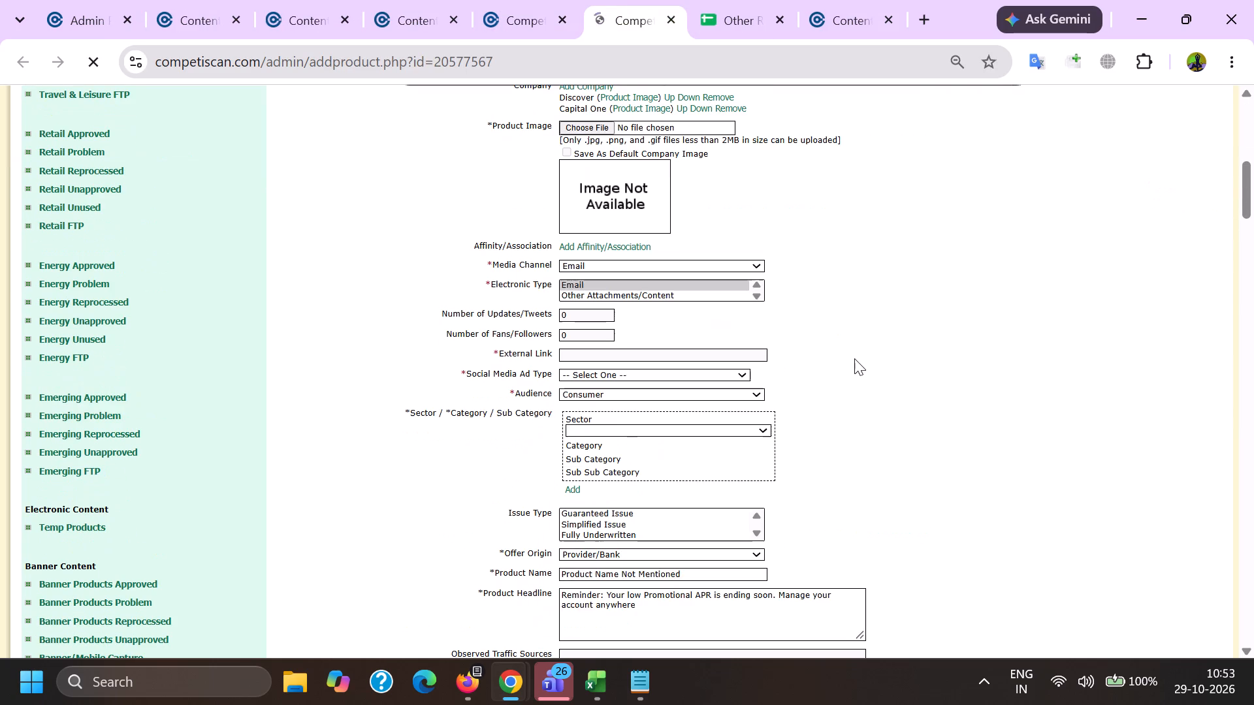
{"action": "scroll", "coordinate": [847, 356], "scroll_direction": "down", "scroll_amount": 1}
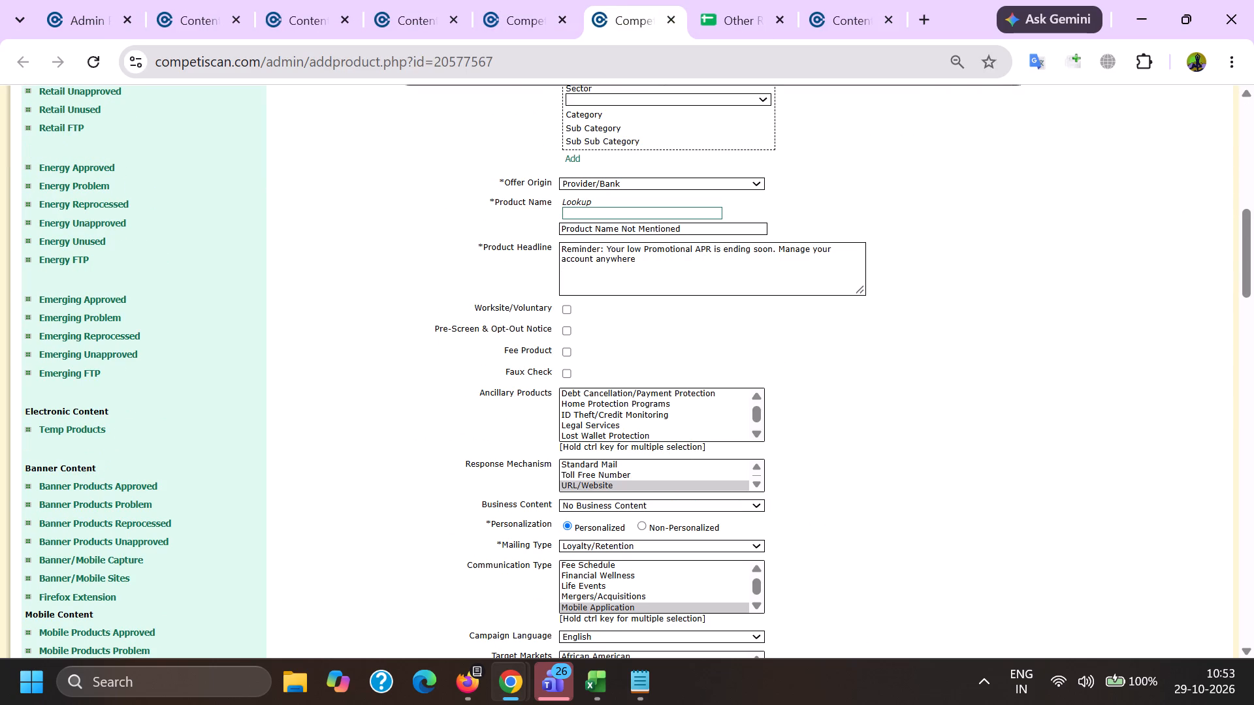
{"action": "left_click_drag", "start_coordinate": [754, 275], "coordinate": [556, 223]}
{"action": "key", "text": "ctrl+c"}
{"action": "scroll", "coordinate": [482, 338], "scroll_direction": "up", "scroll_amount": 3}
{"action": "key", "text": "alt+Tab"}
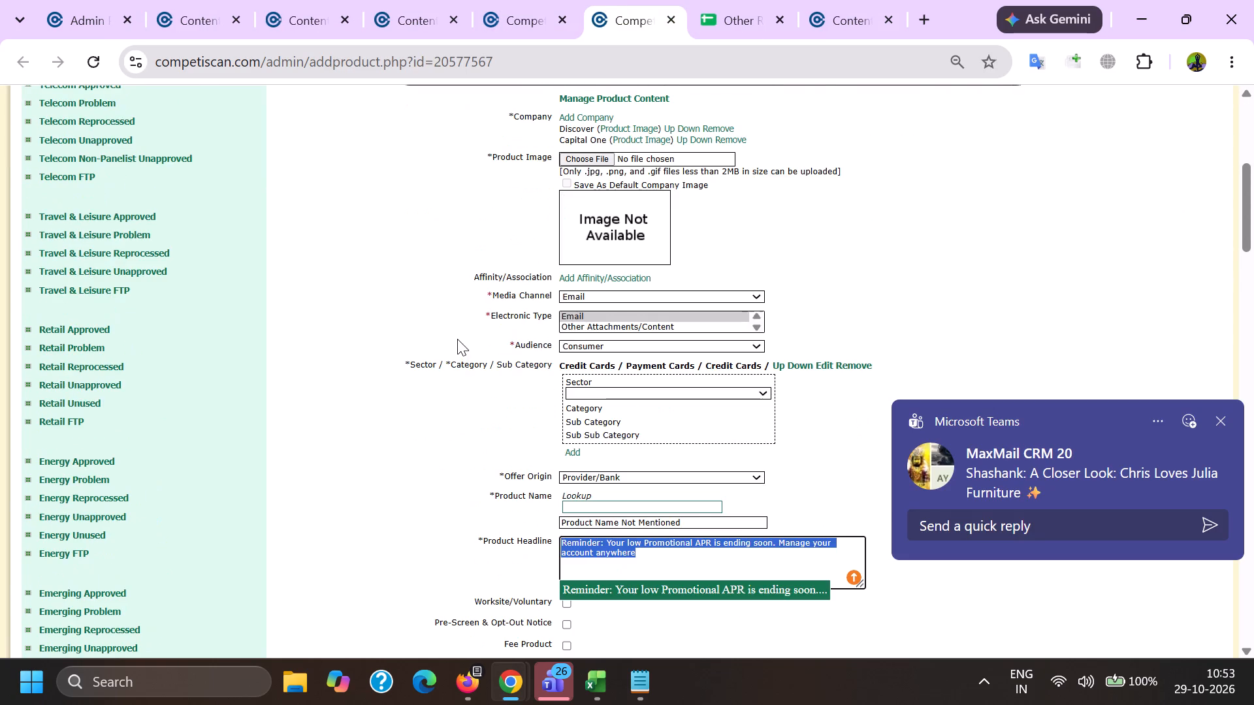
{"action": "scroll", "coordinate": [416, 290], "scroll_direction": "down", "scroll_amount": 4}
{"action": "scroll", "coordinate": [457, 358], "scroll_direction": "up", "scroll_amount": 3}
{"action": "left_click_drag", "start_coordinate": [604, 418], "coordinate": [154, 347]}
{"action": "key", "text": "ctrl+v"}
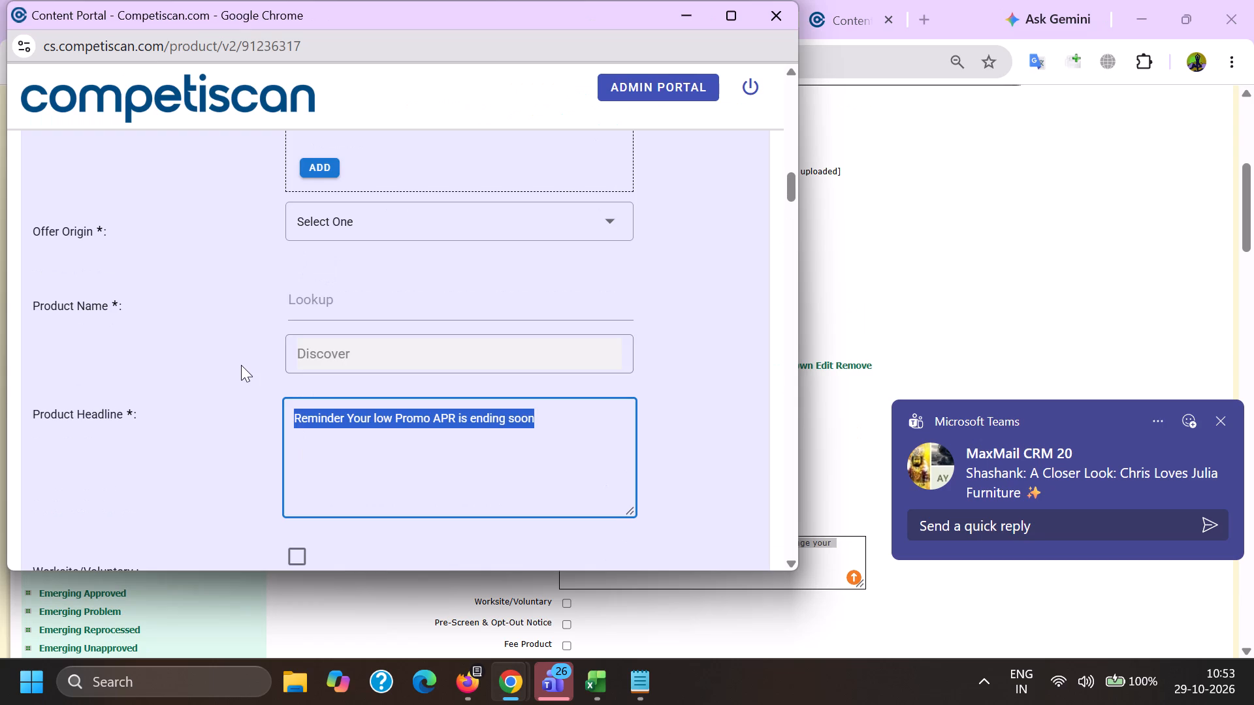
Set the product name to "Product Name Not Mentioned" through the lookup and choose the offer origin.
{"action": "left_click", "coordinate": [342, 305]}
{"action": "key", "text": "ctrl+v"}
{"action": "left_click", "coordinate": [340, 366]}
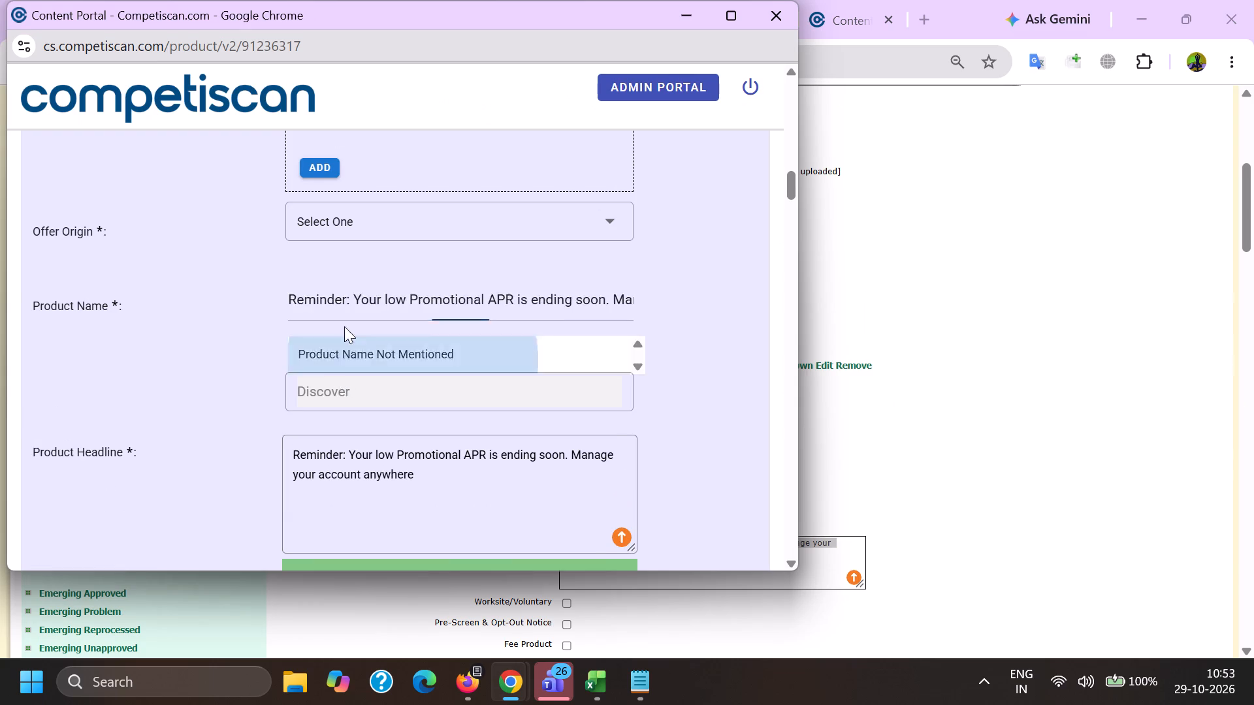
{"action": "left_click_drag", "start_coordinate": [326, 221], "coordinate": [327, 230]}
{"action": "left_click", "coordinate": [330, 315]}
Set the product's response mechanism to URL/Website.
{"action": "key", "text": "alt+Tab"}
{"action": "left_click", "coordinate": [329, 0]}
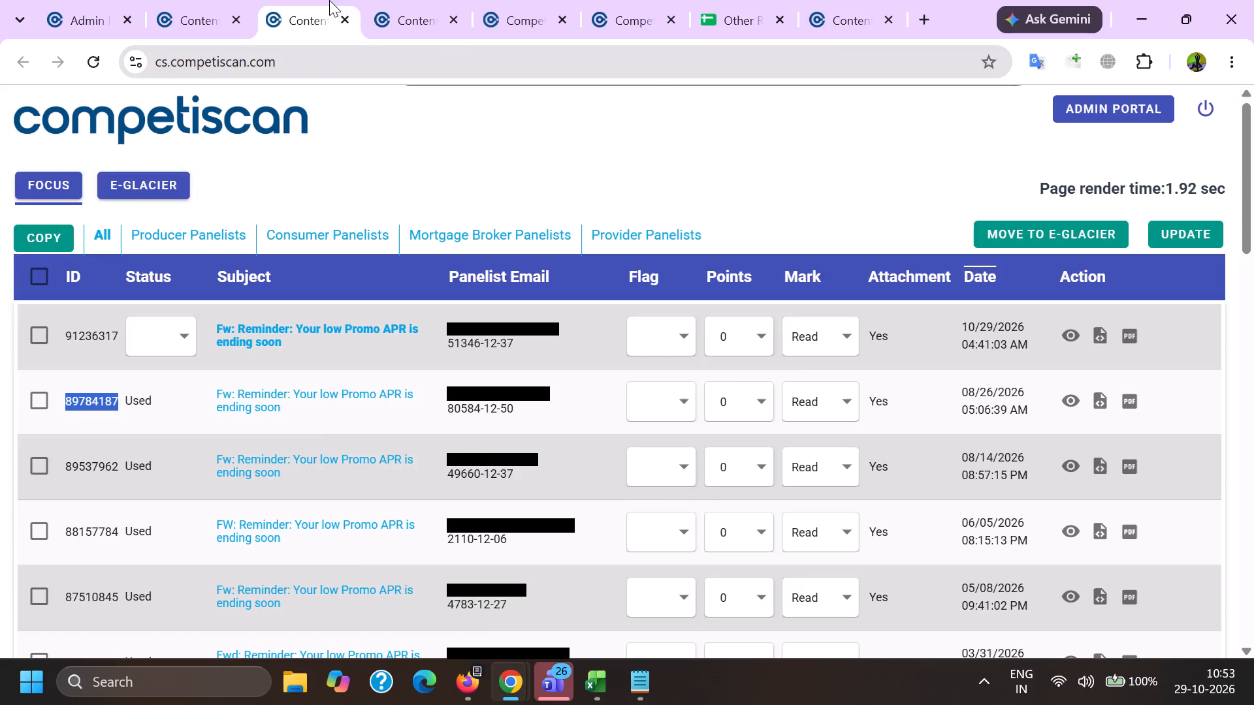
{"action": "left_click", "coordinate": [413, 0]}
{"action": "key", "text": "alt+Tab"}
{"action": "scroll", "coordinate": [486, 336], "scroll_direction": "down", "scroll_amount": 9}
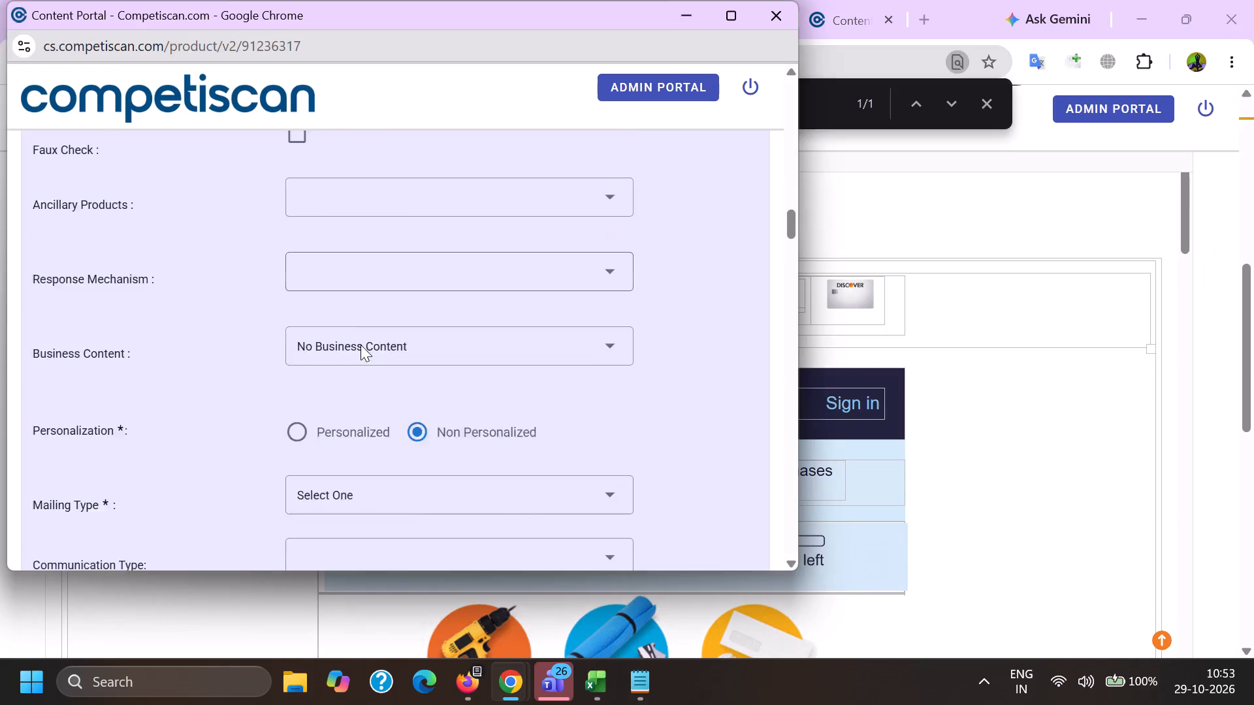
{"action": "scroll", "coordinate": [330, 322], "scroll_direction": "up", "scroll_amount": 3}
{"action": "left_click", "coordinate": [340, 365]}
{"action": "scroll", "coordinate": [343, 227], "scroll_direction": "down", "scroll_amount": 8}
{"action": "left_click", "coordinate": [383, 420]}
{"action": "left_click_drag", "start_coordinate": [197, 396], "coordinate": [223, 396]}
Mark the product as Personalized and set its mailing type to Loyalty/Retention.
{"action": "left_click", "coordinate": [306, 322]}
{"action": "left_click", "coordinate": [336, 395]}
{"action": "left_click_drag", "start_coordinate": [353, 420], "coordinate": [346, 421]}
{"action": "left_click", "coordinate": [169, 413]}
Set the new product's communication type to Mobile Application, following the earlier matching record.
{"action": "key", "text": "alt+Tab"}
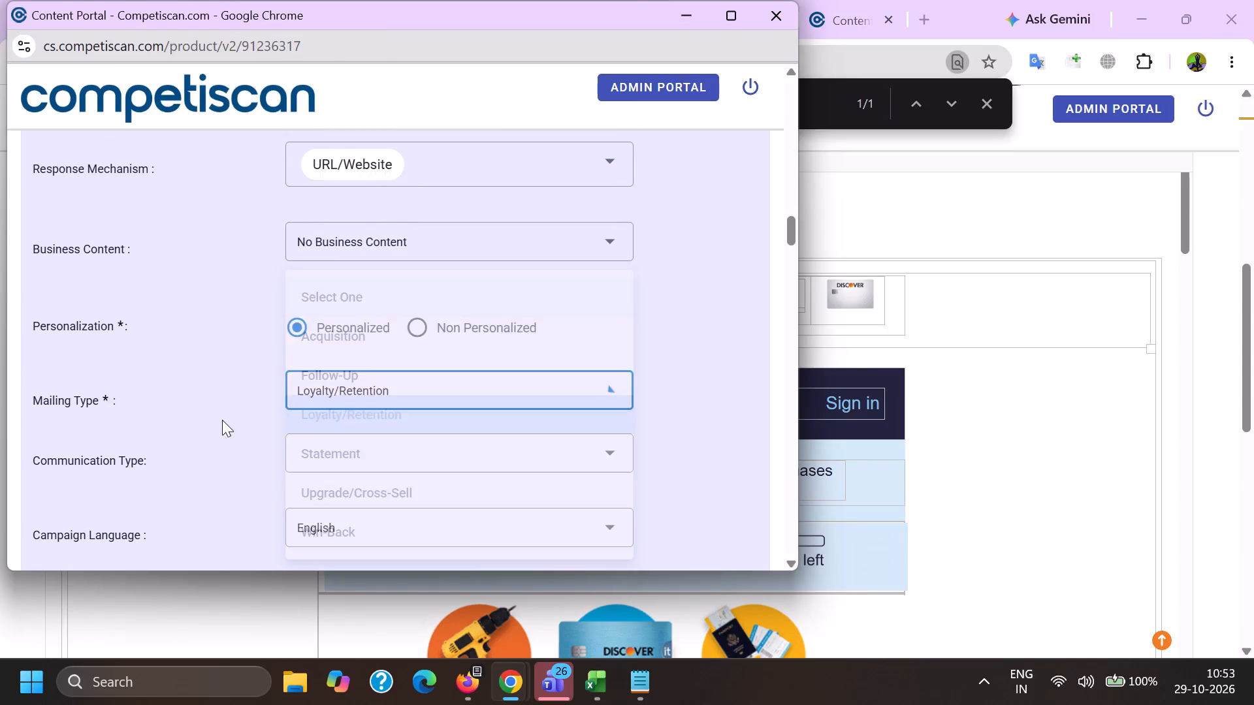
{"action": "left_click", "coordinate": [822, 0]}
{"action": "scroll", "coordinate": [826, 342], "scroll_direction": "down", "scroll_amount": 3}
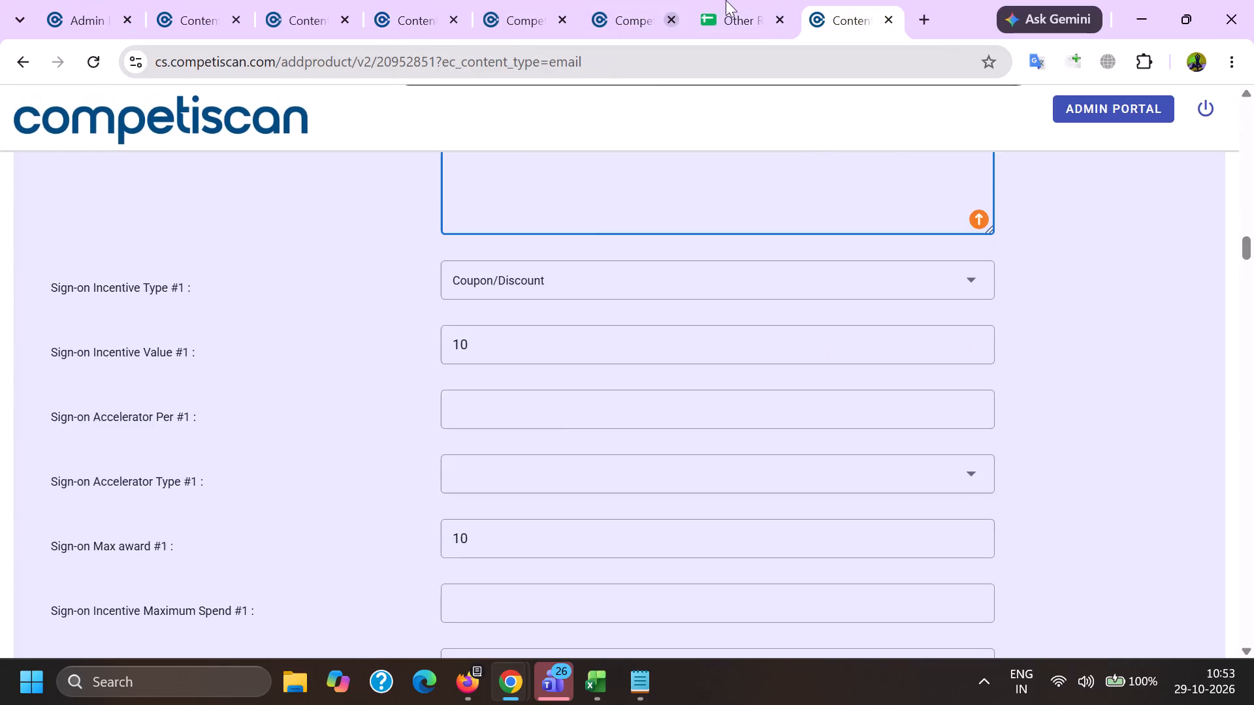
{"action": "left_click", "coordinate": [655, 0]}
{"action": "scroll", "coordinate": [635, 349], "scroll_direction": "down", "scroll_amount": 8}
{"action": "scroll", "coordinate": [440, 342], "scroll_direction": "up", "scroll_amount": 2}
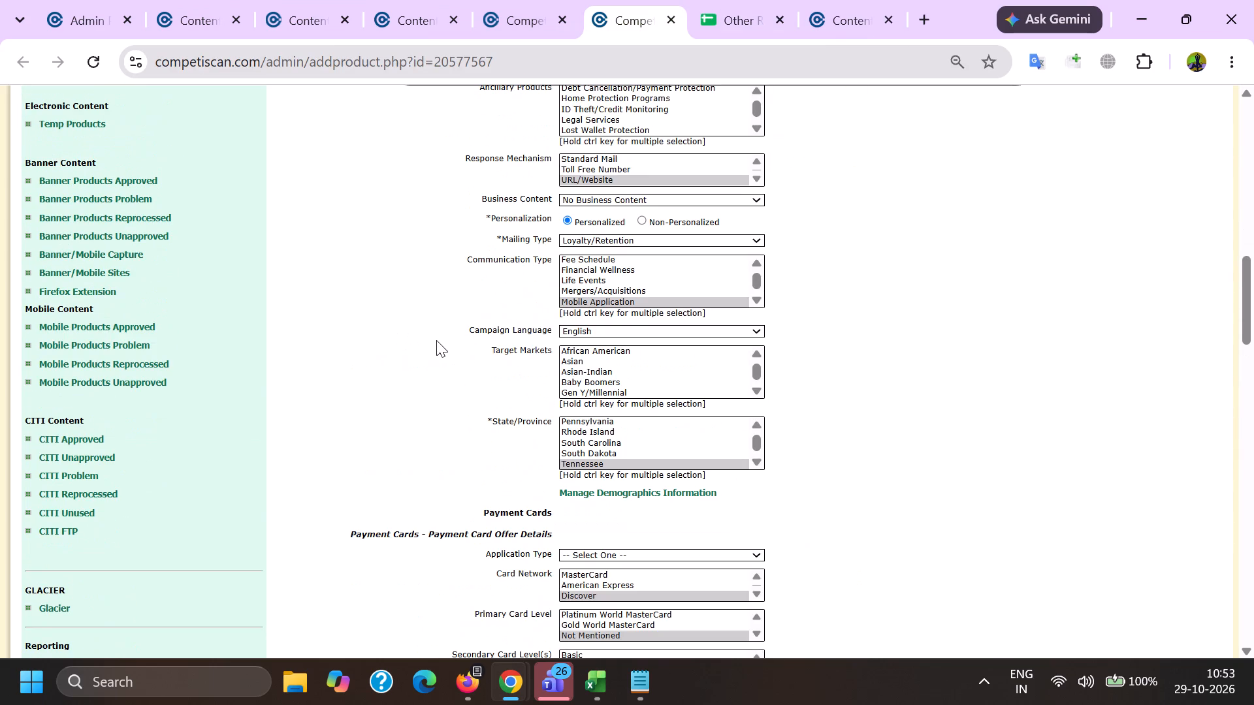
{"action": "key", "text": "alt+Tab"}
{"action": "left_click", "coordinate": [348, 448]}
{"action": "scroll", "coordinate": [362, 223], "scroll_direction": "down", "scroll_amount": 10}
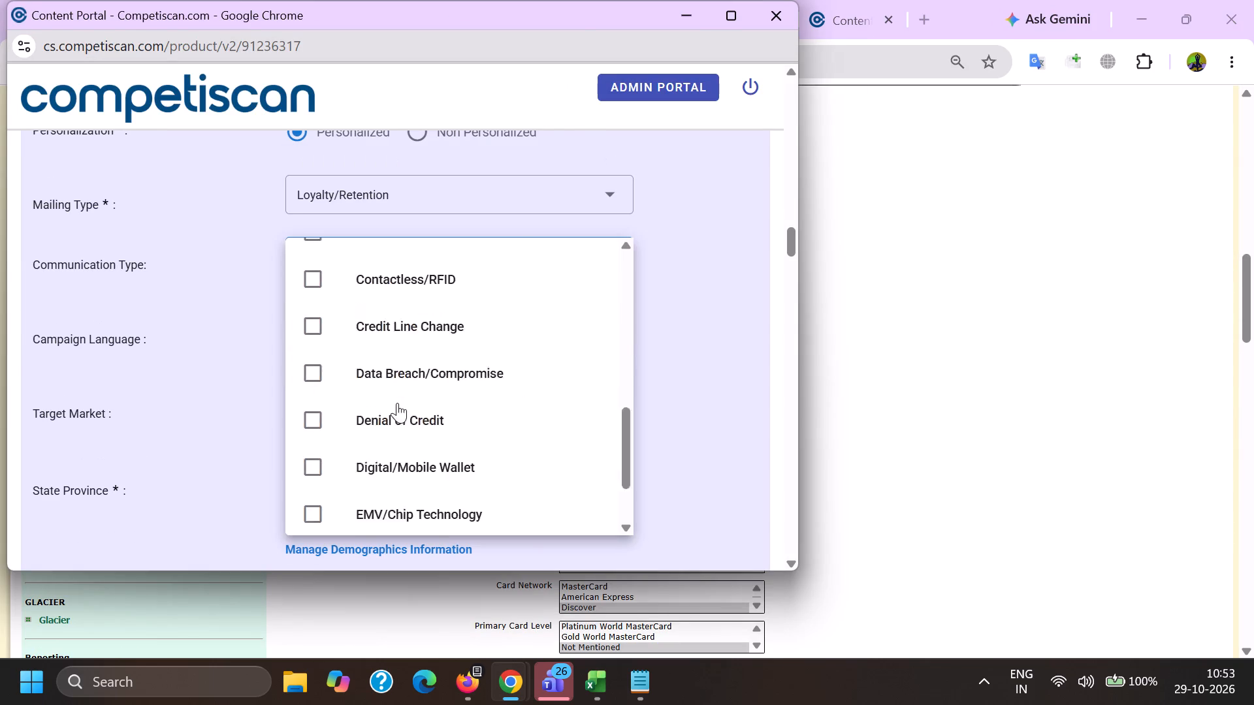
{"action": "scroll", "coordinate": [397, 403], "scroll_direction": "down", "scroll_amount": 4}
{"action": "scroll", "coordinate": [396, 394], "scroll_direction": "up", "scroll_amount": 1}
{"action": "left_click", "coordinate": [406, 352]}
{"action": "left_click", "coordinate": [261, 346]}
Set the payment card's network to Discover and its primary card level to Not Mentioned, as in the earlier record.
{"action": "key", "text": "alt+Tab"}
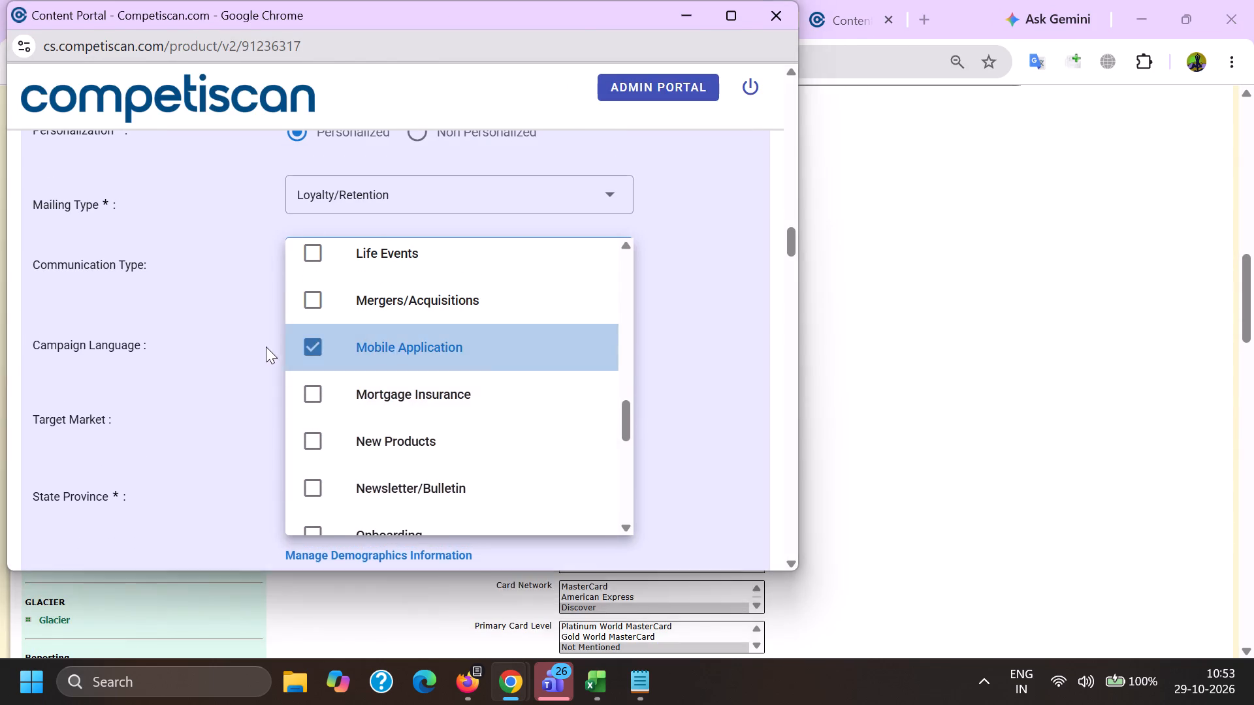
{"action": "scroll", "coordinate": [281, 368], "scroll_direction": "down", "scroll_amount": 5}
{"action": "key", "text": "alt+Tab"}
{"action": "scroll", "coordinate": [311, 383], "scroll_direction": "down", "scroll_amount": 6}
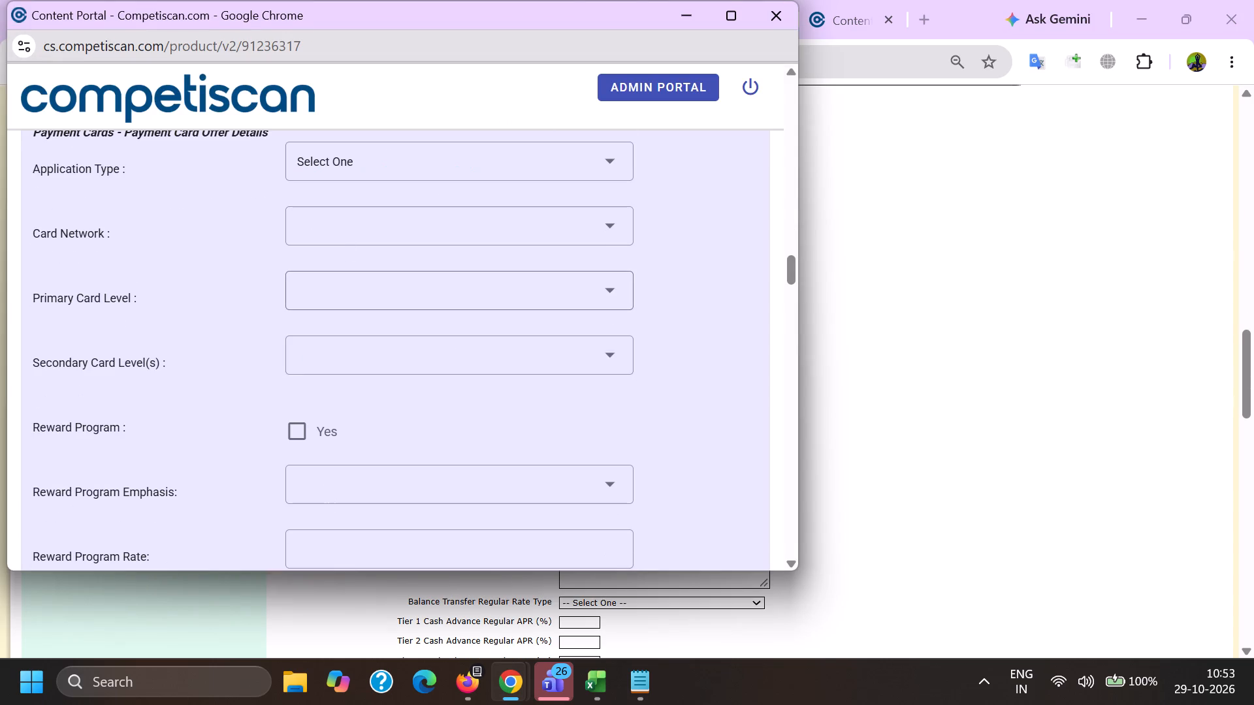
{"action": "left_click", "coordinate": [342, 227]}
{"action": "left_click", "coordinate": [398, 334]}
{"action": "left_click", "coordinate": [201, 306]}
{"action": "left_click", "coordinate": [346, 296]}
{"action": "key", "text": "alt+Tab"}
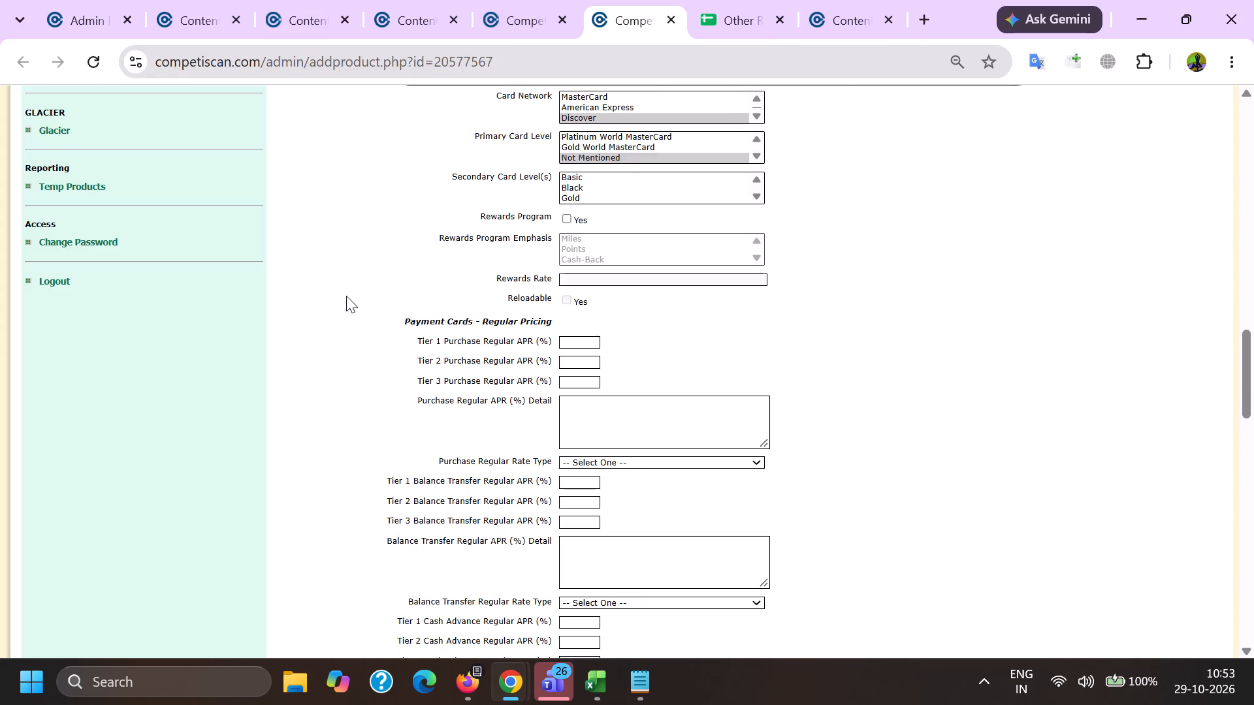
{"action": "key", "text": "alt+Tab"}
{"action": "left_click", "coordinate": [379, 533]}
{"action": "left_click", "coordinate": [242, 479]}
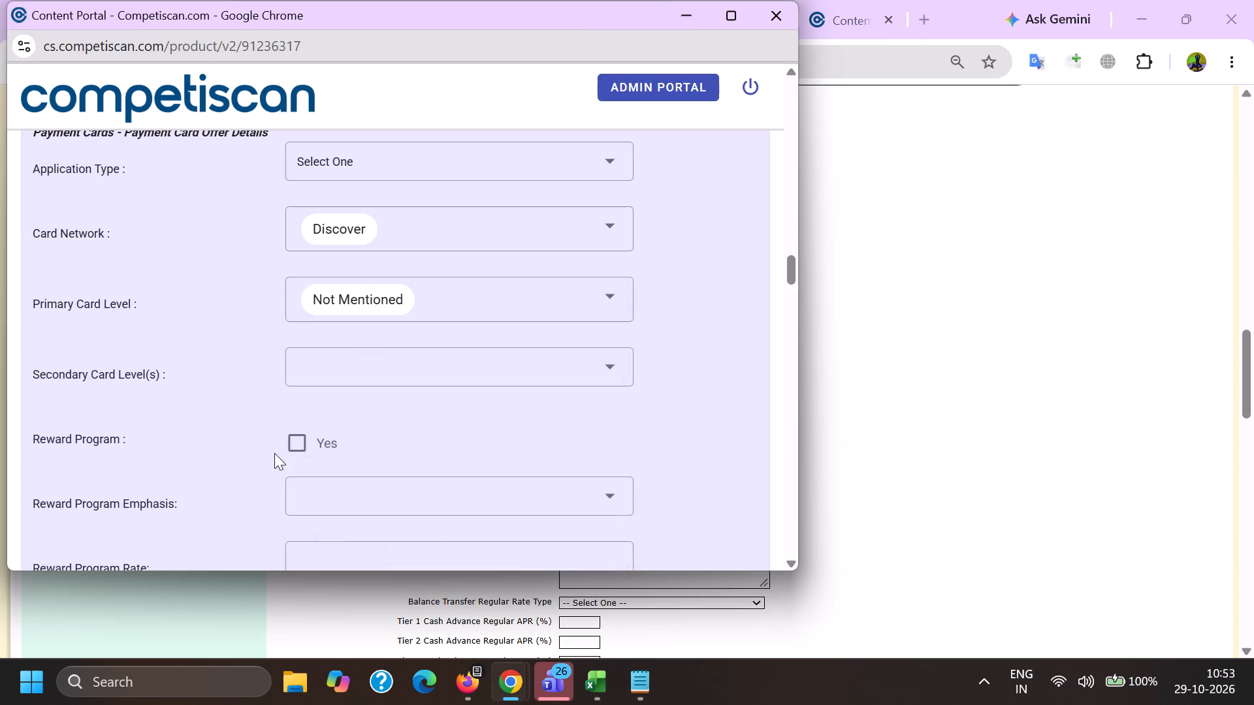
Check the earlier record's remaining payment card fields and submit the new product record.
{"action": "key", "text": "alt+Tab"}
{"action": "scroll", "coordinate": [274, 450], "scroll_direction": "down", "scroll_amount": 11}
{"action": "scroll", "coordinate": [278, 439], "scroll_direction": "down", "scroll_amount": 12}
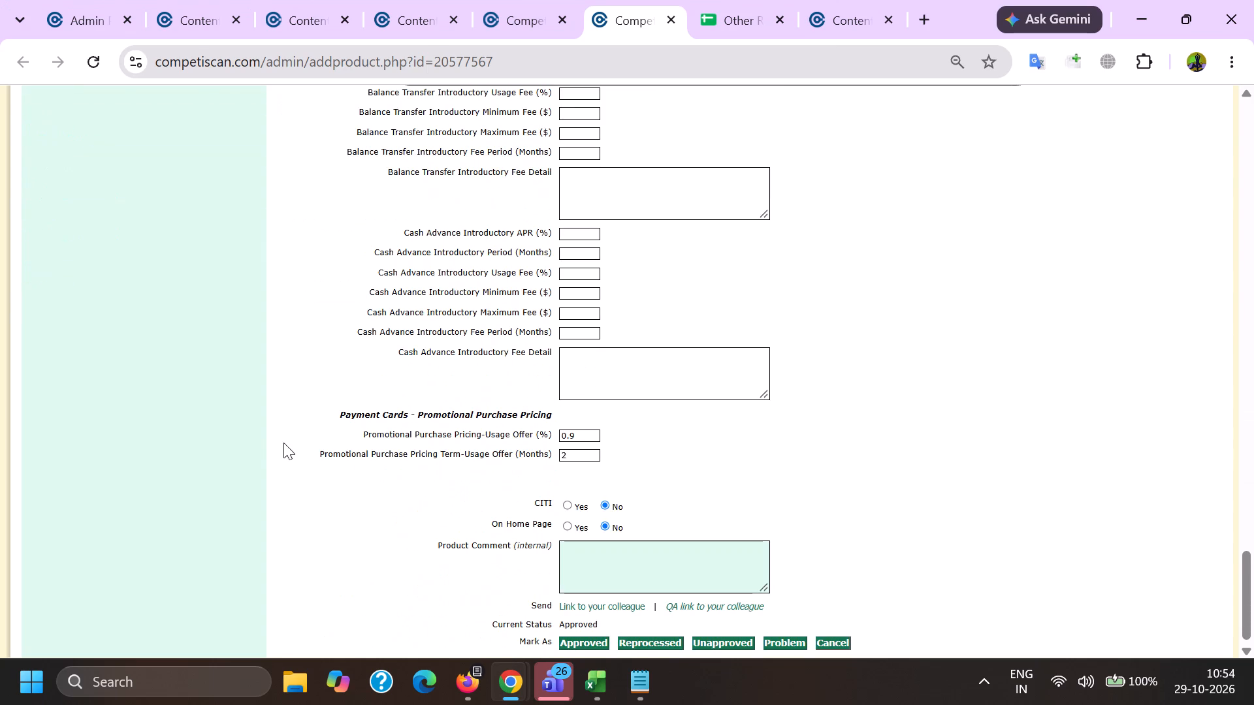
{"action": "key", "text": "alt+Tab"}
{"action": "left_click", "coordinate": [255, 501]}
{"action": "key", "text": "End"}
{"action": "scroll", "coordinate": [269, 520], "scroll_direction": "down", "scroll_amount": 6}
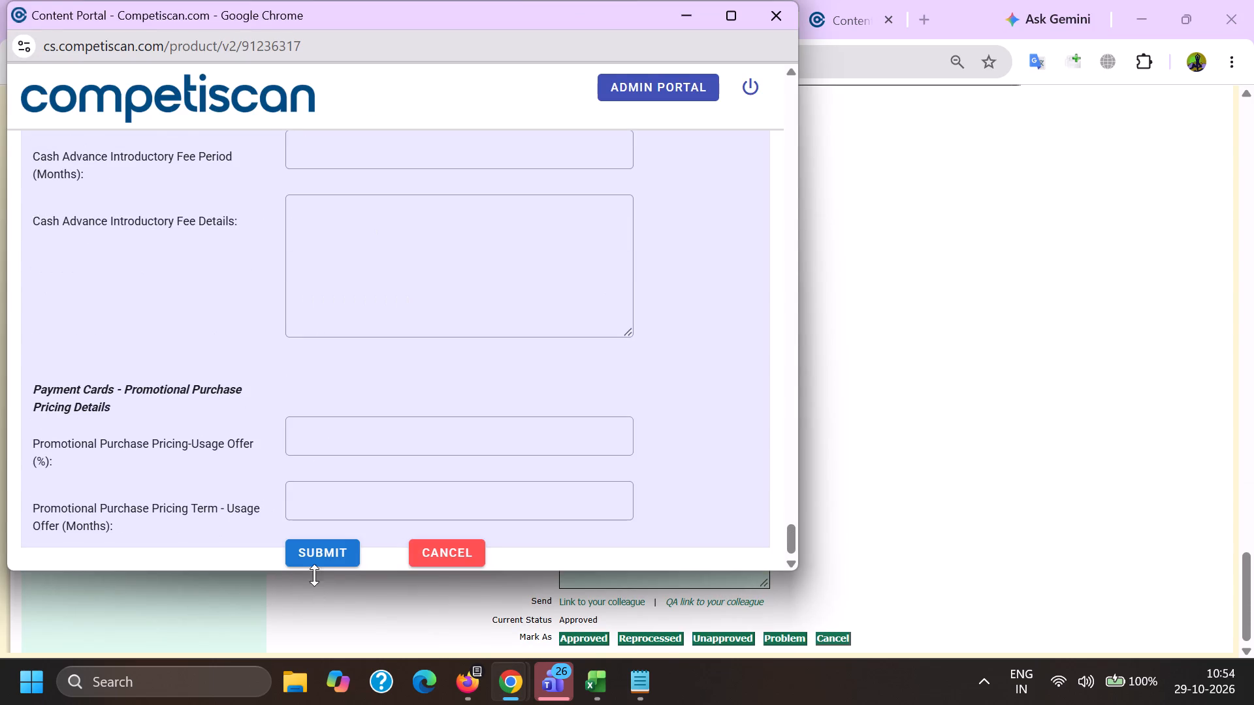
{"action": "left_click", "coordinate": [314, 561]}
In Firefox, copy ", we recommend that you switch to paperless and cut down on waste" from the subject of email 91236314.
{"action": "key", "text": "alt+Tab"}
{"action": "left_click", "coordinate": [322, 32]}
{"action": "left_click", "coordinate": [240, 0]}
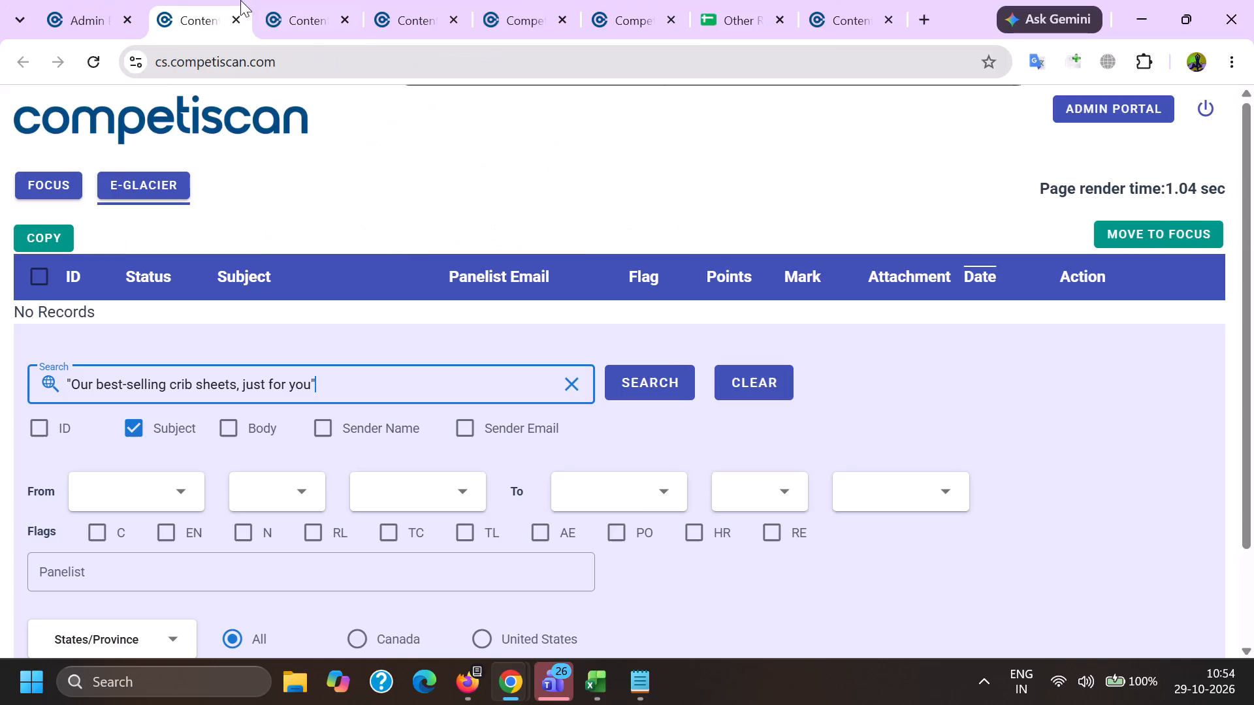
{"action": "left_click", "coordinate": [450, 687]}
{"action": "left_click", "coordinate": [283, 590]}
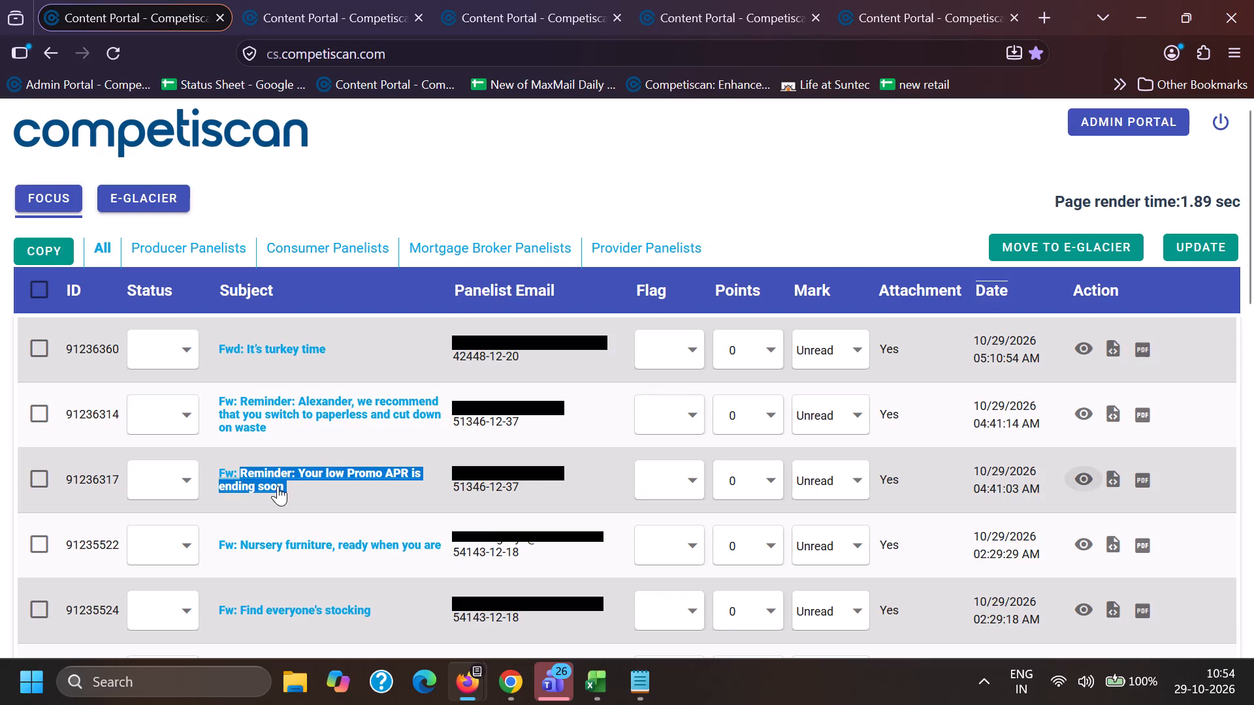
{"action": "left_click_drag", "start_coordinate": [349, 393], "coordinate": [372, 438]}
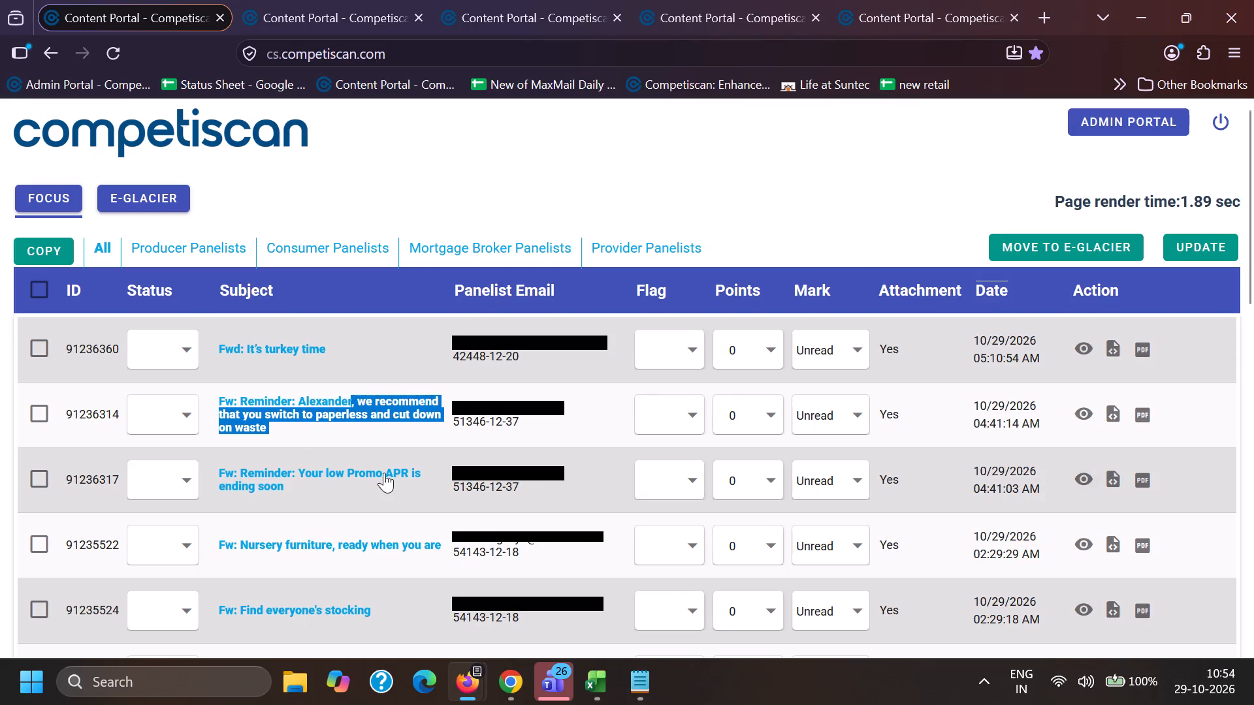
{"action": "key", "text": "ctrl+c"}
{"action": "key", "text": "ctrl+c"}
Rerun the "Capital one" search on the Focus email list.
{"action": "scroll", "coordinate": [387, 540], "scroll_direction": "down", "scroll_amount": 3}
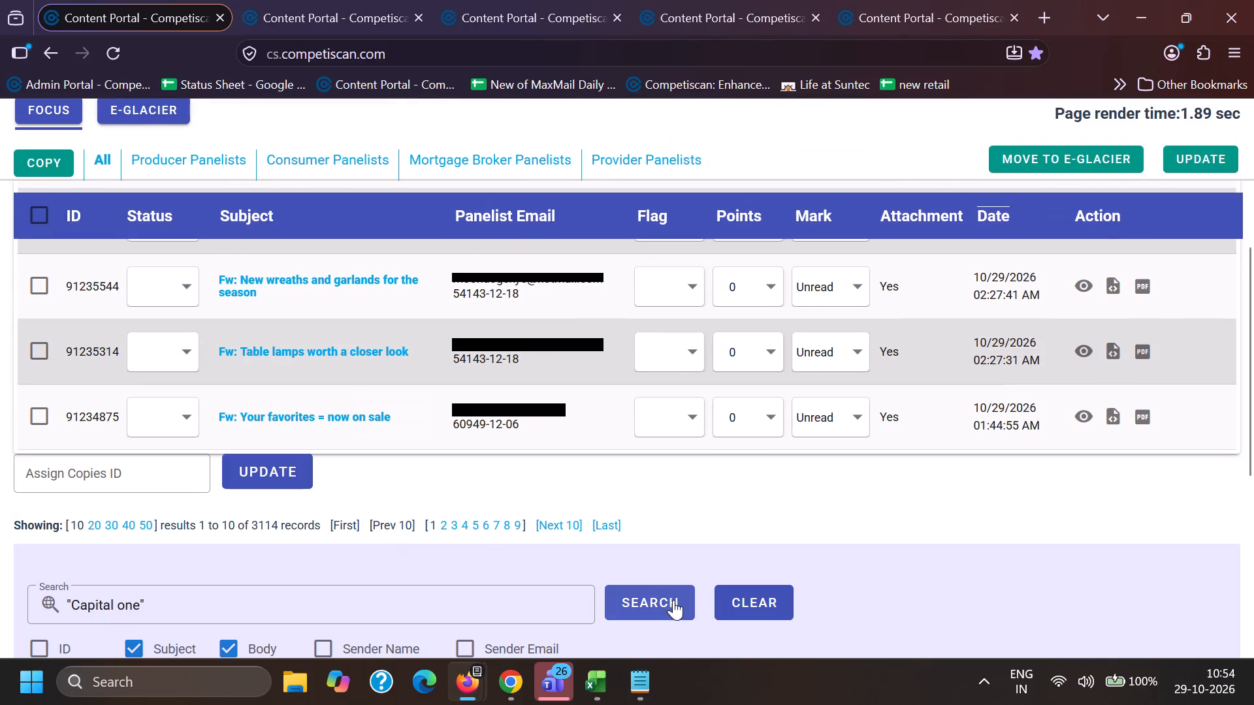
{"action": "left_click", "coordinate": [673, 598]}
In Chrome, search the Focus email subjects for the quoted phrase ", we recommend that you switch to paperless and cut down on waste".
{"action": "left_click", "coordinate": [504, 702]}
{"action": "left_click", "coordinate": [351, 591]}
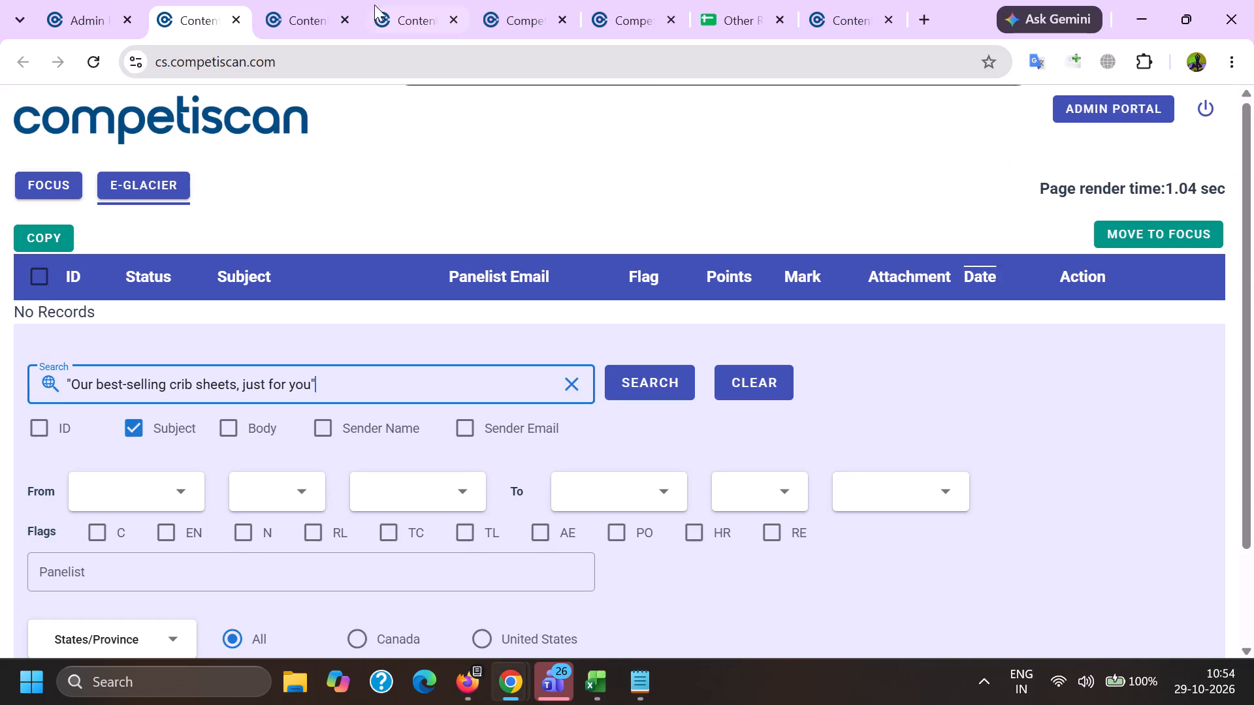
{"action": "left_click", "coordinate": [322, 0]}
{"action": "scroll", "coordinate": [372, 465], "scroll_direction": "down", "scroll_amount": 6}
{"action": "scroll", "coordinate": [368, 401], "scroll_direction": "down", "scroll_amount": 8}
{"action": "scroll", "coordinate": [376, 394], "scroll_direction": "up", "scroll_amount": 1}
{"action": "left_click_drag", "start_coordinate": [411, 309], "coordinate": [0, 309]}
{"action": "key", "text": "BackSpace"}
{"action": "key", "text": "shift+quotedbl"}
{"action": "key", "text": "ctrl+v"}
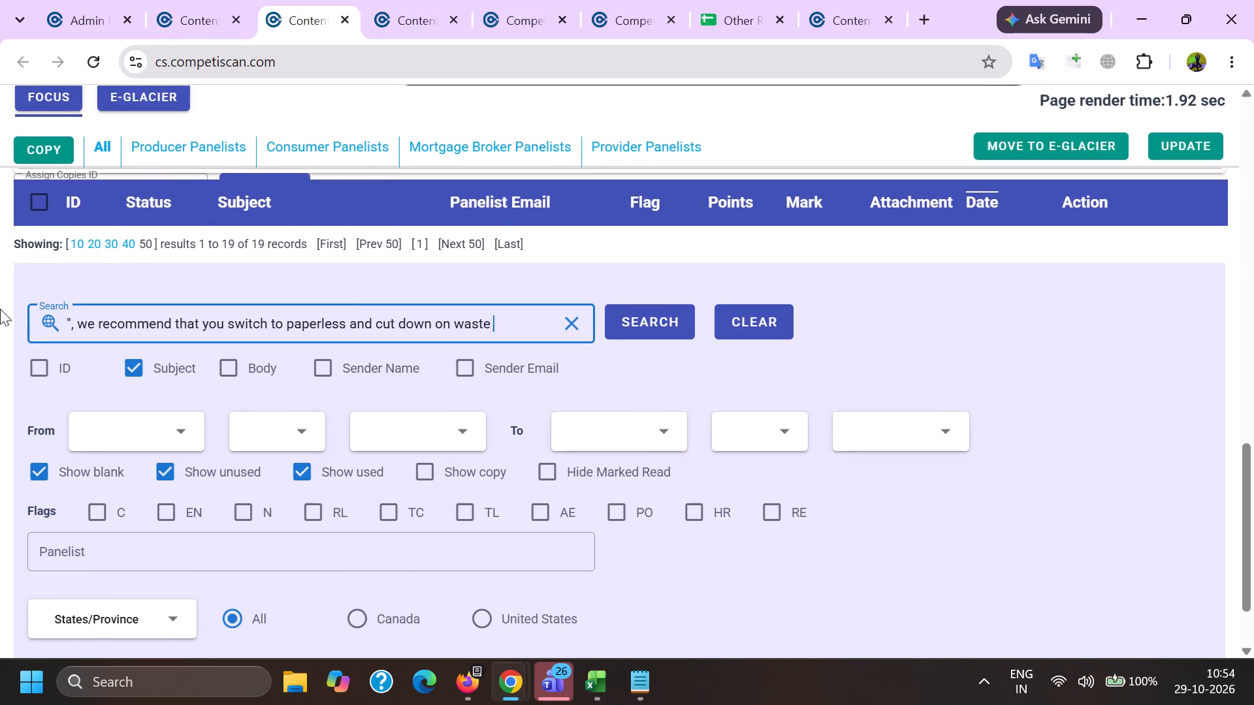
{"action": "key", "text": "shift+quotedbl"}
{"action": "key", "text": "Return"}
In Firefox, rerun the Focus email search for the Capital One Shopping sender address.
{"action": "key", "text": "alt+Tab"}
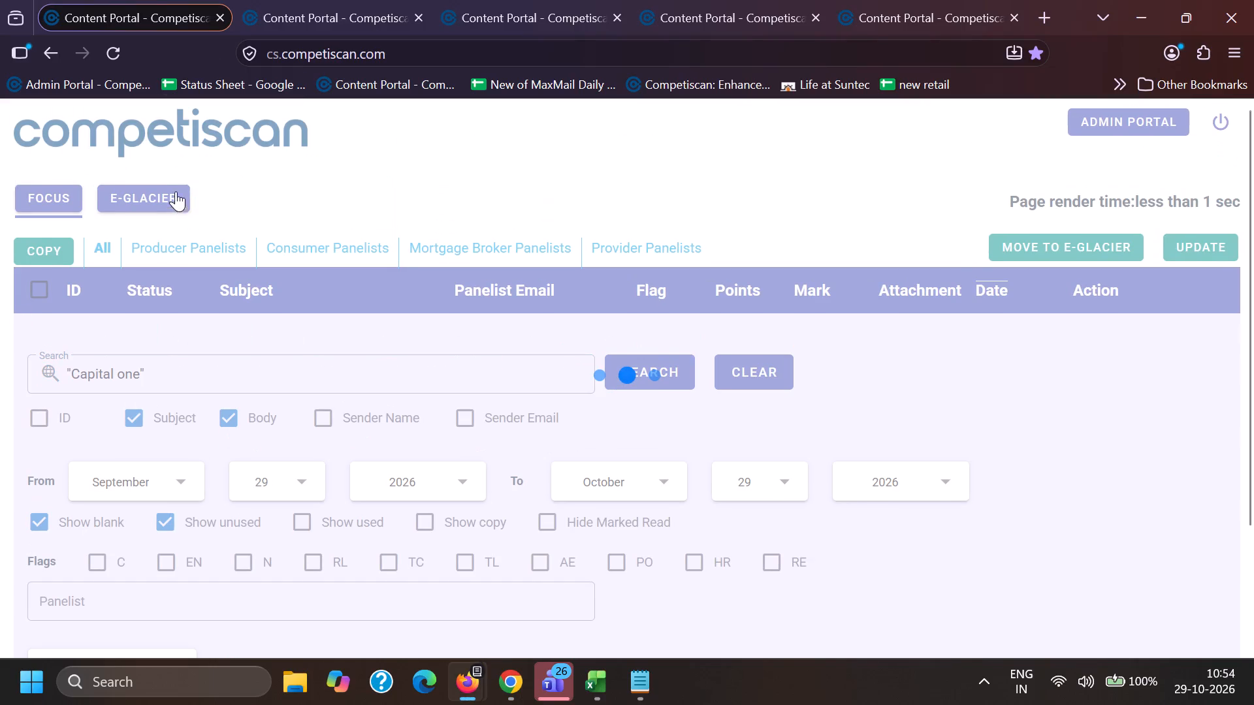
{"action": "left_click", "coordinate": [364, 0]}
{"action": "scroll", "coordinate": [599, 488], "scroll_direction": "down", "scroll_amount": 2}
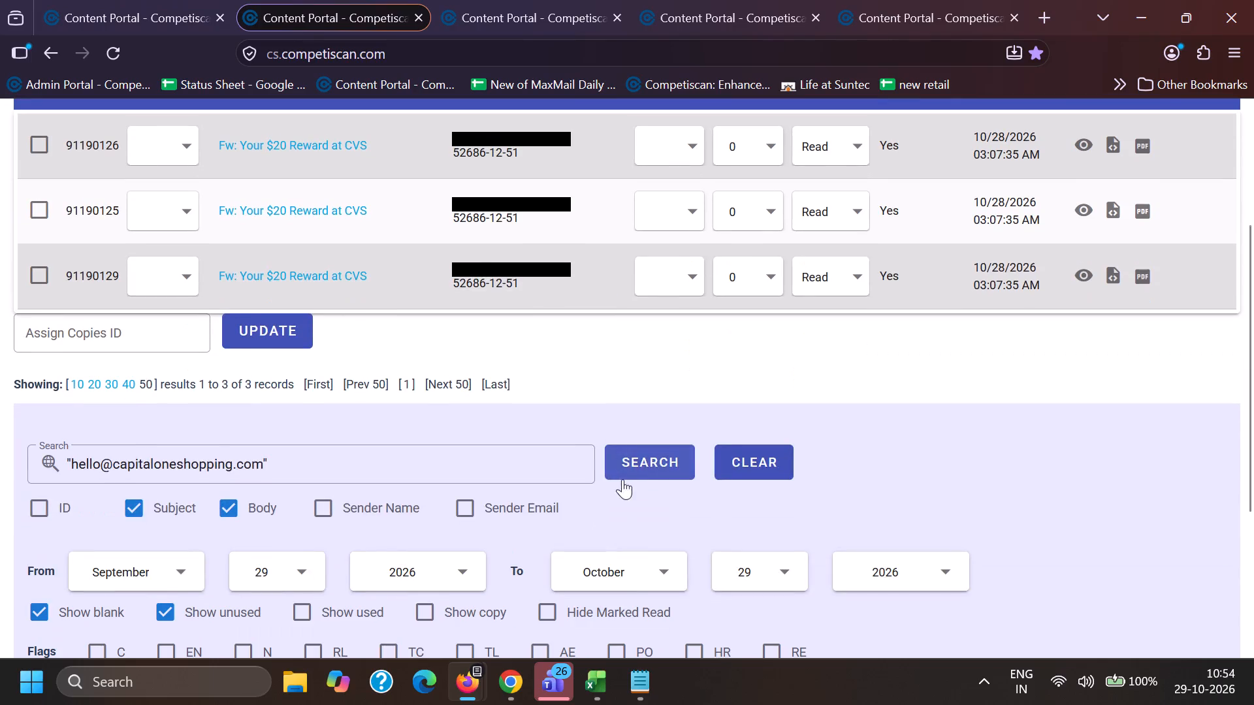
{"action": "left_click", "coordinate": [633, 462]}
Look through the refreshed "Capital one" results for further card-related emails to process.
{"action": "left_click", "coordinate": [200, 0]}
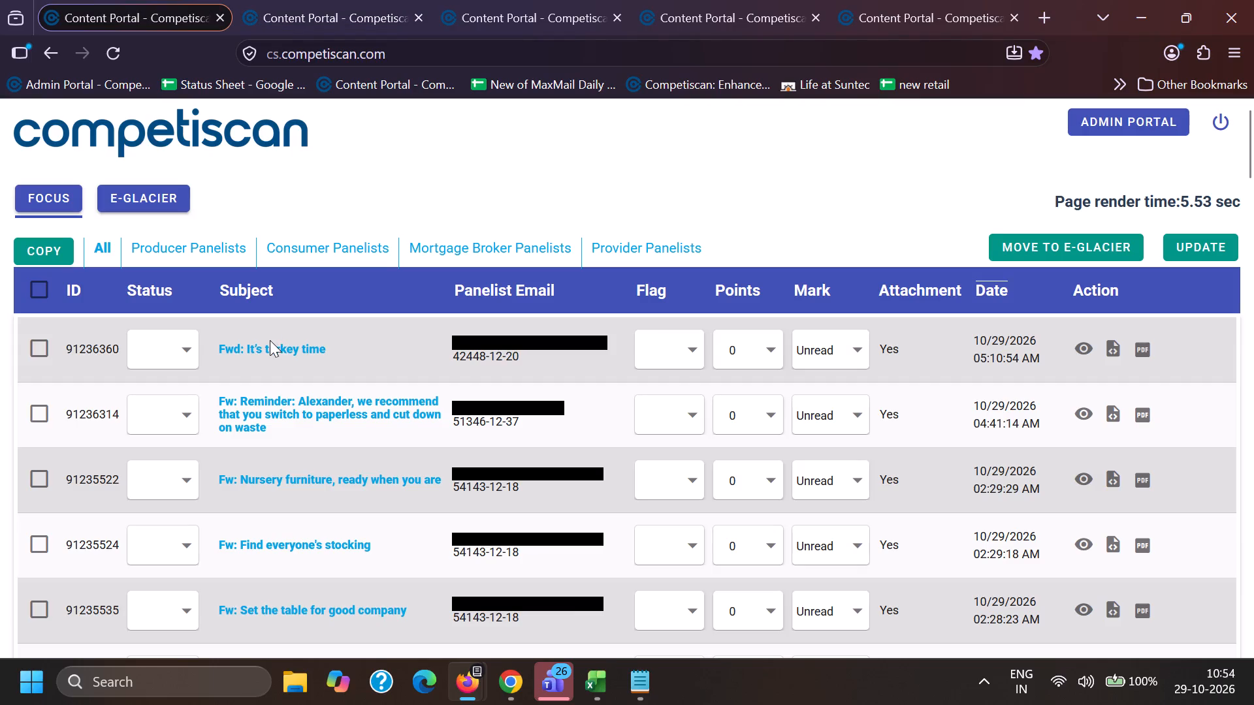
{"action": "scroll", "coordinate": [302, 499], "scroll_direction": "down", "scroll_amount": 1}
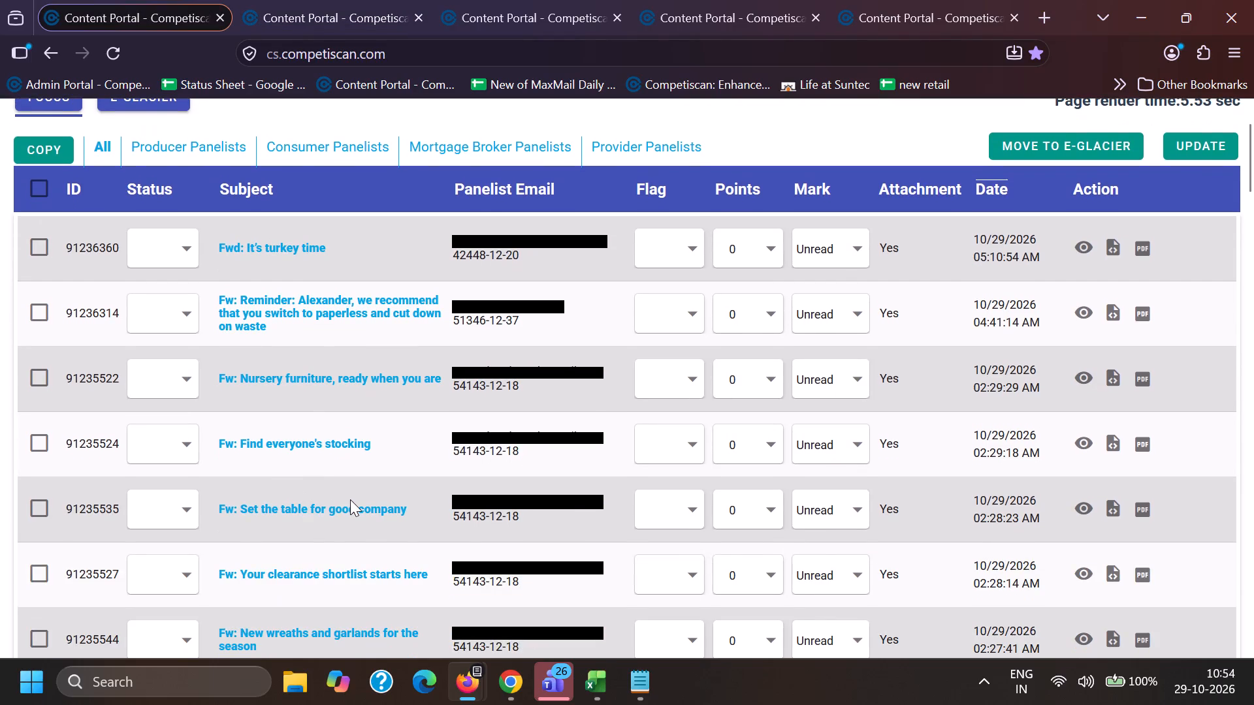
{"action": "scroll", "coordinate": [350, 499], "scroll_direction": "down", "scroll_amount": 2}
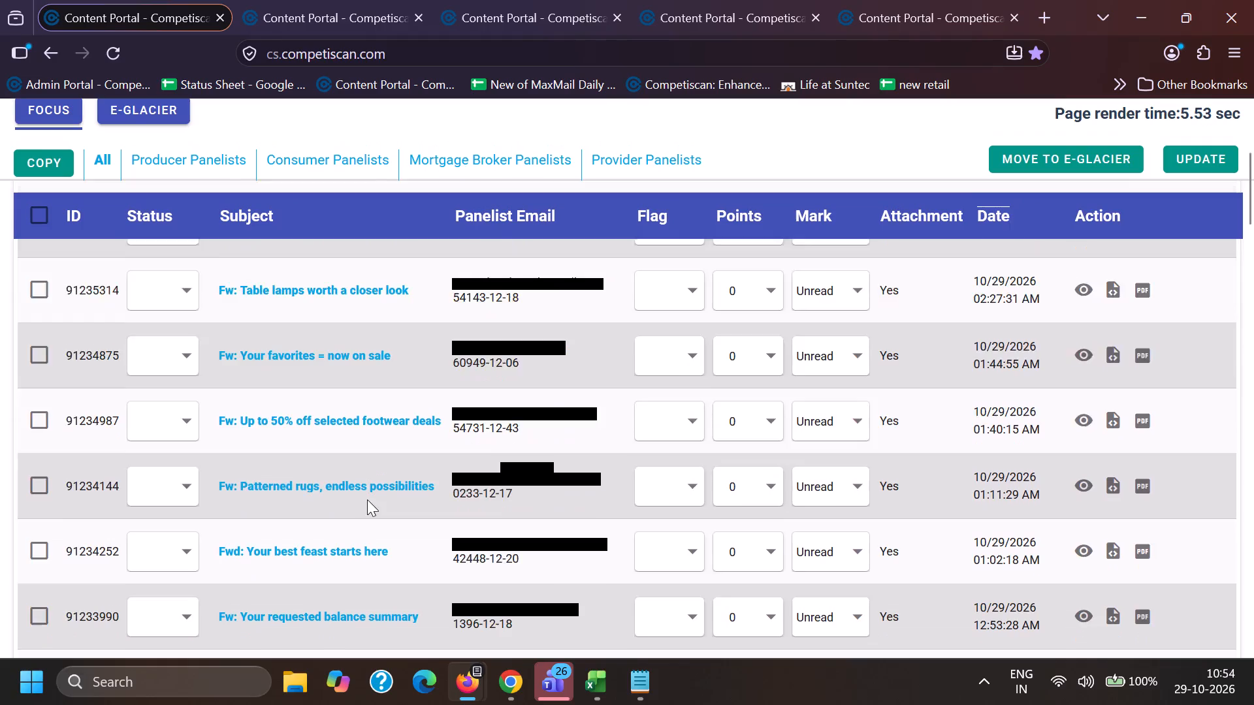
{"action": "scroll", "coordinate": [367, 499], "scroll_direction": "down", "scroll_amount": 2}
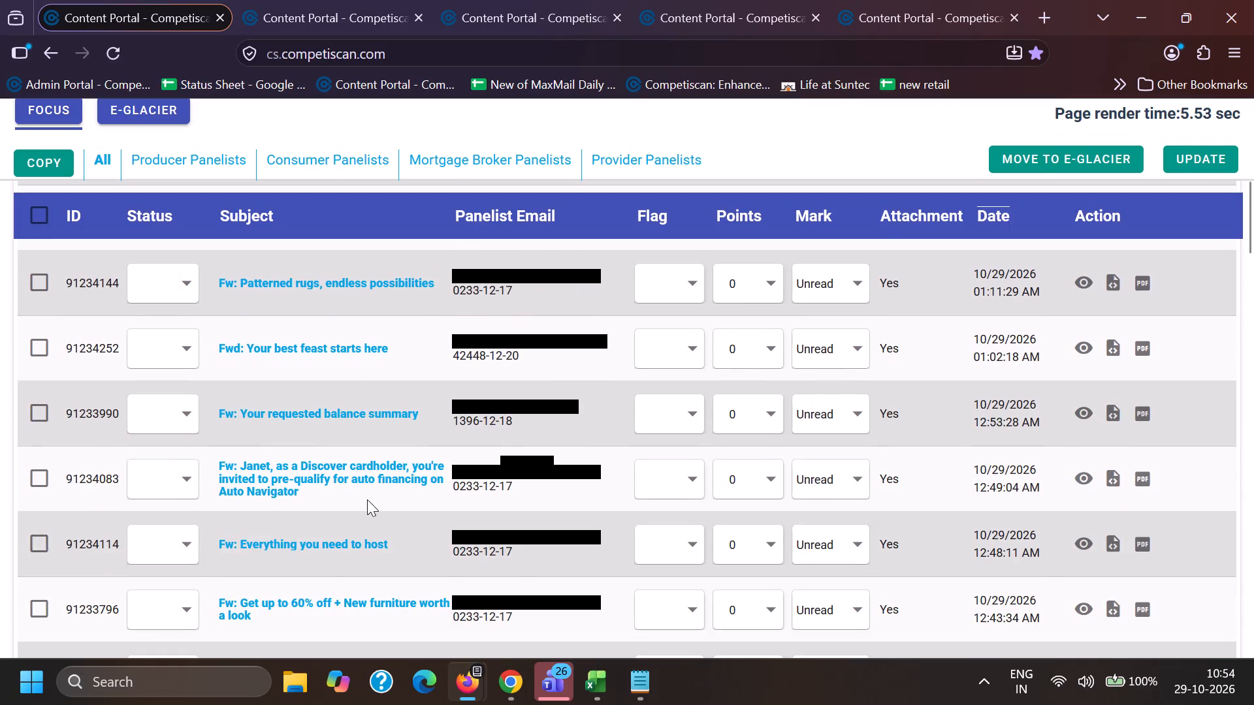
{"action": "scroll", "coordinate": [367, 499], "scroll_direction": "down", "scroll_amount": 3}
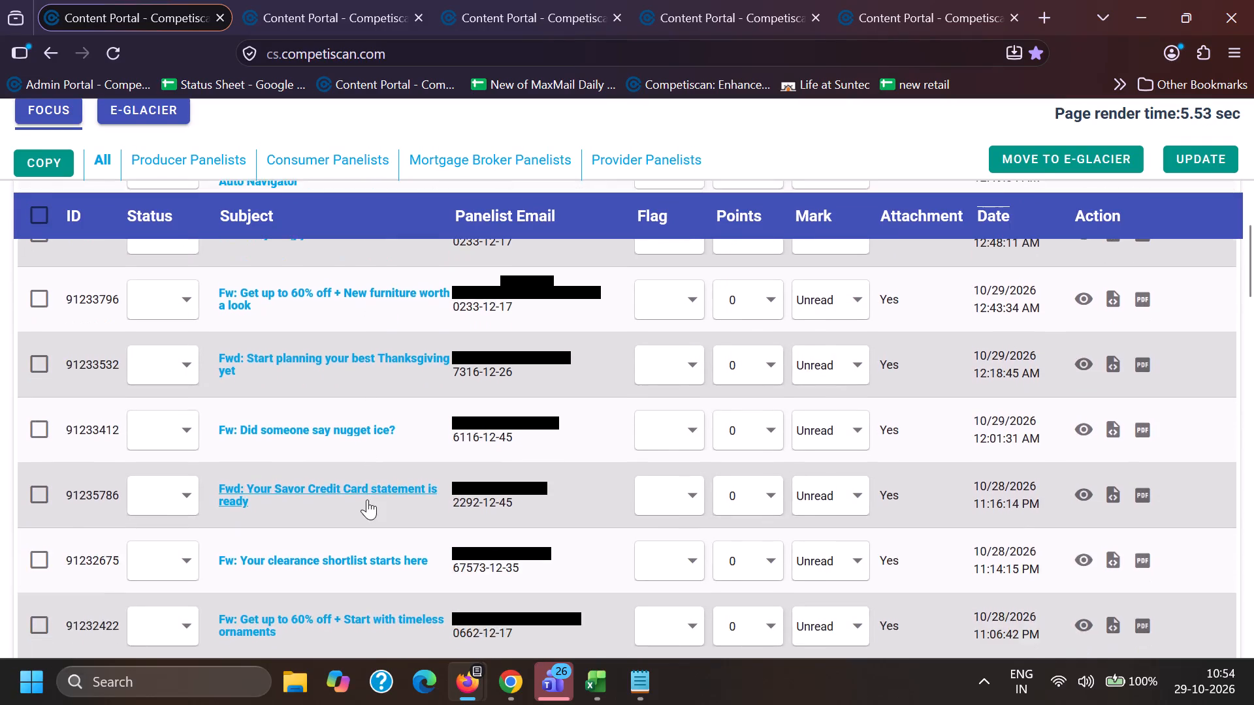
{"action": "scroll", "coordinate": [367, 499], "scroll_direction": "down", "scroll_amount": 5}
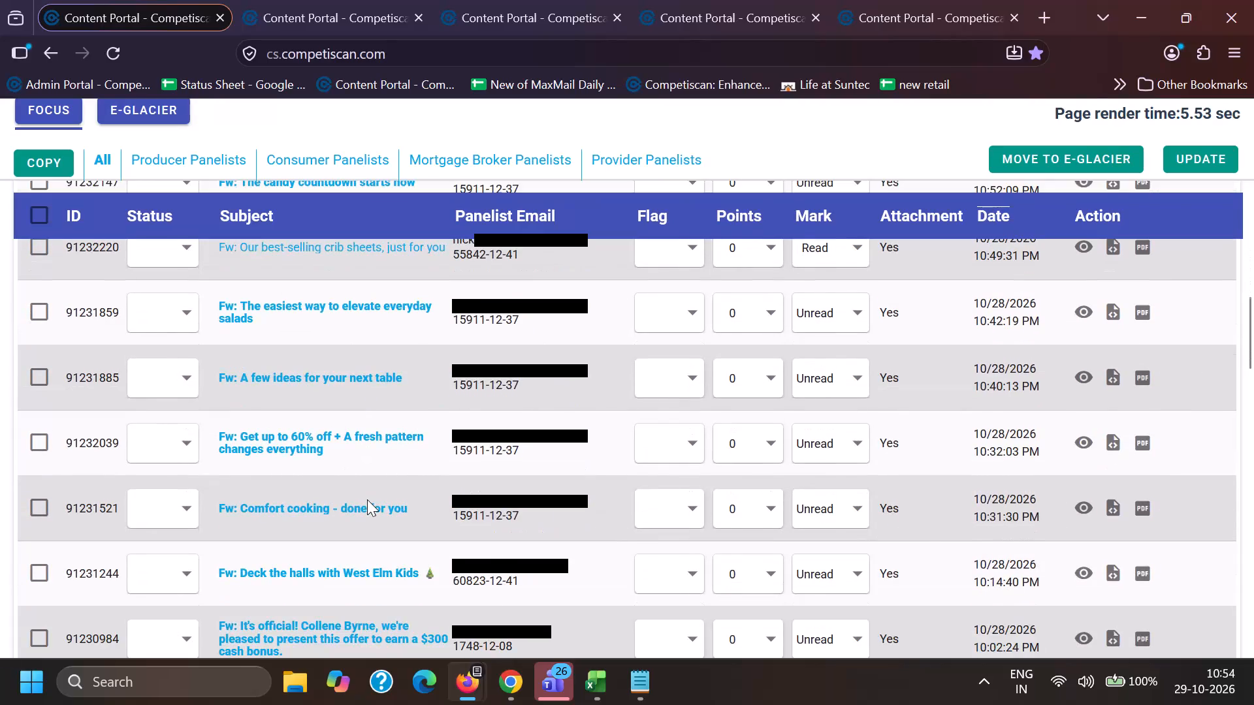
{"action": "scroll", "coordinate": [367, 499], "scroll_direction": "down", "scroll_amount": 4}
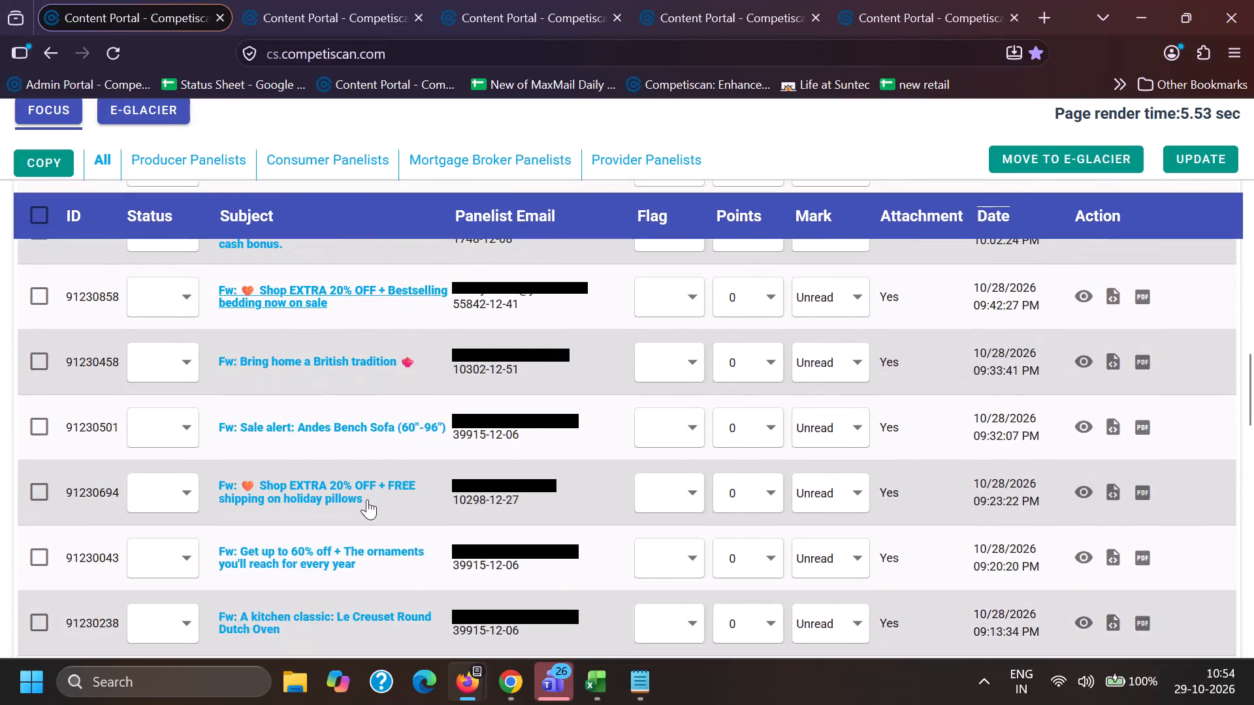
{"action": "scroll", "coordinate": [367, 499], "scroll_direction": "down", "scroll_amount": 2}
In Chrome, preview new paperless reminder email 91236314 and the earlier ones 91213995, 91178002, 91110137 and 90638376 to compare their creatives.
{"action": "key", "text": "alt+Tab"}
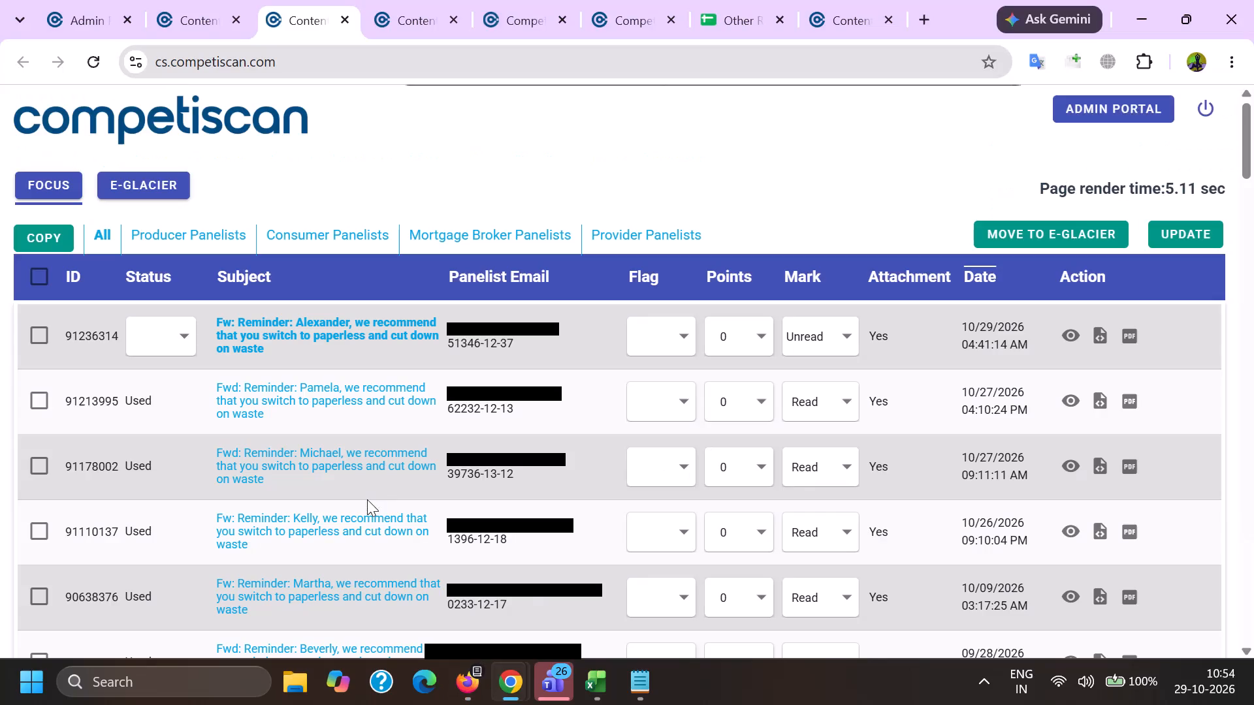
{"action": "left_click", "coordinate": [1076, 396]}
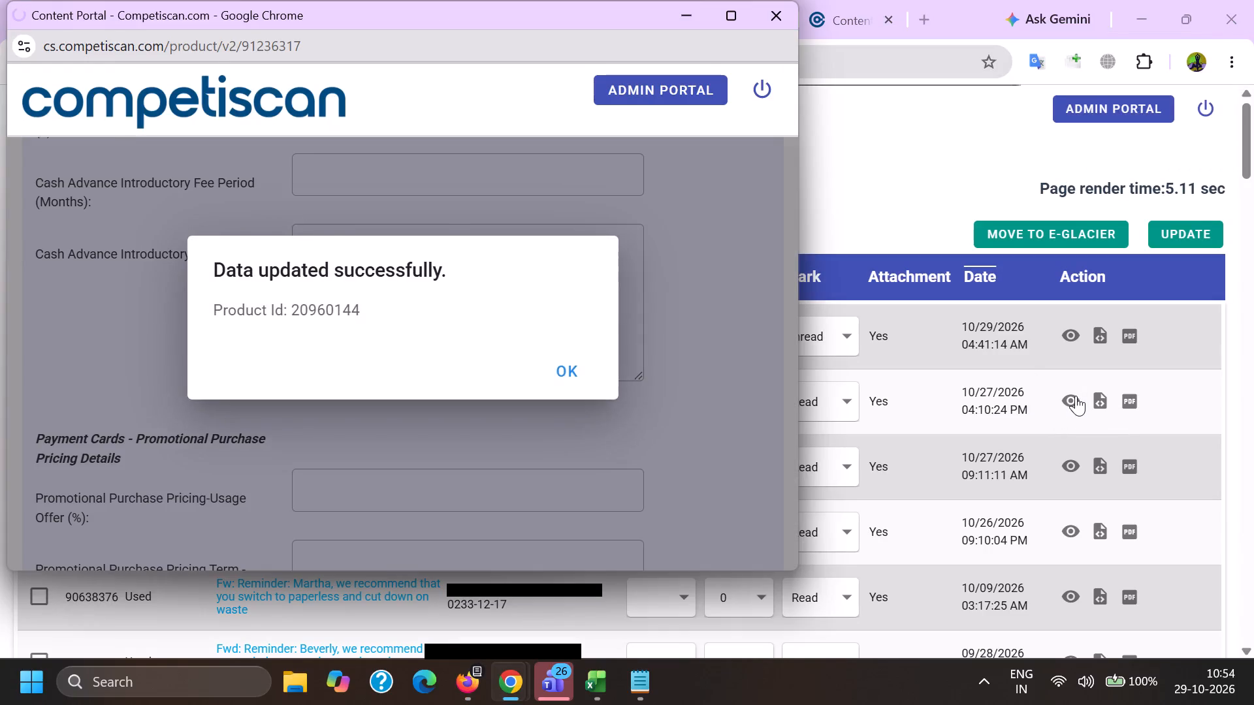
{"action": "scroll", "coordinate": [760, 326], "scroll_direction": "down", "scroll_amount": 4}
{"action": "key", "text": "alt+Tab"}
{"action": "left_click", "coordinate": [1067, 465]}
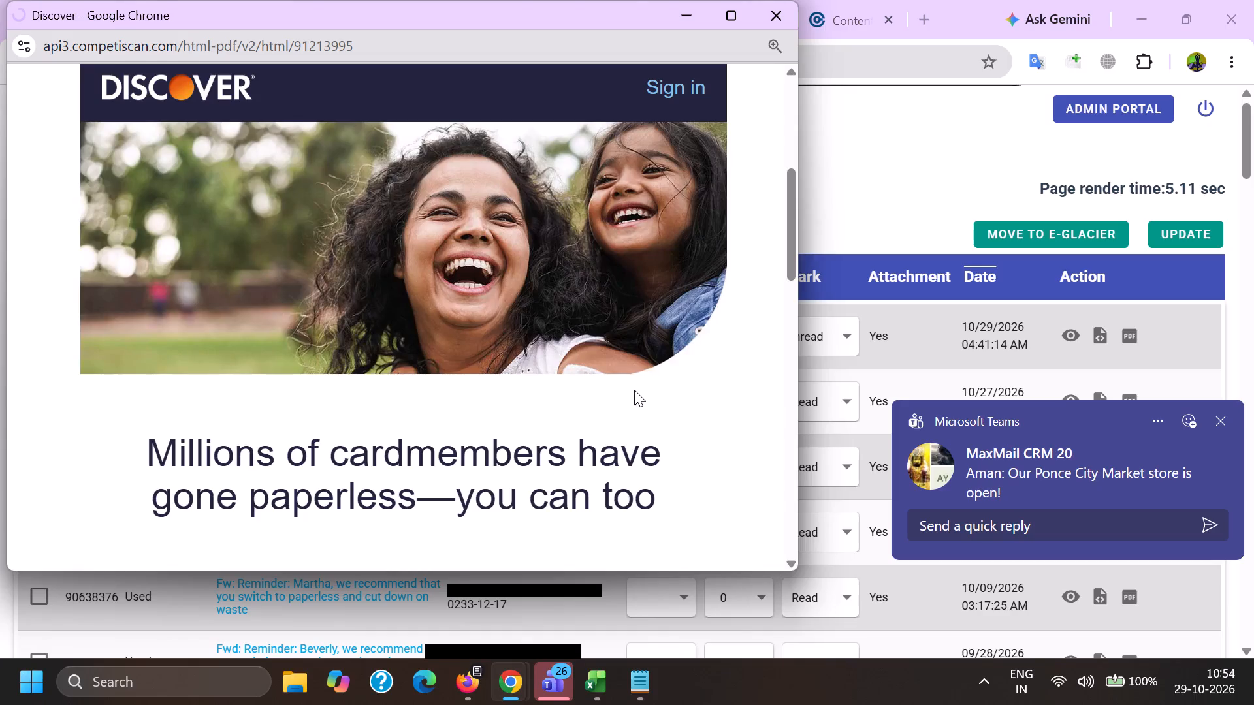
{"action": "left_click", "coordinate": [1228, 421]}
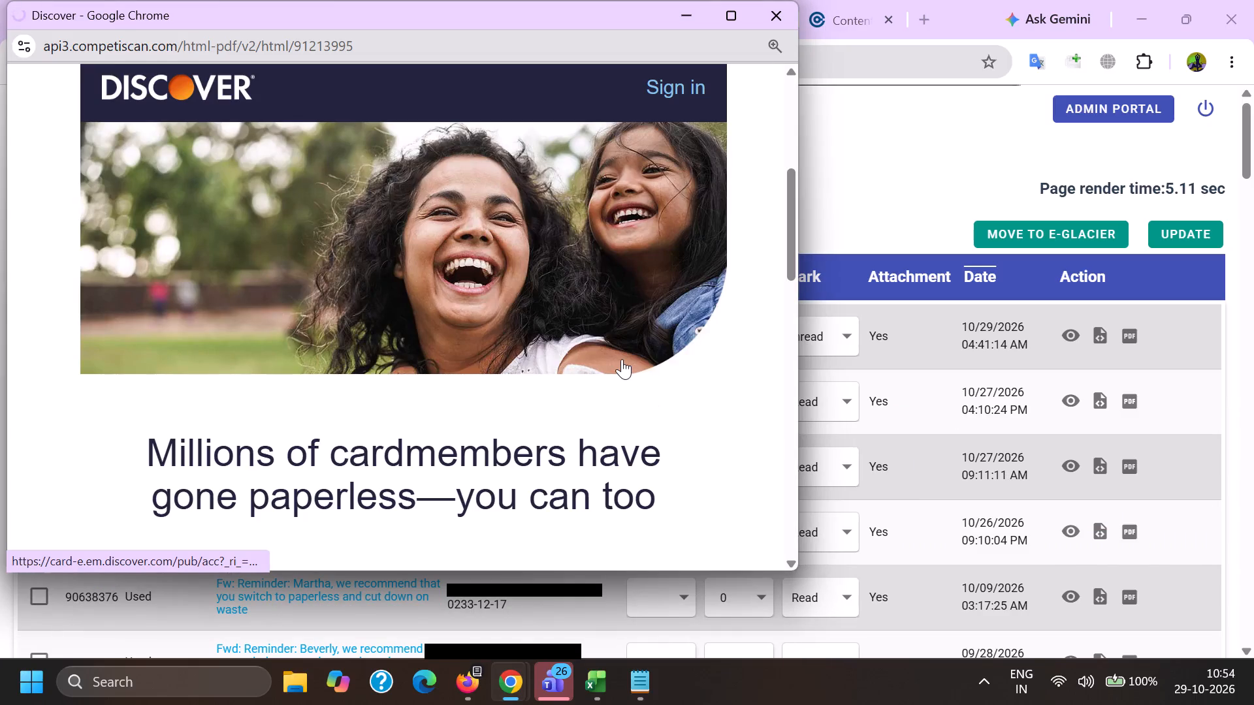
{"action": "scroll", "coordinate": [677, 251], "scroll_direction": "up", "scroll_amount": 9}
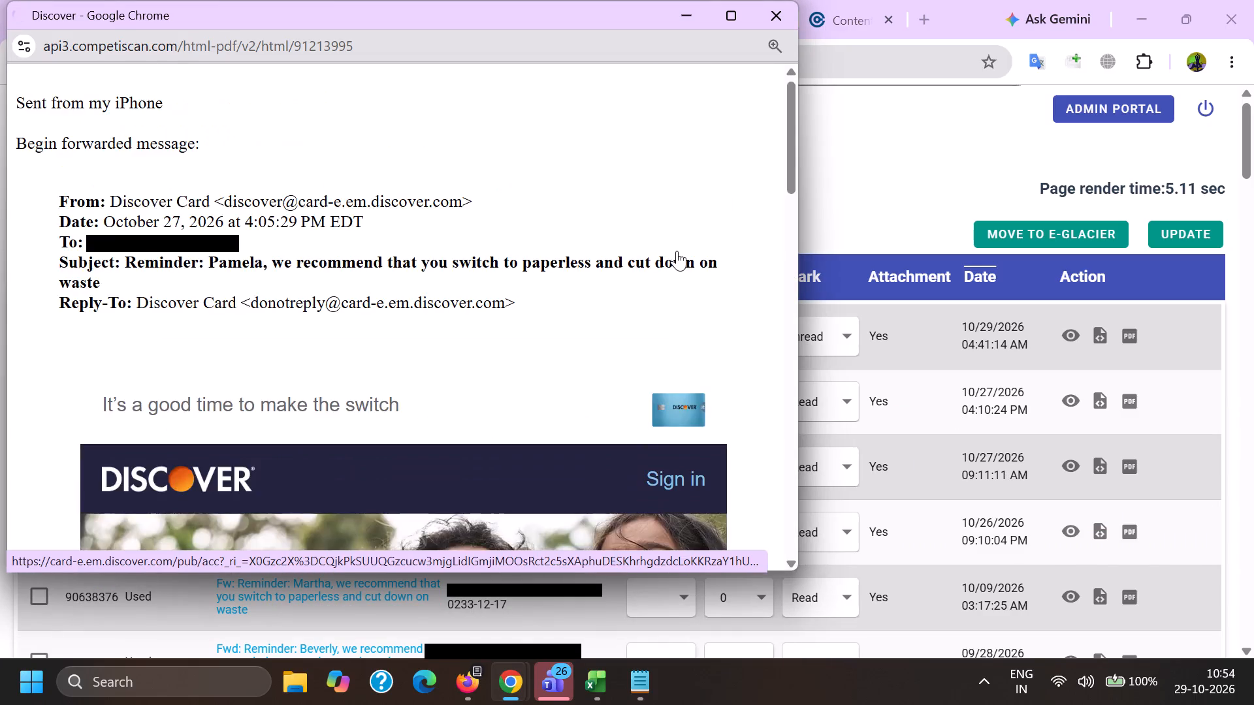
{"action": "left_click", "coordinate": [783, 12]}
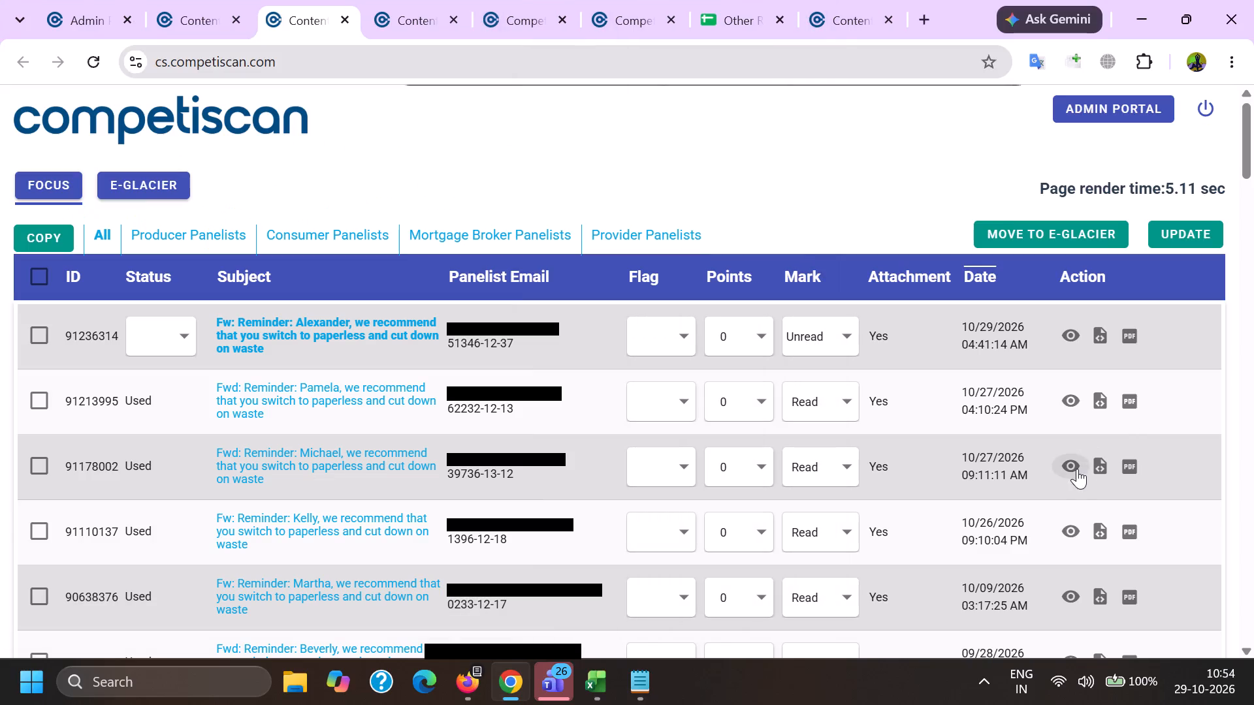
{"action": "left_click", "coordinate": [1076, 468]}
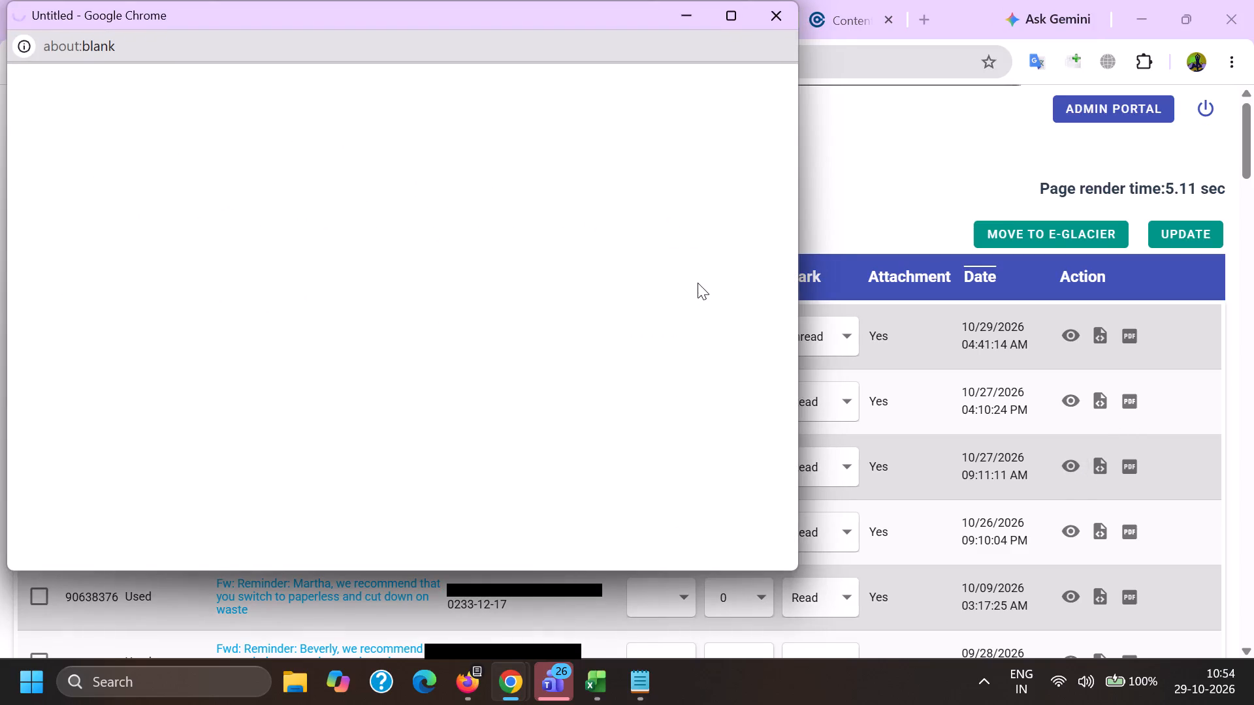
{"action": "left_click", "coordinate": [1068, 336]}
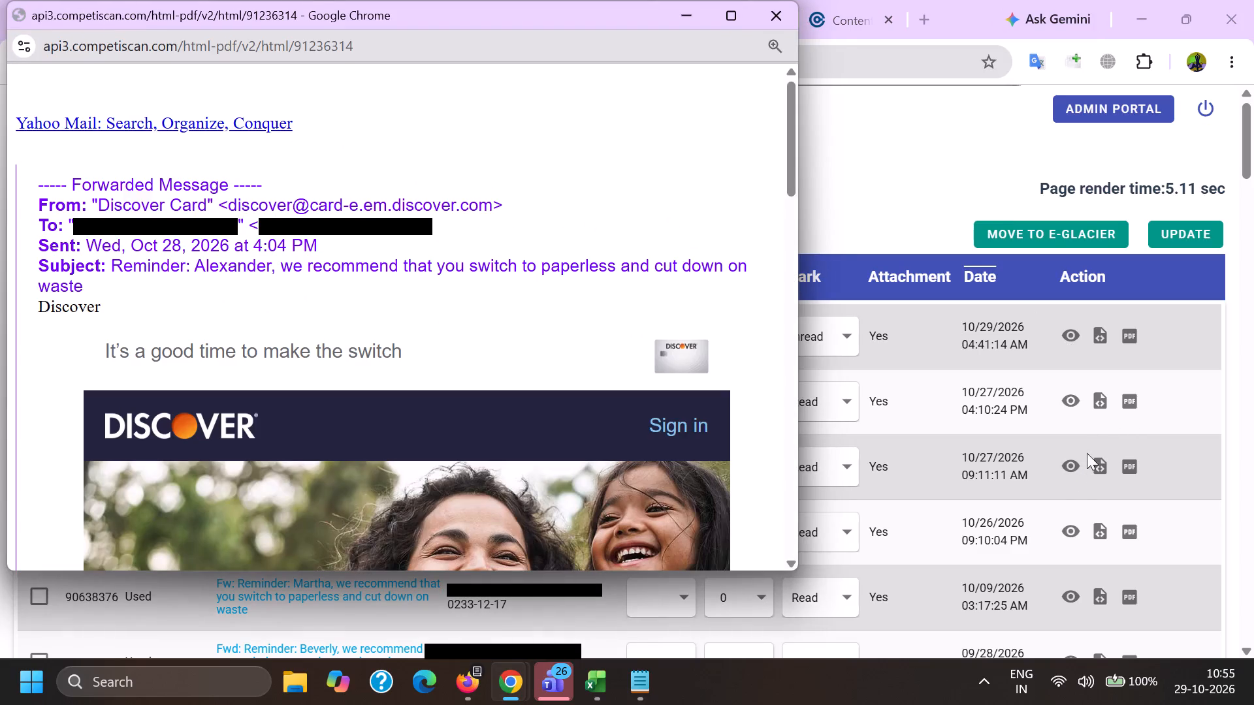
{"action": "left_click", "coordinate": [1075, 466]}
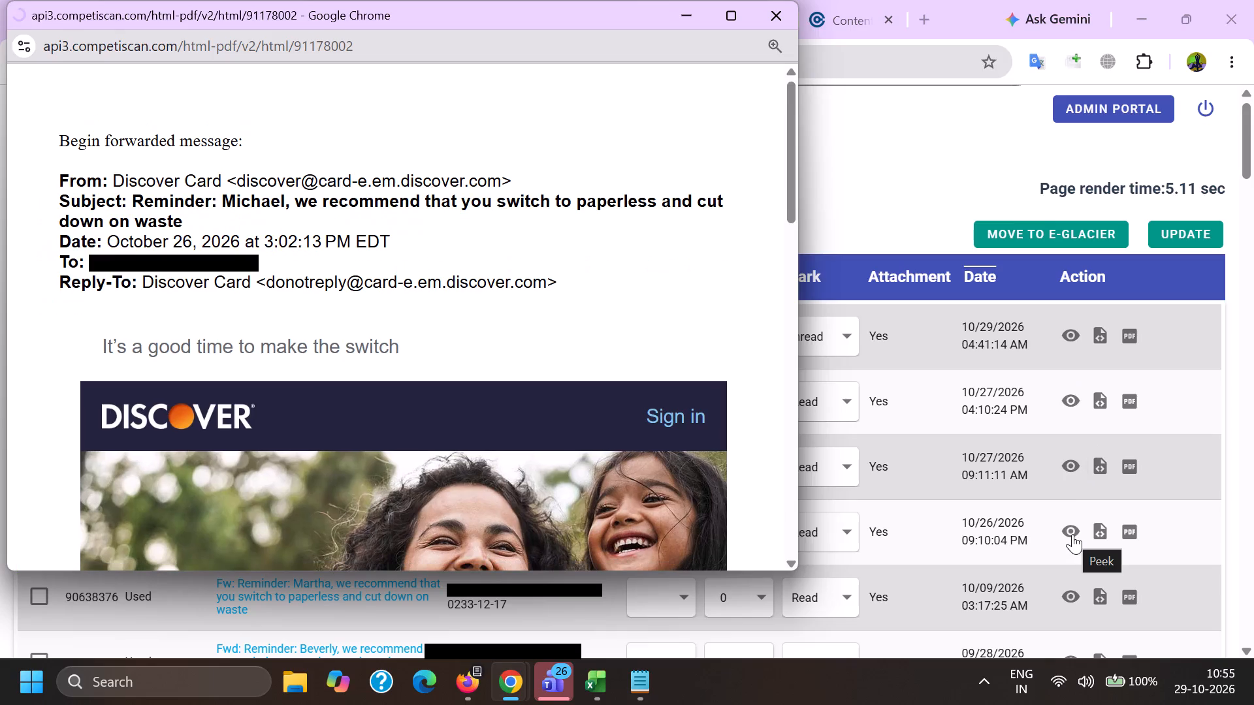
{"action": "left_click", "coordinate": [1072, 534]}
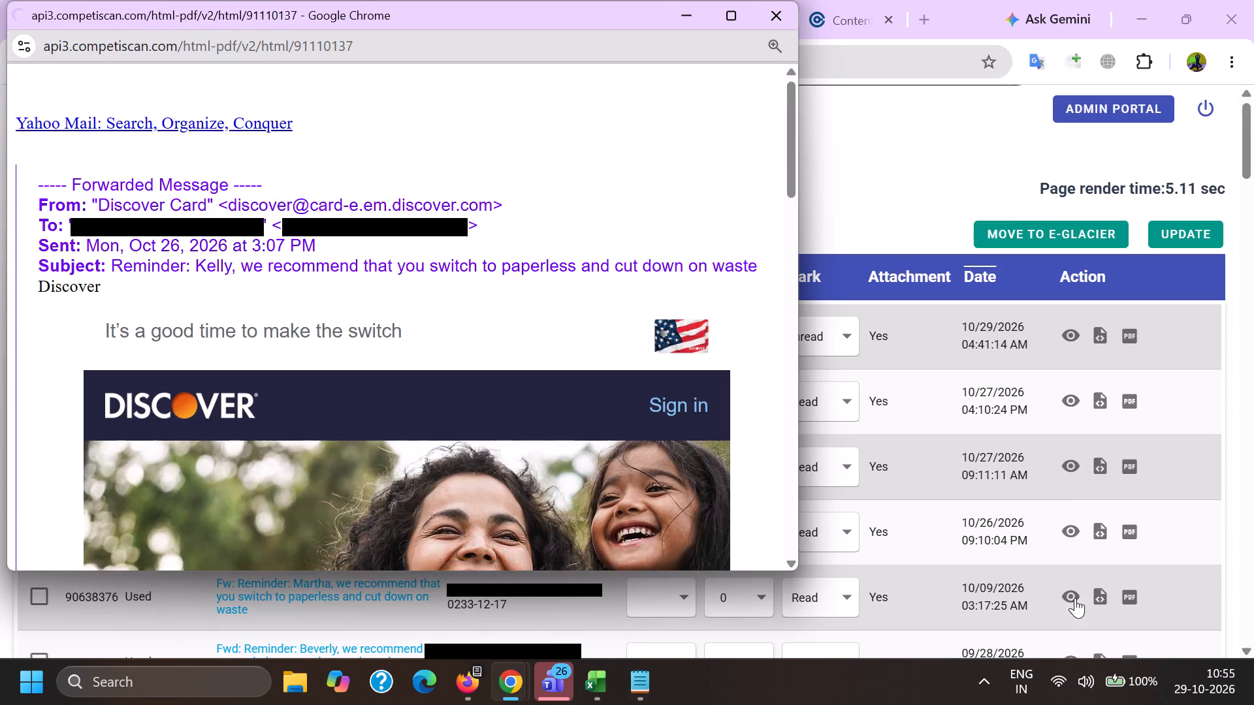
{"action": "left_click", "coordinate": [1075, 597]}
Open the new paperless reminder email 91236314 from the search results.
{"action": "key", "text": "alt+Tab"}
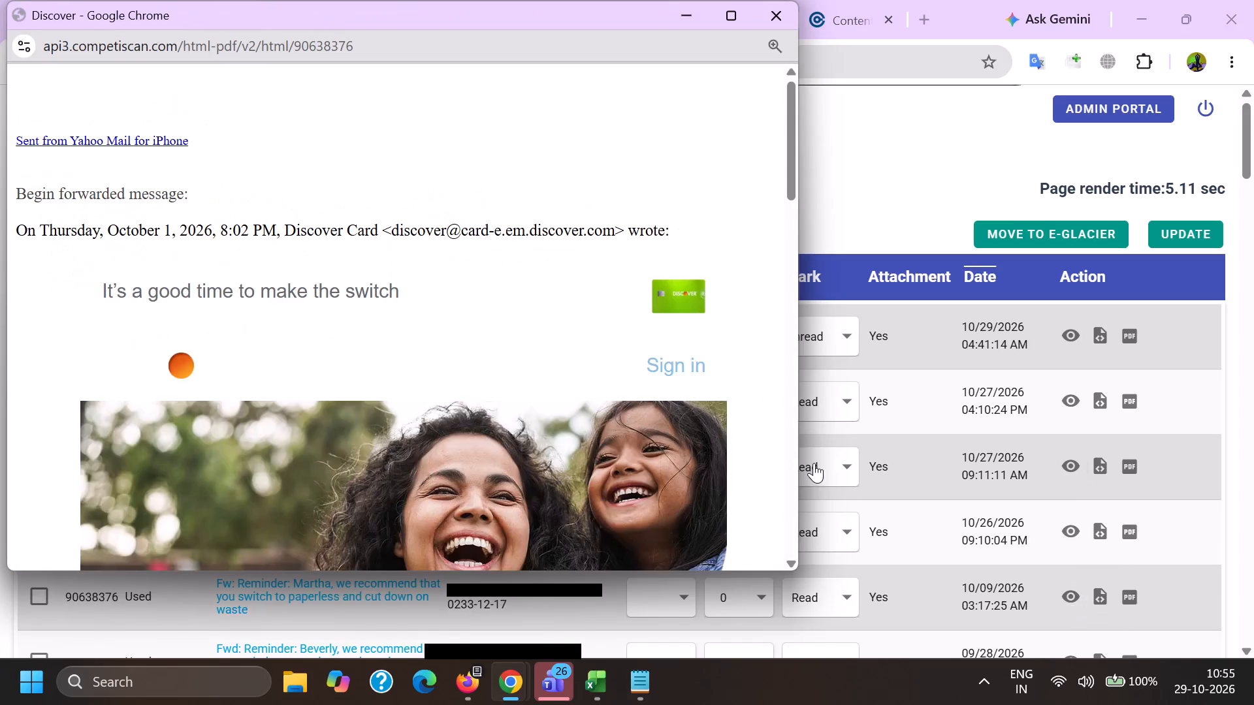
{"action": "left_click", "coordinate": [304, 334], "text": "ctrl"}
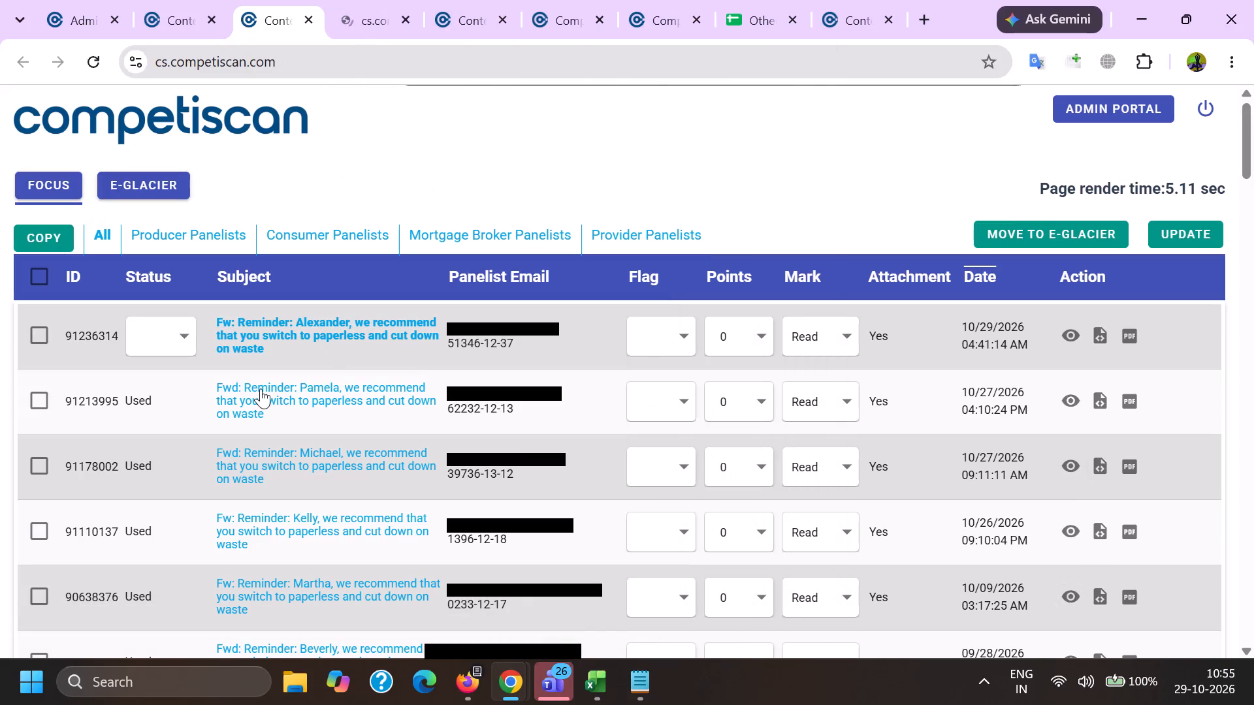
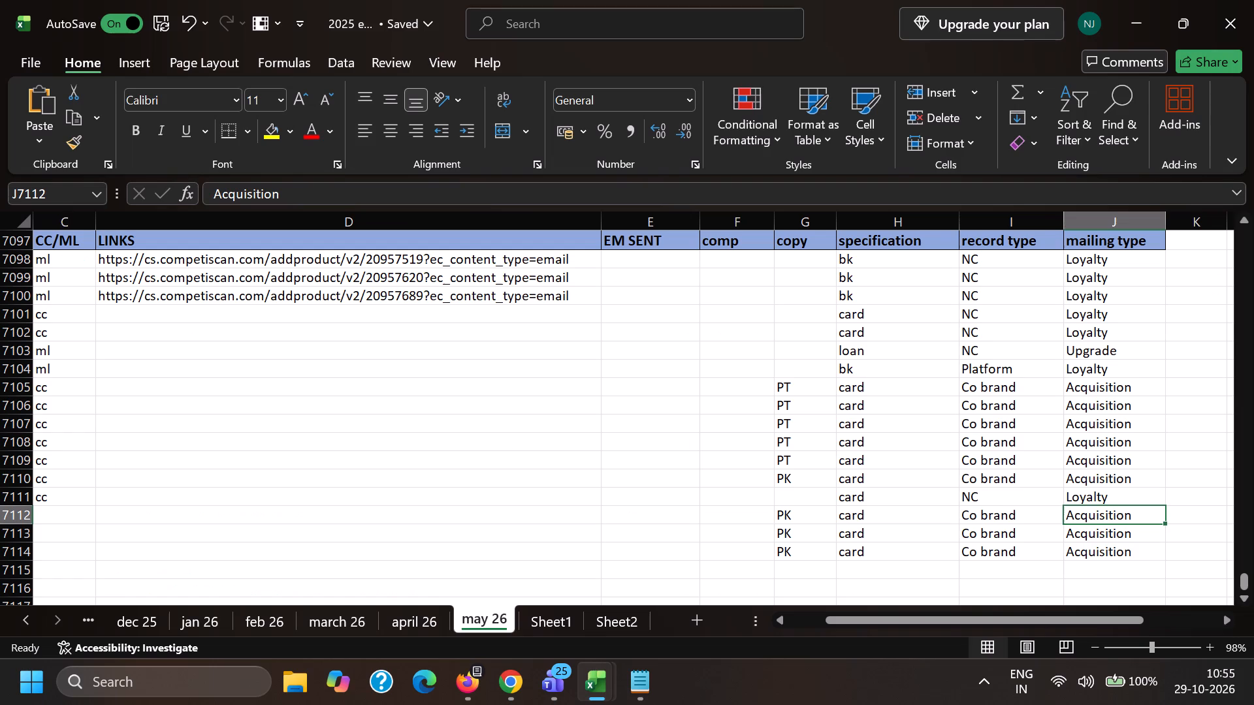
In Excel's may 26 sheet, log the copied temp ID and the category cc in row 7112.
{"action": "left_click", "coordinate": [57, 512]}
{"action": "key", "text": "Left"}
{"action": "key", "text": "ctrl+v"}
{"action": "key", "text": "Right"}
{"action": "type", "text": "cc"}
Clear the copy, specification, record type and mailing type cells in row 7112 and enter card, NC and Loyalty under the last three.
{"action": "key", "text": "Right"}
{"action": "key", "text": "Right"}
{"action": "key", "text": "Right"}
{"action": "key", "text": "Right"}
{"action": "key", "text": "shift+Right"}
{"action": "key", "text": "shift+Right"}
{"action": "key", "text": "shift+Right"}
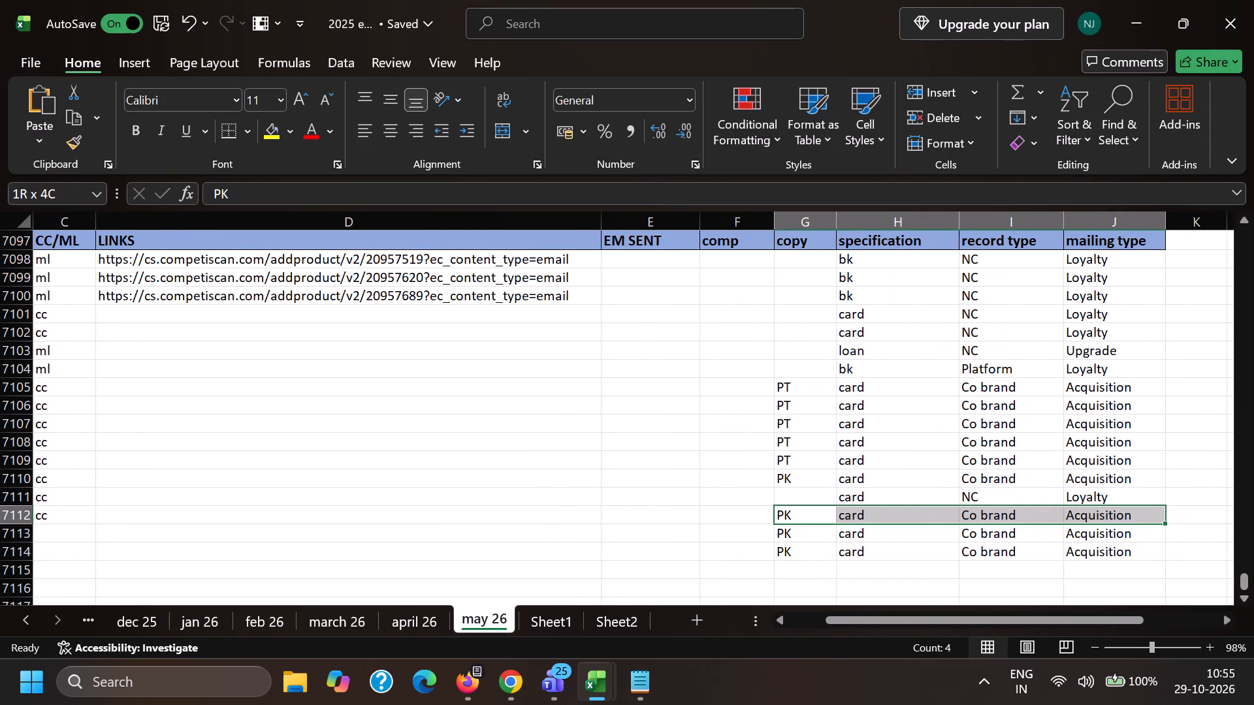
{"action": "key", "text": "Delete"}
{"action": "key", "text": "Right"}
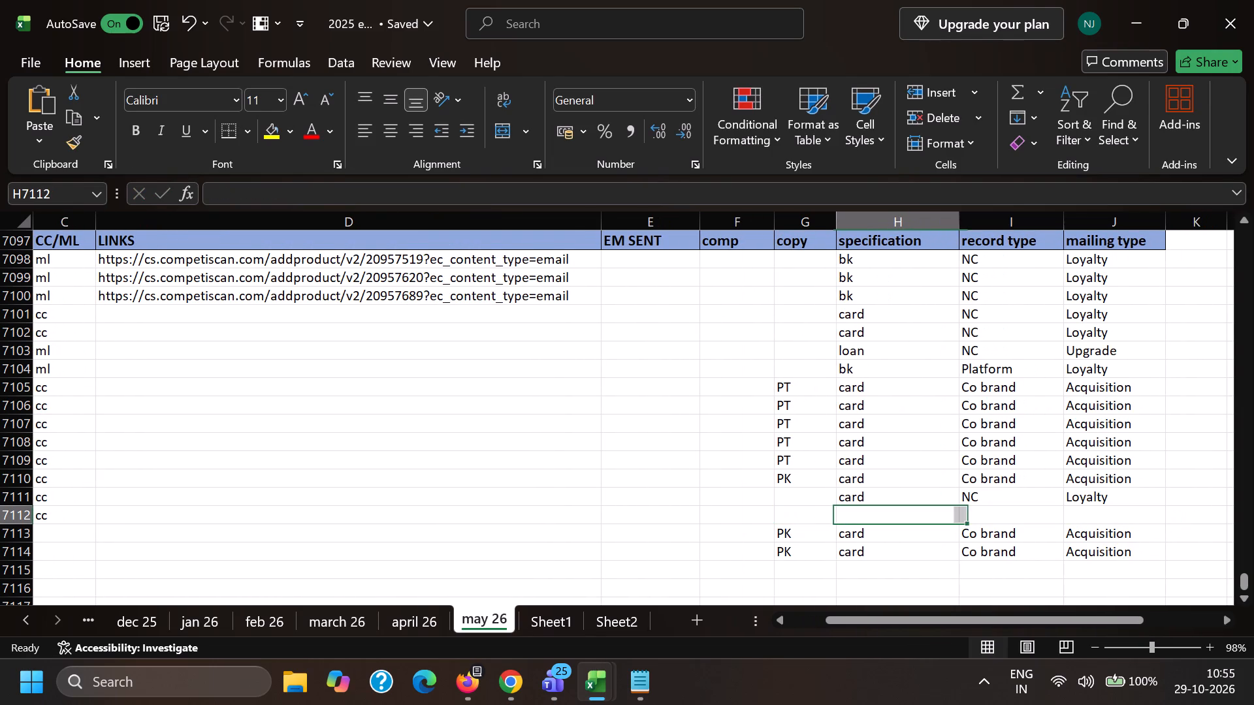
{"action": "key", "text": "c"}
{"action": "key", "text": "Right"}
{"action": "key", "text": "n"}
{"action": "key", "text": "Right"}
{"action": "key", "text": "l"}
{"action": "key", "text": "Down"}
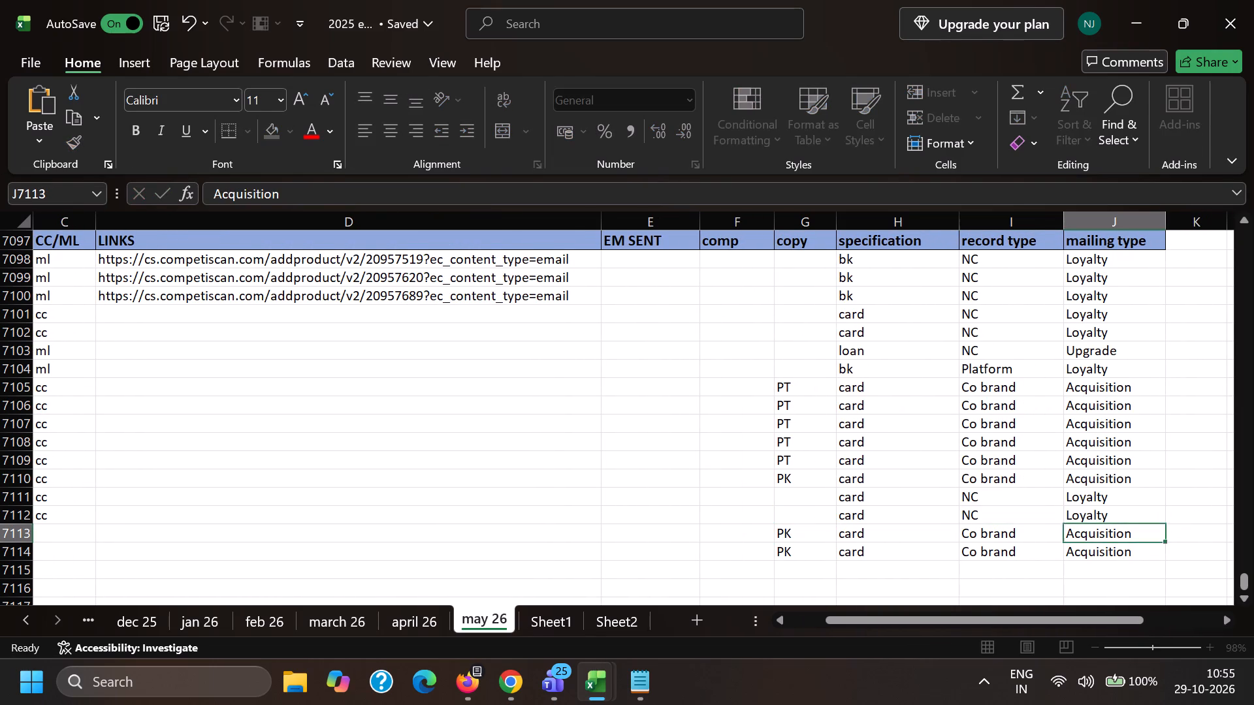
{"action": "key", "text": "Left"}
{"action": "key", "text": "Left"}
{"action": "key", "text": "Left"}
{"action": "key", "text": "Left"}
{"action": "key", "text": "Left"}
{"action": "key", "text": "Left"}
{"action": "key", "text": "Left"}
{"action": "key", "text": "Left"}
{"action": "key", "text": "Left"}
{"action": "key", "text": "Left"}
{"action": "key", "text": "Left"}
{"action": "key", "text": "Left"}
{"action": "key", "text": "Left"}
{"action": "key", "text": "Left"}
{"action": "key", "text": "Left"}
{"action": "key", "text": "Left"}
In Chrome, open the source code of email 91236314 and delete everything before "From" in the forwarded message.
{"action": "key", "text": "alt+Tab"}
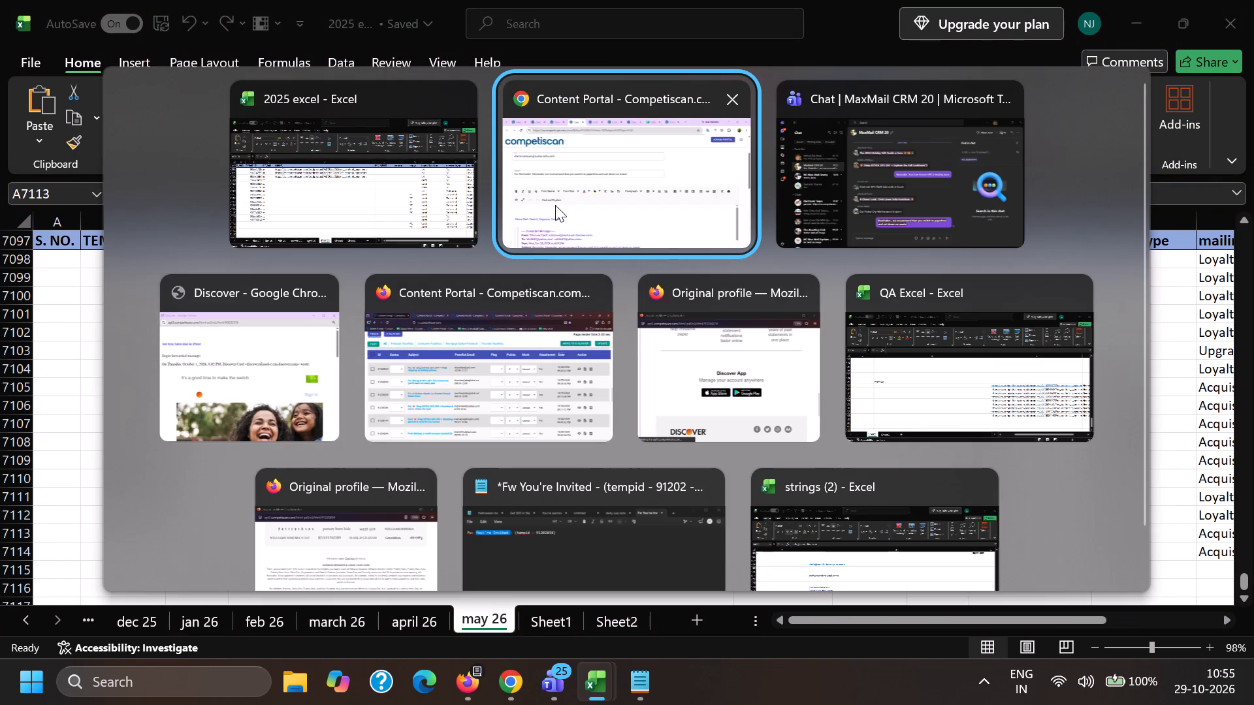
{"action": "left_click", "coordinate": [555, 205]}
{"action": "left_click", "coordinate": [67, 407]}
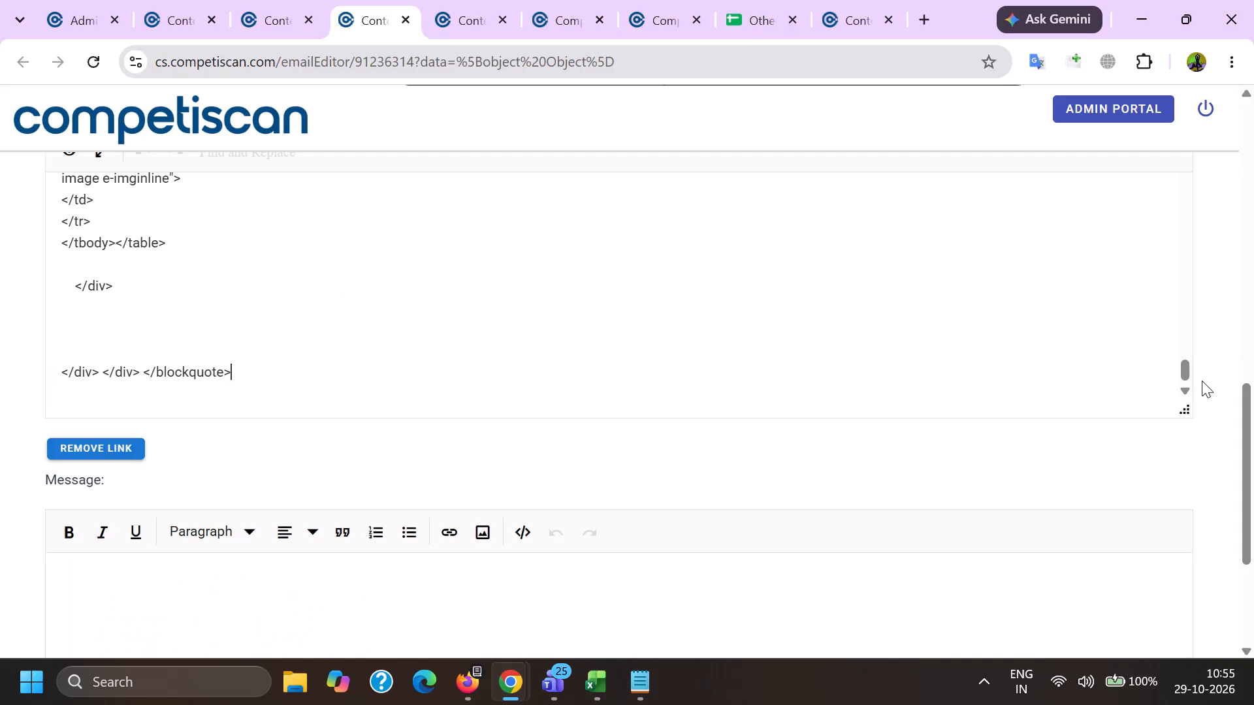
{"action": "left_click_drag", "start_coordinate": [1182, 368], "coordinate": [1175, 180]}
{"action": "scroll", "coordinate": [1098, 599], "scroll_direction": "up", "scroll_amount": 5}
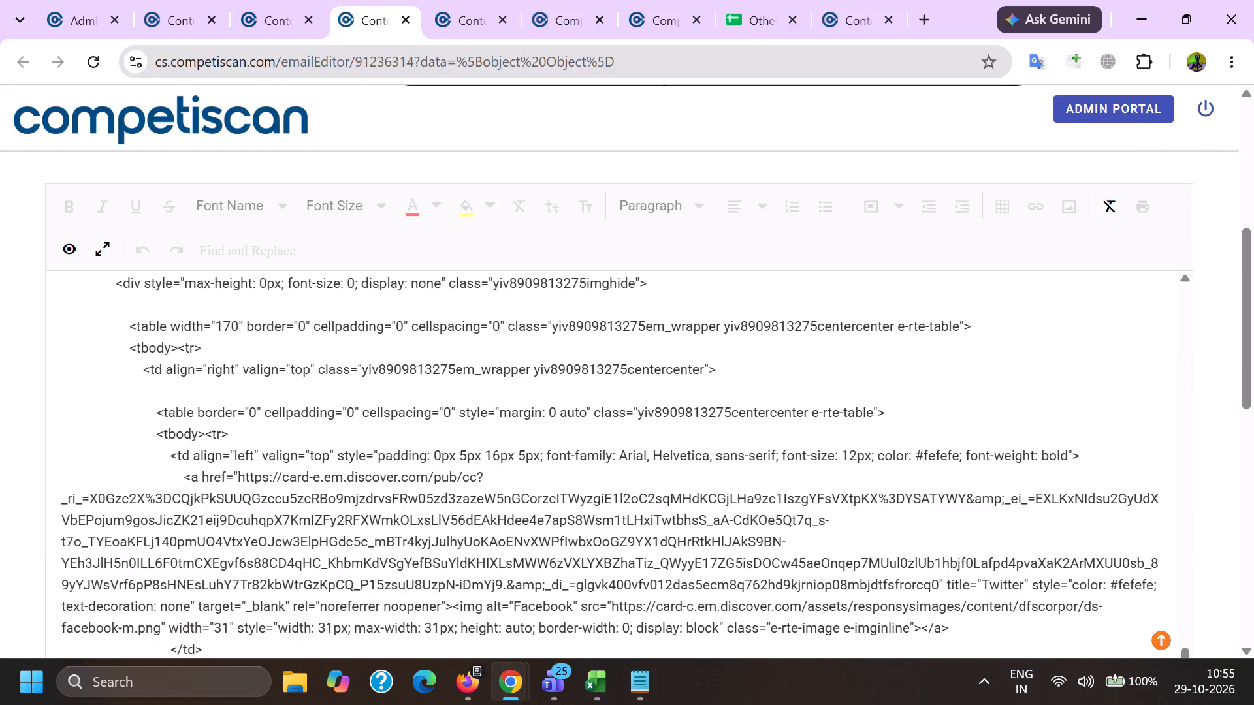
{"action": "triple_click", "coordinate": [1184, 433]}
{"action": "double_click", "coordinate": [1187, 431]}
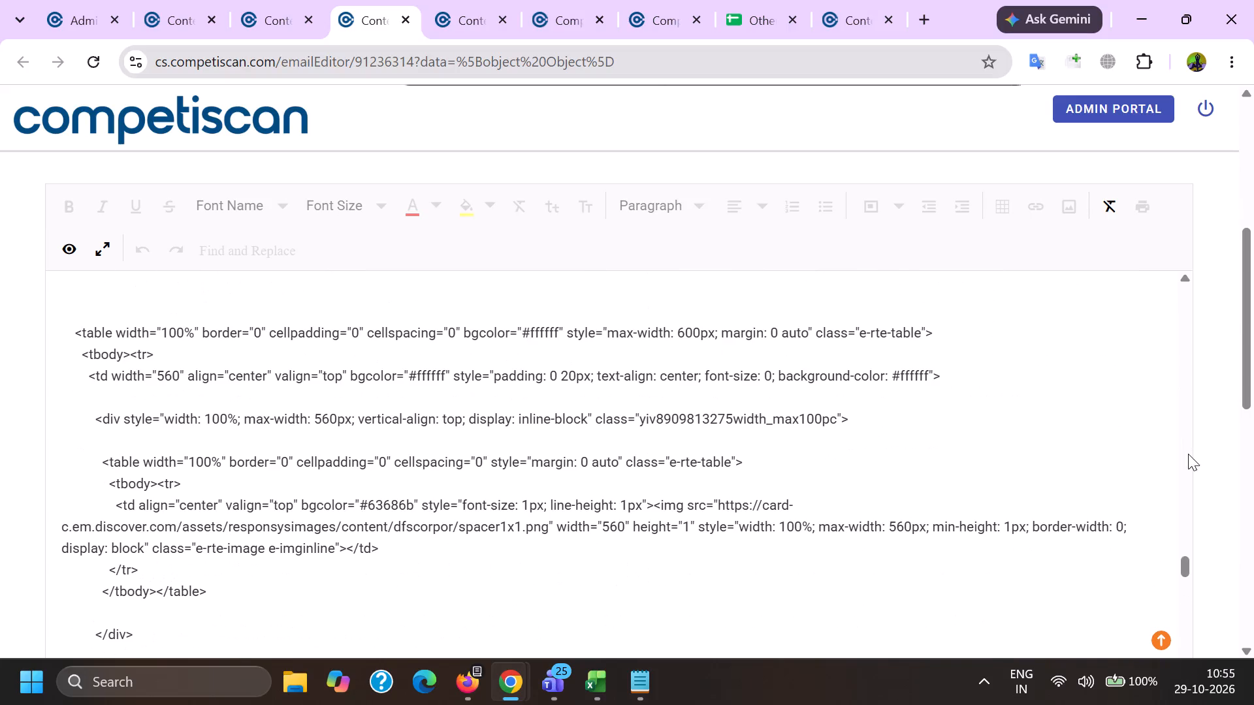
{"action": "left_click_drag", "start_coordinate": [1185, 558], "coordinate": [1197, 259]}
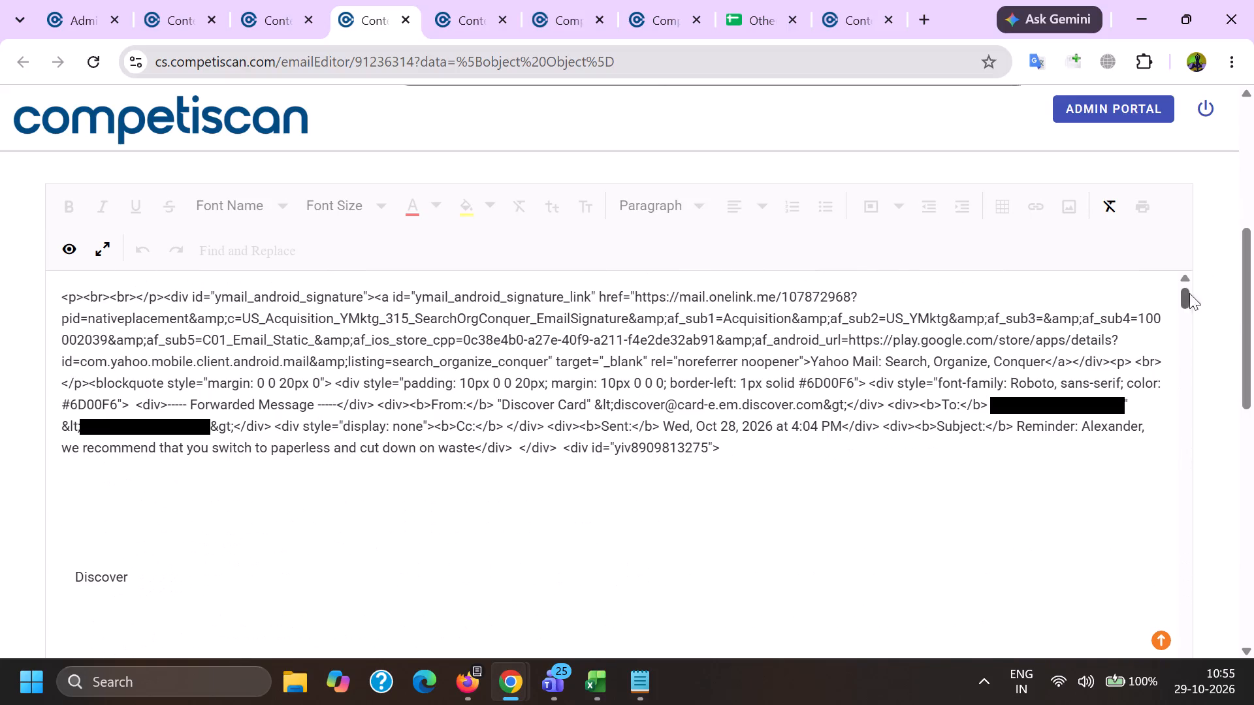
{"action": "key", "text": "ctrl+f"}
{"action": "key", "text": "f"}
{"action": "key", "text": "r"}
{"action": "key", "text": "o"}
{"action": "key", "text": "m"}
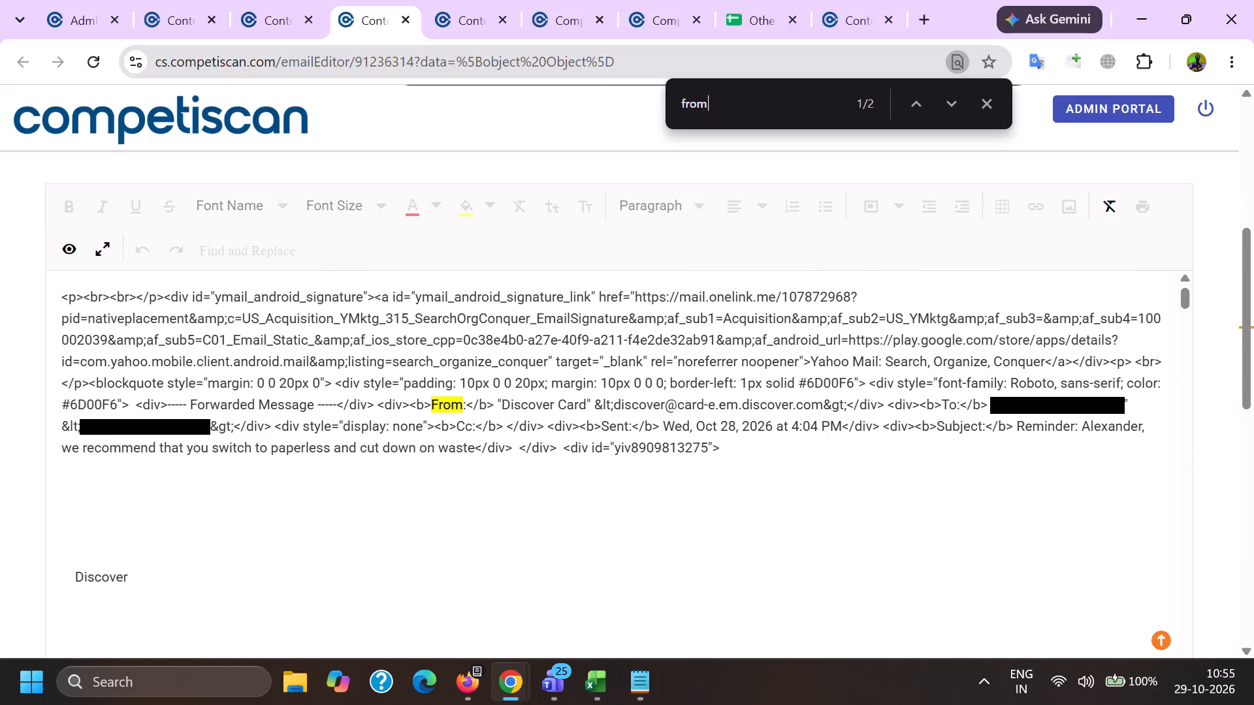
{"action": "left_click_drag", "start_coordinate": [433, 401], "coordinate": [0, 156]}
{"action": "key", "text": "BackSpace"}
{"action": "left_click", "coordinate": [63, 244]}
Strip the email header of the recipient line, the sender's address and quotation marks, and the stray "Discover" line above the creative.
{"action": "left_click_drag", "start_coordinate": [55, 324], "coordinate": [452, 326]}
{"action": "key", "text": "BackSpace"}
{"action": "key", "text": "BackSpace"}
{"action": "left_click_drag", "start_coordinate": [201, 292], "coordinate": [502, 297]}
{"action": "key", "text": "BackSpace"}
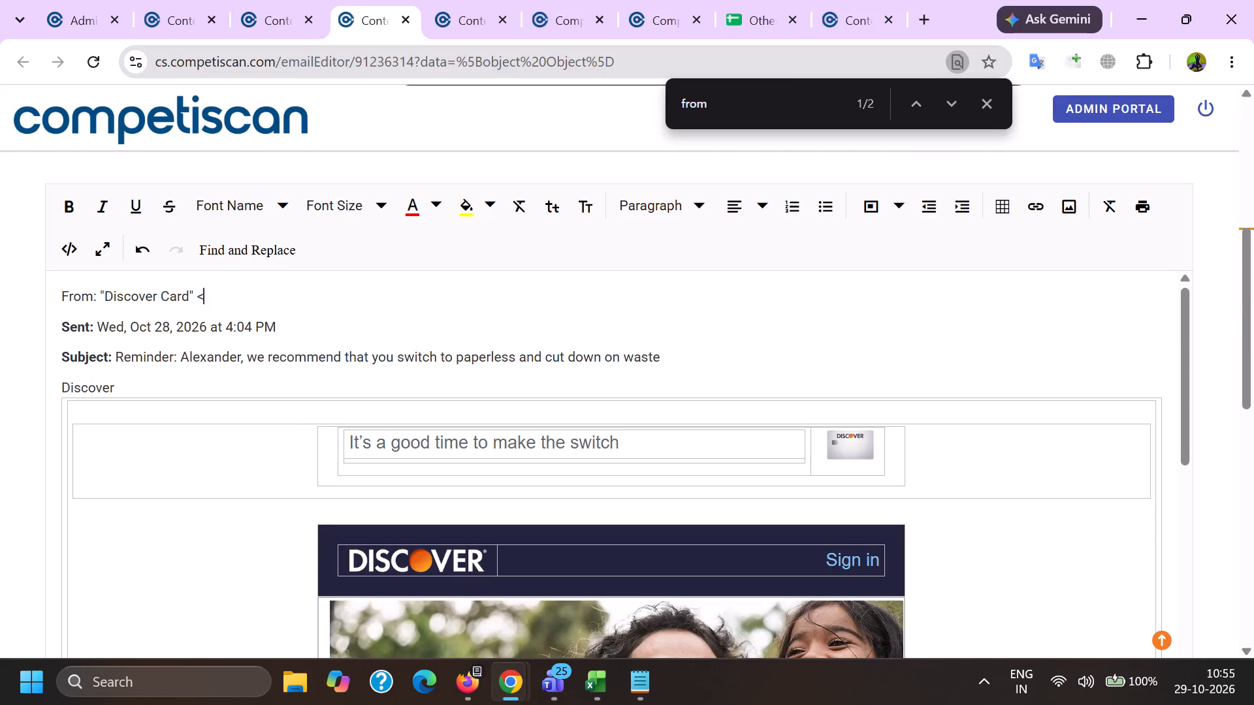
{"action": "key", "text": "BackSpace"}
{"action": "key", "text": "BackSpace"}
{"action": "key", "text": "BackSpace"}
{"action": "left_click", "coordinate": [110, 297]}
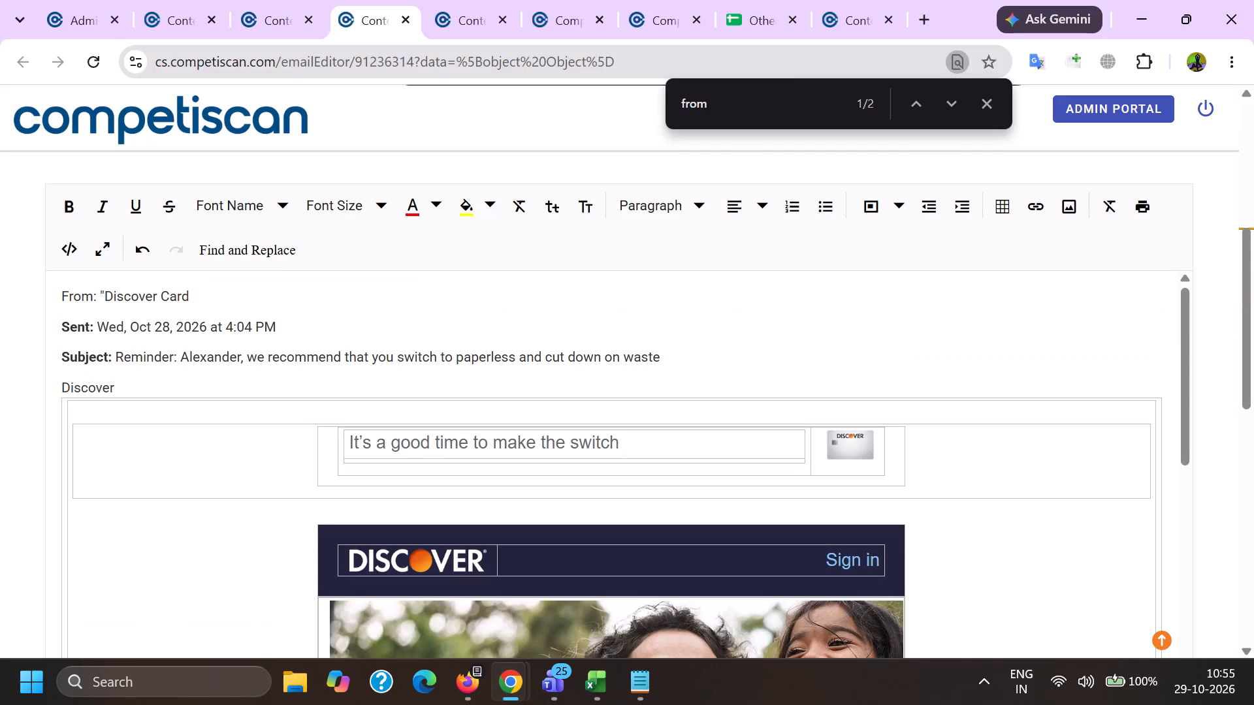
{"action": "left_click", "coordinate": [106, 293]}
{"action": "key", "text": "BackSpace"}
{"action": "left_click_drag", "start_coordinate": [58, 378], "coordinate": [176, 397]}
{"action": "key", "text": "BackSpace"}
Close the gaps between the From, Sent and Subject lines so each follows directly on its own line.
{"action": "left_click", "coordinate": [67, 328]}
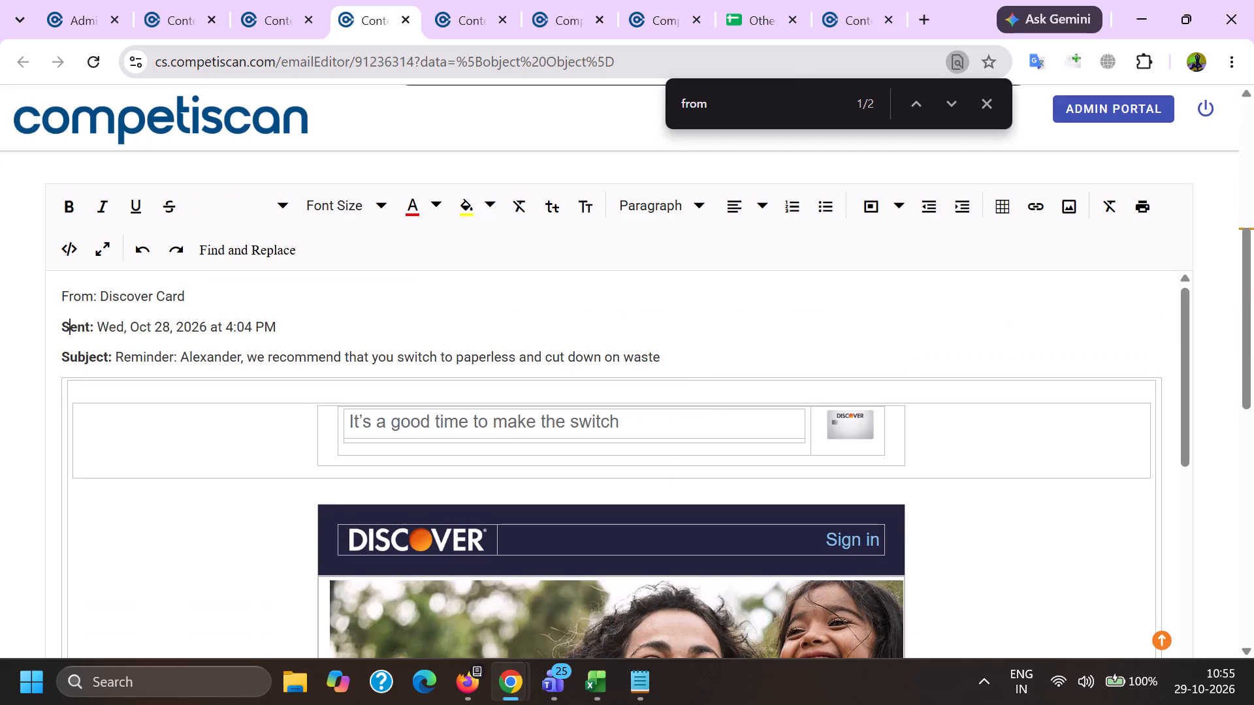
{"action": "left_click", "coordinate": [61, 324]}
{"action": "key", "text": "BackSpace"}
{"action": "key", "text": "BackSpace"}
{"action": "key", "text": "shift+Return"}
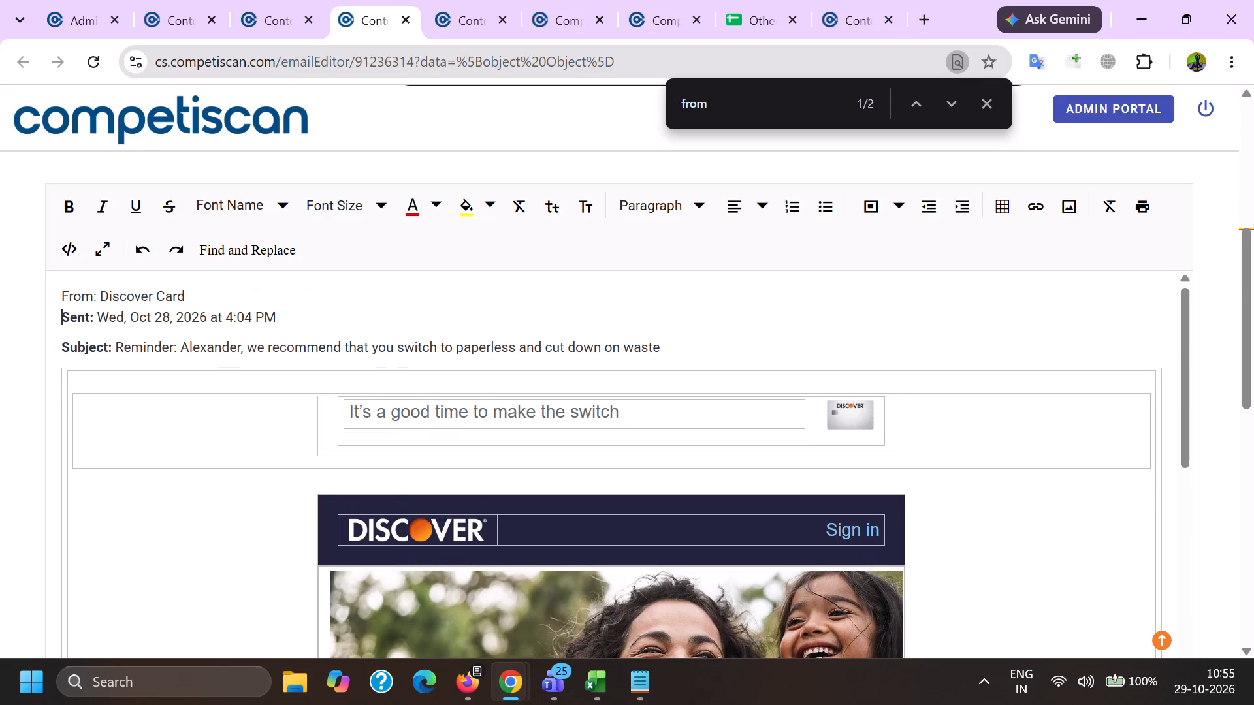
{"action": "left_click", "coordinate": [56, 342]}
{"action": "key", "text": "BackSpace"}
{"action": "key", "text": "BackSpace"}
{"action": "key", "text": "shift+Return"}
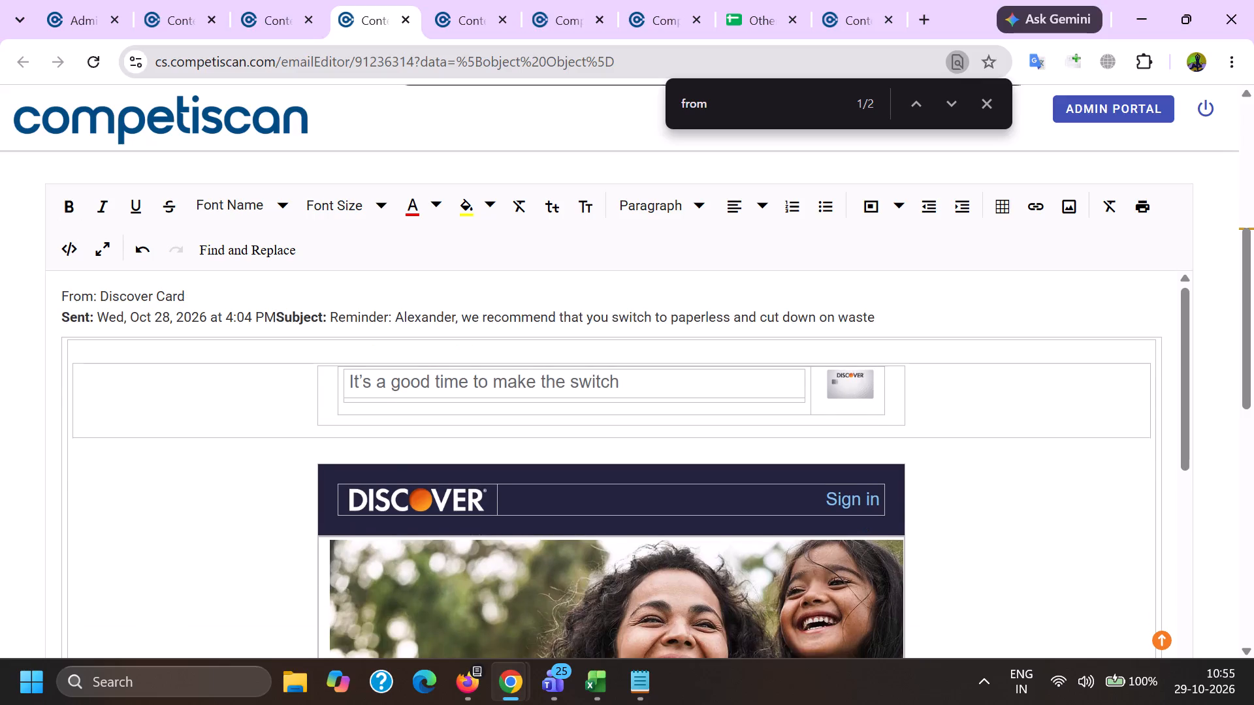
{"action": "key", "text": "BackSpace"}
Copy the recipient's first name from the Subject line in the email body and delete it there.
{"action": "double_click", "coordinate": [208, 336]}
{"action": "key", "text": "ctrl+c"}
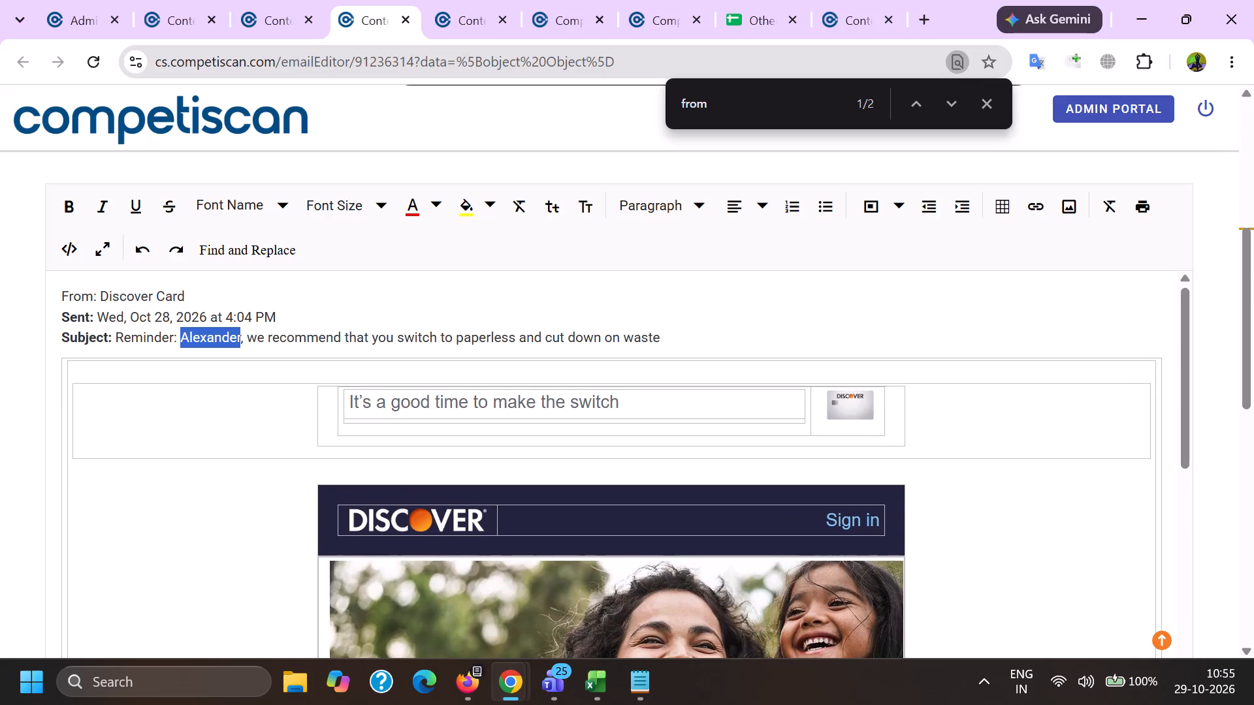
{"action": "key", "text": "BackSpace"}
Search the page for further occurrences of the recipient's first name.
{"action": "key", "text": "ctrl+f"}
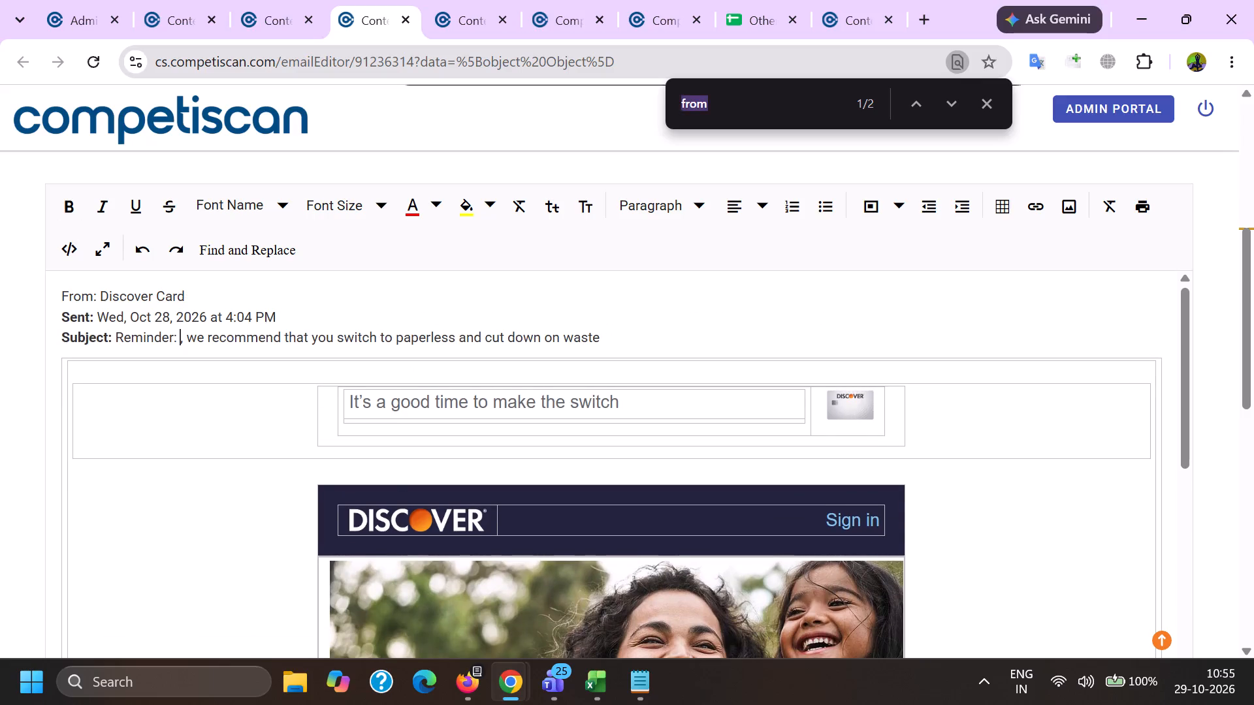
{"action": "key", "text": "ctrl+v"}
{"action": "key", "text": "Return"}
{"action": "key", "text": "Return"}
{"action": "key", "text": "Return"}
{"action": "key", "text": "Return"}
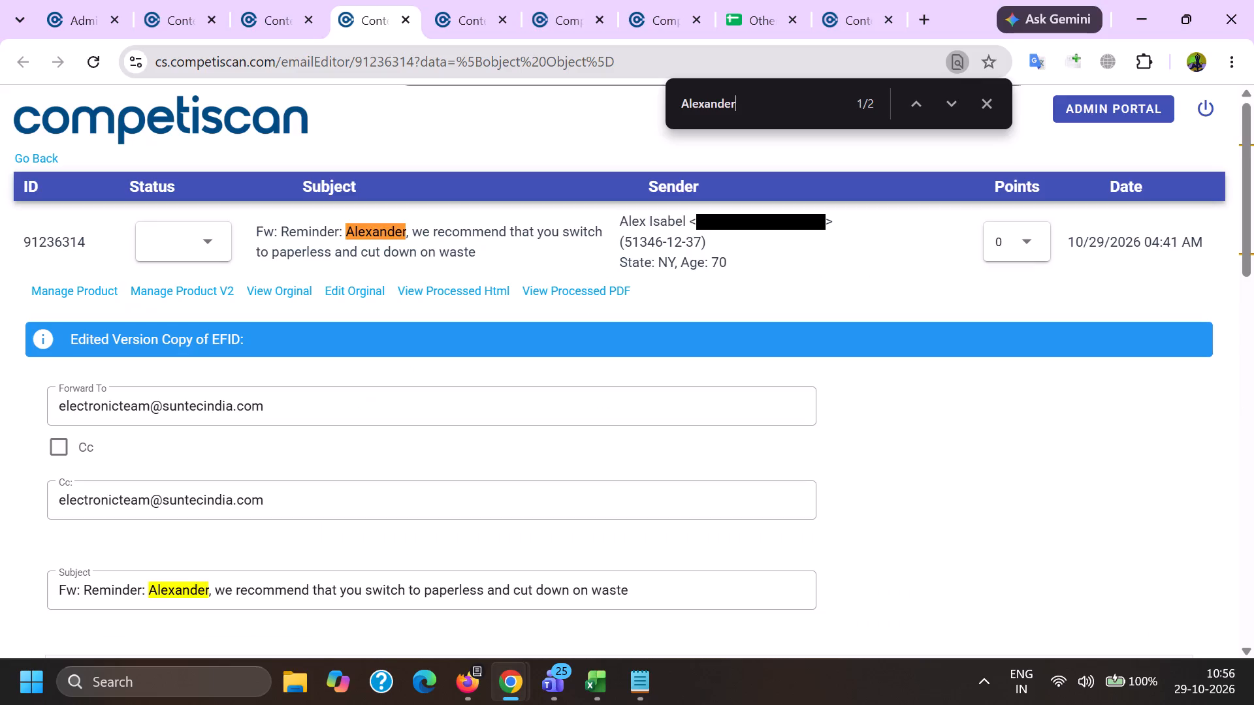
{"action": "key", "text": "Return"}
{"action": "key", "text": "Return"}
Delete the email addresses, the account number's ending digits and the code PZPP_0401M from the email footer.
{"action": "scroll", "coordinate": [404, 137], "scroll_direction": "down", "scroll_amount": 5}
{"action": "scroll", "coordinate": [528, 327], "scroll_direction": "down", "scroll_amount": 15}
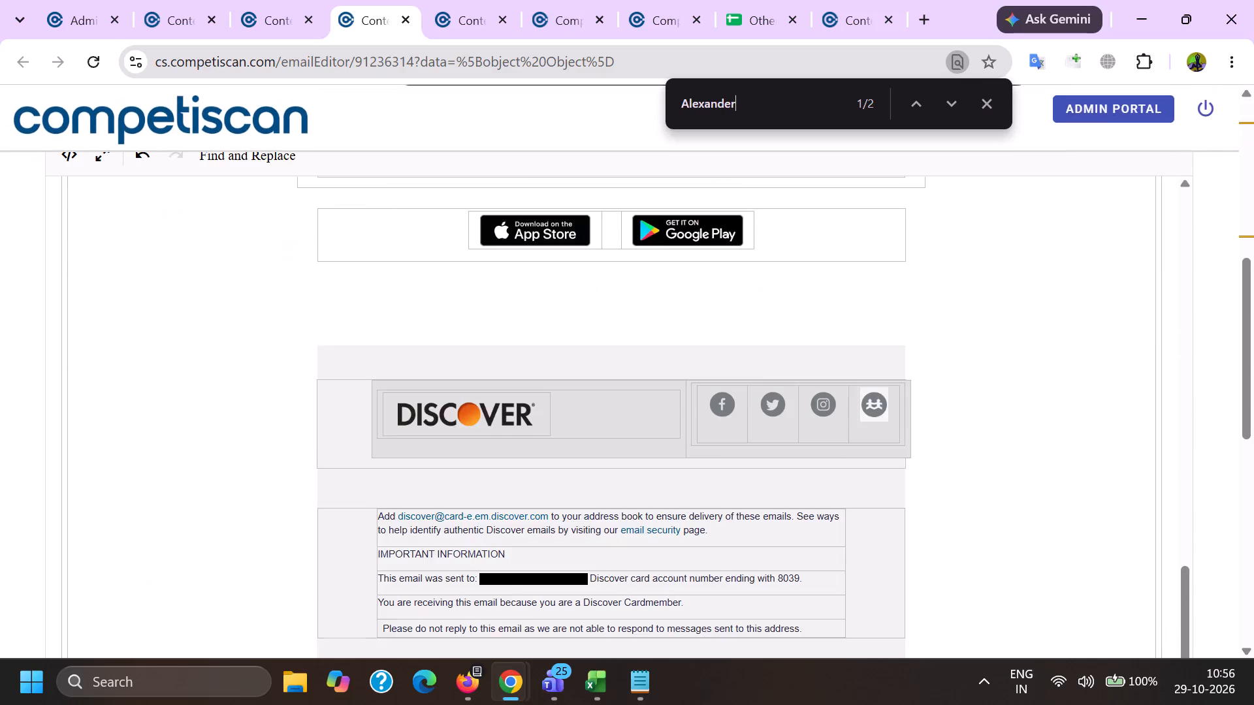
{"action": "left_click_drag", "start_coordinate": [397, 418], "coordinate": [424, 422]}
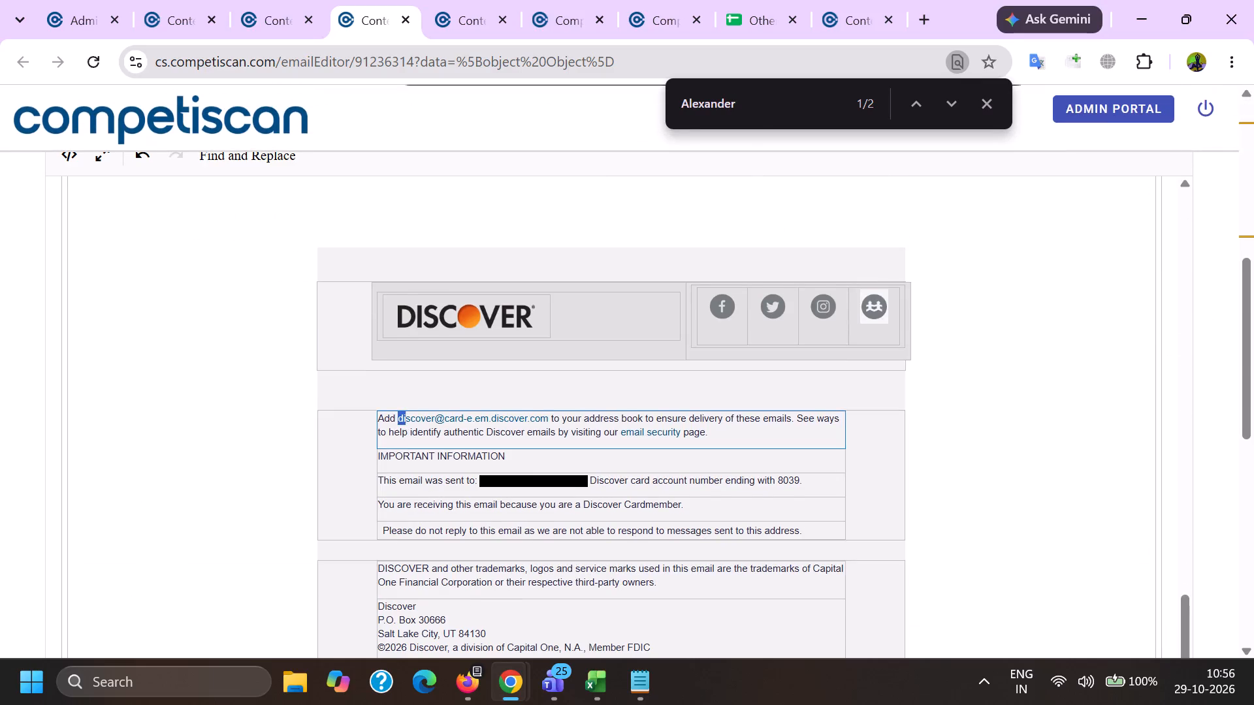
{"action": "left_click_drag", "start_coordinate": [424, 422], "coordinate": [548, 420]}
{"action": "key", "text": "BackSpace"}
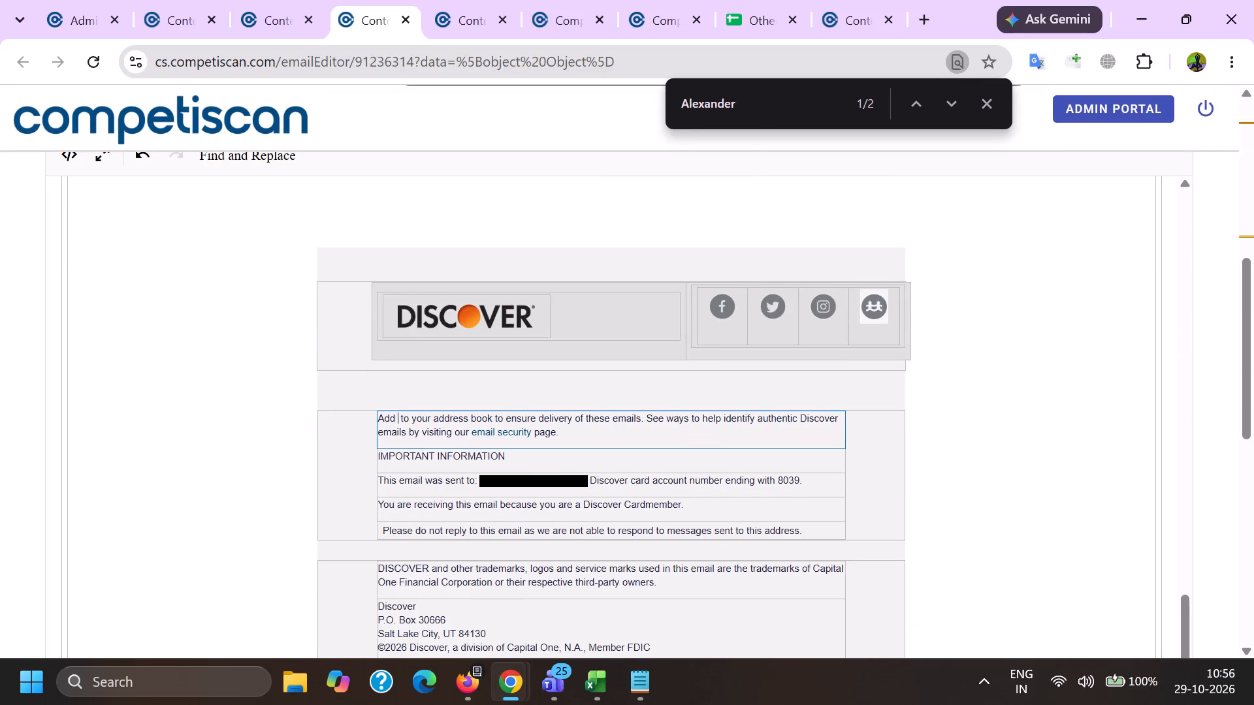
{"action": "left_click_drag", "start_coordinate": [482, 485], "coordinate": [571, 486]}
{"action": "key", "text": "BackSpace"}
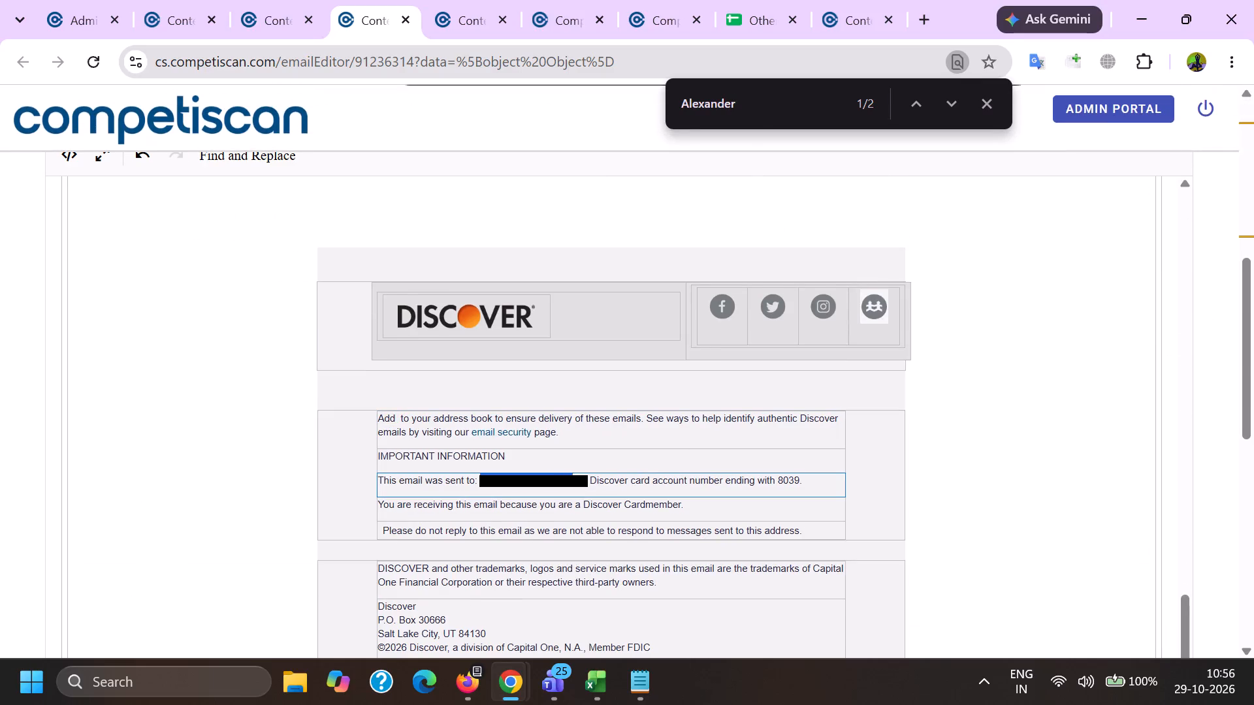
{"action": "double_click", "coordinate": [692, 482]}
{"action": "key", "text": "BackSpace"}
{"action": "scroll", "coordinate": [490, 439], "scroll_direction": "down", "scroll_amount": 2}
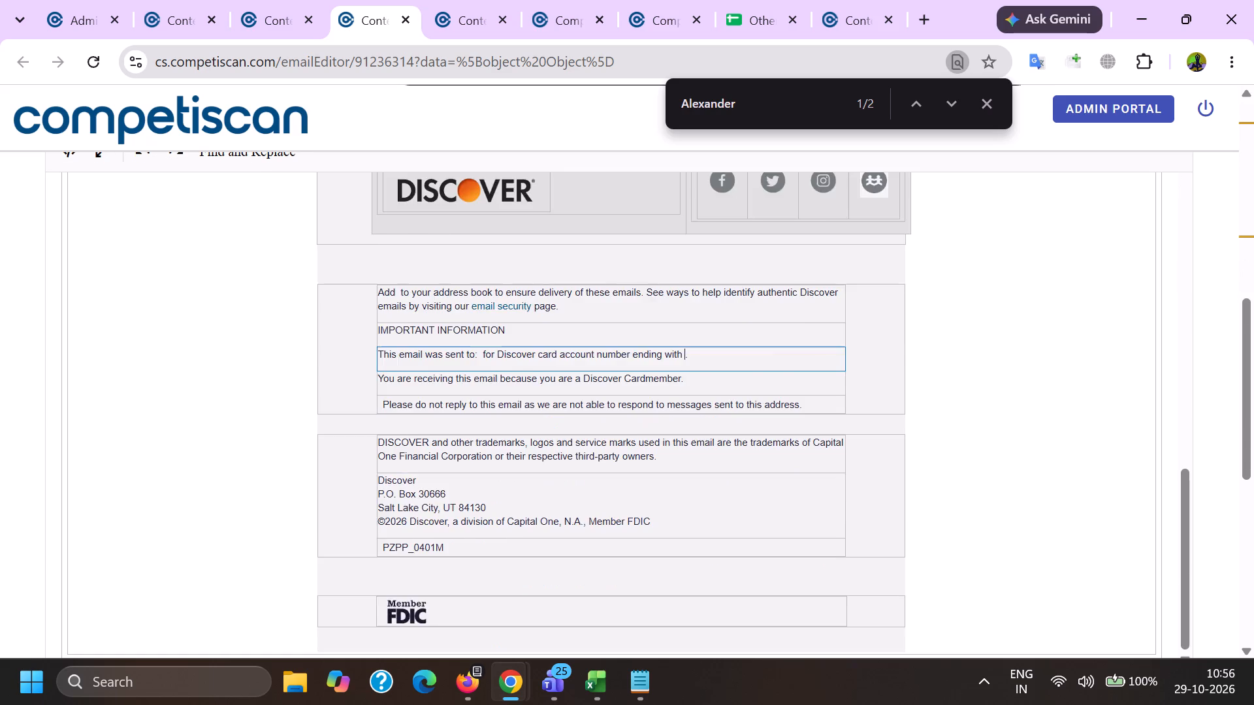
{"action": "double_click", "coordinate": [423, 480]}
{"action": "key", "text": "BackSpace"}
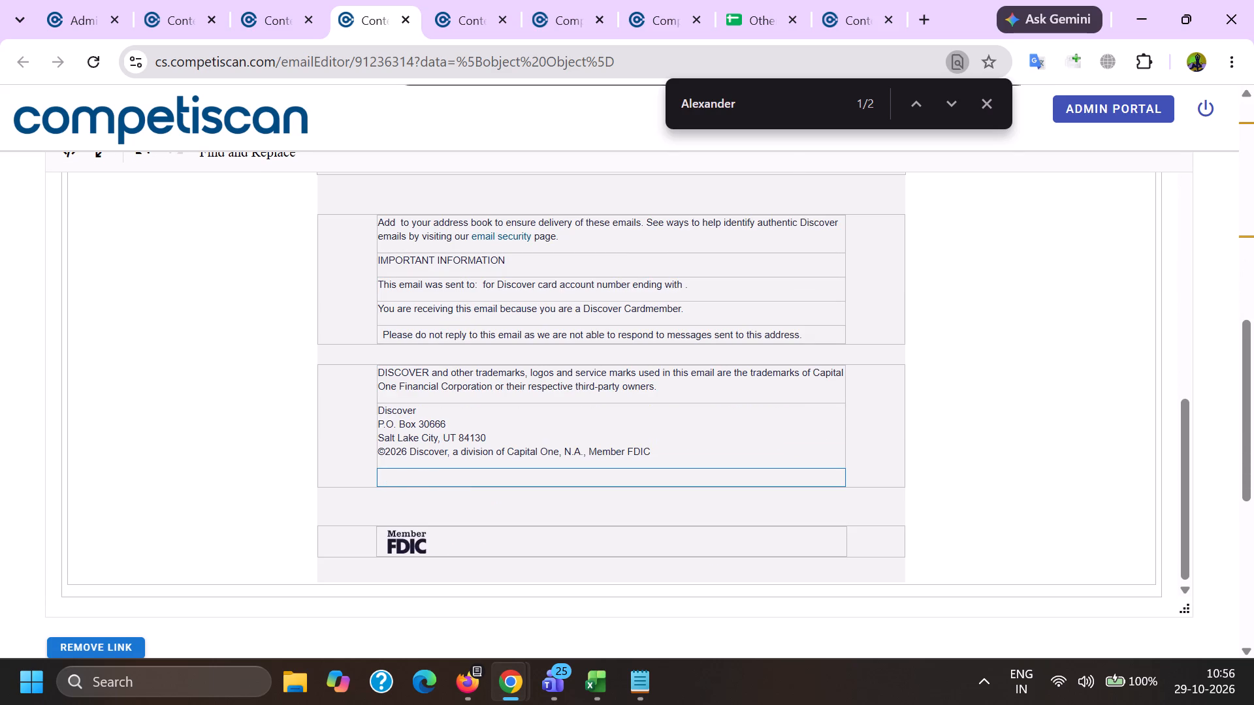
Copy the footer's "email security" link, remove the links from the email body, and insert the copied link at "email security" again.
{"action": "right_click", "coordinate": [483, 236]}
{"action": "left_click", "coordinate": [584, 223]}
{"action": "scroll", "coordinate": [11, 313], "scroll_direction": "down", "scroll_amount": 3}
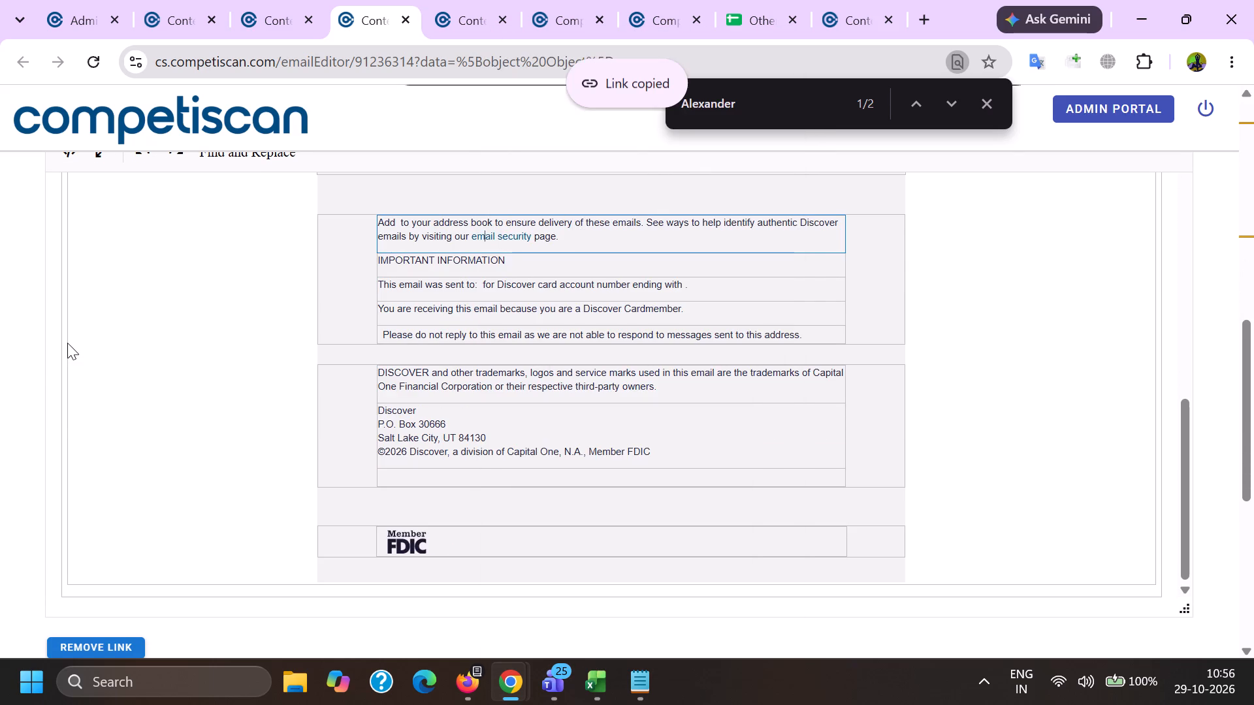
{"action": "left_click", "coordinate": [84, 343]}
{"action": "left_click", "coordinate": [707, 183]}
{"action": "scroll", "coordinate": [530, 394], "scroll_direction": "up", "scroll_amount": 3}
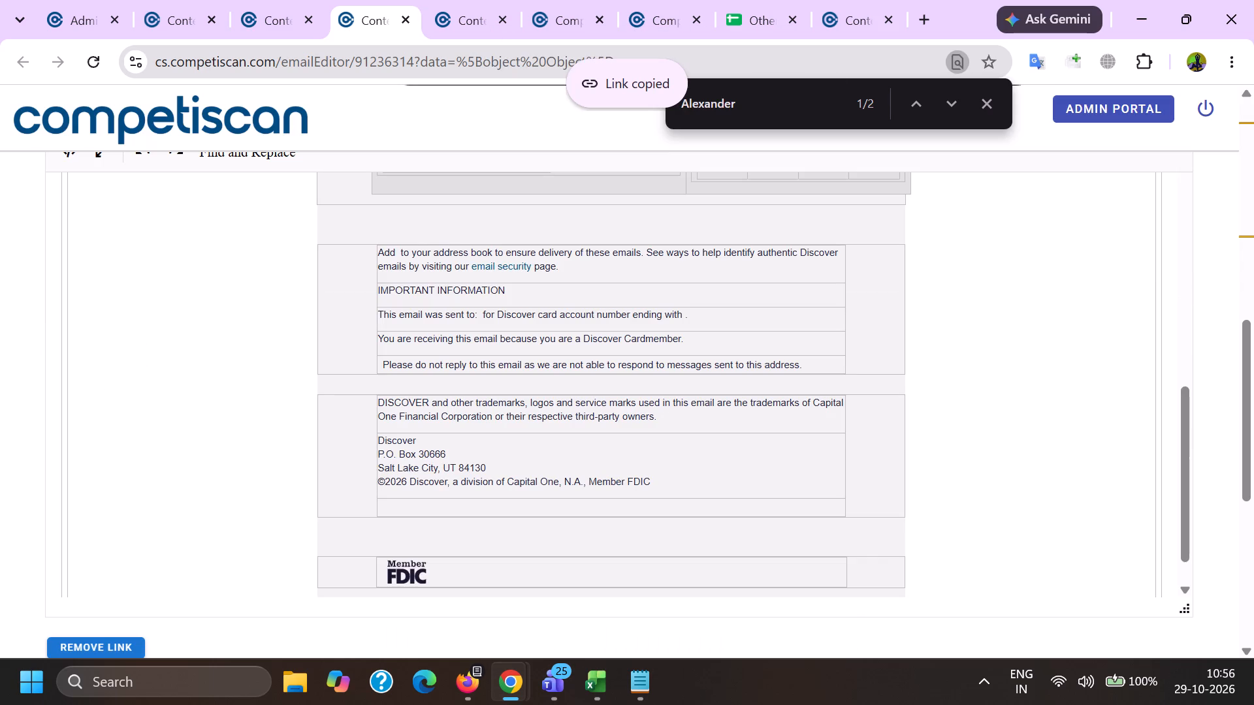
{"action": "left_click", "coordinate": [475, 264]}
{"action": "key", "text": "ctrl+k"}
{"action": "key", "text": "ctrl+v"}
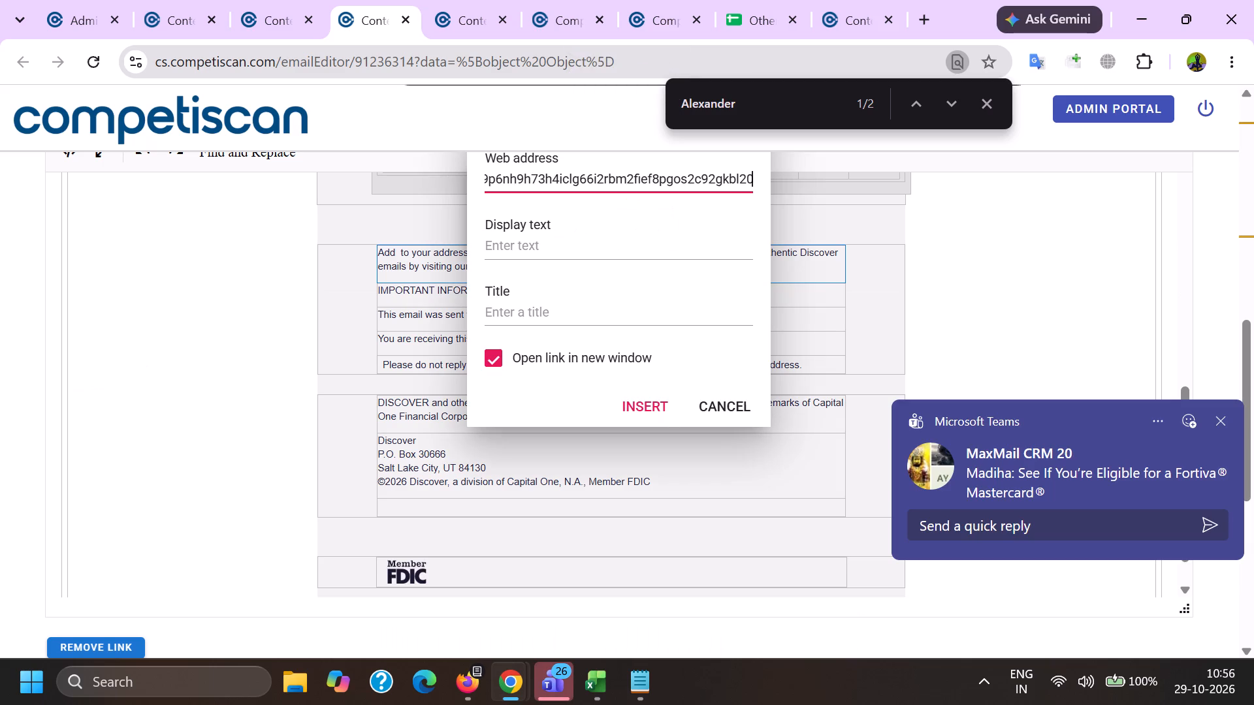
{"action": "left_click", "coordinate": [665, 406]}
Save the product info for the cleaned email 91236314.
{"action": "scroll", "coordinate": [0, 363], "scroll_direction": "down", "scroll_amount": 12}
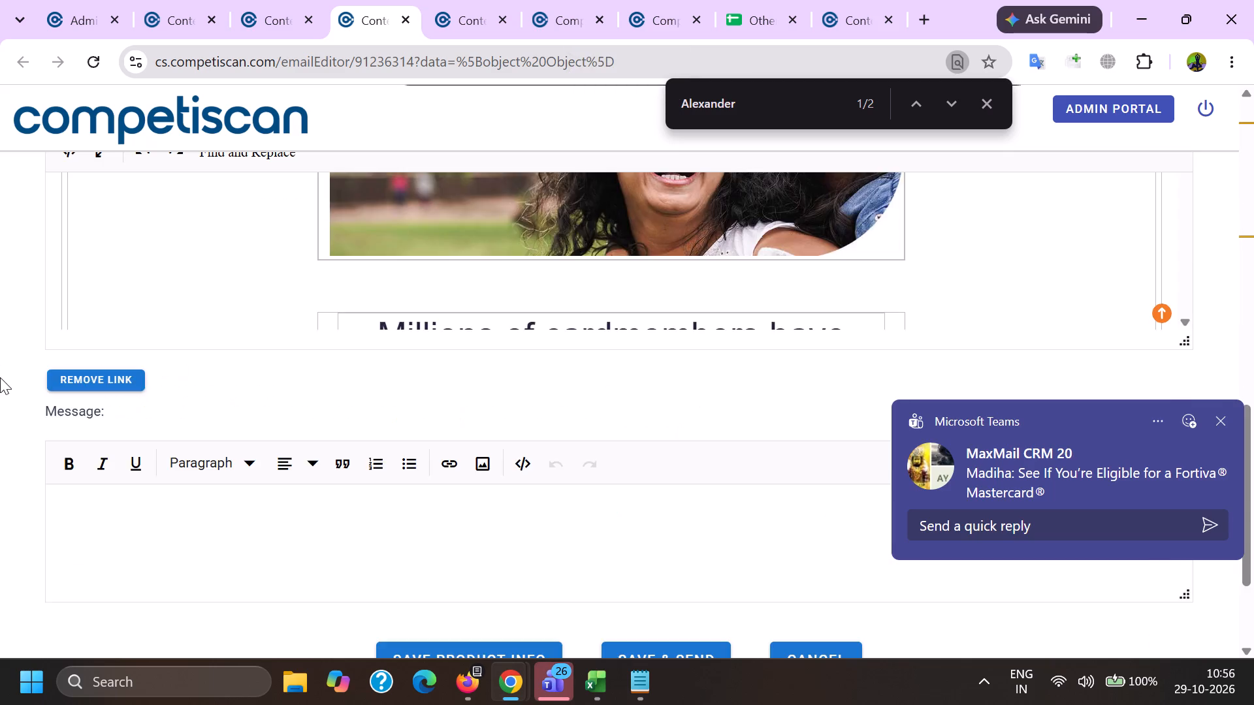
{"action": "scroll", "coordinate": [0, 377], "scroll_direction": "down", "scroll_amount": 7}
{"action": "left_click", "coordinate": [400, 495]}
{"action": "left_click", "coordinate": [639, 403]}
Close the browser tab beside the email editor and return to the editor of email 91236314.
{"action": "left_click", "coordinate": [469, 0]}
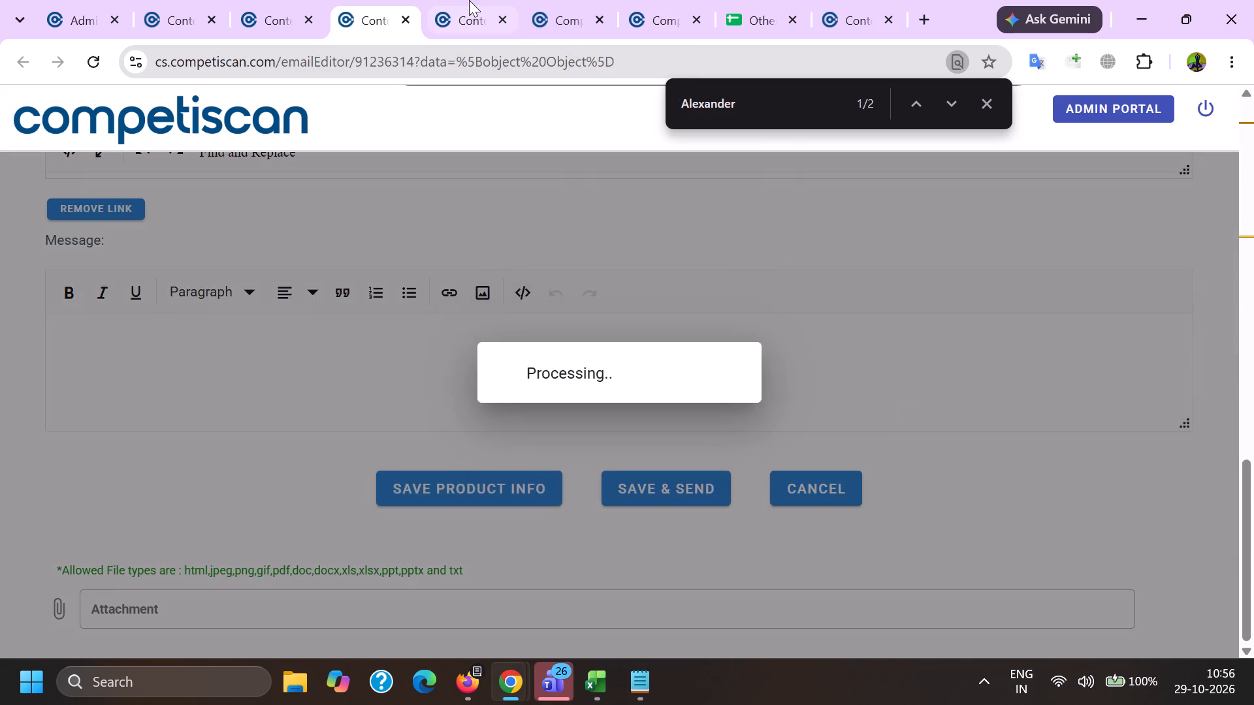
{"action": "left_click", "coordinate": [498, 24]}
{"action": "left_click", "coordinate": [397, 0]}
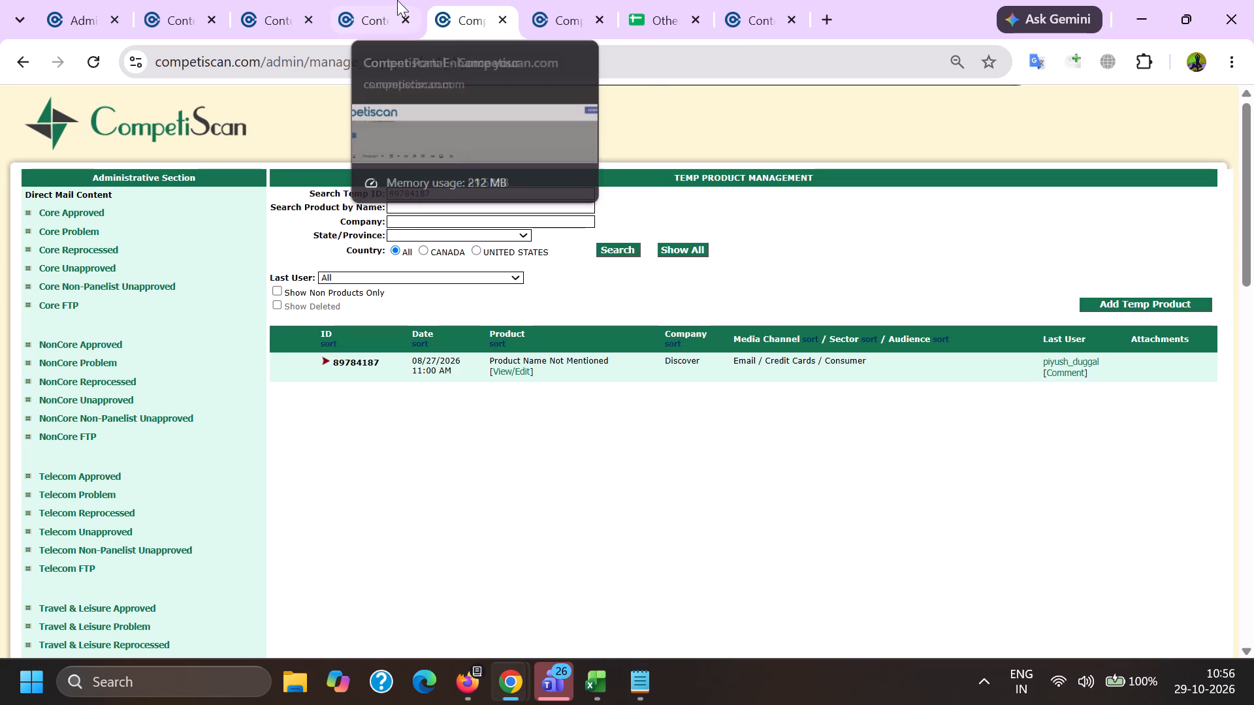
{"action": "left_click", "coordinate": [0, 304]}
{"action": "left_click", "coordinate": [54, 134]}
{"action": "key", "text": "alt+Tab"}
Copy the line "Manage your account anywhere" below the Discover App heading in the email body.
{"action": "scroll", "coordinate": [261, 343], "scroll_direction": "down", "scroll_amount": 6}
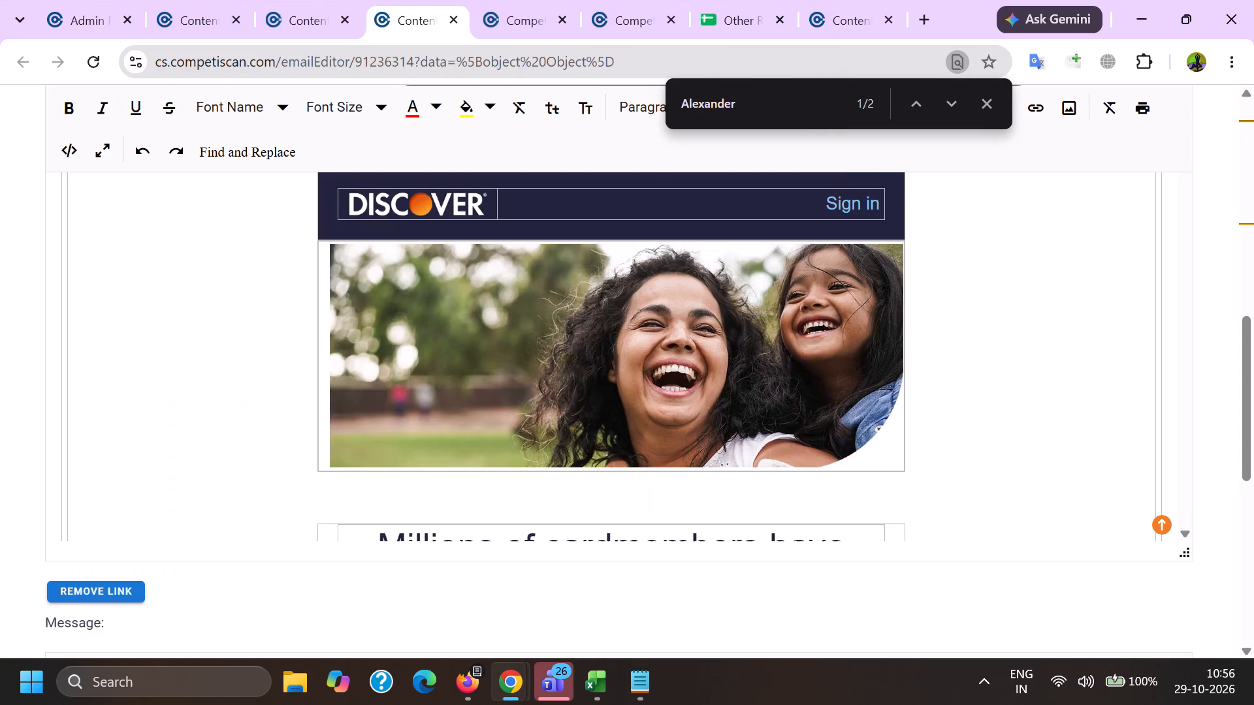
{"action": "scroll", "coordinate": [312, 431], "scroll_direction": "down", "scroll_amount": 4}
{"action": "scroll", "coordinate": [487, 444], "scroll_direction": "down", "scroll_amount": 4}
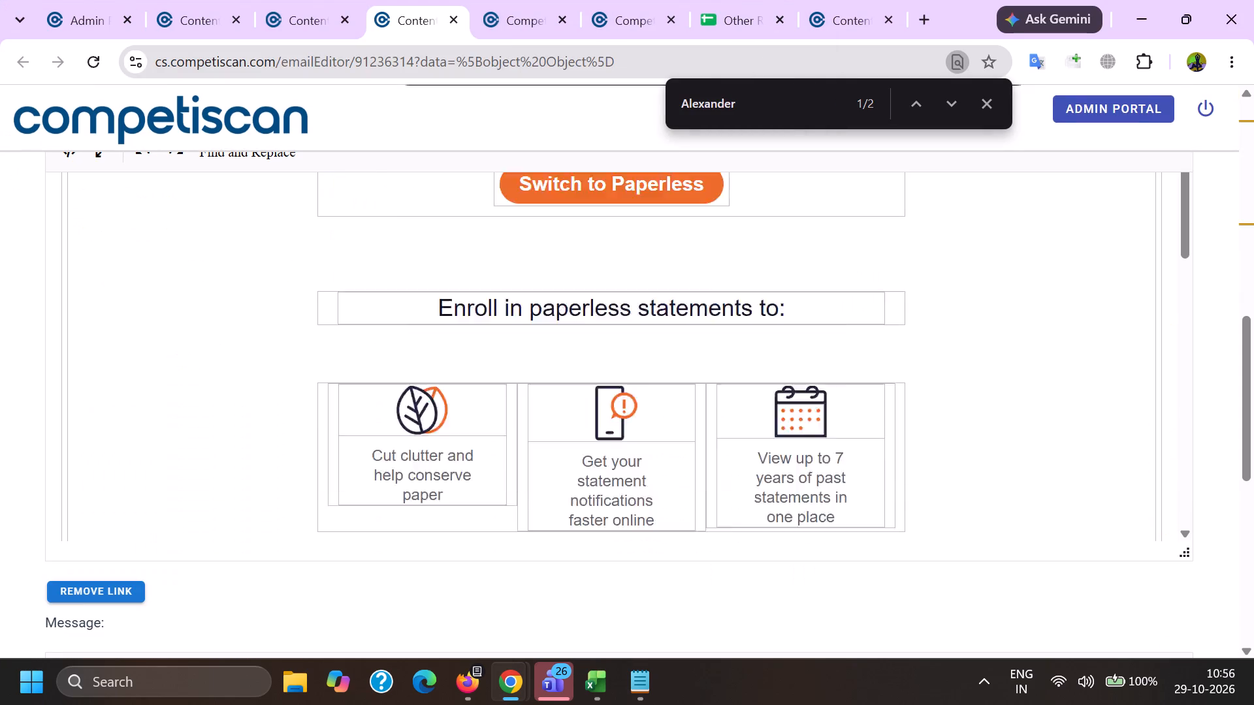
{"action": "scroll", "coordinate": [579, 386], "scroll_direction": "up", "scroll_amount": 1}
{"action": "left_click_drag", "start_coordinate": [581, 272], "coordinate": [640, 309]}
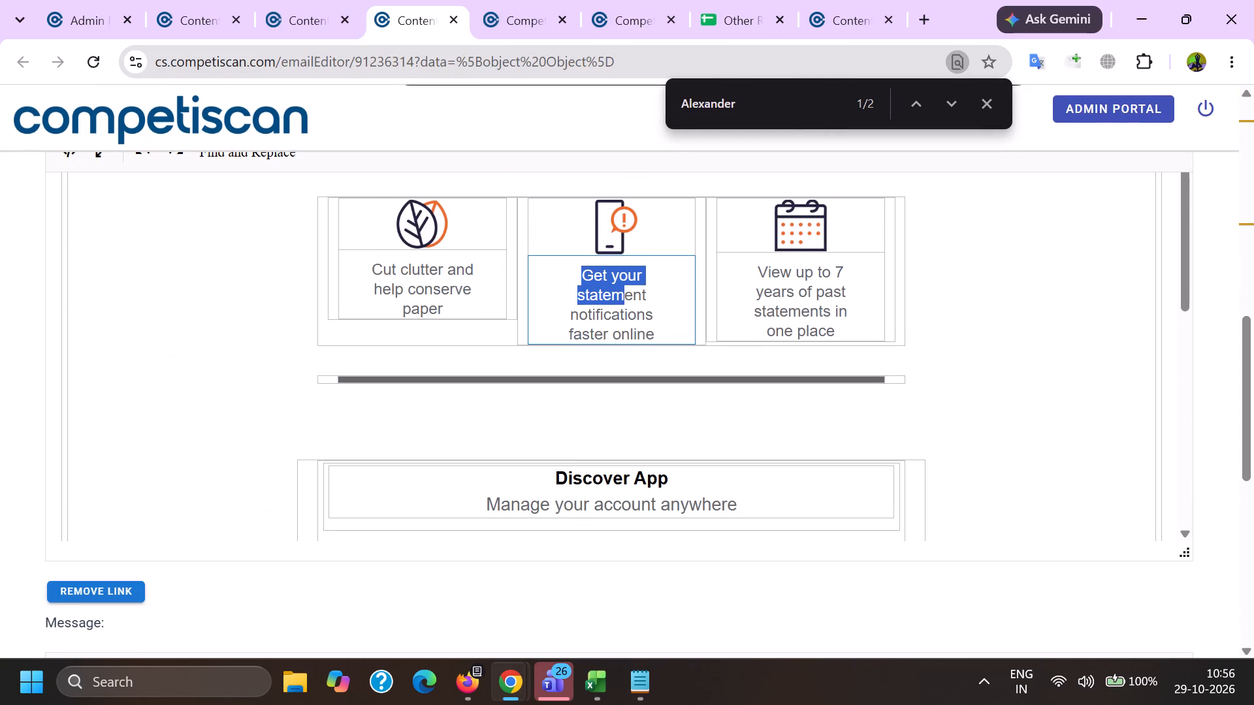
{"action": "left_click_drag", "start_coordinate": [640, 309], "coordinate": [664, 330]}
{"action": "left_click_drag", "start_coordinate": [484, 508], "coordinate": [742, 514]}
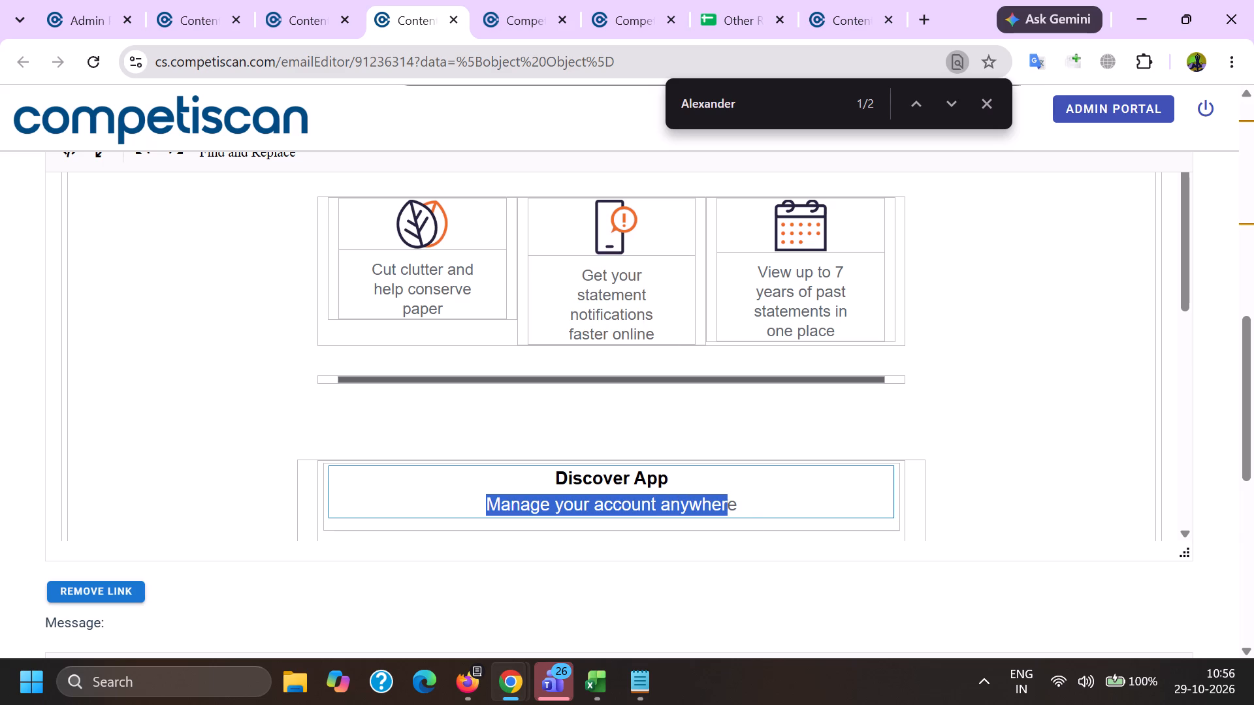
{"action": "key", "text": "ctrl+c"}
Append a period and the copied line to the subject, copy the combined subject text, and undo the paste in the email.
{"action": "scroll", "coordinate": [499, 439], "scroll_direction": "up", "scroll_amount": 15}
{"action": "left_click", "coordinate": [648, 304]}
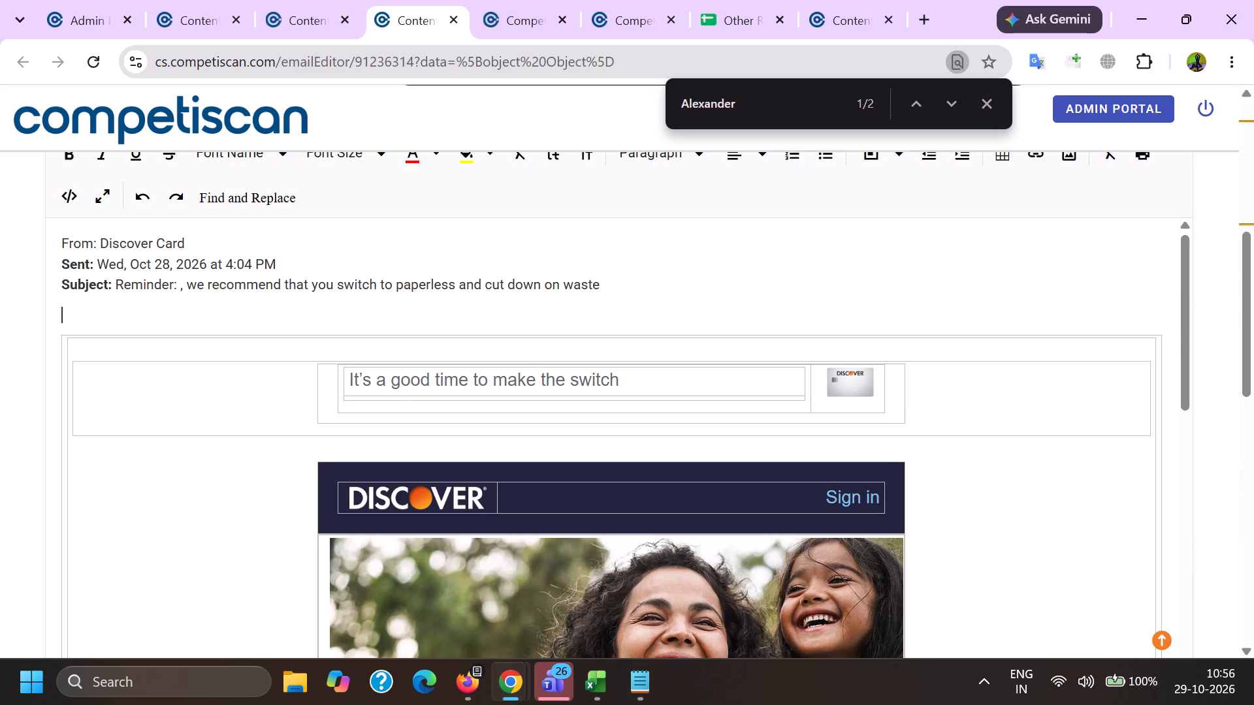
{"action": "key", "text": "Left"}
{"action": "type", "text": "."}
{"action": "key", "text": "space"}
{"action": "key", "text": "ctrl+v"}
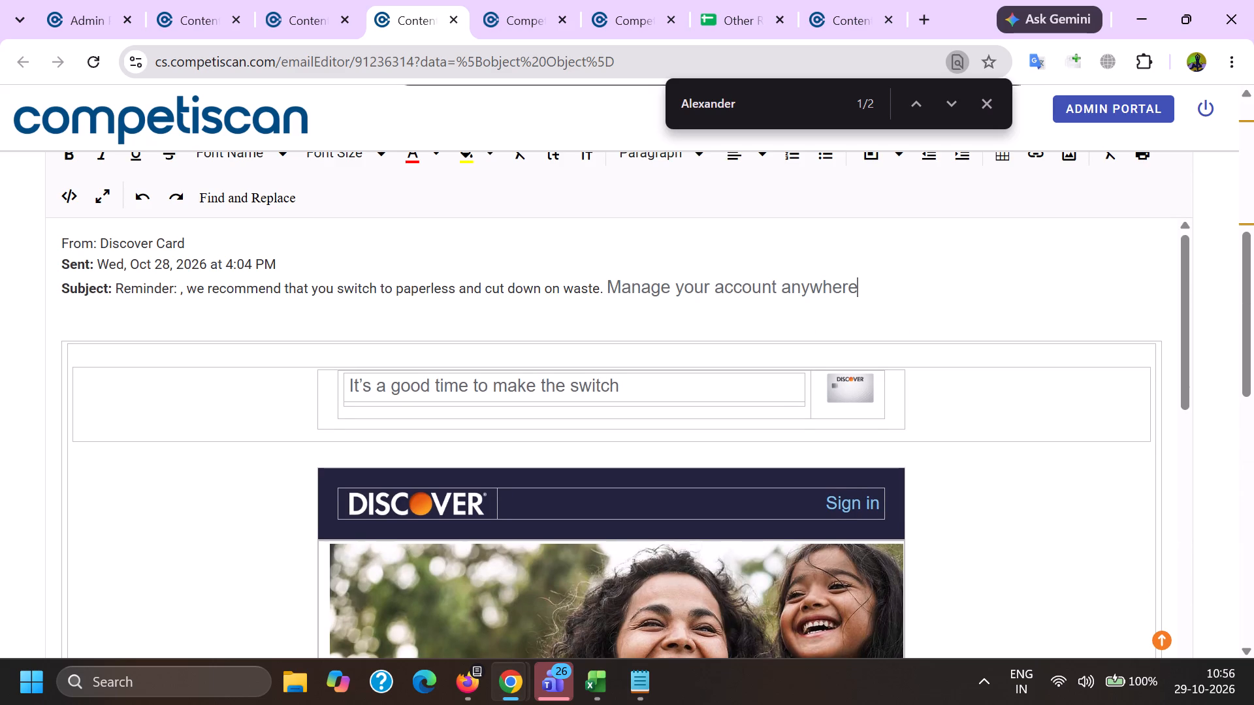
{"action": "left_click_drag", "start_coordinate": [116, 287], "coordinate": [877, 294]}
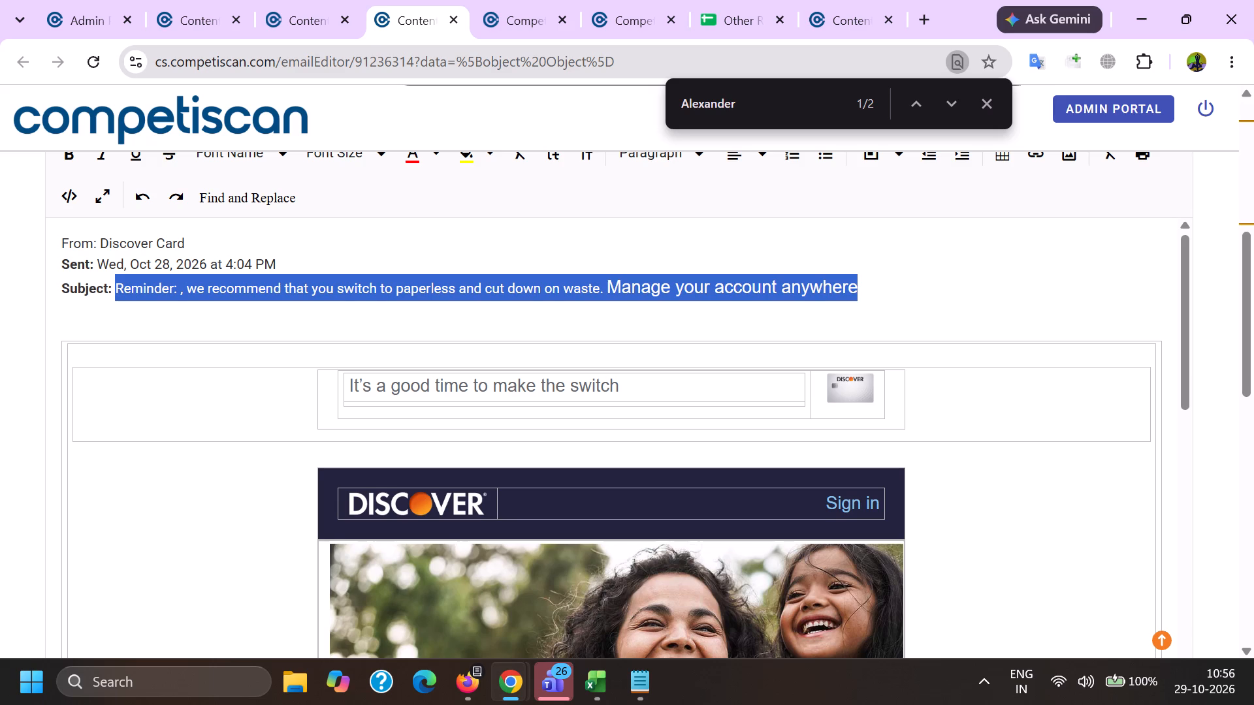
{"action": "key", "text": "ctrl+c"}
{"action": "key", "text": "ctrl+z"}
In the product record of 91236314, use Discover's logo as the product image and add "capital one" as a company.
{"action": "key", "text": "alt+Tab"}
{"action": "scroll", "coordinate": [349, 210], "scroll_direction": "down", "scroll_amount": 5}
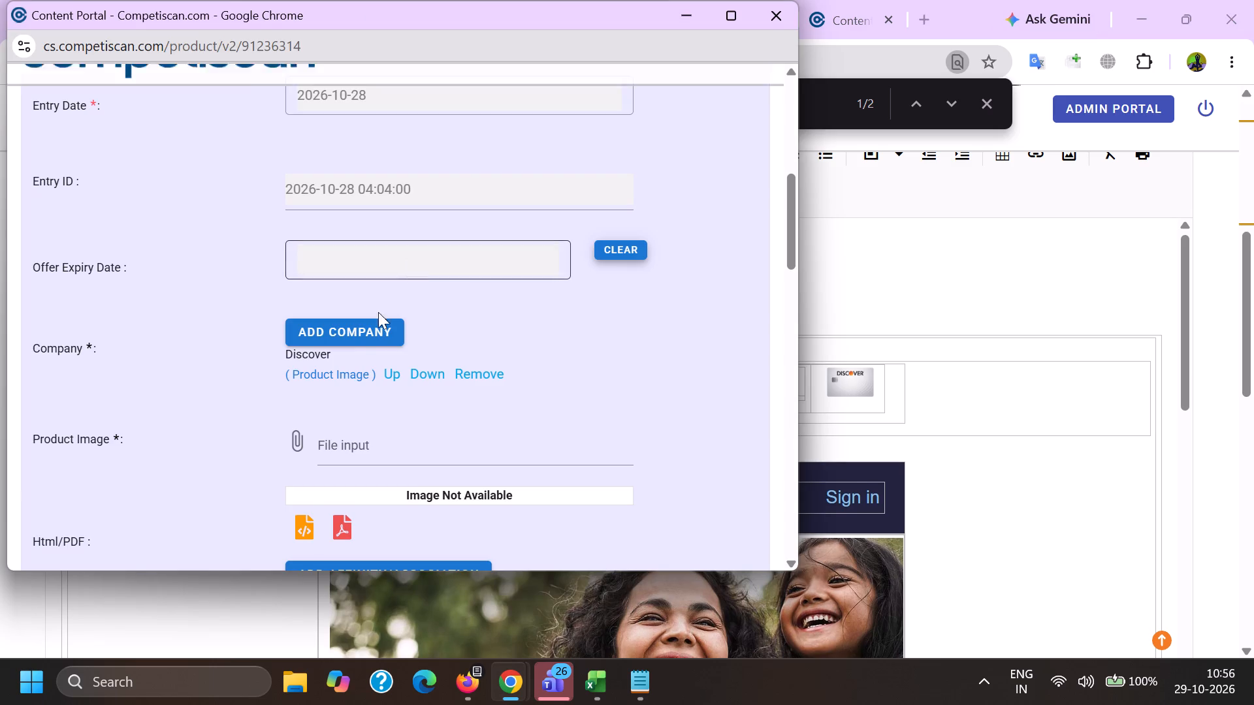
{"action": "left_click", "coordinate": [349, 373]}
{"action": "left_click", "coordinate": [346, 337]}
{"action": "key", "text": "c"}
{"action": "type", "text": "apit"}
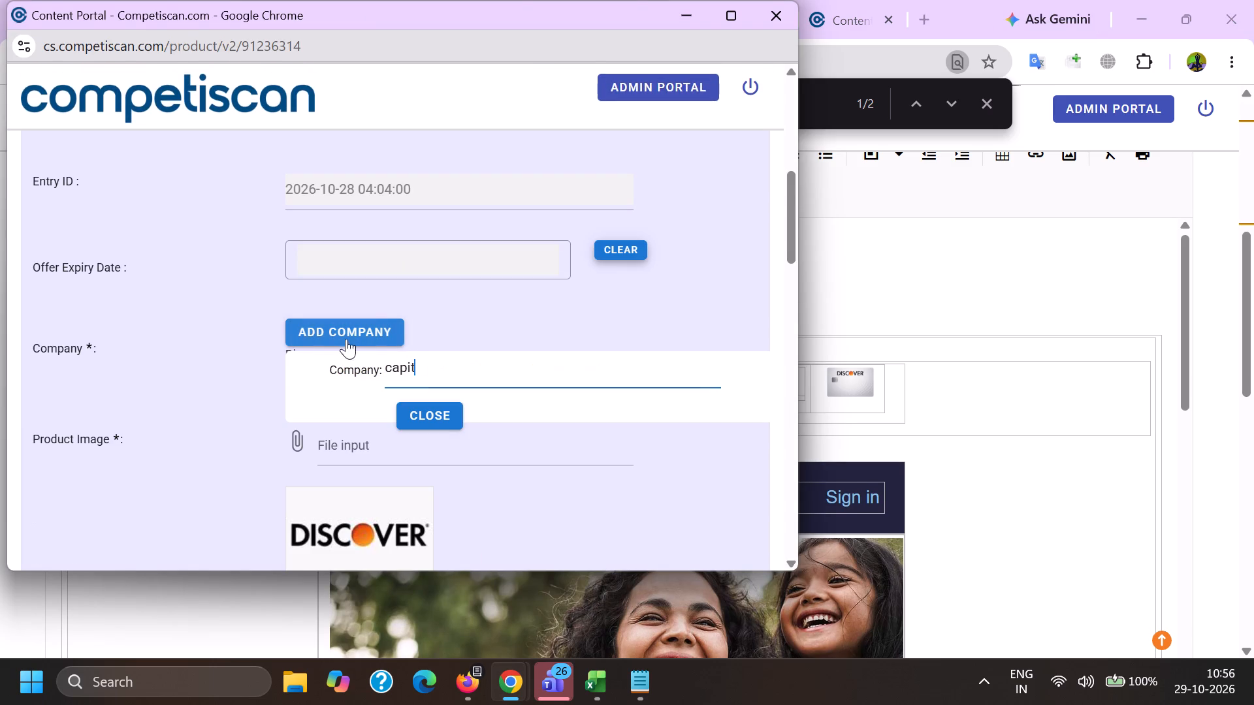
{"action": "key", "text": "a"}
{"action": "type", "text": "l"}
{"action": "key", "text": "space"}
{"action": "type", "text": "on"}
{"action": "key", "text": "e"}
{"action": "scroll", "coordinate": [347, 344], "scroll_direction": "down", "scroll_amount": 2}
{"action": "scroll", "coordinate": [398, 344], "scroll_direction": "up", "scroll_amount": 1}
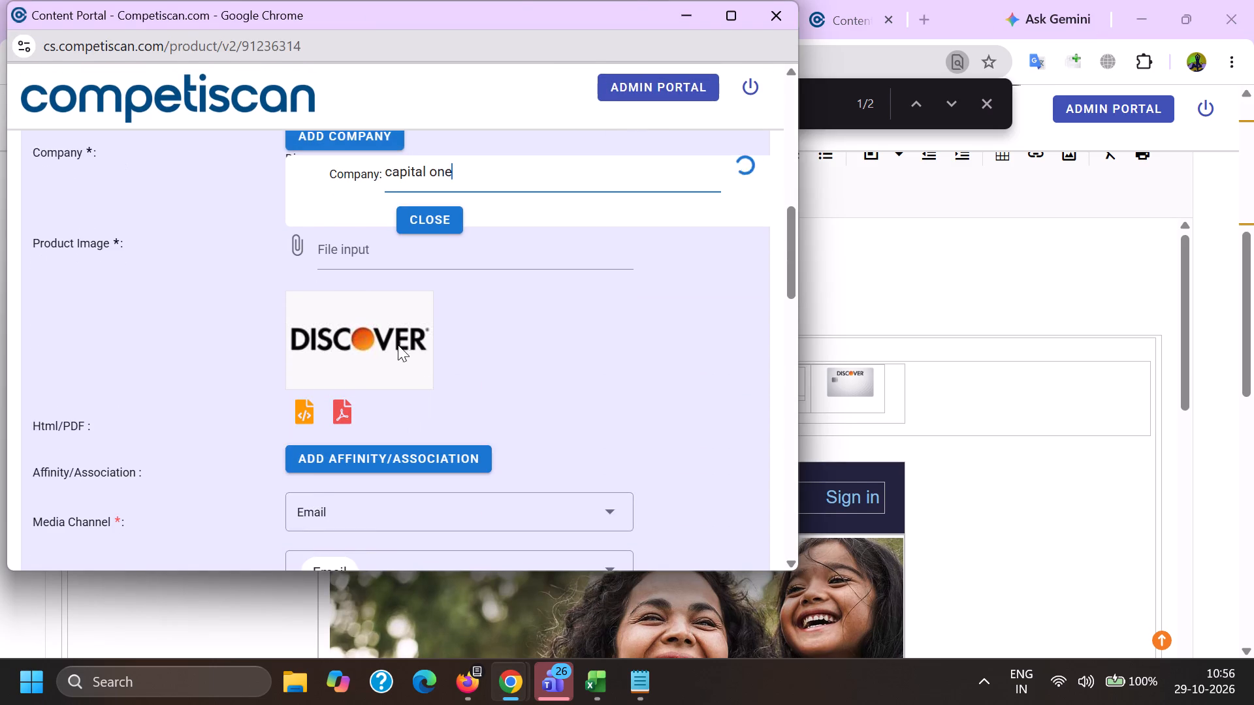
{"action": "left_click", "coordinate": [432, 315]}
Classify the product under sector Credit Cards, category Payment Cards and sub-category Credit Cards, and add the classification.
{"action": "scroll", "coordinate": [387, 262], "scroll_direction": "down", "scroll_amount": 5}
{"action": "left_click", "coordinate": [347, 391]}
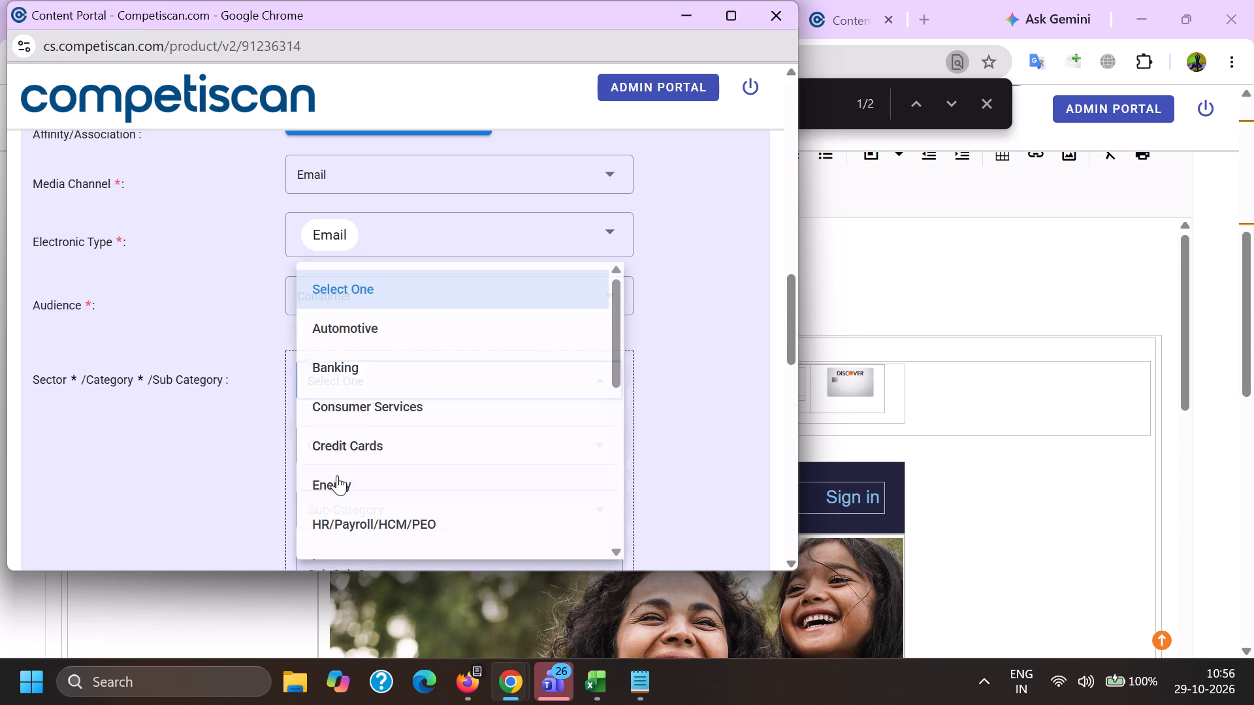
{"action": "left_click", "coordinate": [375, 447]}
{"action": "left_click_drag", "start_coordinate": [248, 424], "coordinate": [263, 426]}
{"action": "left_click", "coordinate": [370, 431]}
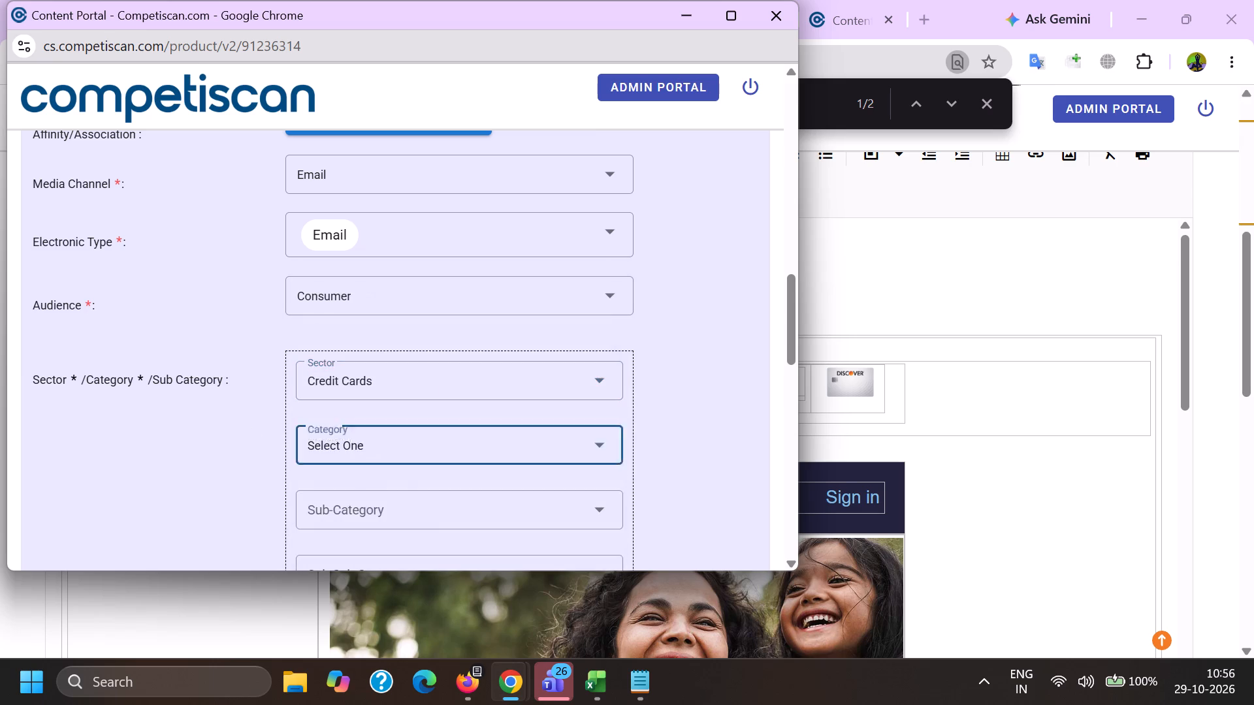
{"action": "scroll", "coordinate": [374, 335], "scroll_direction": "down", "scroll_amount": 1}
{"action": "left_click", "coordinate": [394, 425]}
{"action": "left_click", "coordinate": [342, 422]}
{"action": "scroll", "coordinate": [355, 371], "scroll_direction": "down", "scroll_amount": 2}
{"action": "left_click", "coordinate": [367, 426]}
{"action": "left_click_drag", "start_coordinate": [226, 405], "coordinate": [253, 406]}
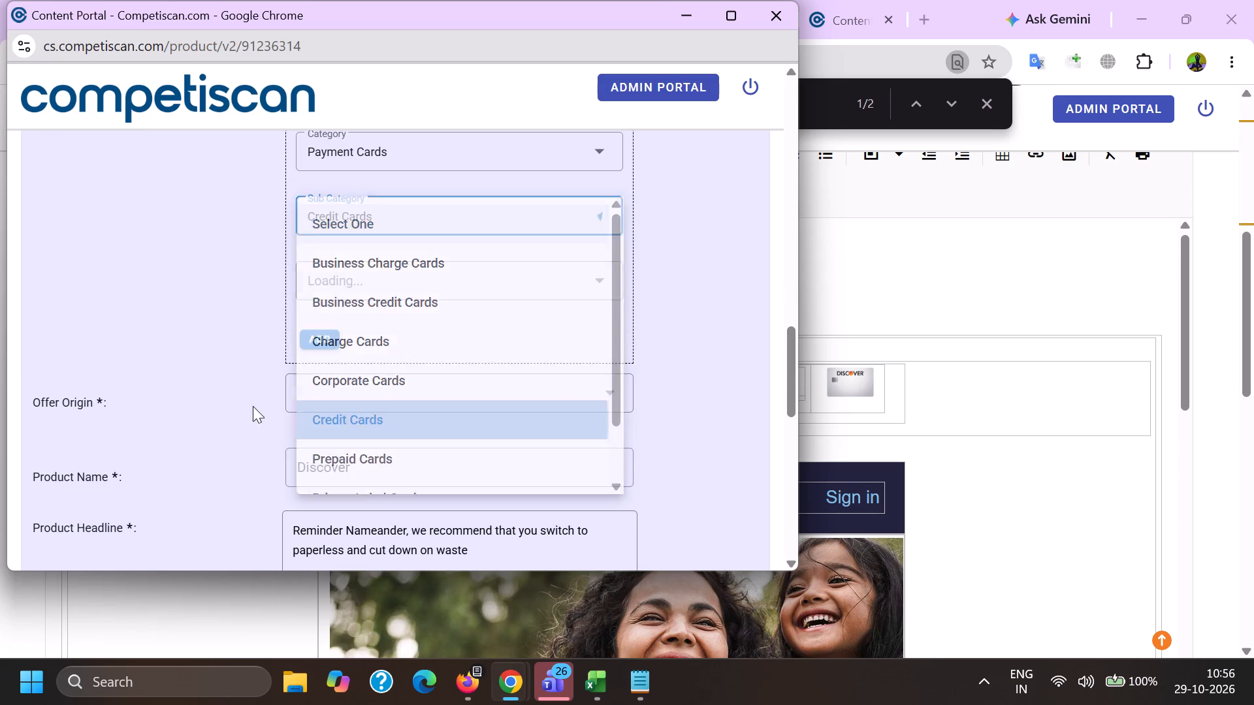
{"action": "left_click_drag", "start_coordinate": [253, 406], "coordinate": [267, 405]}
{"action": "left_click", "coordinate": [329, 330]}
Set the offer origin to Provider/Bank and the product name to "Product Name Not Mentioned".
{"action": "scroll", "coordinate": [331, 269], "scroll_direction": "down", "scroll_amount": 2}
{"action": "left_click", "coordinate": [330, 250]}
{"action": "double_click", "coordinate": [338, 323]}
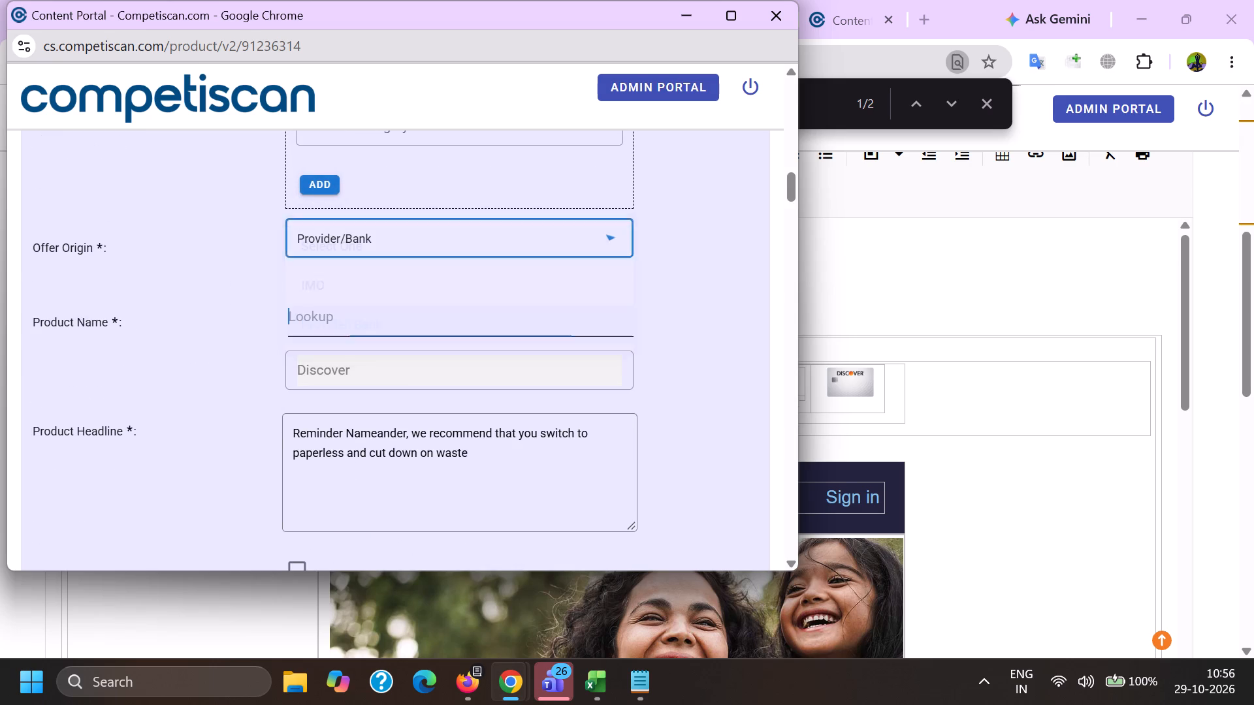
{"action": "key", "text": "ctrl+v"}
{"action": "left_click", "coordinate": [364, 371]}
Replace the product headline with the copied subject text and insert "]" after "Reminder:", before the comma.
{"action": "left_click_drag", "start_coordinate": [494, 498], "coordinate": [40, 364]}
{"action": "key", "text": "ctrl+v"}
{"action": "scroll", "coordinate": [280, 285], "scroll_direction": "down", "scroll_amount": 2}
{"action": "left_click", "coordinate": [347, 232]}
{"action": "key", "text": "Right"}
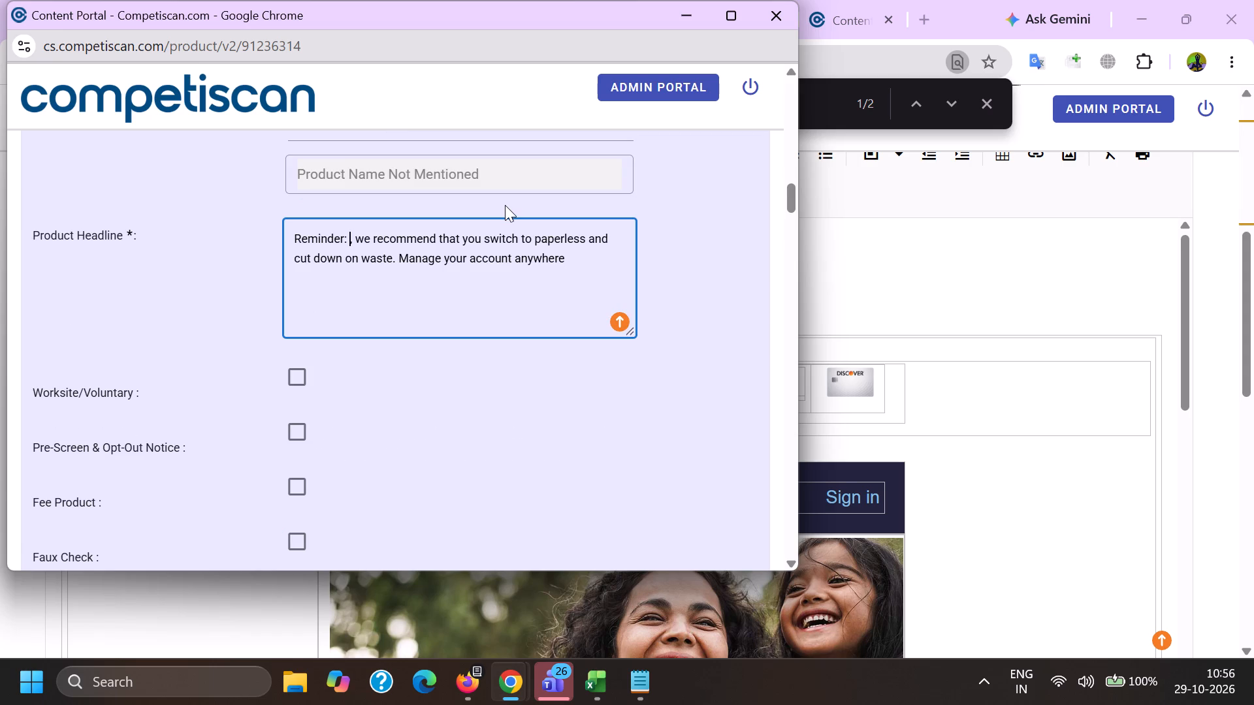
{"action": "key", "text": "bracketright"}
Set the response mechanism to URL/Website and mark the product as Personalized.
{"action": "scroll", "coordinate": [505, 201], "scroll_direction": "down", "scroll_amount": 4}
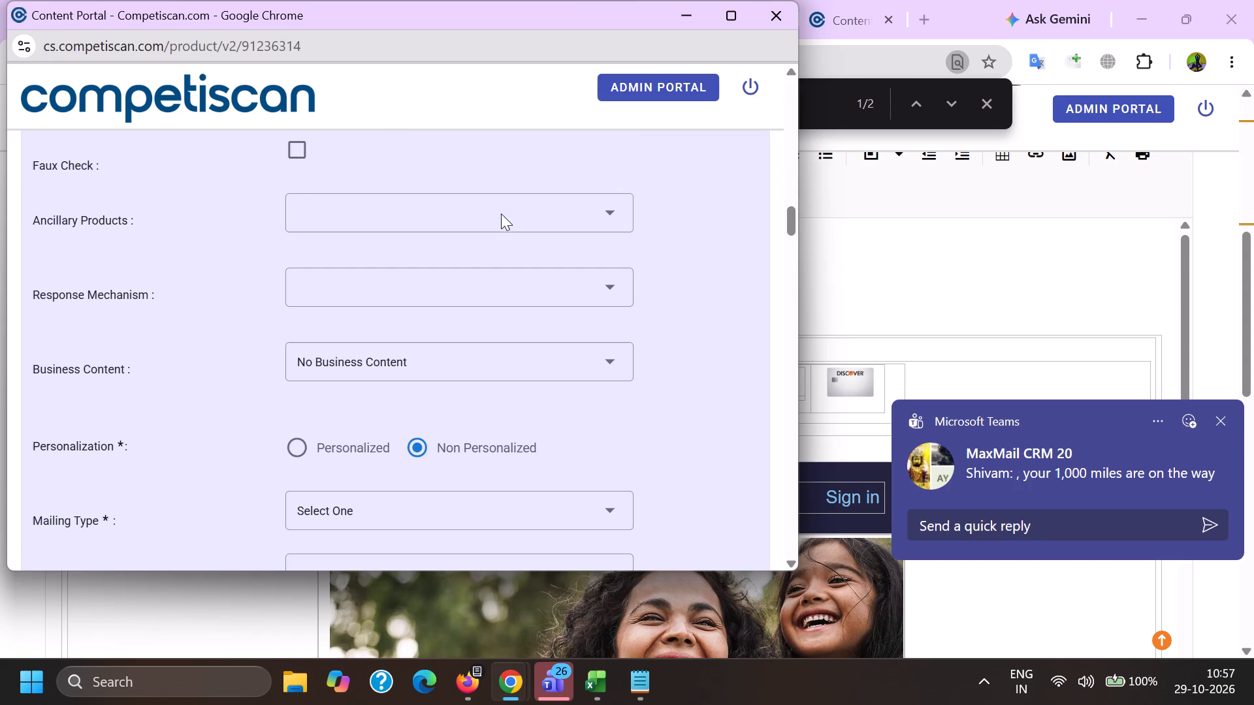
{"action": "left_click", "coordinate": [386, 296]}
{"action": "scroll", "coordinate": [408, 192], "scroll_direction": "down", "scroll_amount": 8}
{"action": "left_click", "coordinate": [419, 347]}
{"action": "left_click_drag", "start_coordinate": [225, 319], "coordinate": [239, 320]}
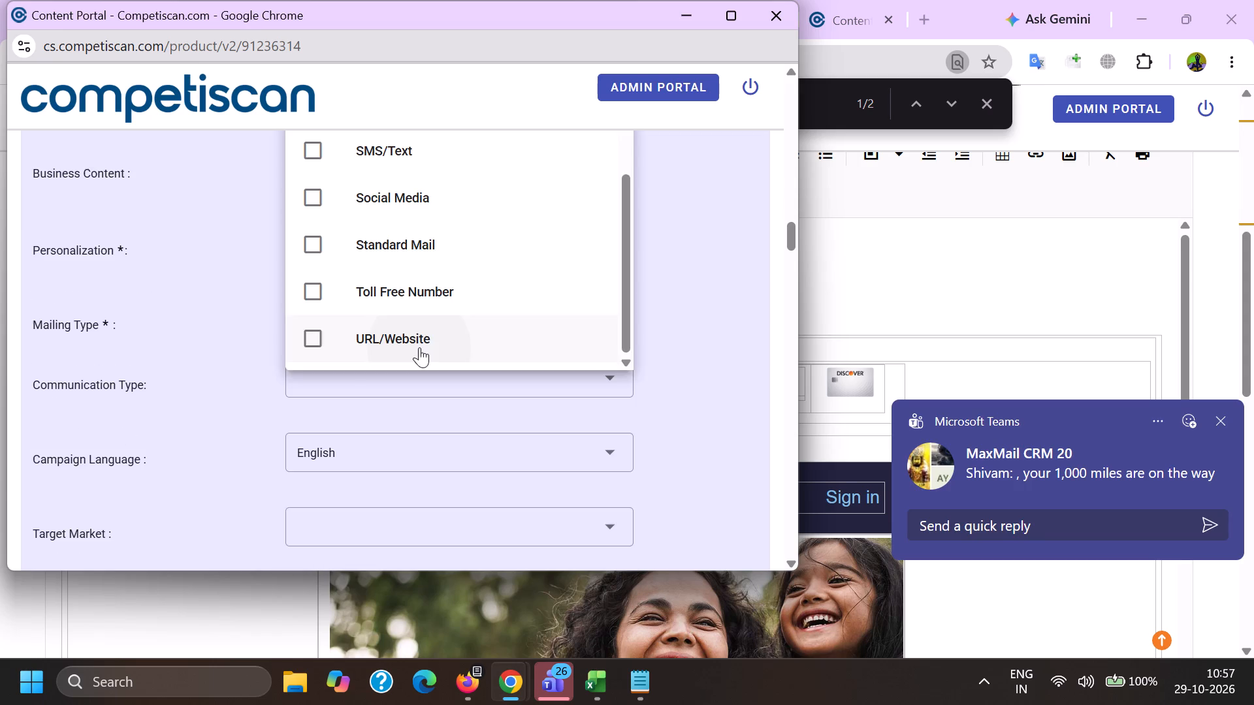
{"action": "left_click", "coordinate": [302, 250]}
Set the mailing type to Loyalty/Retention and the communication type to Mobile Application.
{"action": "left_click", "coordinate": [342, 313]}
{"action": "left_click", "coordinate": [365, 417]}
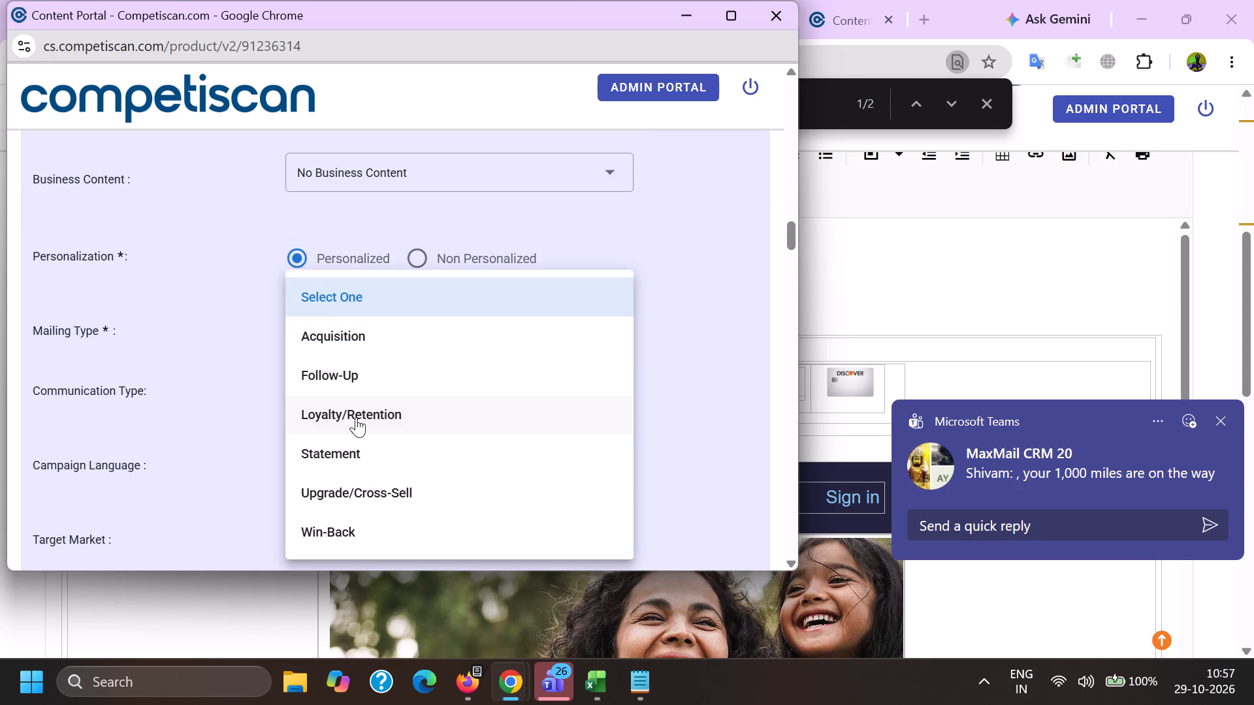
{"action": "left_click_drag", "start_coordinate": [234, 394], "coordinate": [258, 393]}
{"action": "left_click", "coordinate": [354, 381]}
{"action": "scroll", "coordinate": [372, 245], "scroll_direction": "down", "scroll_amount": 12}
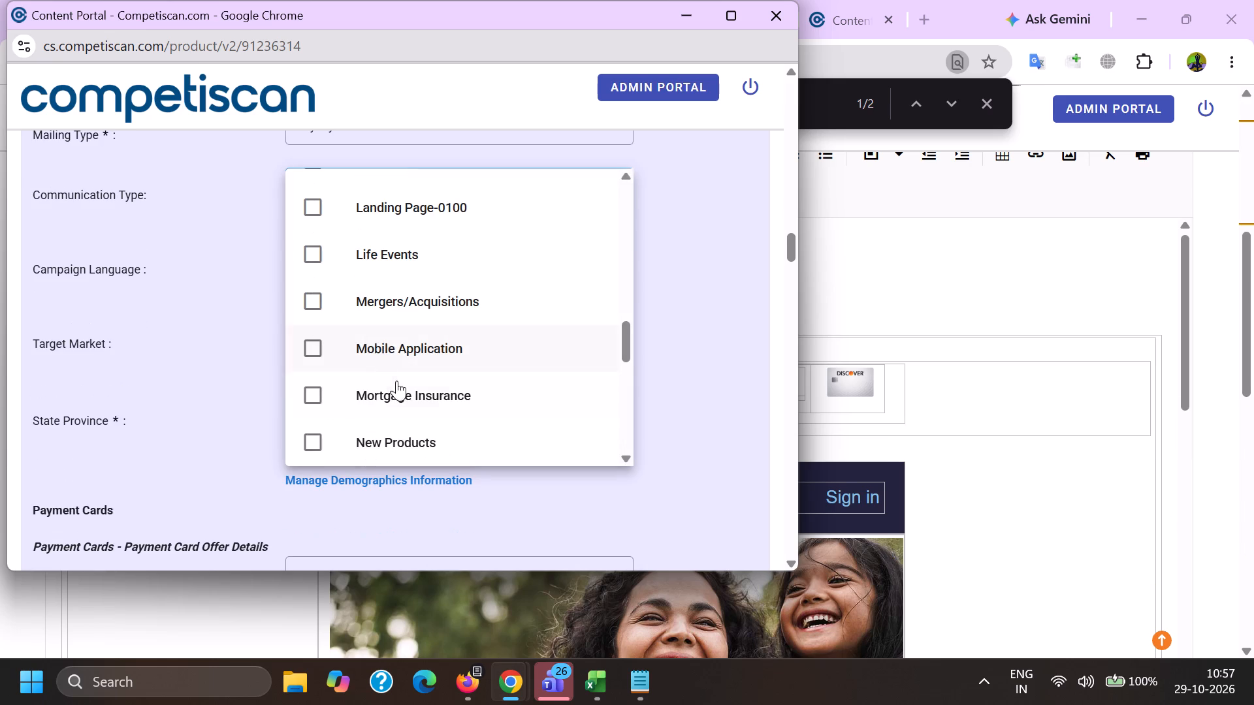
{"action": "left_click", "coordinate": [386, 346]}
{"action": "left_click", "coordinate": [171, 351]}
In the payment card details, set card network Discover, primary card level Not Mentioned and Reward Program Yes.
{"action": "scroll", "coordinate": [248, 344], "scroll_direction": "down", "scroll_amount": 6}
{"action": "scroll", "coordinate": [338, 333], "scroll_direction": "up", "scroll_amount": 2}
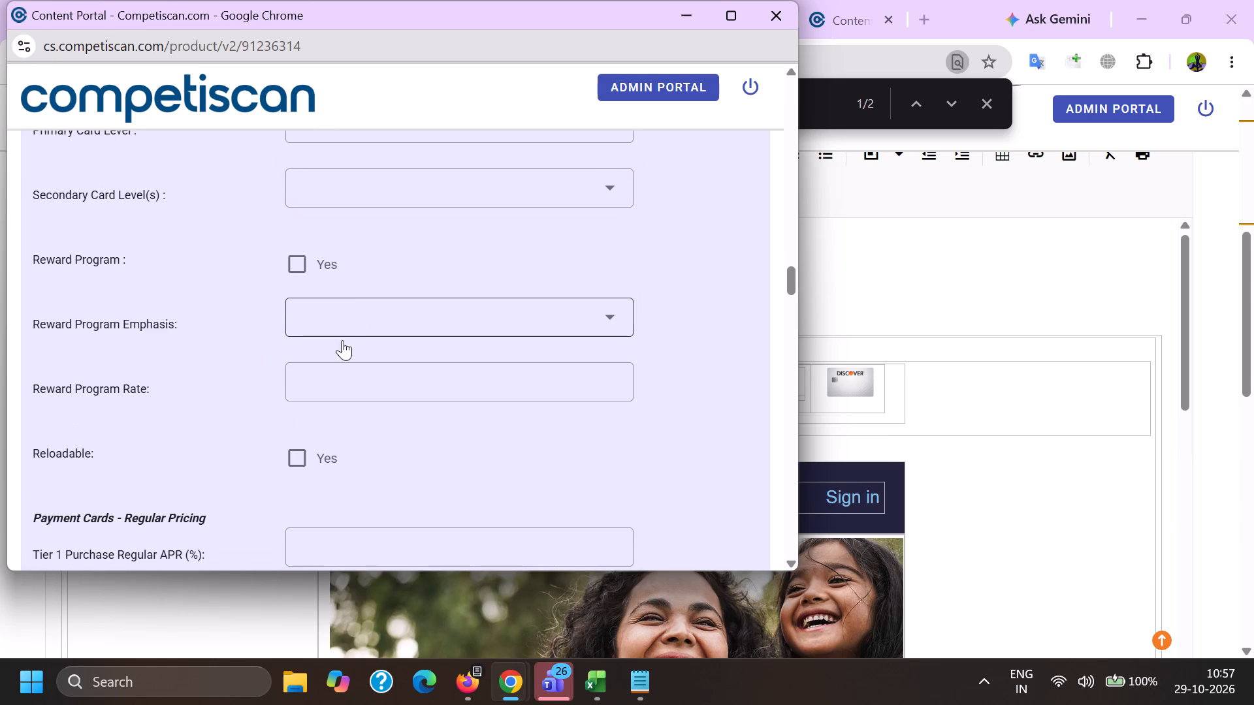
{"action": "left_click", "coordinate": [315, 247]}
{"action": "left_click", "coordinate": [351, 368]}
{"action": "left_click_drag", "start_coordinate": [208, 362], "coordinate": [223, 366]}
{"action": "left_click", "coordinate": [338, 347]}
{"action": "scroll", "coordinate": [350, 239], "scroll_direction": "down", "scroll_amount": 1}
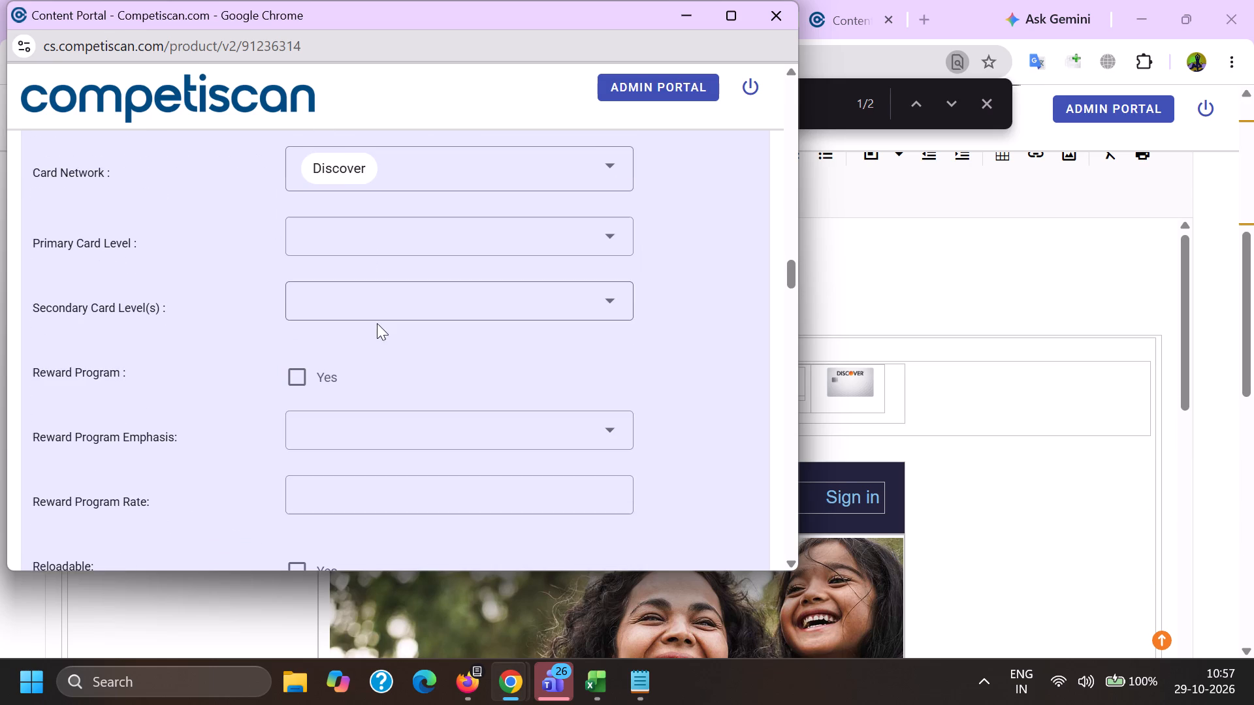
{"action": "left_click", "coordinate": [351, 211]}
{"action": "left_click", "coordinate": [389, 478]}
{"action": "left_click", "coordinate": [210, 418]}
{"action": "left_click", "coordinate": [296, 375]}
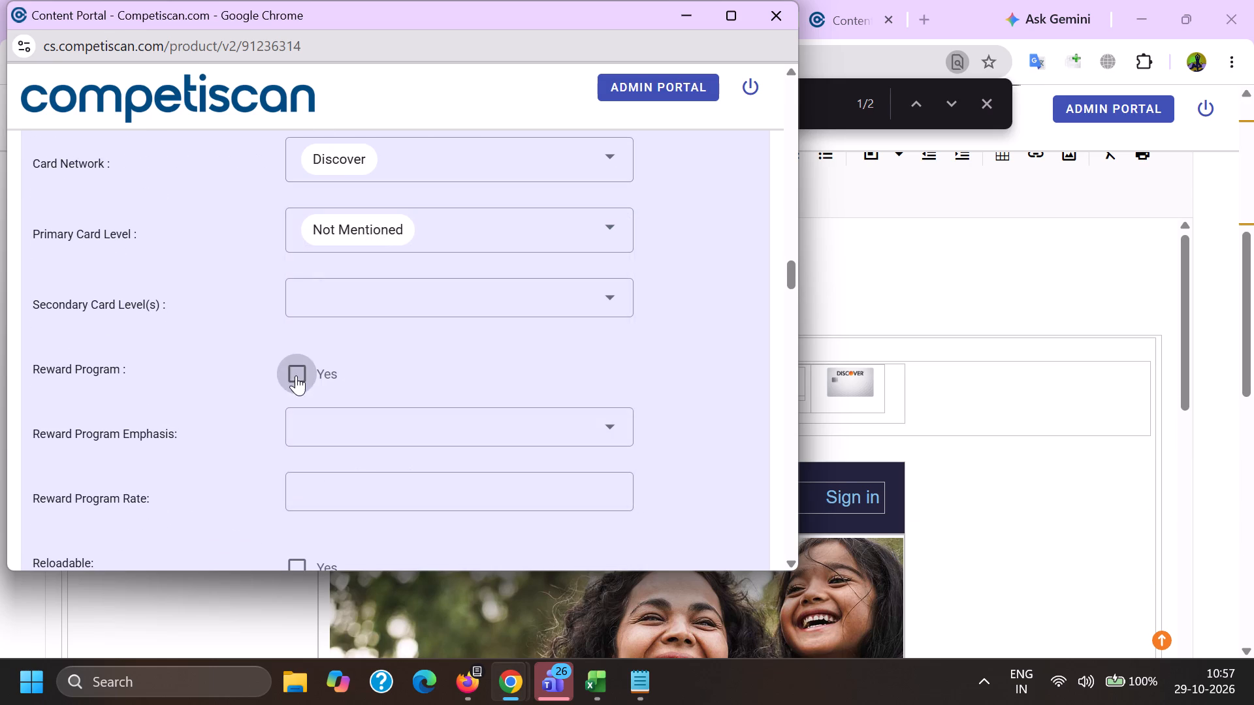
{"action": "double_click", "coordinate": [217, 410]}
Submit the completed product record for email 91236314.
{"action": "key", "text": "End"}
{"action": "scroll", "coordinate": [302, 424], "scroll_direction": "down", "scroll_amount": 5}
{"action": "left_click", "coordinate": [342, 556]}
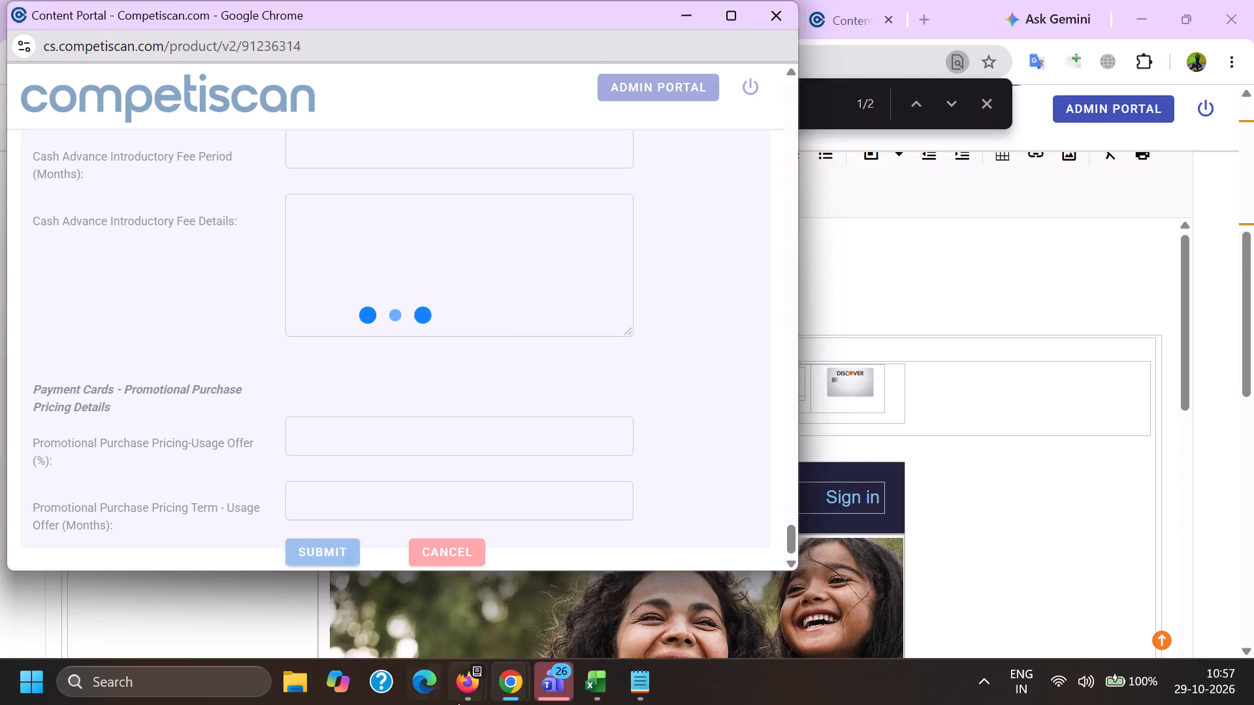
Switch to Firefox and look through the list of forwarded emails for card-related subjects.
{"action": "left_click", "coordinate": [458, 702]}
{"action": "left_click", "coordinate": [342, 600]}
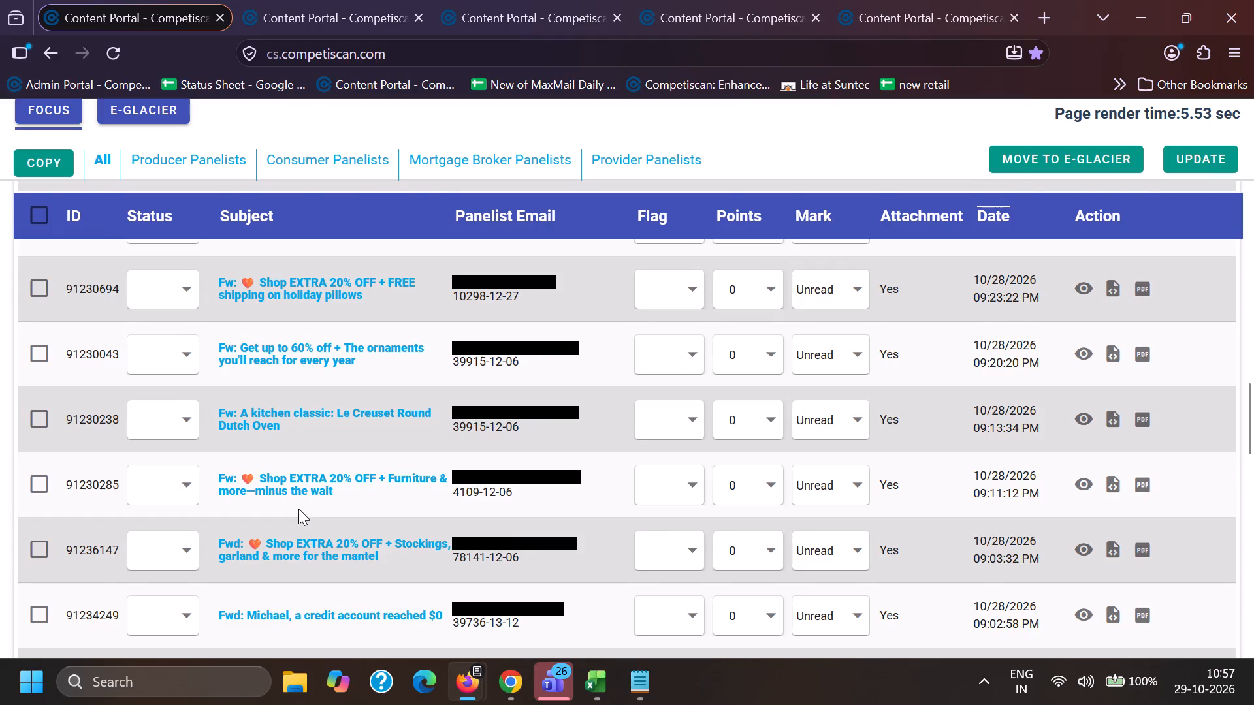
{"action": "scroll", "coordinate": [298, 509], "scroll_direction": "down", "scroll_amount": 3}
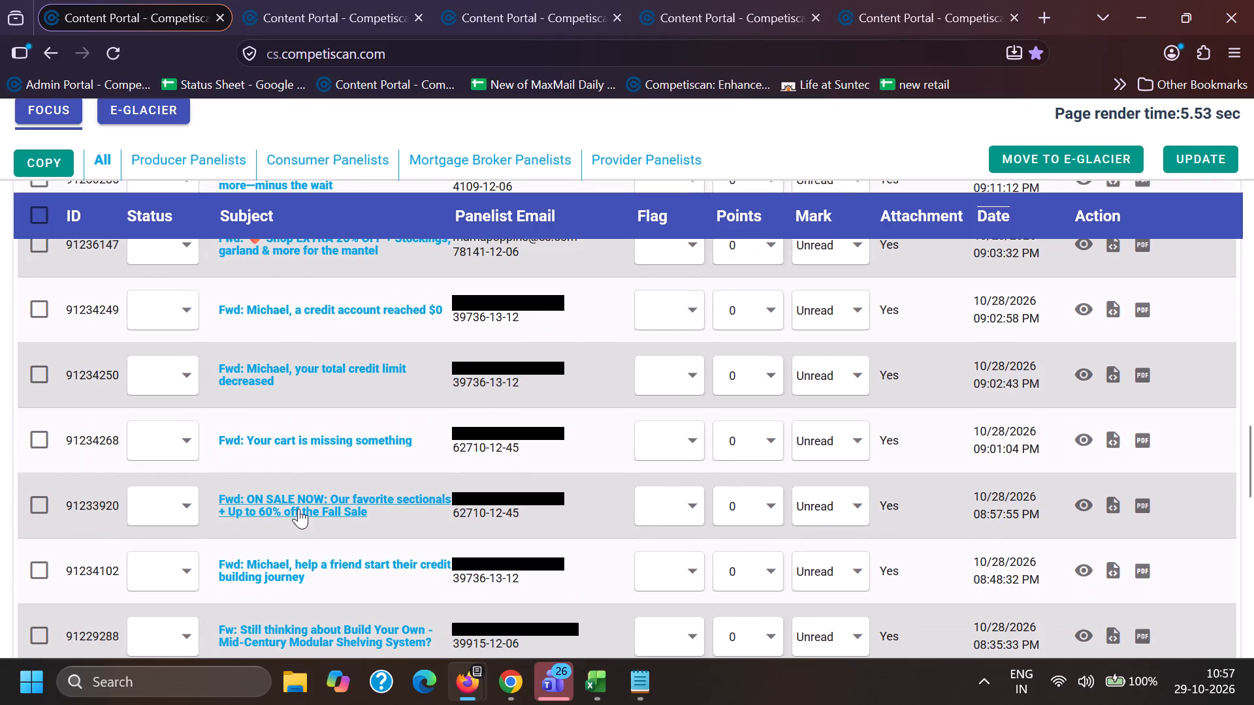
{"action": "scroll", "coordinate": [330, 499], "scroll_direction": "down", "scroll_amount": 1}
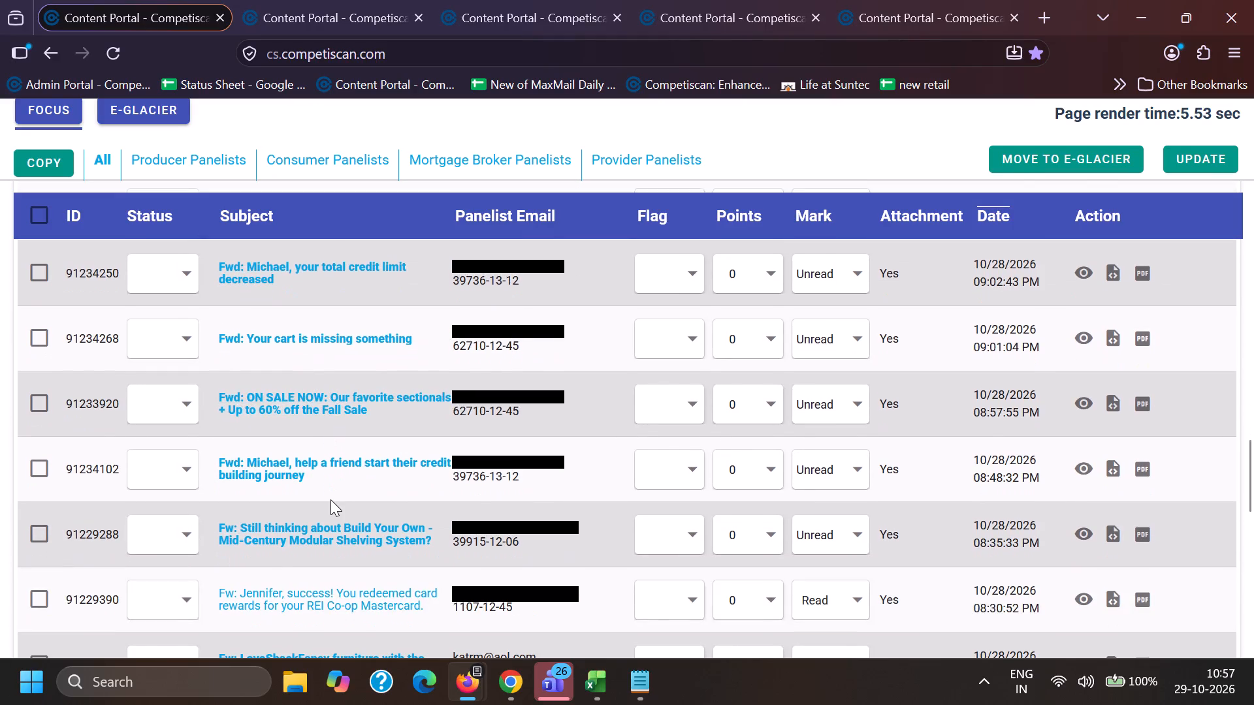
{"action": "scroll", "coordinate": [330, 499], "scroll_direction": "down", "scroll_amount": 2}
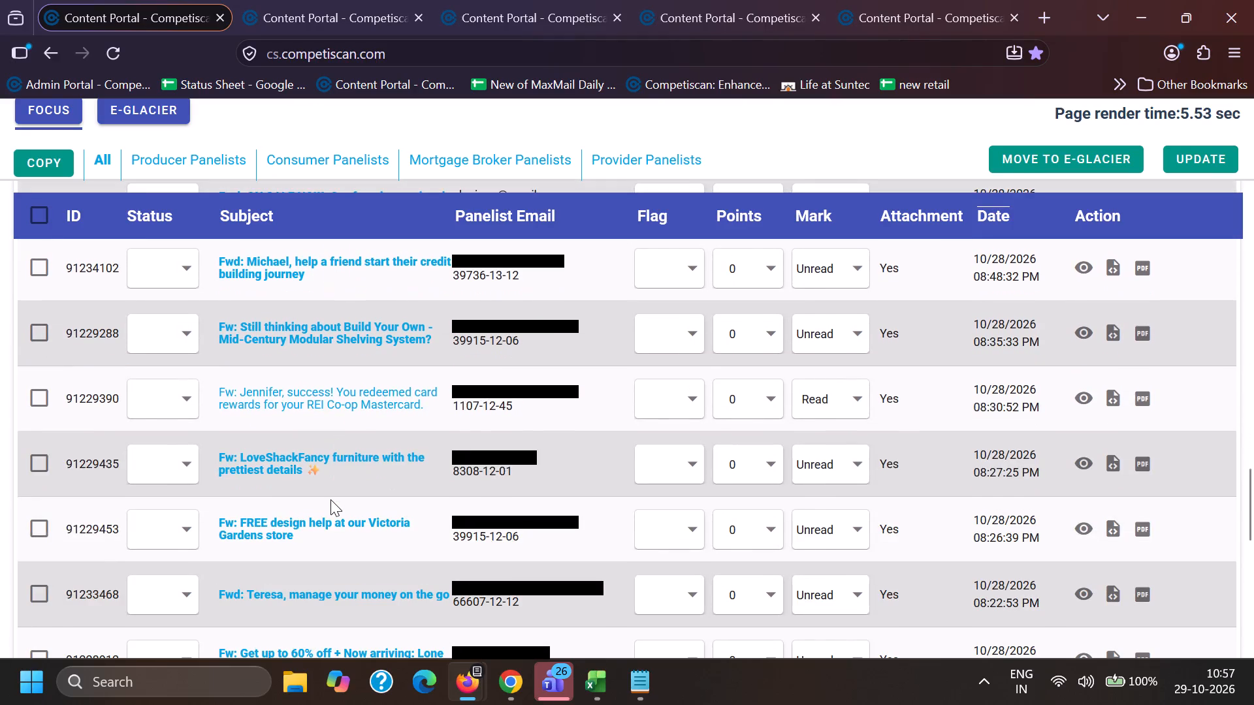
{"action": "scroll", "coordinate": [330, 499], "scroll_direction": "down", "scroll_amount": 2}
Rerun the email searches in the other Content Portal tabs, including the one for the Capital One Shopping sender.
{"action": "left_click", "coordinate": [372, 0]}
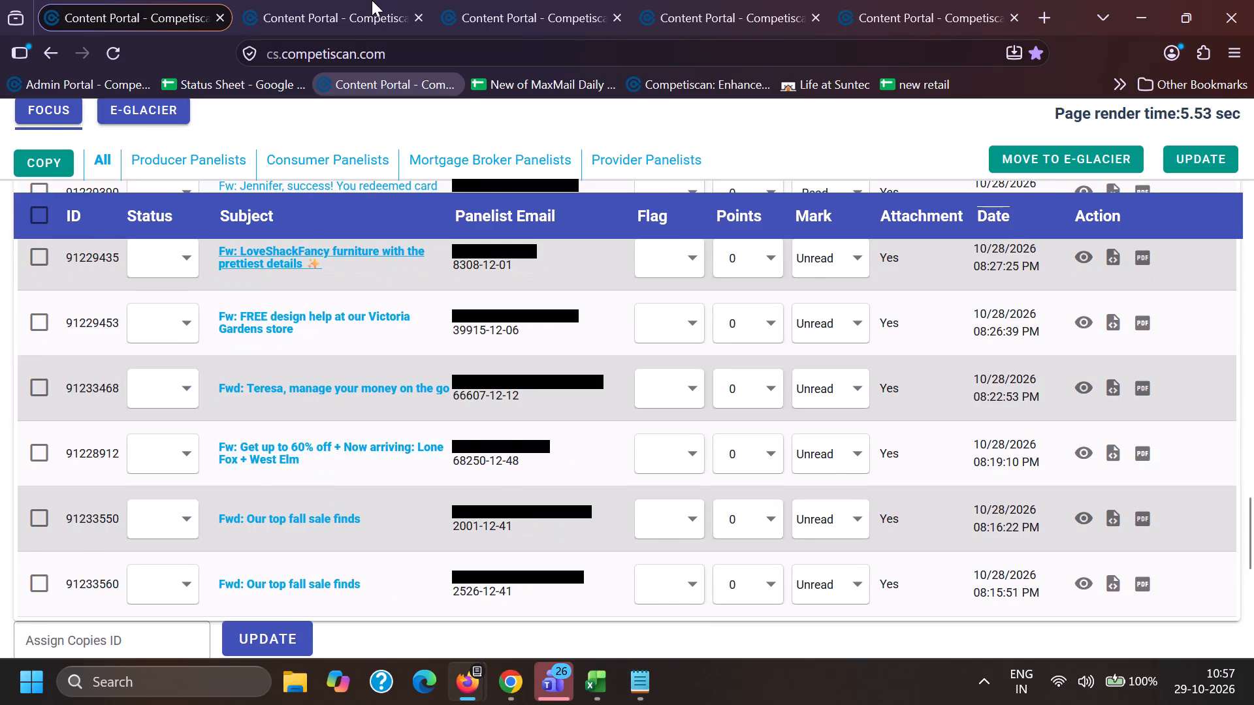
{"action": "left_click", "coordinate": [642, 653]}
{"action": "left_click", "coordinate": [863, 0]}
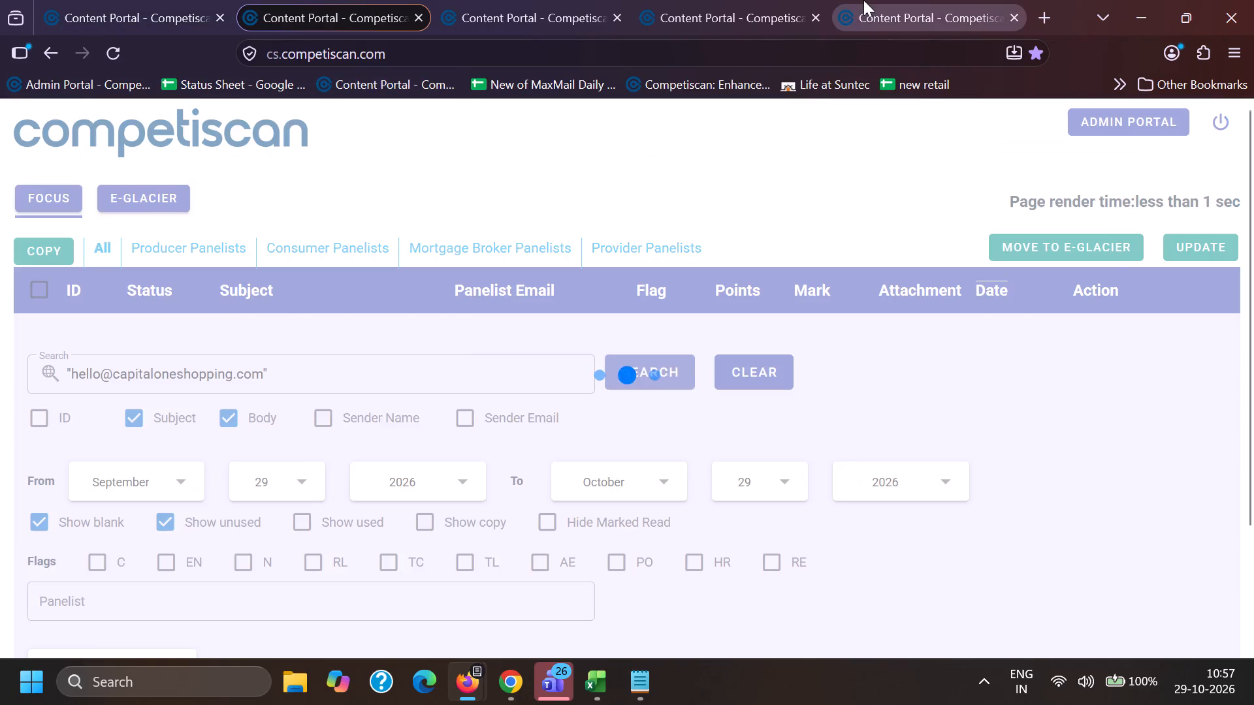
{"action": "scroll", "coordinate": [549, 378], "scroll_direction": "down", "scroll_amount": 2}
{"action": "left_click", "coordinate": [646, 399]}
{"action": "left_click", "coordinate": [715, 0]}
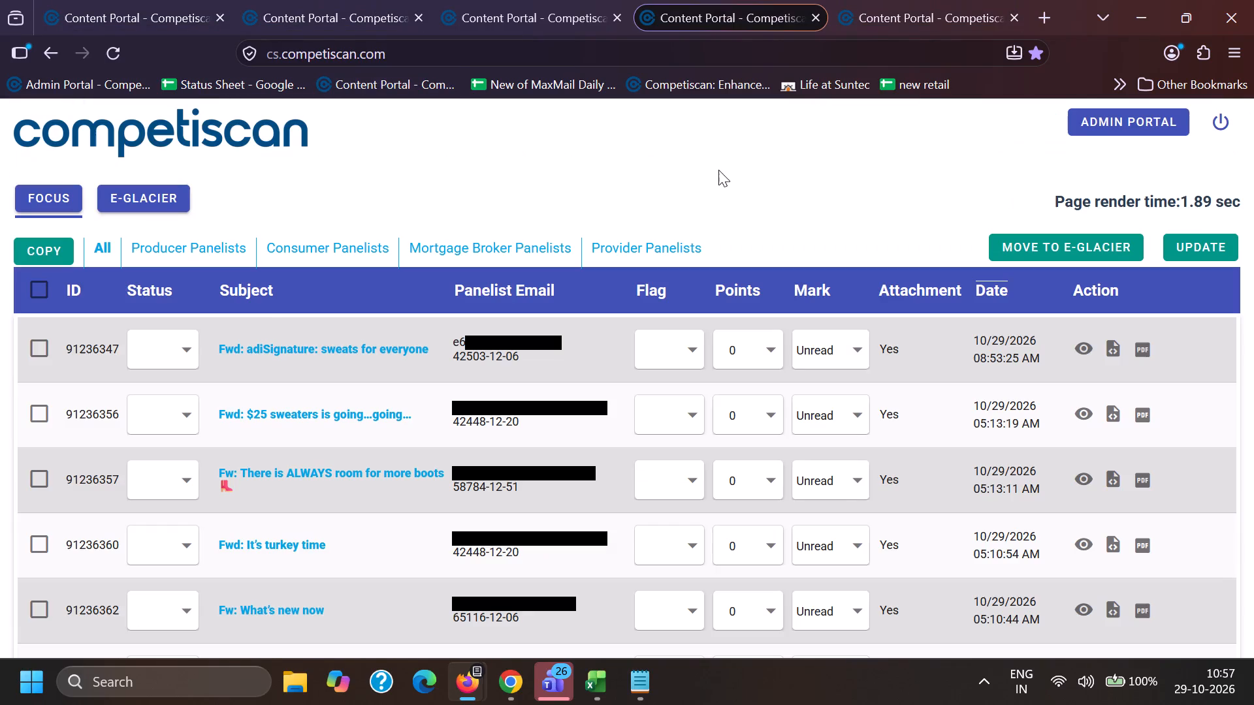
{"action": "left_click", "coordinate": [76, 202]}
{"action": "left_click", "coordinate": [223, 0]}
{"action": "left_click", "coordinate": [323, 0]}
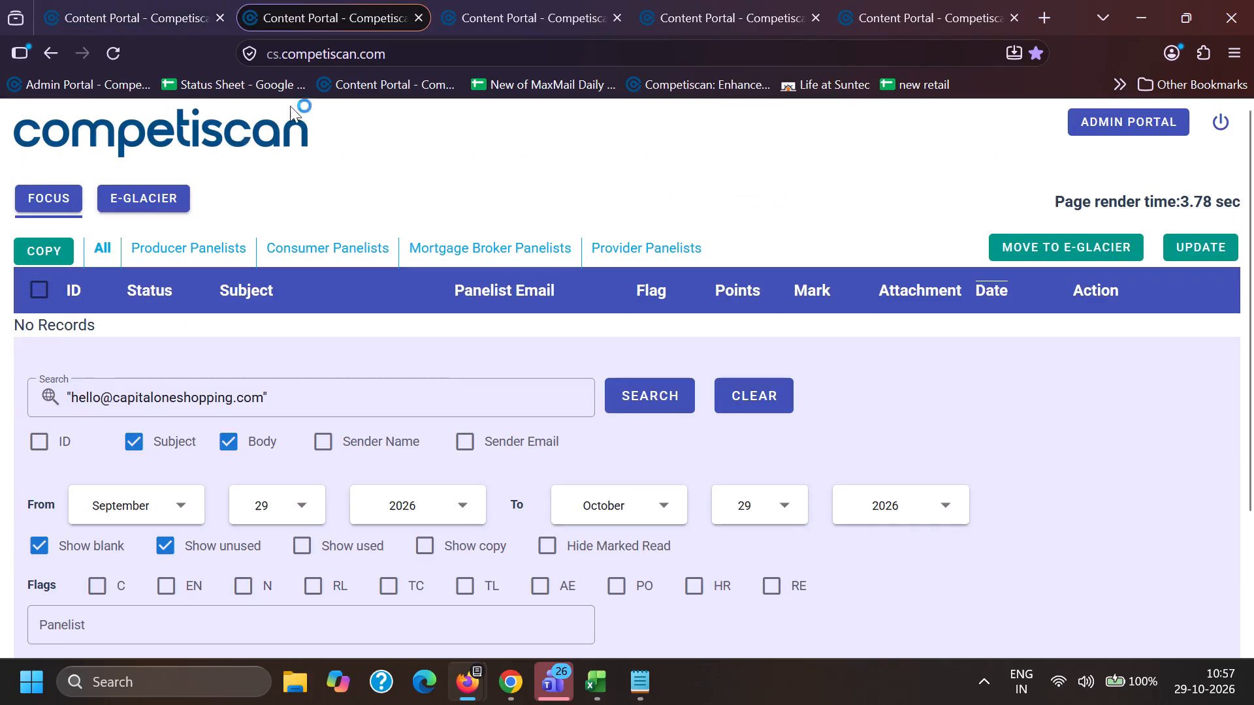
{"action": "left_click", "coordinate": [140, 0]}
{"action": "left_click", "coordinate": [291, 0]}
{"action": "left_click", "coordinate": [657, 409]}
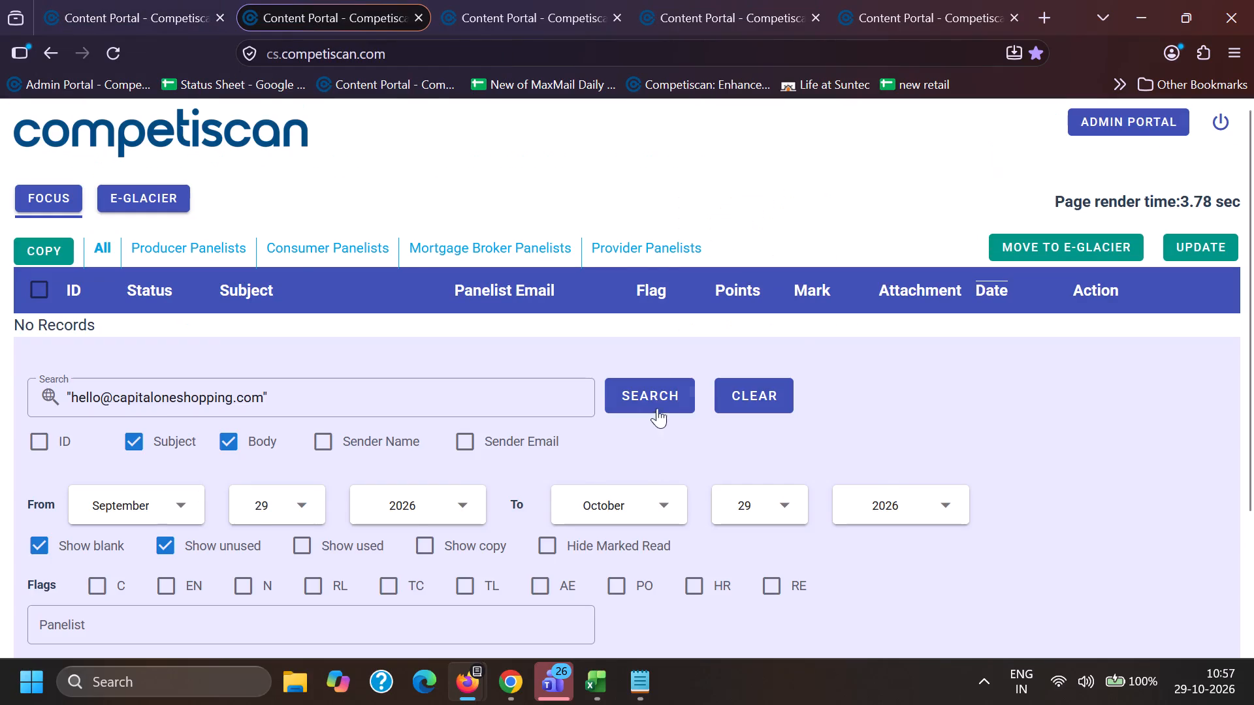
Reload the Focus results in the "Capital one" and Discover sender search tabs.
{"action": "left_click", "coordinate": [217, 0]}
{"action": "left_click", "coordinate": [52, 108]}
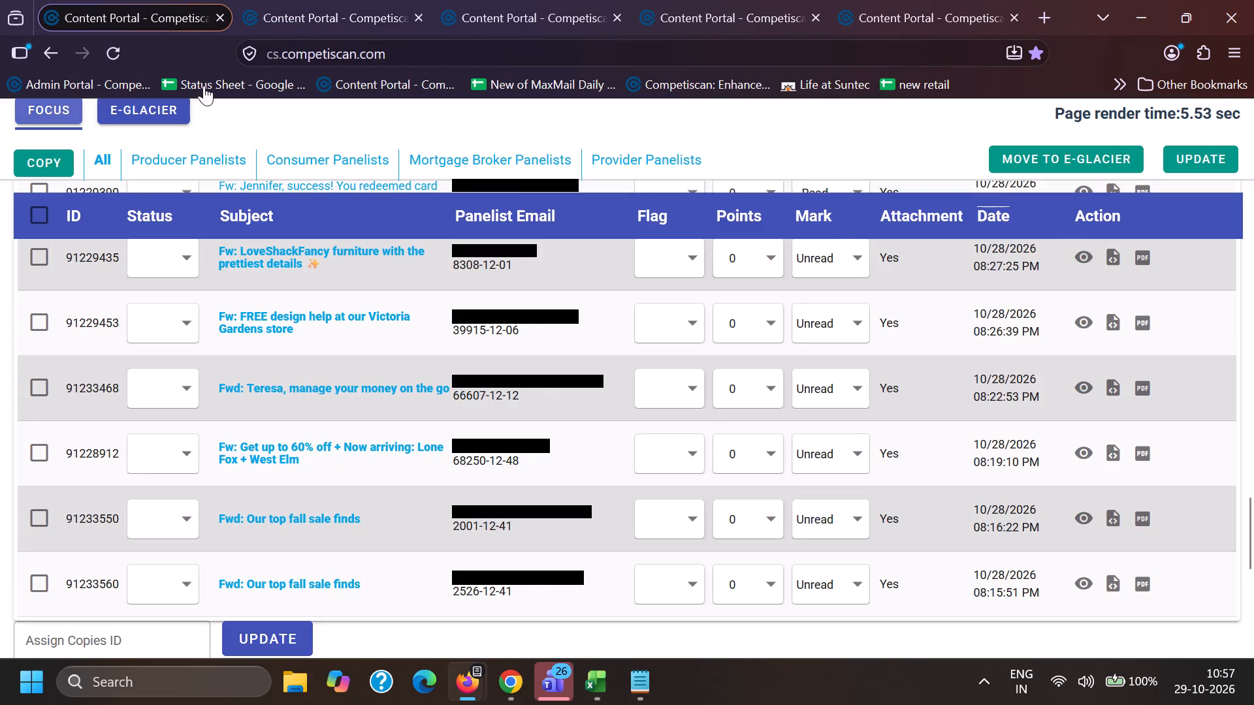
{"action": "left_click", "coordinate": [297, 0]}
{"action": "left_click", "coordinate": [496, 0]}
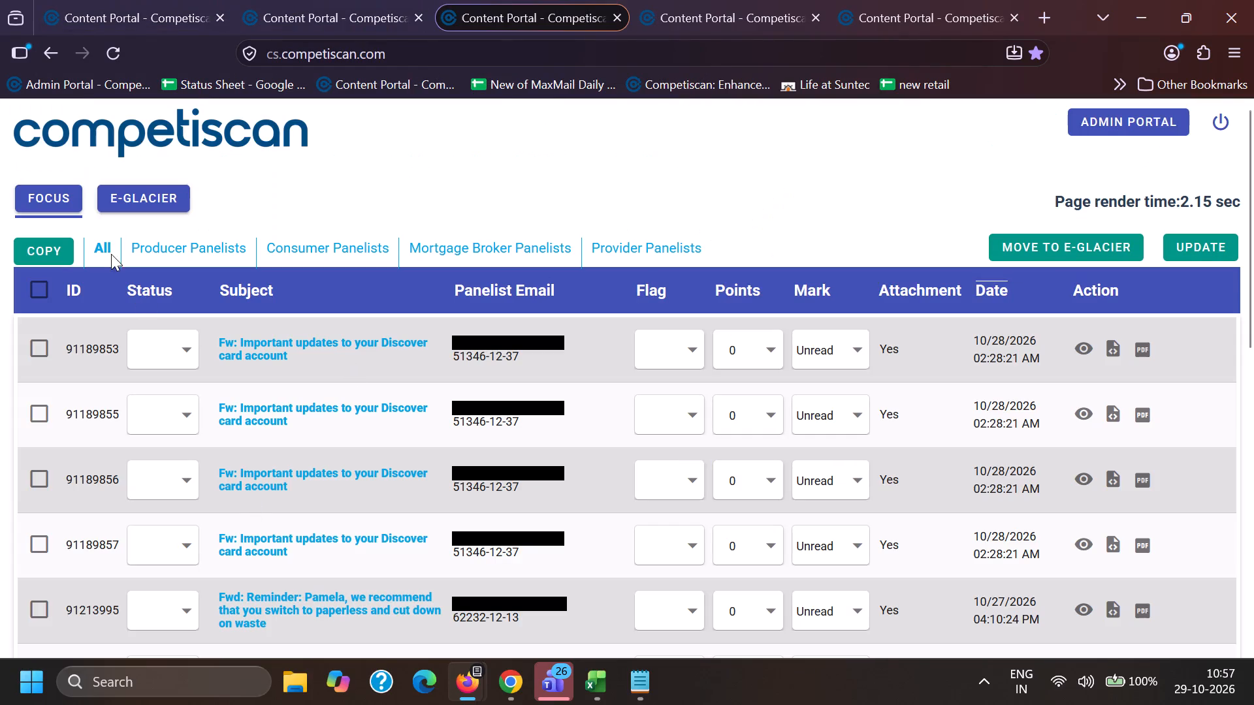
{"action": "left_click", "coordinate": [65, 197]}
{"action": "scroll", "coordinate": [65, 198], "scroll_direction": "down", "scroll_amount": 3}
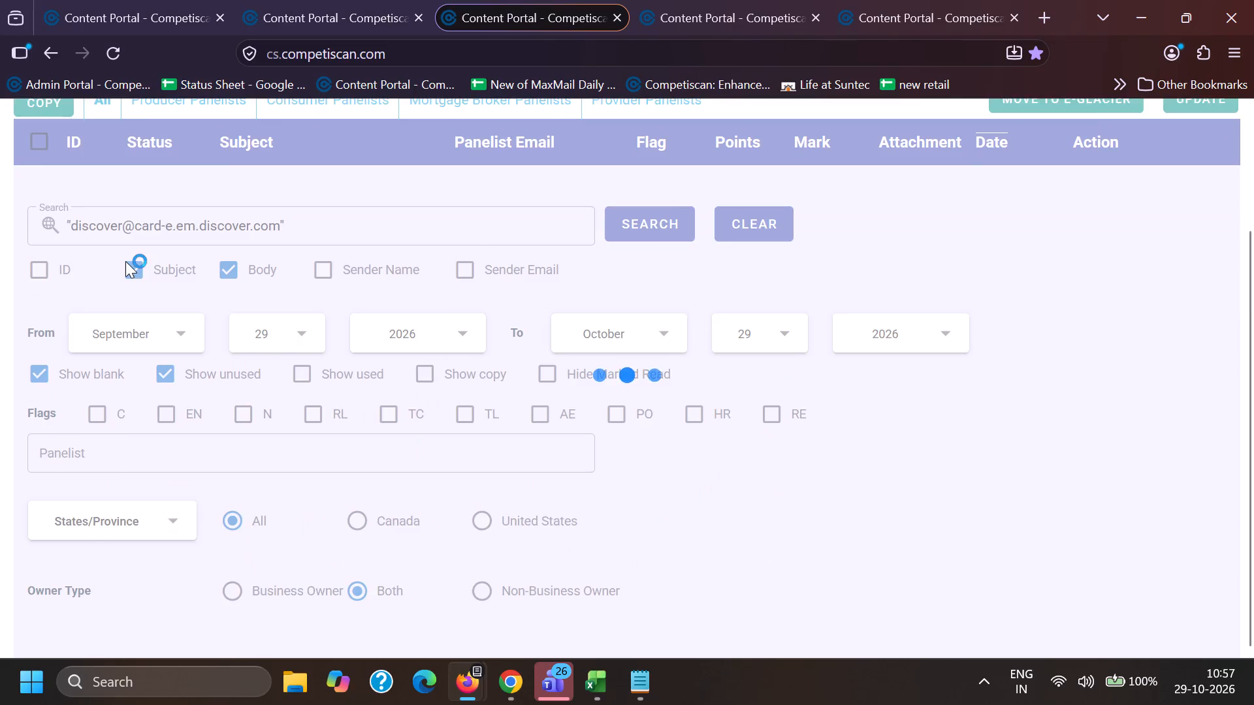
Open forwarded Chase email 91236459 from the unfiltered list, copy its subject text "purchase a car with confidence", and examine the email body.
{"action": "left_click", "coordinate": [673, 0]}
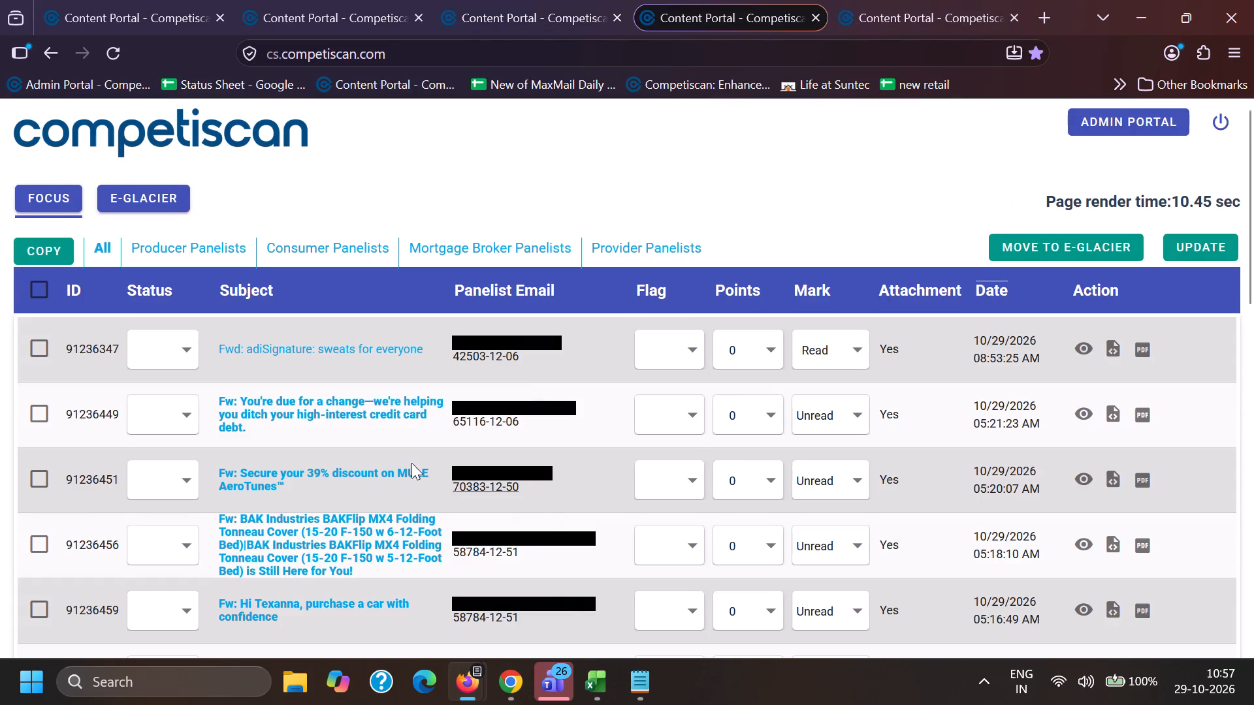
{"action": "scroll", "coordinate": [411, 471], "scroll_direction": "down", "scroll_amount": 1}
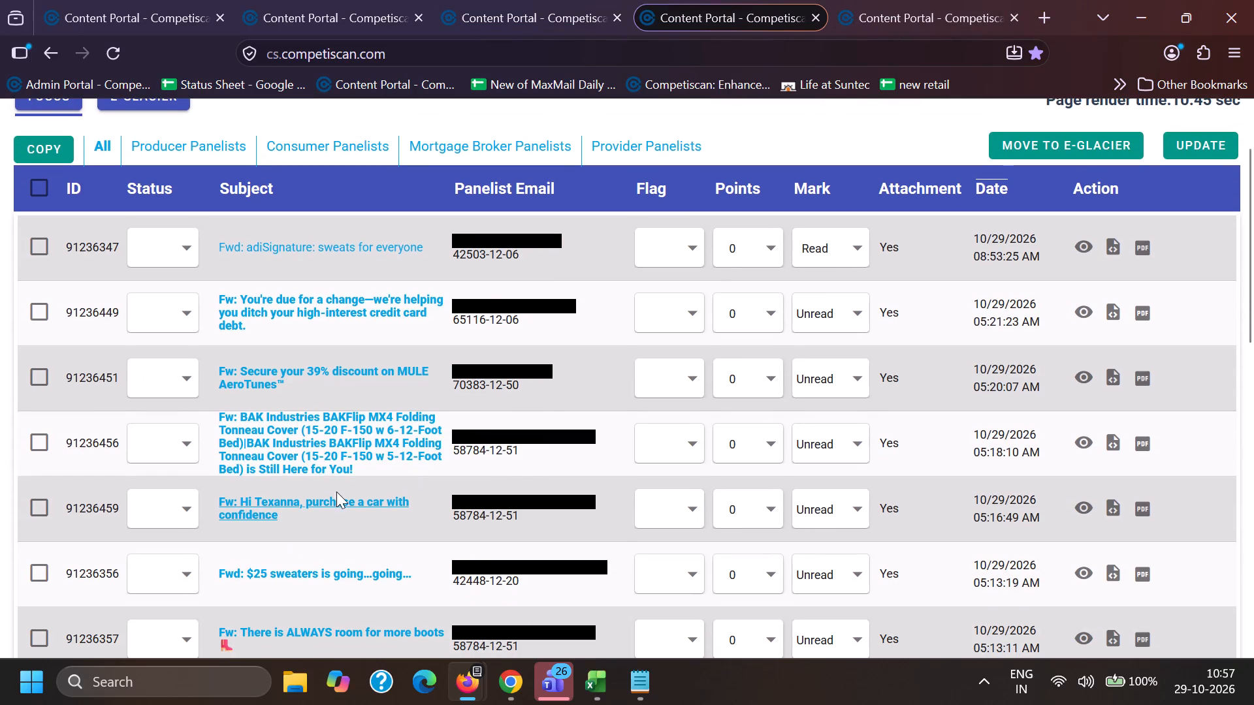
{"action": "left_click", "coordinate": [1097, 506]}
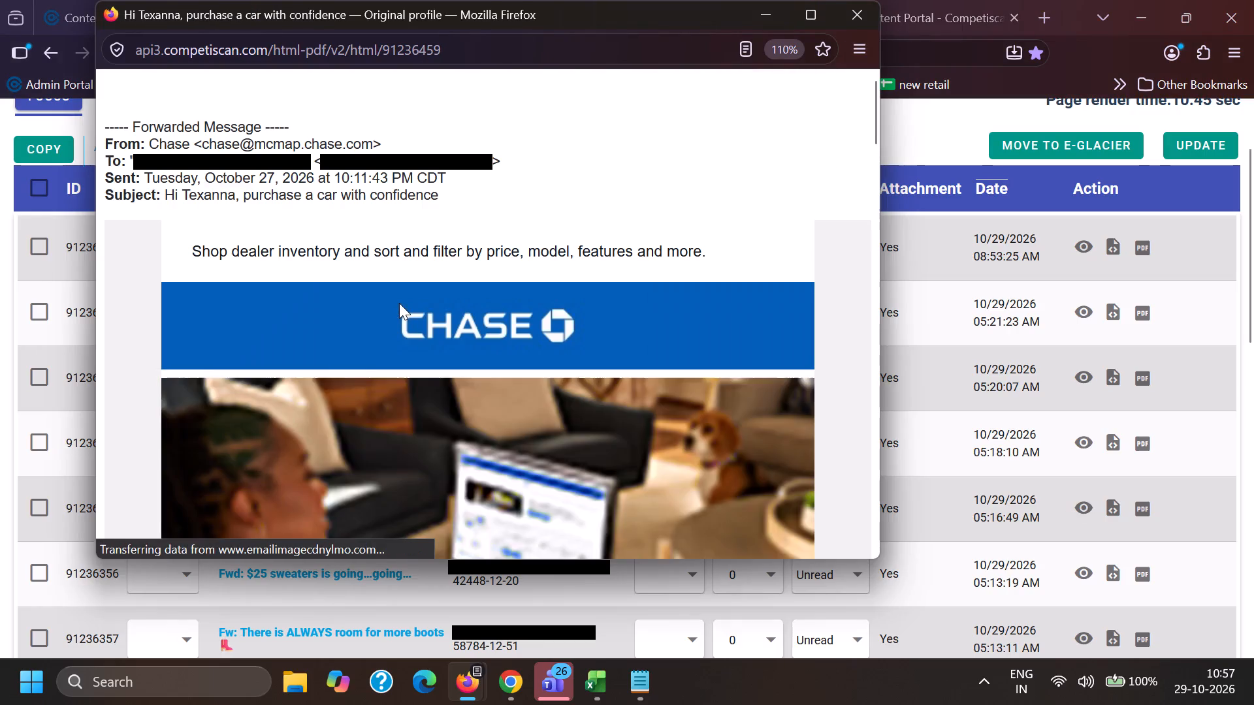
{"action": "left_click_drag", "start_coordinate": [240, 191], "coordinate": [415, 199]}
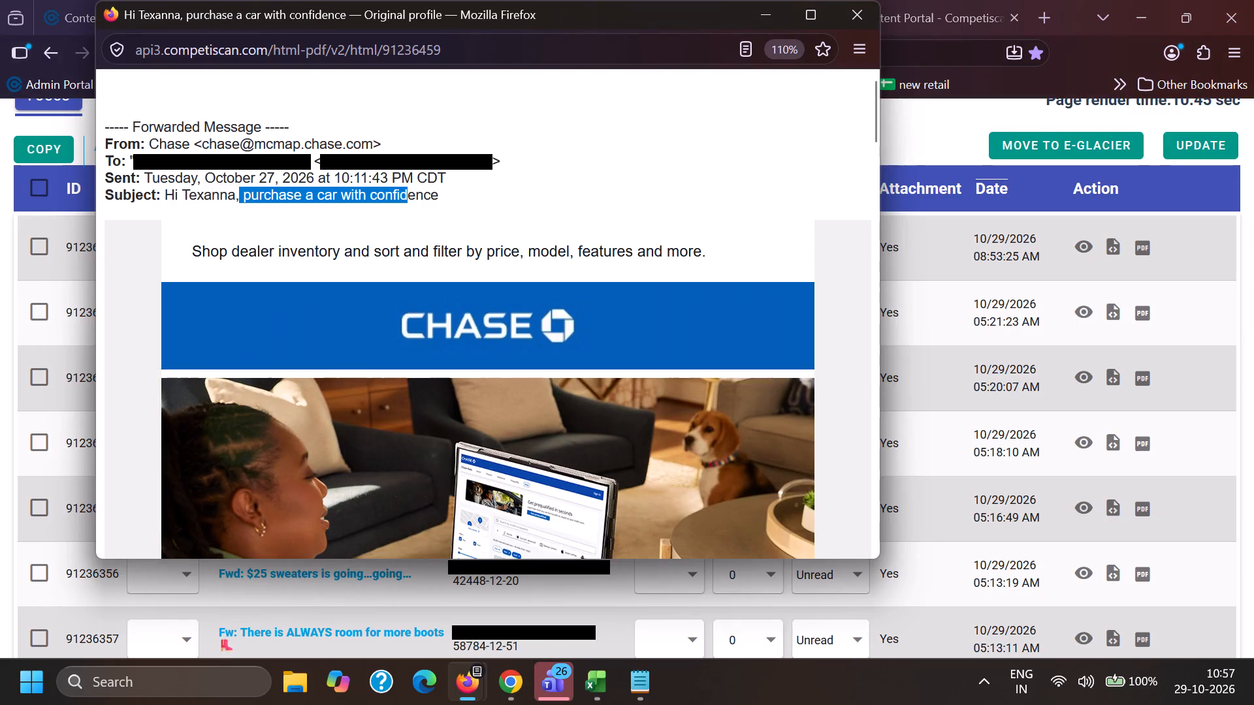
{"action": "left_click_drag", "start_coordinate": [415, 199], "coordinate": [456, 200]}
{"action": "key", "text": "ctrl+c"}
{"action": "key", "text": "ctrl+c"}
{"action": "scroll", "coordinate": [487, 351], "scroll_direction": "down", "scroll_amount": 14}
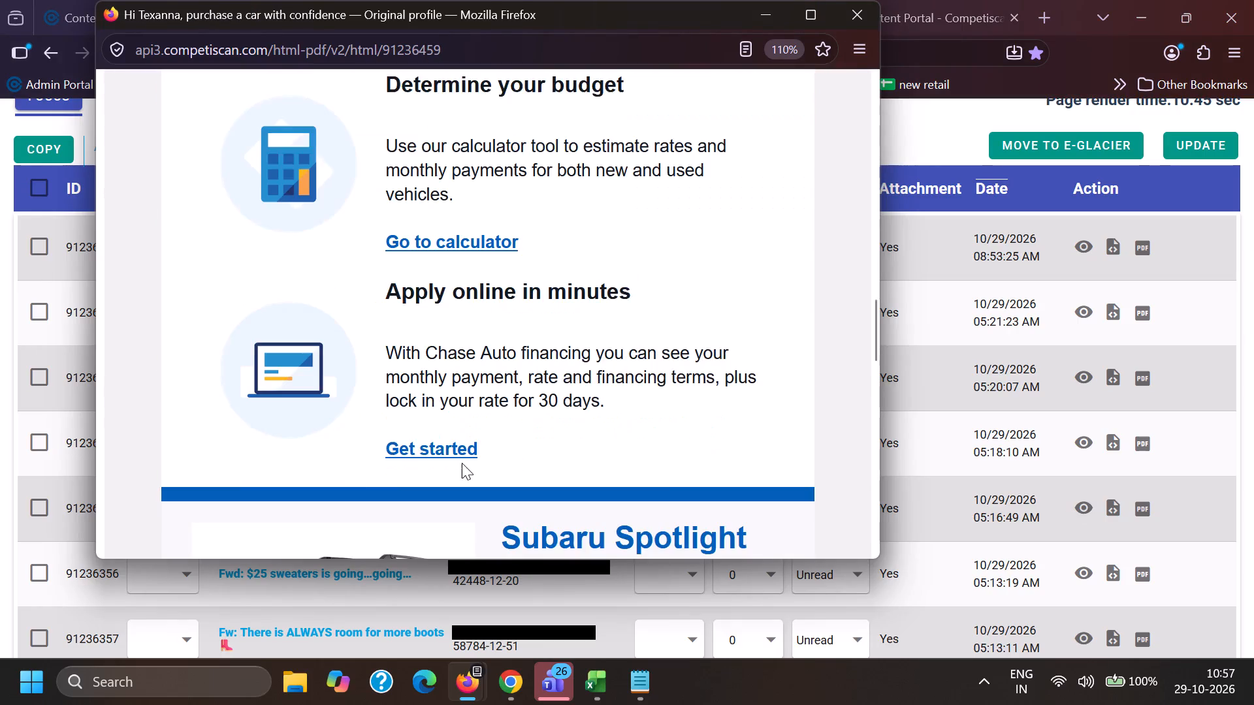
Switch to Chrome and search the Content Portal subjects for the quoted phrase "purchase a car with confidence" to check for duplicates.
{"action": "left_click", "coordinate": [521, 695]}
{"action": "left_click", "coordinate": [428, 605]}
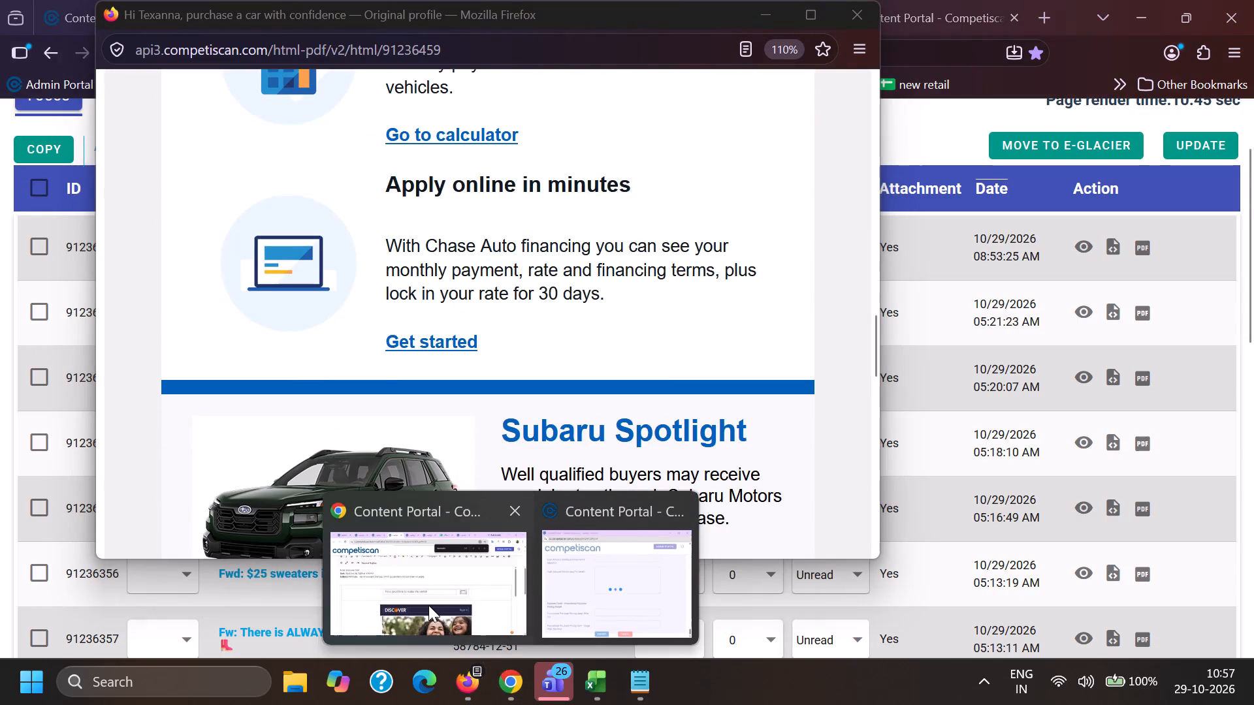
{"action": "left_click", "coordinate": [336, 0]}
{"action": "scroll", "coordinate": [325, 418], "scroll_direction": "down", "scroll_amount": 20}
{"action": "scroll", "coordinate": [417, 518], "scroll_direction": "down", "scroll_amount": 7}
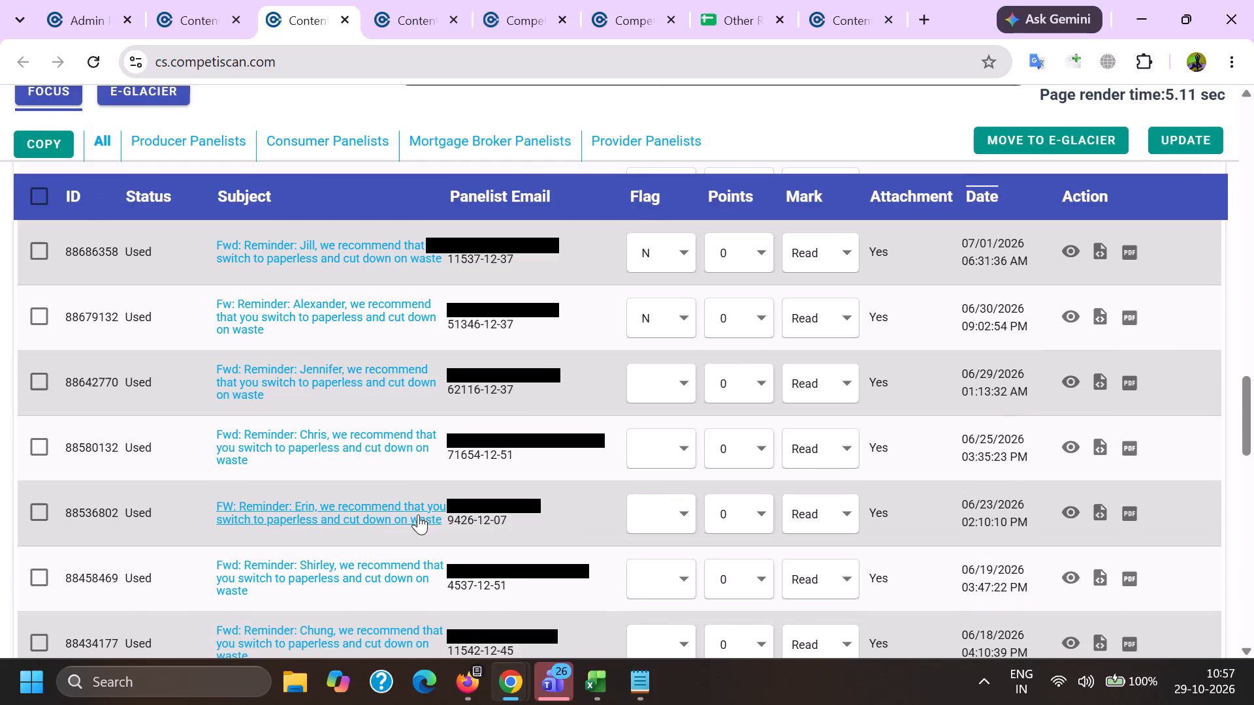
{"action": "scroll", "coordinate": [428, 483], "scroll_direction": "down", "scroll_amount": 6}
{"action": "left_click_drag", "start_coordinate": [501, 278], "coordinate": [0, 277]}
{"action": "key", "text": "BackSpace"}
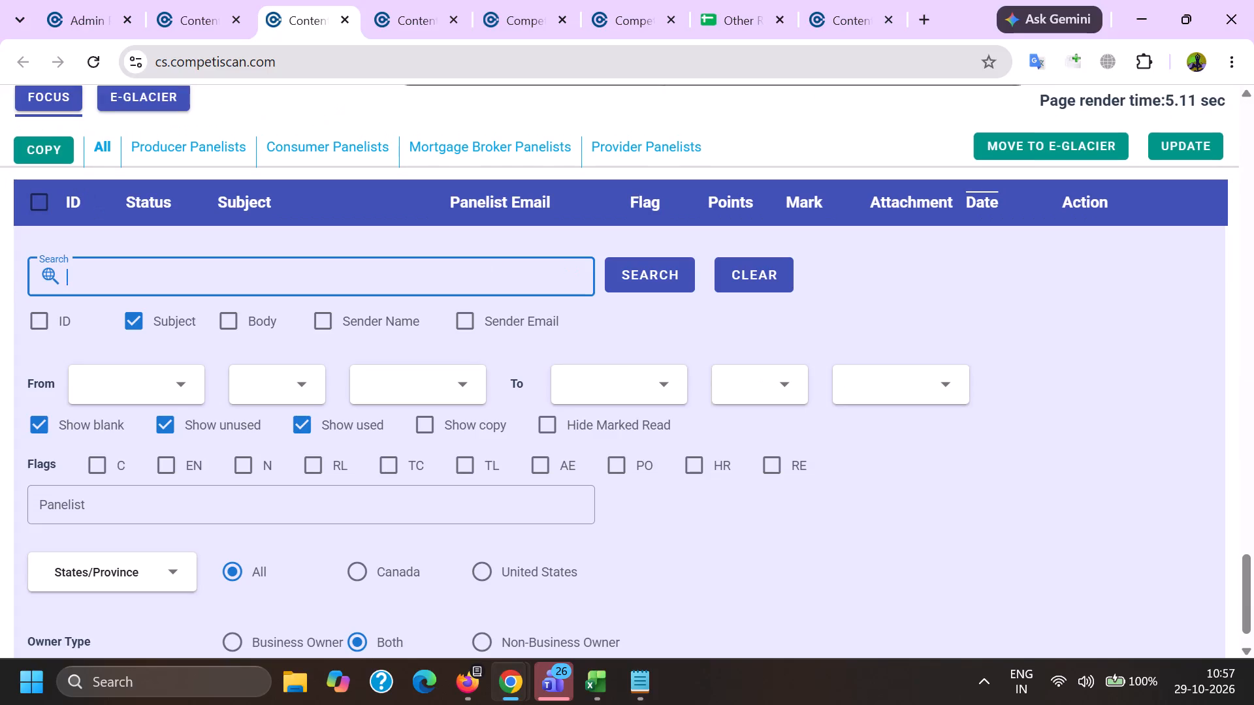
{"action": "key", "text": "shift+quotedbl"}
{"action": "key", "text": "ctrl+v"}
{"action": "key", "text": "shift+quotedbl"}
{"action": "key", "text": "Return"}
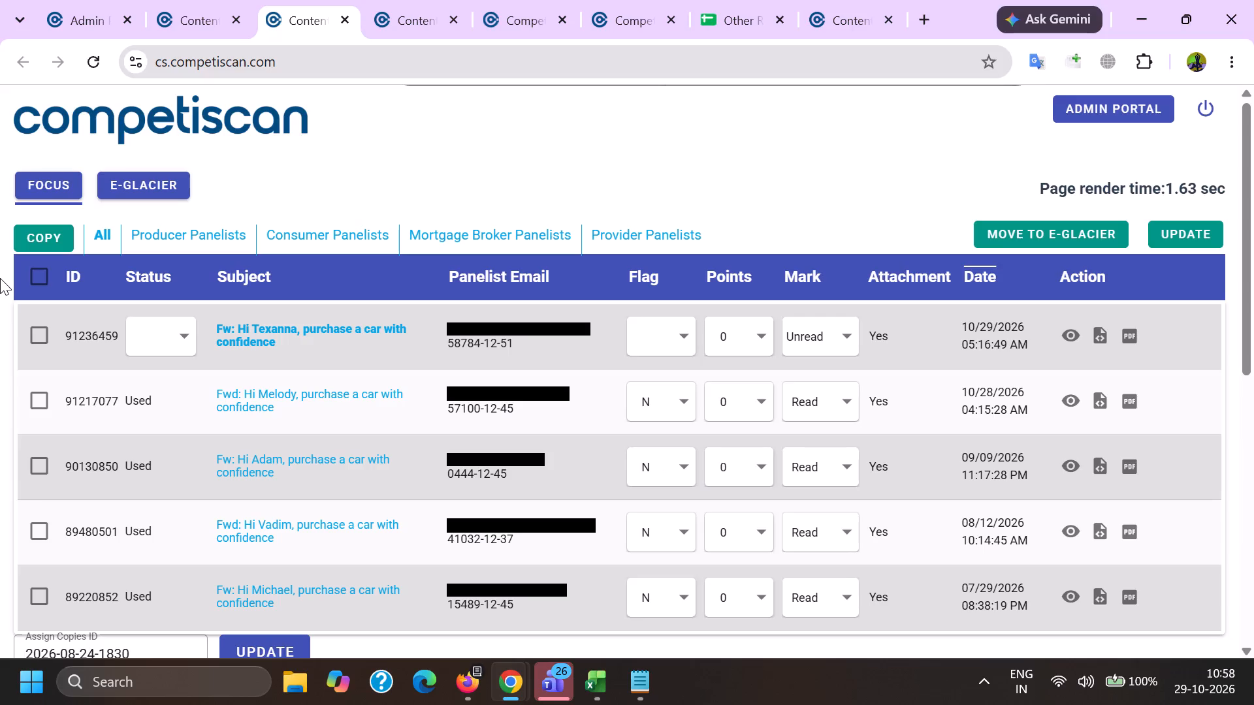
Back in Firefox, preview email 91228145 from the E-Glacier results and return that tab to the Focus results.
{"action": "key", "text": "alt+Tab"}
{"action": "key", "text": "alt+Tab"}
{"action": "key", "text": "alt+Tab"}
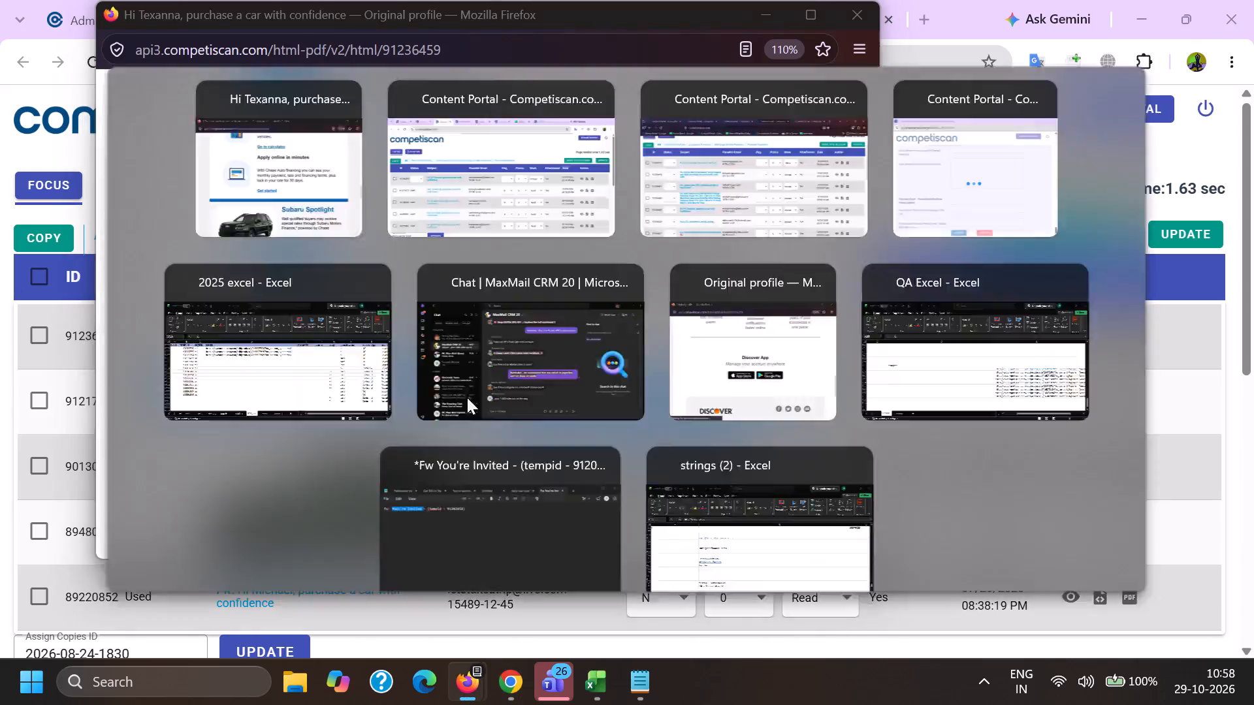
{"action": "scroll", "coordinate": [451, 428], "scroll_direction": "down", "scroll_amount": 2}
{"action": "left_click", "coordinate": [897, 0]}
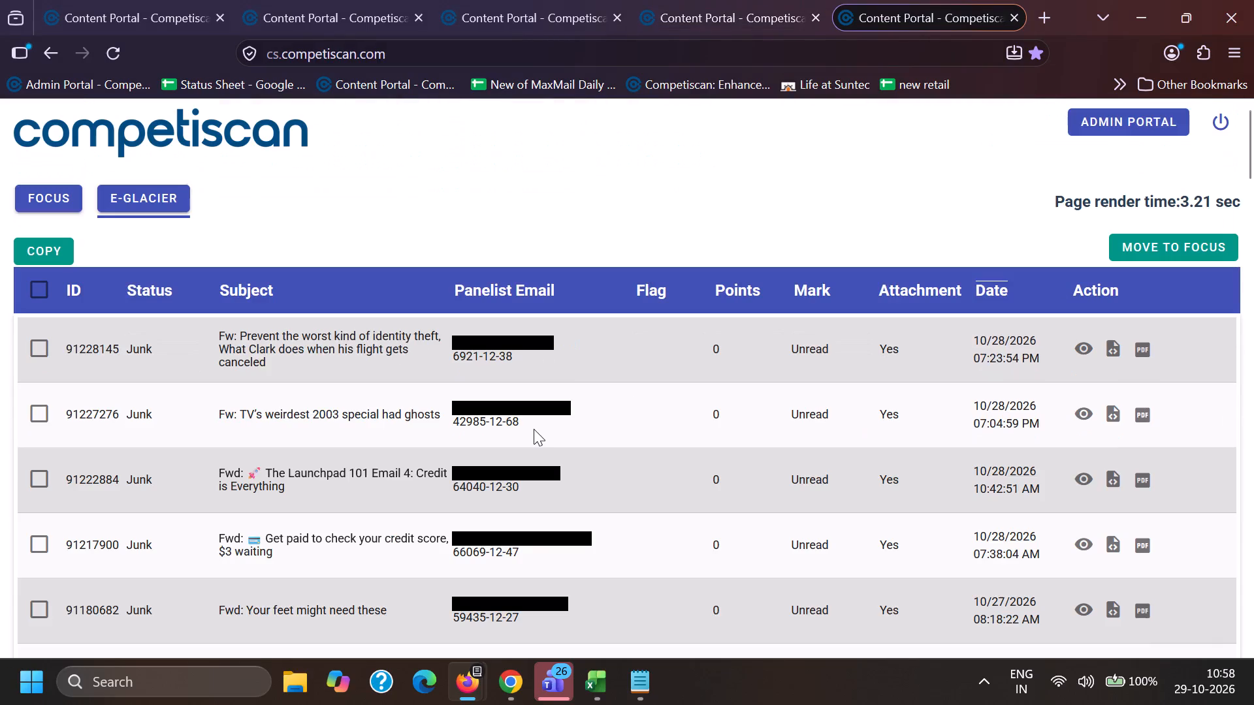
{"action": "left_click", "coordinate": [1087, 346]}
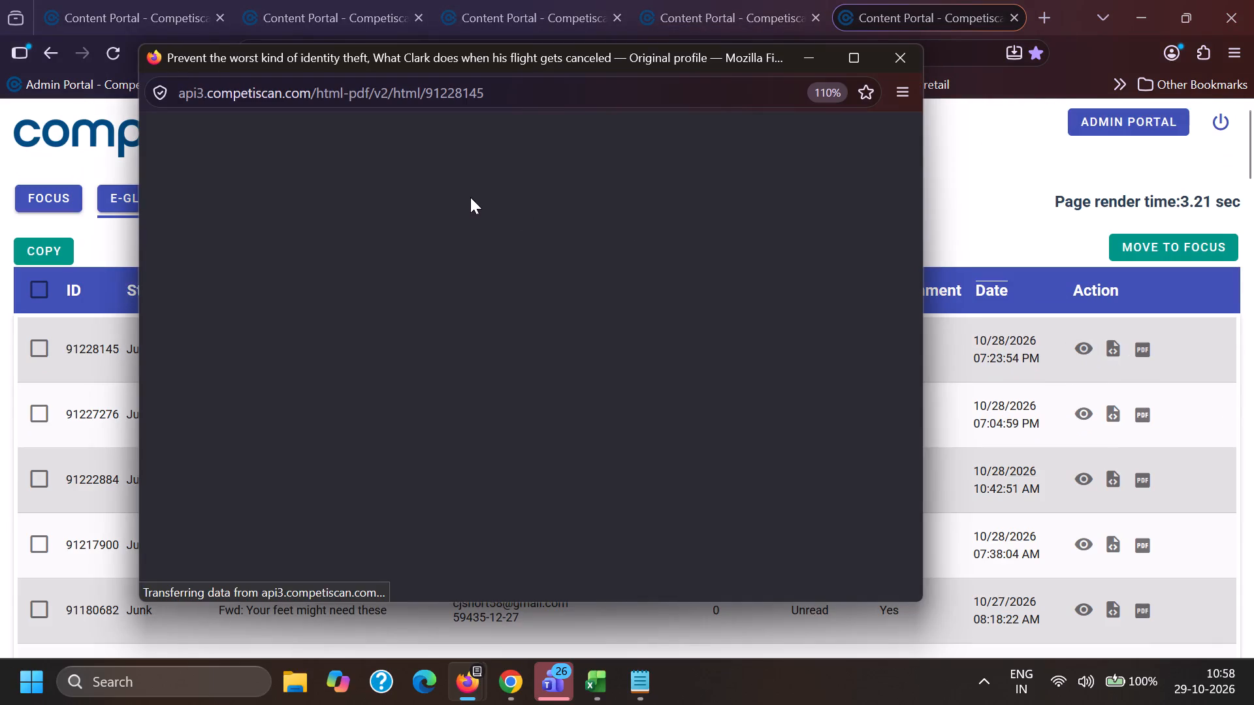
{"action": "key", "text": "Tab"}
{"action": "double_click", "coordinate": [60, 193]}
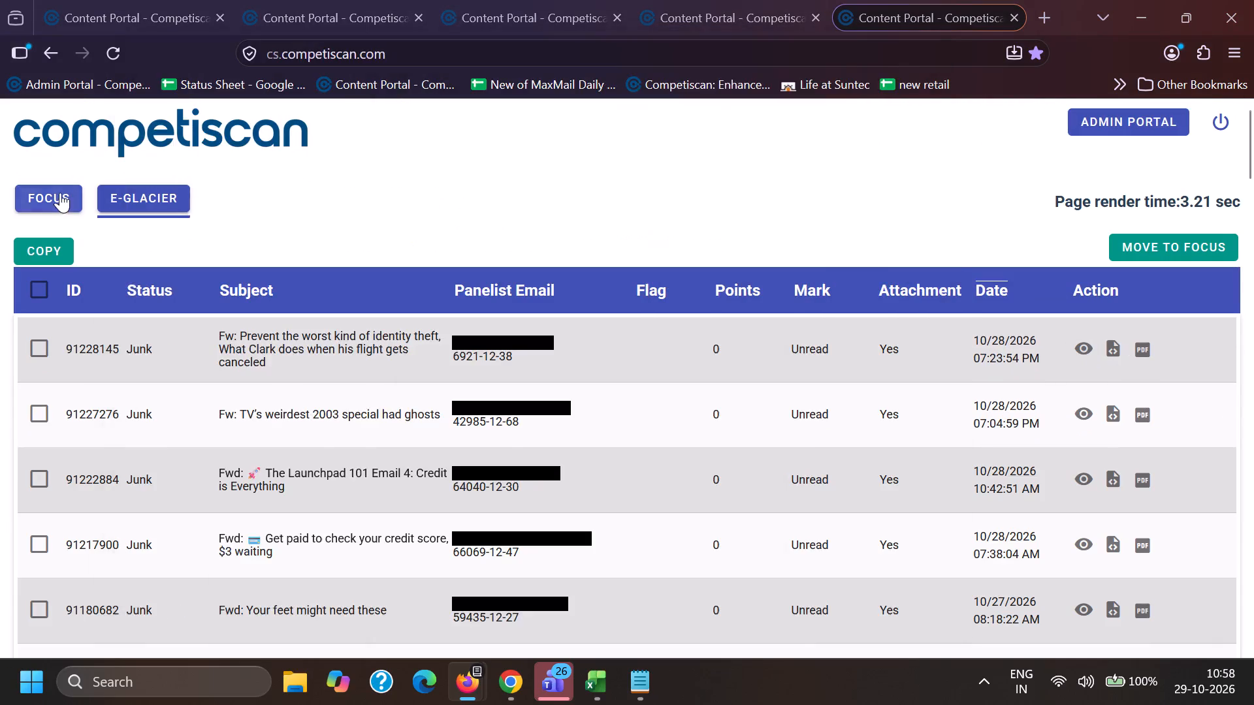
Review the other Content Portal search tabs, showing 50 results per page for the "Capital one" search.
{"action": "left_click", "coordinate": [338, 0]}
{"action": "left_click", "coordinate": [475, 0]}
{"action": "left_click", "coordinate": [200, 0]}
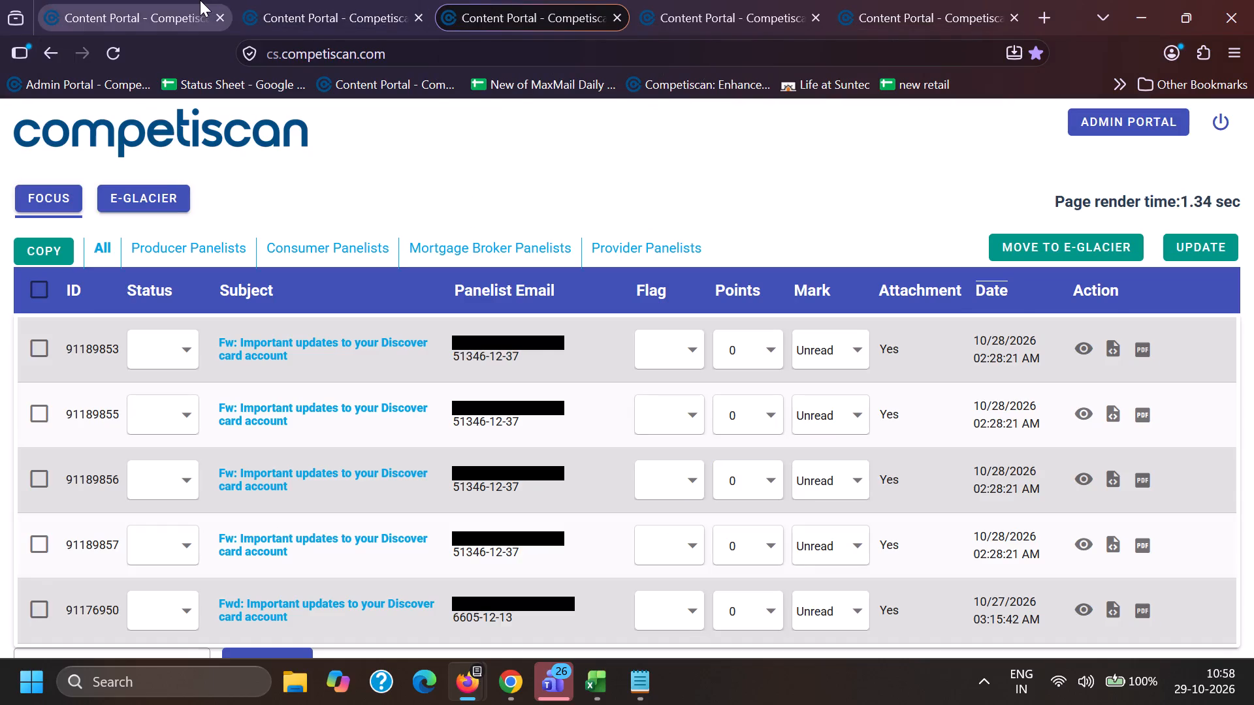
{"action": "scroll", "coordinate": [218, 360], "scroll_direction": "down", "scroll_amount": 2}
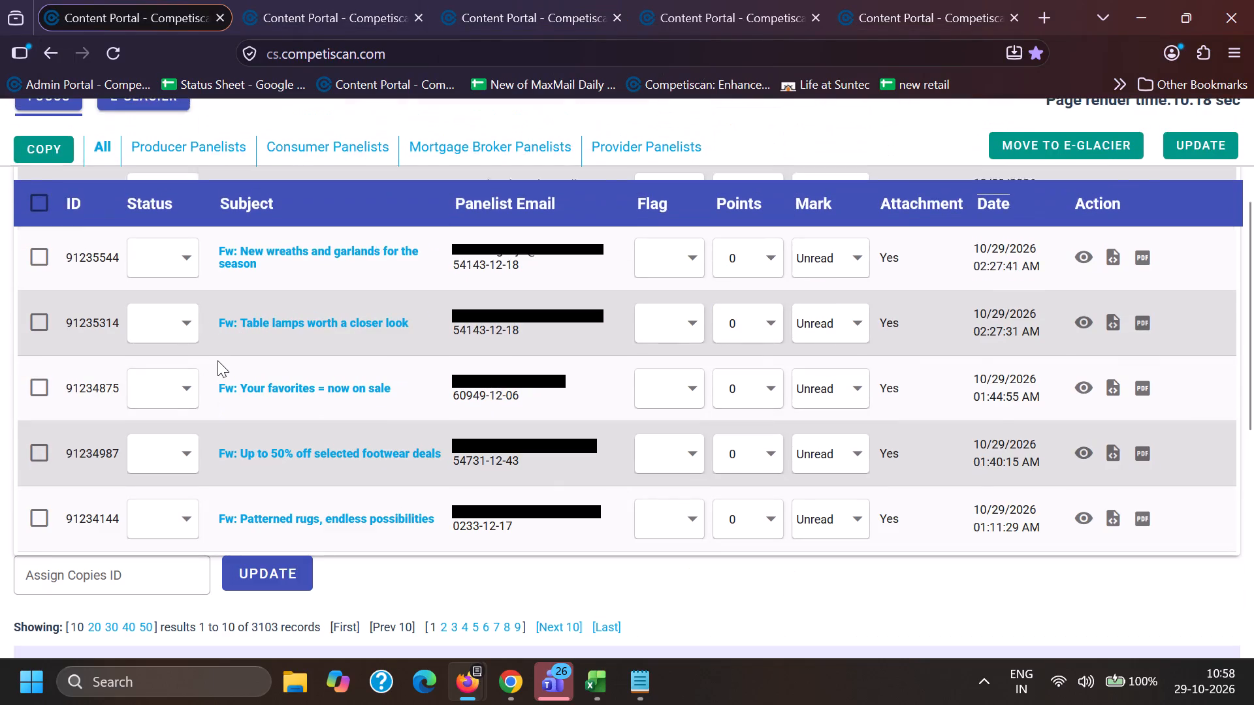
{"action": "scroll", "coordinate": [187, 390], "scroll_direction": "down", "scroll_amount": 1}
{"action": "left_click", "coordinate": [150, 522]}
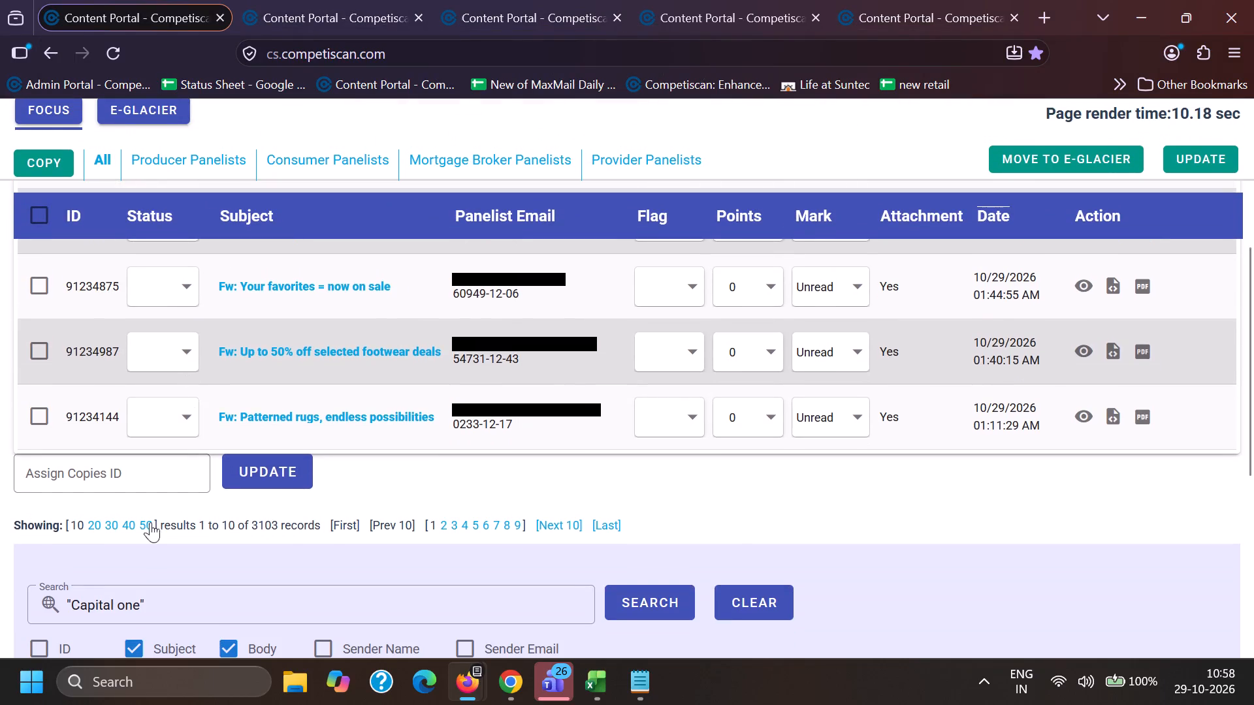
{"action": "left_click", "coordinate": [375, 0]}
{"action": "left_click", "coordinate": [552, 0]}
{"action": "left_click", "coordinate": [656, 0]}
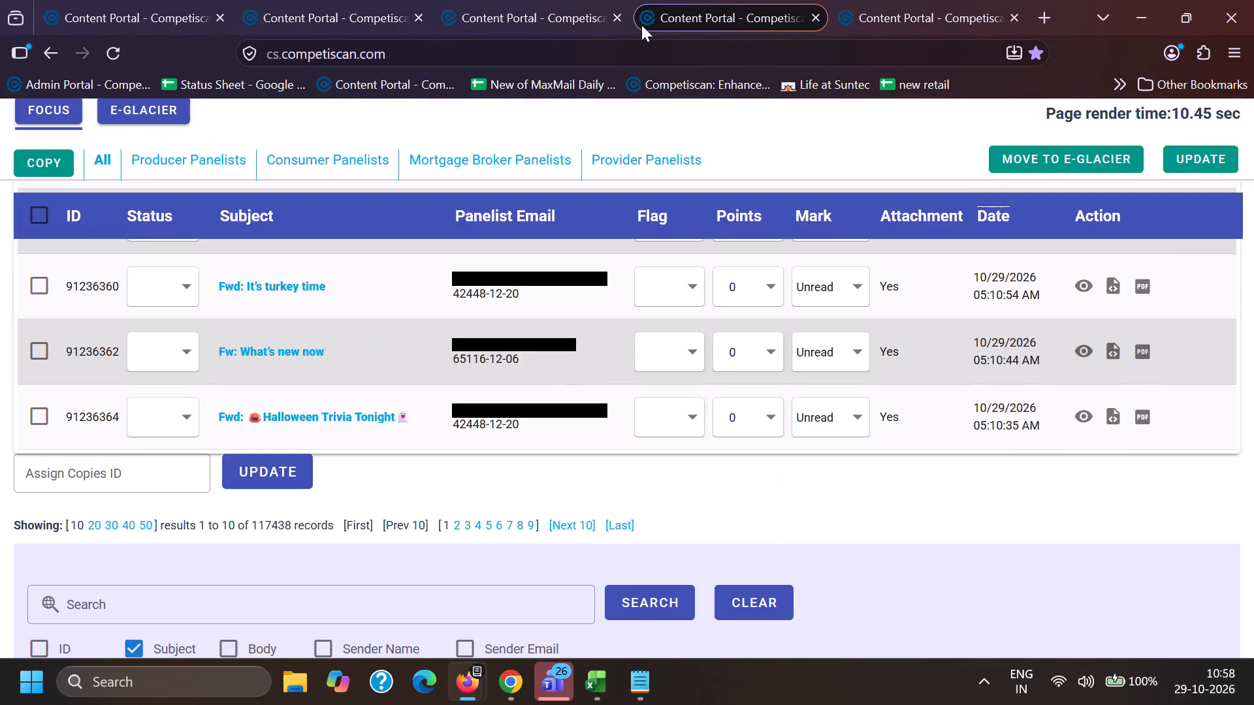
{"action": "left_click", "coordinate": [935, 0]}
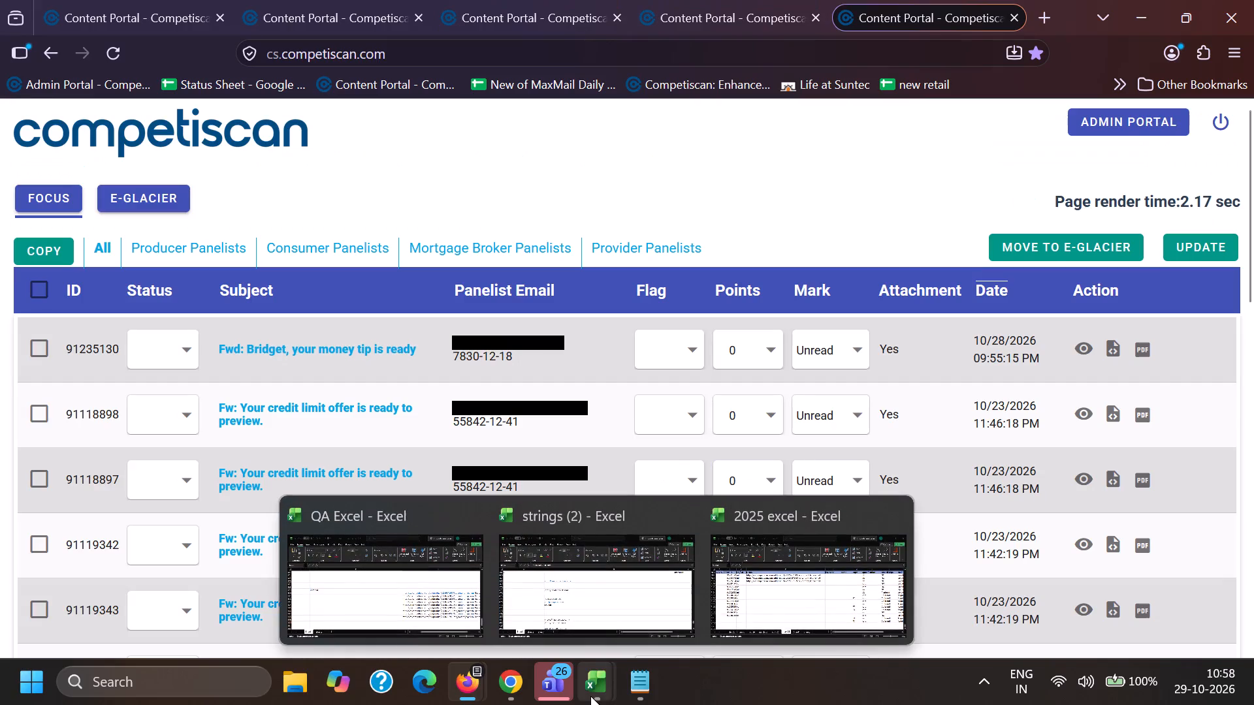
Copy the Equifax no-reply sender address from the strings workbook and search for it in quotes in the "Credit karma" tab in Firefox.
{"action": "left_click", "coordinate": [590, 695]}
{"action": "left_click", "coordinate": [559, 585]}
{"action": "left_click", "coordinate": [432, 412]}
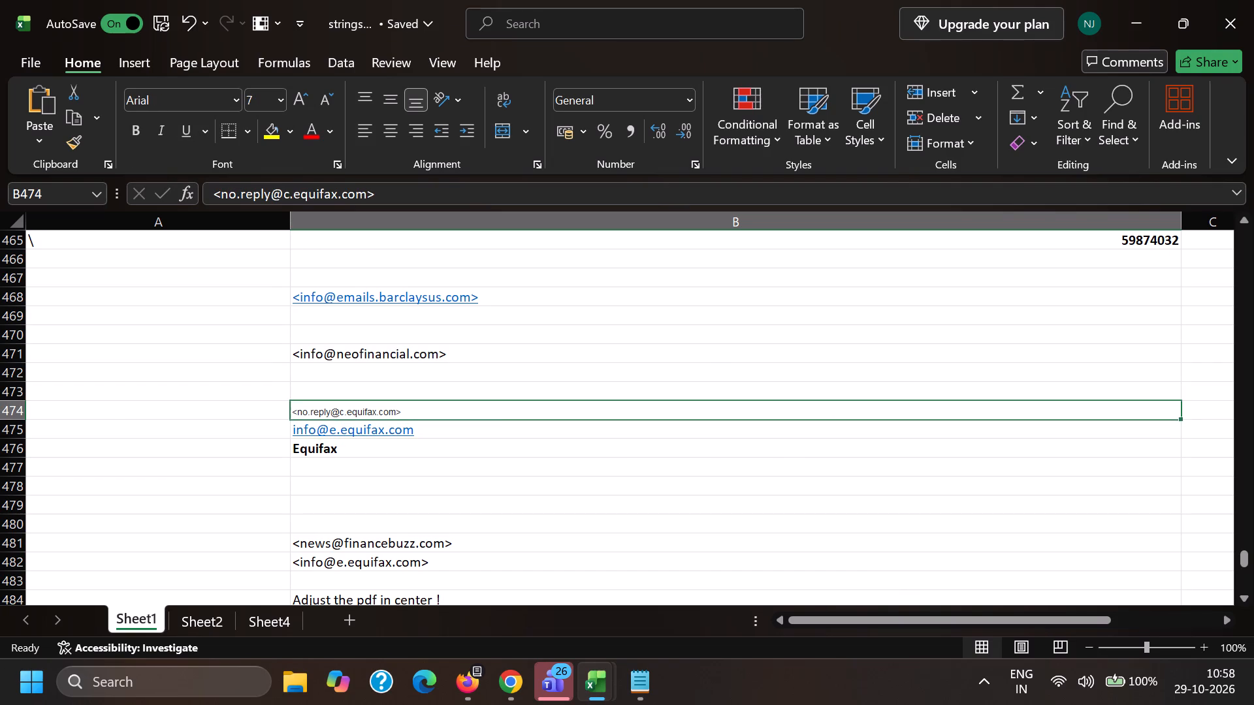
{"action": "key", "text": "ctrl+c"}
{"action": "key", "text": "ctrl+c"}
{"action": "key", "text": "alt+Tab"}
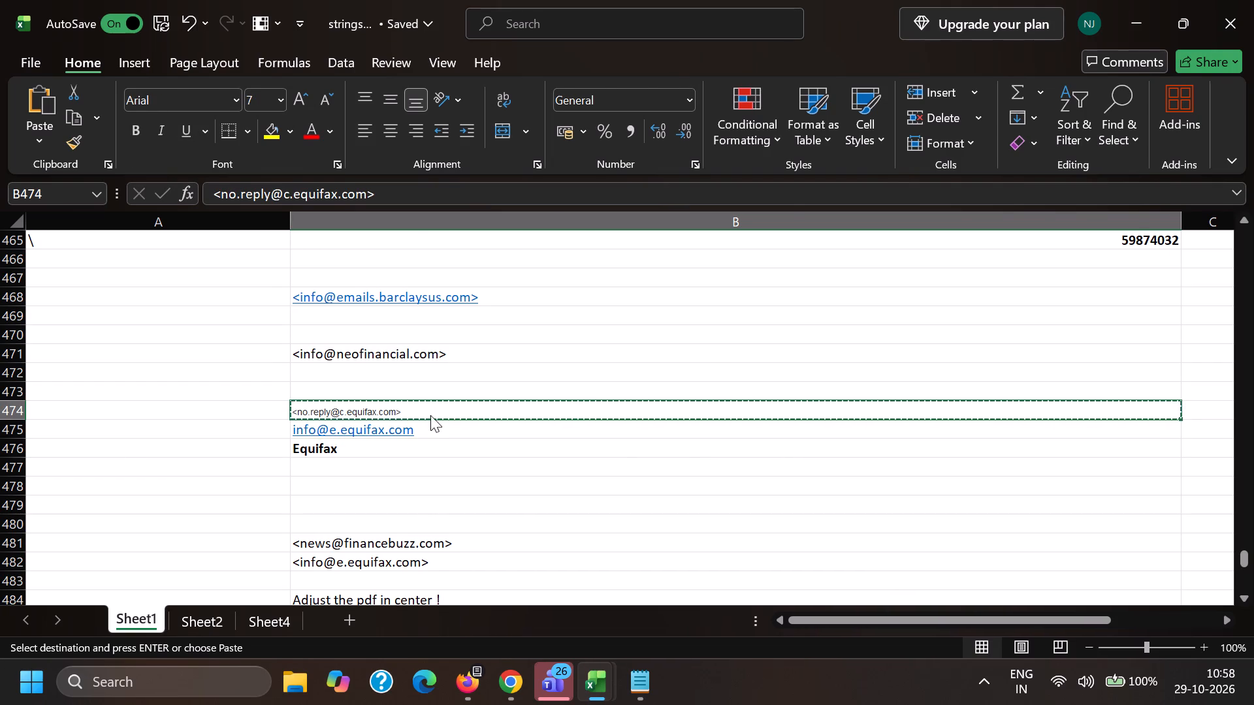
{"action": "scroll", "coordinate": [357, 426], "scroll_direction": "down", "scroll_amount": 12}
{"action": "scroll", "coordinate": [316, 495], "scroll_direction": "up", "scroll_amount": 2}
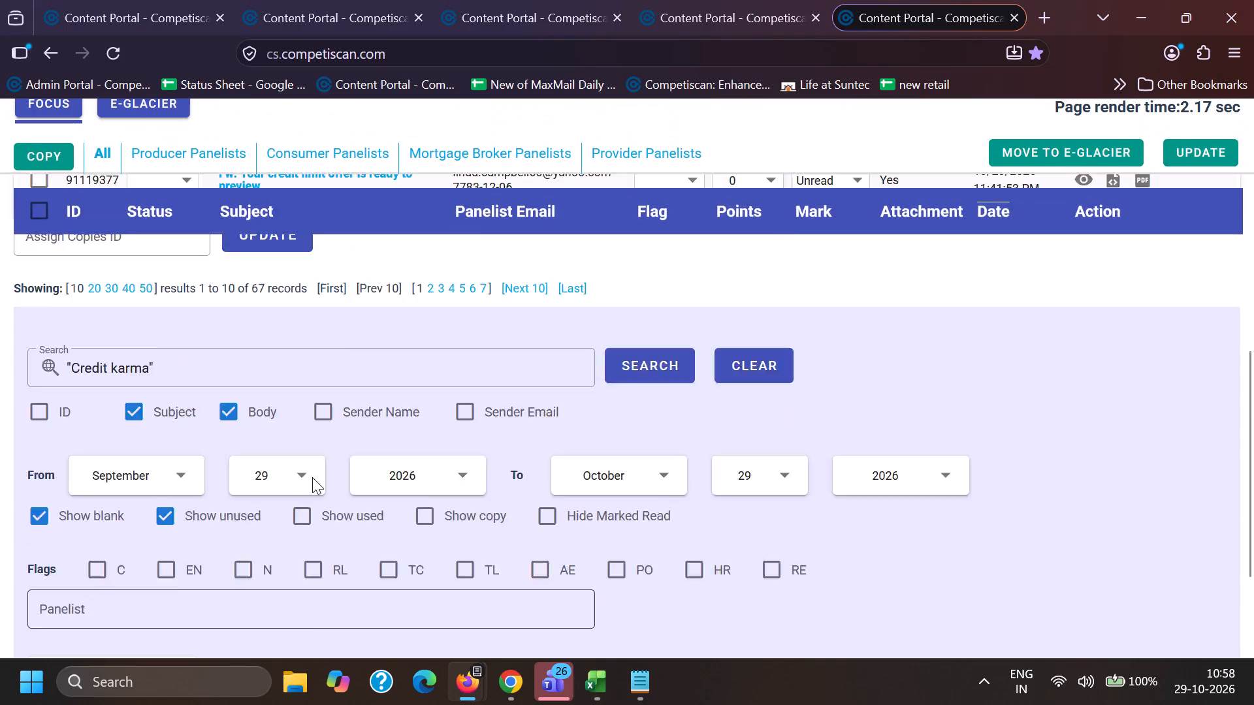
{"action": "left_click_drag", "start_coordinate": [322, 413], "coordinate": [0, 412]}
{"action": "key", "text": "BackSpace"}
{"action": "key", "text": "shift+quotedbl"}
{"action": "key", "text": "ctrl+v"}
{"action": "key", "text": "shift+quotedbl"}
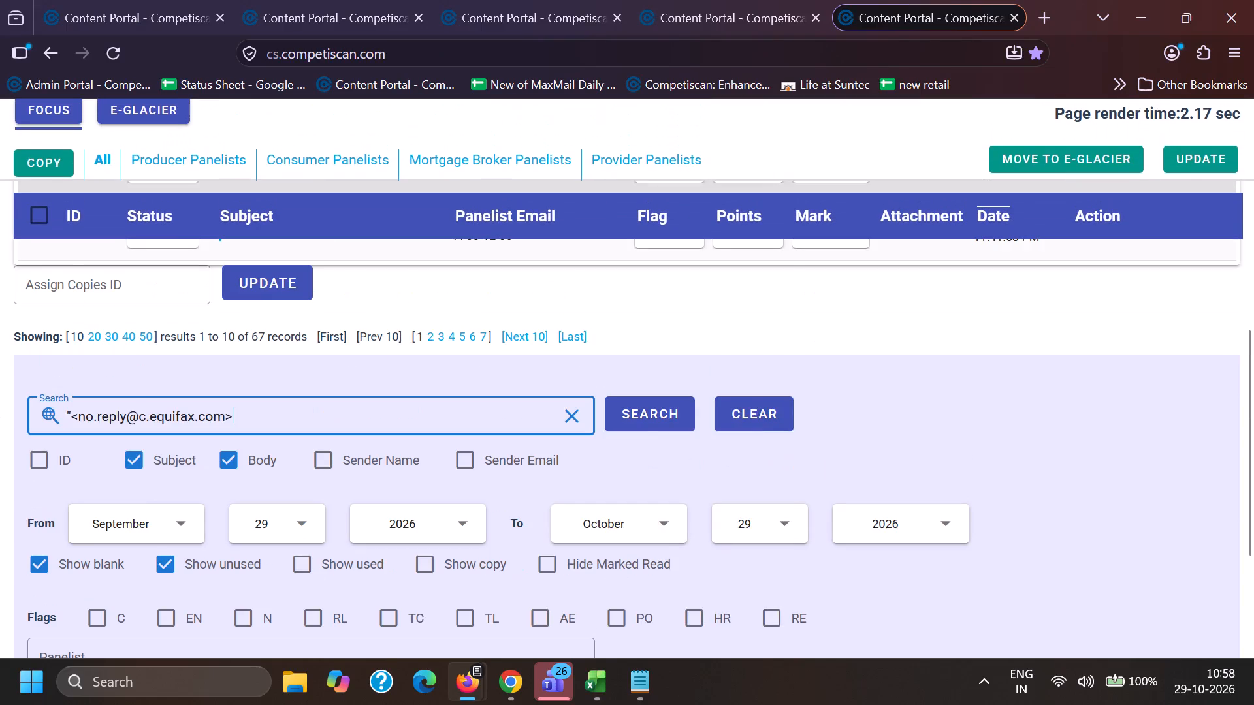
{"action": "key", "text": "Return"}
Switch to the strings workbook in Excel and open the find tool.
{"action": "key", "text": "alt+Tab"}
{"action": "scroll", "coordinate": [475, 495], "scroll_direction": "up", "scroll_amount": 2}
{"action": "key", "text": "ctrl+f"}
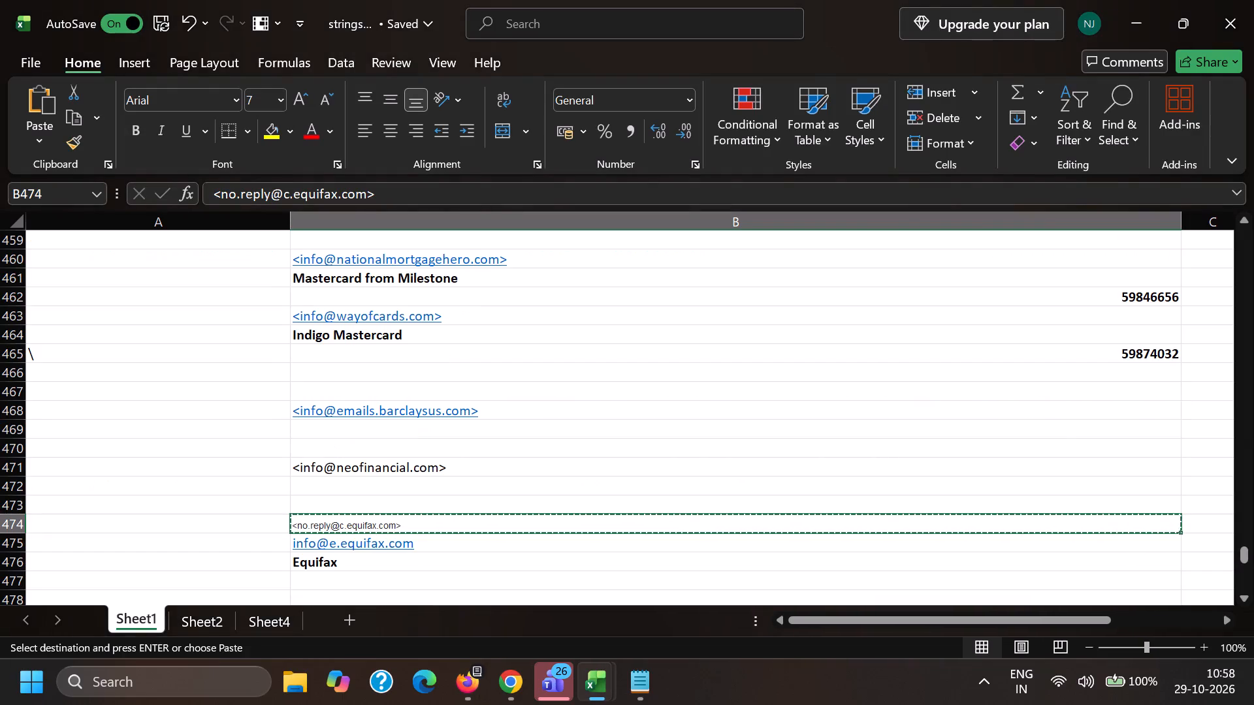
Find "lending" in the strings workbook and copy the LendingTree savings sender address.
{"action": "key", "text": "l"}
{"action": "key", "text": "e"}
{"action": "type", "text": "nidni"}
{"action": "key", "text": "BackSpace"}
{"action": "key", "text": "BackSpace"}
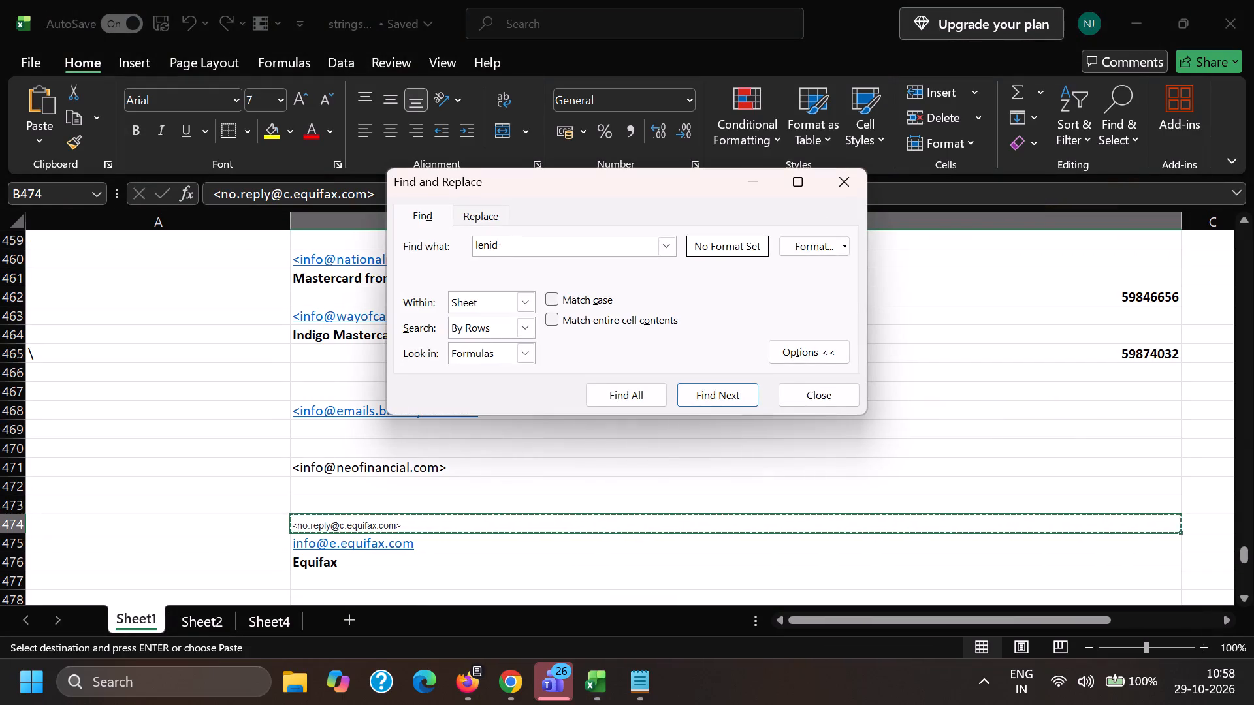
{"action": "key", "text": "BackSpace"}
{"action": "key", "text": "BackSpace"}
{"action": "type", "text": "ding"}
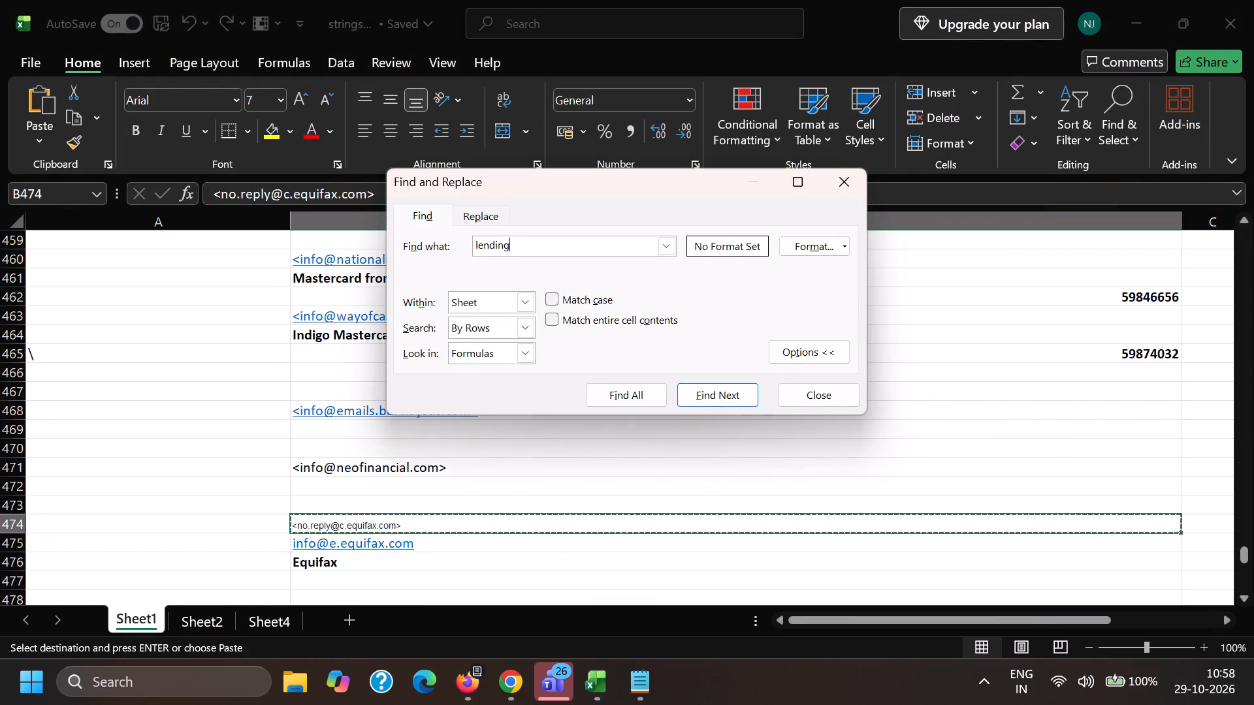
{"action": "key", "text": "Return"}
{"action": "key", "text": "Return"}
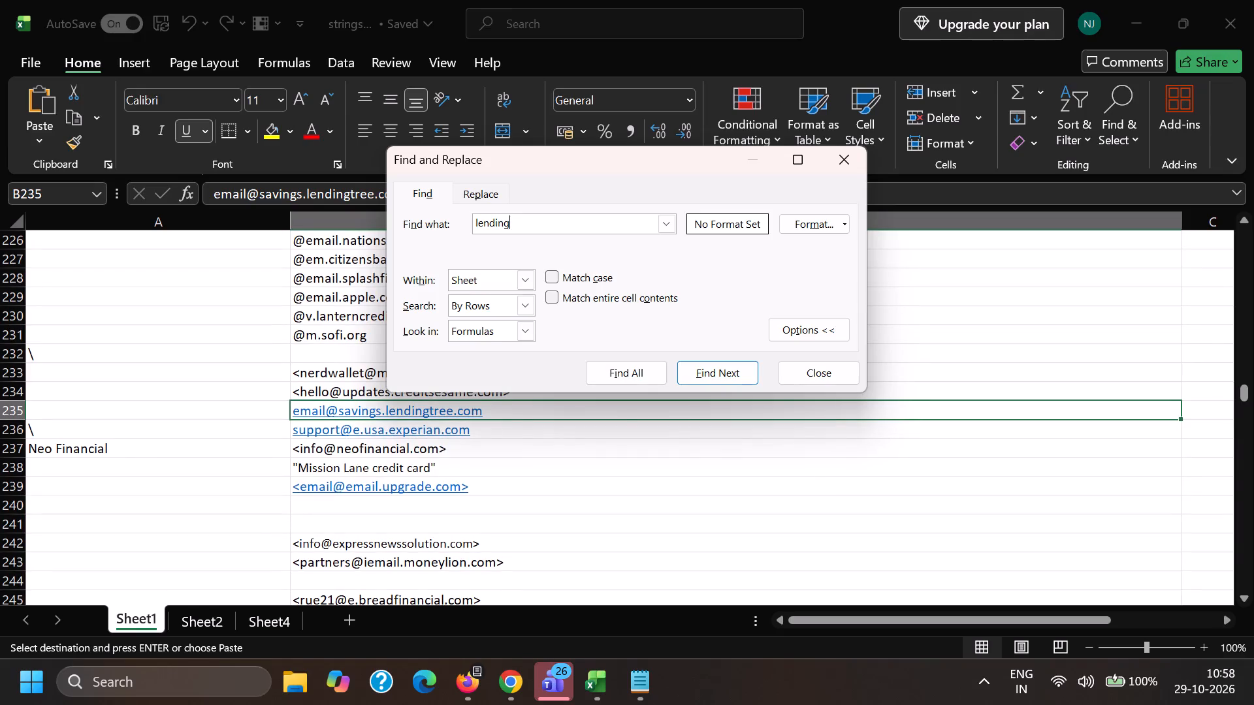
{"action": "left_click", "coordinate": [814, 375]}
{"action": "key", "text": "ctrl+c"}
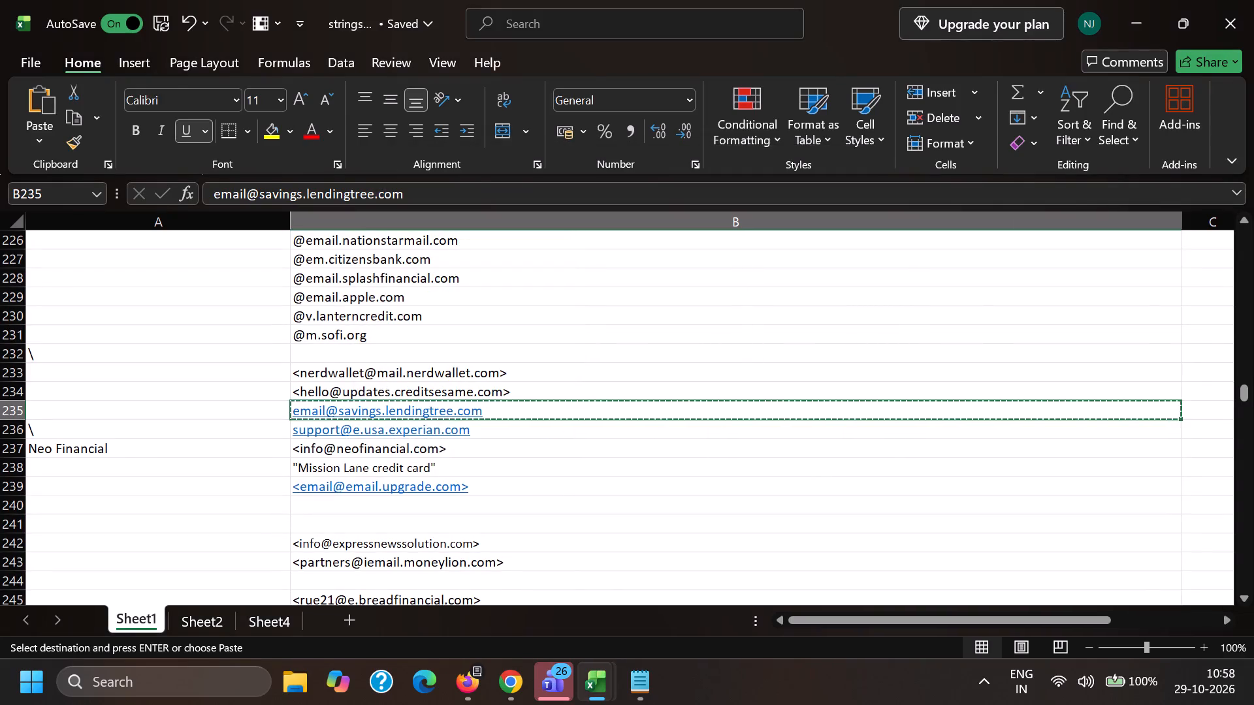
Switch to Firefox and show the E-Glacier results for the Equifax sender search.
{"action": "key", "text": "alt+Tab"}
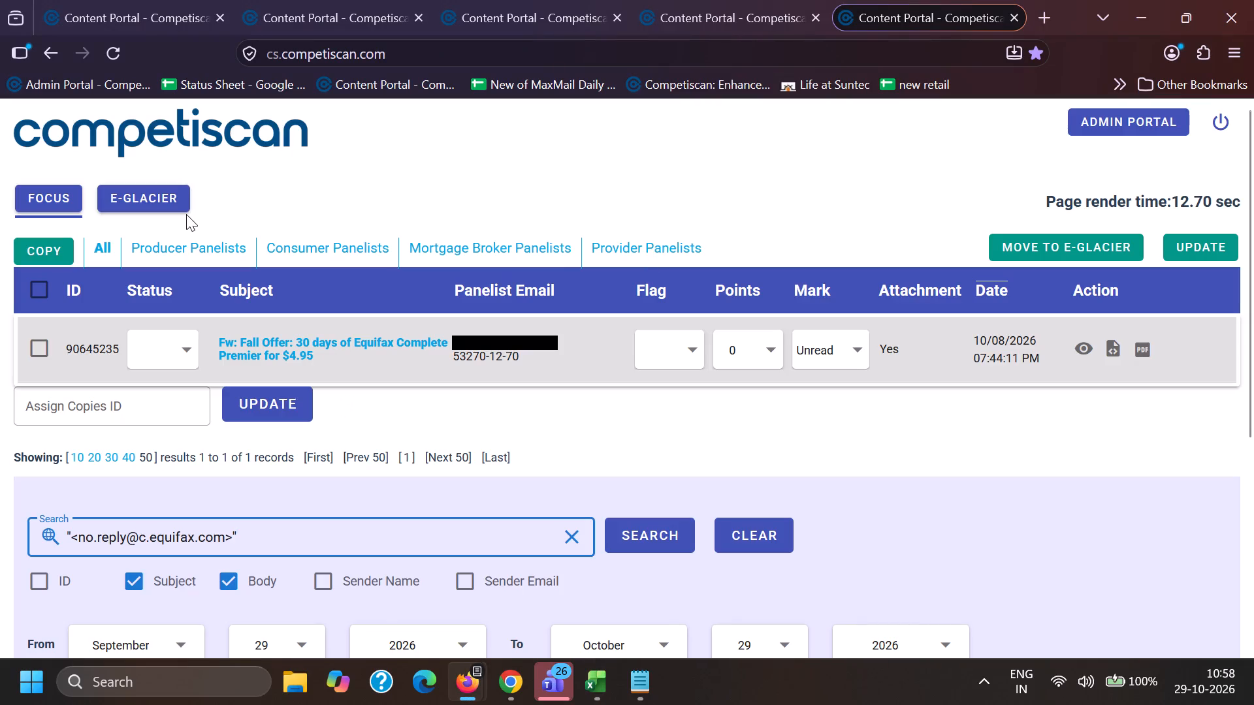
{"action": "left_click", "coordinate": [144, 192]}
In the fourth Content Portal tab, include the email body and search for the copied LendingTree sender address in quotes.
{"action": "left_click", "coordinate": [770, 0]}
{"action": "scroll", "coordinate": [302, 482], "scroll_direction": "down", "scroll_amount": 2}
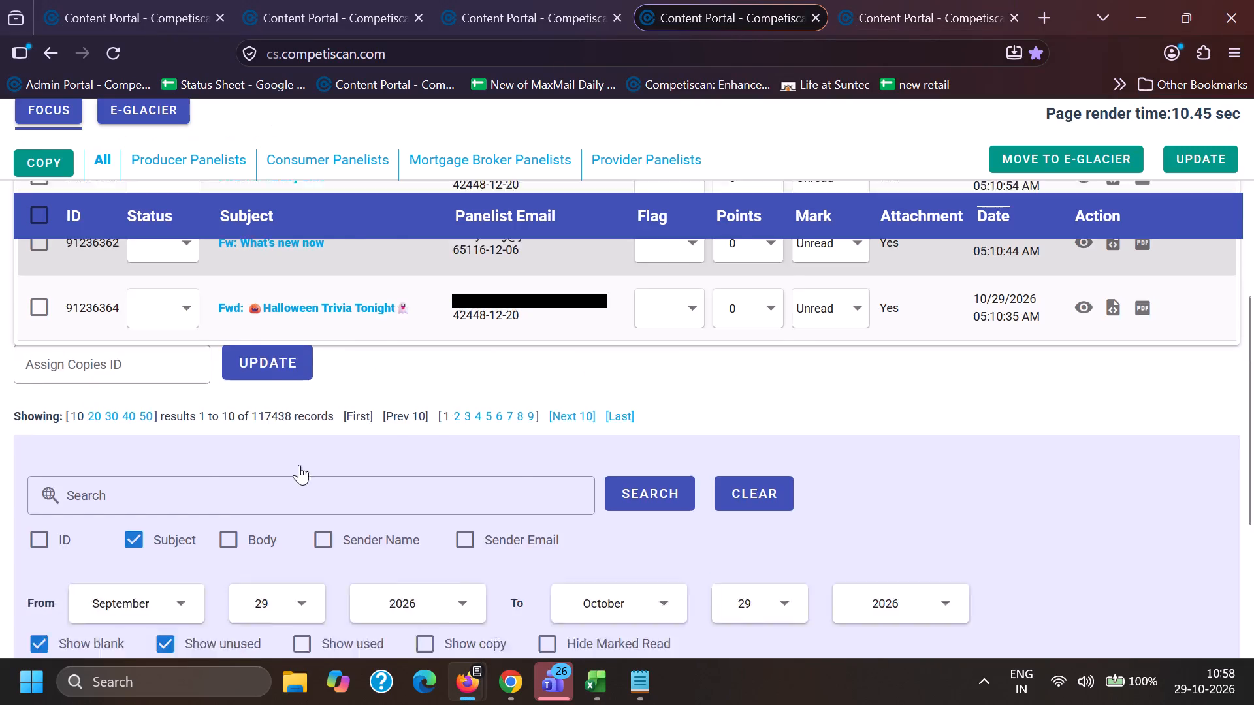
{"action": "left_click", "coordinate": [244, 439]}
{"action": "scroll", "coordinate": [243, 441], "scroll_direction": "down", "scroll_amount": 2}
{"action": "left_click", "coordinate": [249, 522]}
{"action": "scroll", "coordinate": [263, 572], "scroll_direction": "up", "scroll_amount": 1}
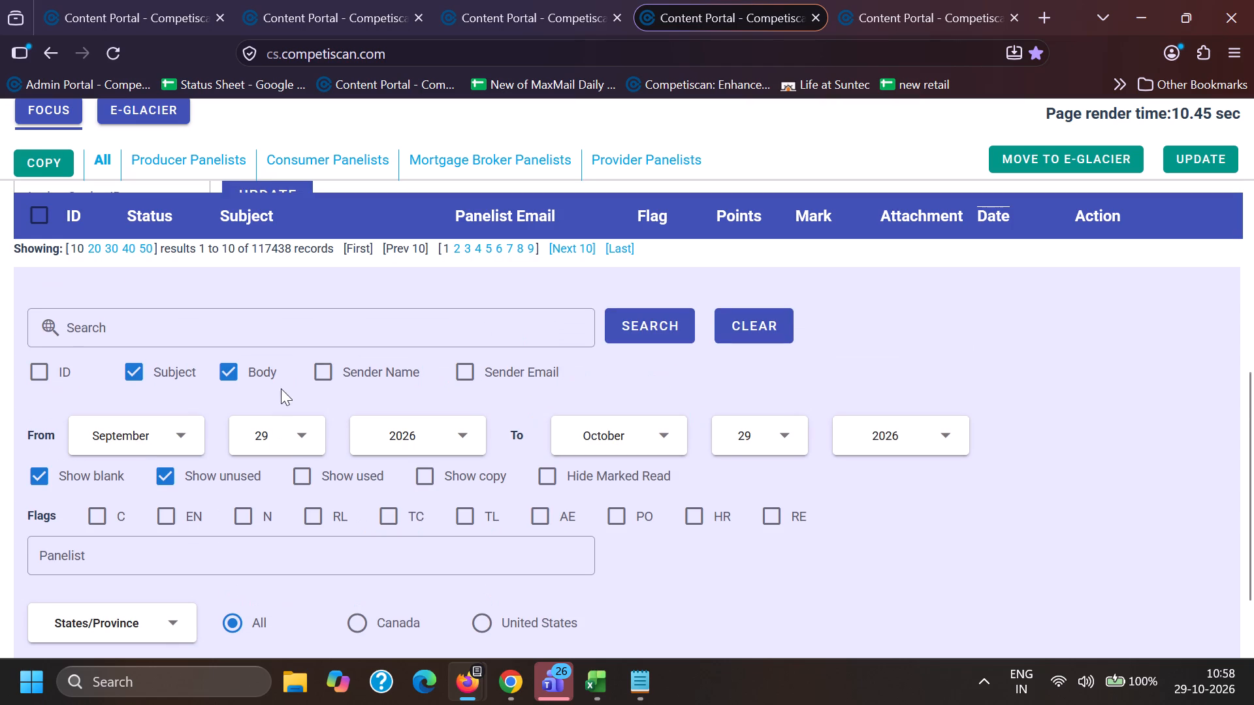
{"action": "left_click", "coordinate": [255, 336]}
{"action": "key", "text": "shift+quotedbl"}
{"action": "key", "text": "ctrl+v"}
{"action": "key", "text": "shift+quotedbl"}
{"action": "key", "text": "Return"}
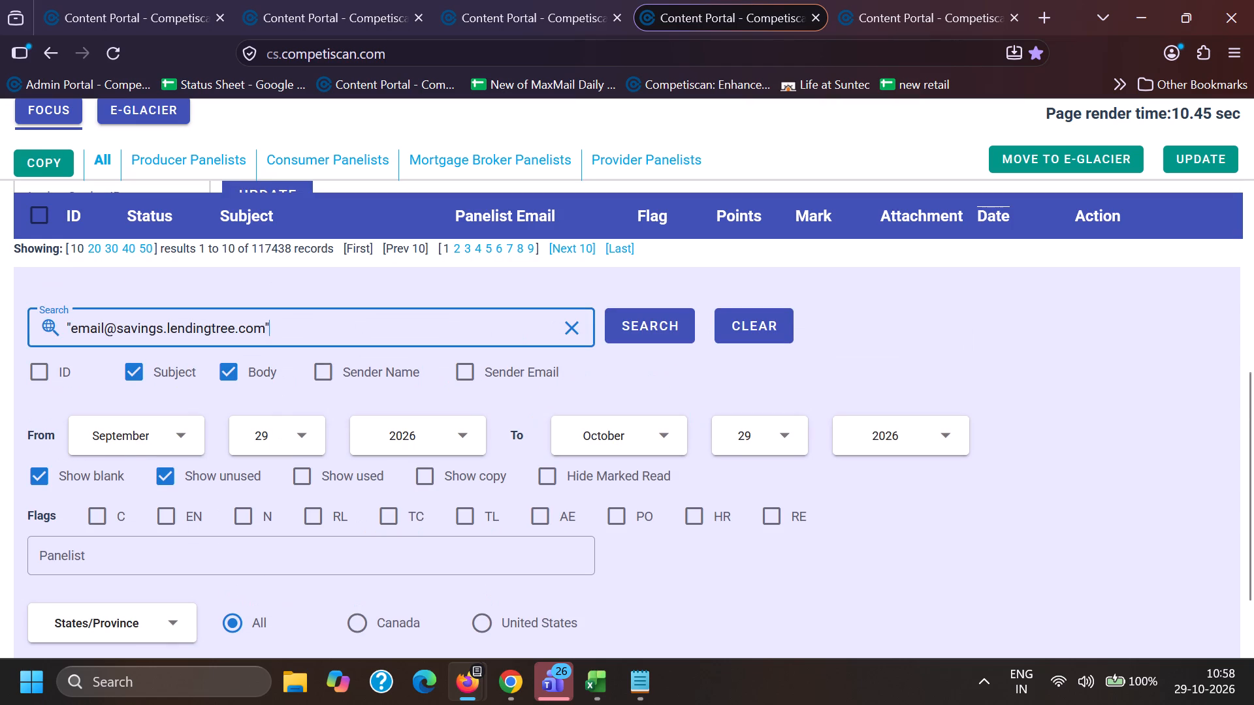
Check the E-Glacier results of the Equifax search, and return to the LendingTree results tab.
{"action": "left_click", "coordinate": [922, 0]}
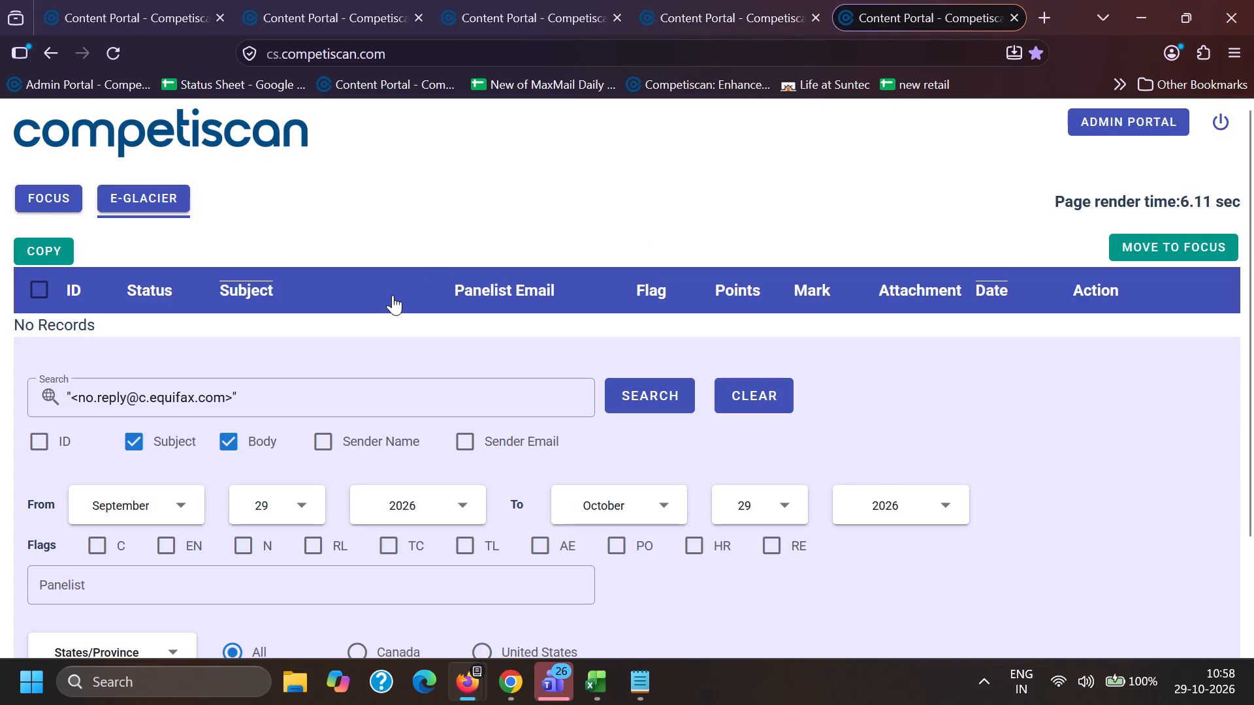
{"action": "left_click", "coordinate": [769, 0]}
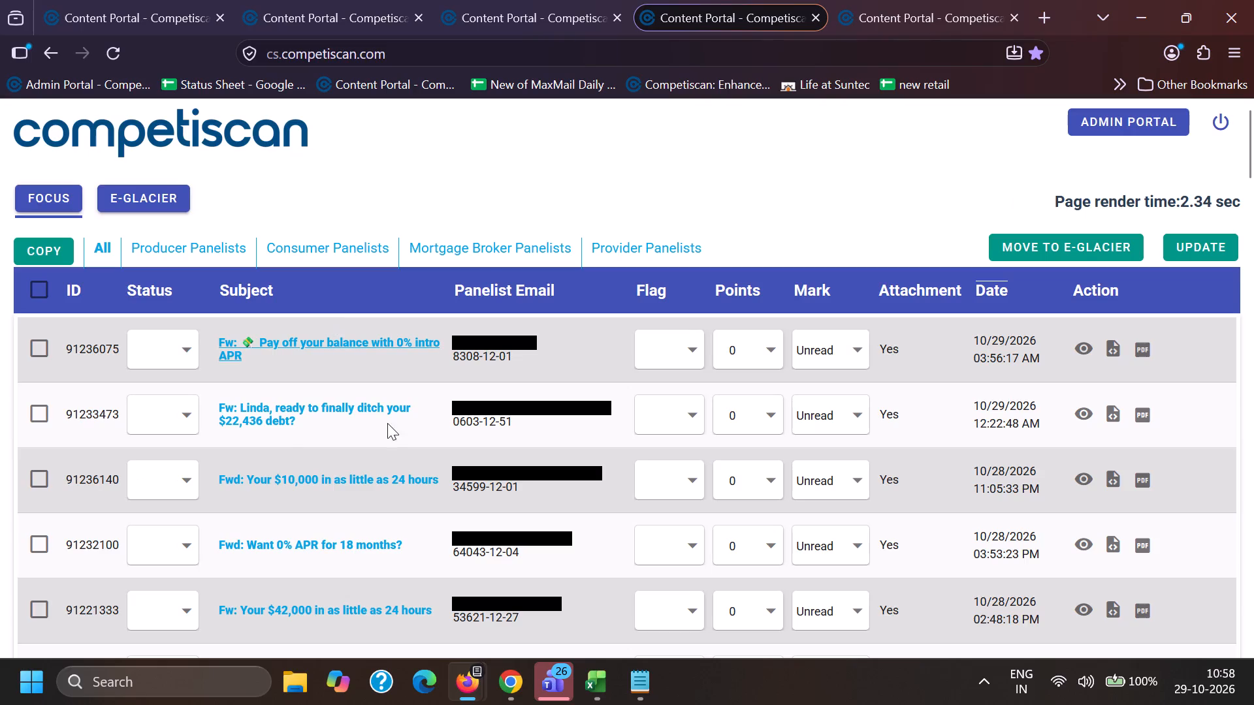
Copy ", ready to finally ditch your $22,436 debt?" from email 91233473's subject and search for it in quotes in Chrome's Content Portal.
{"action": "left_click_drag", "start_coordinate": [270, 394], "coordinate": [334, 422]}
{"action": "key", "text": "ctrl+c"}
{"action": "key", "text": "ctrl+c"}
{"action": "left_click", "coordinate": [507, 687]}
{"action": "left_click", "coordinate": [417, 610]}
{"action": "scroll", "coordinate": [344, 311], "scroll_direction": "down", "scroll_amount": 3}
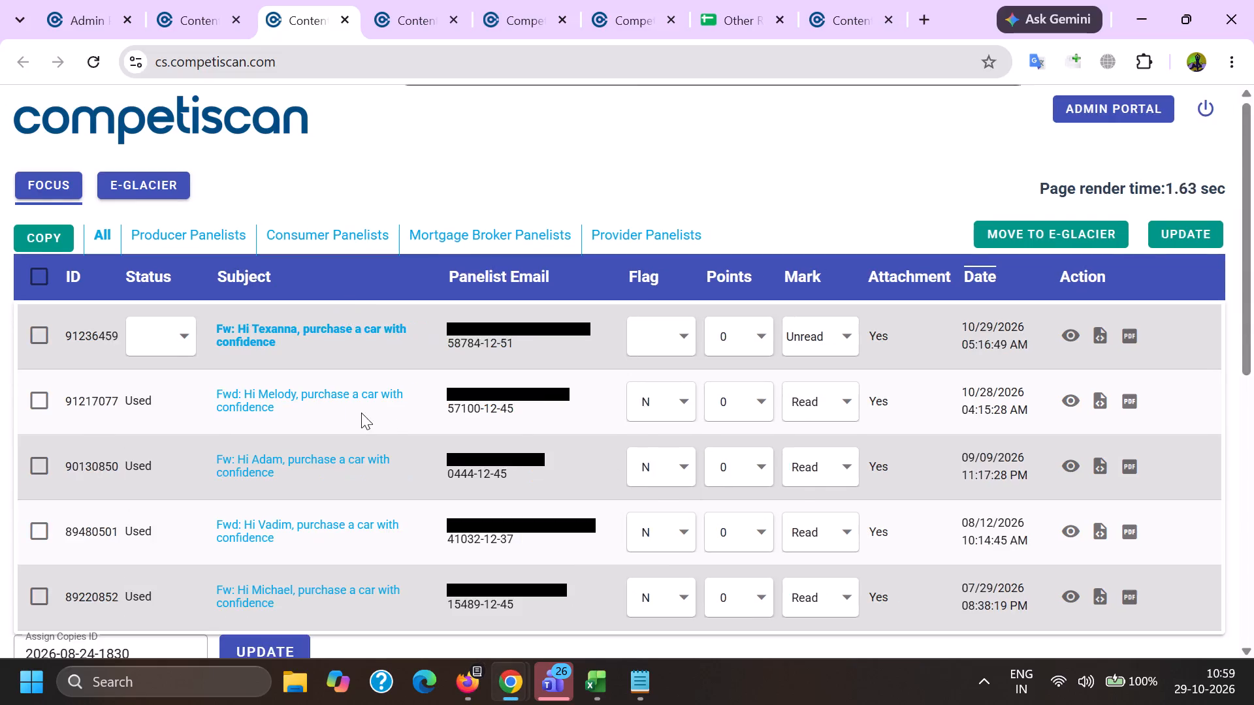
{"action": "scroll", "coordinate": [361, 413], "scroll_direction": "down", "scroll_amount": 2}
{"action": "left_click_drag", "start_coordinate": [360, 298], "coordinate": [0, 215]}
{"action": "key", "text": "BackSpace"}
{"action": "key", "text": "shift+quotedbl"}
{"action": "key", "text": "ctrl+v"}
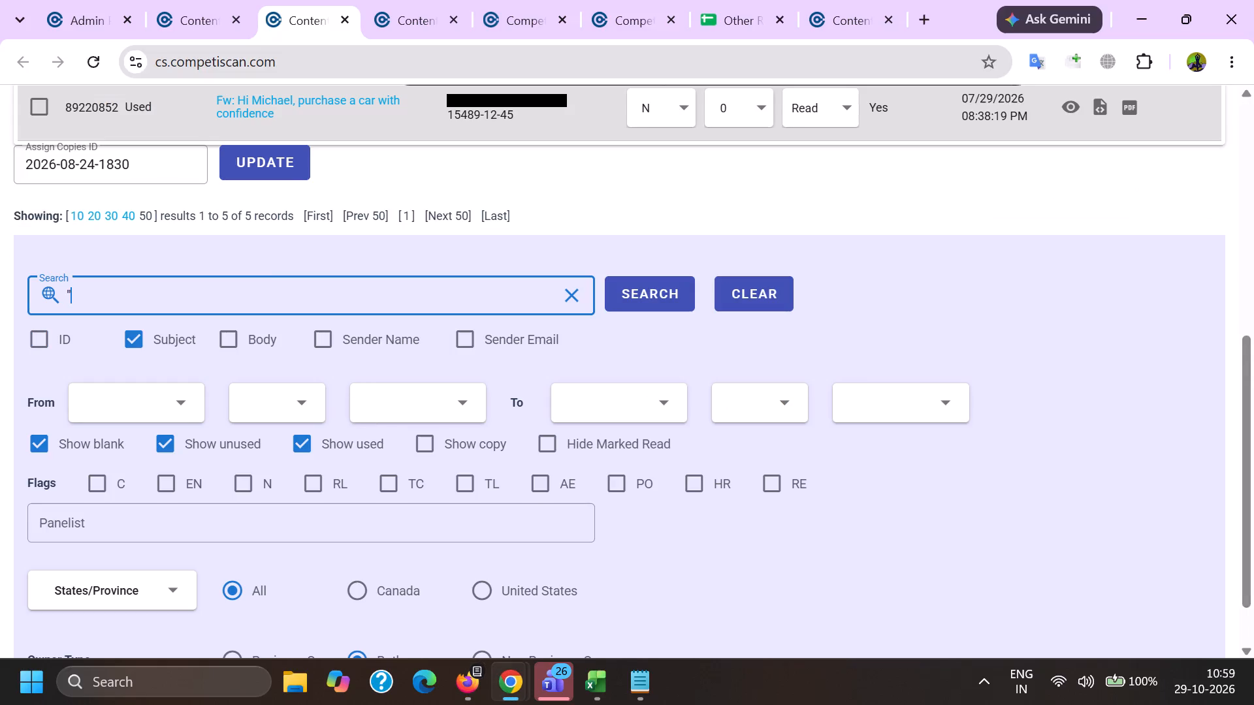
{"action": "key", "text": "shift+quotedbl"}
{"action": "key", "text": "Return"}
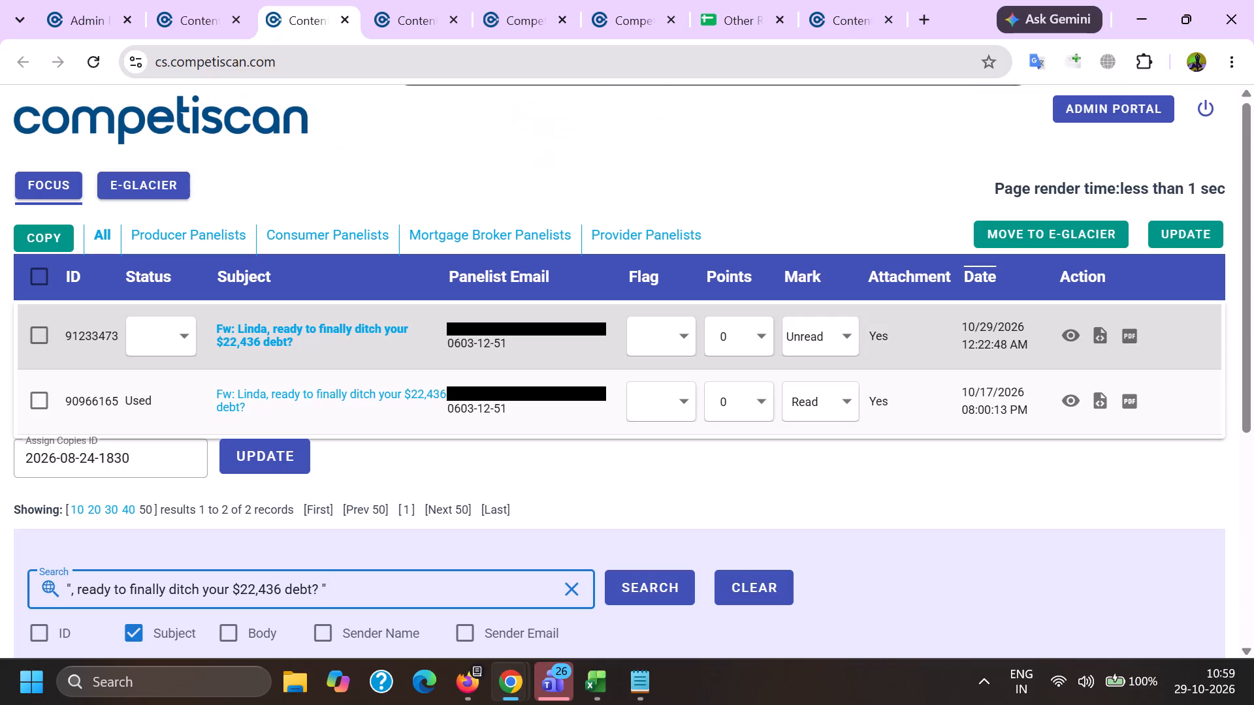
Preview the used email 90966165 from the matching subject results.
{"action": "left_click", "coordinate": [1082, 405]}
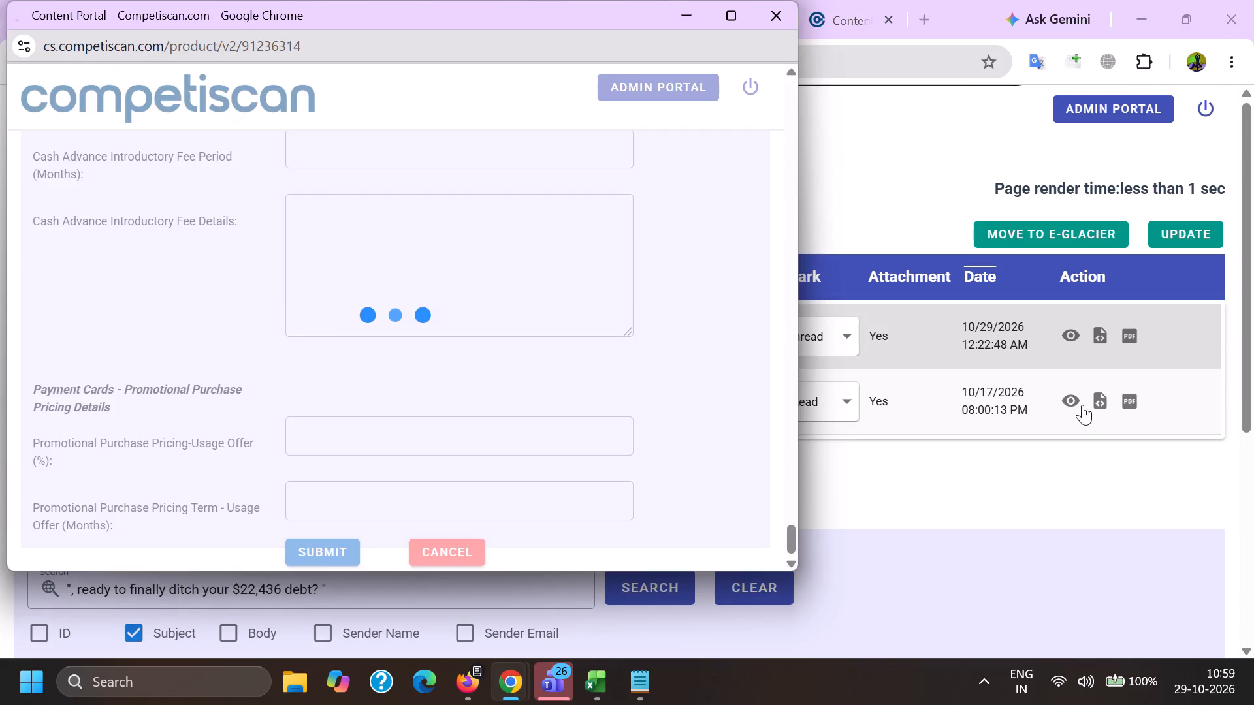
In Chrome, compare the contents of LendingTree emails 90966165 and 91233473 about ditching the $22,436 debt.
{"action": "left_click_drag", "start_coordinate": [790, 95], "coordinate": [797, 328]}
{"action": "key", "text": "alt+Tab"}
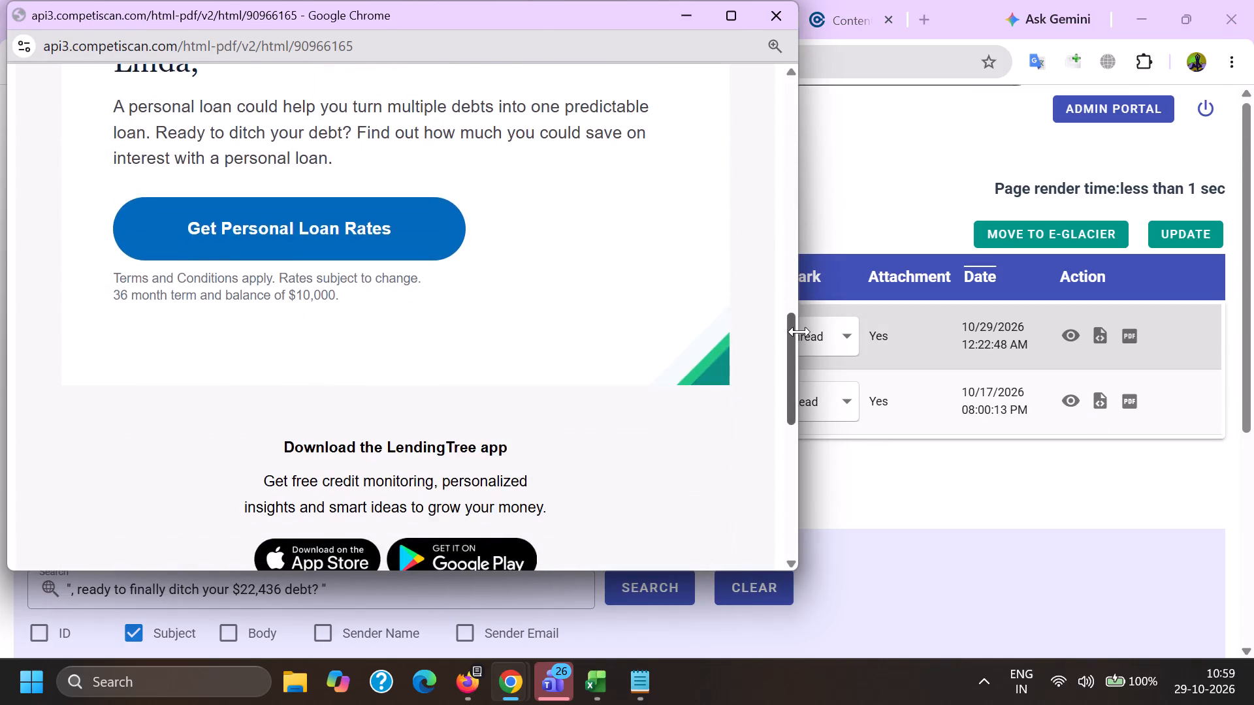
{"action": "left_click", "coordinate": [1075, 335]}
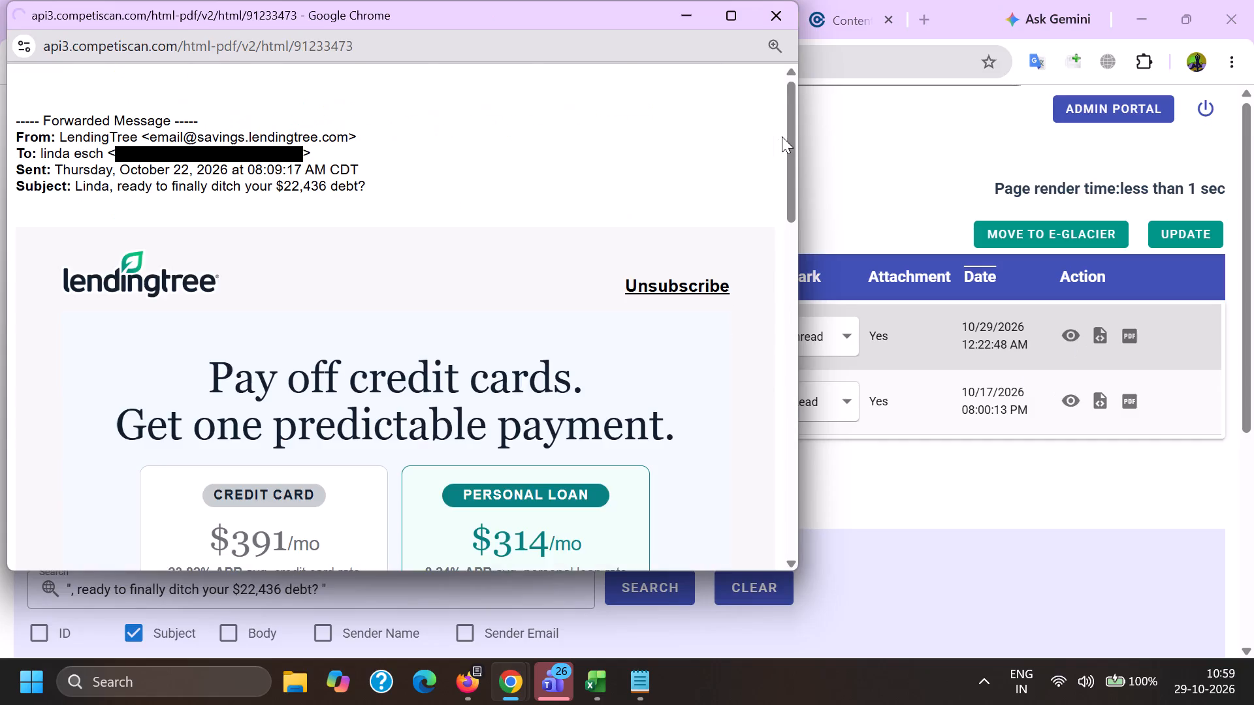
{"action": "scroll", "coordinate": [740, 215], "scroll_direction": "down", "scroll_amount": 14}
{"action": "key", "text": "alt+Tab"}
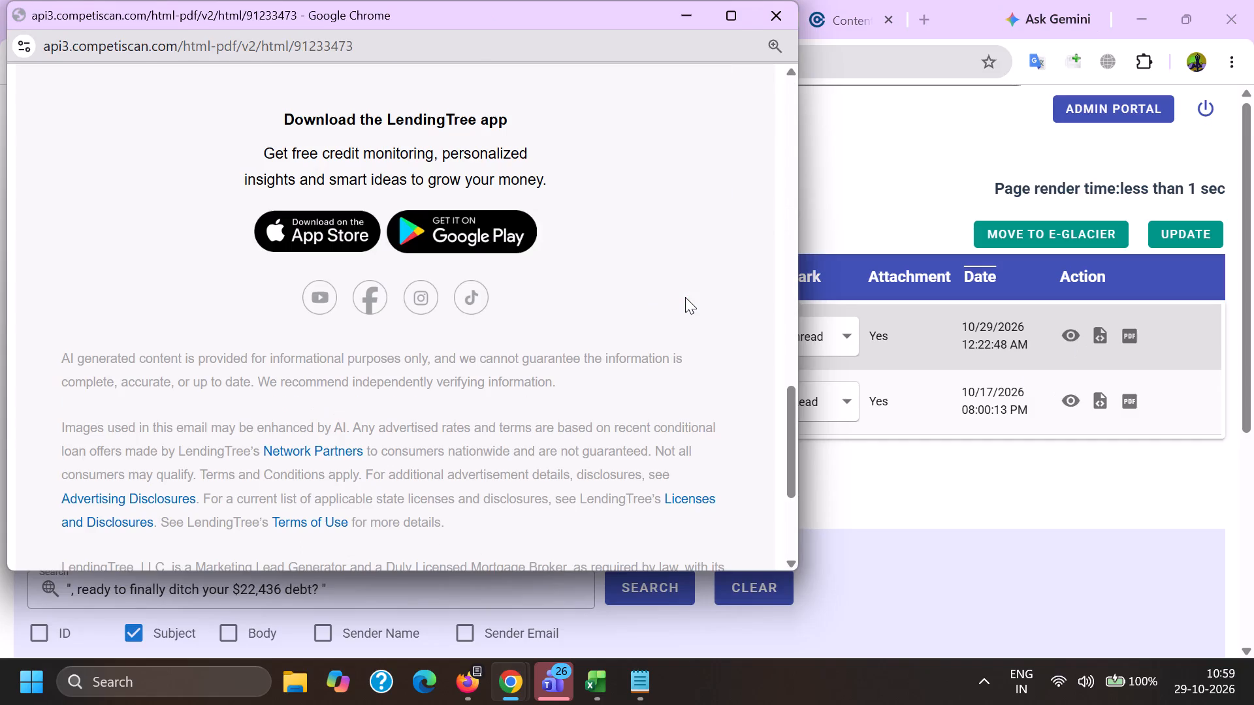
Copy the subject "Your $10,000 in as little as 24 hours" from email 91236140 in Firefox and search for it in quotes in Chrome.
{"action": "left_click", "coordinate": [483, 704]}
{"action": "left_click", "coordinate": [214, 570]}
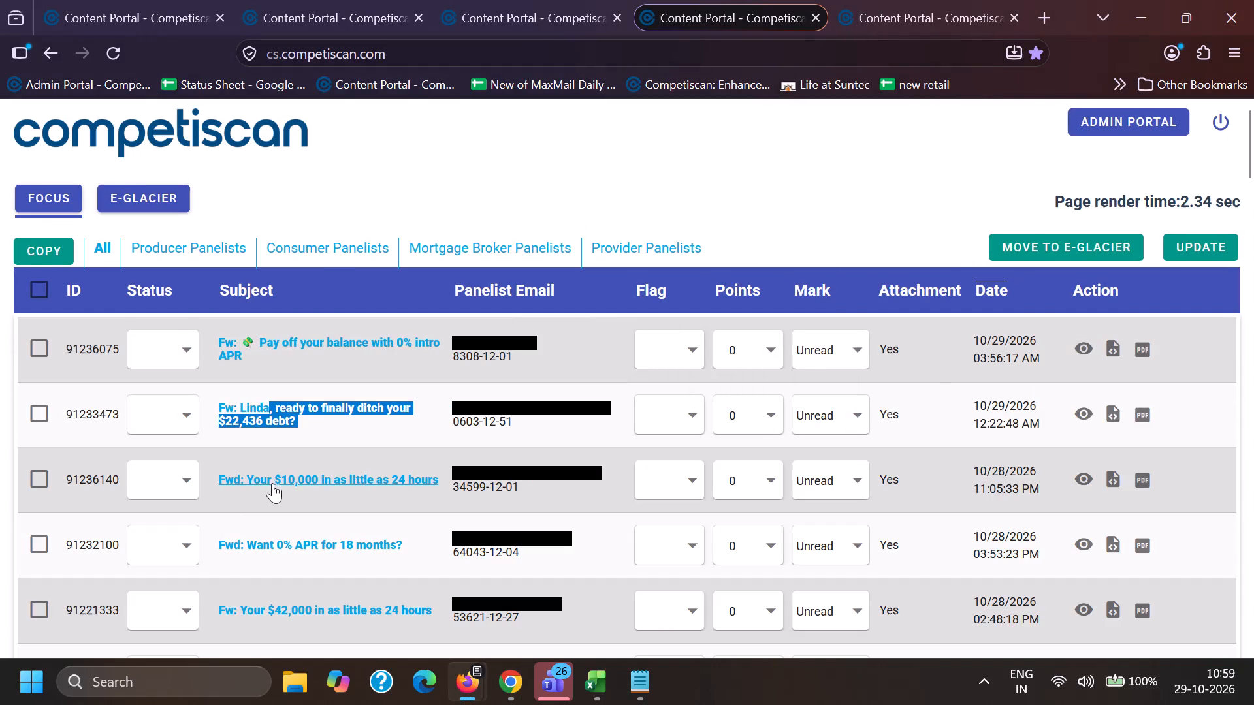
{"action": "left_click_drag", "start_coordinate": [246, 464], "coordinate": [436, 465]}
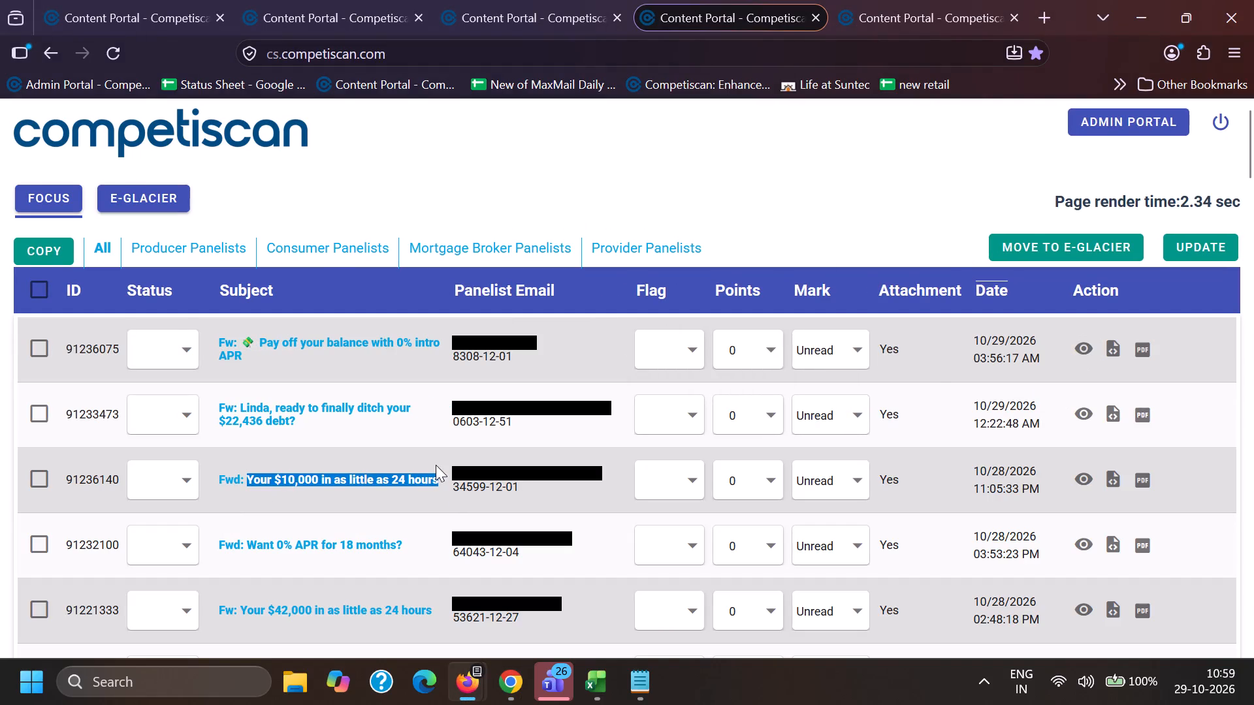
{"action": "key", "text": "ctrl+c"}
{"action": "key", "text": "alt+Tab"}
{"action": "left_click_drag", "start_coordinate": [462, 599], "coordinate": [0, 534]}
{"action": "key", "text": "BackSpace"}
{"action": "key", "text": "shift+quotedbl"}
{"action": "key", "text": "ctrl+v"}
{"action": "key", "text": "shift+quotedbl"}
{"action": "key", "text": "Return"}
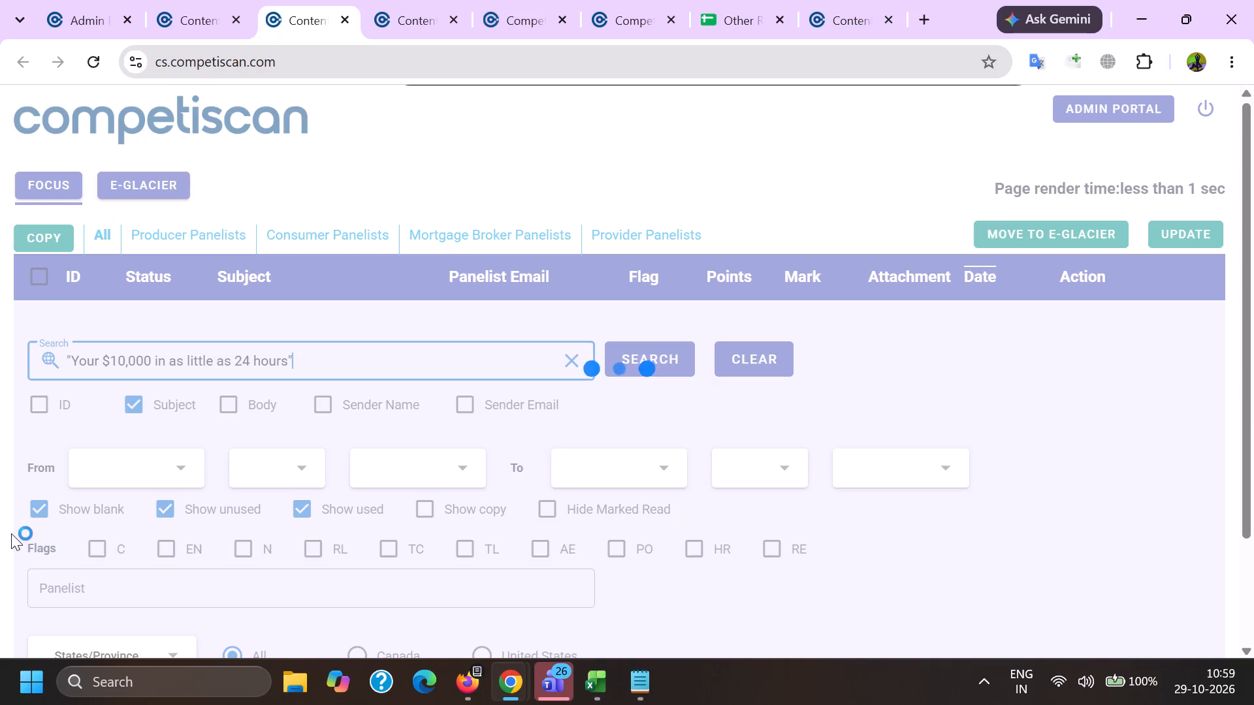
Copy the subject "Turn your $628,200 estimated home value into funds" with its emoji from email 91220839 in Firefox and return to Chrome.
{"action": "key", "text": "alt+Tab"}
{"action": "scroll", "coordinate": [104, 440], "scroll_direction": "down", "scroll_amount": 2}
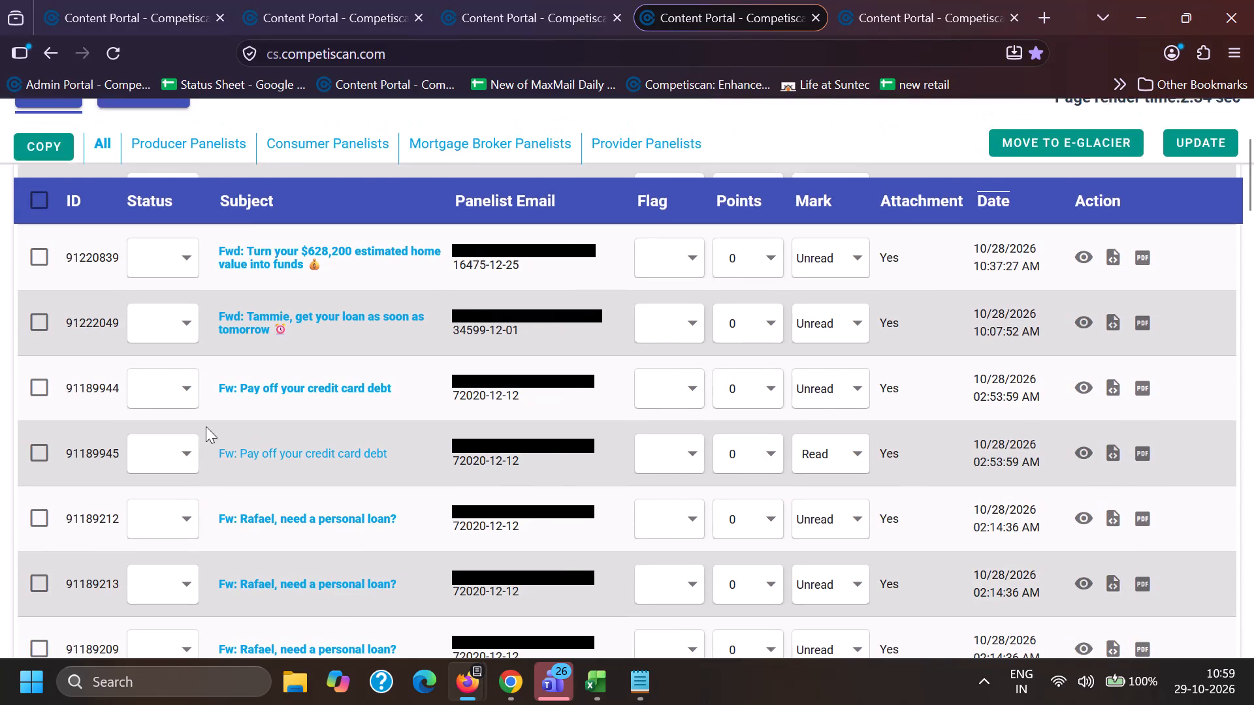
{"action": "left_click_drag", "start_coordinate": [246, 238], "coordinate": [345, 272]}
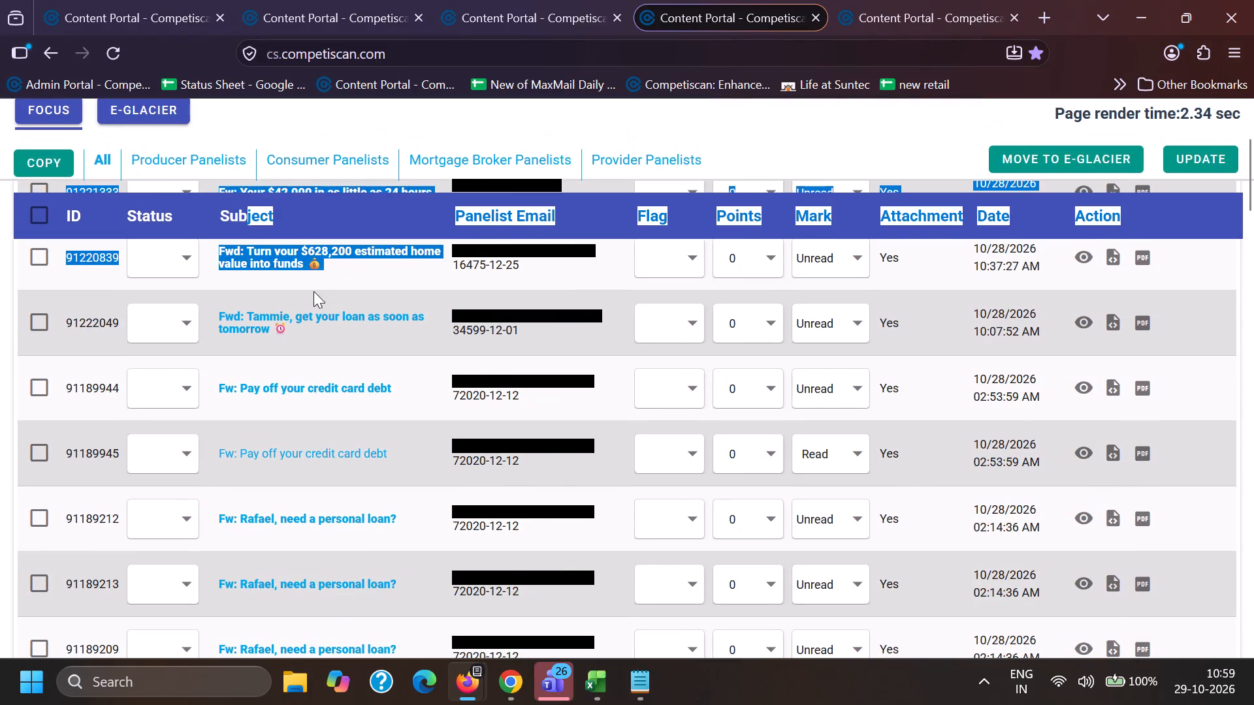
{"action": "left_click", "coordinate": [313, 291]}
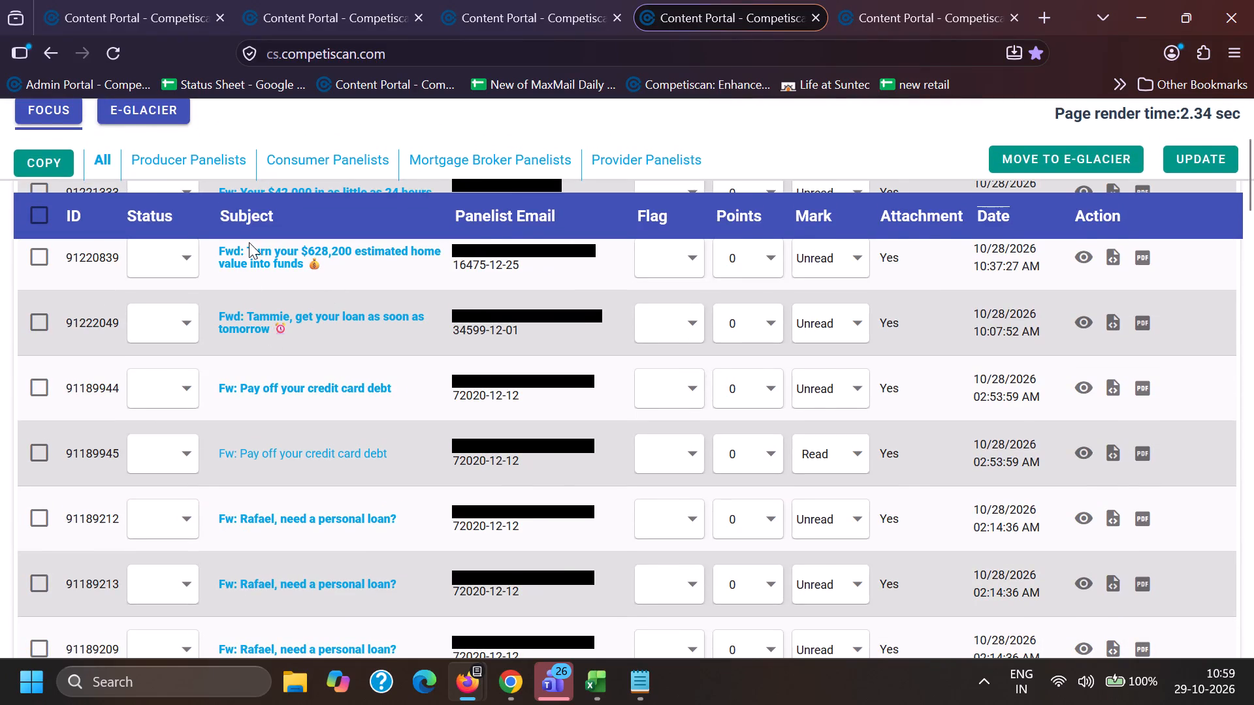
{"action": "left_click_drag", "start_coordinate": [249, 242], "coordinate": [338, 266]}
{"action": "key", "text": "ctrl+c"}
{"action": "key", "text": "ctrl+c"}
{"action": "key", "text": "alt+Tab"}
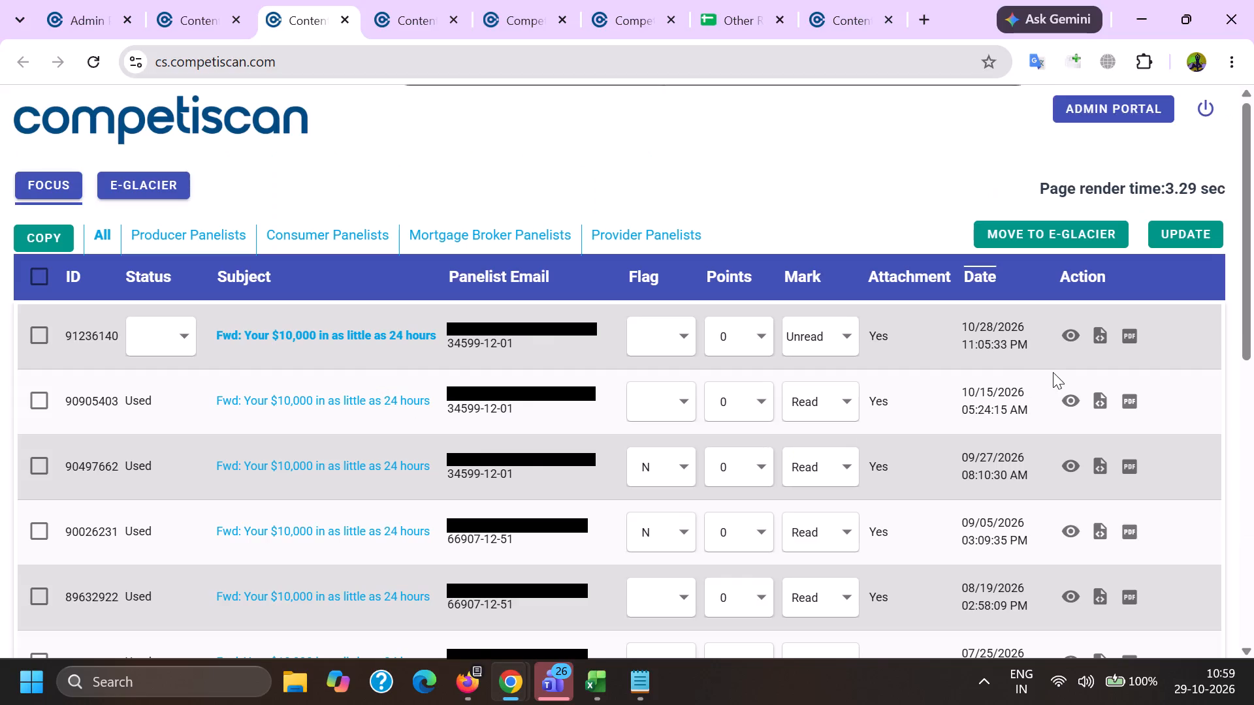
Compare the contents of LendingTree emails 90905403 and 91236140 about $10,000 in as little as 24 hours.
{"action": "left_click", "coordinate": [1079, 395]}
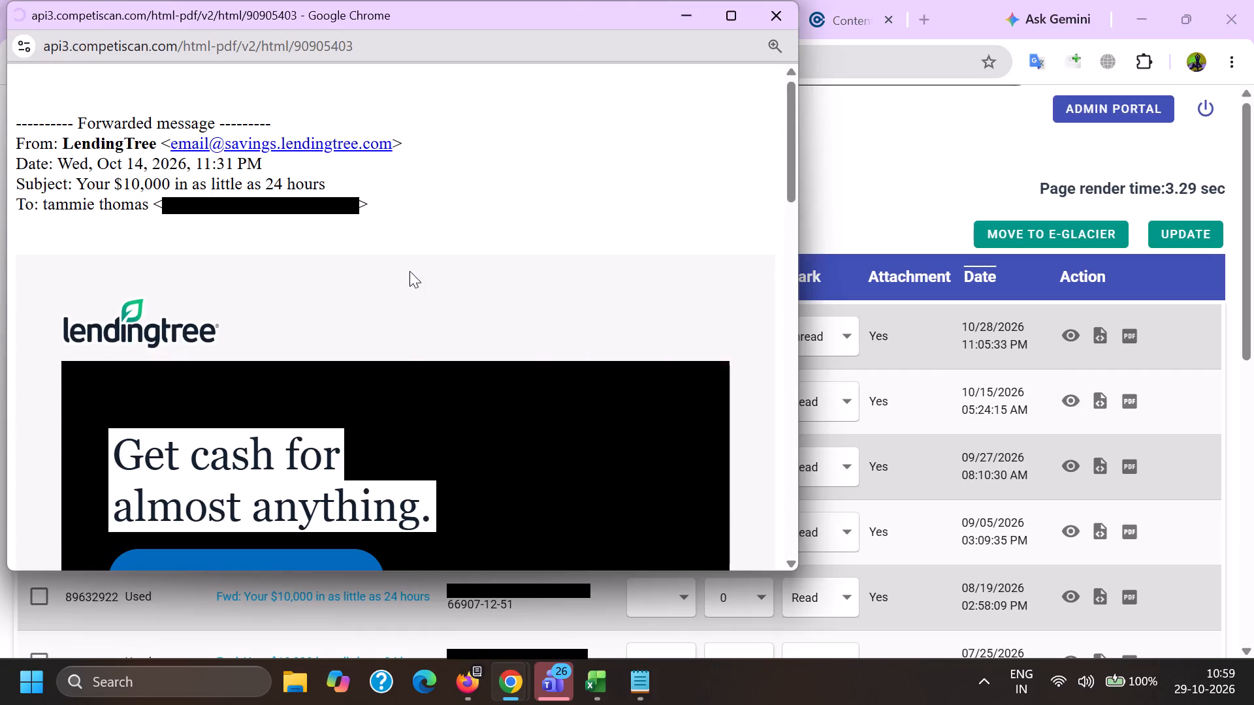
{"action": "scroll", "coordinate": [415, 275], "scroll_direction": "down", "scroll_amount": 3}
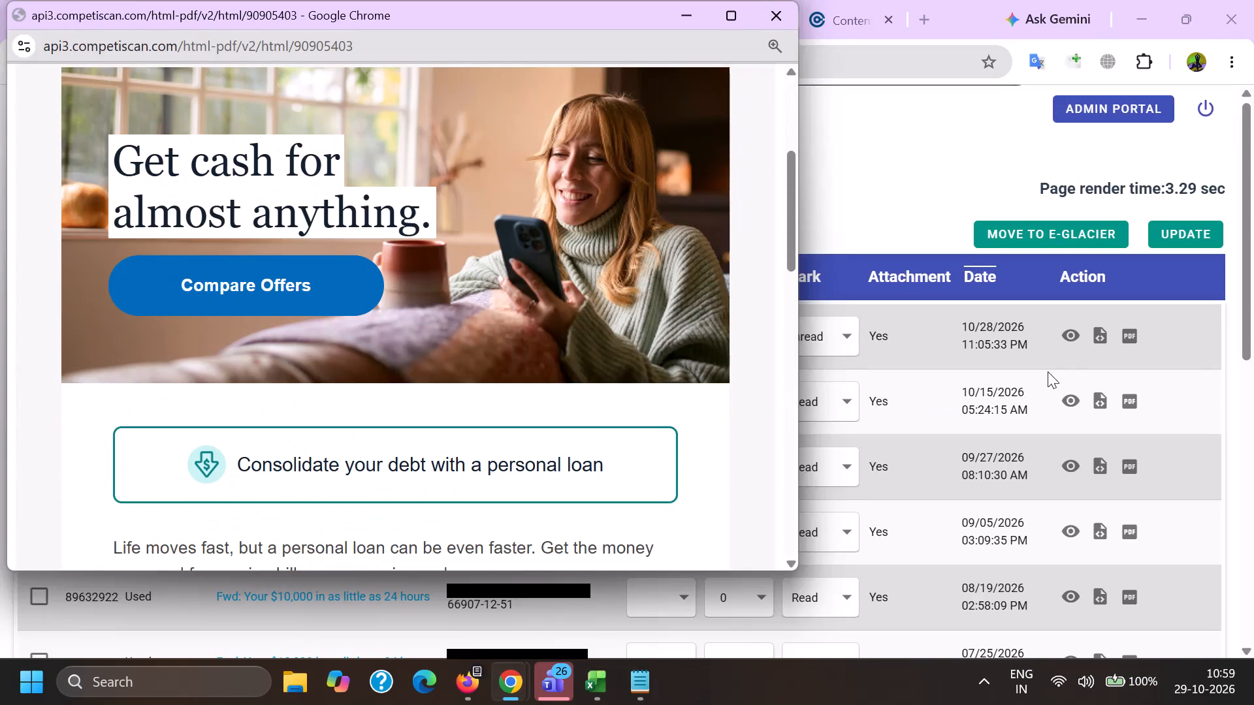
{"action": "left_click", "coordinate": [1072, 336]}
{"action": "scroll", "coordinate": [536, 328], "scroll_direction": "down", "scroll_amount": 5}
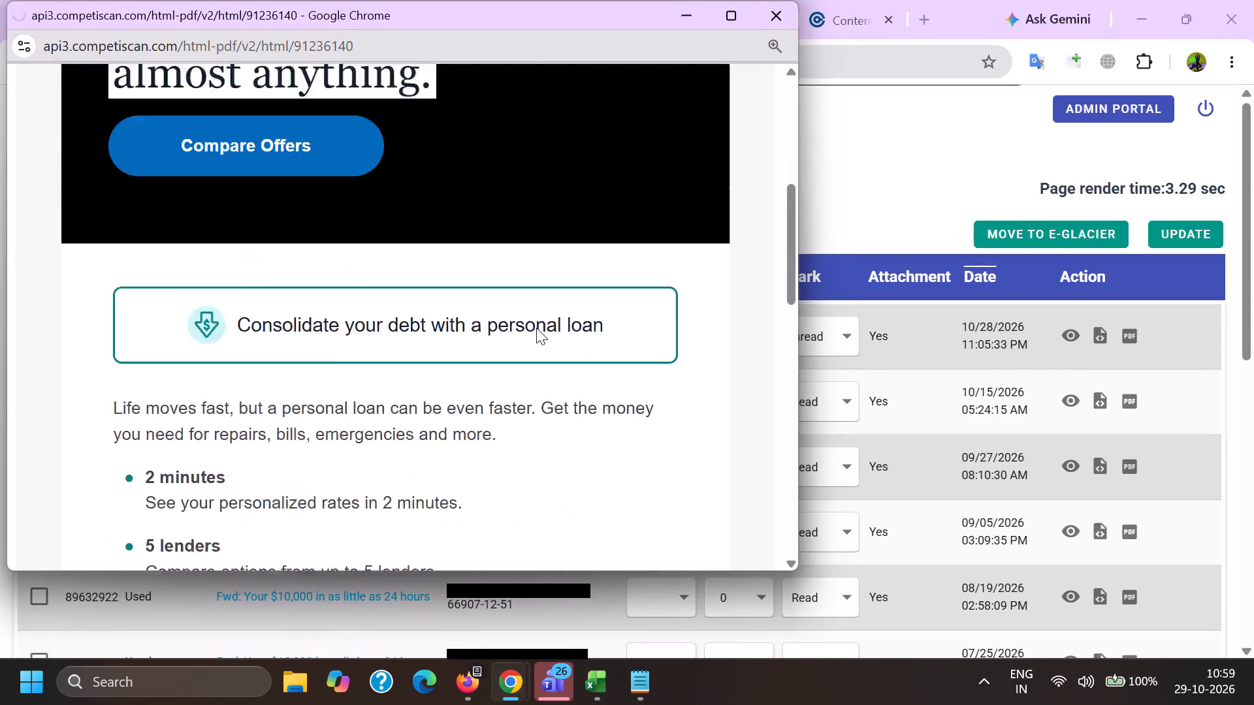
{"action": "scroll", "coordinate": [536, 328], "scroll_direction": "up", "scroll_amount": 4}
{"action": "scroll", "coordinate": [536, 328], "scroll_direction": "down", "scroll_amount": 5}
Replace the content portal search in Chrome with the copied $628,200 home value subject in quotes and run it.
{"action": "key", "text": "alt+Tab"}
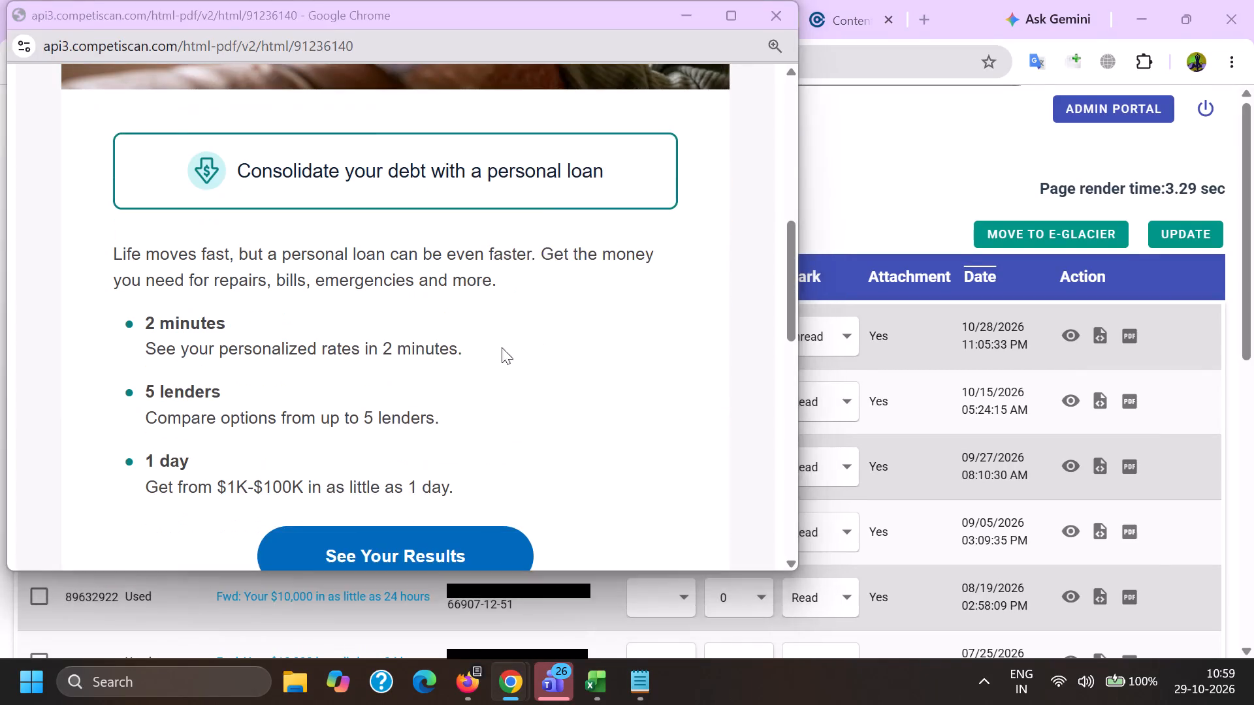
{"action": "left_click", "coordinate": [419, 215]}
{"action": "scroll", "coordinate": [293, 365], "scroll_direction": "down", "scroll_amount": 6}
{"action": "scroll", "coordinate": [314, 435], "scroll_direction": "up", "scroll_amount": 1}
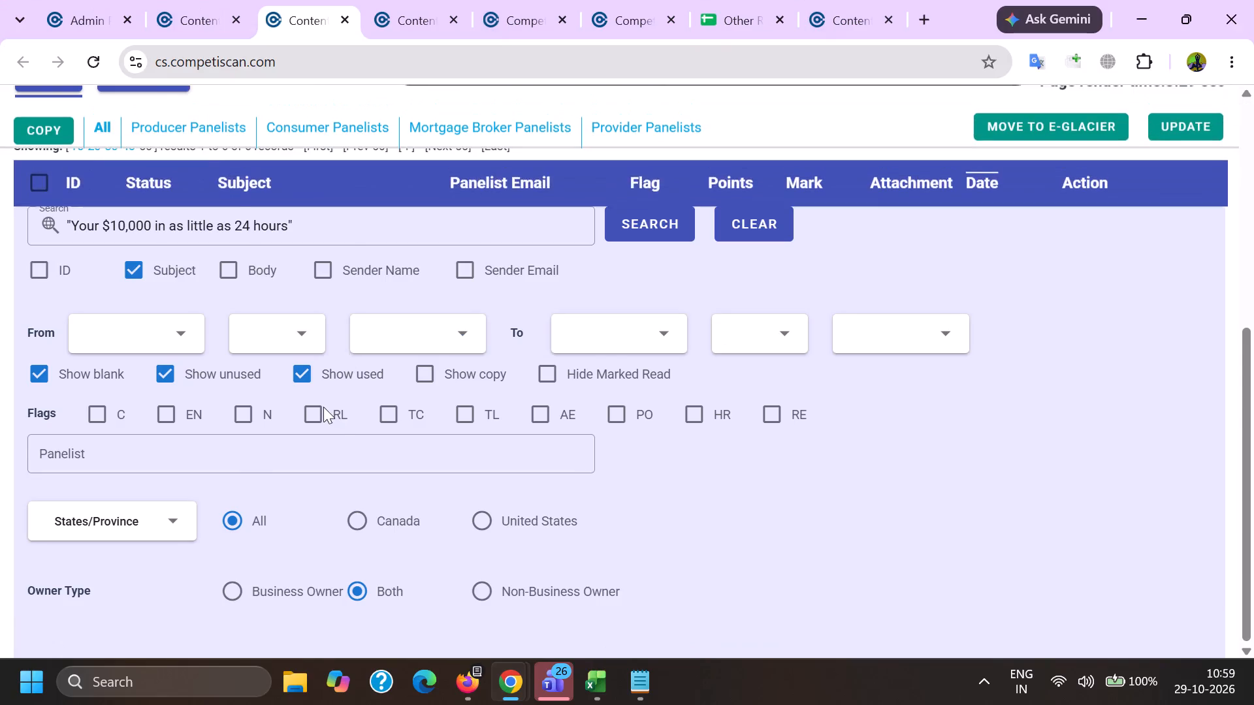
{"action": "left_click_drag", "start_coordinate": [376, 324], "coordinate": [1, 294]}
{"action": "key", "text": "BackSpace"}
{"action": "key", "text": "shift+quotedbl"}
{"action": "key", "text": "ctrl+v"}
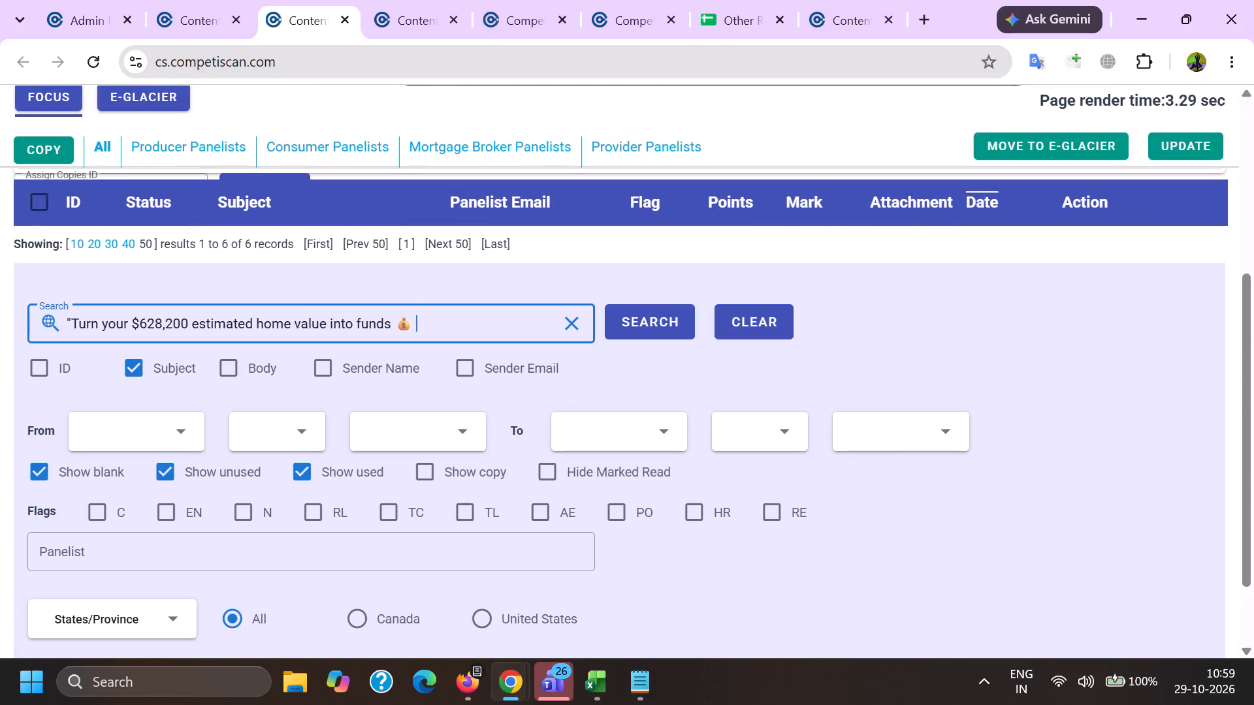
{"action": "key", "text": "shift+quotedbl"}
{"action": "key", "text": "Return"}
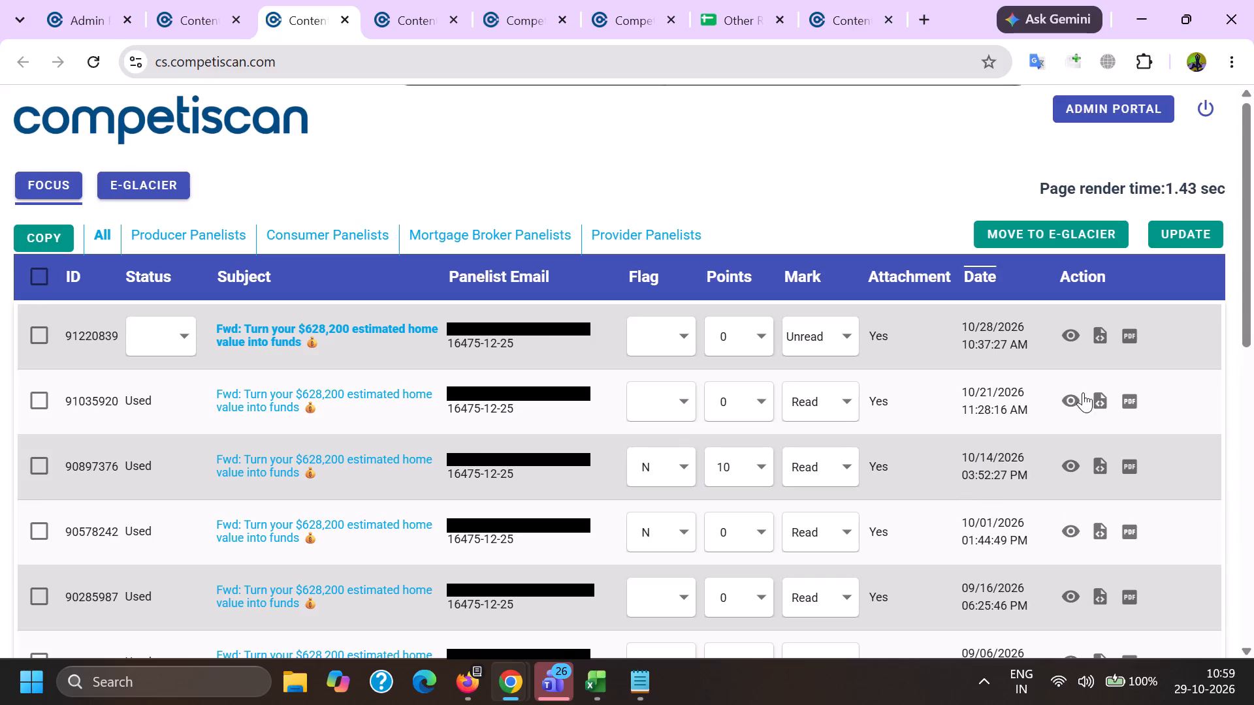
Read through LendingTree HELOC email 91220839 and open the earlier used email 91035920 for comparison.
{"action": "left_click", "coordinate": [1070, 339]}
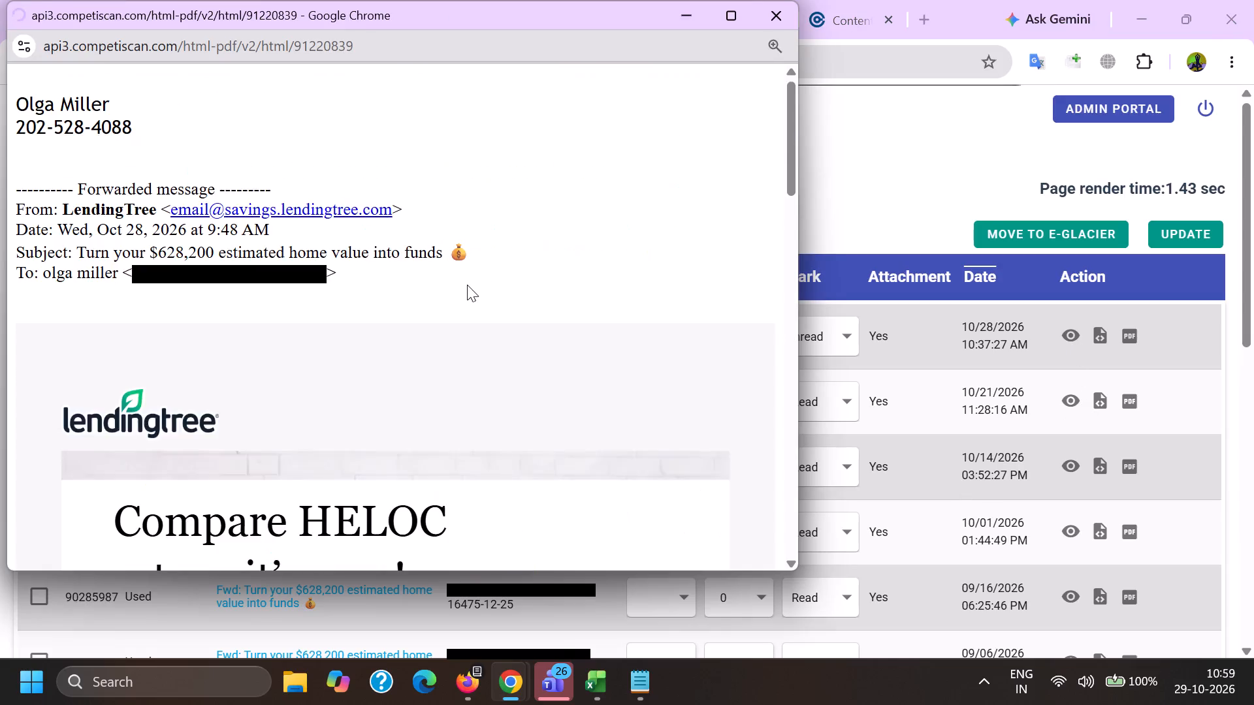
{"action": "scroll", "coordinate": [467, 287], "scroll_direction": "down", "scroll_amount": 4}
{"action": "scroll", "coordinate": [546, 330], "scroll_direction": "down", "scroll_amount": 7}
{"action": "scroll", "coordinate": [597, 366], "scroll_direction": "up", "scroll_amount": 3}
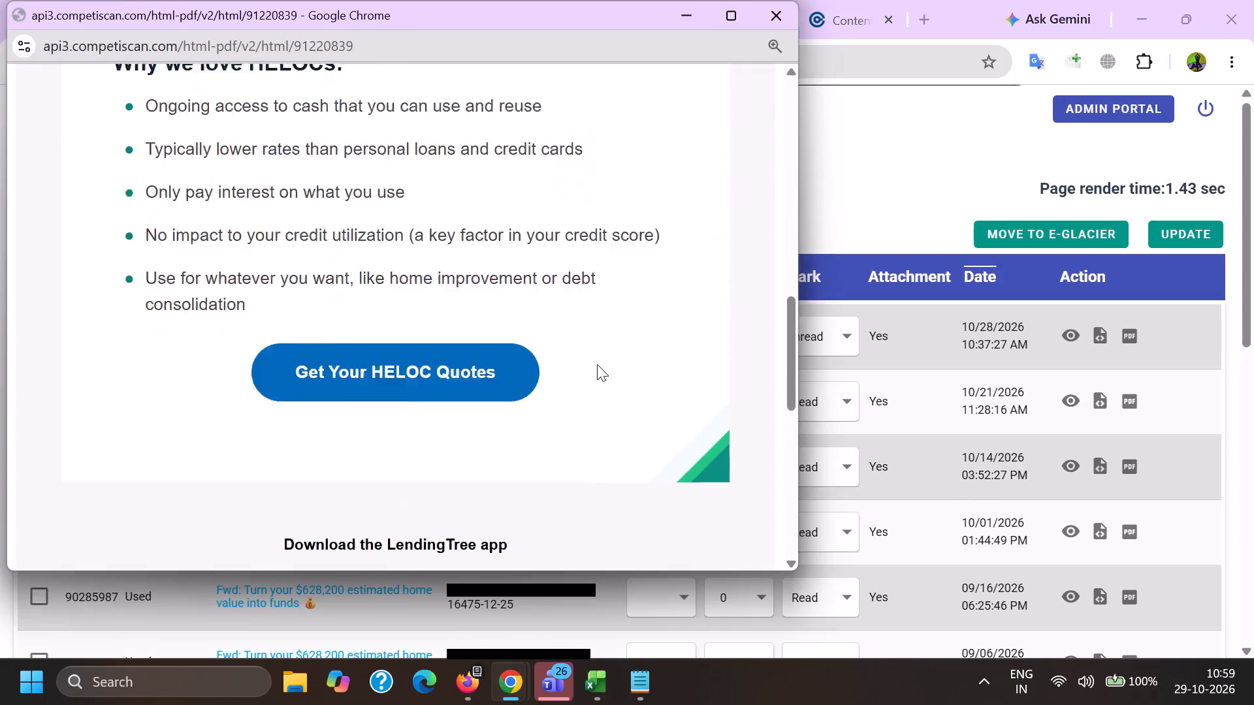
{"action": "scroll", "coordinate": [597, 364], "scroll_direction": "up", "scroll_amount": 5}
{"action": "left_click", "coordinate": [1070, 399]}
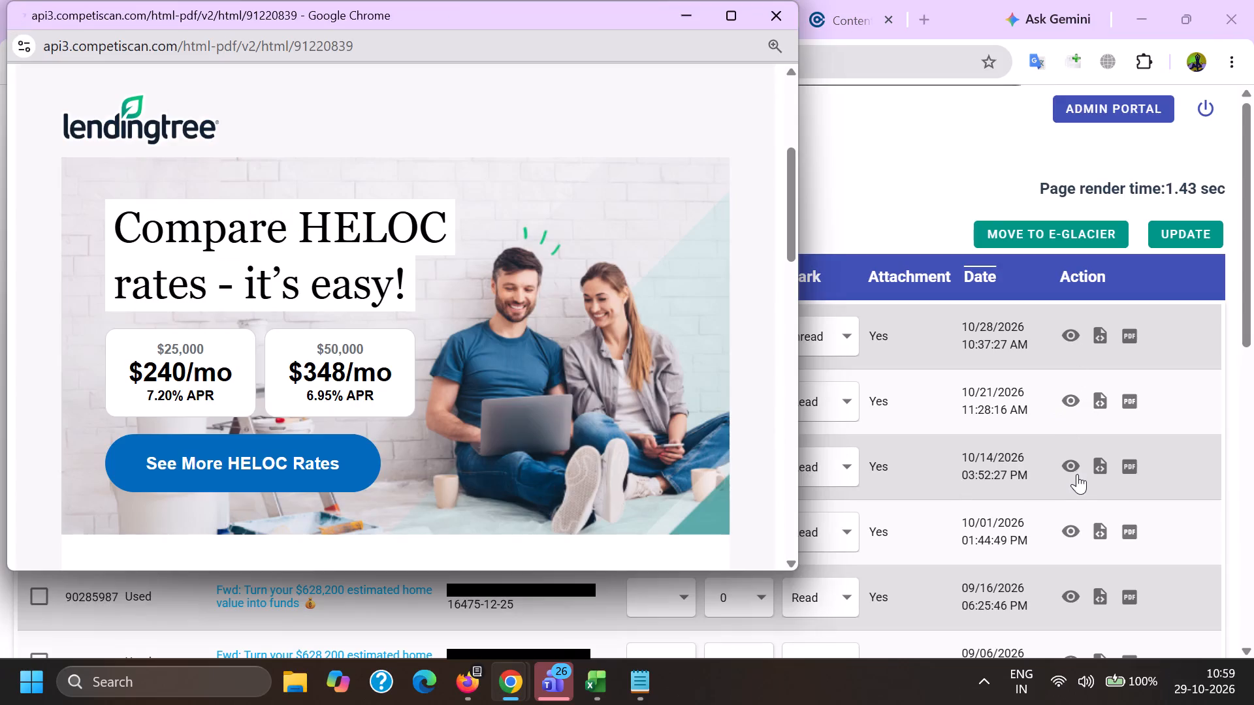
Compare LendingTree HELOC email 91220839 with the earlier used emails 91035920 and 90897376 of the same subject.
{"action": "scroll", "coordinate": [294, 321], "scroll_direction": "down", "scroll_amount": 4}
{"action": "key", "text": "alt+Tab"}
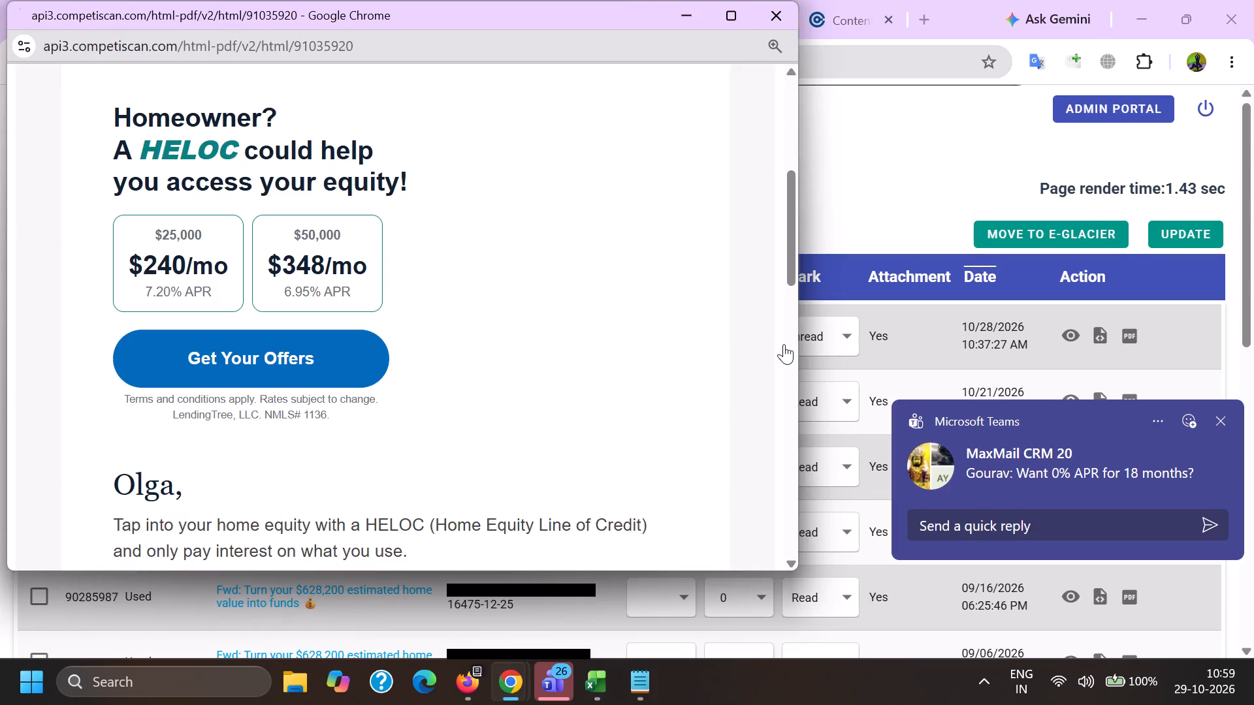
{"action": "scroll", "coordinate": [797, 336], "scroll_direction": "down", "scroll_amount": 2}
{"action": "left_click", "coordinate": [1073, 273]}
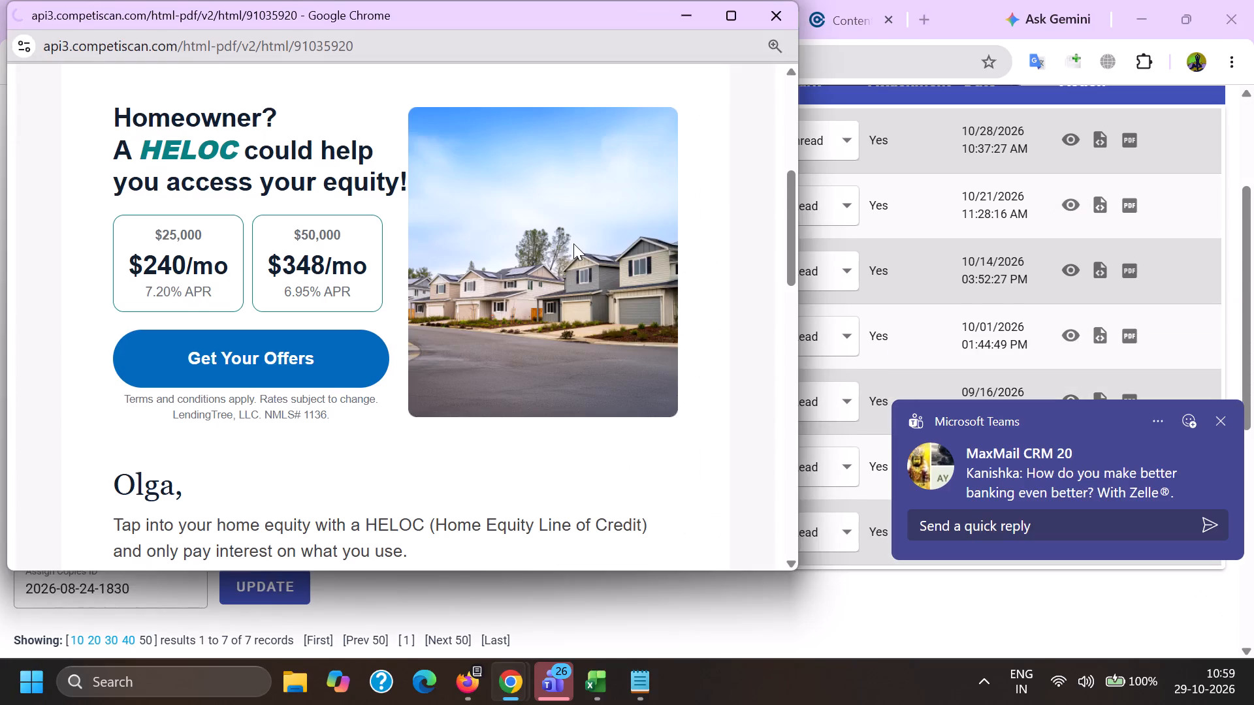
{"action": "scroll", "coordinate": [560, 249], "scroll_direction": "down", "scroll_amount": 4}
{"action": "scroll", "coordinate": [556, 262], "scroll_direction": "up", "scroll_amount": 3}
{"action": "scroll", "coordinate": [550, 266], "scroll_direction": "down", "scroll_amount": 9}
{"action": "key", "text": "alt+Tab"}
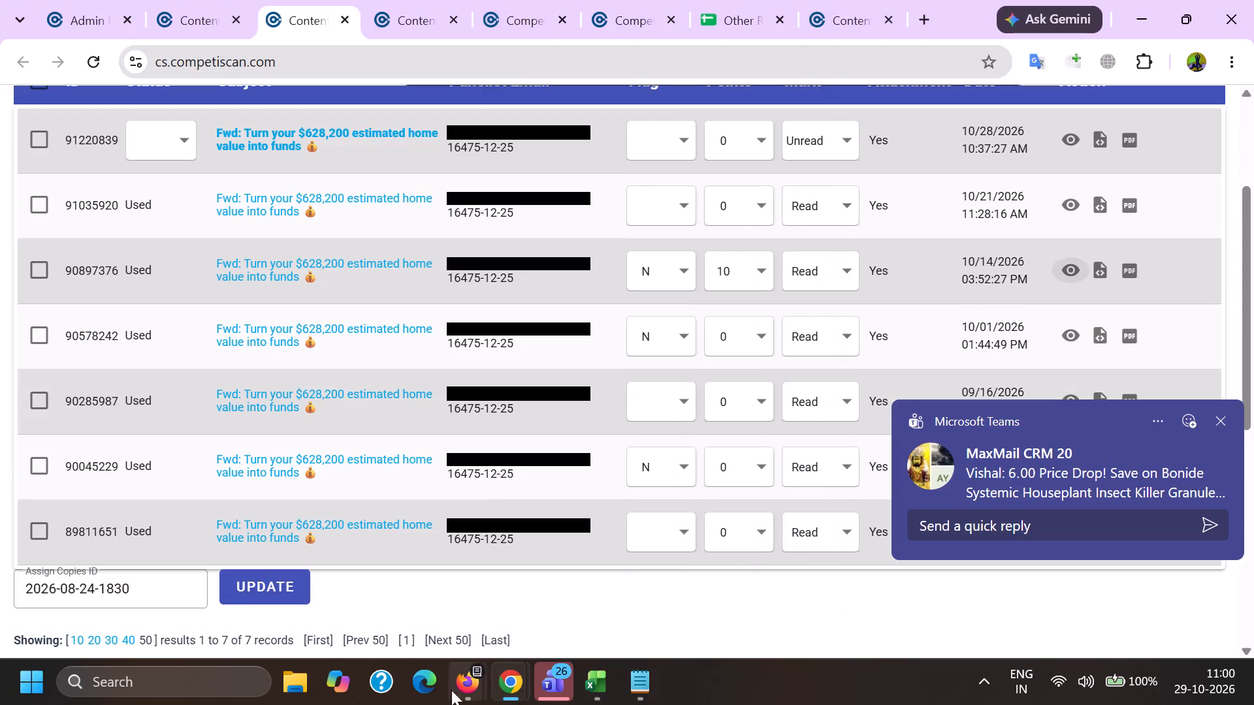
Switch to the content portal in Firefox and rerun the Capital One Shopping sender-address search repeatedly to check for new emails.
{"action": "left_click", "coordinate": [465, 695]}
{"action": "left_click", "coordinate": [253, 591]}
{"action": "left_click", "coordinate": [346, 0]}
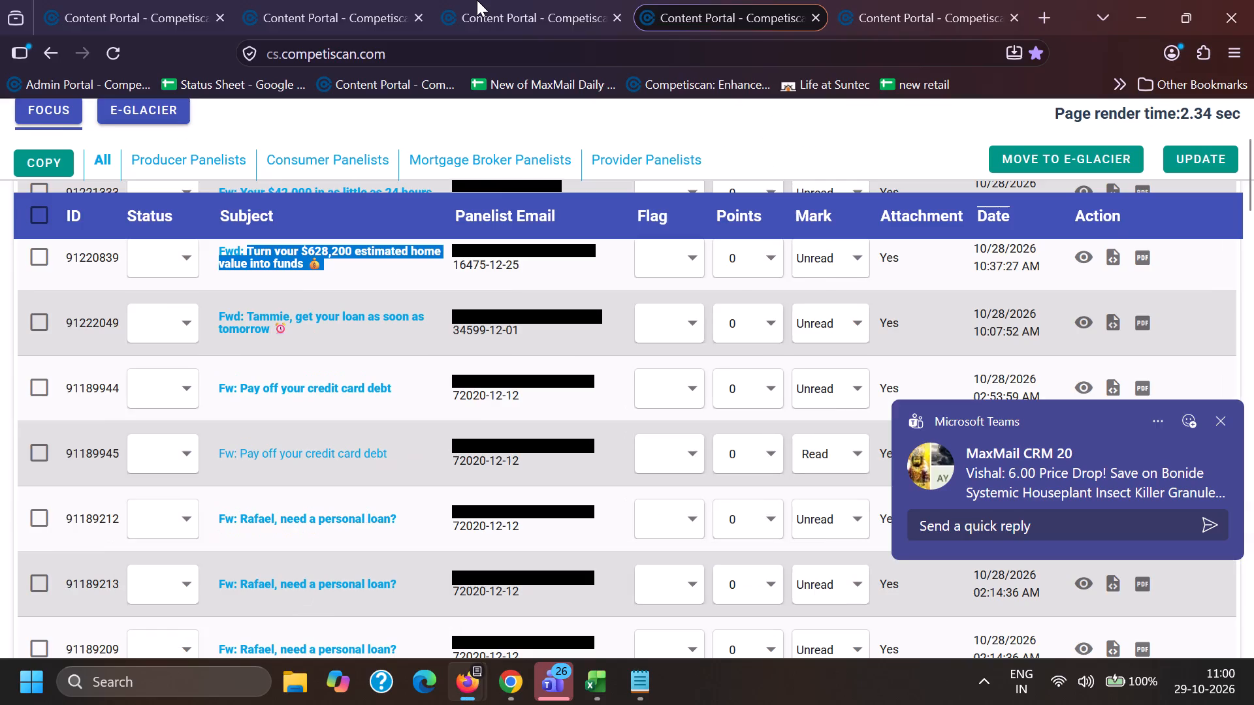
{"action": "left_click", "coordinate": [624, 399]}
{"action": "left_click", "coordinate": [463, 0]}
{"action": "left_click", "coordinate": [298, 0]}
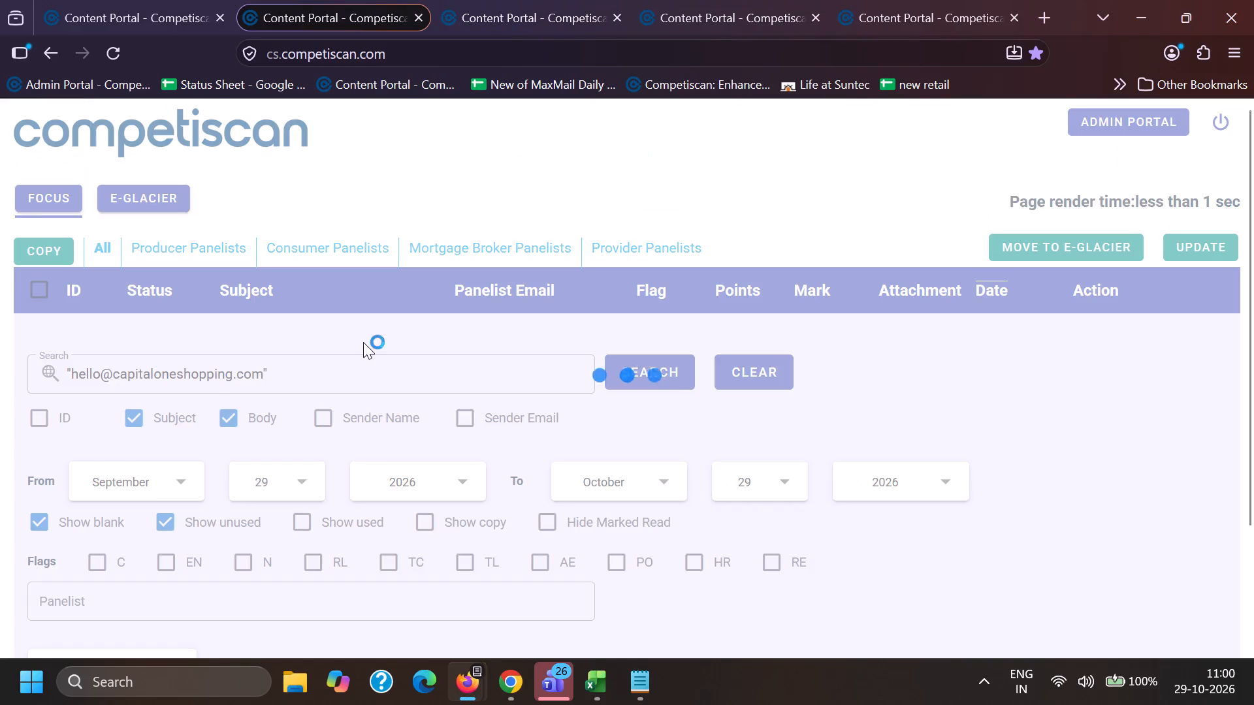
{"action": "left_click", "coordinate": [643, 544]}
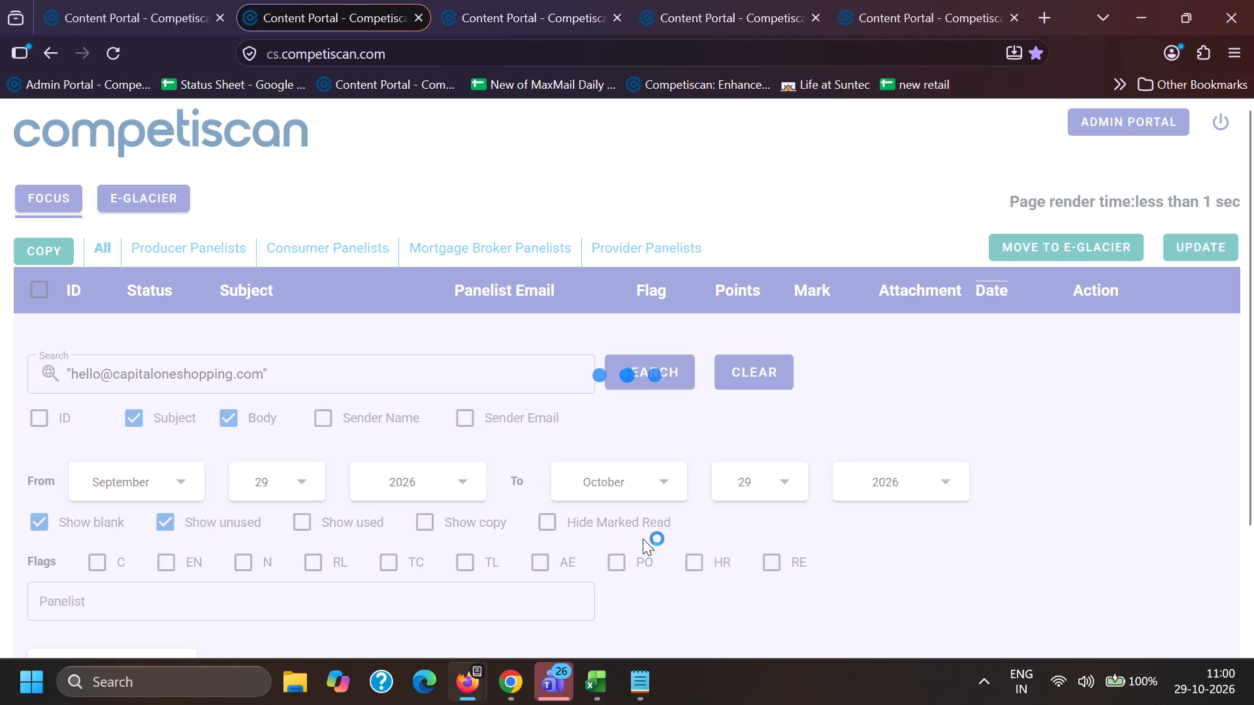
{"action": "left_click", "coordinate": [645, 531]}
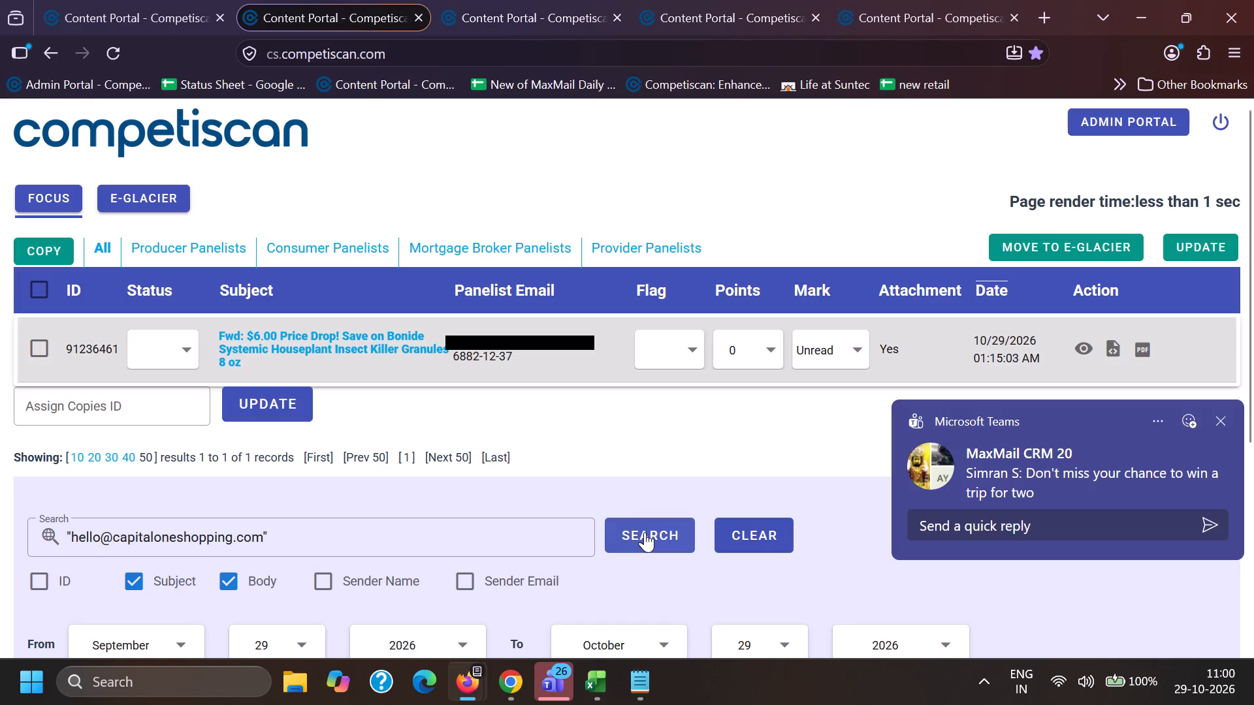
{"action": "left_click", "coordinate": [645, 531]}
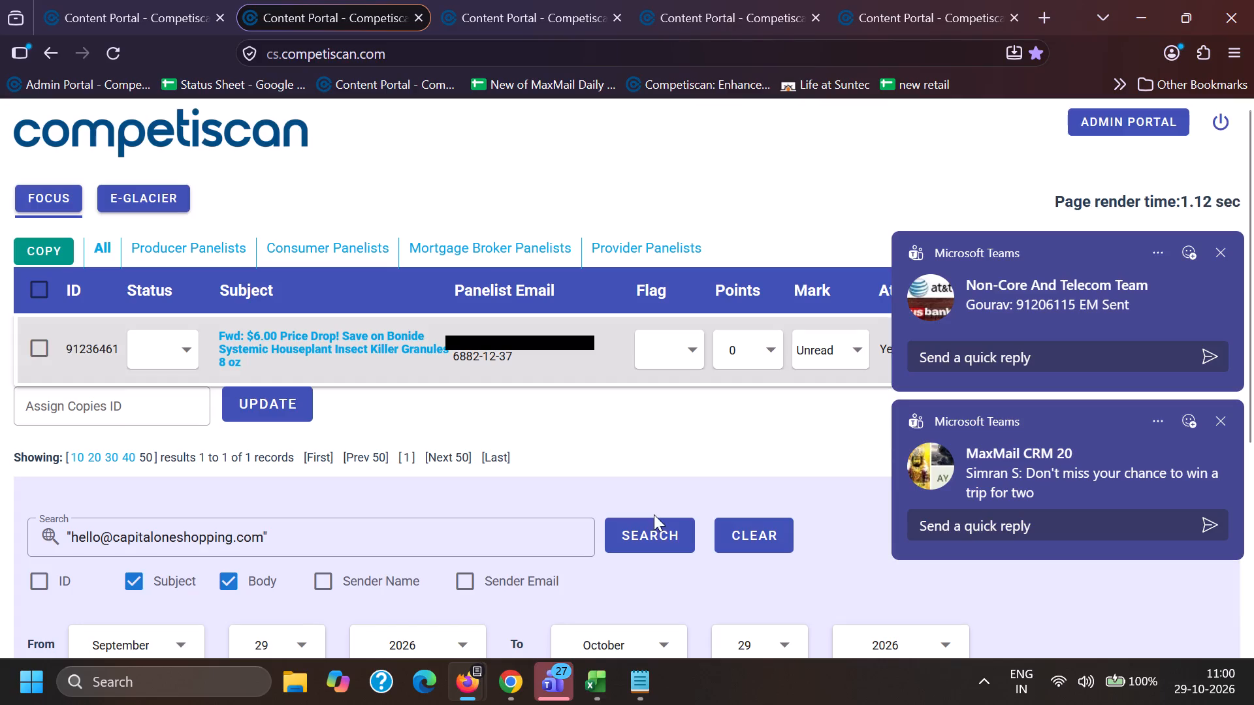
{"action": "left_click", "coordinate": [654, 531]}
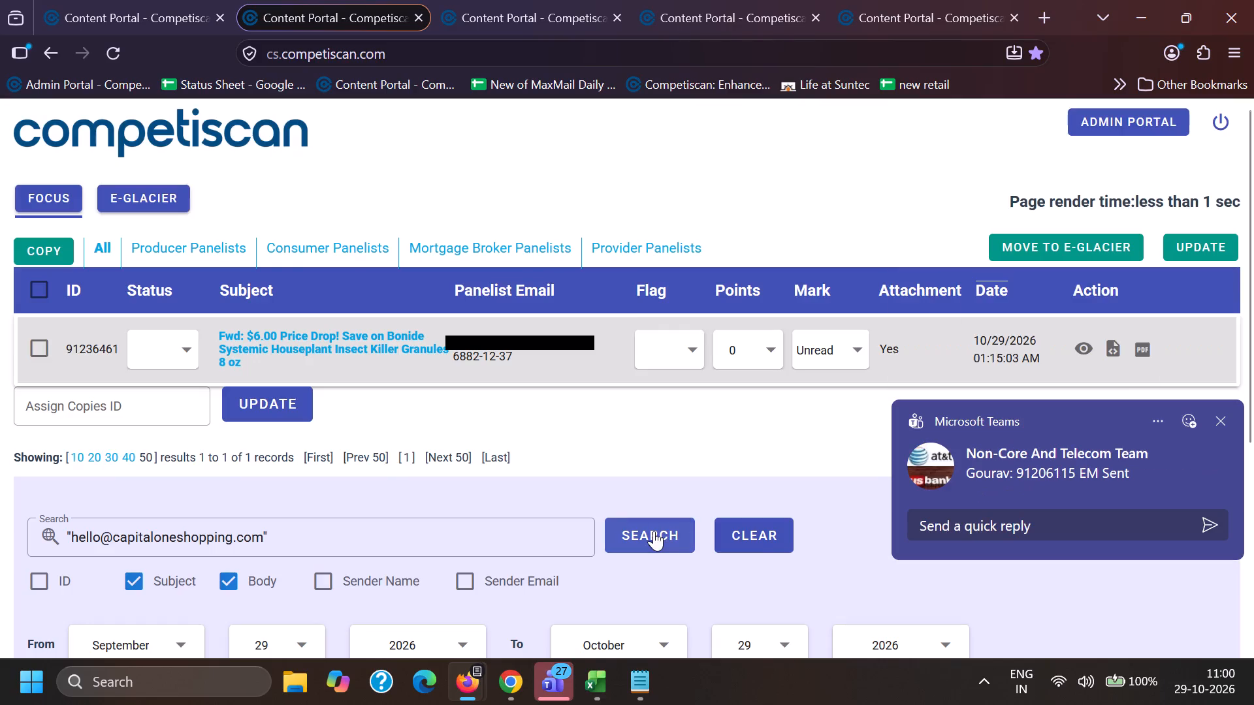
{"action": "left_click", "coordinate": [654, 527]}
{"action": "left_click", "coordinate": [654, 527]}
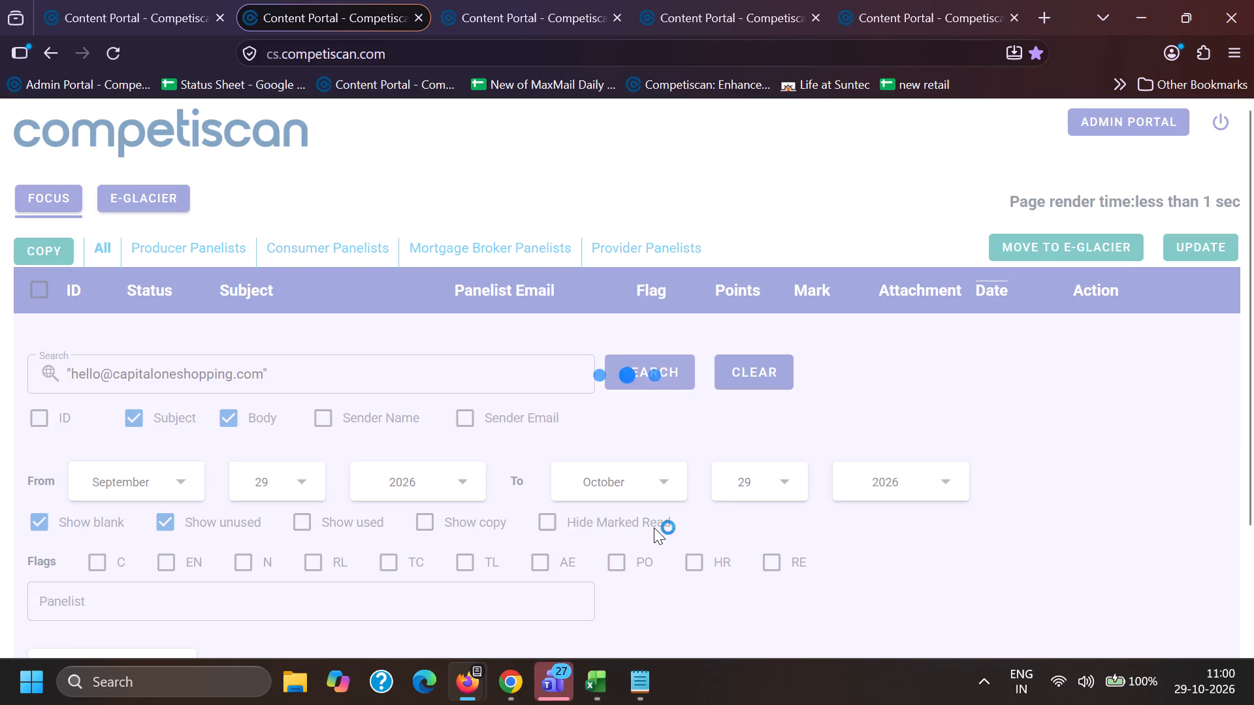
{"action": "left_click", "coordinate": [654, 527]}
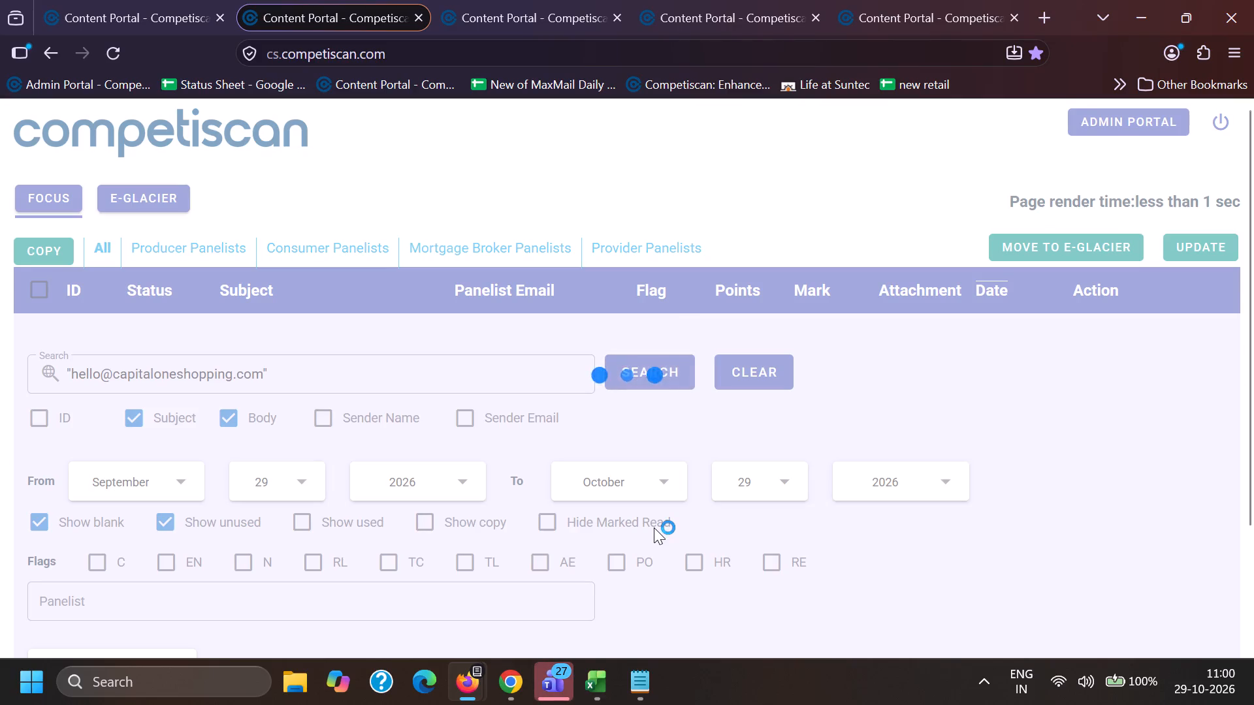
{"action": "left_click", "coordinate": [654, 527]}
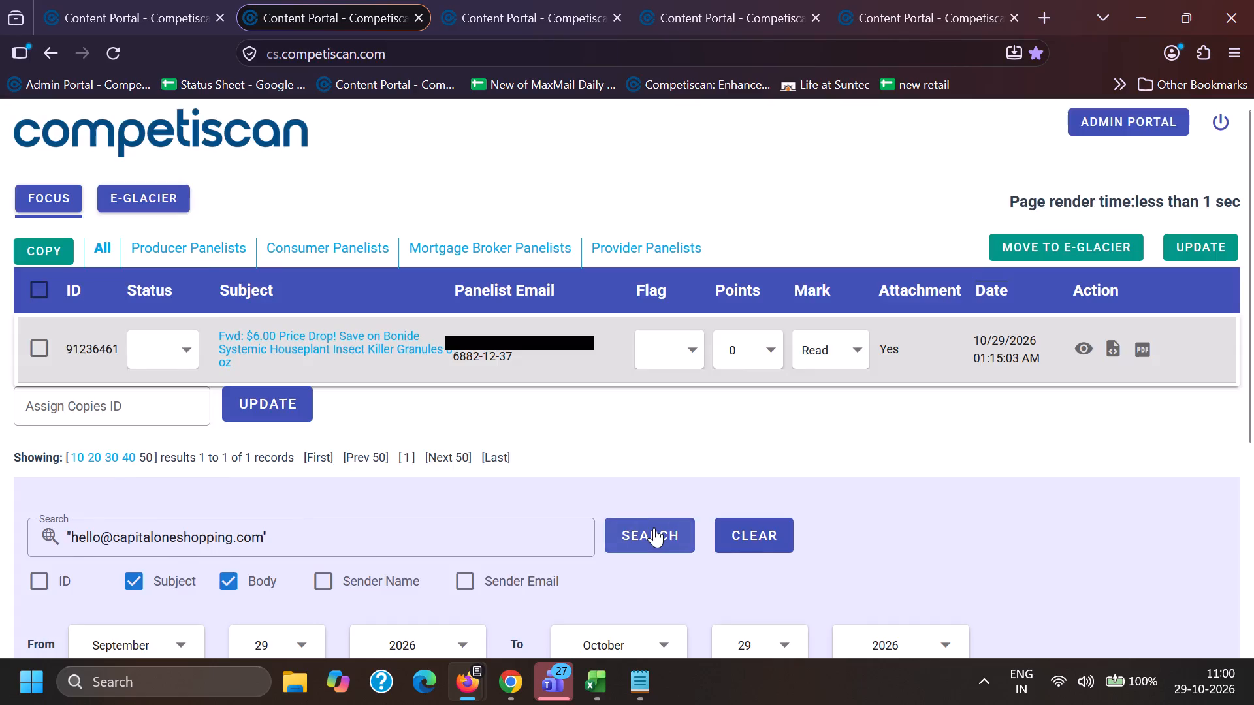
{"action": "left_click", "coordinate": [654, 527]}
{"action": "left_click", "coordinate": [654, 527]}
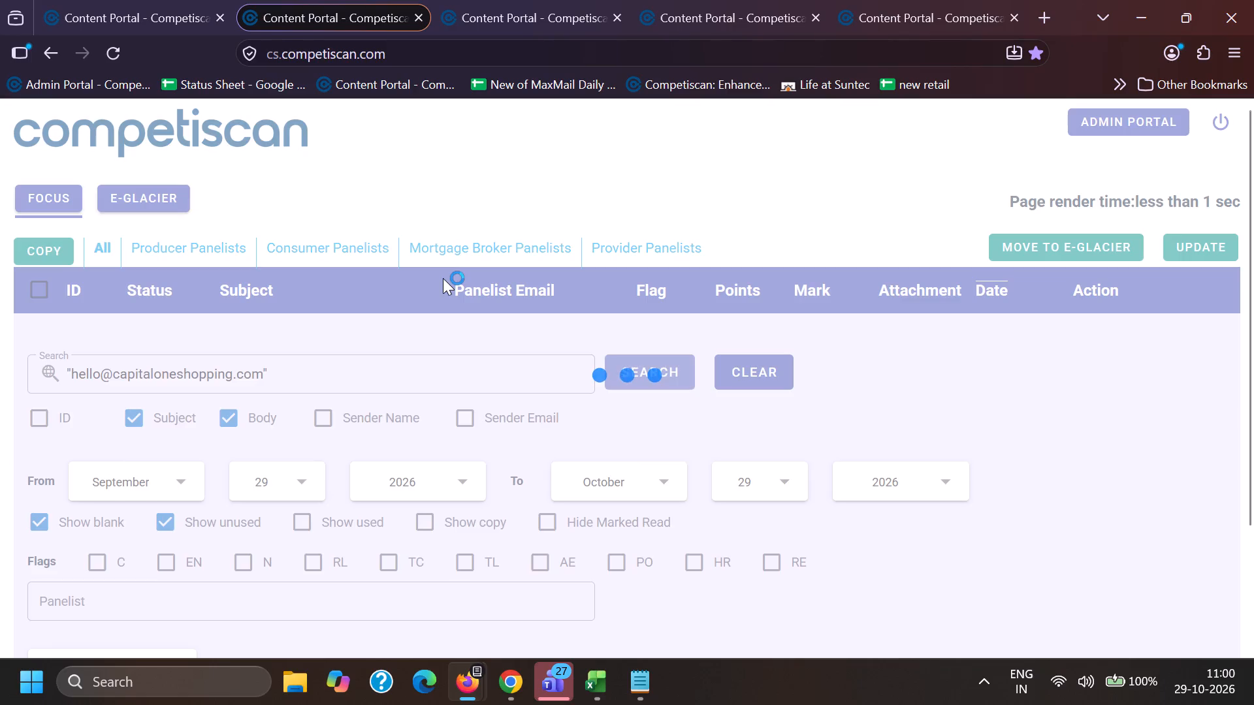
Reload the Focus email list in the portal tab holding the "Capital one" search and look through the newest emails.
{"action": "left_click", "coordinate": [54, 0]}
{"action": "left_click", "coordinate": [62, 210]}
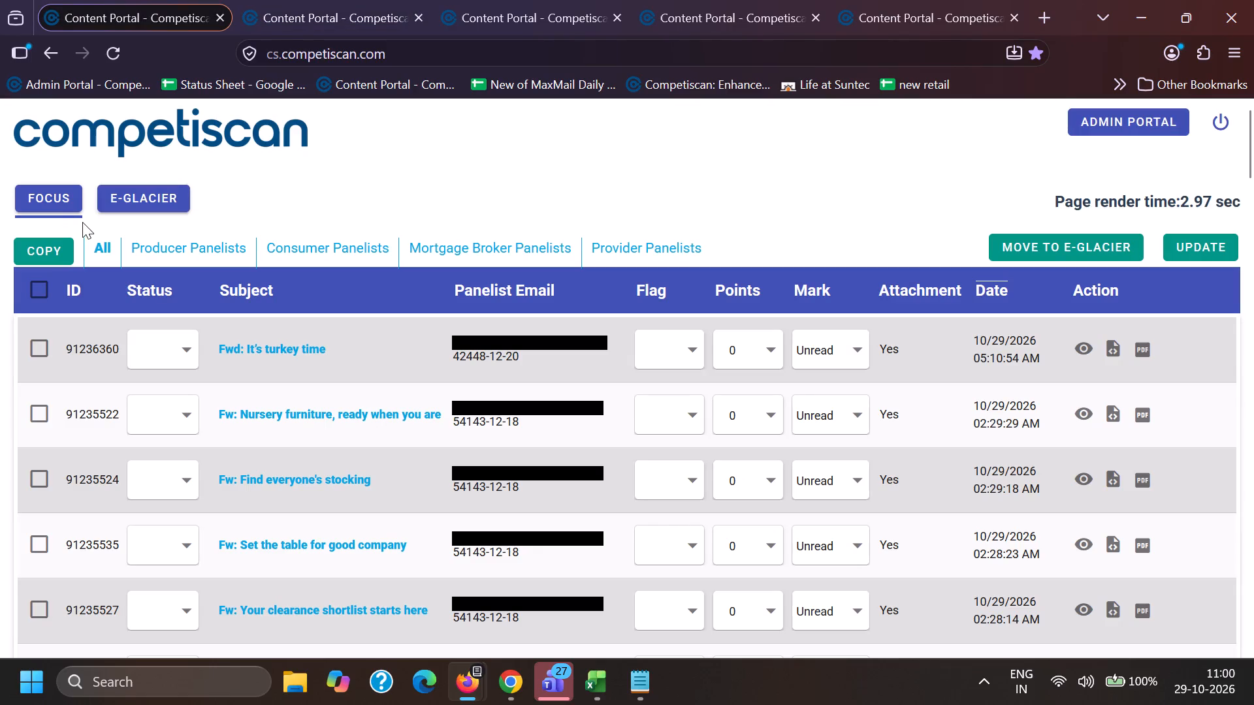
{"action": "left_click", "coordinate": [48, 204]}
{"action": "left_click", "coordinate": [357, 0]}
{"action": "left_click", "coordinate": [165, 0]}
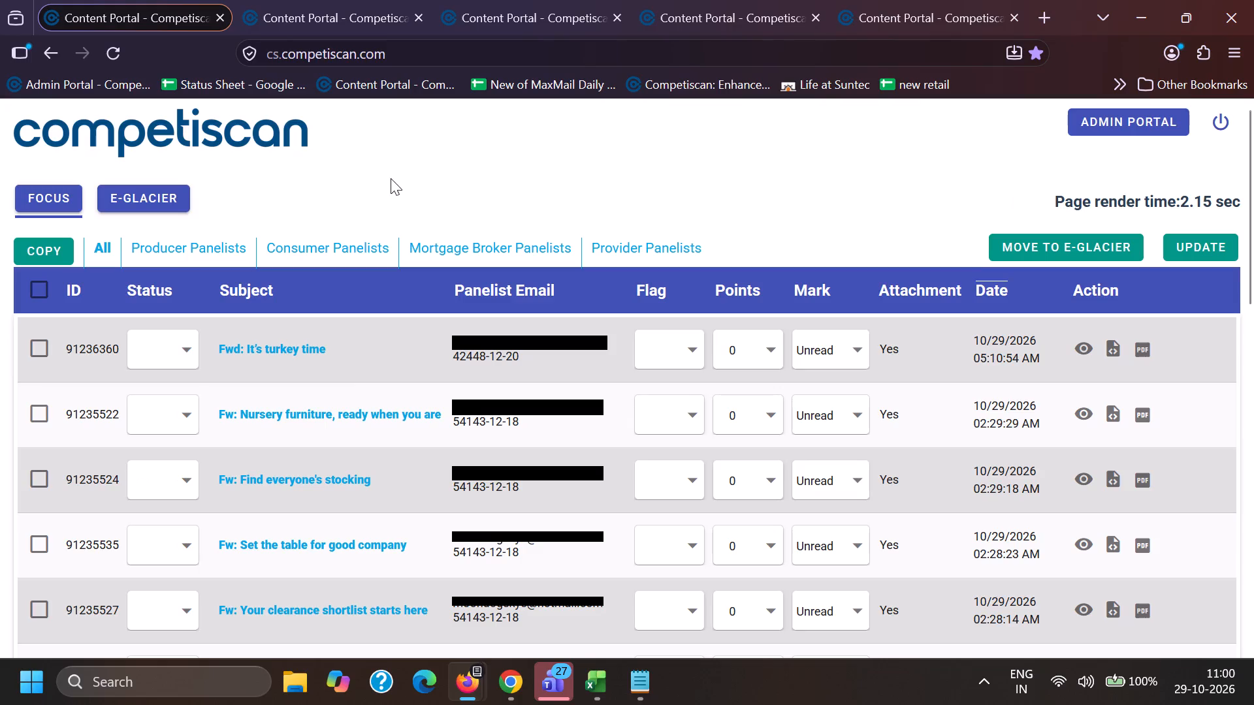
{"action": "scroll", "coordinate": [370, 422], "scroll_direction": "down", "scroll_amount": 2}
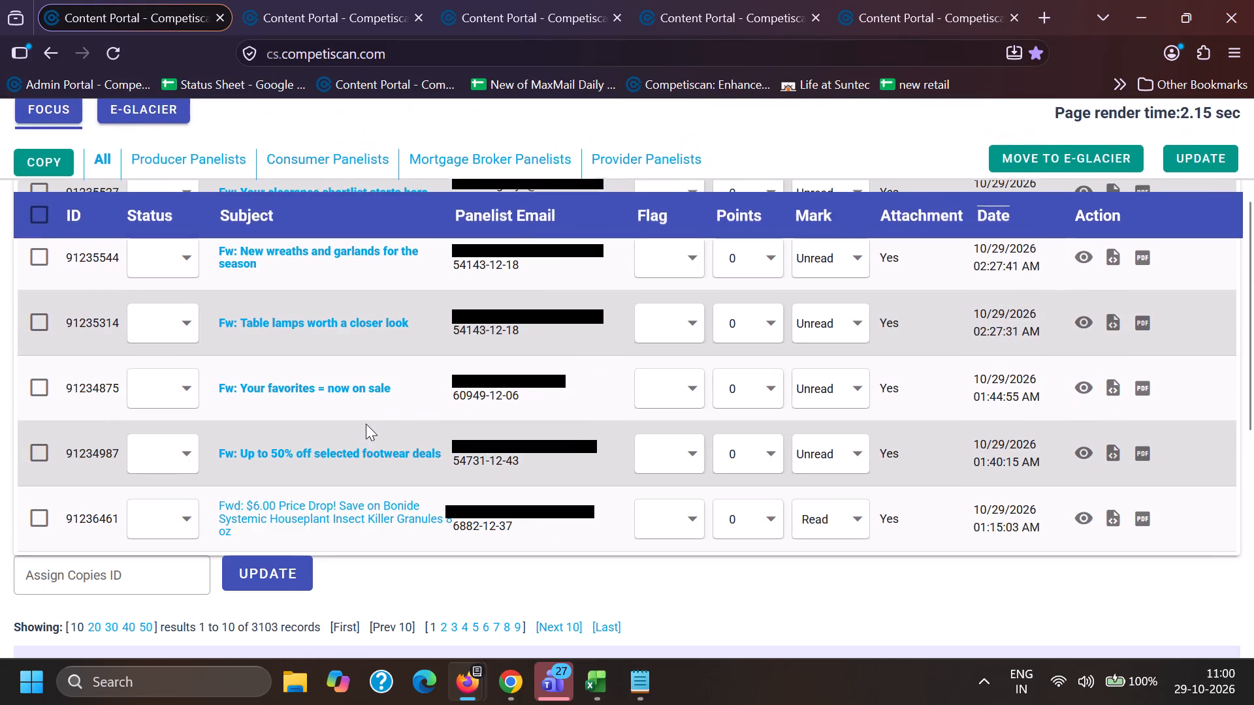
{"action": "scroll", "coordinate": [365, 420], "scroll_direction": "down", "scroll_amount": 1}
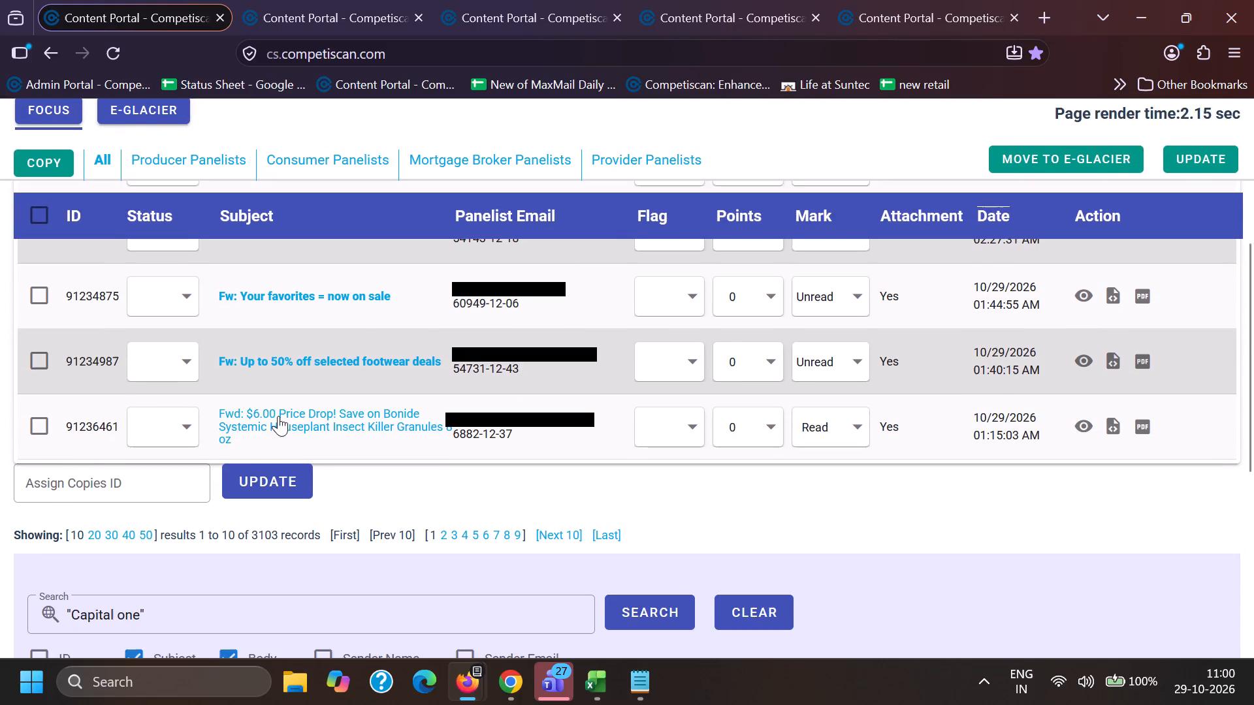
In Firefox, show 50 results per page for "Capital one" and rerun the Capital One Shopping sender search in the second content portal tab.
{"action": "left_click", "coordinate": [143, 520]}
{"action": "left_click", "coordinate": [269, 0]}
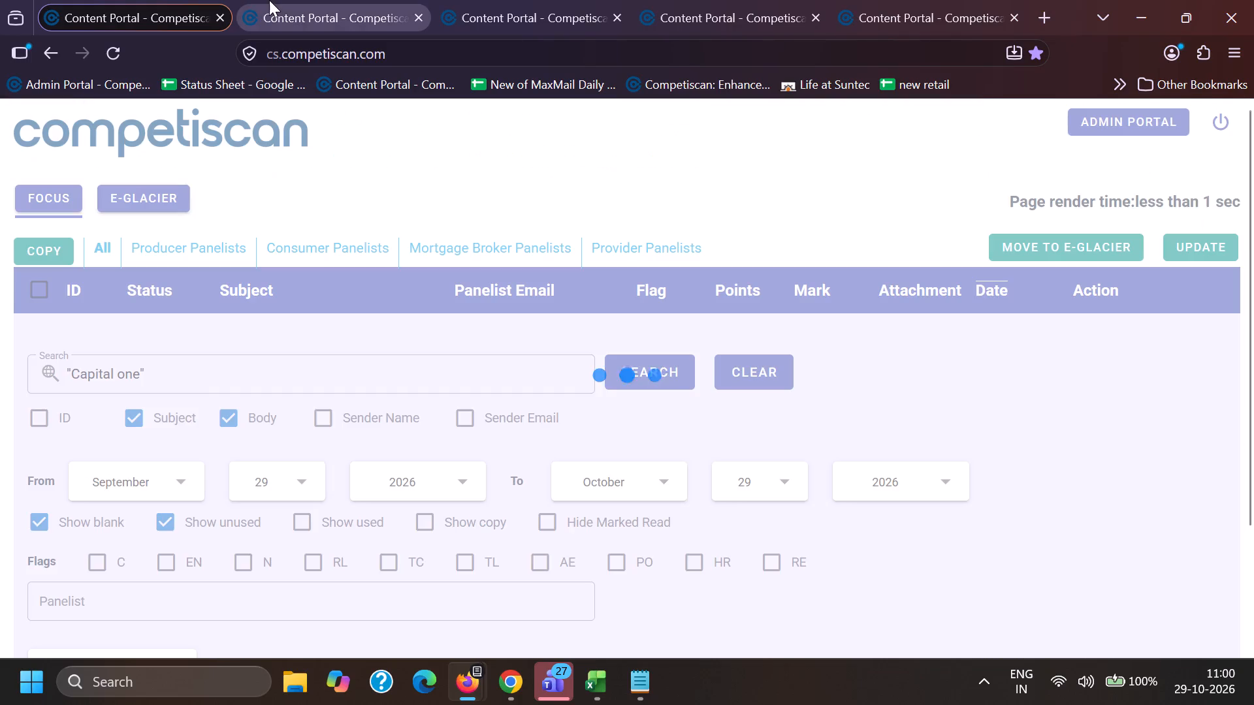
{"action": "left_click", "coordinate": [666, 527]}
{"action": "left_click", "coordinate": [547, 10]}
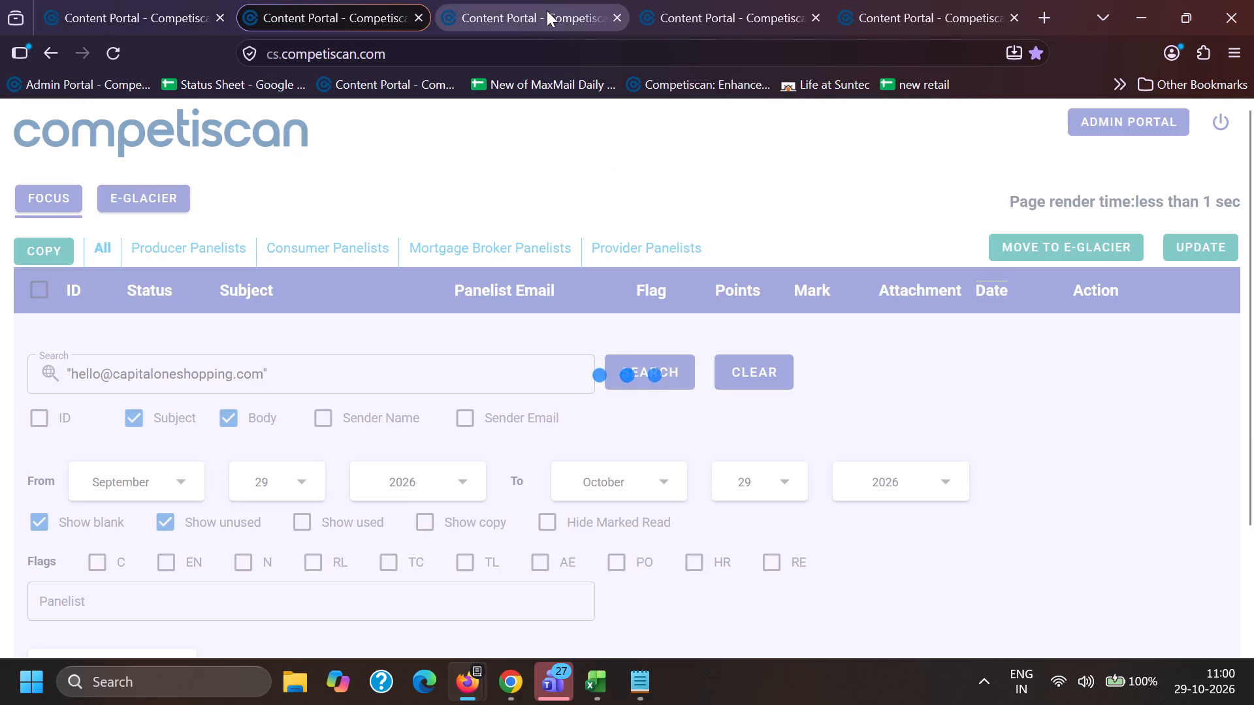
{"action": "left_click", "coordinate": [340, 0]}
{"action": "left_click", "coordinate": [140, 0]}
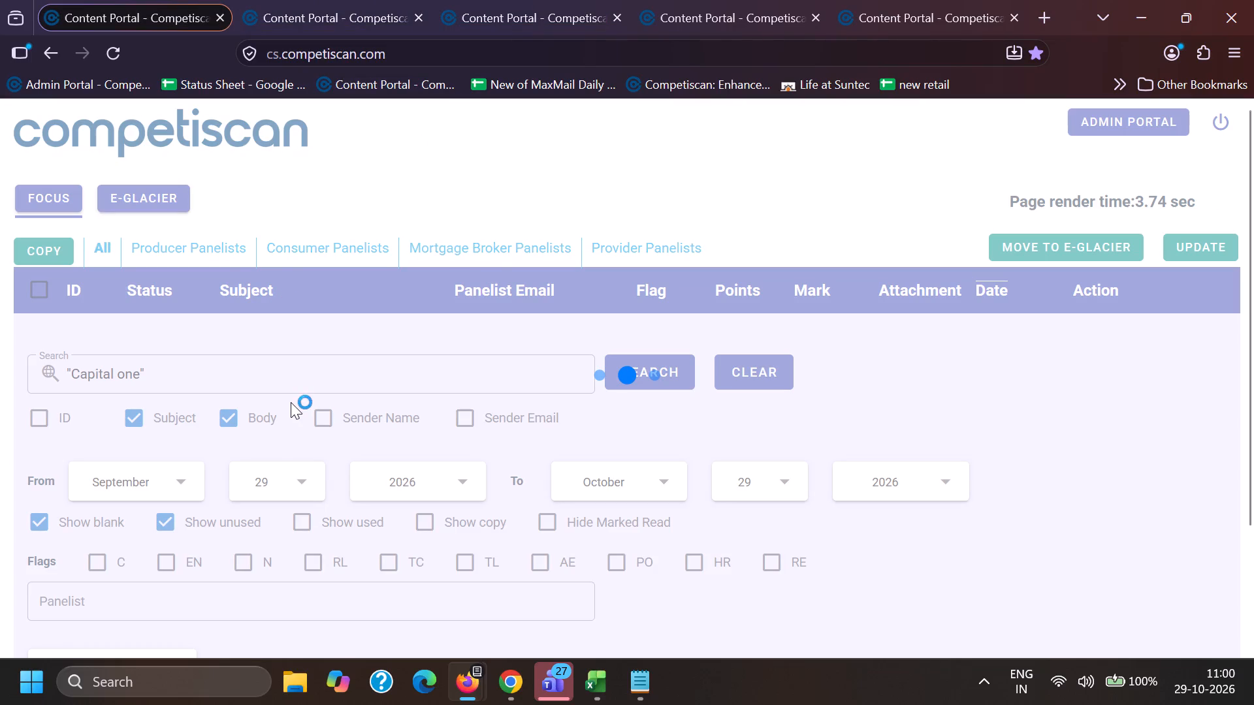
Look through the subjects in the "Capital one" results for relevant card and loan emails.
{"action": "scroll", "coordinate": [291, 402], "scroll_direction": "down", "scroll_amount": 1}
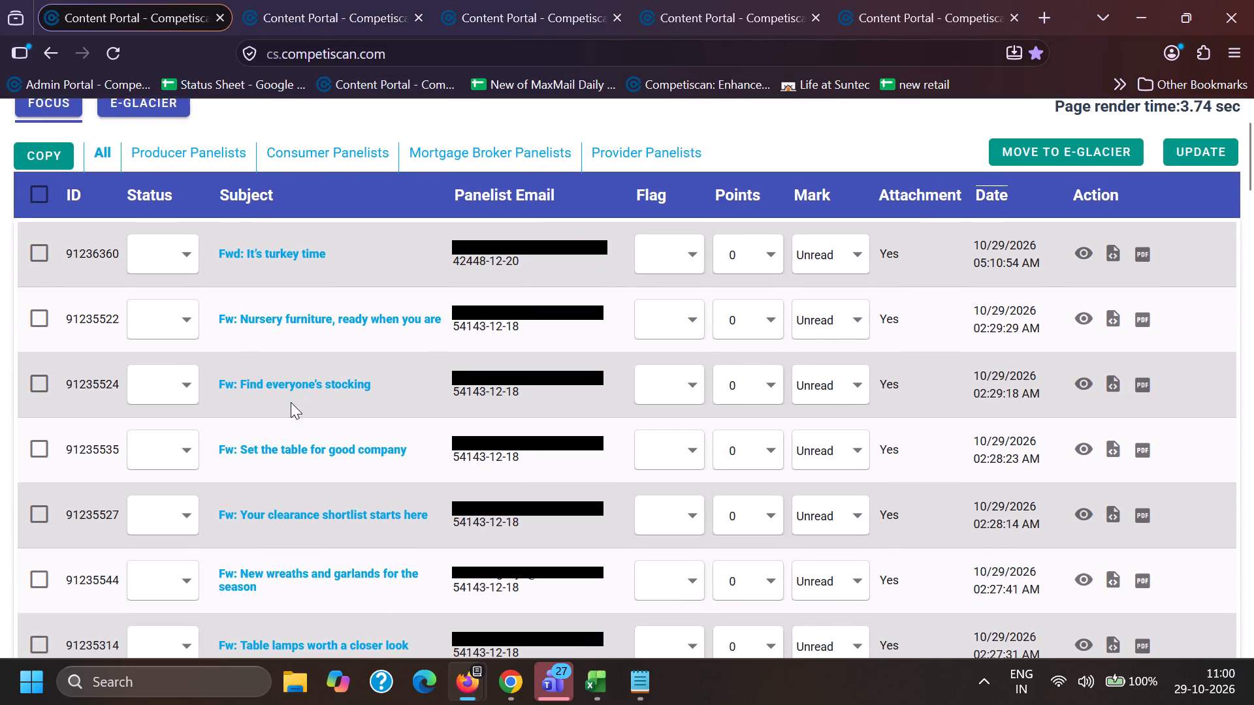
{"action": "scroll", "coordinate": [291, 402], "scroll_direction": "down", "scroll_amount": 3}
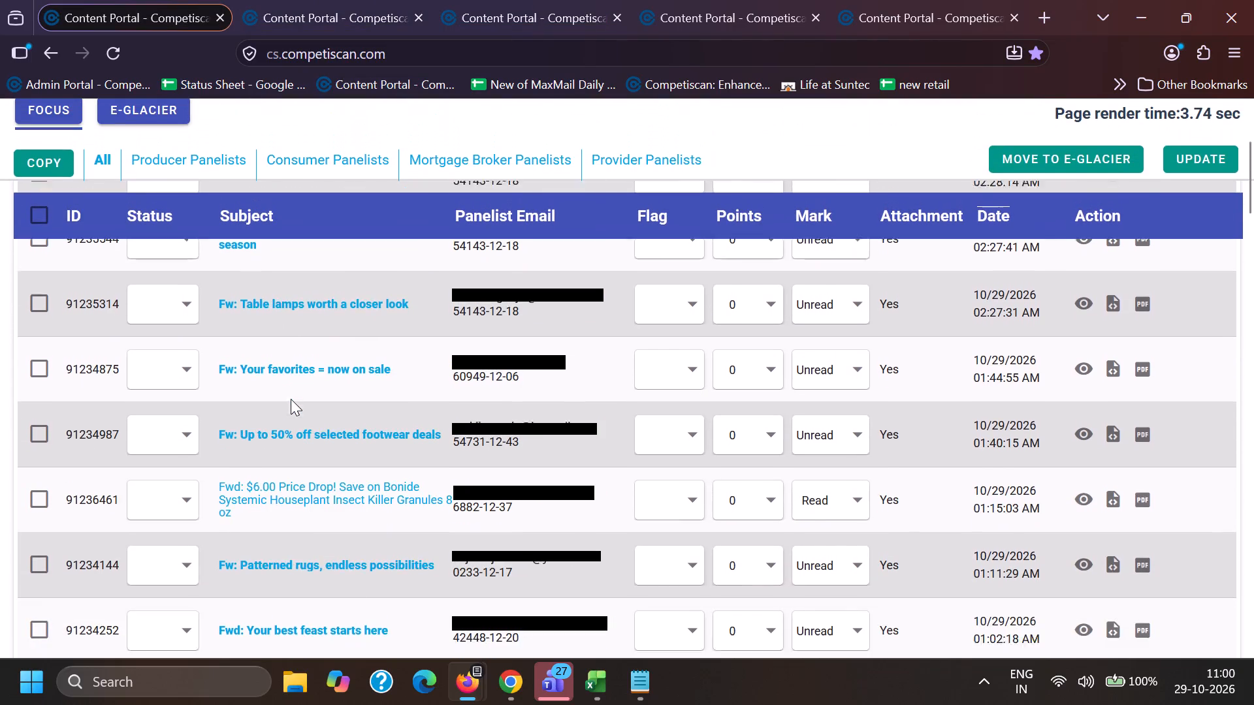
{"action": "scroll", "coordinate": [287, 380], "scroll_direction": "down", "scroll_amount": 2}
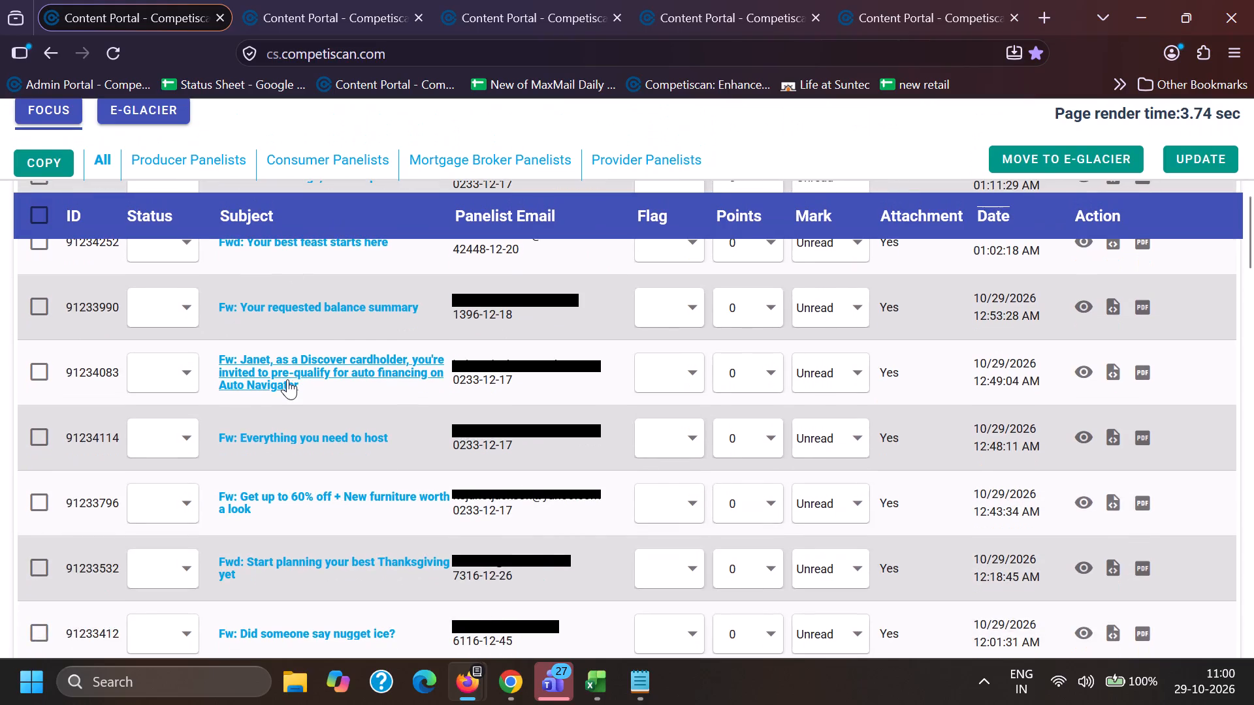
{"action": "scroll", "coordinate": [287, 379], "scroll_direction": "down", "scroll_amount": 2}
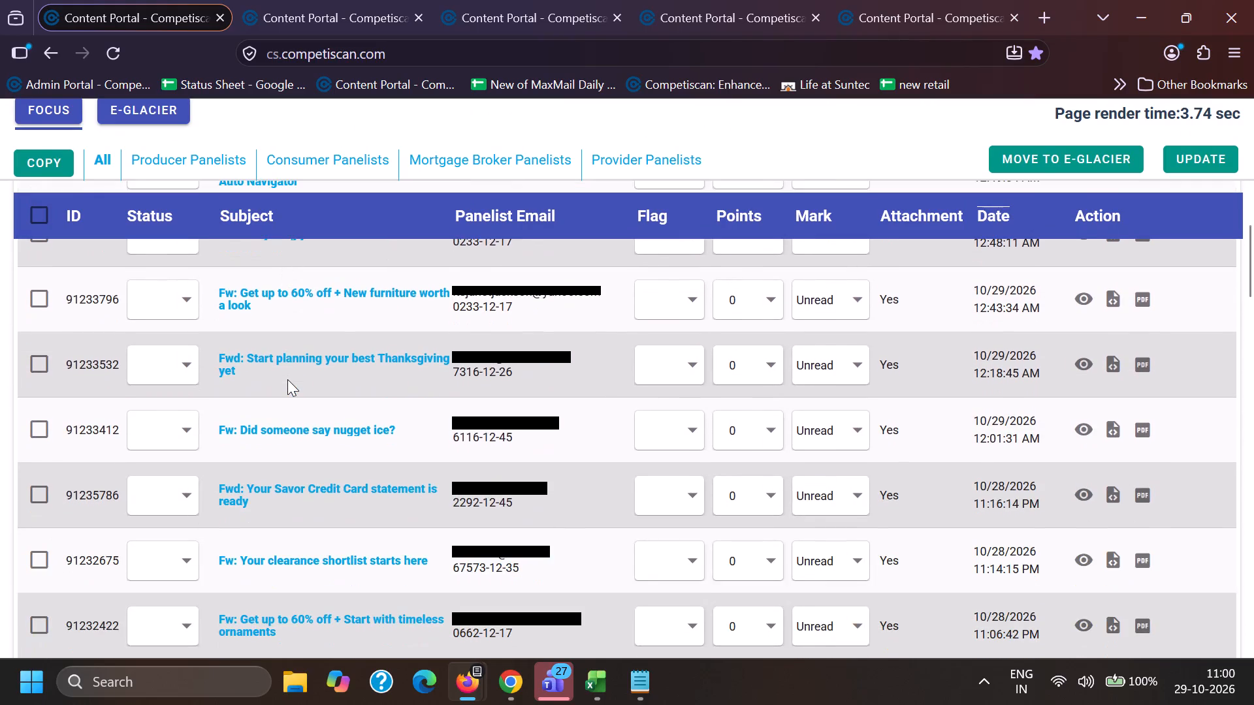
{"action": "scroll", "coordinate": [287, 379], "scroll_direction": "down", "scroll_amount": 3}
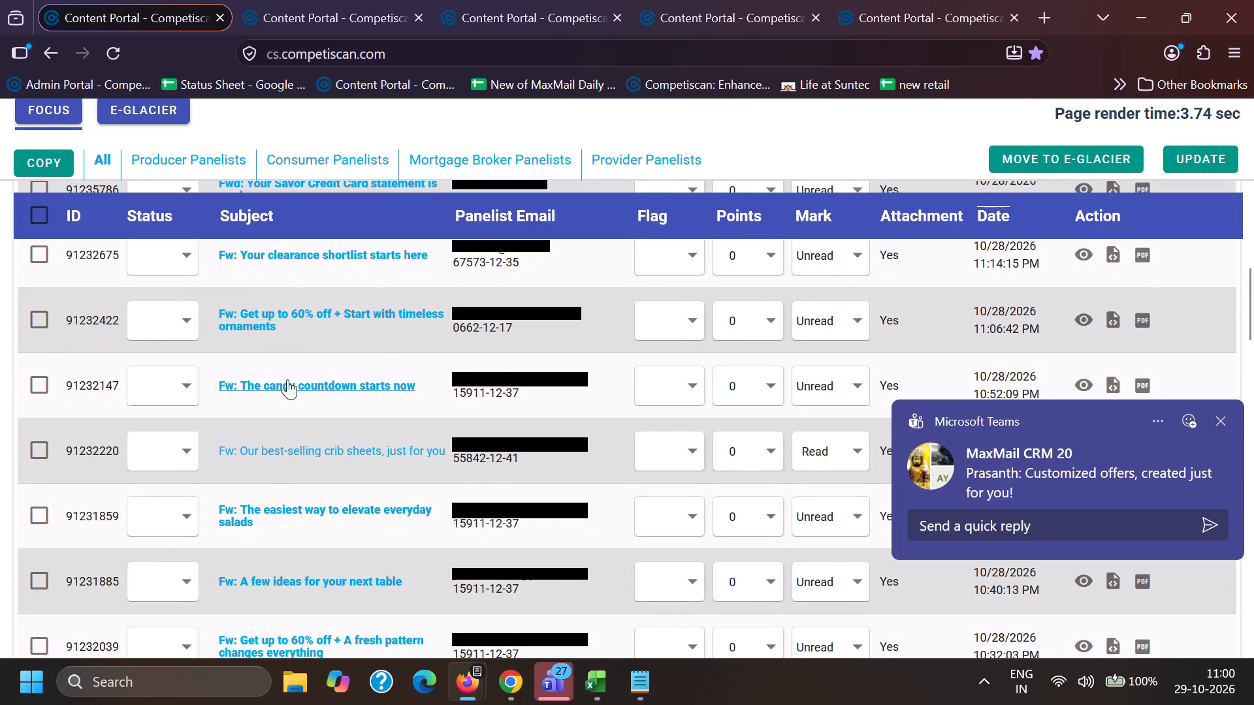
{"action": "scroll", "coordinate": [287, 379], "scroll_direction": "down", "scroll_amount": 4}
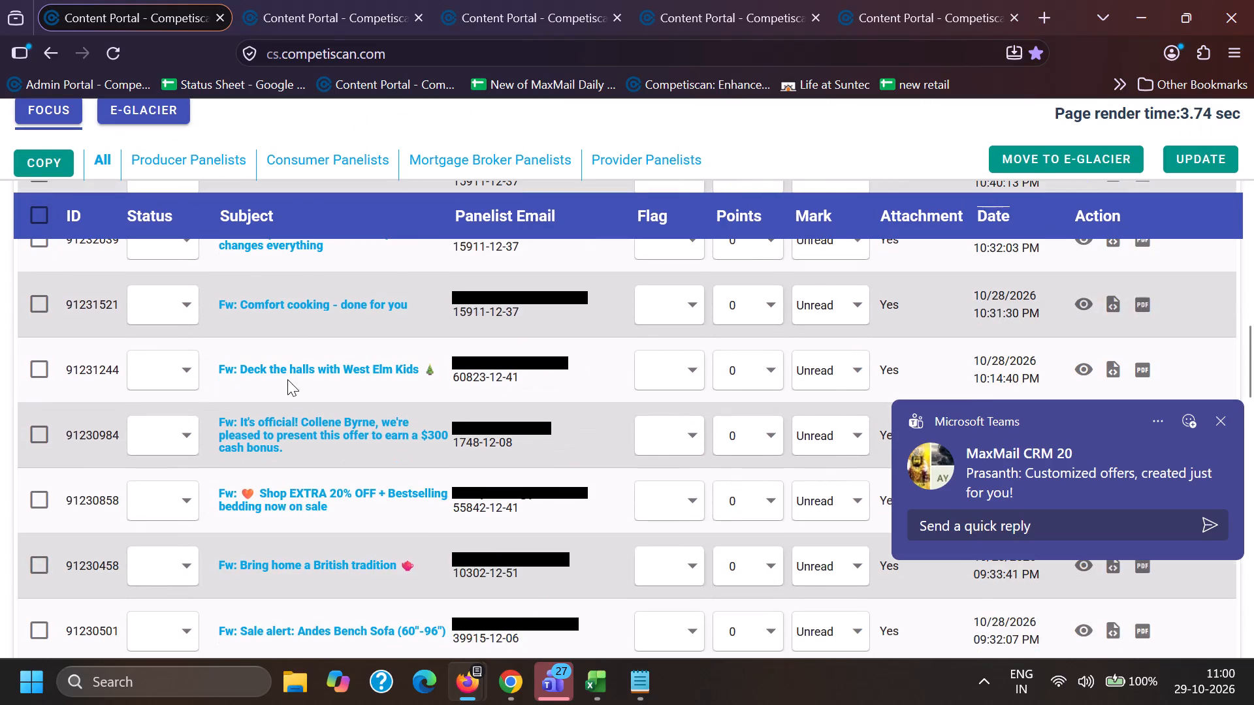
{"action": "scroll", "coordinate": [287, 379], "scroll_direction": "down", "scroll_amount": 5}
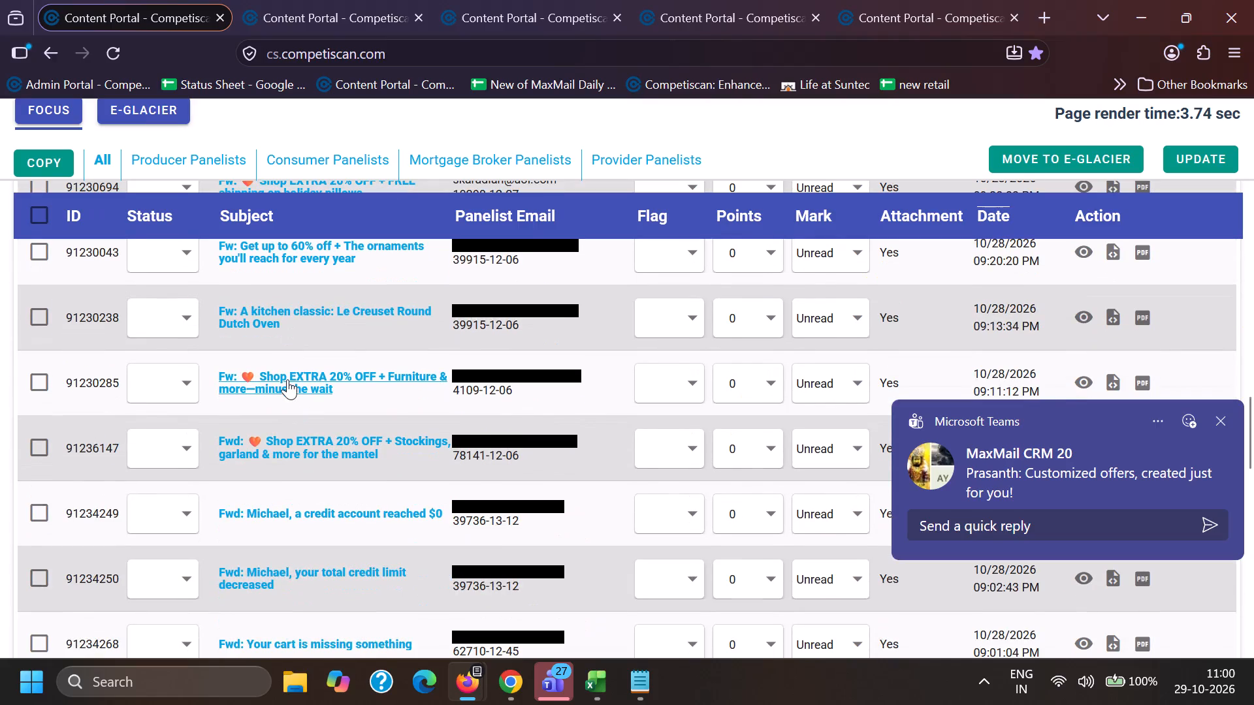
{"action": "scroll", "coordinate": [287, 379], "scroll_direction": "down", "scroll_amount": 4}
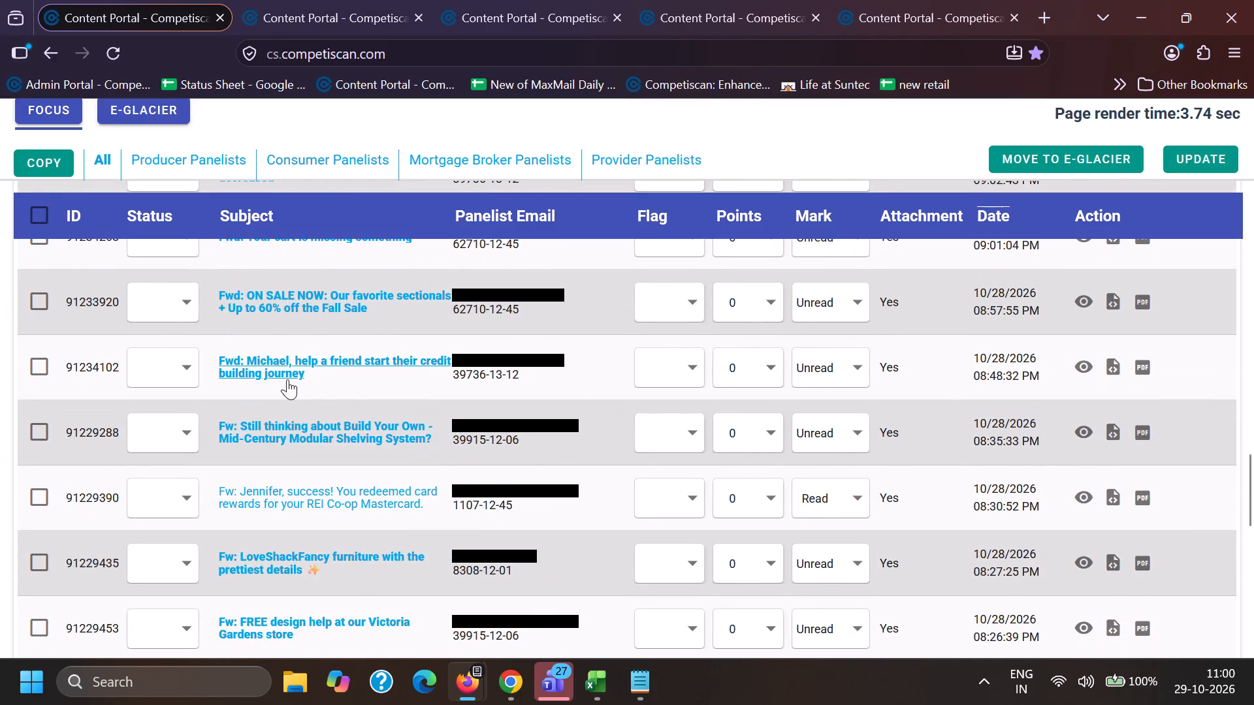
Look through the remaining subjects at the end of the first page of "Capital one" results.
{"action": "scroll", "coordinate": [287, 379], "scroll_direction": "down", "scroll_amount": 4}
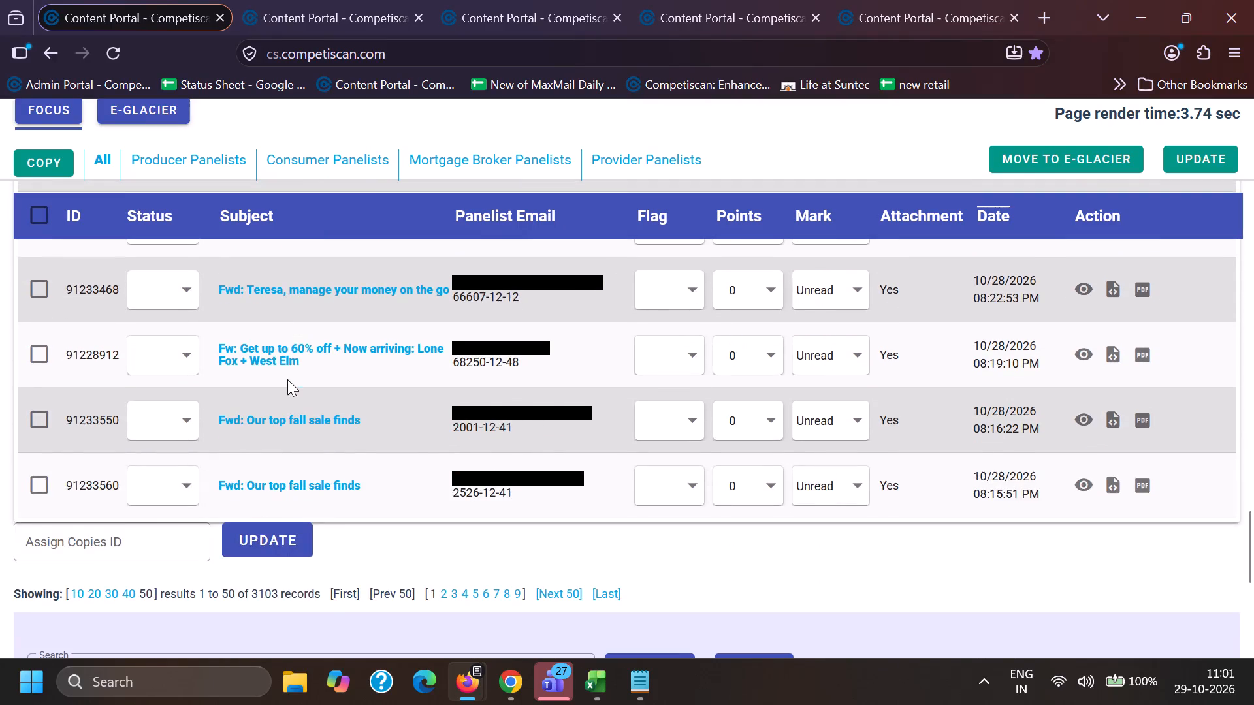
{"action": "scroll", "coordinate": [287, 379], "scroll_direction": "down", "scroll_amount": 1}
Copy the Experian support sender address from the Excel list and search for it in quotes in the last Firefox content portal tab.
{"action": "left_click", "coordinate": [364, 0]}
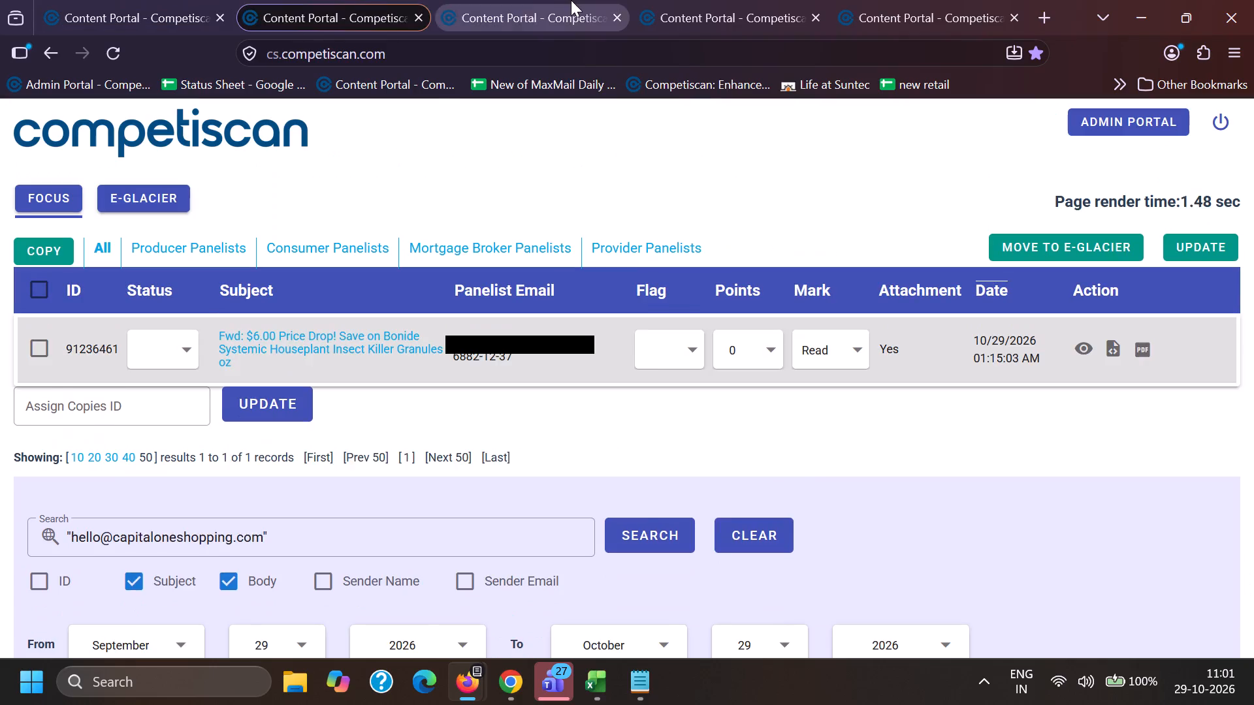
{"action": "left_click", "coordinate": [571, 0]}
{"action": "left_click", "coordinate": [719, 0]}
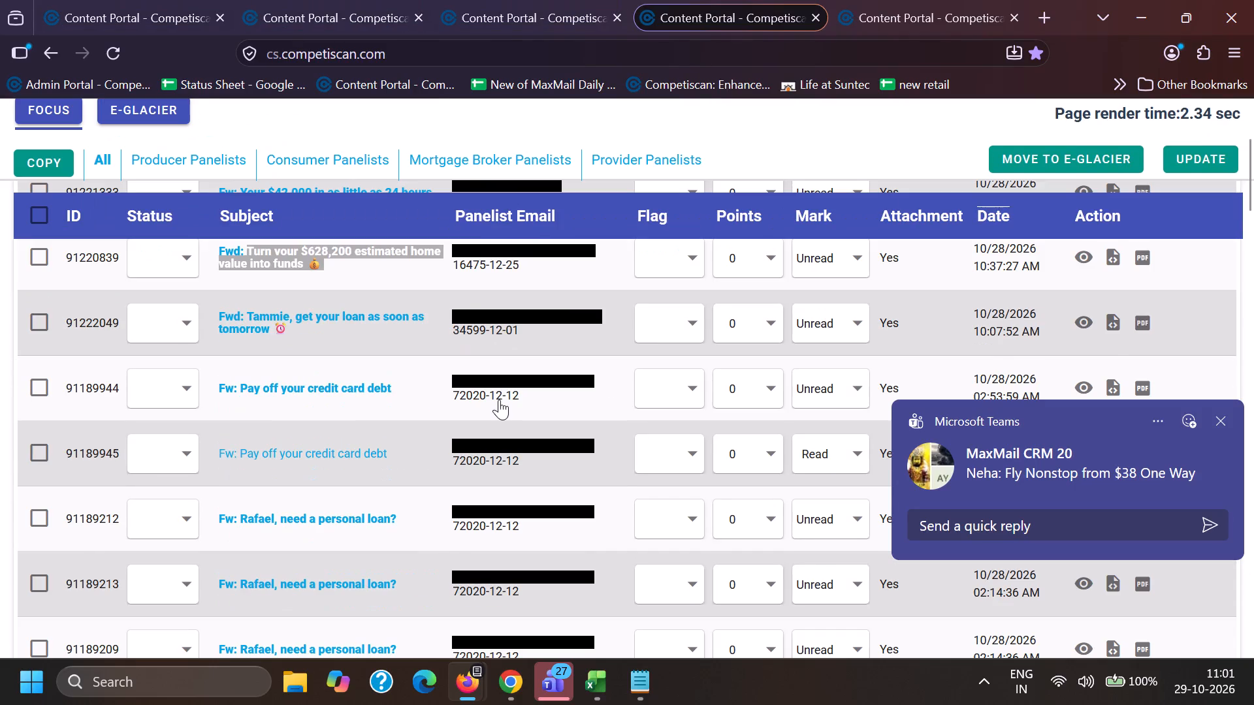
{"action": "left_click", "coordinate": [898, 0]}
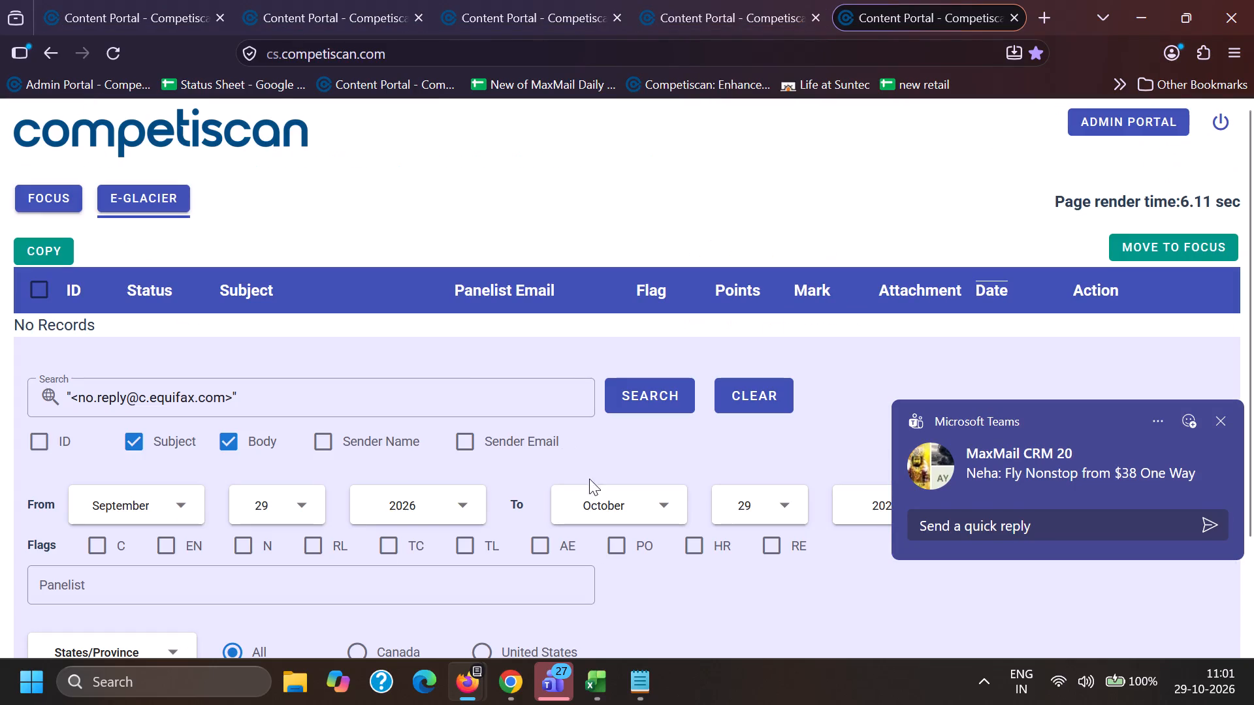
{"action": "left_click", "coordinate": [607, 695]}
{"action": "left_click", "coordinate": [606, 588]}
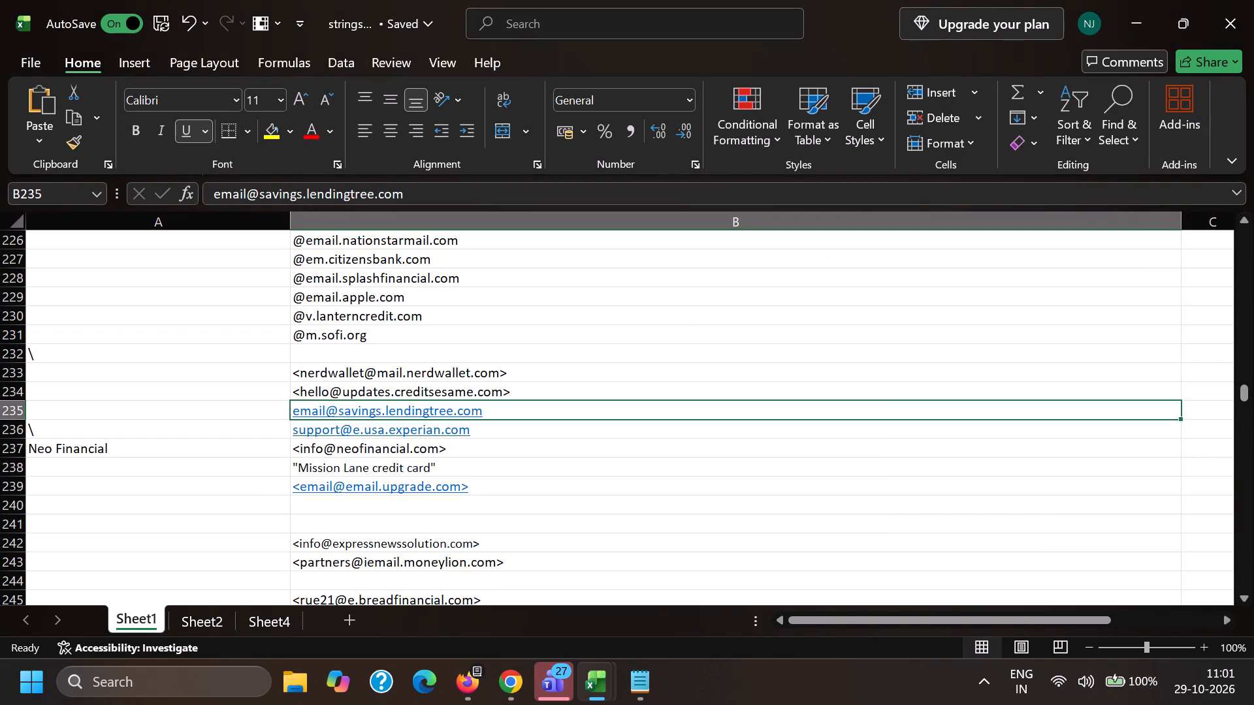
{"action": "left_click", "coordinate": [509, 430]}
{"action": "key", "text": "ctrl+c"}
{"action": "key", "text": "alt+Tab"}
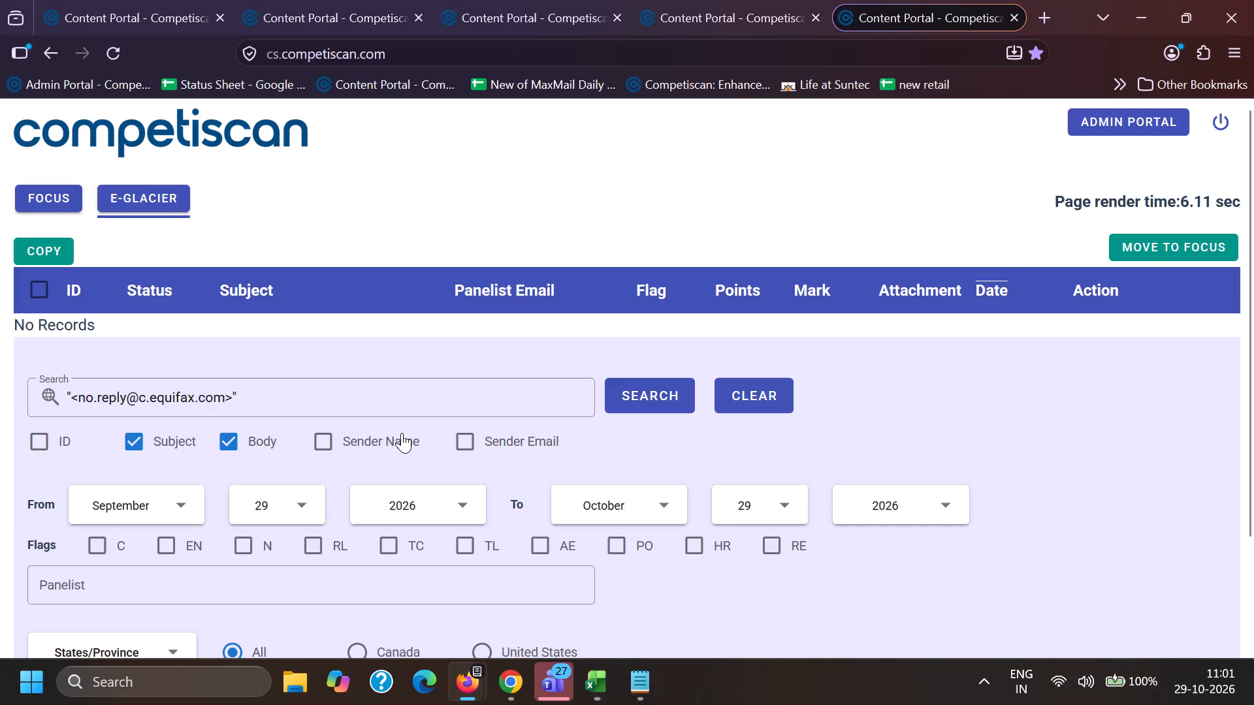
{"action": "left_click_drag", "start_coordinate": [365, 388], "coordinate": [0, 361]}
{"action": "key", "text": "BackSpace"}
{"action": "key", "text": "shift+quotedbl"}
{"action": "key", "text": "ctrl+v"}
{"action": "key", "text": "shift+quotedbl"}
{"action": "key", "text": "Return"}
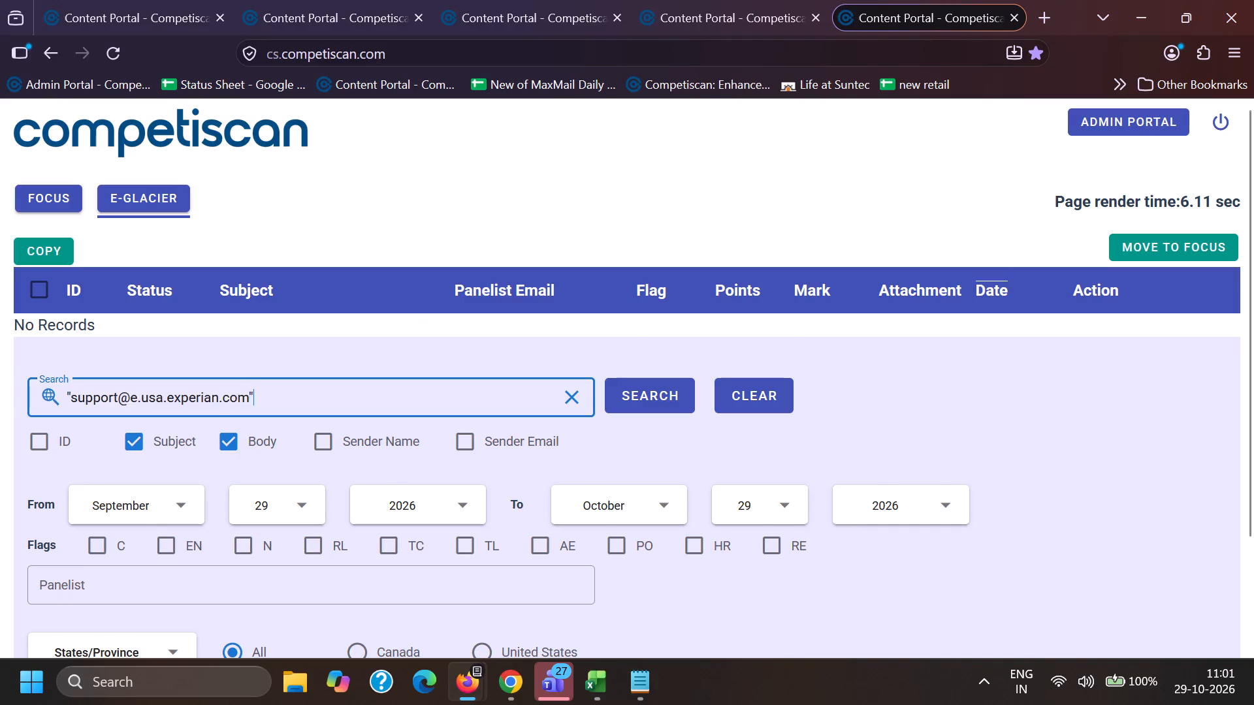
Switch the Experian sender search from E-Glacier to the Focus records.
{"action": "double_click", "coordinate": [46, 208]}
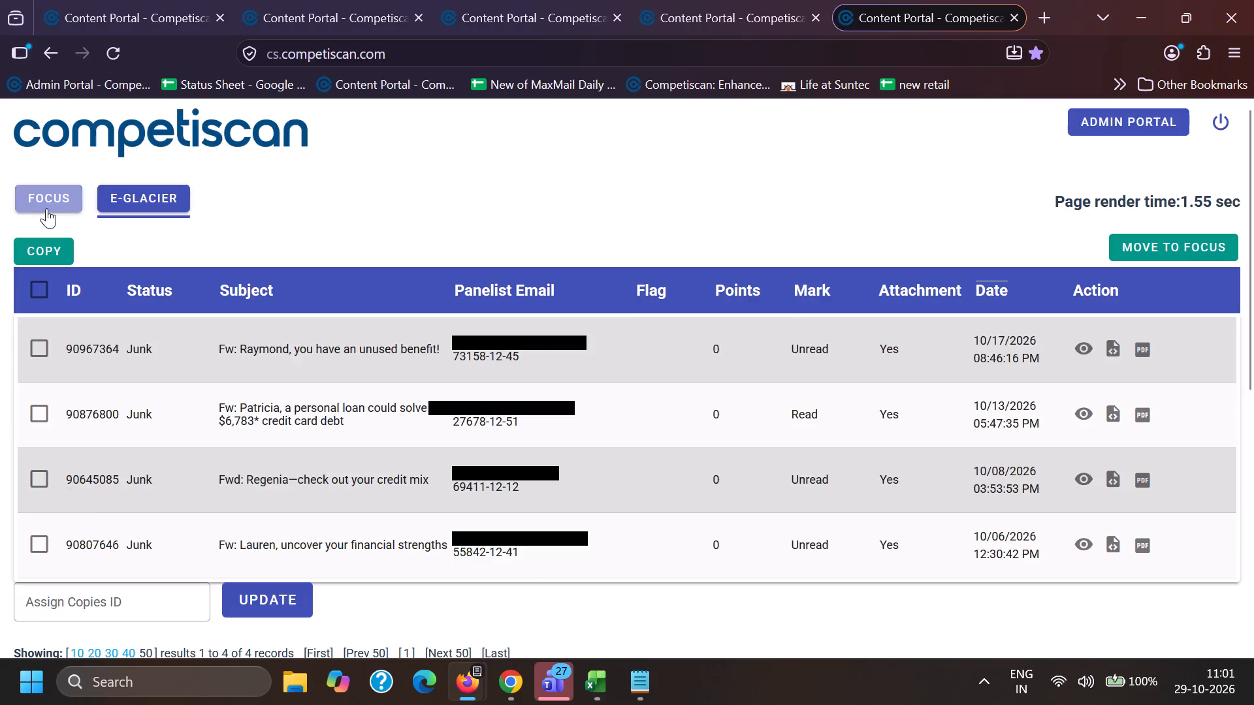
{"action": "left_click", "coordinate": [741, 0]}
{"action": "left_click", "coordinate": [890, 0]}
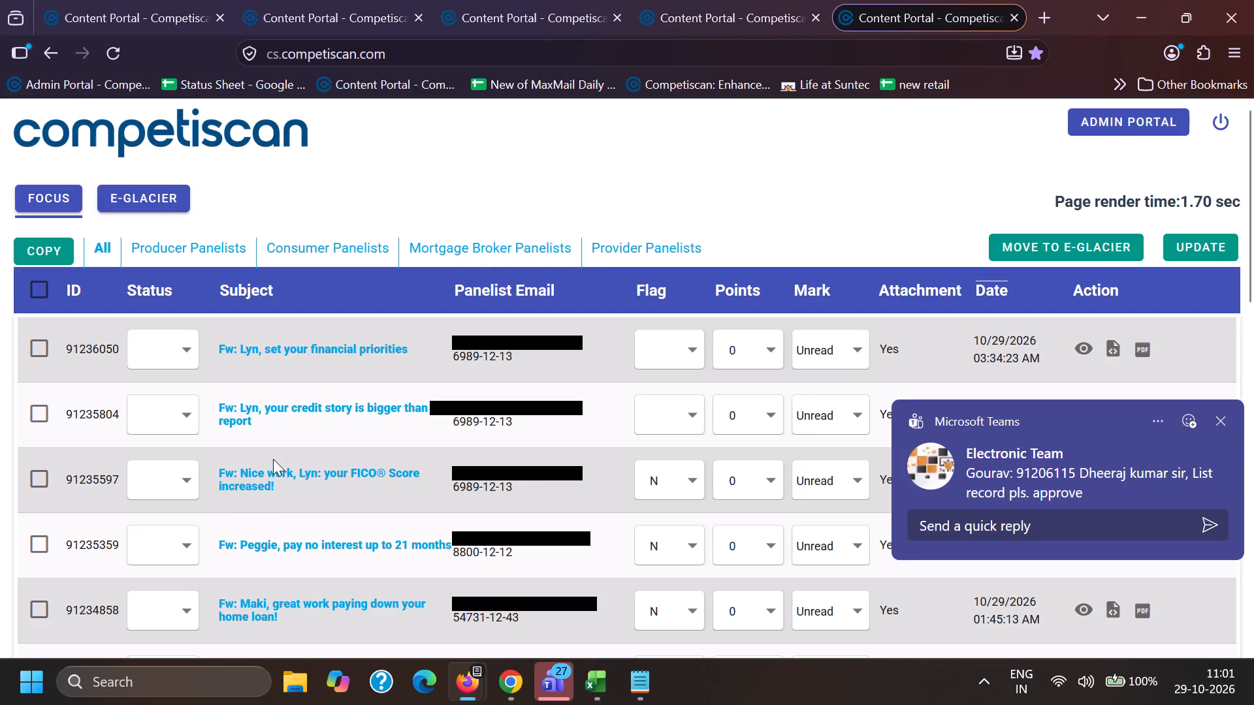
Copy the subject ", your credit story is bigger than one report" from email 91235804 and search for it in quotes in Chrome's content portal.
{"action": "left_click_drag", "start_coordinate": [257, 409], "coordinate": [280, 427]}
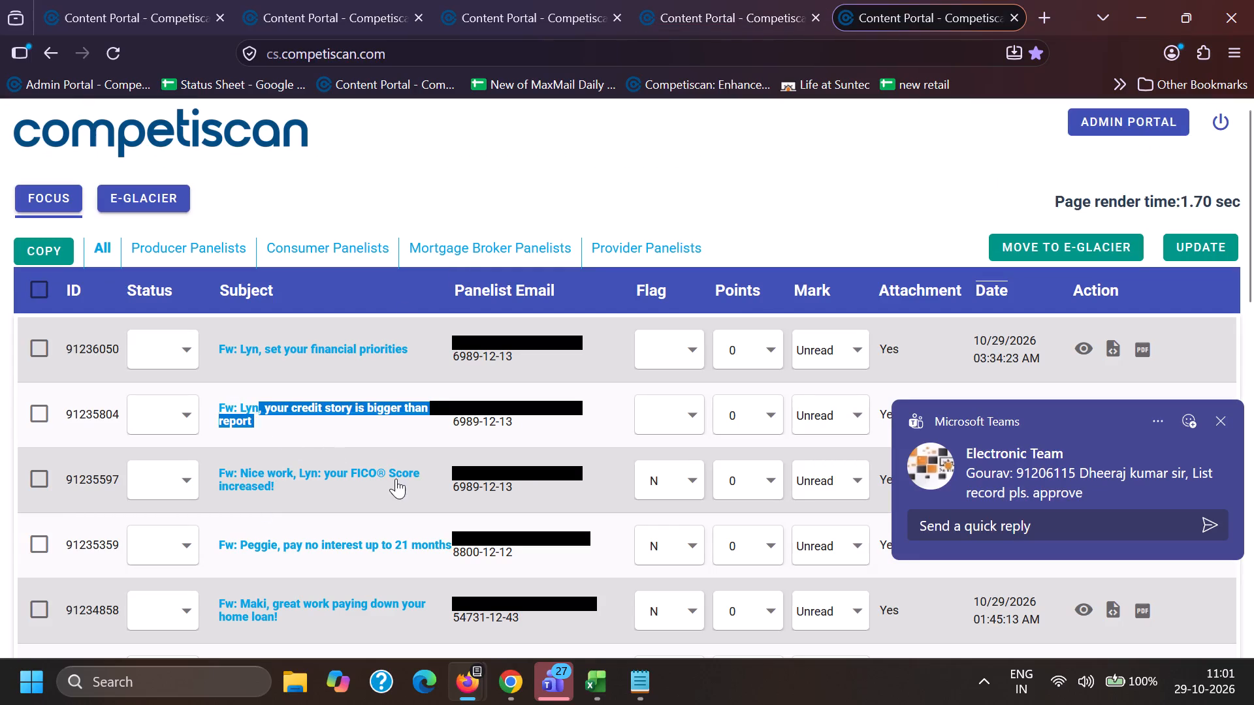
{"action": "key", "text": "ctrl+c"}
{"action": "key", "text": "ctrl+c"}
{"action": "left_click", "coordinate": [500, 691]}
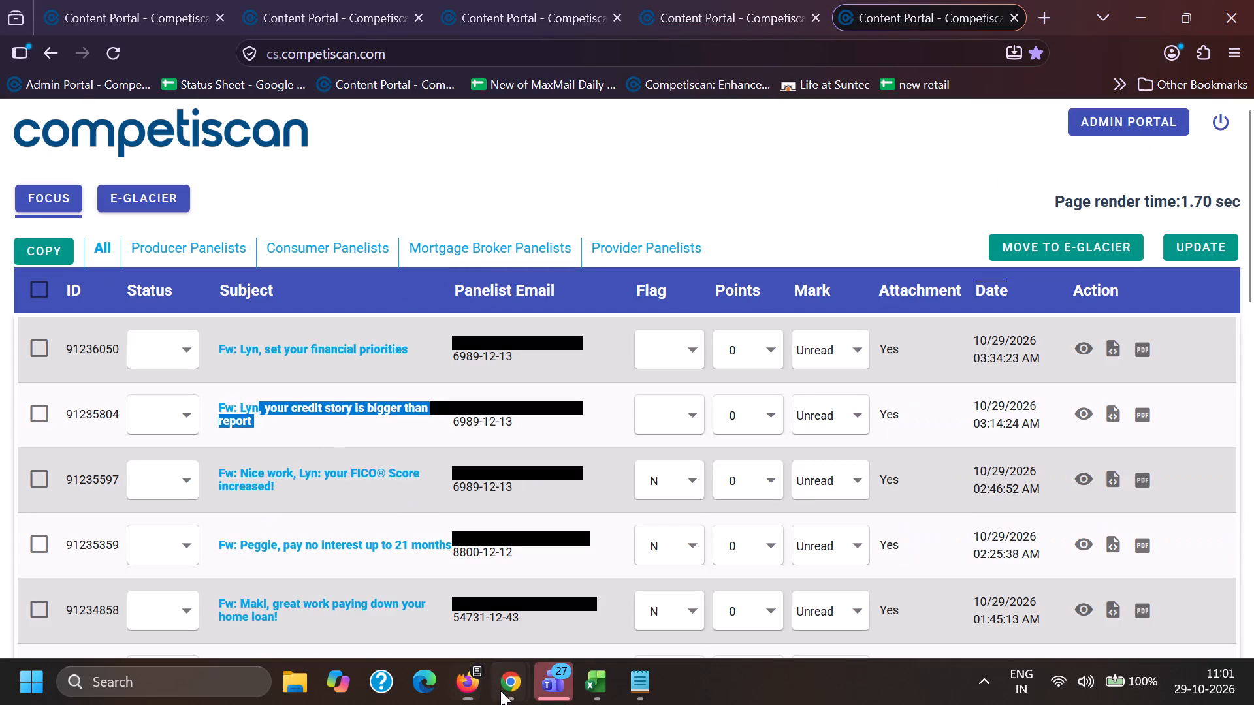
{"action": "left_click", "coordinate": [396, 621]}
{"action": "scroll", "coordinate": [336, 443], "scroll_direction": "down", "scroll_amount": 6}
{"action": "scroll", "coordinate": [374, 478], "scroll_direction": "up", "scroll_amount": 1}
{"action": "left_click", "coordinate": [438, 302]}
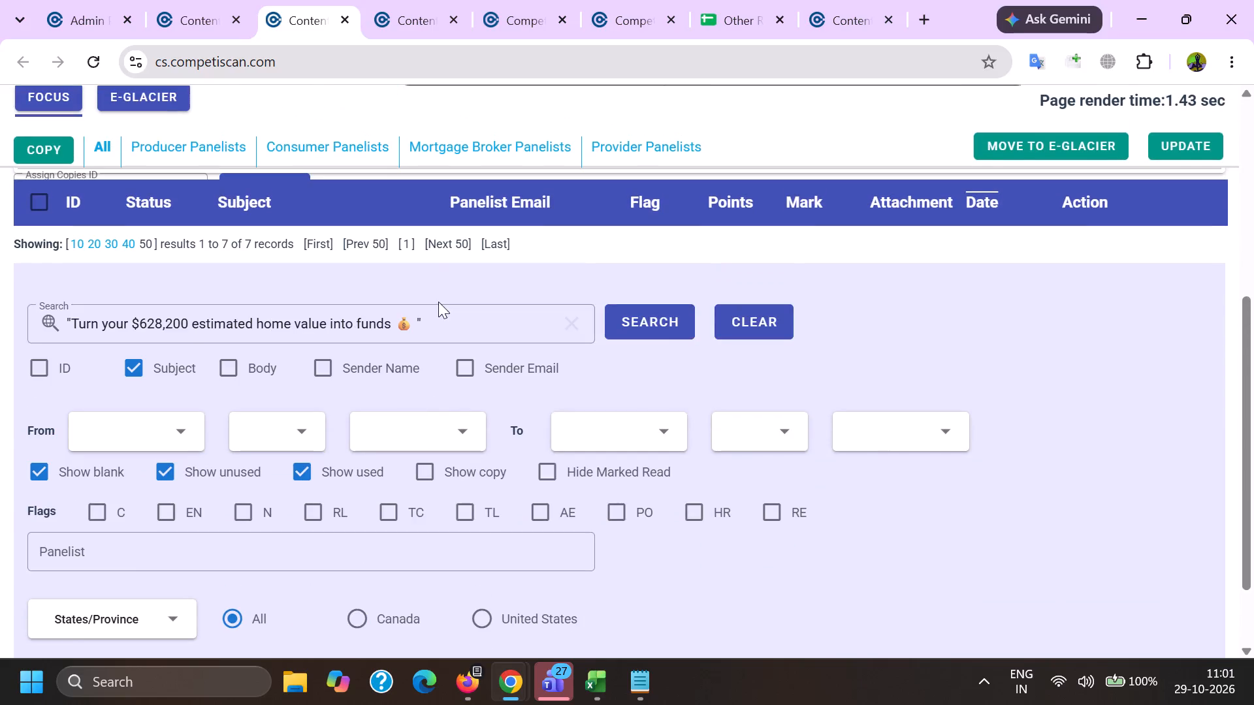
{"action": "left_click_drag", "start_coordinate": [487, 317], "coordinate": [0, 277]}
{"action": "key", "text": "BackSpace"}
{"action": "key", "text": "shift+quotedbl"}
{"action": "key", "text": "ctrl+v"}
{"action": "key", "text": "shift+quotedbl"}
{"action": "key", "text": "Return"}
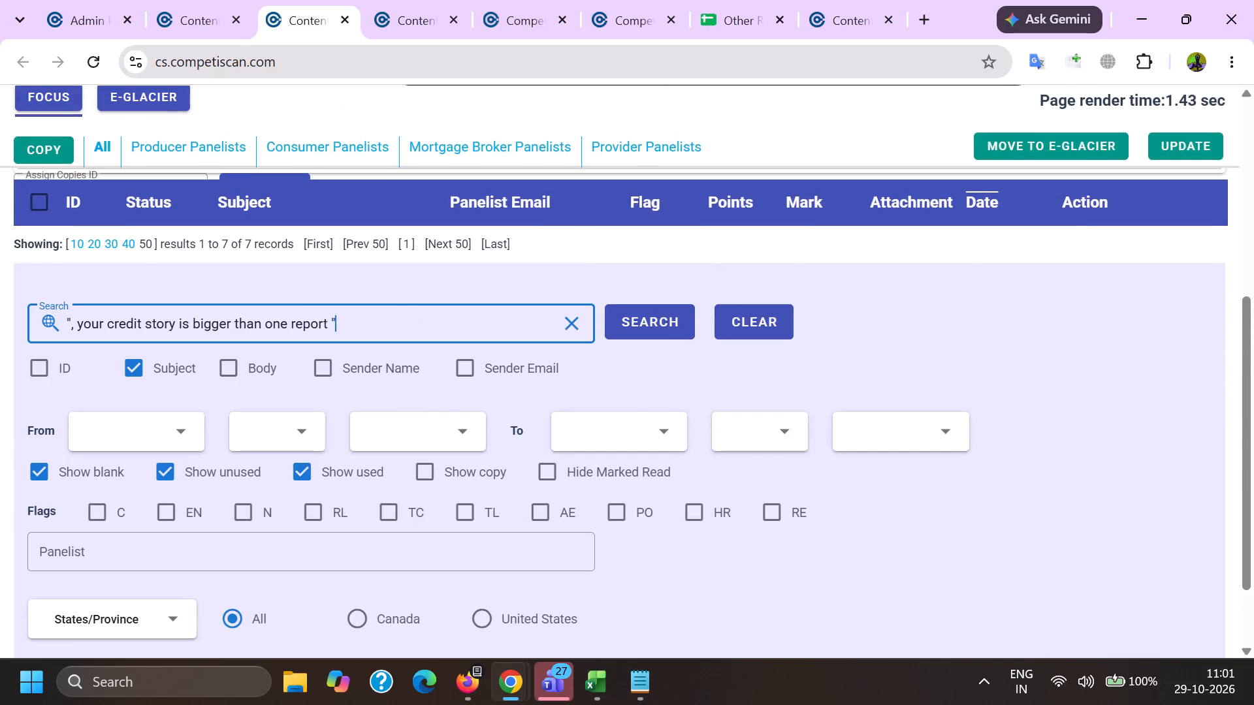
Return to Firefox and look through the other subjects in the Experian sender results.
{"action": "key", "text": "alt+Tab"}
{"action": "scroll", "coordinate": [240, 446], "scroll_direction": "down", "scroll_amount": 1}
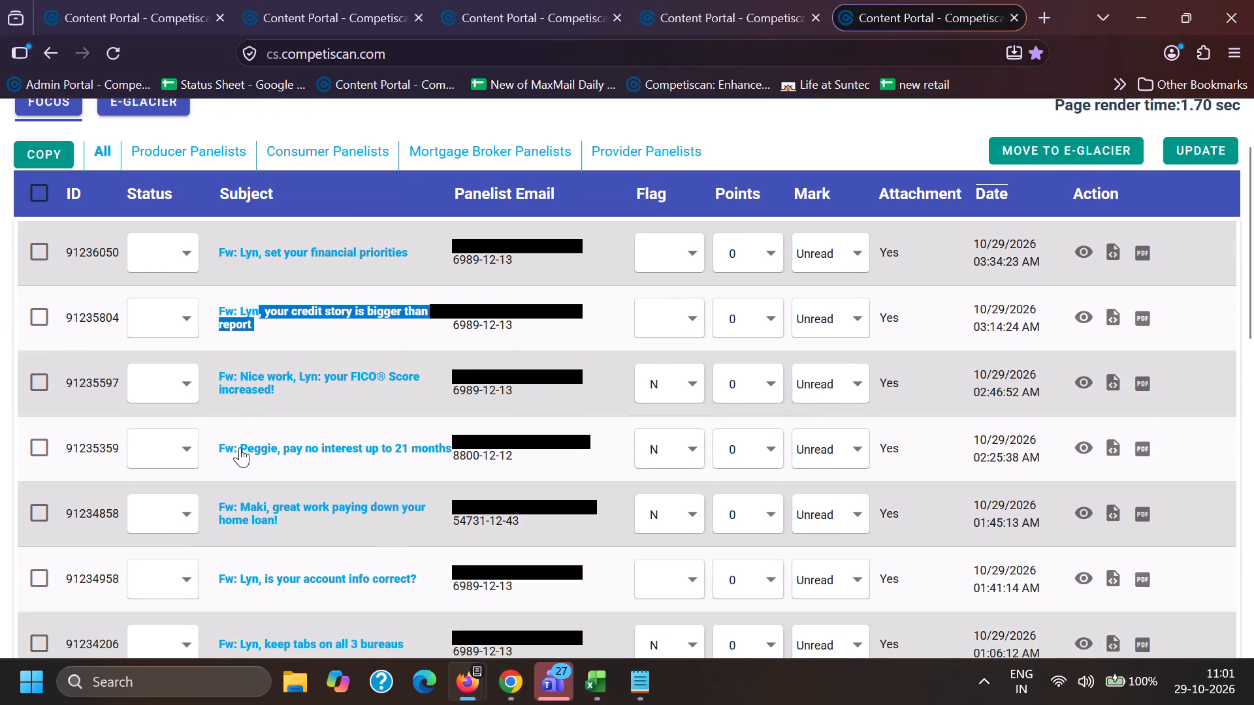
Check the remaining Experian results in Firefox, and in Chrome read used email 90596454 about the credit story bigger than one report.
{"action": "scroll", "coordinate": [327, 457], "scroll_direction": "down", "scroll_amount": 1}
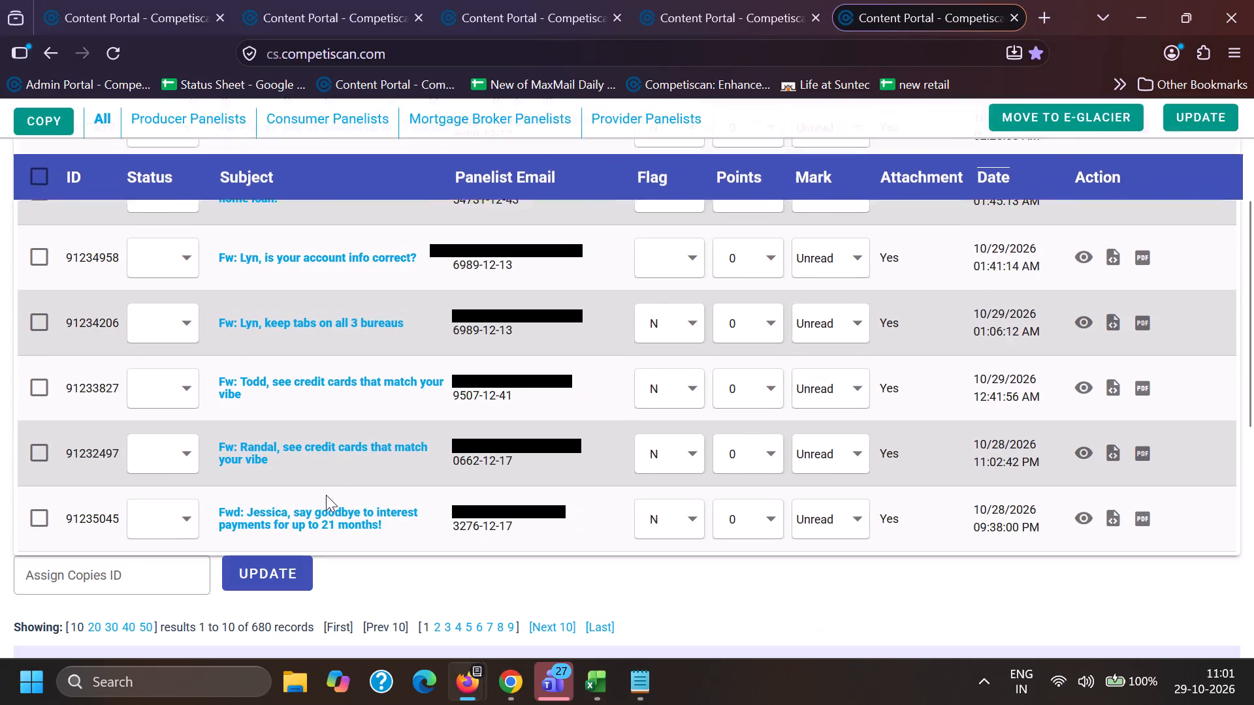
{"action": "key", "text": "alt+Tab"}
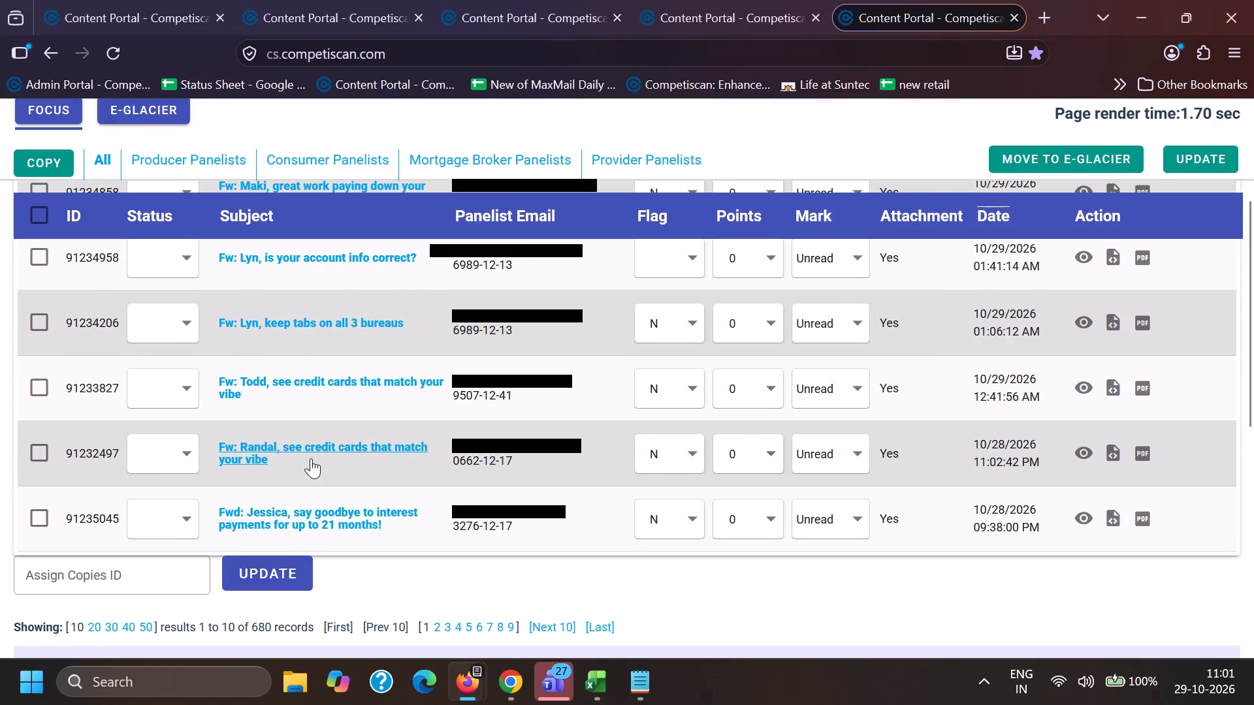
{"action": "left_click", "coordinate": [1066, 404]}
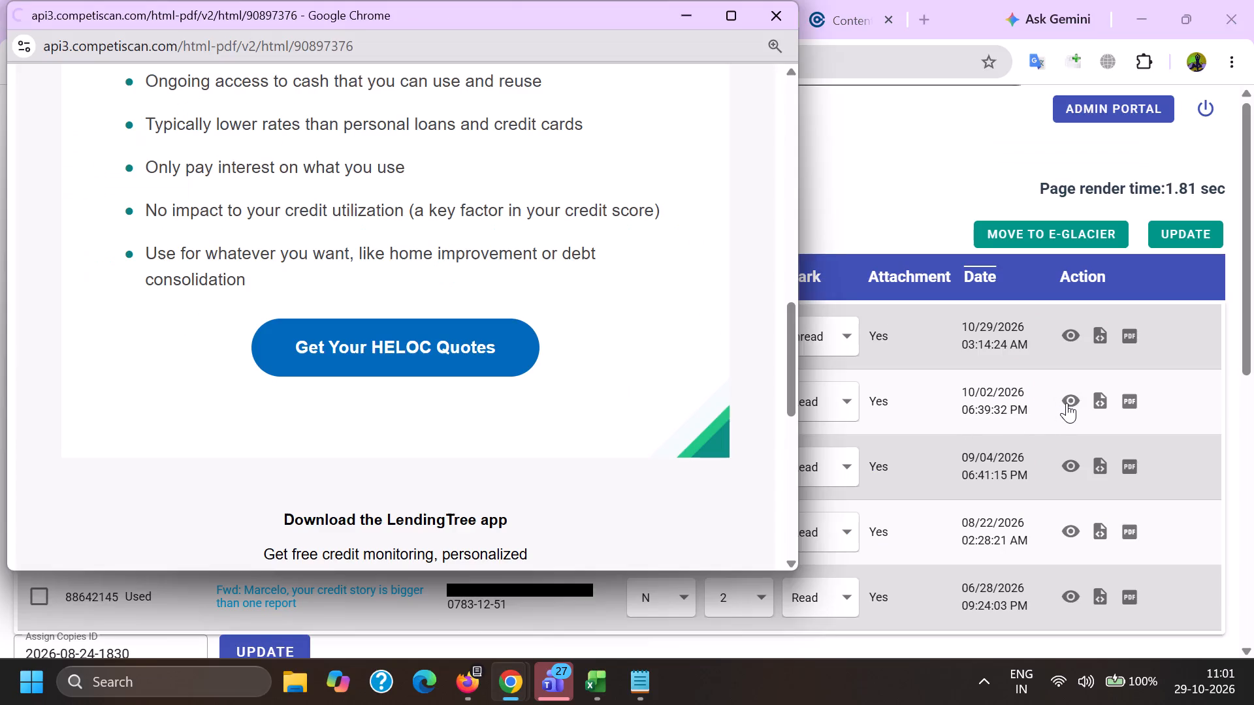
{"action": "scroll", "coordinate": [513, 324], "scroll_direction": "down", "scroll_amount": 3}
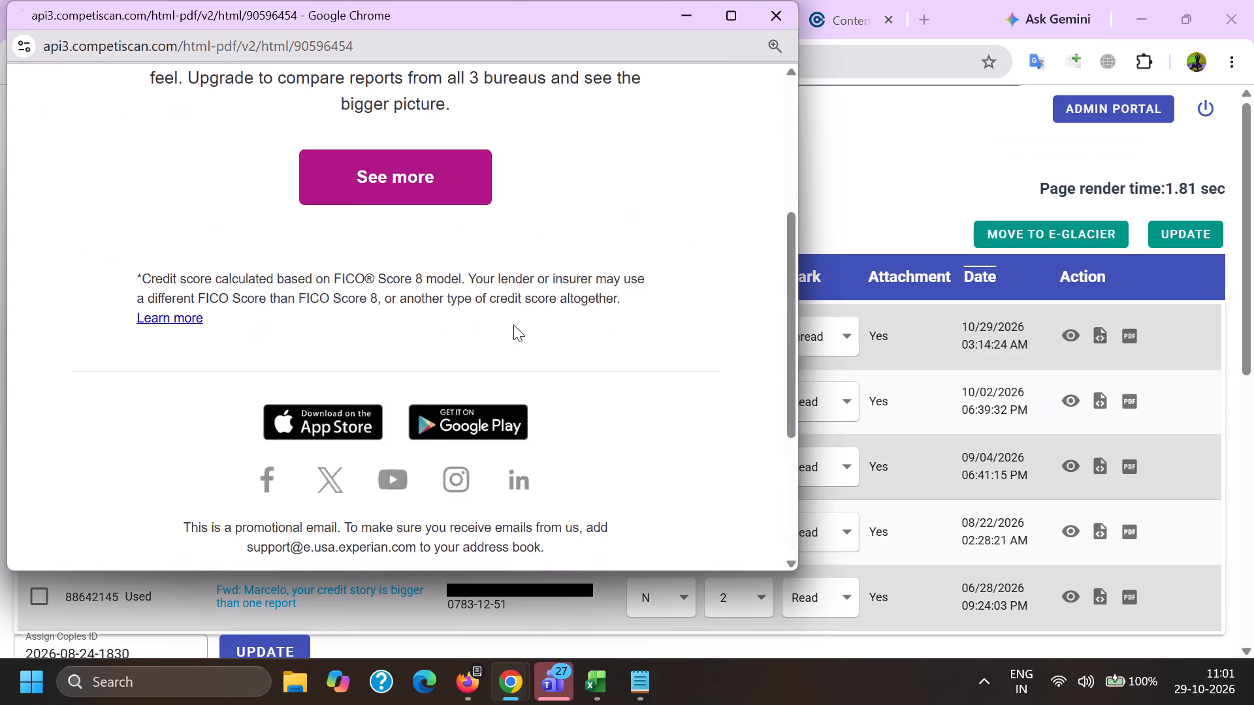
Open Experian email 91235804 and read its content to compare it with used email 90596454.
{"action": "scroll", "coordinate": [513, 324], "scroll_direction": "up", "scroll_amount": 4}
{"action": "left_click", "coordinate": [1070, 330]}
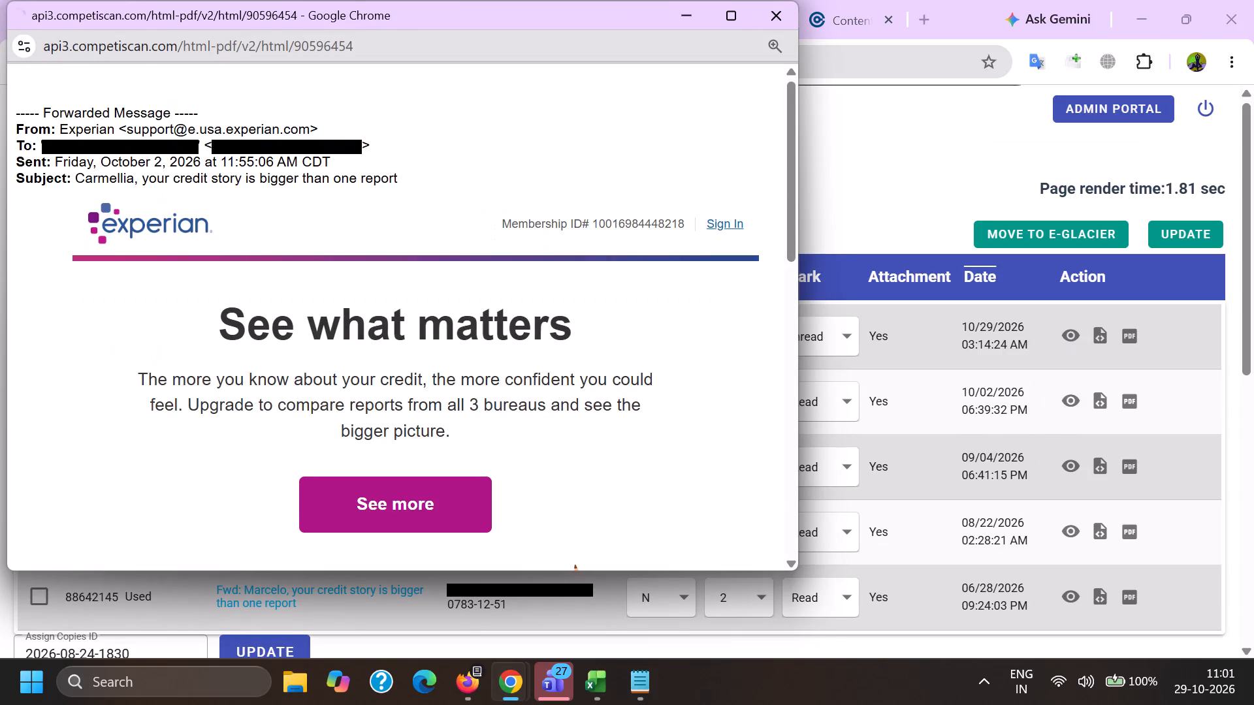
{"action": "scroll", "coordinate": [507, 324], "scroll_direction": "down", "scroll_amount": 9}
{"action": "key", "text": "alt+Tab"}
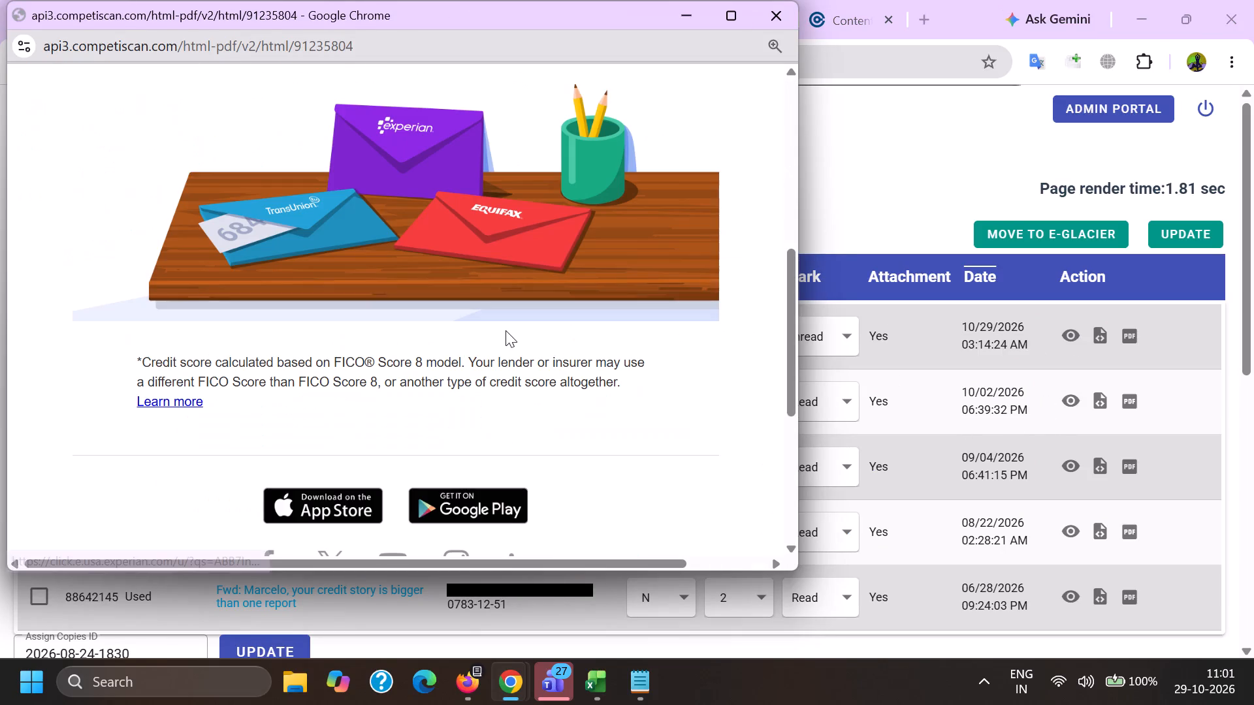
In Firefox, return to the second content portal tab and rerun the Capital One Shopping sender search several times to check for new emails.
{"action": "left_click", "coordinate": [479, 686]}
{"action": "left_click", "coordinate": [206, 608]}
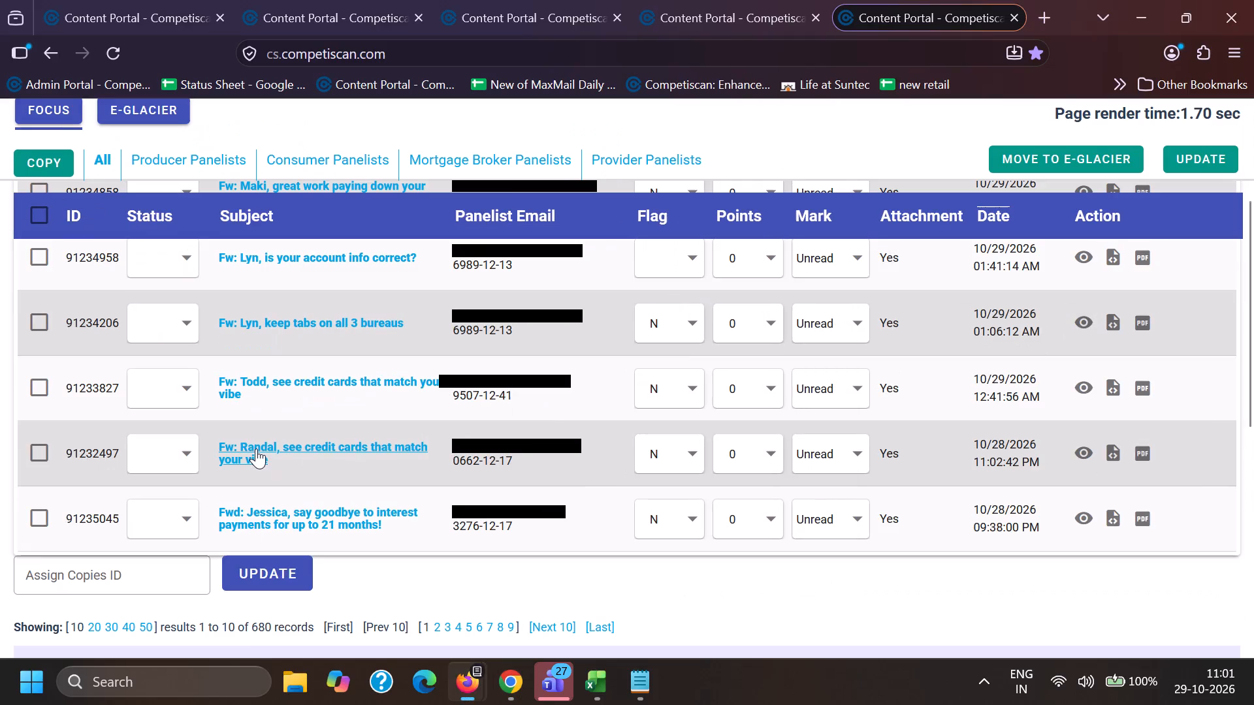
{"action": "left_click", "coordinate": [344, 0]}
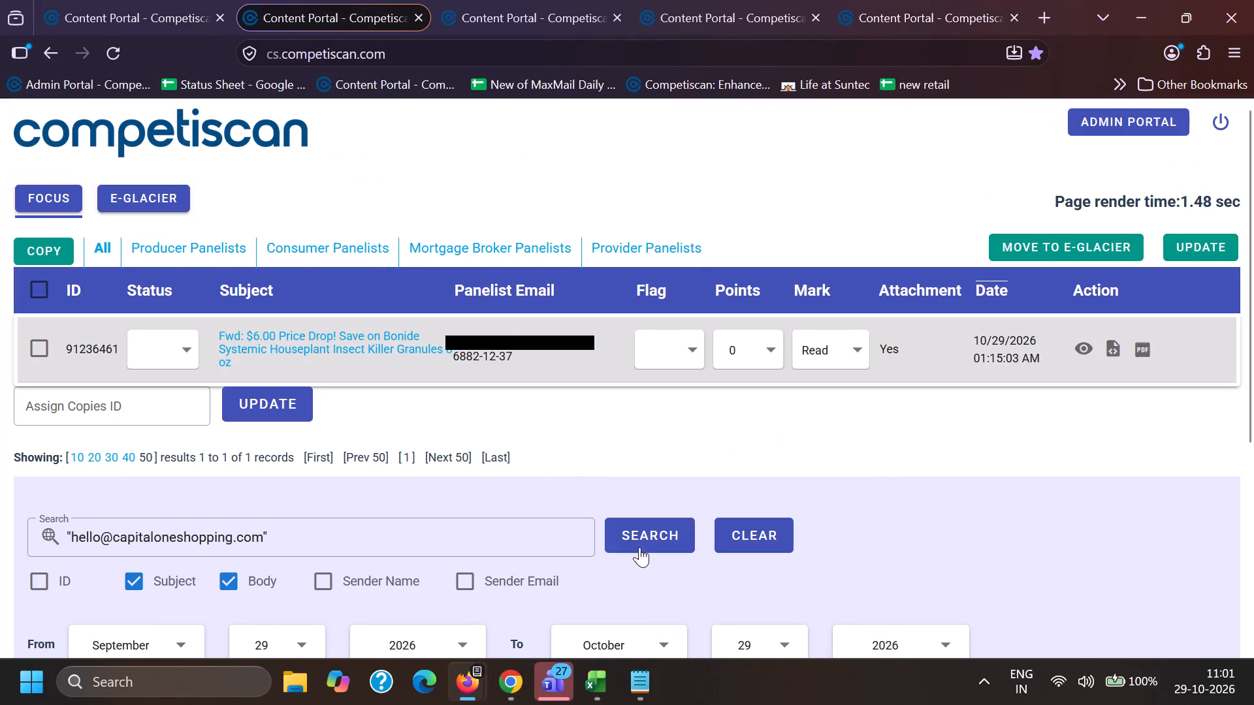
{"action": "left_click", "coordinate": [639, 546]}
{"action": "left_click", "coordinate": [643, 515]}
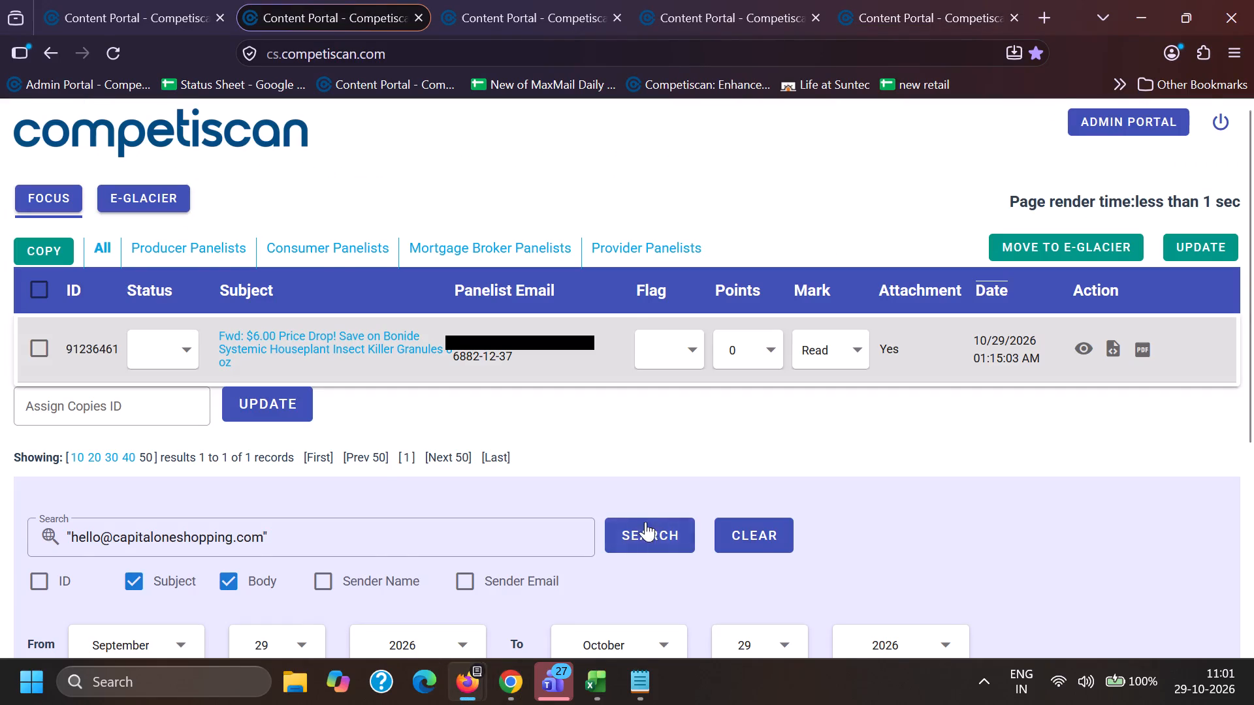
{"action": "left_click", "coordinate": [646, 525]}
{"action": "left_click", "coordinate": [646, 527]}
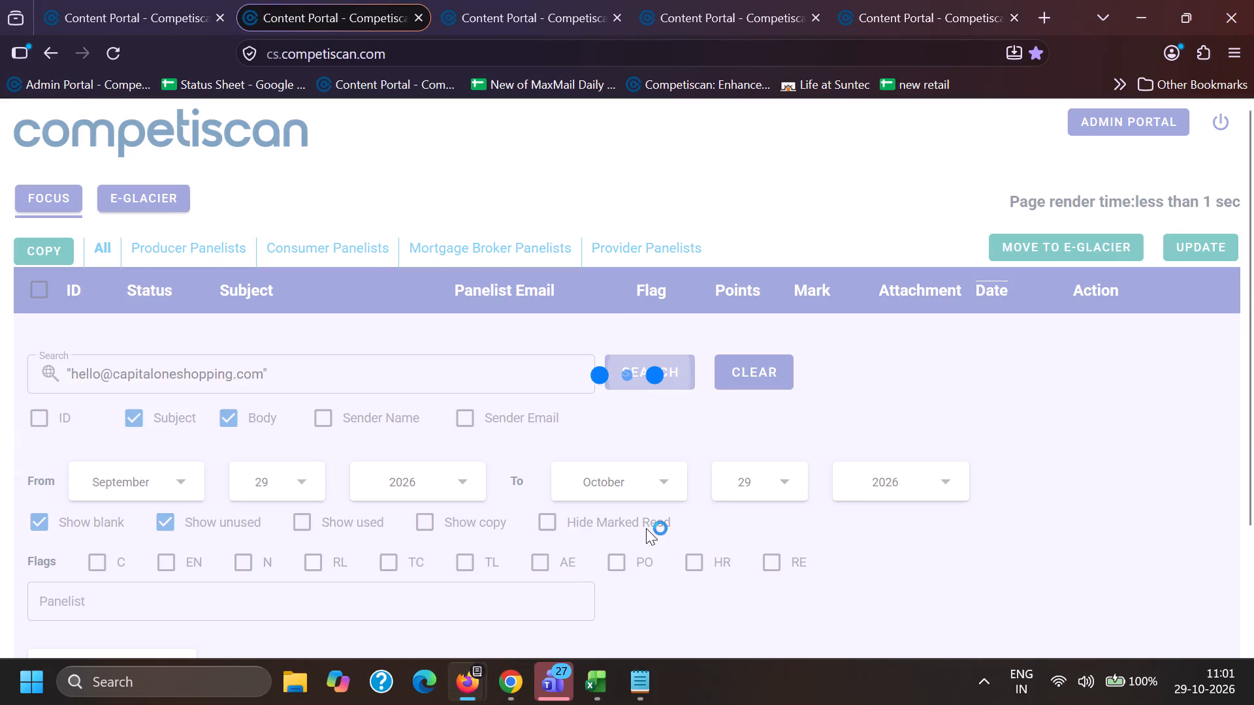
{"action": "left_click", "coordinate": [622, 392]}
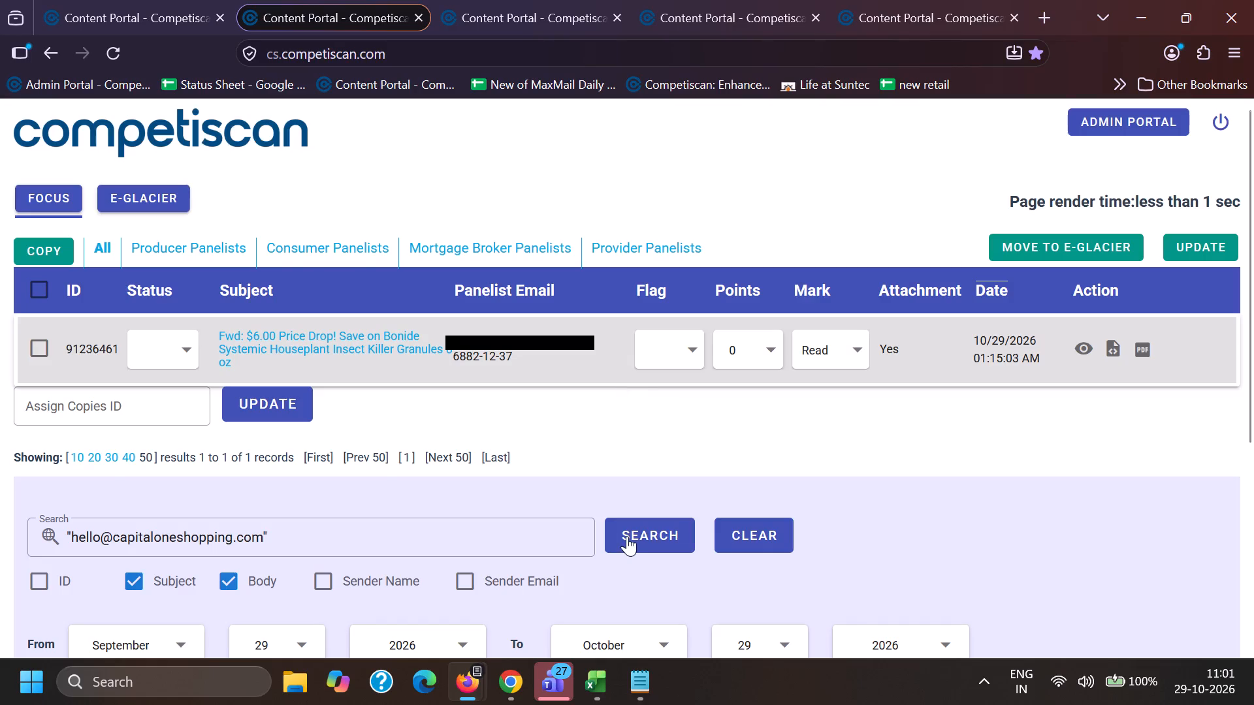
{"action": "left_click", "coordinate": [627, 535]}
{"action": "left_click", "coordinate": [627, 535]}
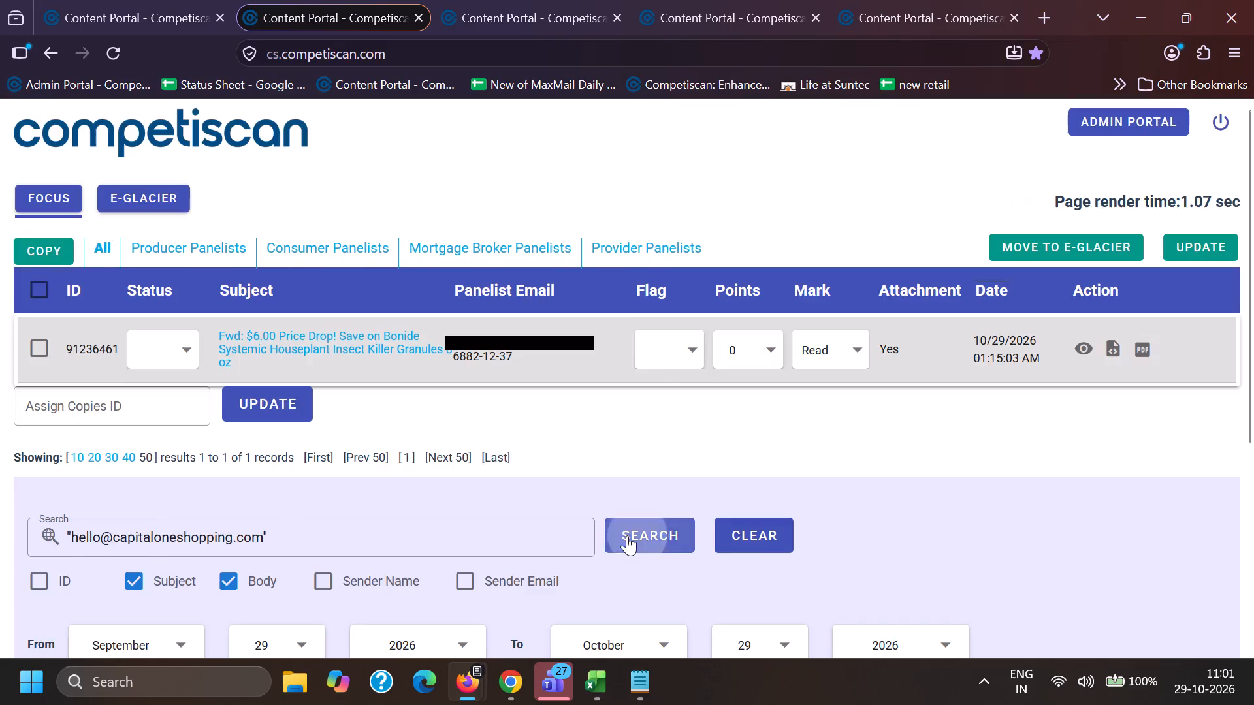
{"action": "left_click", "coordinate": [627, 533]}
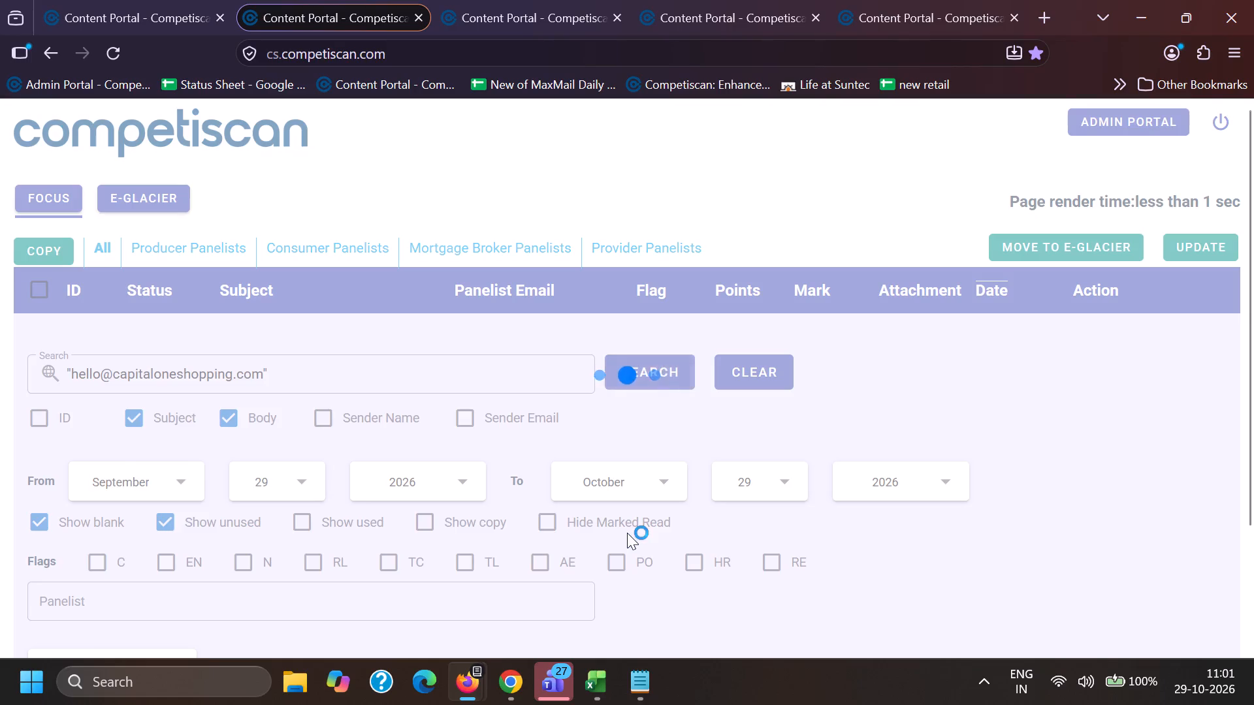
{"action": "left_click", "coordinate": [627, 533]}
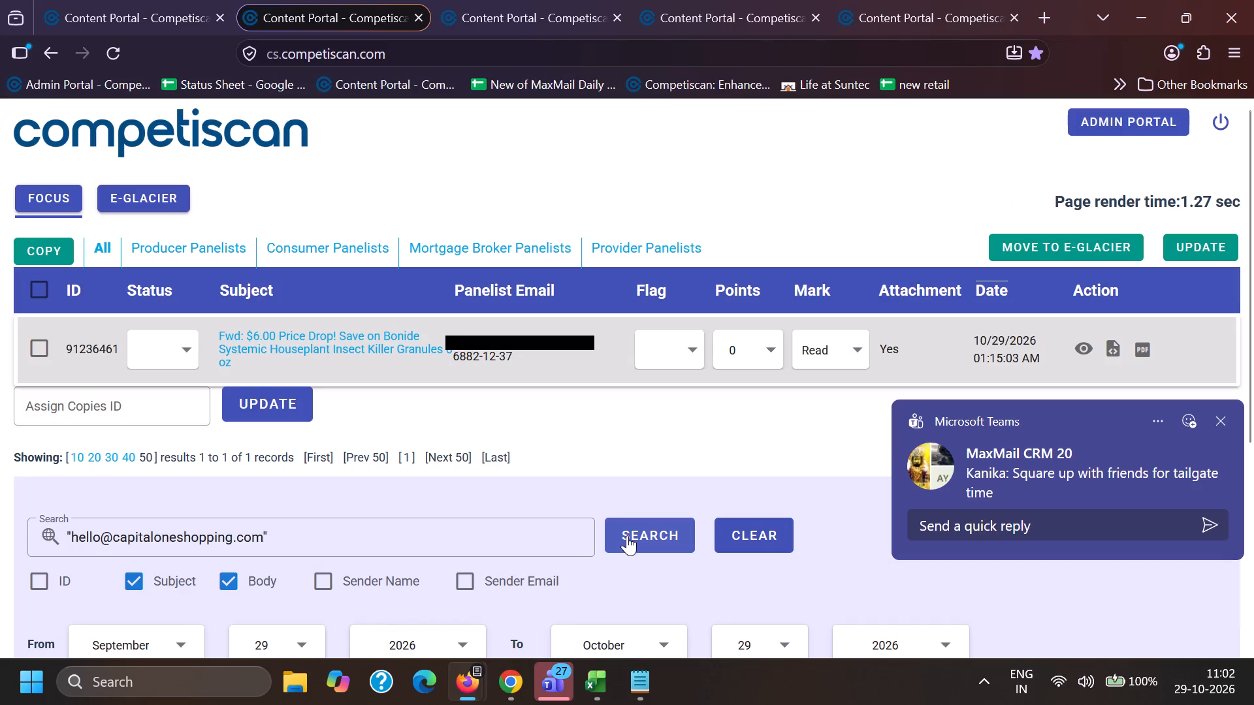
Reload the second content portal tab and set its search to include email bodies and all countries.
{"action": "key", "text": "F5"}
{"action": "key", "text": "F5"}
{"action": "key", "text": "F5"}
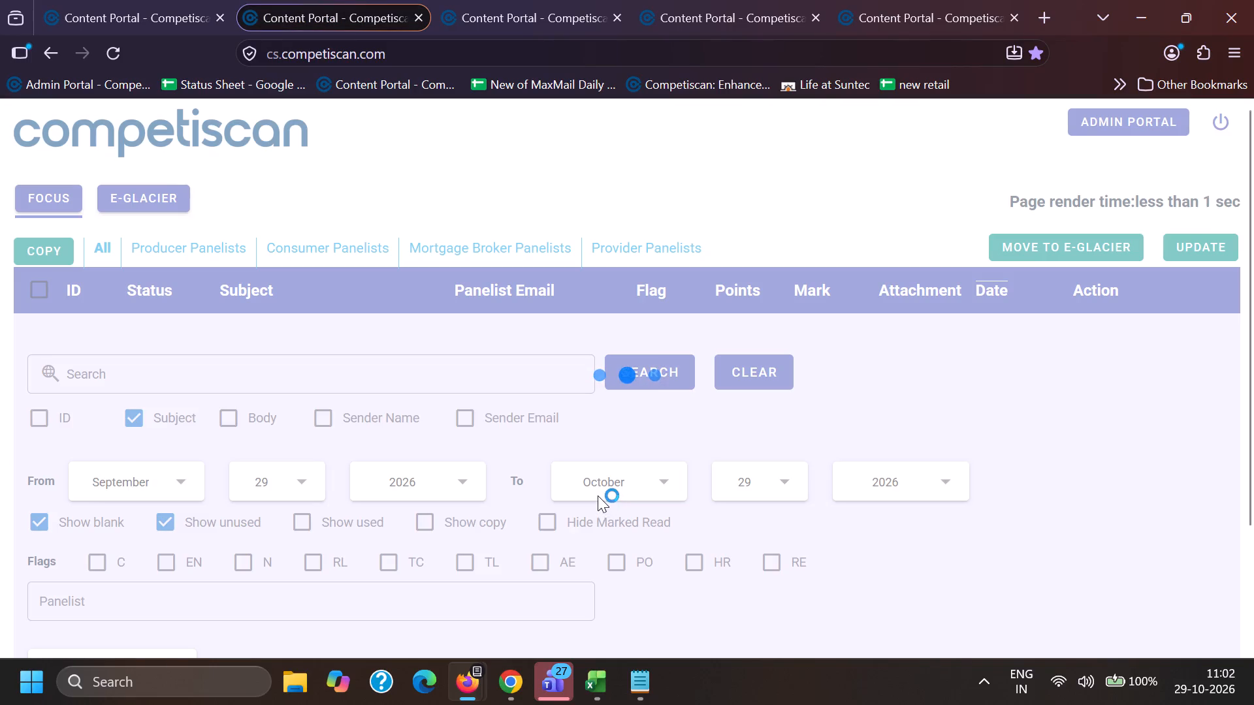
{"action": "scroll", "coordinate": [219, 377], "scroll_direction": "down", "scroll_amount": 2}
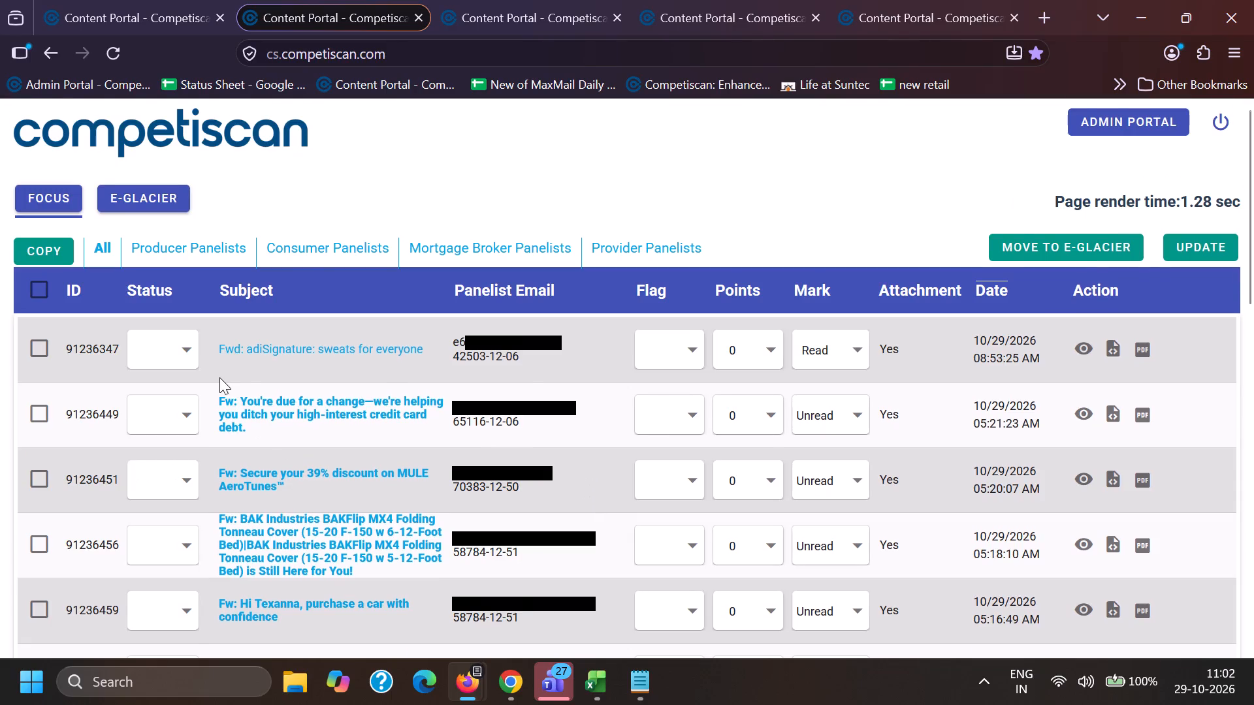
{"action": "scroll", "coordinate": [219, 377], "scroll_direction": "down", "scroll_amount": 3}
{"action": "left_click", "coordinate": [217, 439]}
{"action": "scroll", "coordinate": [226, 616], "scroll_direction": "down", "scroll_amount": 2}
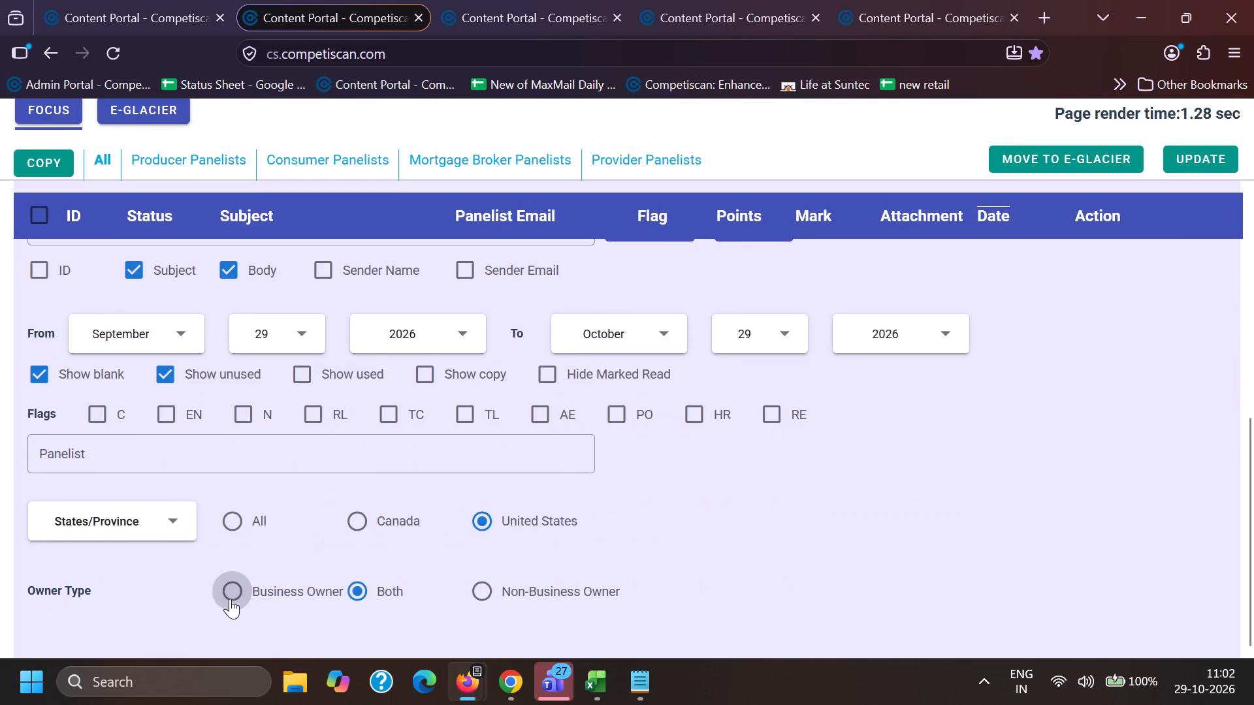
{"action": "left_click", "coordinate": [219, 511]}
{"action": "scroll", "coordinate": [232, 527], "scroll_direction": "up", "scroll_amount": 2}
{"action": "left_click", "coordinate": [206, 419]}
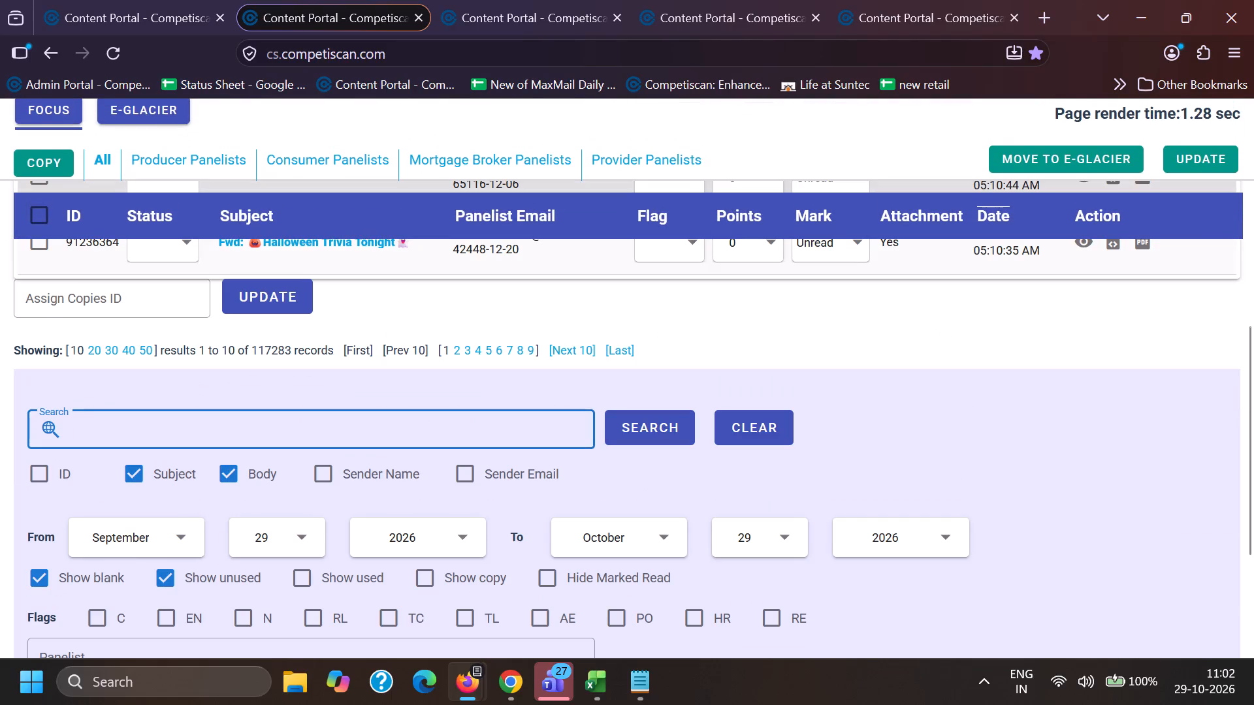
Copy the Capital One Shopping sender address from the strings workbook and search the second content portal tab for it in quotation marks.
{"action": "left_click", "coordinate": [600, 678]}
{"action": "left_click", "coordinate": [593, 618]}
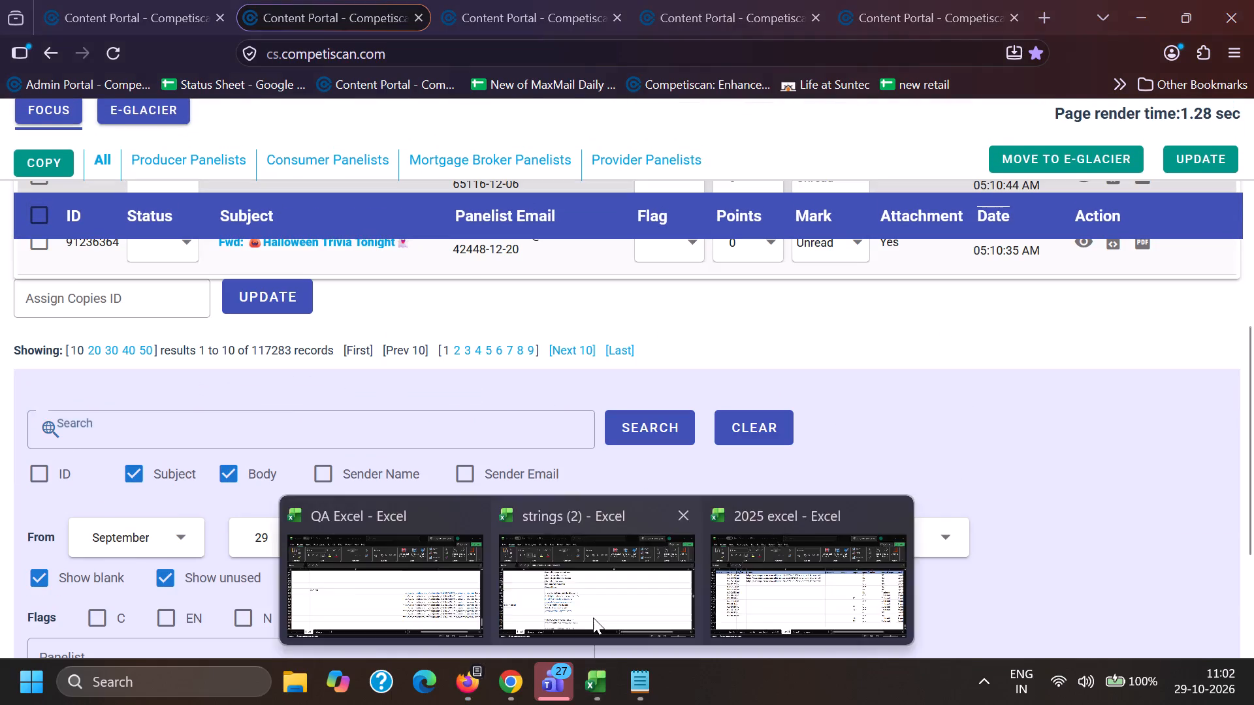
{"action": "scroll", "coordinate": [572, 441], "scroll_direction": "up", "scroll_amount": 8}
{"action": "scroll", "coordinate": [515, 395], "scroll_direction": "up", "scroll_amount": 1}
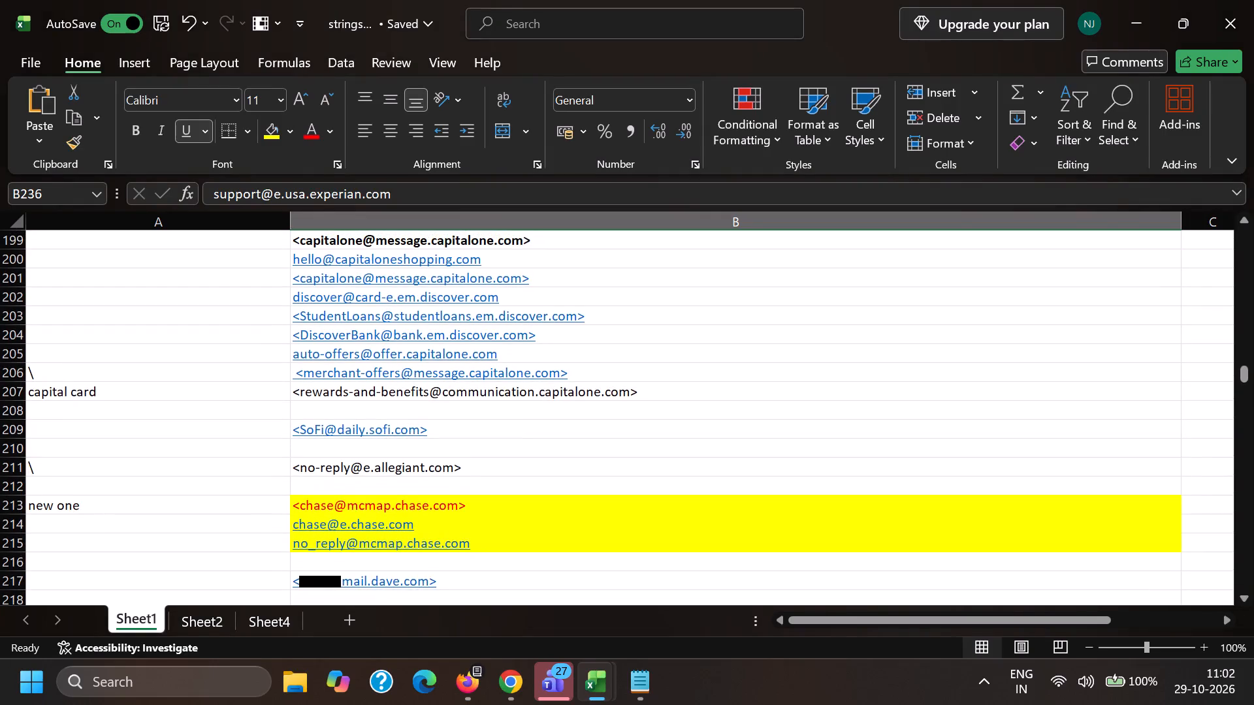
{"action": "left_click", "coordinate": [503, 256]}
{"action": "key", "text": "ctrl+c"}
{"action": "key", "text": "alt+Tab"}
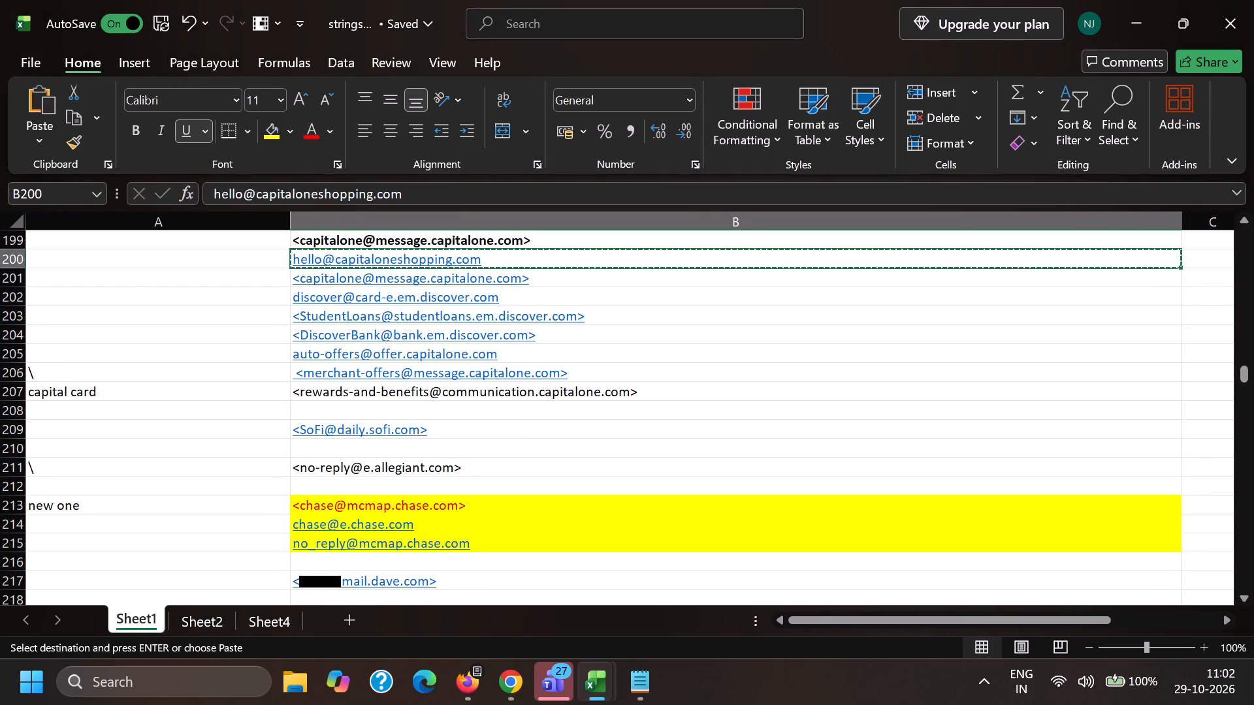
{"action": "left_click", "coordinate": [329, 428]}
{"action": "key", "text": "shift+quotedbl"}
{"action": "key", "text": "ctrl+v"}
{"action": "key", "text": "shift+quotedbl"}
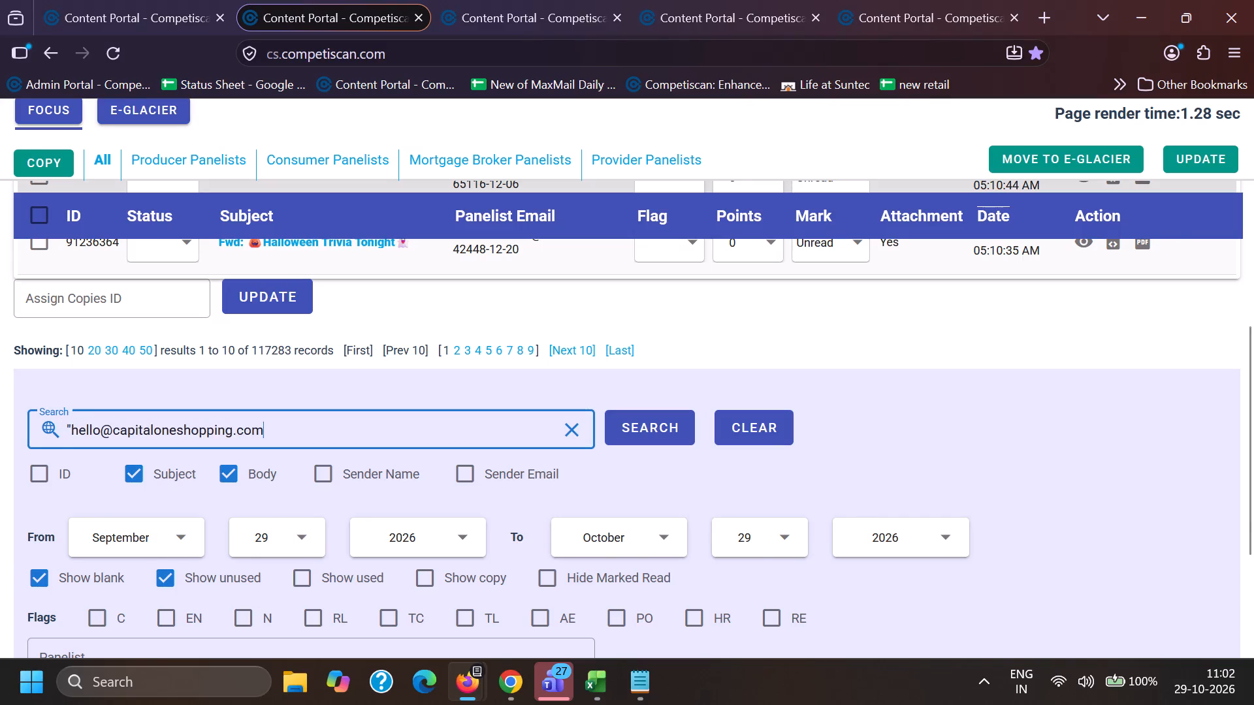
{"action": "key", "text": "Return"}
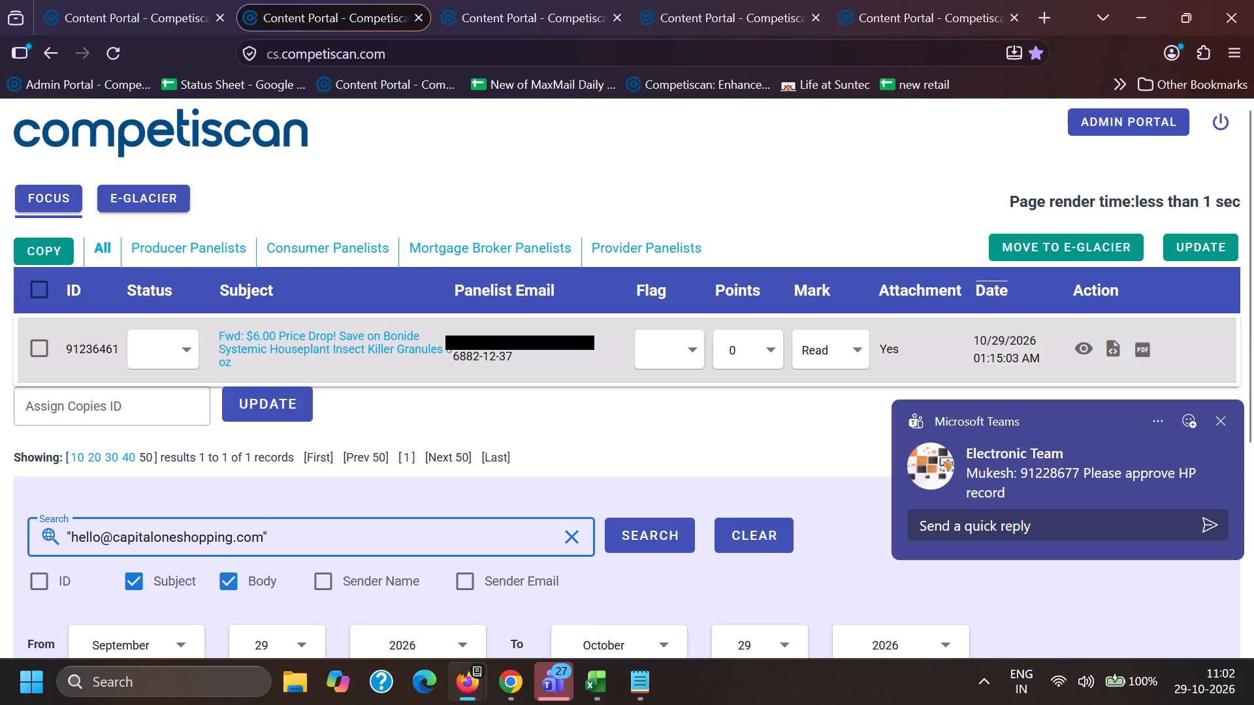
Look over the result lists in the other content portal tabs, from the "Capital one" results to the loan emails.
{"action": "left_click", "coordinate": [168, 0]}
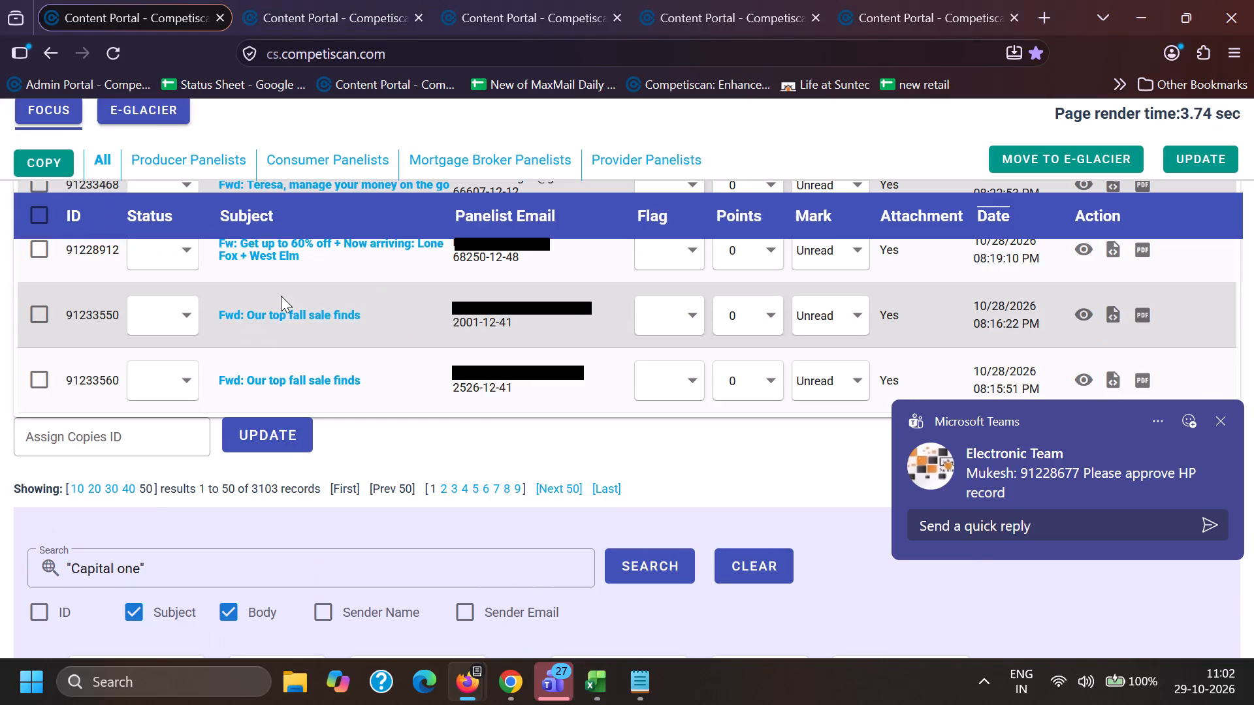
{"action": "left_click", "coordinate": [384, 0]}
{"action": "left_click", "coordinate": [507, 0]}
{"action": "left_click", "coordinate": [708, 0]}
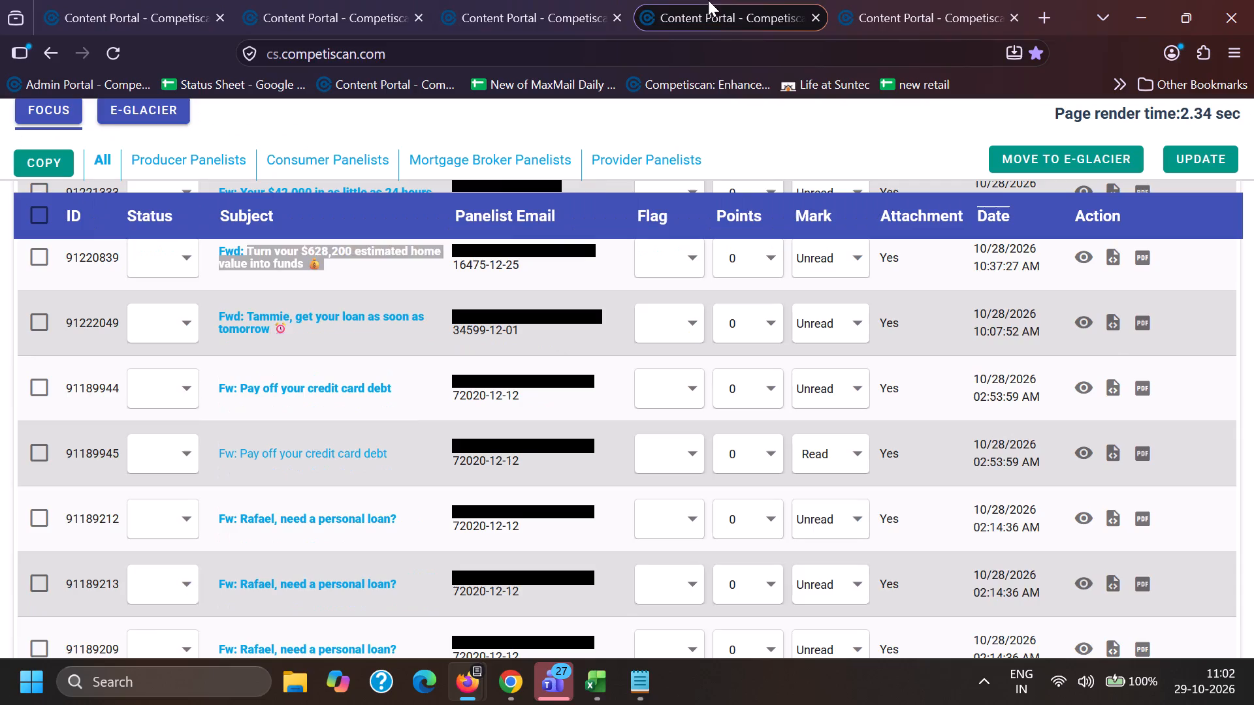
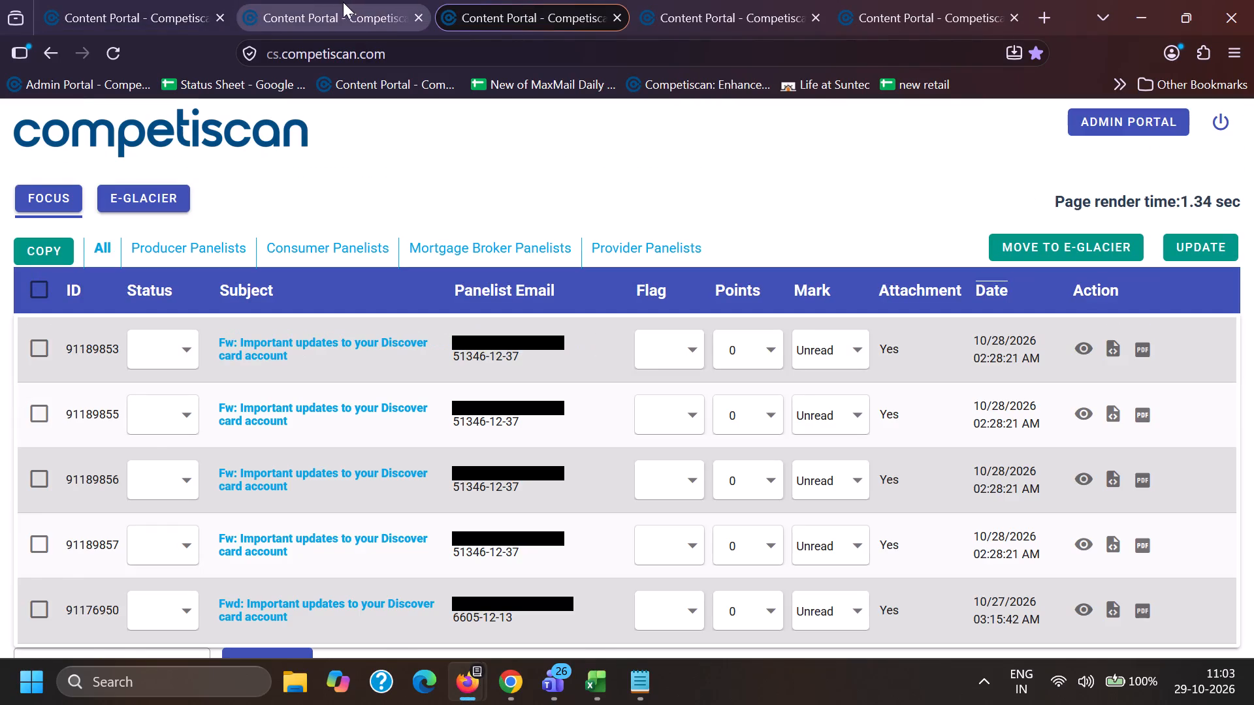
In the strings (2) Excel workbook, copy the highlighted Chase mcmap sender address from the "new one" row.
{"action": "left_click", "coordinate": [630, 533]}
{"action": "left_click", "coordinate": [592, 689]}
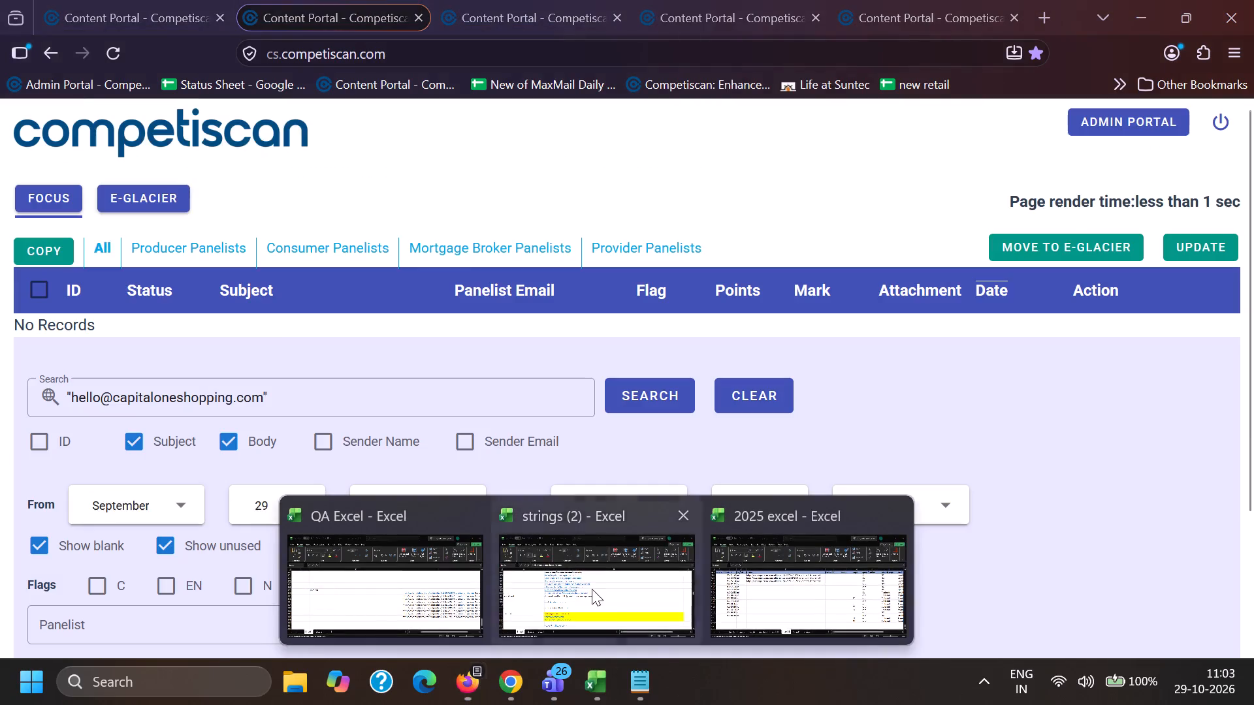
{"action": "left_click", "coordinate": [592, 589]}
{"action": "scroll", "coordinate": [509, 440], "scroll_direction": "down", "scroll_amount": 2}
{"action": "left_click", "coordinate": [496, 394]}
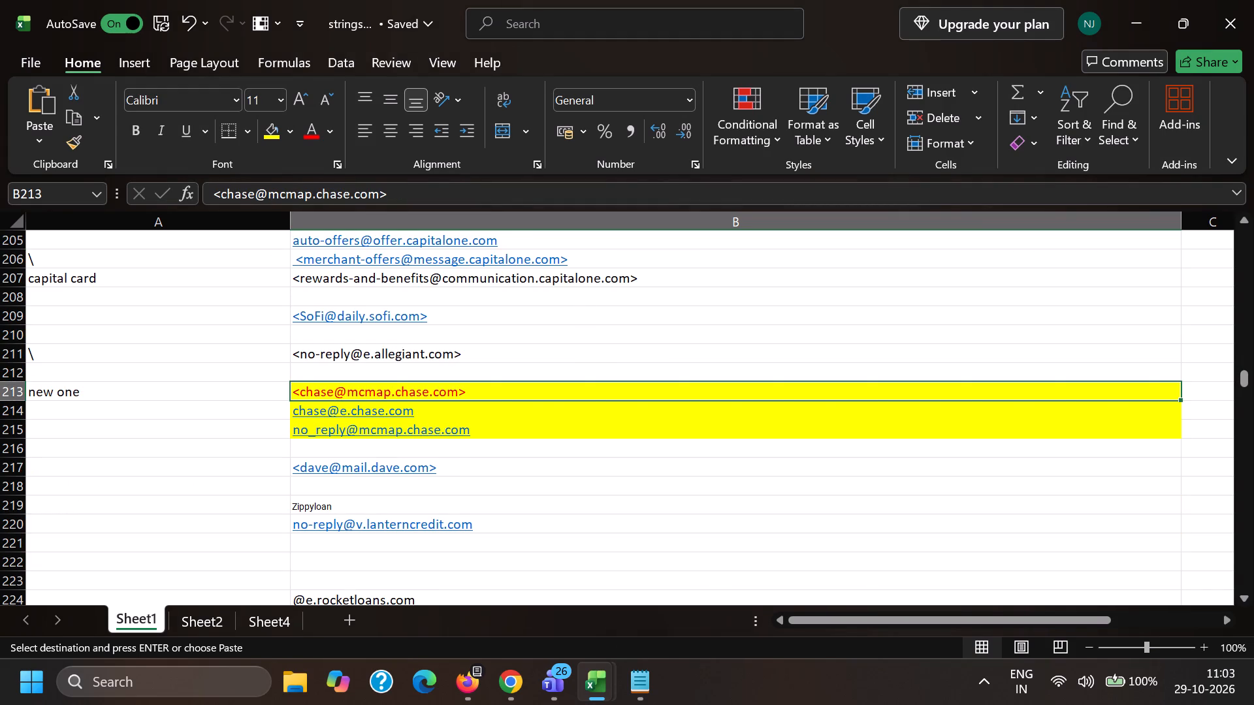
{"action": "key", "text": "ctrl+c"}
In Firefox's third content portal tab, replace the Discover sender search with the copied Chase address and run the search.
{"action": "key", "text": "alt+Tab"}
{"action": "left_click", "coordinate": [445, 394]}
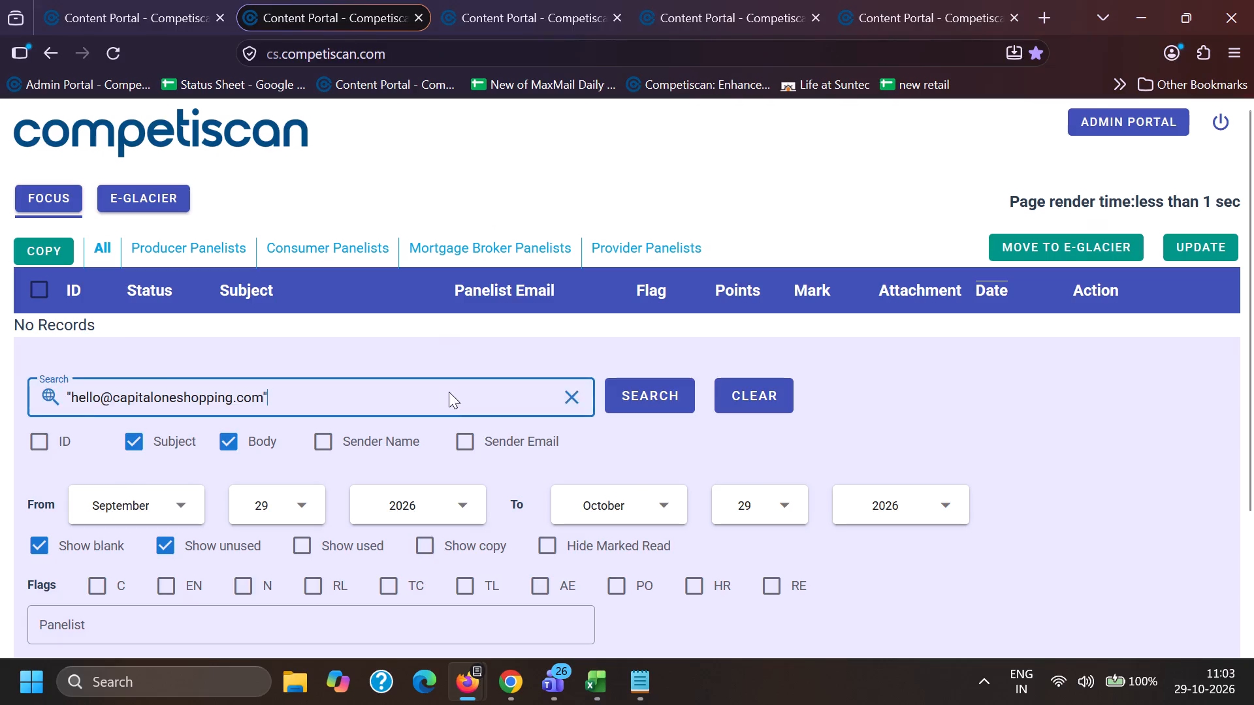
{"action": "left_click", "coordinate": [563, 0]}
{"action": "scroll", "coordinate": [333, 467], "scroll_direction": "down", "scroll_amount": 4}
{"action": "left_click_drag", "start_coordinate": [404, 399], "coordinate": [0, 393]}
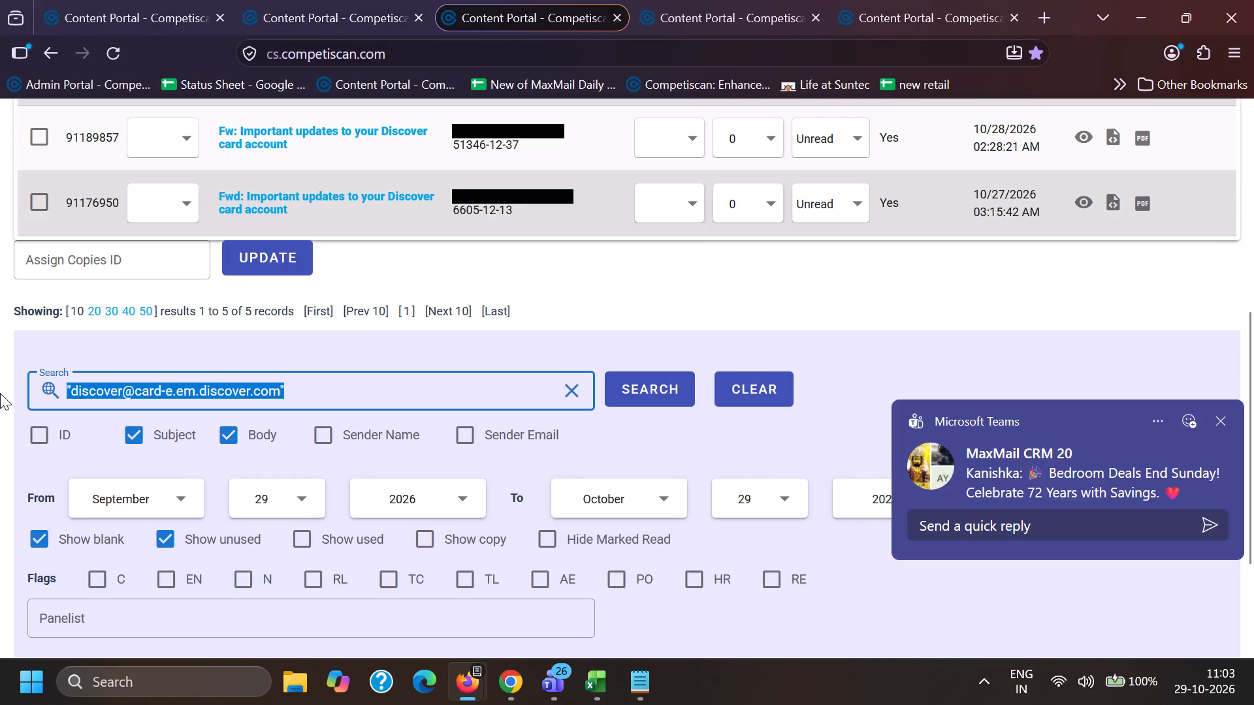
{"action": "key", "text": "BackSpace"}
{"action": "key", "text": "shift+quotedbl"}
{"action": "key", "text": "ctrl+v"}
{"action": "key", "text": "ctrl+shift+apostrophe"}
{"action": "key", "text": "Return"}
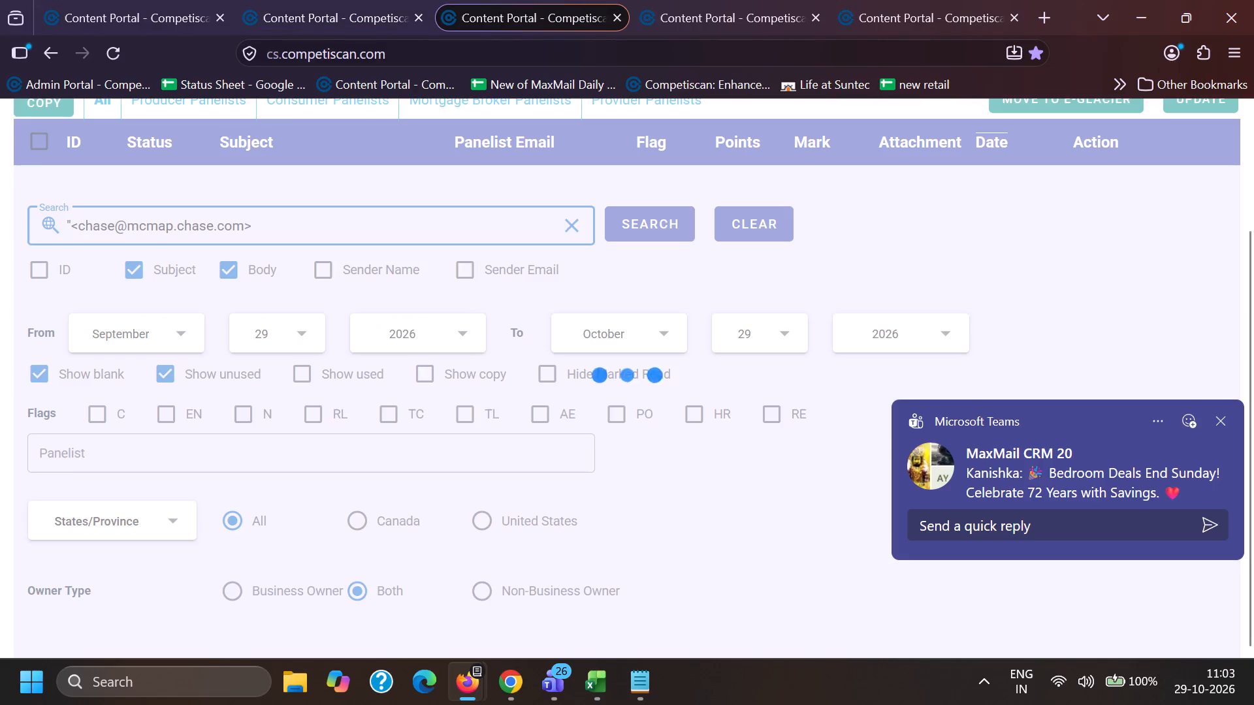
{"action": "left_click", "coordinate": [278, 0]}
{"action": "left_click", "coordinate": [581, 0]}
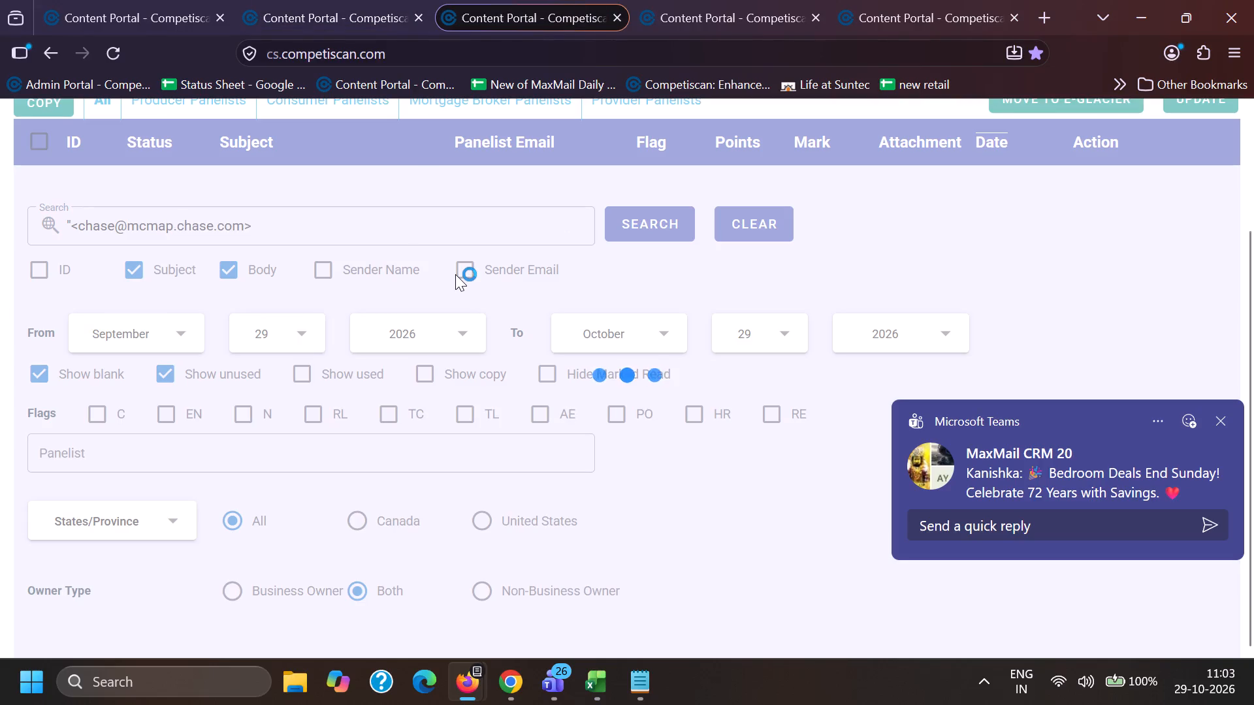
In the third Firefox content portal tab, rerun the Chase marketing sender search with the sender address enclosed in quotation marks.
{"action": "type", "text": "\"'"}
{"action": "key", "text": "shift+quotedbl"}
{"action": "key", "text": "Return"}
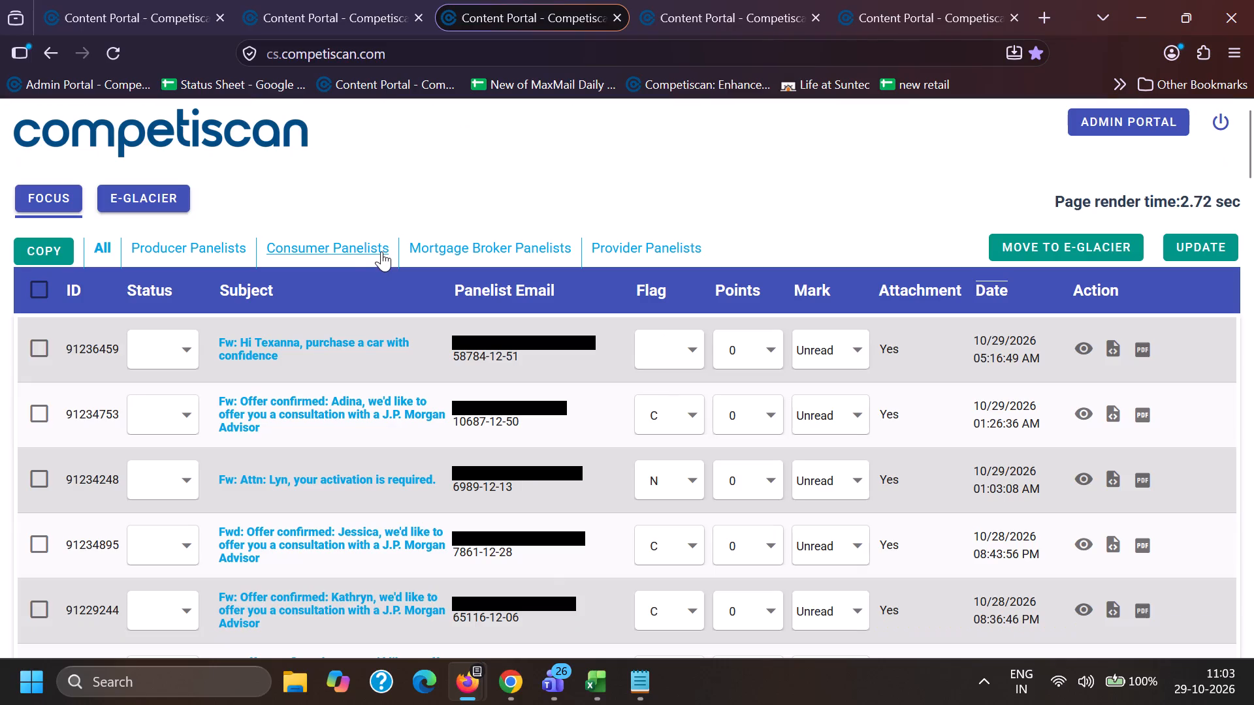
{"action": "scroll", "coordinate": [268, 334], "scroll_direction": "down", "scroll_amount": 6}
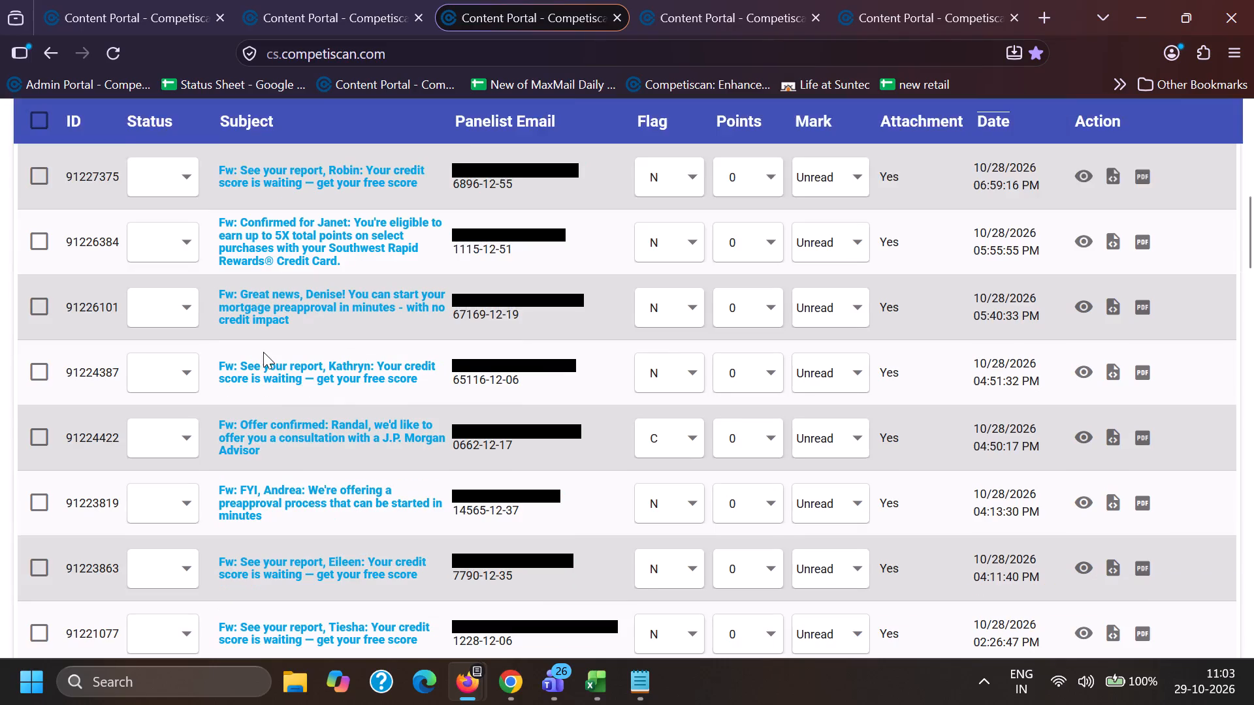
{"action": "scroll", "coordinate": [270, 352], "scroll_direction": "down", "scroll_amount": 14}
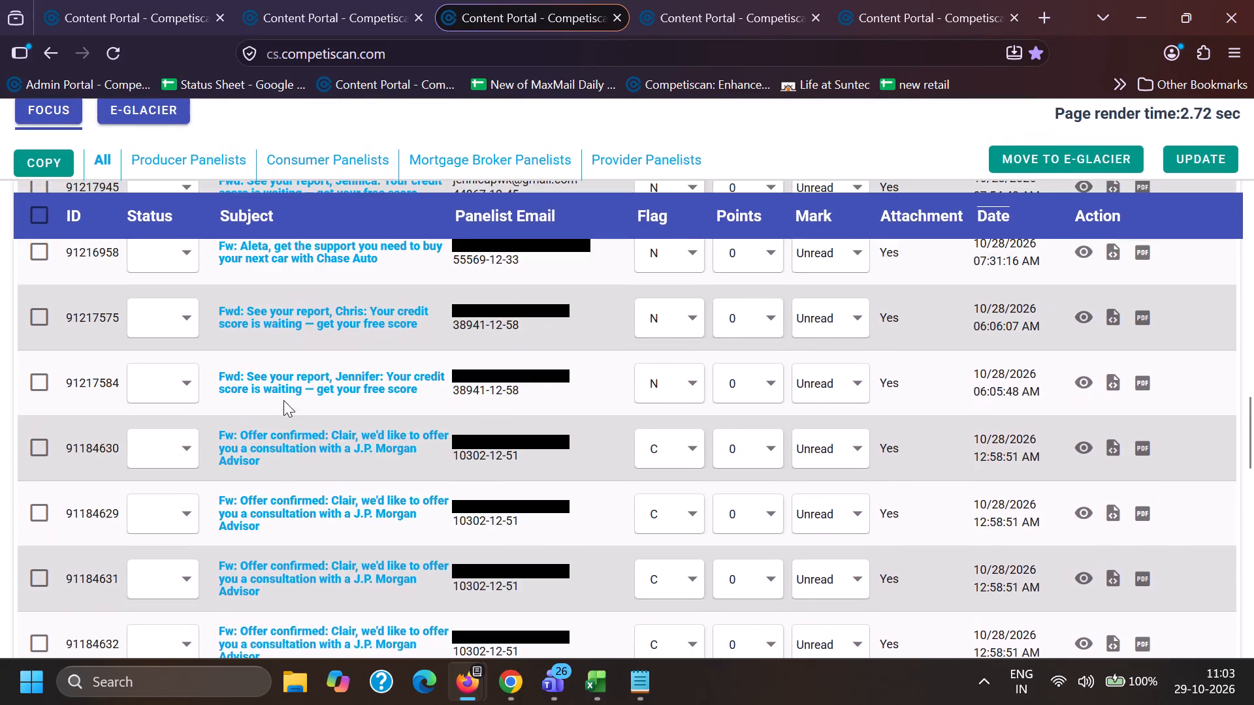
{"action": "scroll", "coordinate": [293, 401], "scroll_direction": "down", "scroll_amount": 7}
{"action": "scroll", "coordinate": [352, 465], "scroll_direction": "down", "scroll_amount": 4}
{"action": "left_click", "coordinate": [348, 374]}
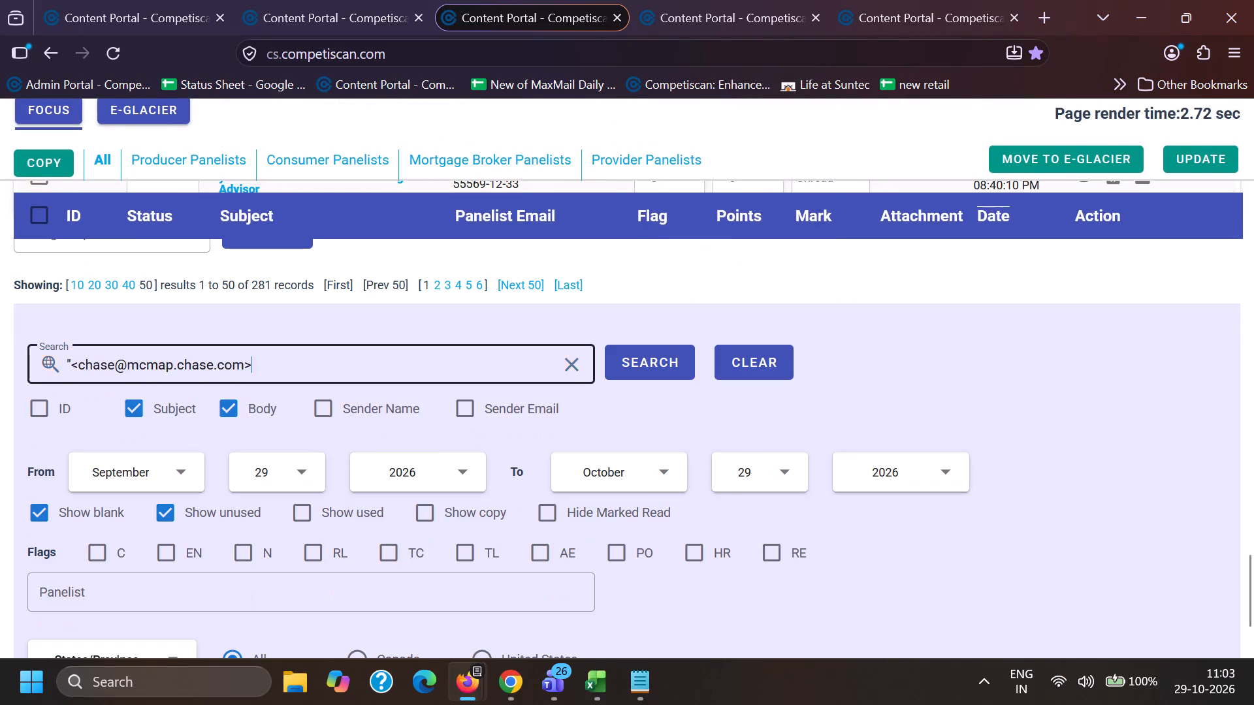
{"action": "key", "text": "shift+quotedbl"}
{"action": "key", "text": "Return"}
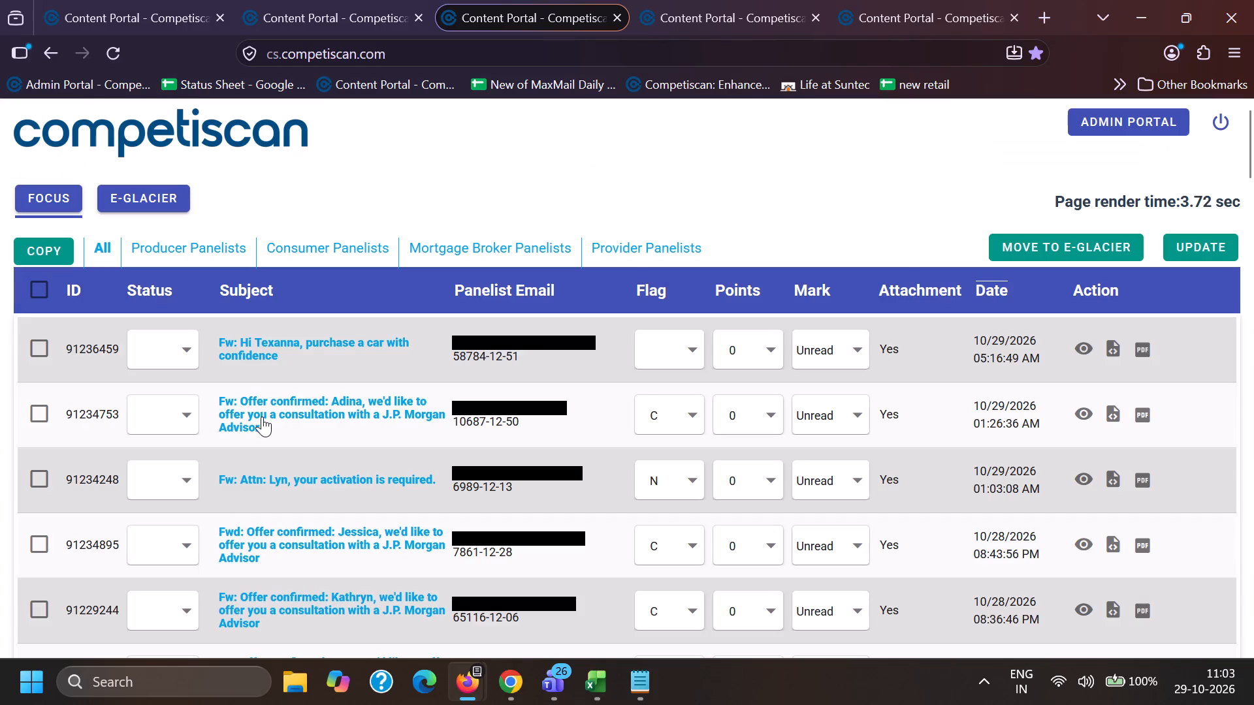
Copy the subject wording of Chase email 91223819 and search "We're offering a preapproval process that can be started in minutes" in Chrome's content portal.
{"action": "scroll", "coordinate": [336, 522], "scroll_direction": "down", "scroll_amount": 6}
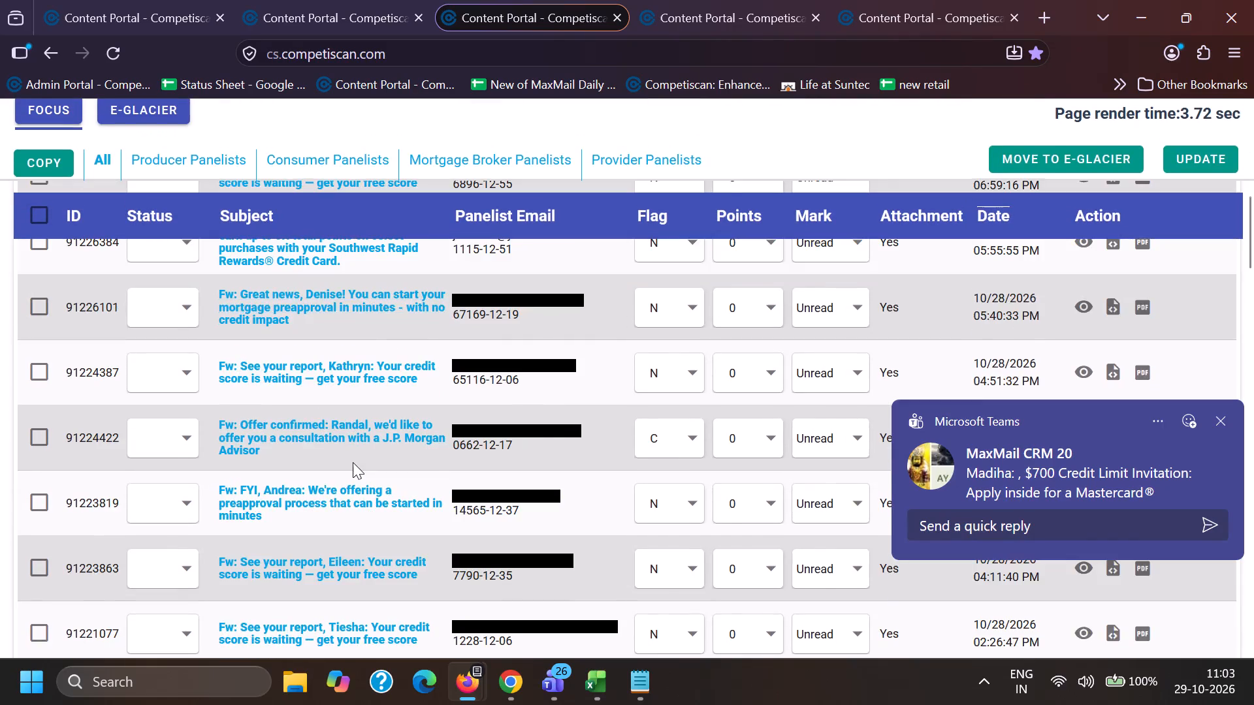
{"action": "scroll", "coordinate": [353, 462], "scroll_direction": "down", "scroll_amount": 2}
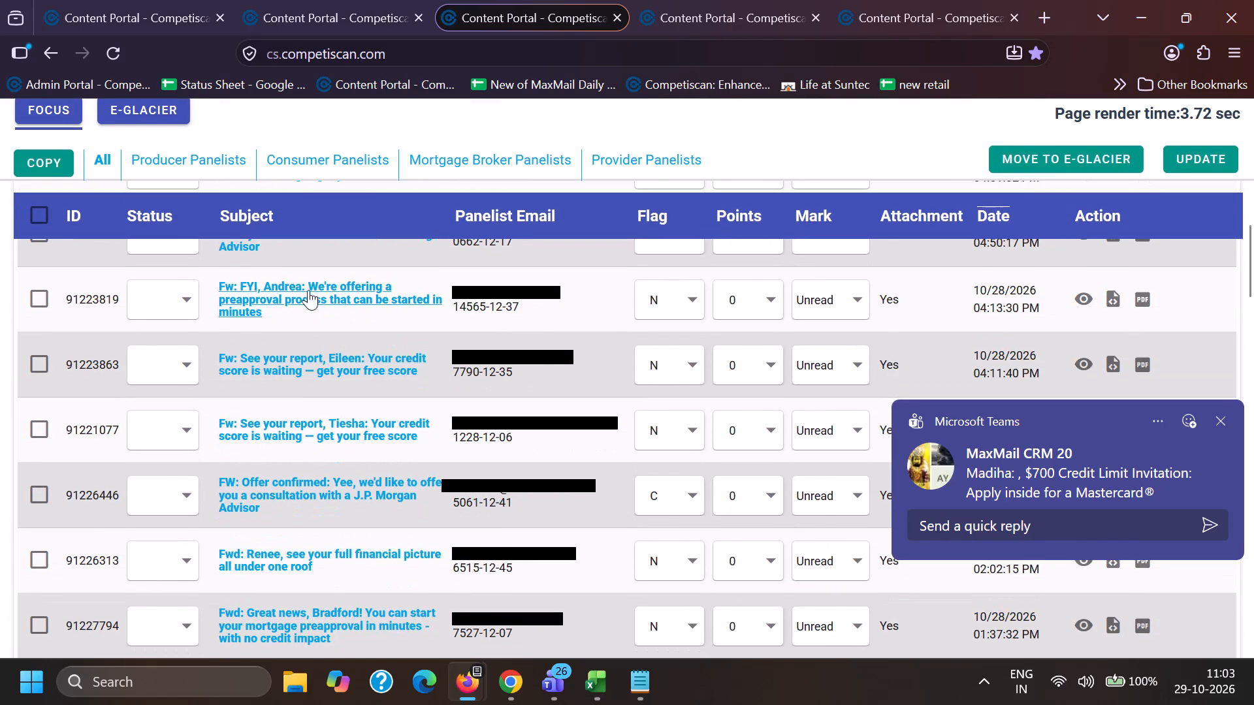
{"action": "left_click_drag", "start_coordinate": [307, 274], "coordinate": [321, 310]}
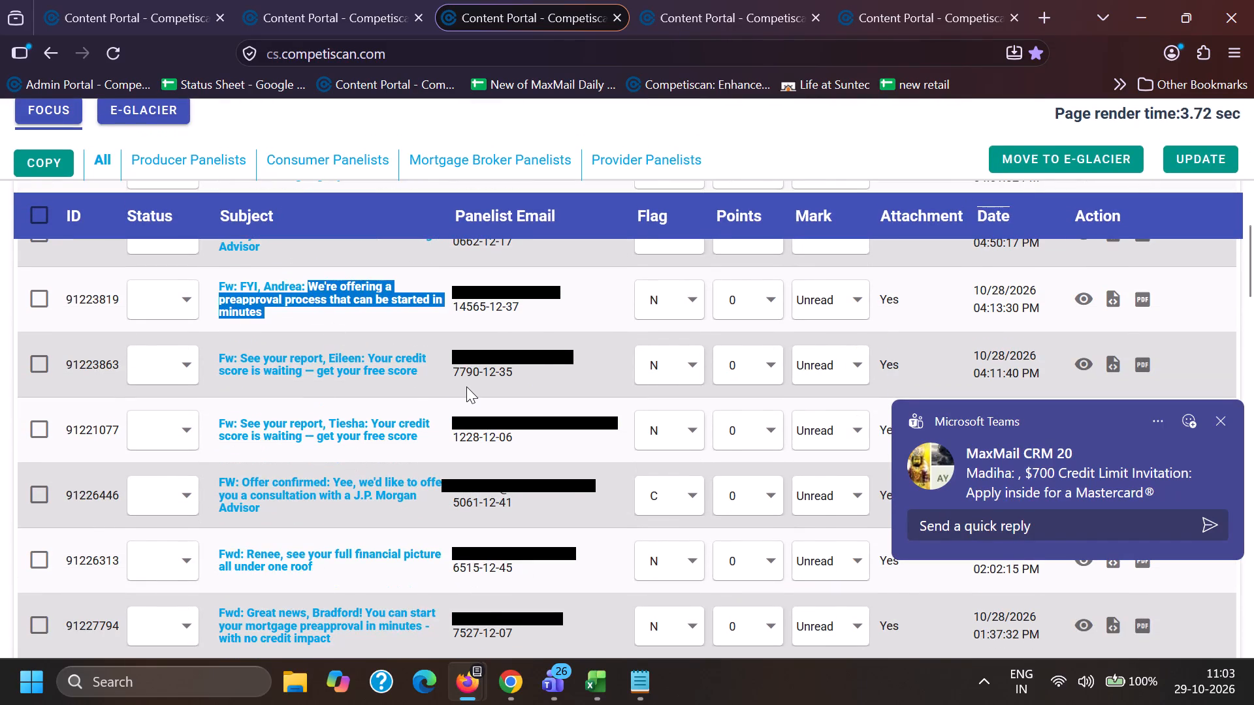
{"action": "key", "text": "ctrl+c"}
{"action": "key", "text": "ctrl+c"}
{"action": "left_click", "coordinate": [507, 695]}
{"action": "left_click", "coordinate": [389, 575]}
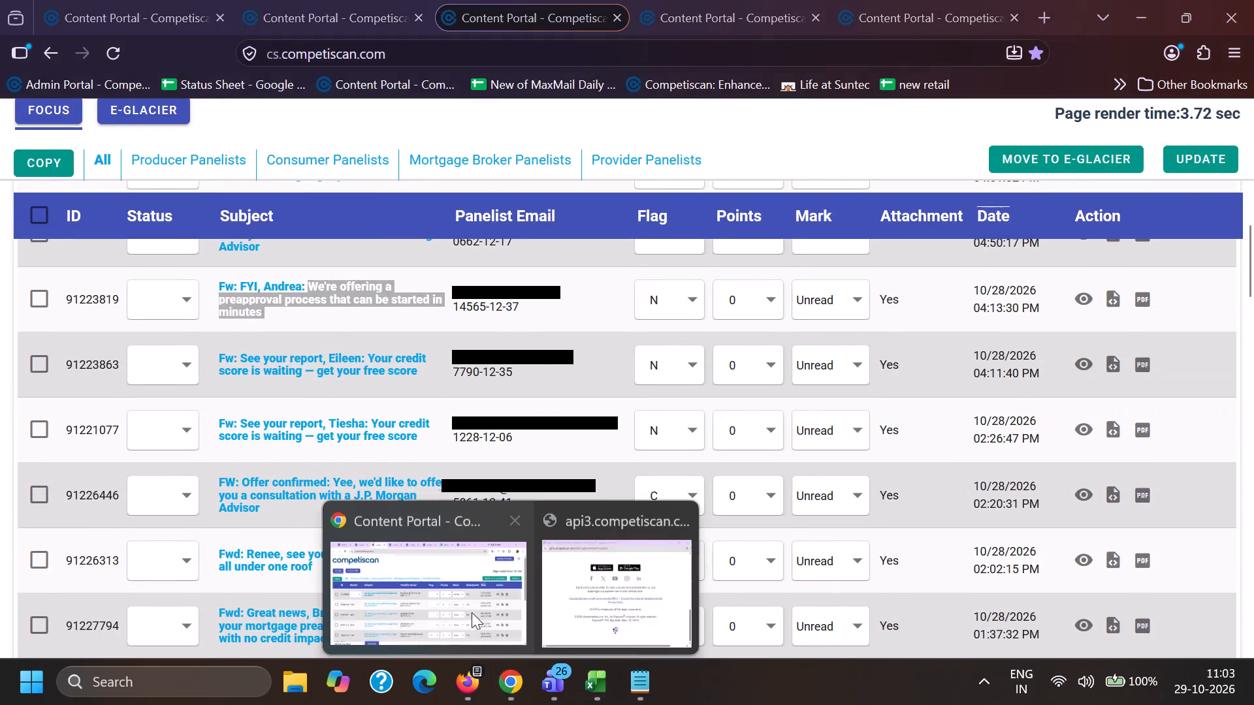
{"action": "scroll", "coordinate": [388, 439], "scroll_direction": "down", "scroll_amount": 5}
{"action": "left_click_drag", "start_coordinate": [466, 287], "coordinate": [0, 300]}
{"action": "key", "text": "BackSpace"}
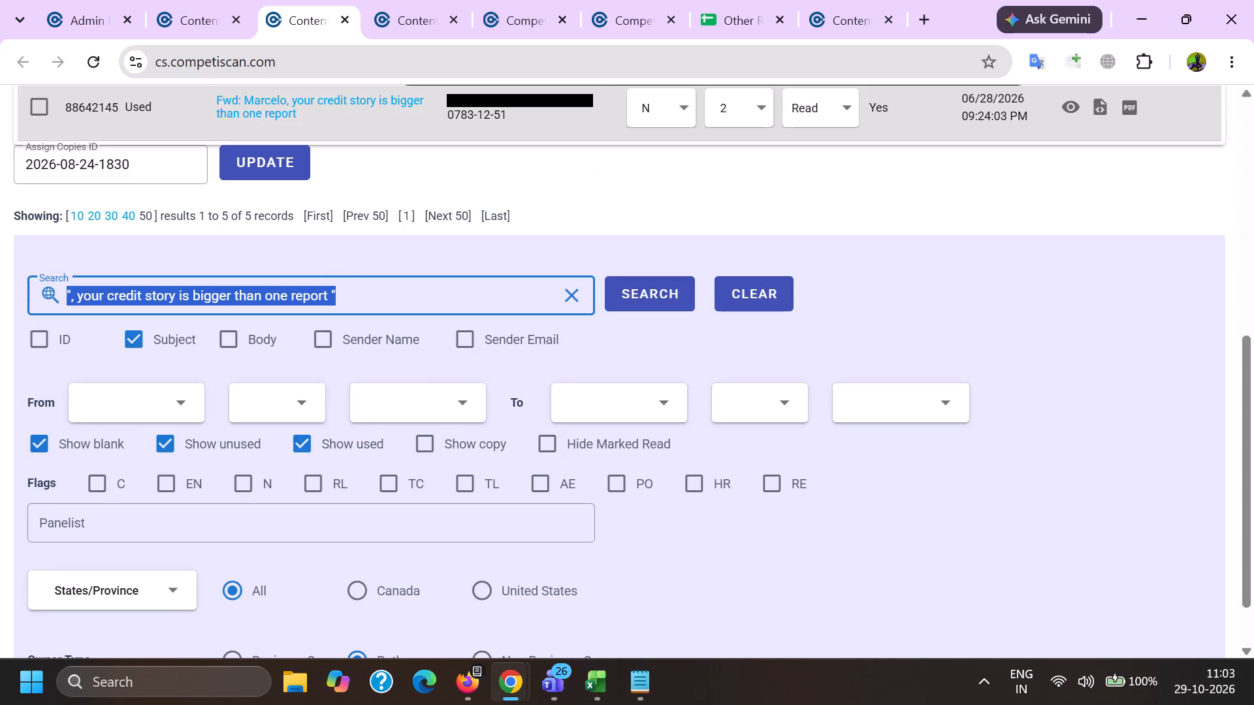
{"action": "key", "text": "shift+quotedbl"}
{"action": "key", "text": "ctrl+v"}
{"action": "key", "text": "shift+quotedbl"}
{"action": "key", "text": "Return"}
Copy the subject wording of email 91223863 in Firefox and search "Your credit score is waiting — get your free score" in Chrome.
{"action": "key", "text": "alt+Tab"}
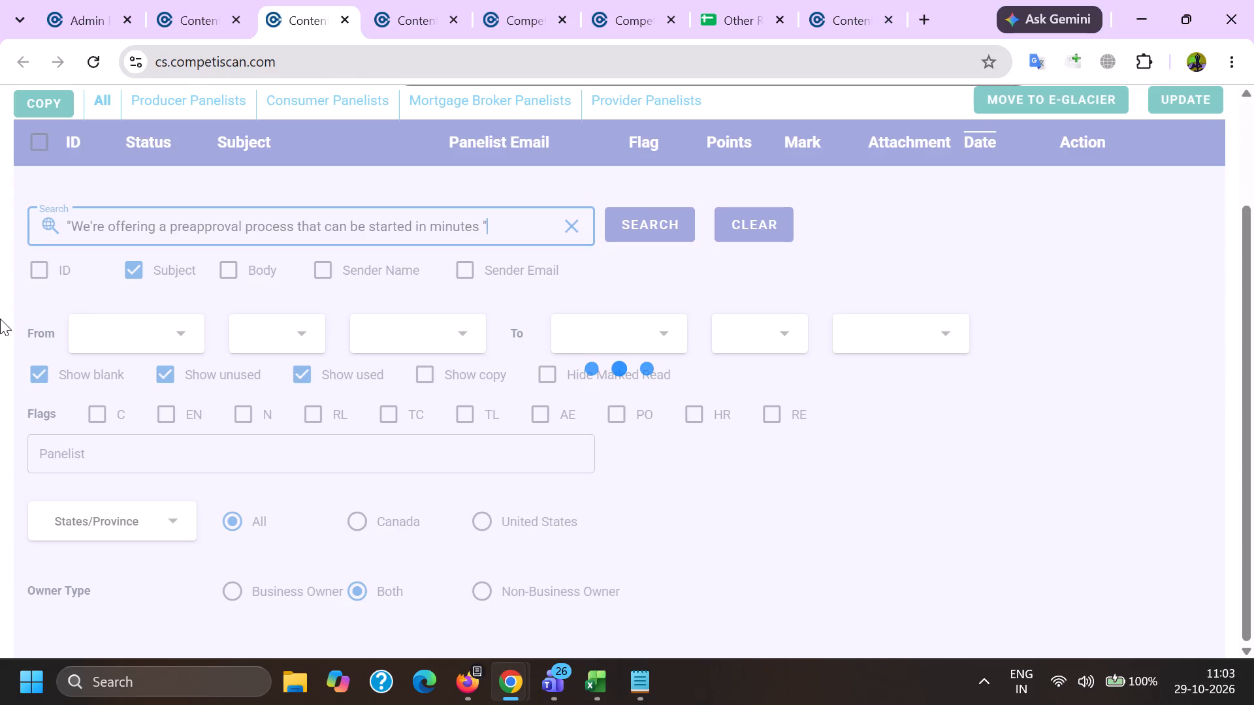
{"action": "left_click_drag", "start_coordinate": [368, 346], "coordinate": [434, 367]}
{"action": "key", "text": "ctrl+c"}
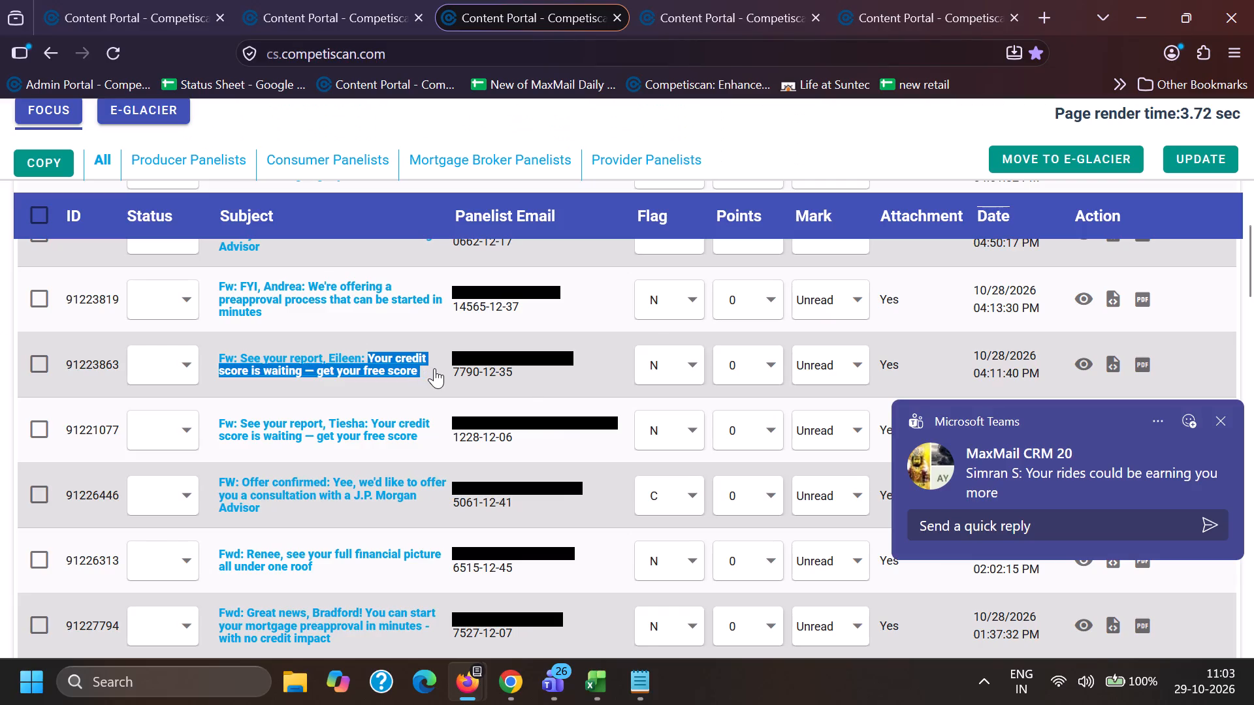
{"action": "key", "text": "alt+Tab"}
{"action": "scroll", "coordinate": [394, 358], "scroll_direction": "down", "scroll_amount": 3}
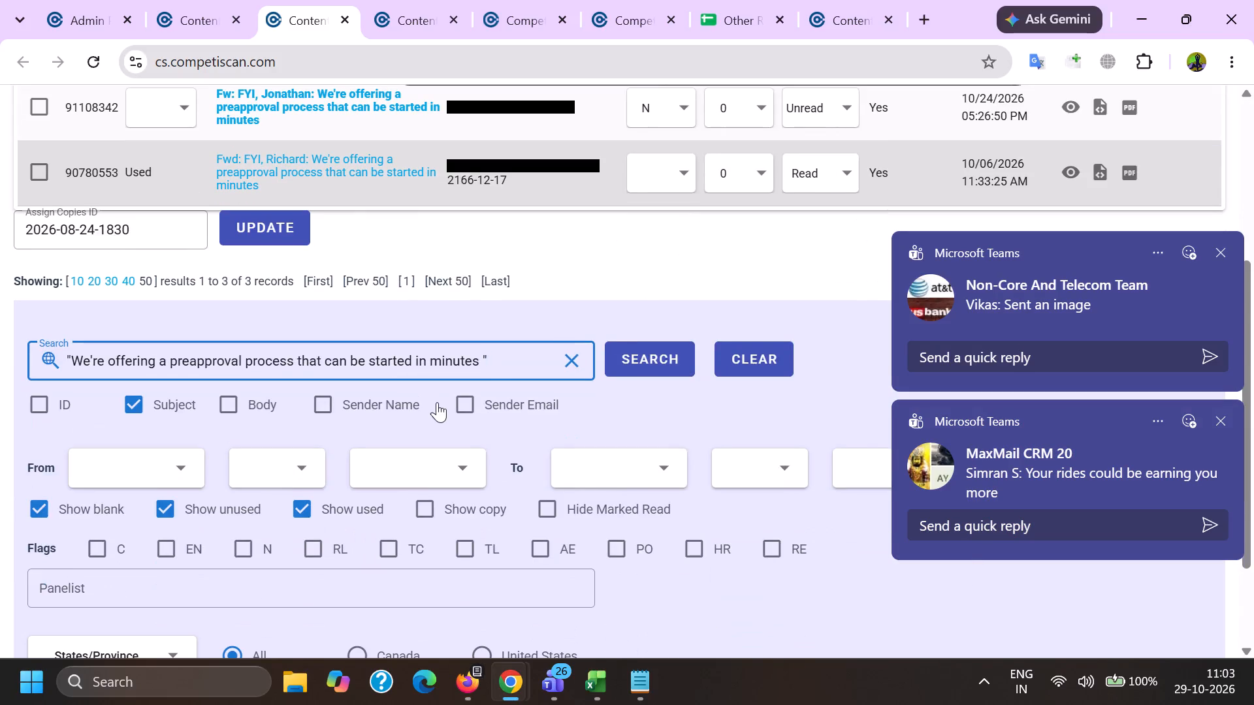
{"action": "left_click_drag", "start_coordinate": [507, 358], "coordinate": [0, 345]}
{"action": "key", "text": "BackSpace"}
{"action": "key", "text": "shift+quotedbl"}
{"action": "key", "text": "ctrl+v"}
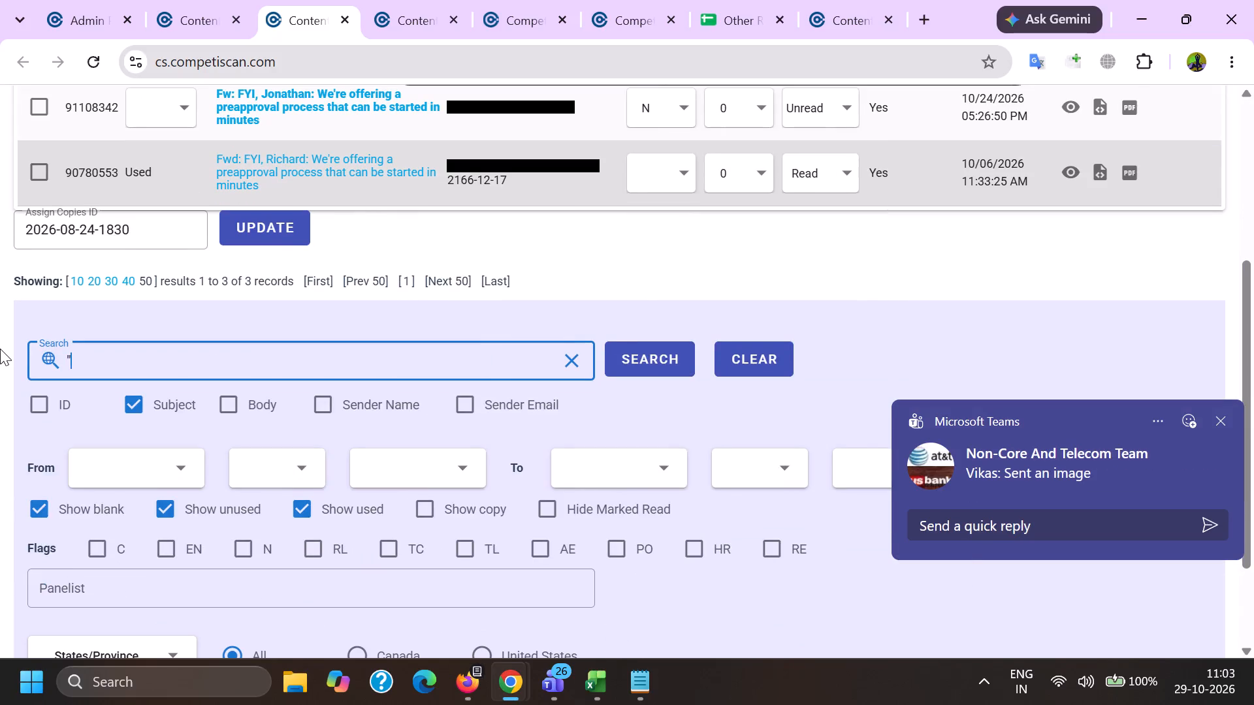
{"action": "key", "text": "shift+quotedbl"}
{"action": "key", "text": "Return"}
Check the credit score duplicates in Chrome, then search there for the "see your full financial" picture subject wording copied from Firefox email 91223920.
{"action": "key", "text": "alt+Tab"}
{"action": "scroll", "coordinate": [150, 484], "scroll_direction": "down", "scroll_amount": 1}
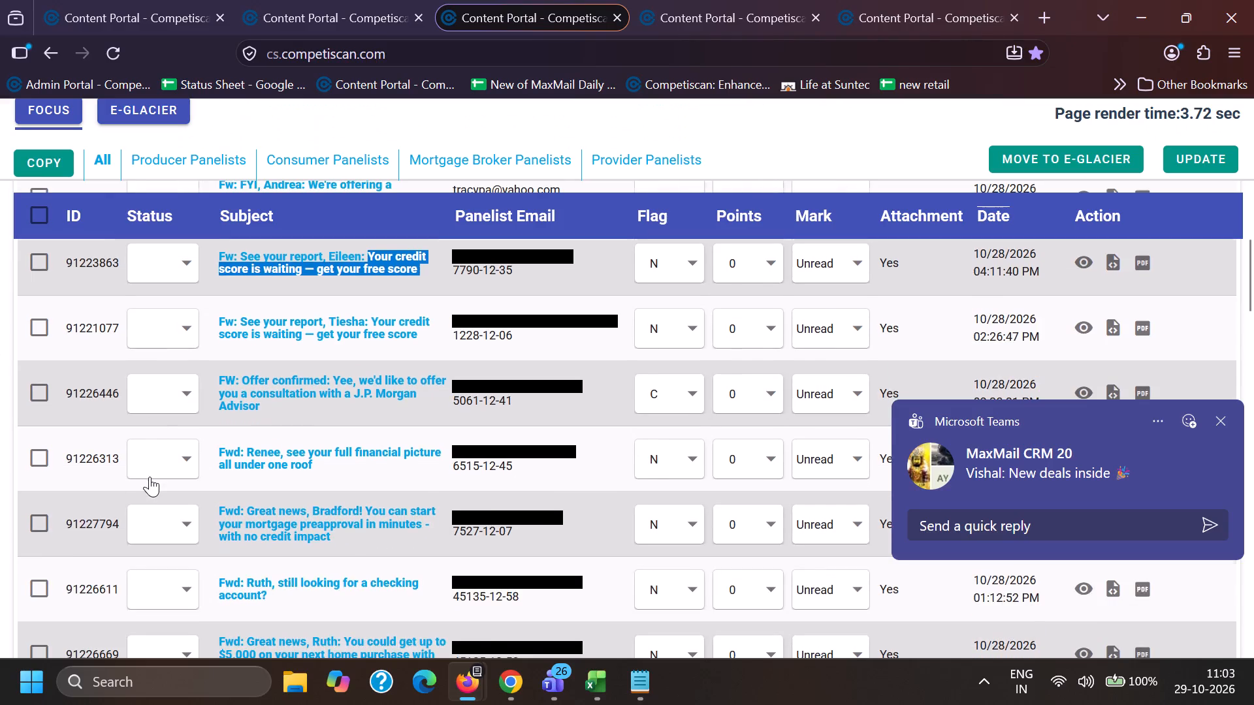
{"action": "scroll", "coordinate": [180, 470], "scroll_direction": "down", "scroll_amount": 2}
{"action": "scroll", "coordinate": [249, 409], "scroll_direction": "down", "scroll_amount": 2}
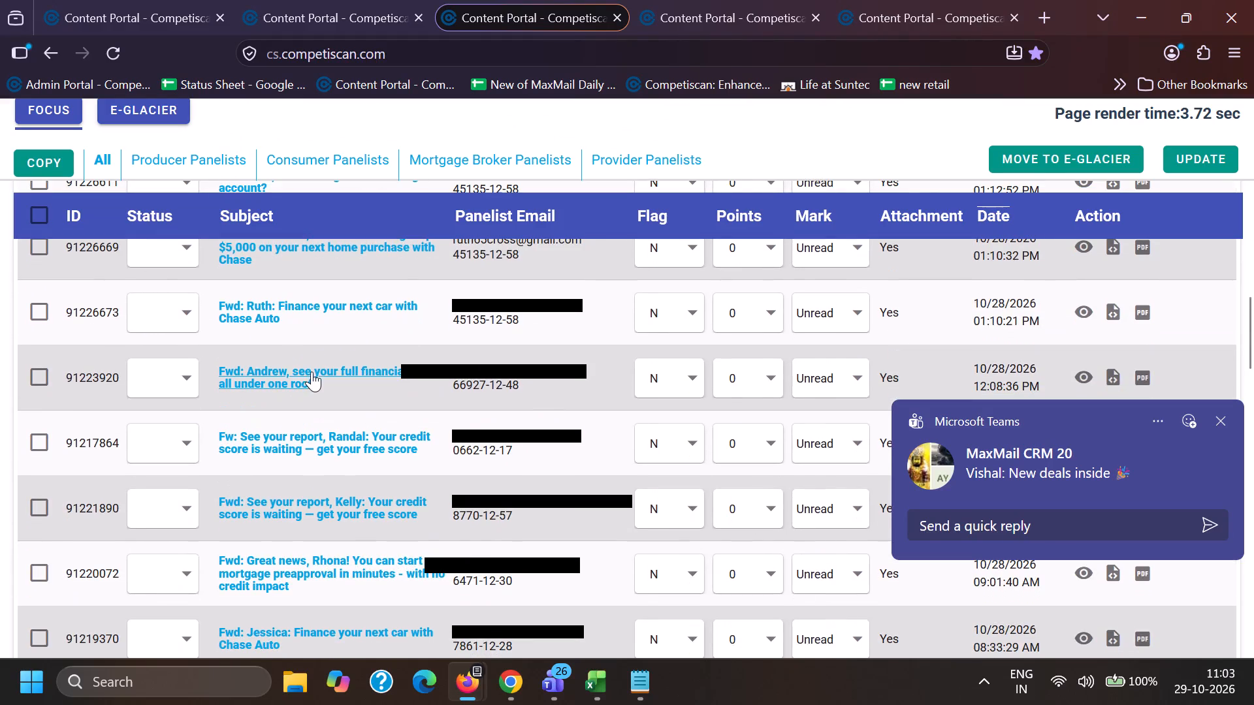
{"action": "left_click_drag", "start_coordinate": [279, 294], "coordinate": [320, 325]}
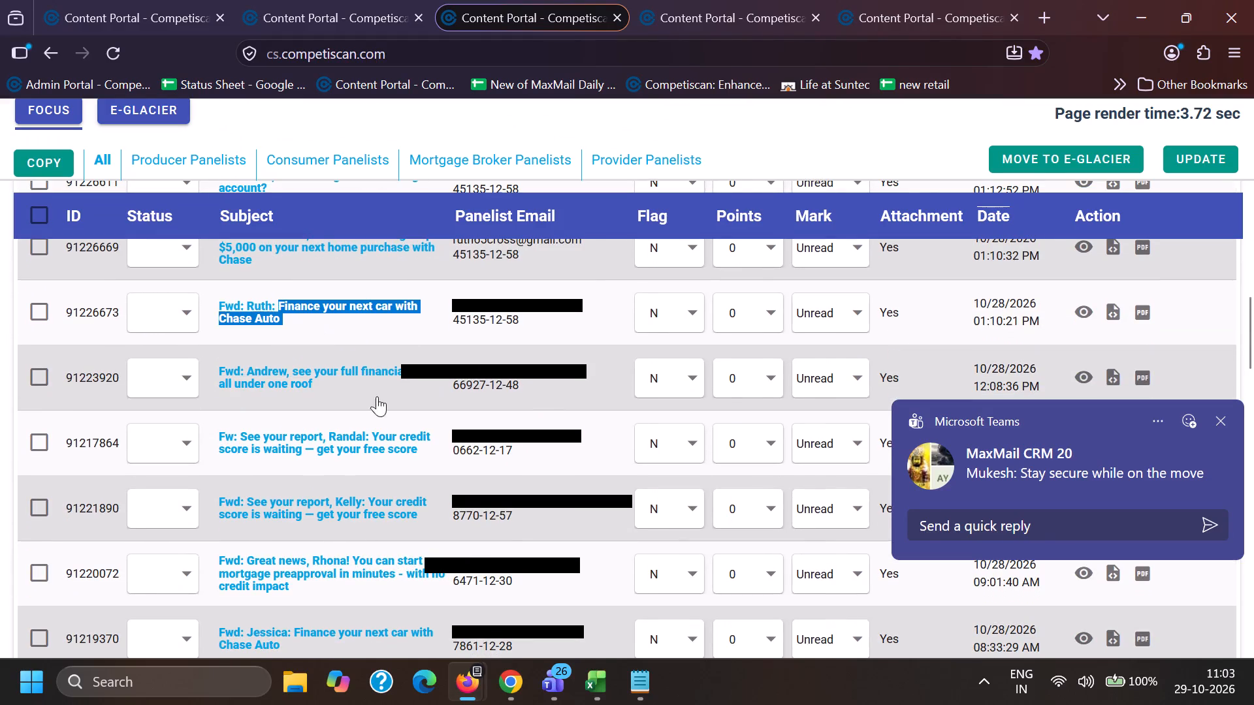
{"action": "left_click_drag", "start_coordinate": [285, 360], "coordinate": [336, 405]}
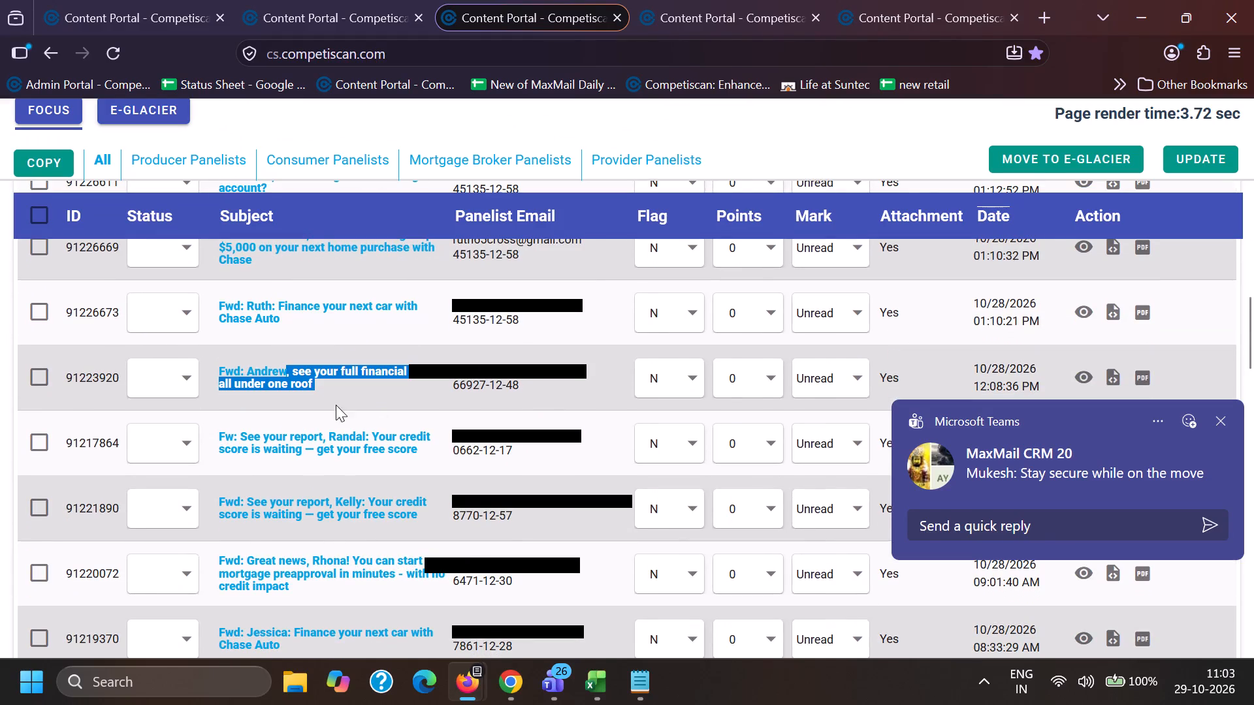
{"action": "left_click_drag", "start_coordinate": [336, 405], "coordinate": [339, 405]}
{"action": "key", "text": "ctrl+c"}
{"action": "key", "text": "ctrl+c"}
{"action": "key", "text": "alt+Tab"}
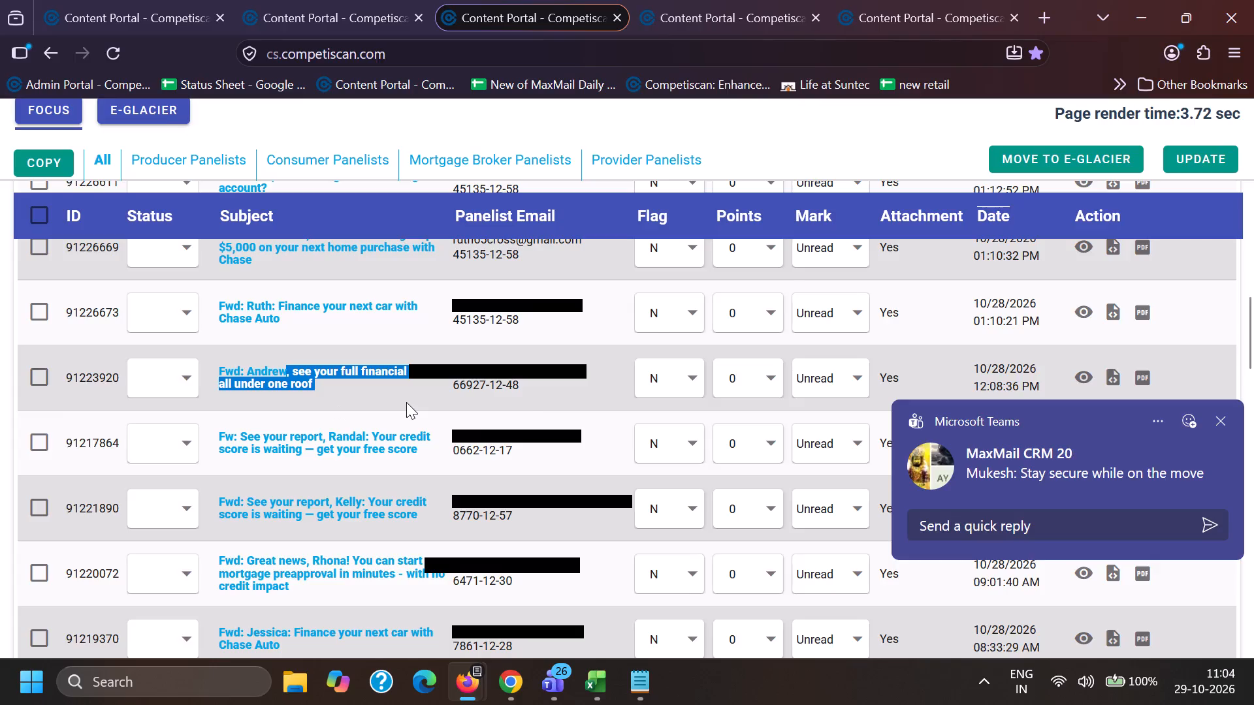
{"action": "scroll", "coordinate": [398, 418], "scroll_direction": "down", "scroll_amount": 4}
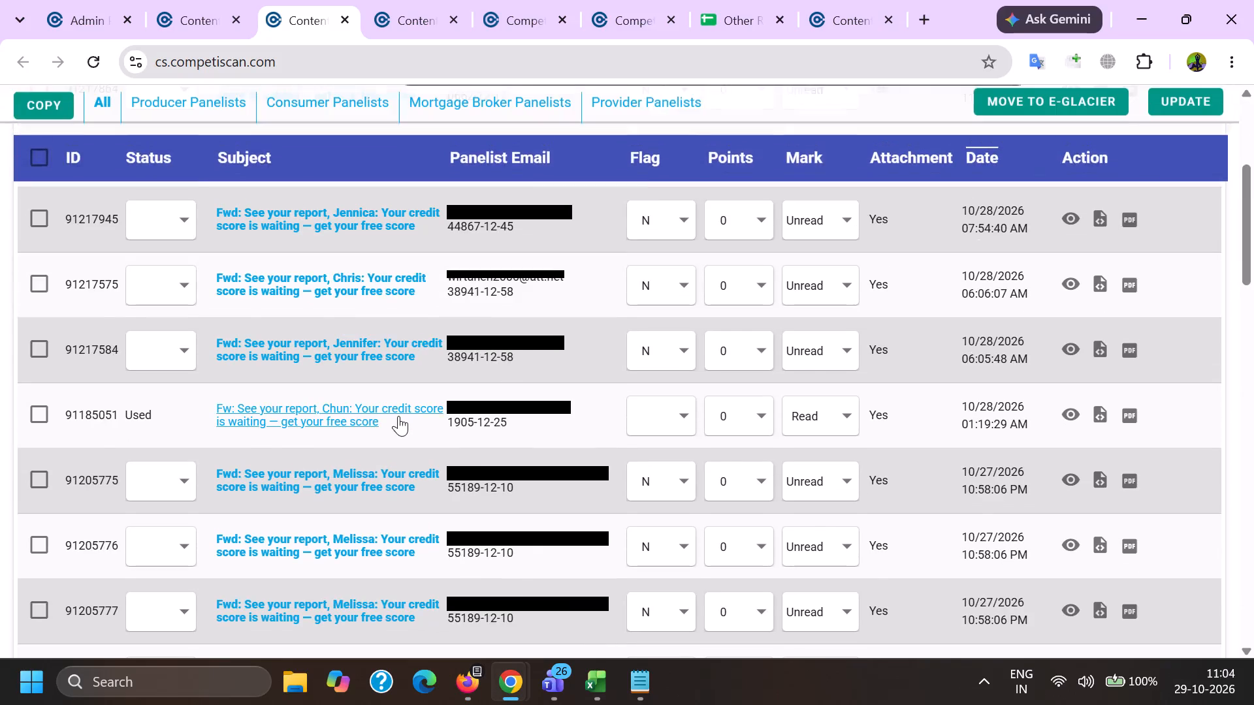
{"action": "scroll", "coordinate": [398, 413], "scroll_direction": "down", "scroll_amount": 14}
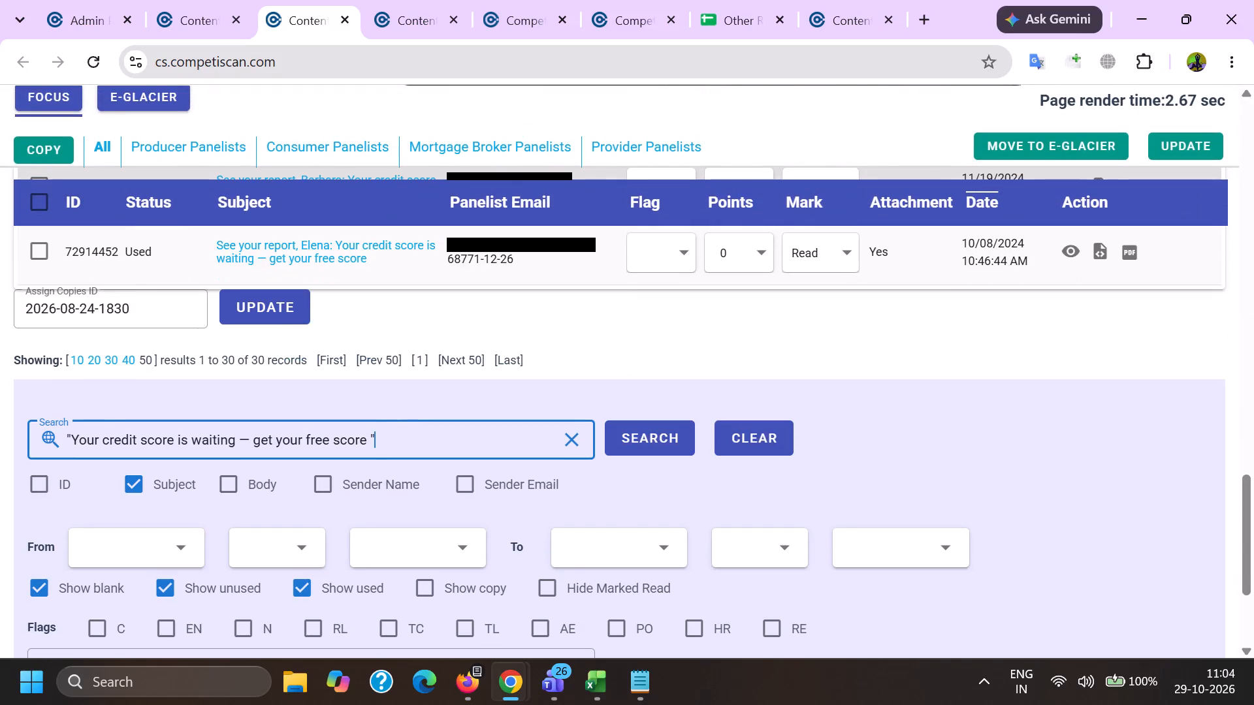
{"action": "left_click_drag", "start_coordinate": [421, 437], "coordinate": [32, 360]}
{"action": "key", "text": "BackSpace"}
{"action": "key", "text": "shift+quotedbl"}
{"action": "key", "text": "ctrl+v"}
{"action": "key", "text": "shift+quotedbl"}
{"action": "key", "text": "Return"}
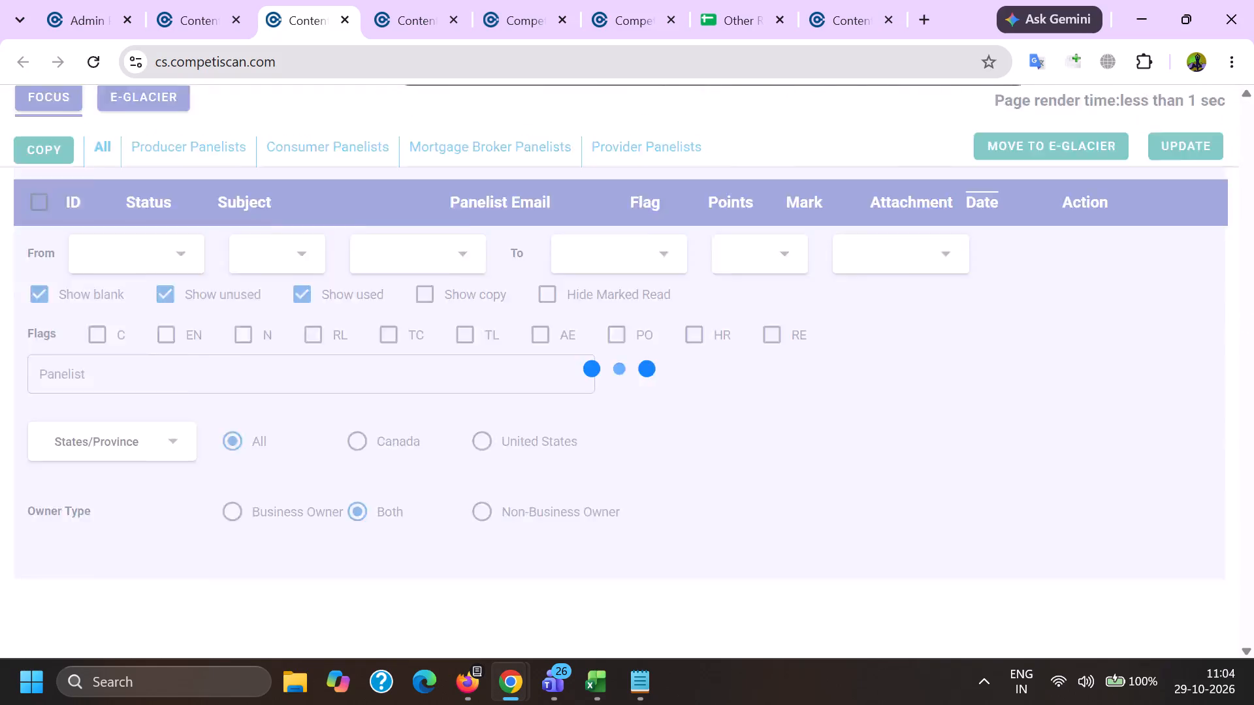
In Firefox, look through the remaining Chase subjects on the first results page and open page 3.
{"action": "key", "text": "alt+Tab"}
{"action": "scroll", "coordinate": [432, 462], "scroll_direction": "down", "scroll_amount": 2}
{"action": "scroll", "coordinate": [55, 439], "scroll_direction": "down", "scroll_amount": 3}
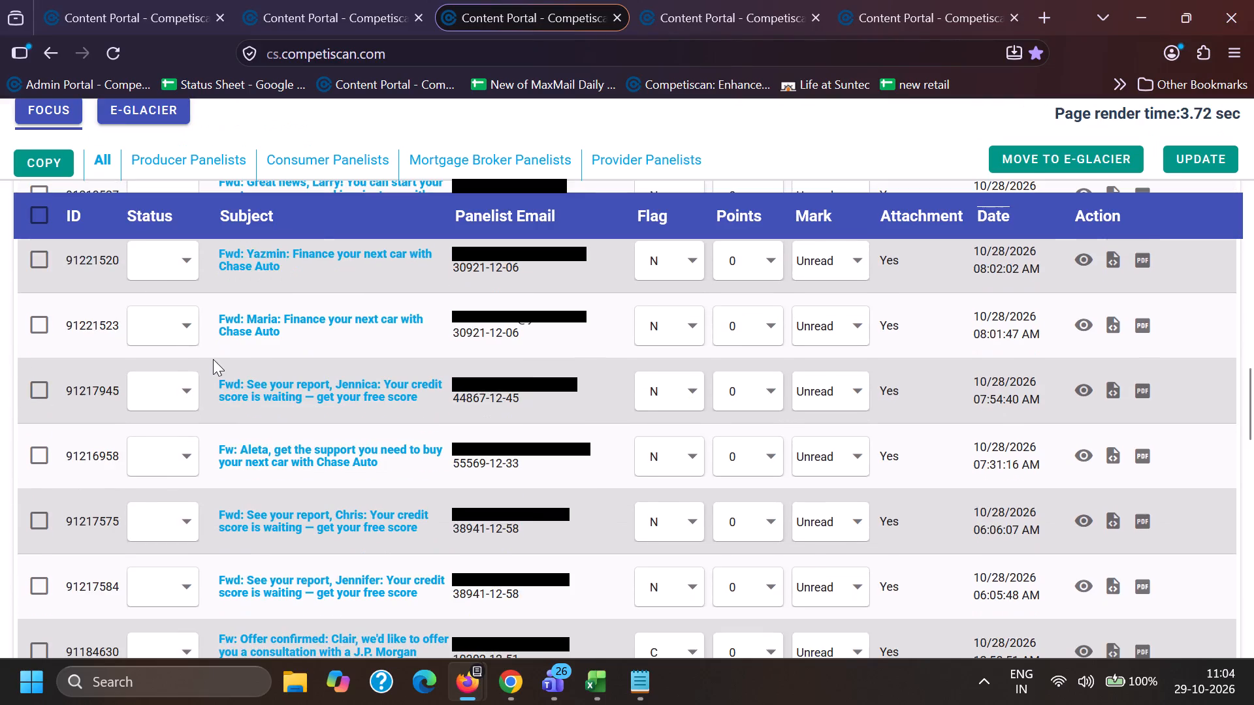
{"action": "scroll", "coordinate": [213, 359], "scroll_direction": "down", "scroll_amount": 8}
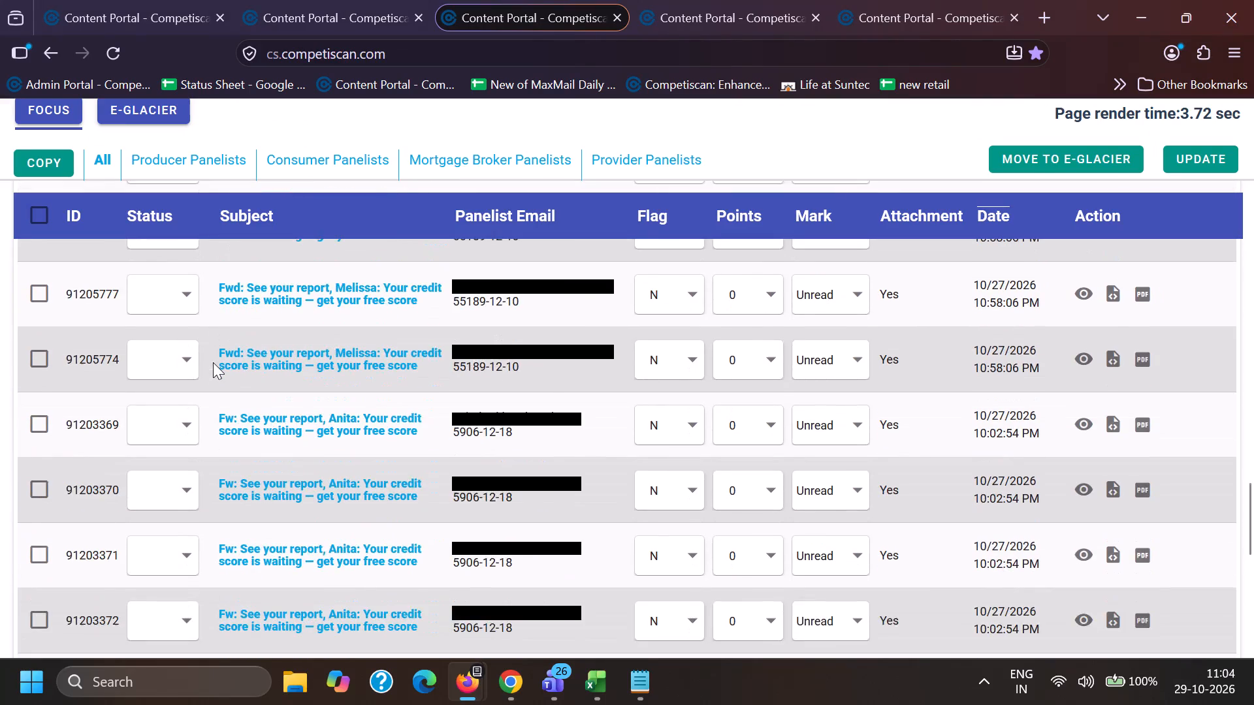
{"action": "scroll", "coordinate": [213, 363], "scroll_direction": "down", "scroll_amount": 3}
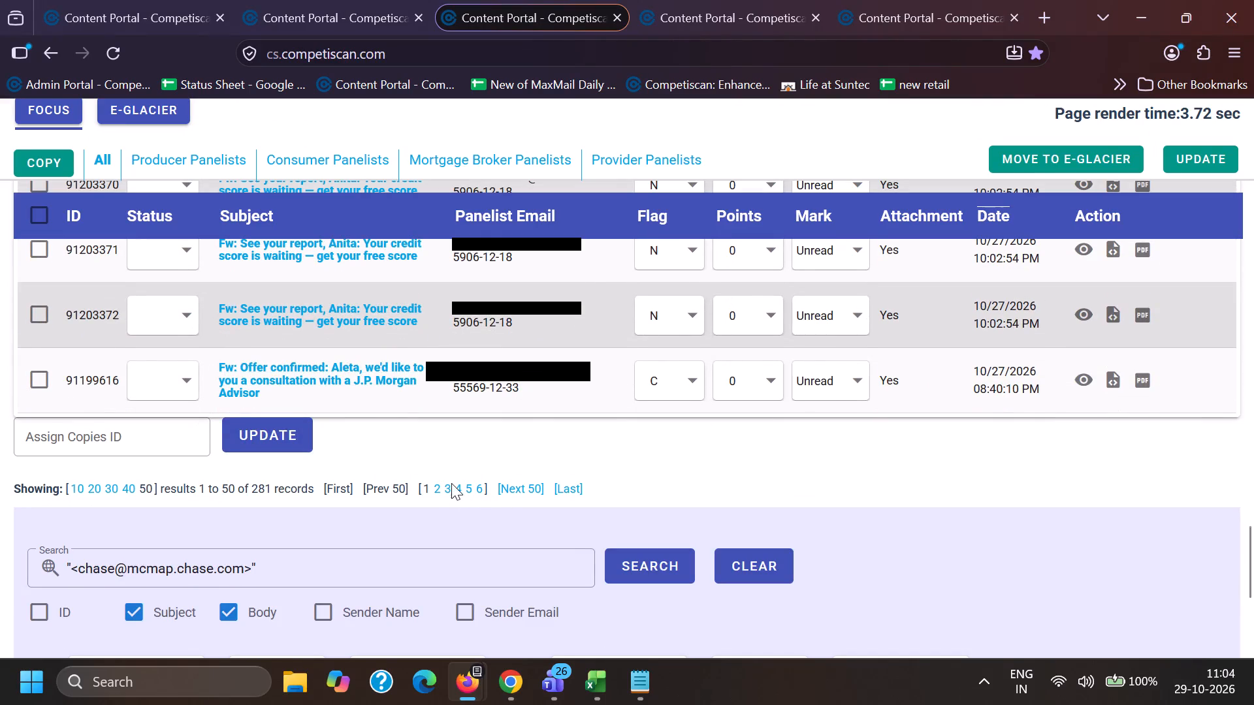
{"action": "left_click", "coordinate": [451, 493]}
Rerun the Capital One Shopping sender search in the second Firefox tab and reload the Focus list in the "Capital one" tab.
{"action": "left_click", "coordinate": [368, 0]}
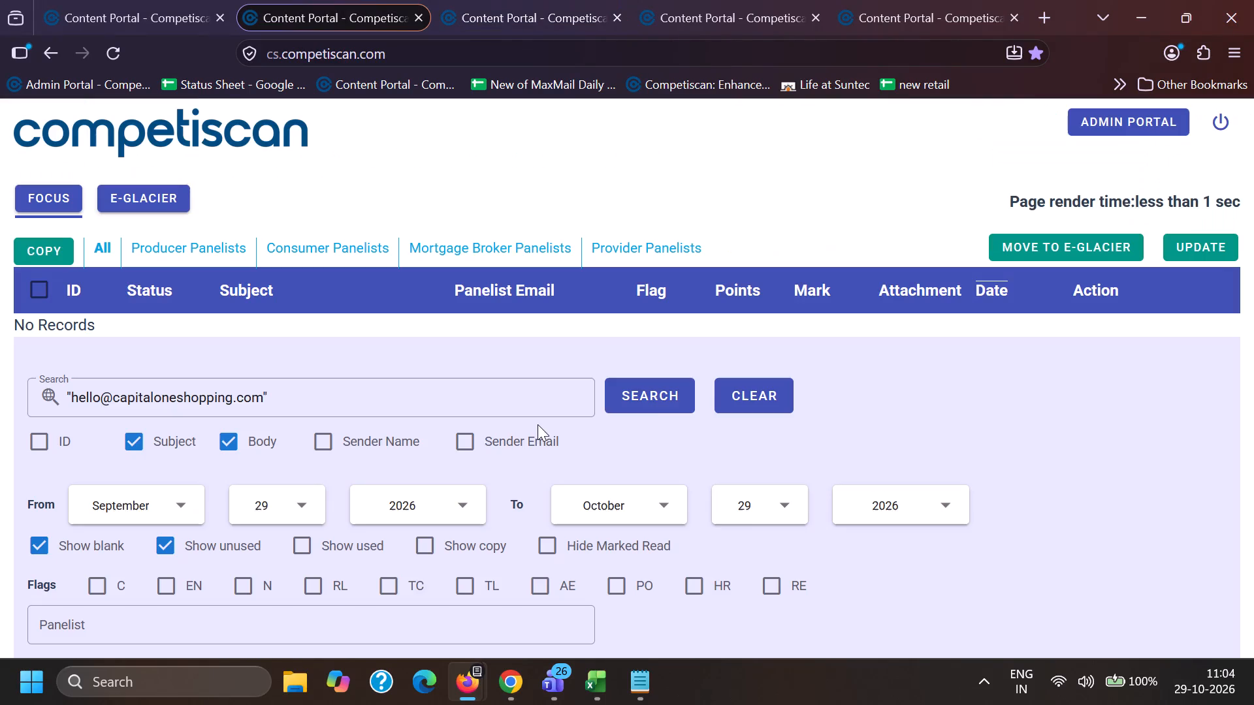
{"action": "left_click", "coordinate": [652, 392]}
{"action": "left_click", "coordinate": [485, 0]}
{"action": "left_click", "coordinate": [329, 0]}
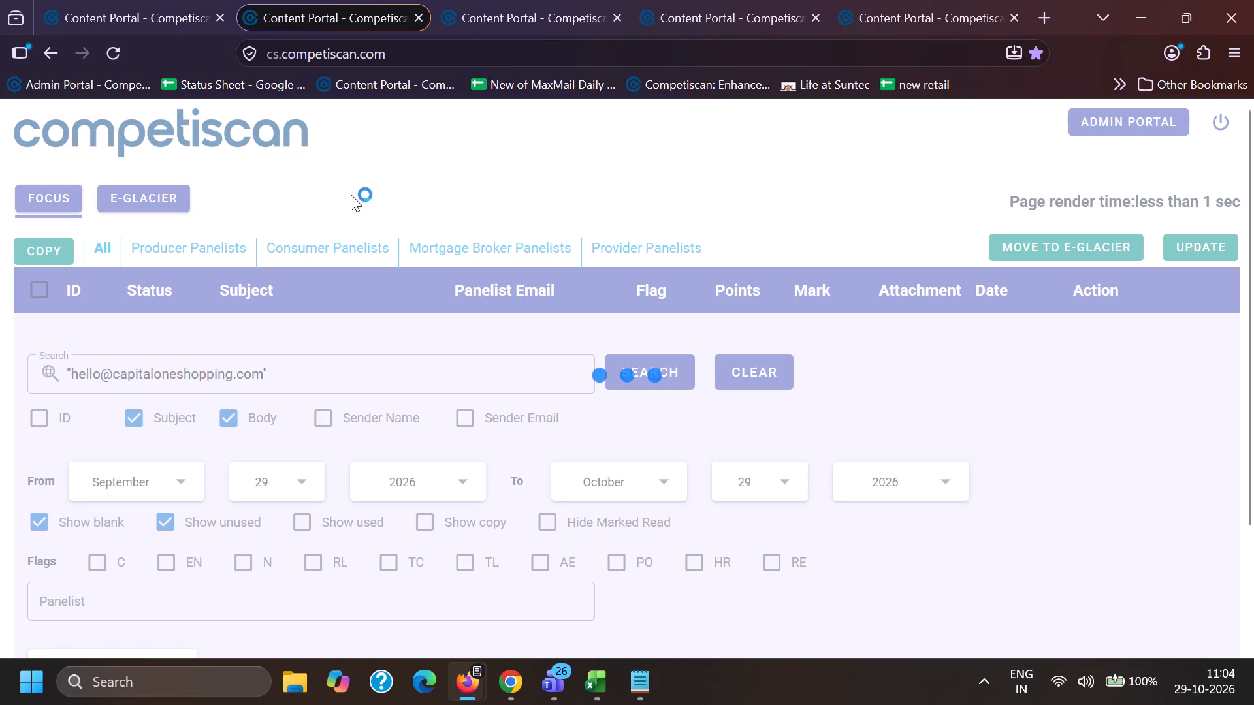
{"action": "left_click", "coordinate": [153, 0]}
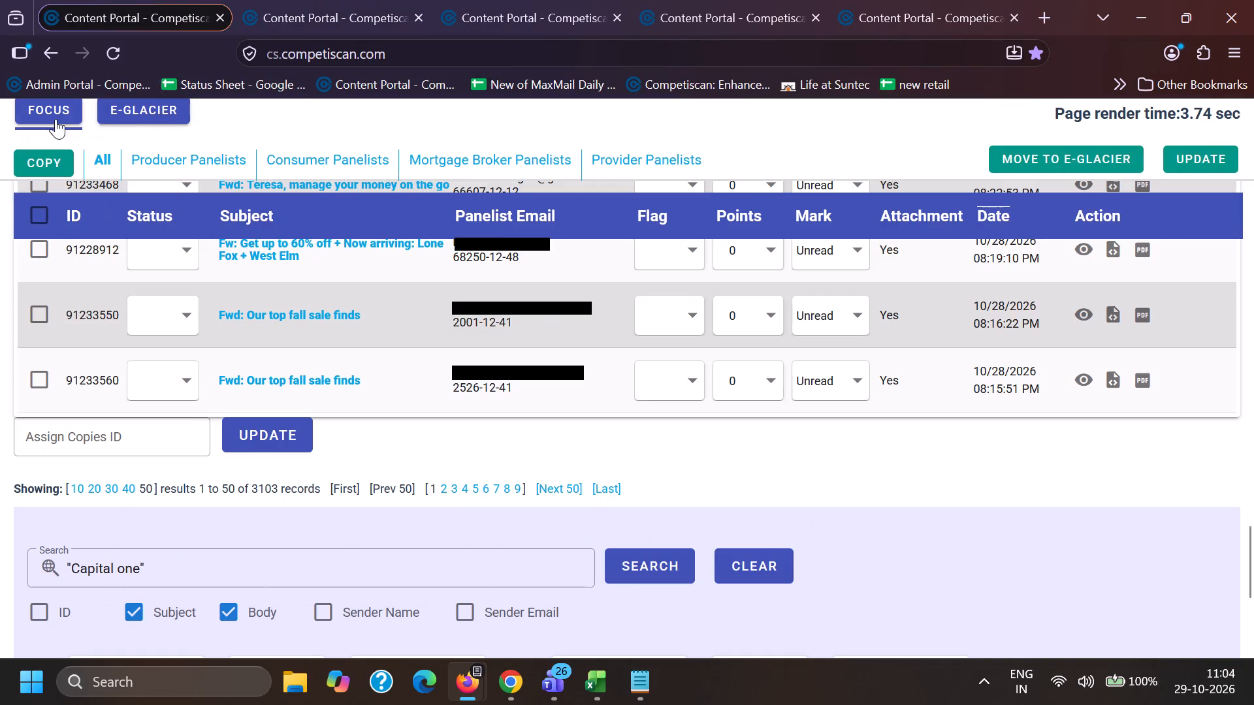
{"action": "left_click", "coordinate": [56, 118]}
{"action": "left_click", "coordinate": [297, 0]}
Look through the Chase subjects on results page 3 and open results page 2.
{"action": "left_click", "coordinate": [494, 0]}
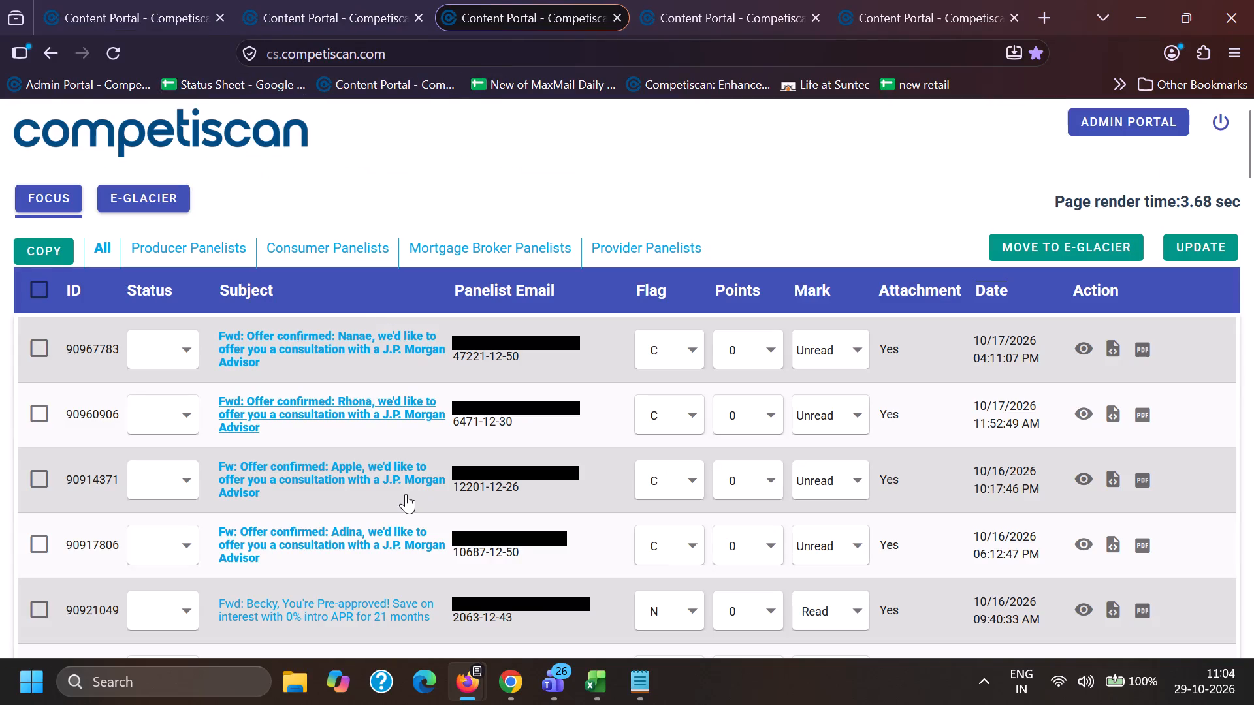
{"action": "scroll", "coordinate": [406, 493], "scroll_direction": "down", "scroll_amount": 3}
{"action": "scroll", "coordinate": [402, 497], "scroll_direction": "down", "scroll_amount": 19}
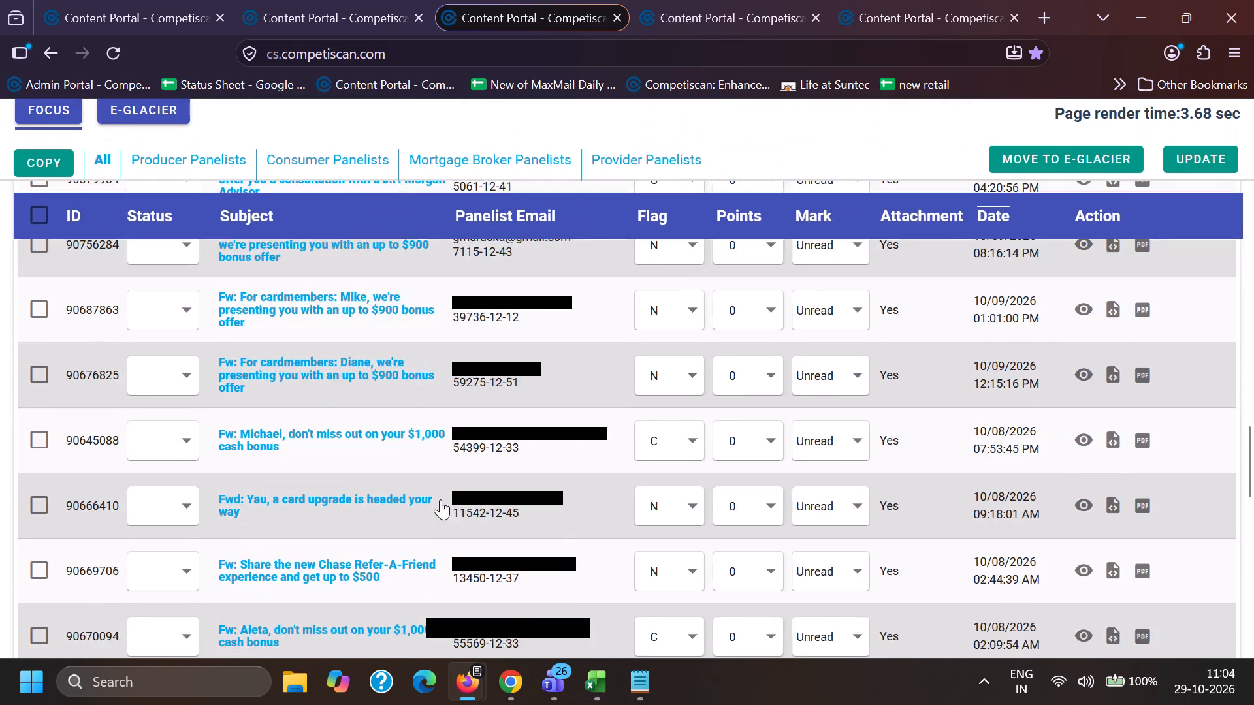
{"action": "scroll", "coordinate": [464, 486], "scroll_direction": "down", "scroll_amount": 6}
{"action": "left_click", "coordinate": [457, 593]}
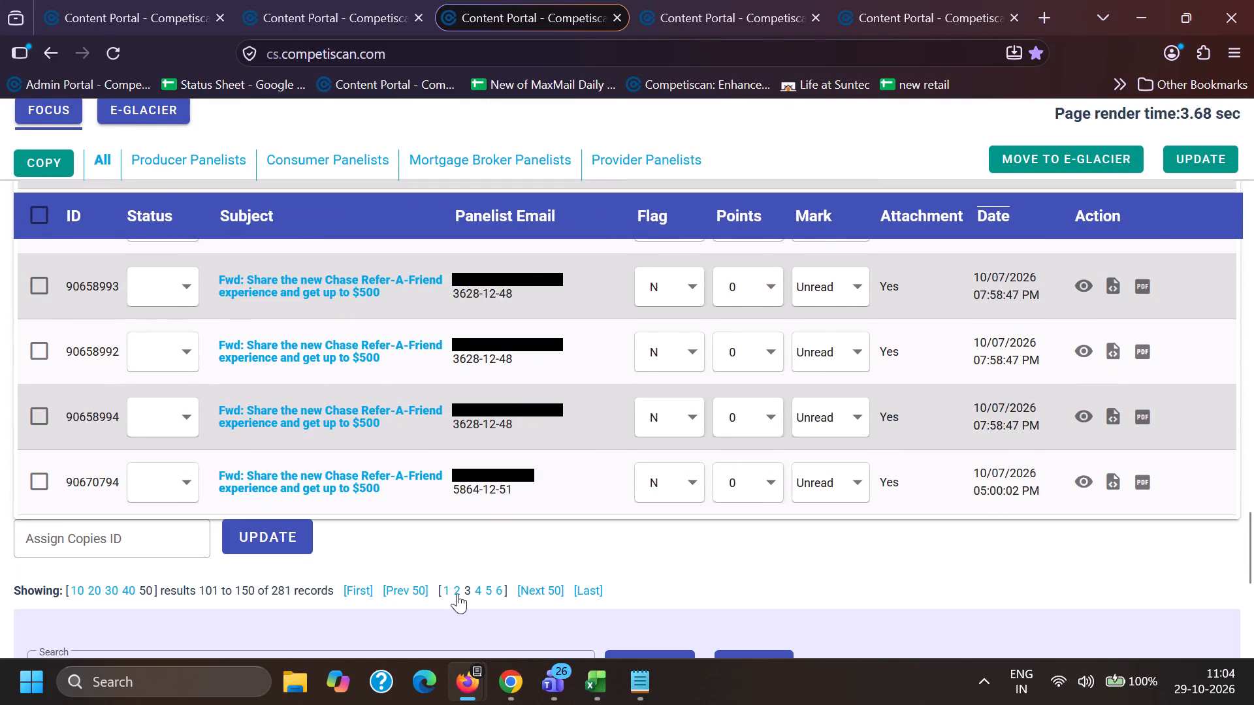
Look through the email subjects in the newly loaded results of the Chase sender search.
{"action": "key", "text": "alt+Tab"}
{"action": "key", "text": "alt+Tab"}
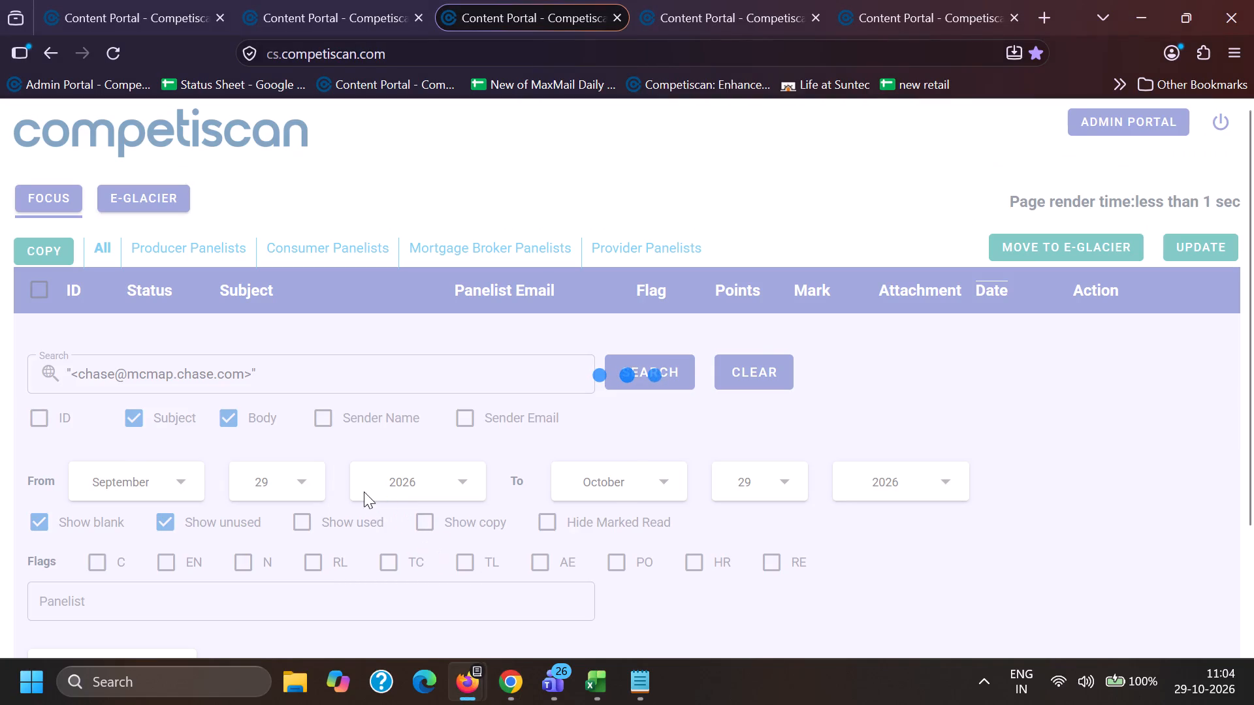
{"action": "scroll", "coordinate": [361, 482], "scroll_direction": "down", "scroll_amount": 3}
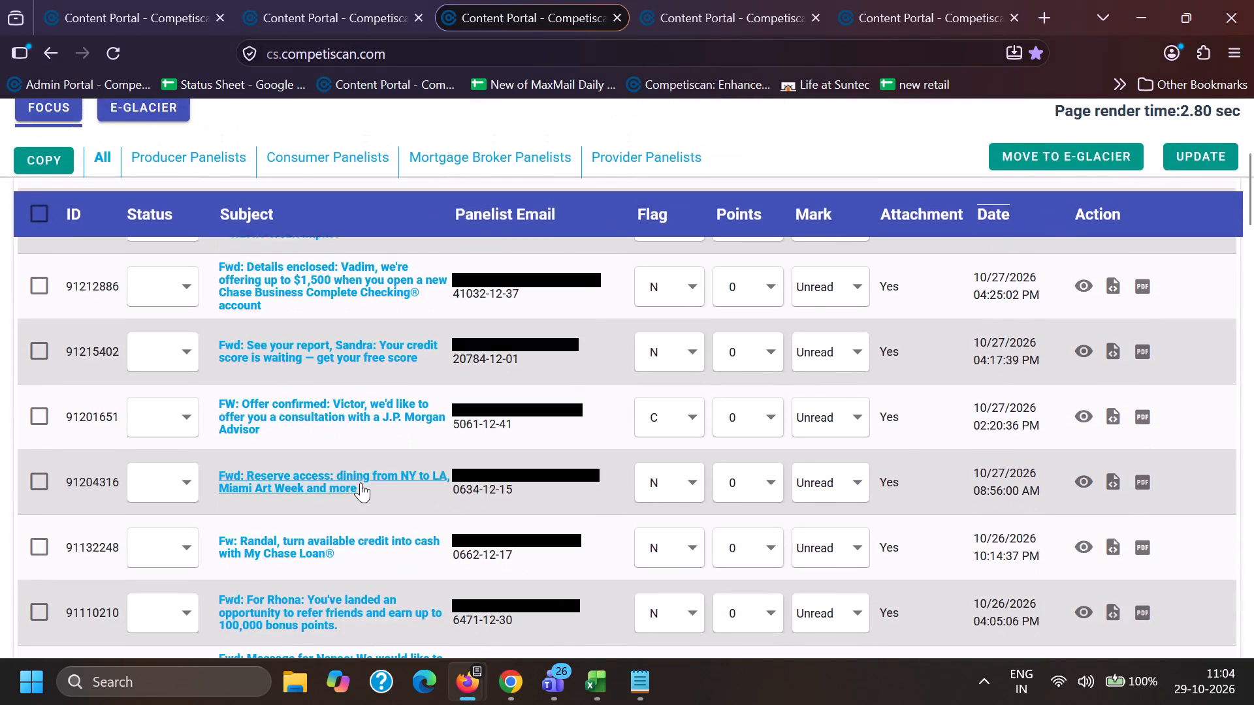
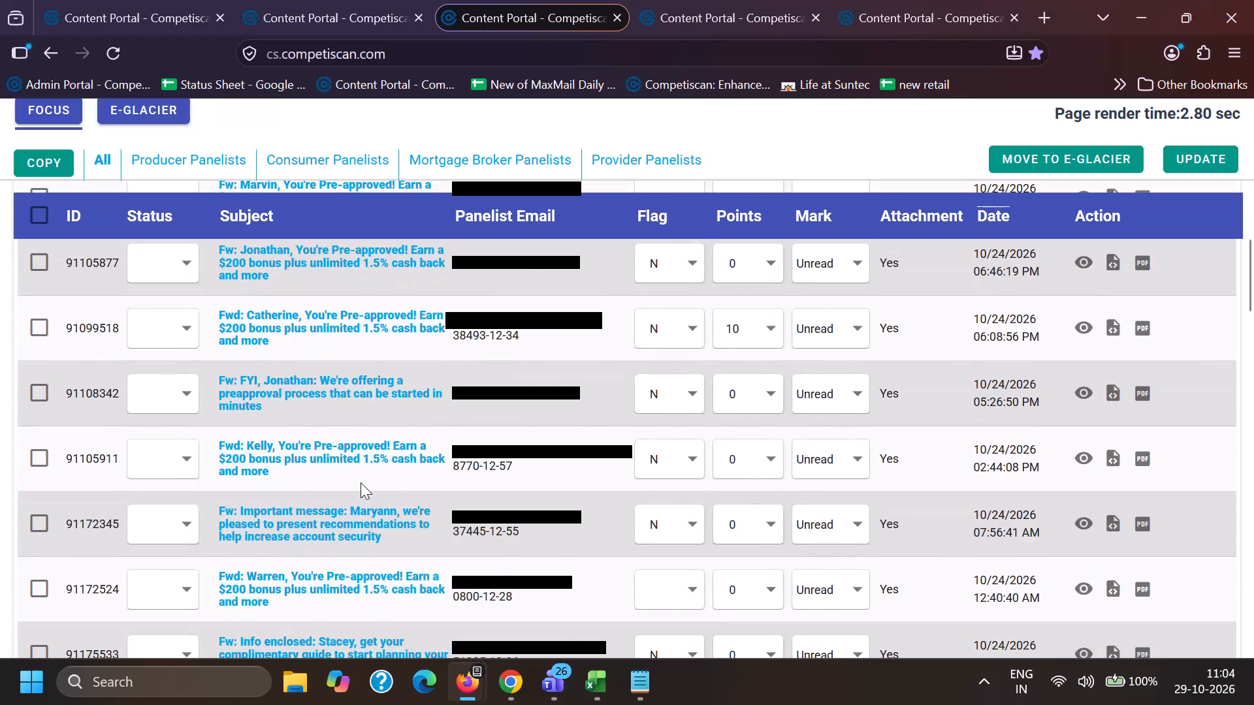
Look through the remaining Chase subjects on results page 2, down to the oldest emails on that page.
{"action": "scroll", "coordinate": [361, 482], "scroll_direction": "down", "scroll_amount": 3}
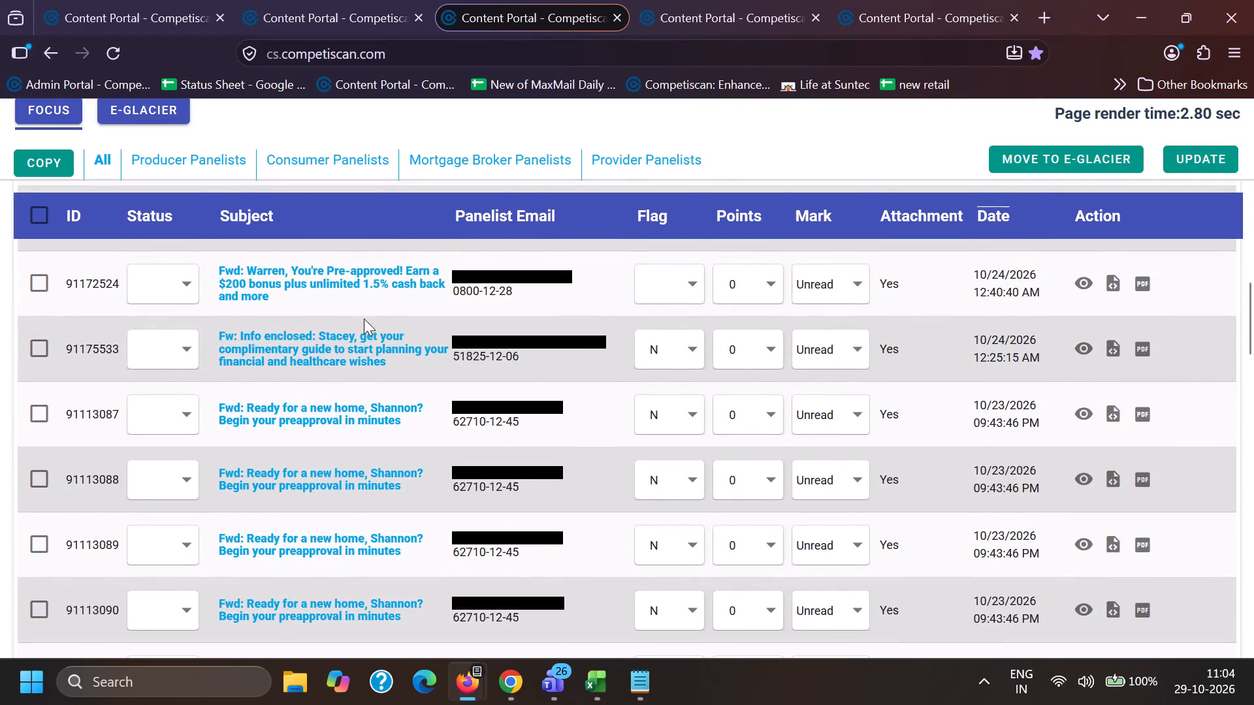
{"action": "scroll", "coordinate": [389, 399], "scroll_direction": "down", "scroll_amount": 10}
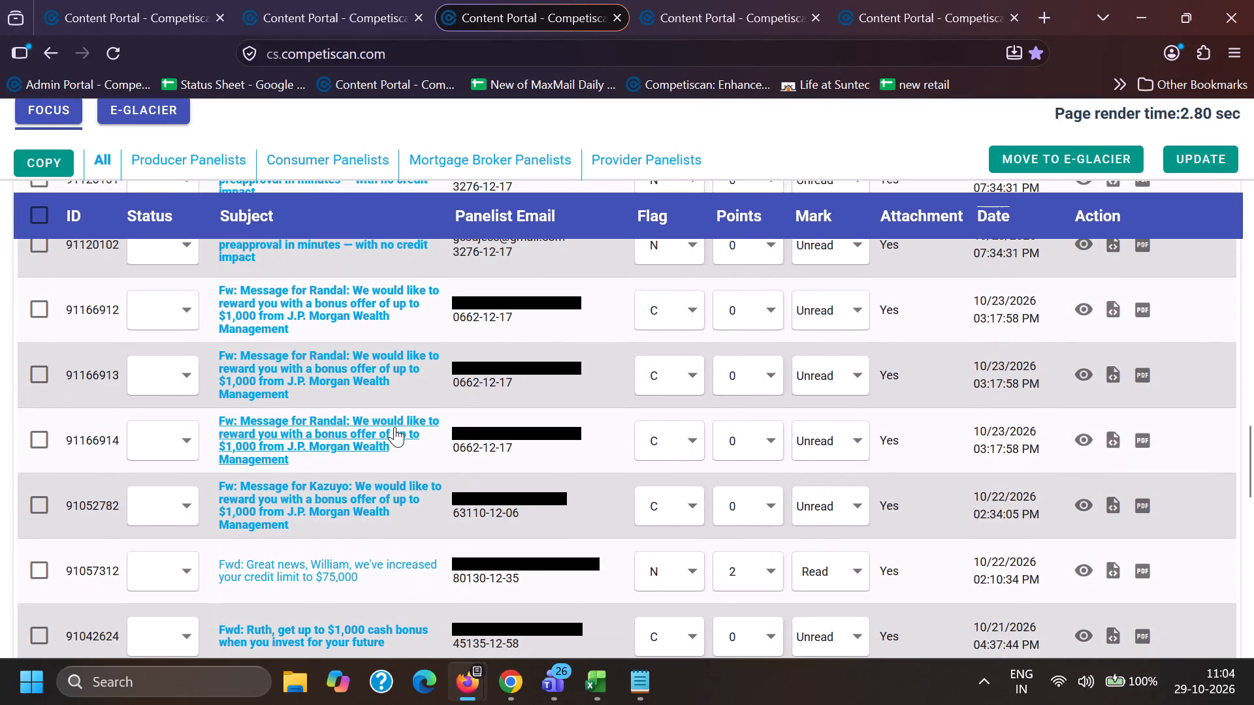
{"action": "scroll", "coordinate": [394, 427], "scroll_direction": "down", "scroll_amount": 7}
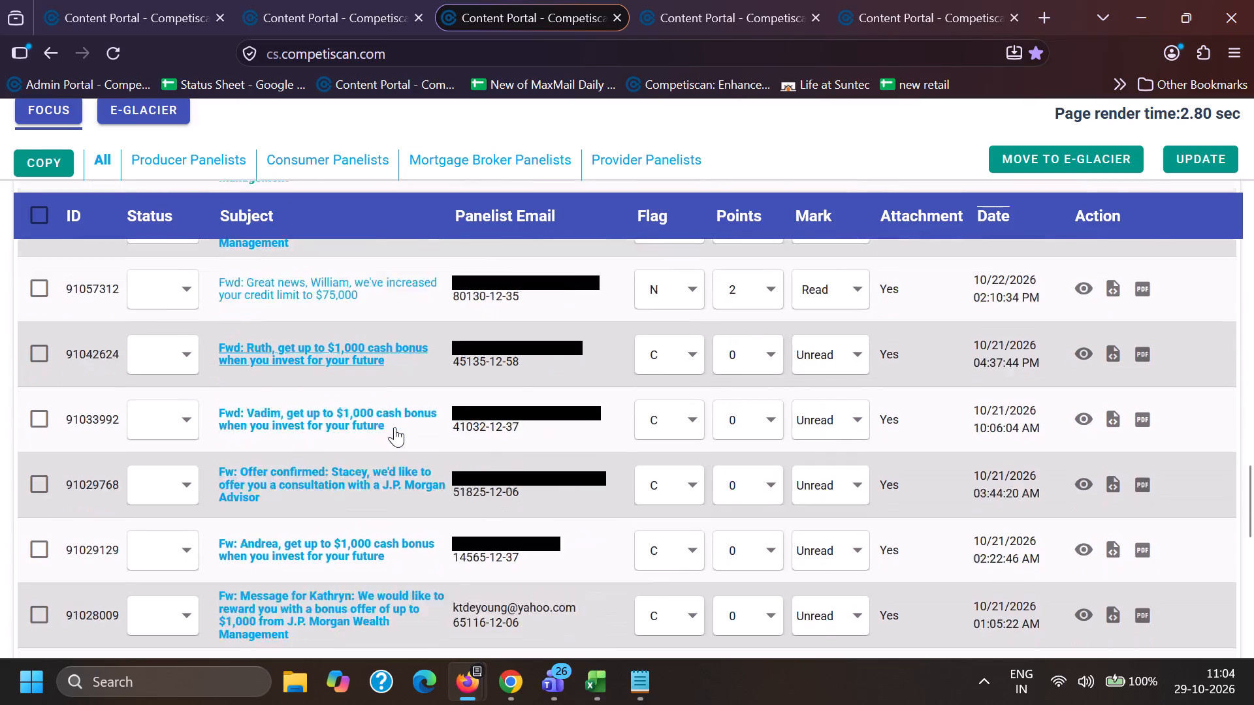
Check the result lists in the other Firefox tabs, from the retail emails in the first tab to the Experian support sender results.
{"action": "left_click", "coordinate": [285, 0]}
{"action": "left_click", "coordinate": [136, 0]}
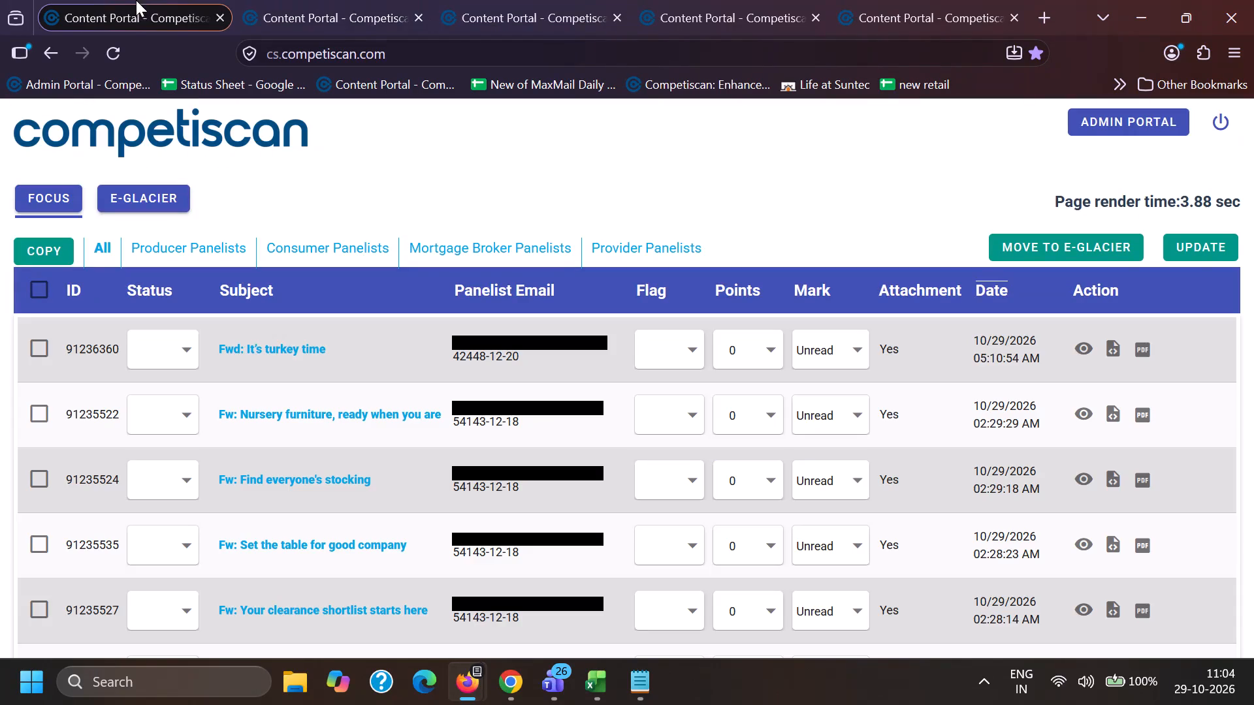
{"action": "scroll", "coordinate": [310, 356], "scroll_direction": "down", "scroll_amount": 2}
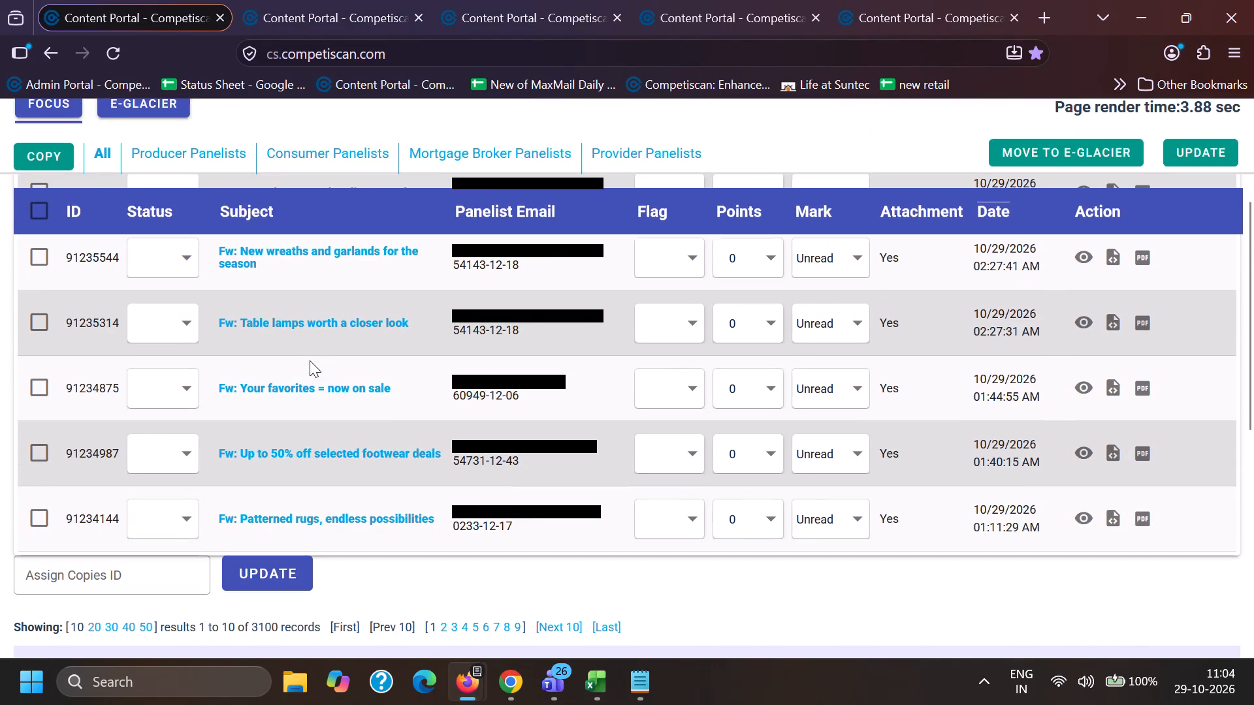
{"action": "left_click", "coordinate": [395, 0]}
{"action": "left_click", "coordinate": [533, 0]}
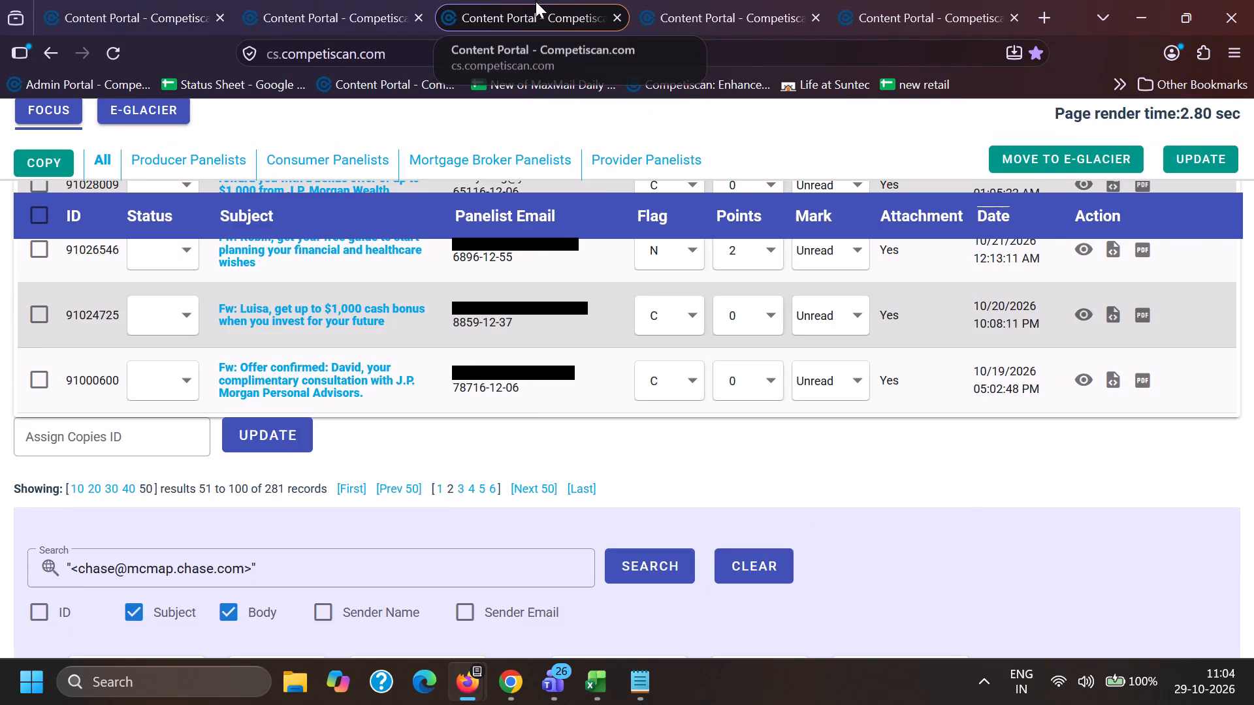
{"action": "left_click", "coordinate": [688, 0]}
{"action": "left_click", "coordinate": [865, 0]}
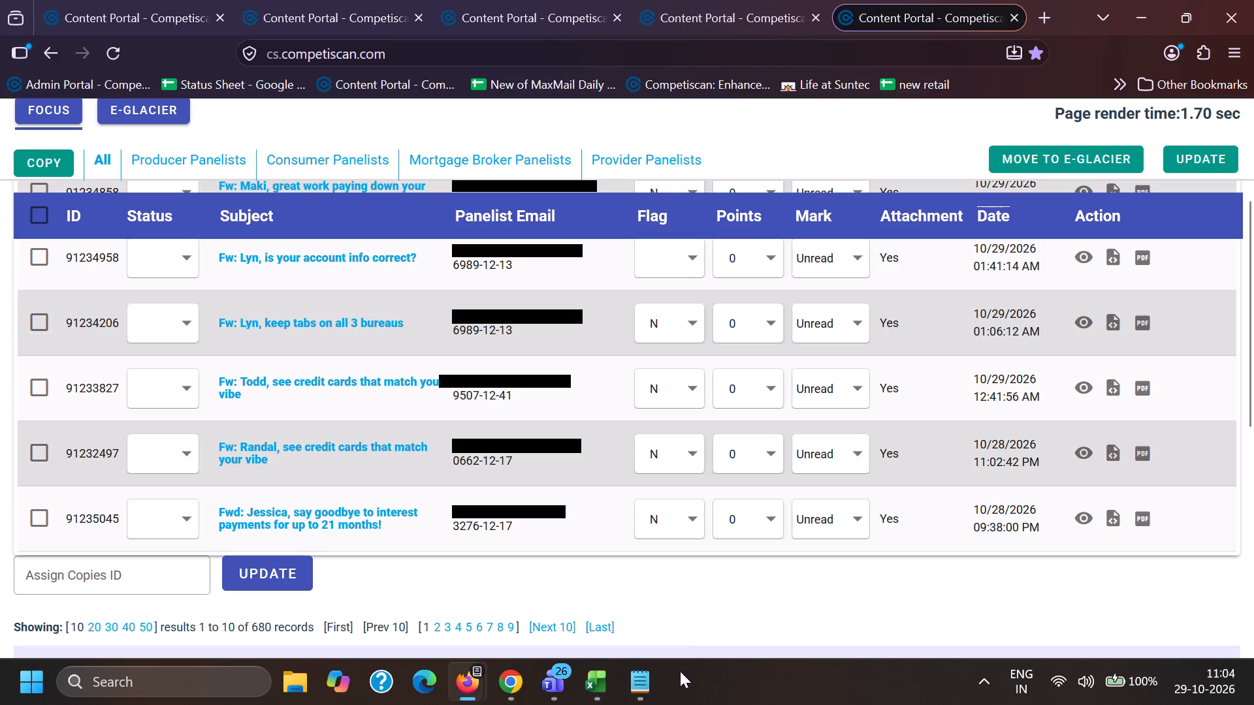
{"action": "scroll", "coordinate": [571, 549], "scroll_direction": "down", "scroll_amount": 1}
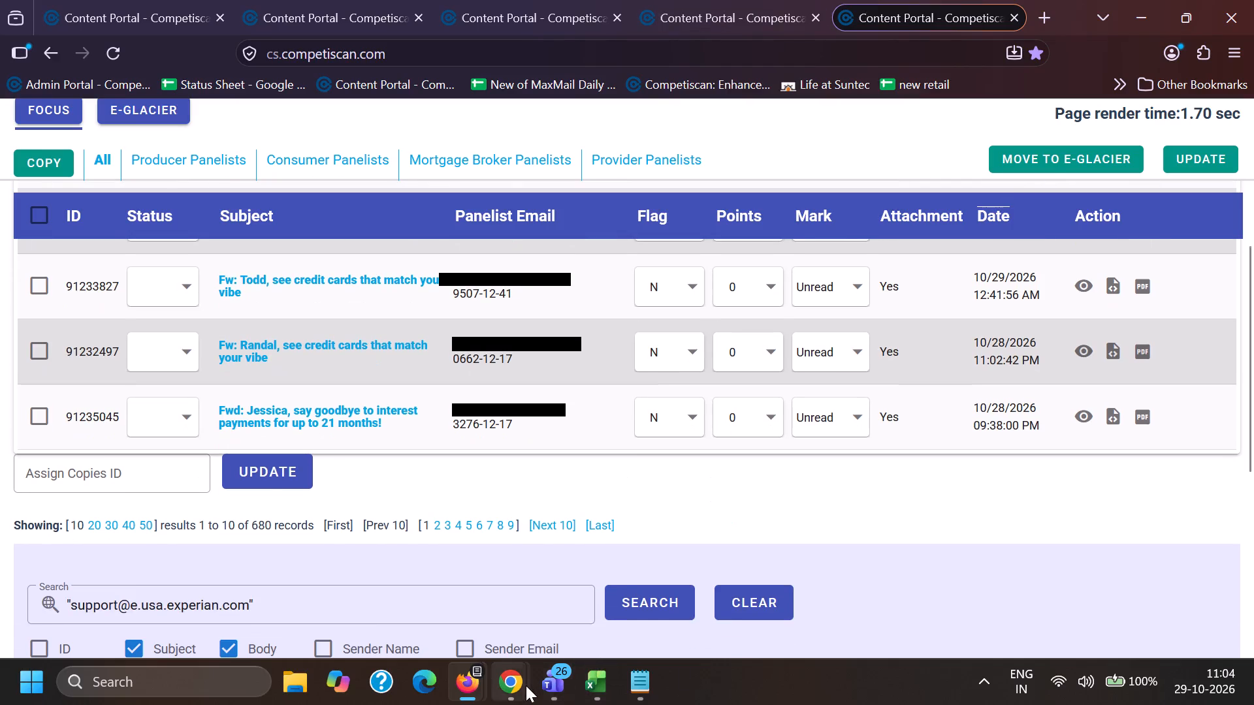
Switch to the main Chrome window and bring up the Other Retail Records spreadsheet.
{"action": "left_click", "coordinate": [526, 685]}
{"action": "left_click", "coordinate": [475, 612]}
{"action": "left_click", "coordinate": [755, 0]}
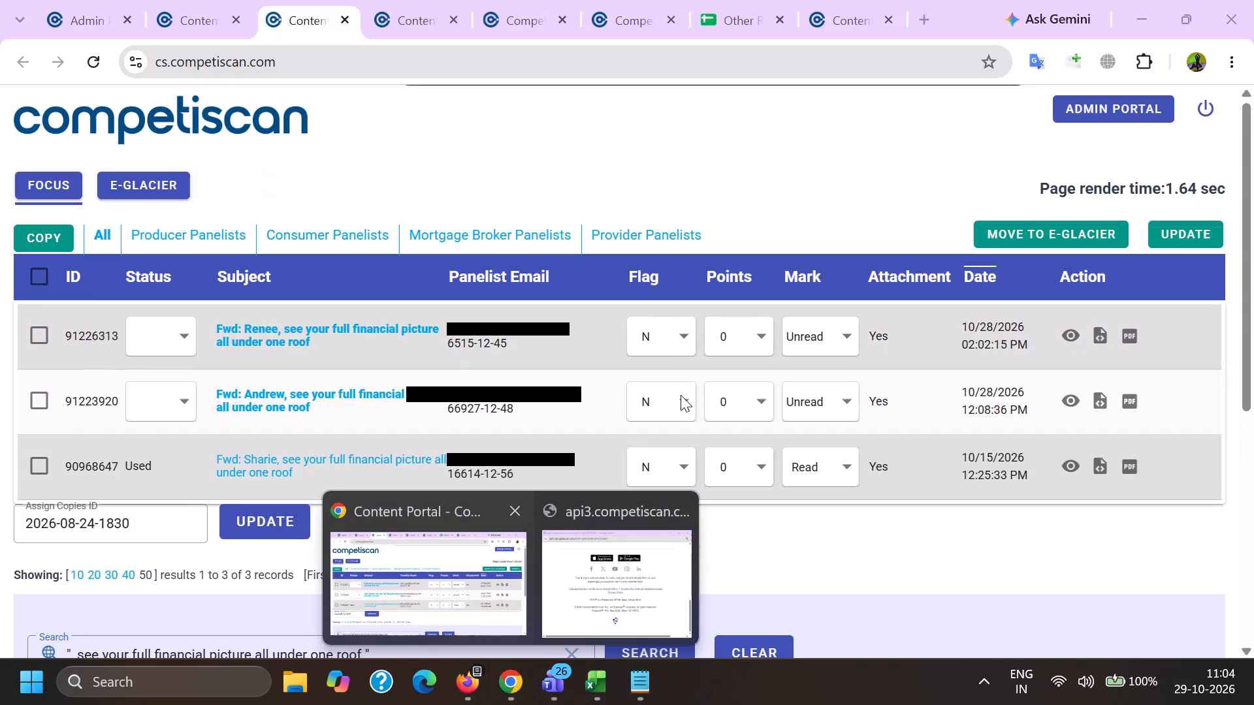
{"action": "left_click", "coordinate": [515, 673]}
{"action": "left_click", "coordinate": [453, 593]}
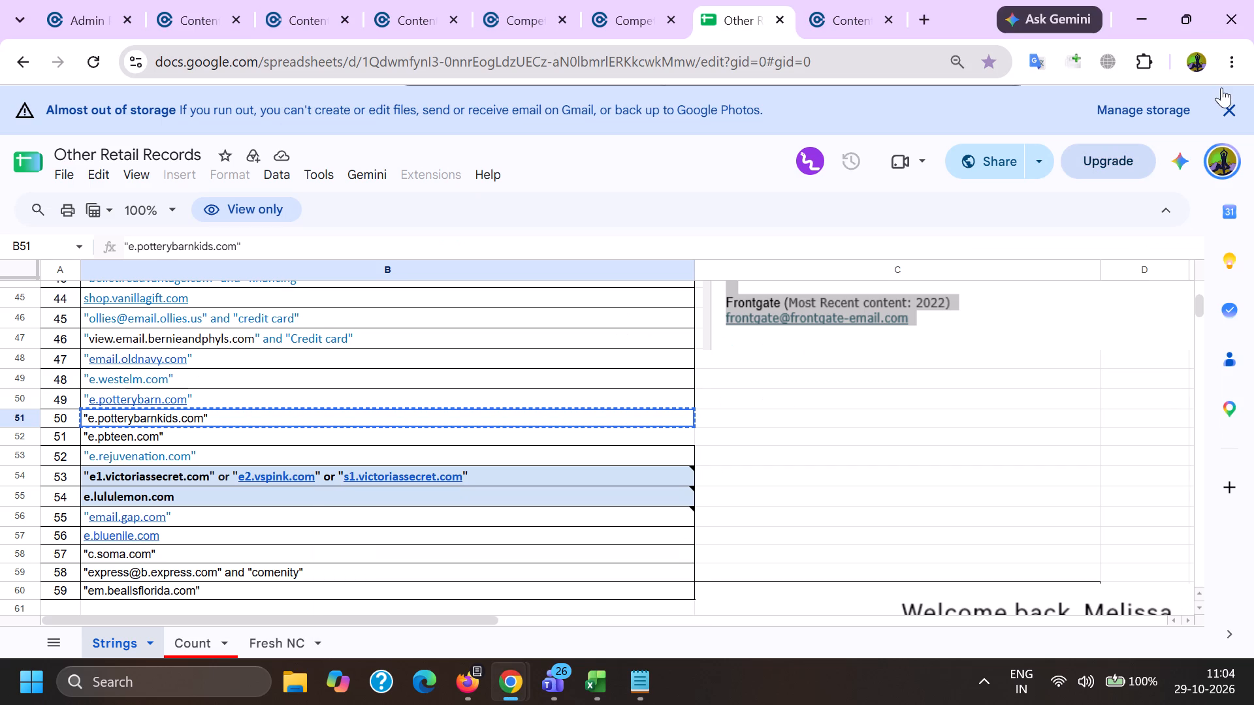
{"action": "left_click", "coordinate": [1239, 65]}
{"action": "left_click", "coordinate": [1112, 158]}
{"action": "left_click", "coordinate": [92, 103]}
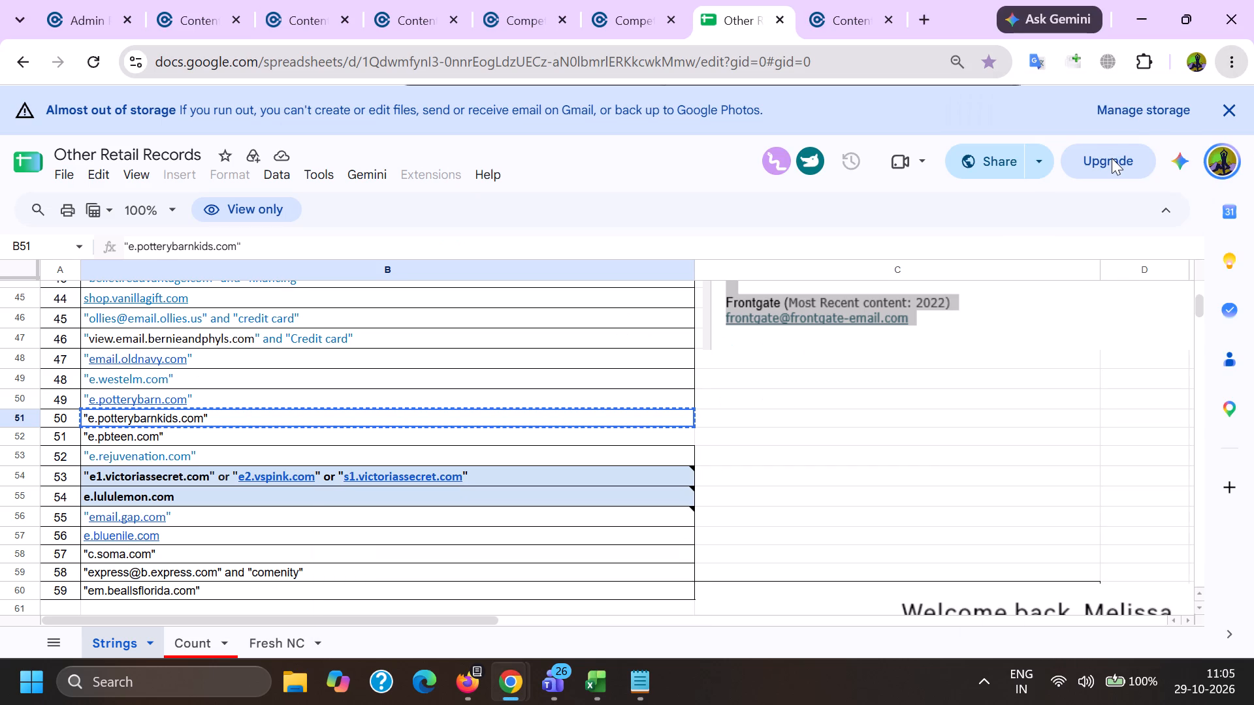
In Excel's may 26 sheet, copy serial numbers 1 to 45 from the 28-Nov-26 block into the S. NO. column of the 29-Nov-26 block.
{"action": "left_click", "coordinate": [607, 704]}
{"action": "left_click", "coordinate": [792, 597]}
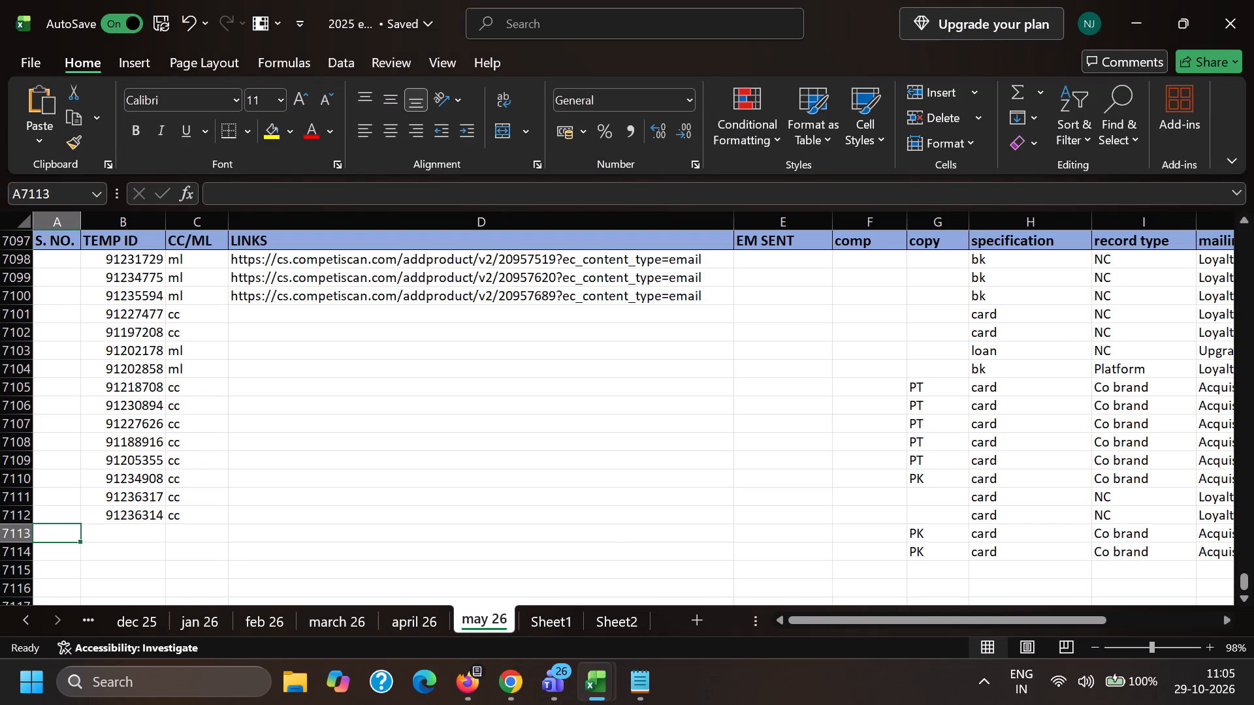
{"action": "scroll", "coordinate": [99, 362], "scroll_direction": "up", "scroll_amount": 17}
{"action": "scroll", "coordinate": [80, 365], "scroll_direction": "up", "scroll_amount": 4}
{"action": "left_click", "coordinate": [46, 349]}
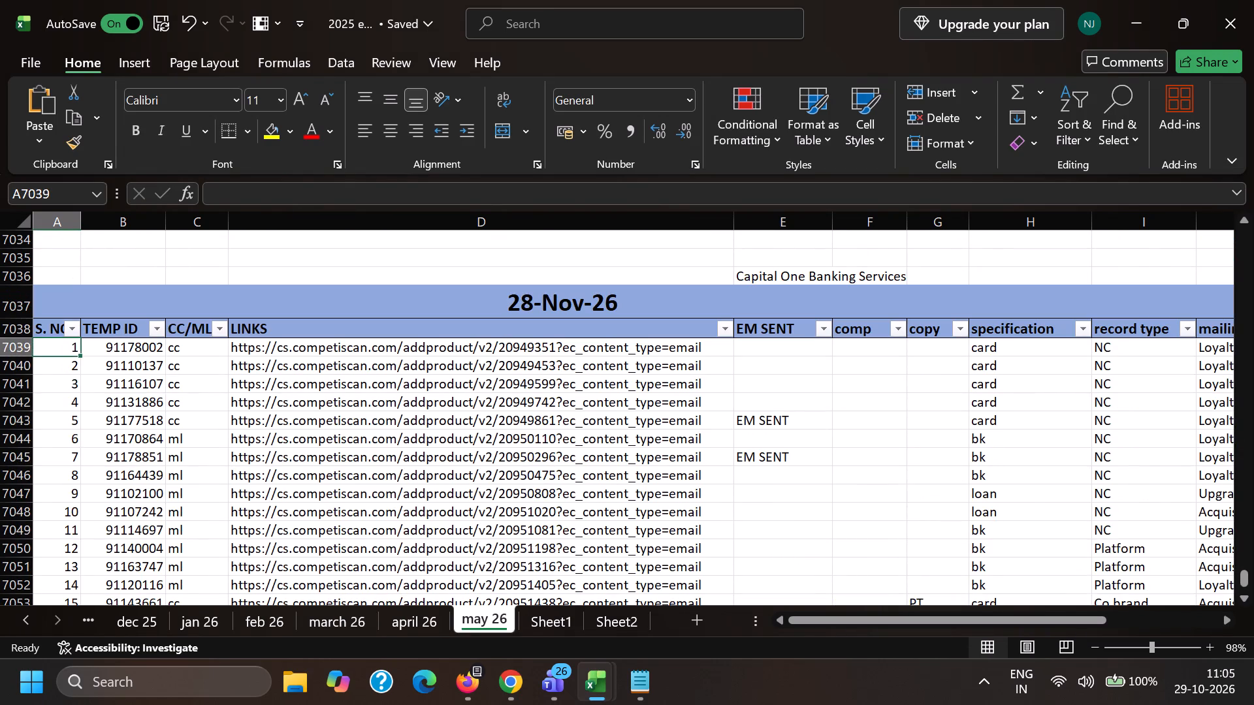
{"action": "key", "text": "ctrl+shift+Down"}
{"action": "key", "text": "ctrl+c"}
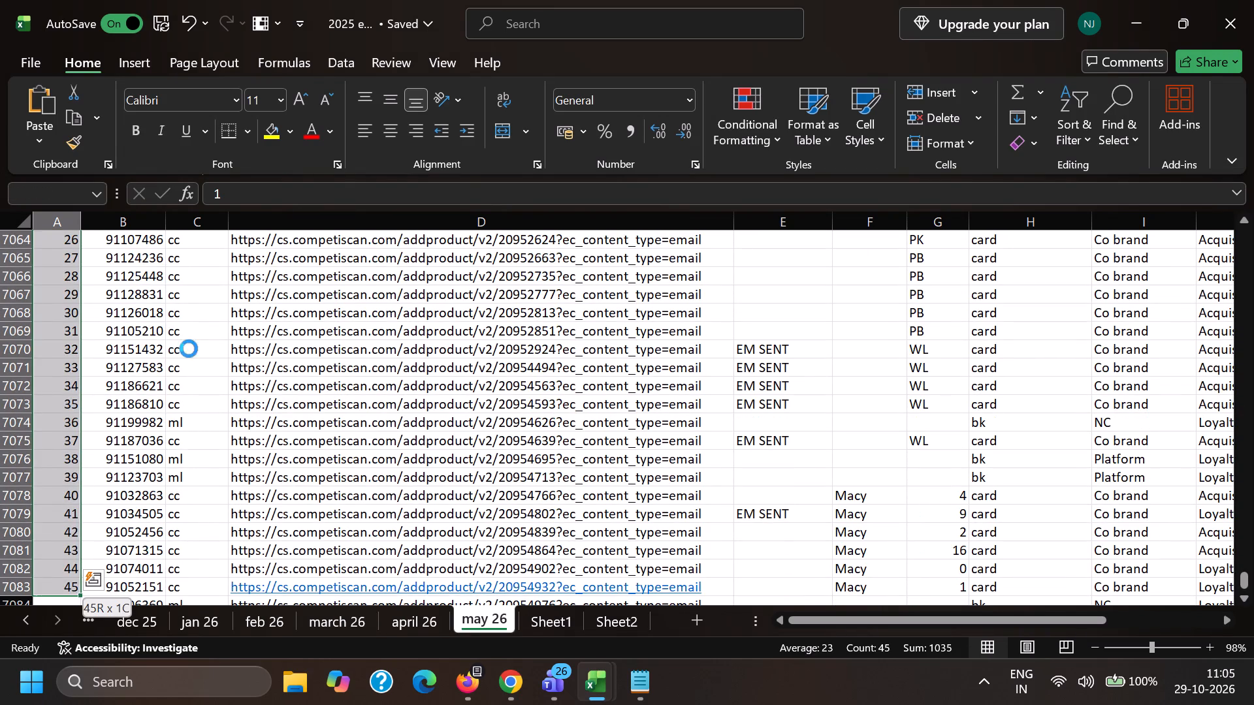
{"action": "scroll", "coordinate": [189, 349], "scroll_direction": "down", "scroll_amount": 7}
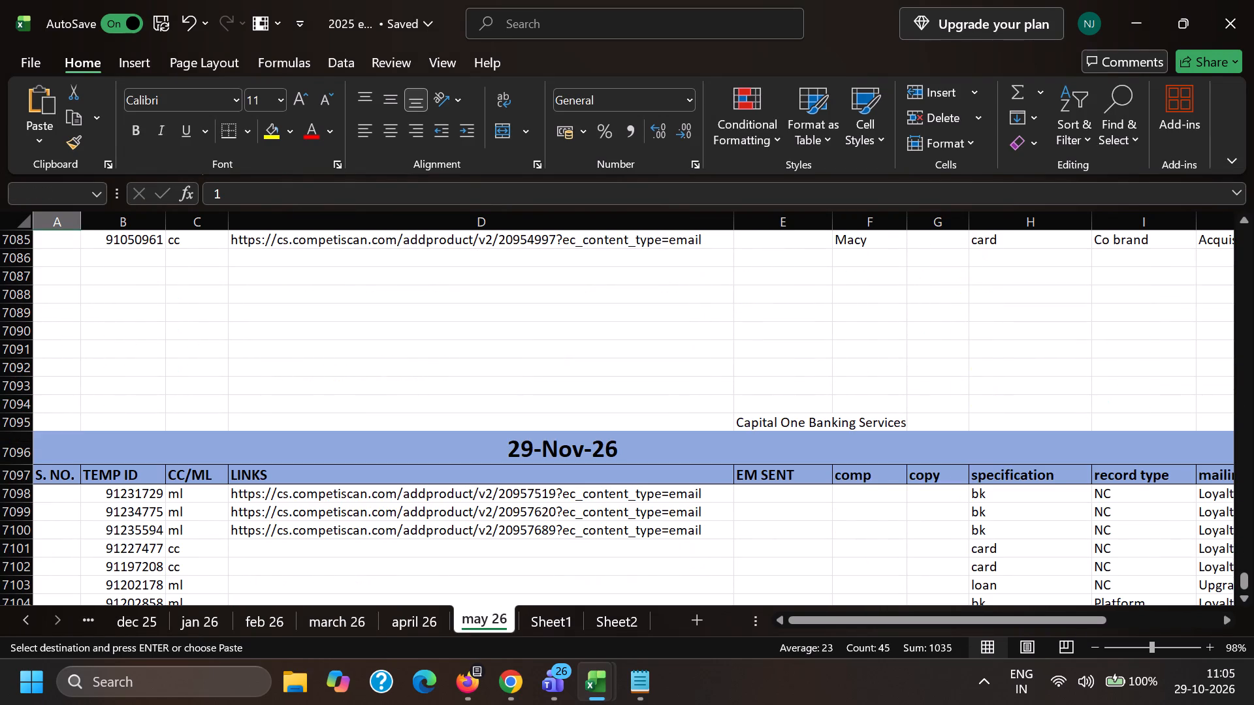
{"action": "left_click", "coordinate": [69, 492]}
{"action": "key", "text": "ctrl+v"}
{"action": "scroll", "coordinate": [159, 377], "scroll_direction": "down", "scroll_amount": 6}
{"action": "left_click", "coordinate": [182, 430]}
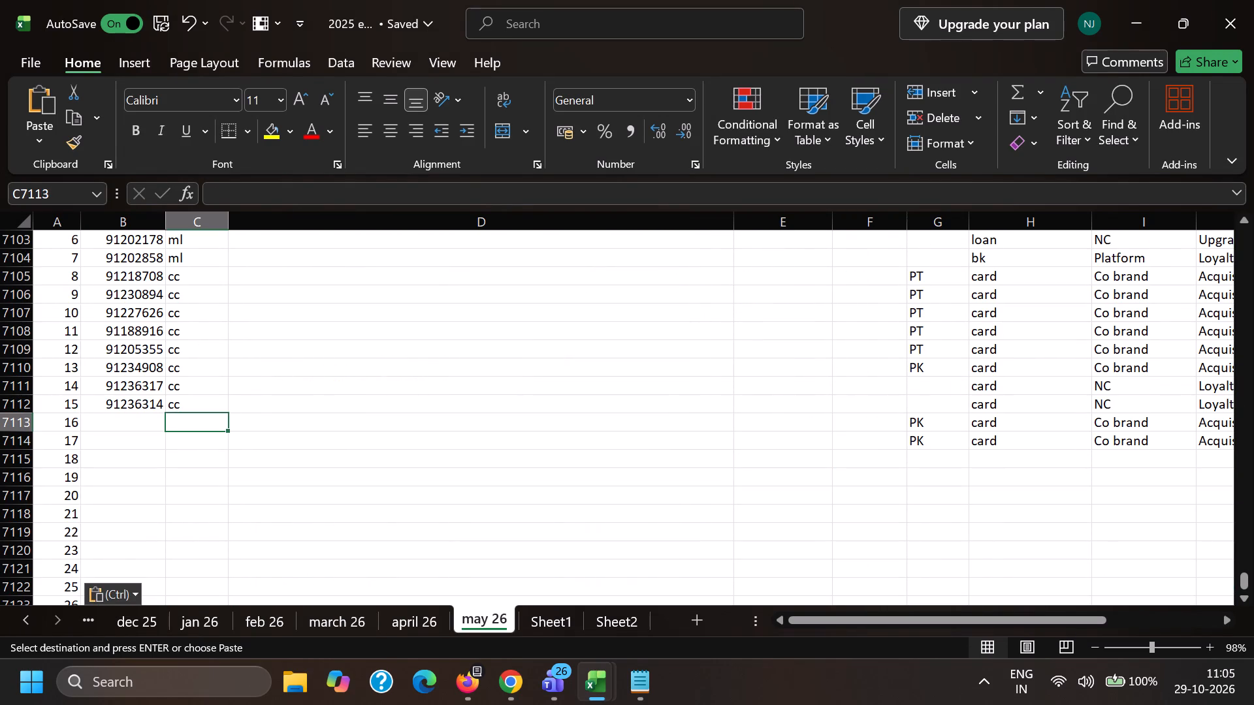
{"action": "left_click", "coordinate": [137, 429]}
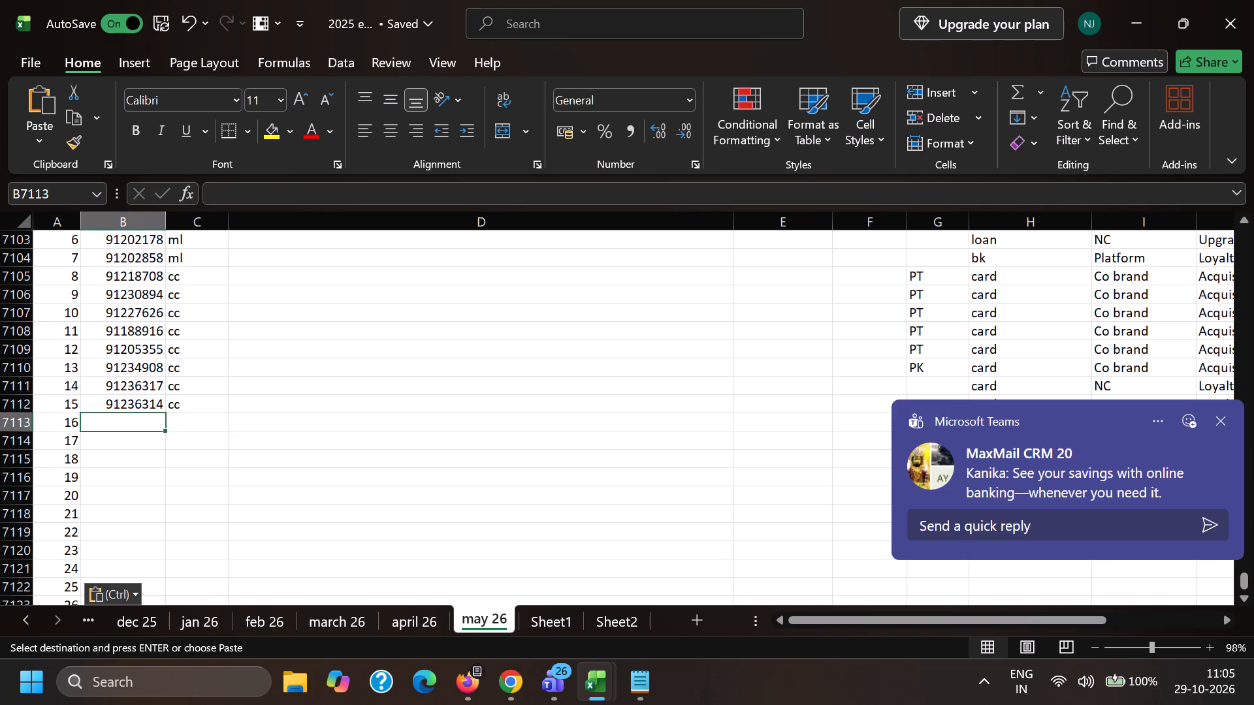
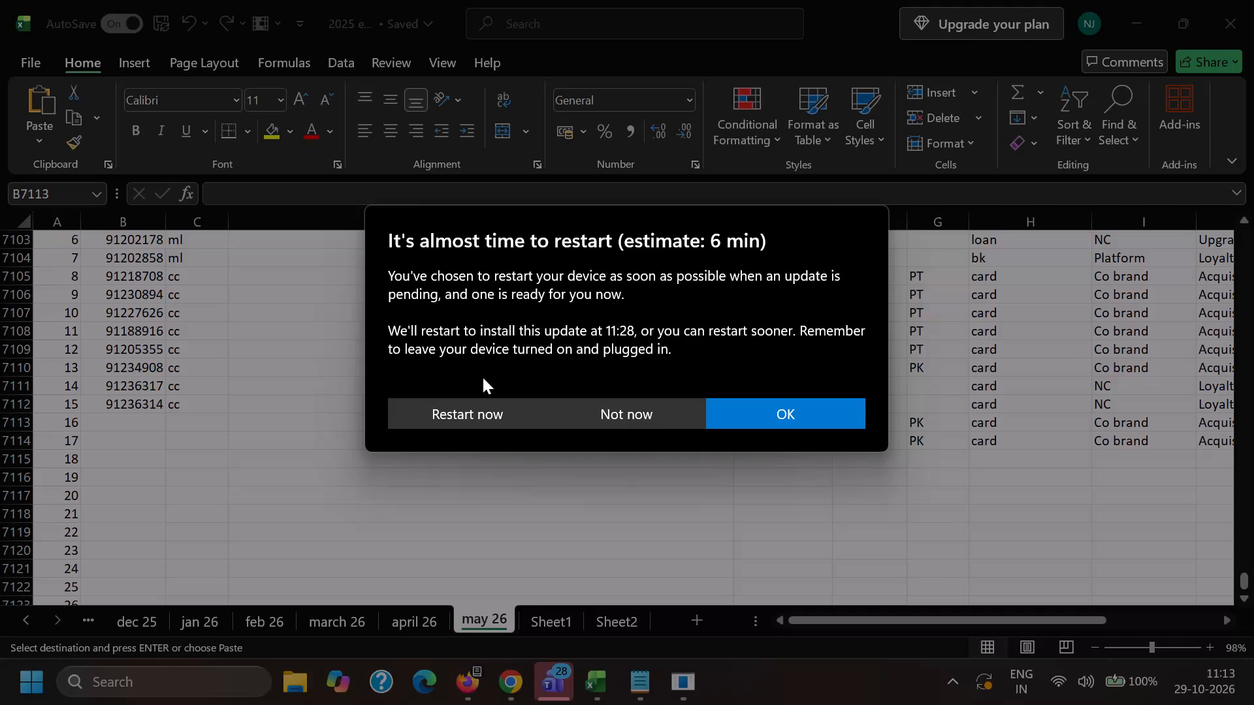
Restart the device immediately to install the pending Windows update.
{"action": "left_click", "coordinate": [469, 403]}
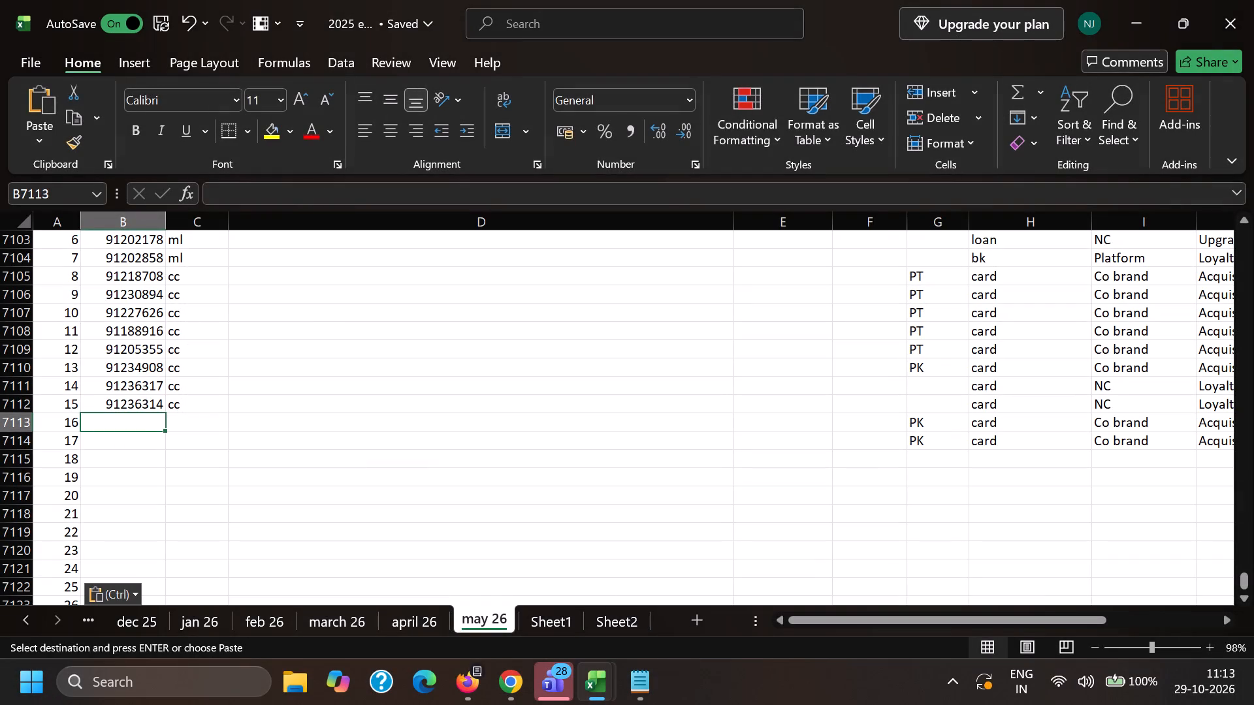